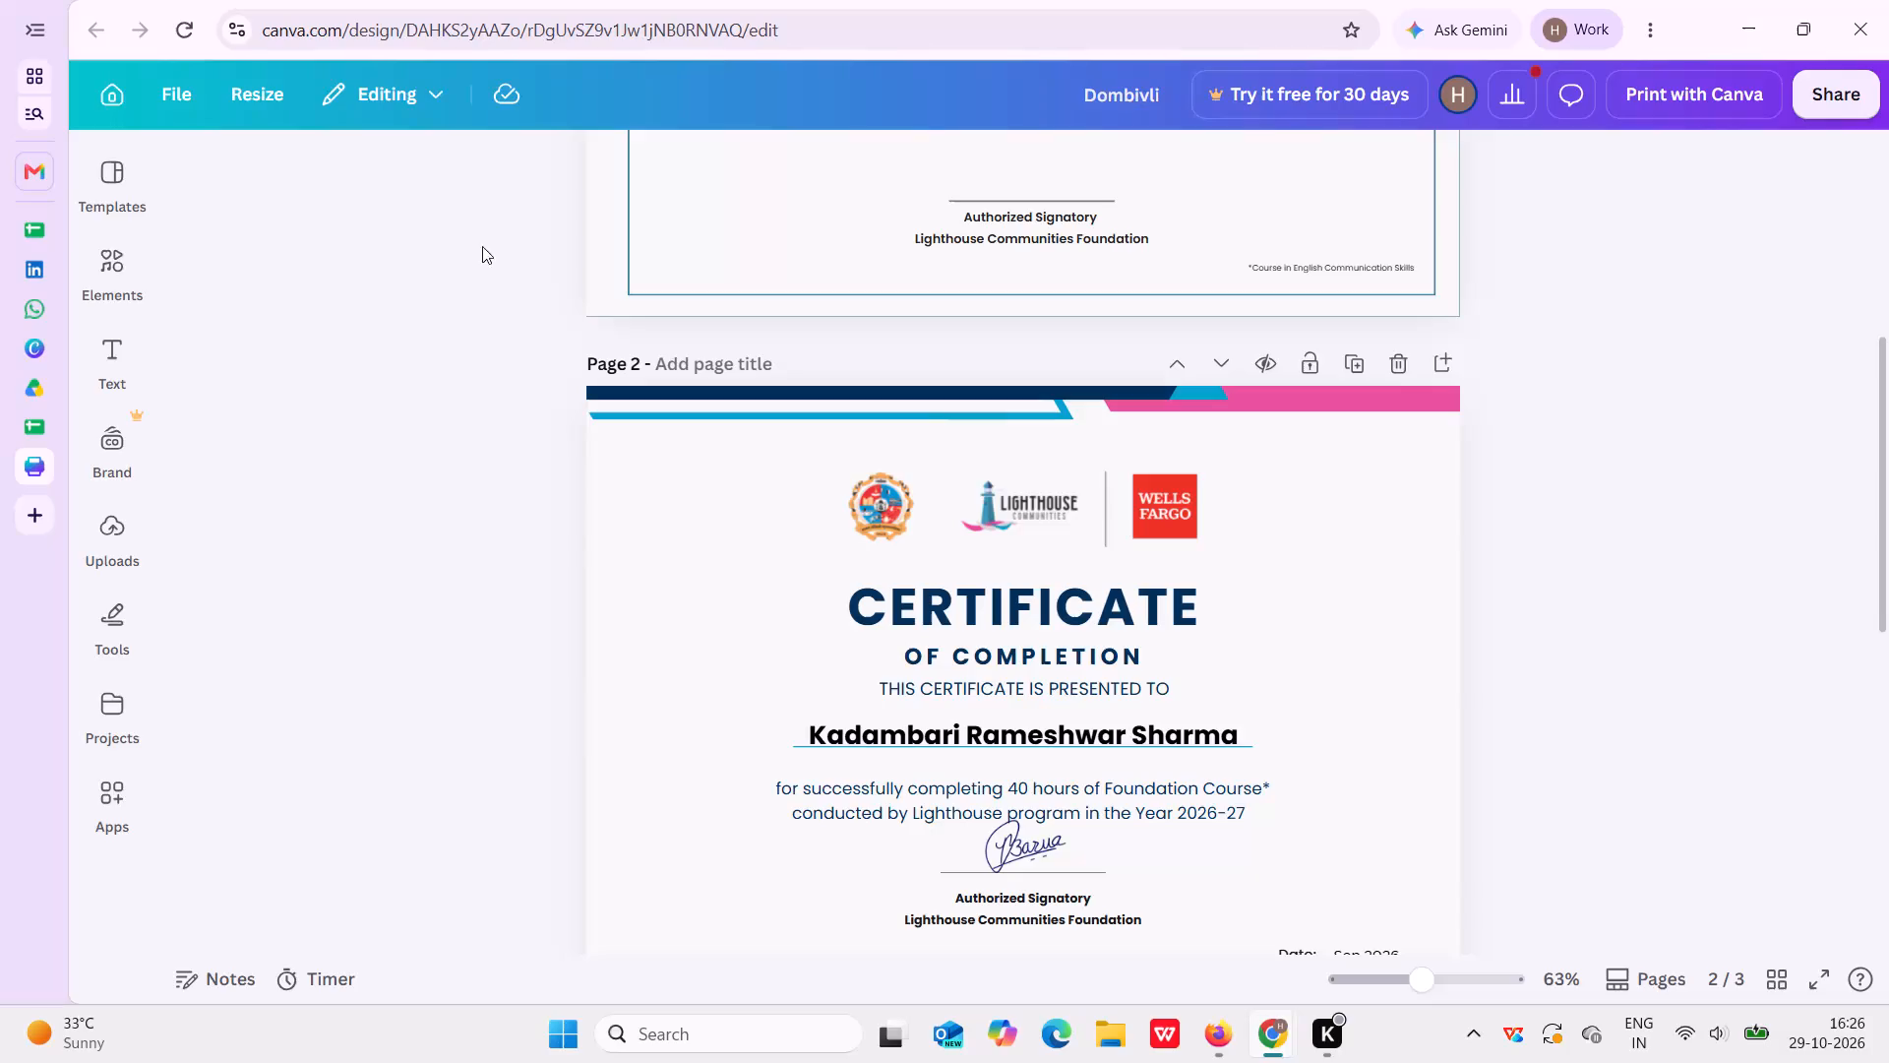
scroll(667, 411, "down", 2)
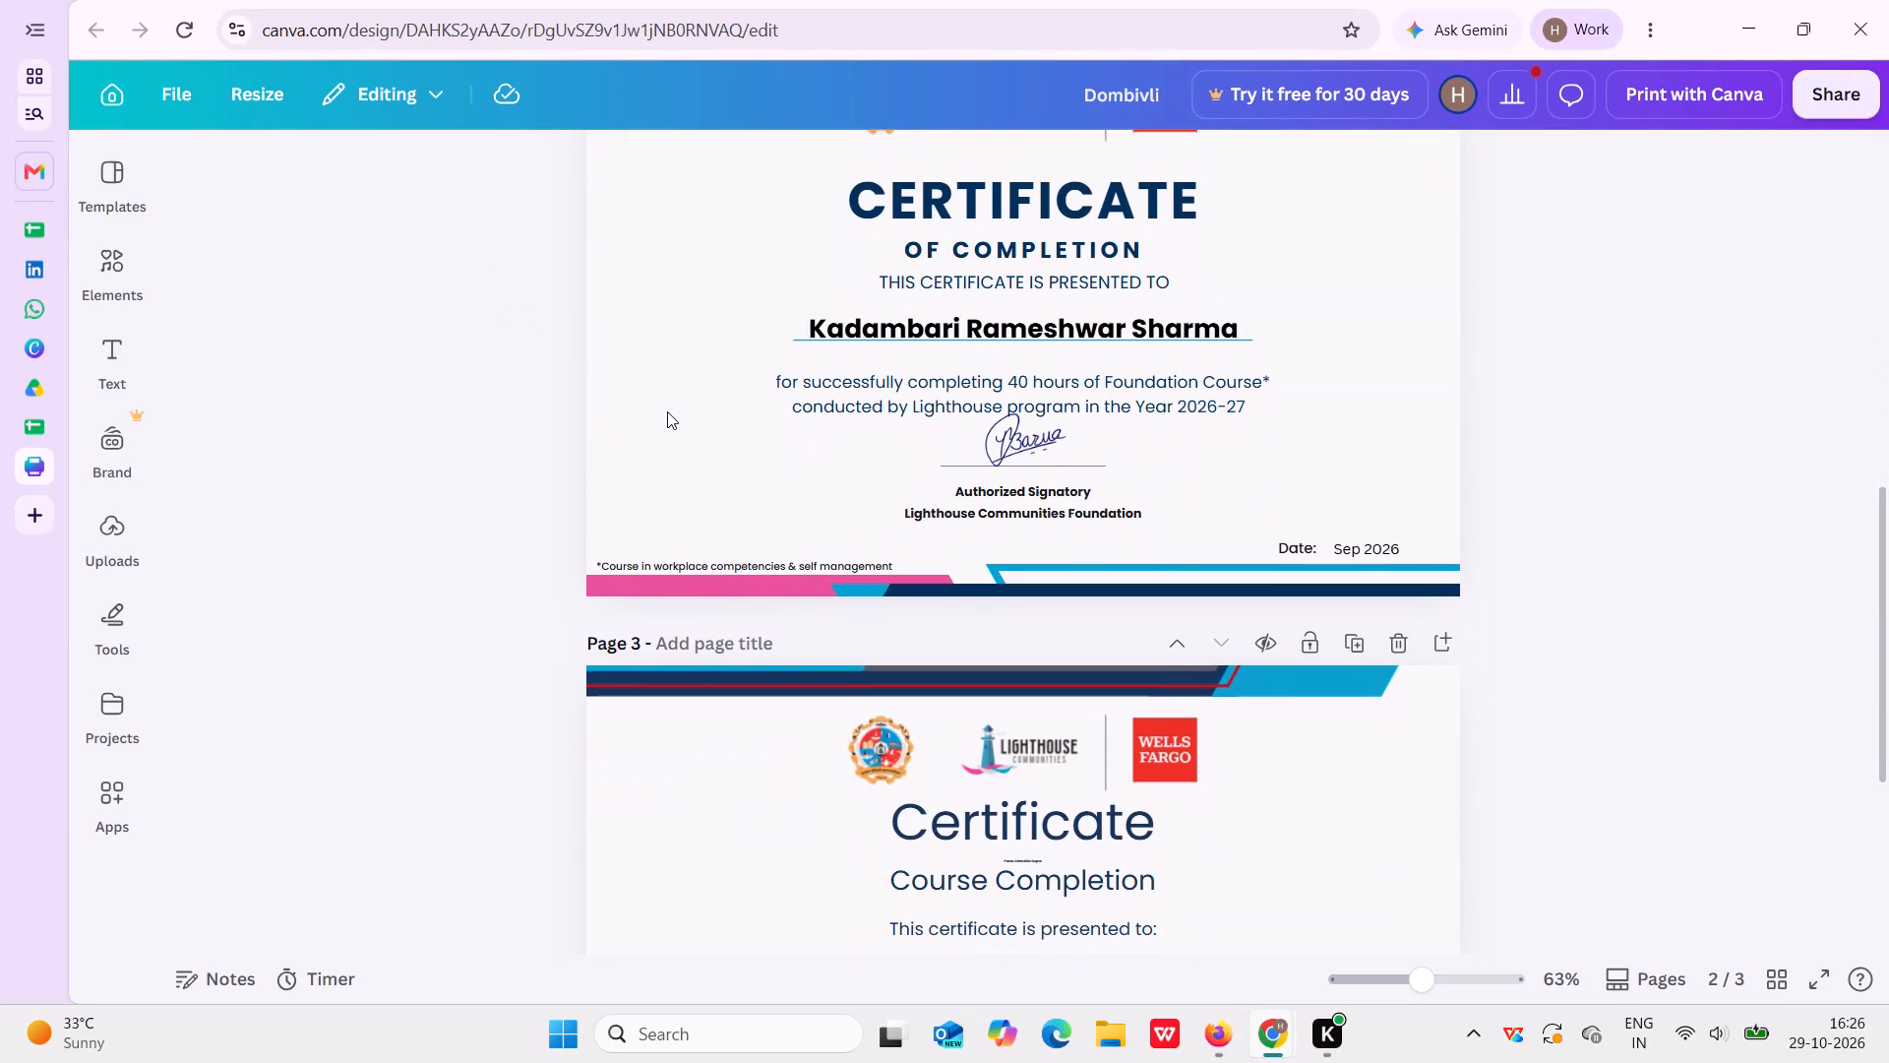
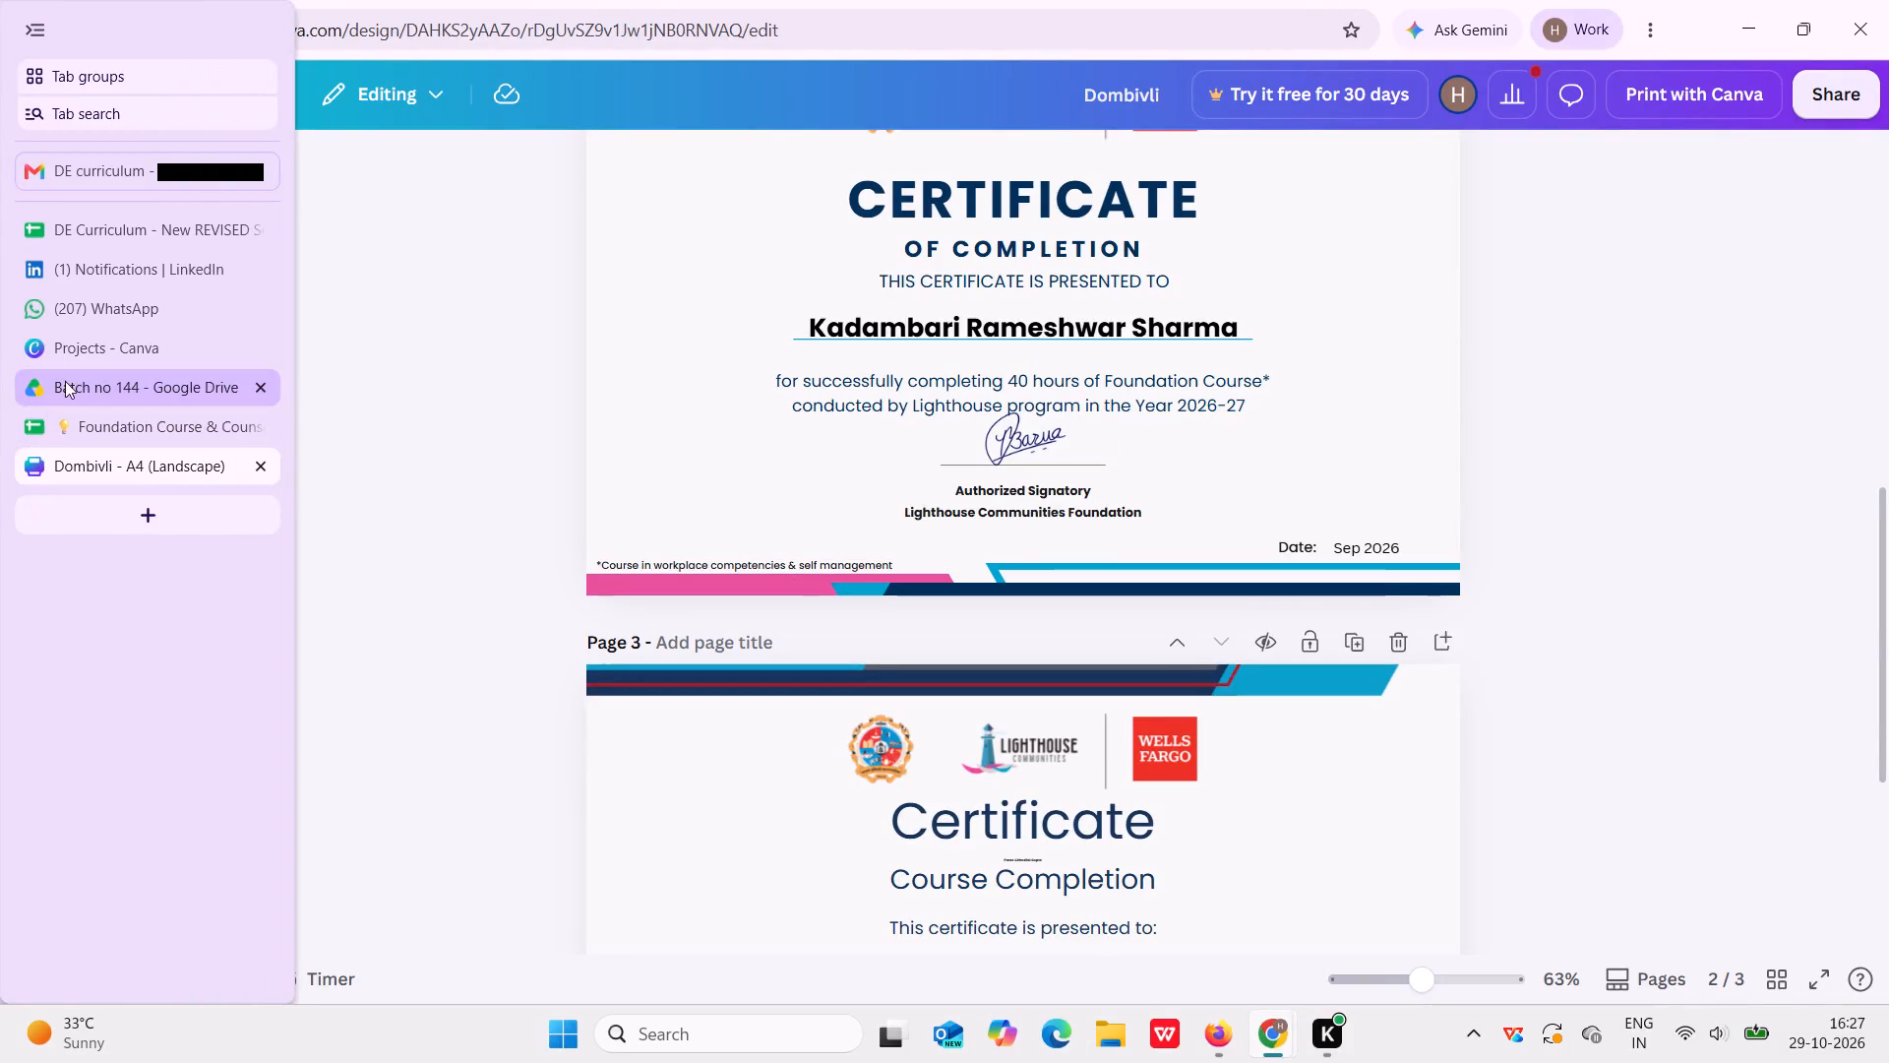
Switch to Google Drive and look through the certificates in the Batch No 145 folder under Digital Certificate.
left_click(65, 379)
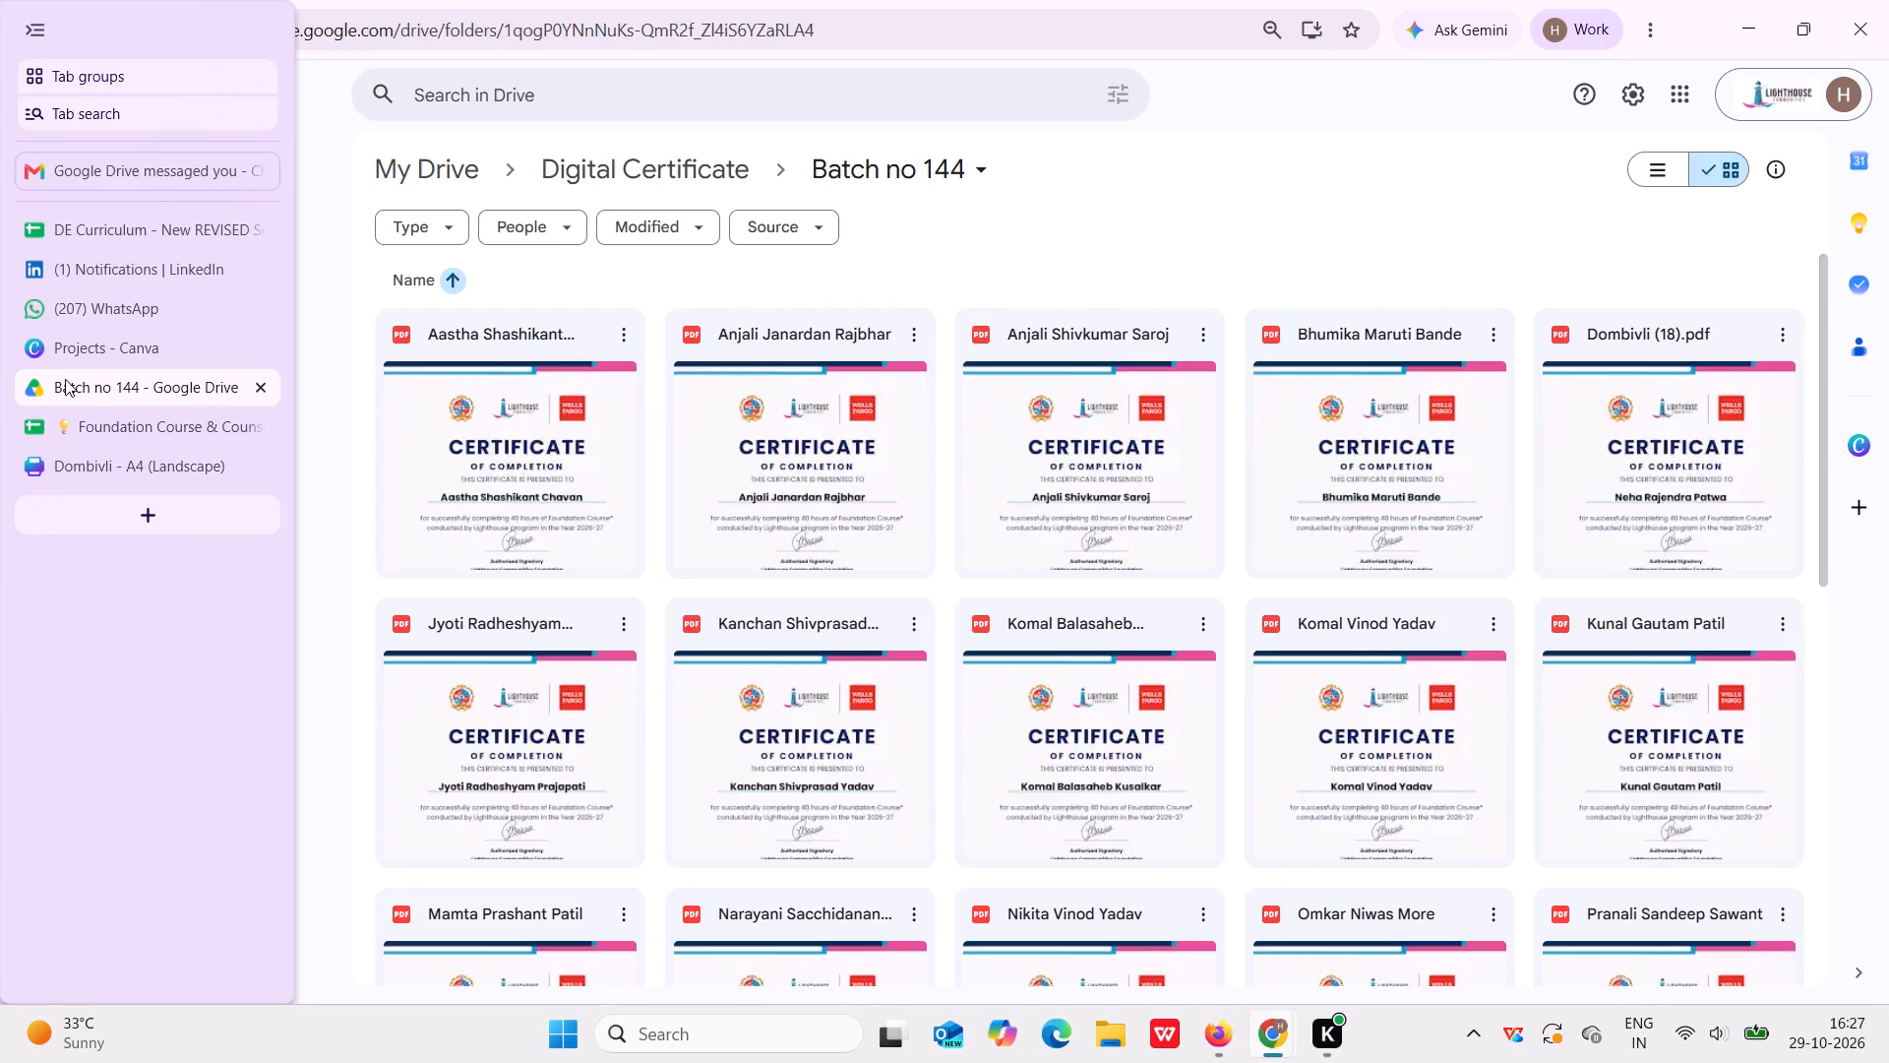
left_click(716, 176)
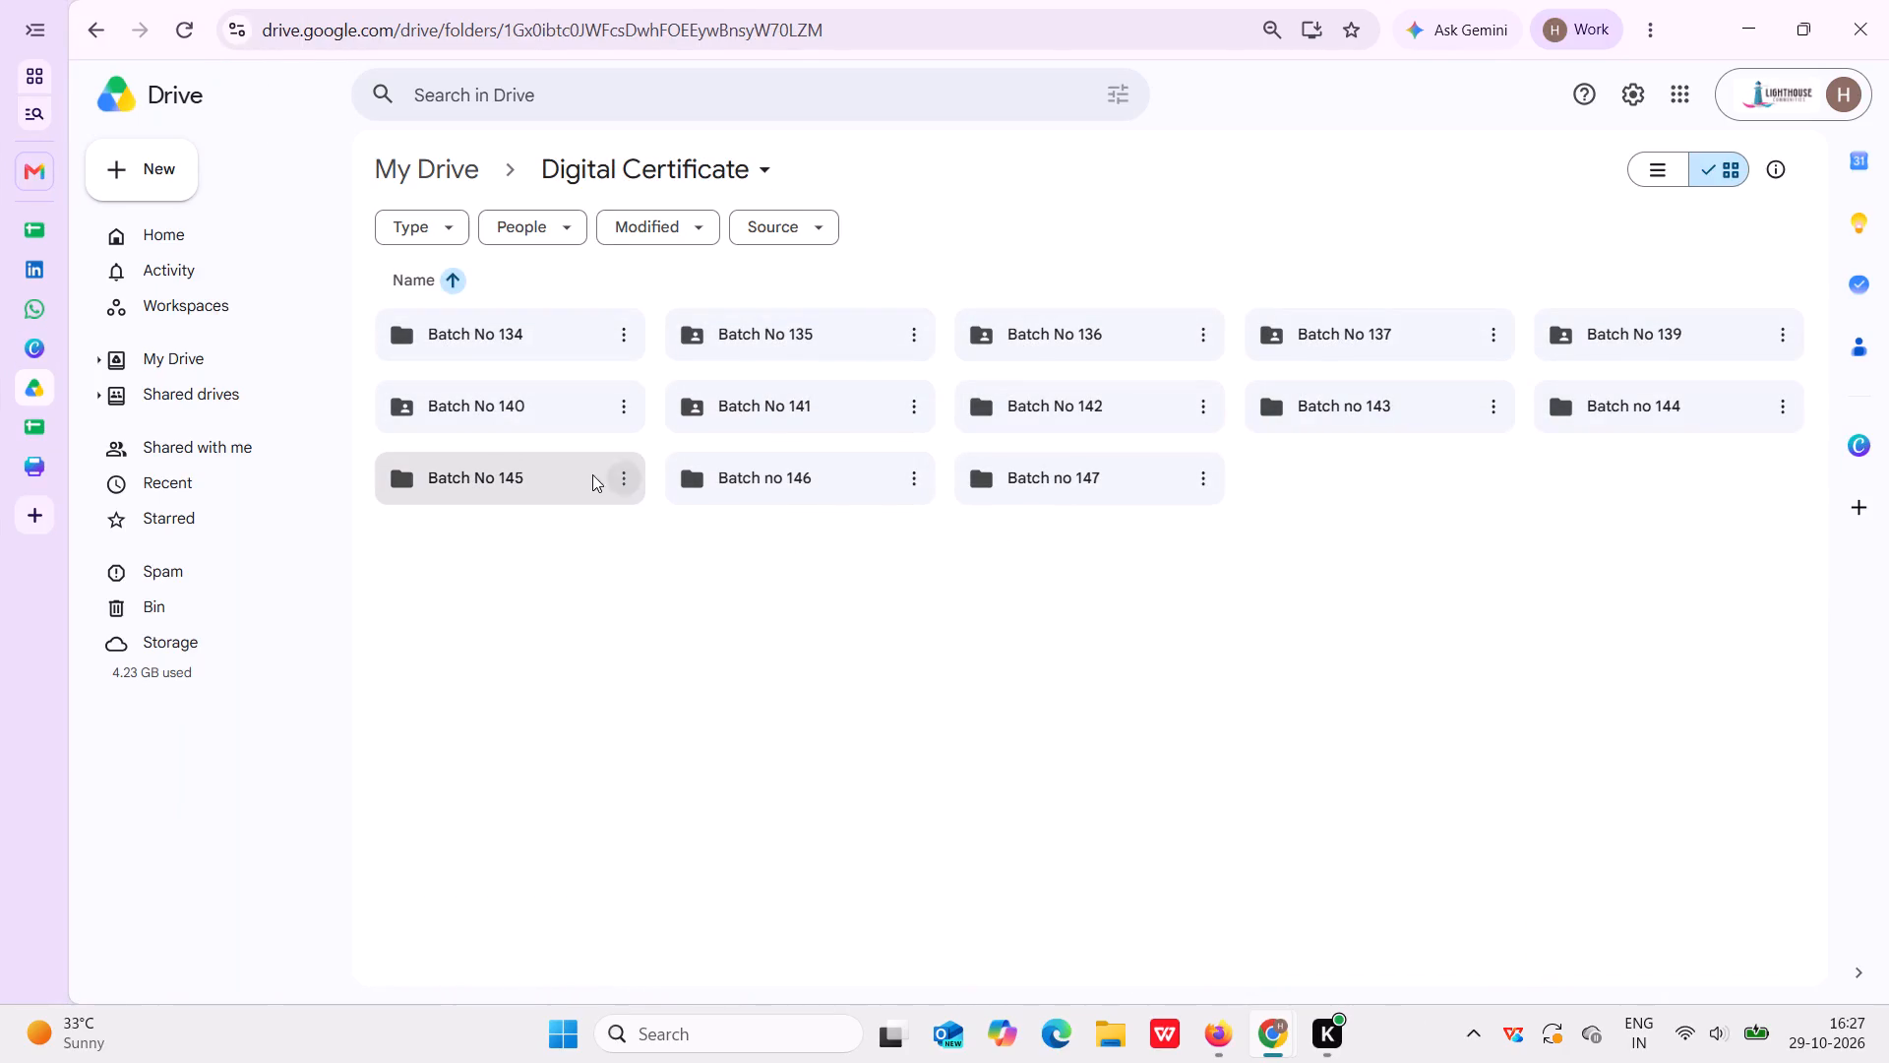
left_click(557, 472)
double_click(557, 472)
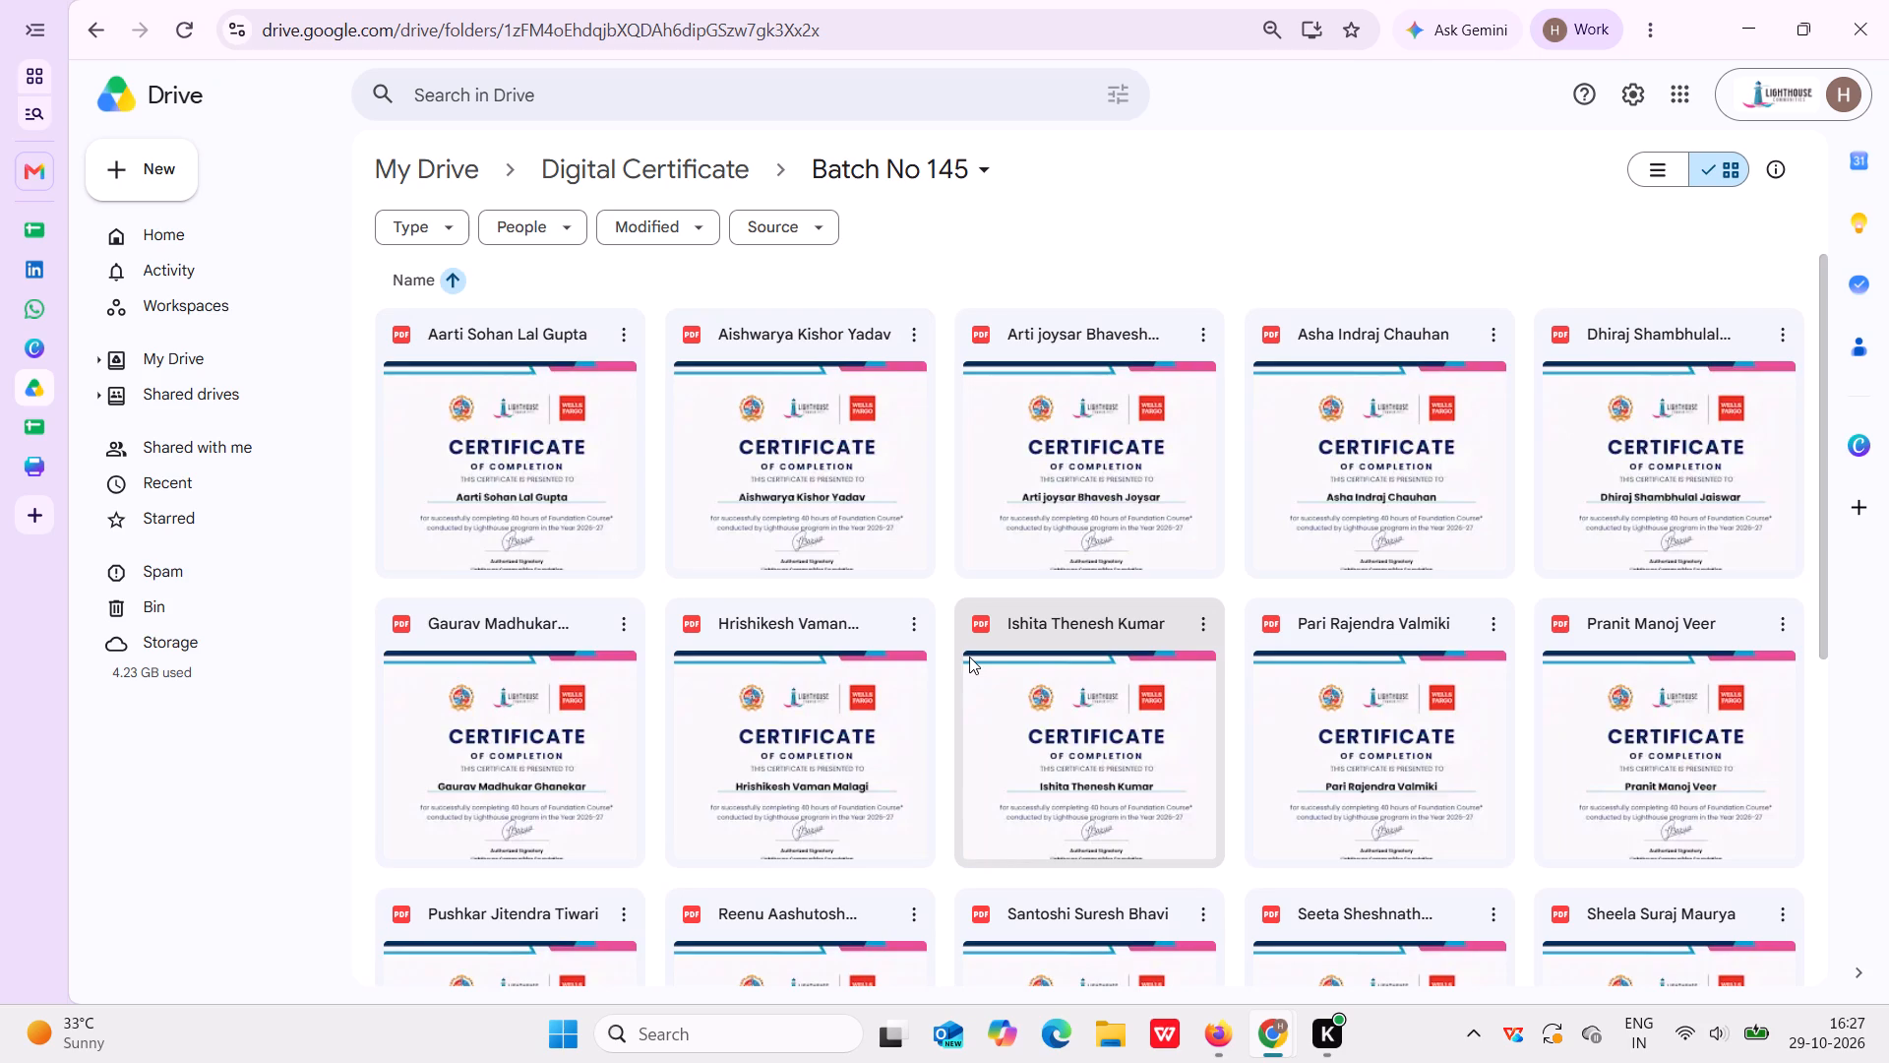
scroll(969, 657, "down", 7)
scroll(969, 657, "up", 7)
Open the Batch no 146 folder under Digital Certificate to check its certificates.
left_click(670, 152)
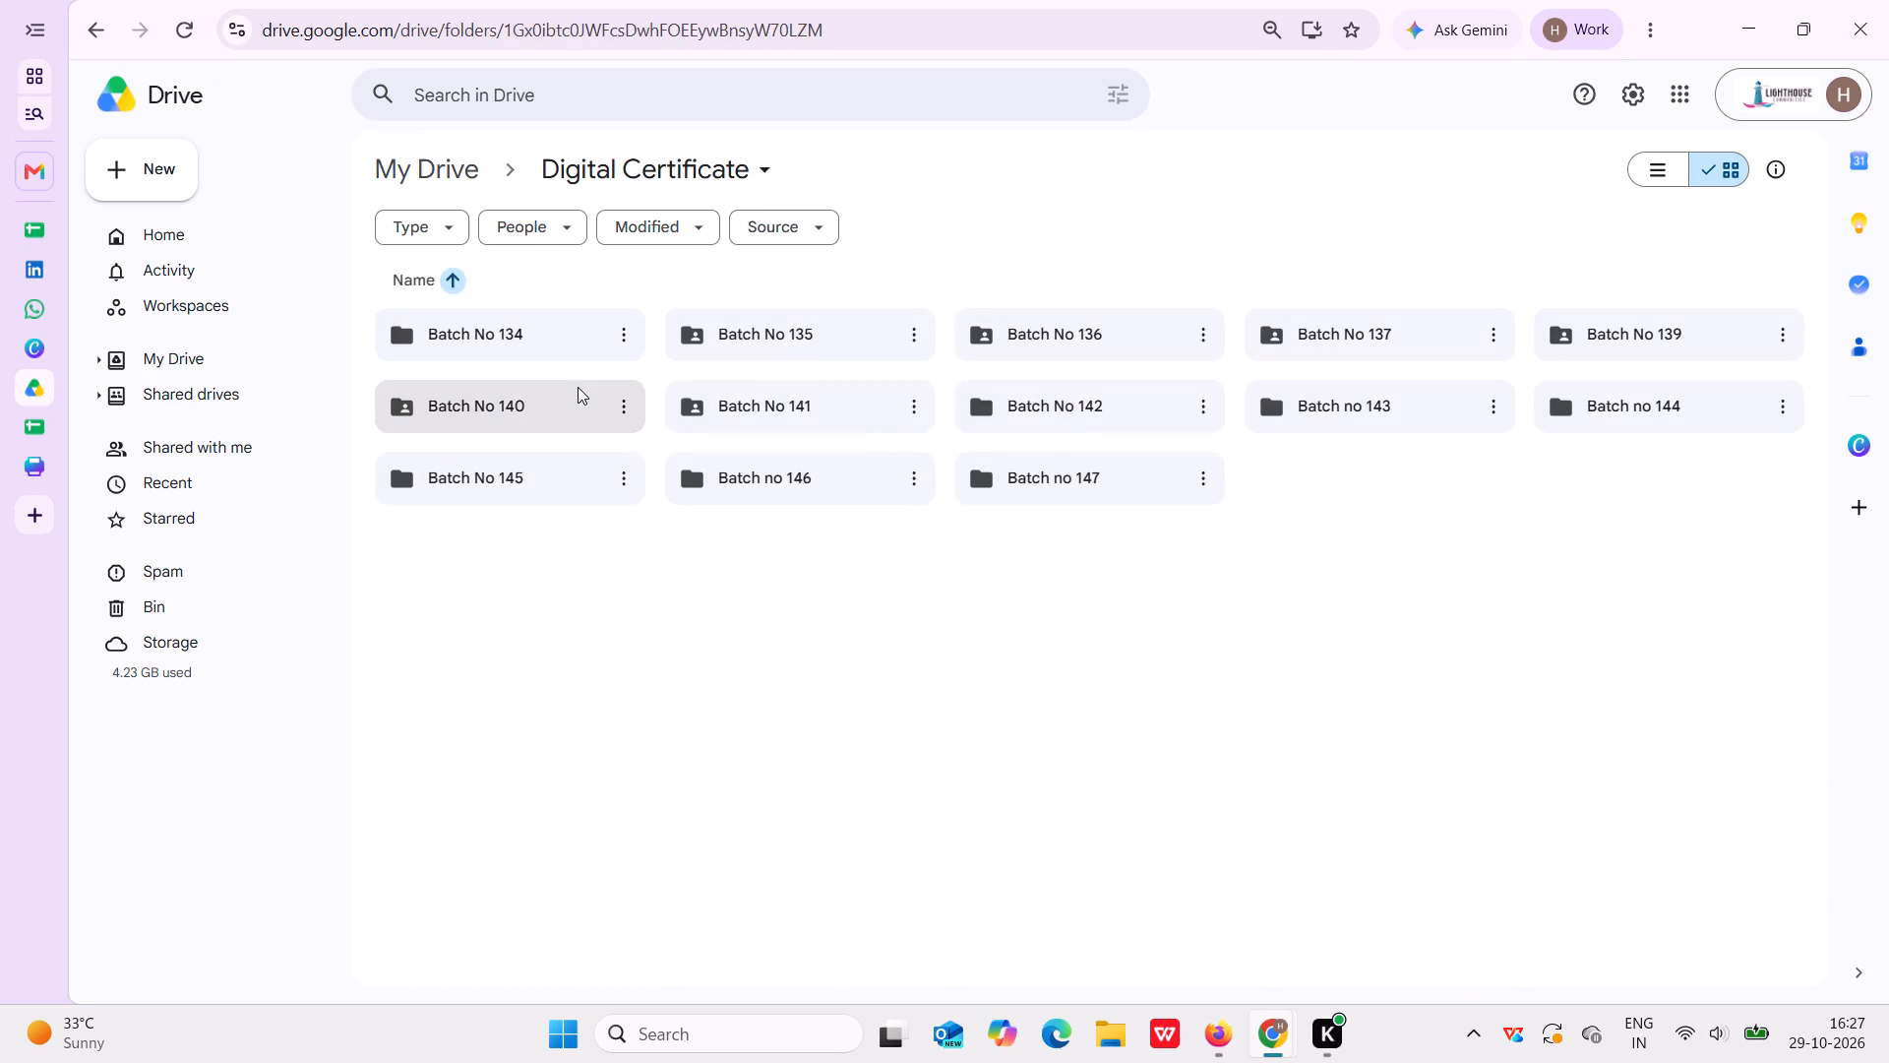
double_click(725, 482)
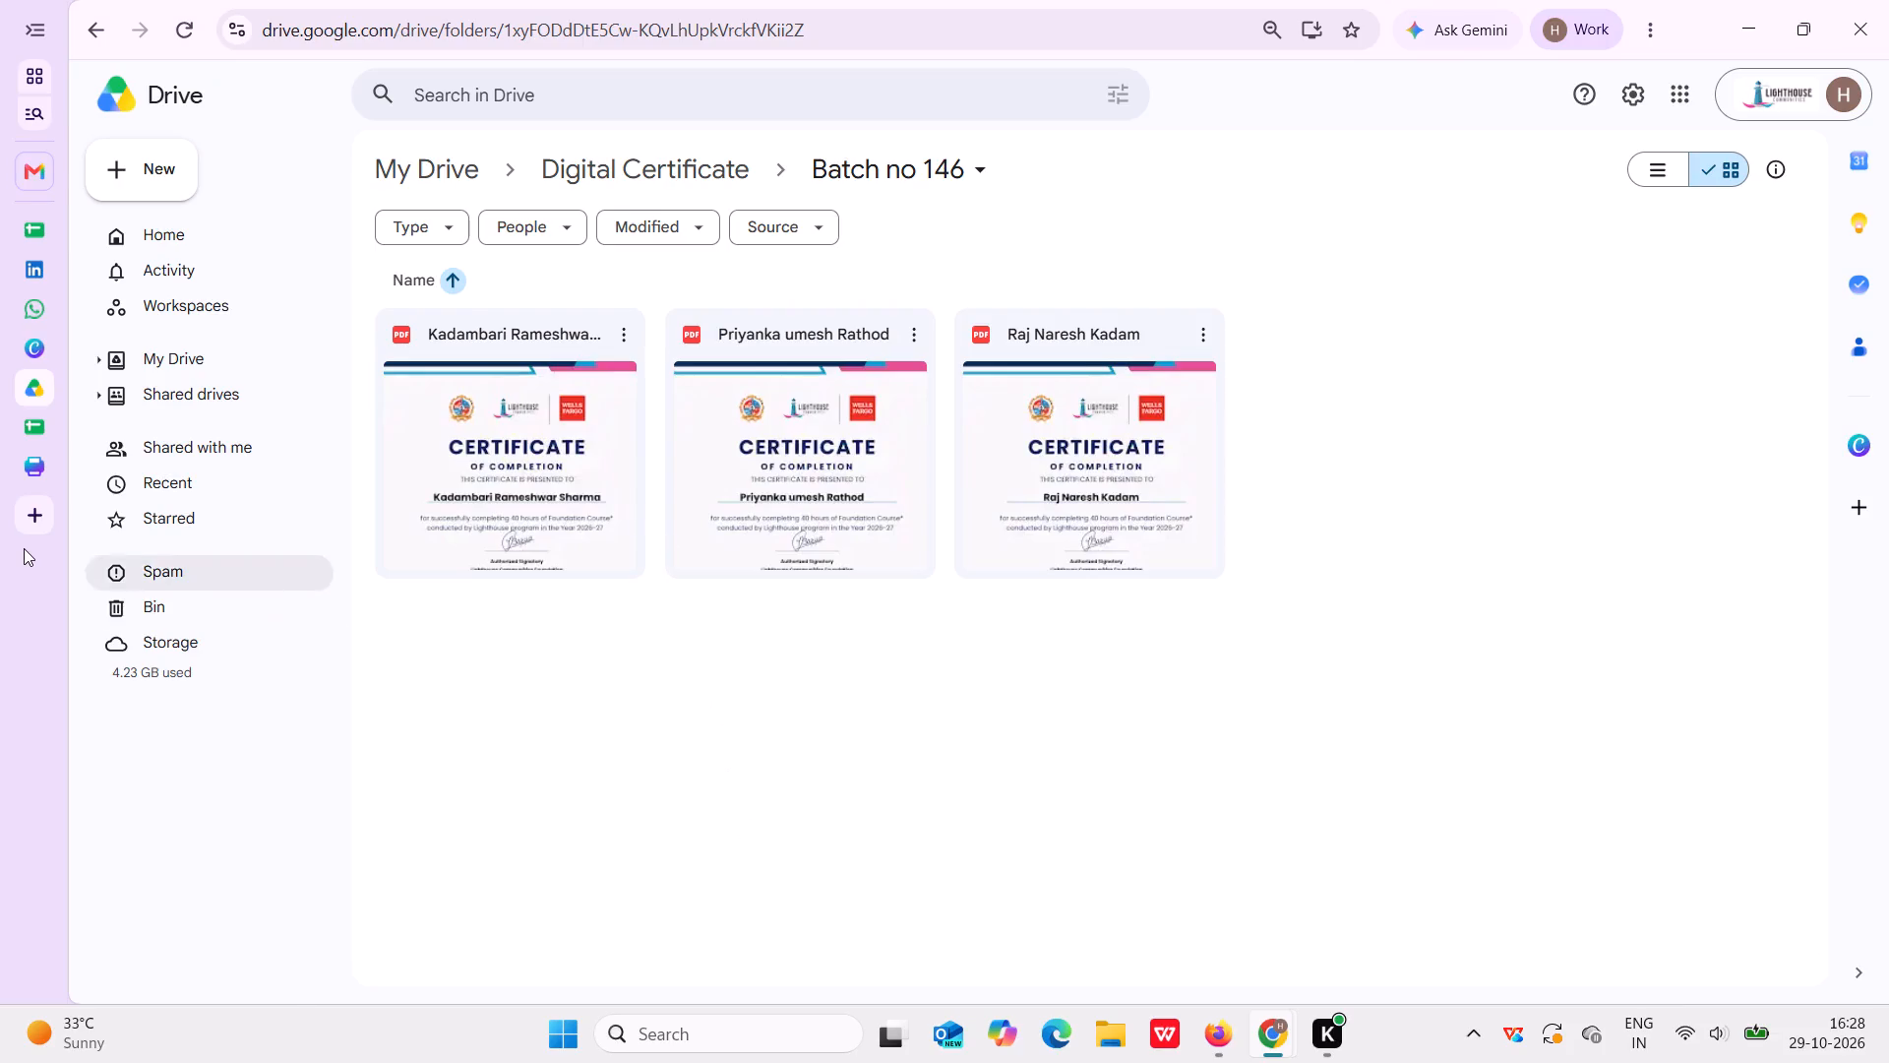
Switch to the Foundation Course & Counselling Track sheet and, at the KDMC-FC-146 list, widen name column D to fit the full names.
left_click(84, 419)
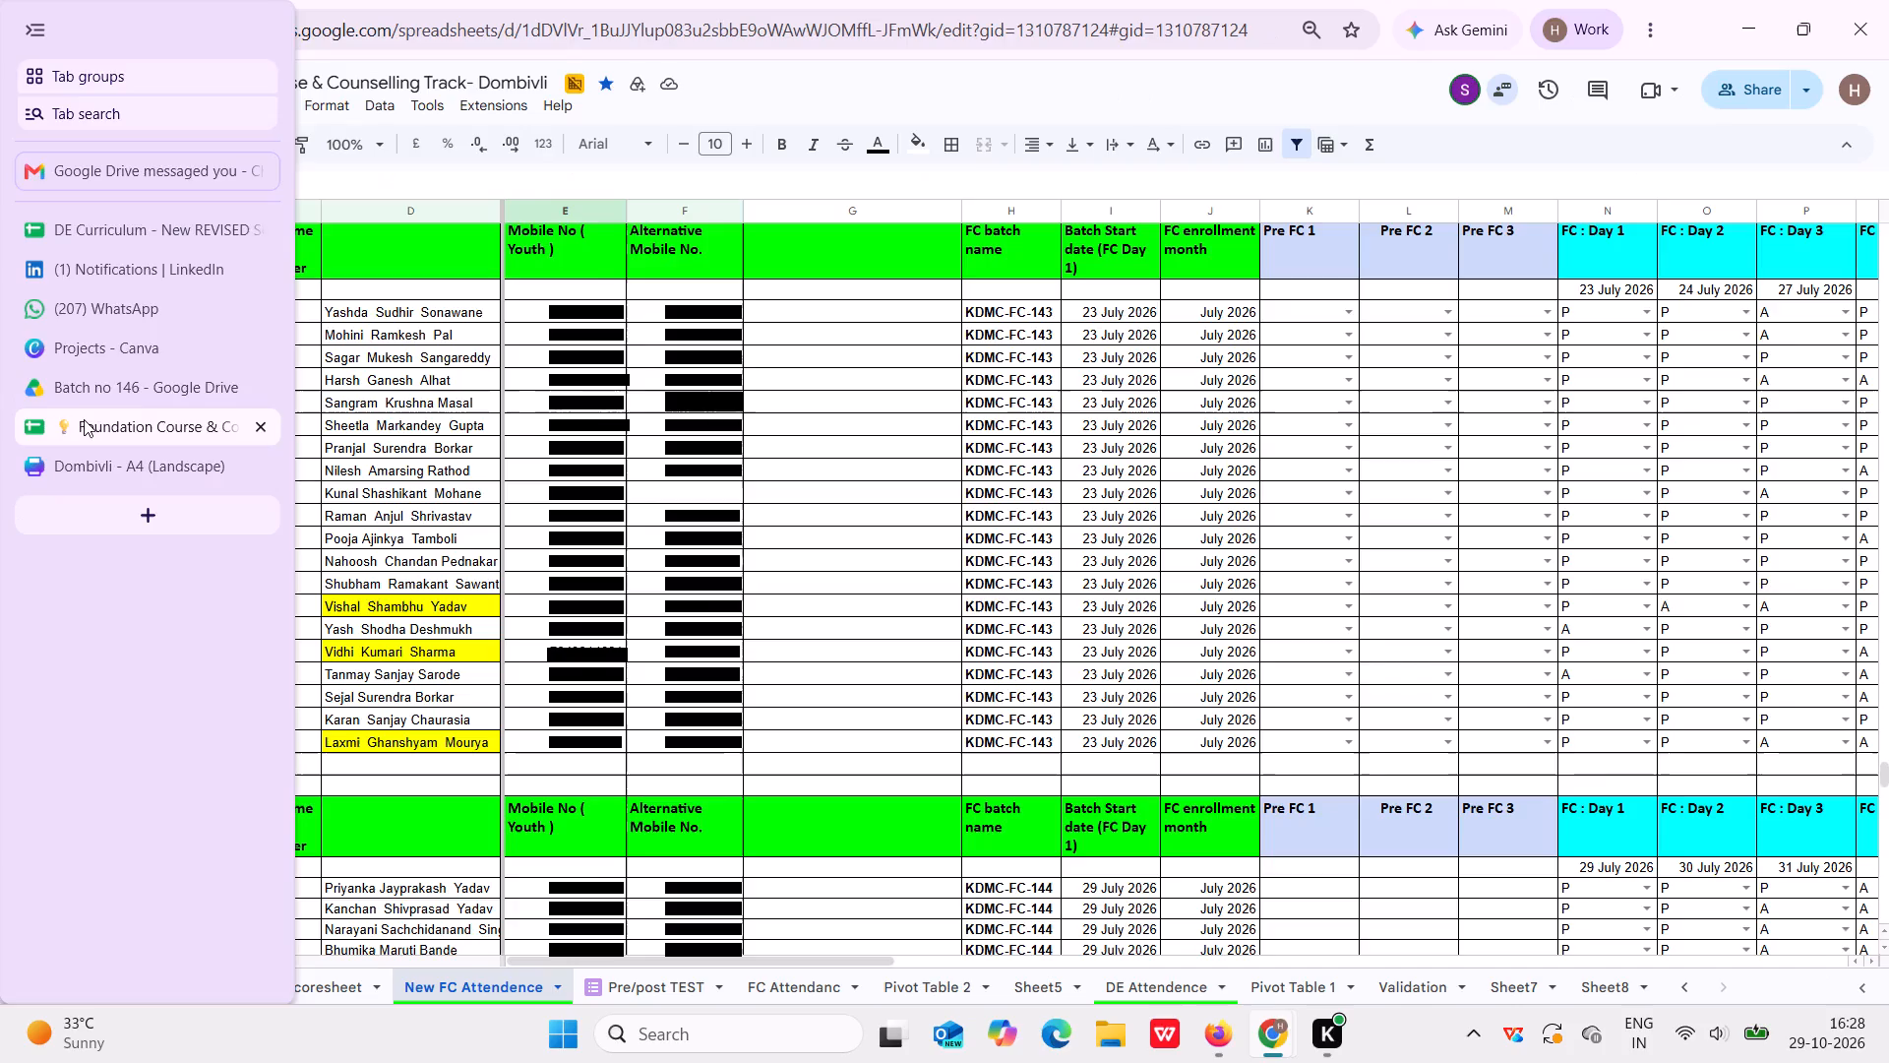
scroll(961, 538, "down", 2)
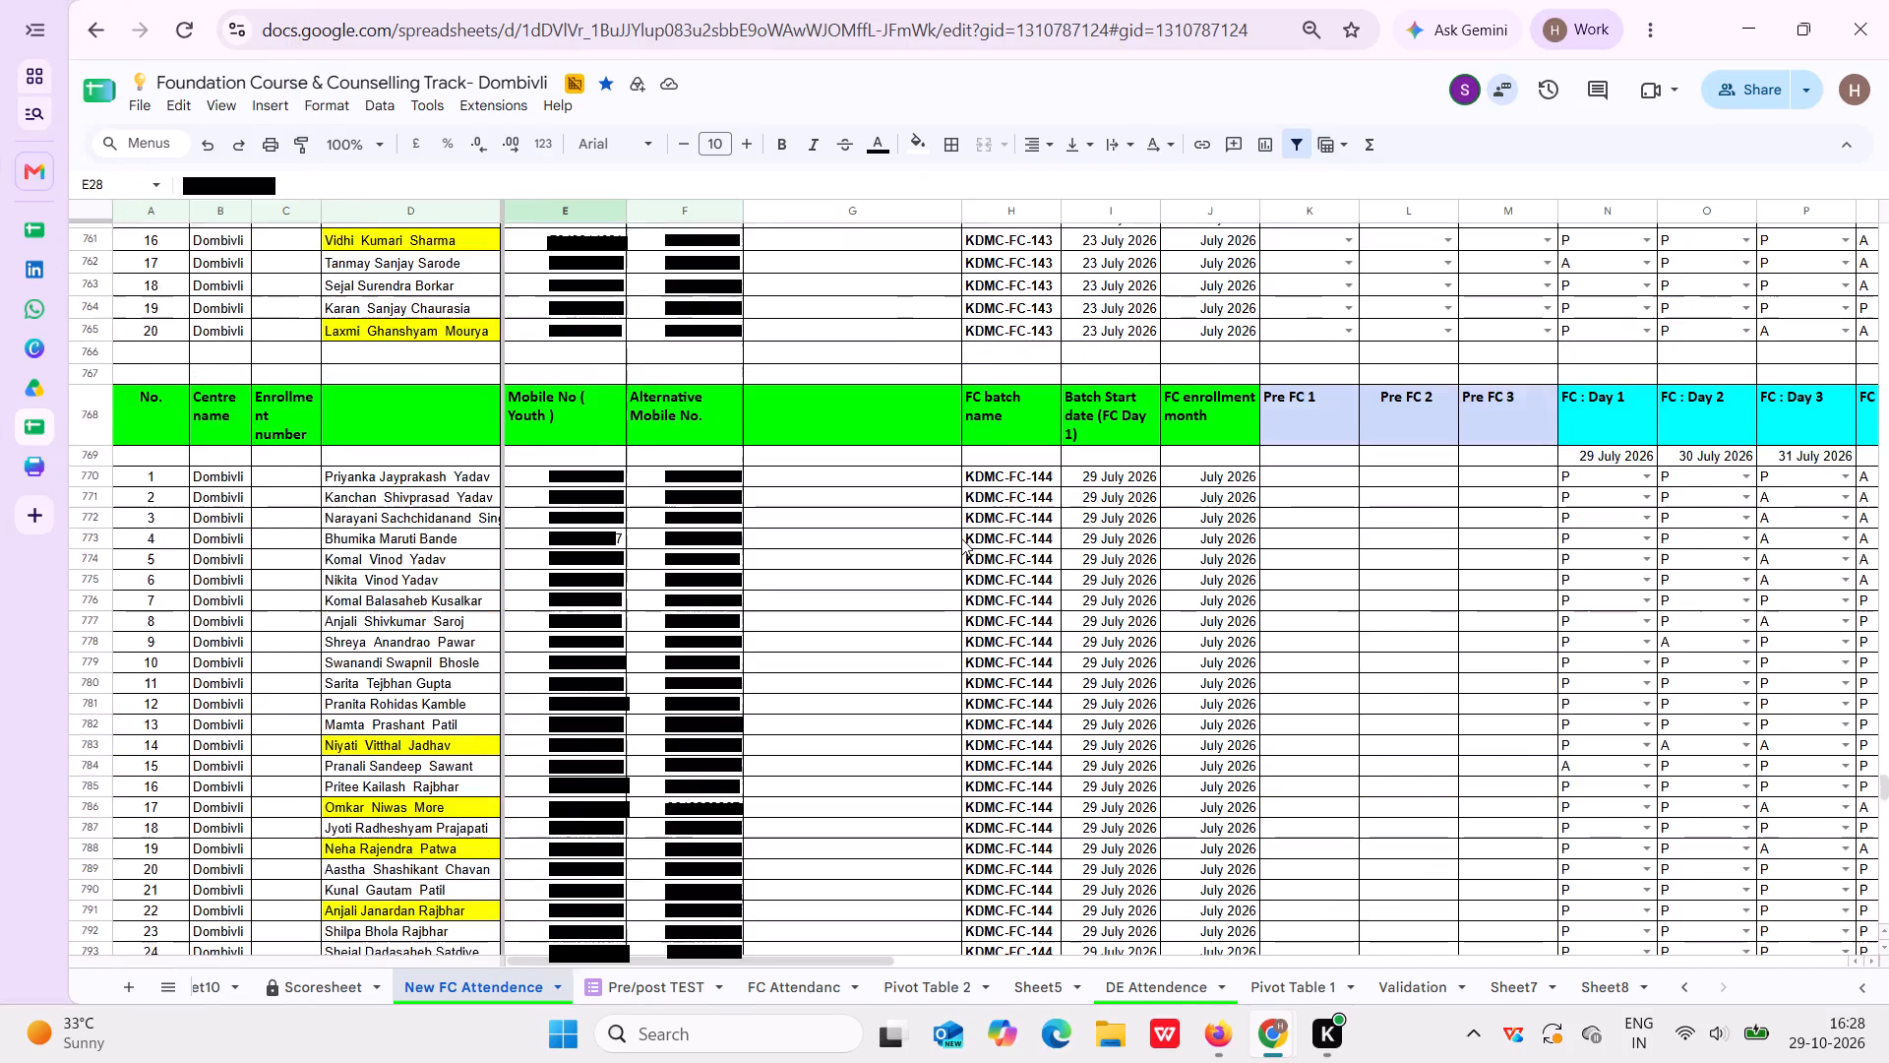
scroll(961, 538, "down", 7)
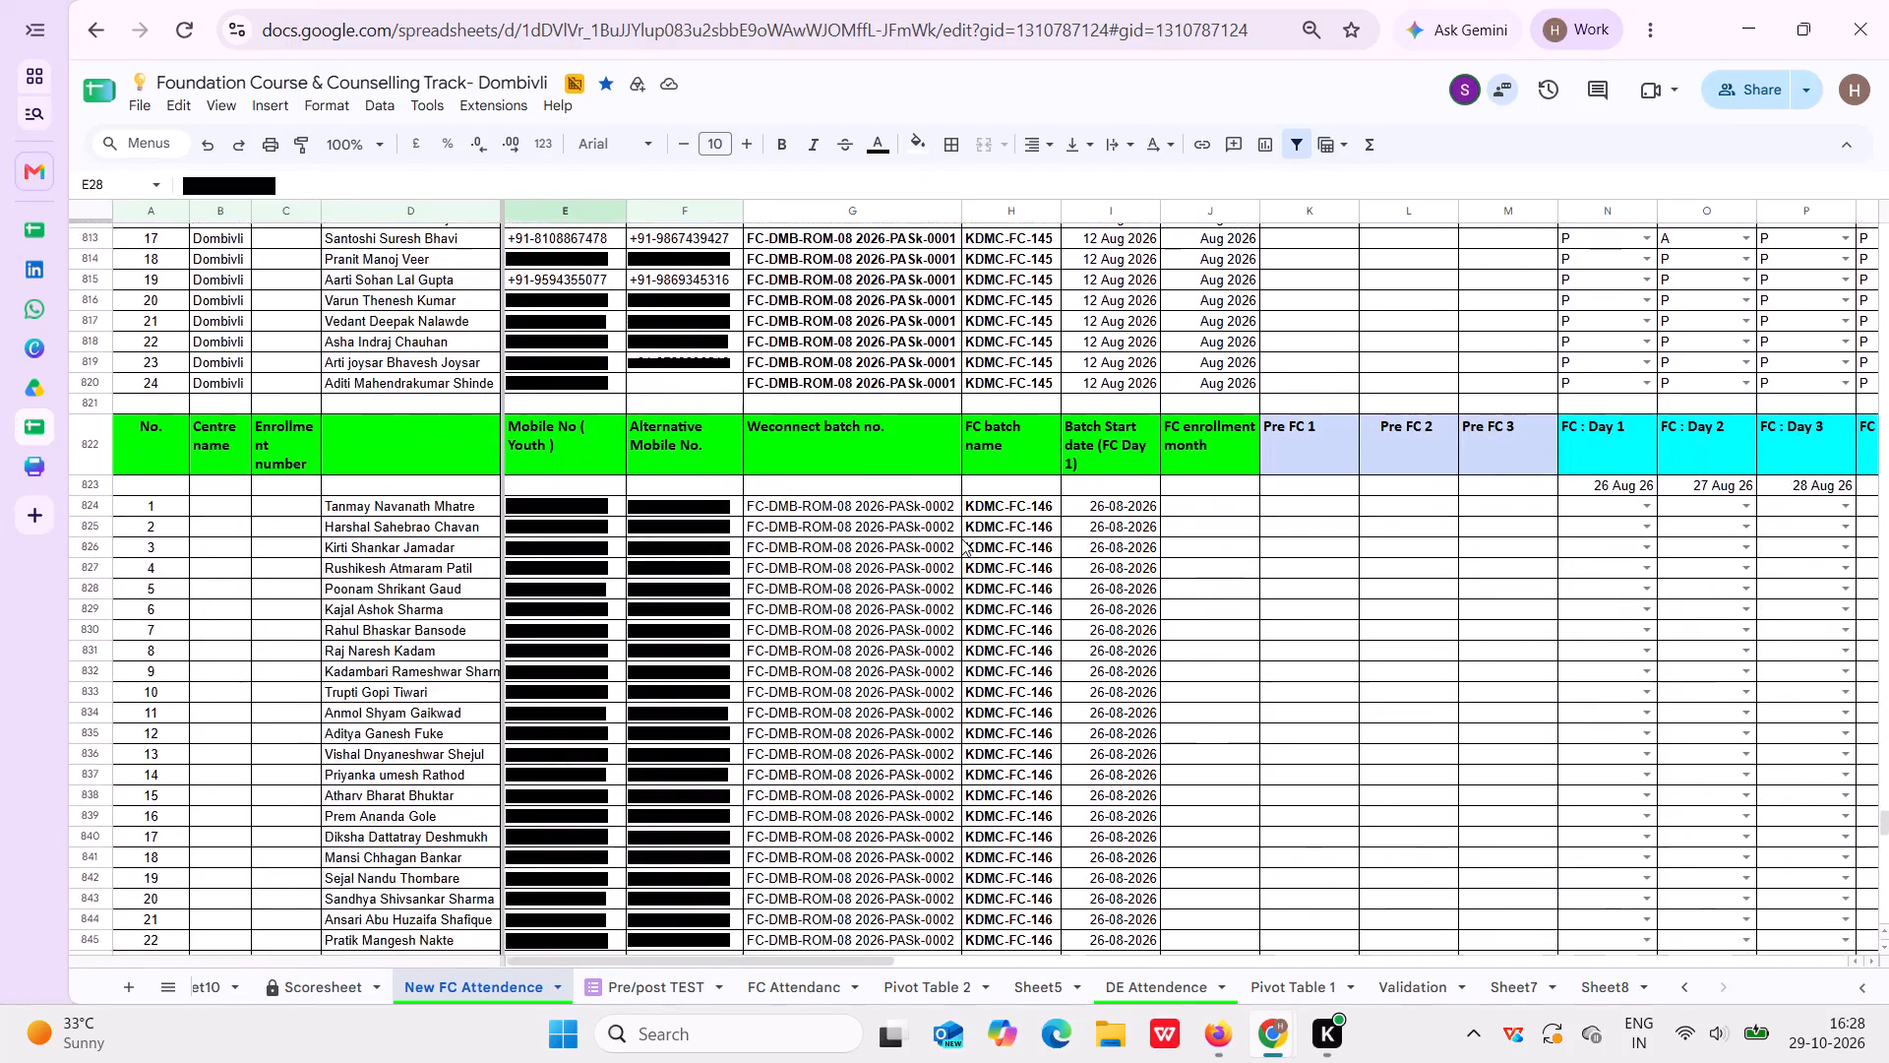
scroll(961, 538, "down", 2)
scroll(961, 538, "right", 1)
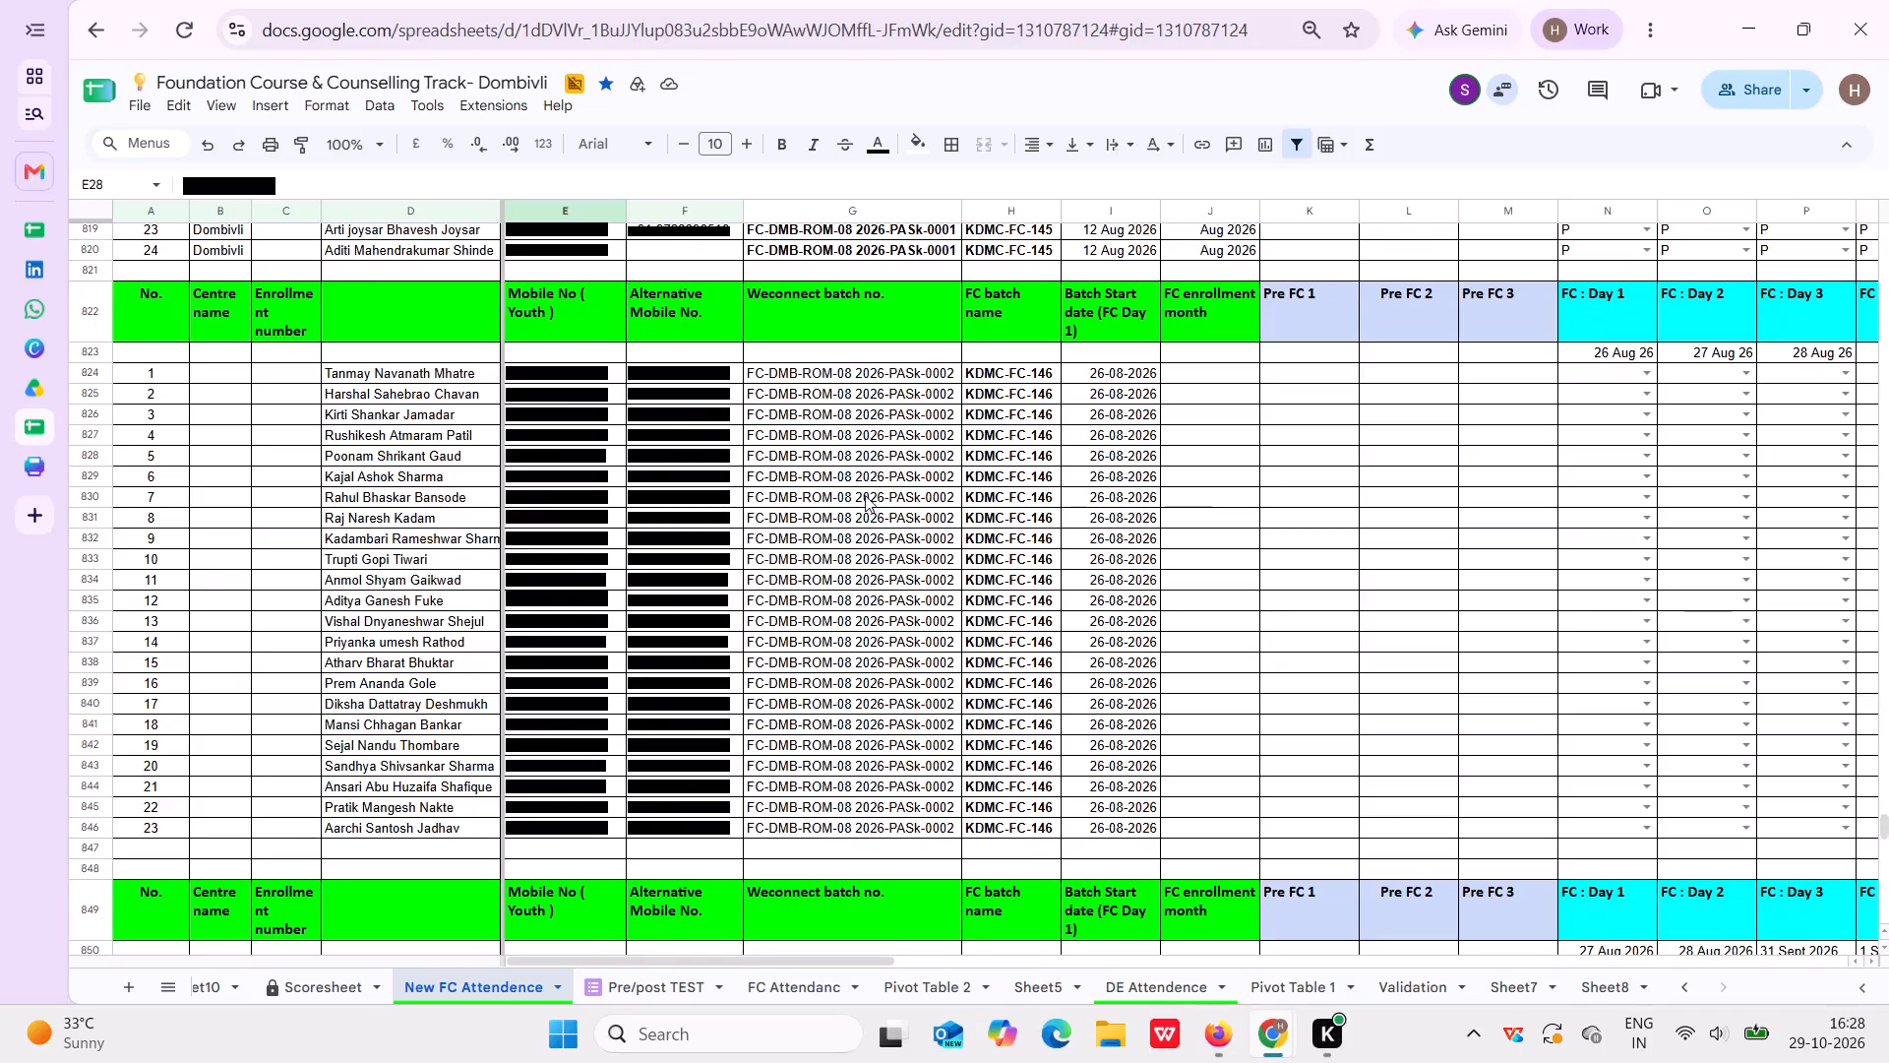
left_click(447, 214)
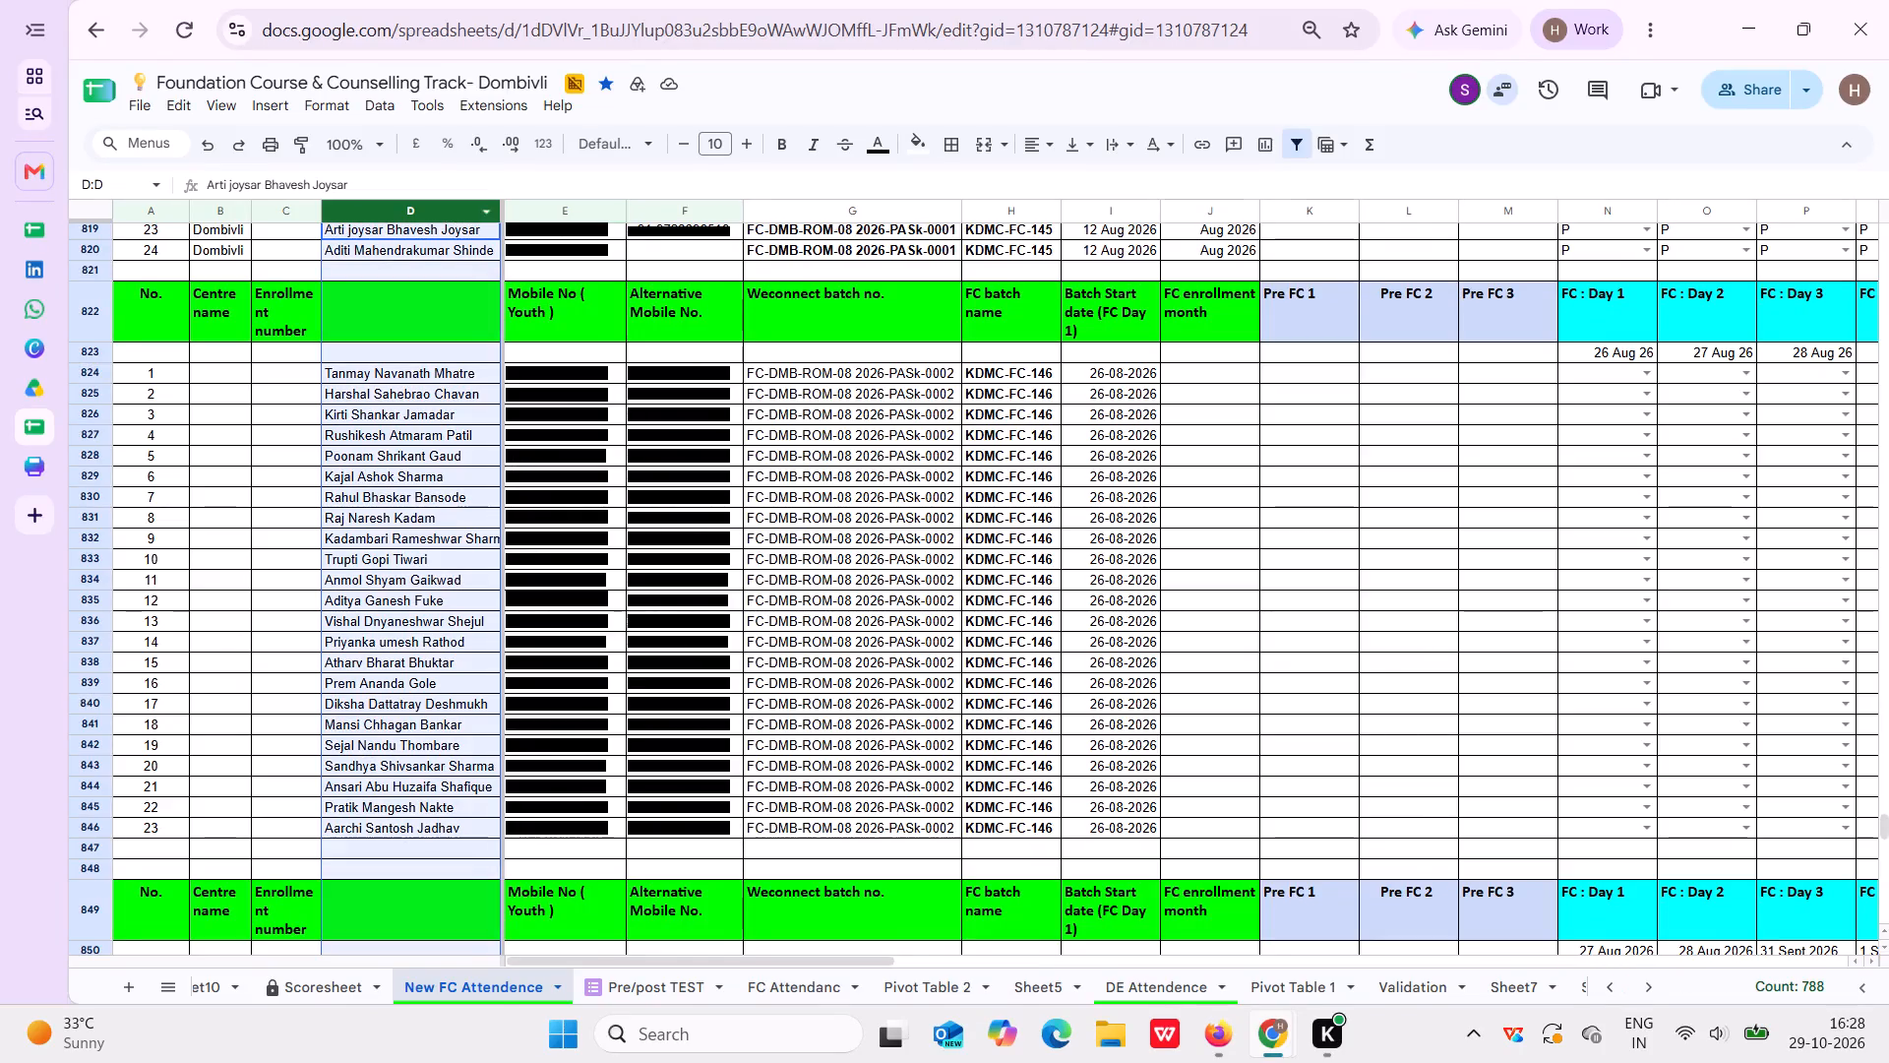
left_click_drag(499, 214, 551, 214)
left_click(427, 443)
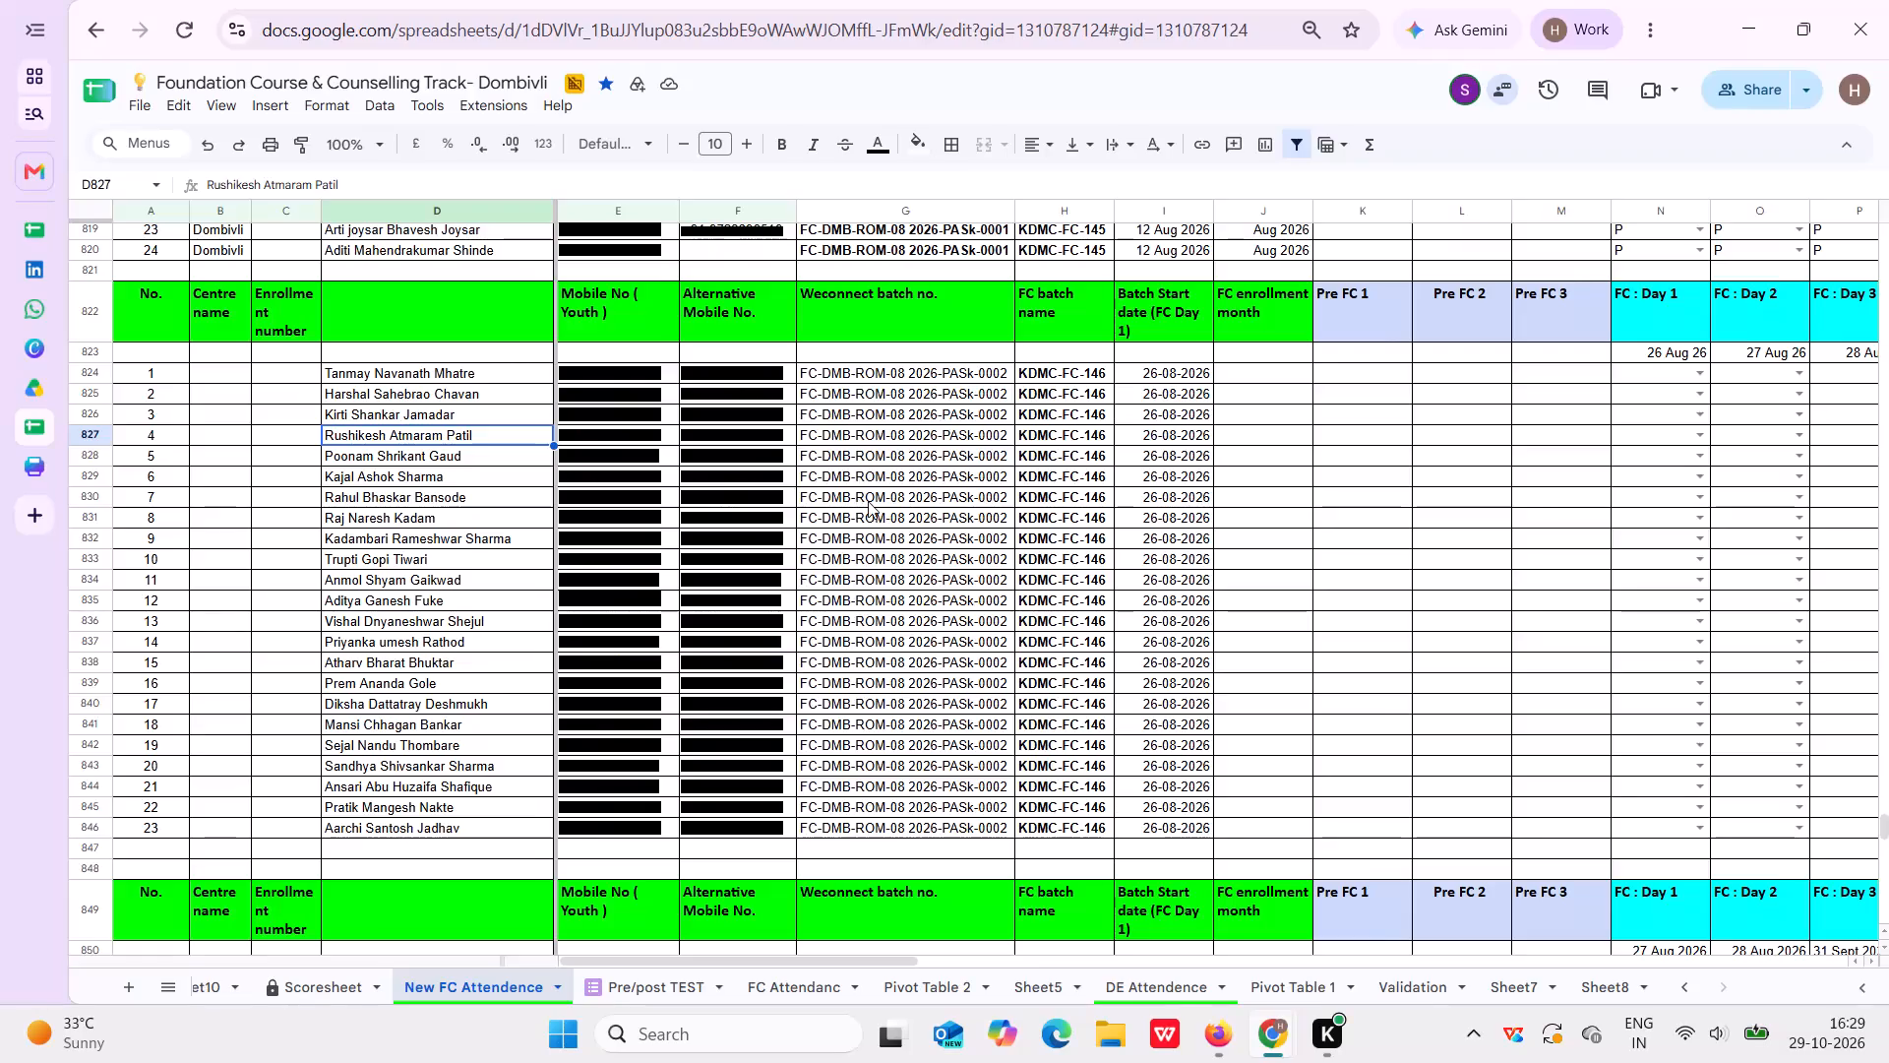
Examine the KDMC-FC-146 student rows across the batch, enrollment and attendance columns.
scroll(1183, 594, "right", 1)
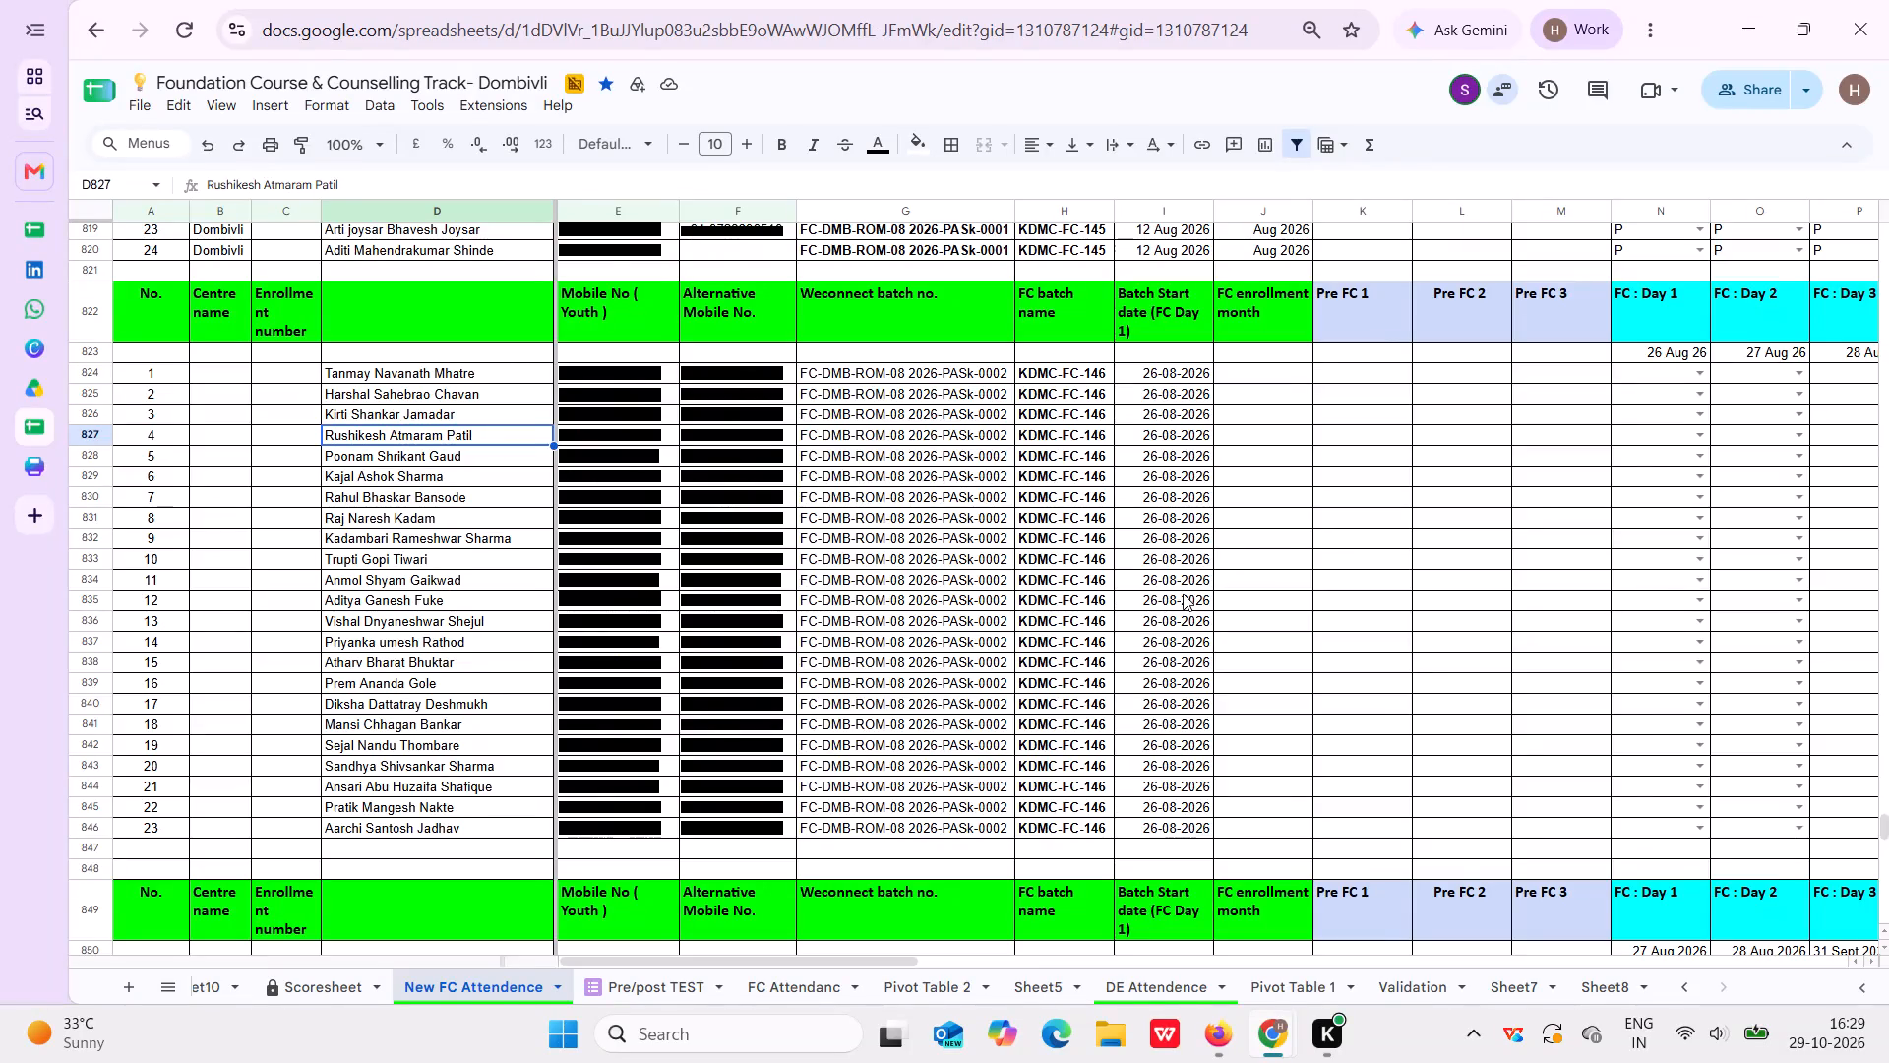
scroll(1359, 492, "left", 1)
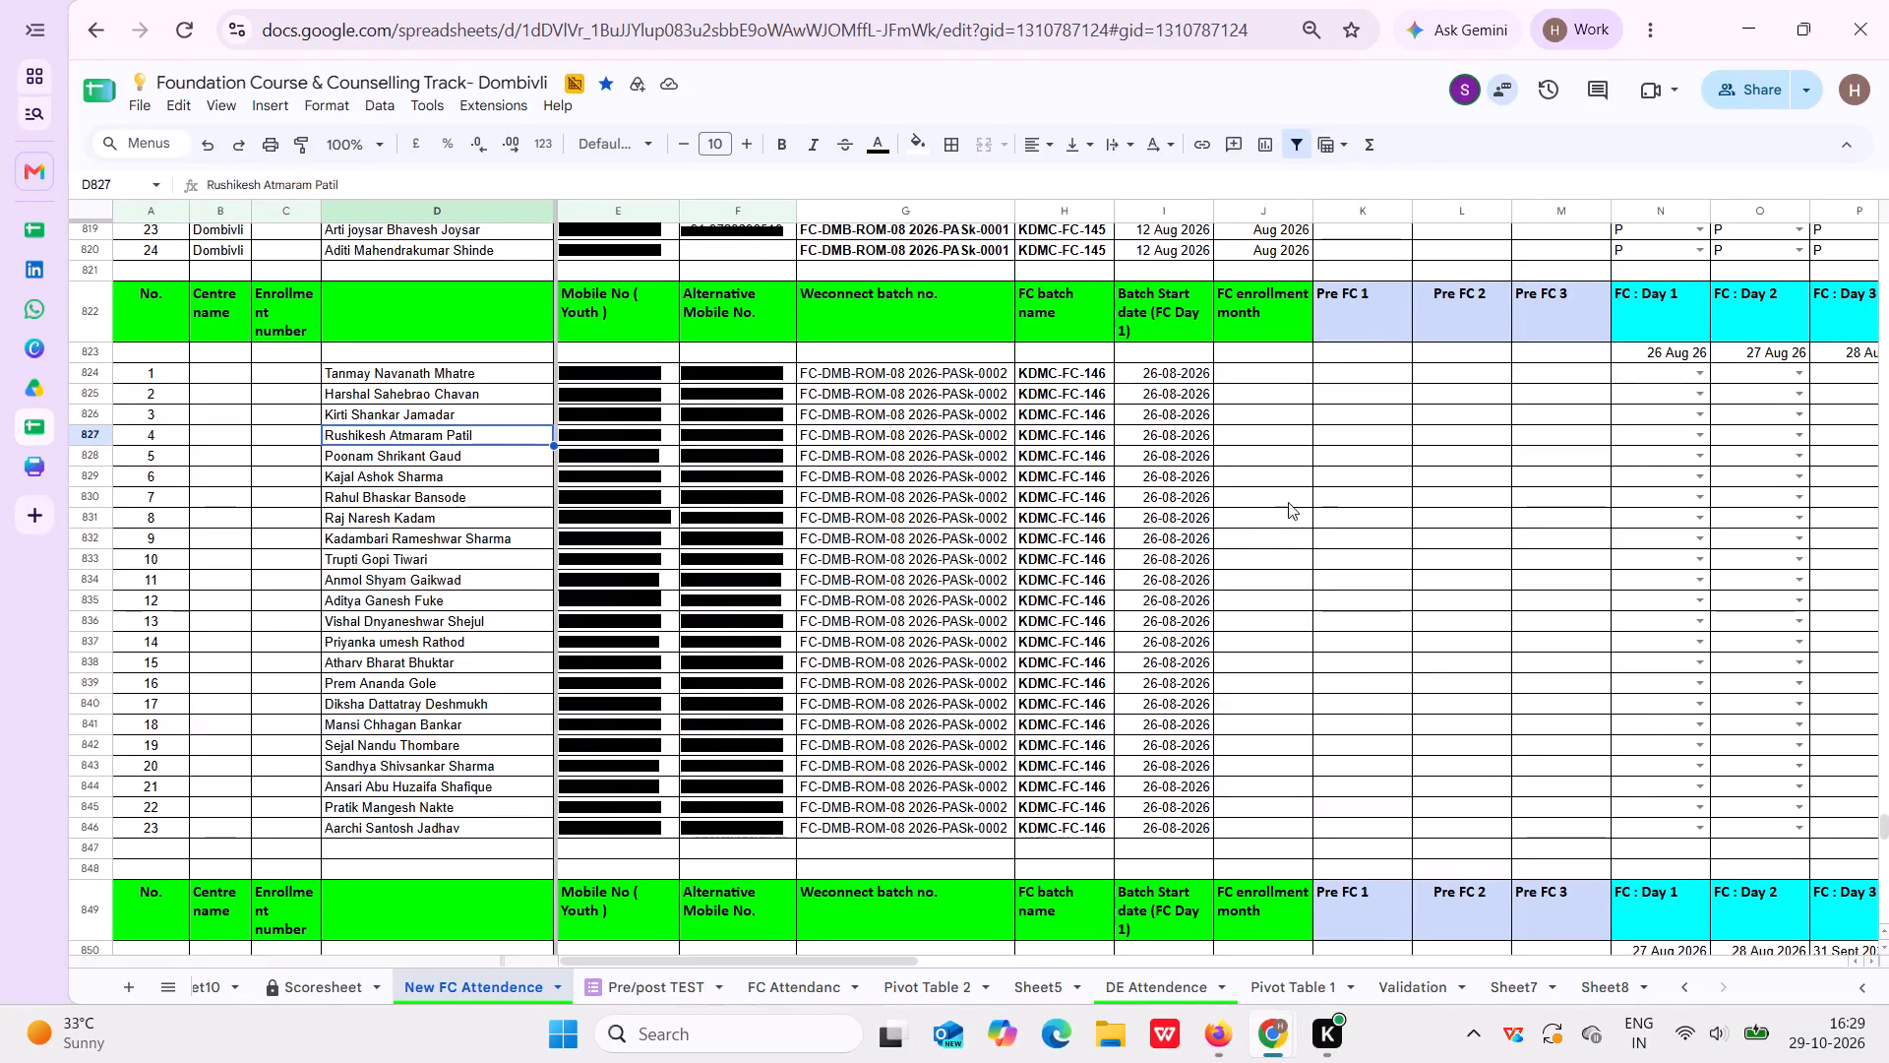
scroll(1288, 502, "left", 1)
scroll(1232, 521, "right", 2)
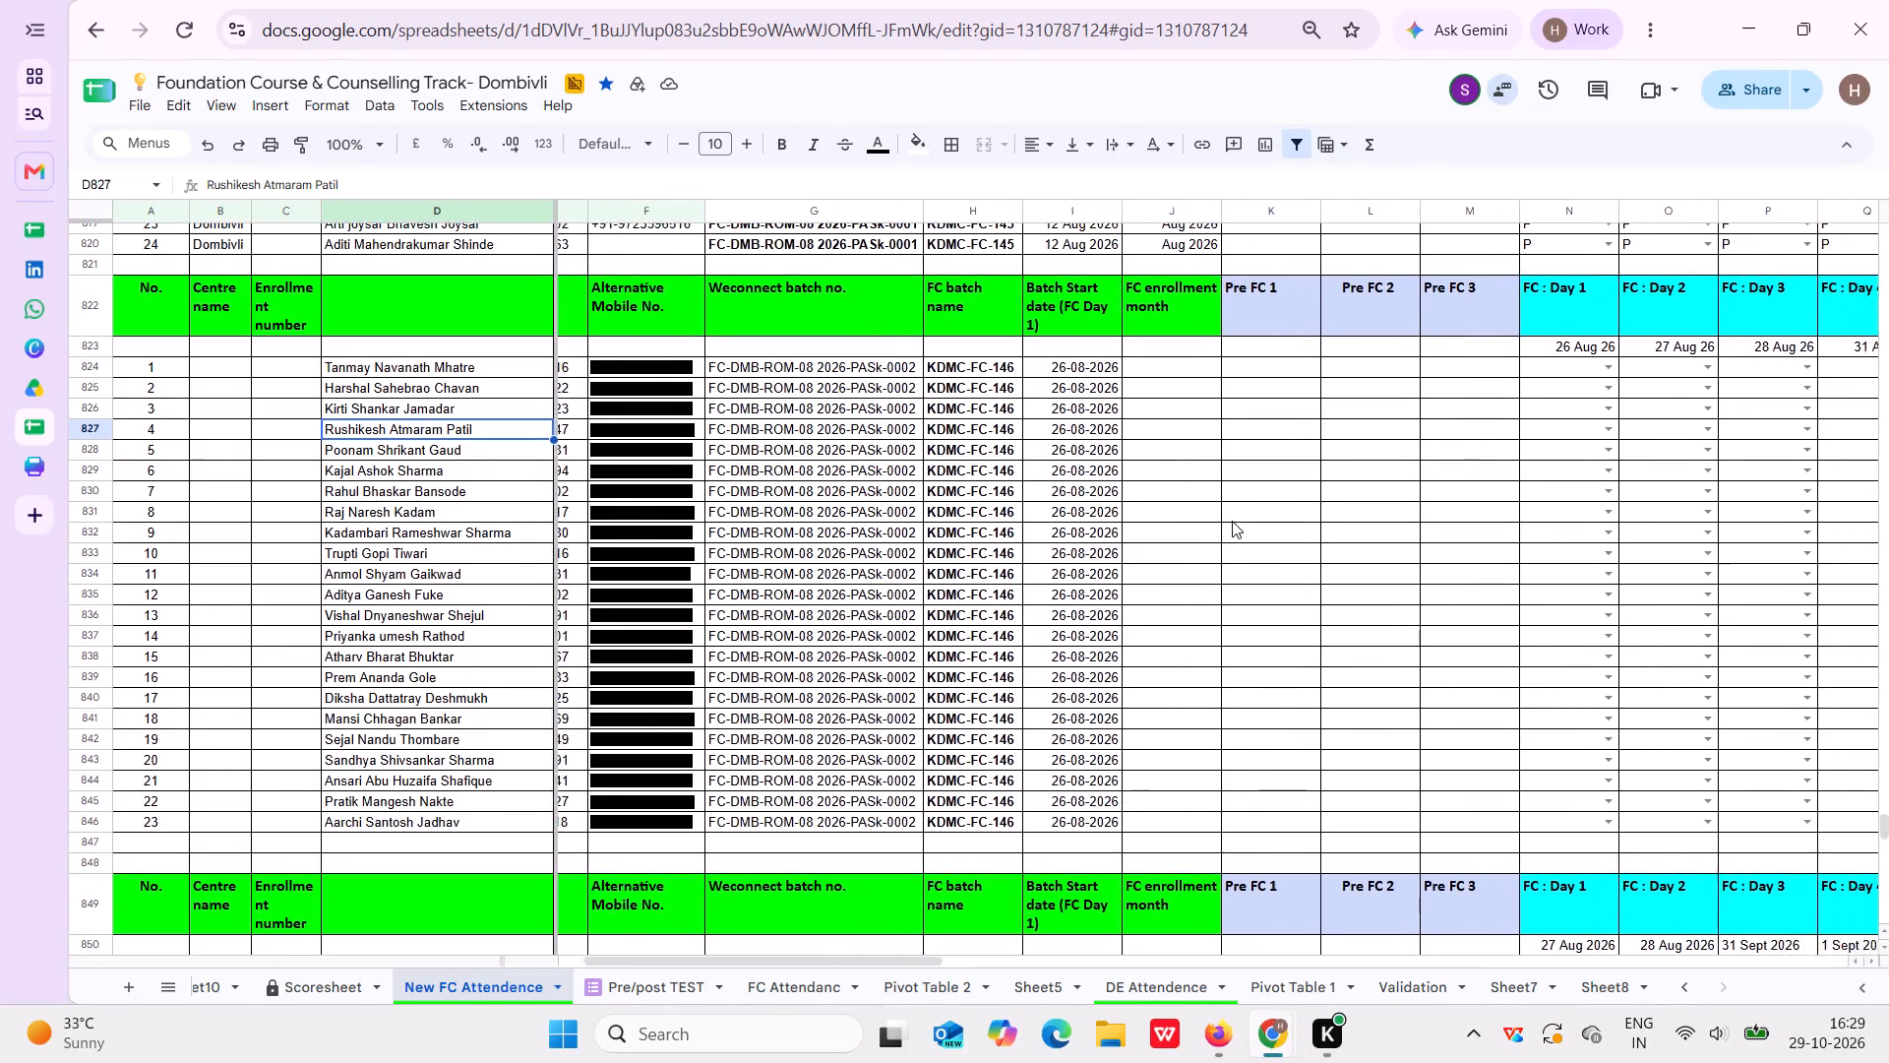
scroll(1232, 521, "right", 1)
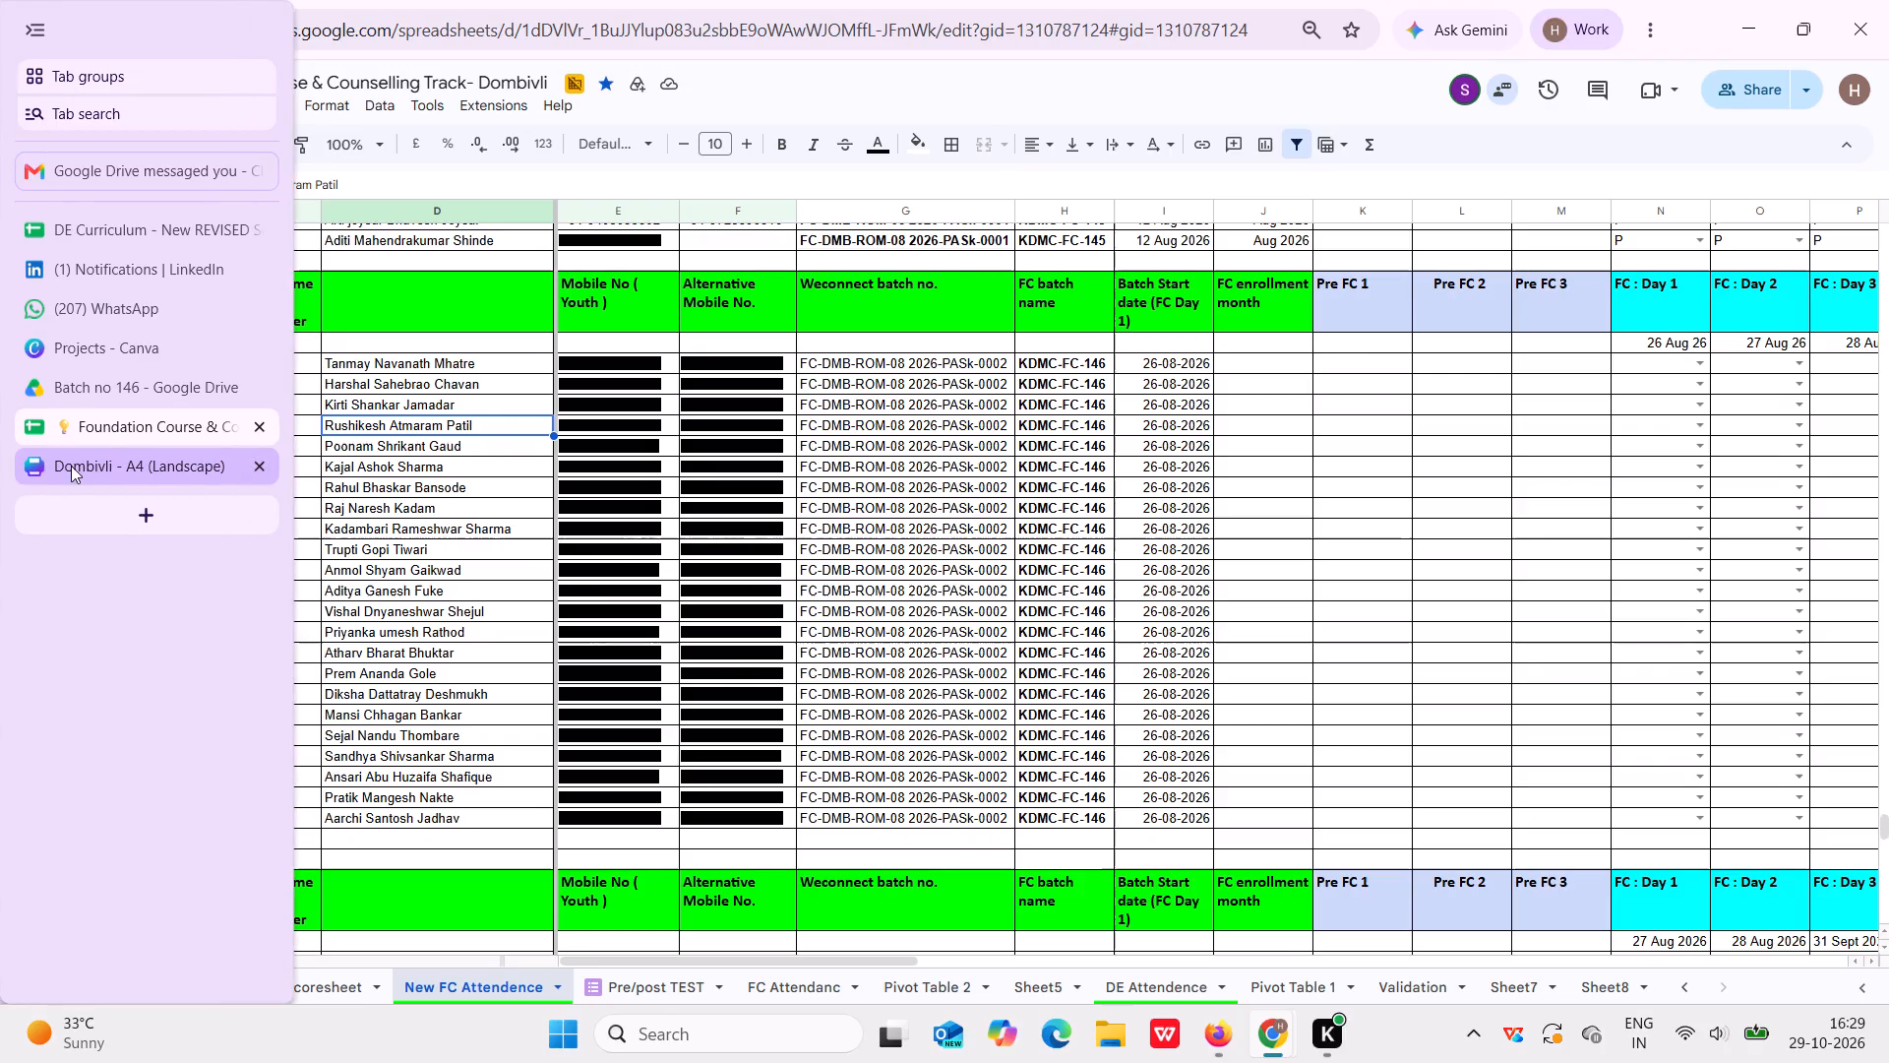
Check the Dombivli certificate design in Canva and return to the Batch no 146 folder in Google Drive.
left_click(71, 465)
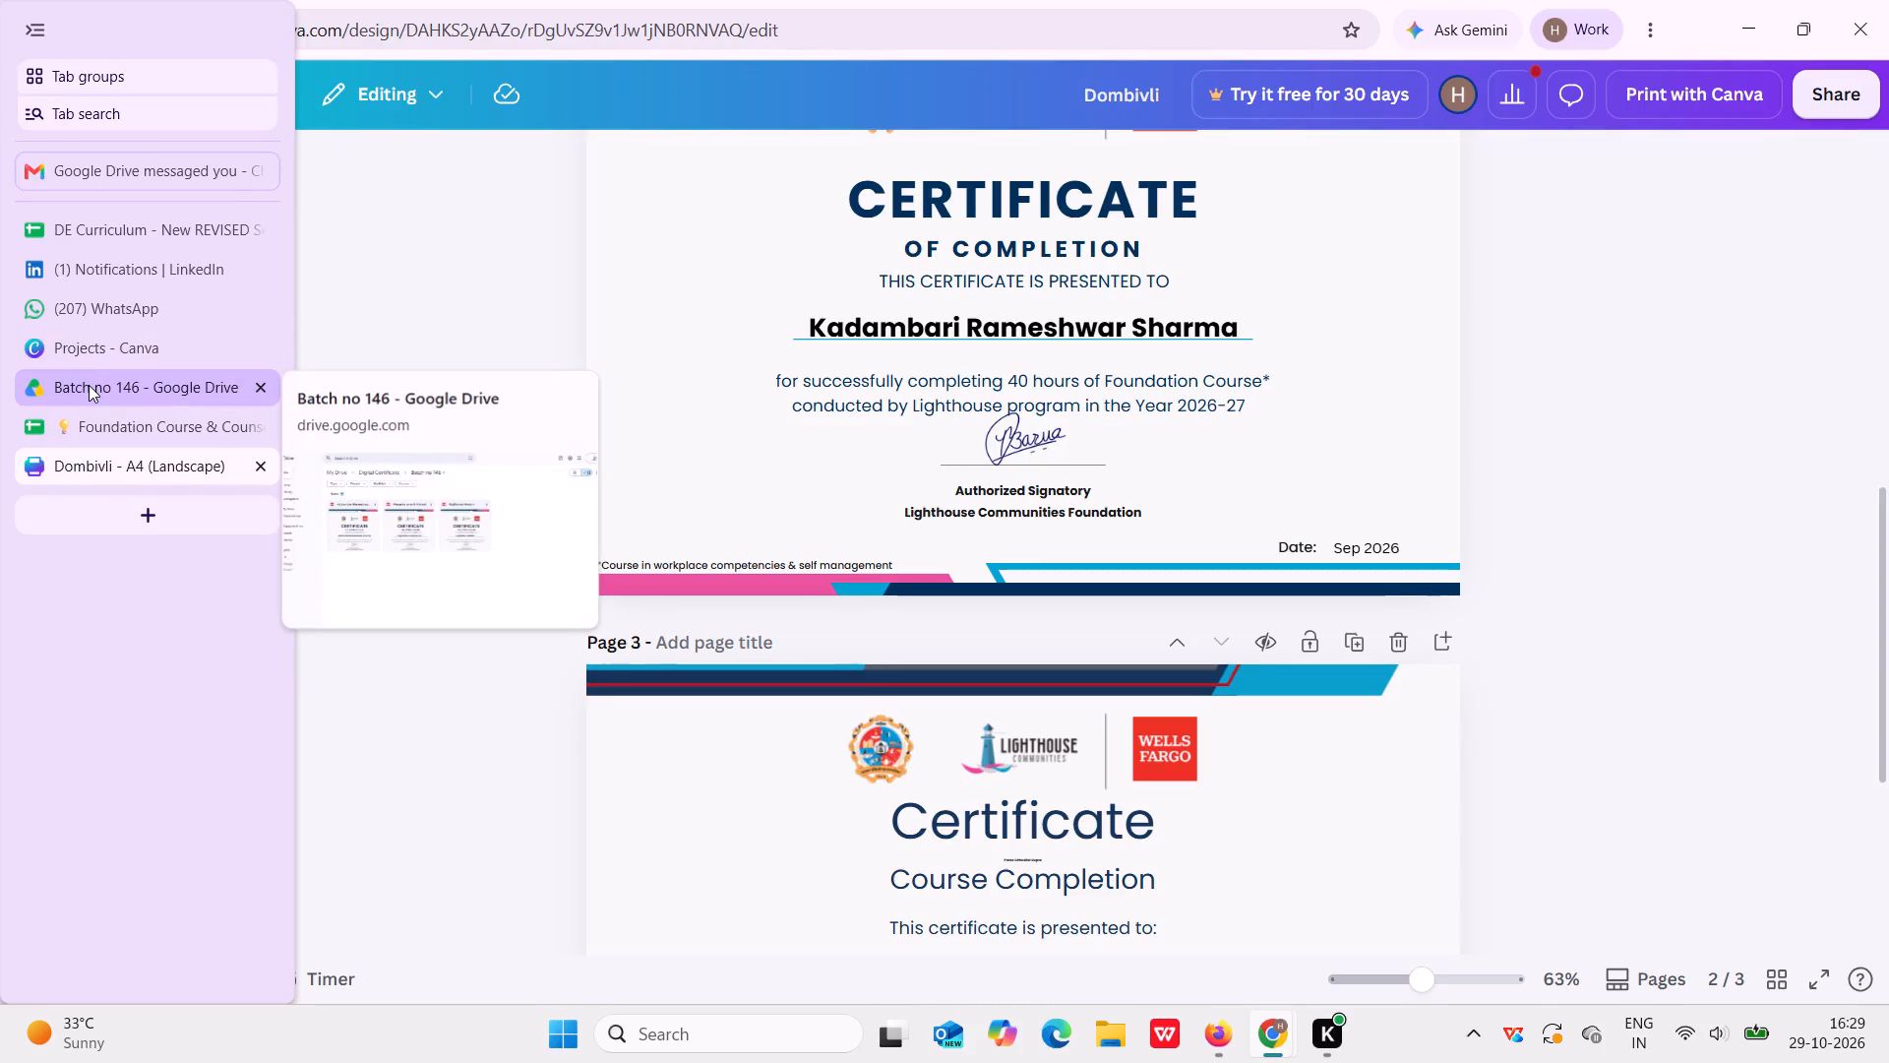
left_click(89, 385)
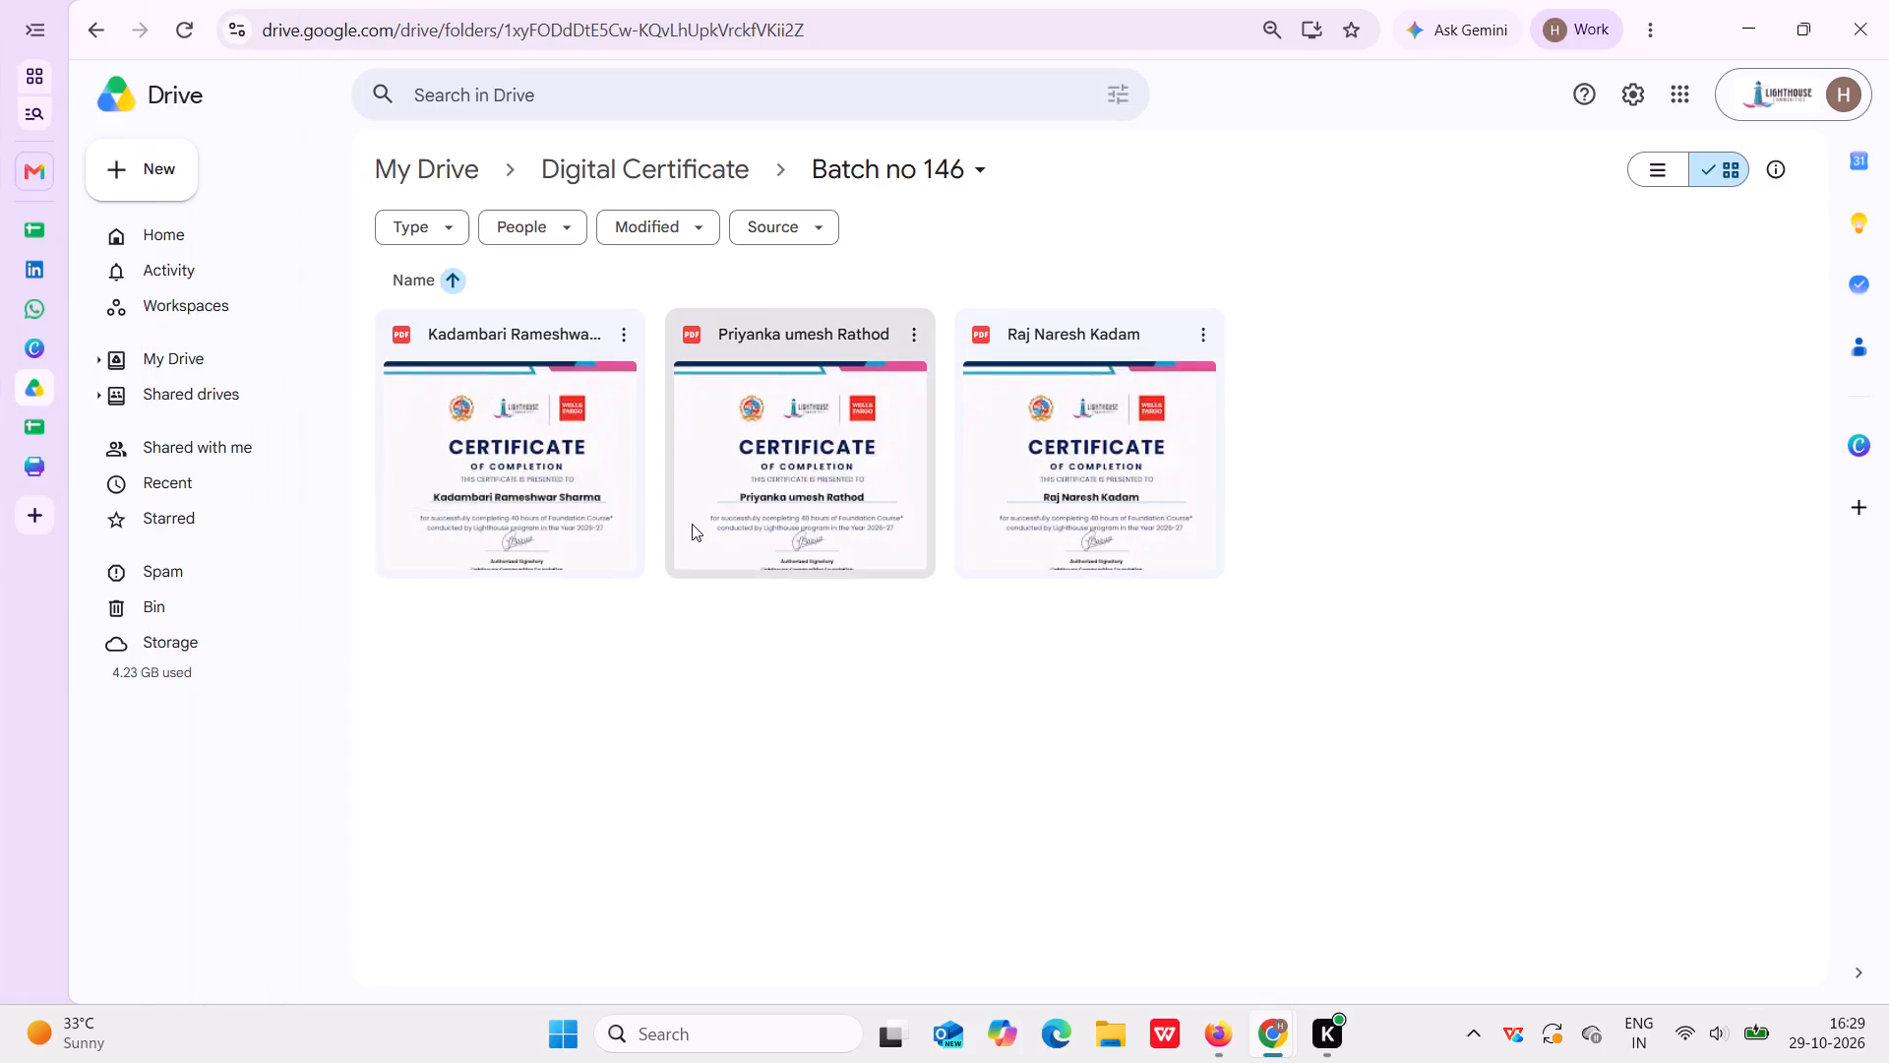
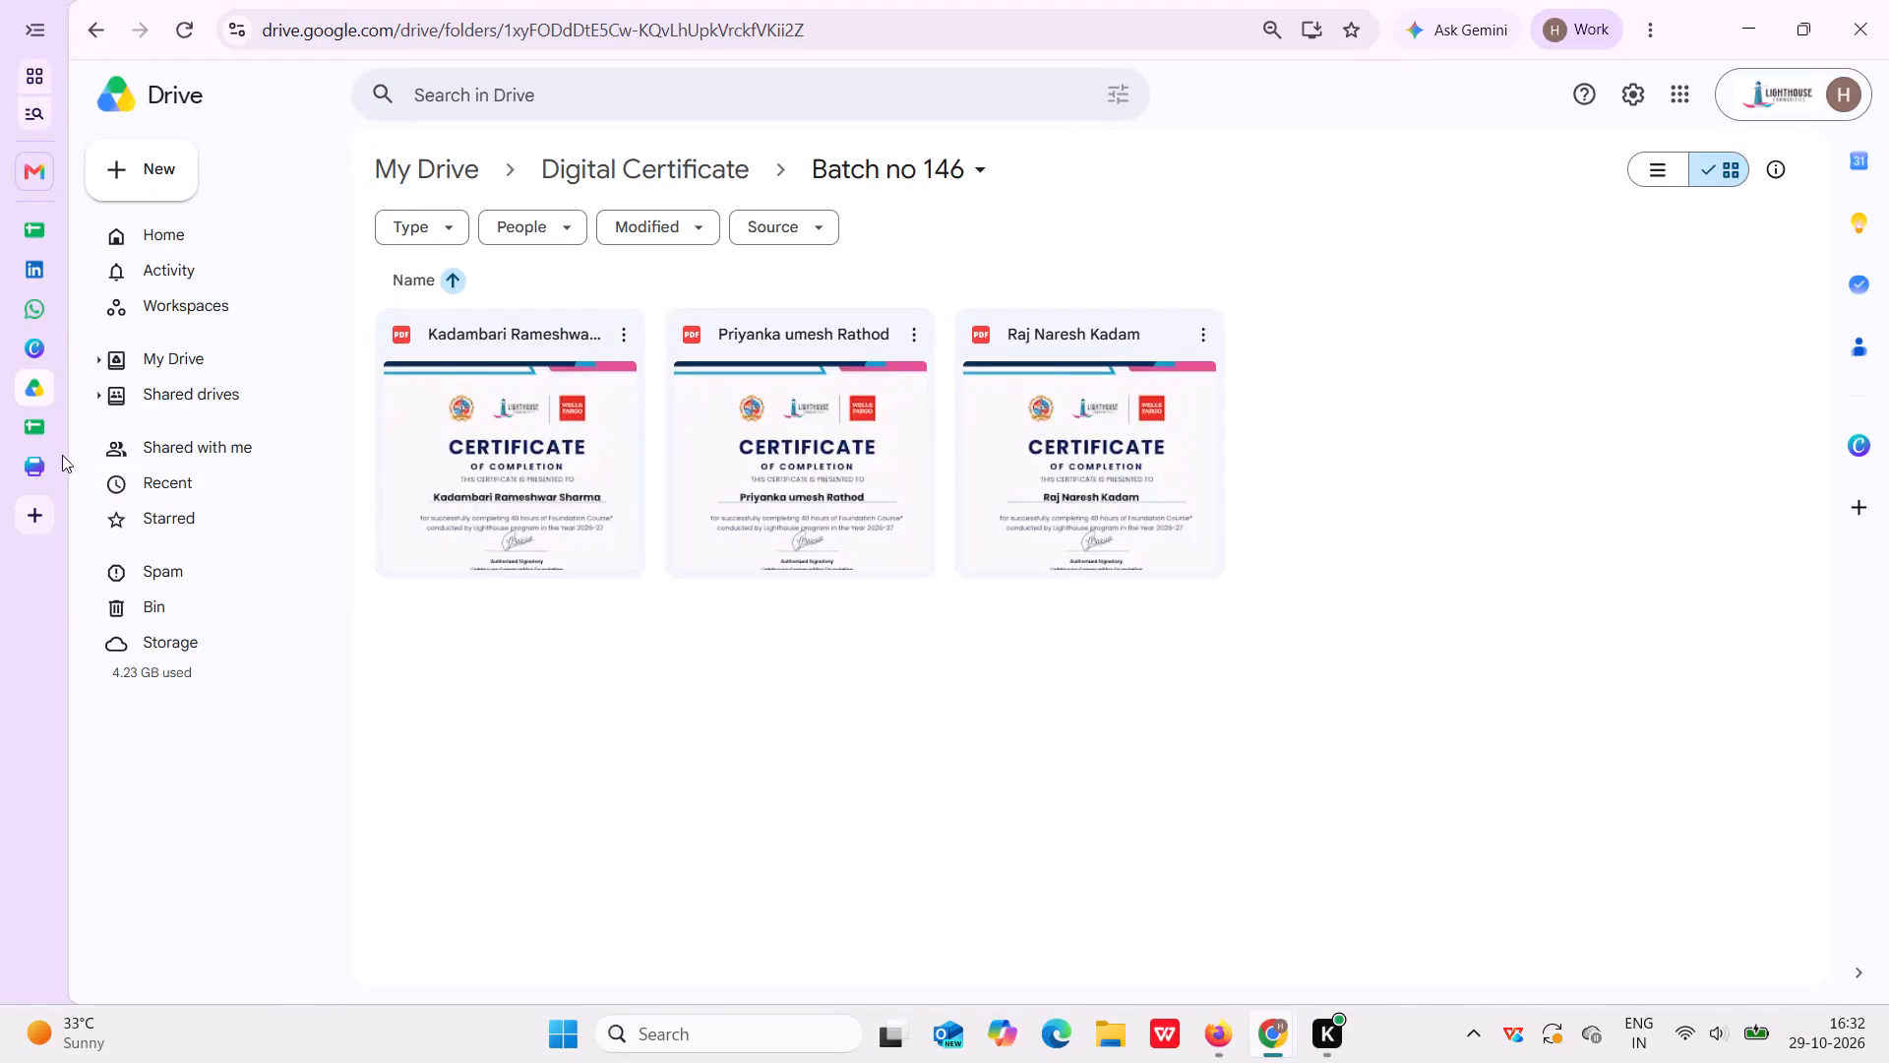
Switch to the Foundation Course & Counselling Track sheet and copy the name of student no. 1 in the KDMC-FC-146 list.
left_click(40, 430)
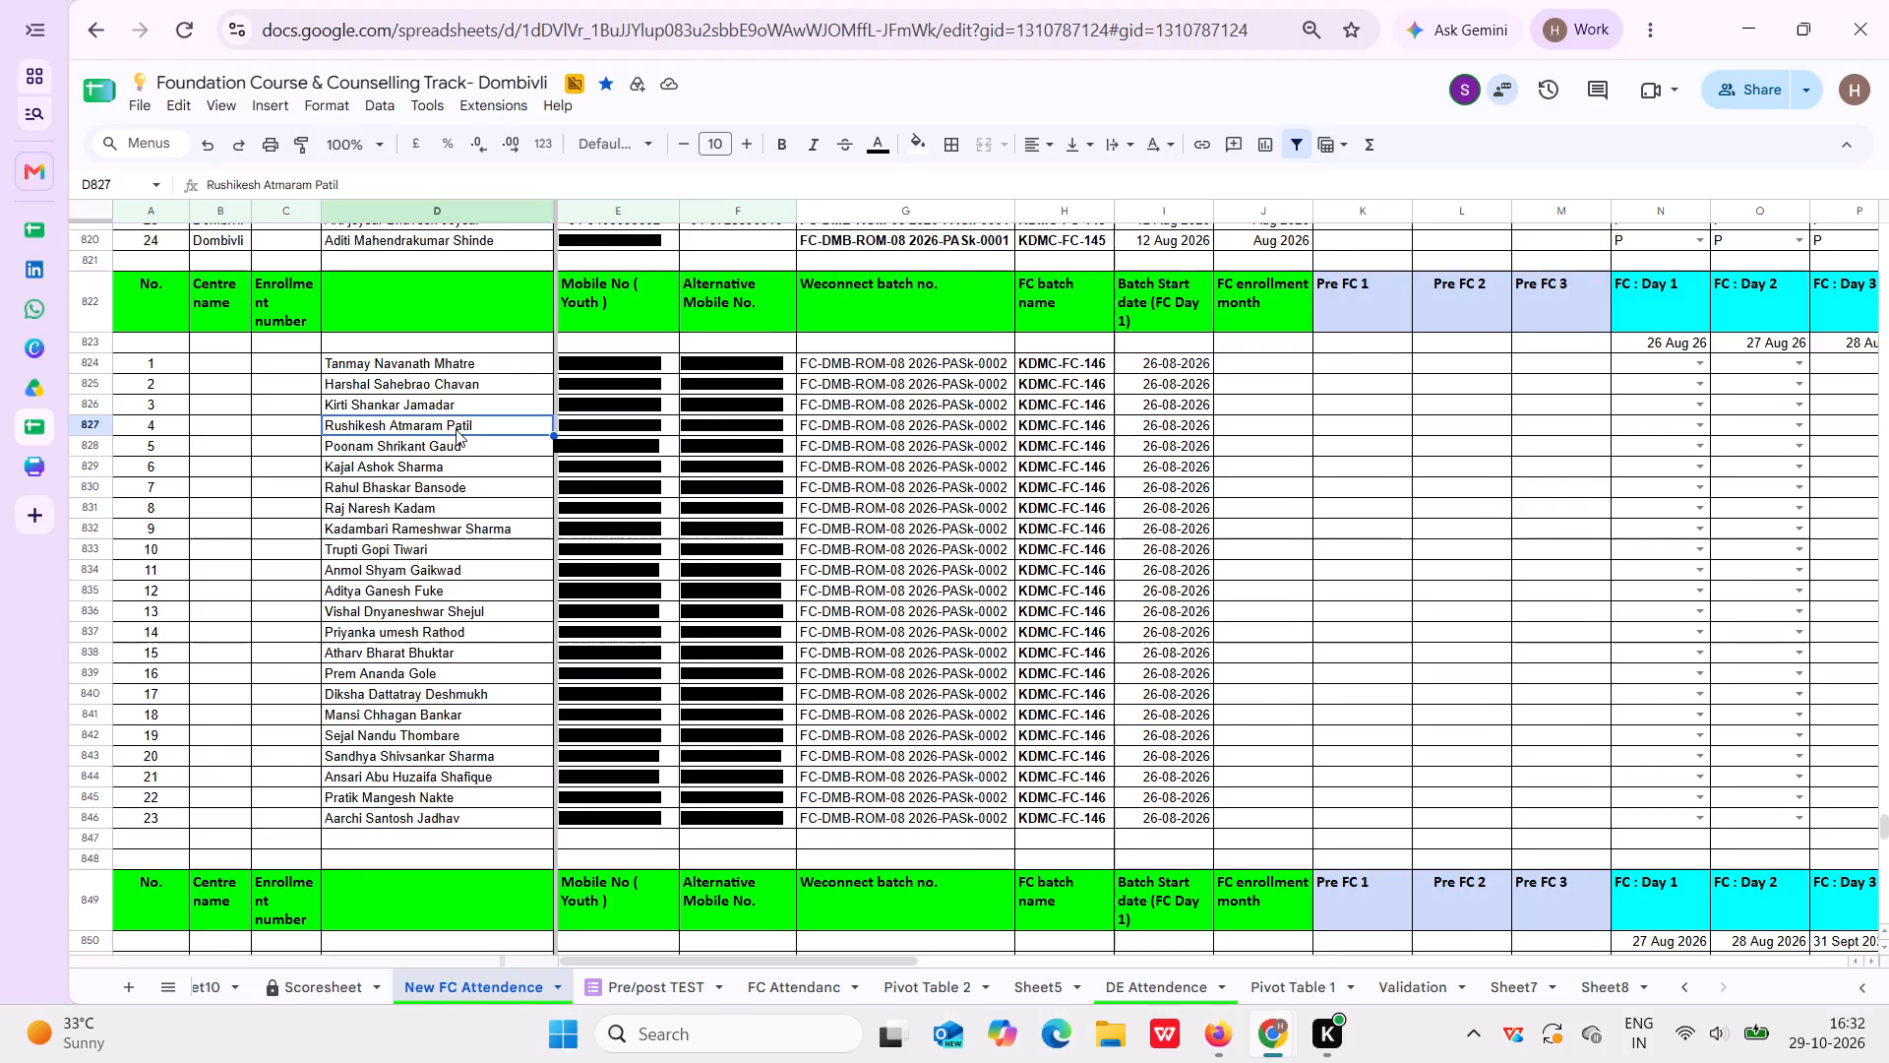
scroll(456, 429, "left", 1)
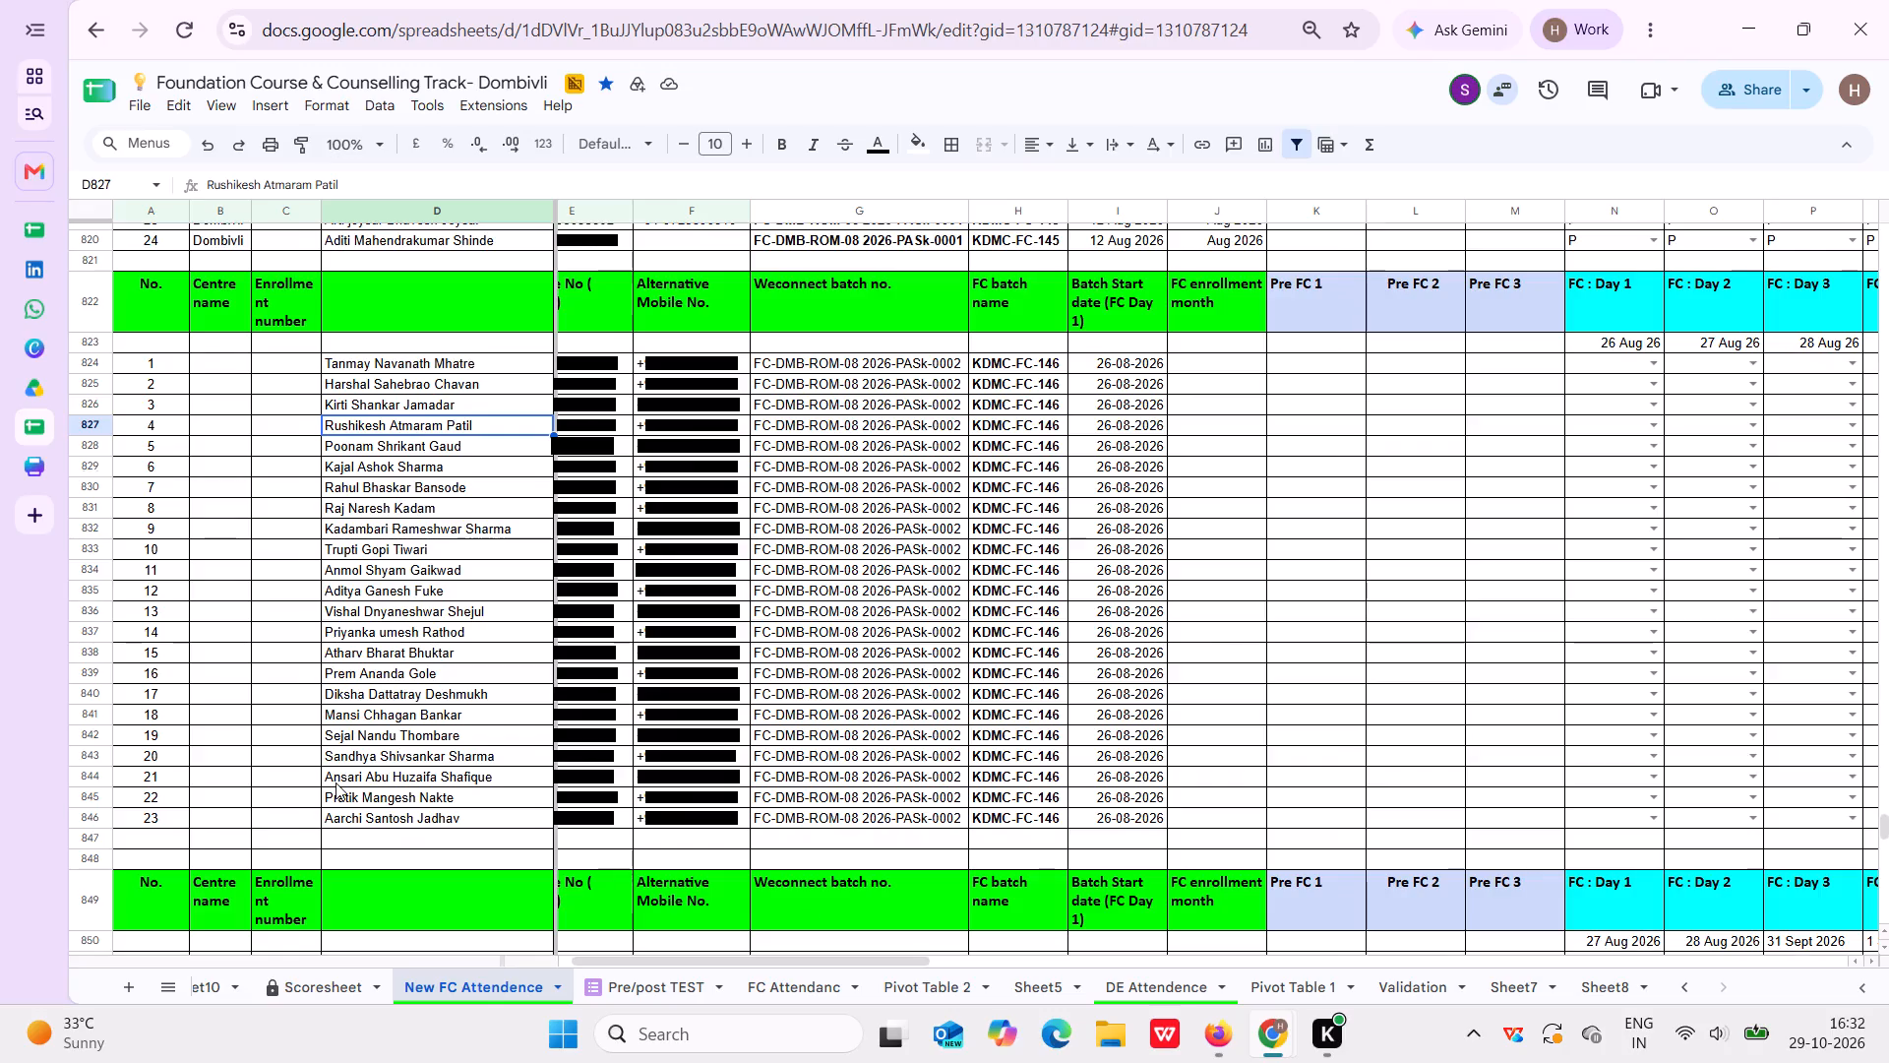
left_click(459, 360)
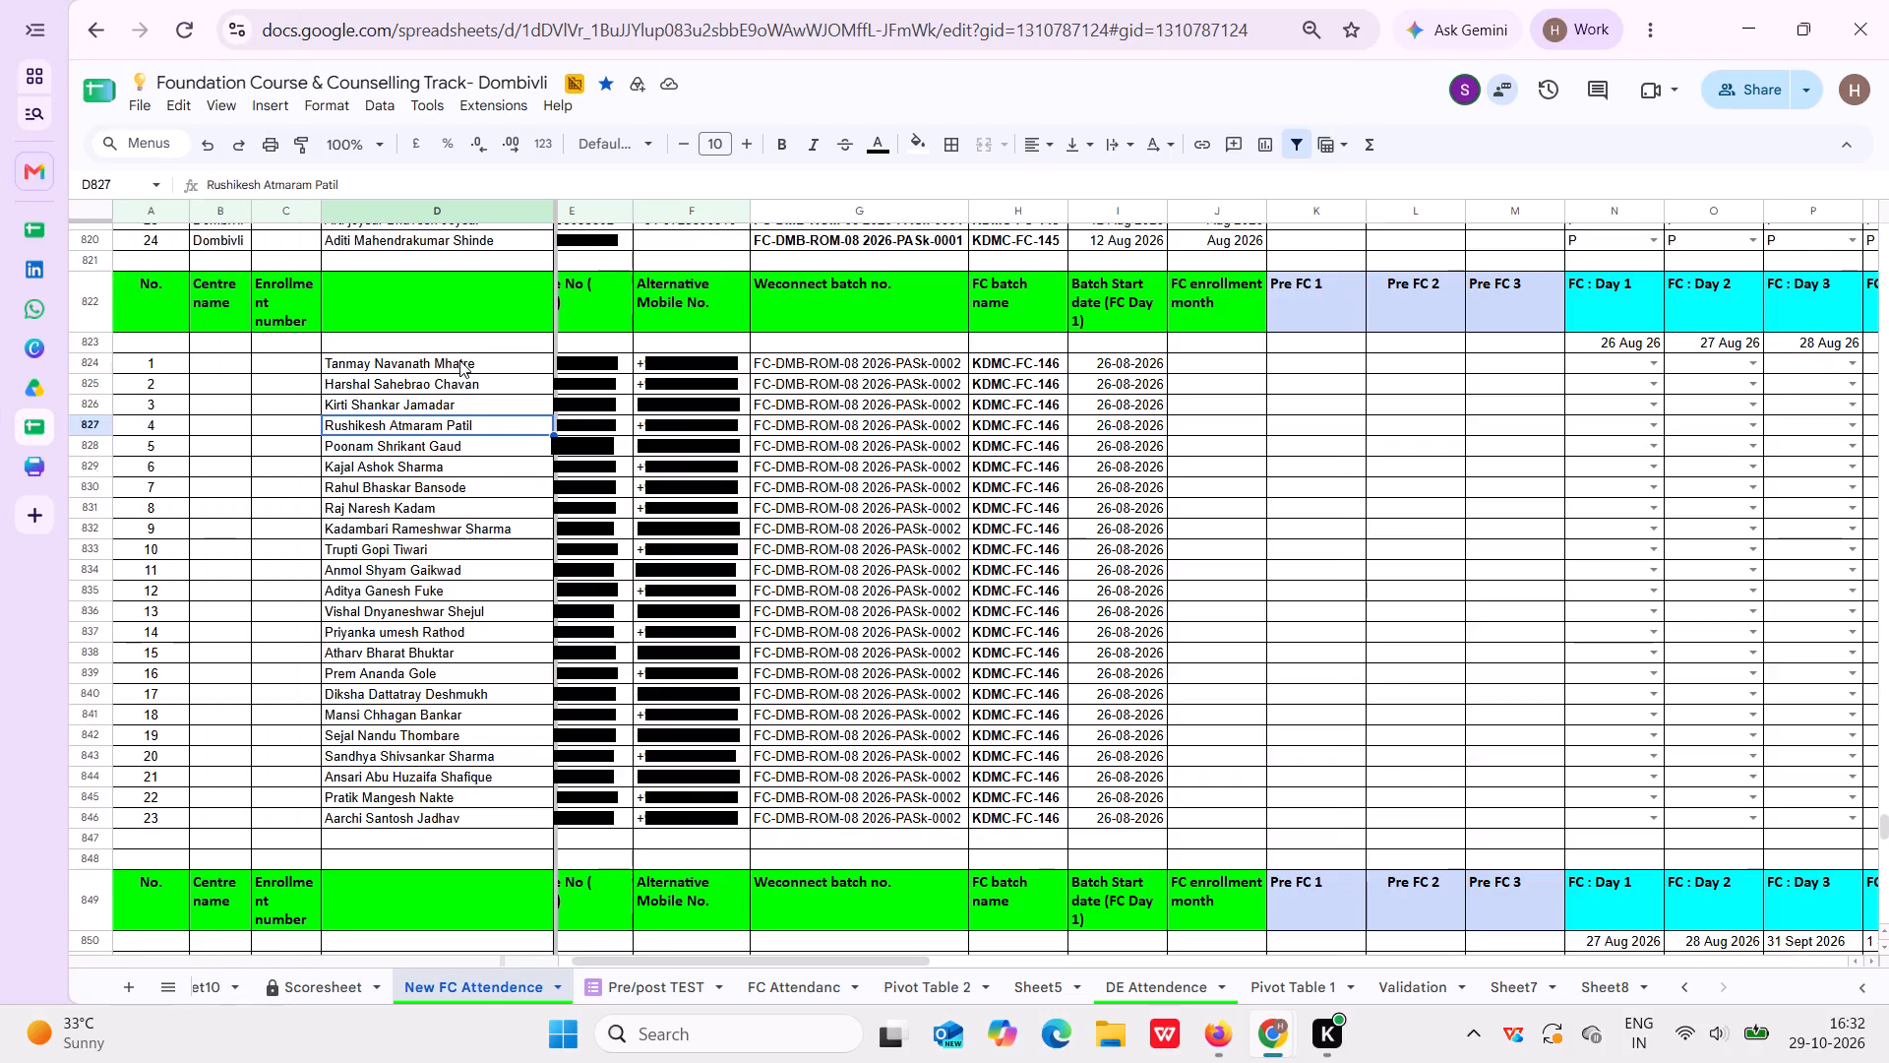
key("ctrl+c")
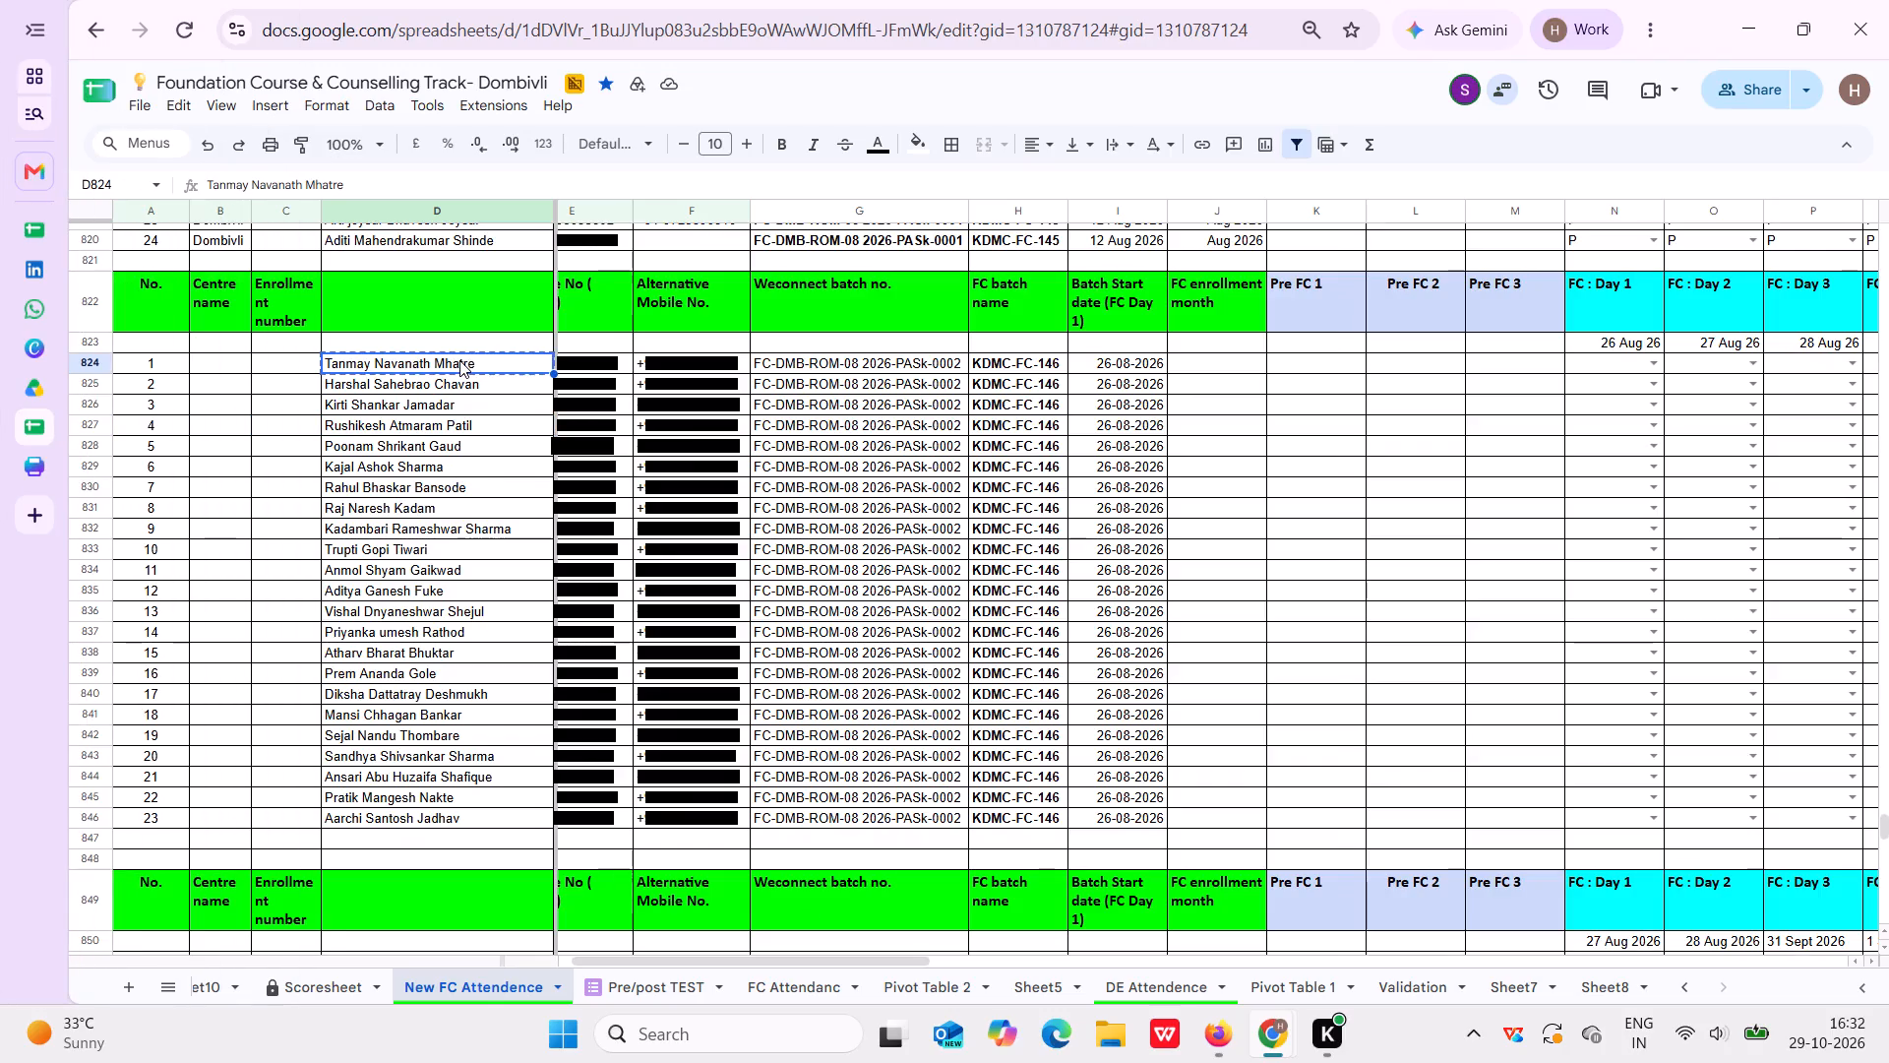
Switch to the Dombivli design in Canva and replace the recipient name on the page 2 Foundation Course certificate with the copied name.
left_click(30, 458)
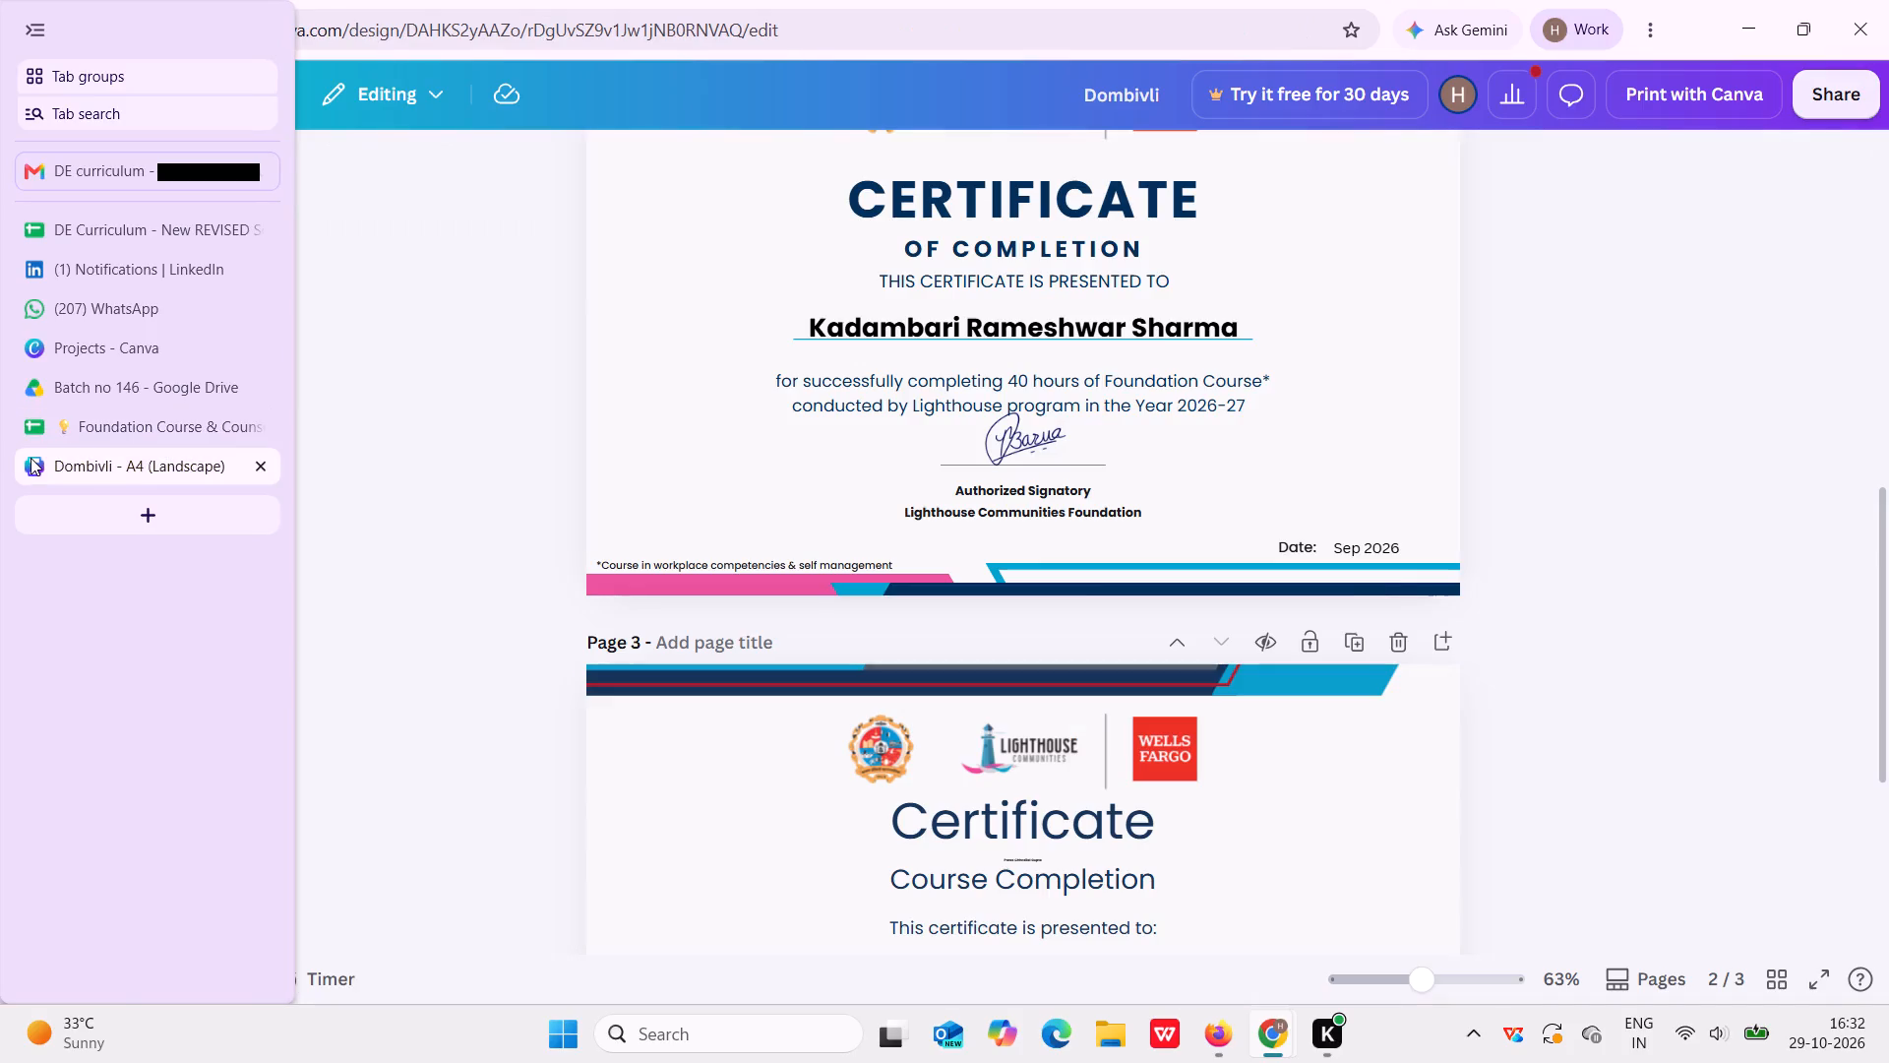
scroll(749, 441, "down", 2)
scroll(790, 274, "down", 3)
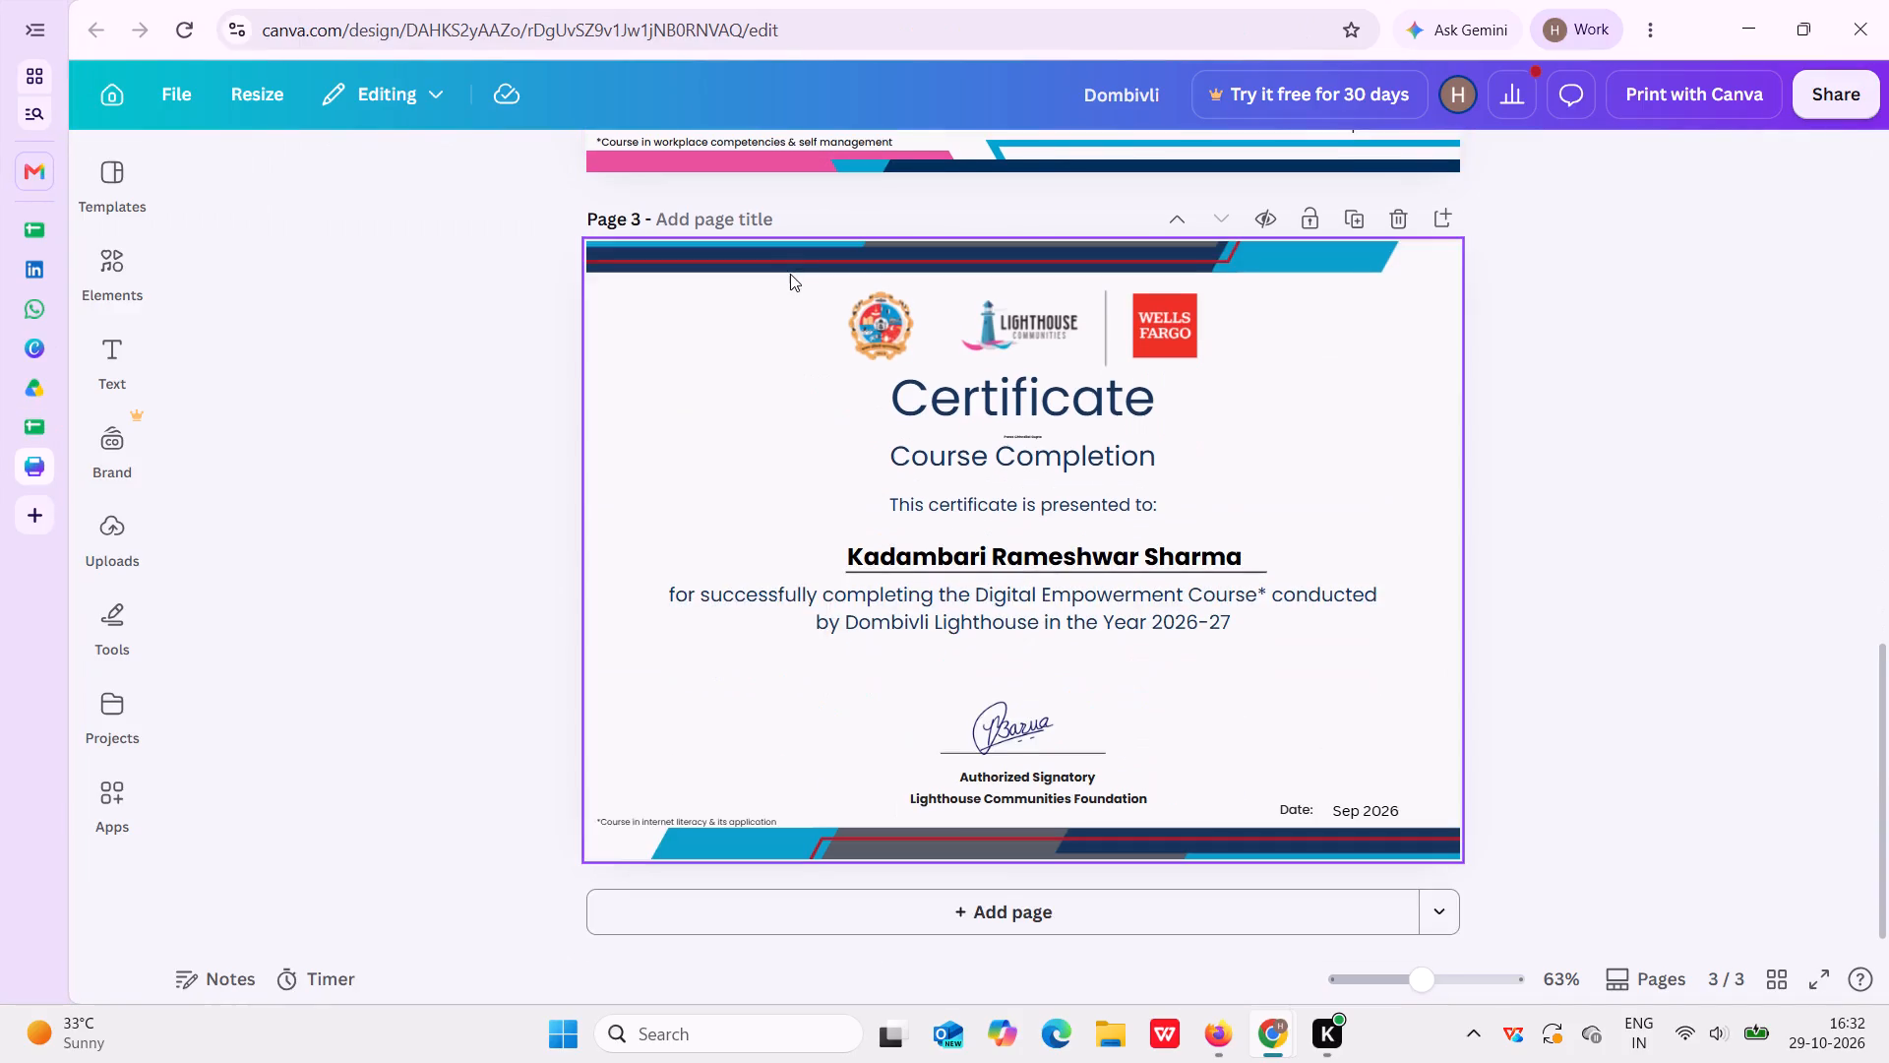
scroll(790, 274, "down", 1)
scroll(790, 274, "up", 4)
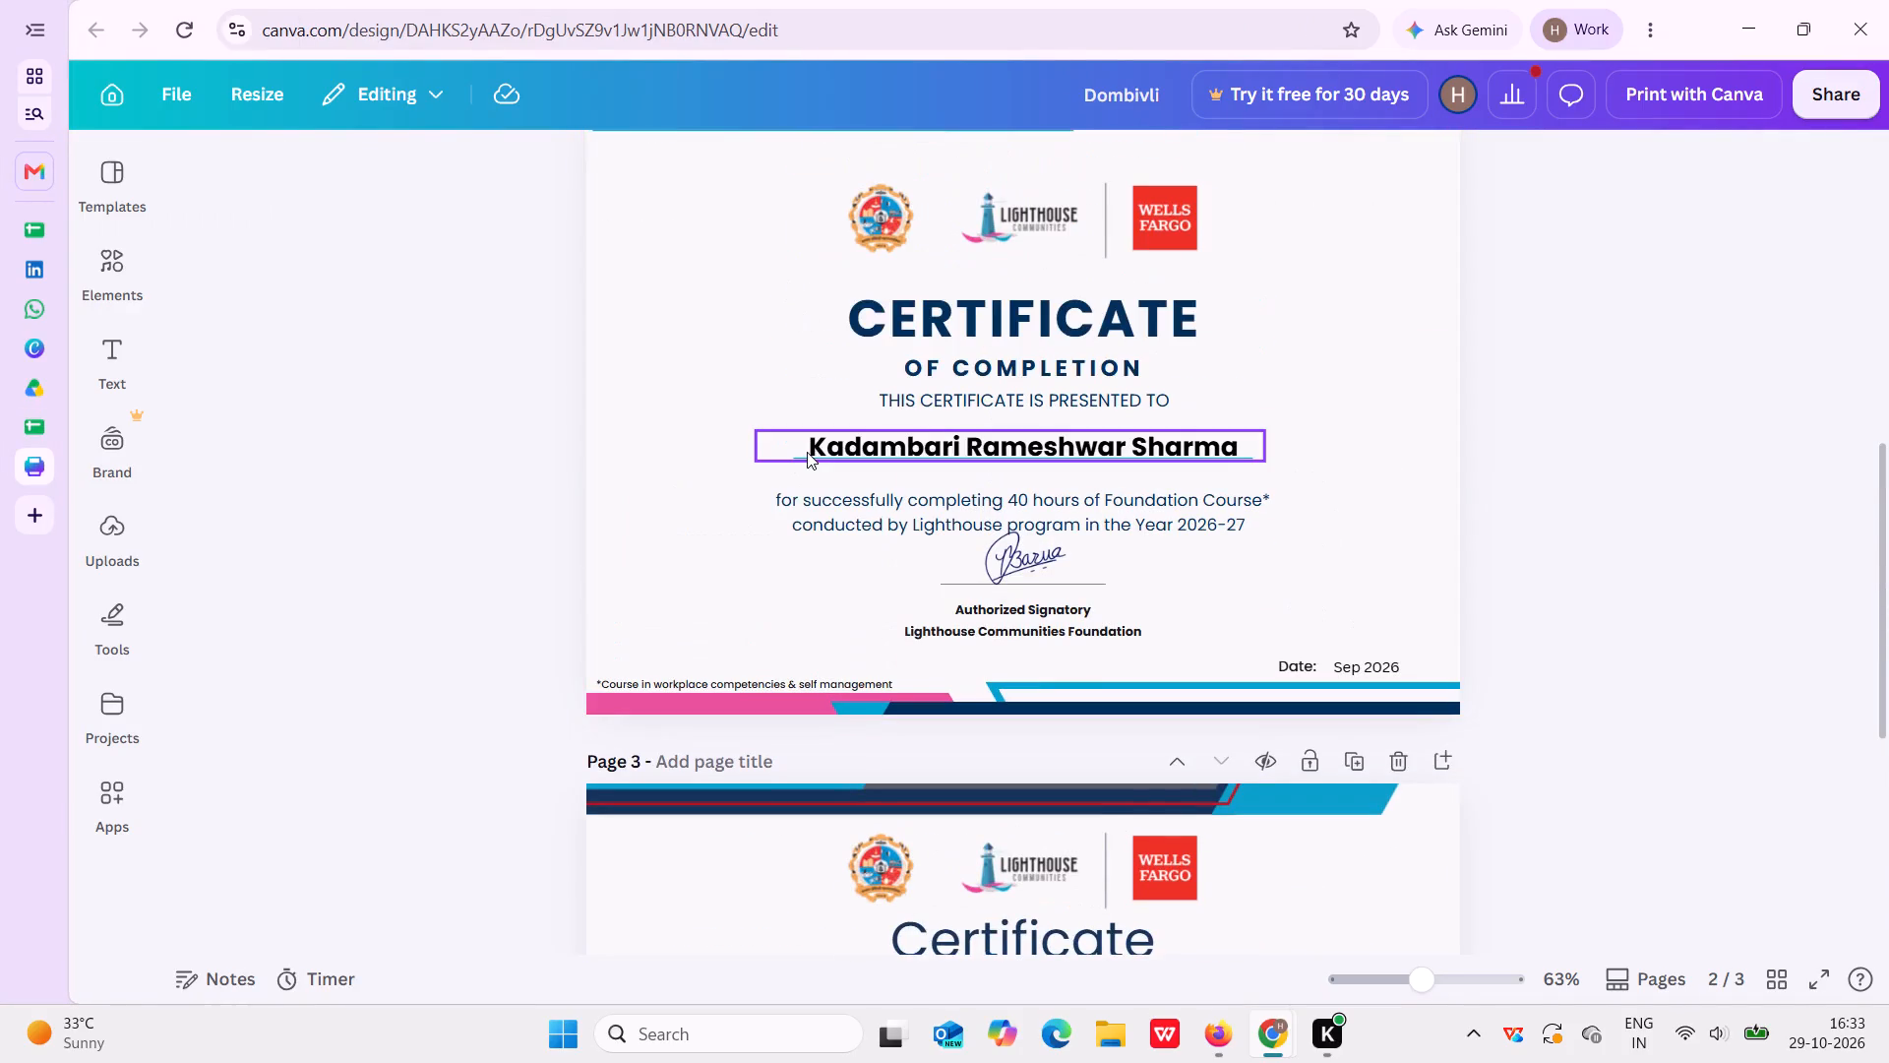
left_click(807, 449)
double_click(807, 449)
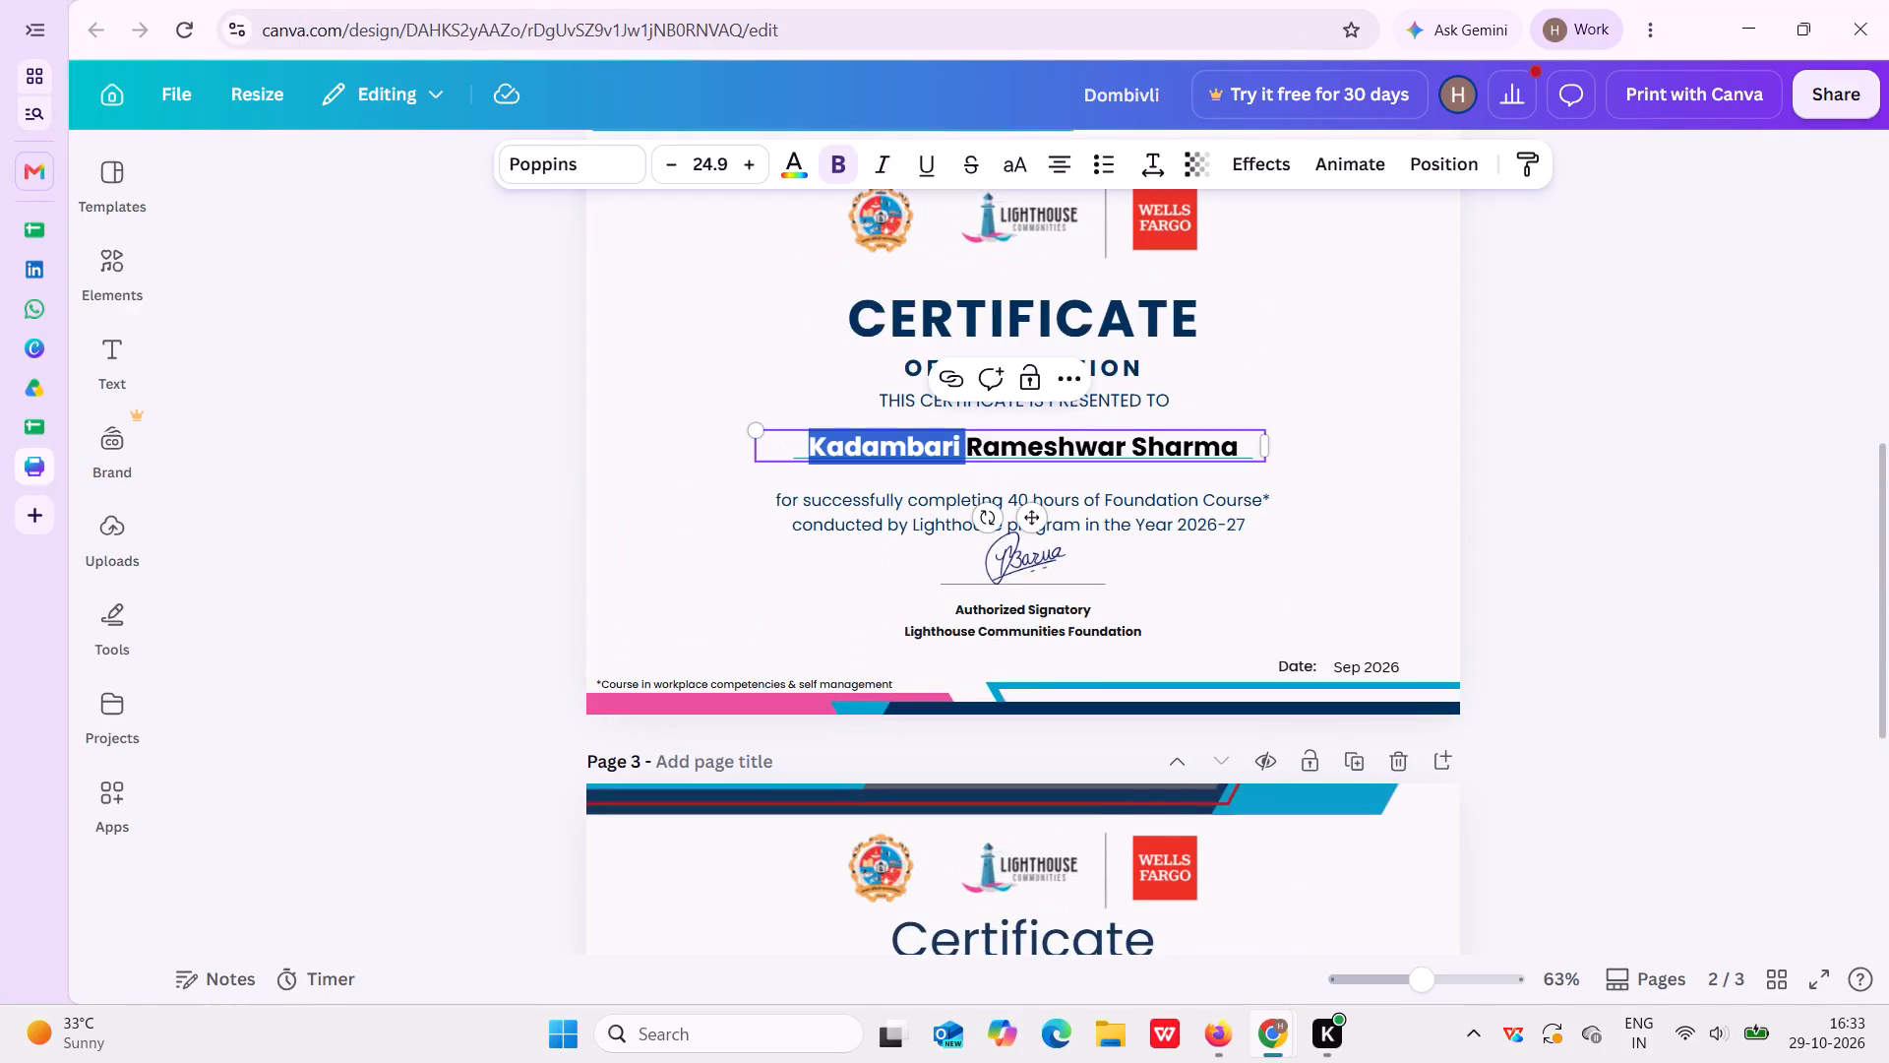
key("shift+Right")
key("shift+Right")
key("shift+Right")
key("shift+Right")
key("shift+Right")
key("shift+Right")
key("shift+Right")
key("shift+Right")
key("shift+Right")
key("shift+Right")
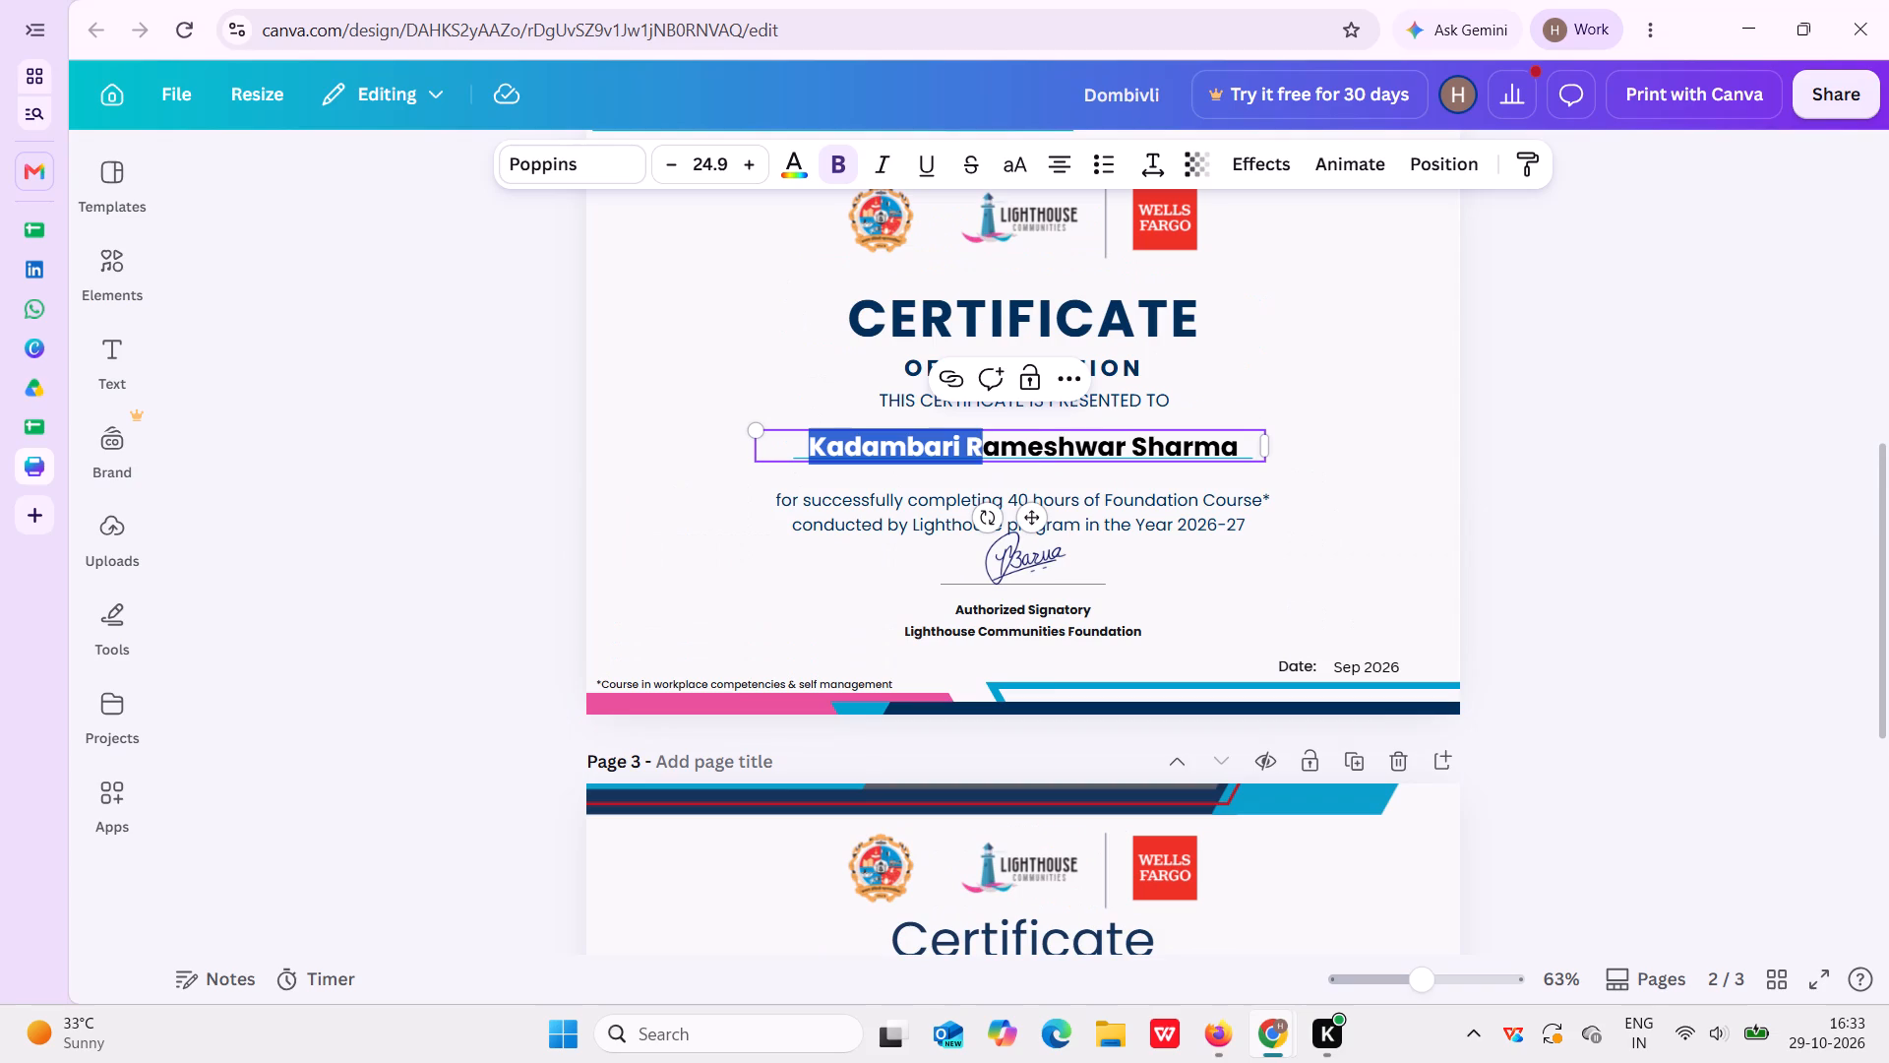
key("shift+Right")
key("shift+Right")
key("shift+Right")
key("shift+Right")
key("shift+Right")
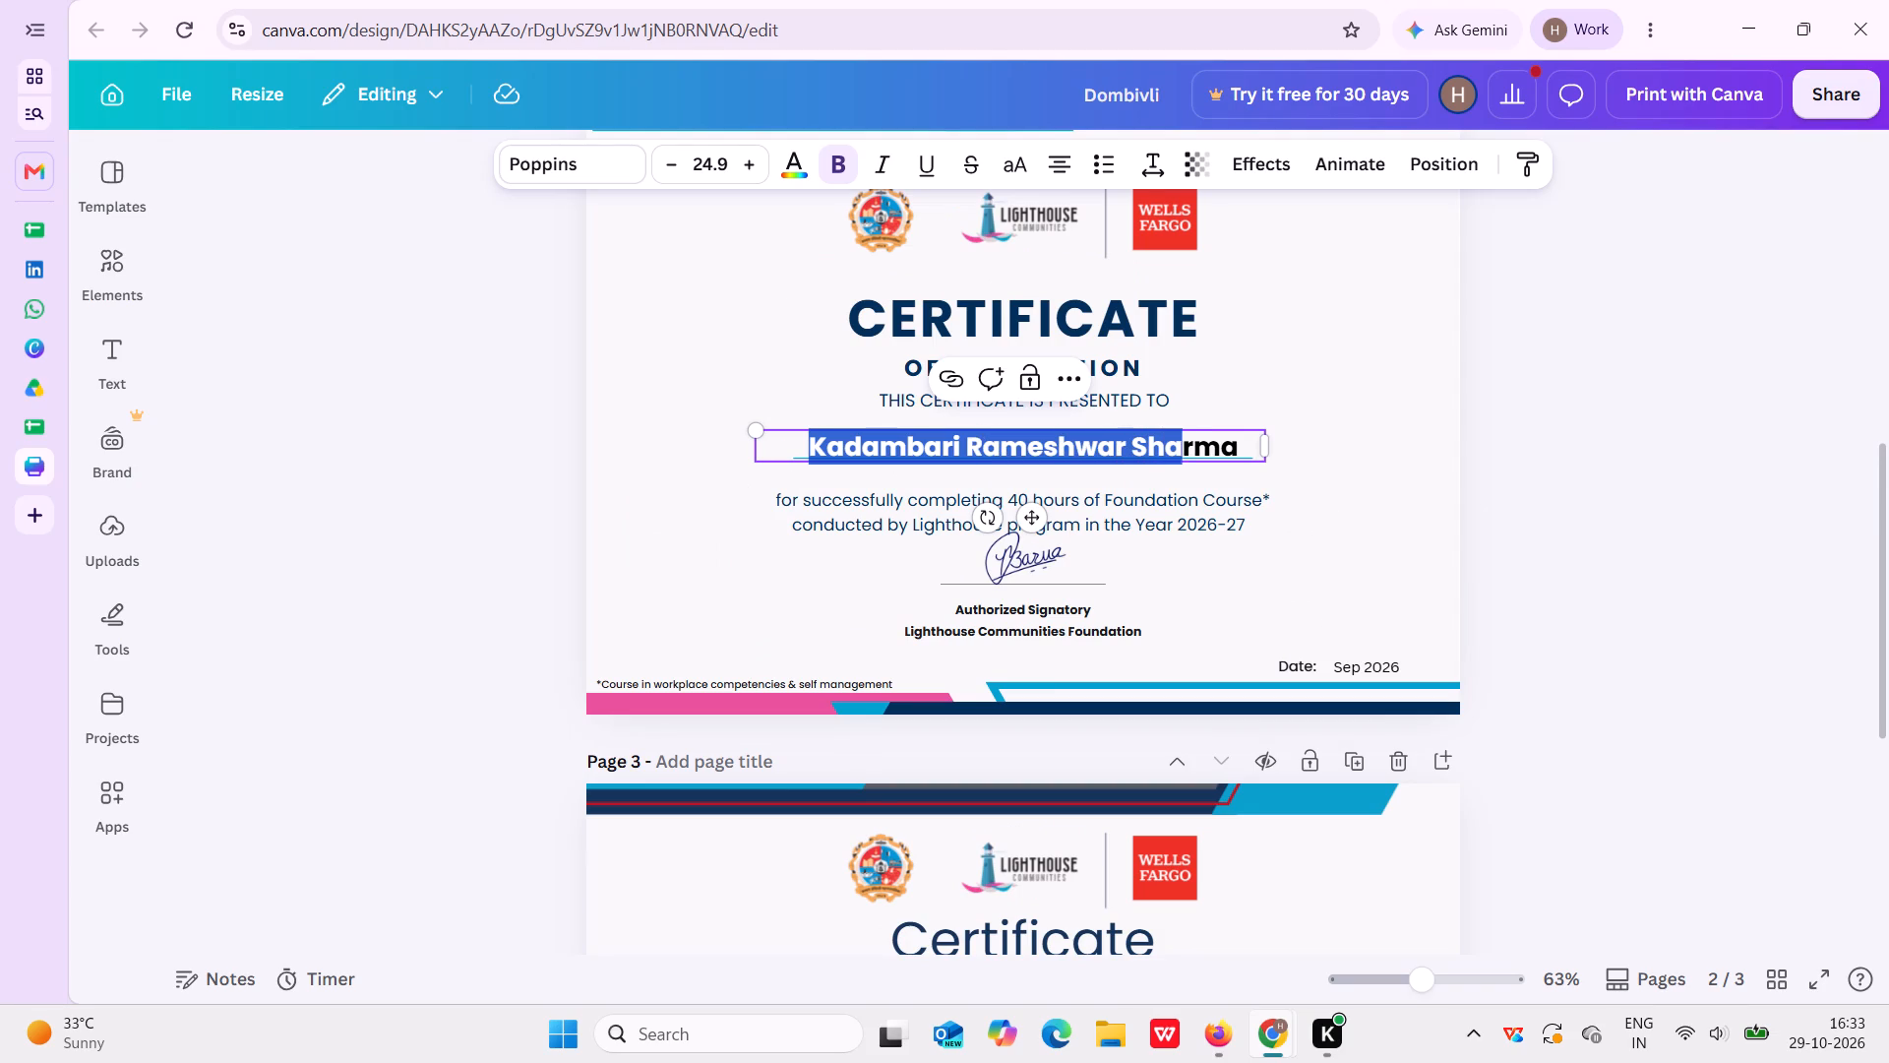
key("shift+Right")
key("shift+Right")
key("shift+Right")
key("BackSpace")
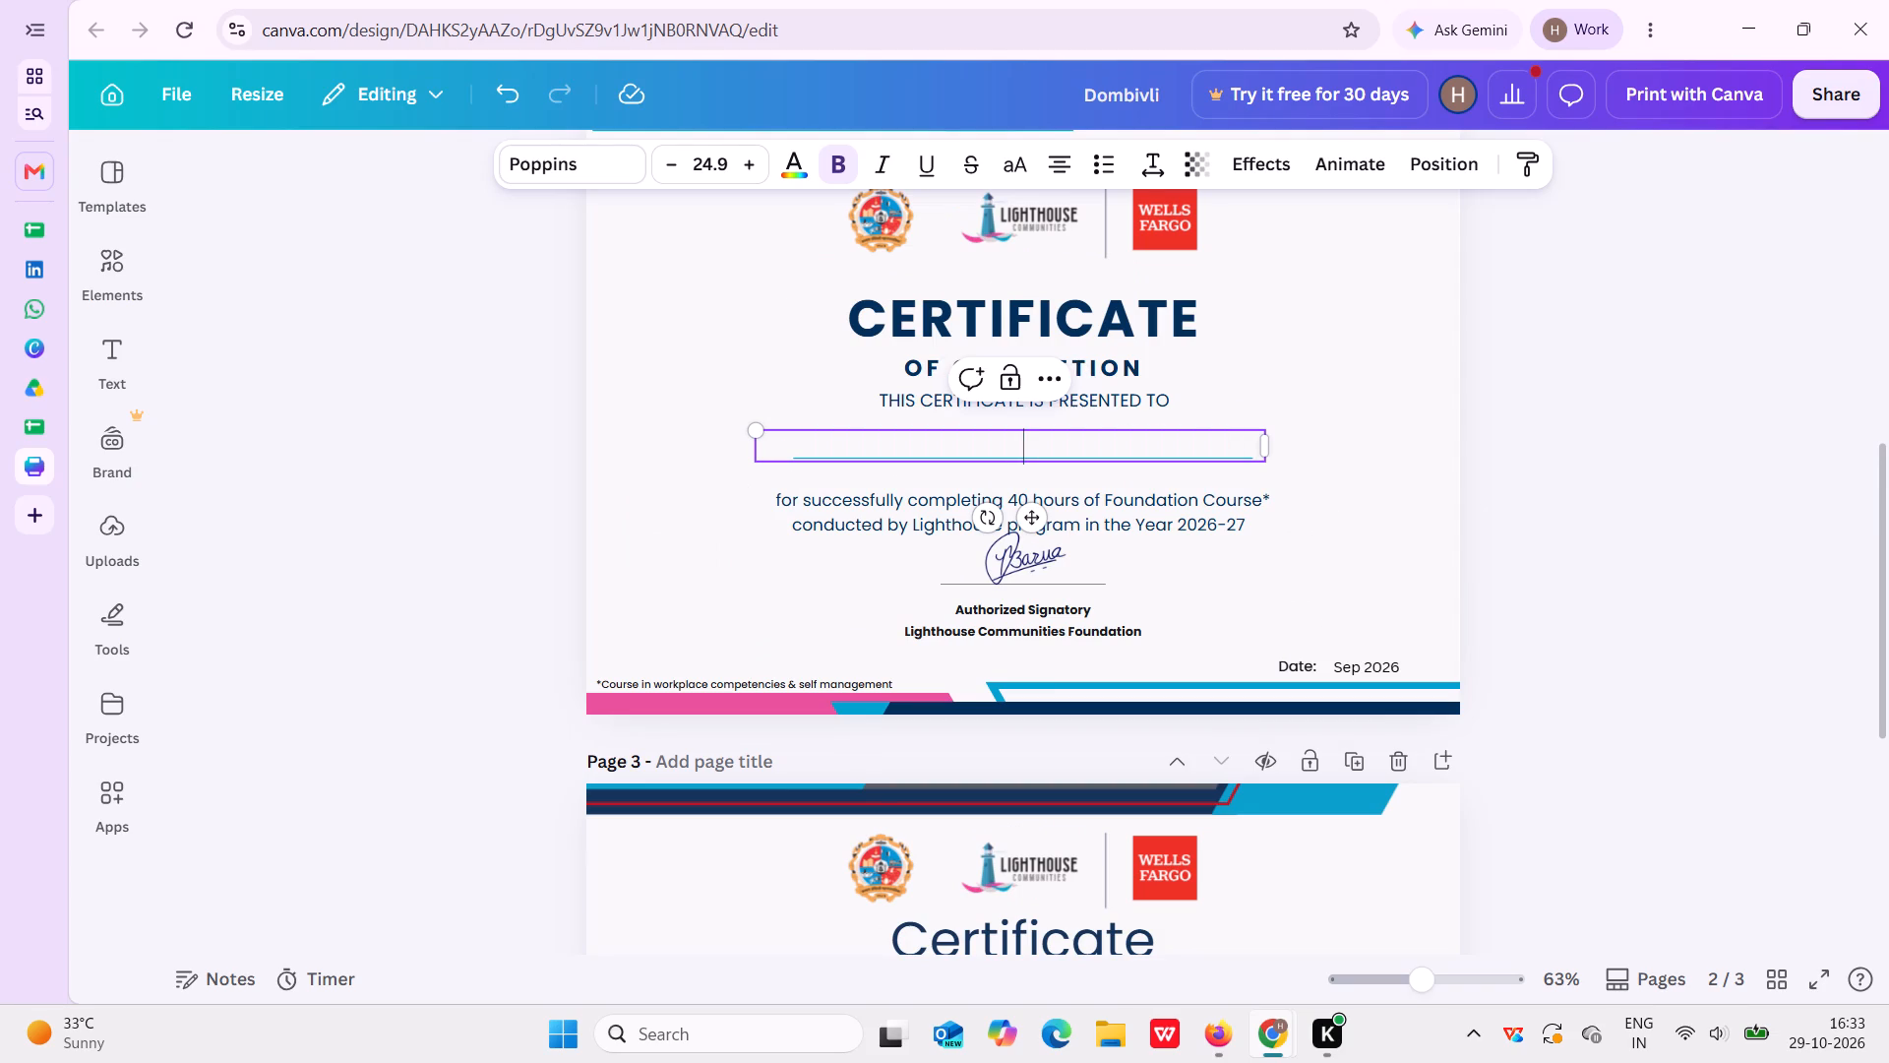
key("ctrl+v")
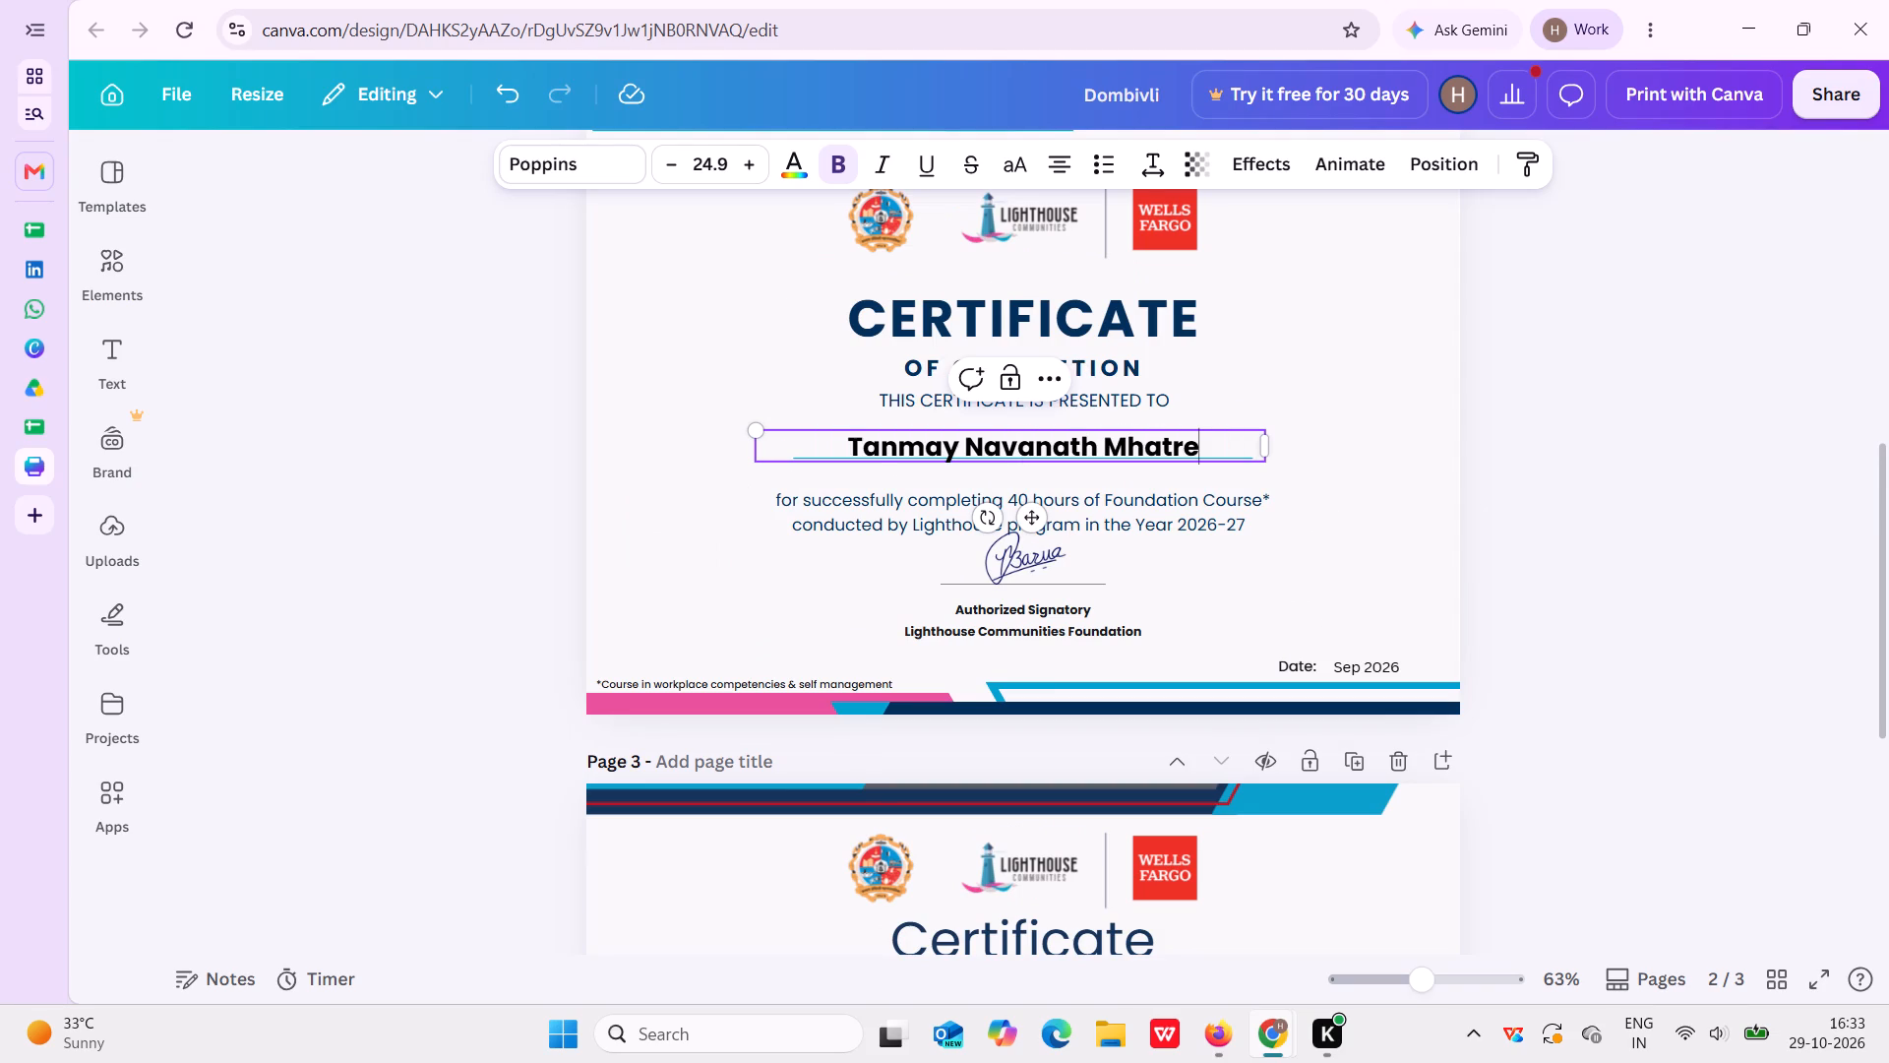
Replace the recipient name on the page 3 Digital Empowerment Course certificate with the same copied student name.
scroll(807, 449, "down", 2)
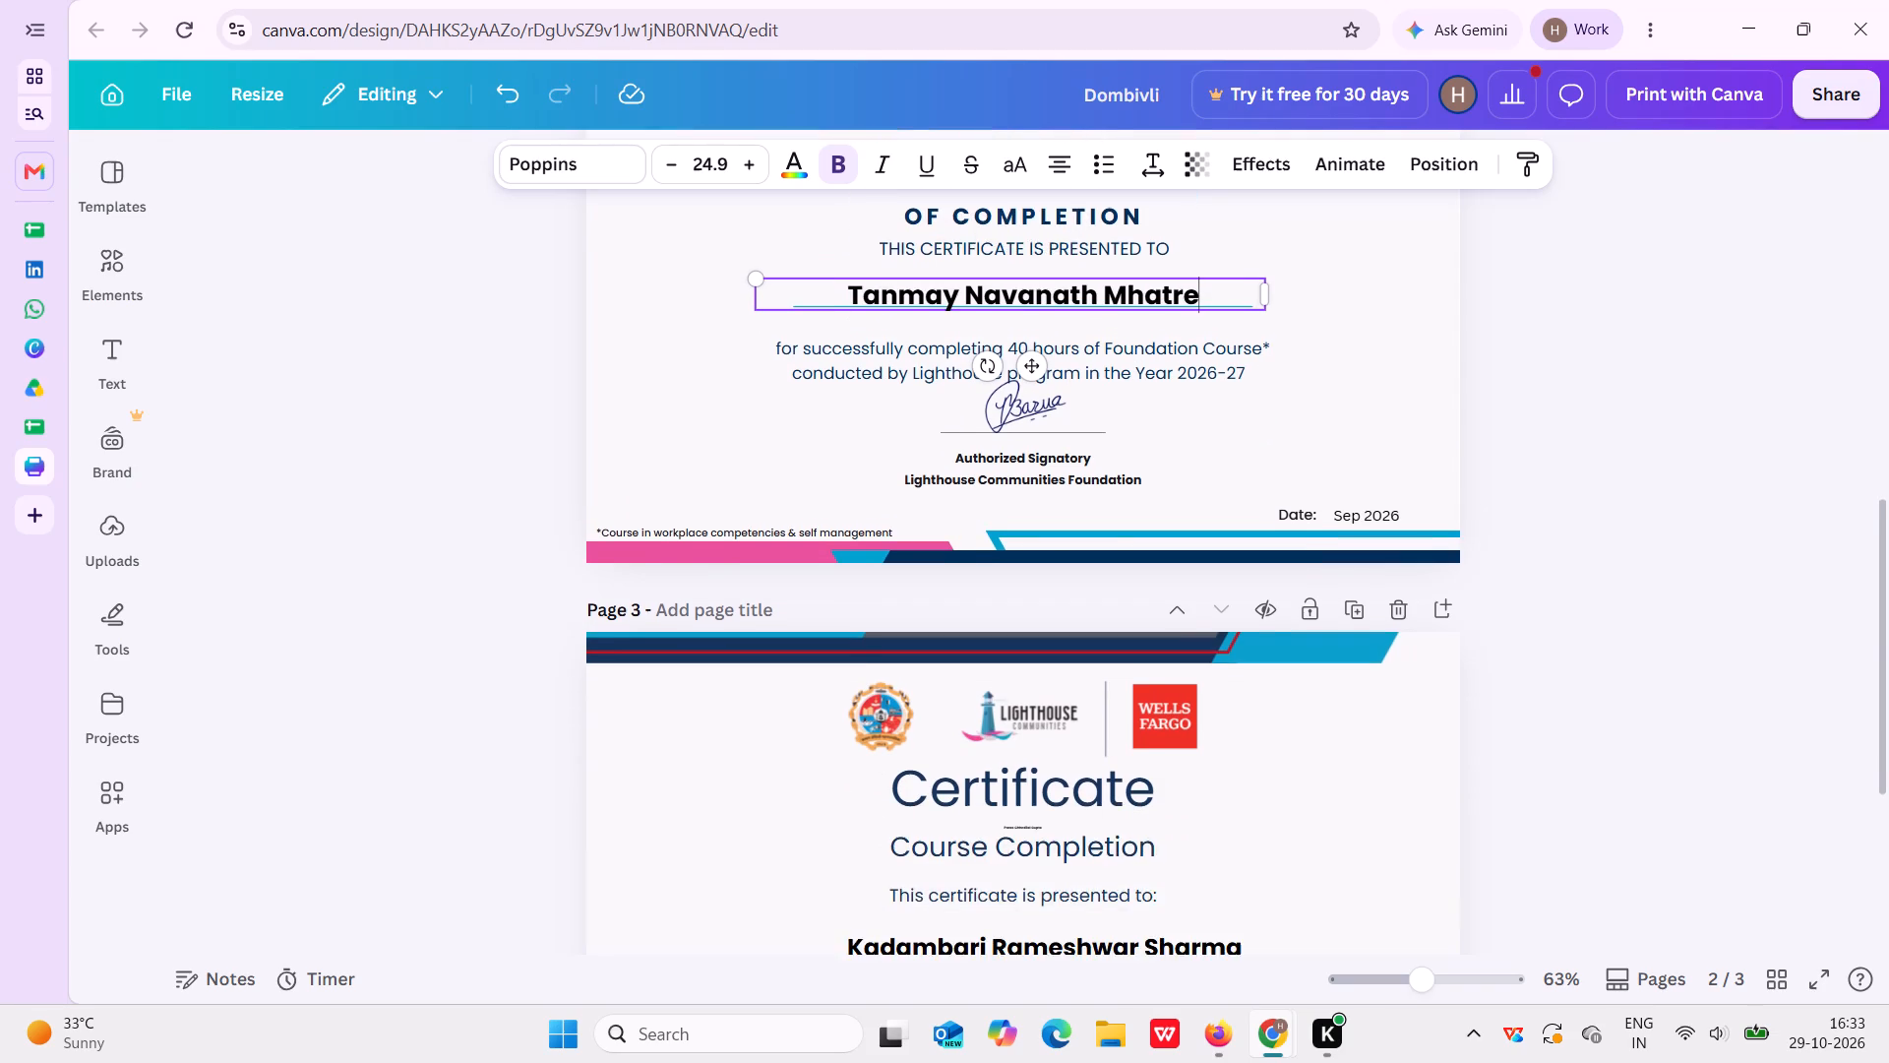
scroll(807, 449, "down", 2)
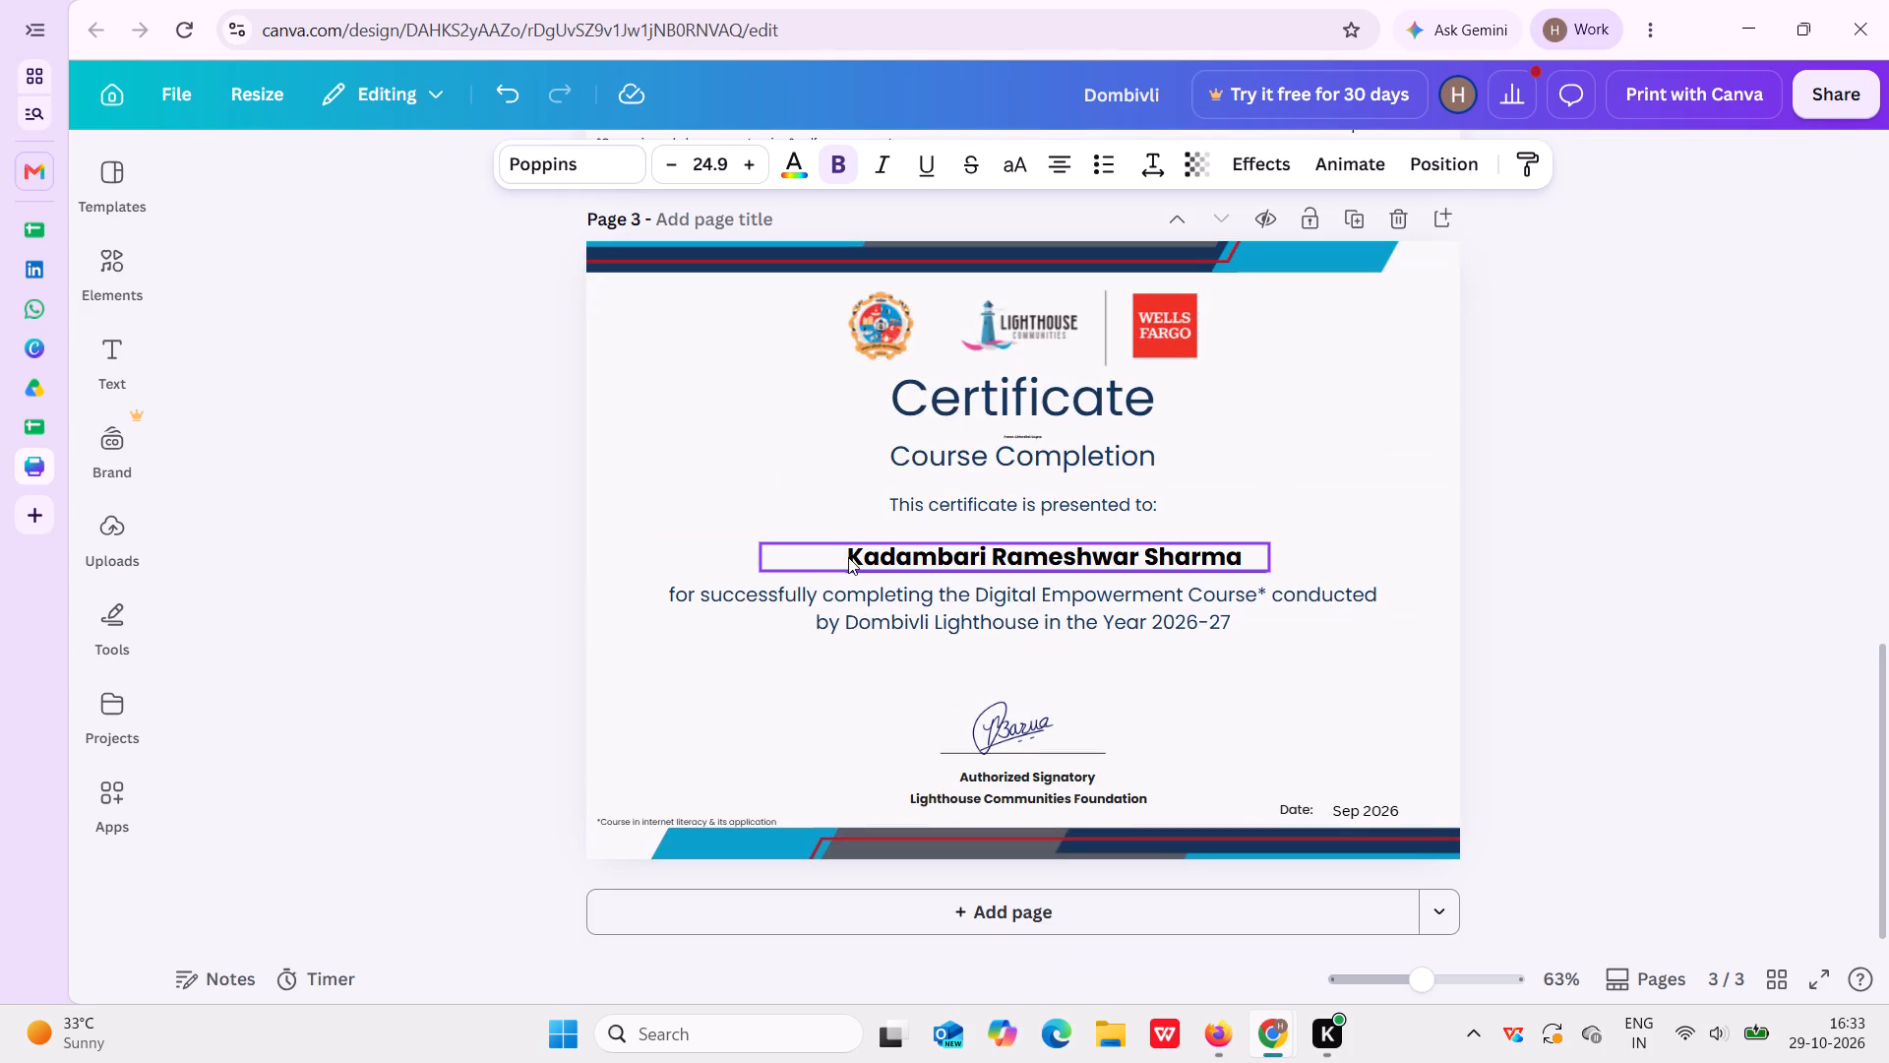
left_click(848, 557)
triple_click(845, 557)
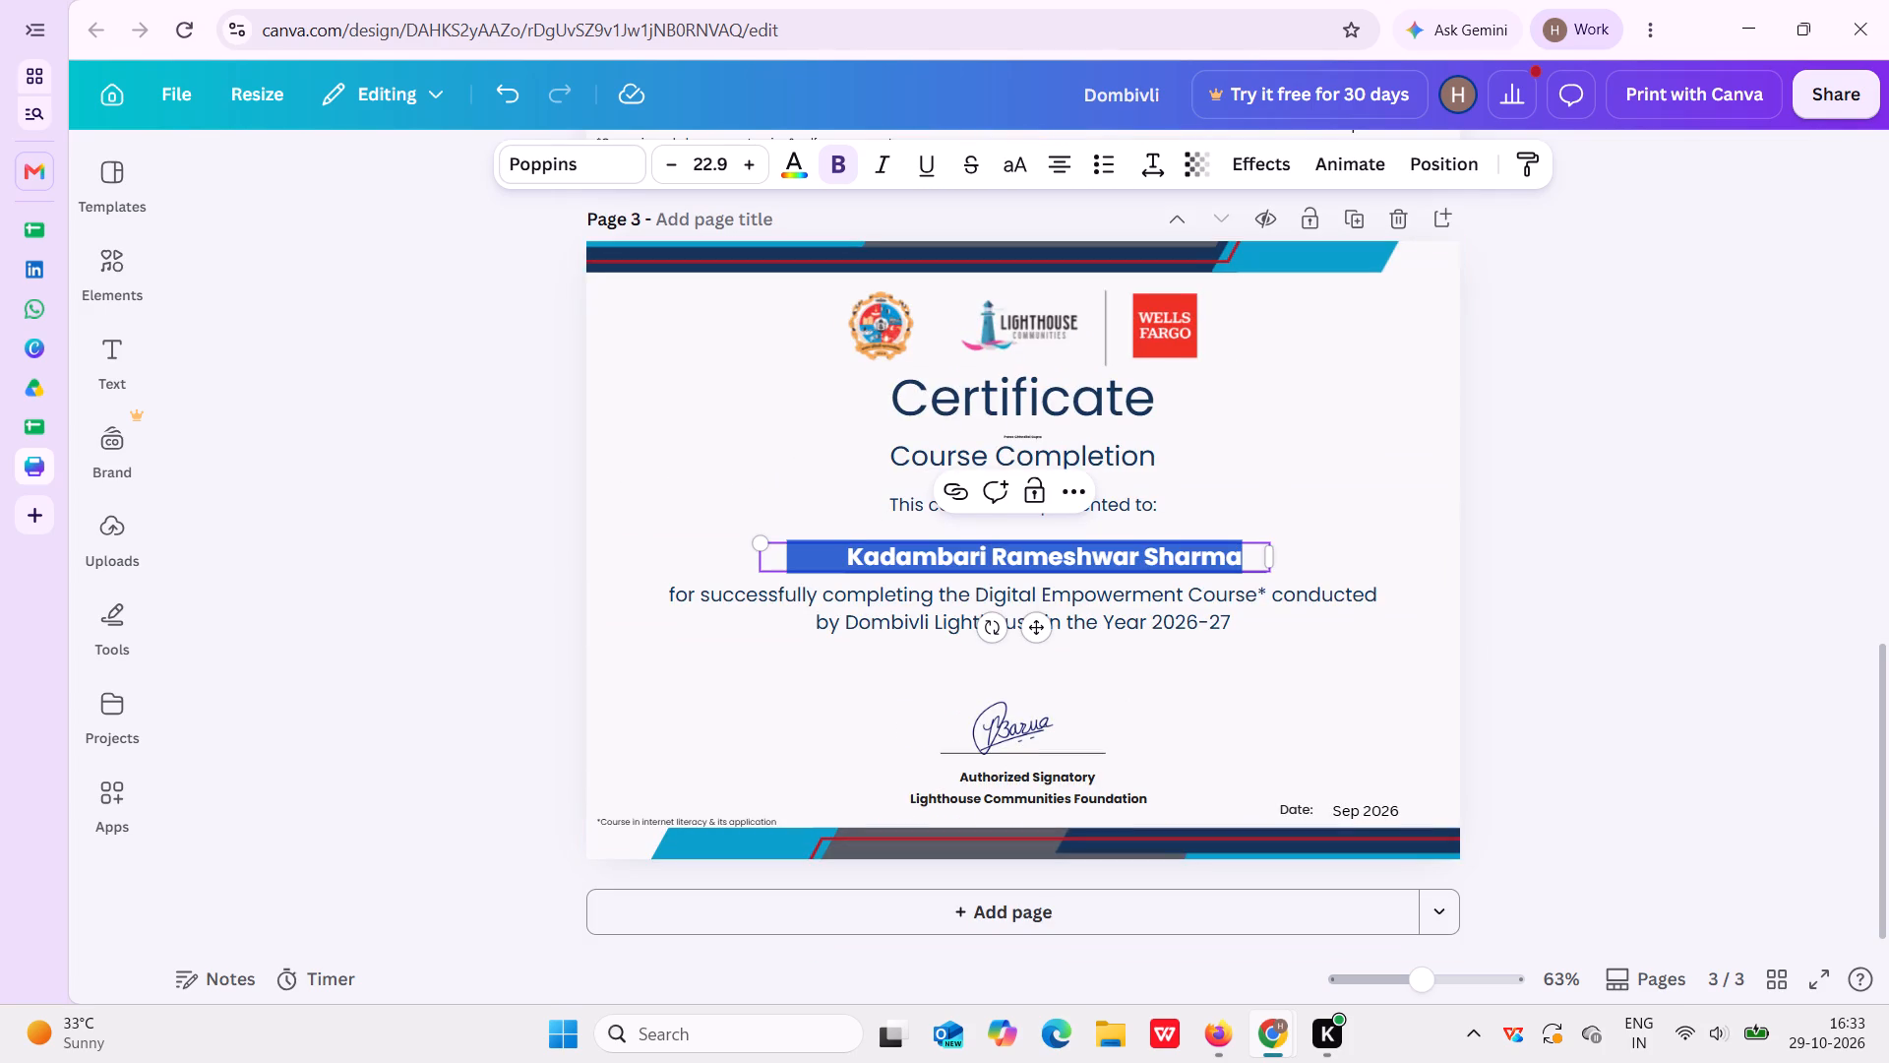
key("BackSpace")
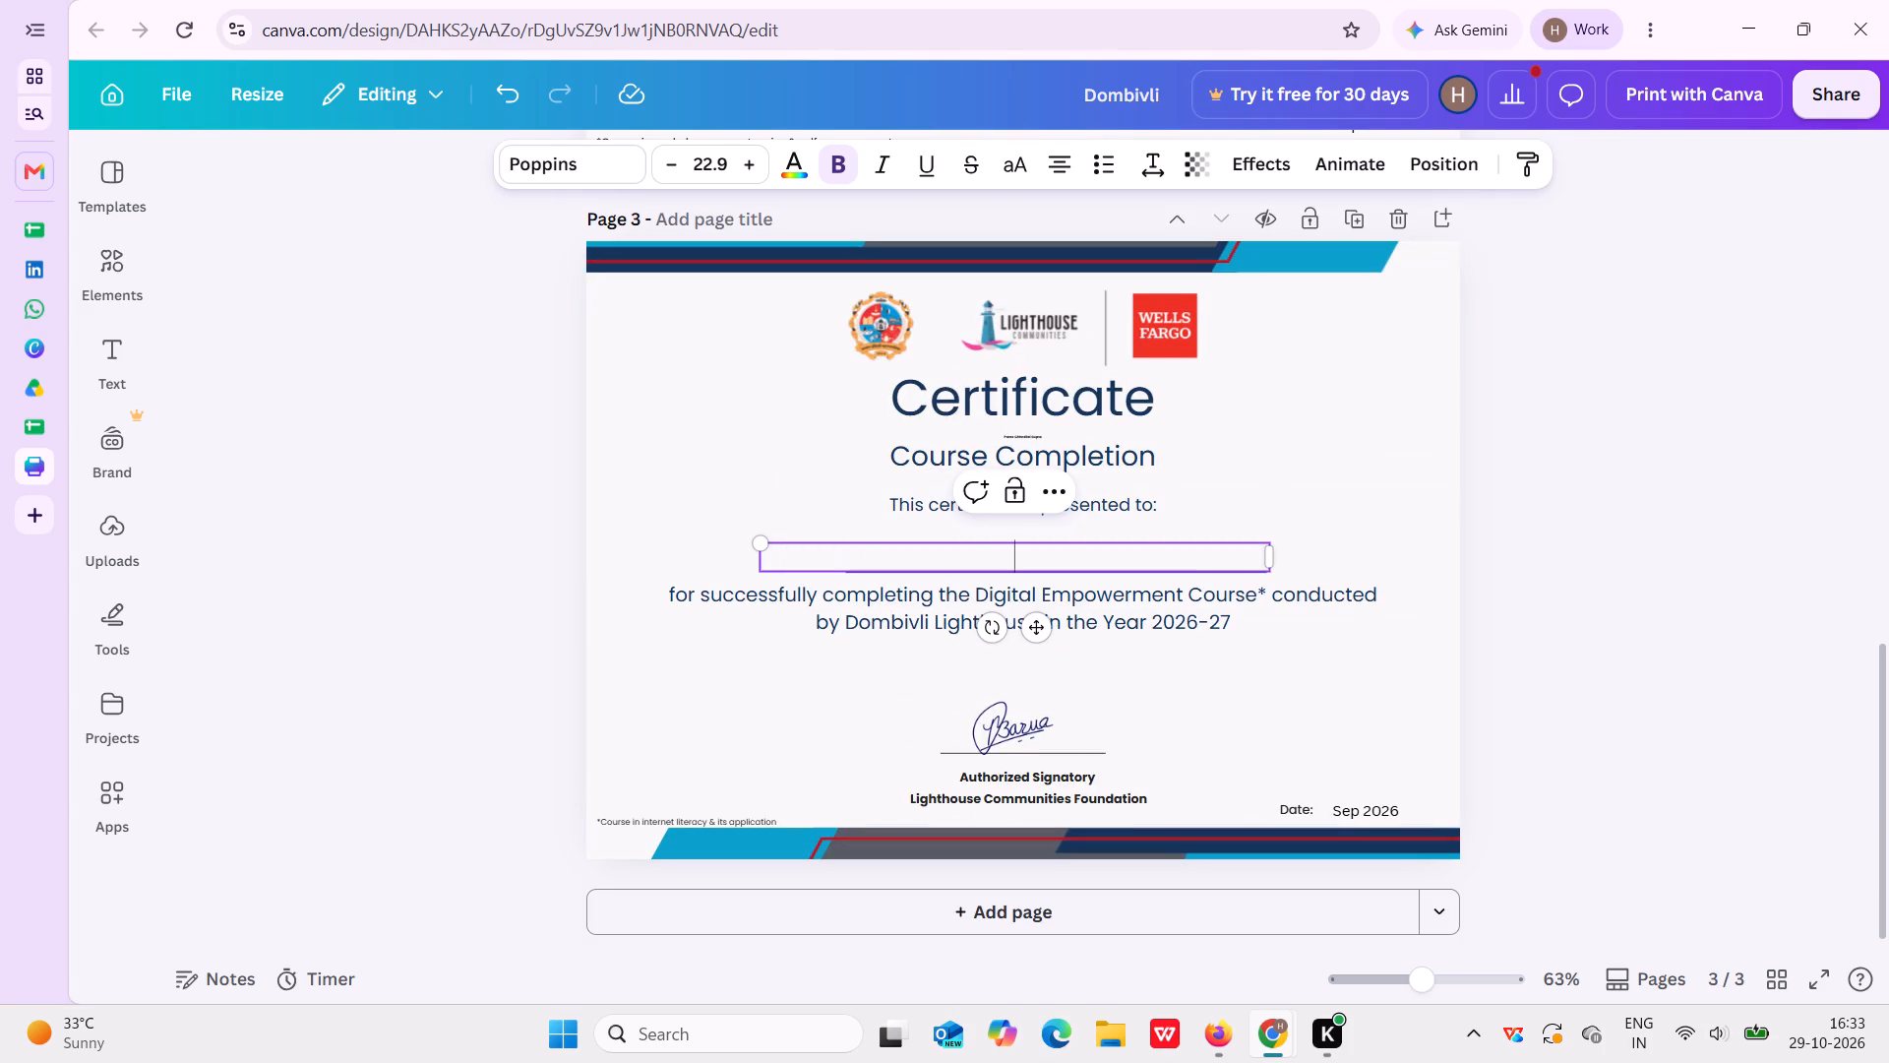
key("ctrl+v")
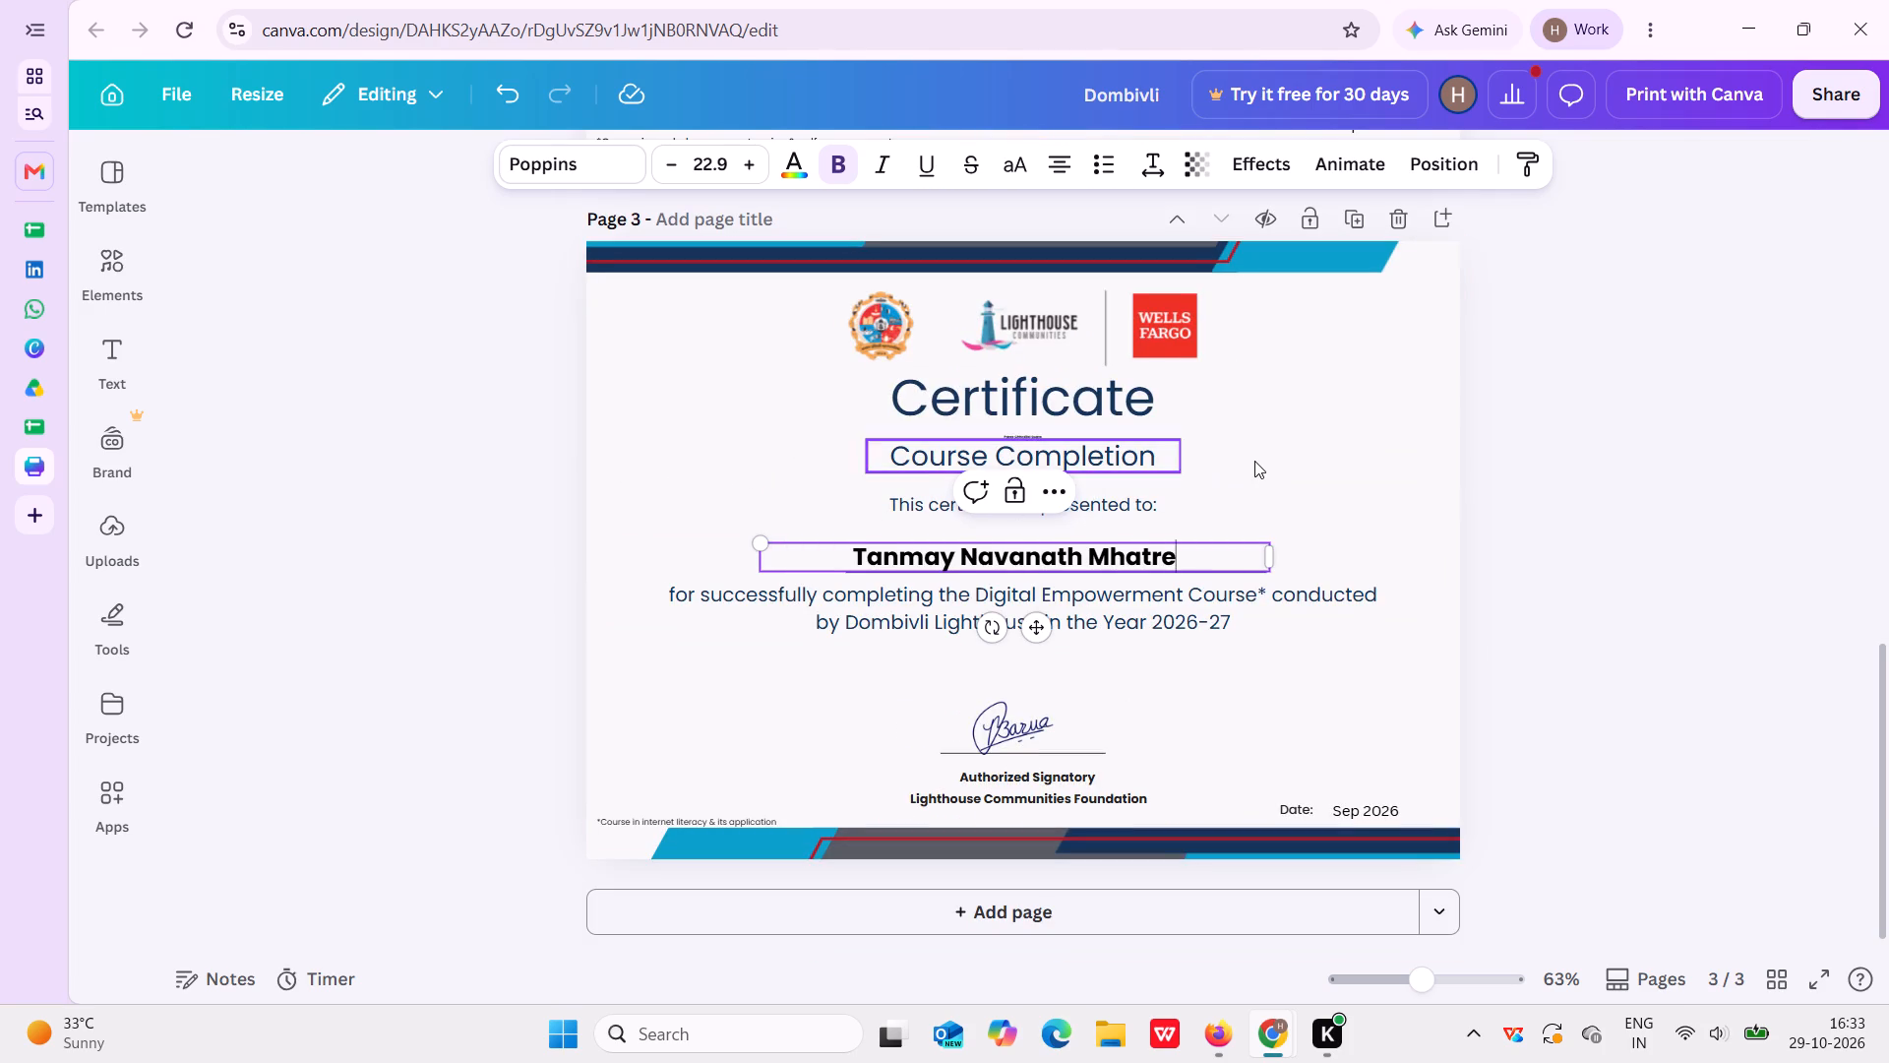
left_click(1266, 461)
Review the recipient name and layout on the page 2 and page 3 certificates.
scroll(1266, 461, "up", 3)
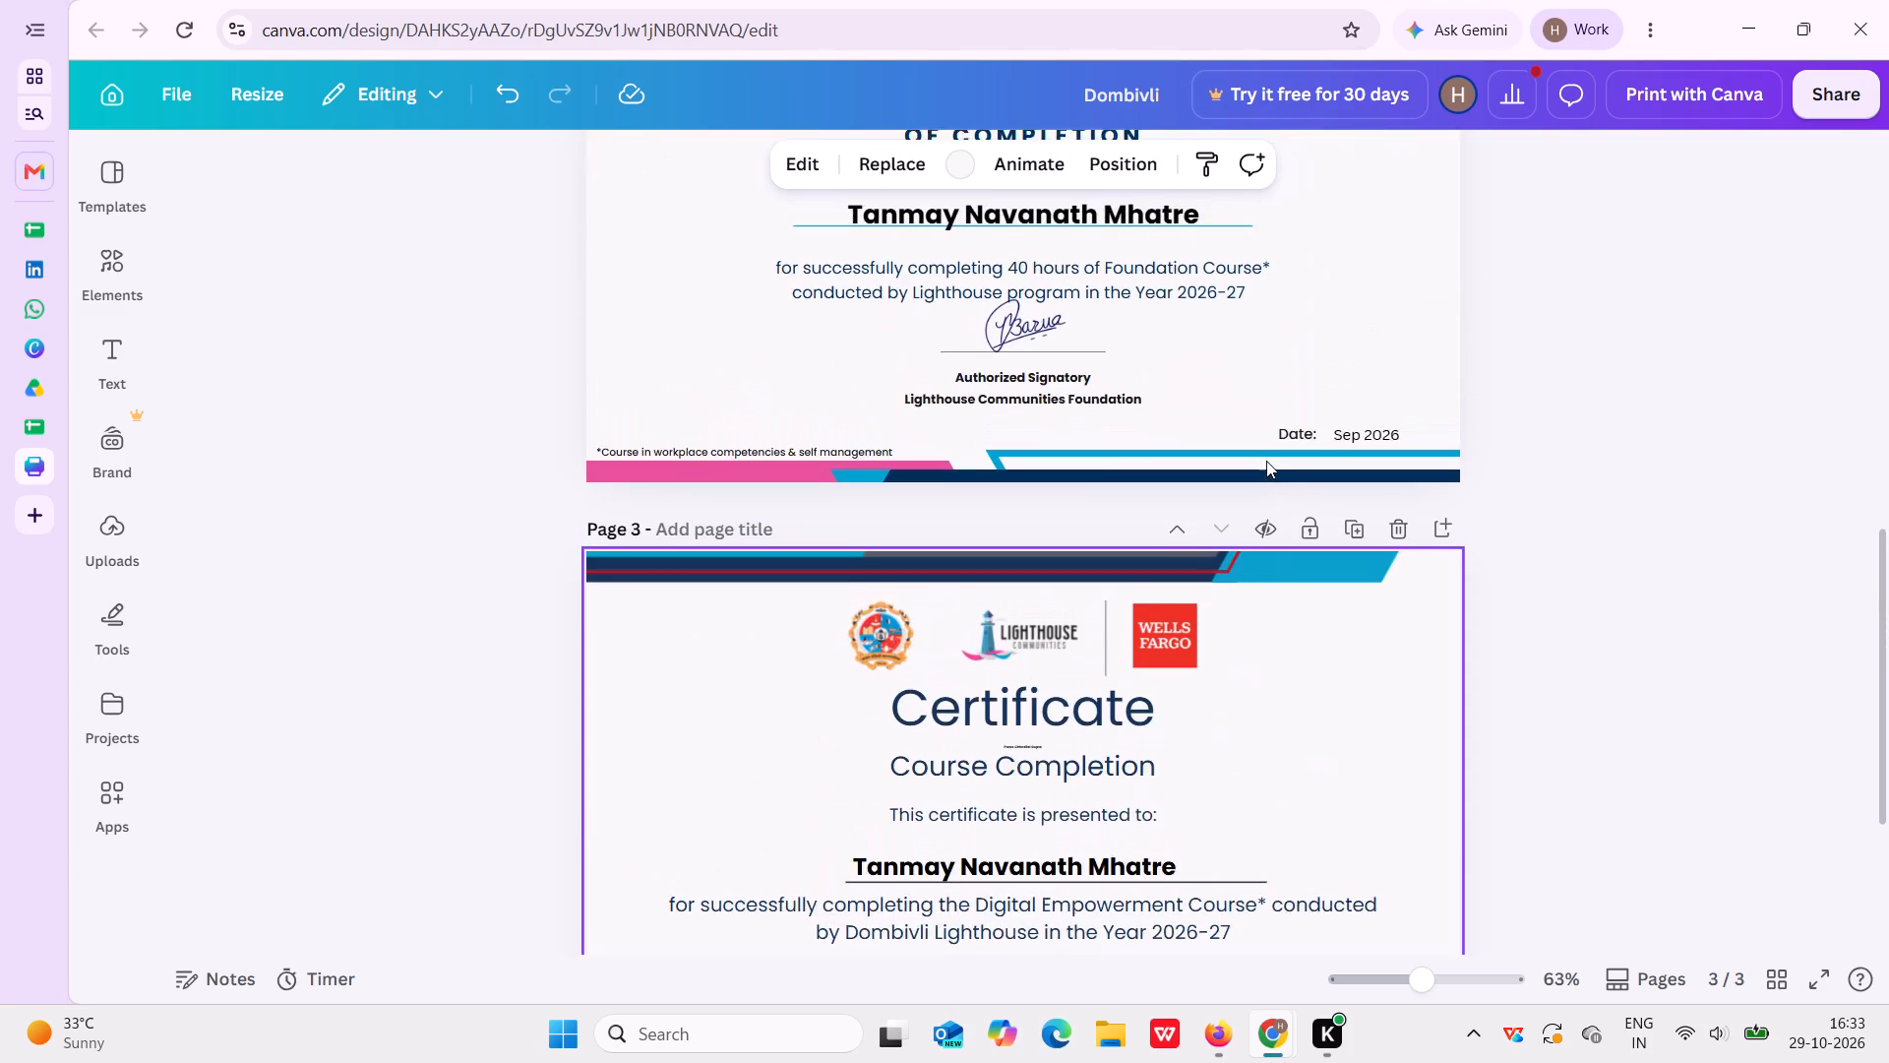
scroll(1266, 461, "up", 2)
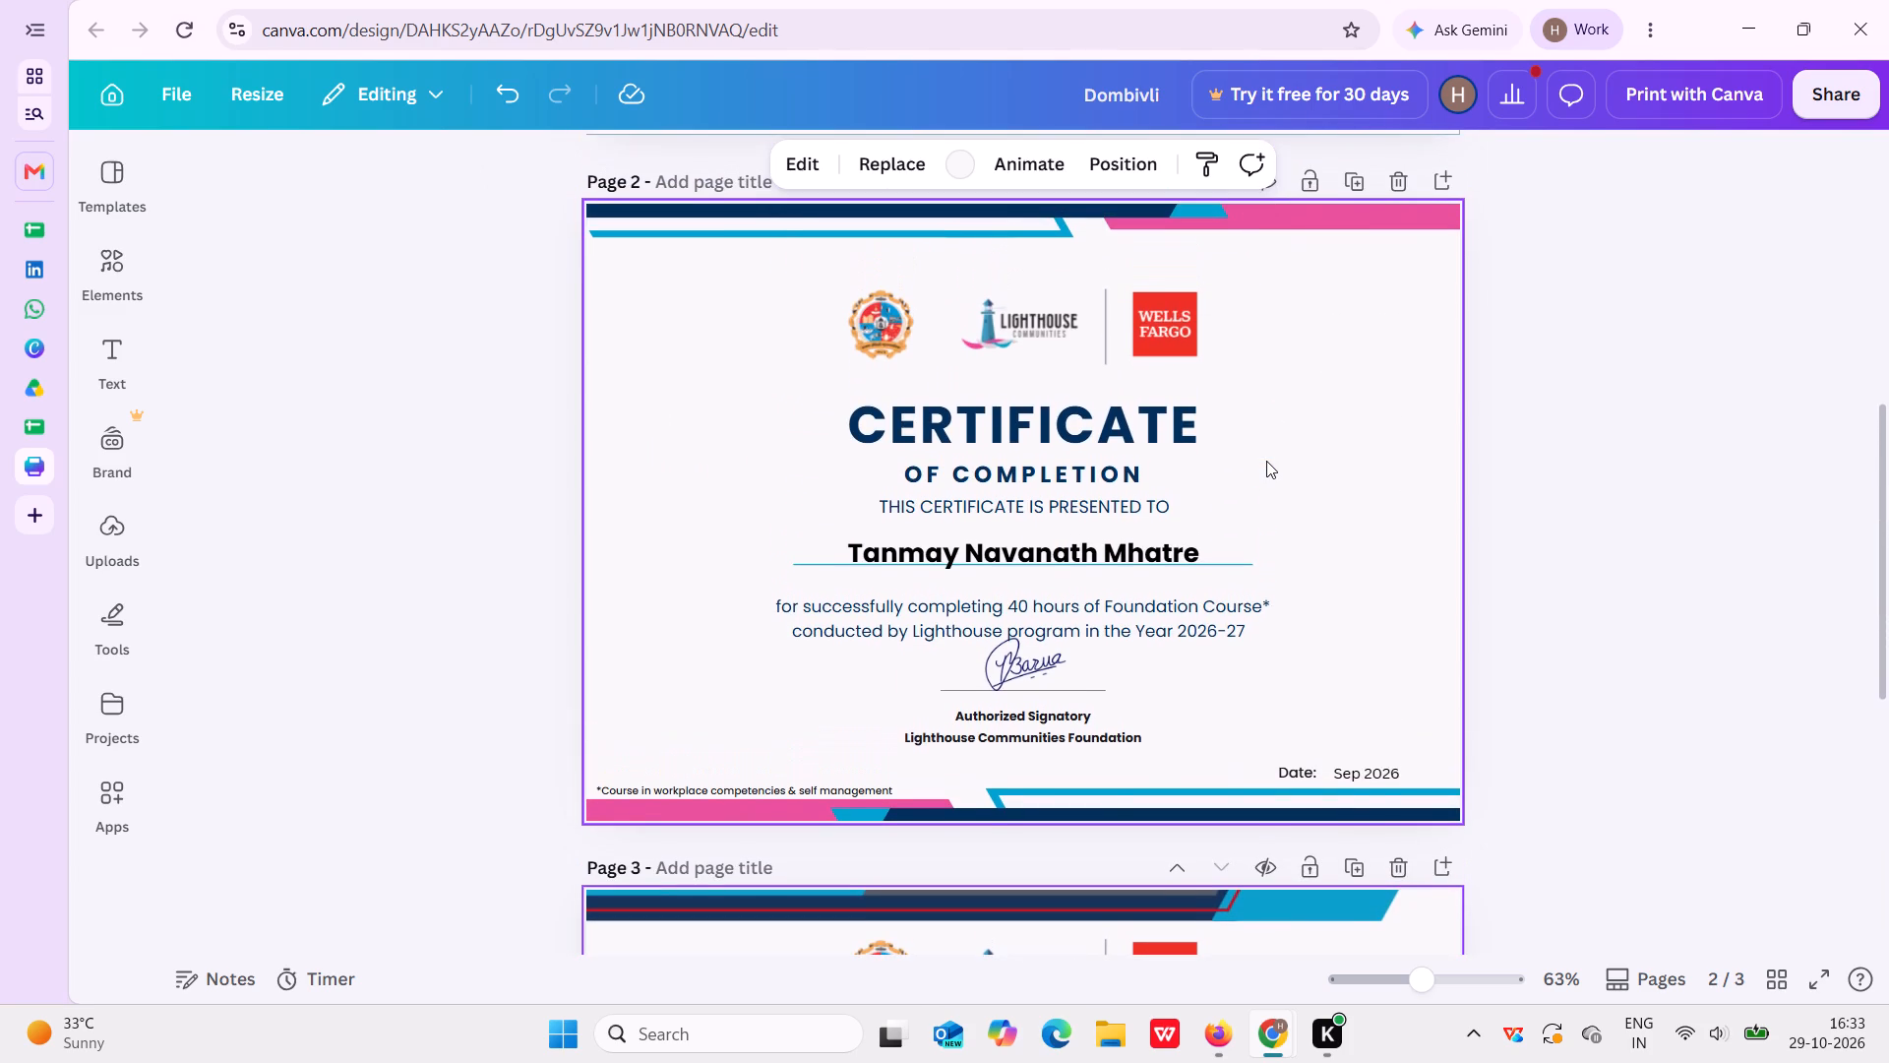
left_click(1584, 382)
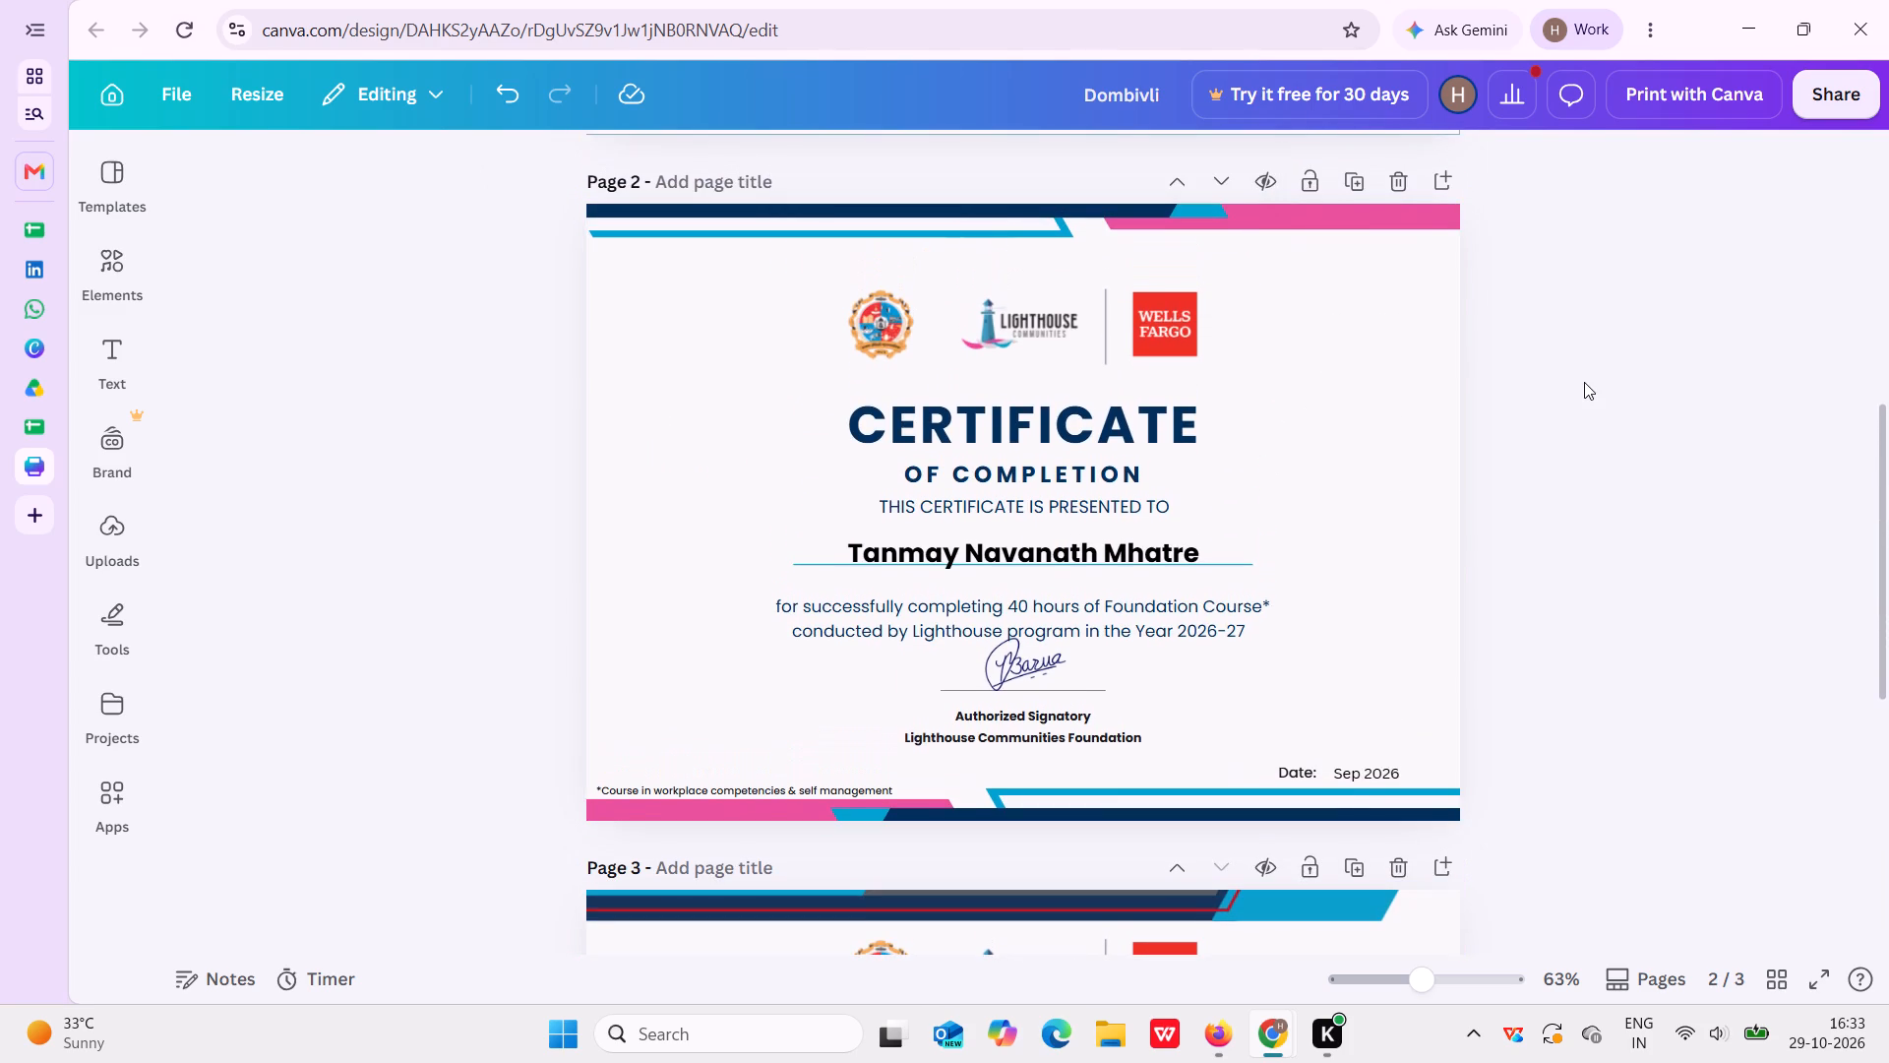
scroll(1584, 382, "down", 1)
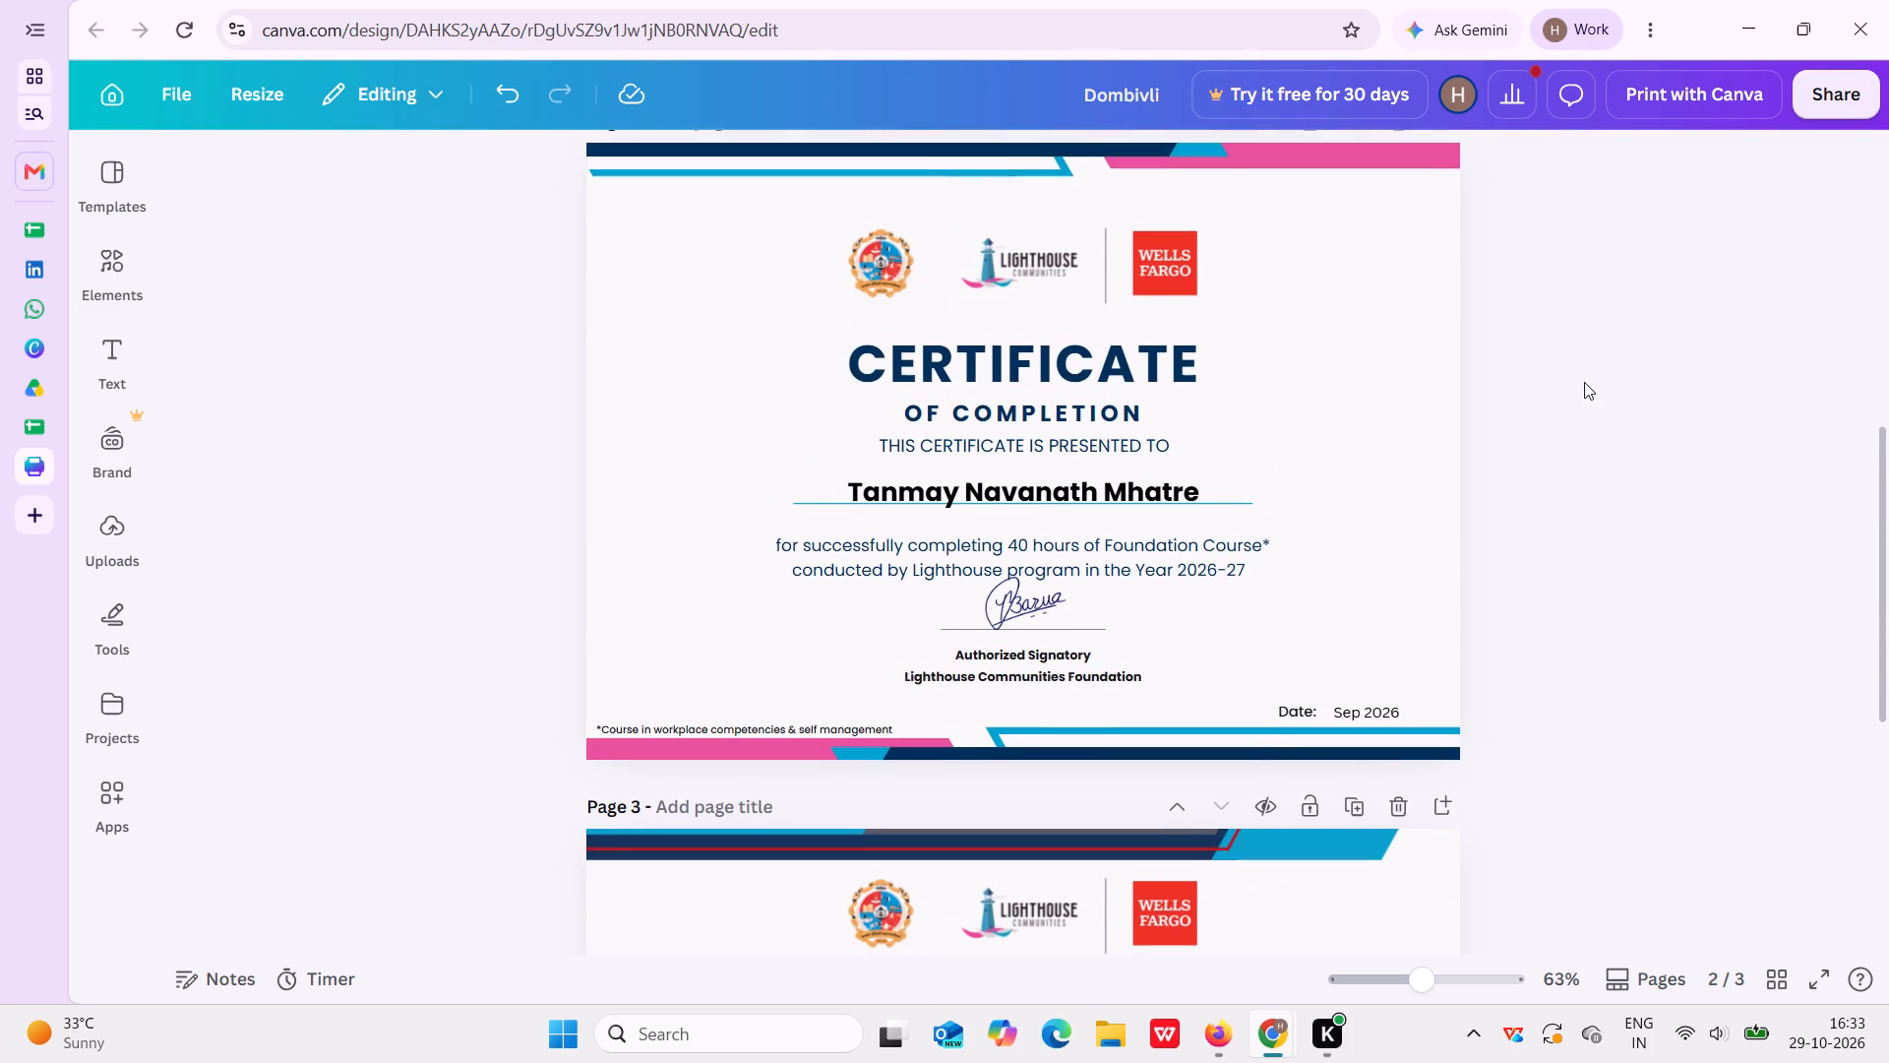
scroll(1584, 382, "down", 2)
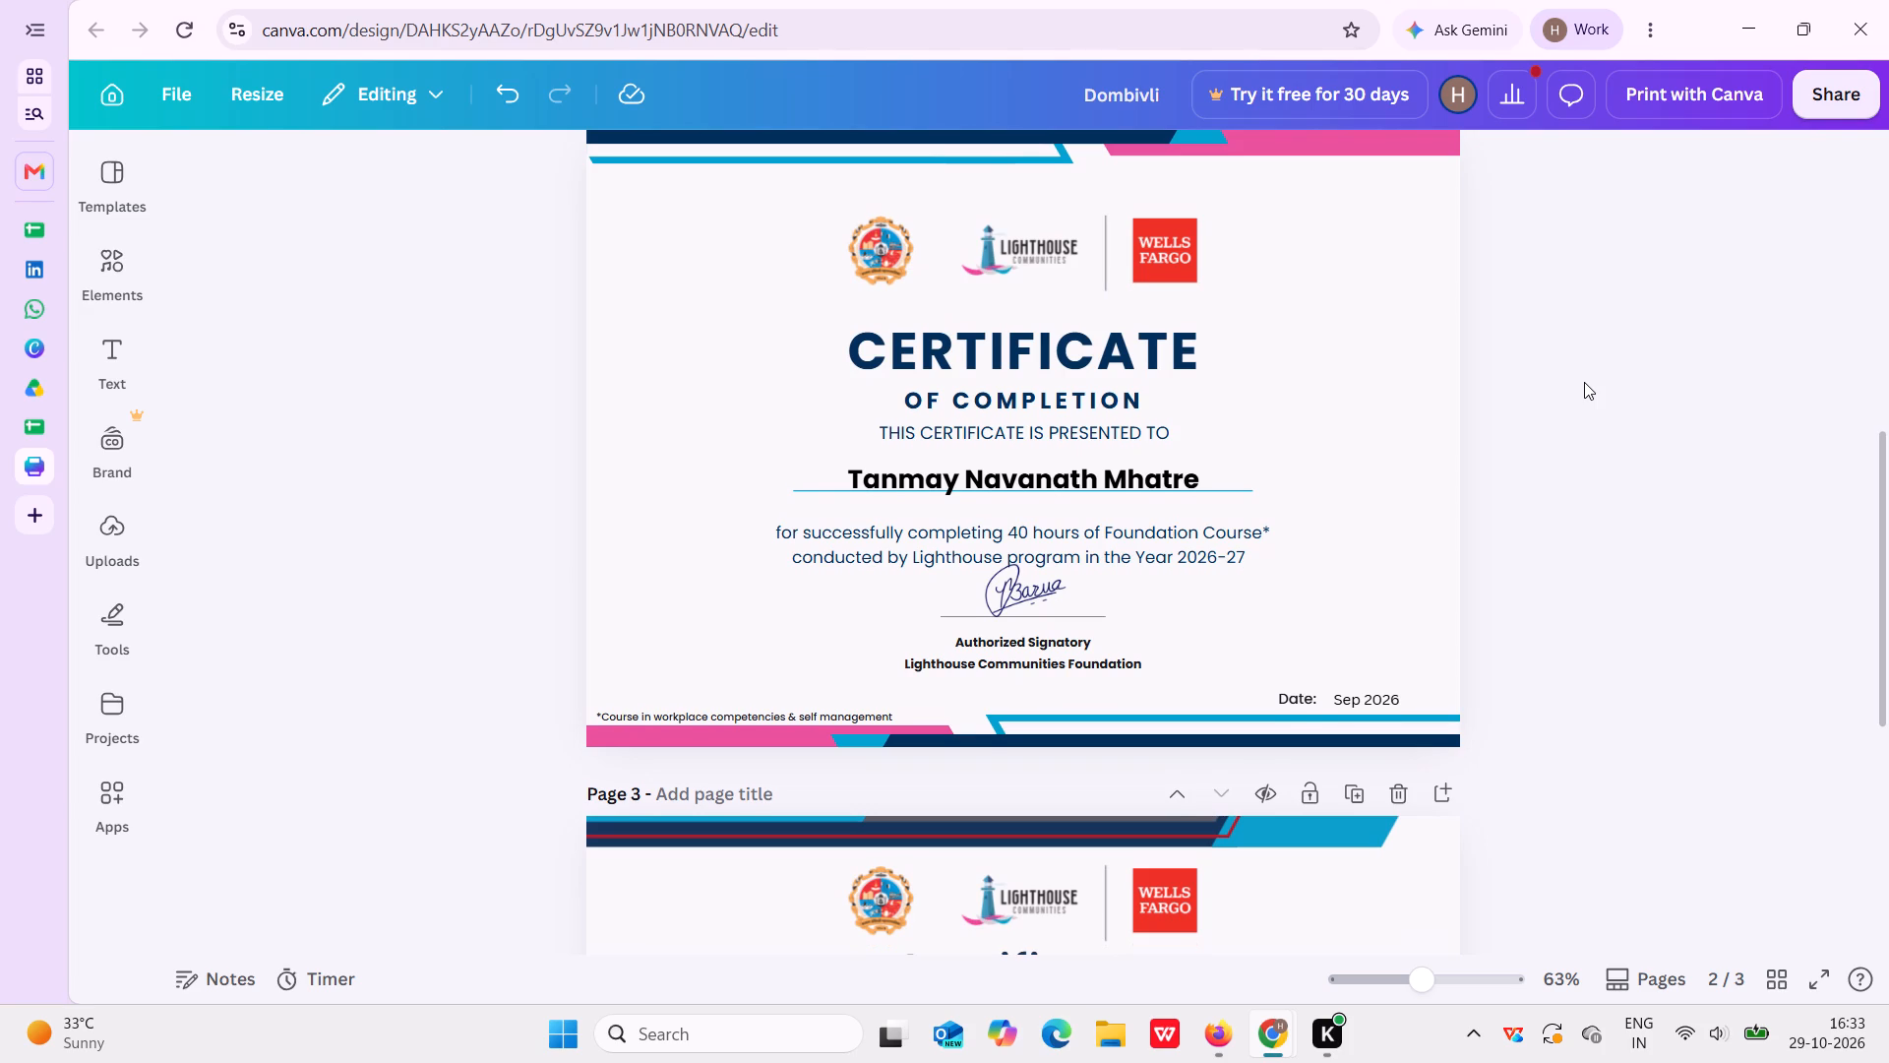
scroll(1337, 550, "down", 3)
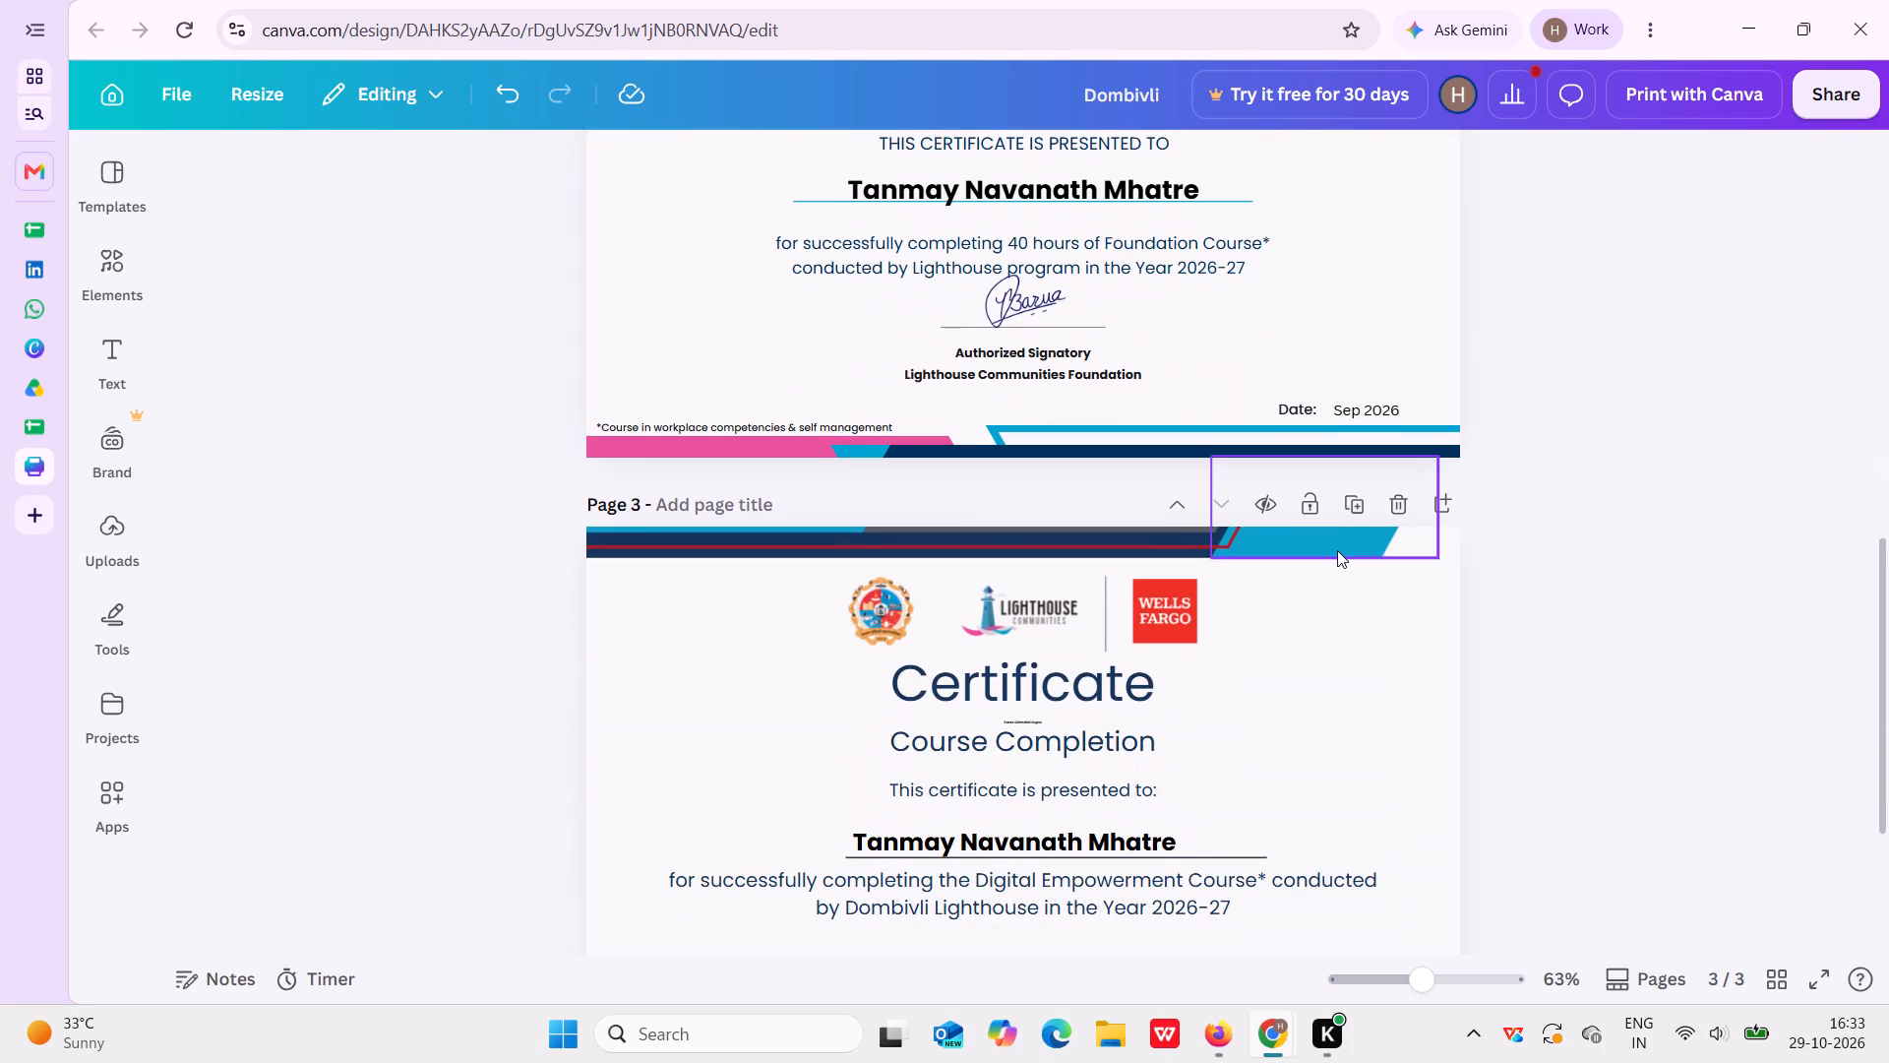
scroll(1337, 550, "down", 2)
scroll(1337, 550, "up", 1)
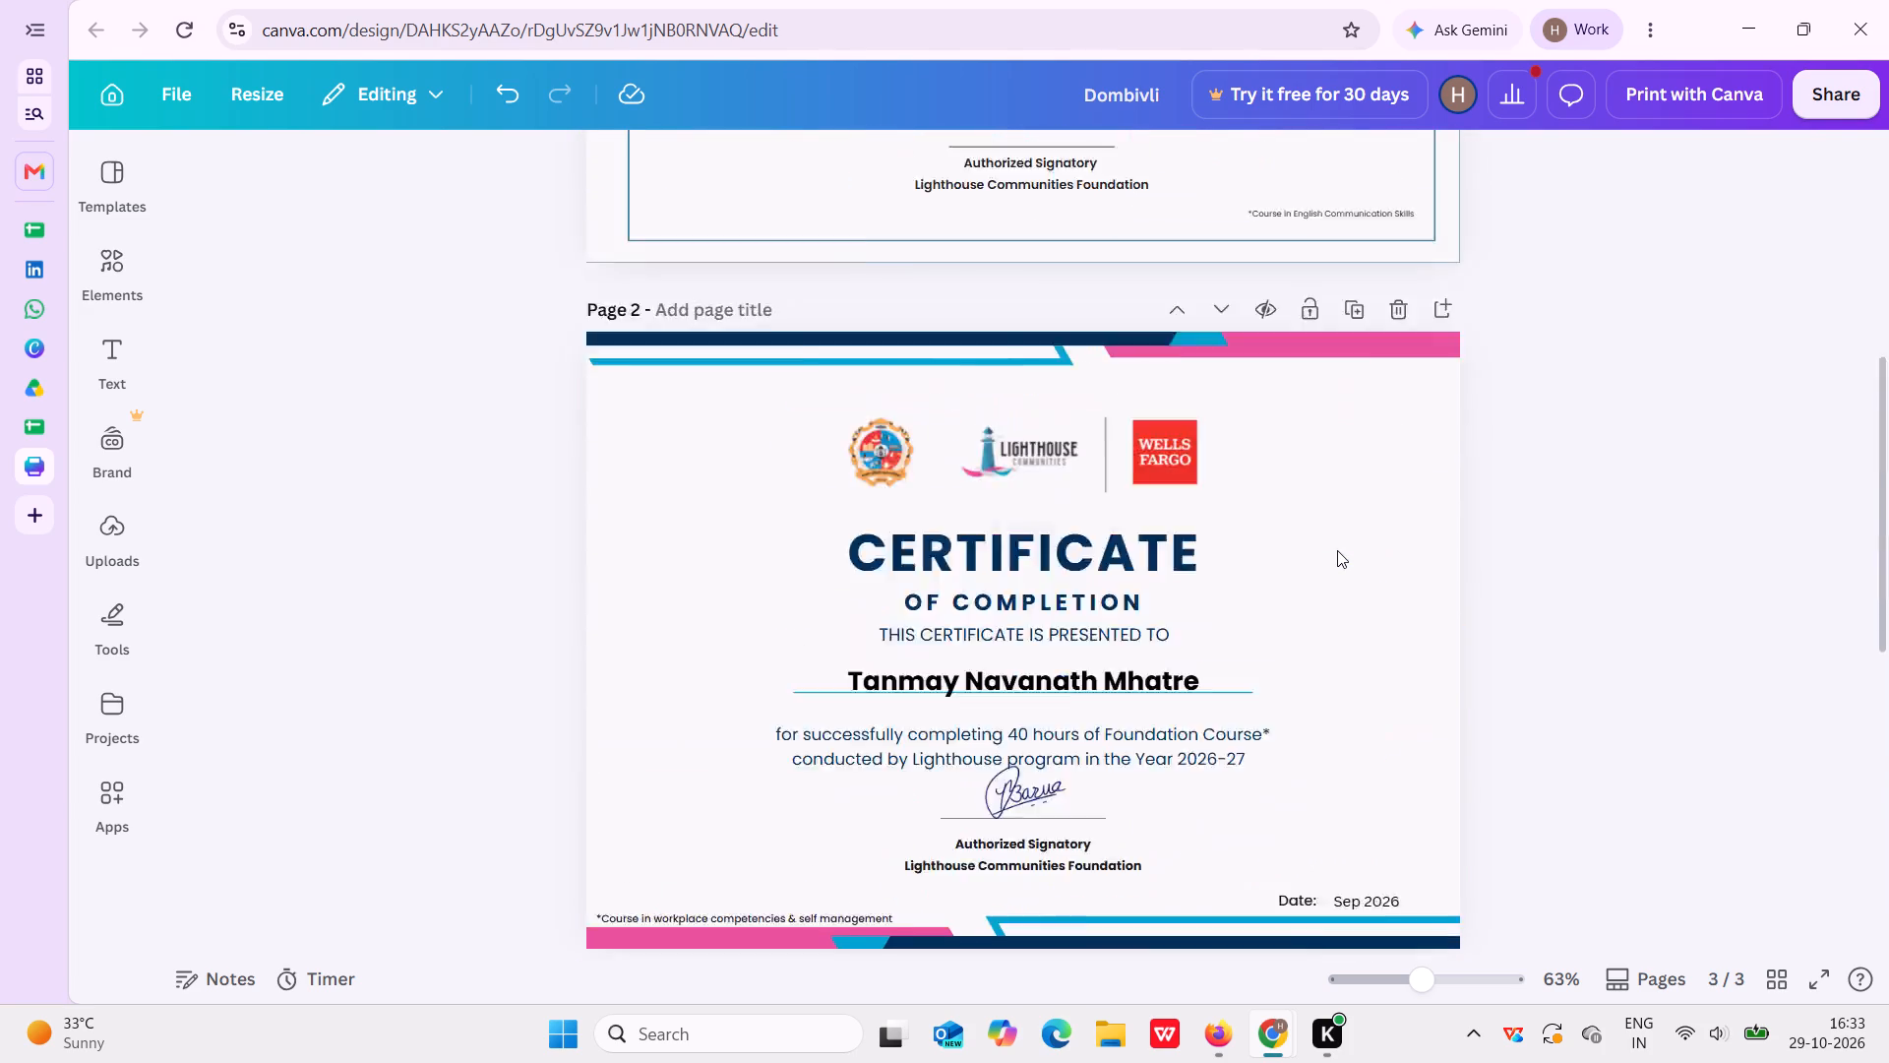
scroll(1320, 542, "left", 2)
scroll(1320, 542, "down", 7)
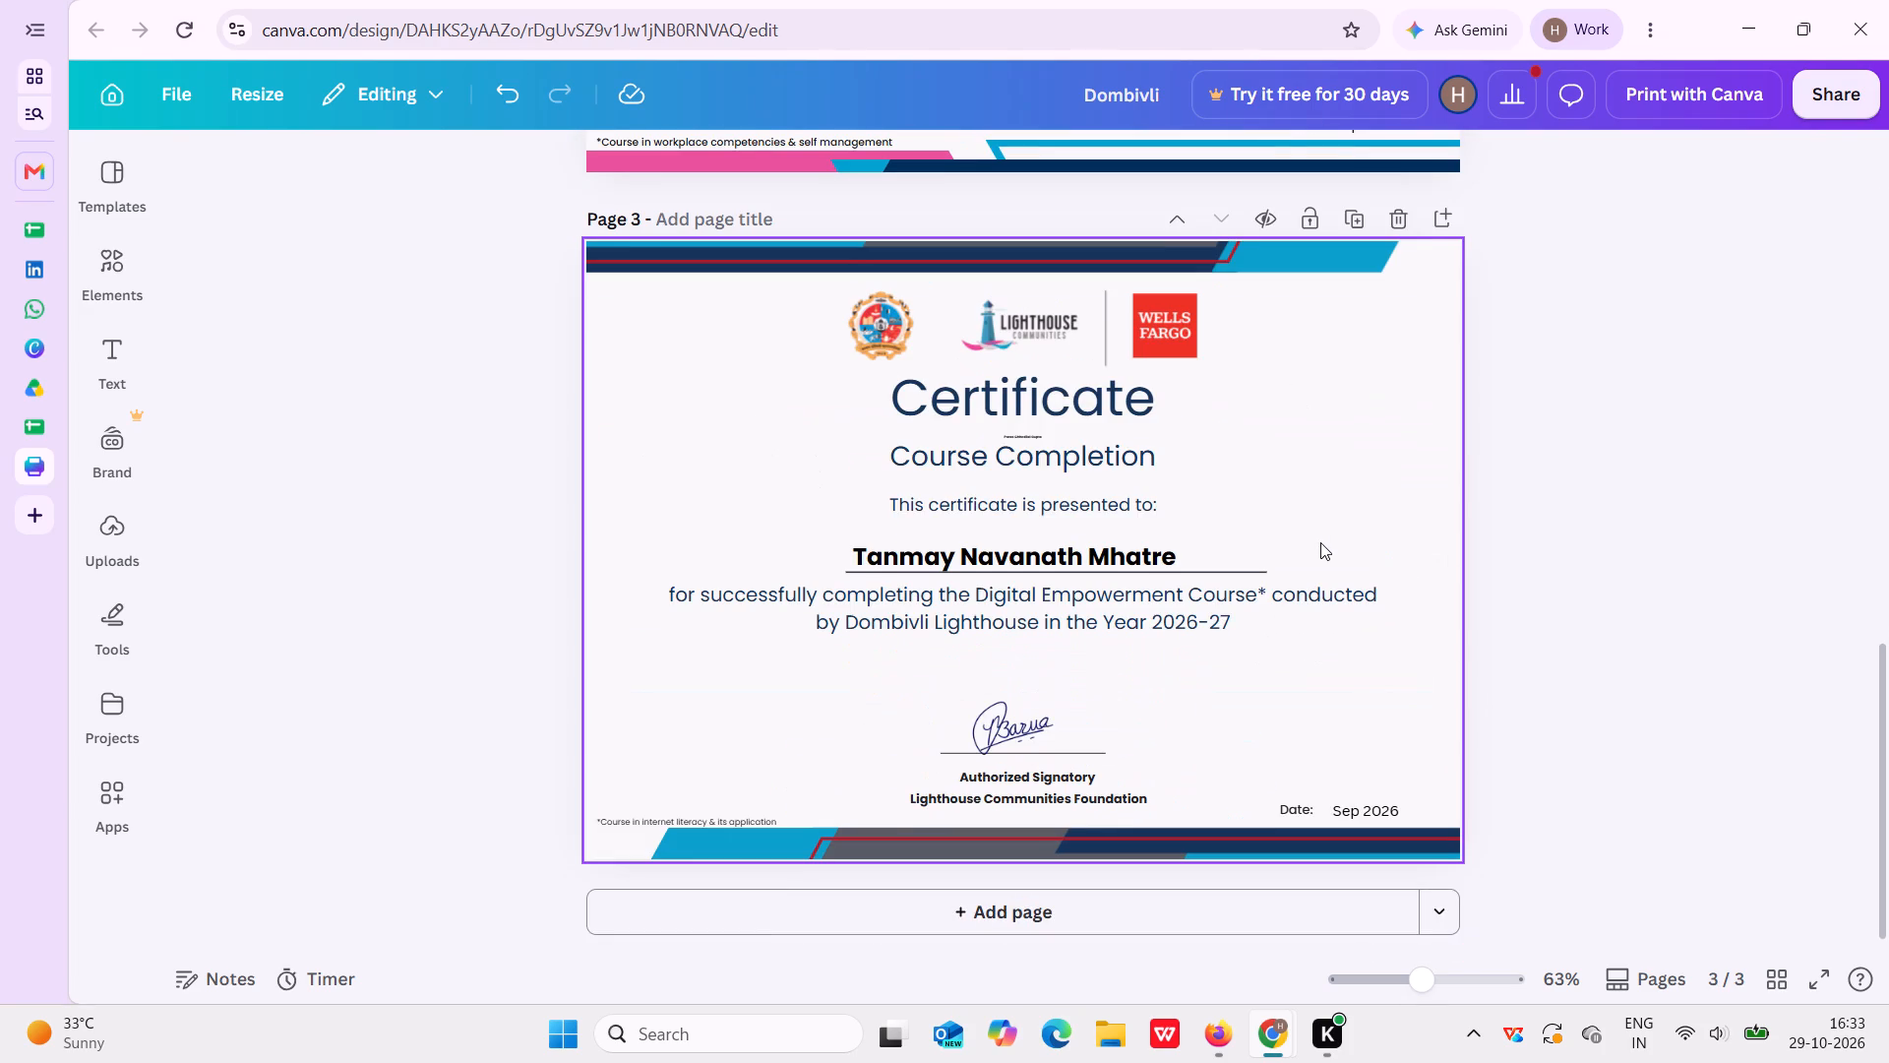
scroll(1320, 542, "down", 1)
scroll(1320, 542, "up", 3)
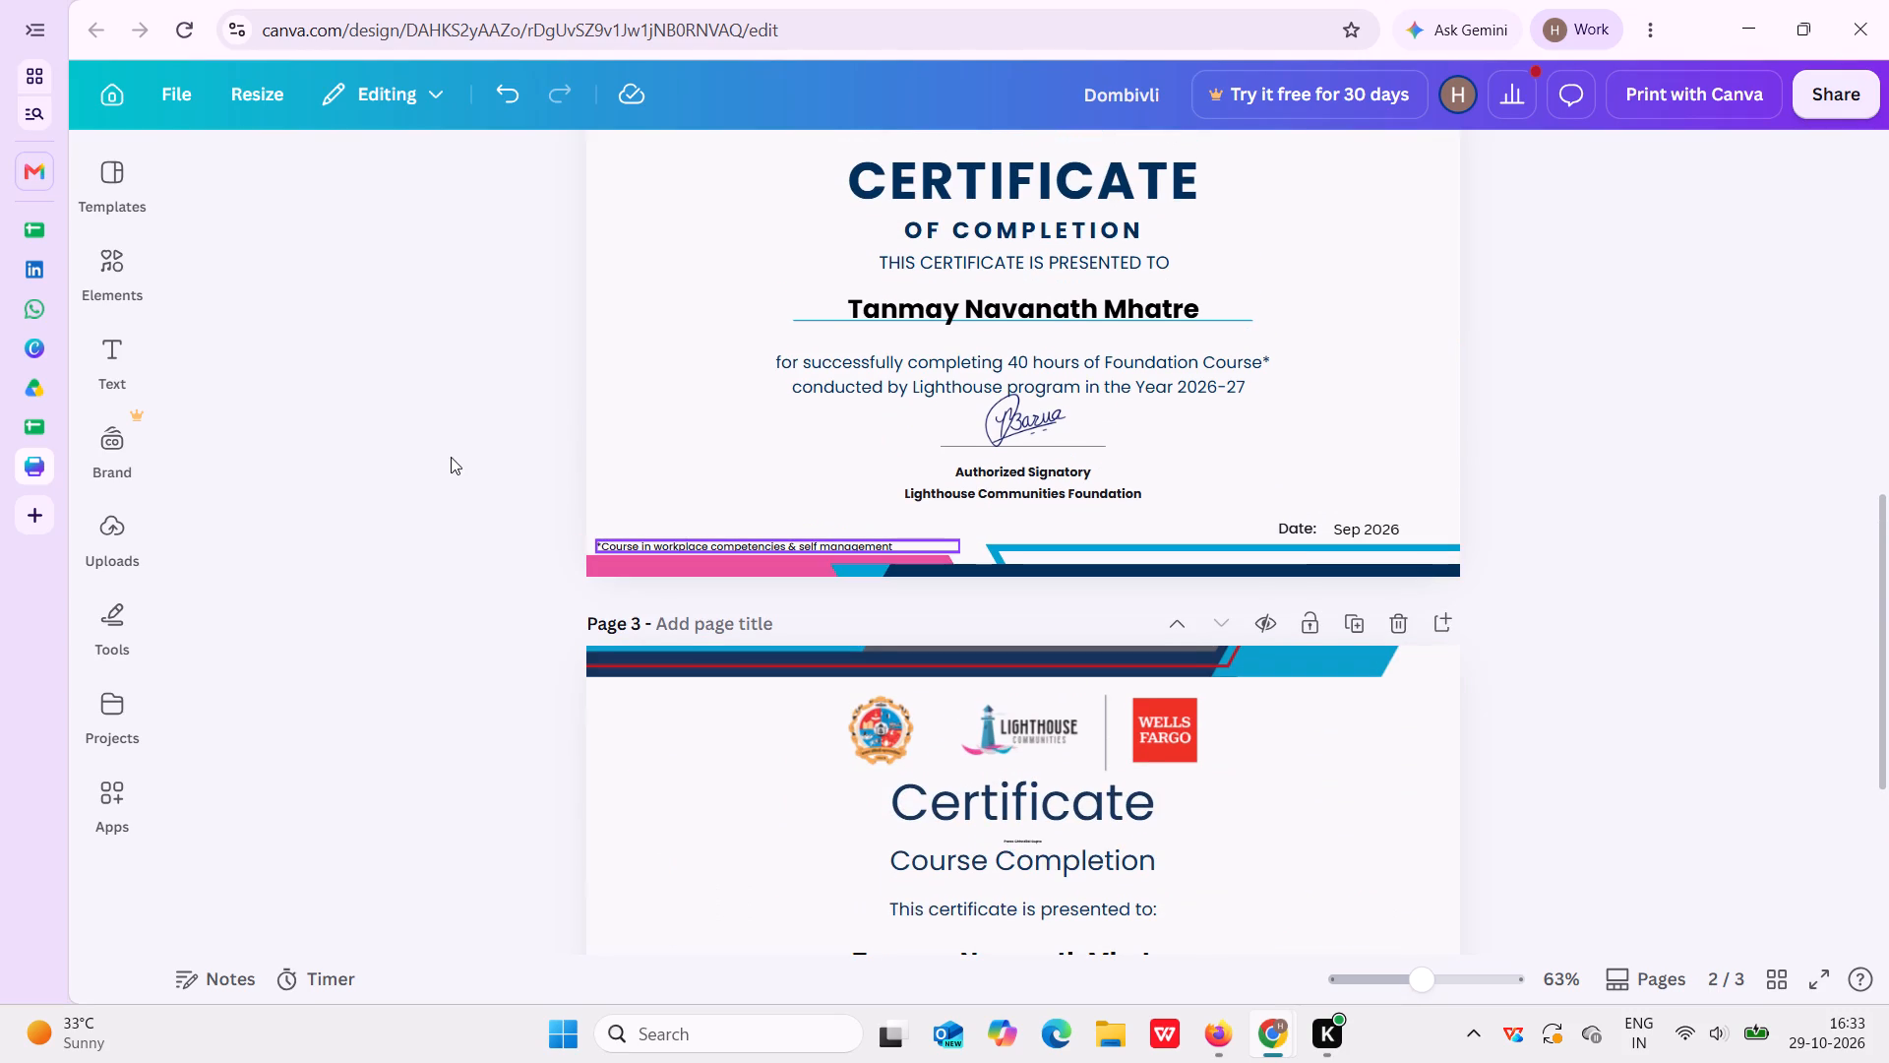
Download pages 2–3 of the Dombivli design as a PDF with the Digital preset.
left_click(163, 94)
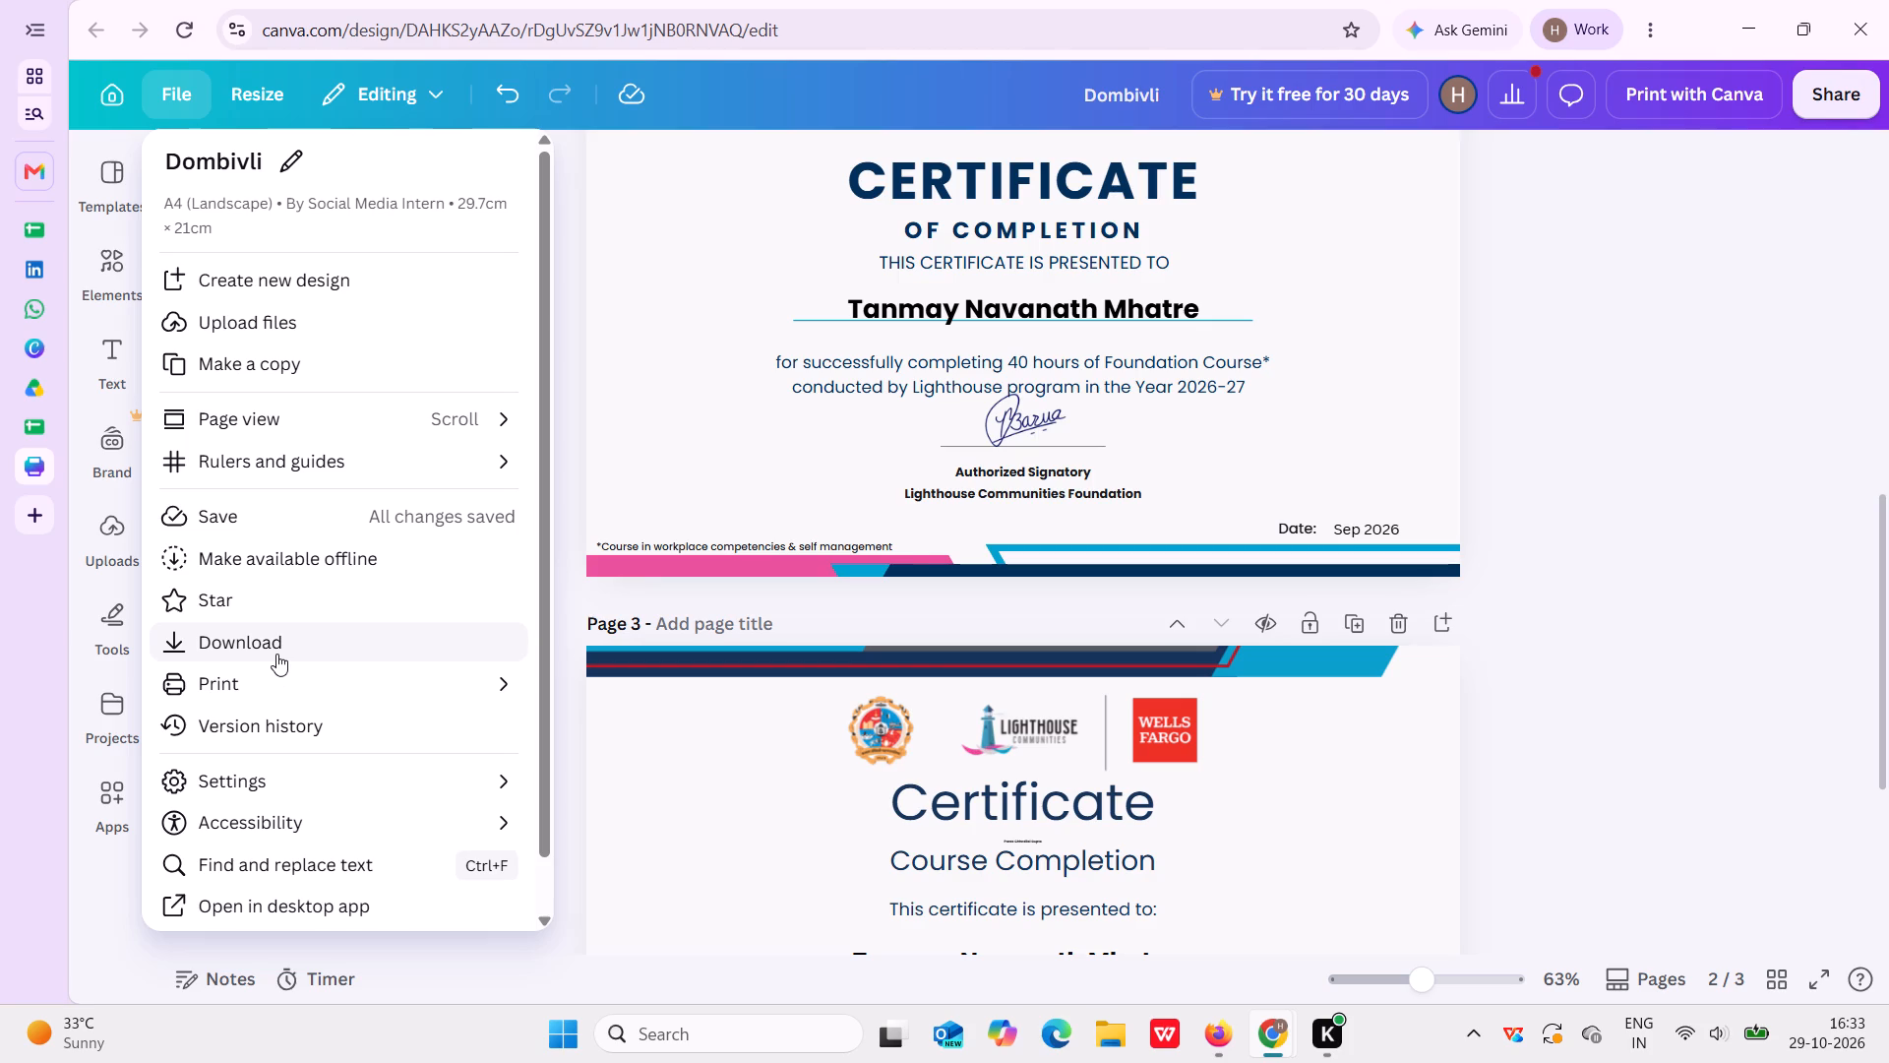
left_click(210, 649)
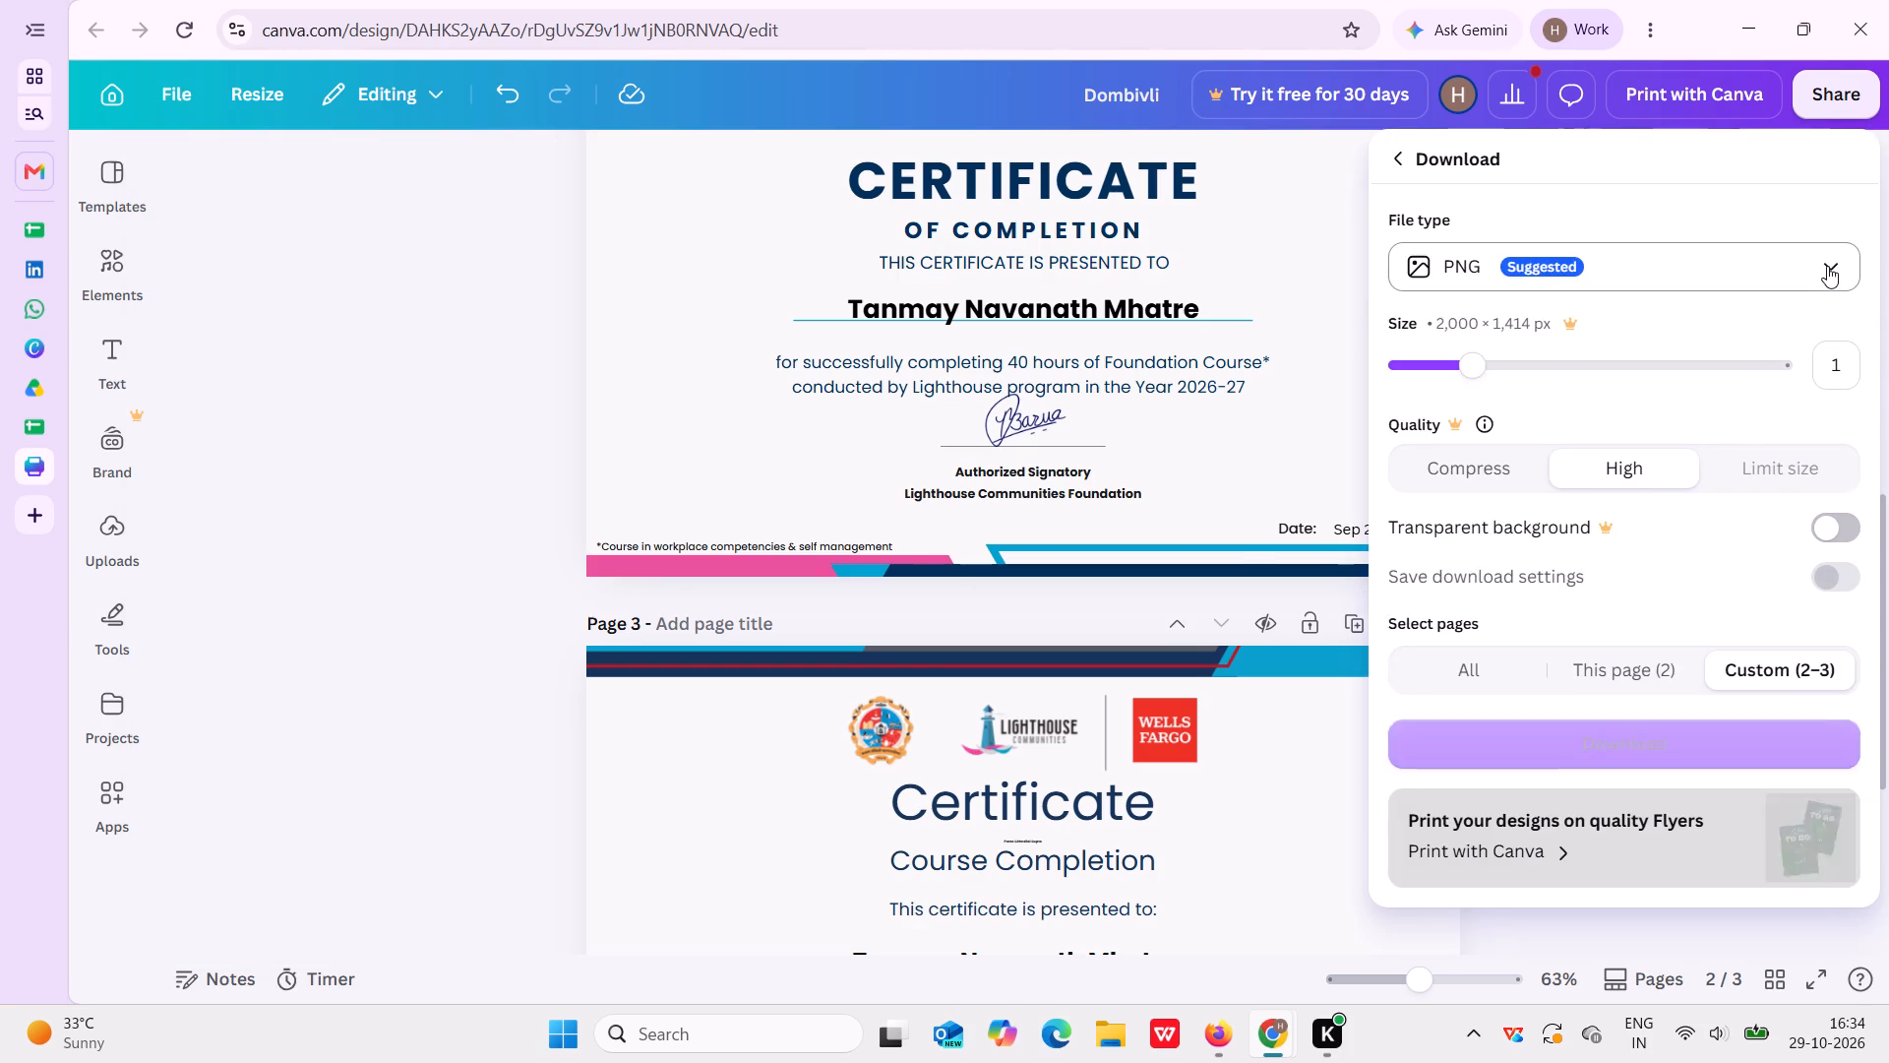
left_click(1827, 266)
left_click(1583, 503)
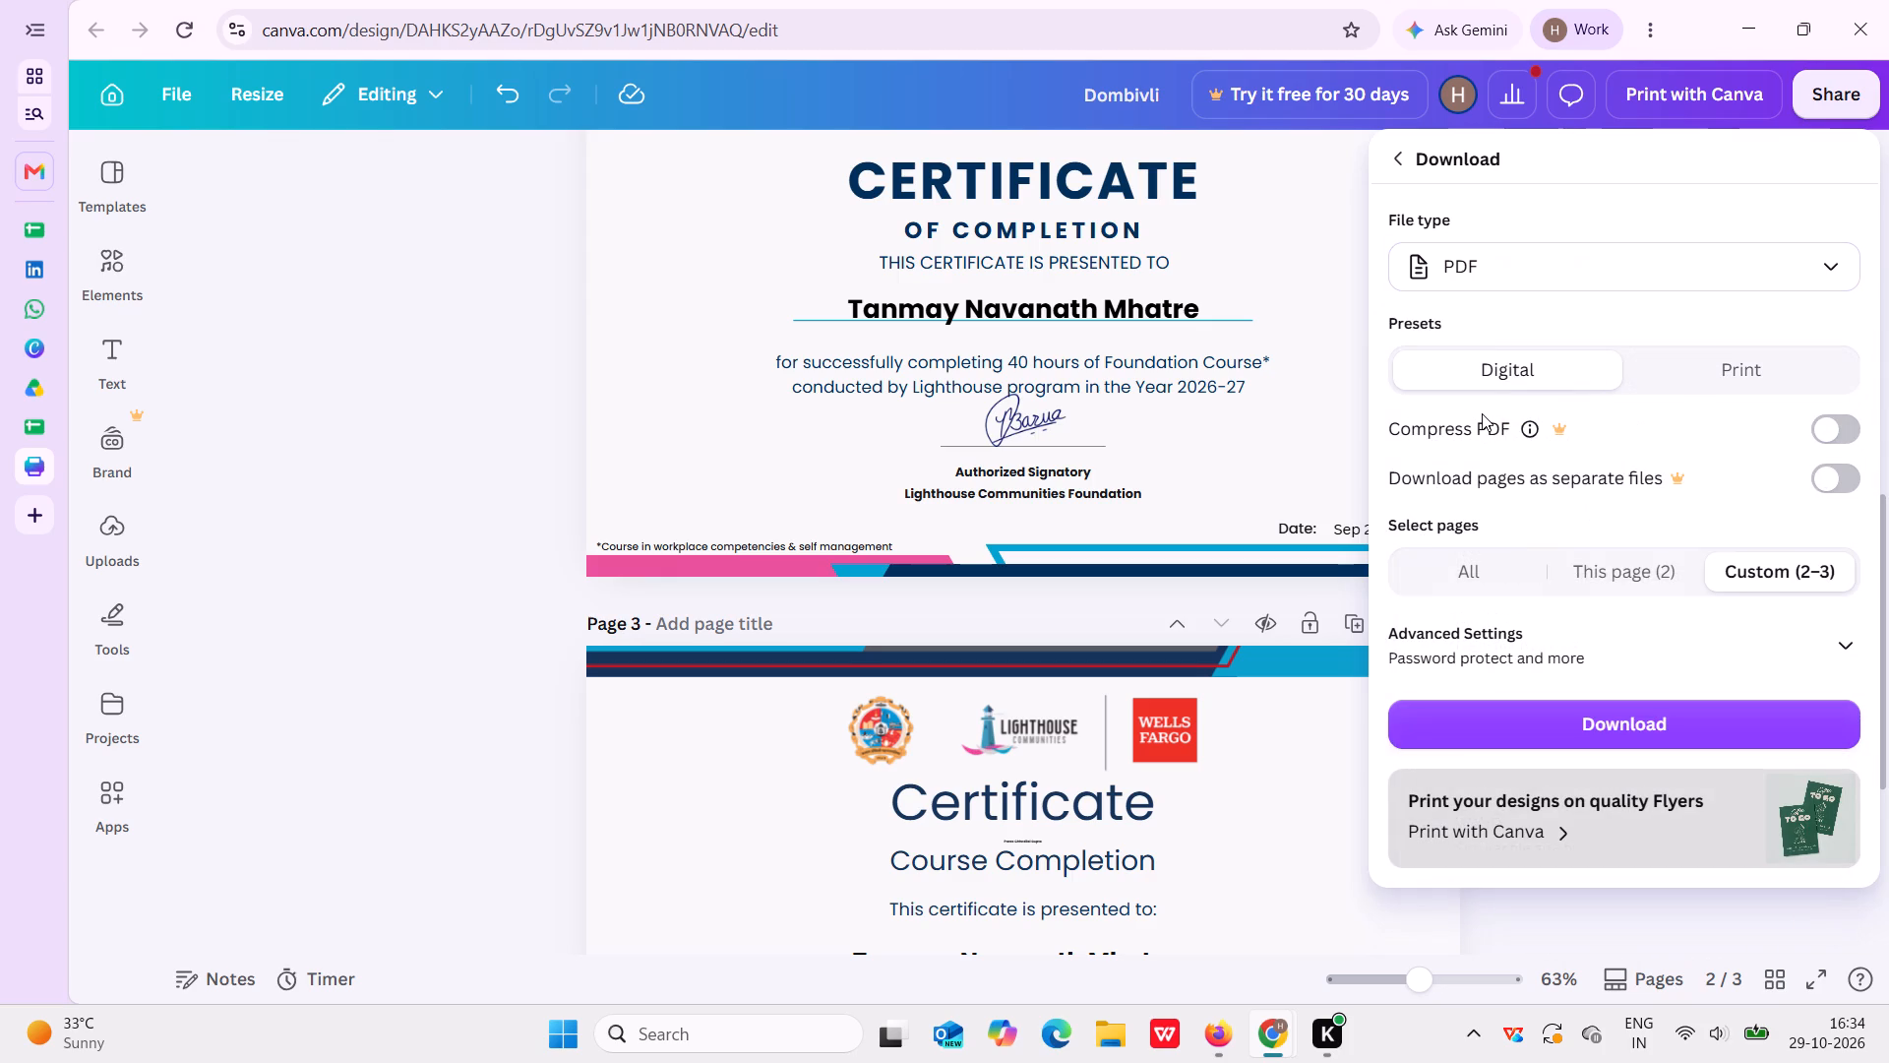
left_click(1570, 733)
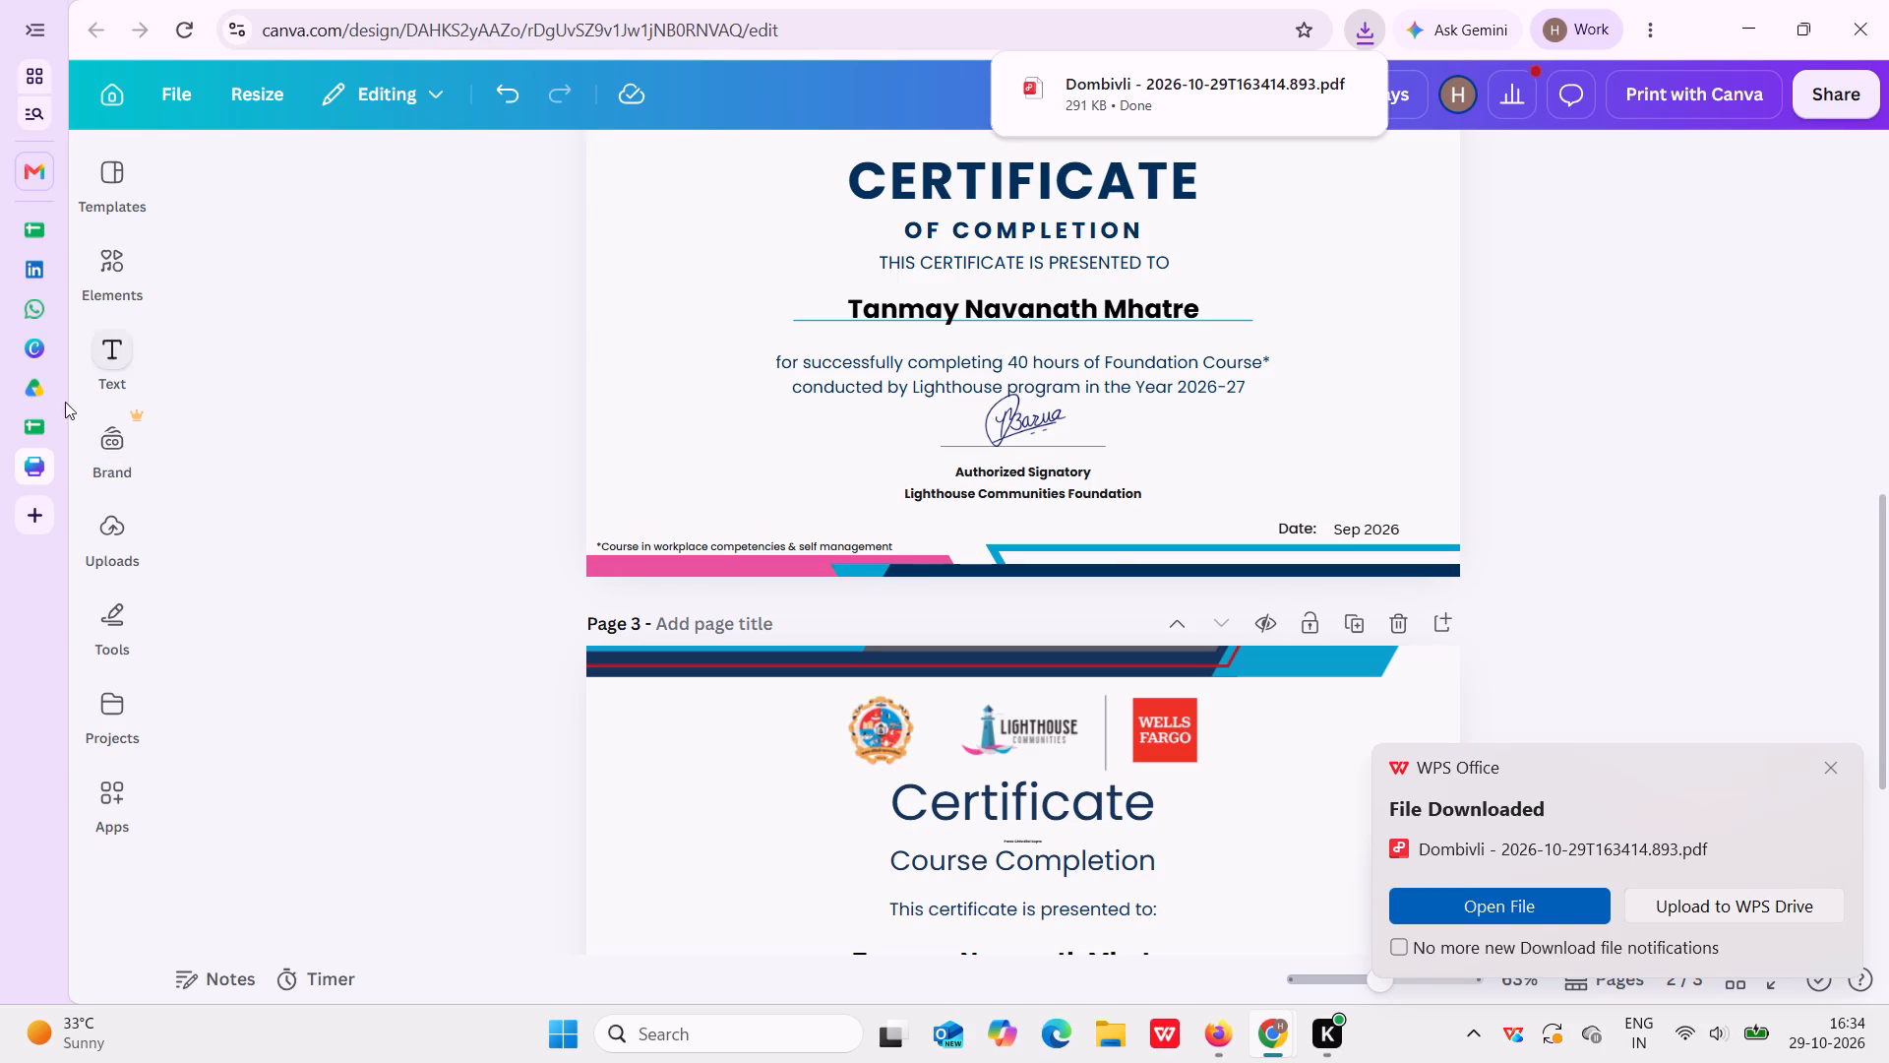
Switch to Google Drive and upload the newly downloaded Dombivli certificate PDF to the Batch no 146 folder.
left_click(45, 385)
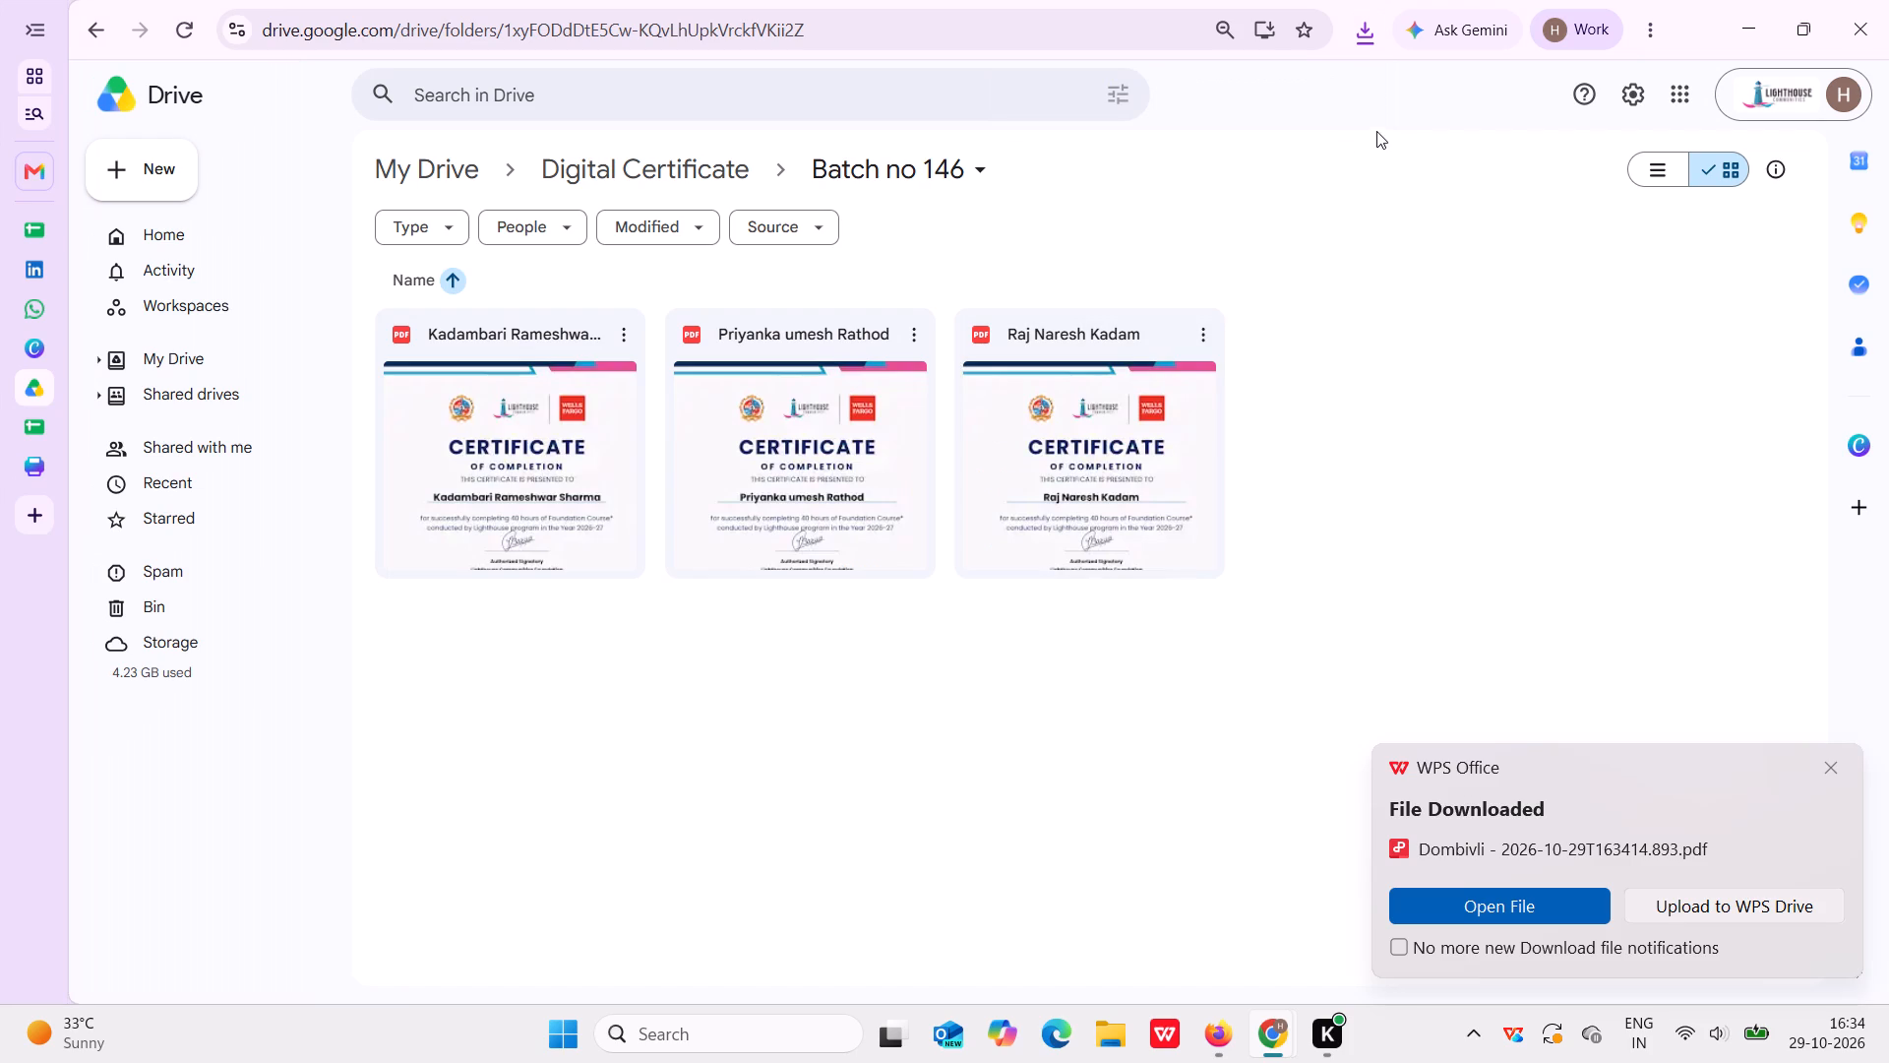
left_click(1366, 44)
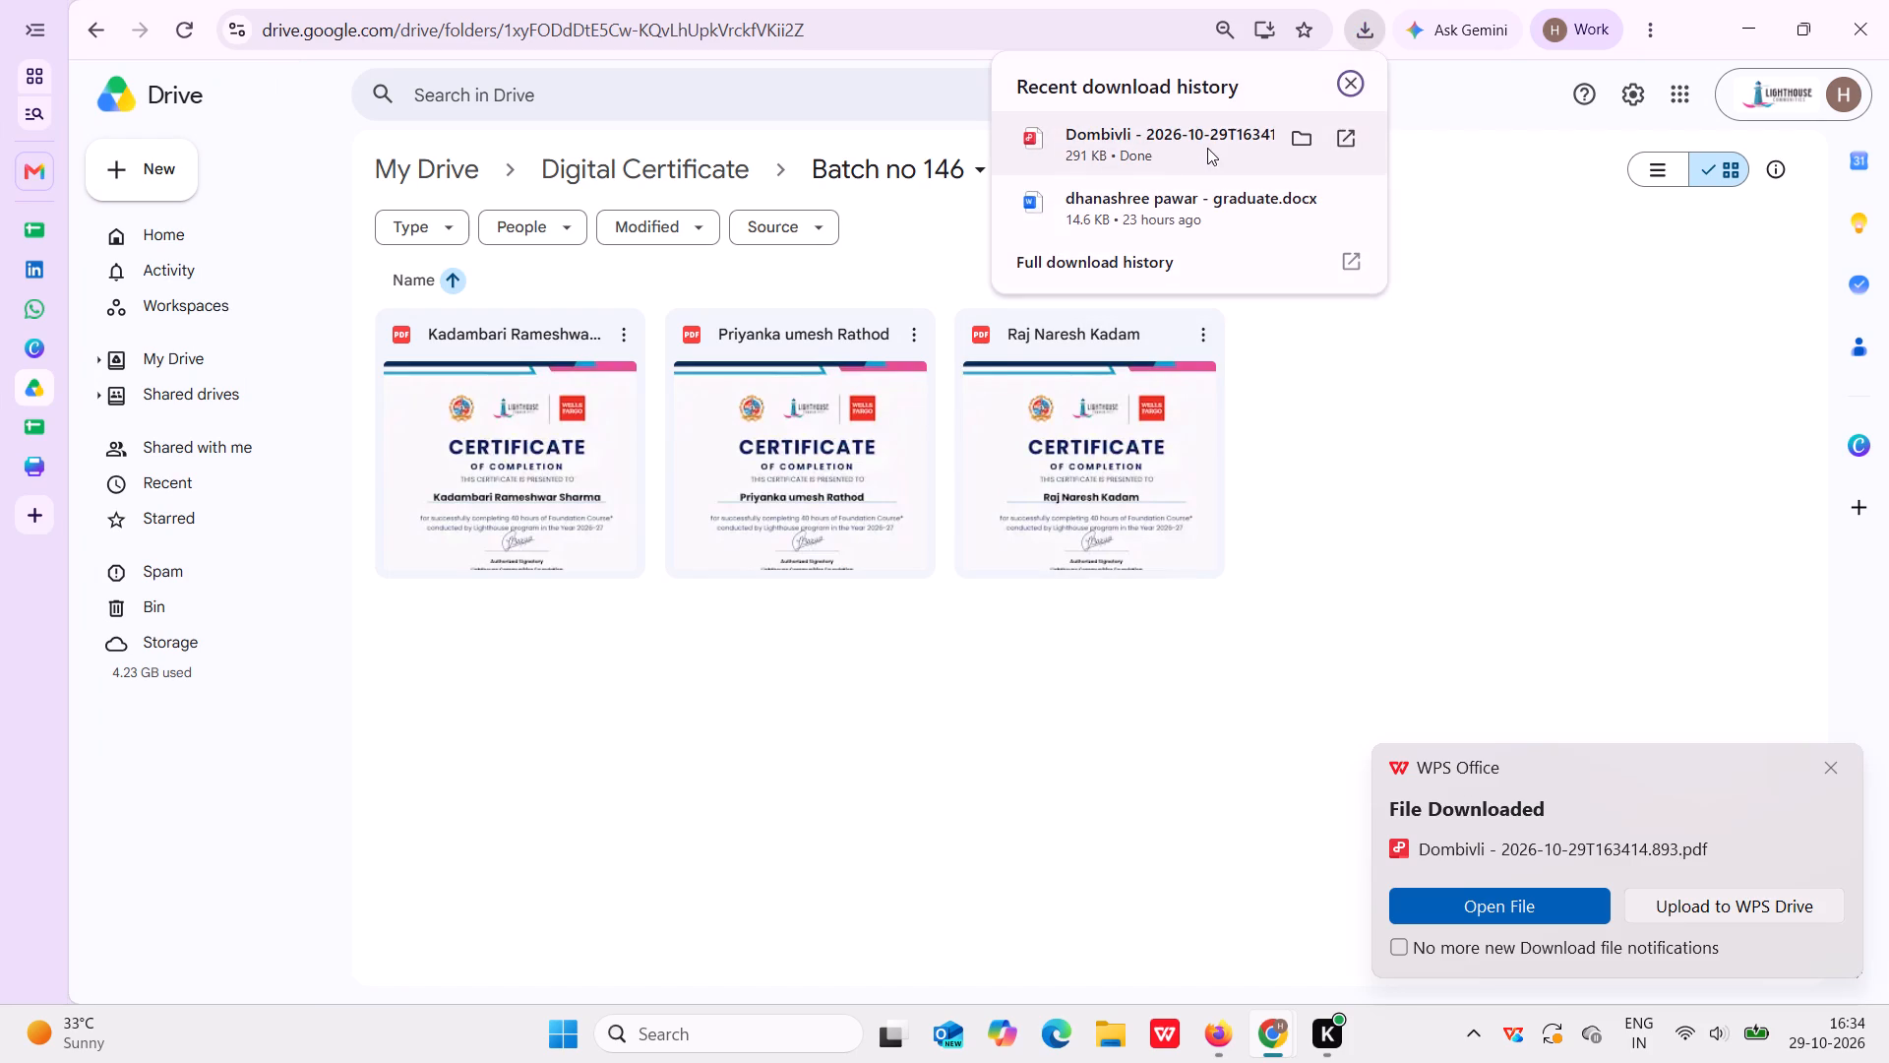
left_click_drag(1205, 148, 1510, 354)
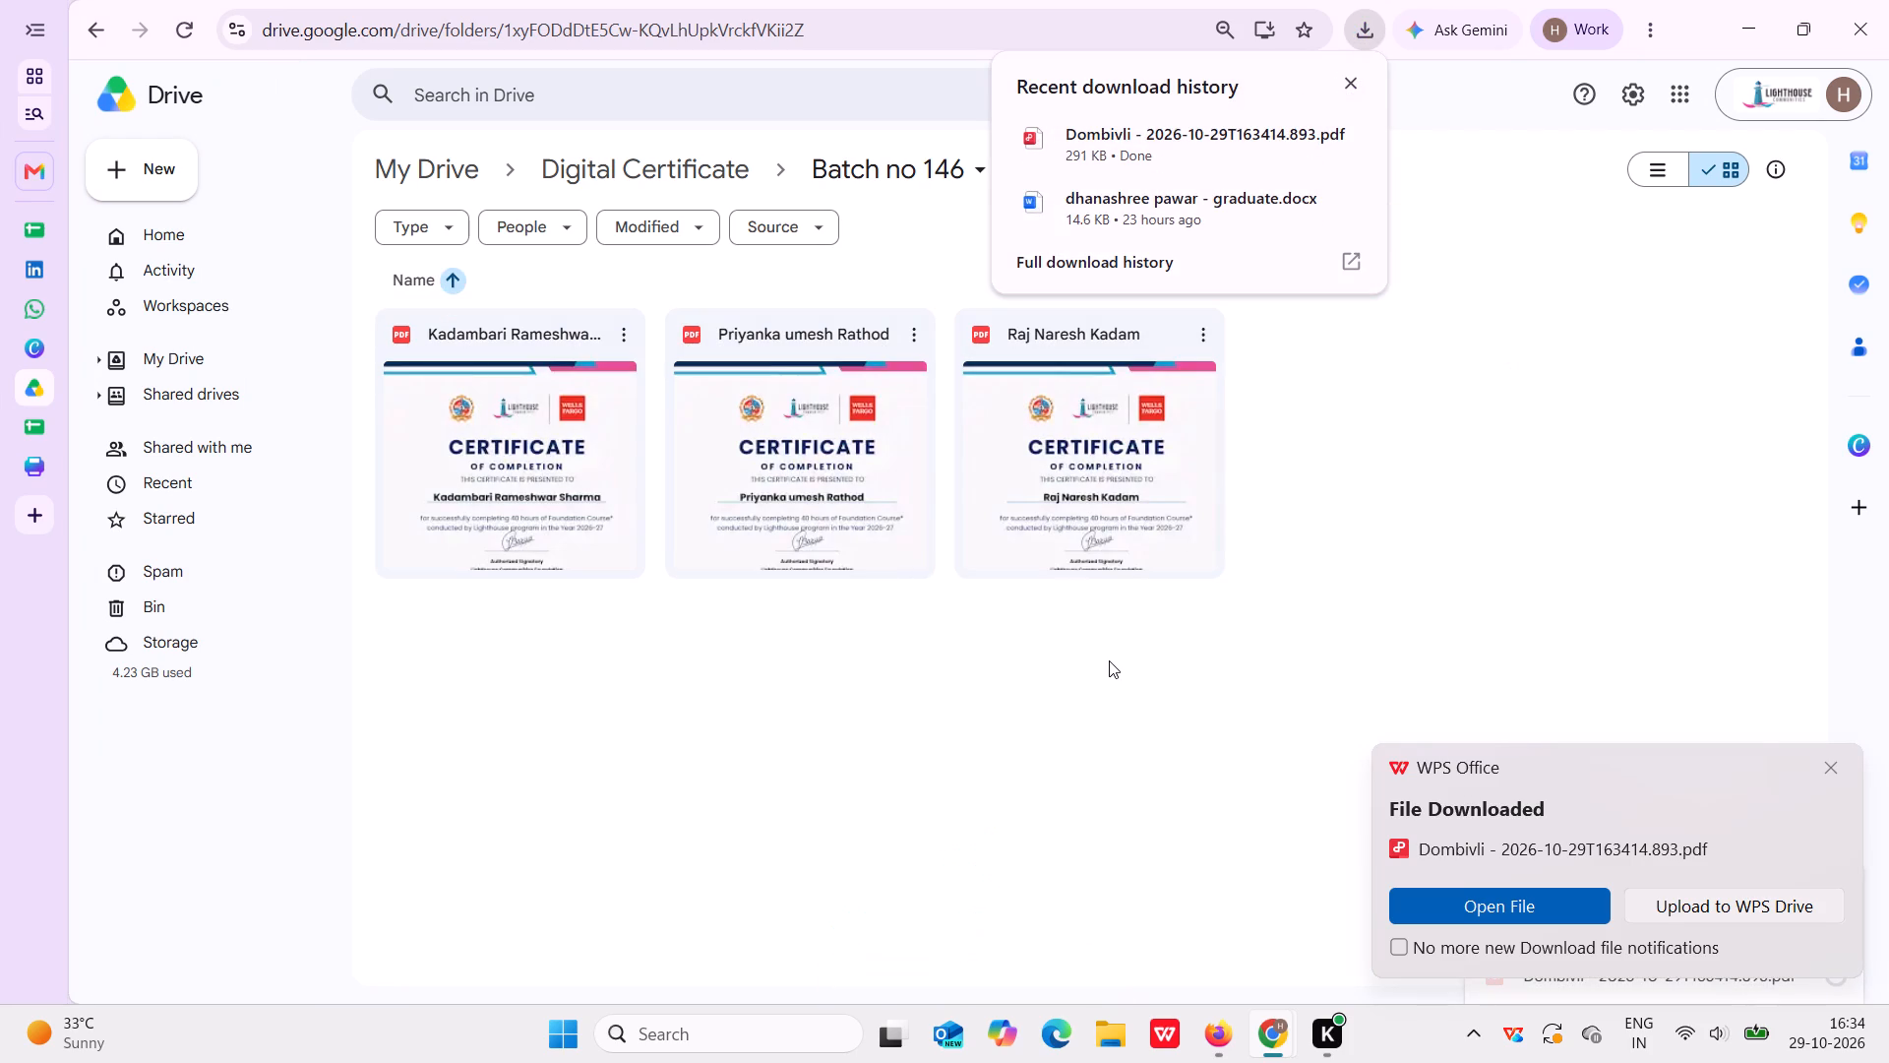
left_click(1109, 660)
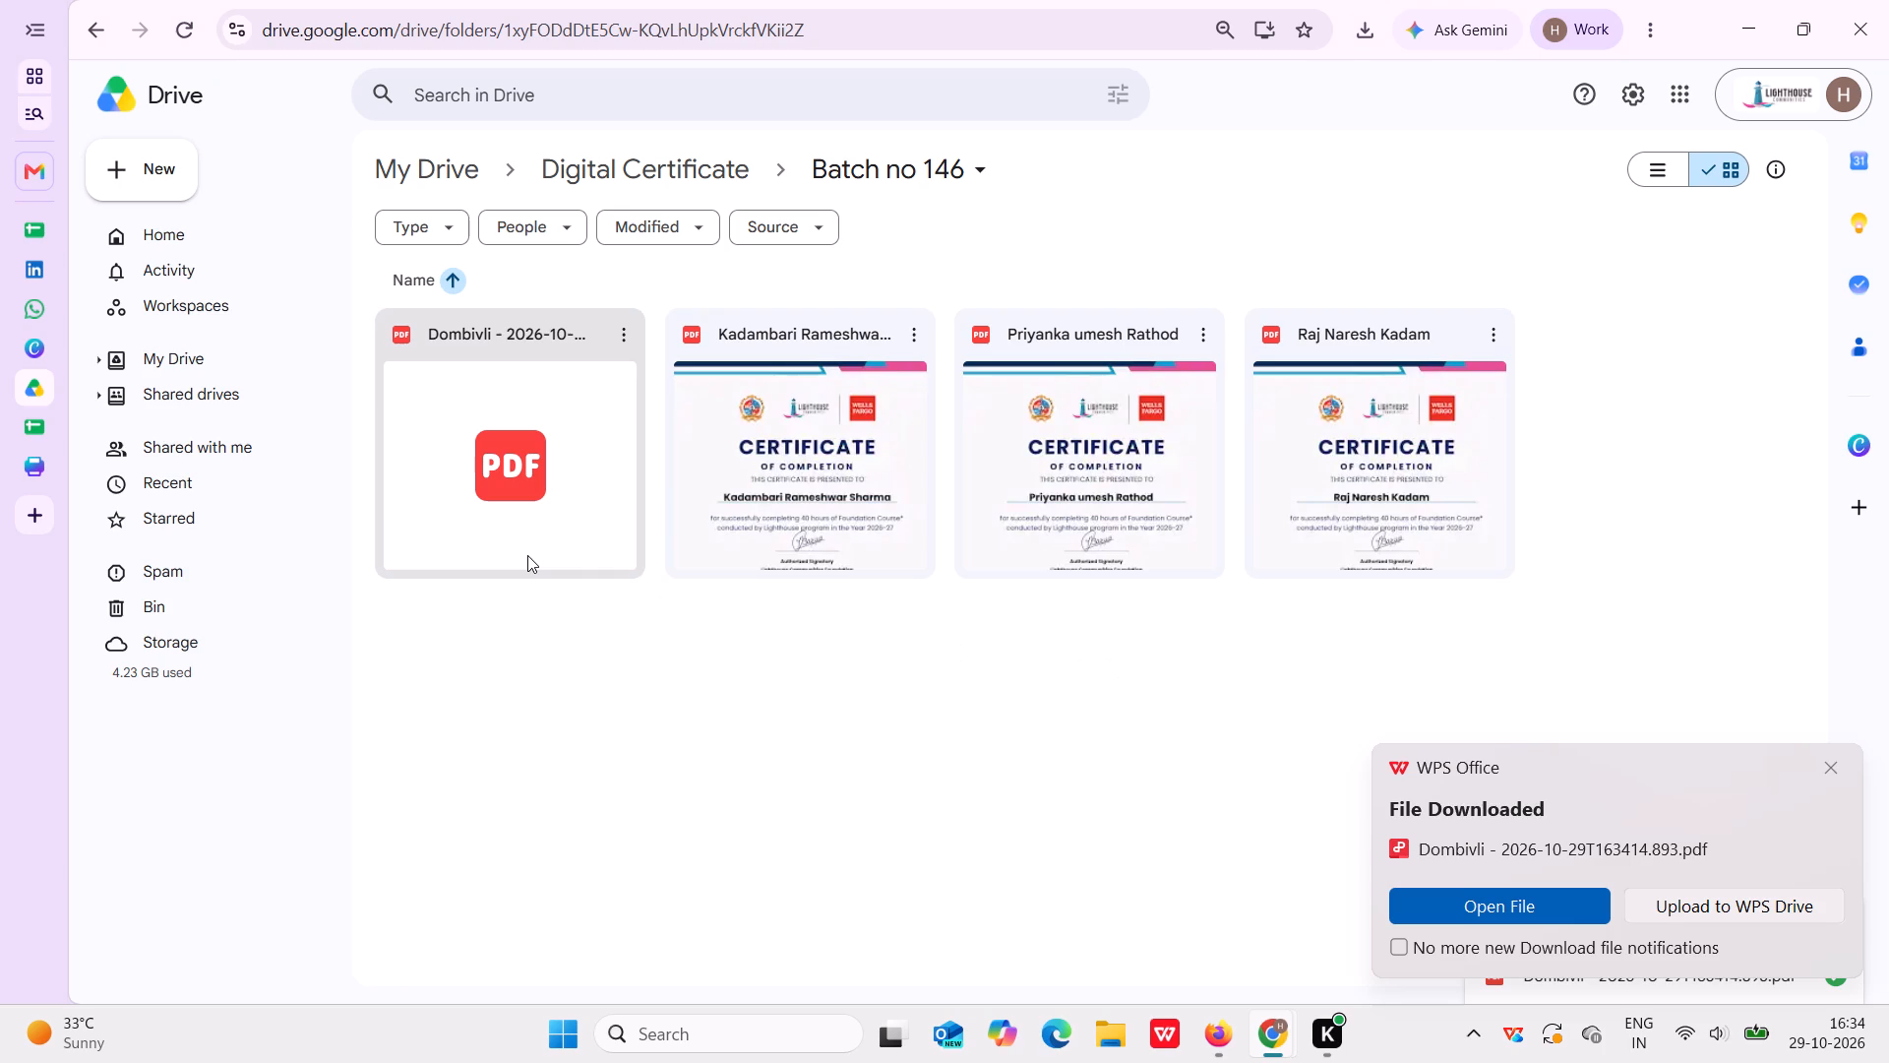
Open the uploaded Dombivli PDF in the Batch no 146 folder to check its certificates.
double_click(551, 480)
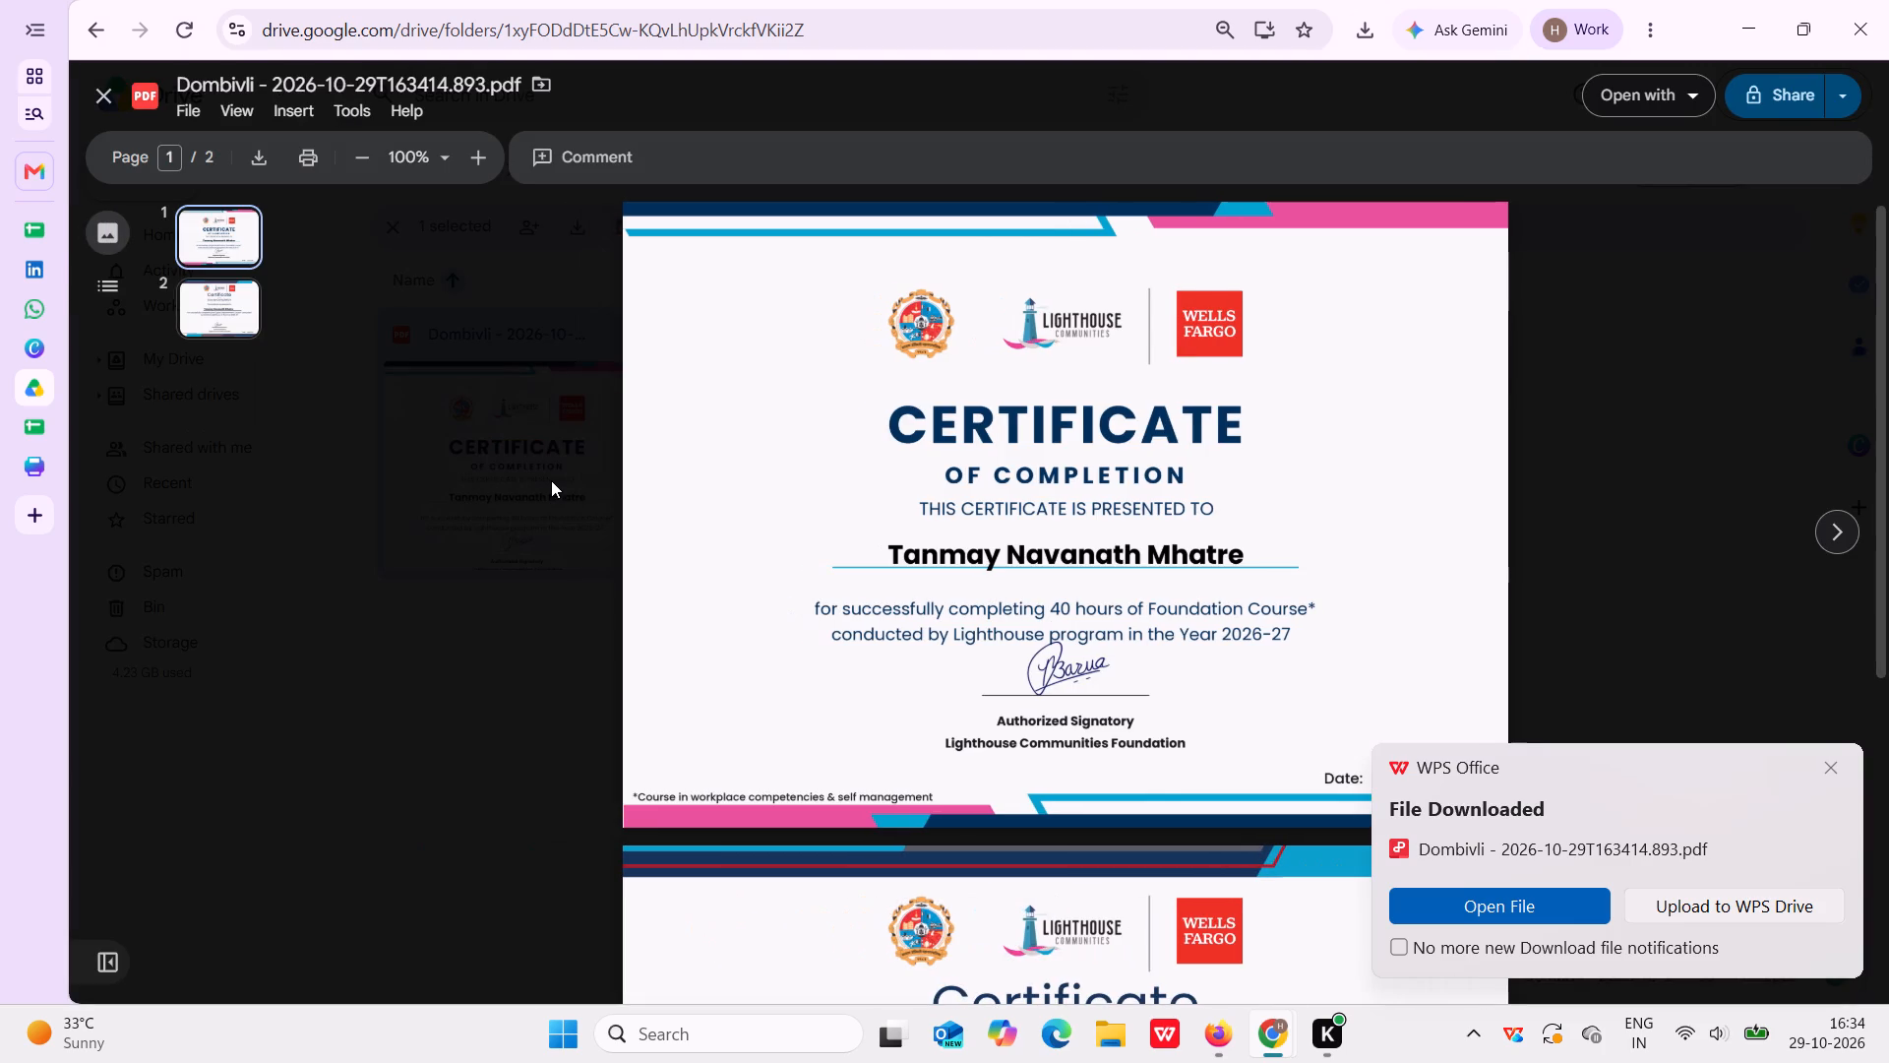
Check both pages of the uploaded certificate PDF, then compare its recipient with the KDMC-FC-146 list in the Foundation Course spreadsheet.
scroll(620, 692, "down", 4)
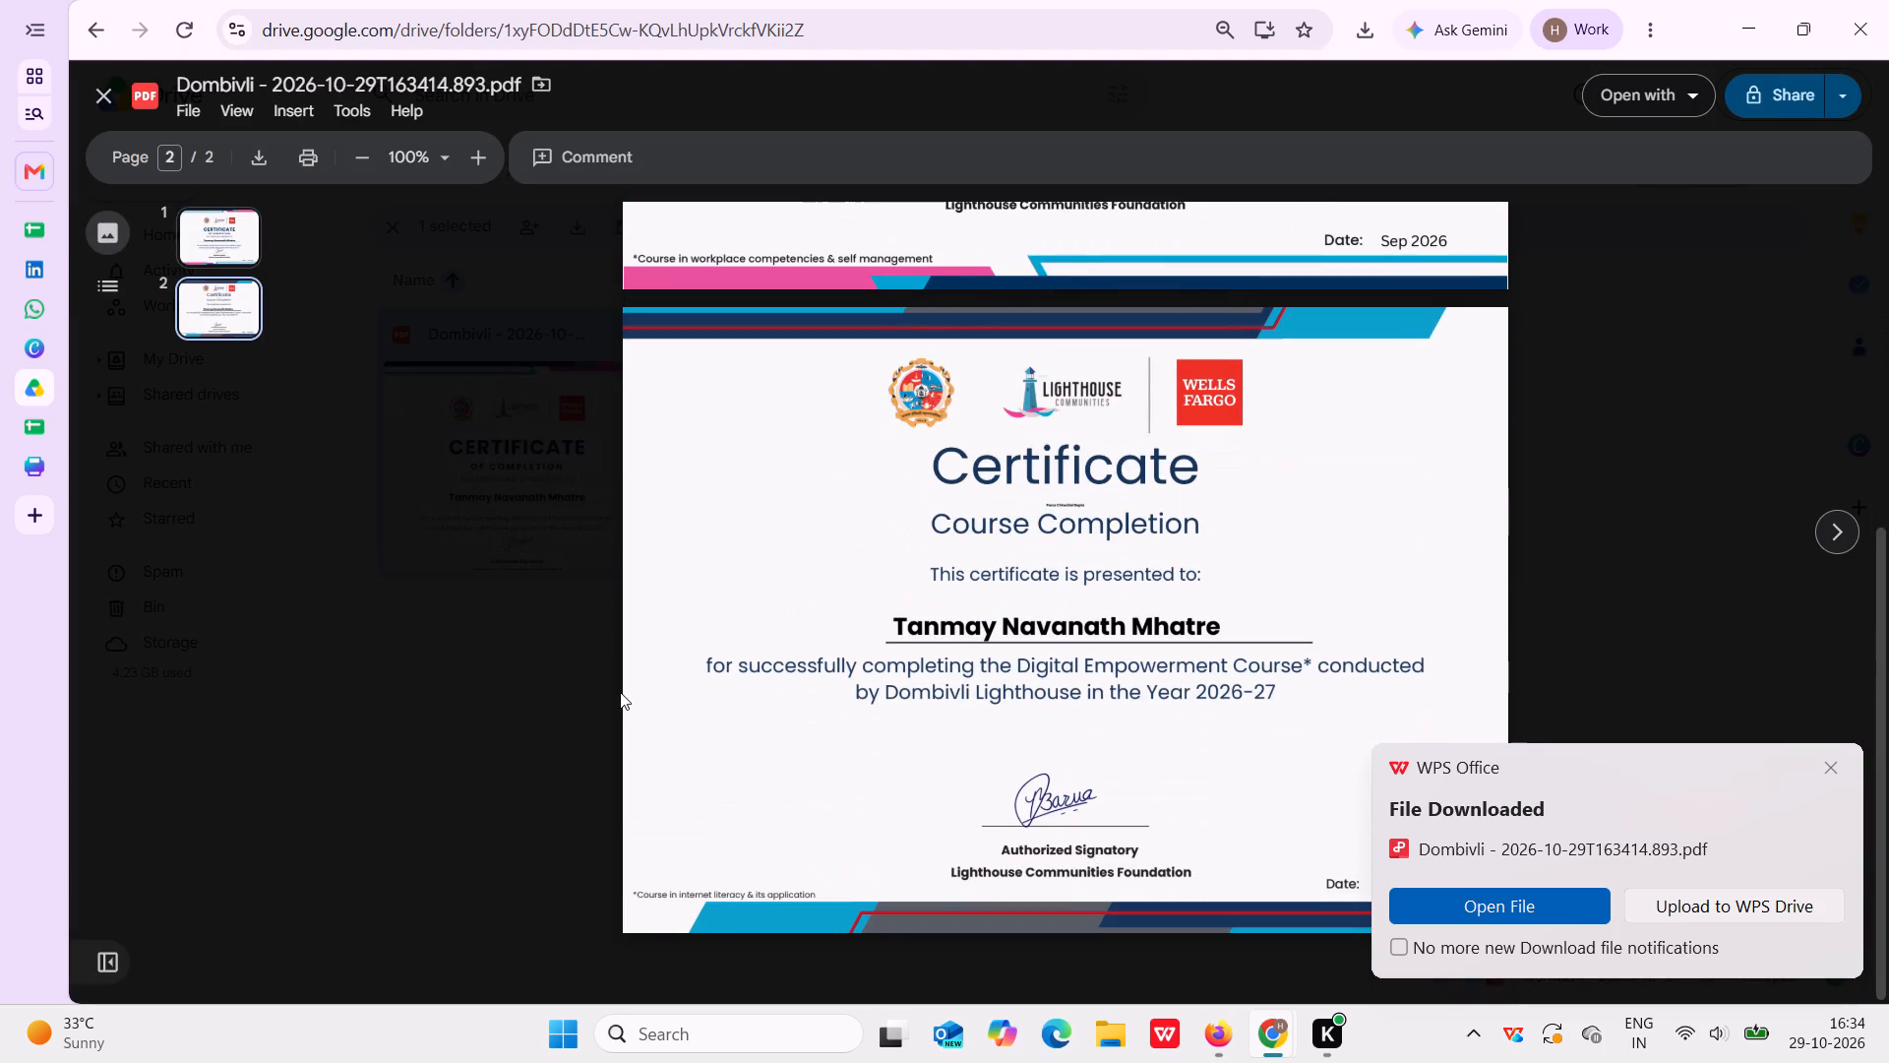
scroll(620, 692, "down", 1)
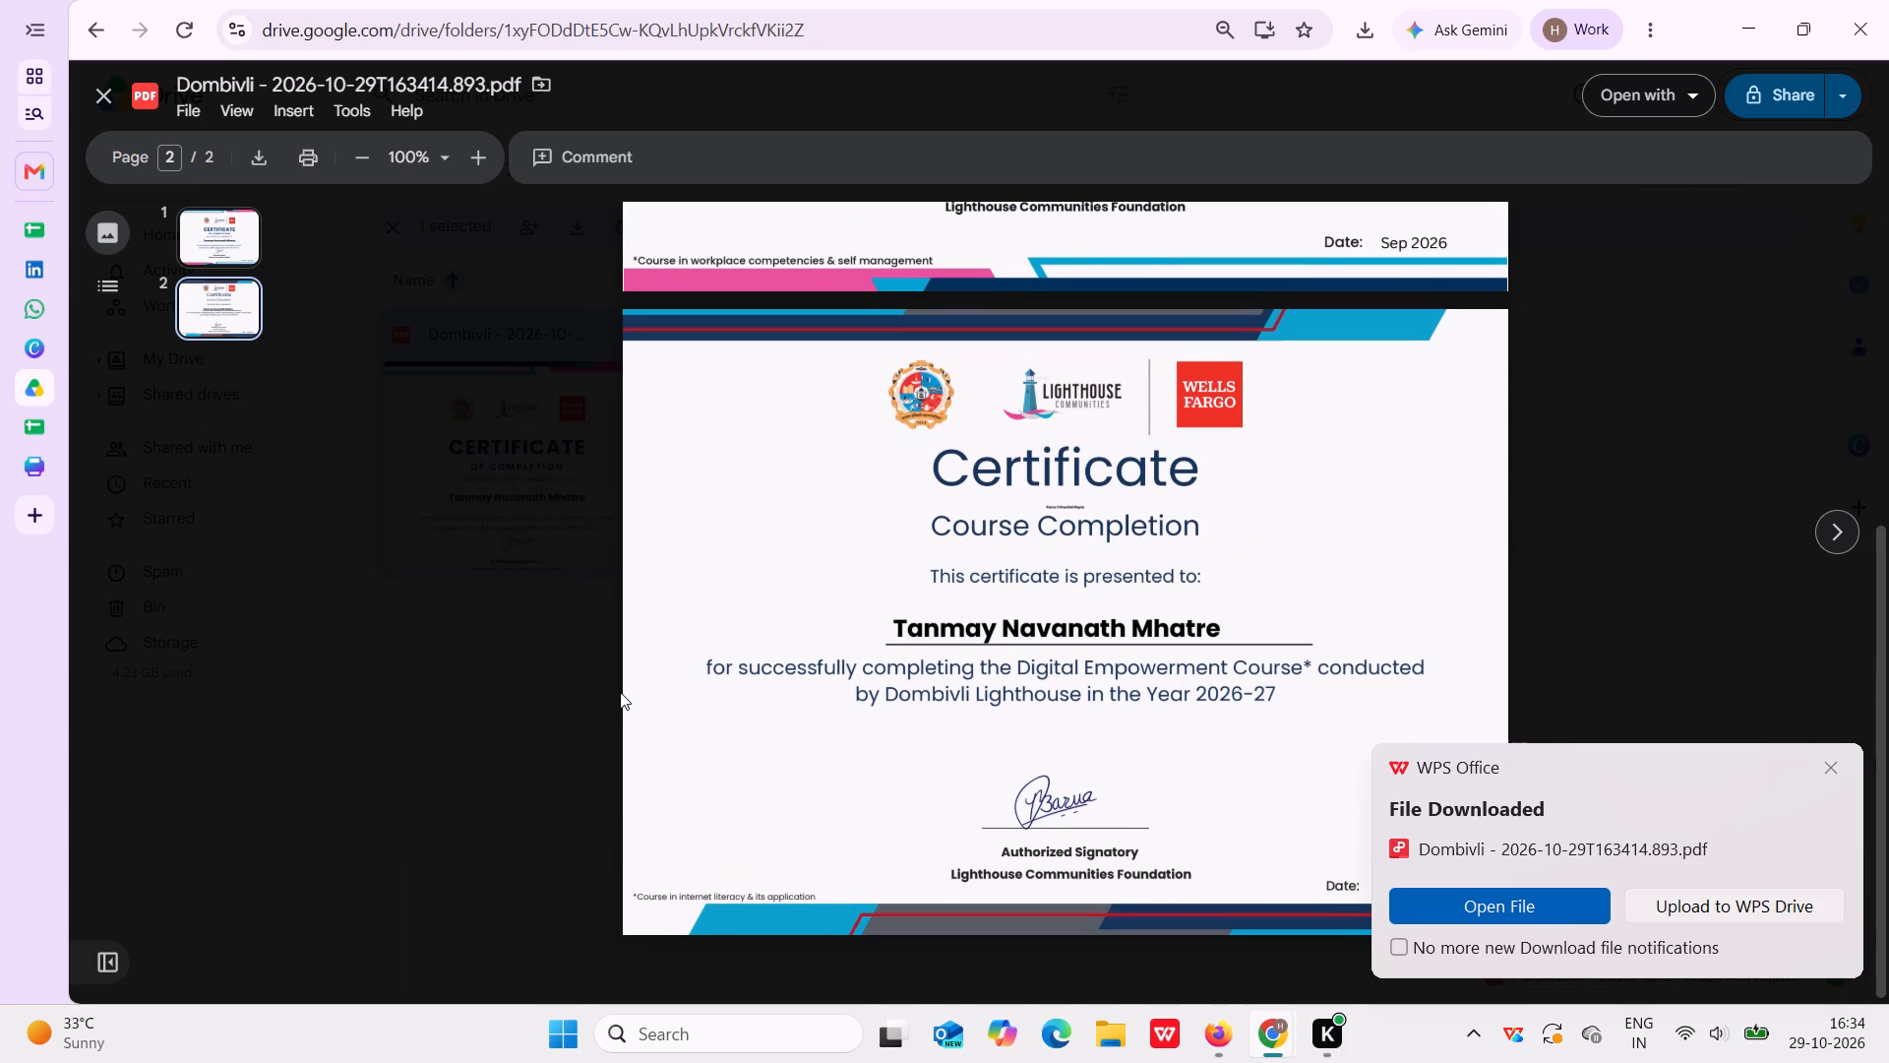
left_click(1831, 761)
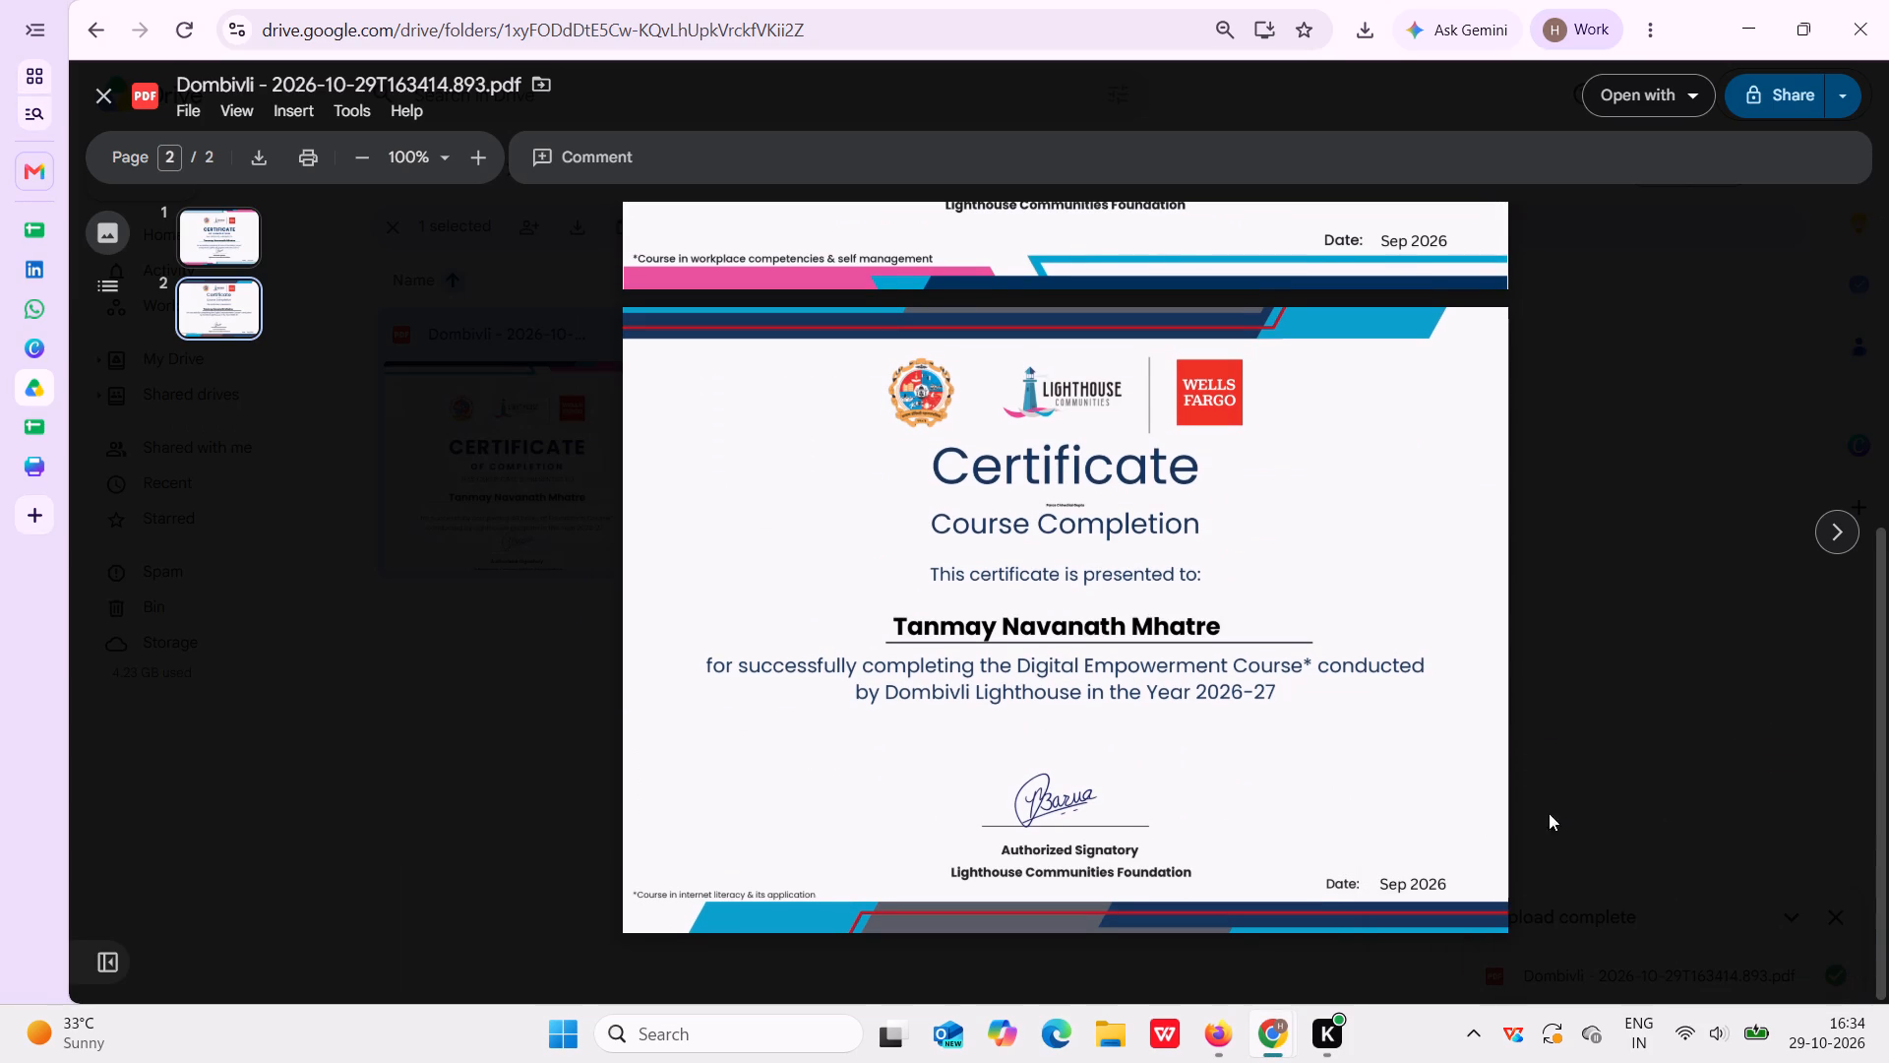
scroll(1417, 818, "up", 5)
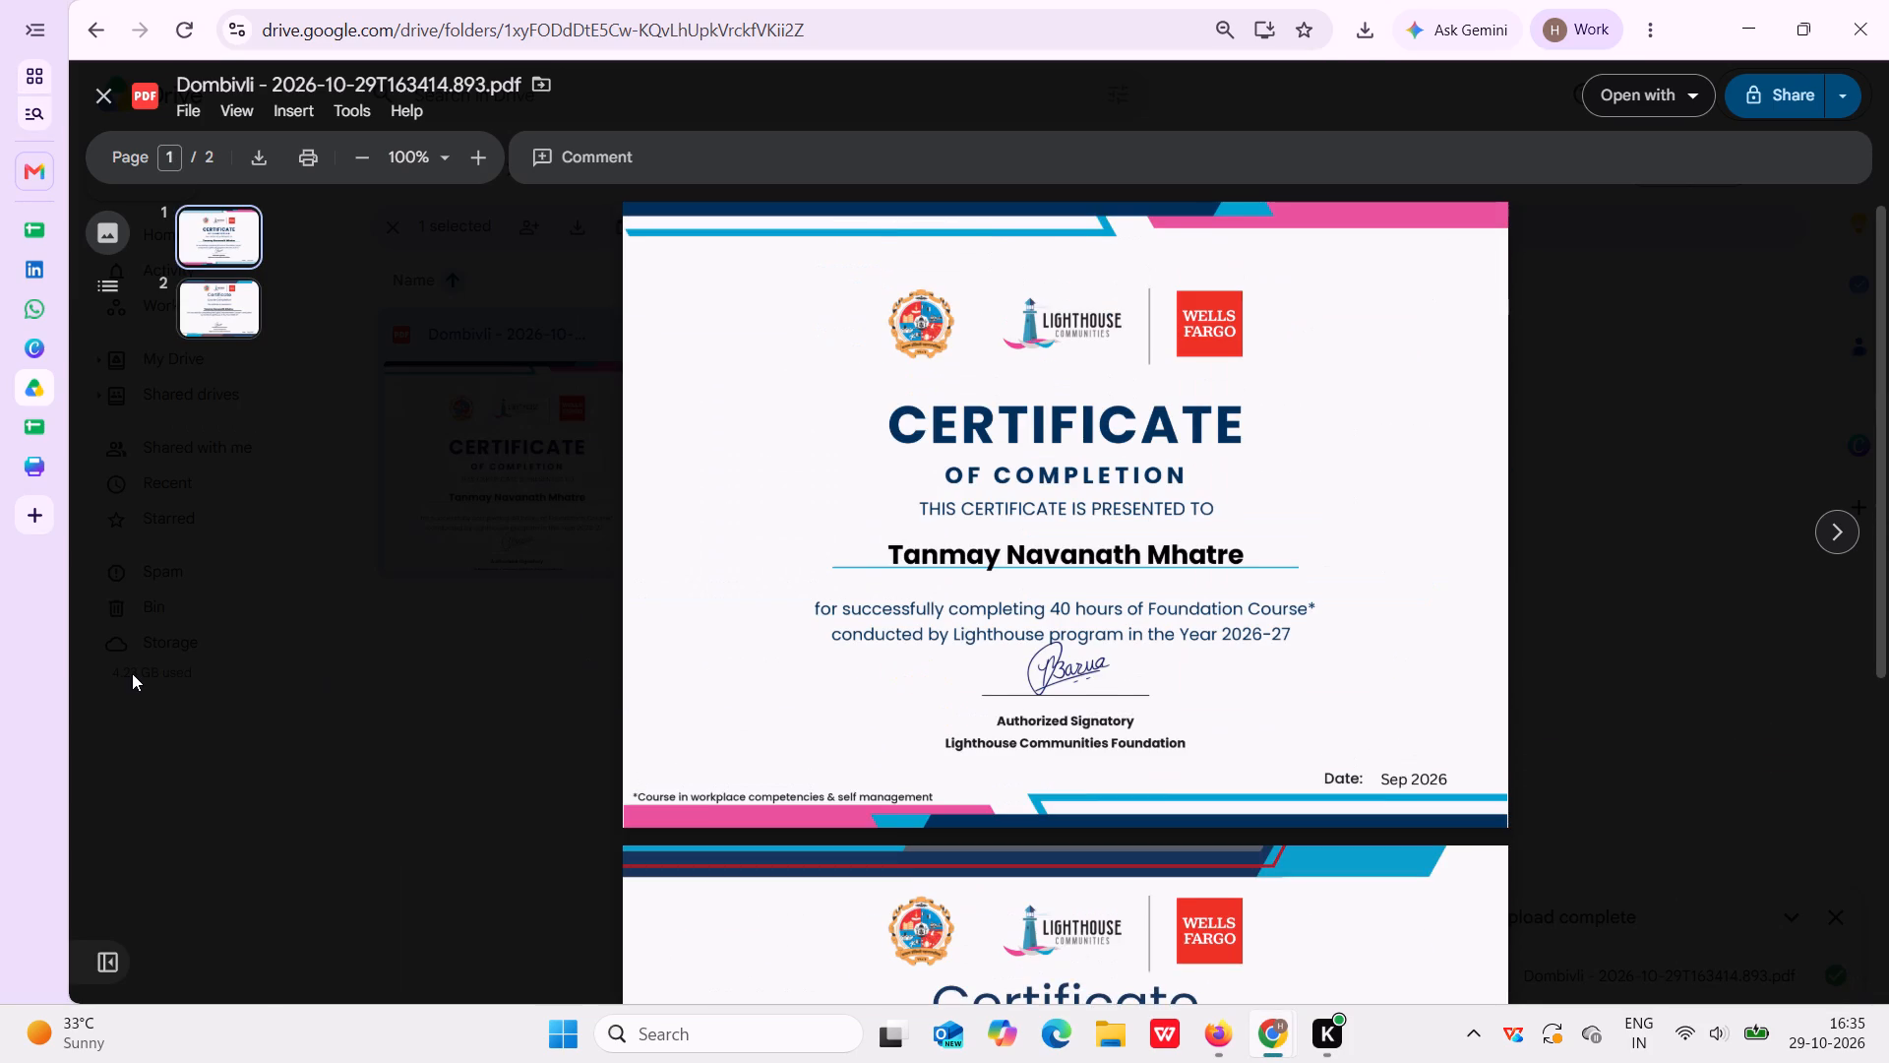
left_click(43, 438)
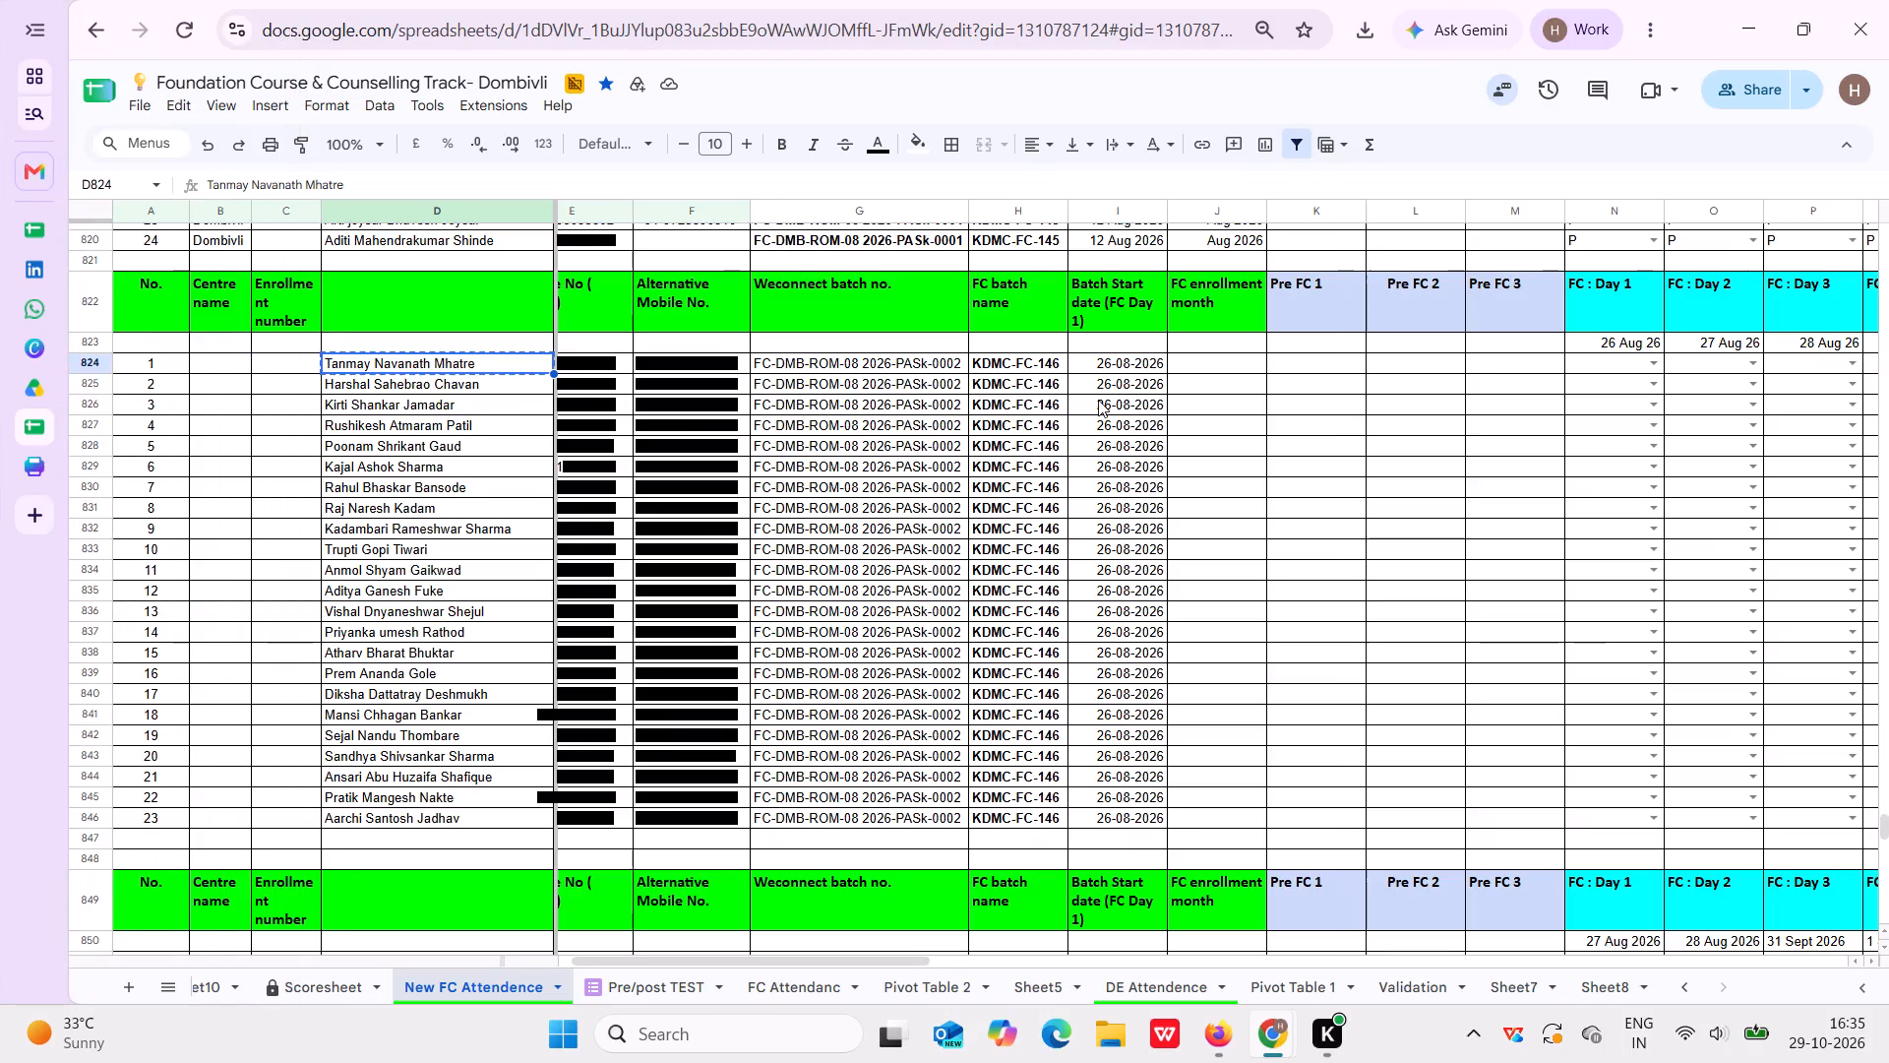
scroll(1098, 400, "right", 3)
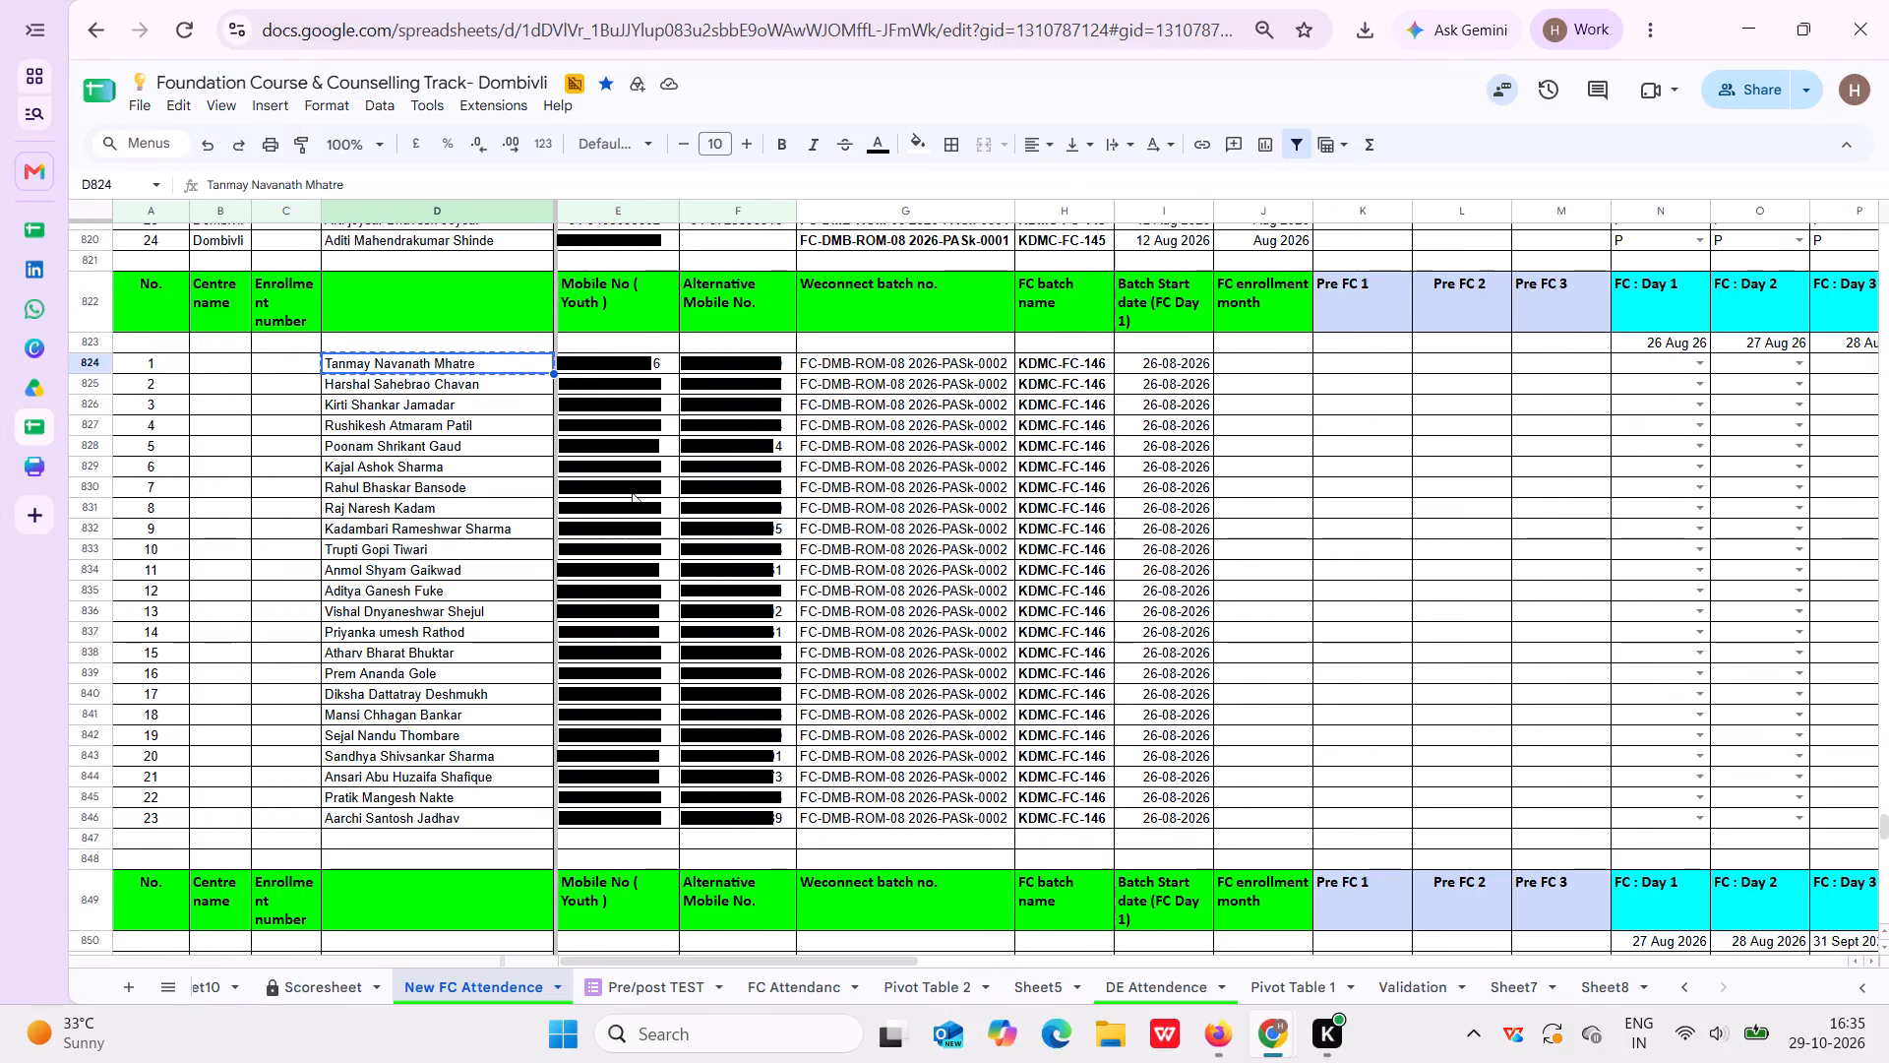
left_click(53, 453)
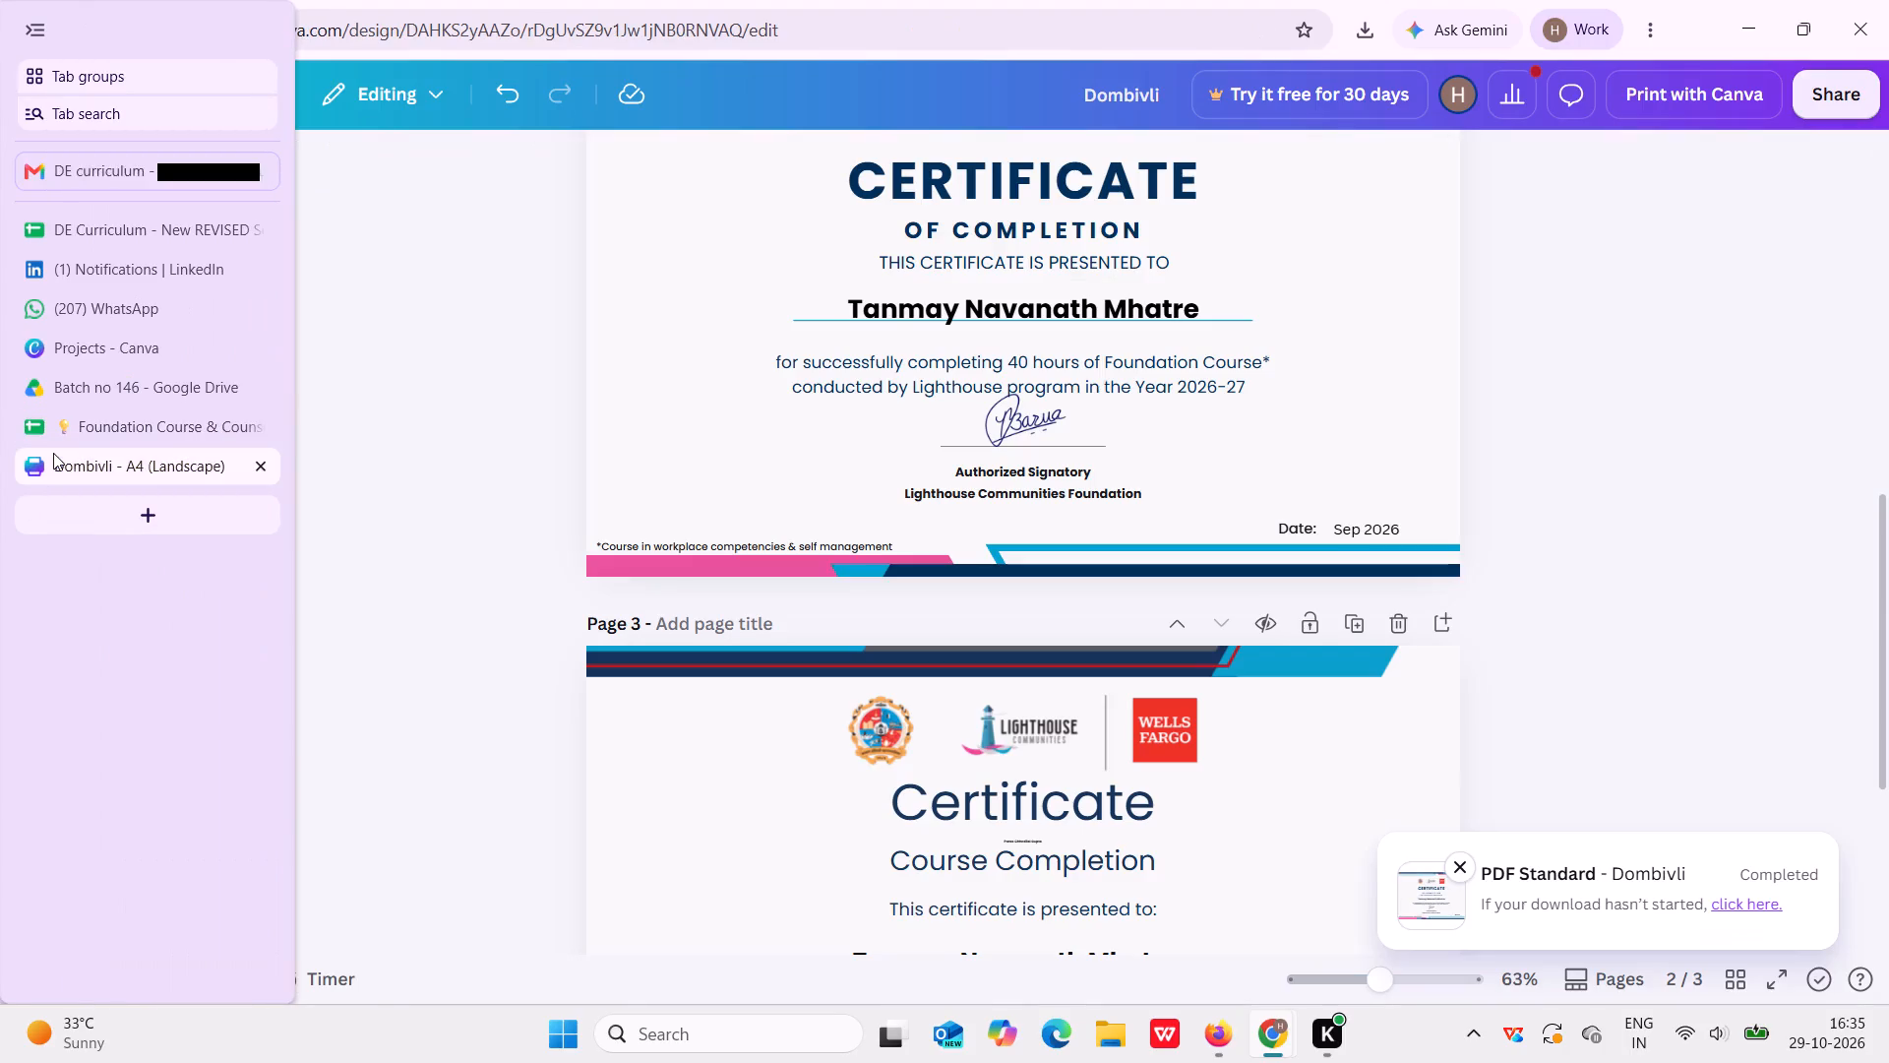
Return to Google Drive, close the PDF preview and rename the Dombivli file as the certificate recipient's full name, keeping the .pdf extension.
left_click(64, 379)
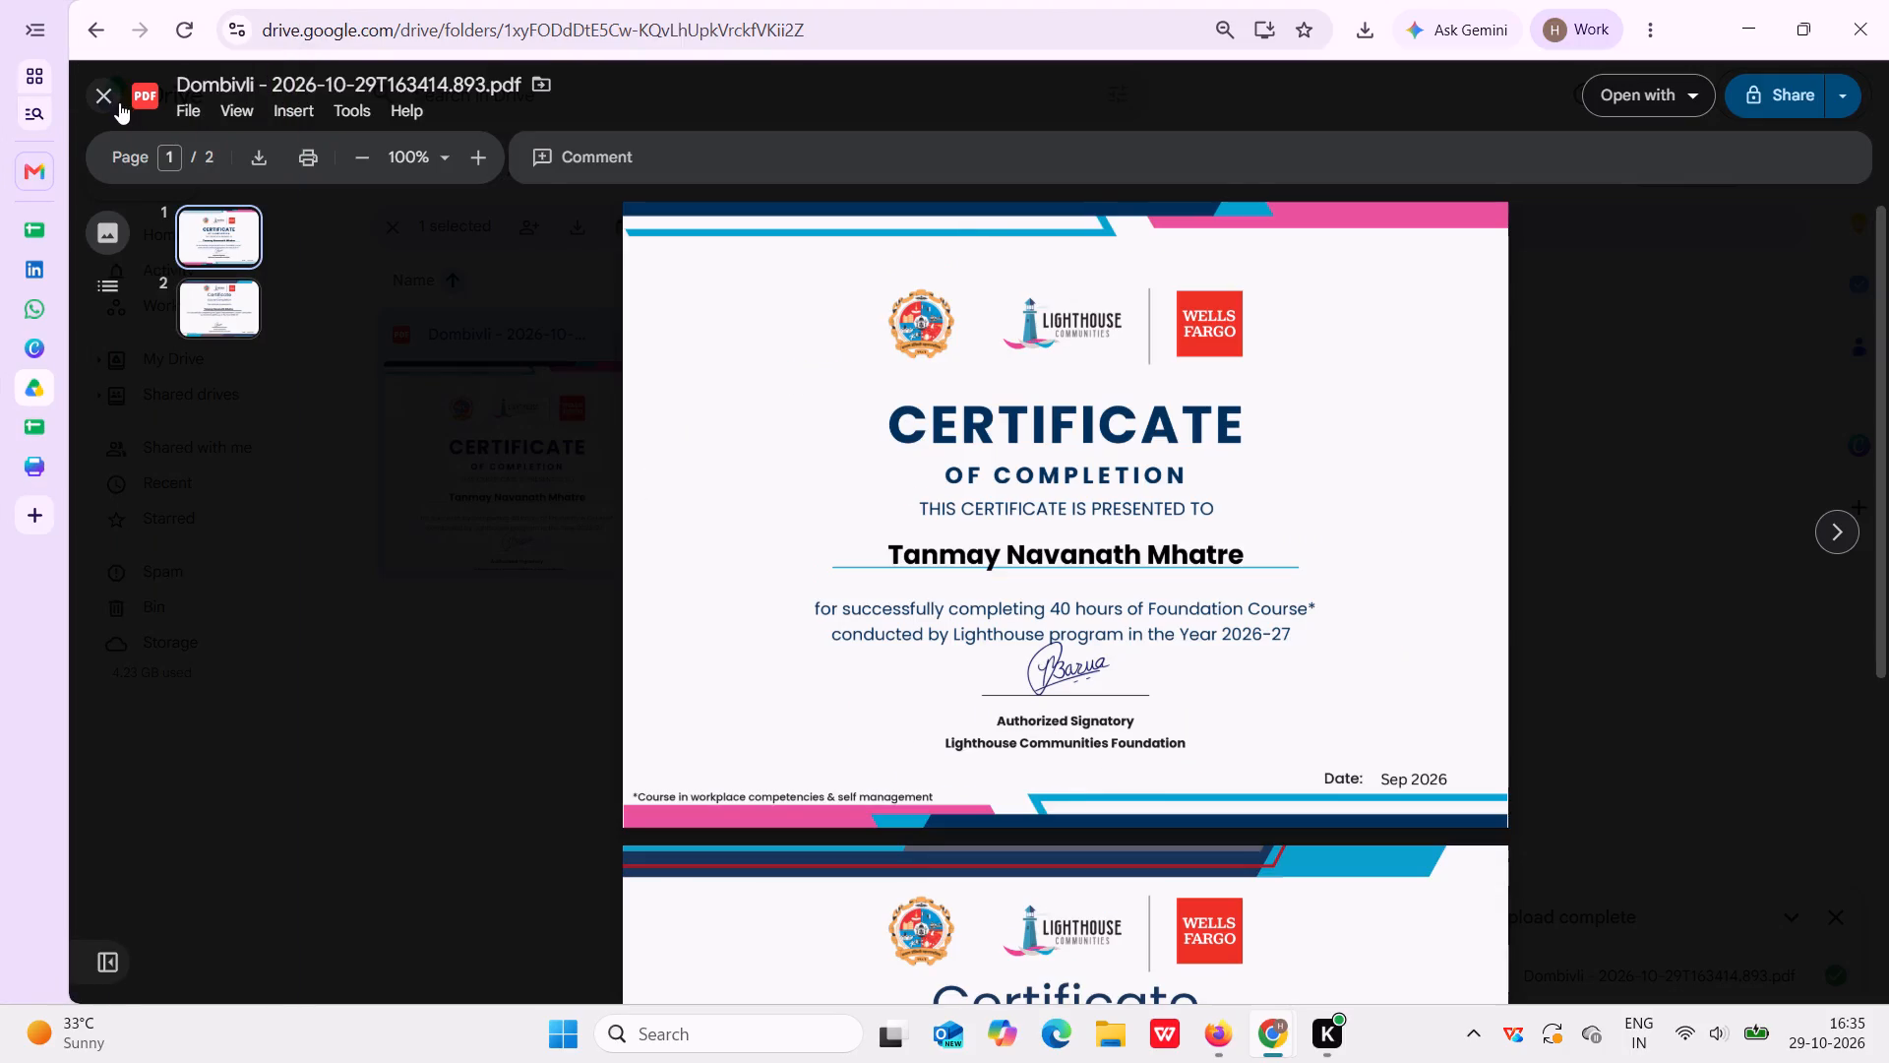
left_click(108, 95)
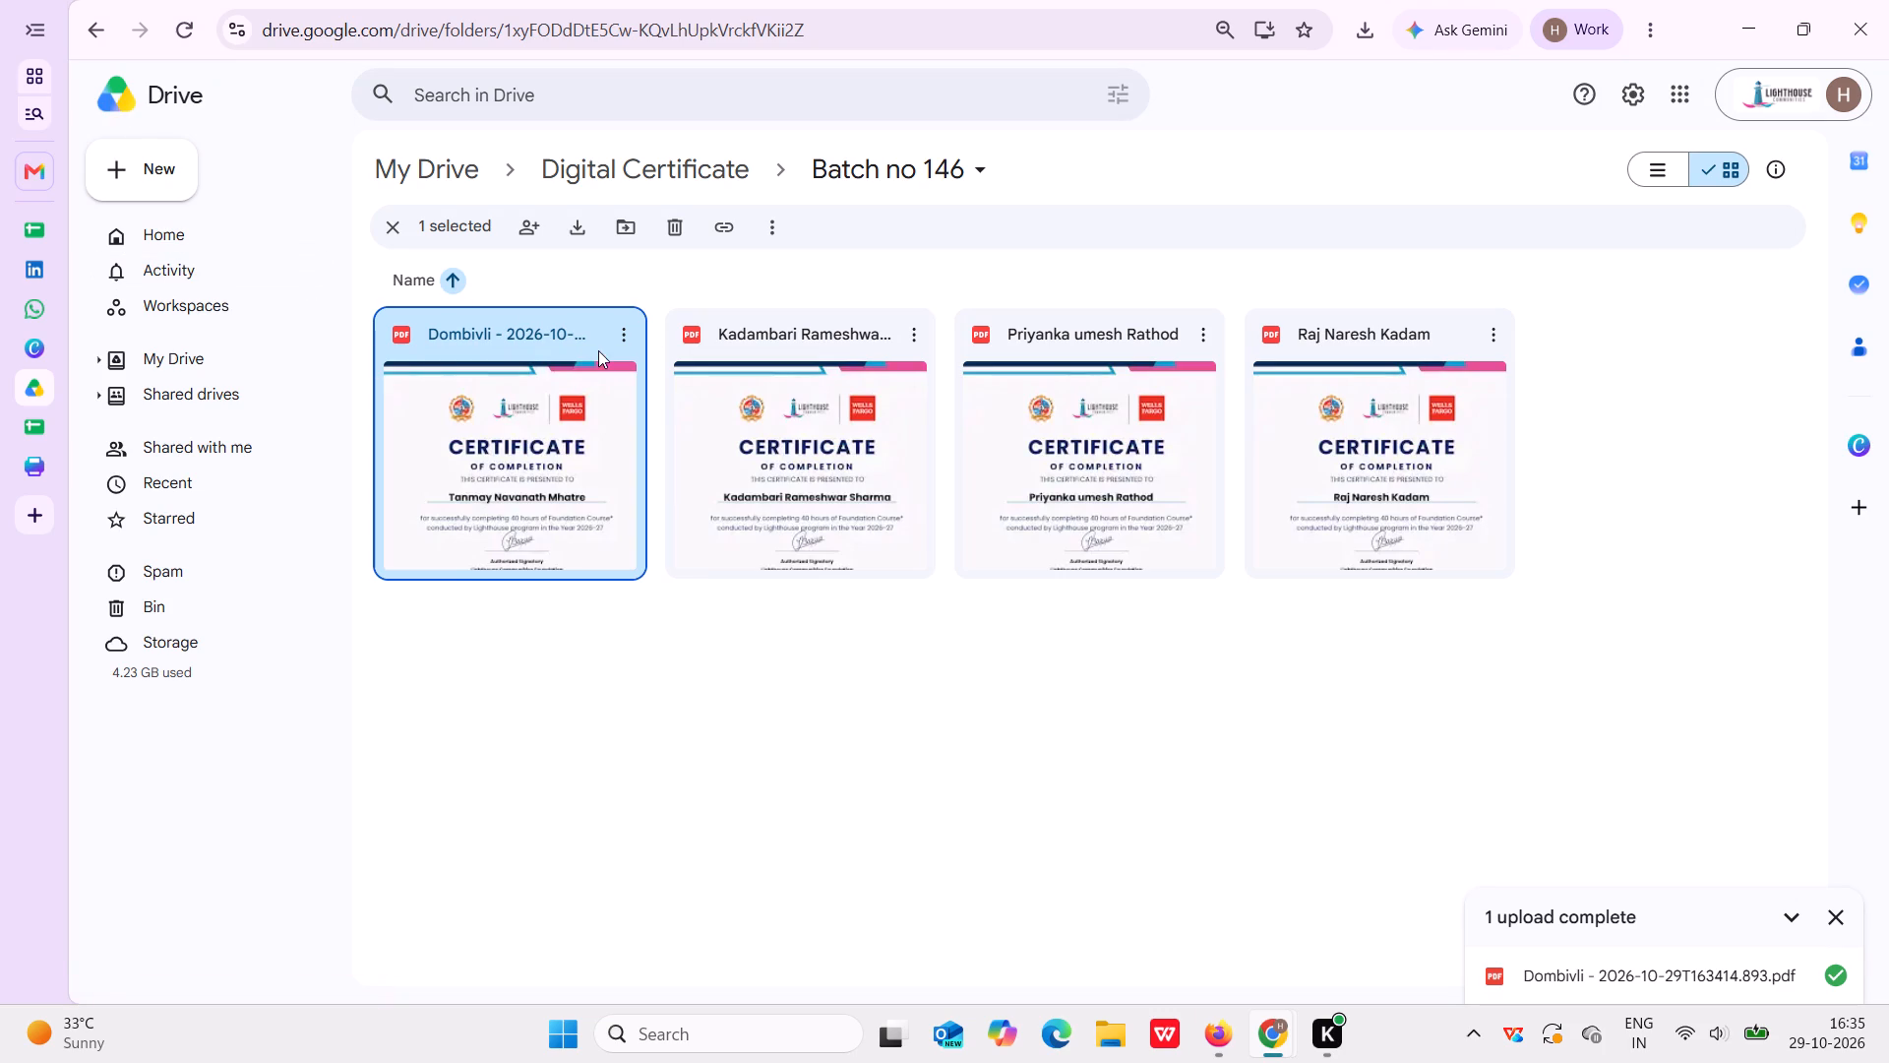
left_click(627, 344)
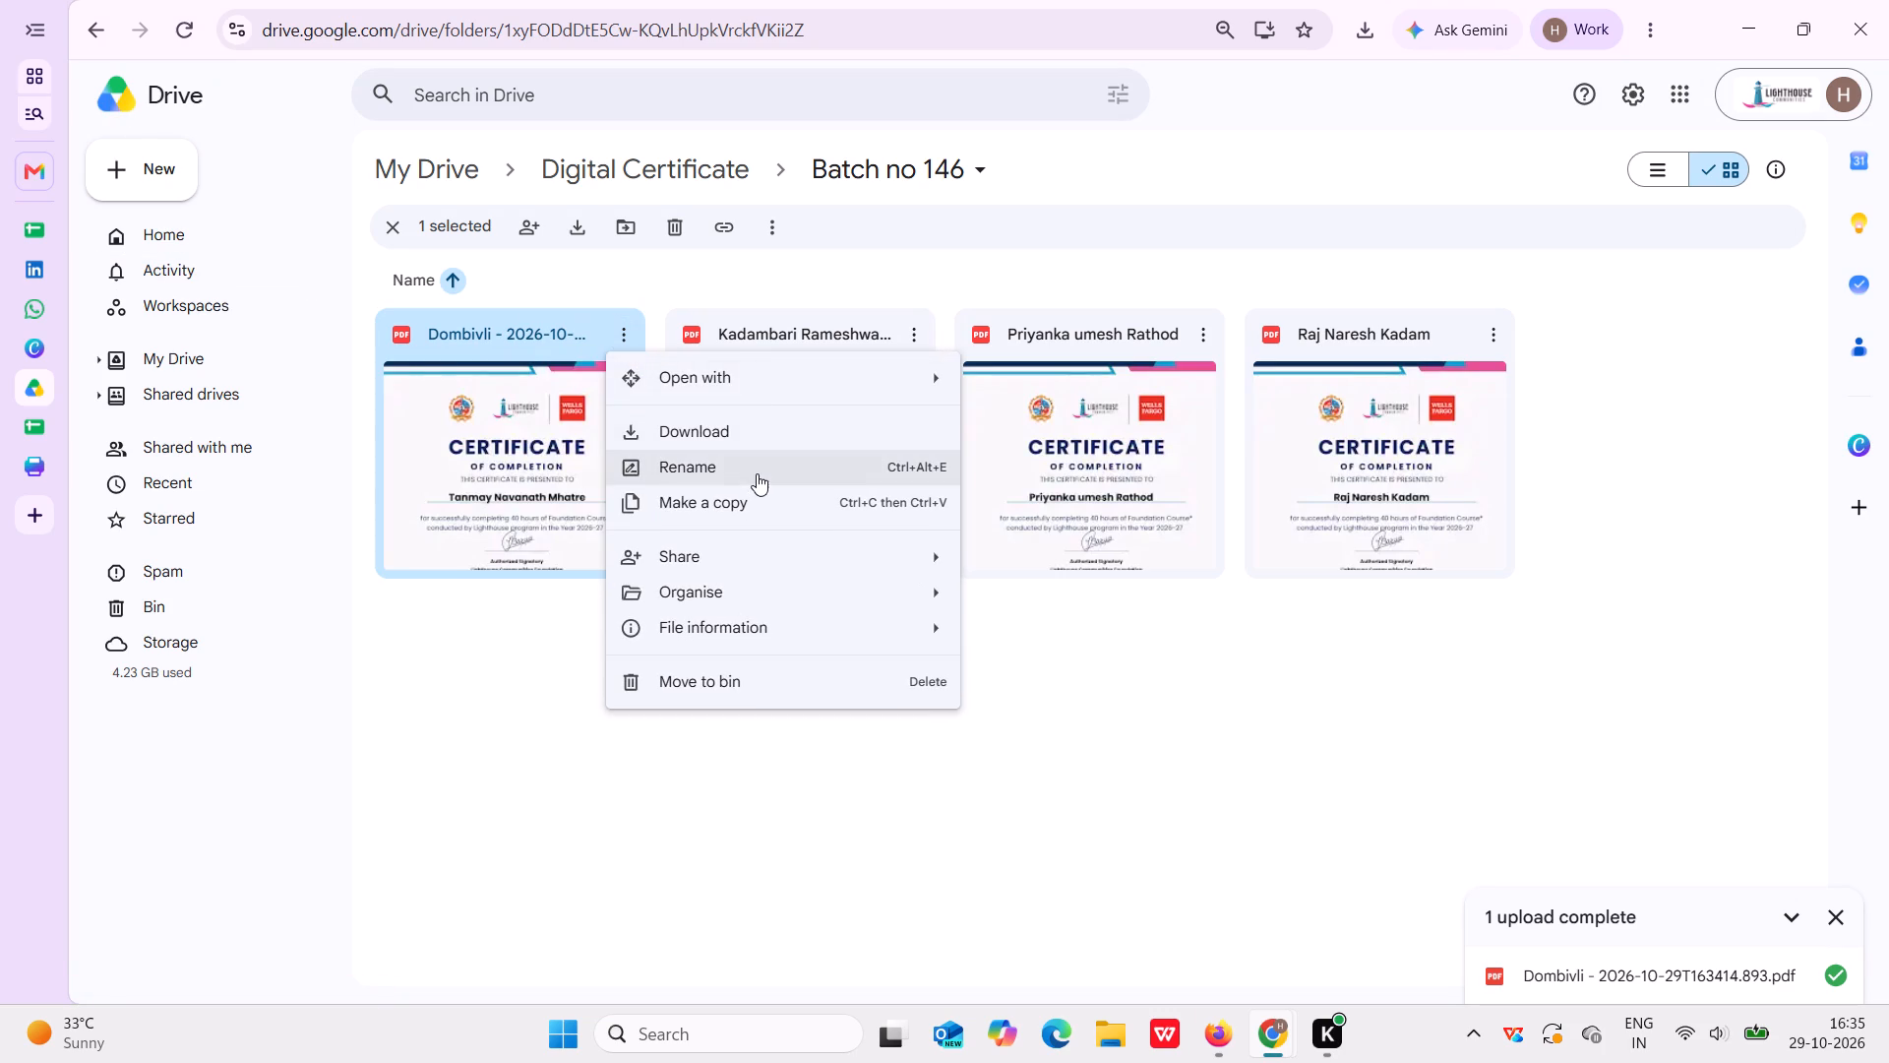
left_click(757, 473)
key("BackSpace")
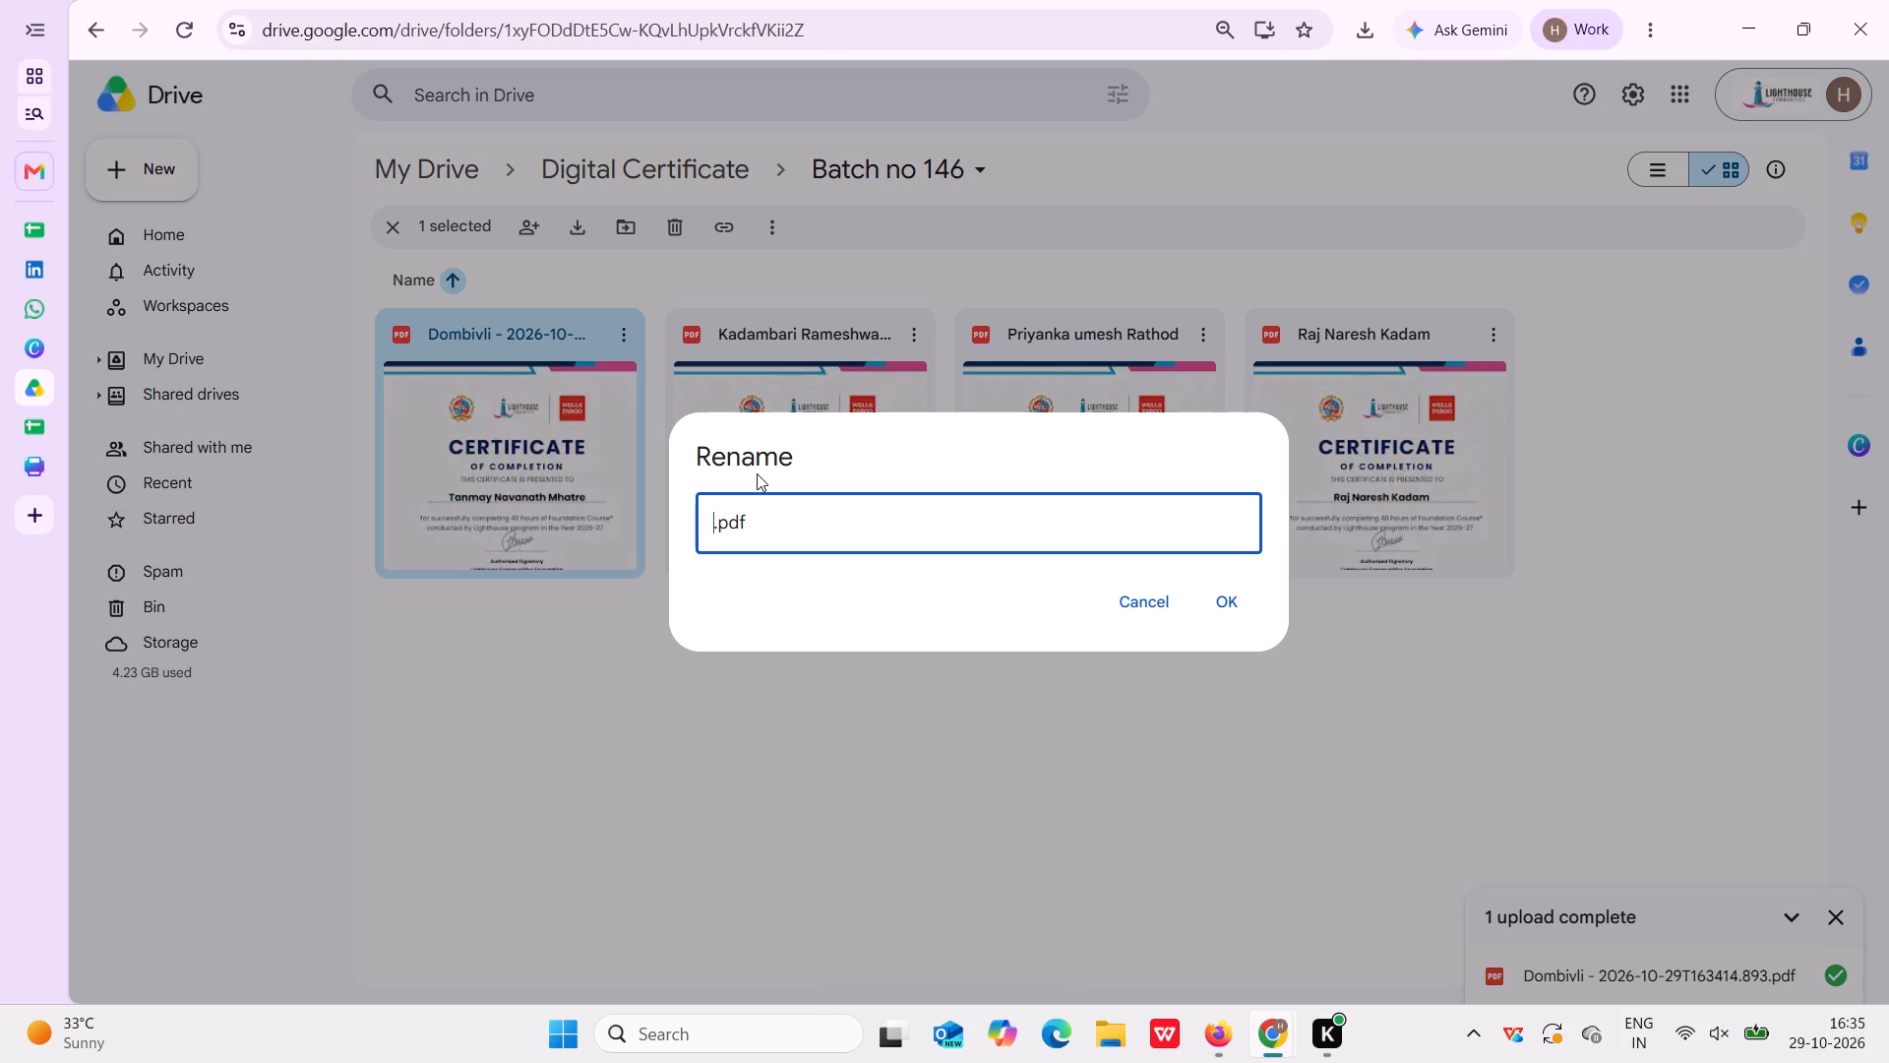
key("ctrl+v")
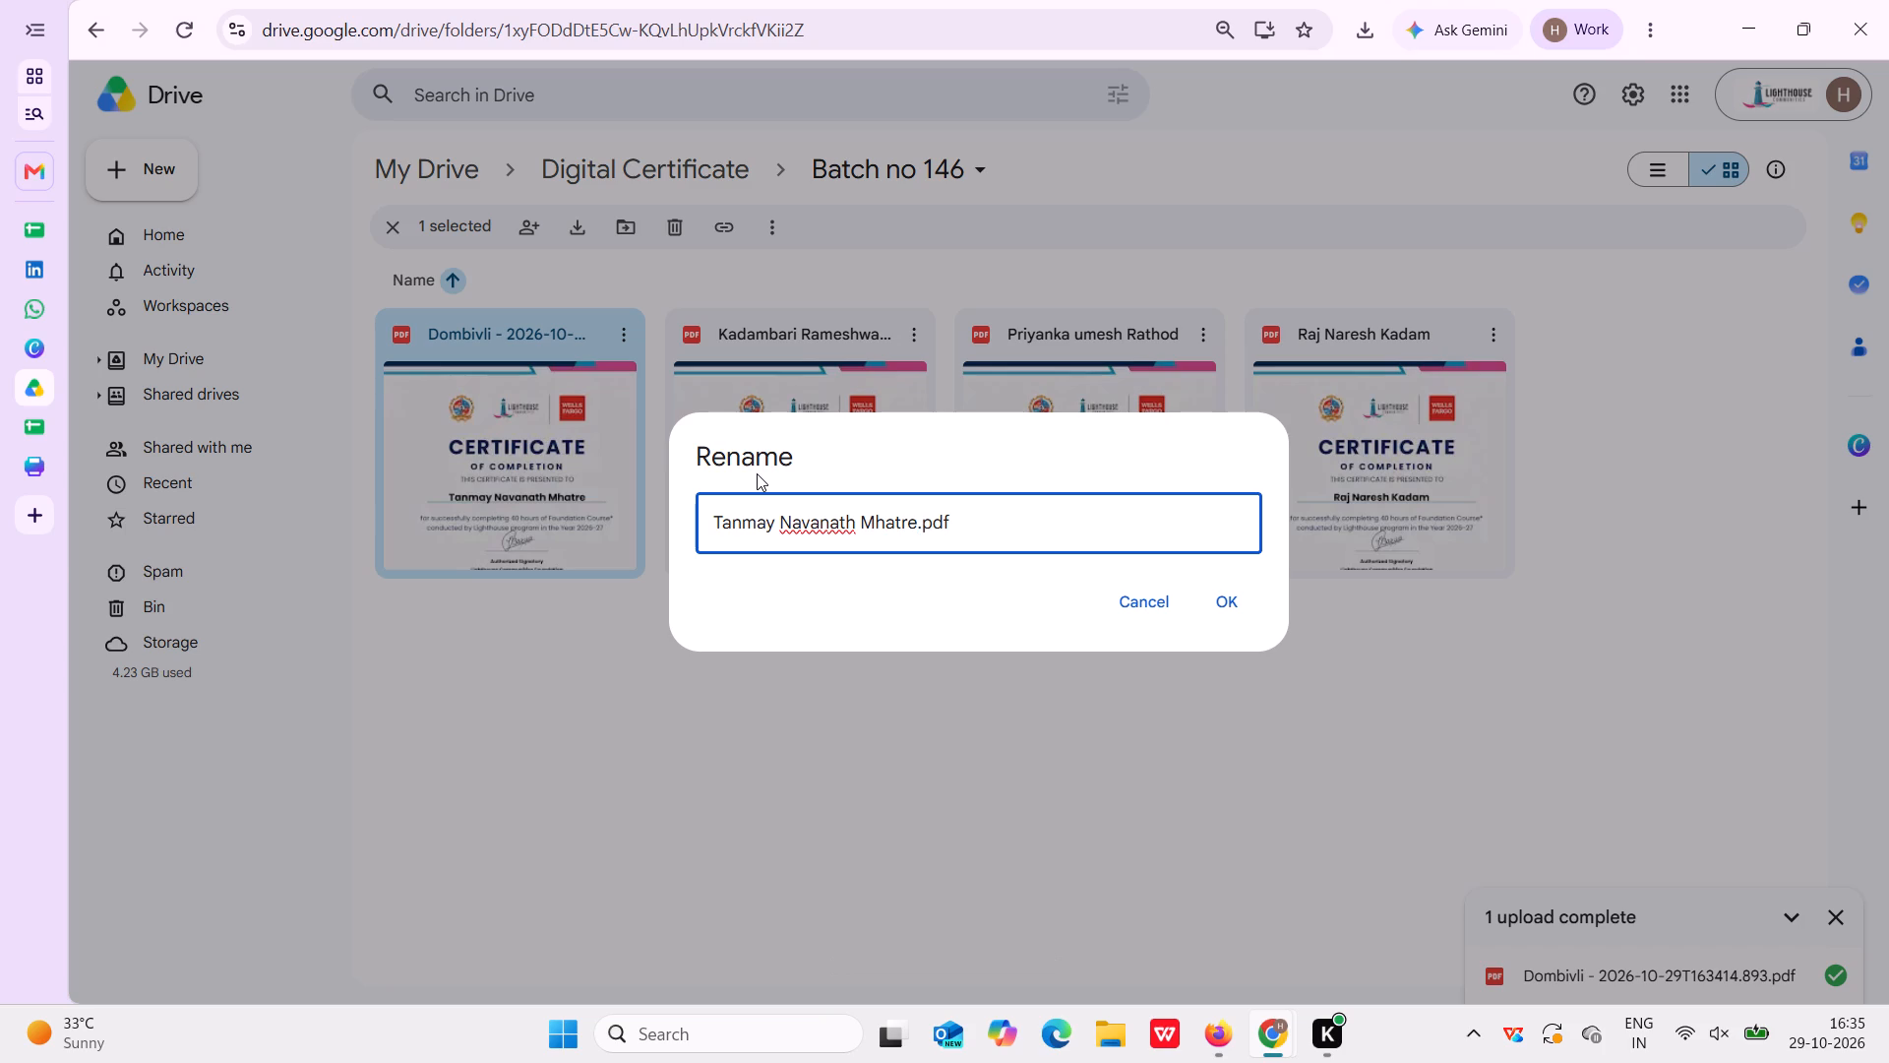
key("Return")
left_click(1080, 759)
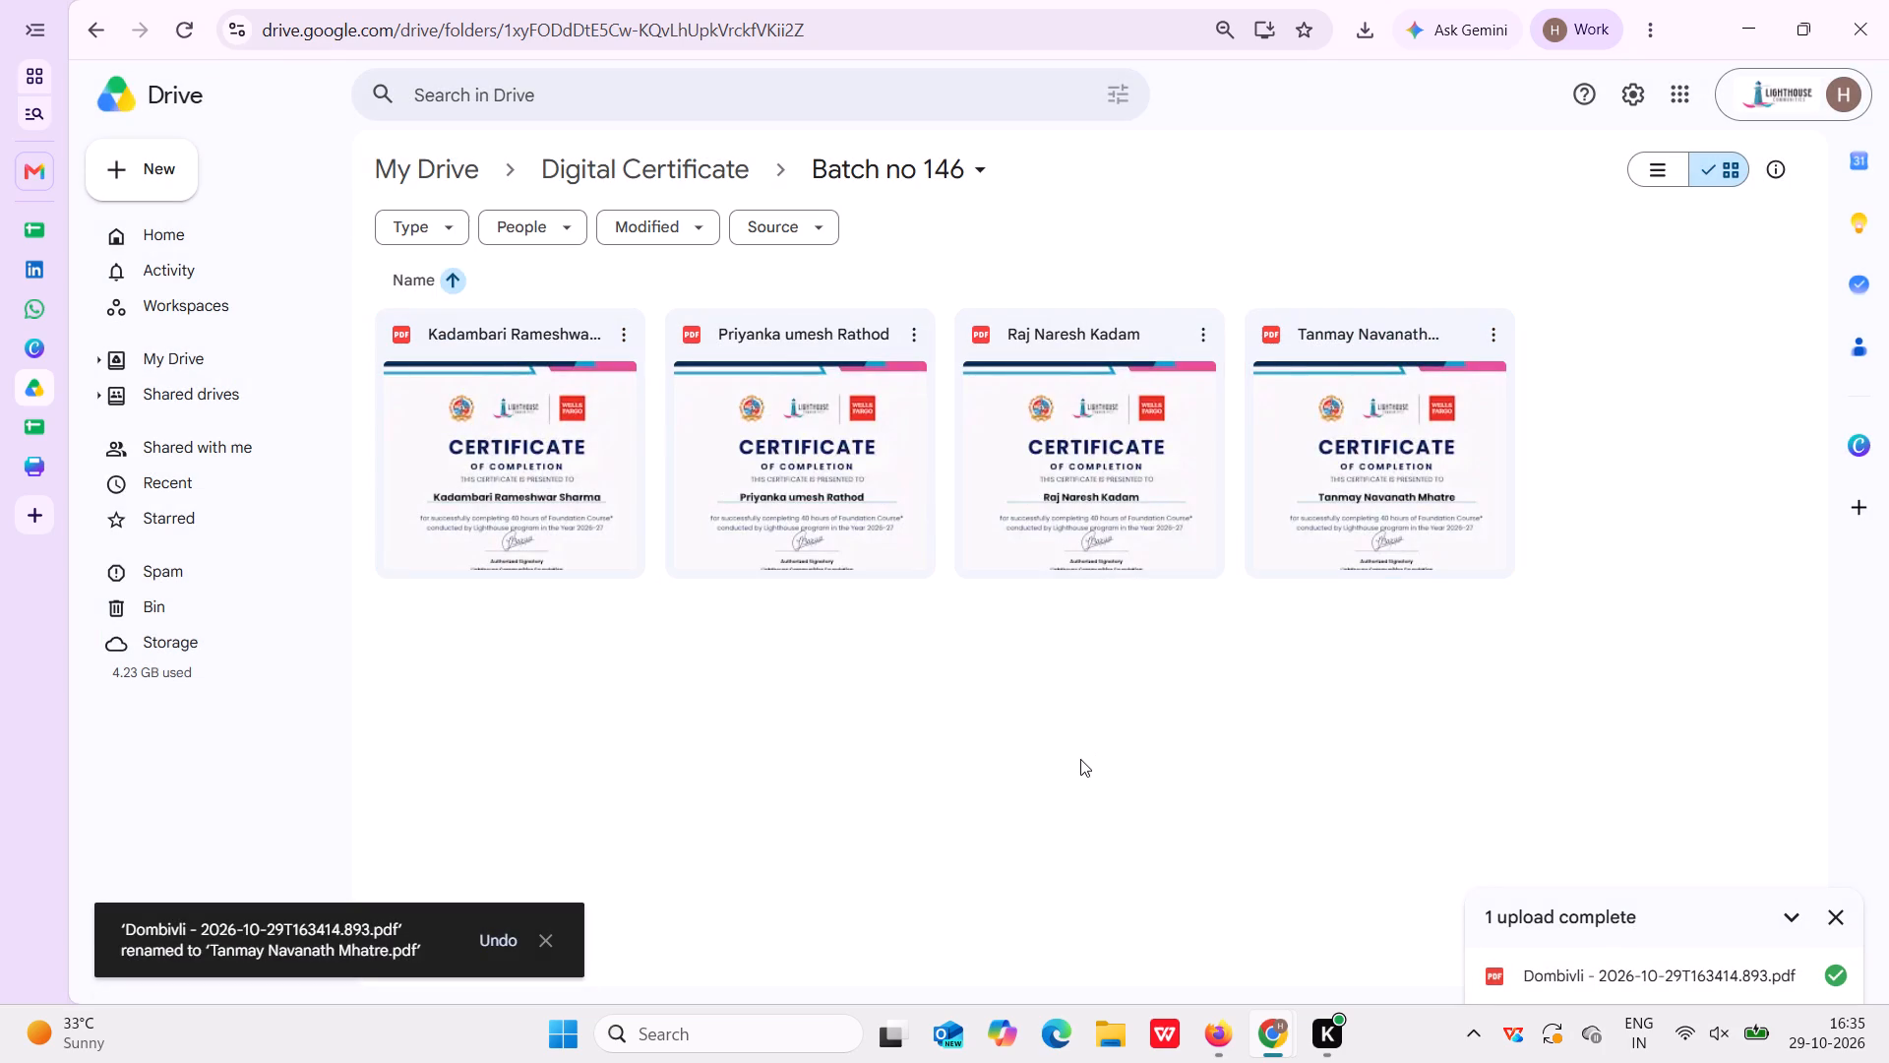
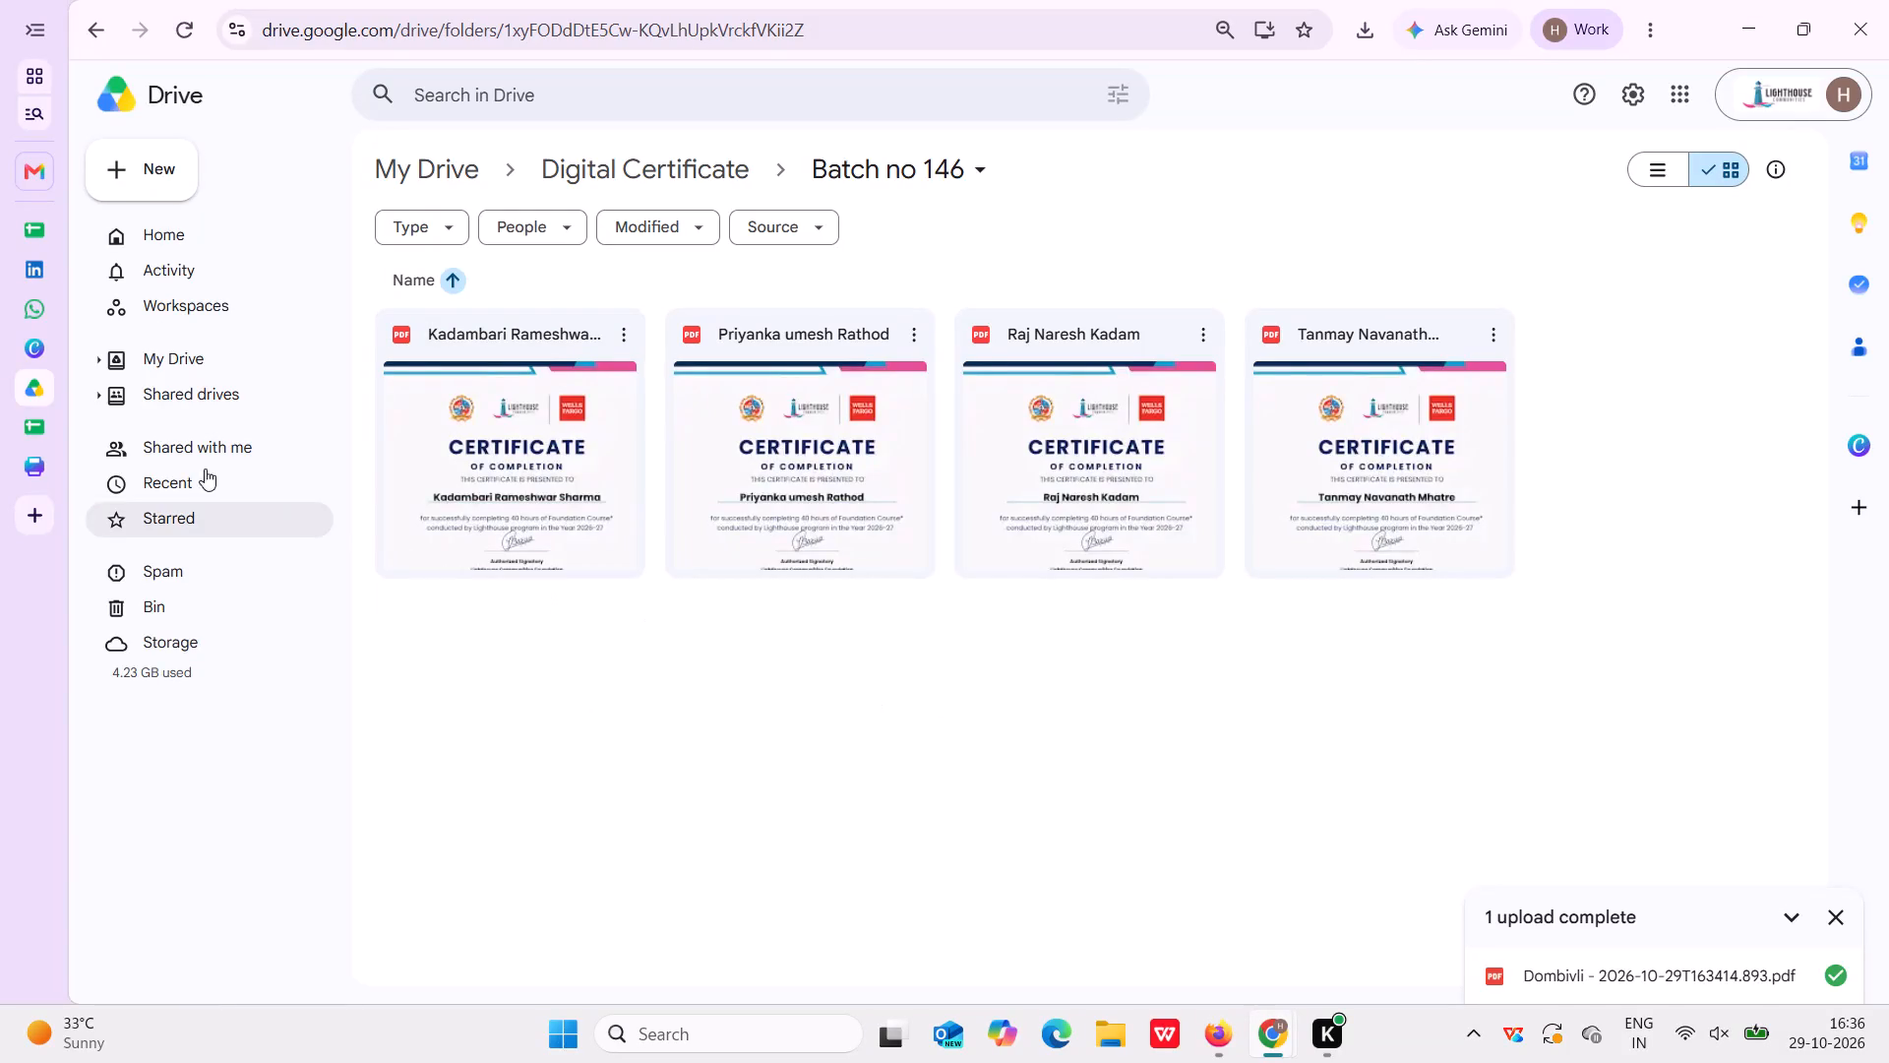
Switch to the Foundation Course spreadsheet and select the name of recipient number 2 in the KDMC-FC-146 list.
left_click(38, 428)
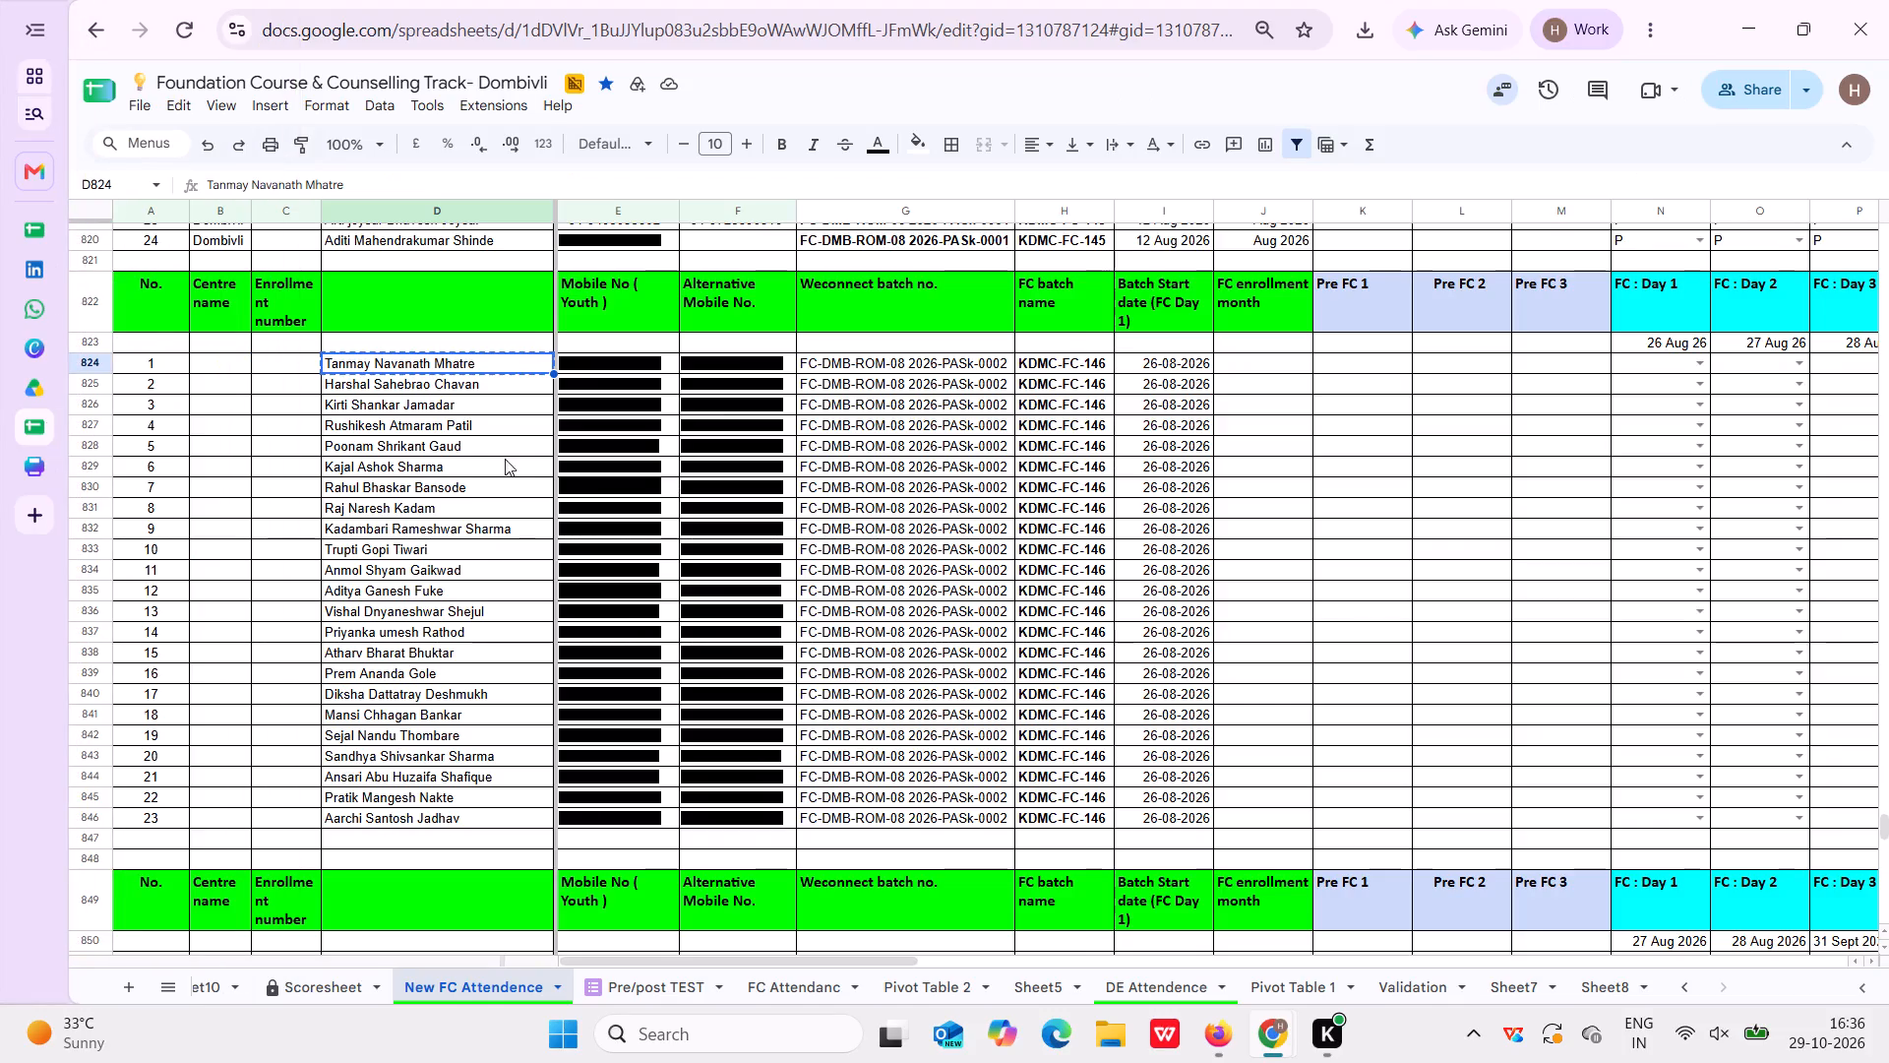
left_click(454, 388)
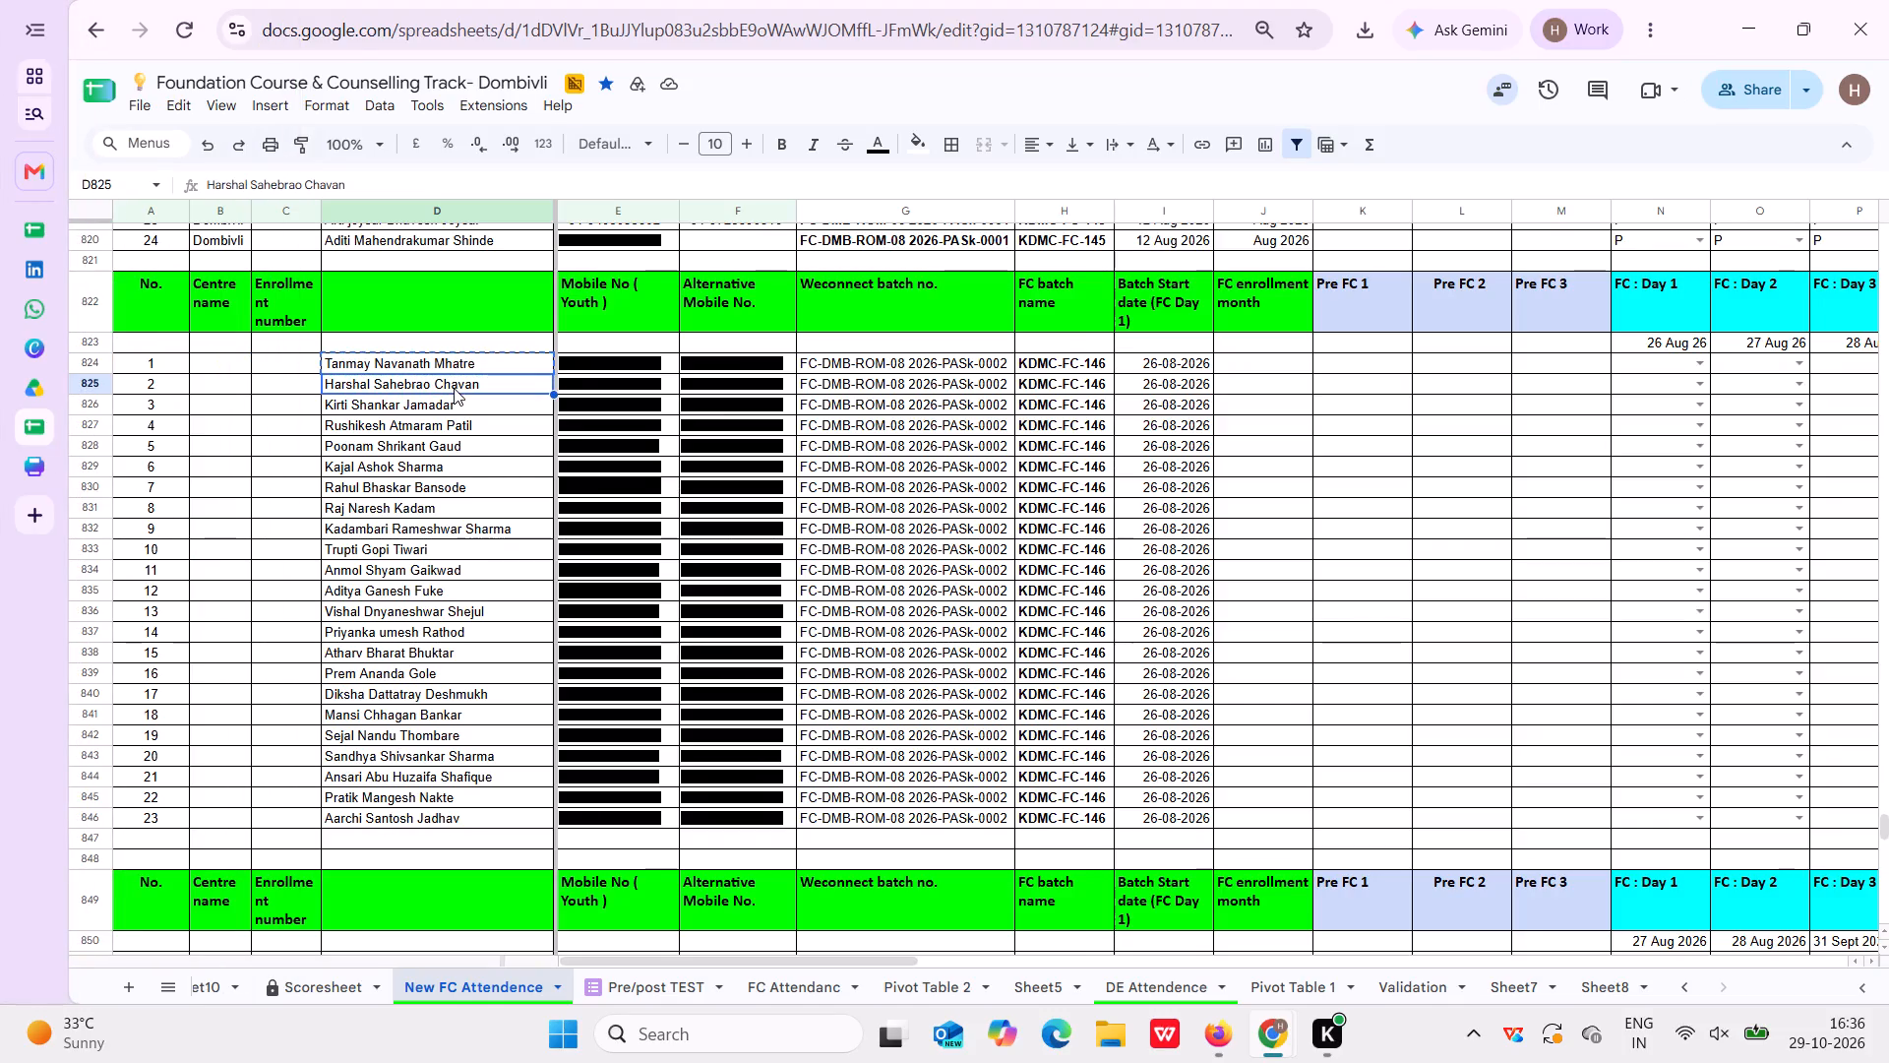
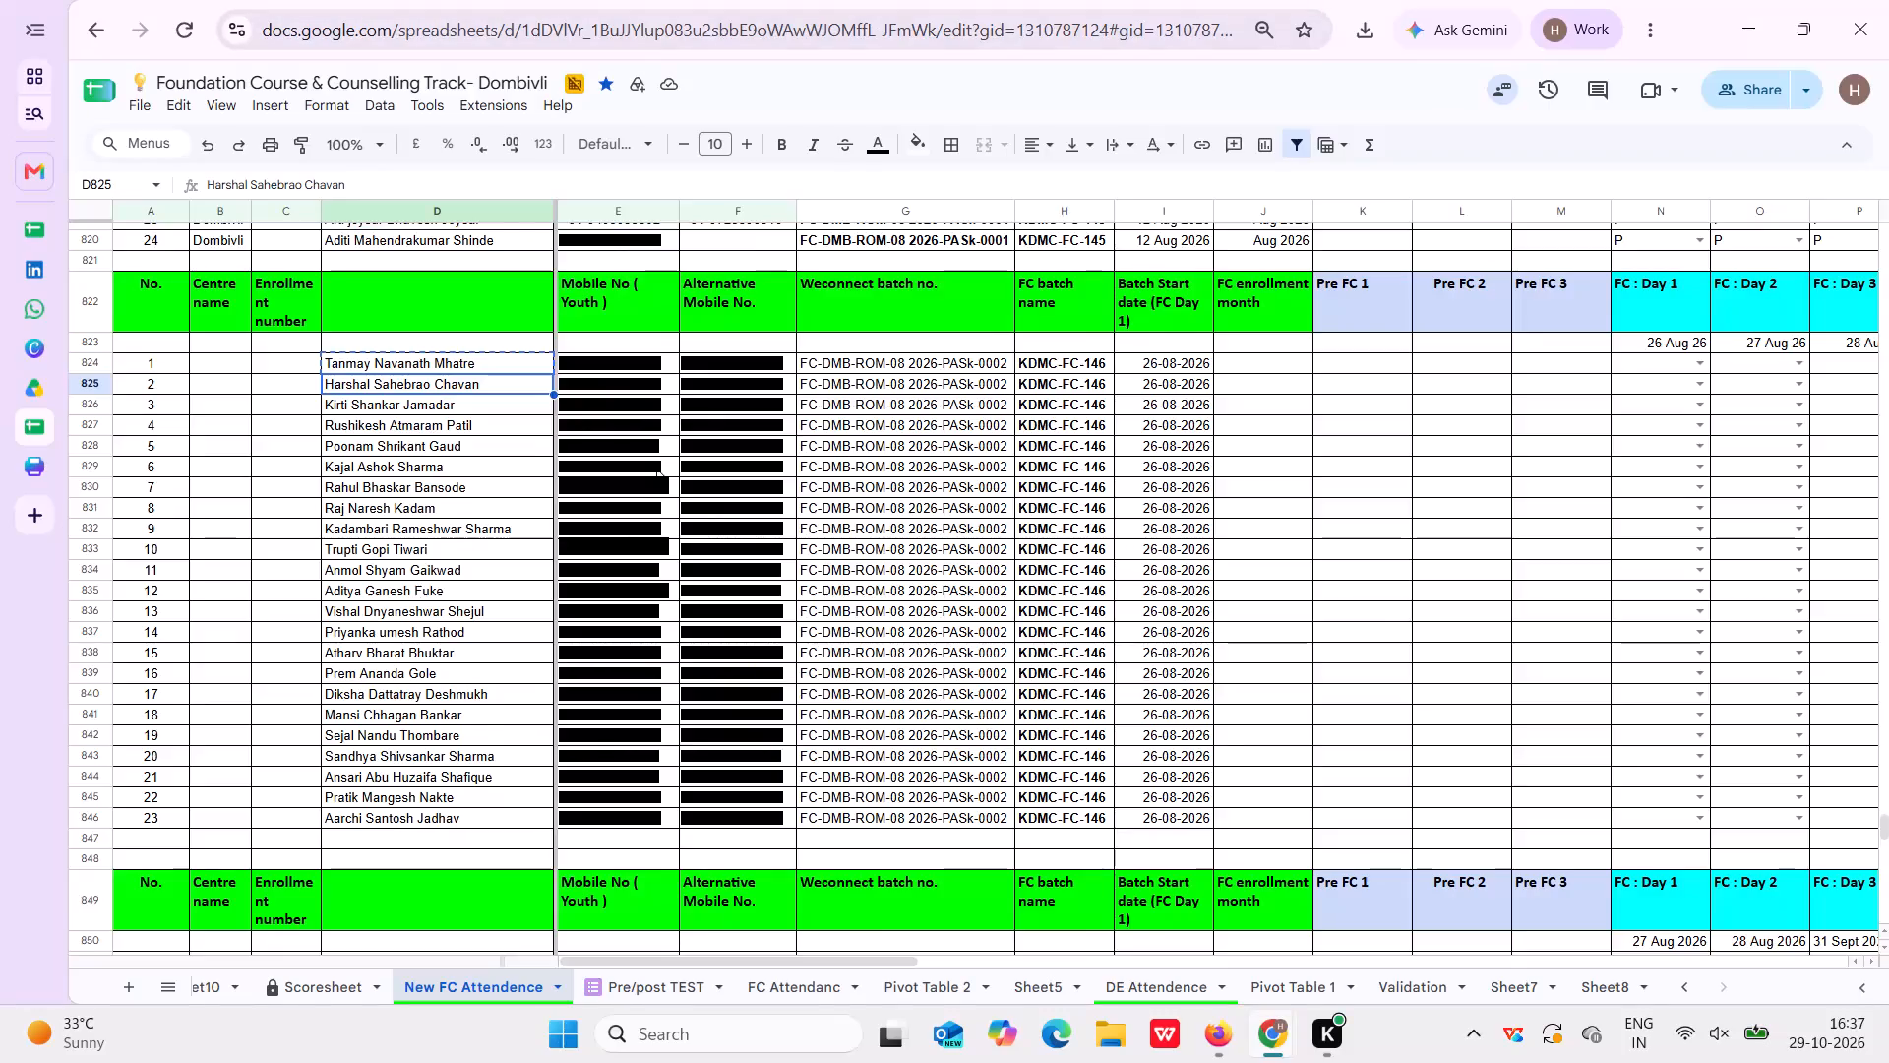
Copy the name of recipient number 2 in the KDMC-FC-146 list.
scroll(656, 469, "down", 3)
scroll(656, 469, "up", 1)
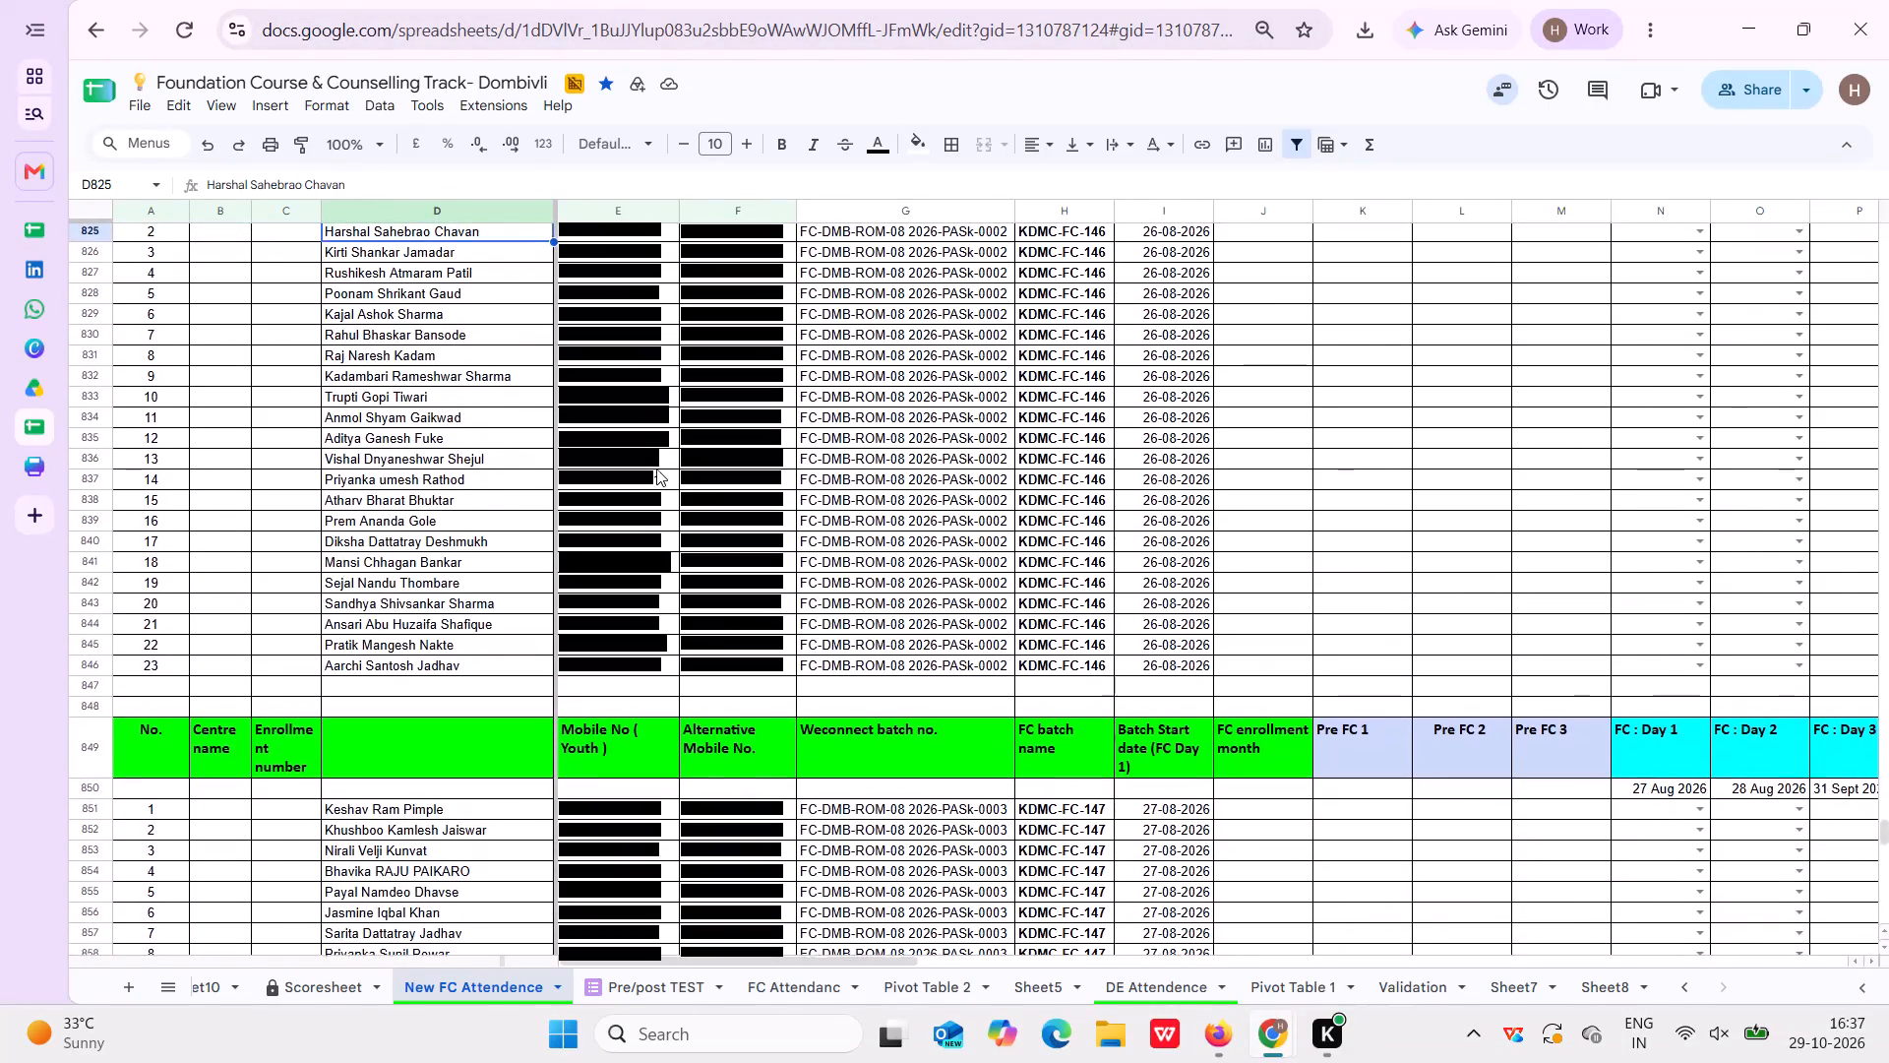
scroll(656, 469, "up", 2)
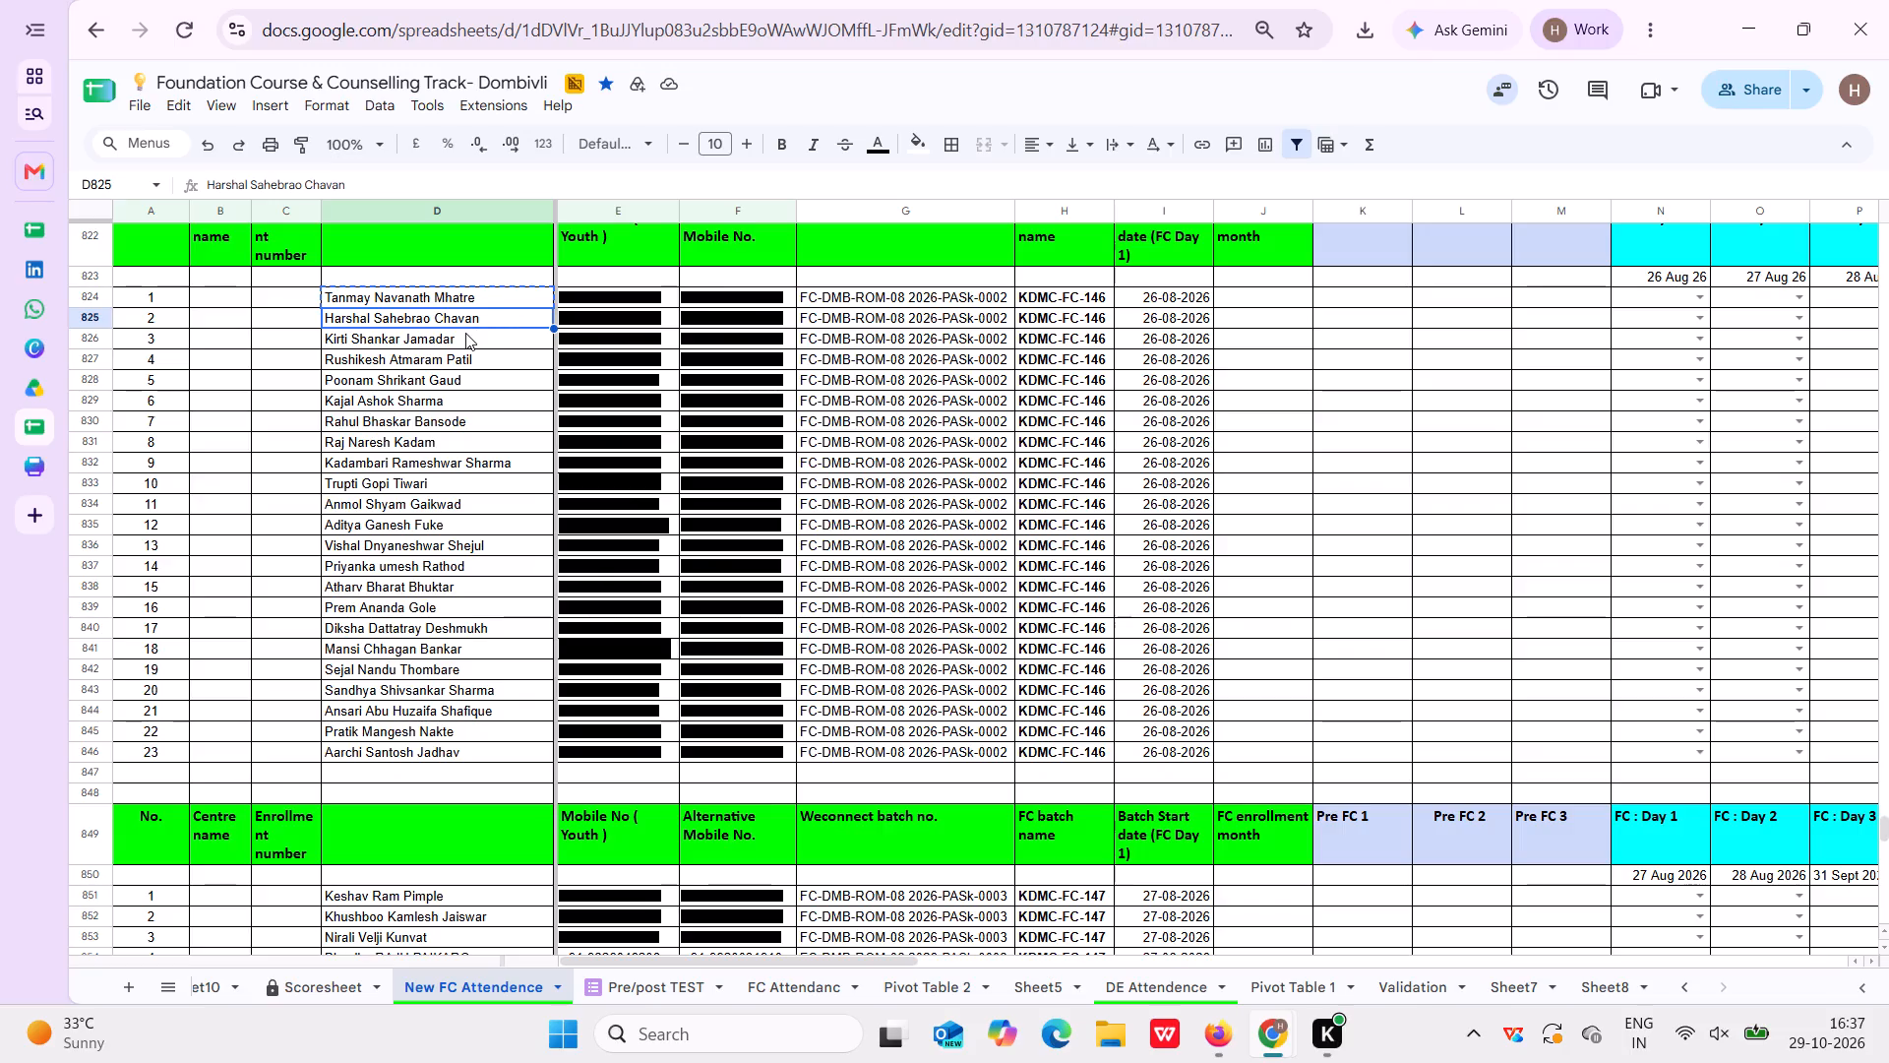
left_click(464, 333)
left_click(478, 315)
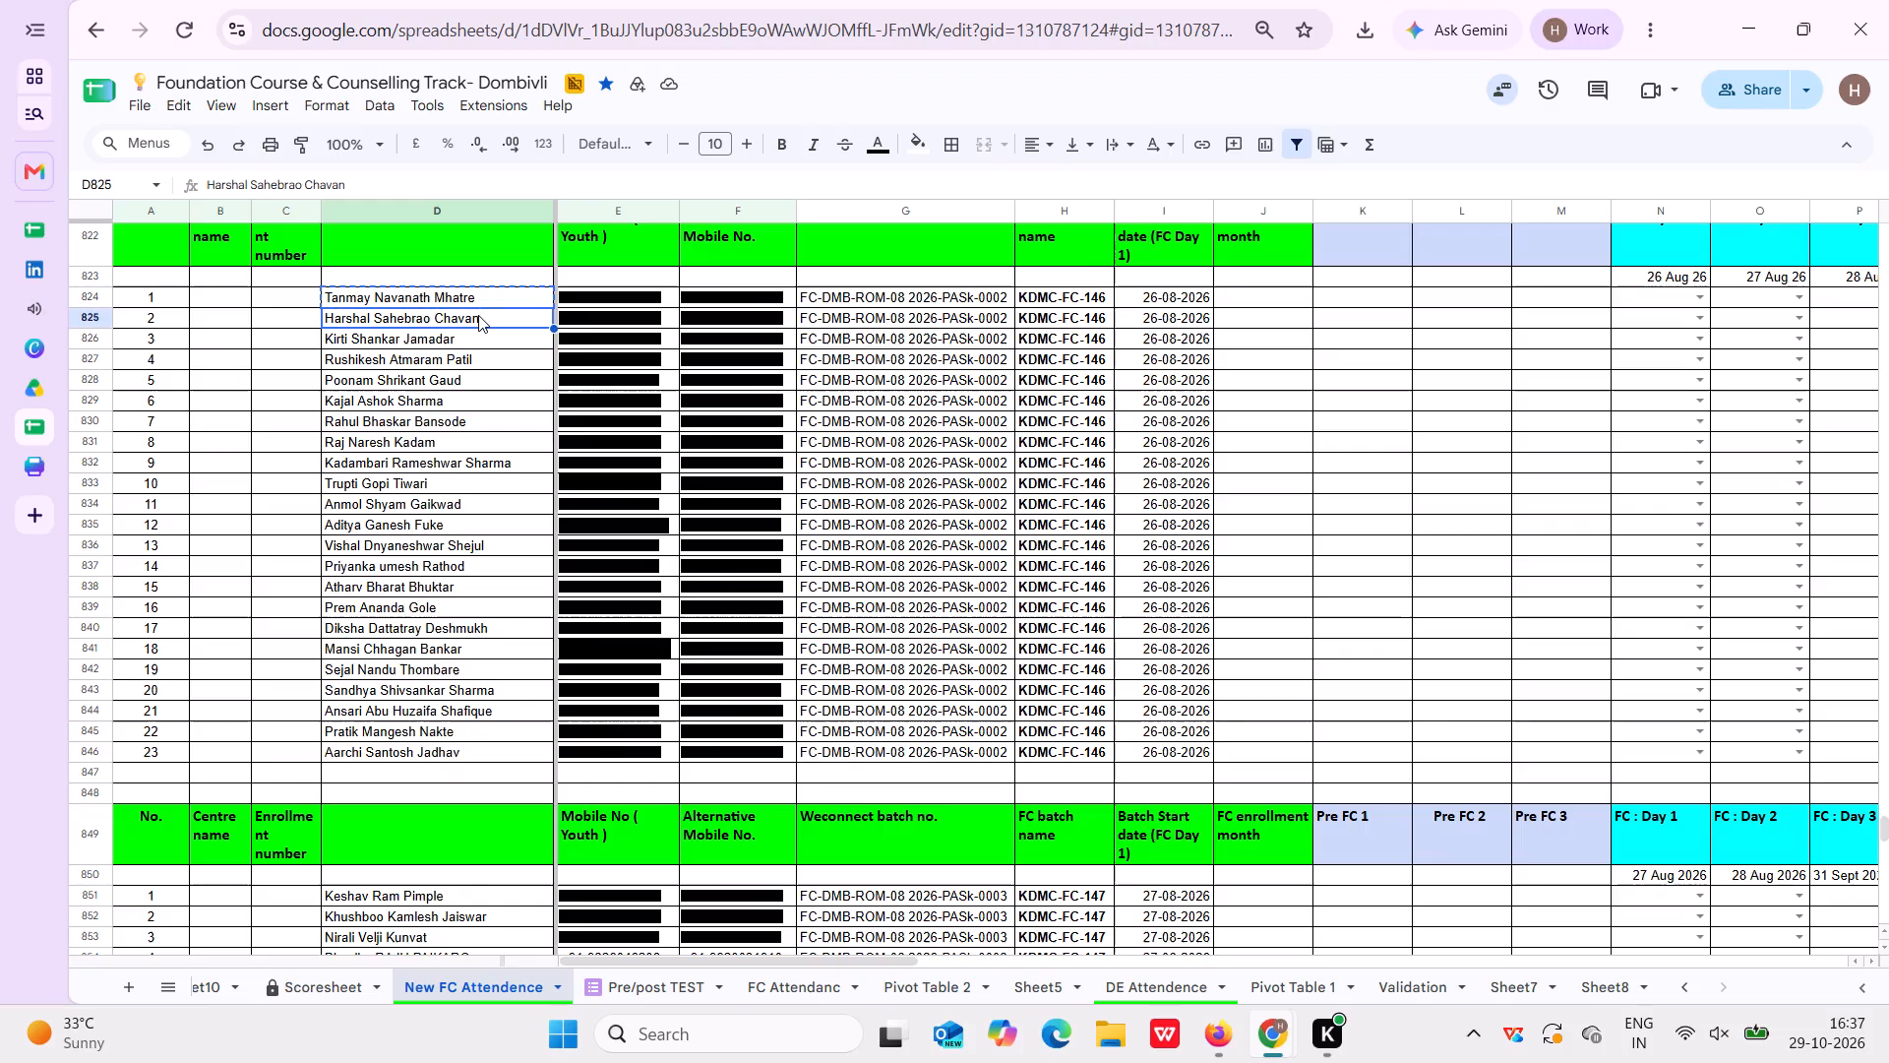
key("ctrl+c")
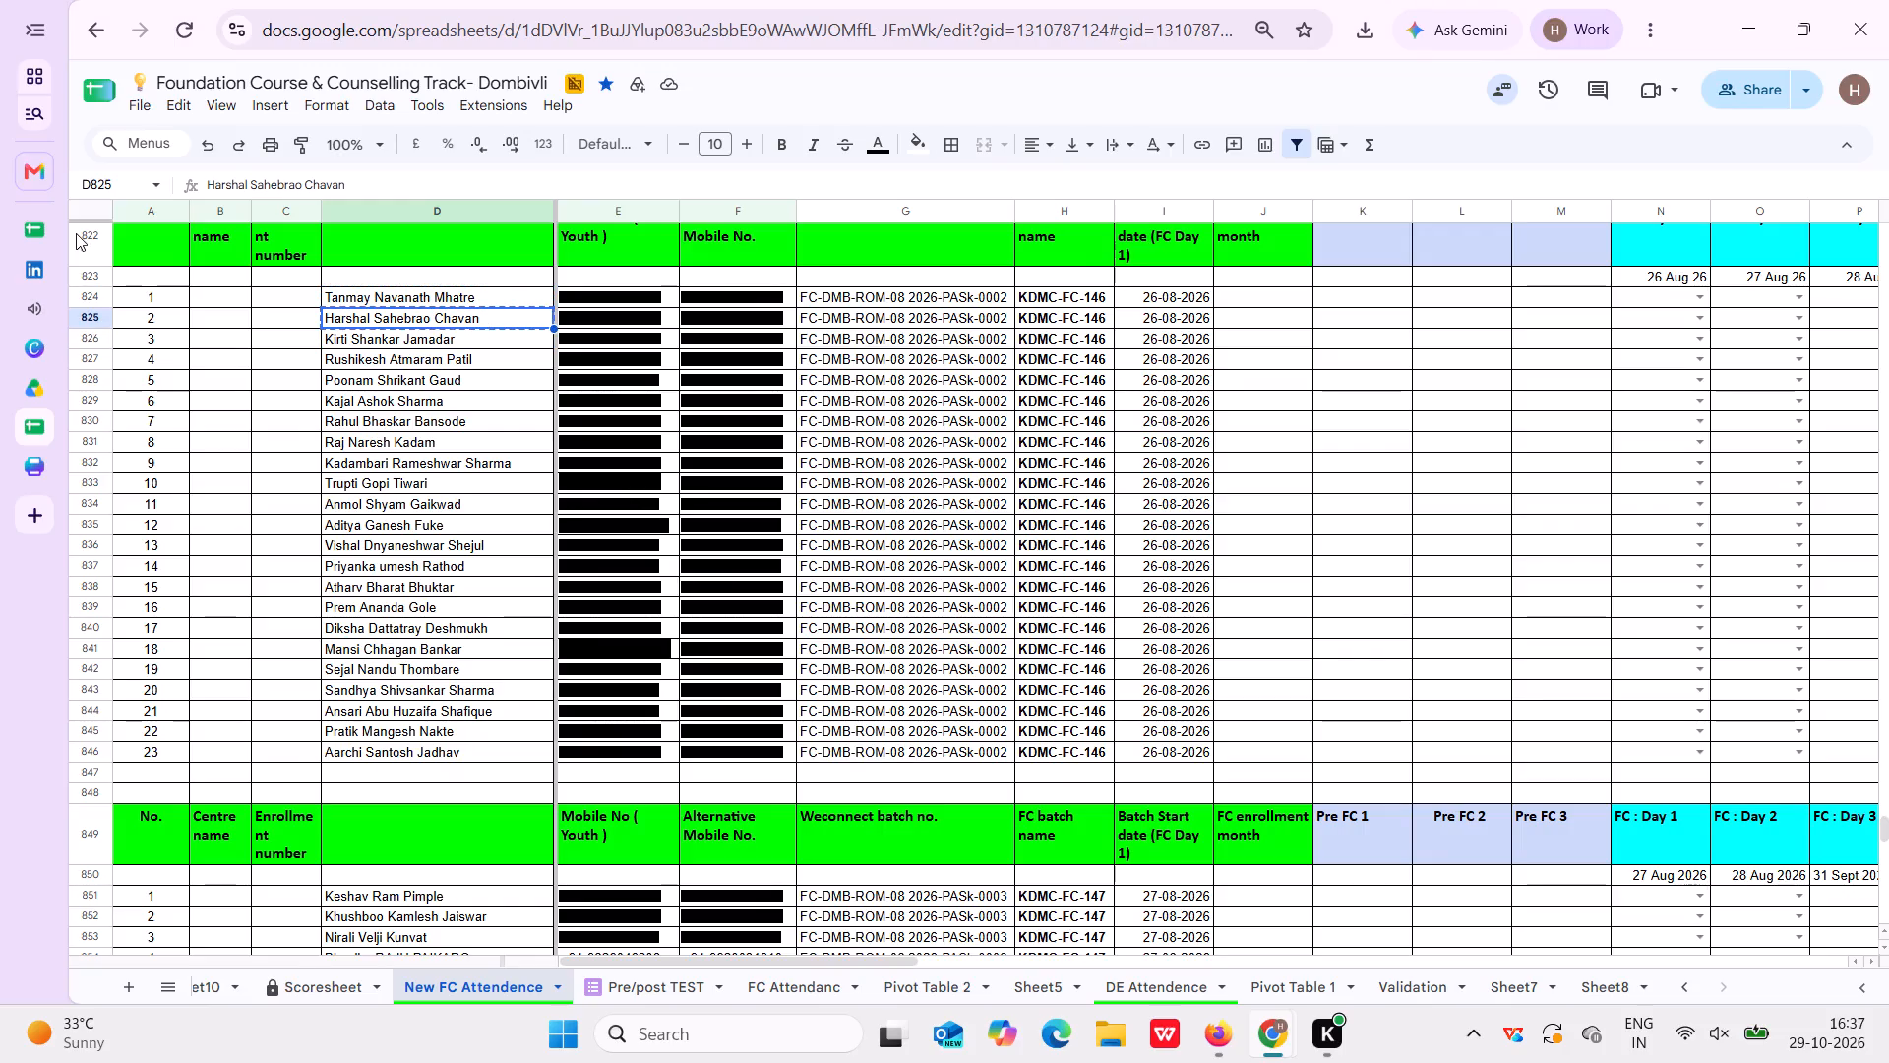
Switch to the Dombivli certificate design in Canva and examine the Spoken English, Foundation Course and Digital Empowerment certificate pages.
left_click(35, 470)
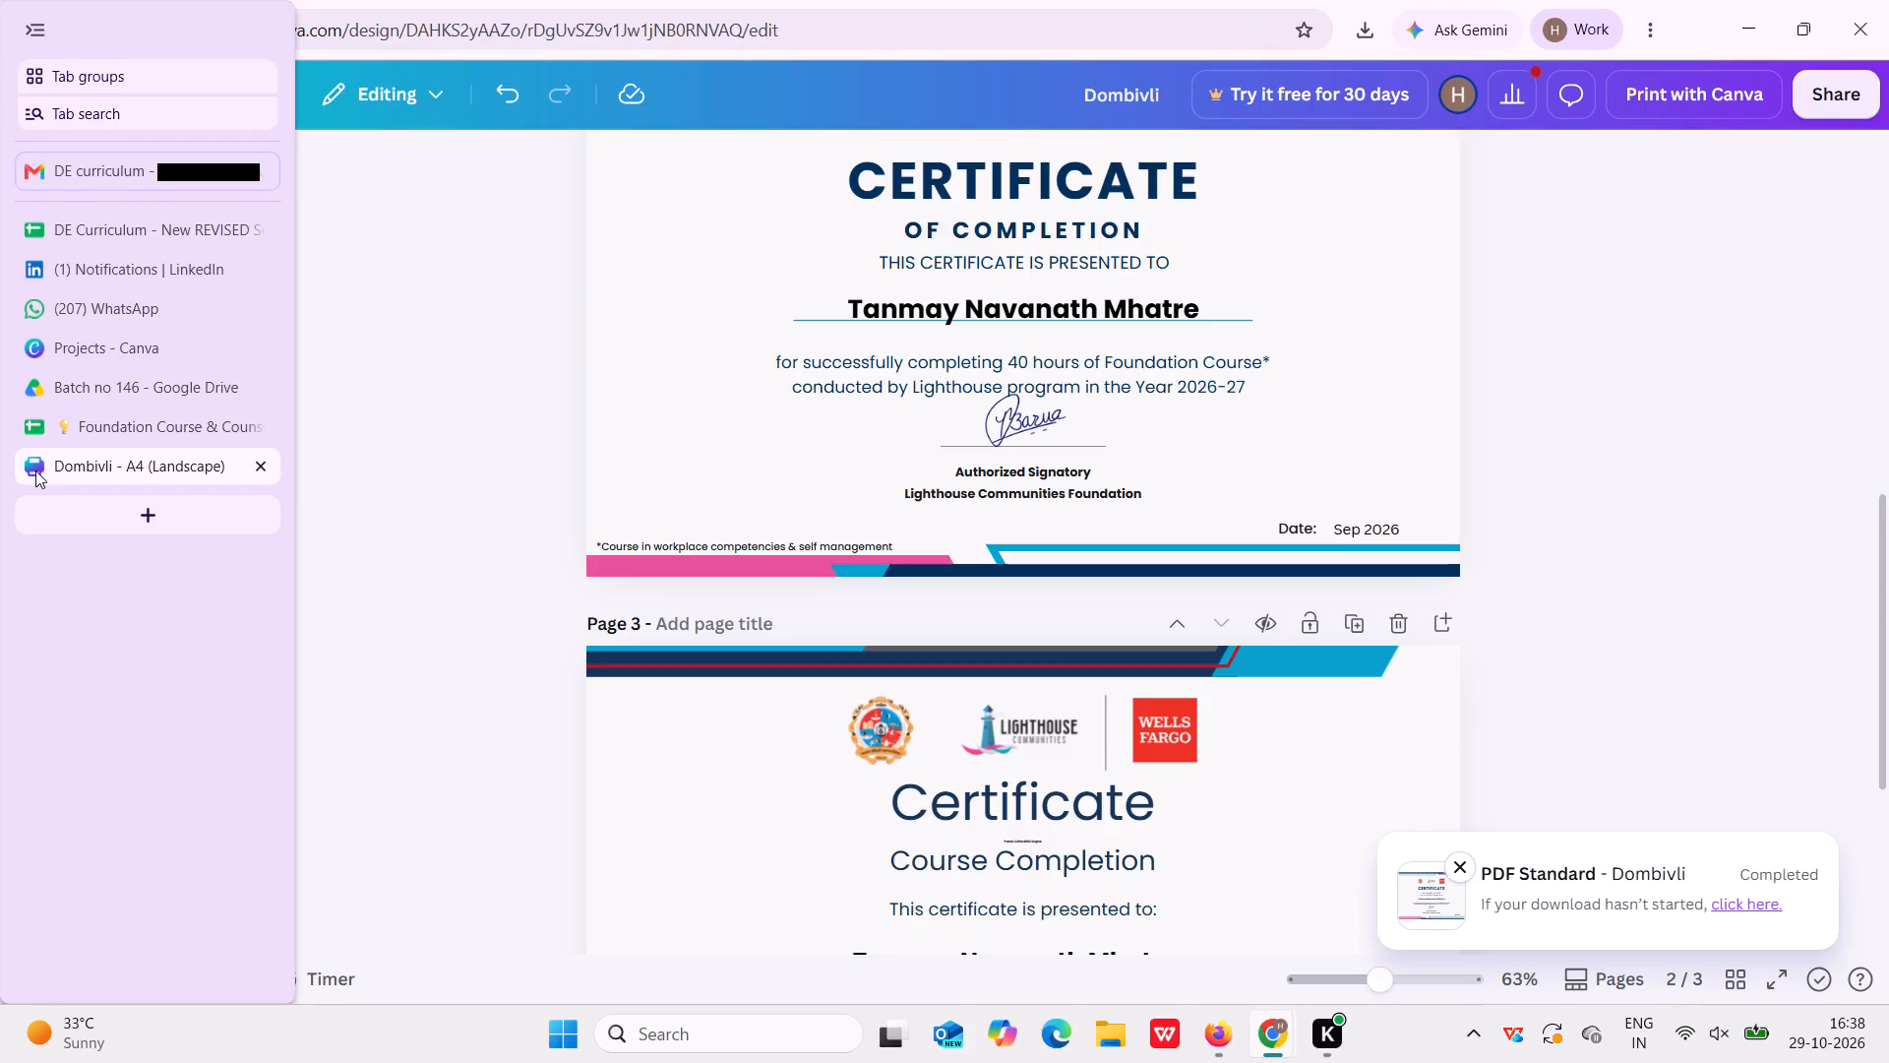
scroll(735, 400, "up", 1)
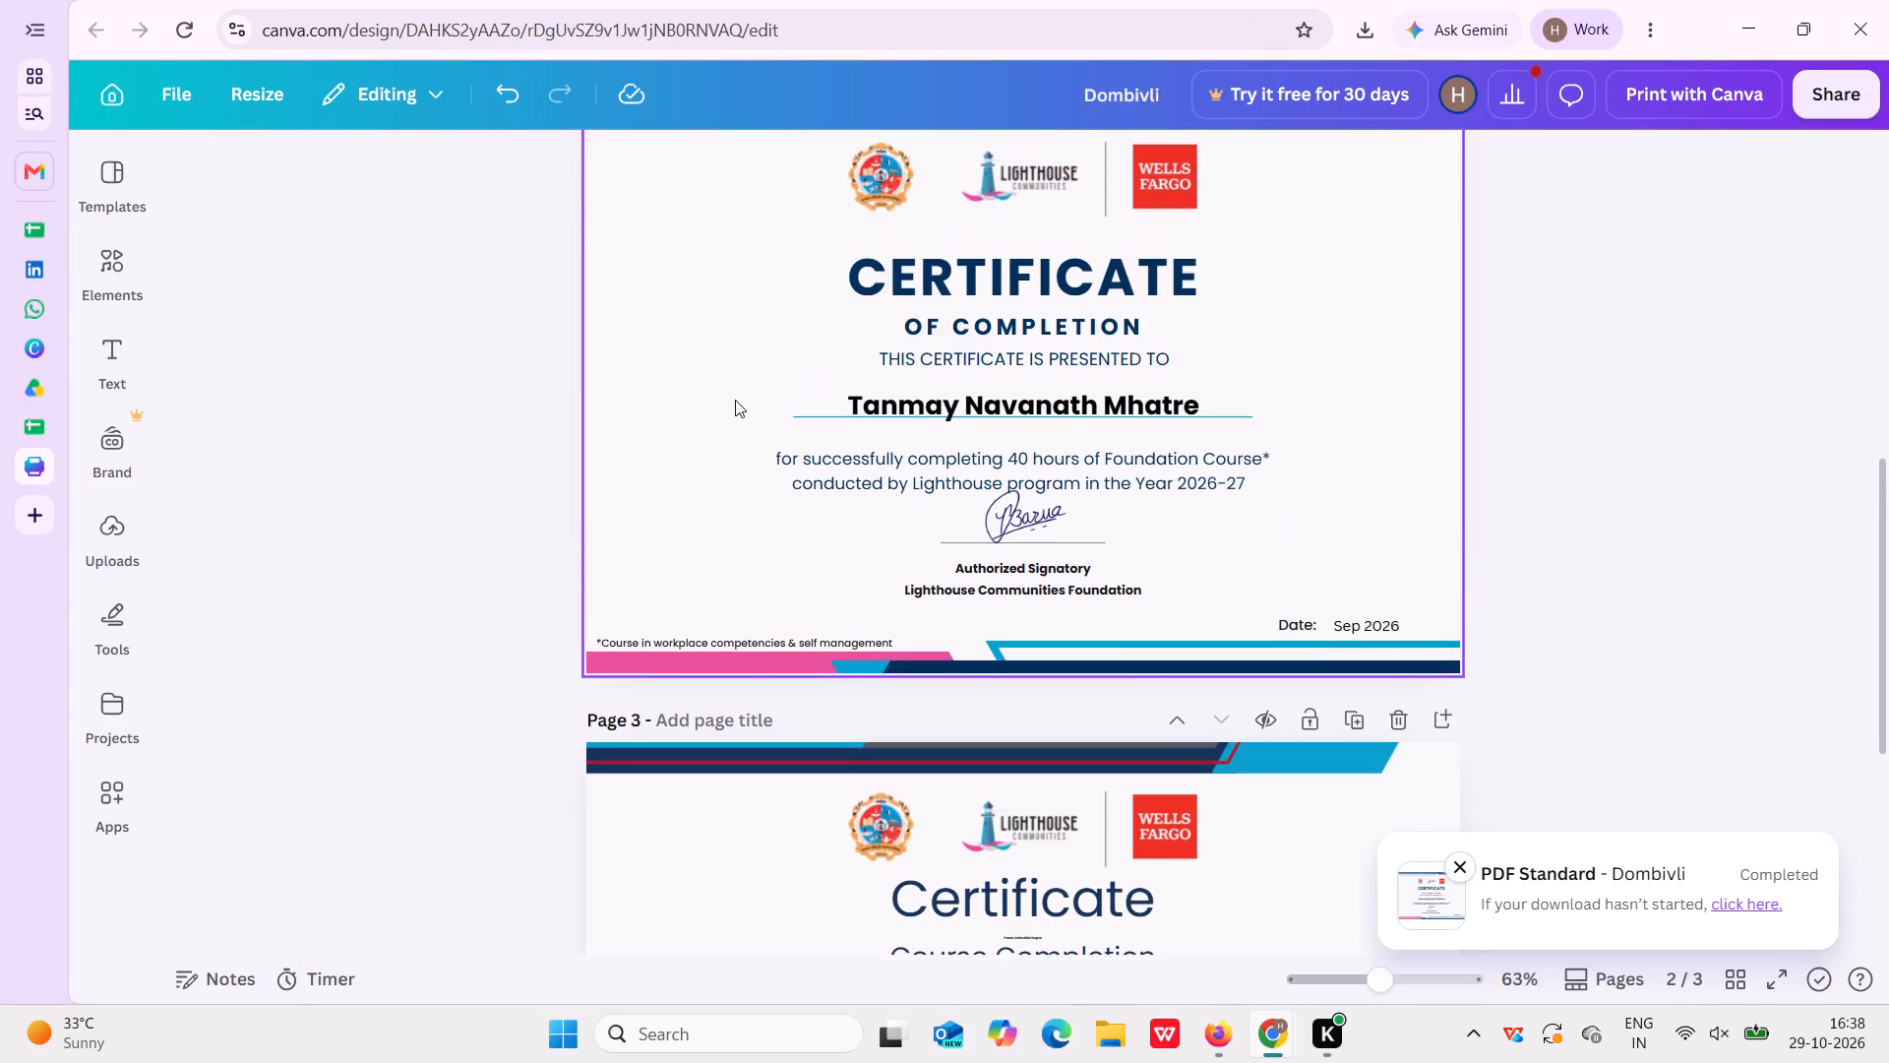
scroll(735, 400, "up", 6)
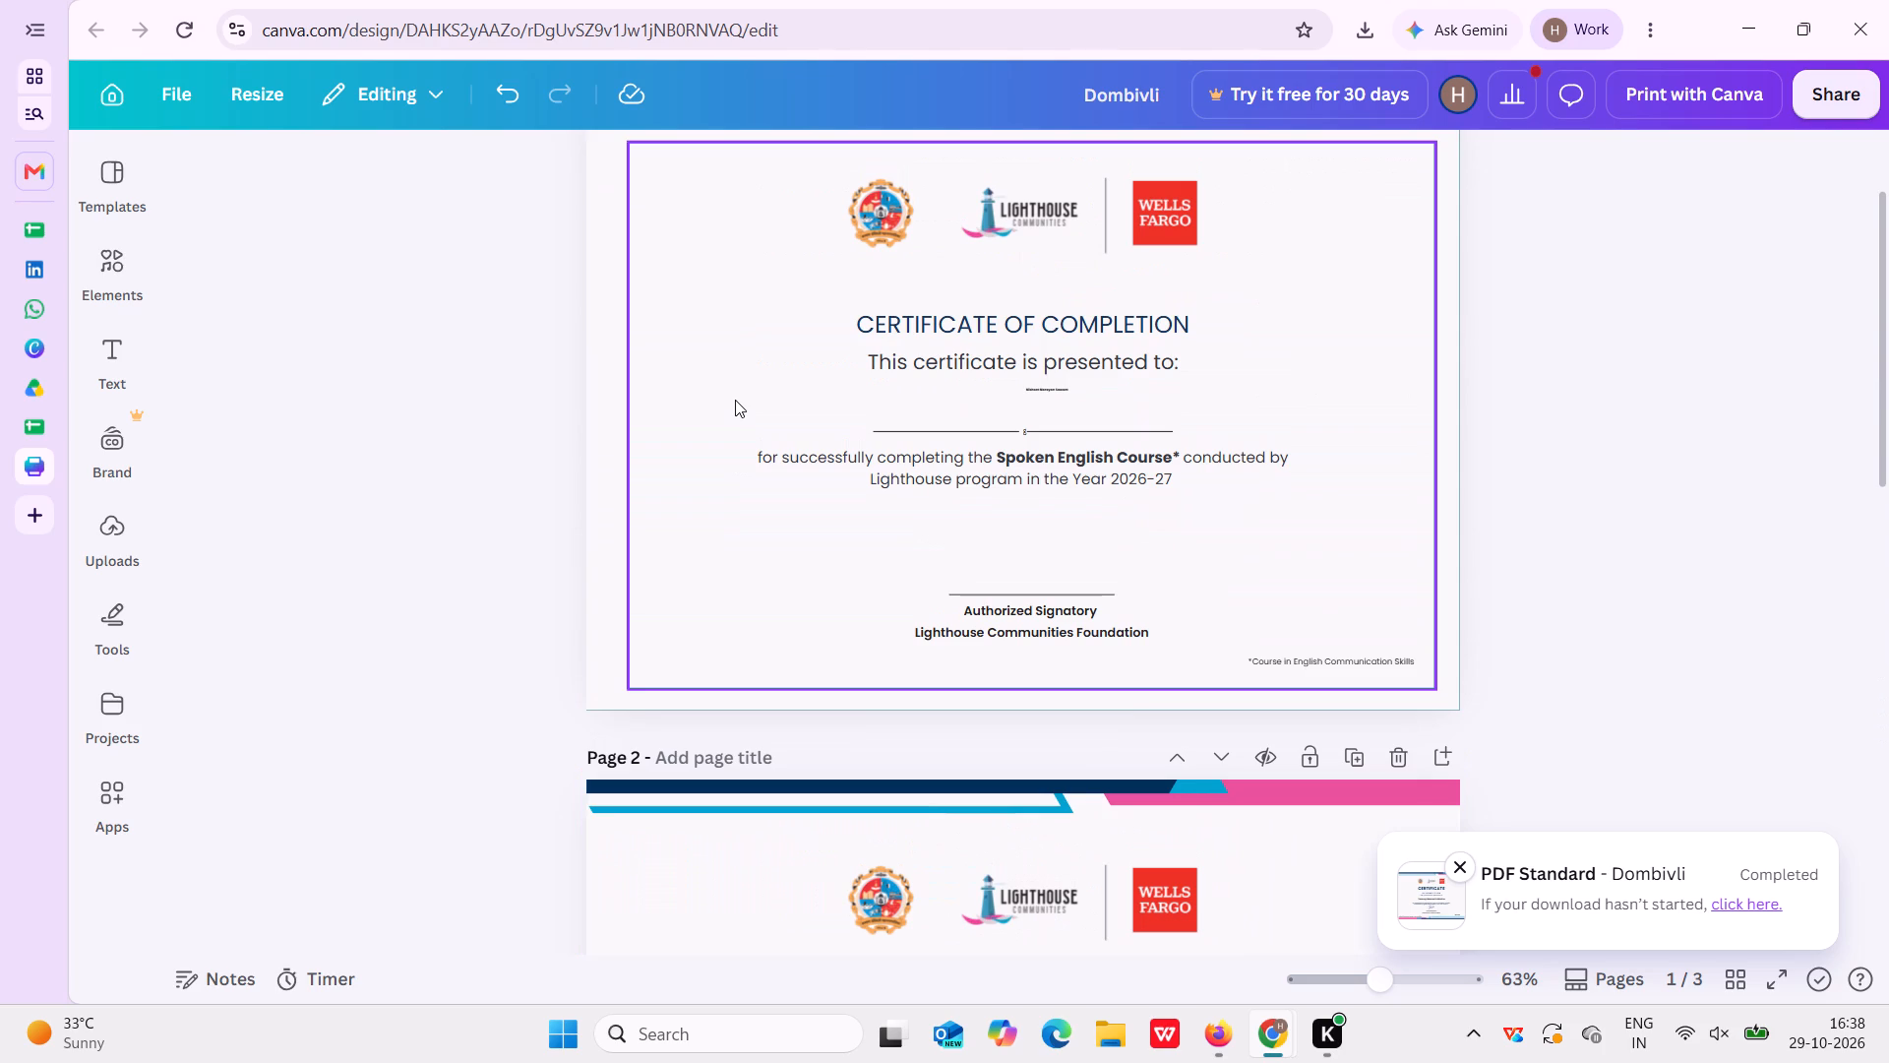
scroll(735, 400, "down", 4)
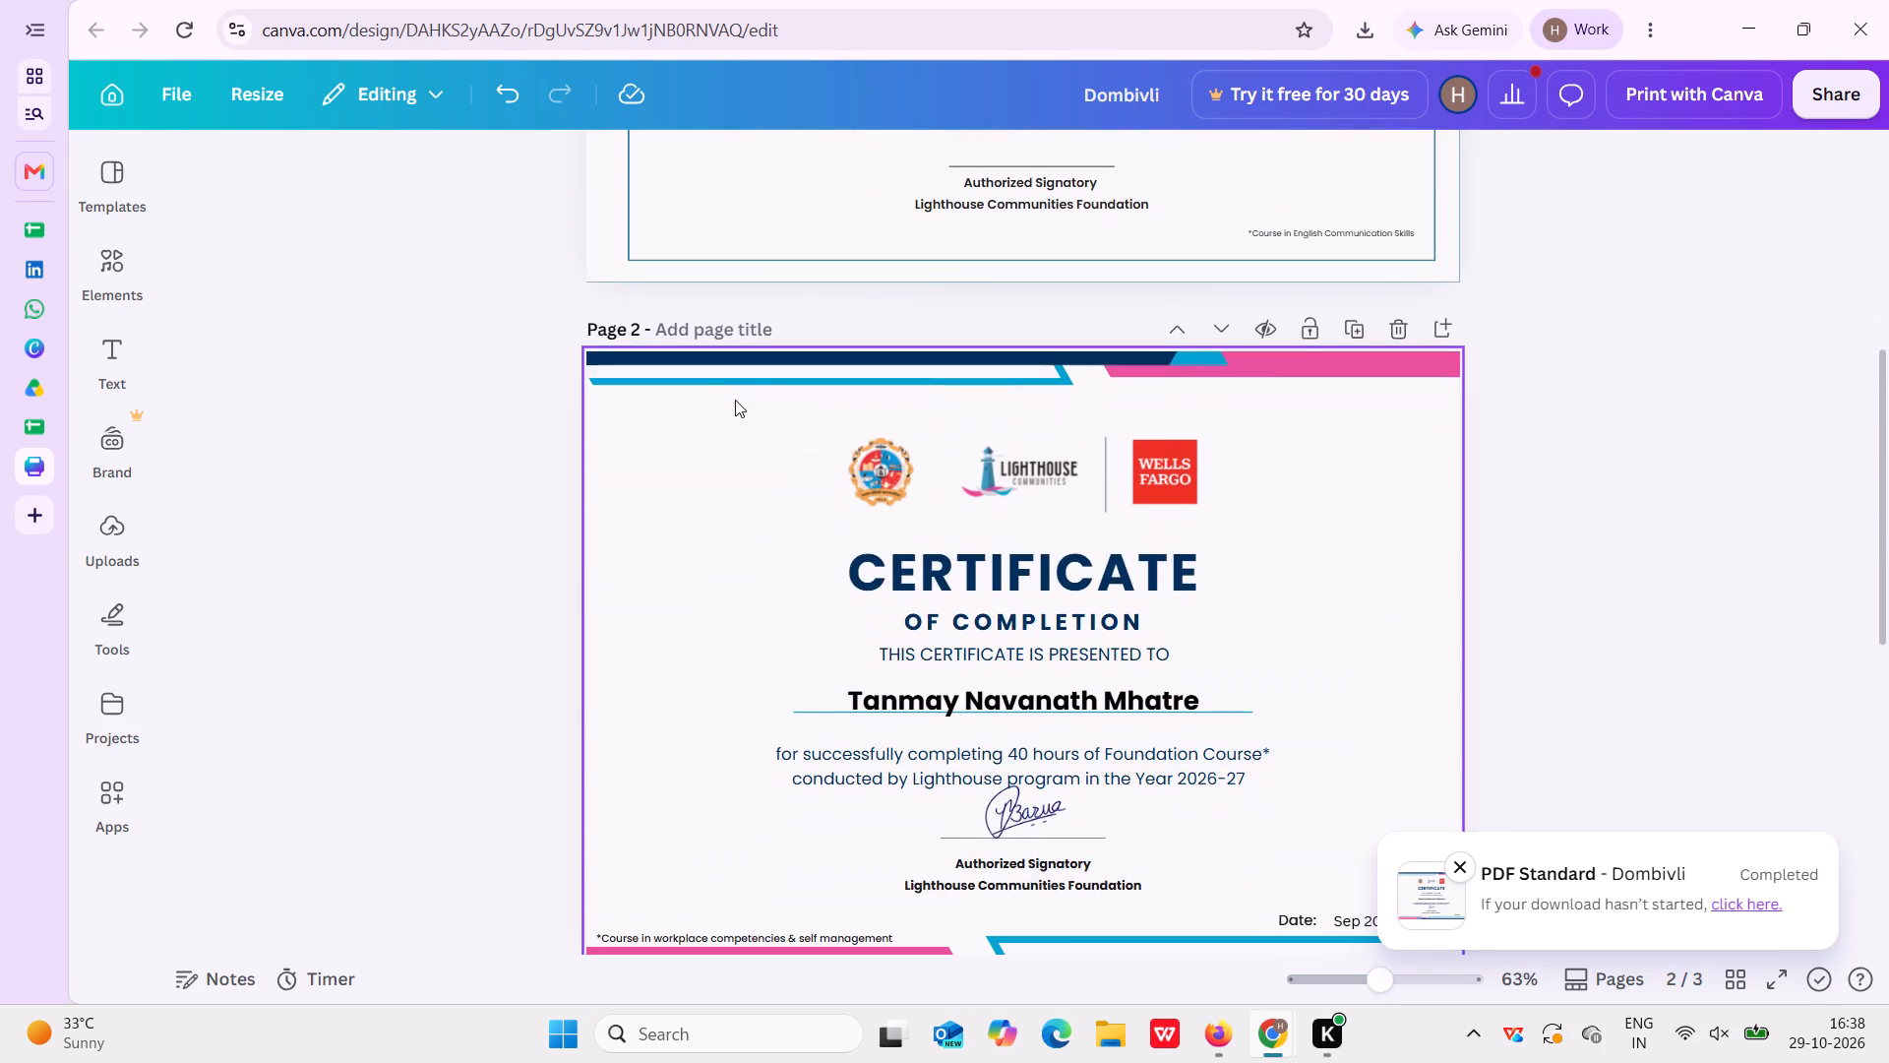
scroll(735, 400, "down", 6)
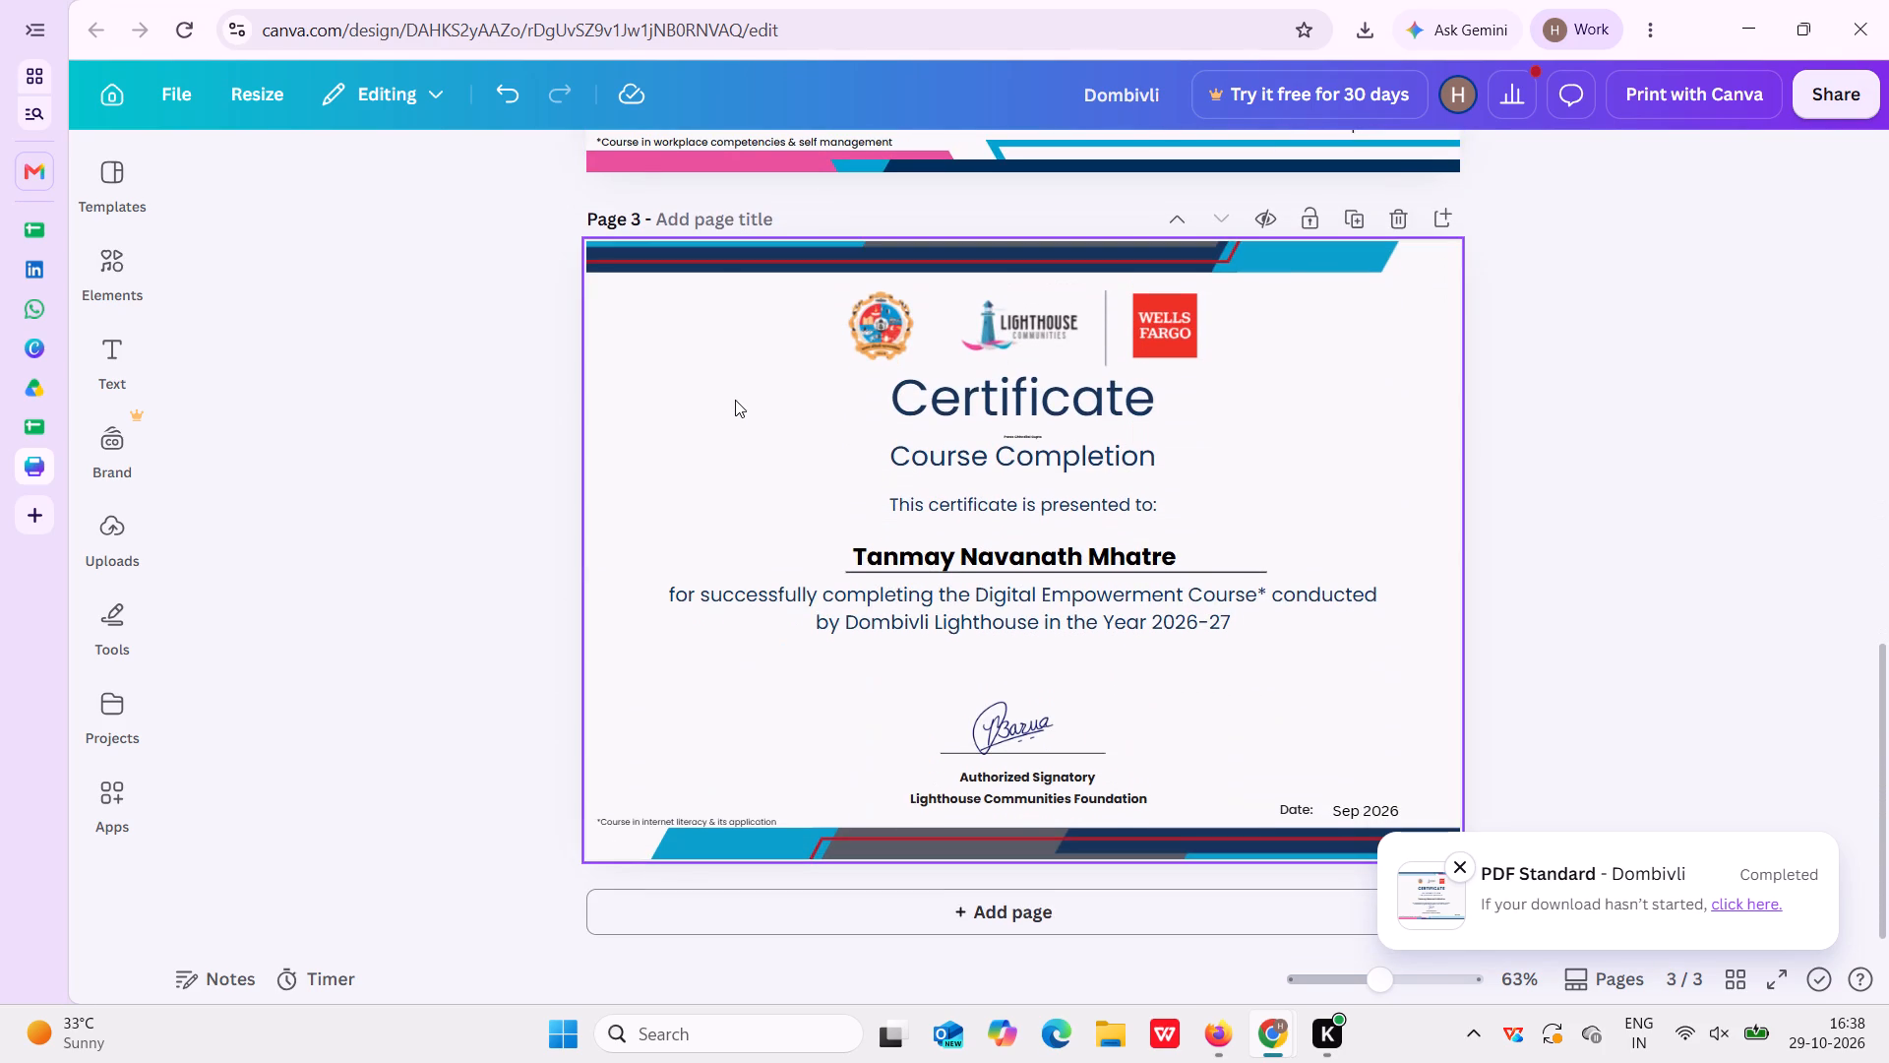
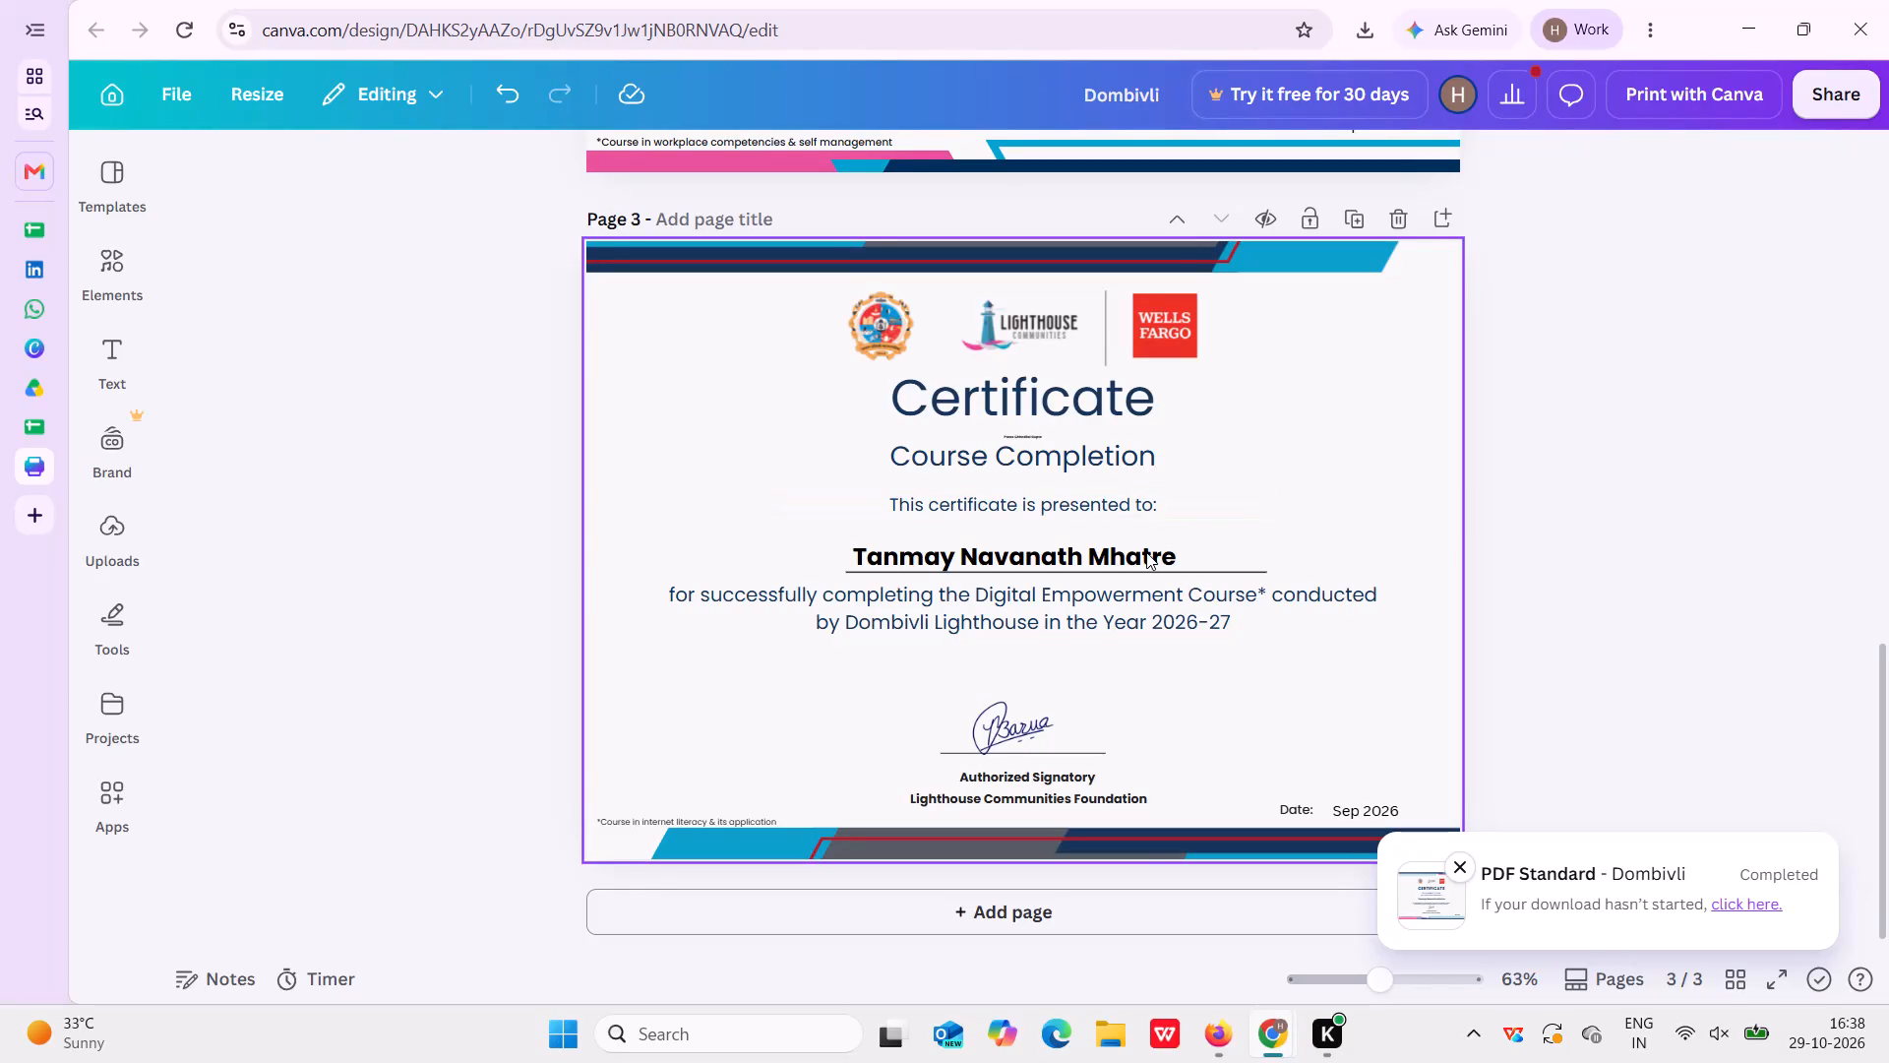
Replace the recipient's name on the page 2 Foundation Course certificate with the copied name of recipient number 2.
scroll(1146, 552, "up", 4)
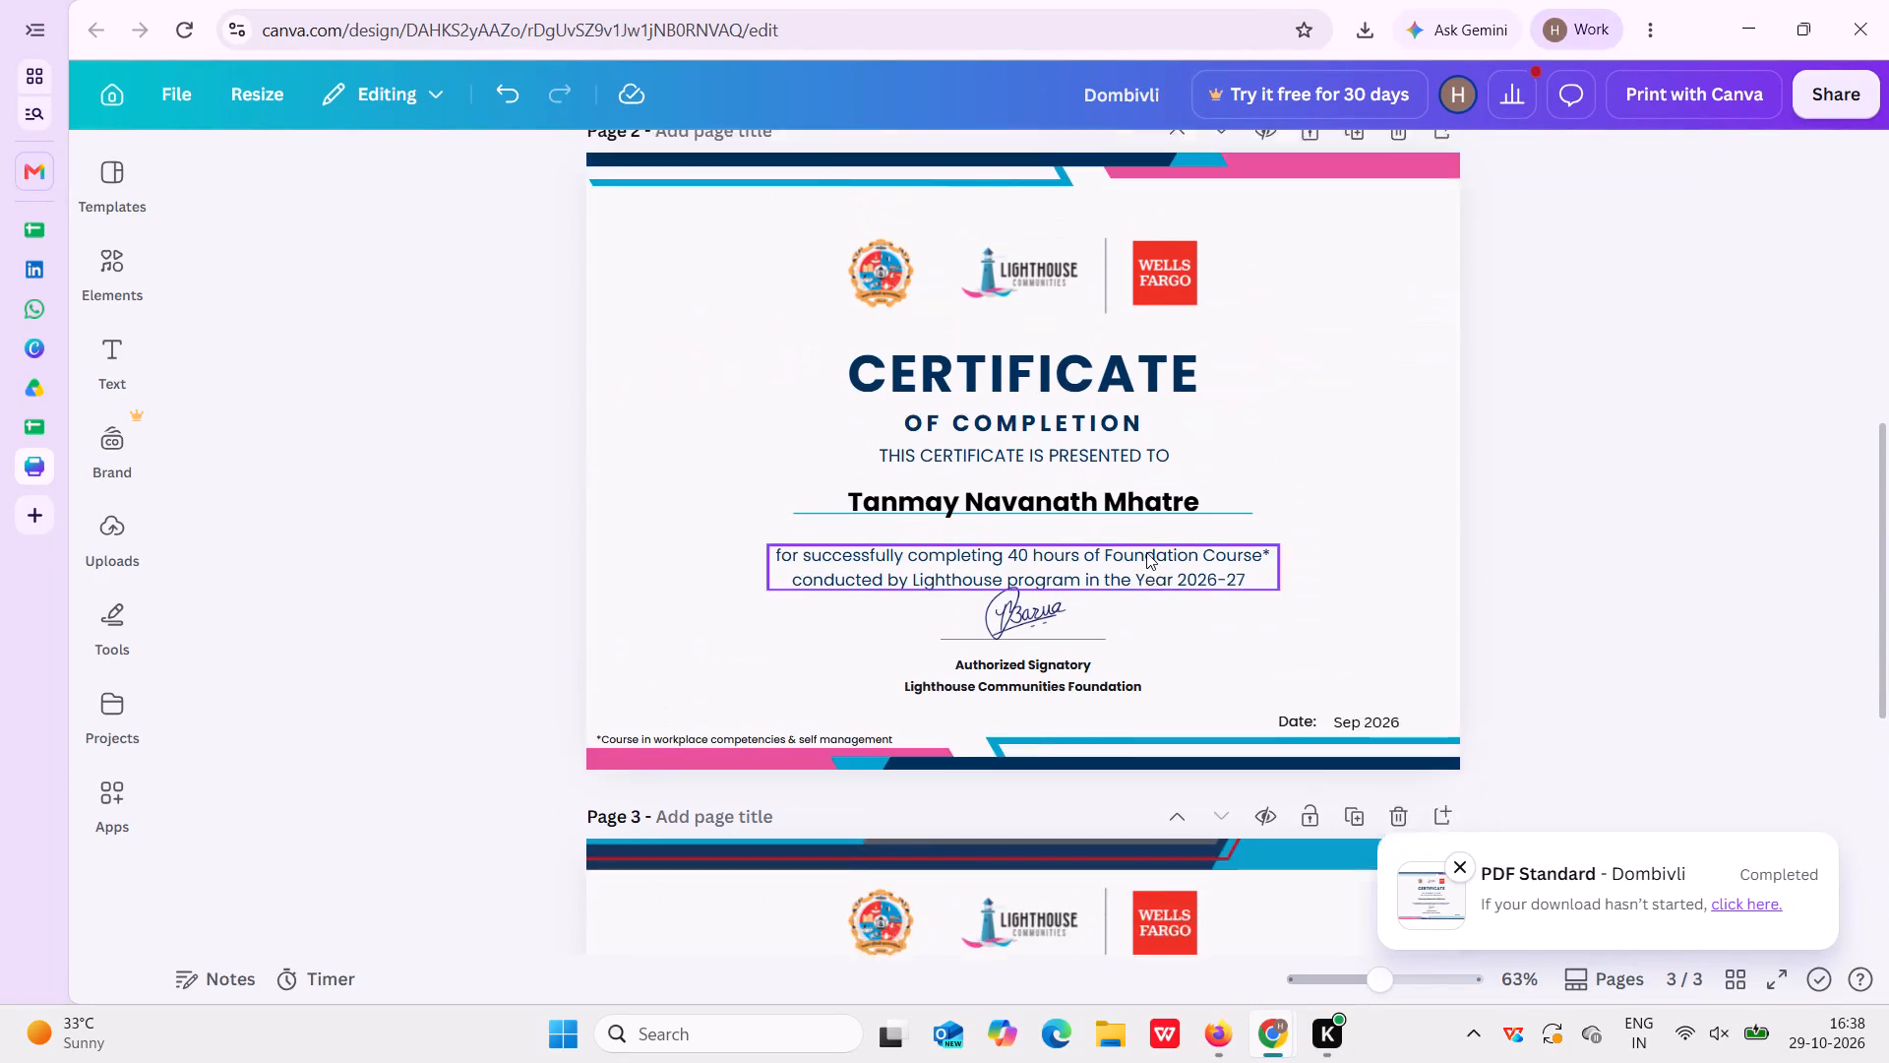
left_click(1053, 513)
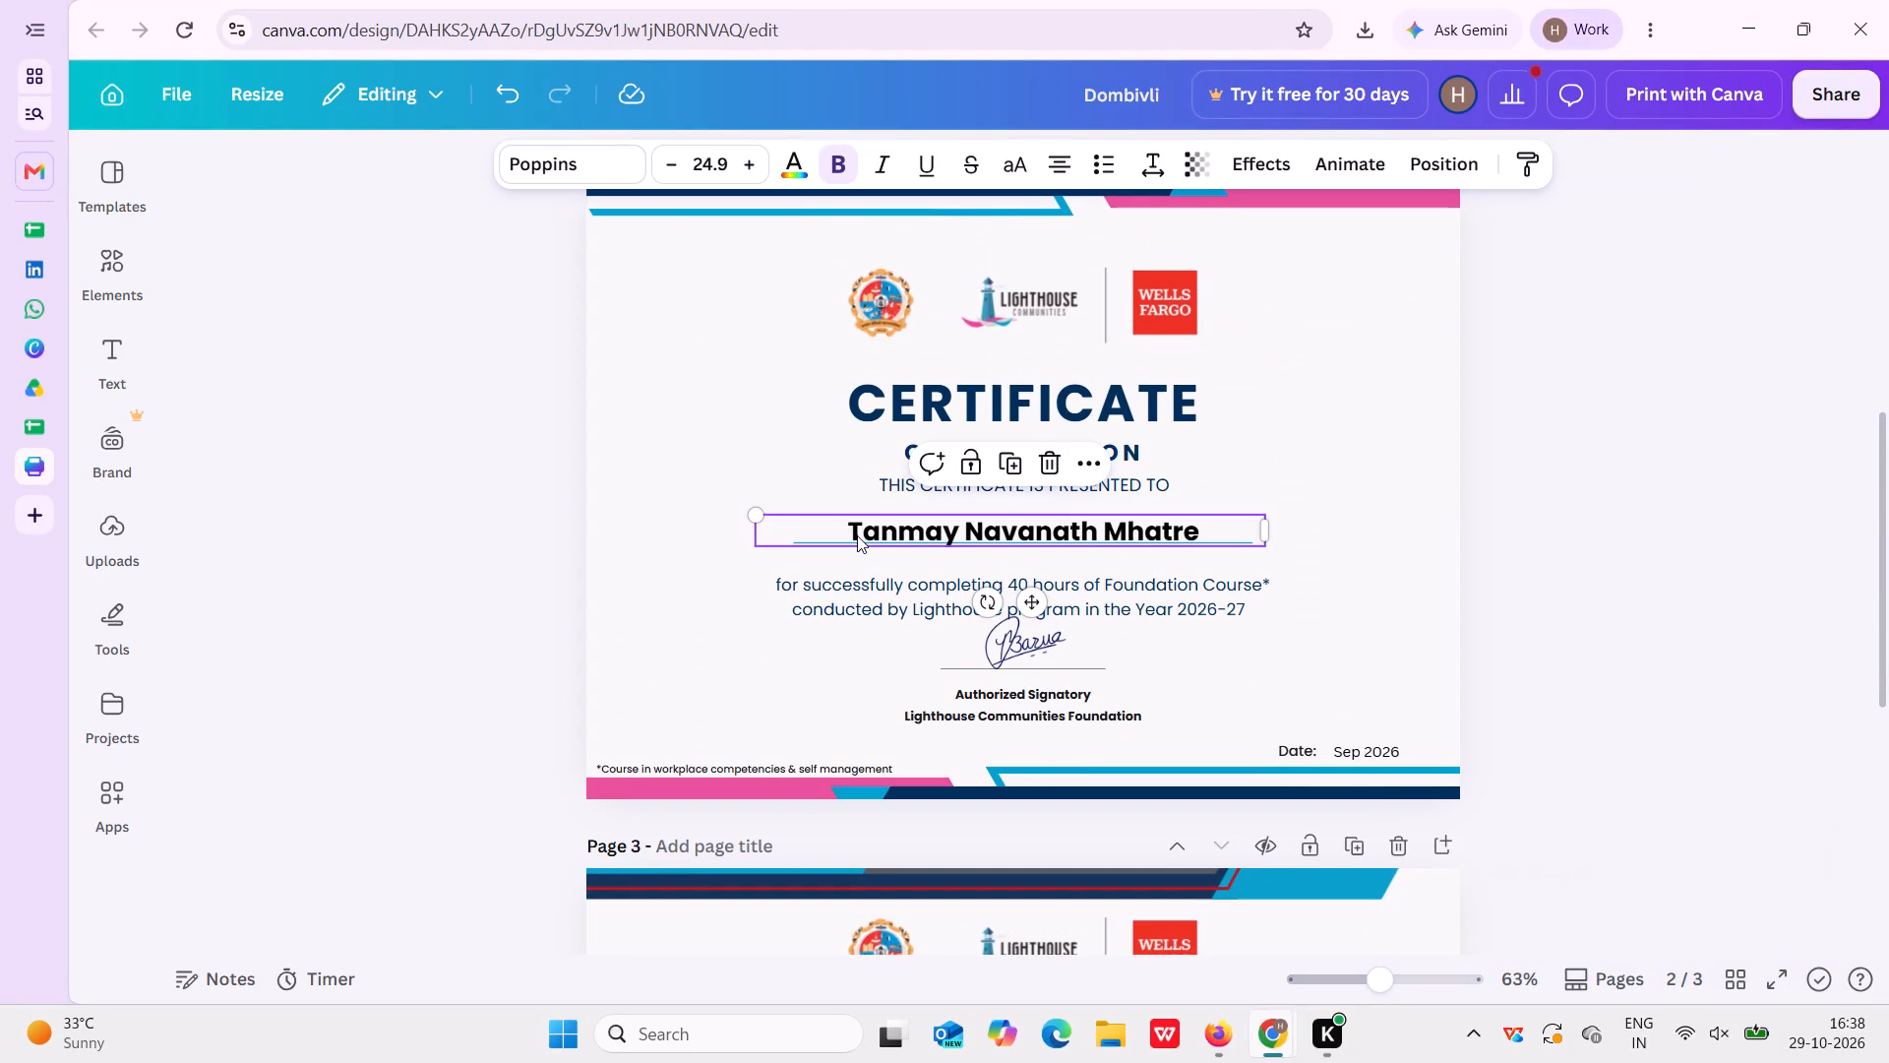
triple_click(838, 523)
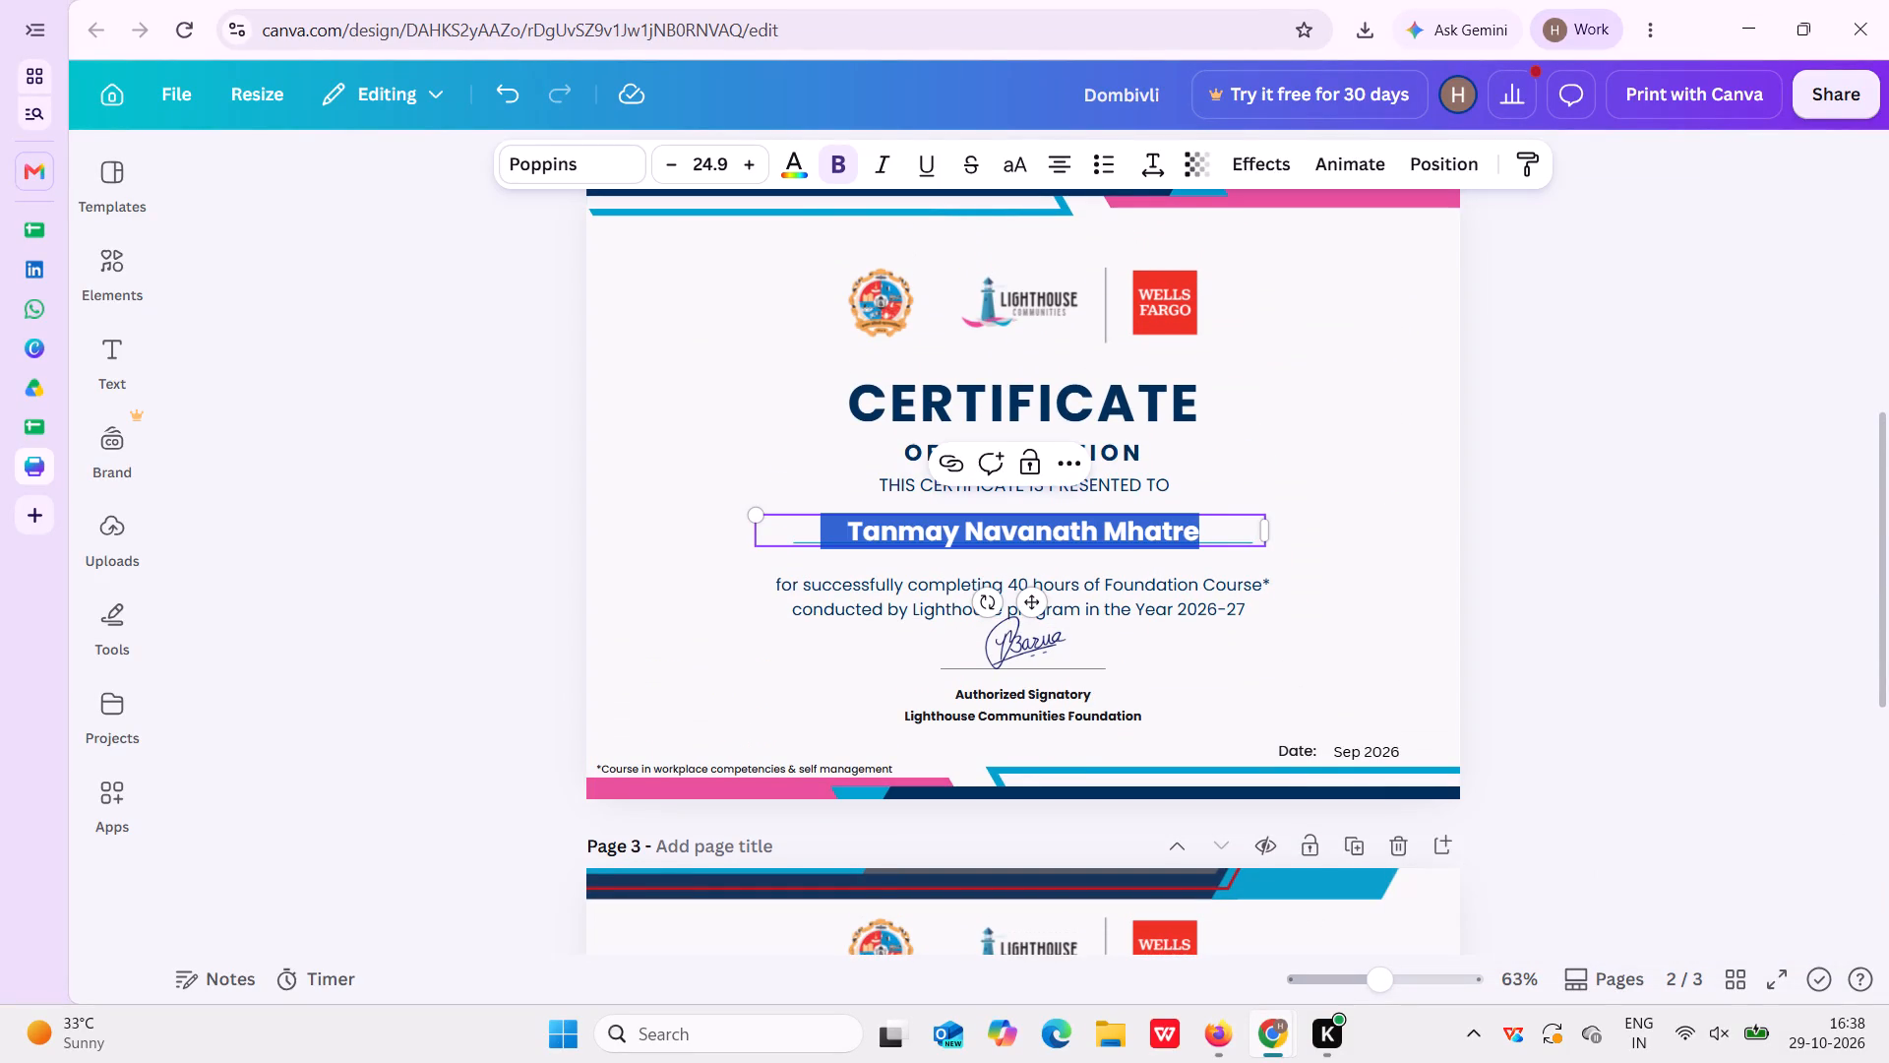
key("ctrl+v")
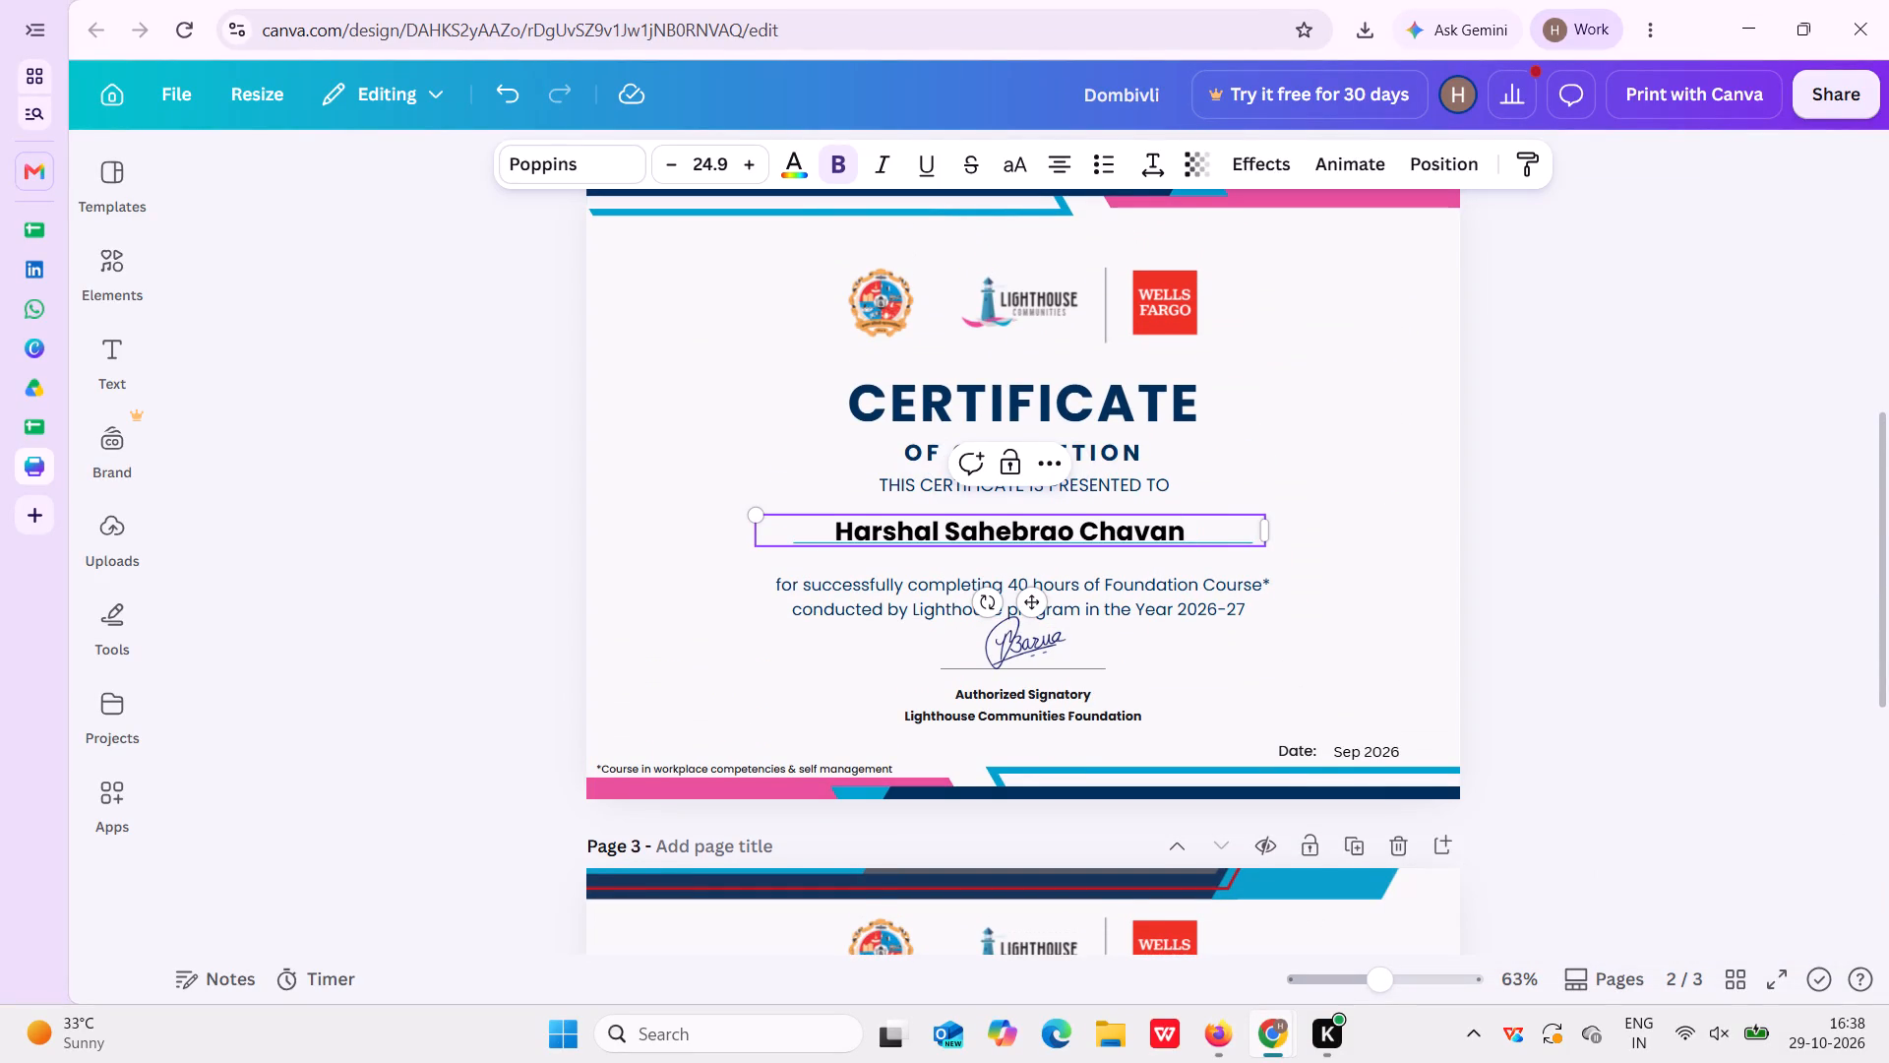
Replace the recipient's name on the page 3 Digital Empowerment certificate with the same copied name.
scroll(838, 523, "down", 1)
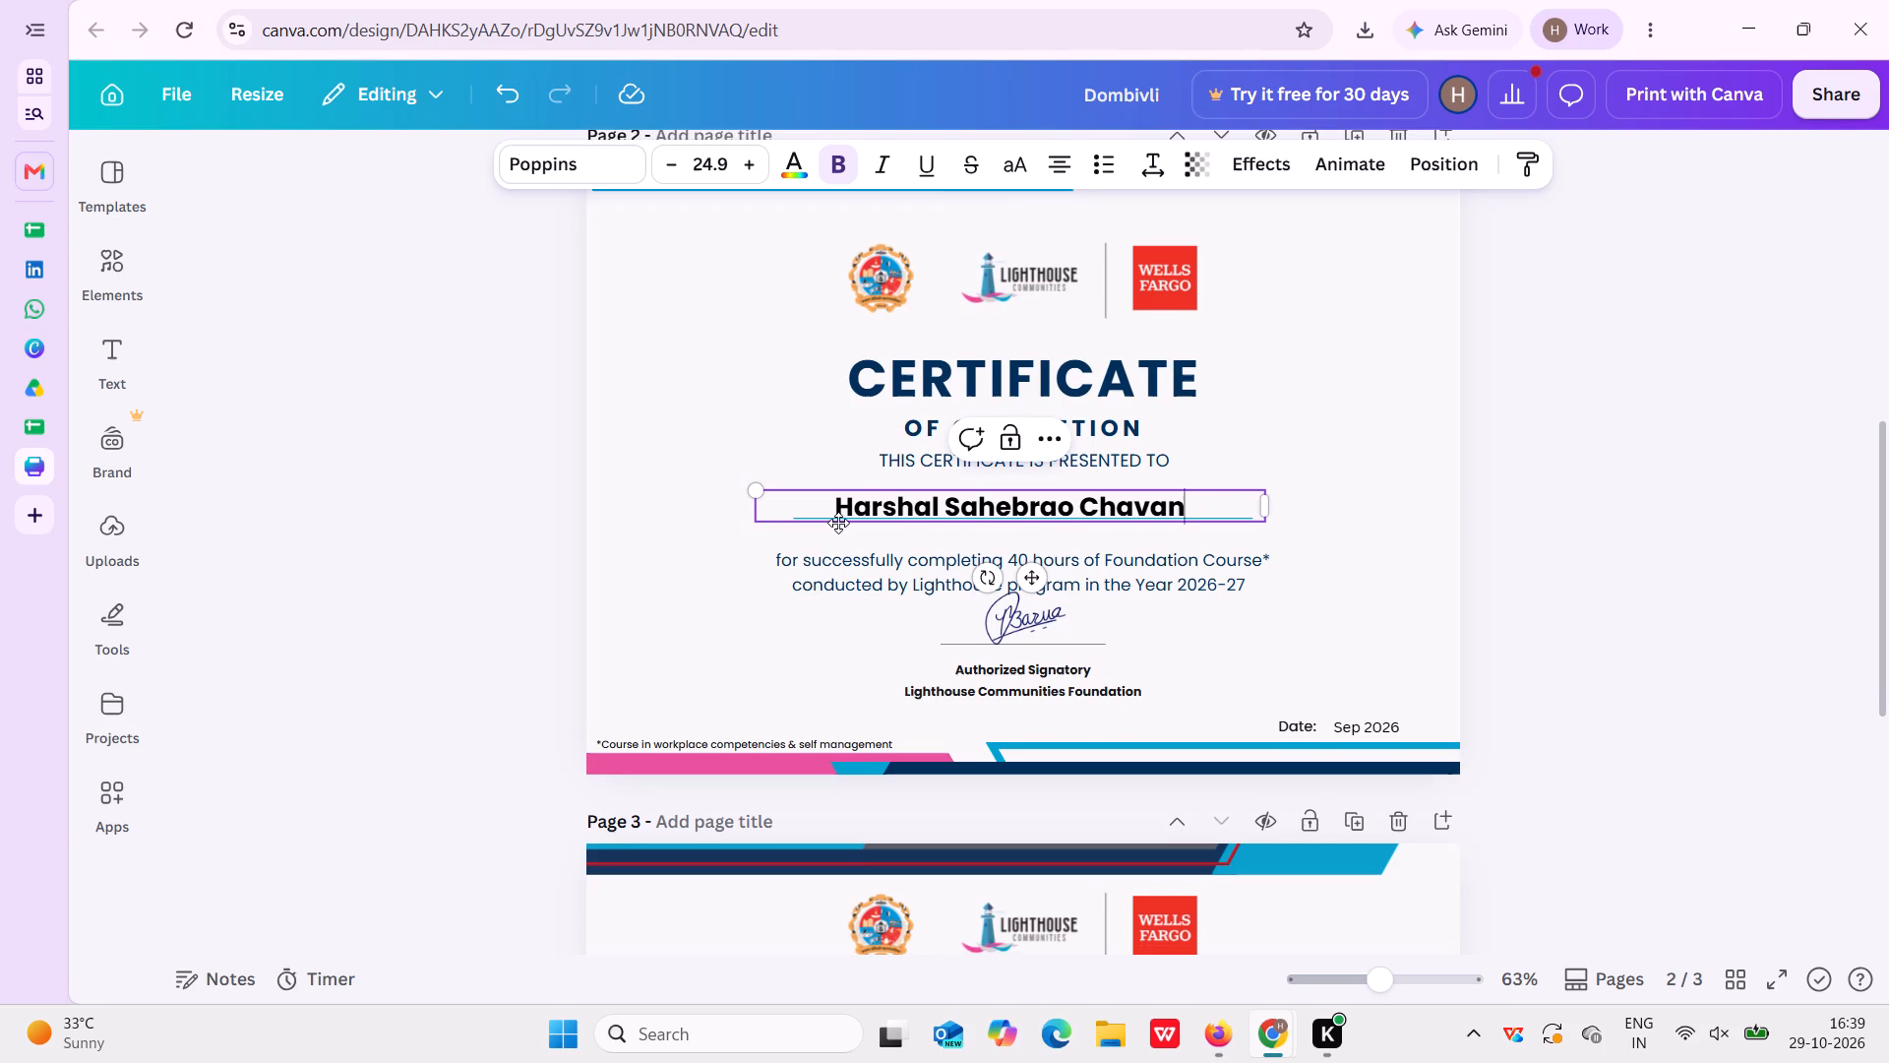
scroll(838, 523, "down", 3)
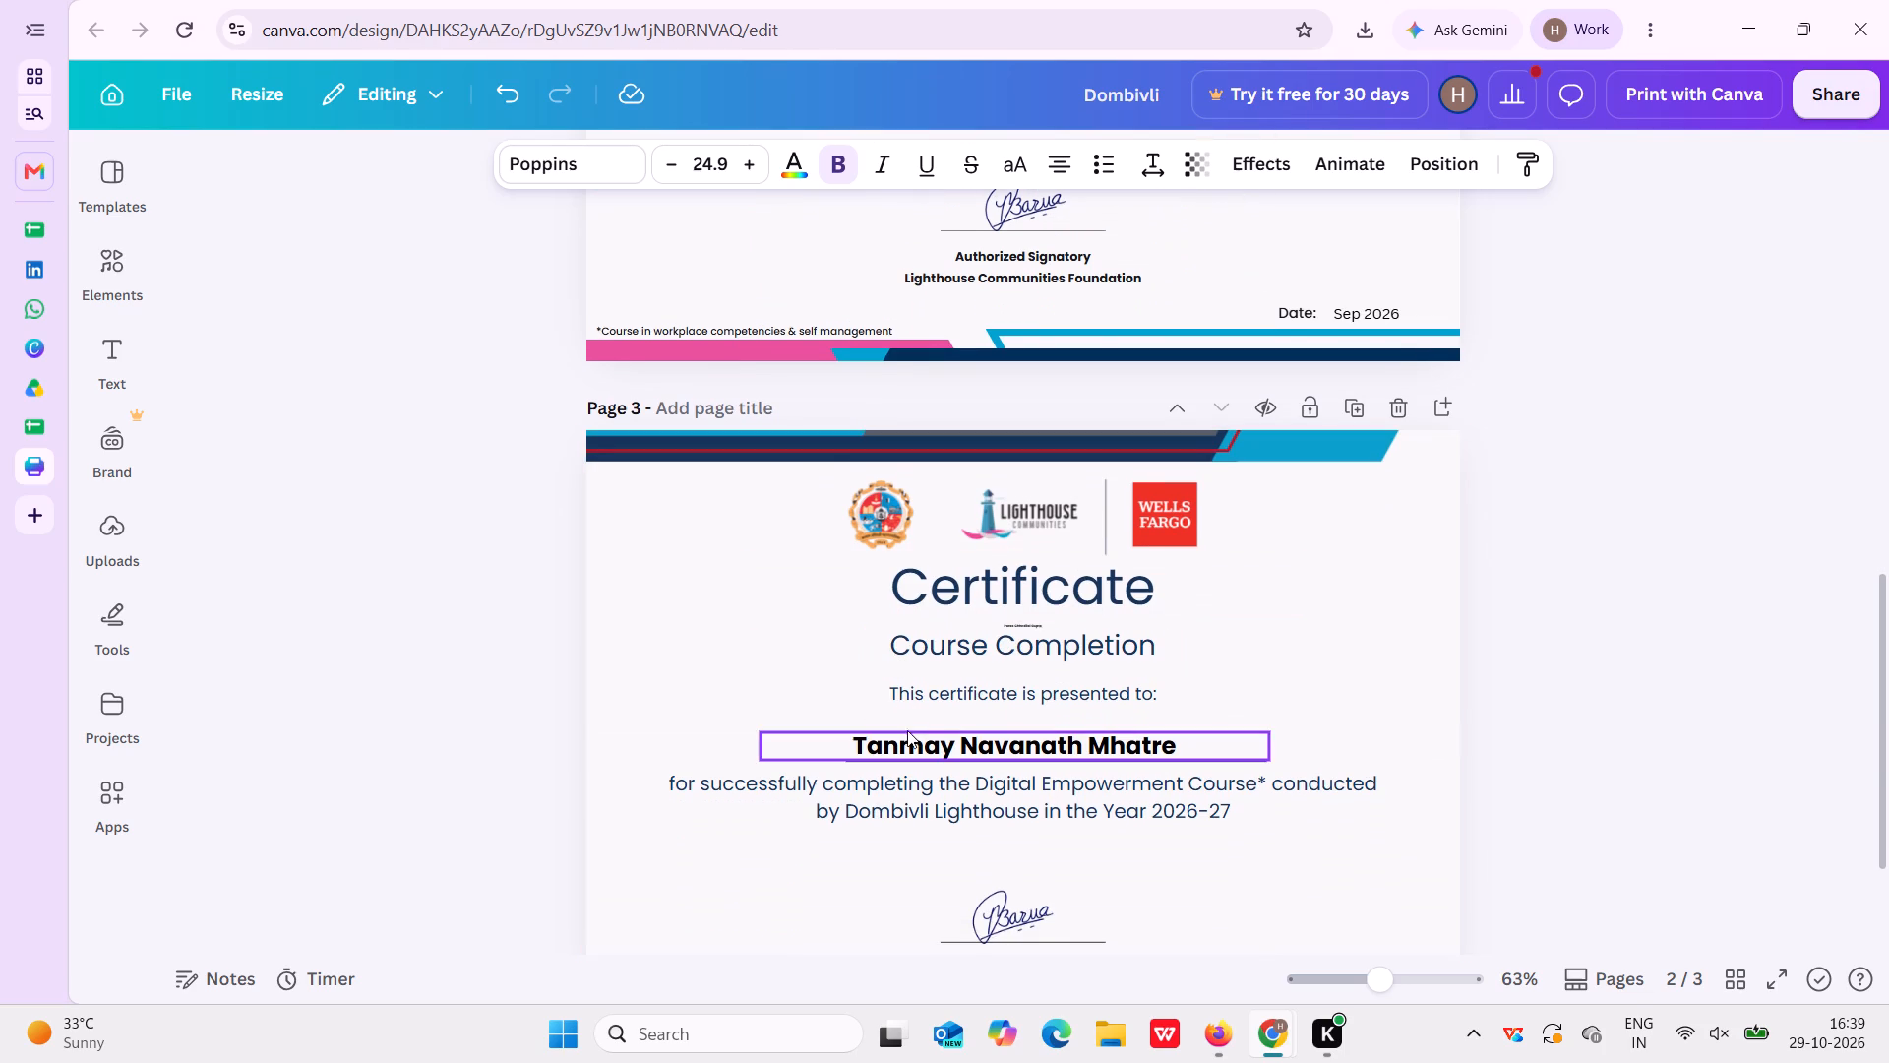
left_click(908, 734)
double_click(847, 739)
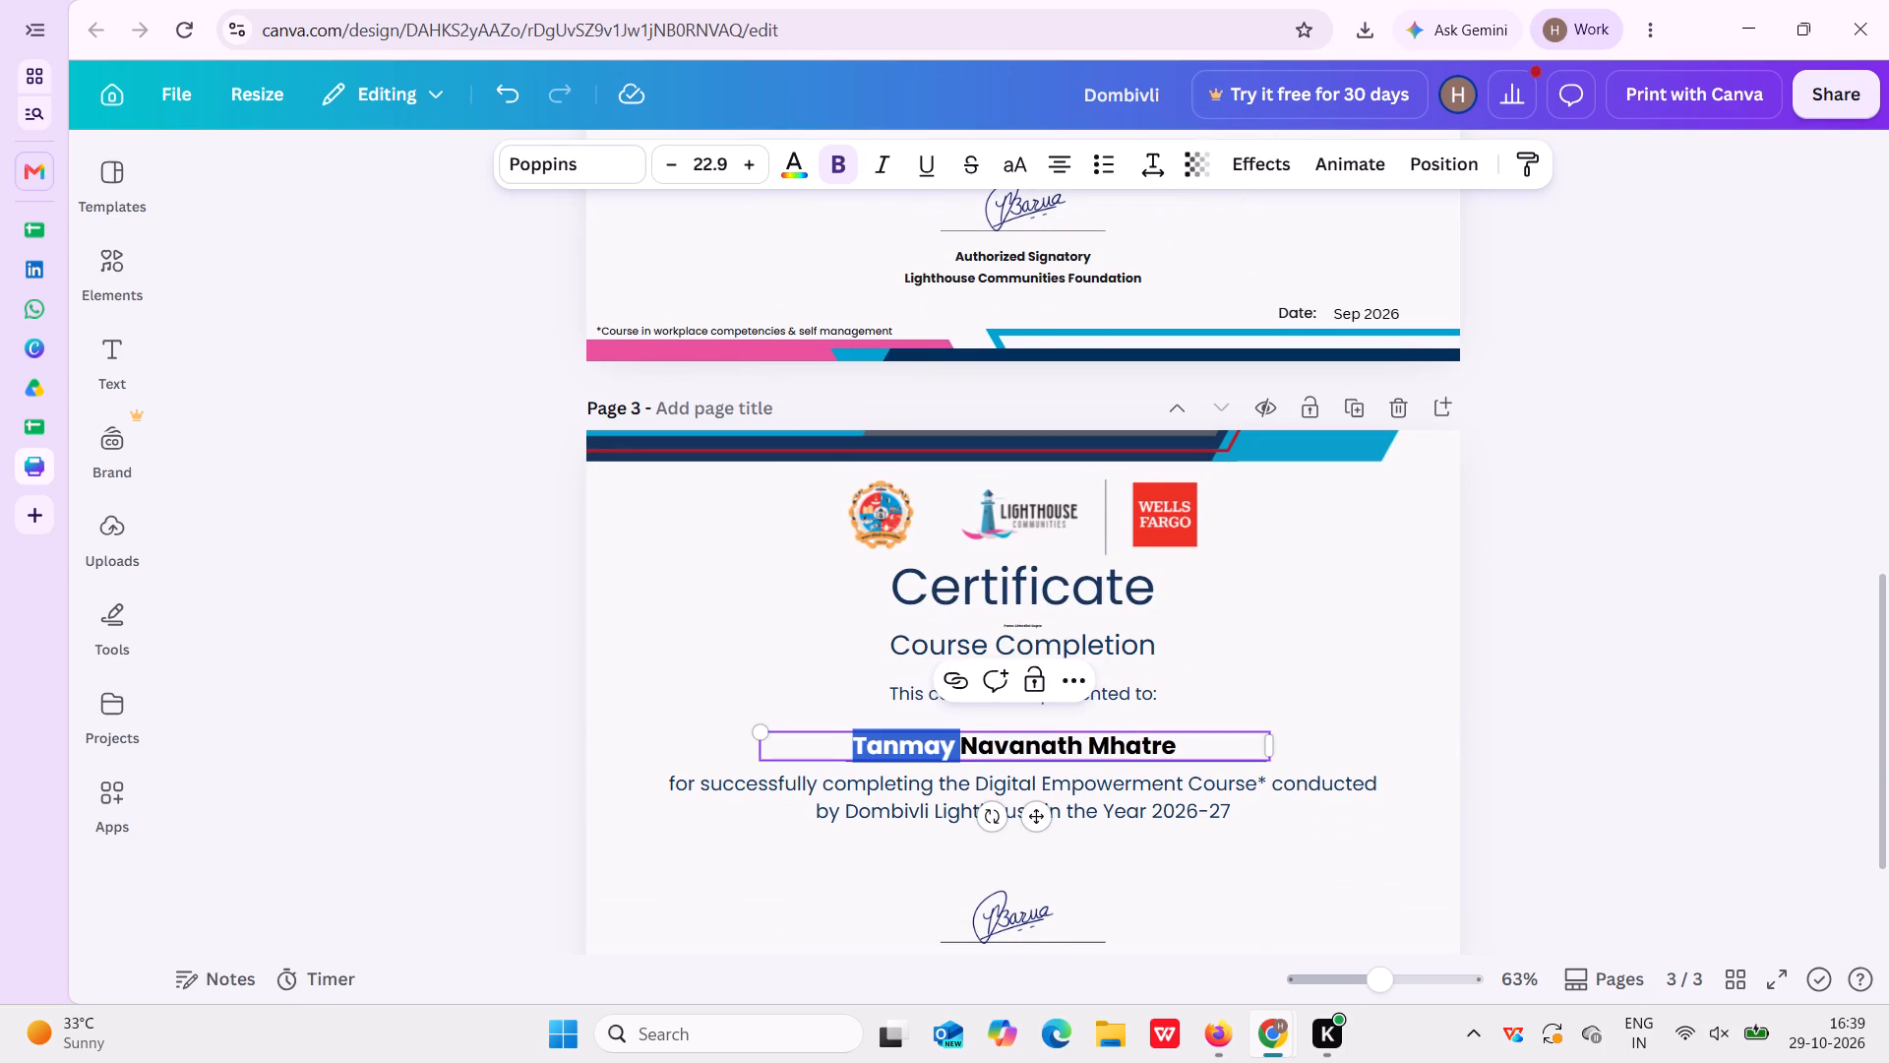
double_click(847, 739)
double_click(847, 739)
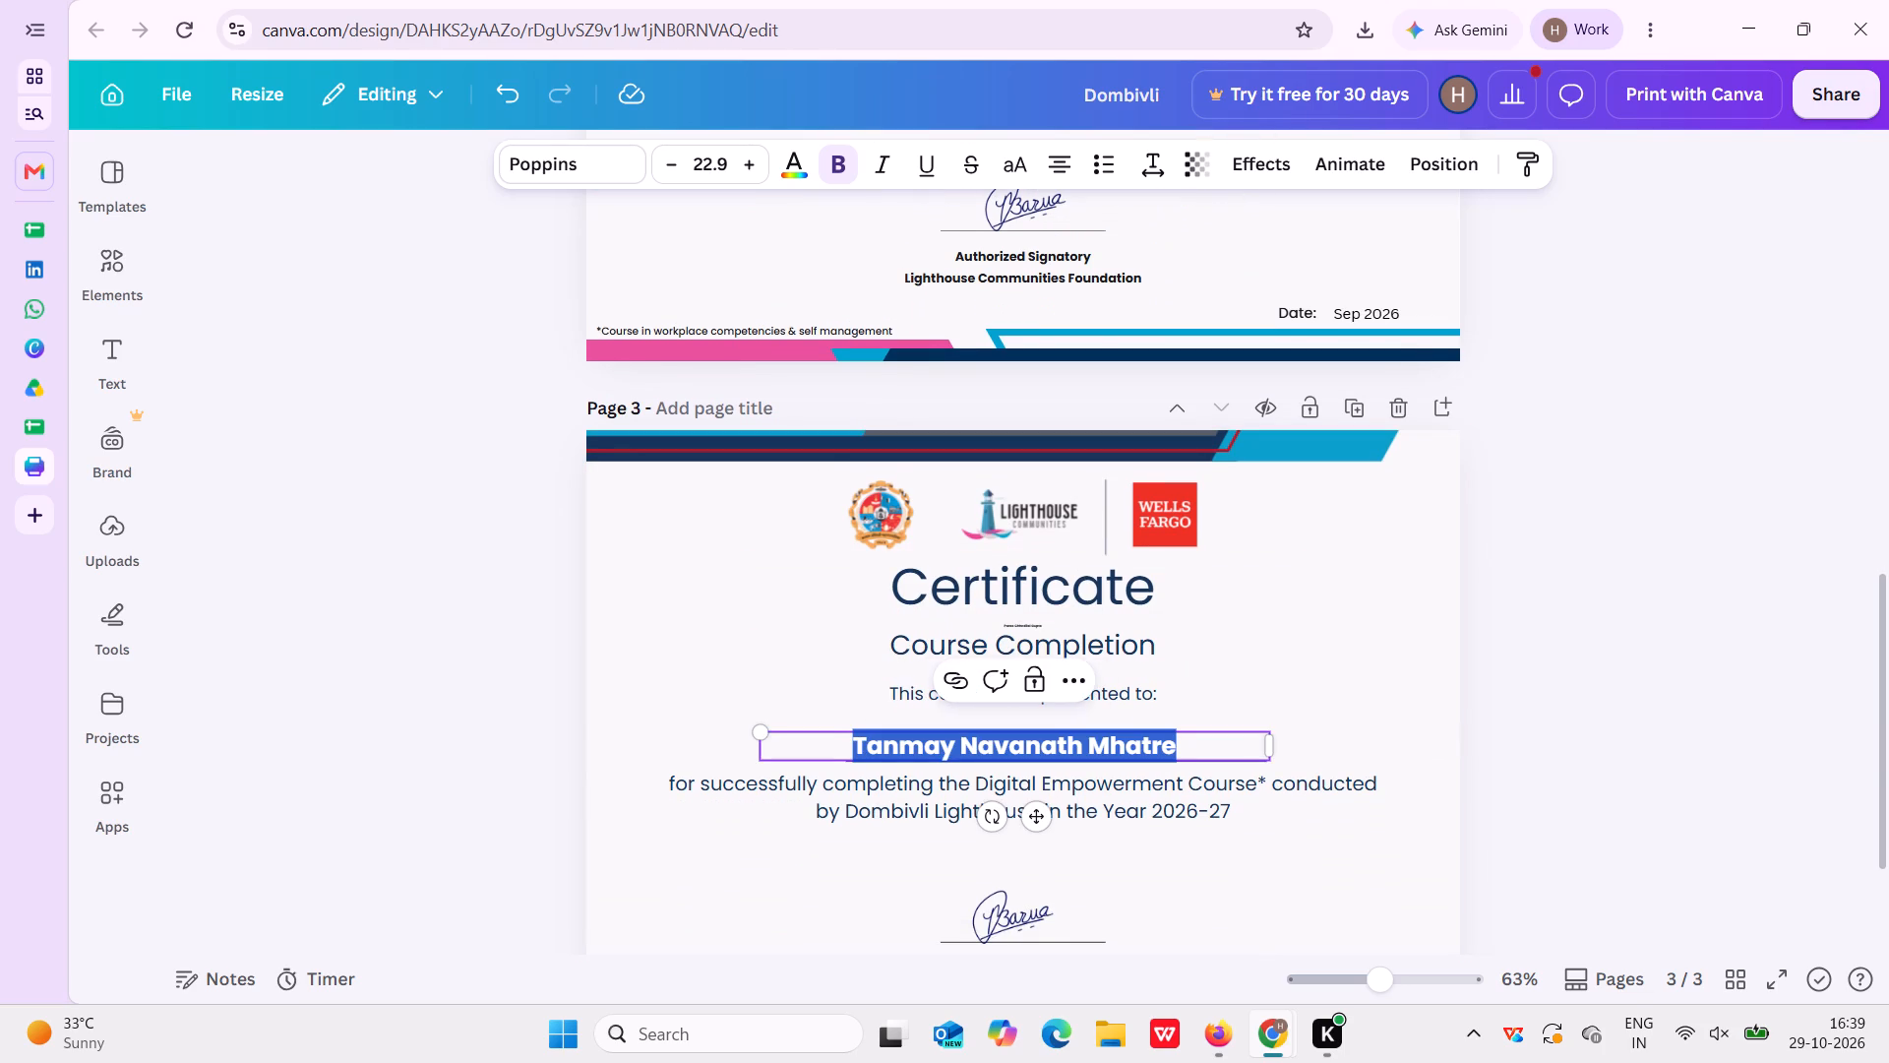
key("ctrl+v")
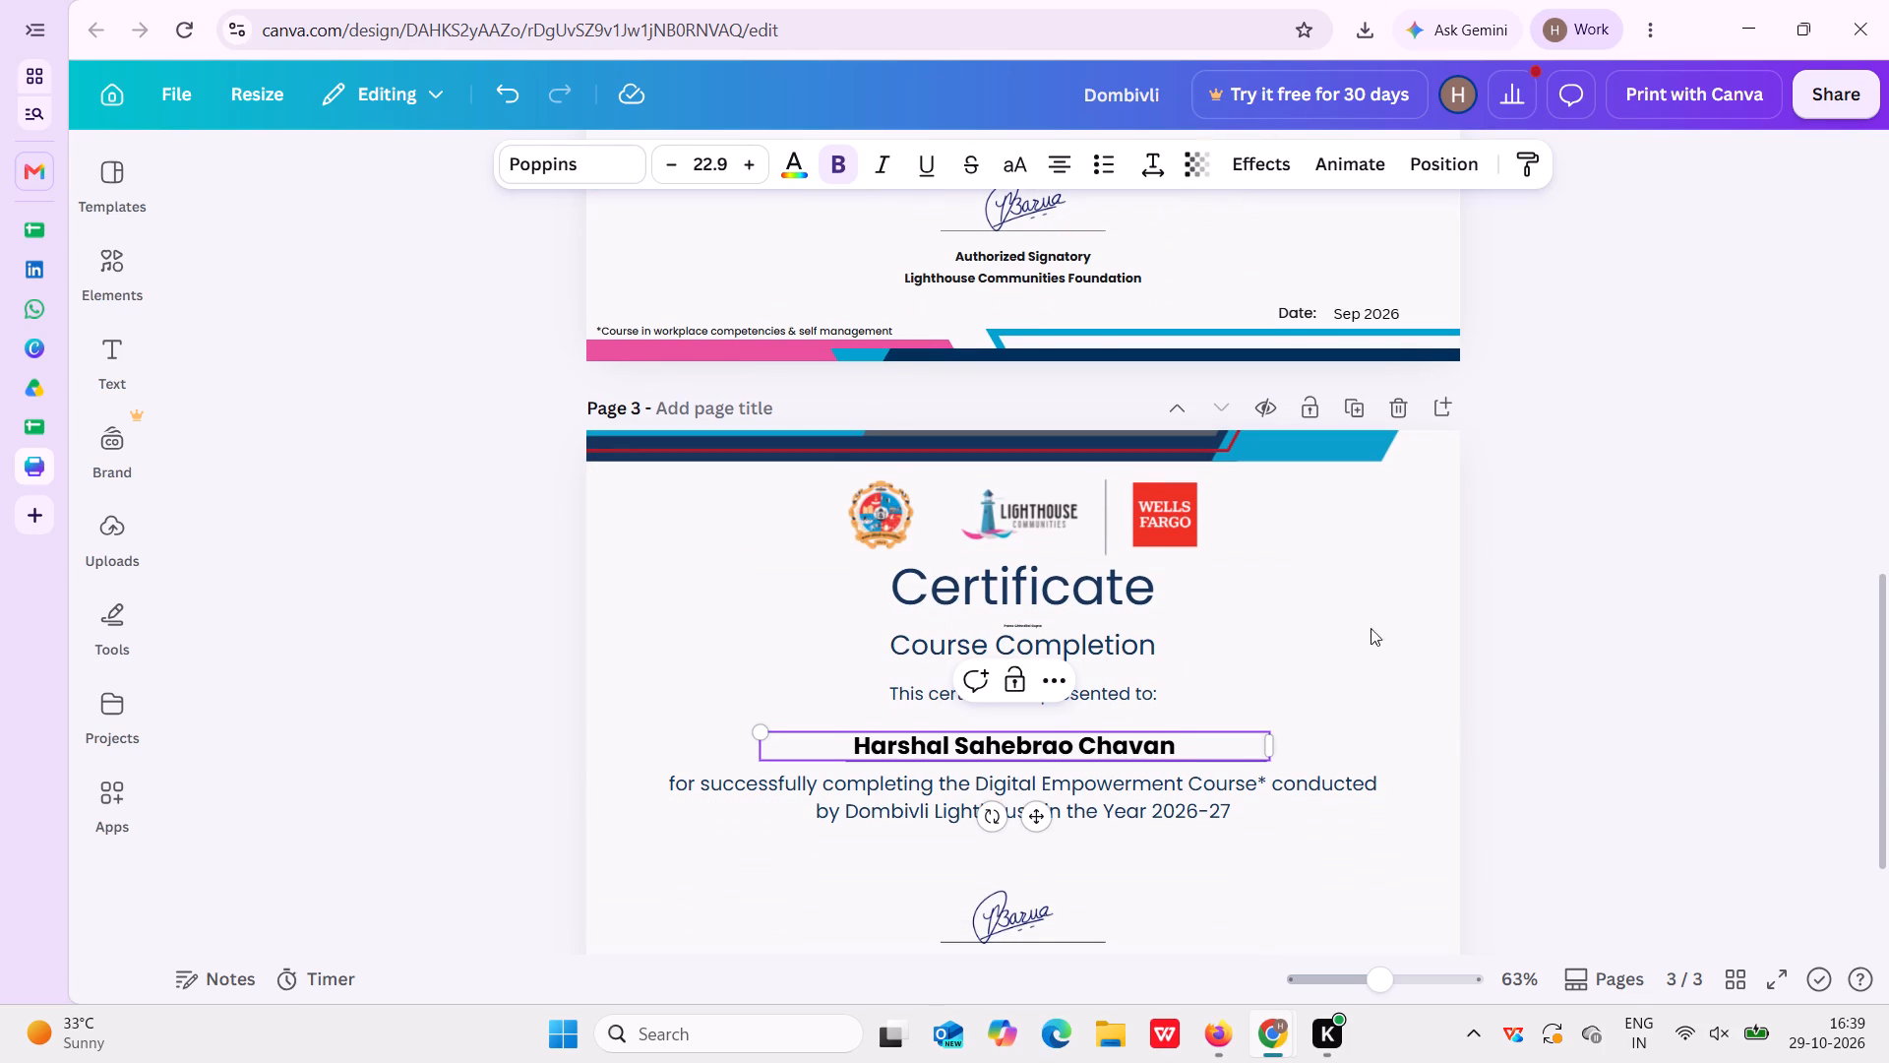
left_click(1332, 637)
Check the updated names on both certificates and download pages 2–3 of the Dombivli design as a PDF.
scroll(1332, 637, "up", 1)
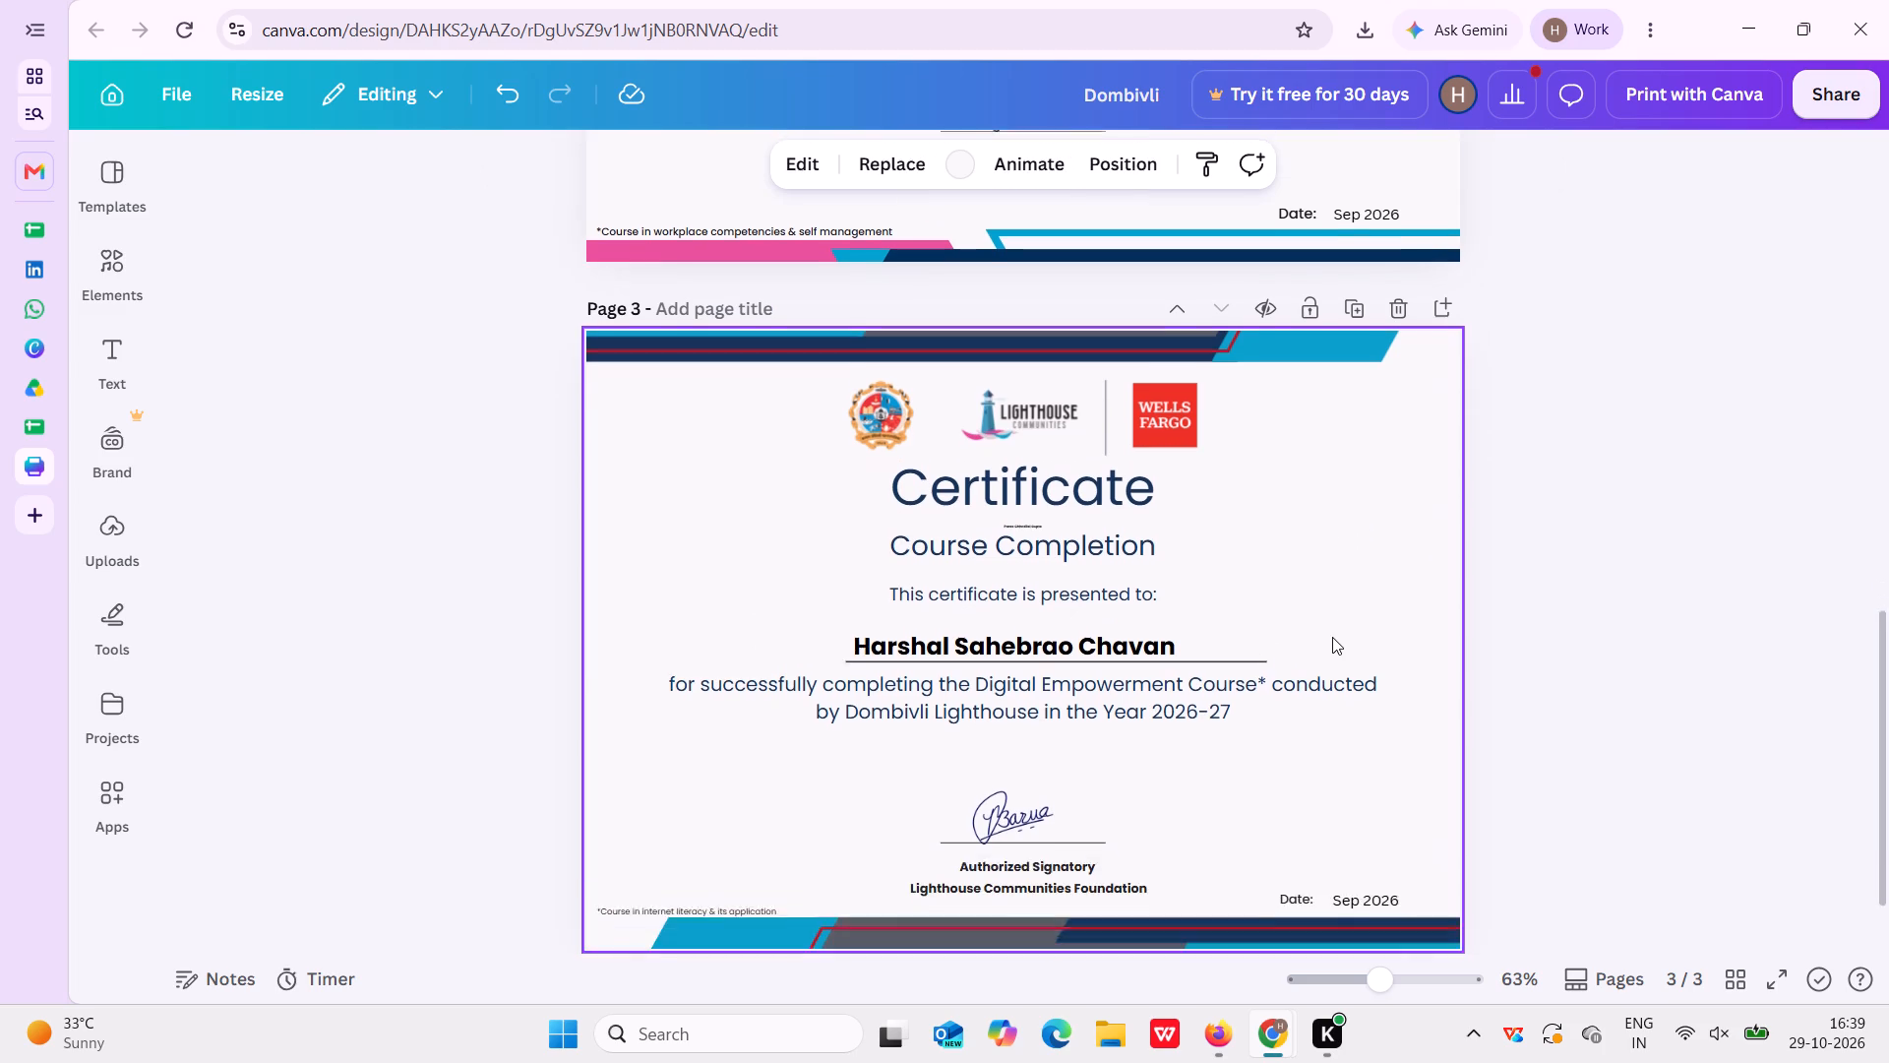
scroll(1332, 637, "up", 1)
scroll(1332, 637, "down", 4)
scroll(1332, 637, "up", 2)
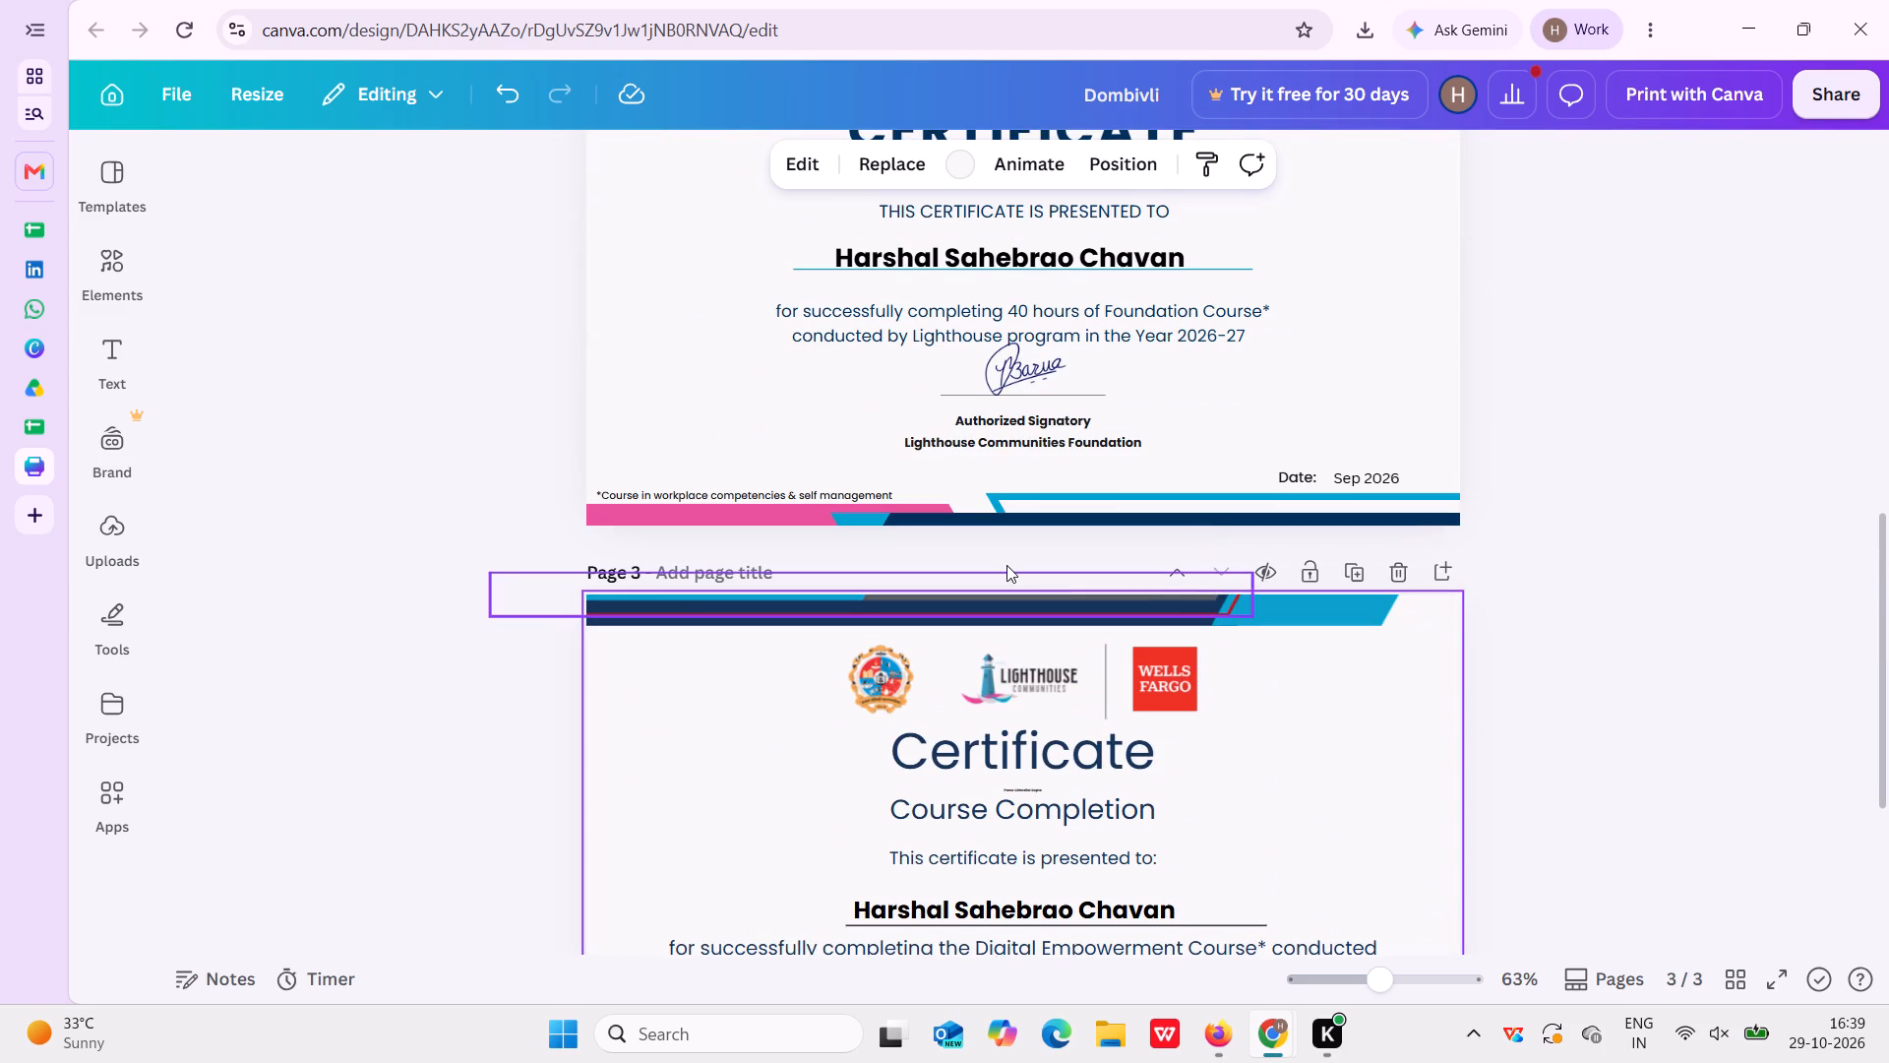
left_click(173, 97)
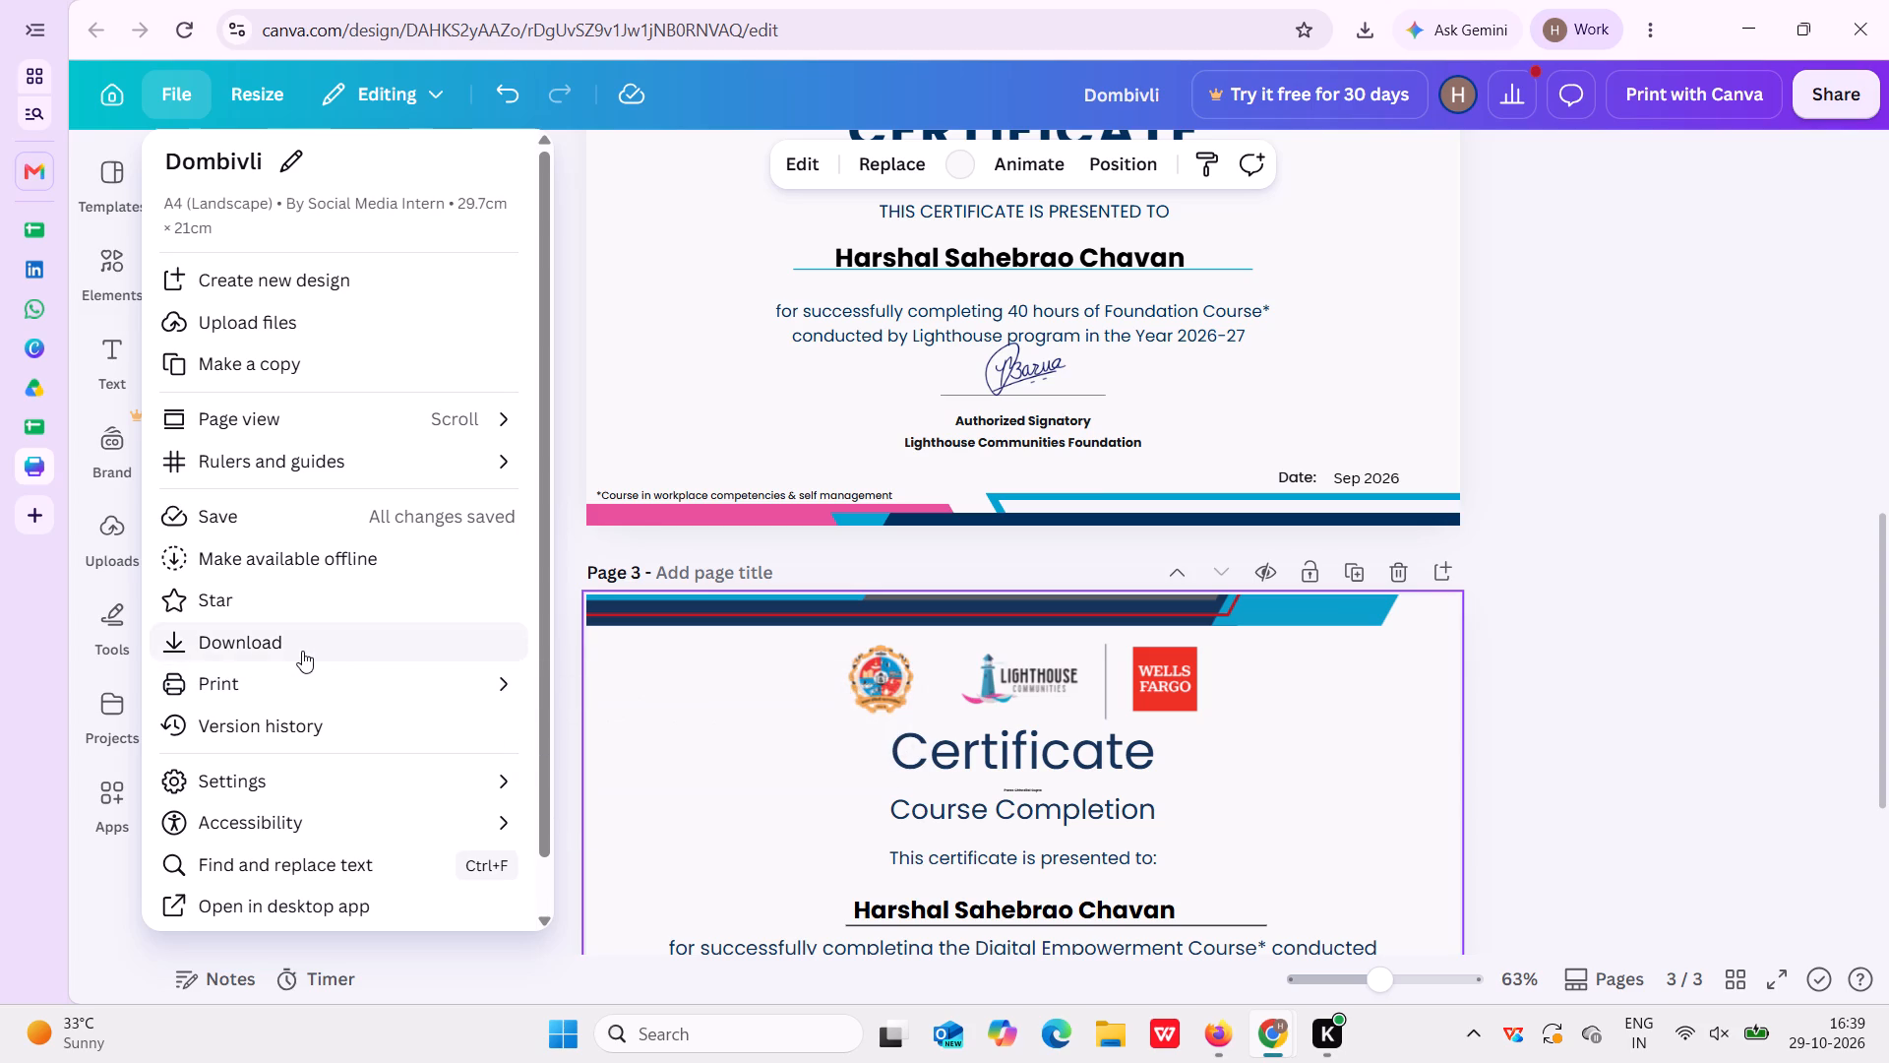
left_click(304, 651)
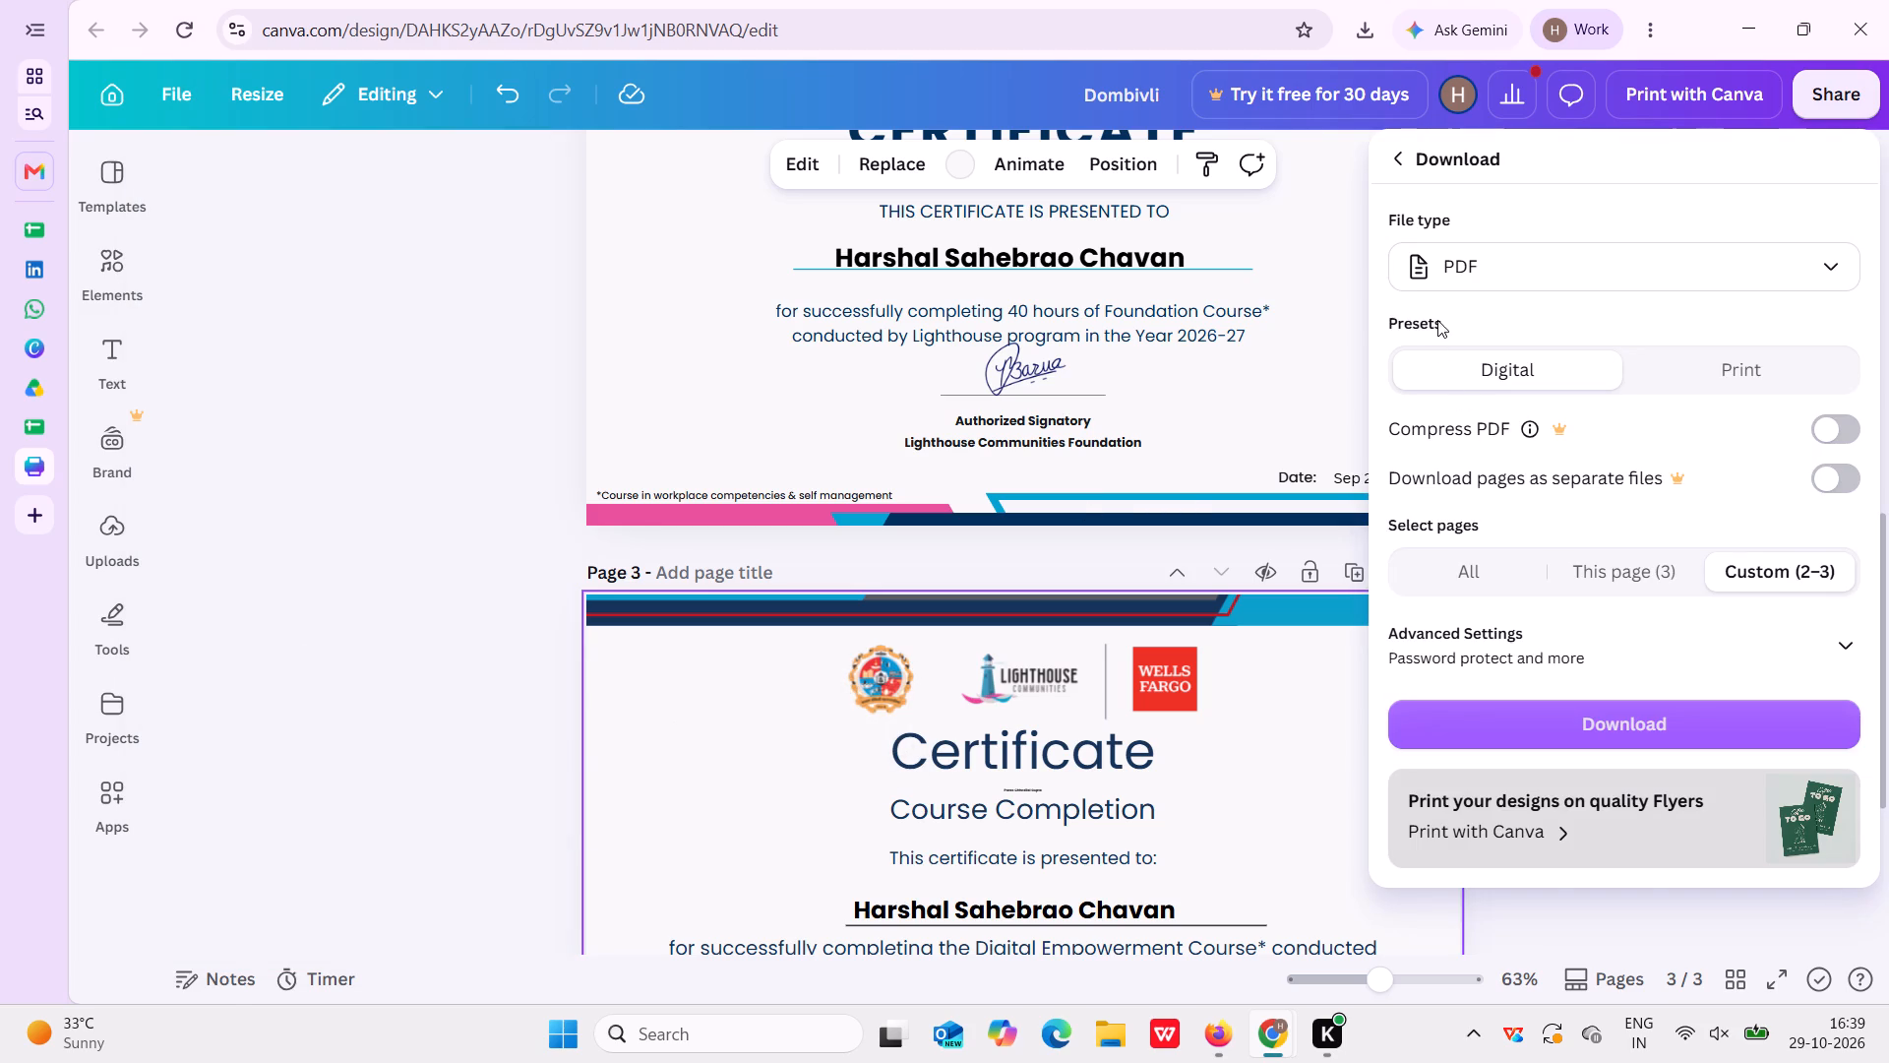
left_click(1536, 720)
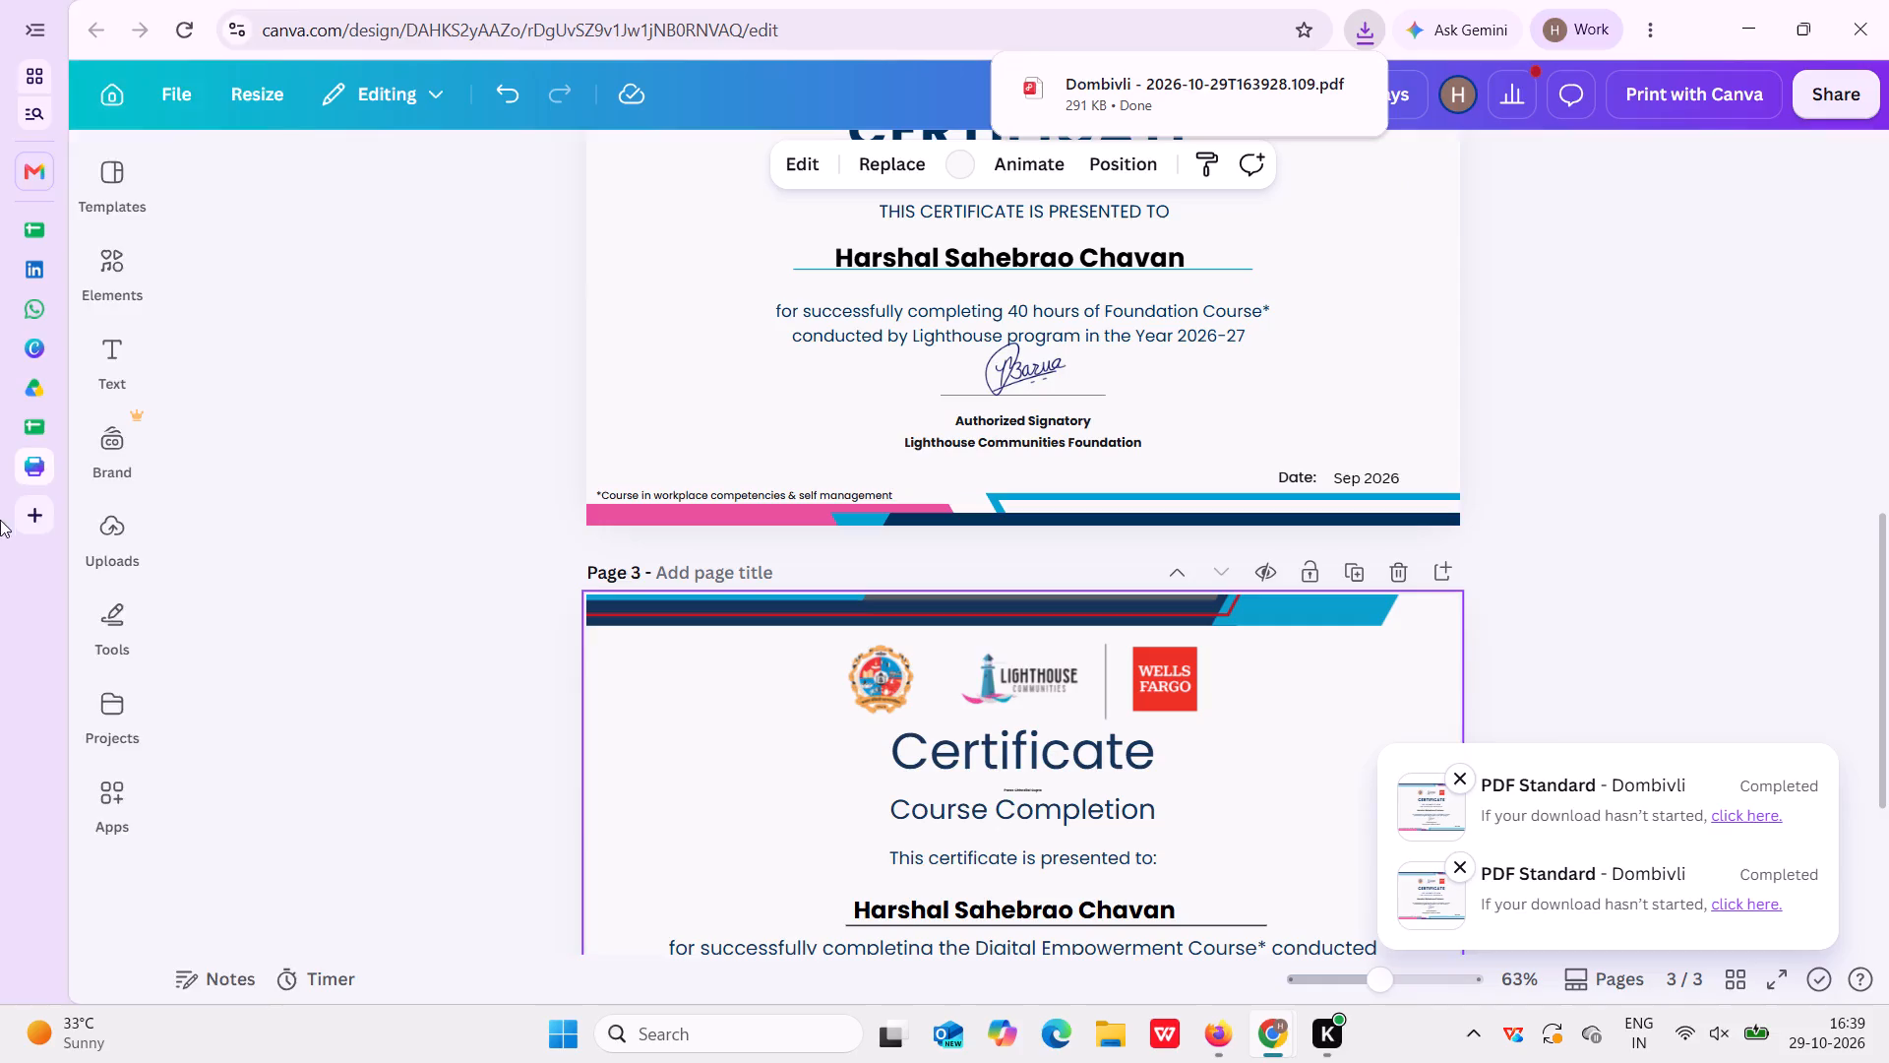
Switch to the Batch no 146 folder in Google Drive.
left_click(47, 398)
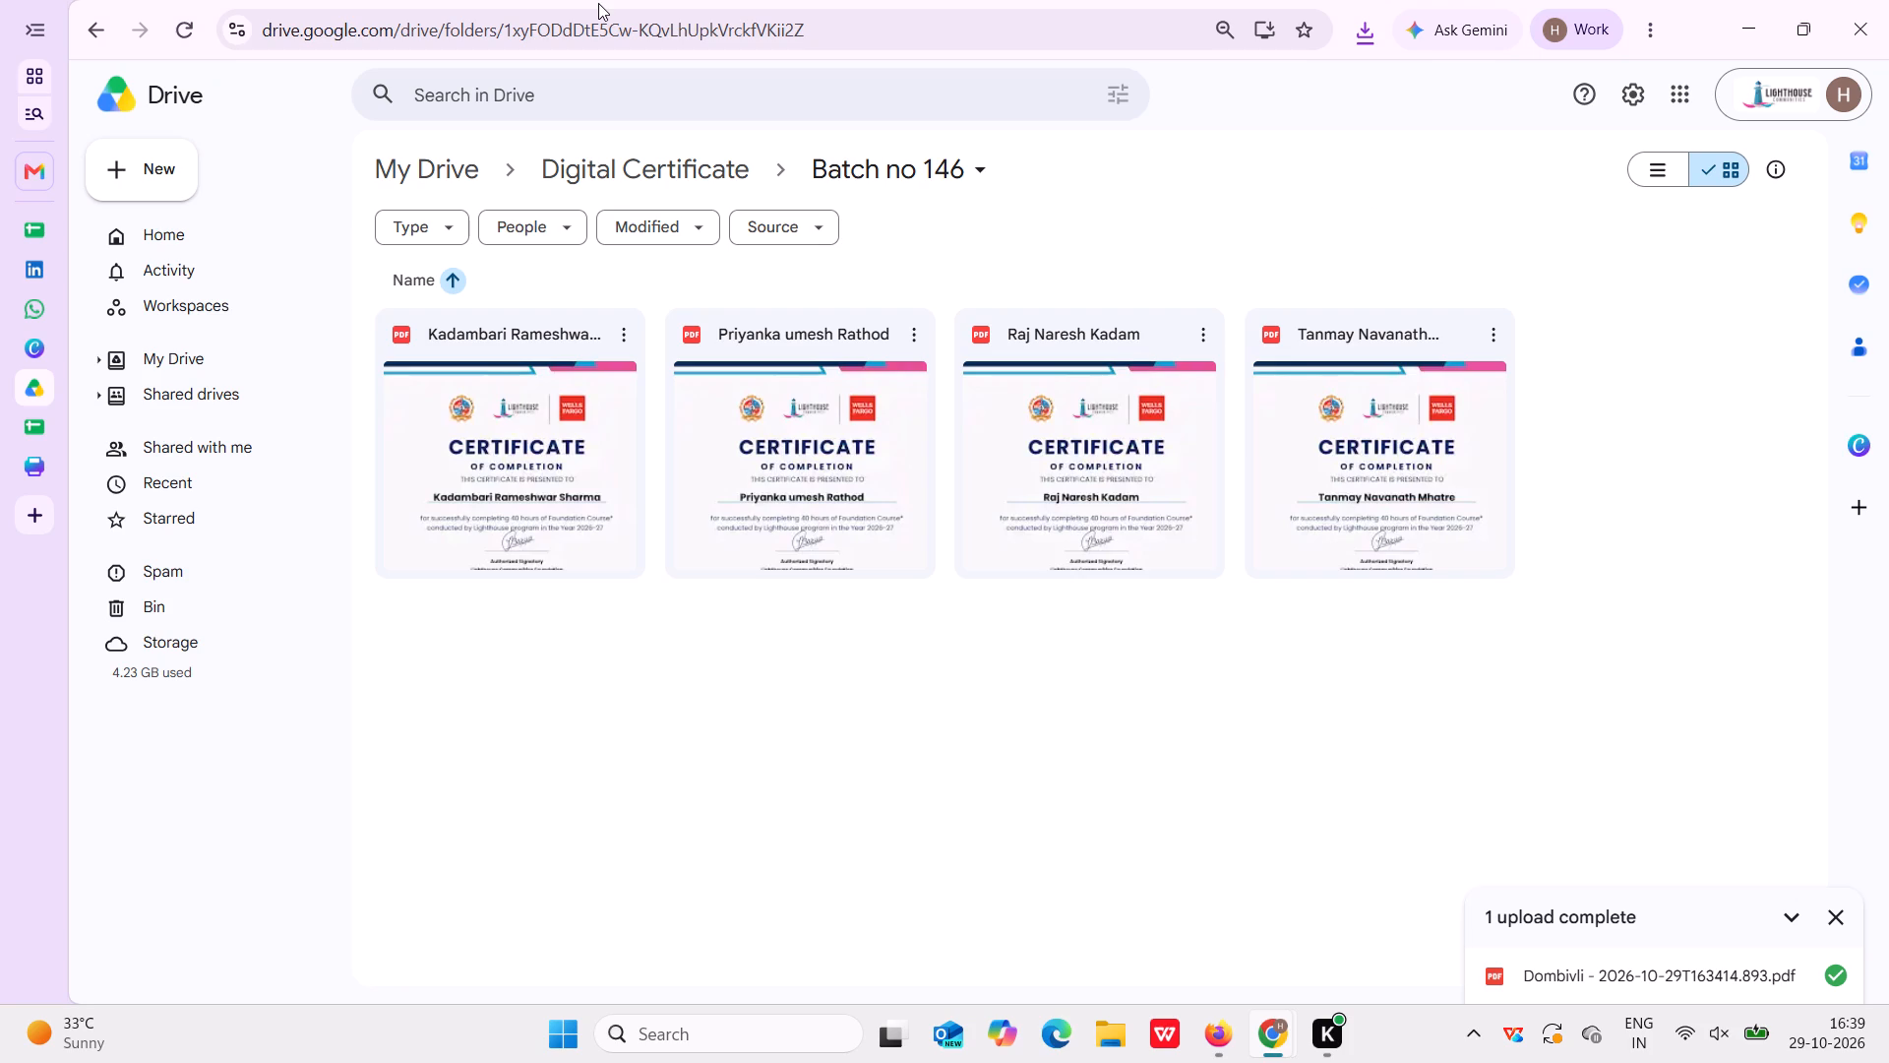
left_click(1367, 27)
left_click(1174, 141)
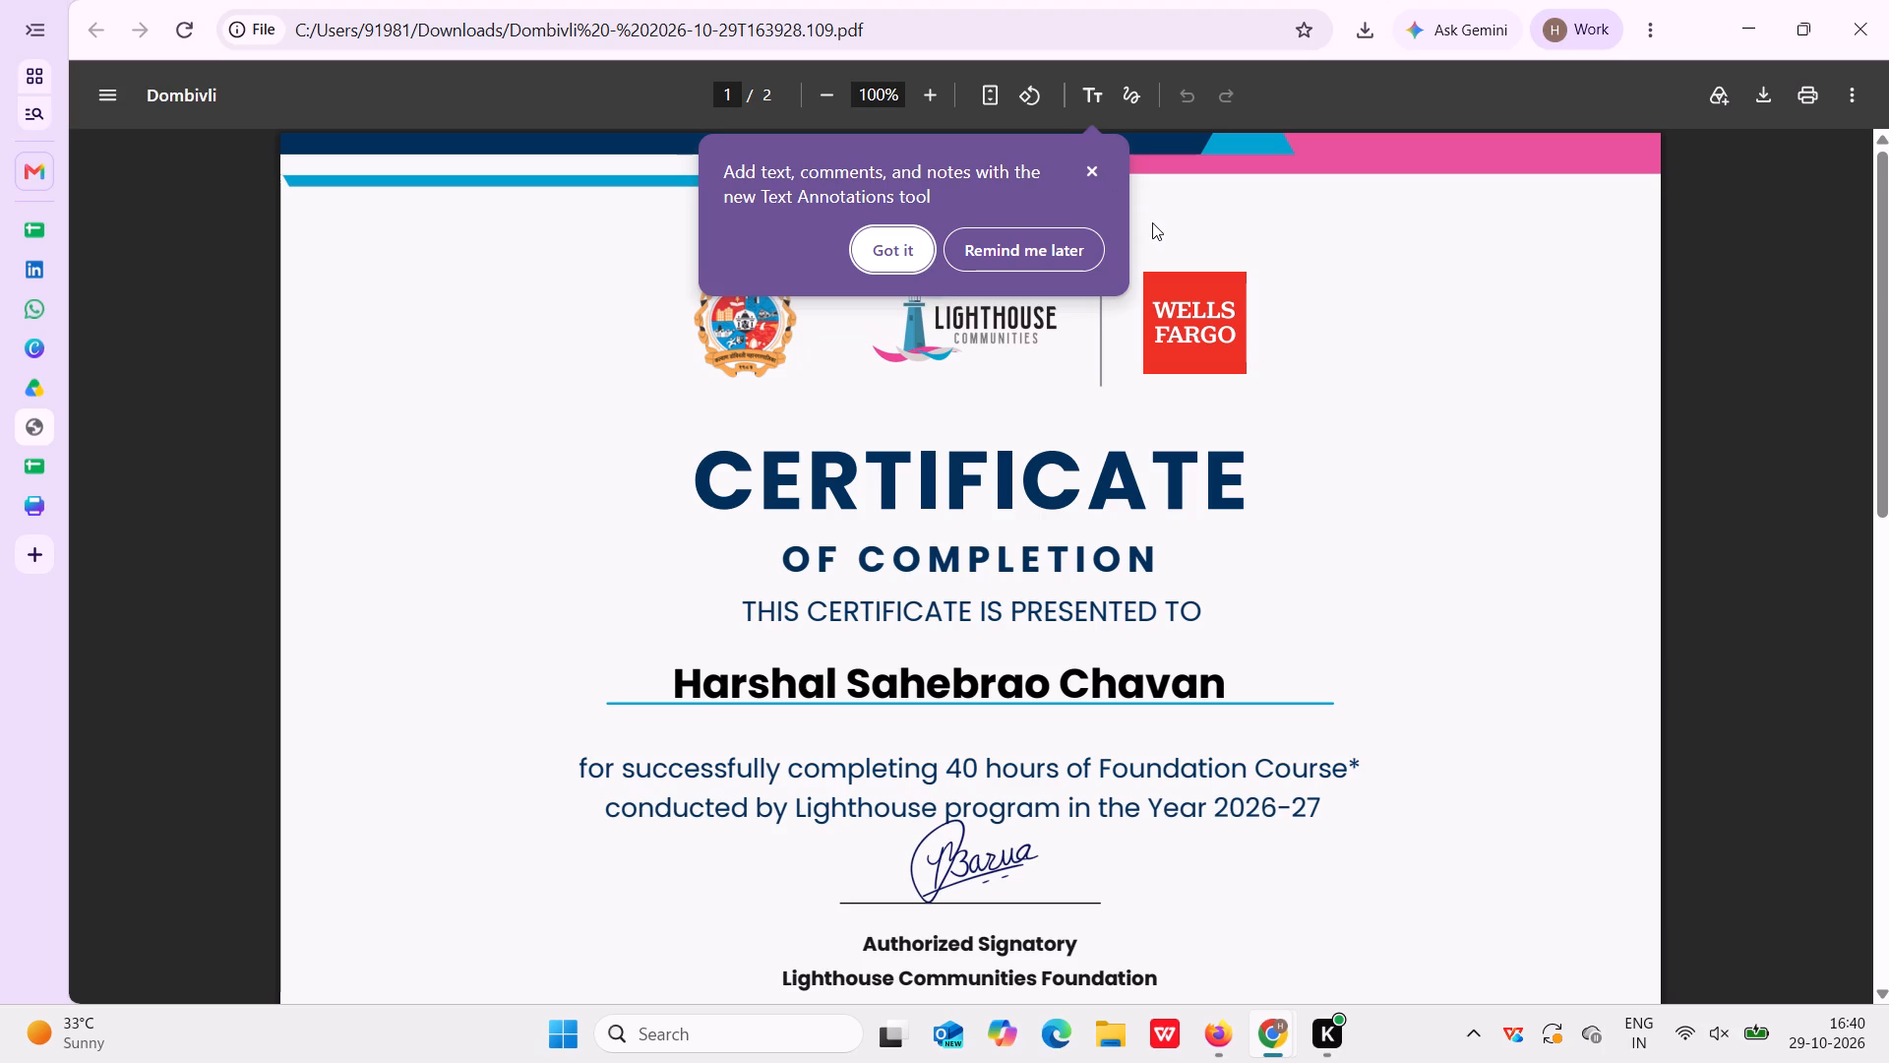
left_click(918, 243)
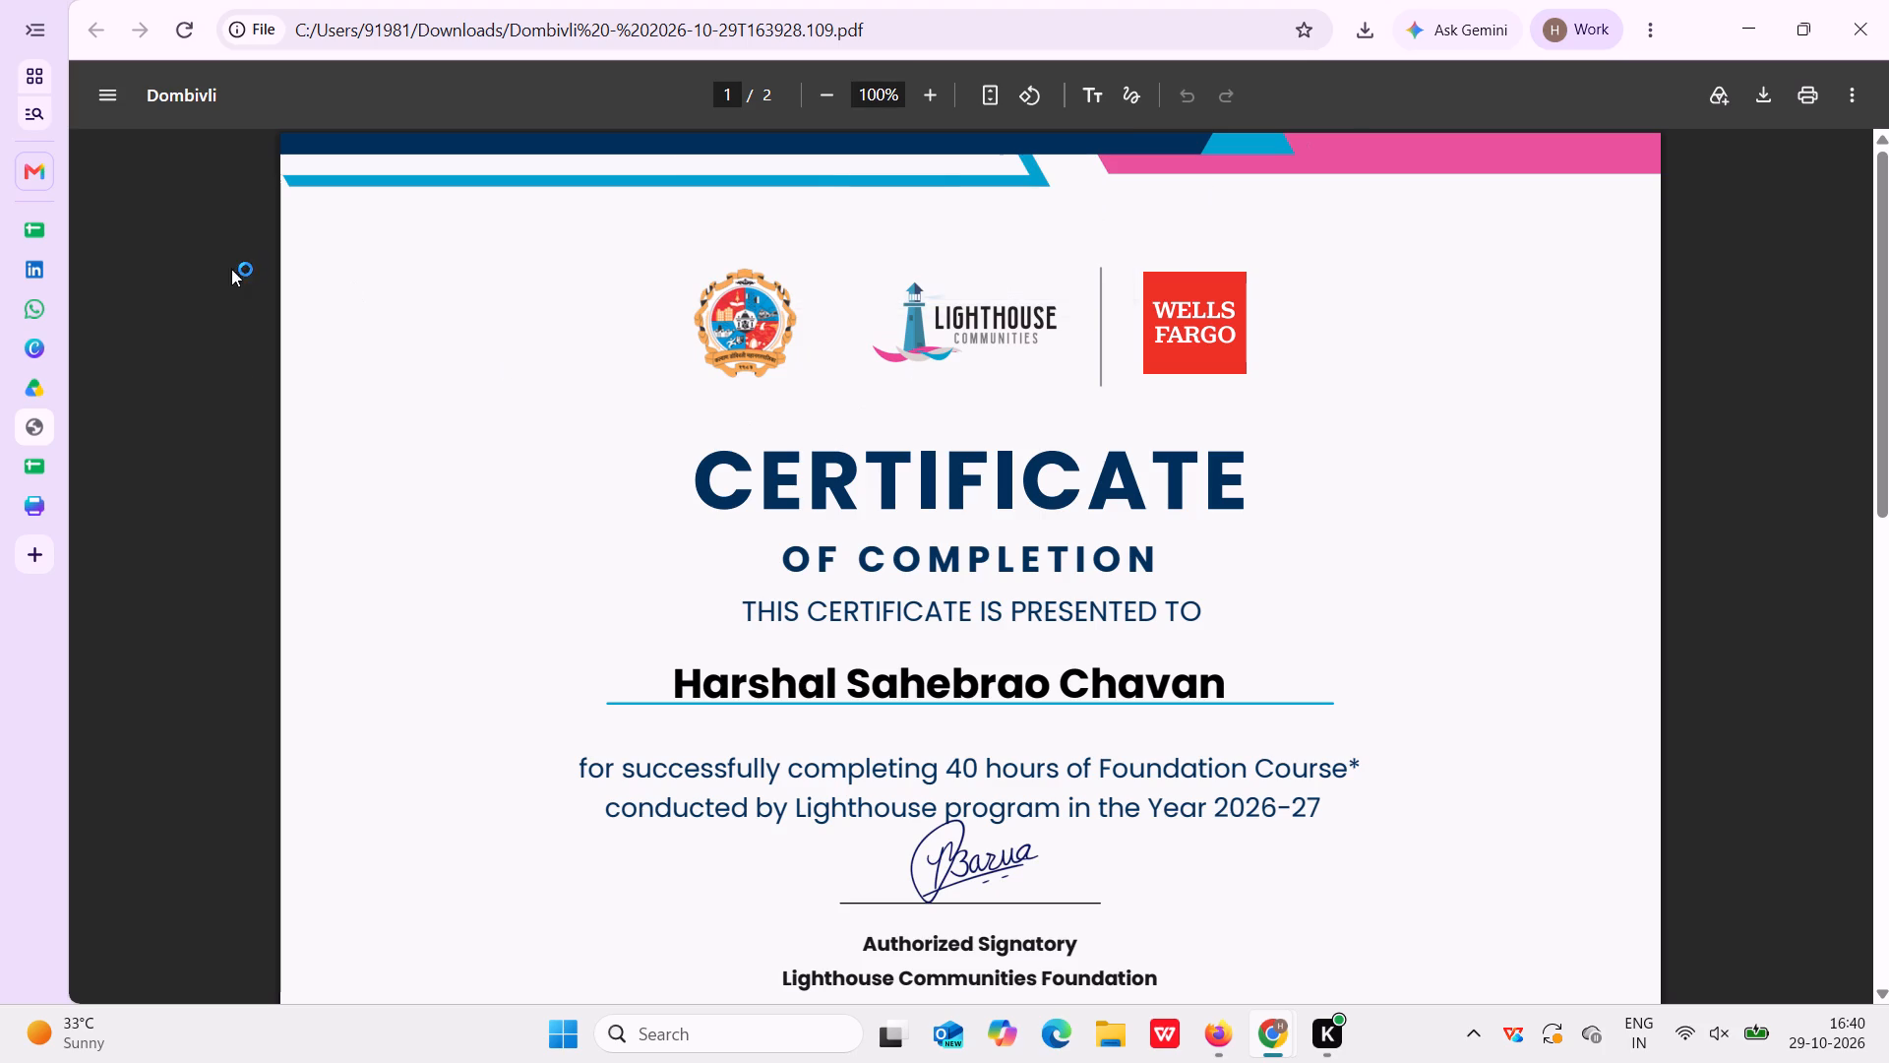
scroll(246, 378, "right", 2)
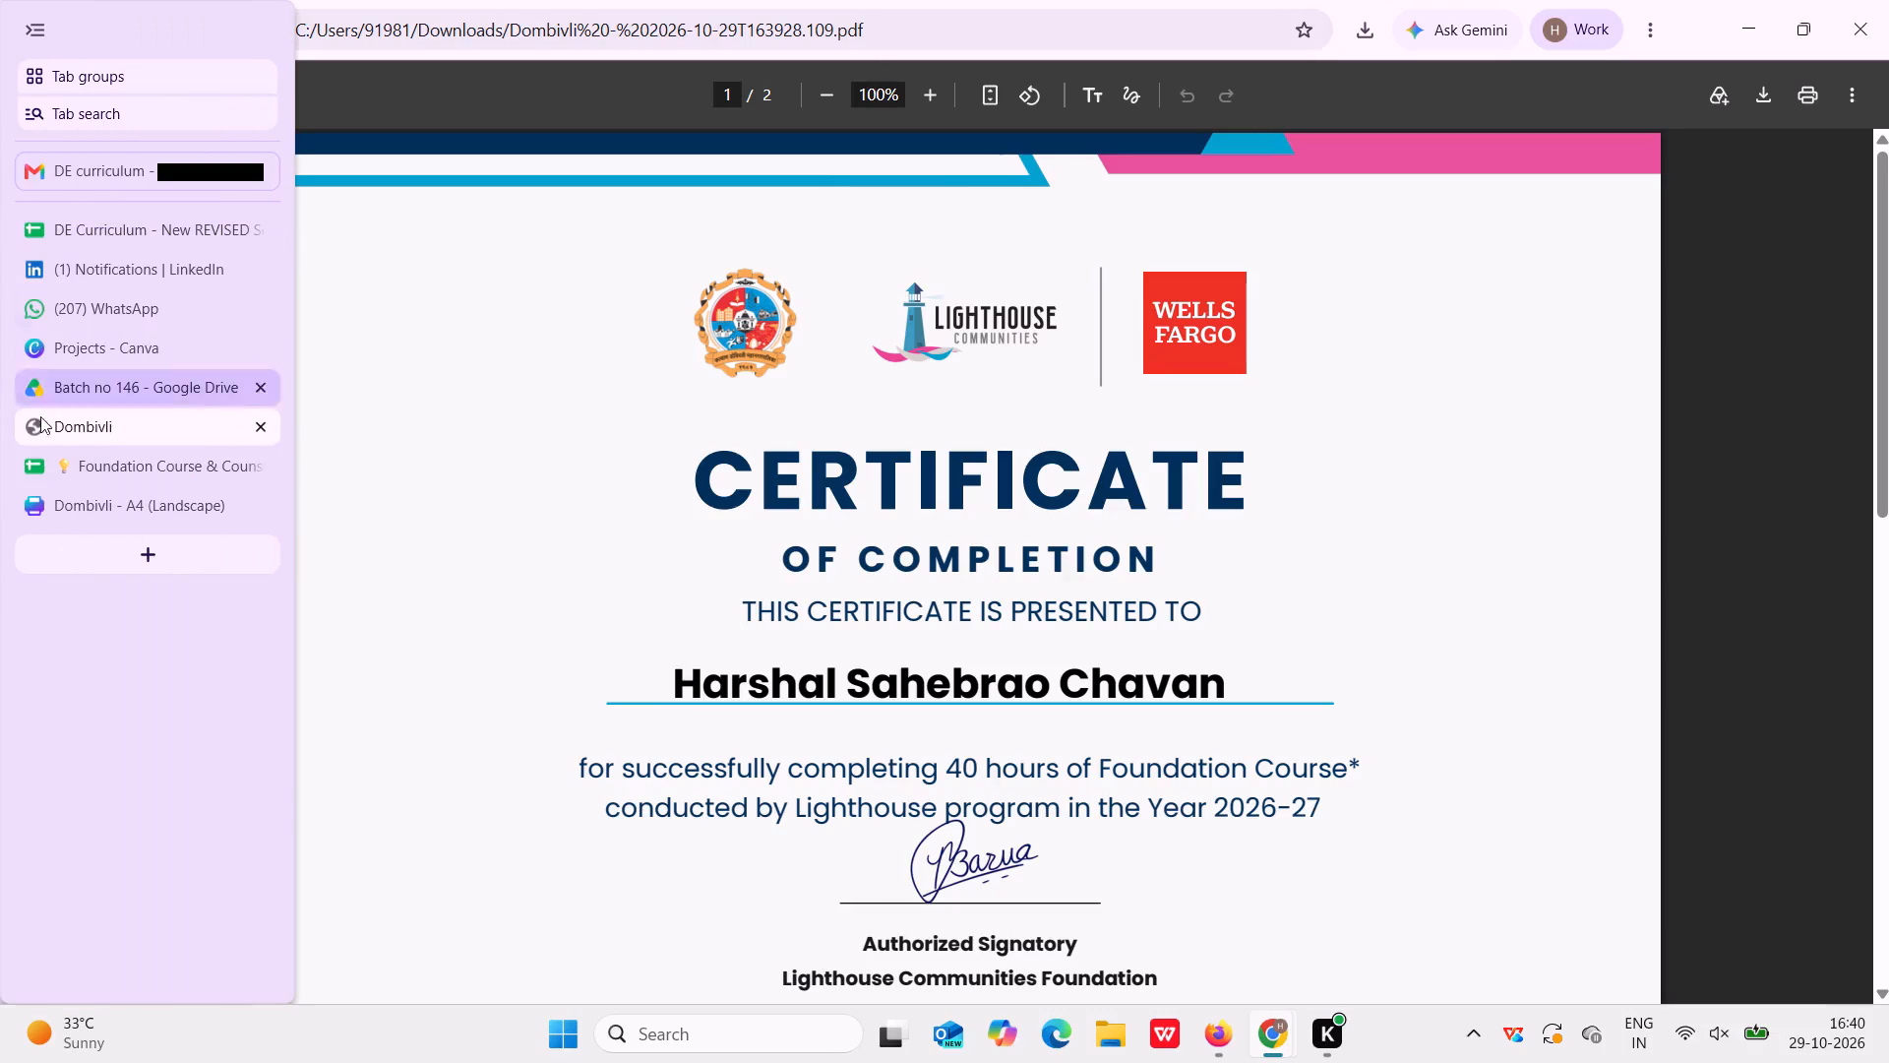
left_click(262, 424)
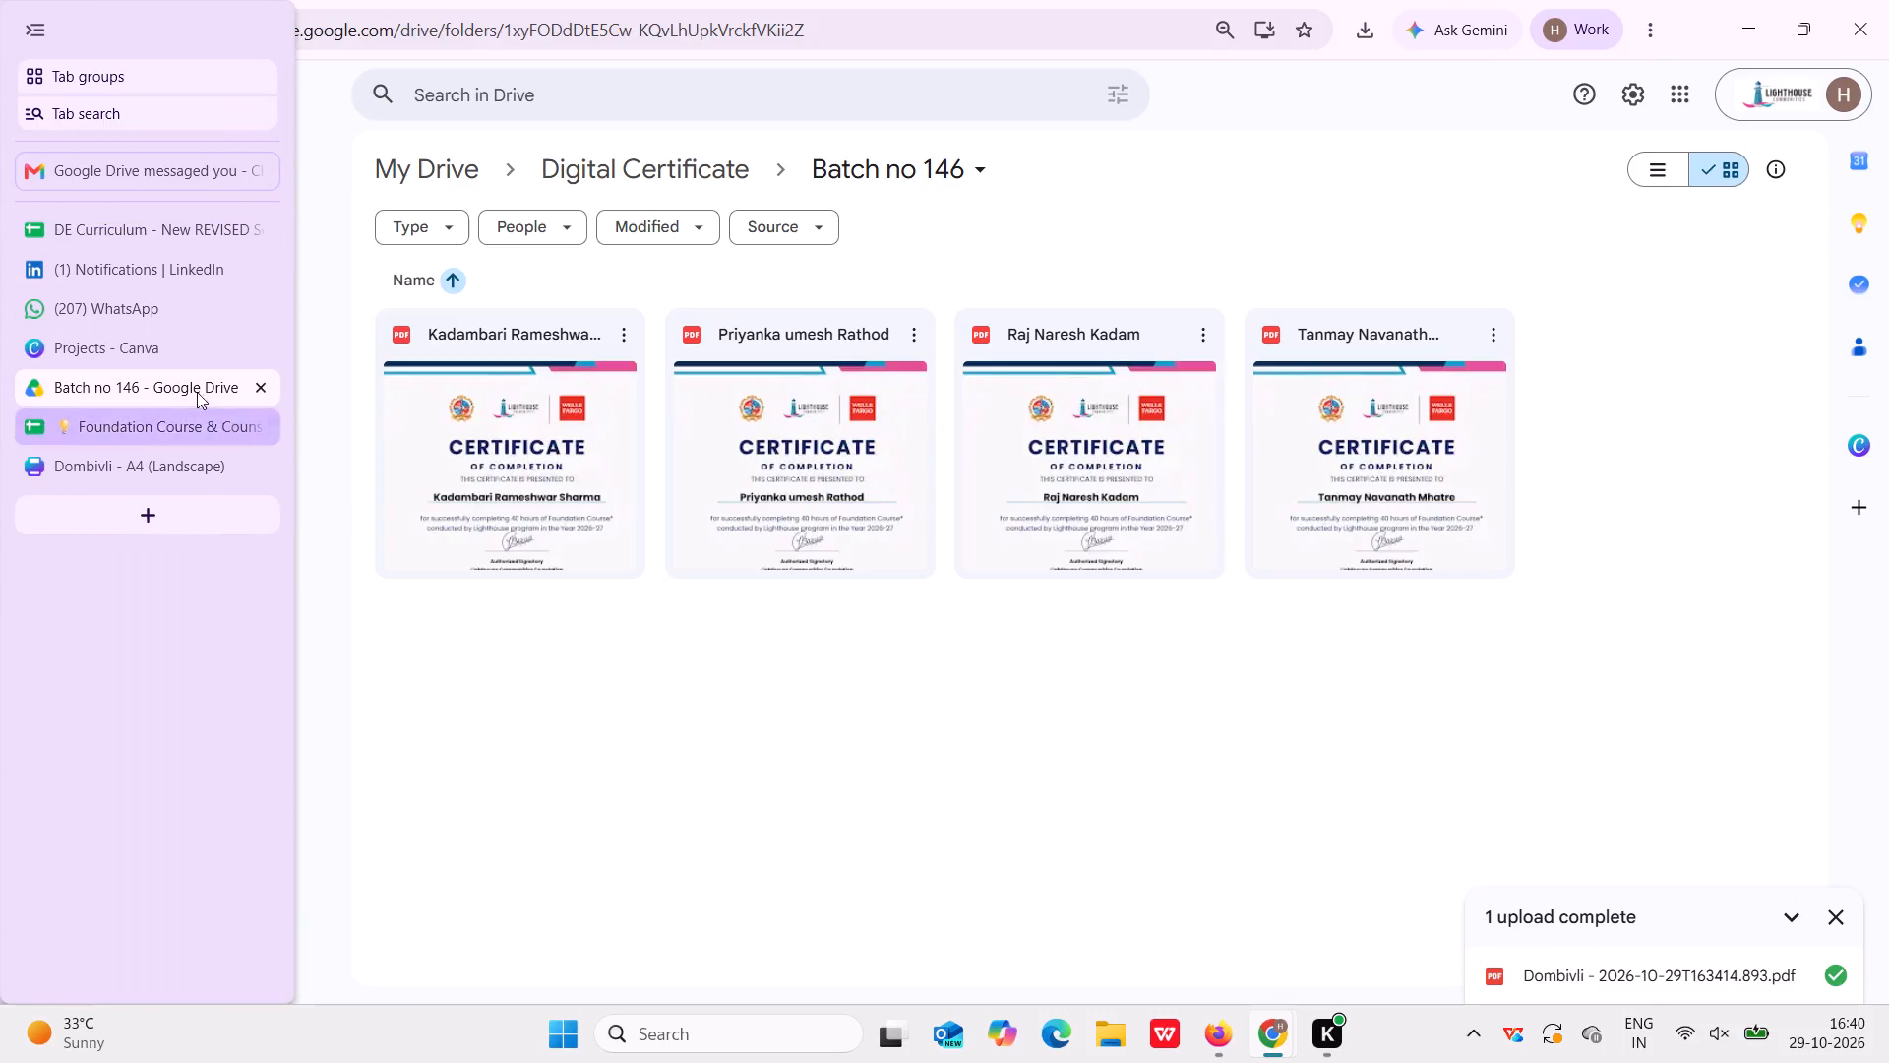
Upload the newest downloaded Dombivli certificate PDF to the Batch no 146 folder in Drive.
left_click(1363, 34)
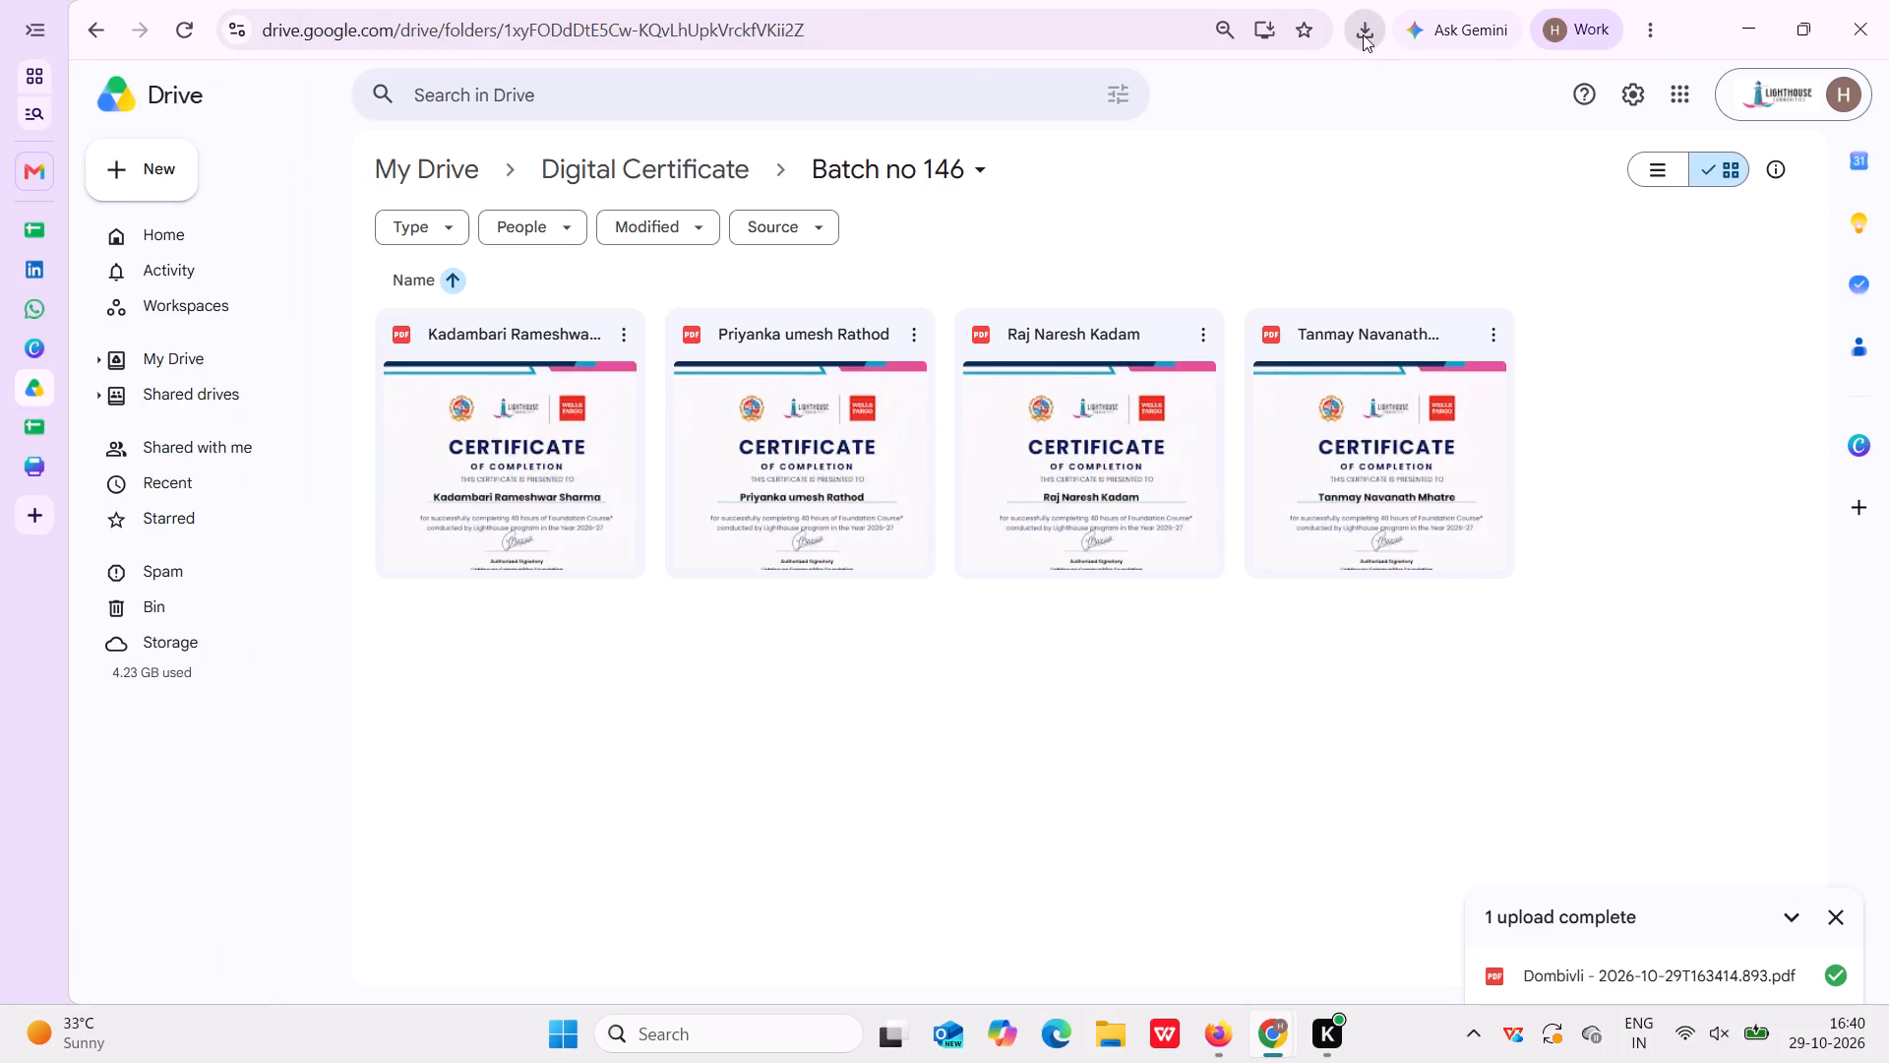
left_click_drag(1204, 160, 884, 559)
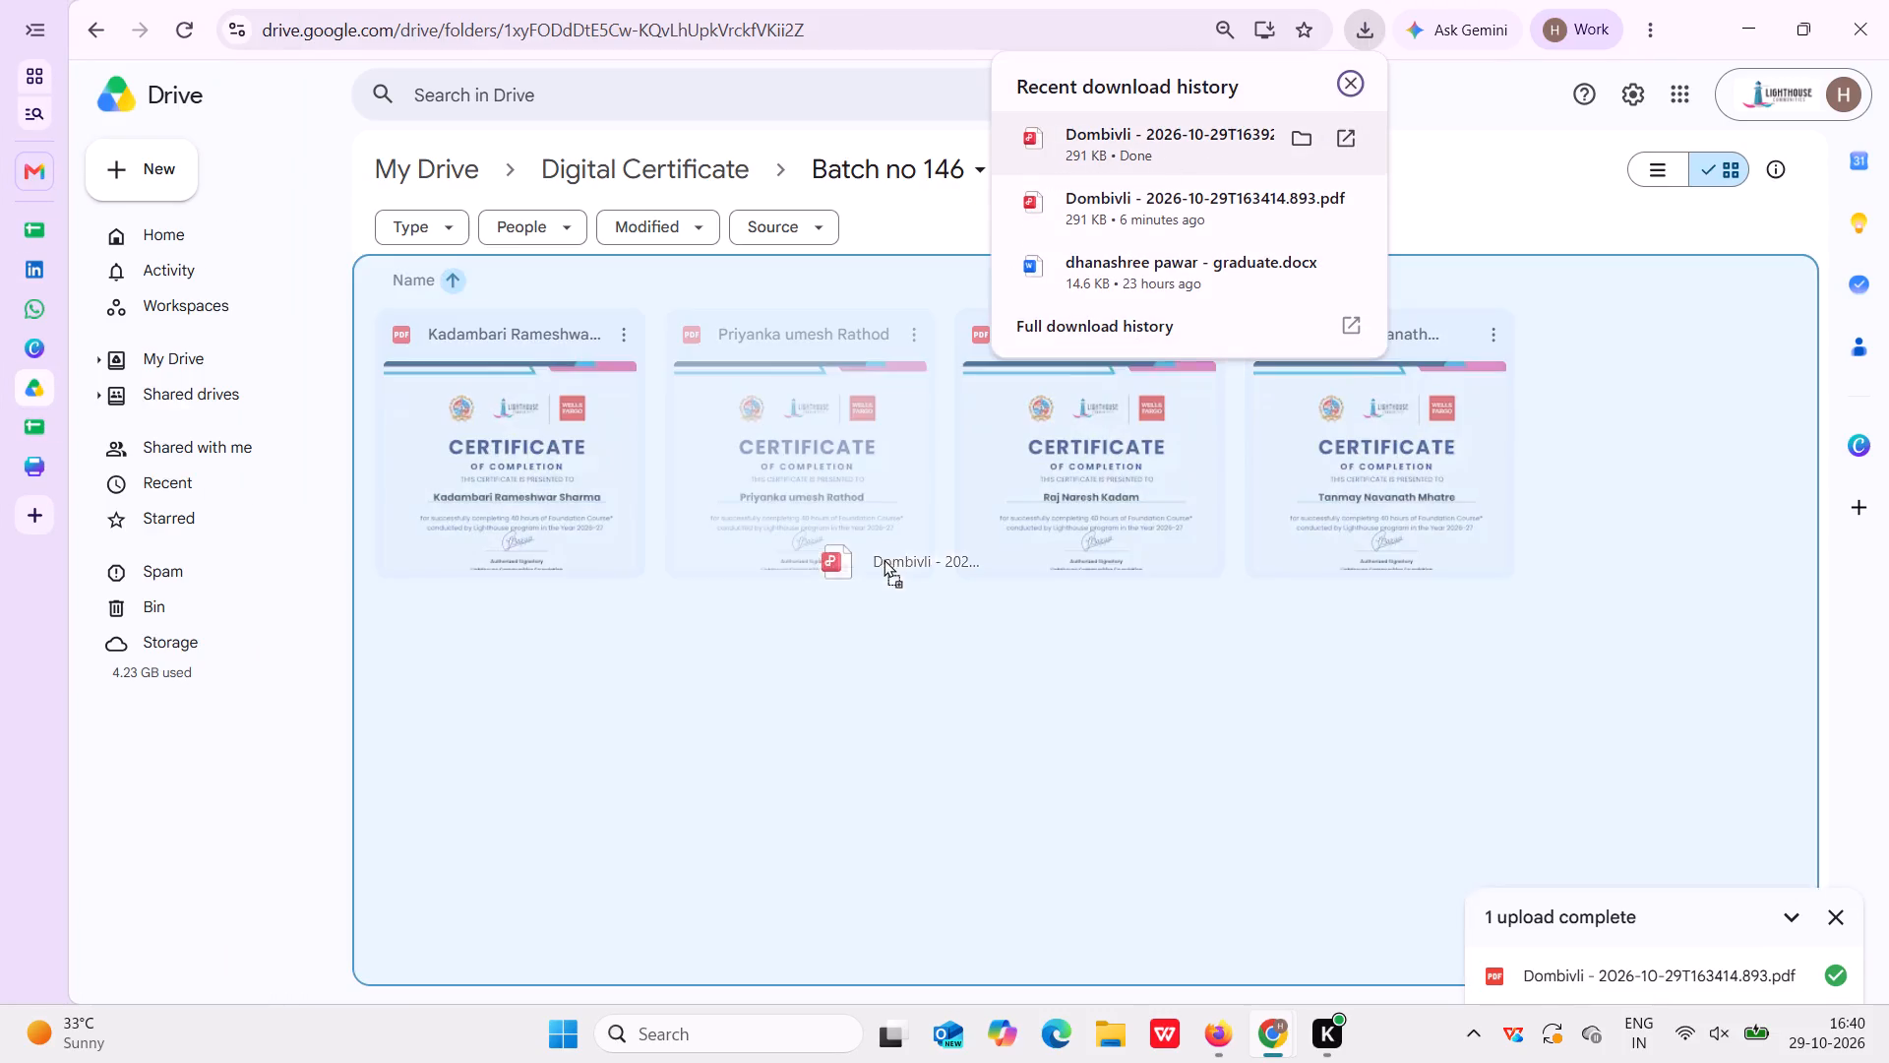
left_click_drag(884, 559, 884, 559)
left_click(1084, 718)
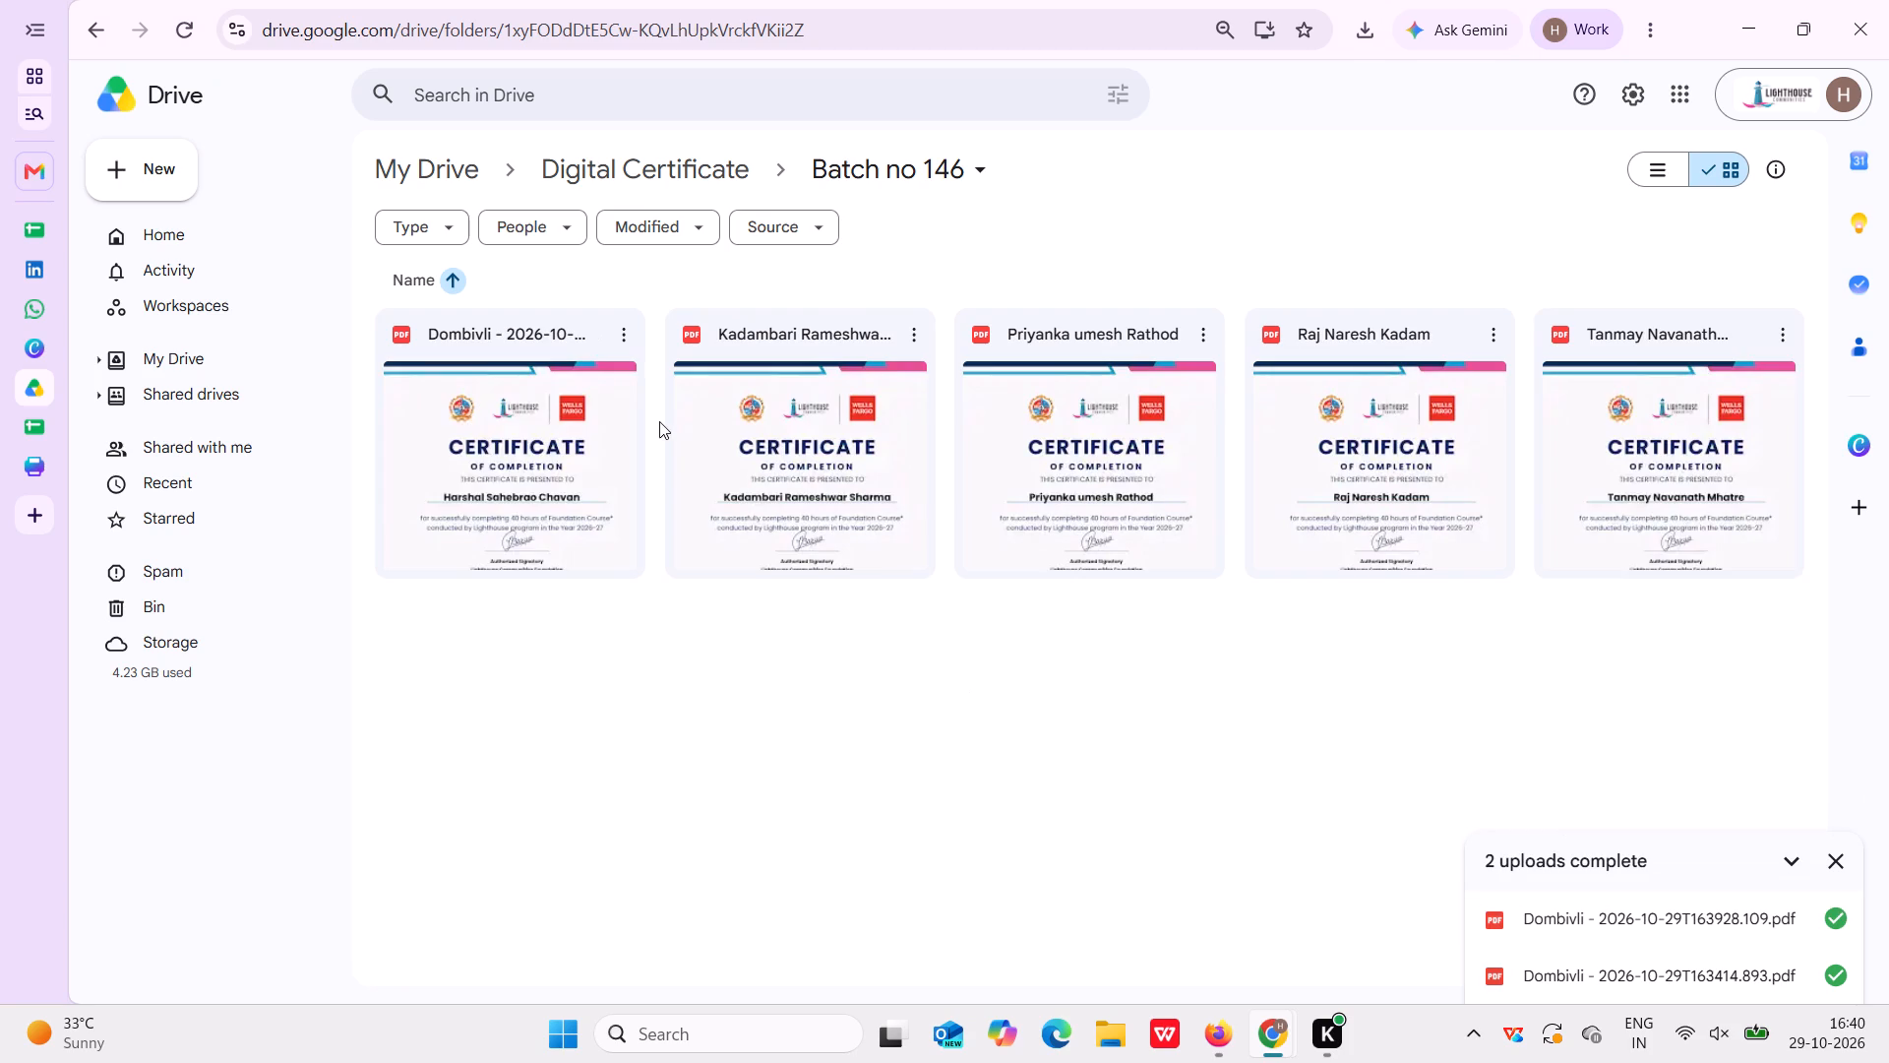
Rename the newly uploaded Dombivli PDF with the copied name of recipient number 2 and a space before the .pdf extension.
left_click(614, 329)
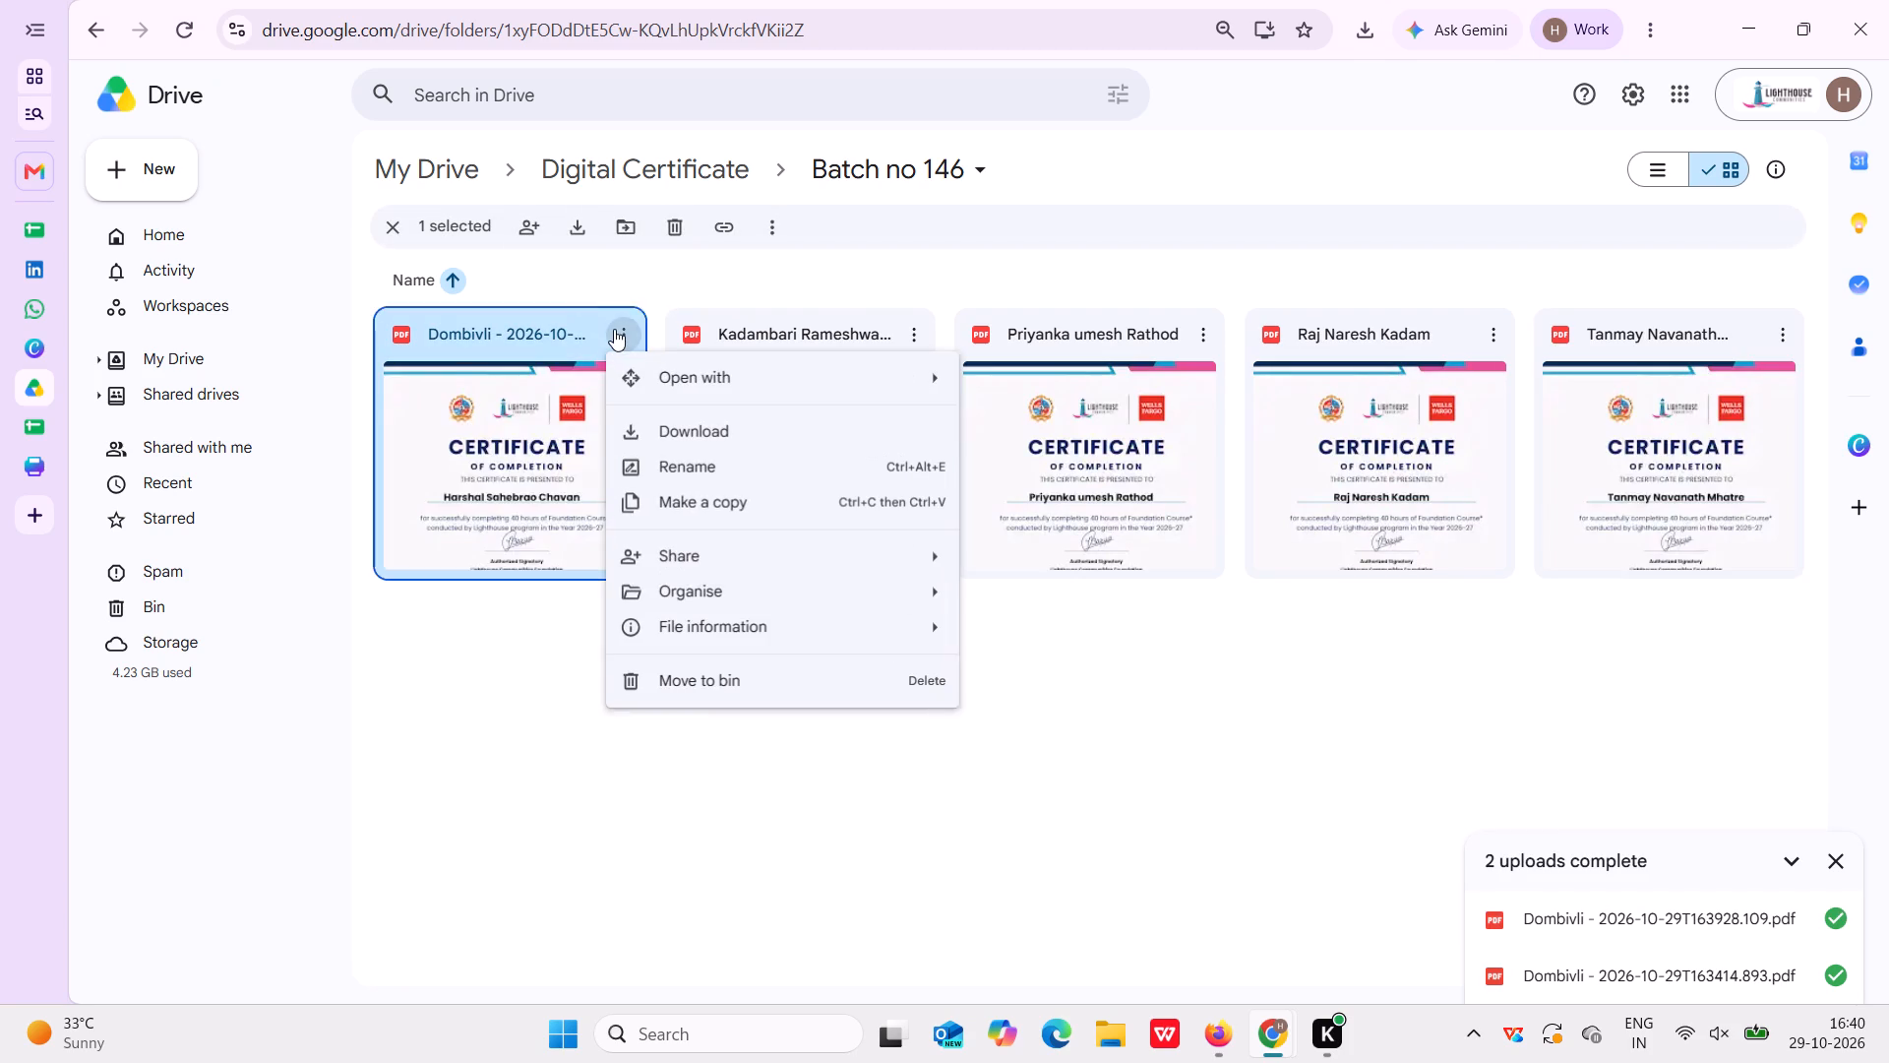
left_click(736, 468)
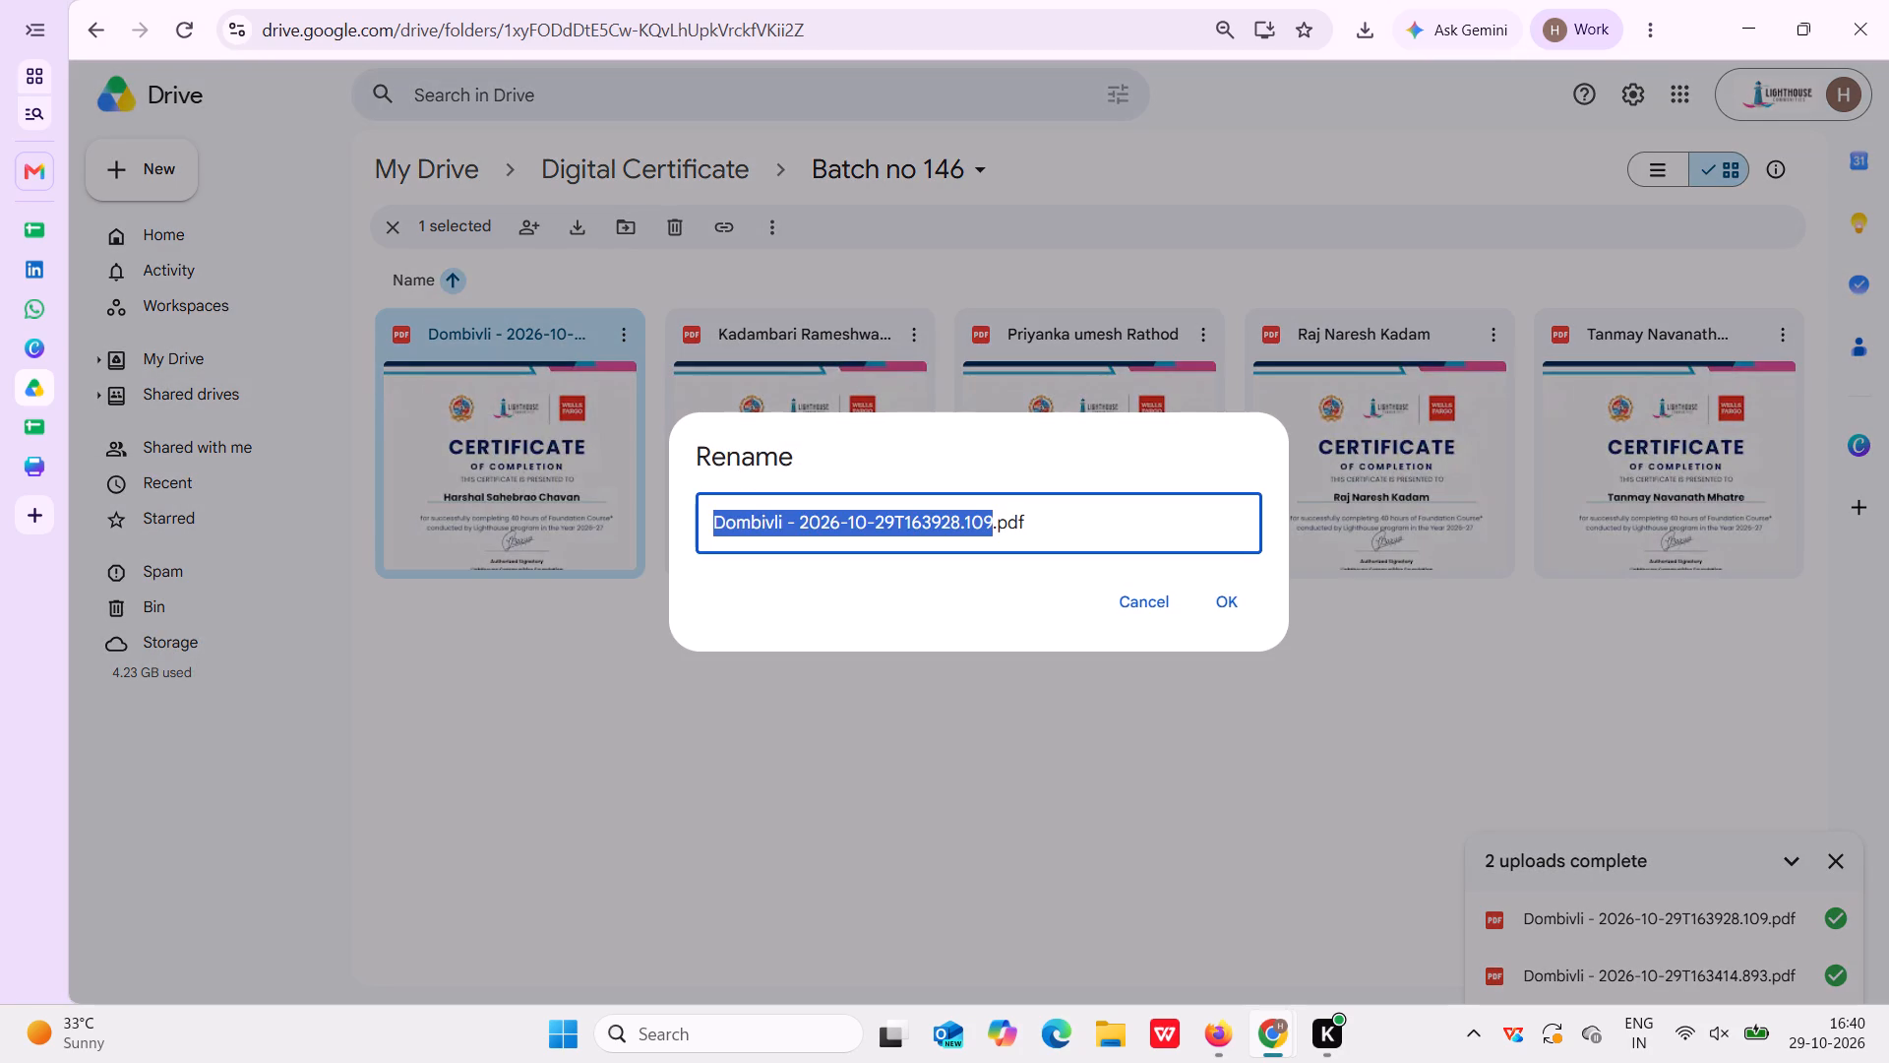
key("BackSpace")
key("ctrl+v")
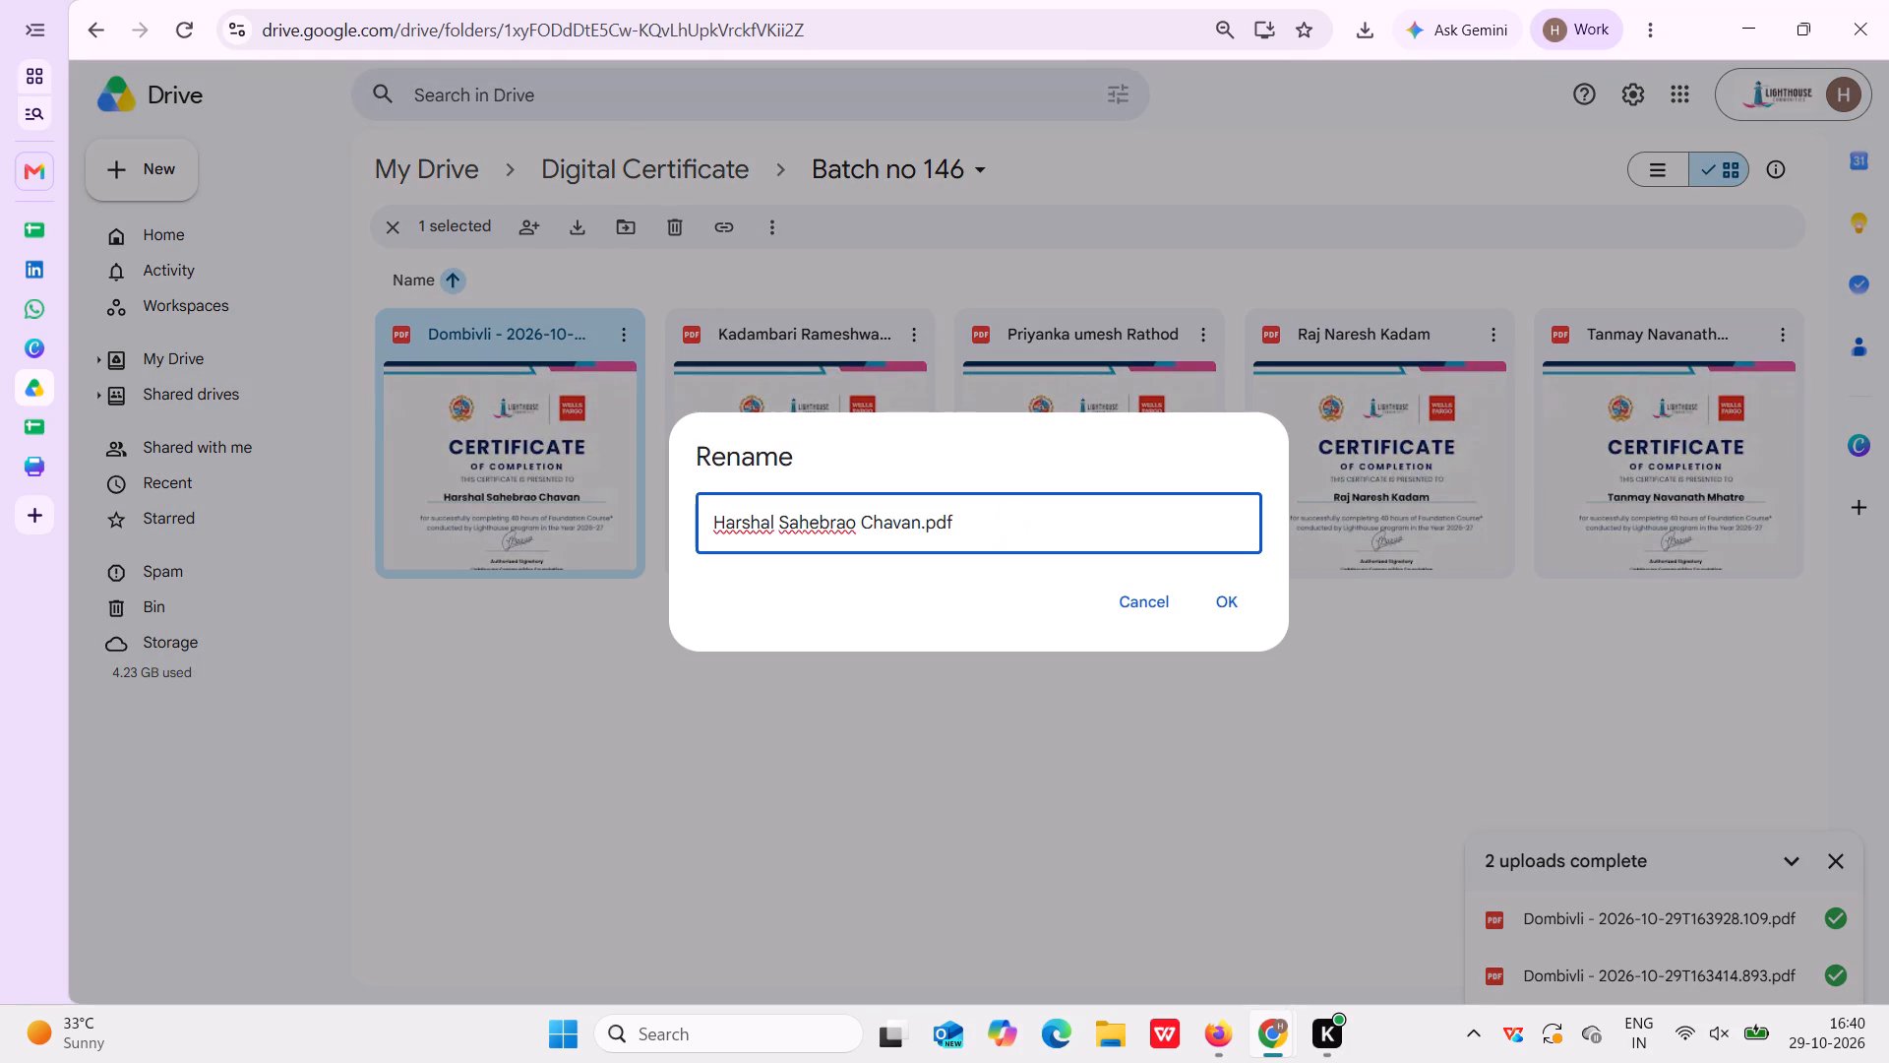
key("space")
key("Return")
left_click(910, 716)
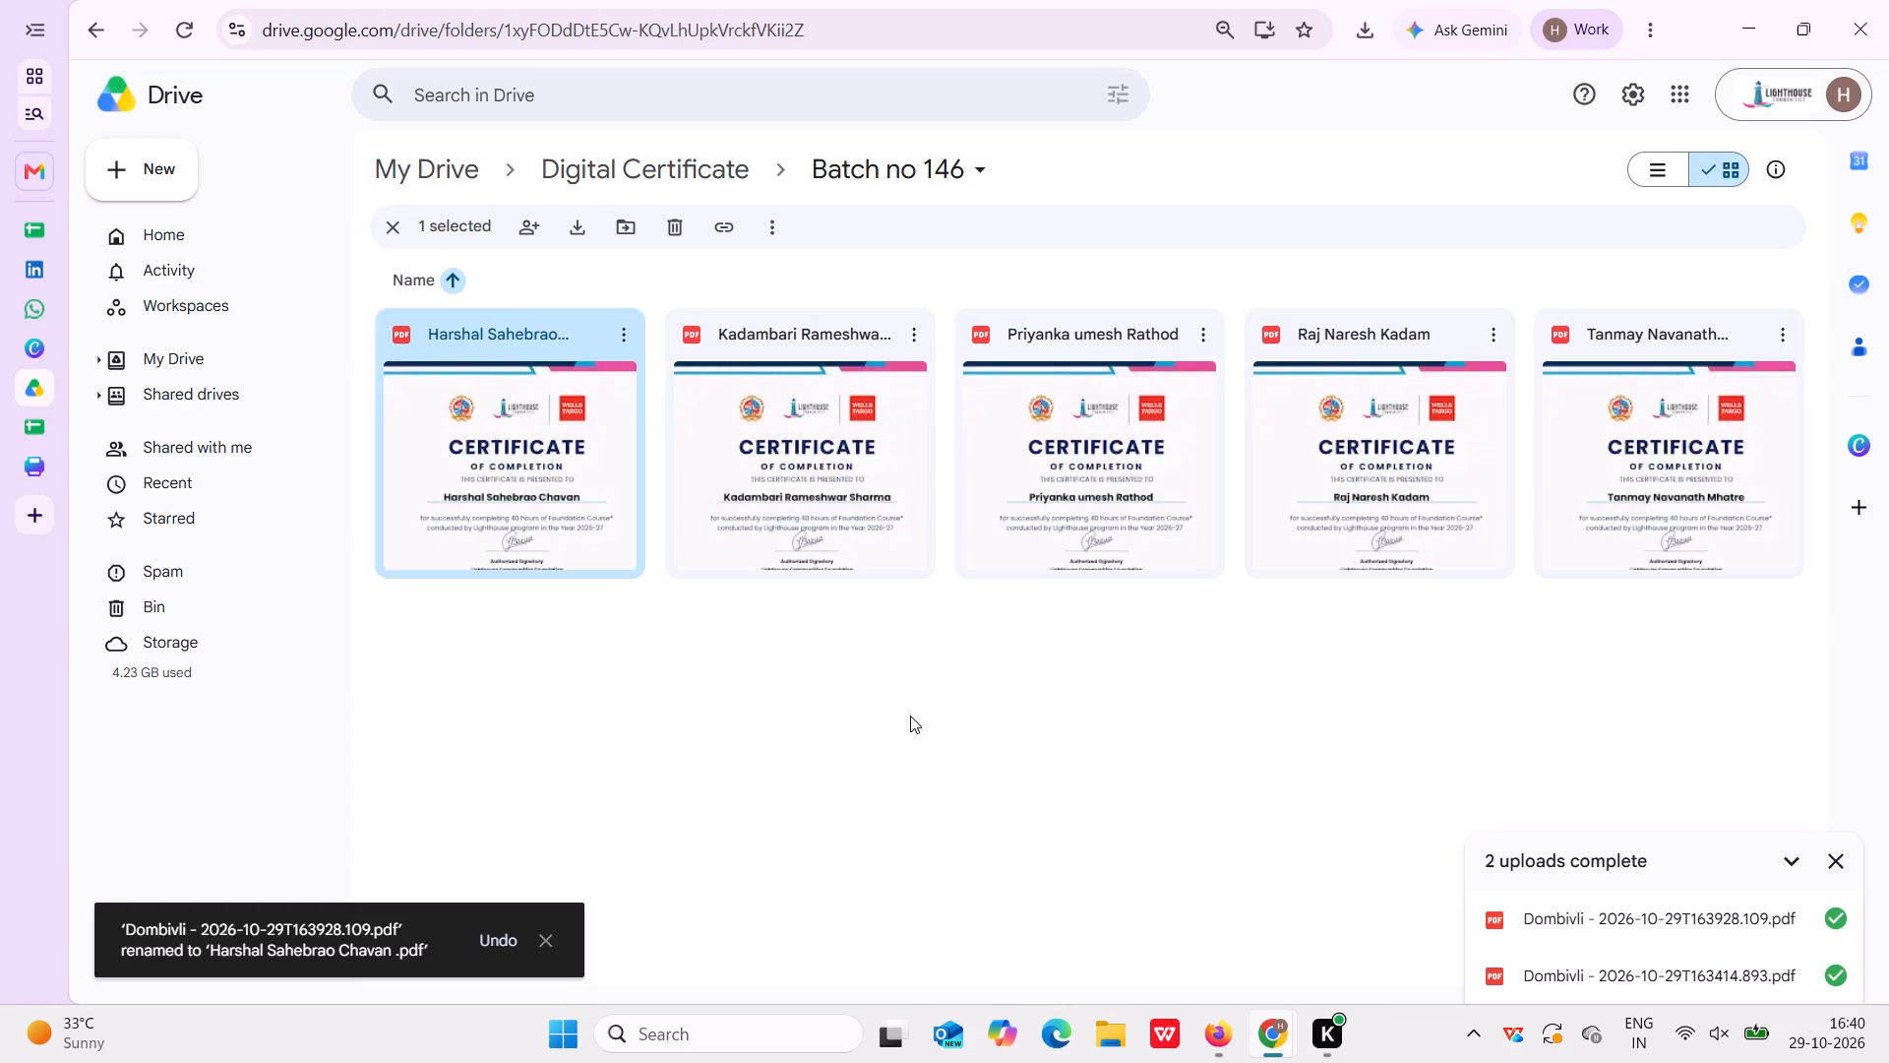
Switch to the Foundation Course attendance spreadsheet and view the KDMC-FC-146 recipient list.
left_click(46, 481)
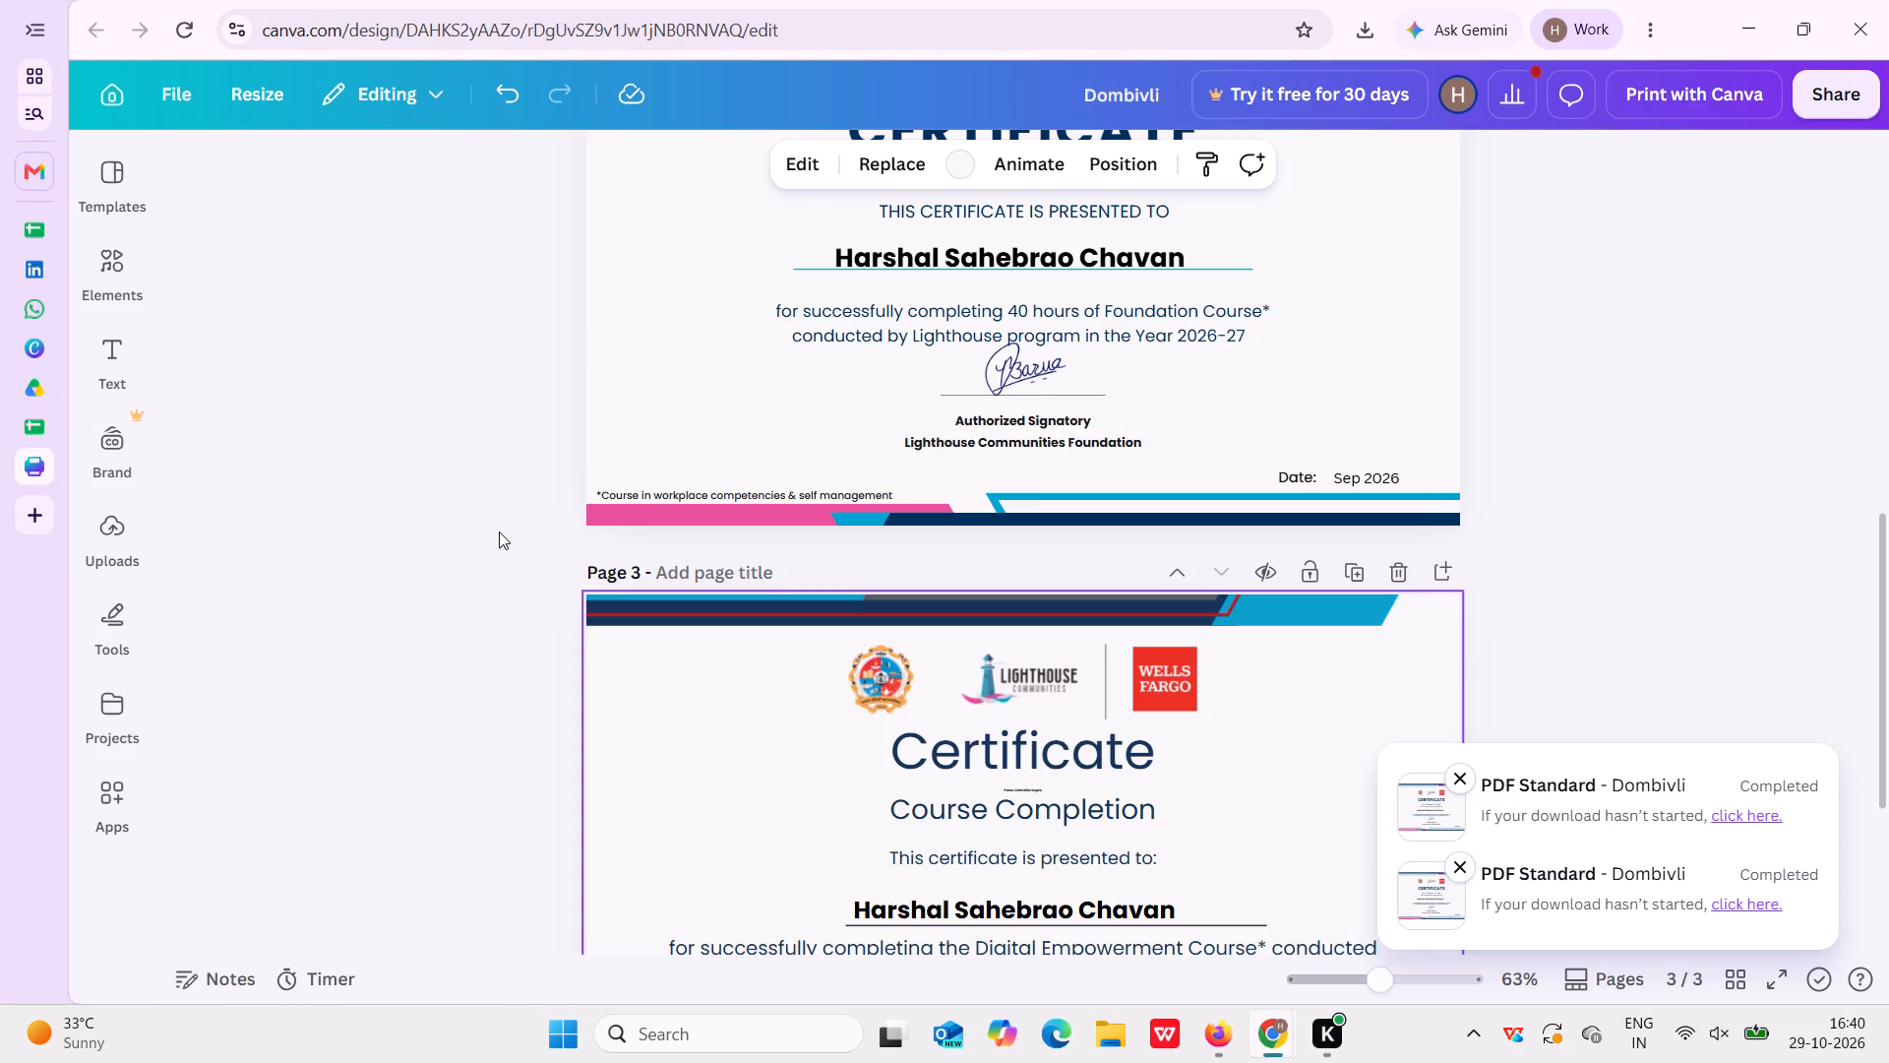
left_click(39, 419)
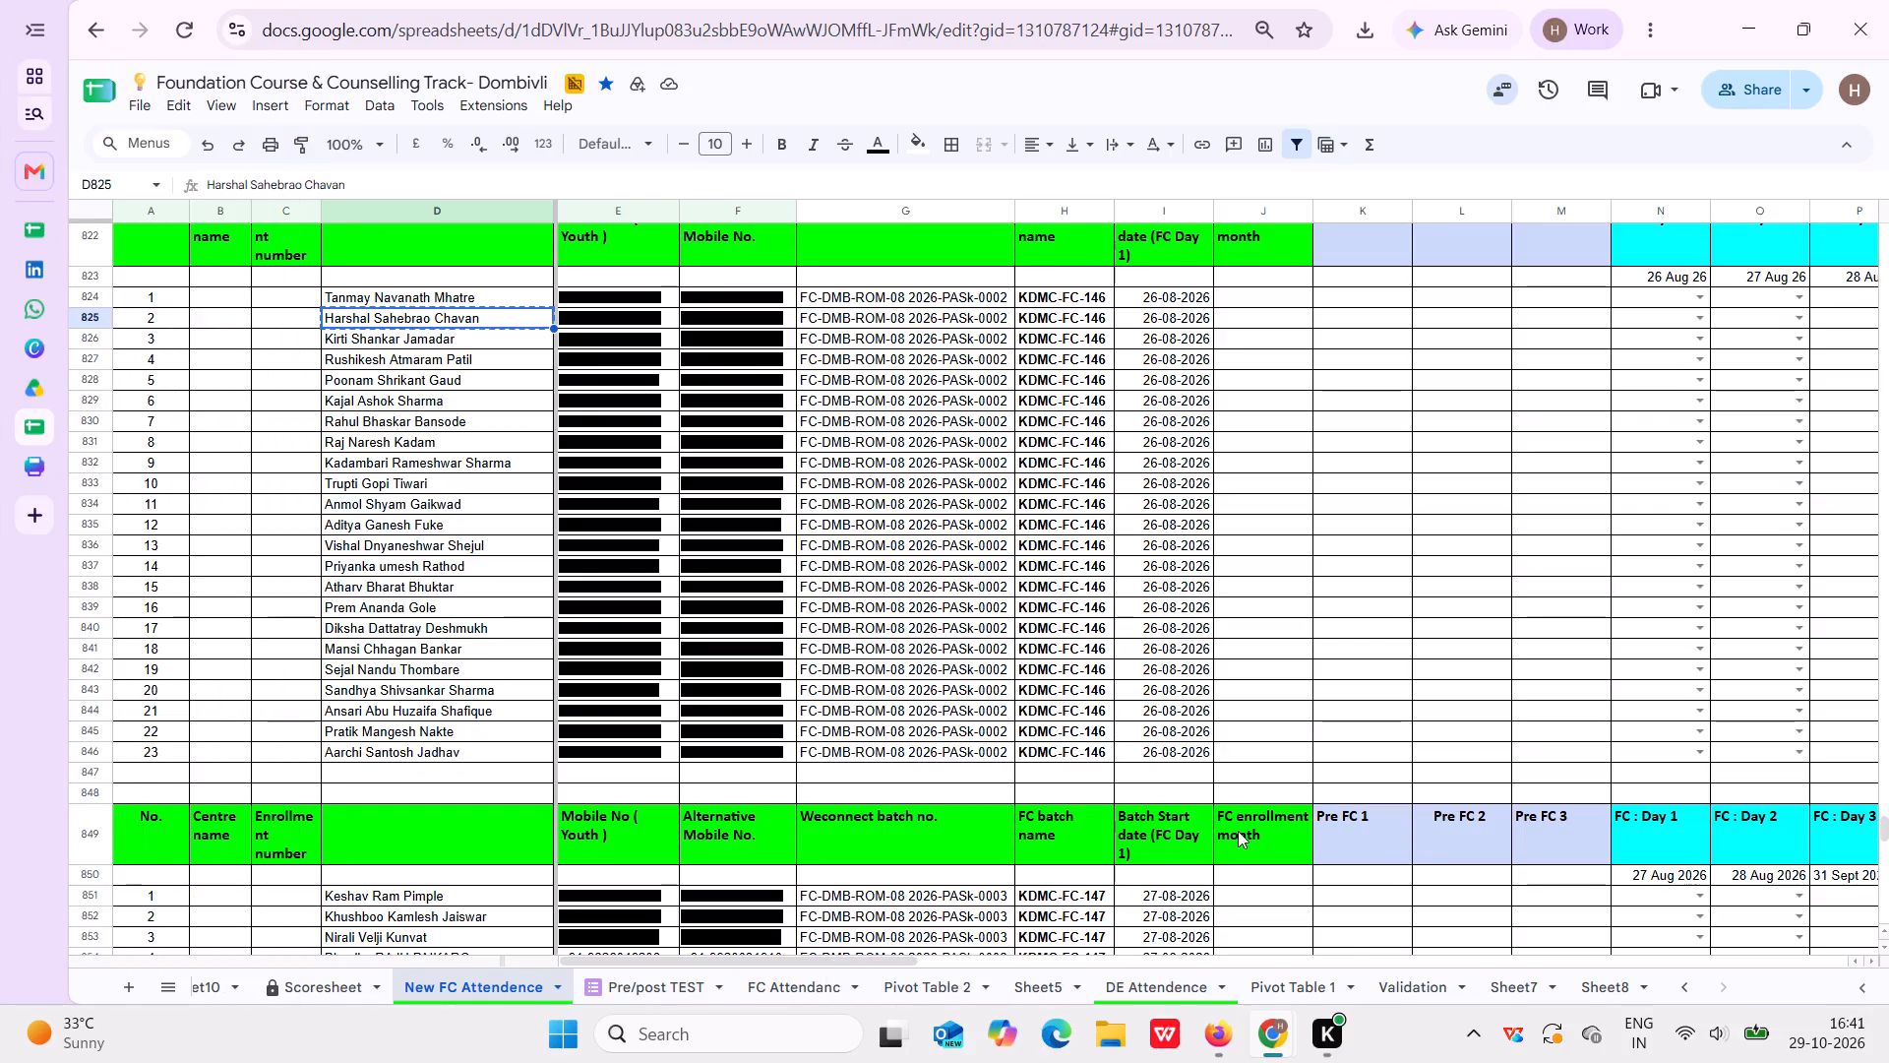
Switch to YouTube in Firefox and look through the recommended music videos.
left_click(1222, 1027)
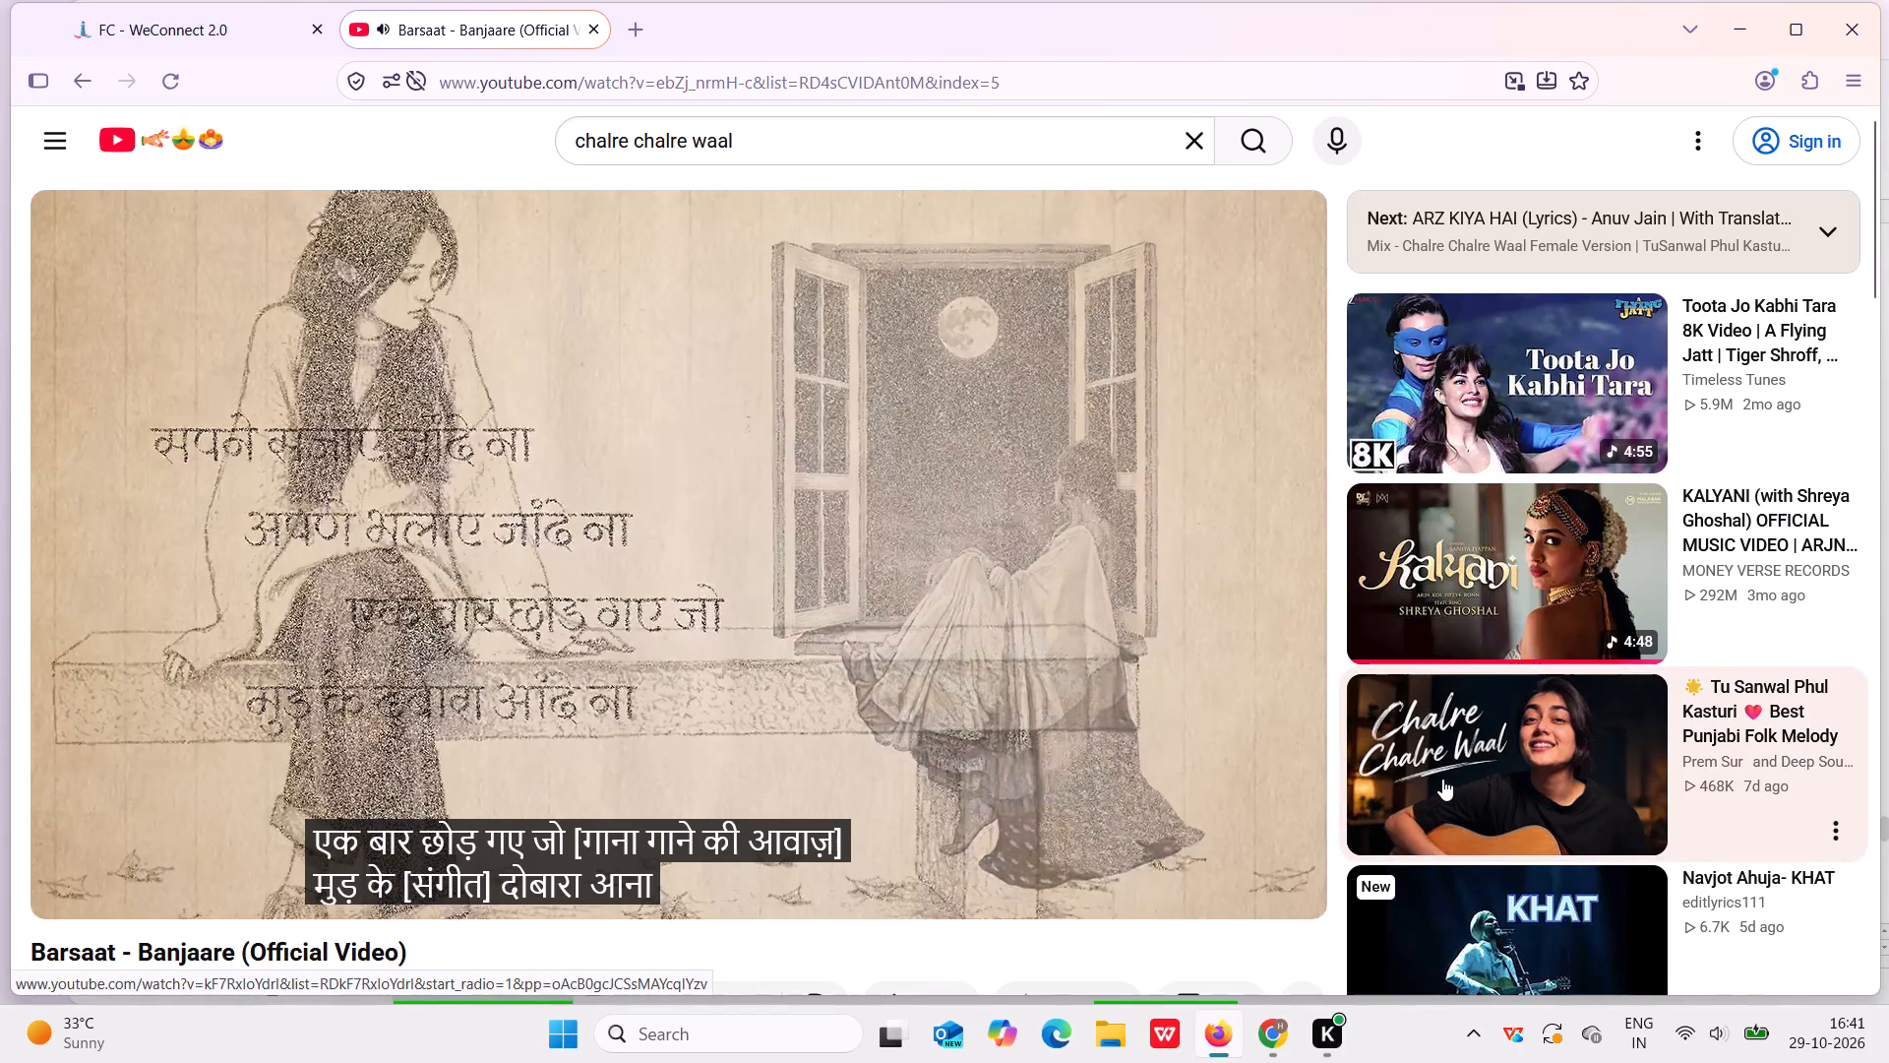
scroll(1442, 779, "down", 1)
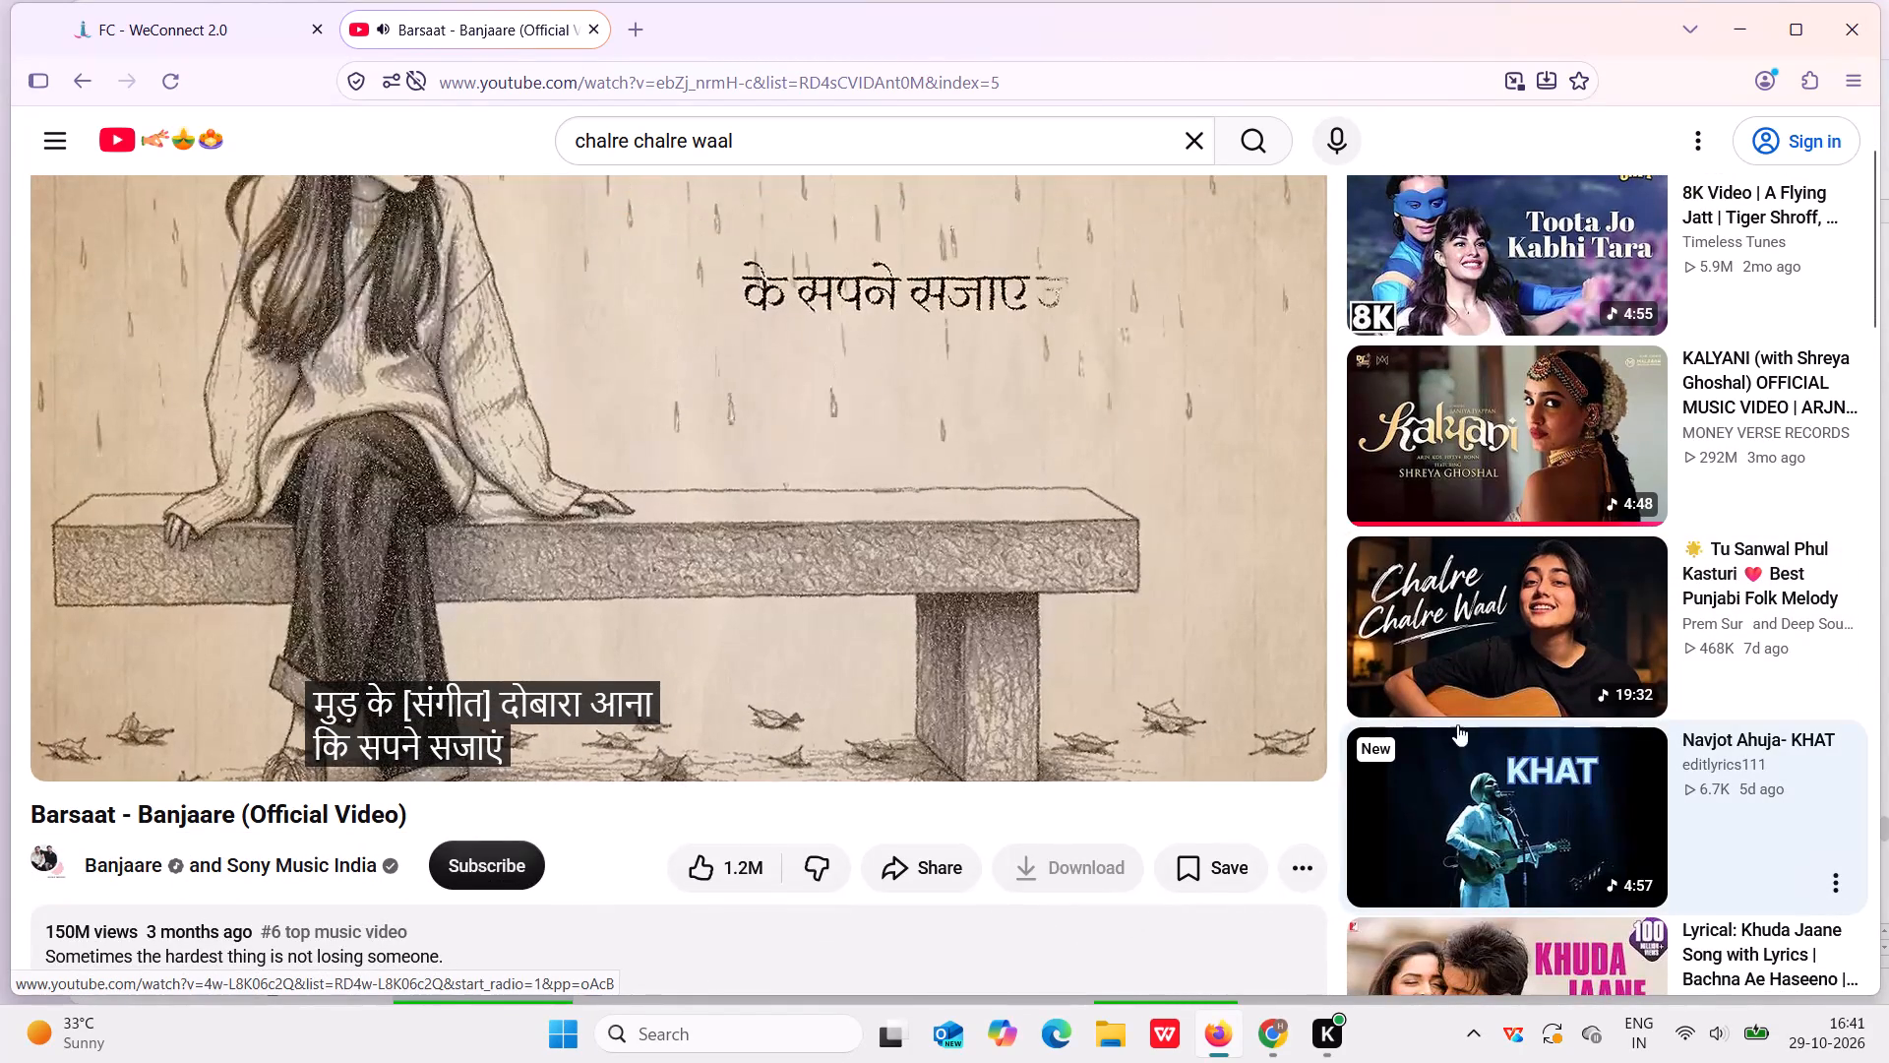
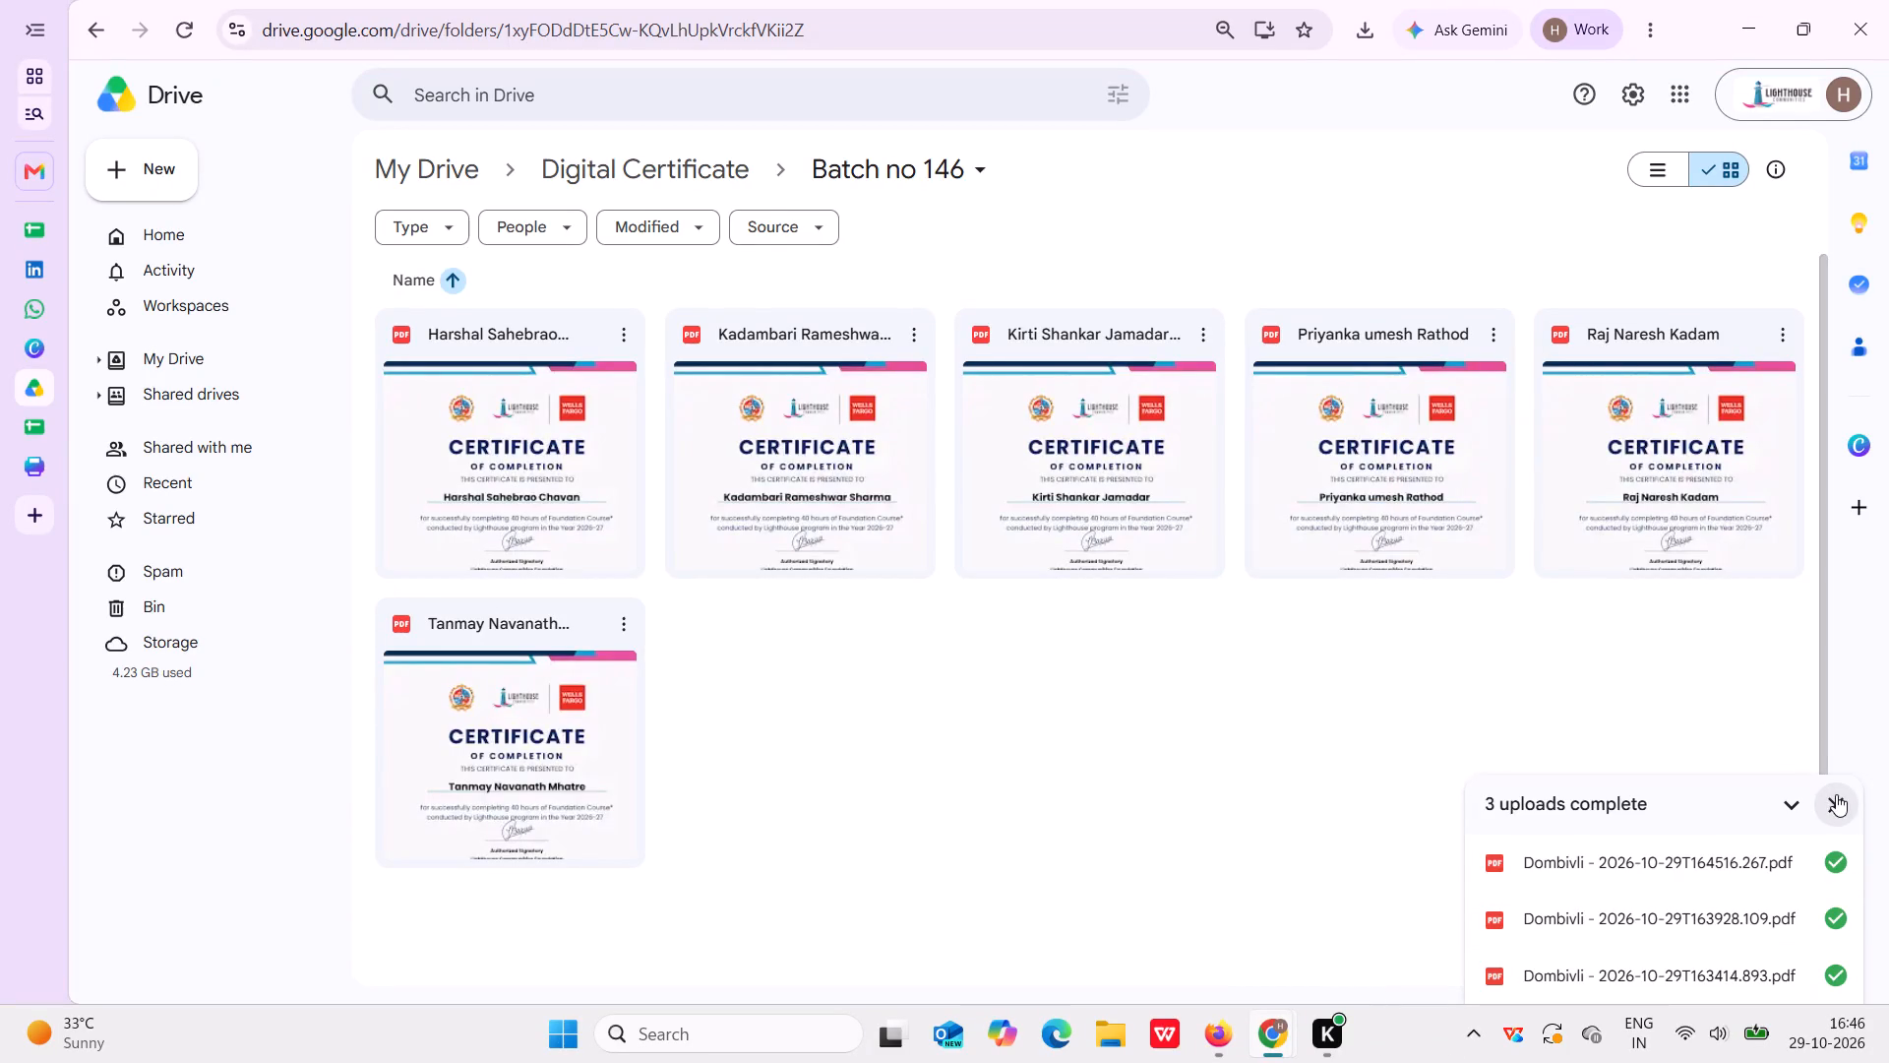
Copy the name of recipient number 4 from the KDMC-FC-146 list in the Foundation Course attendance spreadsheet.
left_click(1517, 609)
left_click(35, 418)
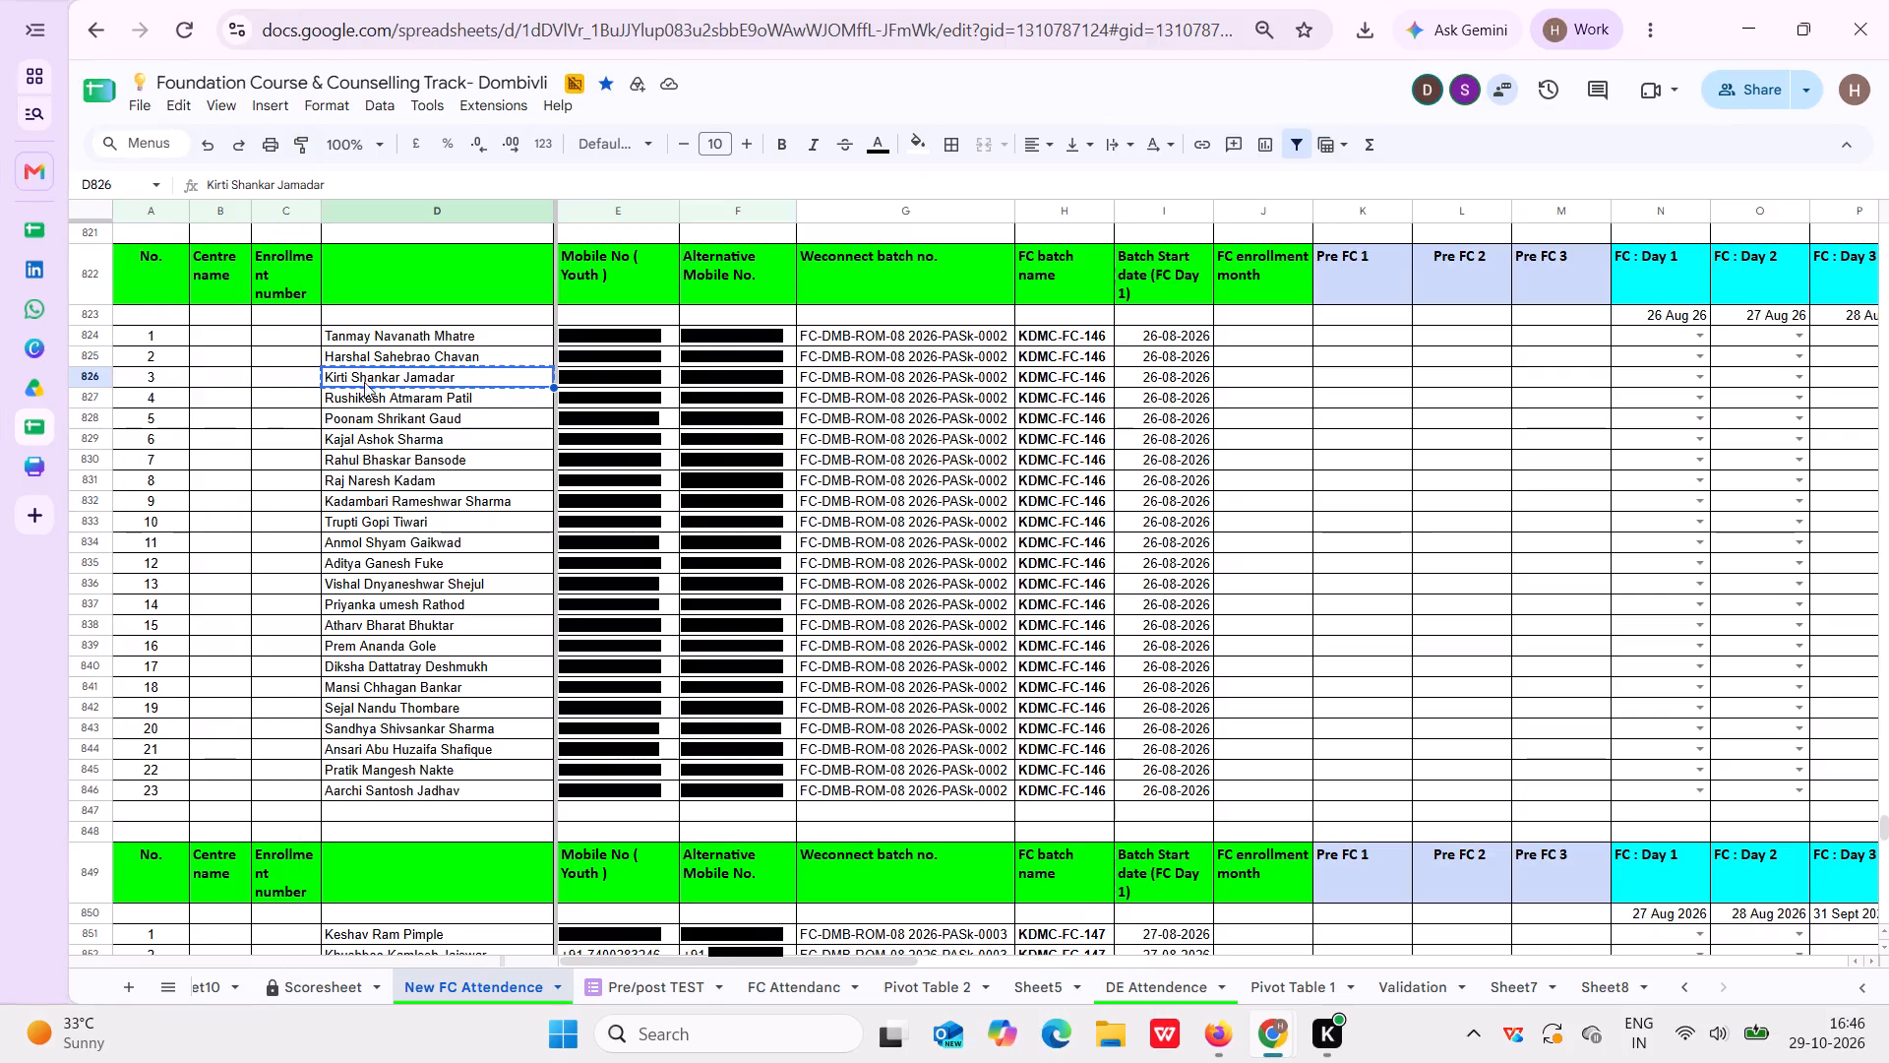
left_click(367, 402)
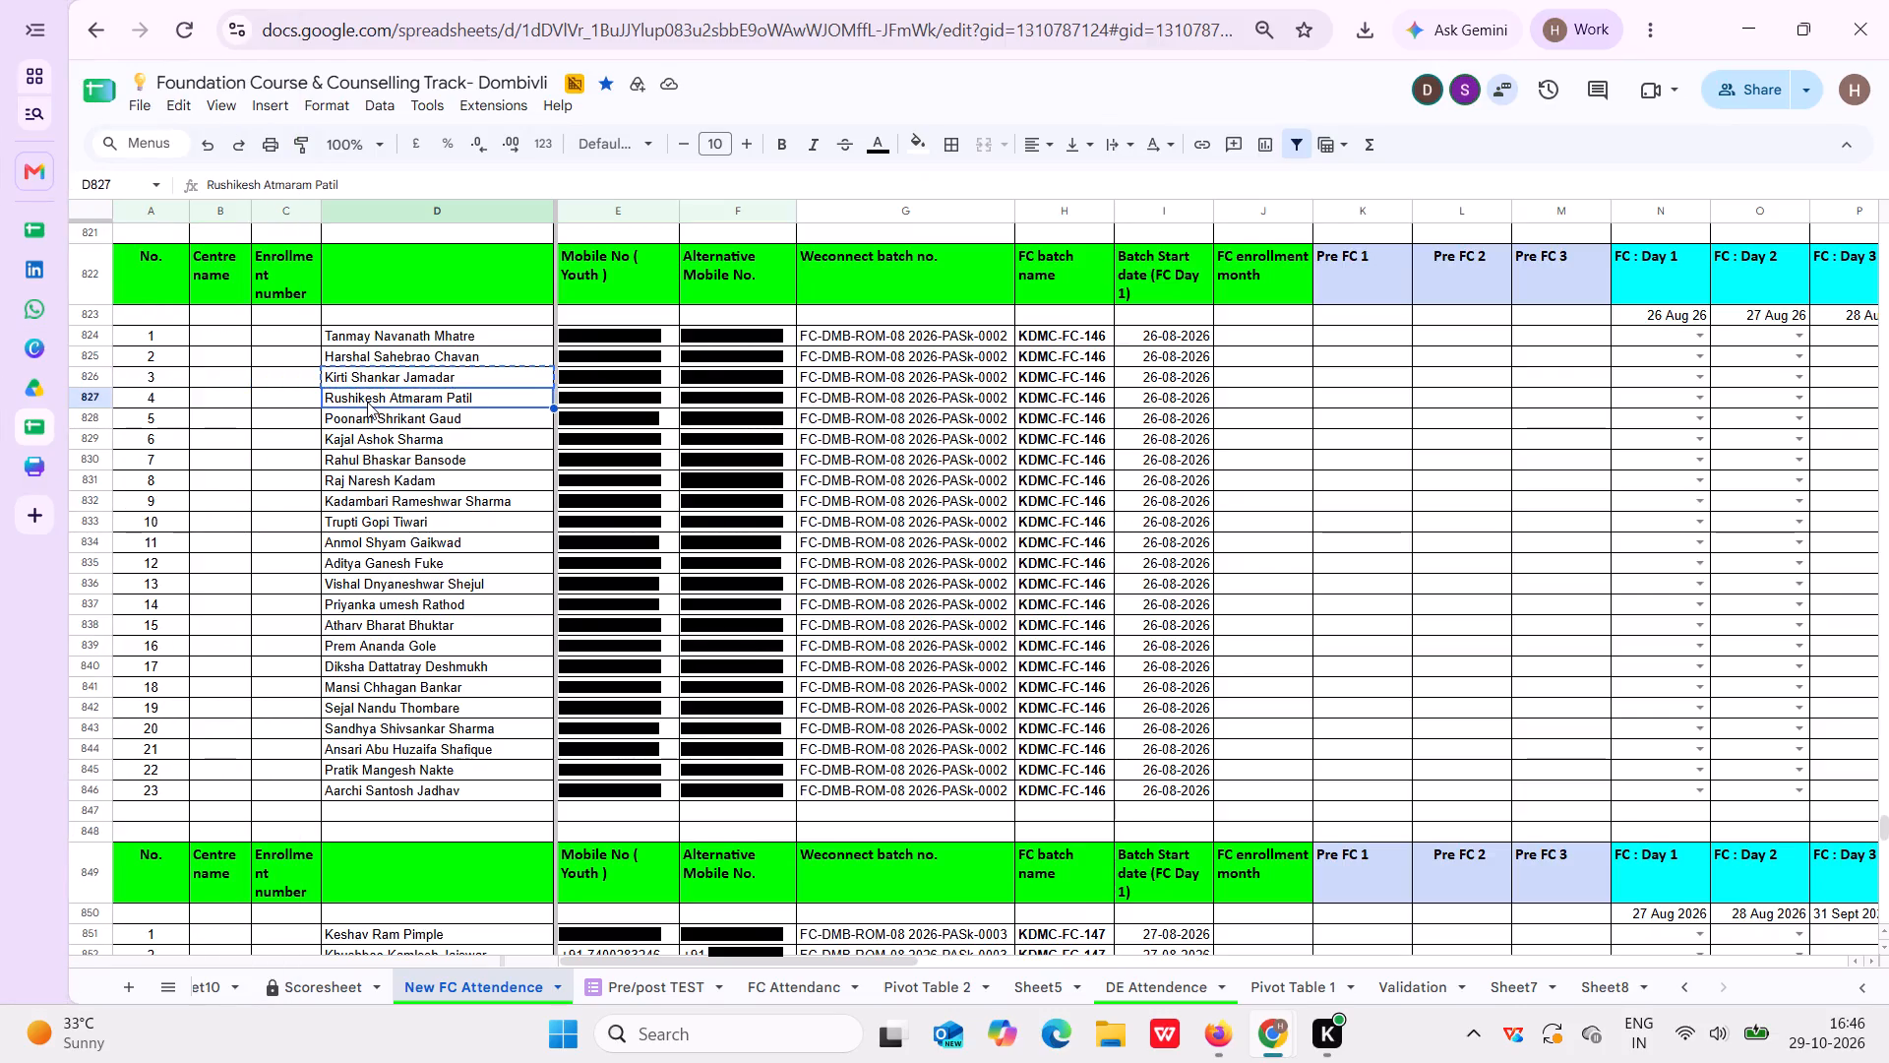
key("ctrl+c")
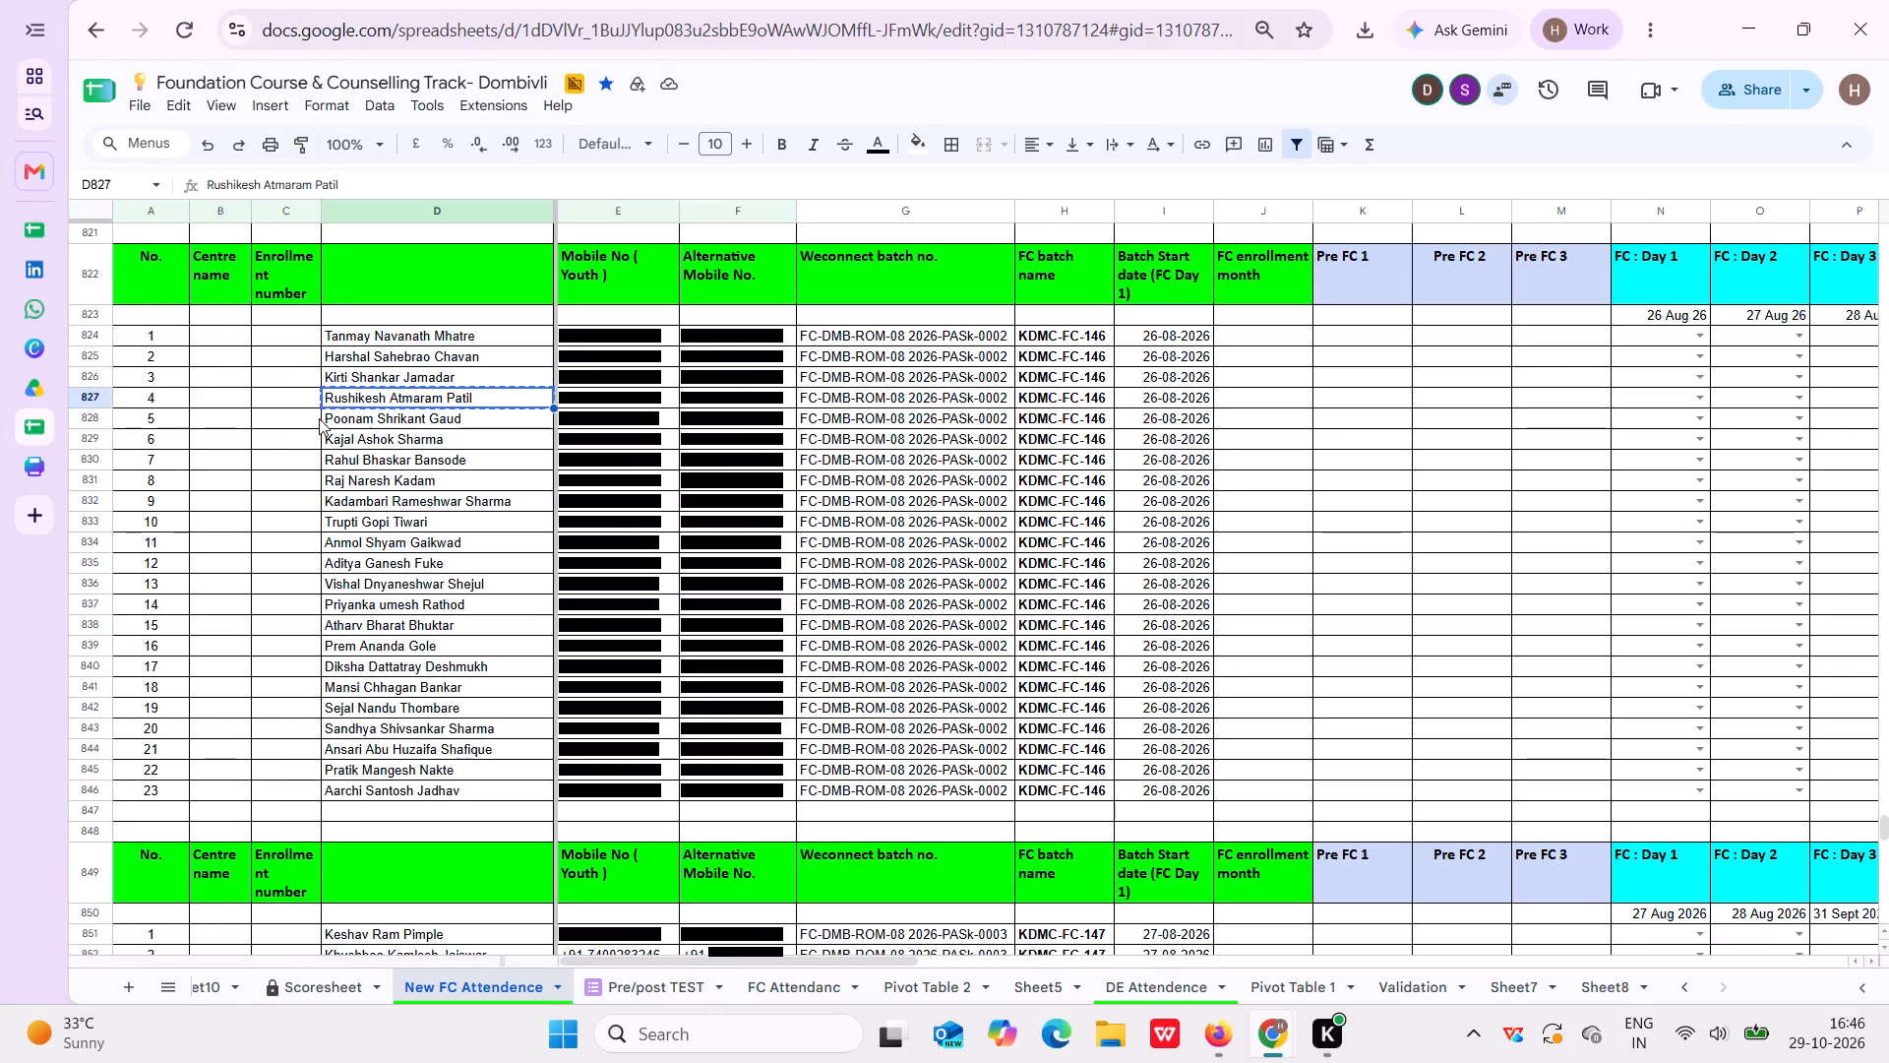
Replace the recipient name on the page 2 Foundation Course certificate in the Dombivli Canva design with the copied name.
left_click(32, 466)
scroll(980, 510, "up", 1)
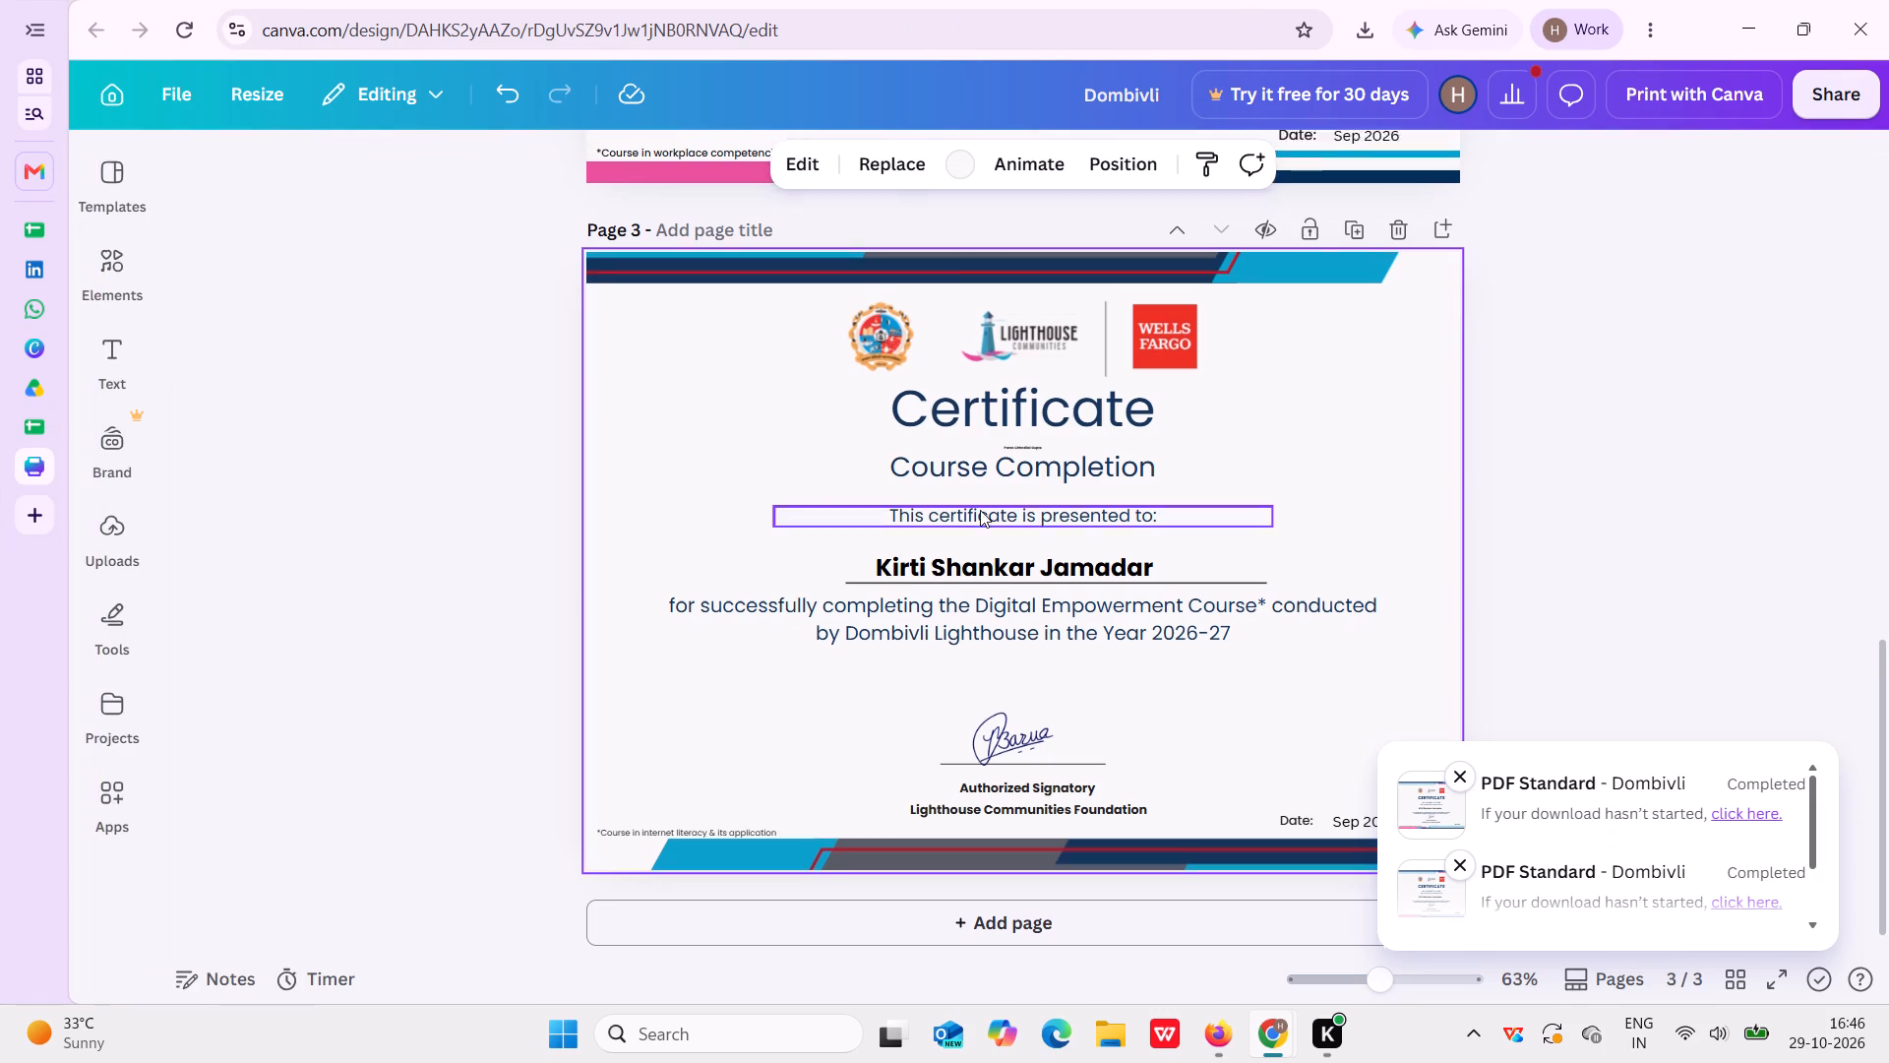
scroll(980, 510, "up", 2)
scroll(864, 507, "up", 5)
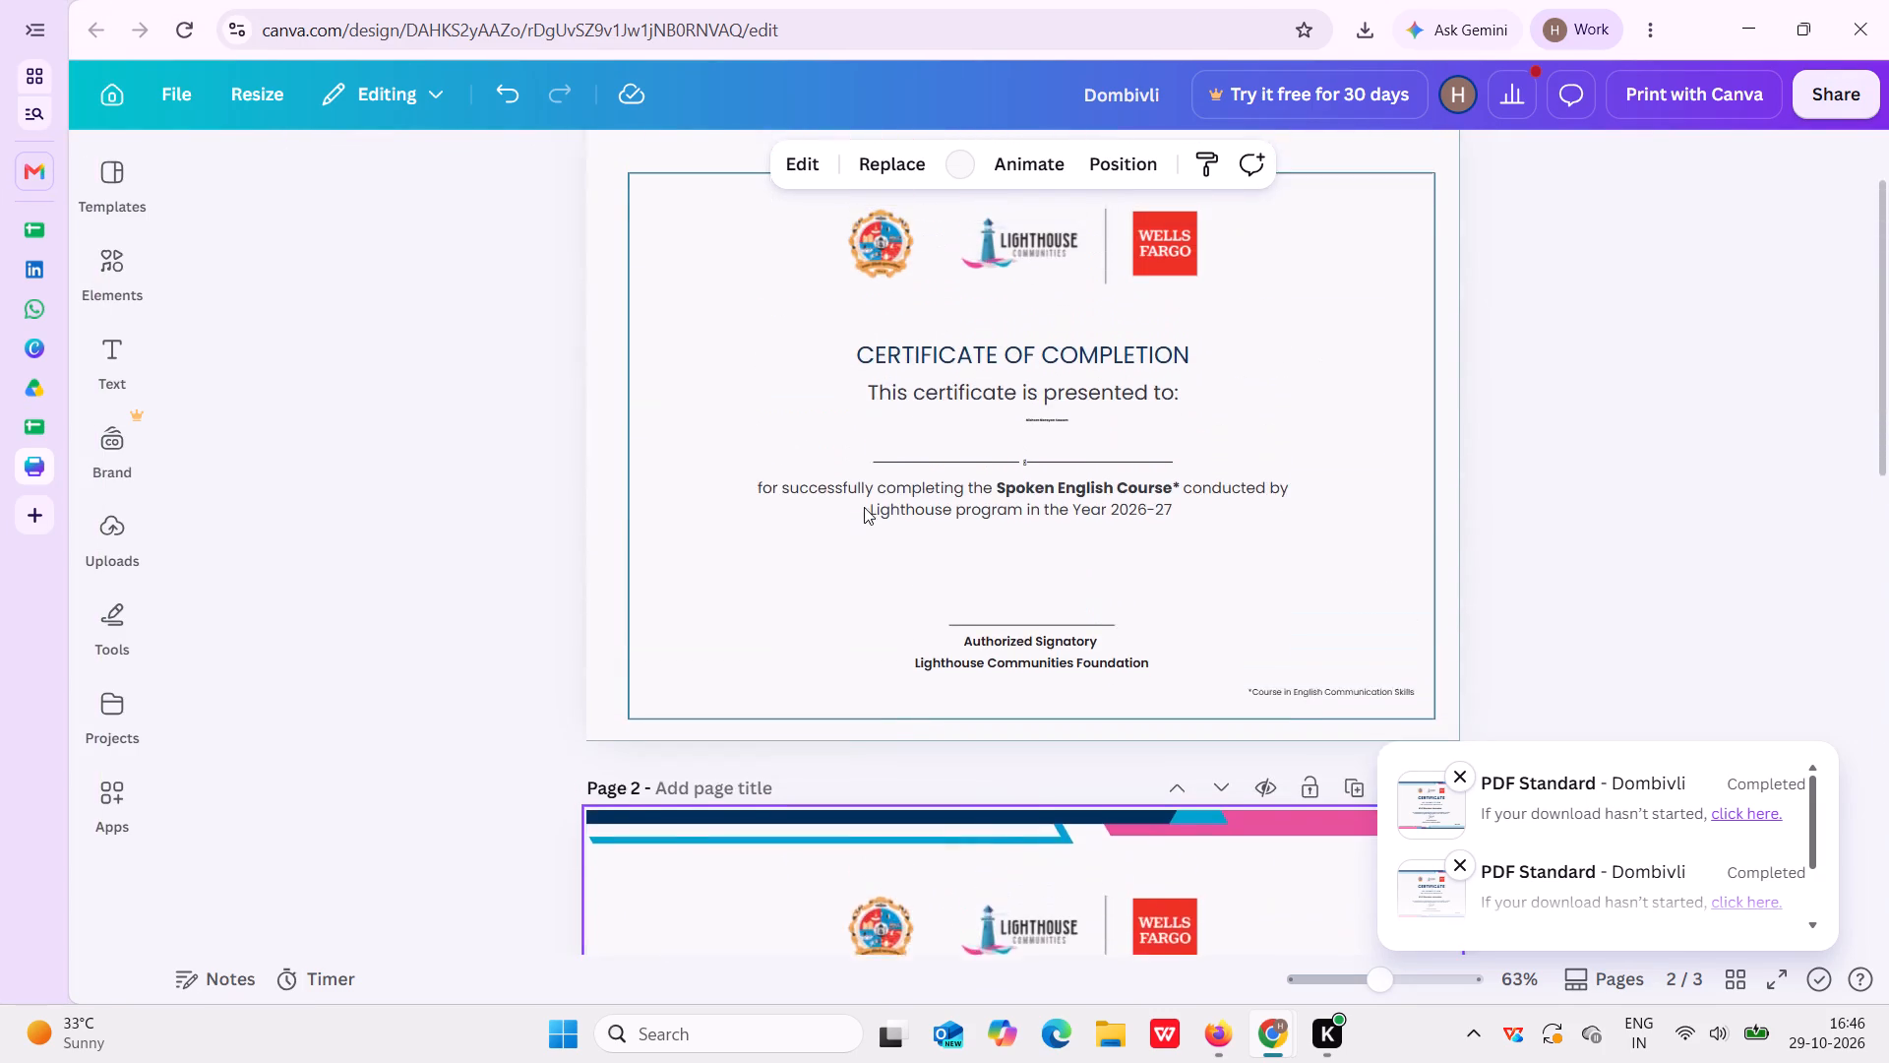
scroll(864, 507, "down", 2)
scroll(864, 507, "up", 6)
scroll(864, 507, "down", 4)
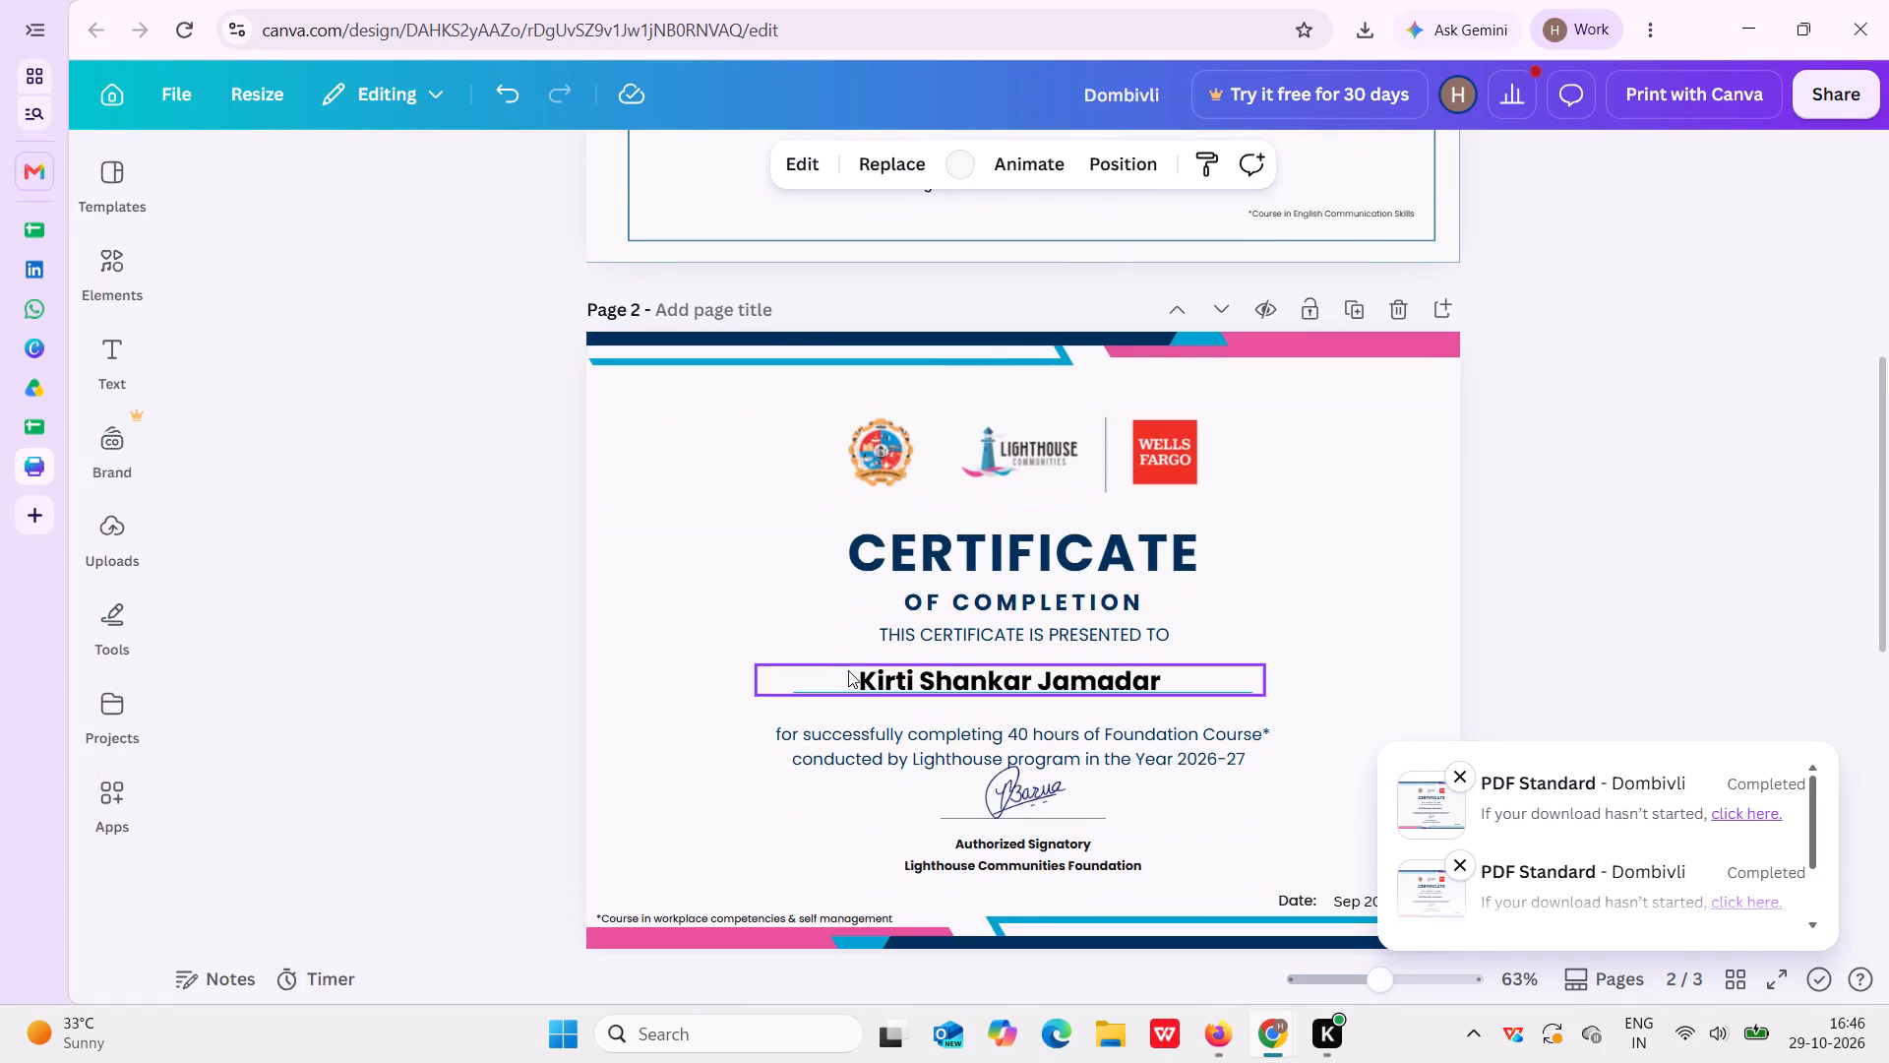
double_click(855, 675)
double_click(855, 675)
triple_click(855, 675)
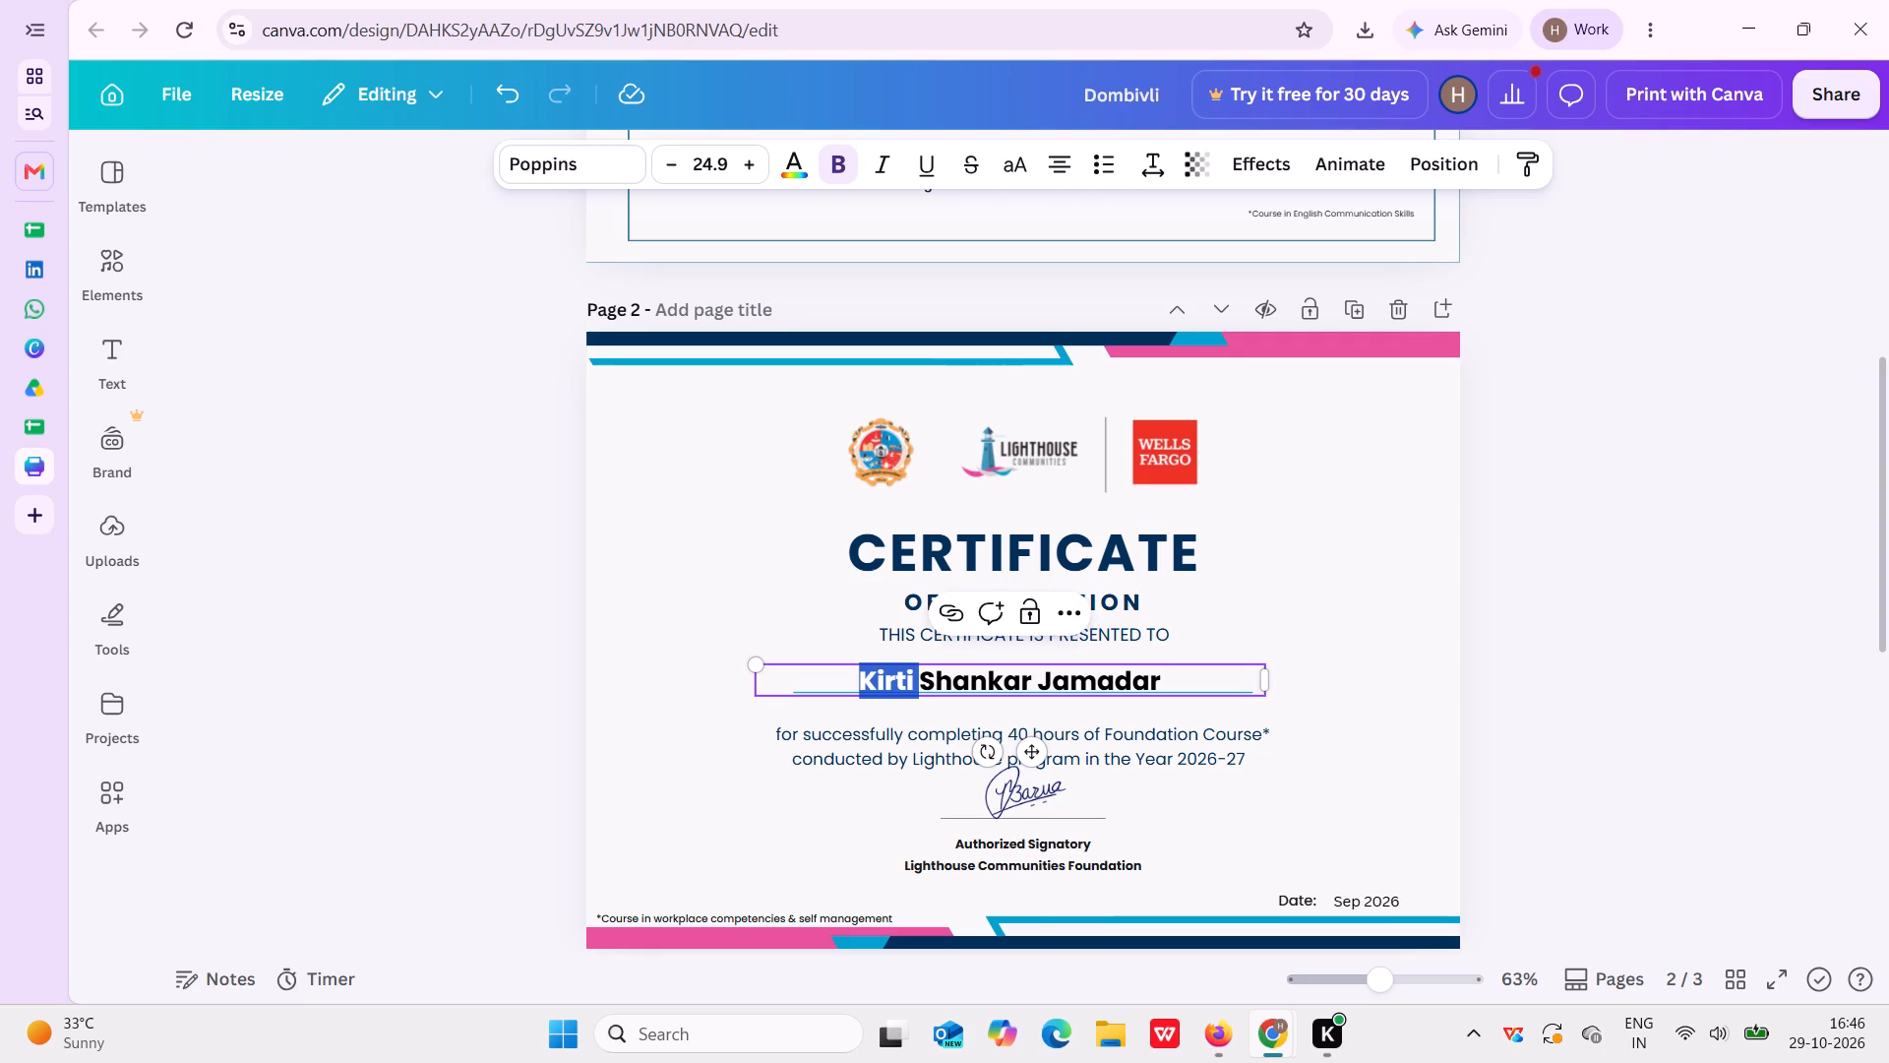
left_click(855, 675)
key("BackSpace")
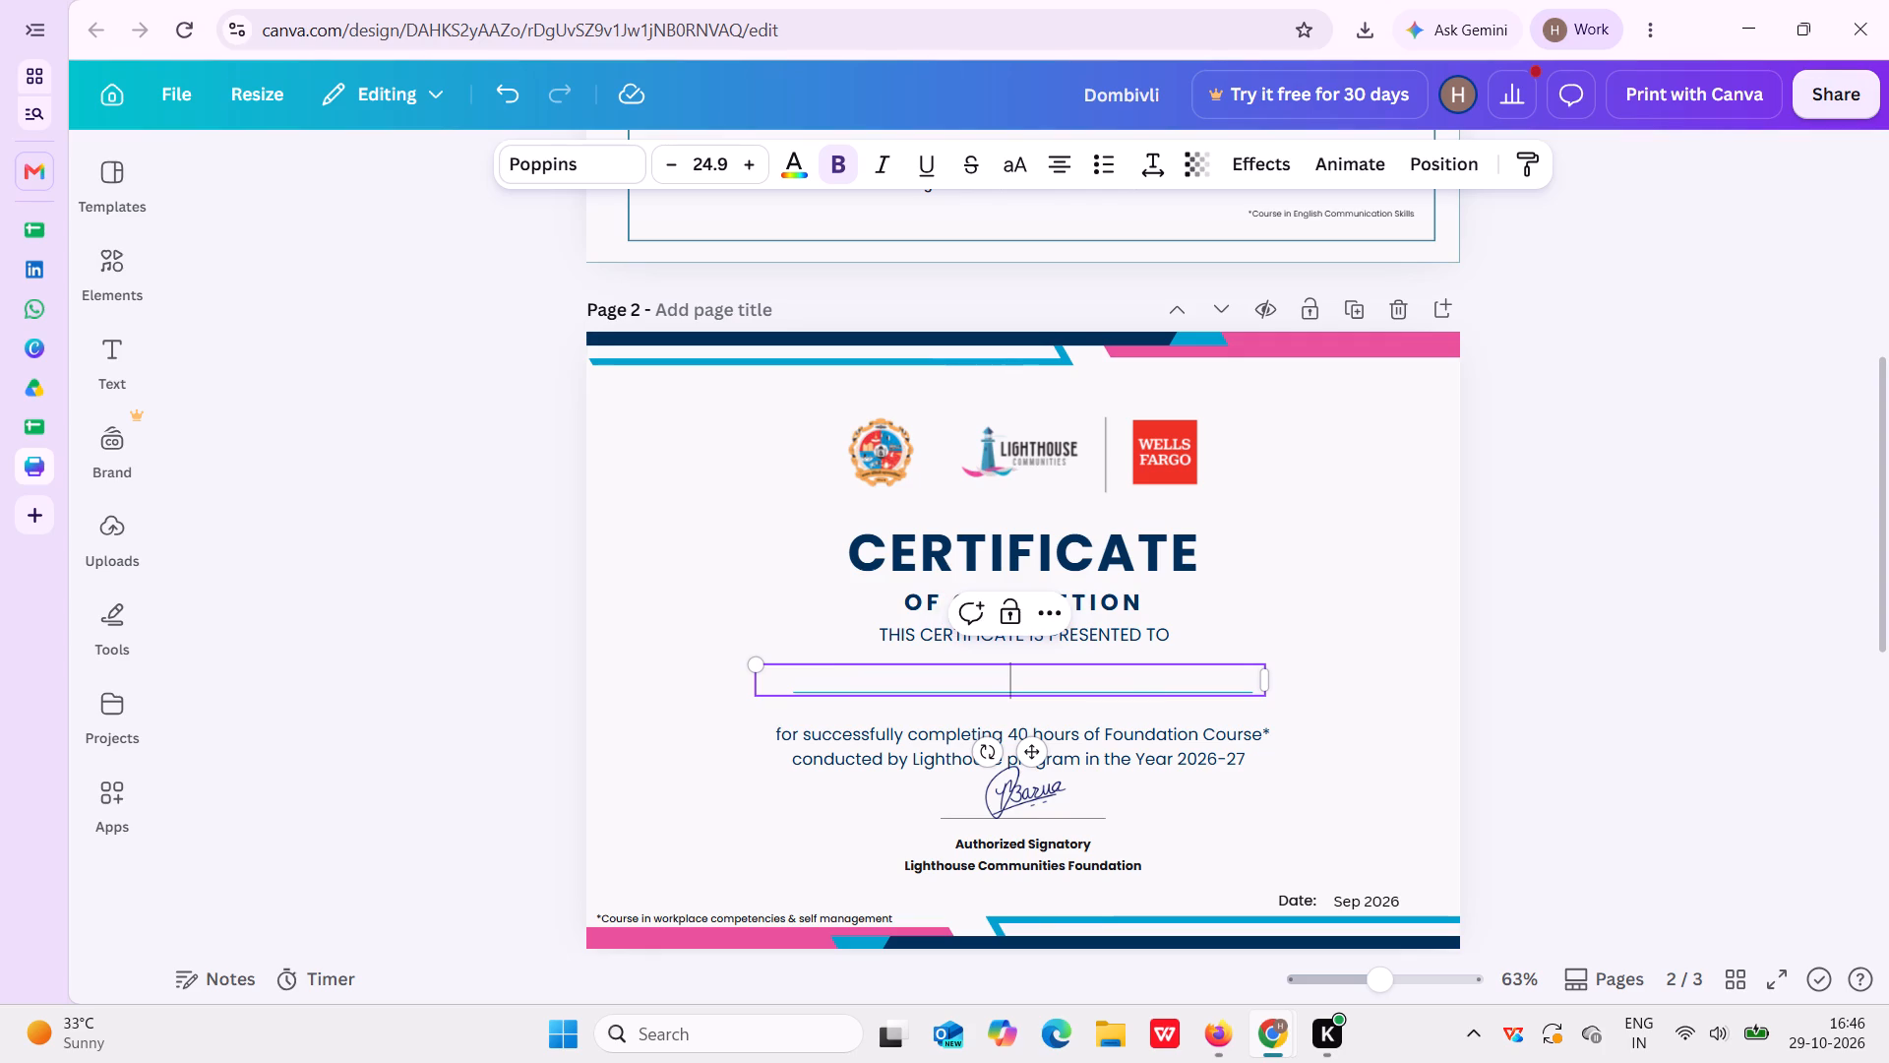
key("ctrl+v")
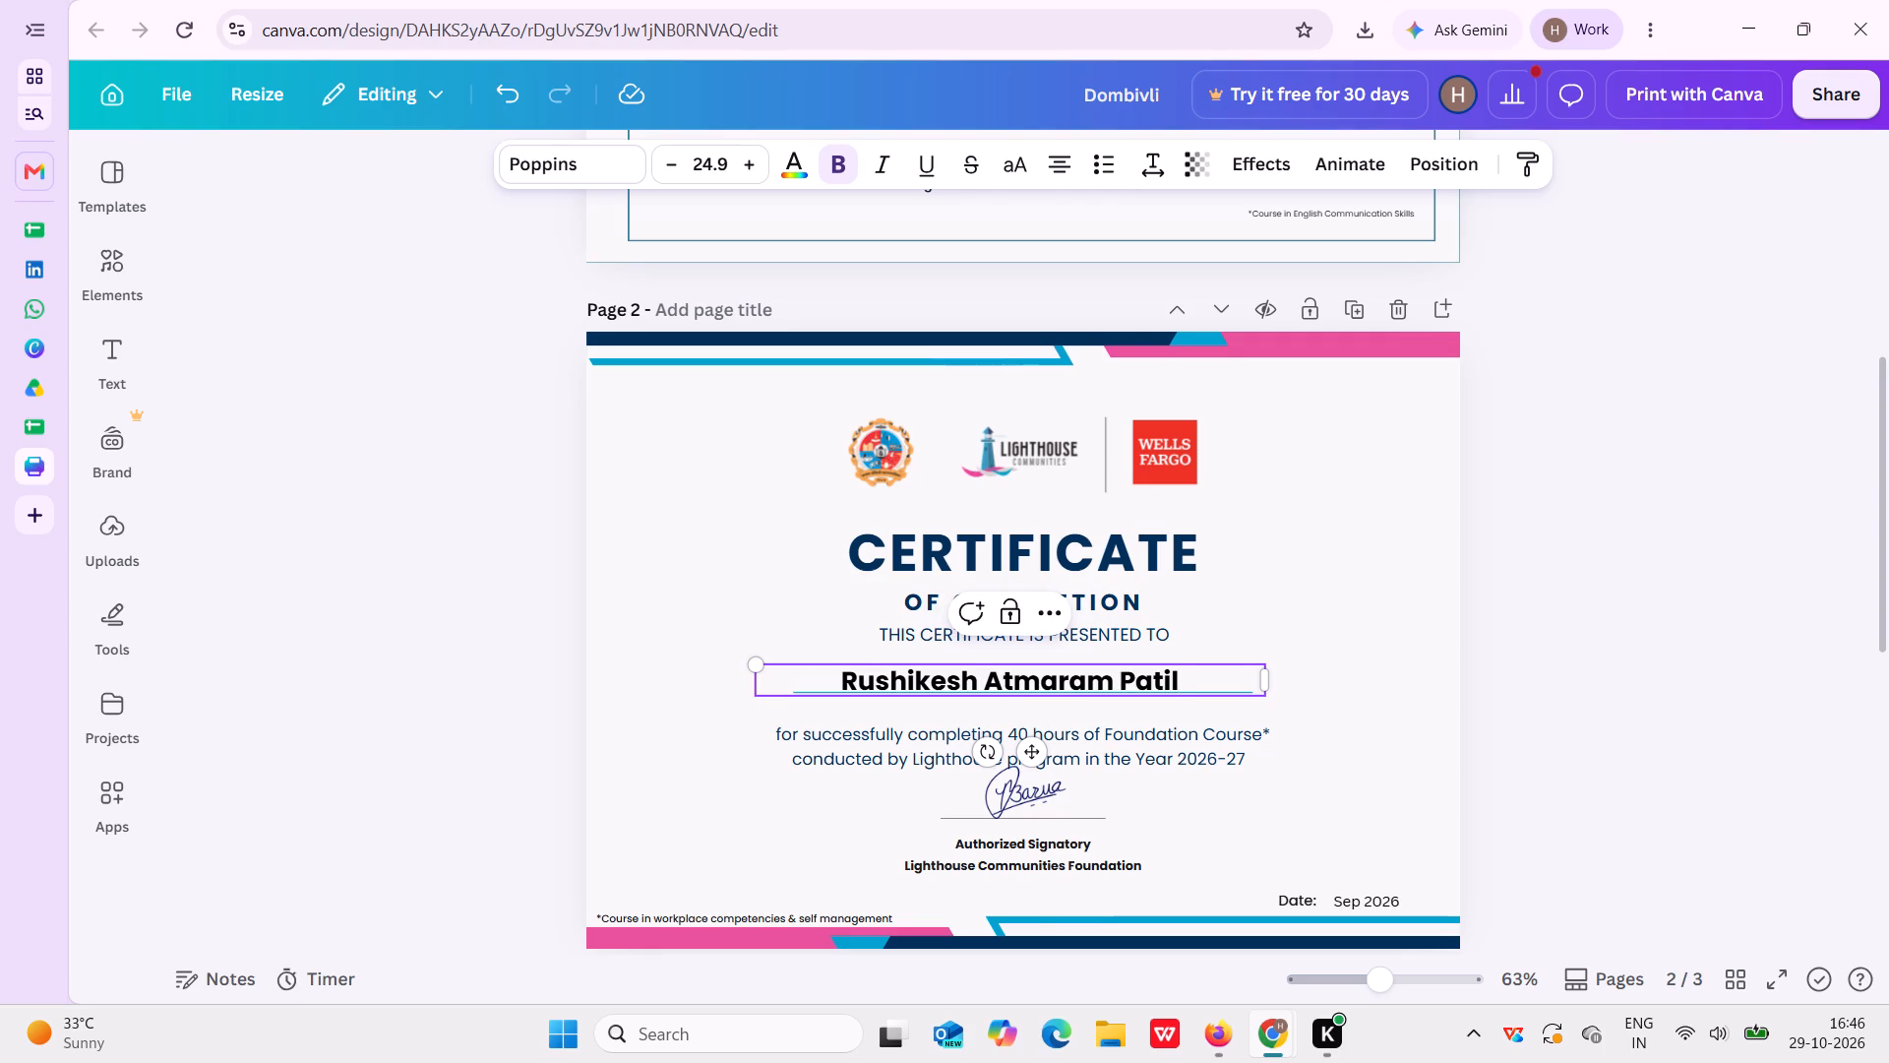
Replace the recipient name on the page 3 Digital Empowerment Course certificate with the same copied name.
scroll(855, 675, "down", 4)
left_click(1360, 726)
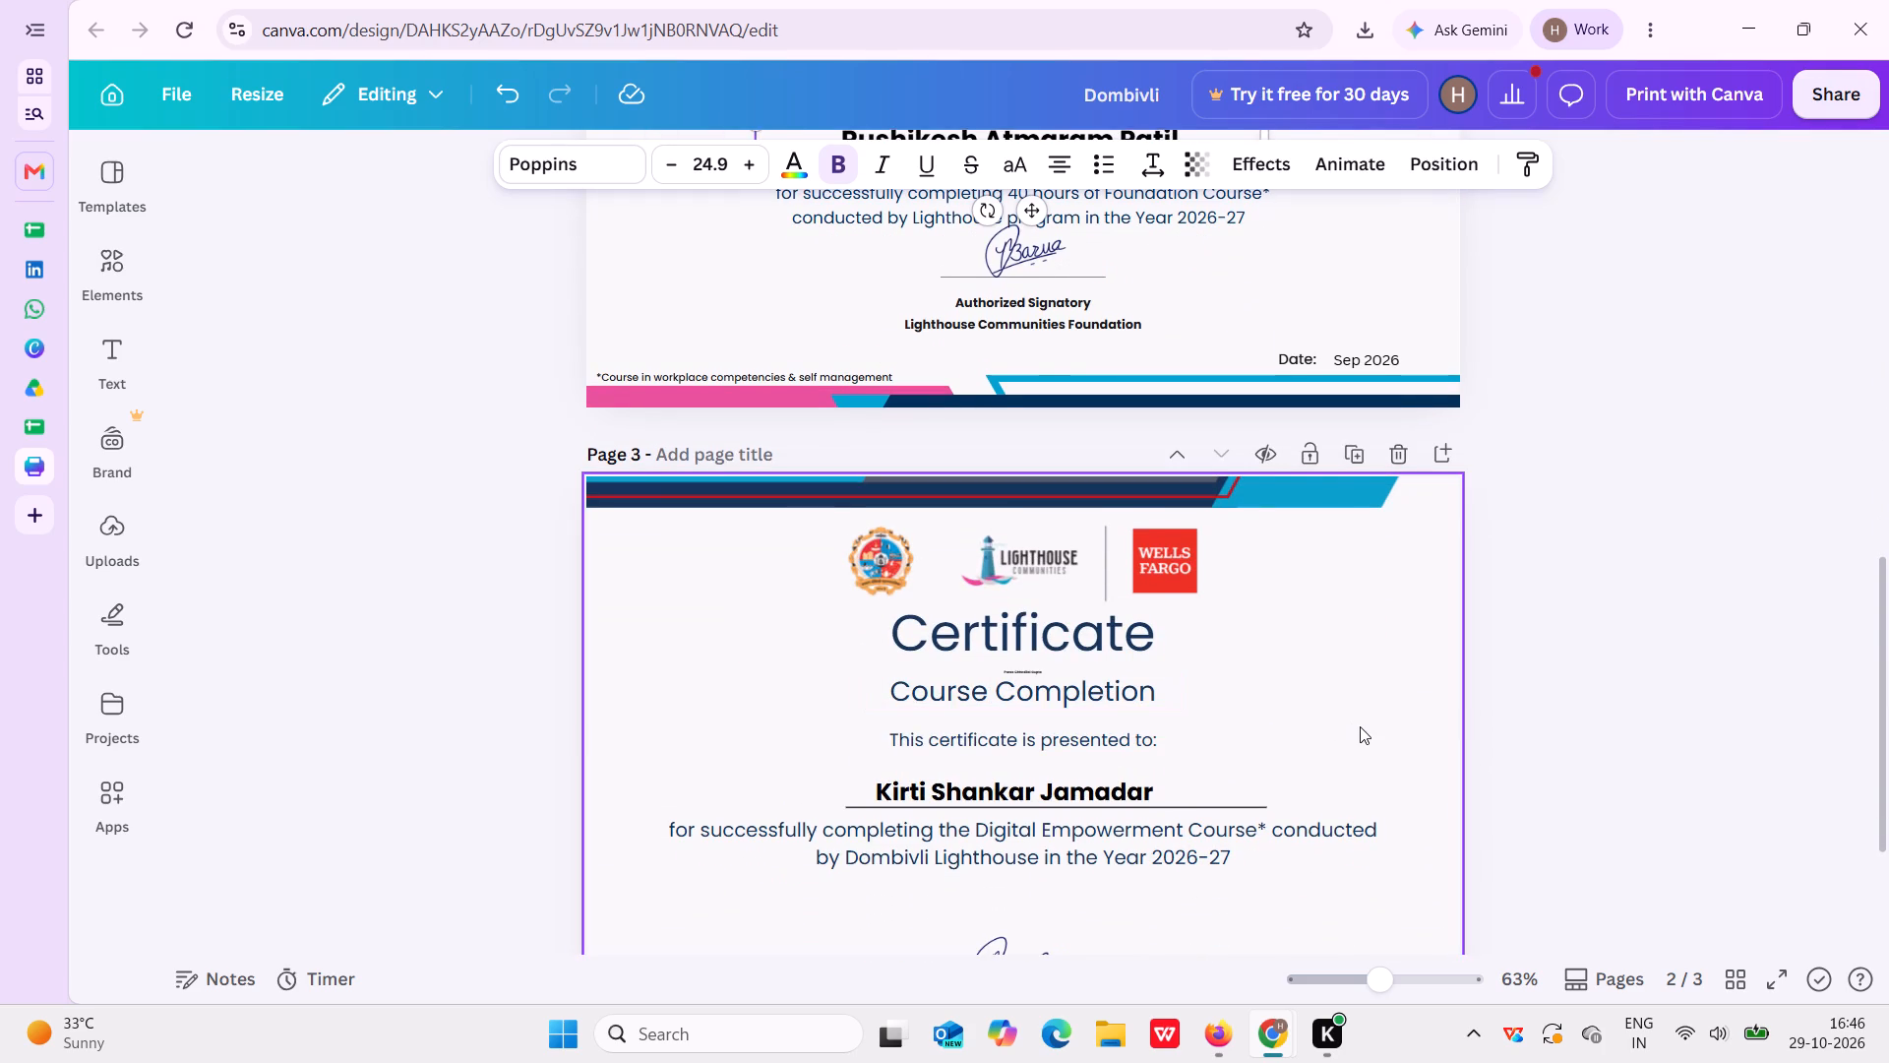
scroll(1360, 726, "down", 3)
left_click(994, 535)
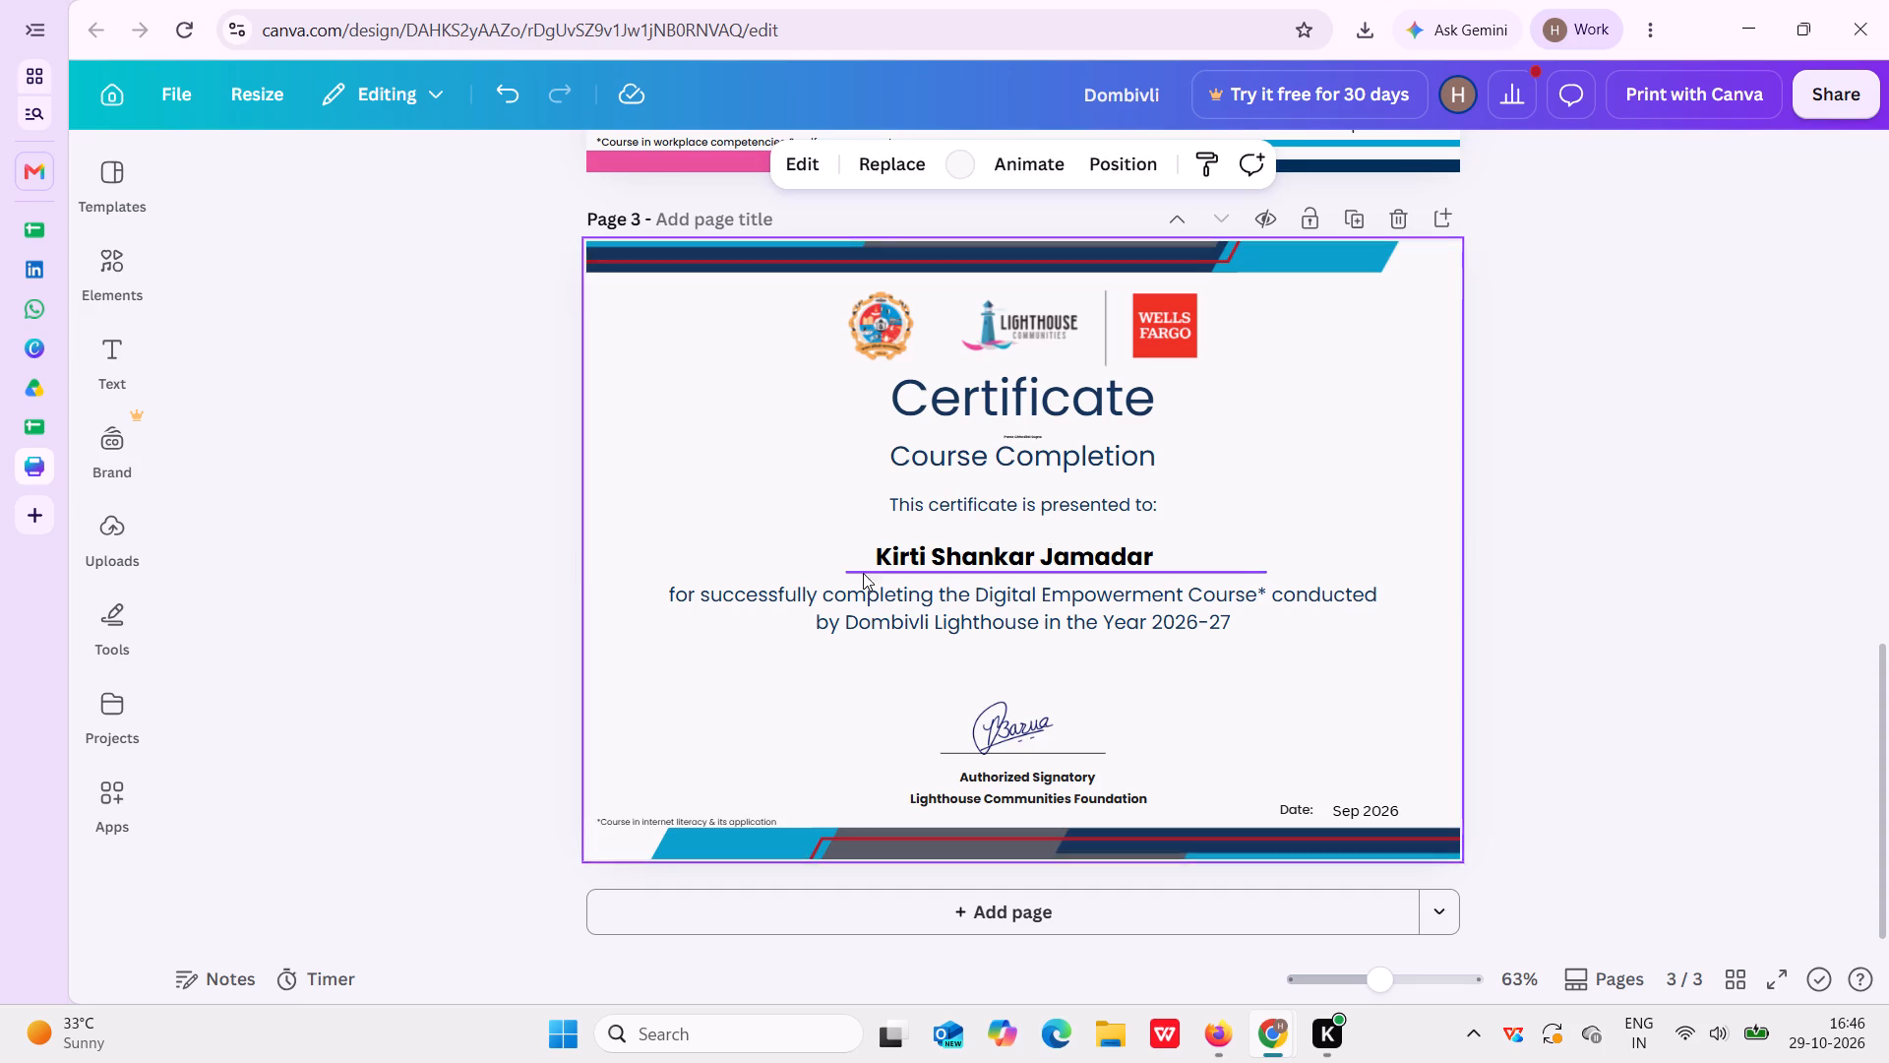
triple_click(863, 557)
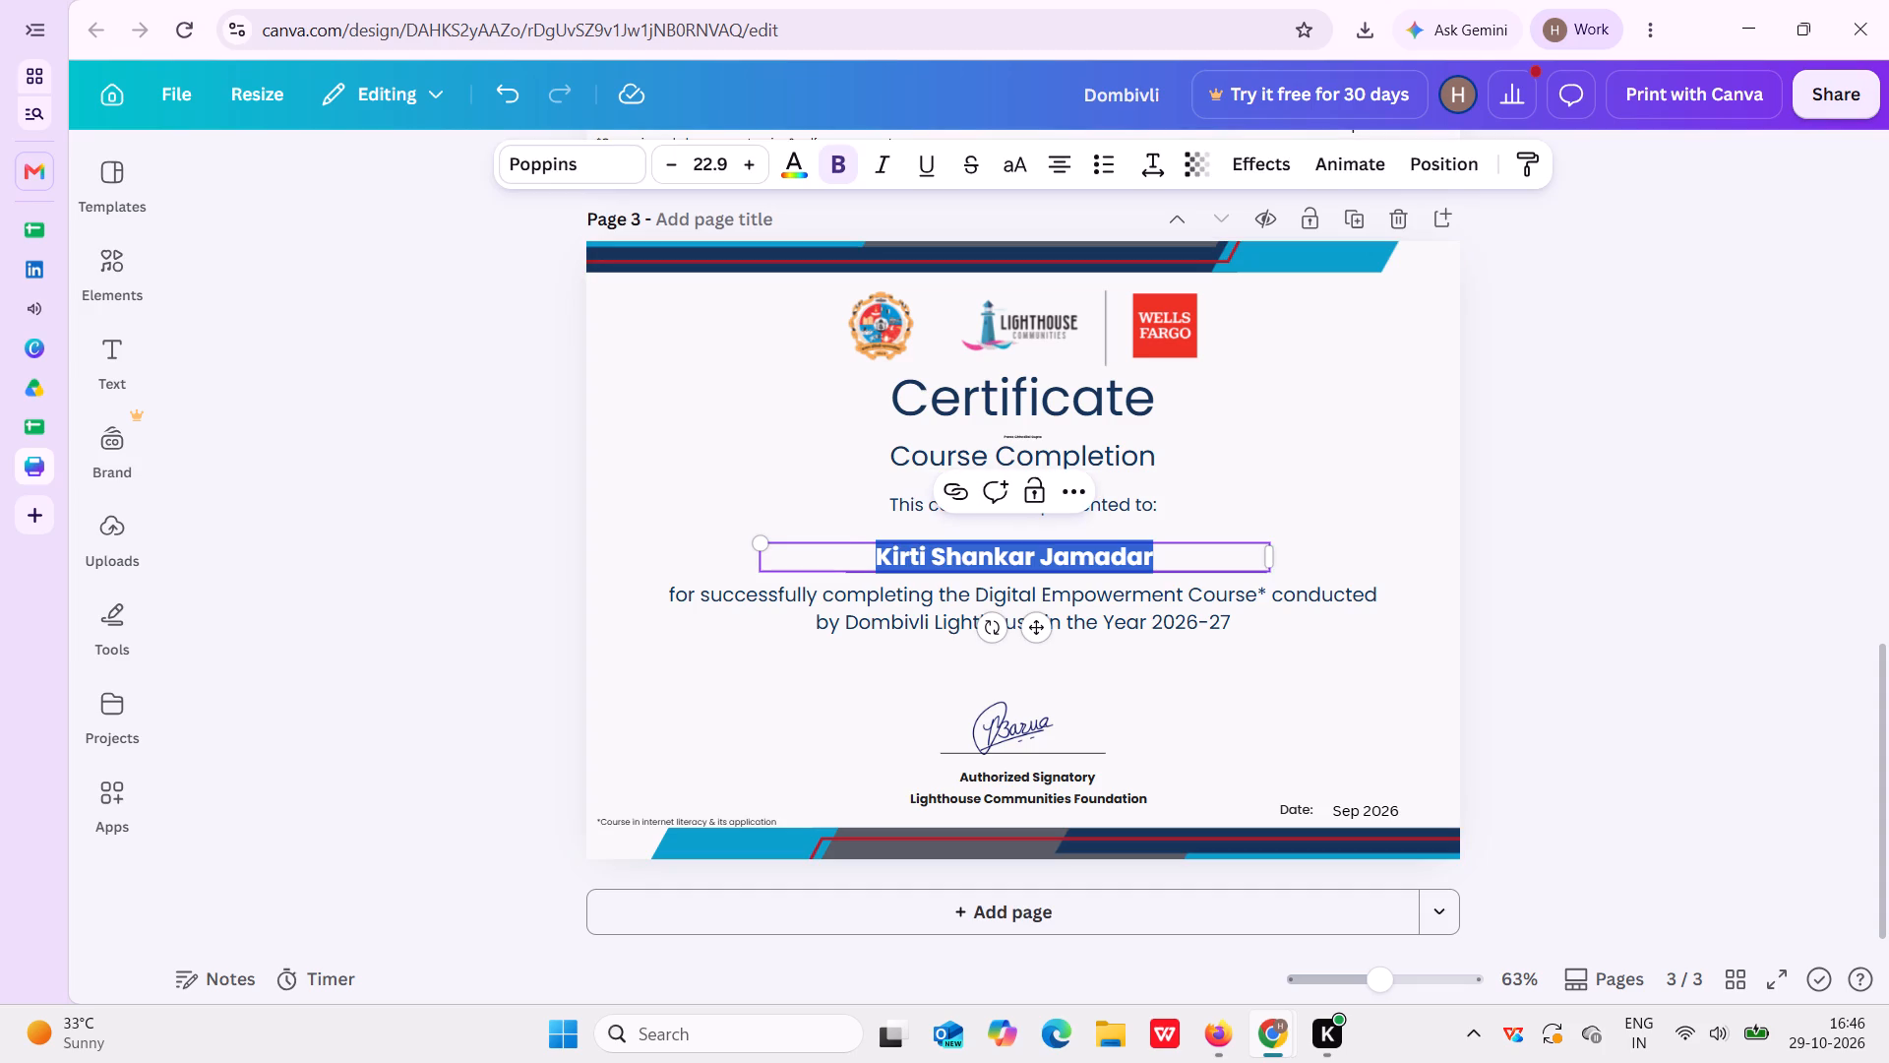
key("BackSpace")
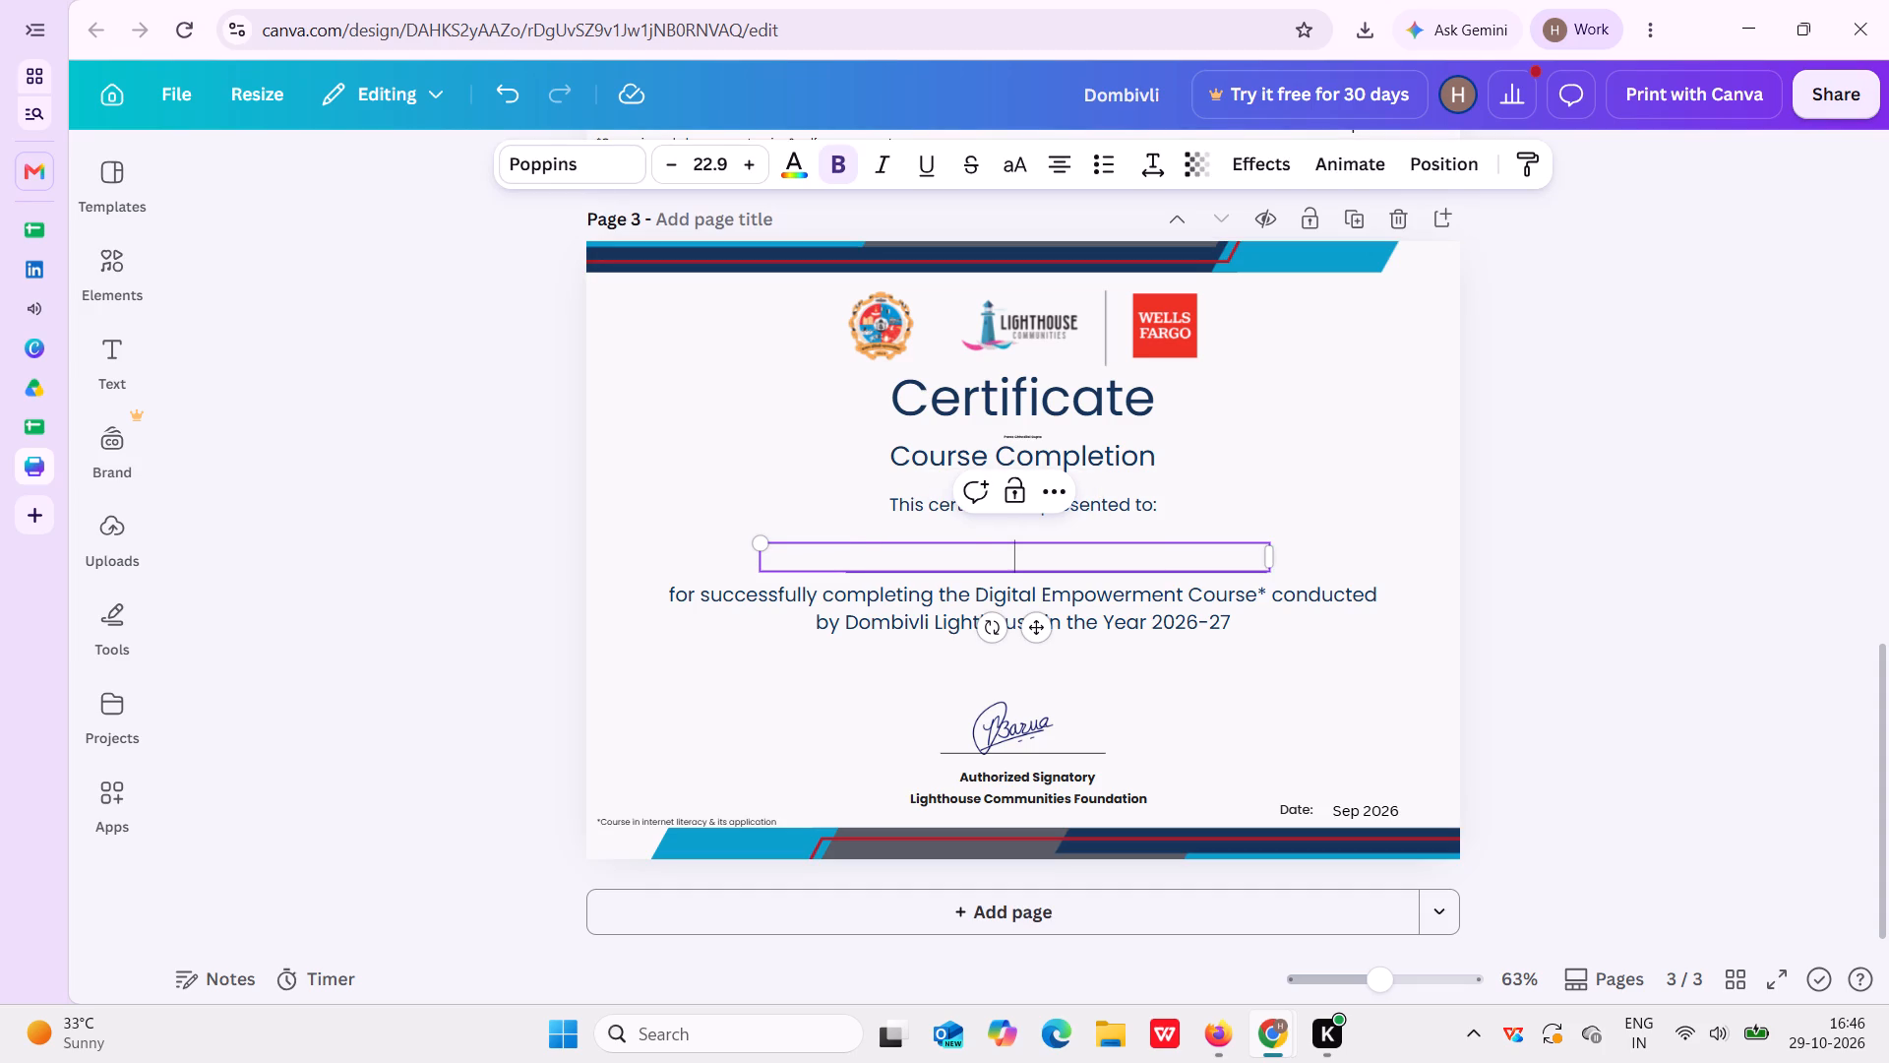
key("ctrl+v")
left_click(1353, 420)
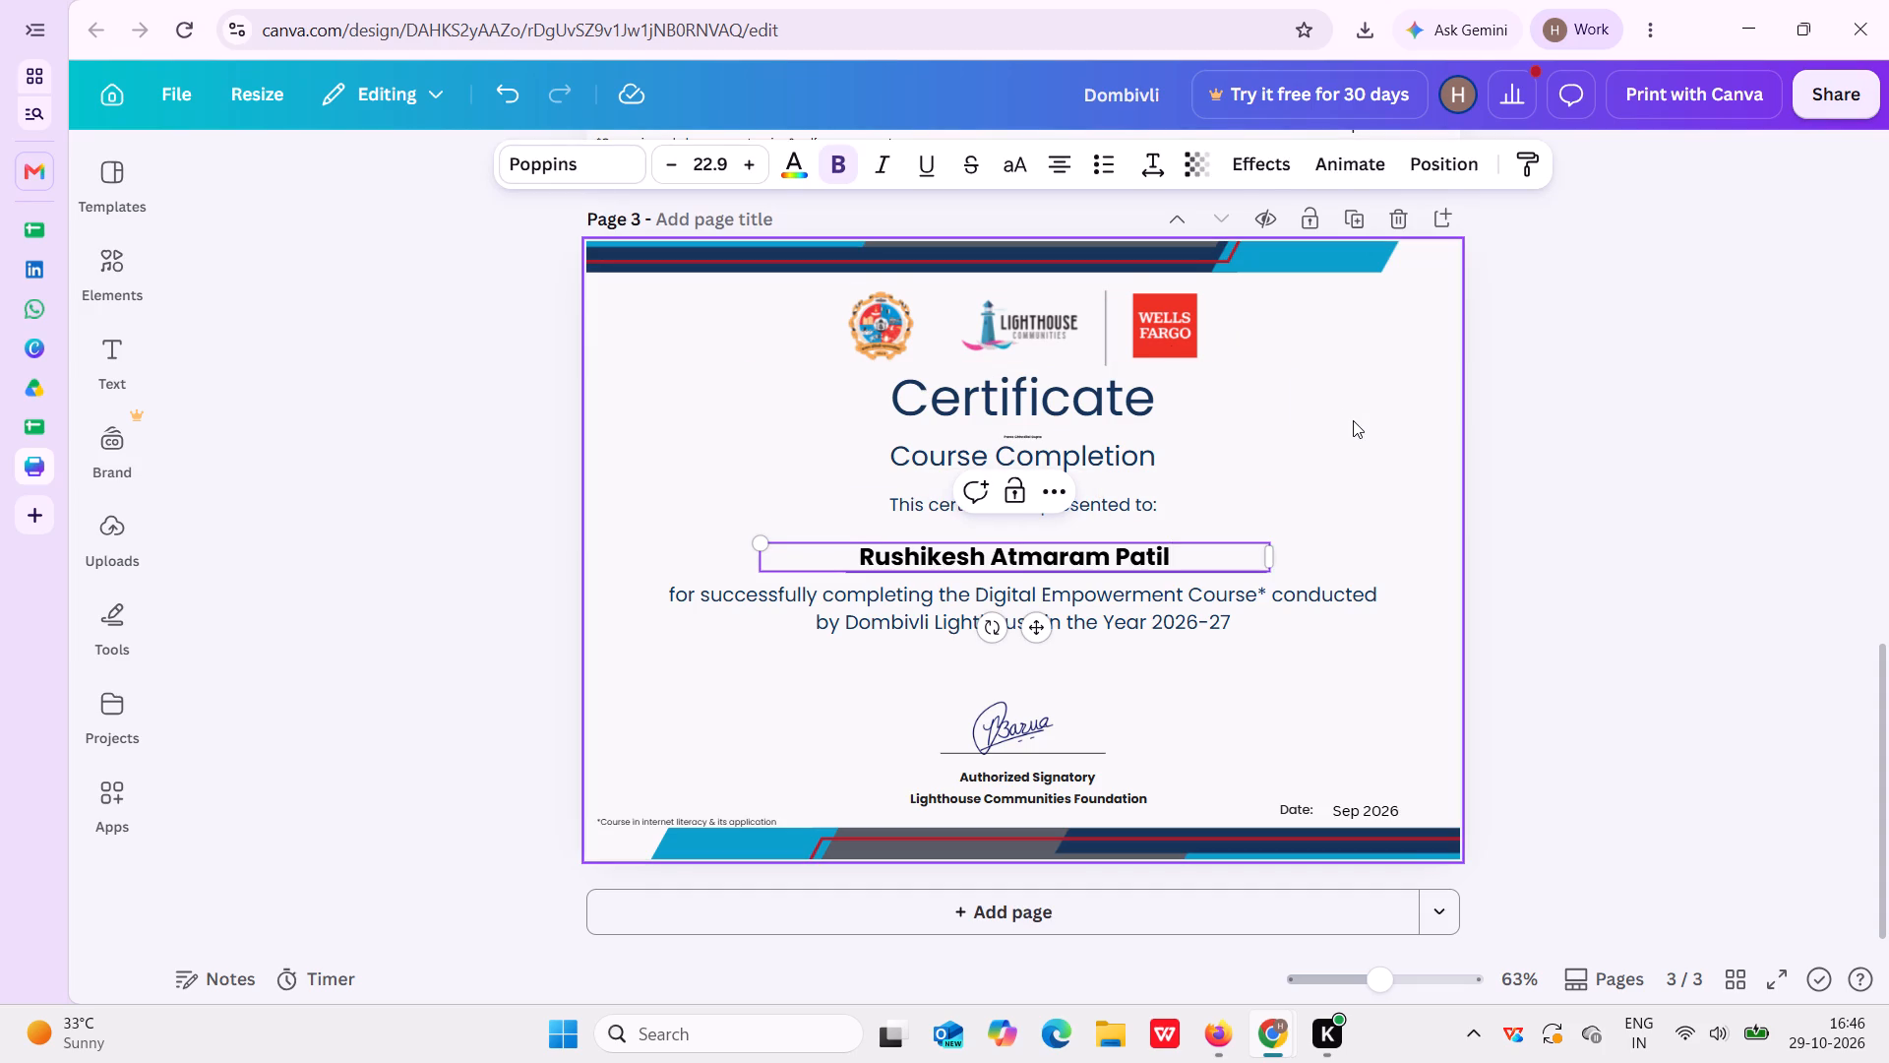
Check both updated certificates and download pages 2–3 of the Dombivli design as a digital PDF.
scroll(1353, 420, "down", 1)
scroll(1353, 420, "up", 4)
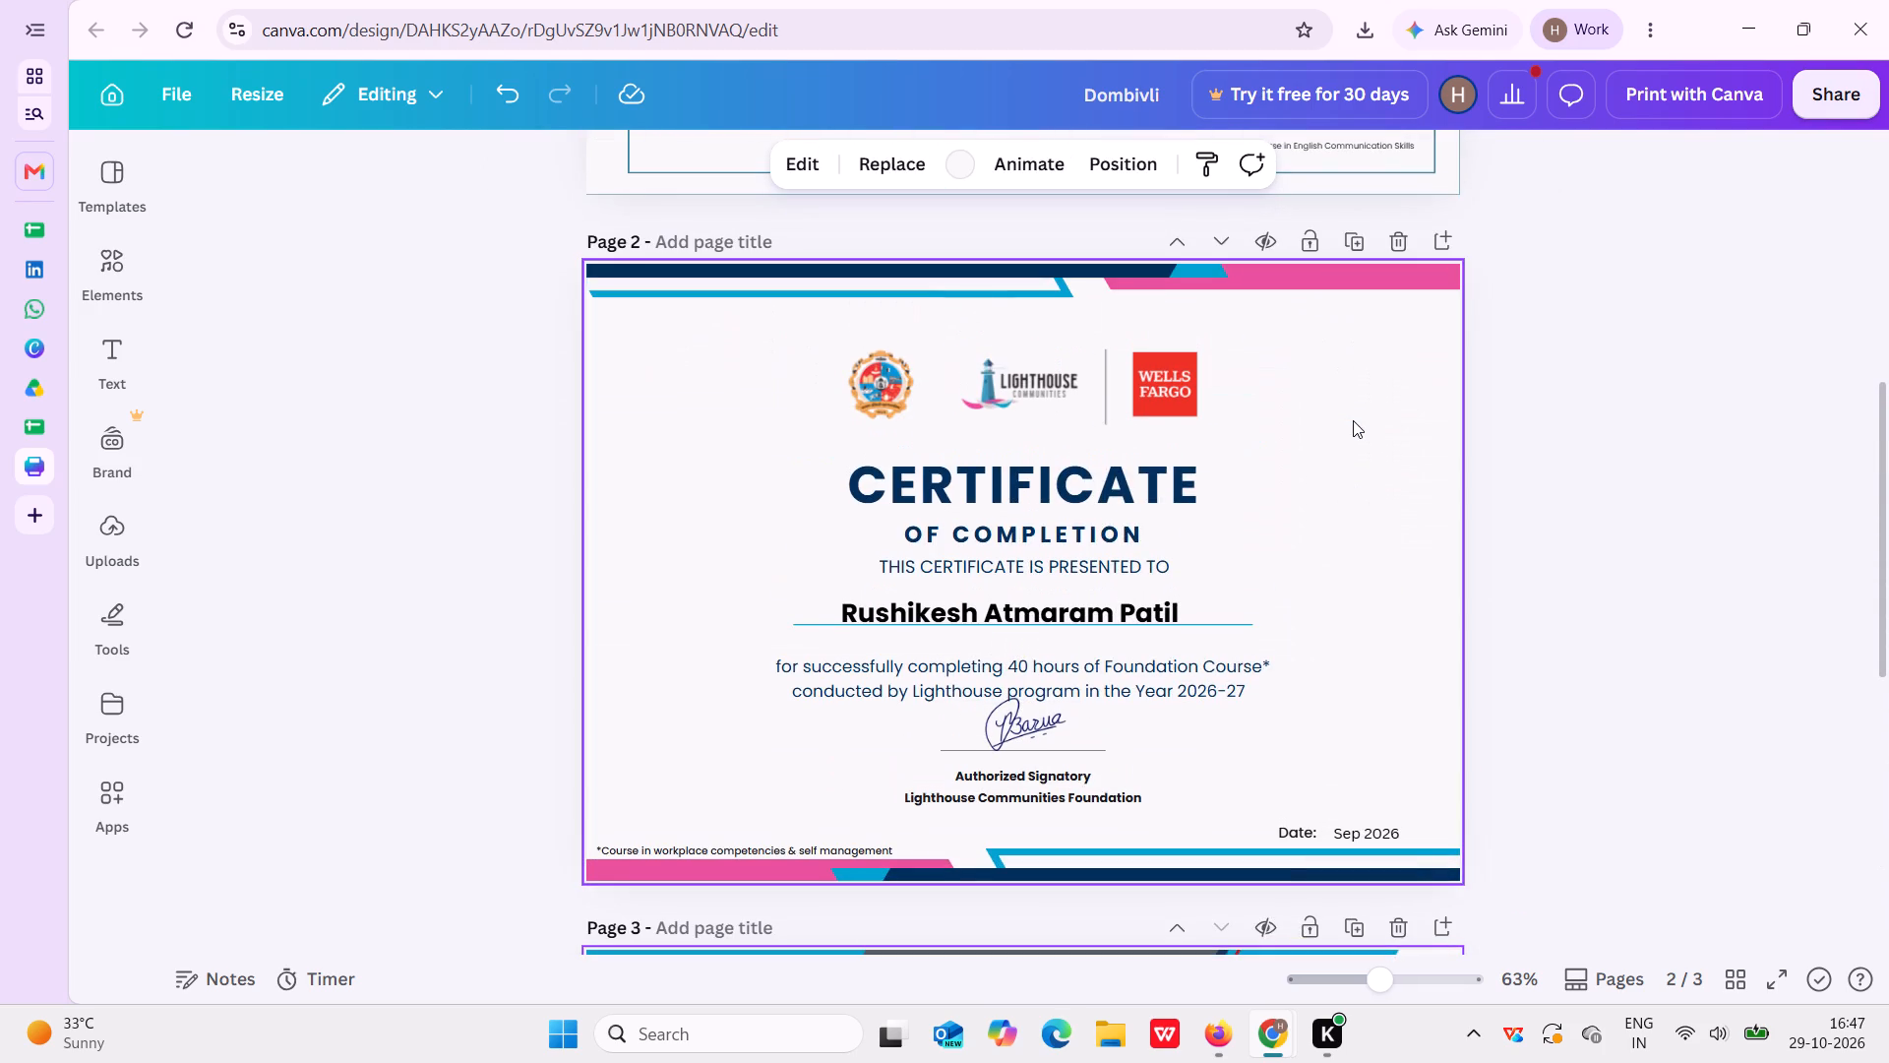
scroll(1374, 459, "down", 6)
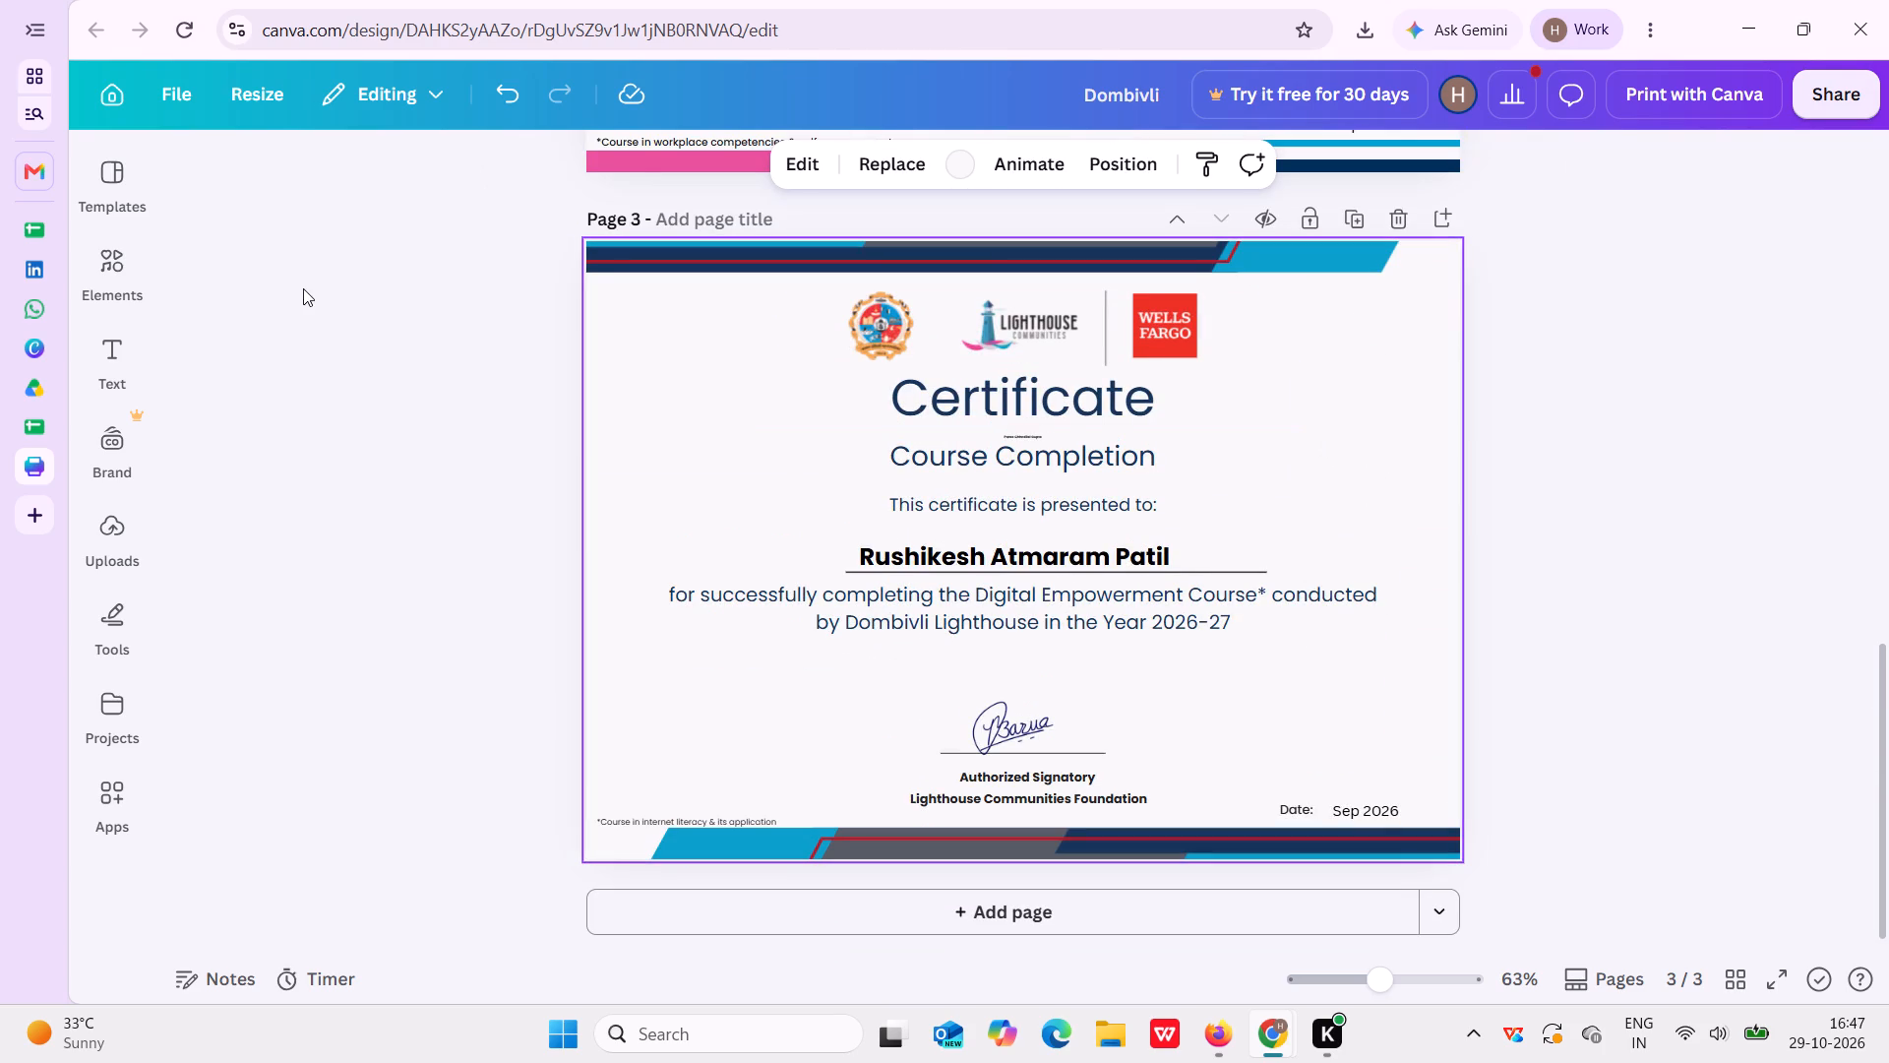
left_click(179, 95)
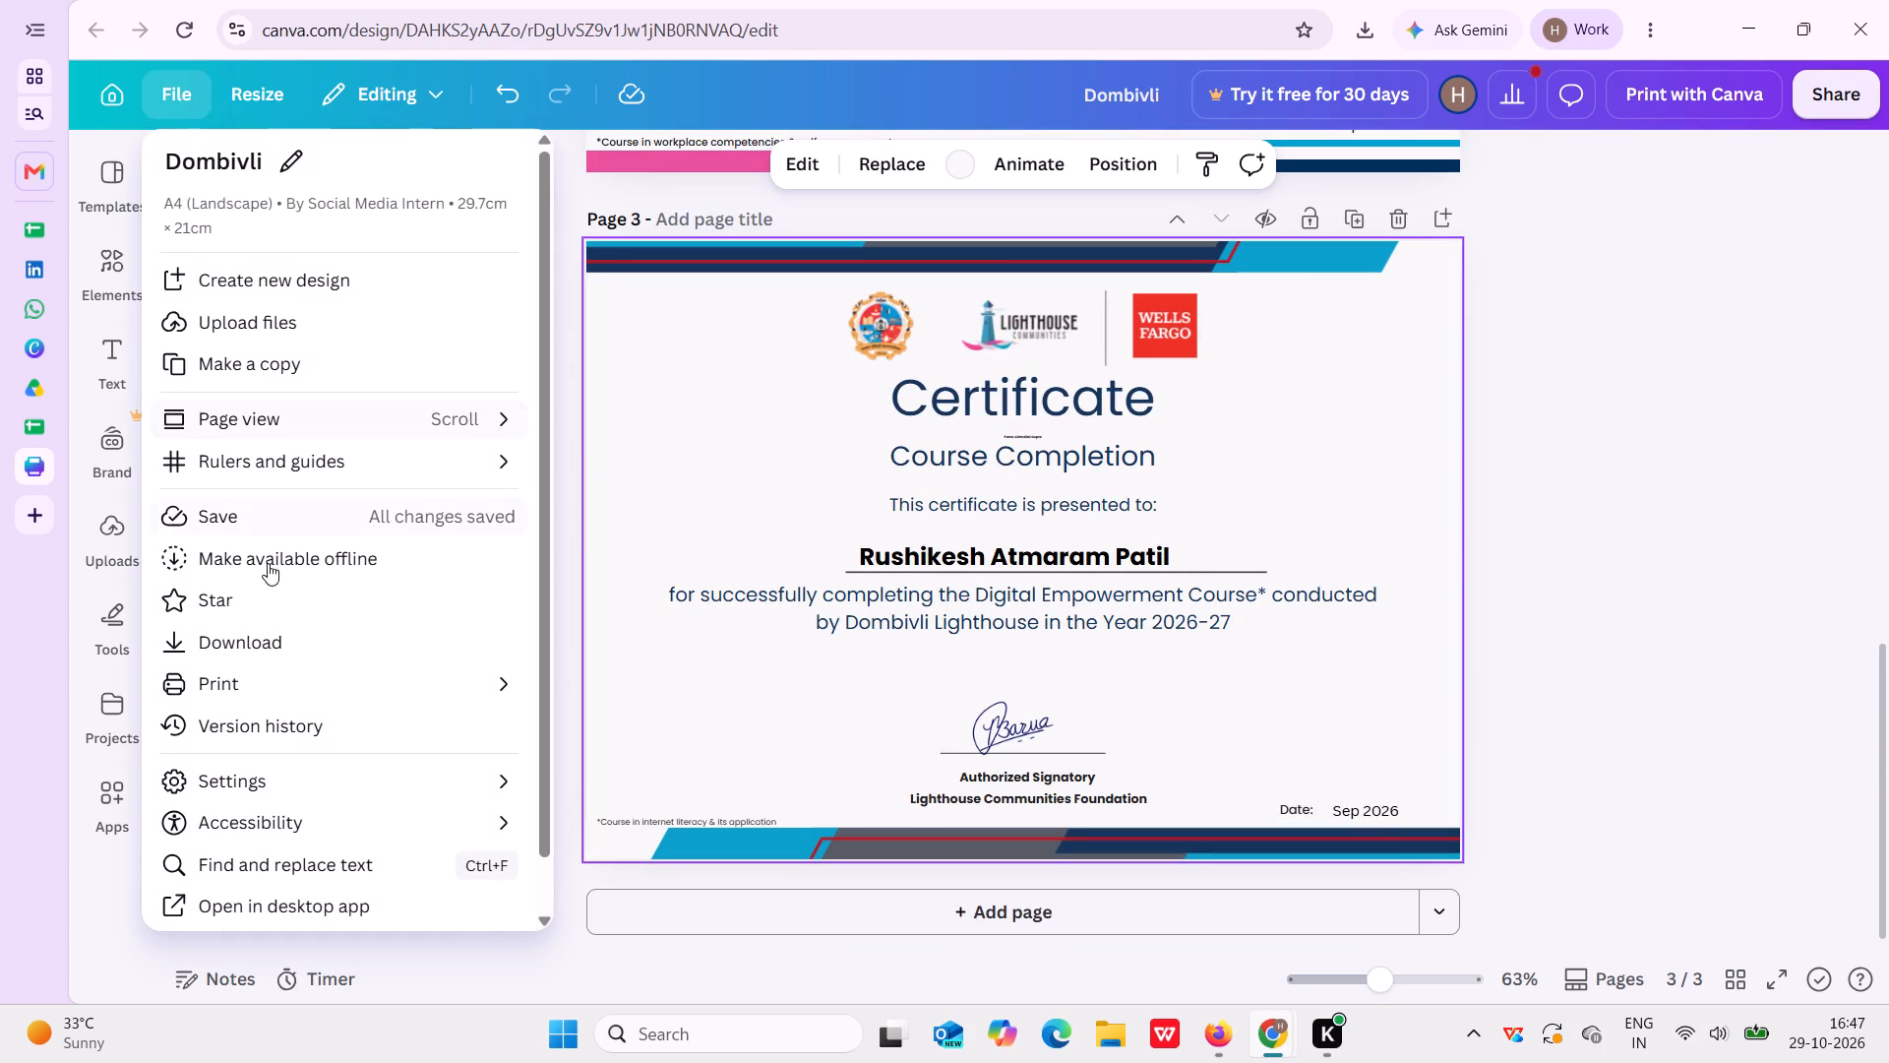
left_click(282, 641)
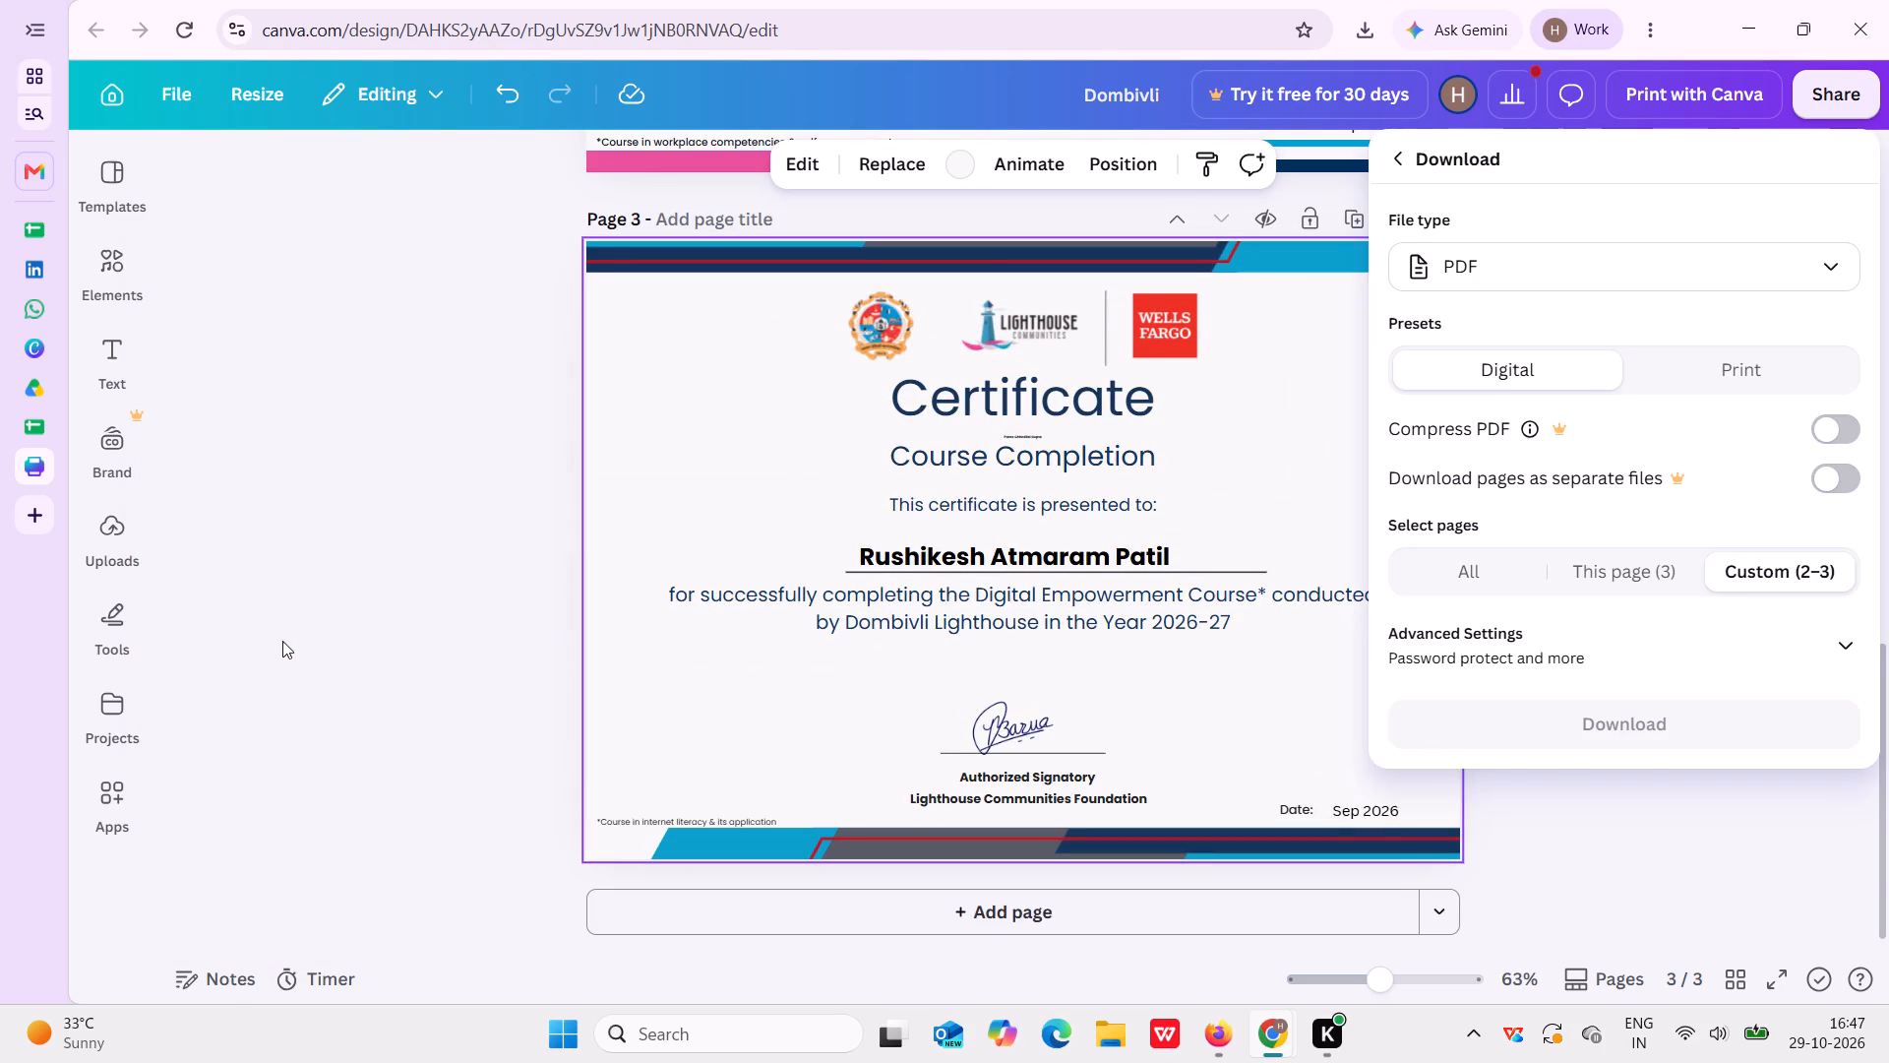
scroll(1676, 351, "down", 1)
scroll(1649, 531, "down", 2)
scroll(1649, 531, "up", 2)
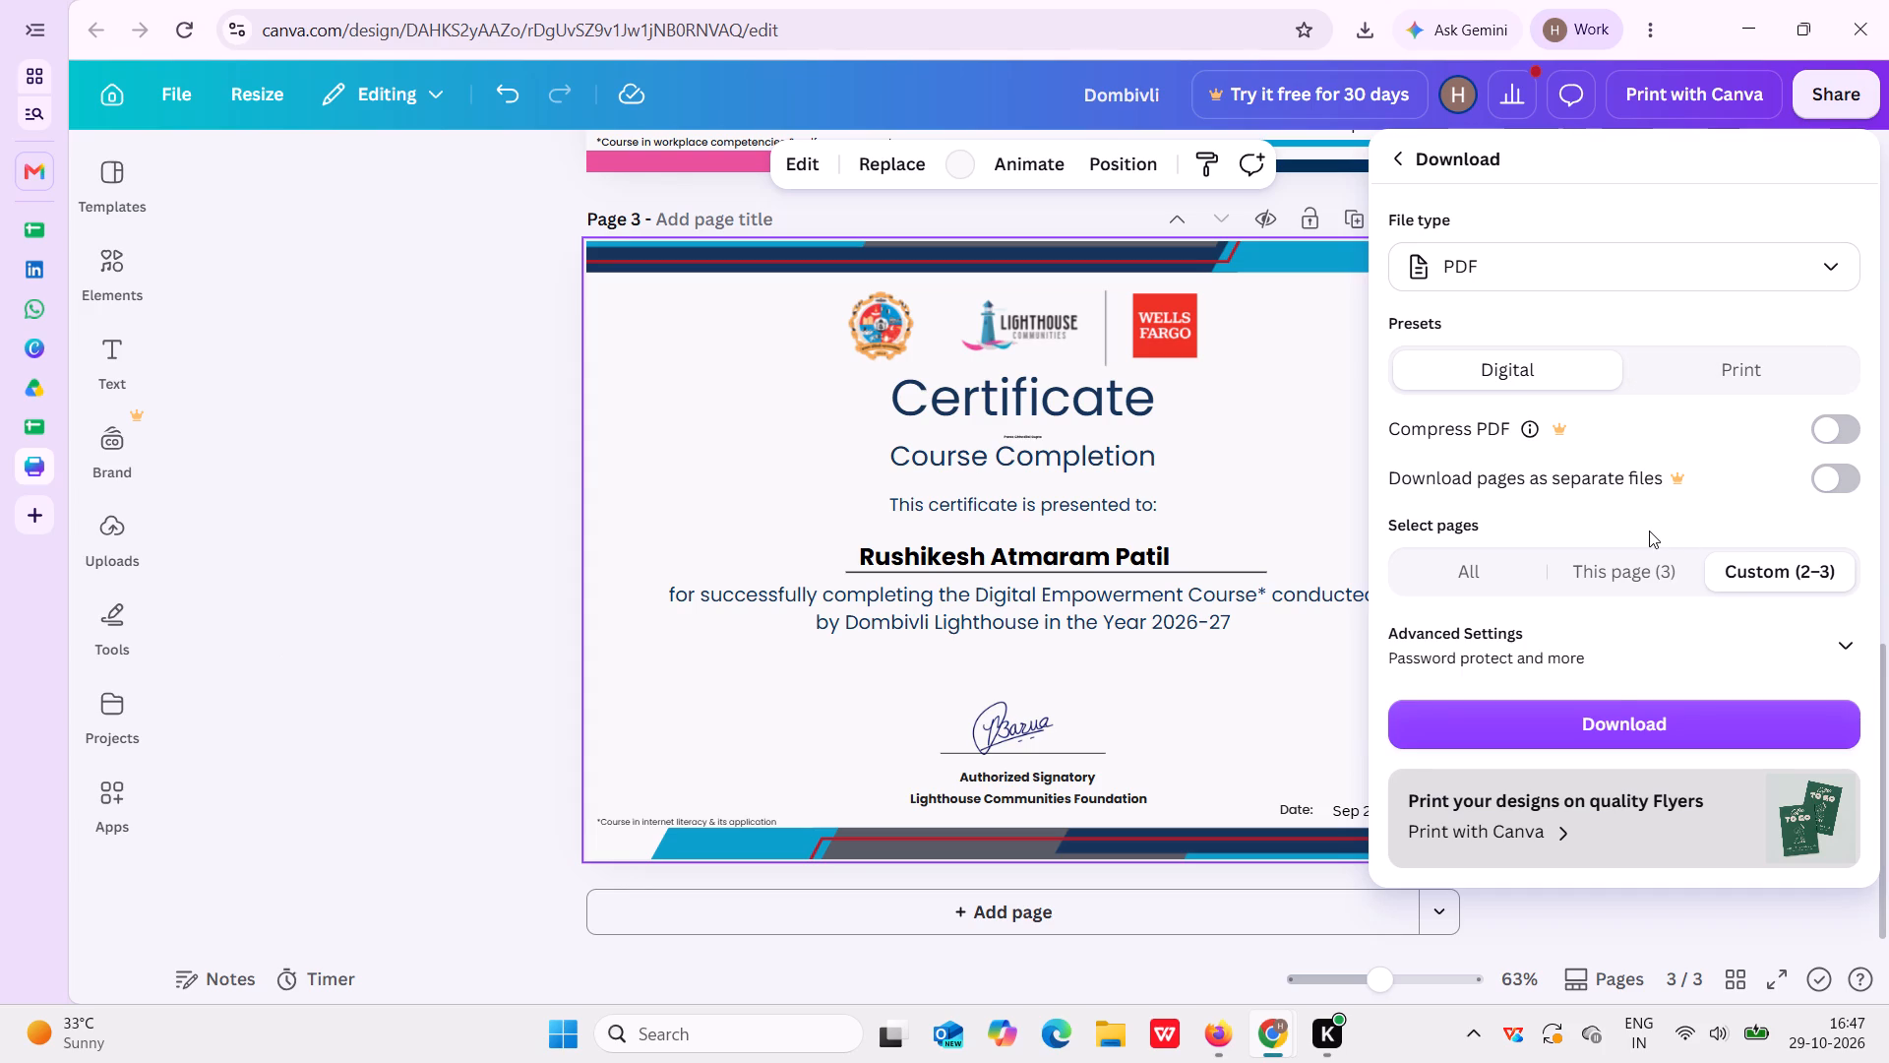
scroll(1649, 531, "up", 1)
left_click(1607, 737)
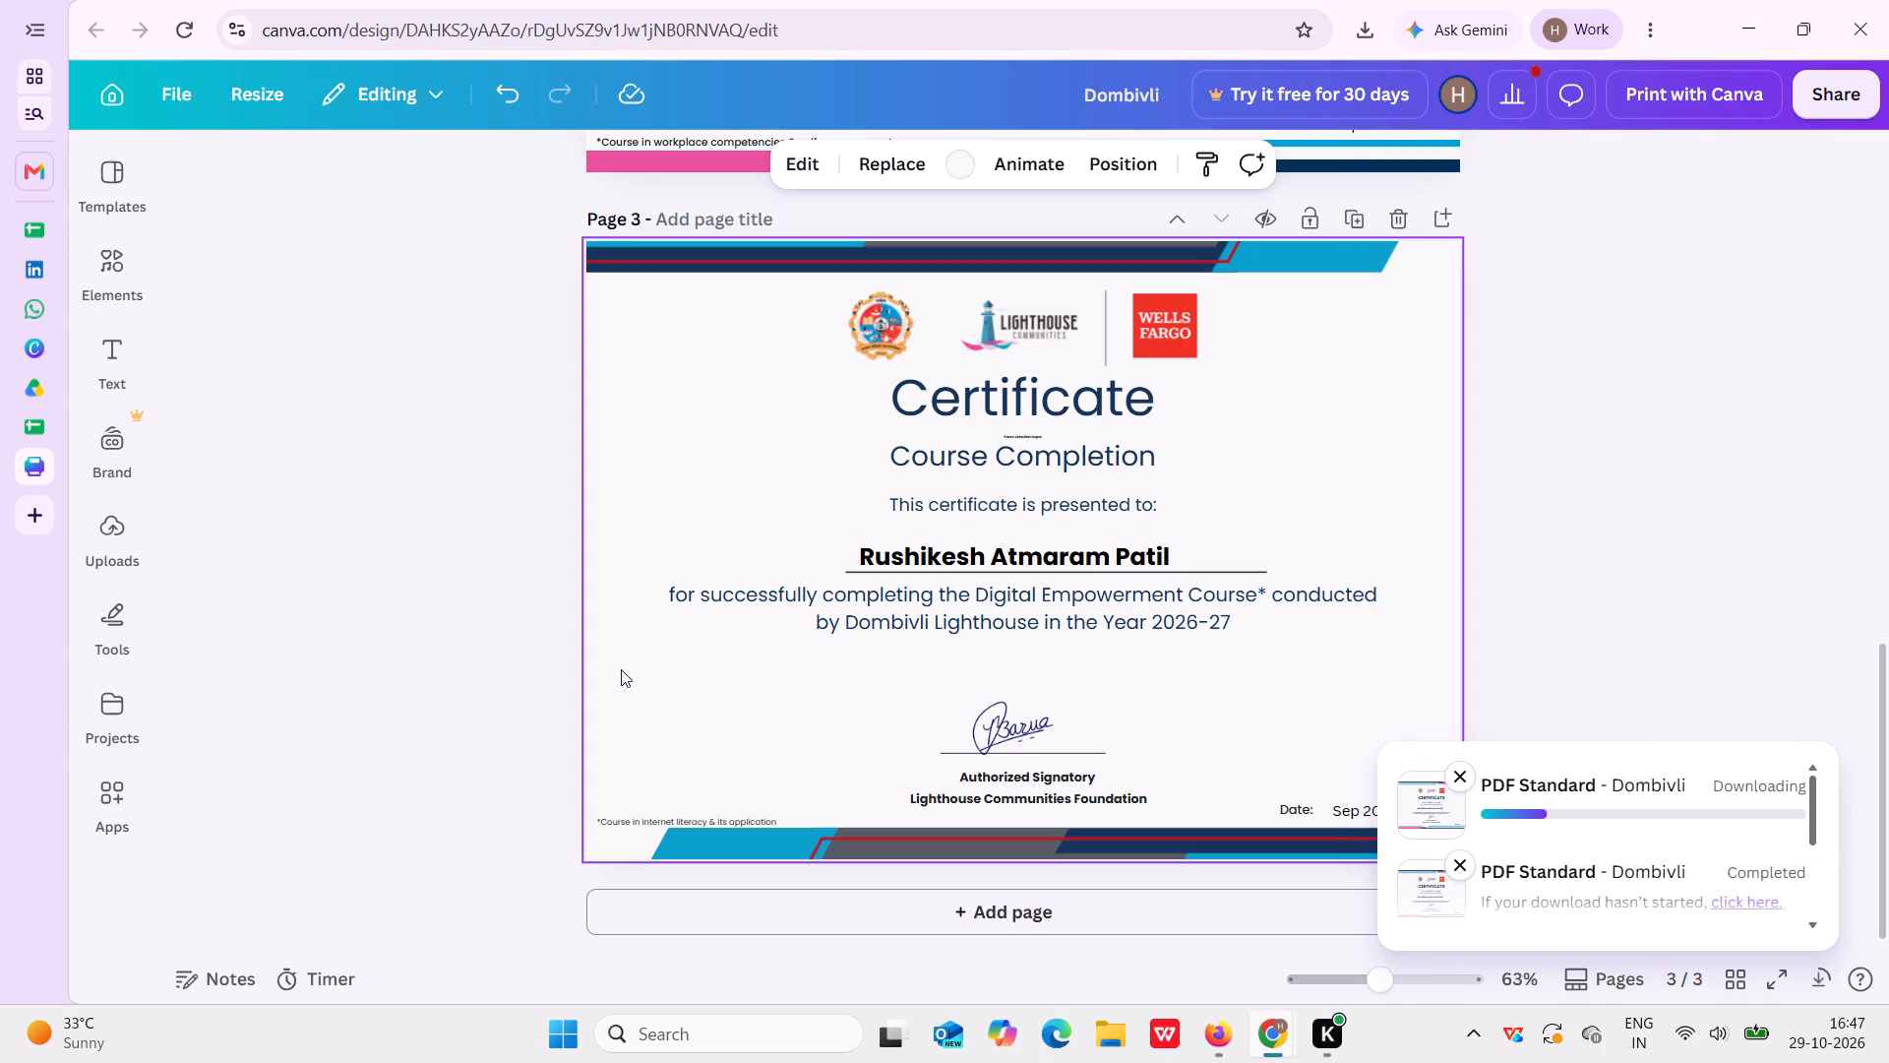
Upload the newest downloaded Dombivli certificate PDF to the Batch no 146 folder in Drive.
left_click(47, 394)
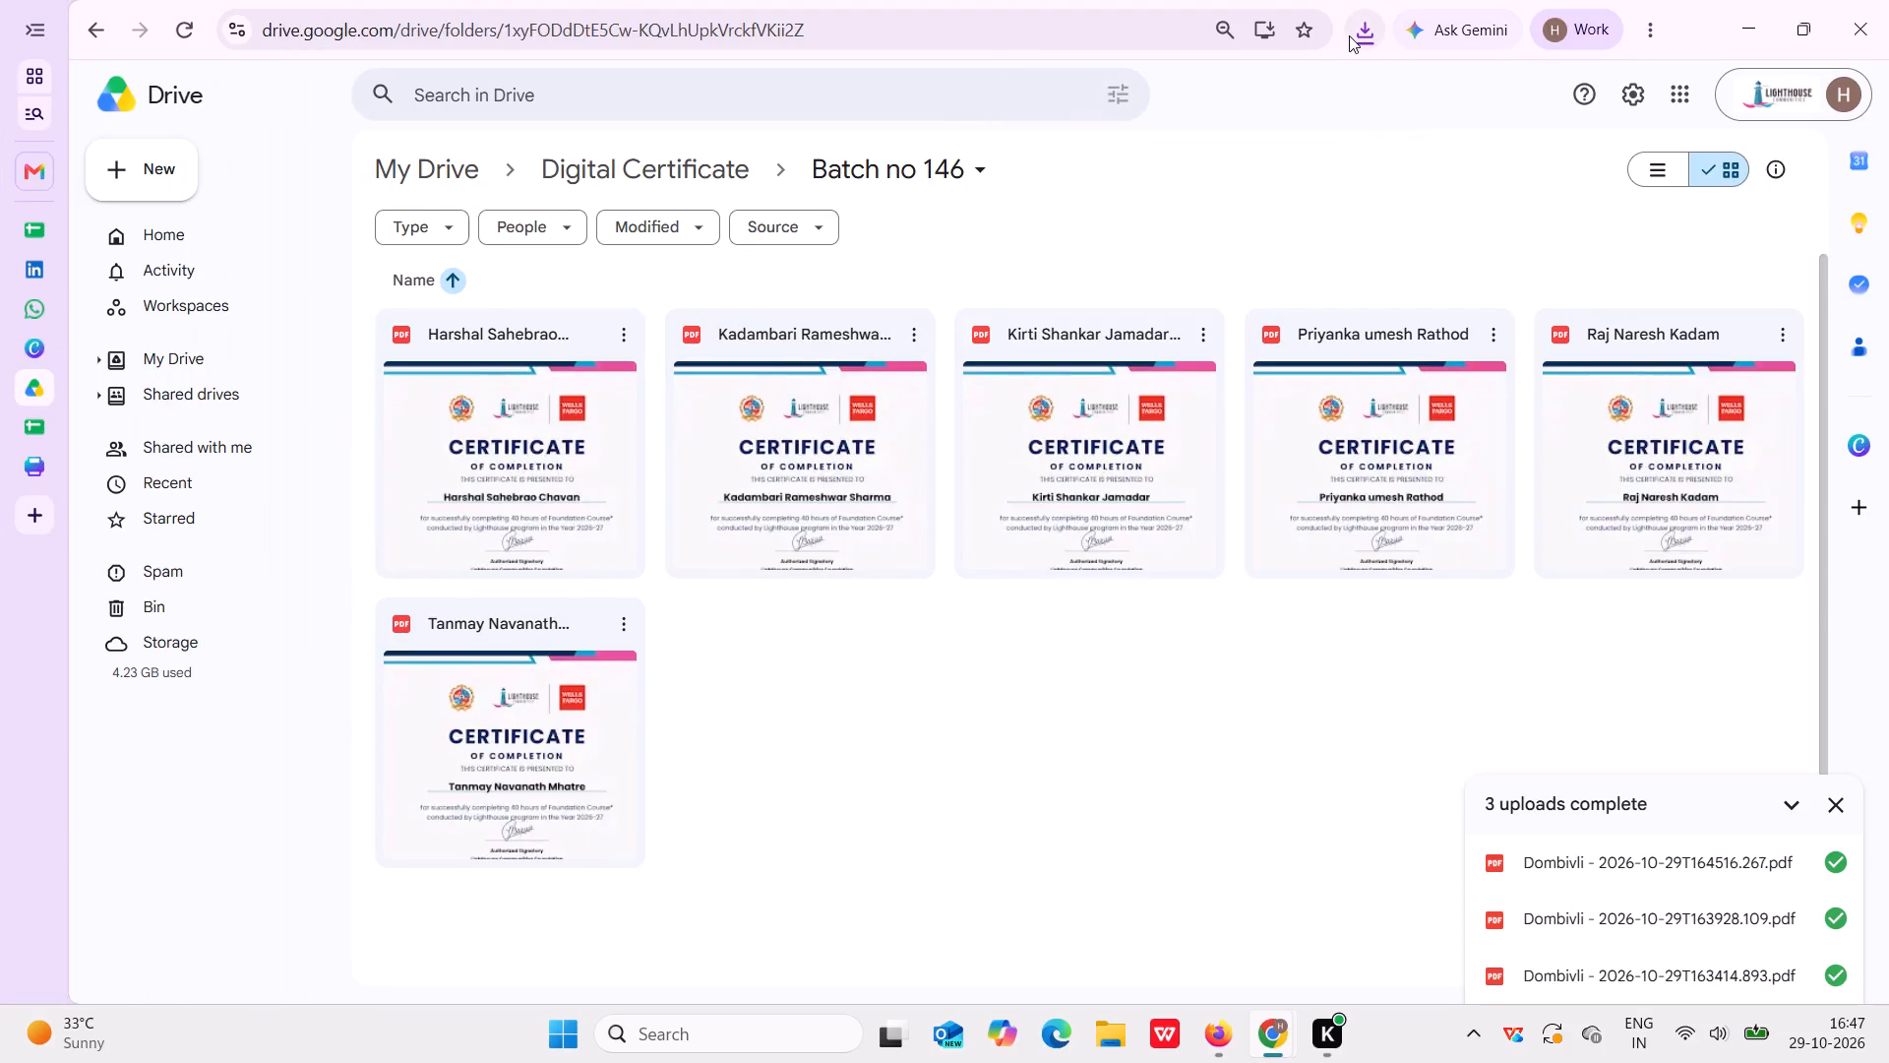
left_click(1363, 34)
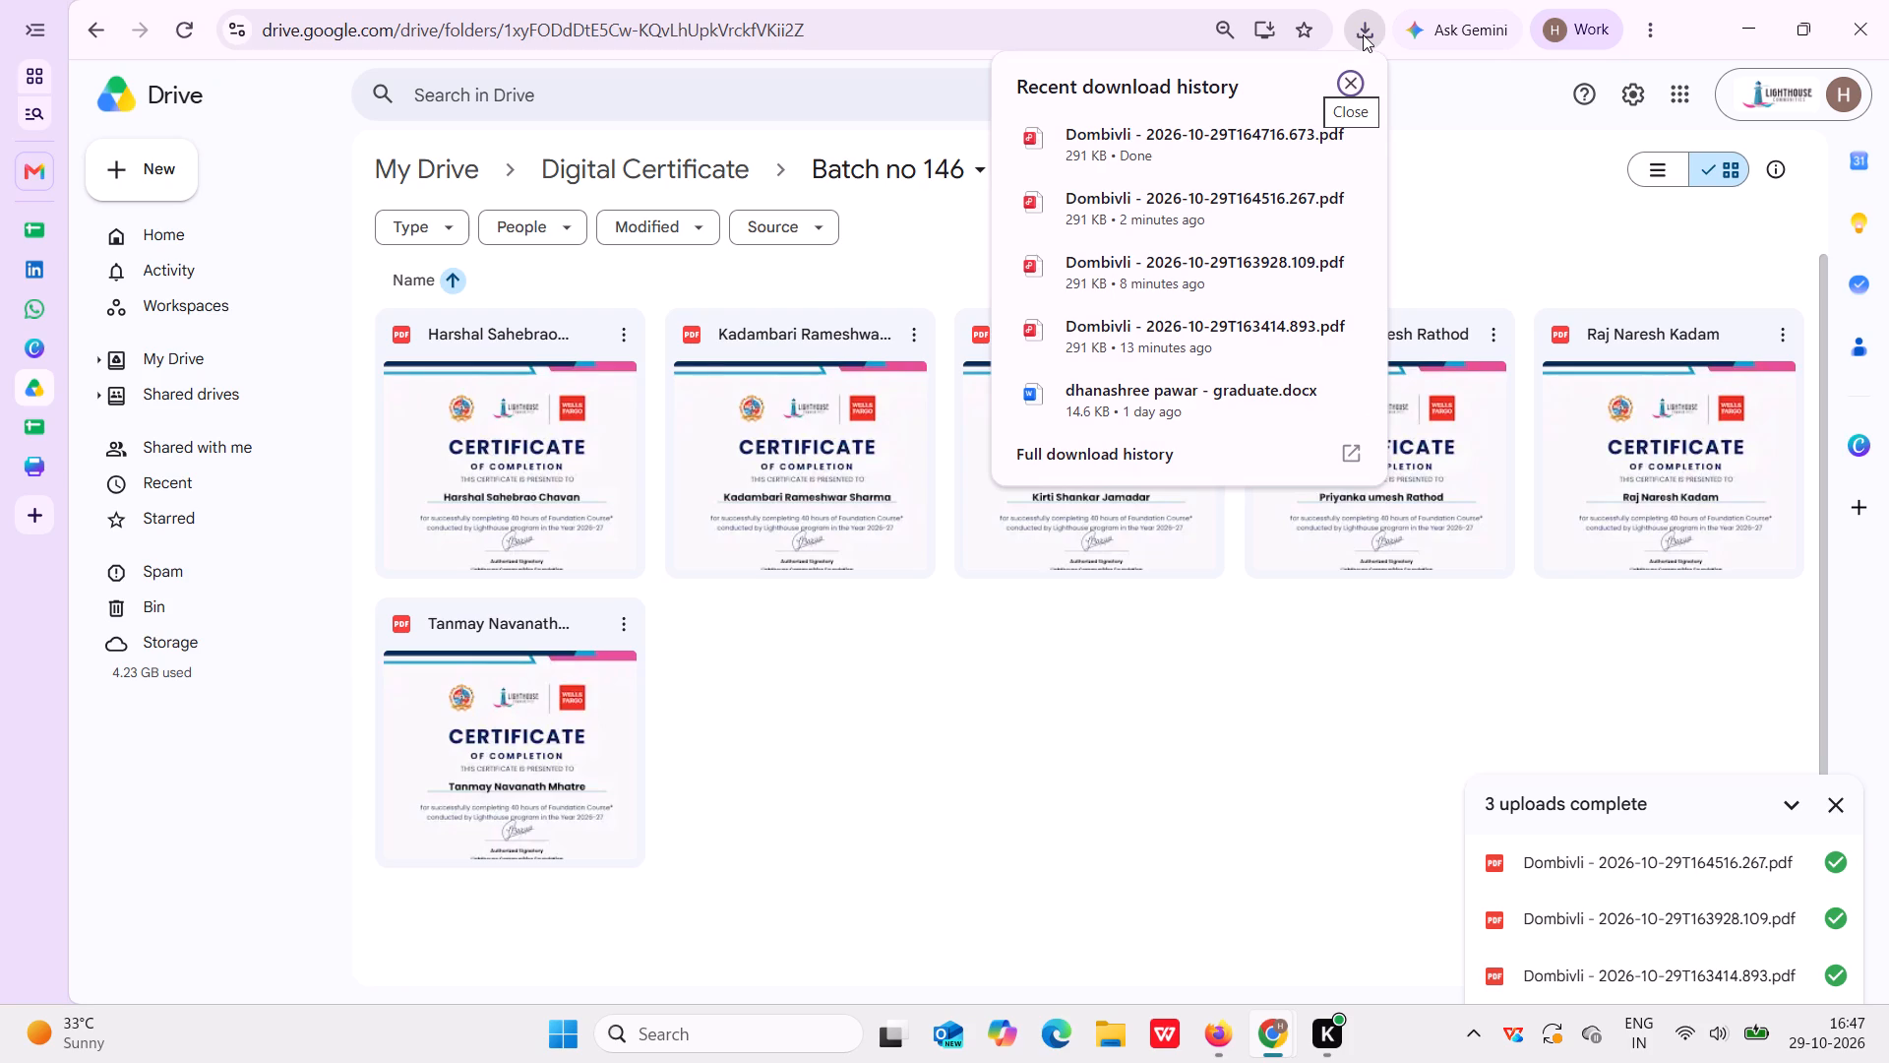
left_click_drag(1213, 155, 865, 669)
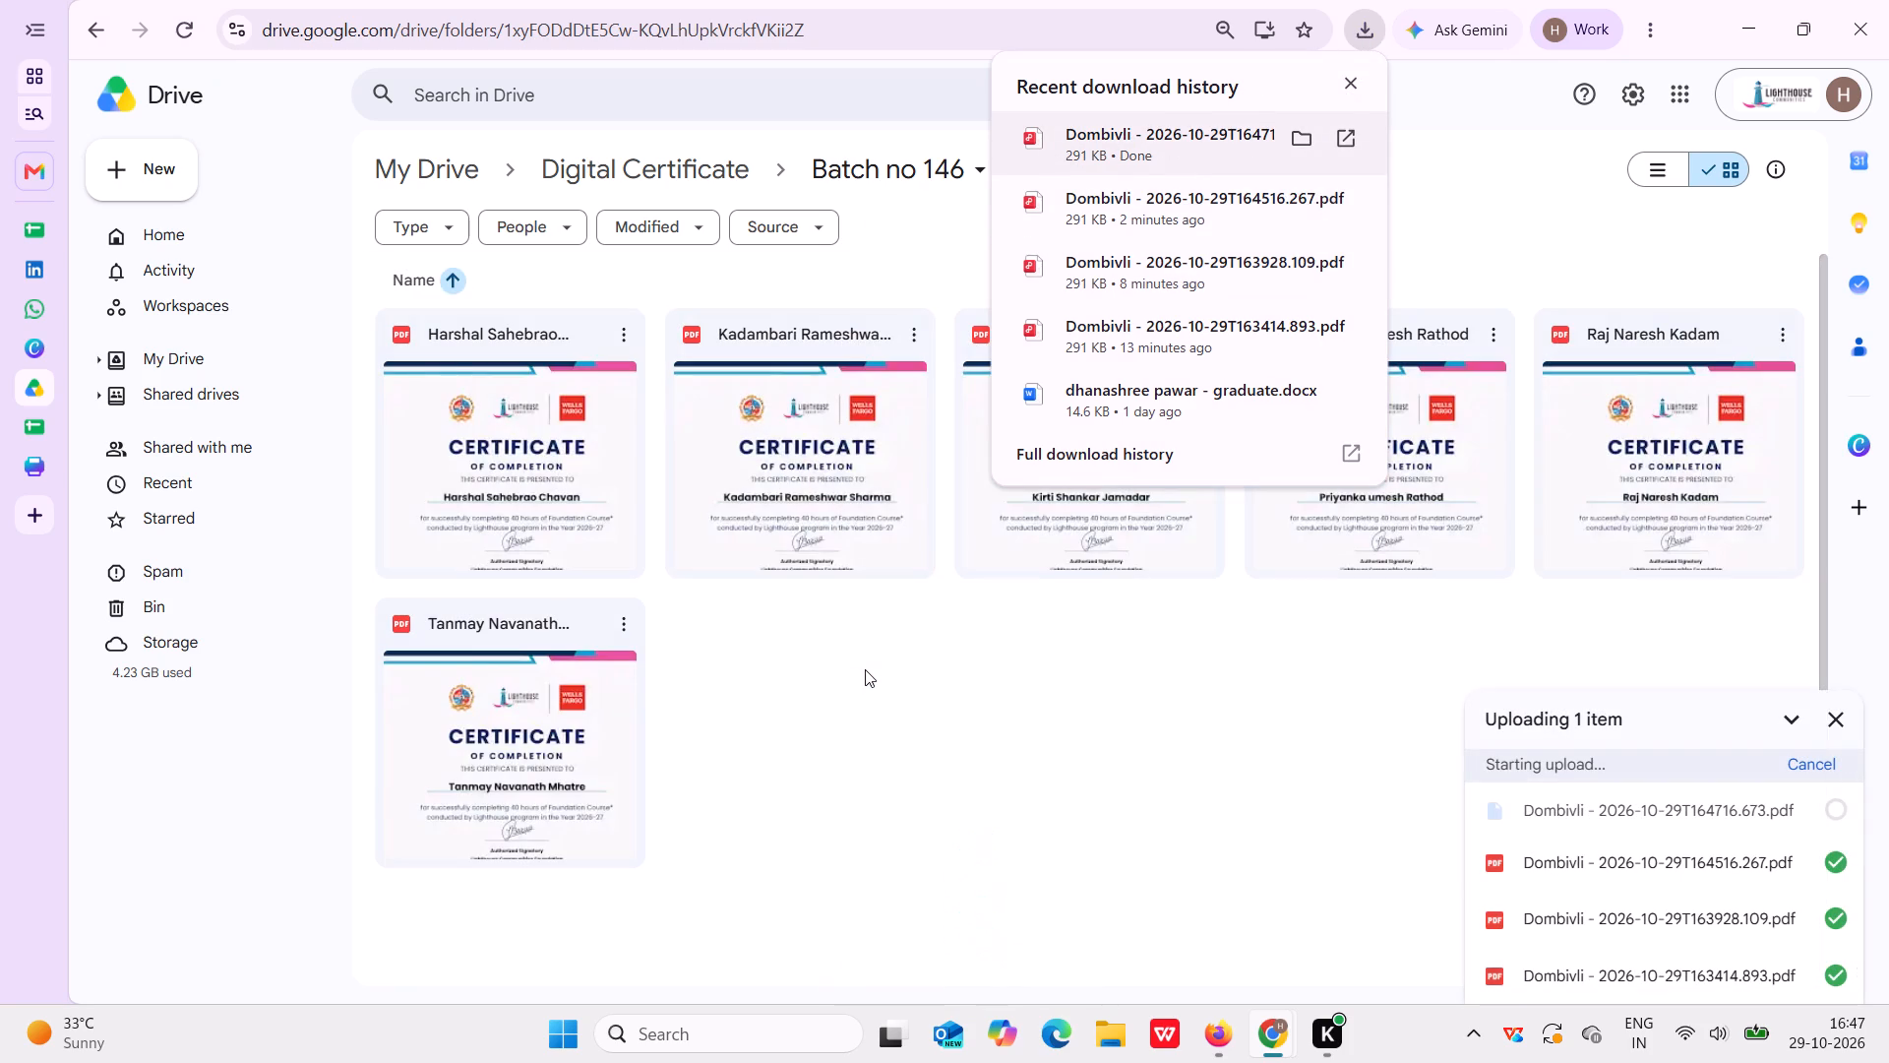
left_click(1100, 647)
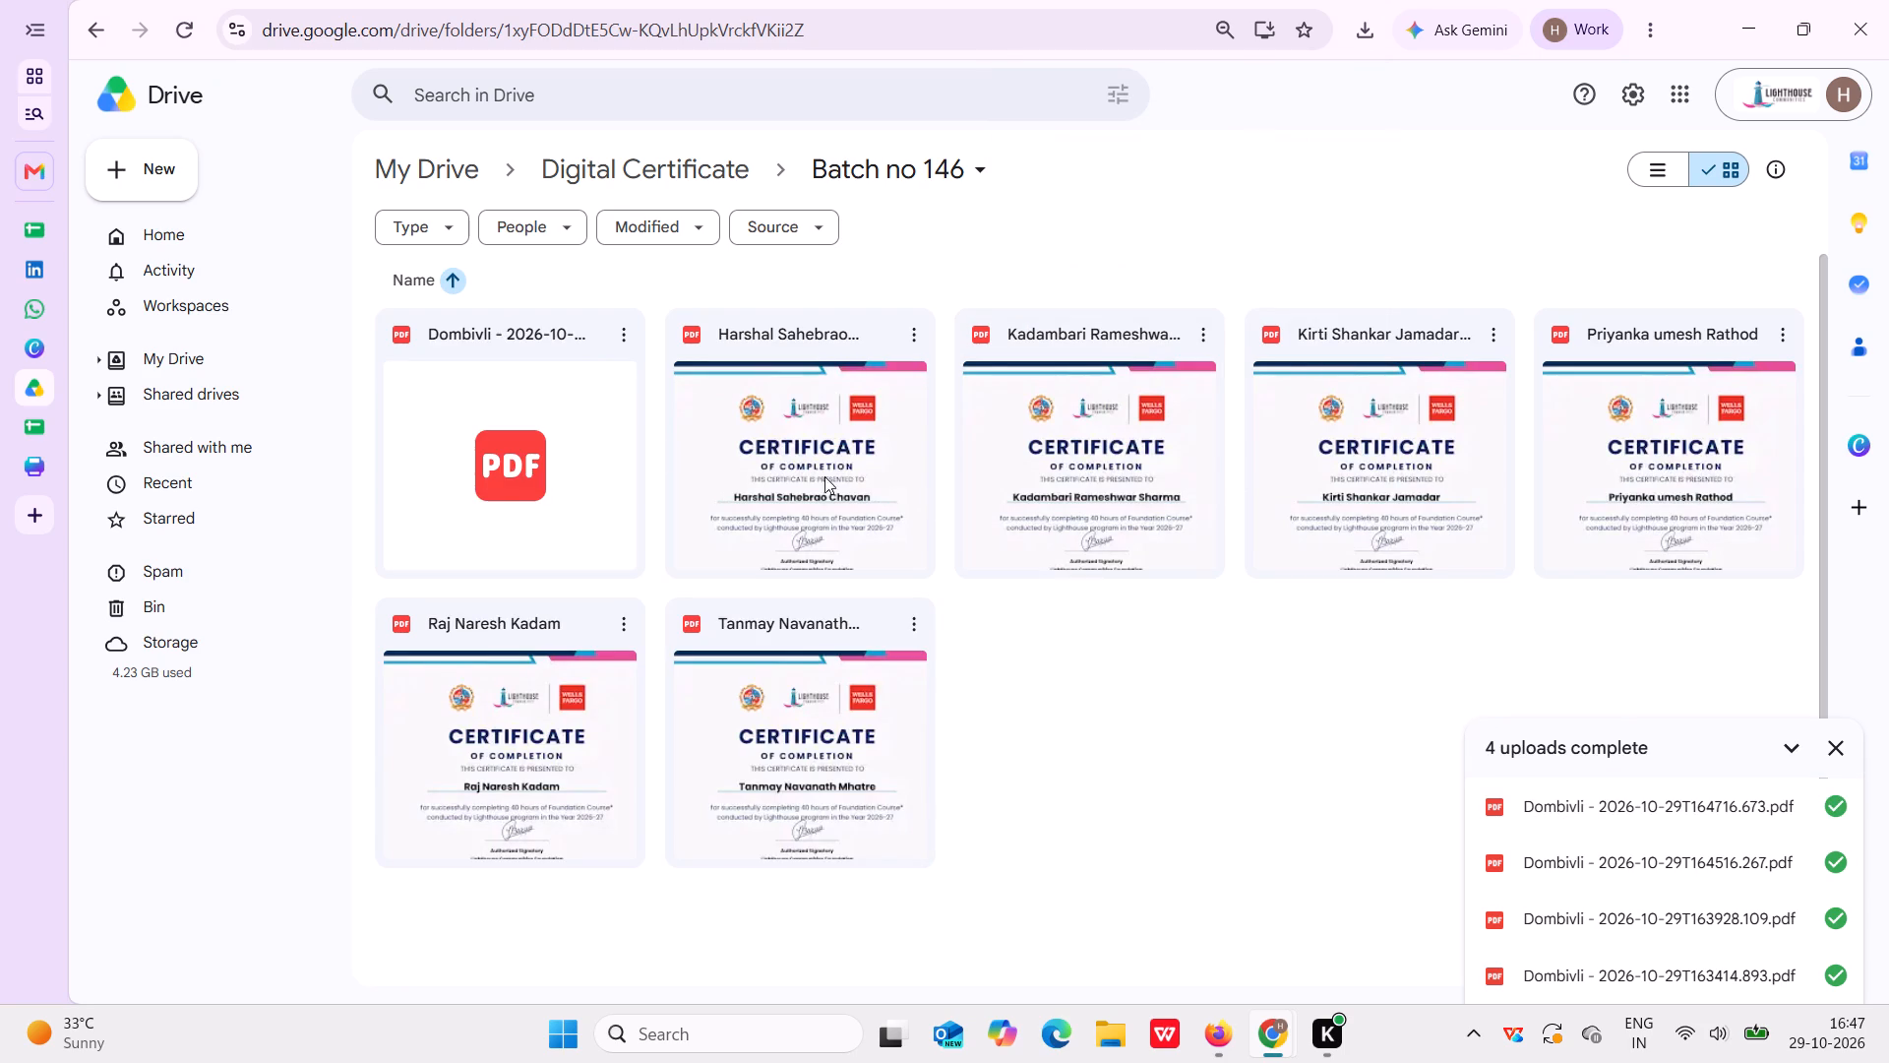
Rename the newly uploaded Dombivli PDF with the copied name of recipient number 4 and a space before the .pdf extension.
left_click(621, 330)
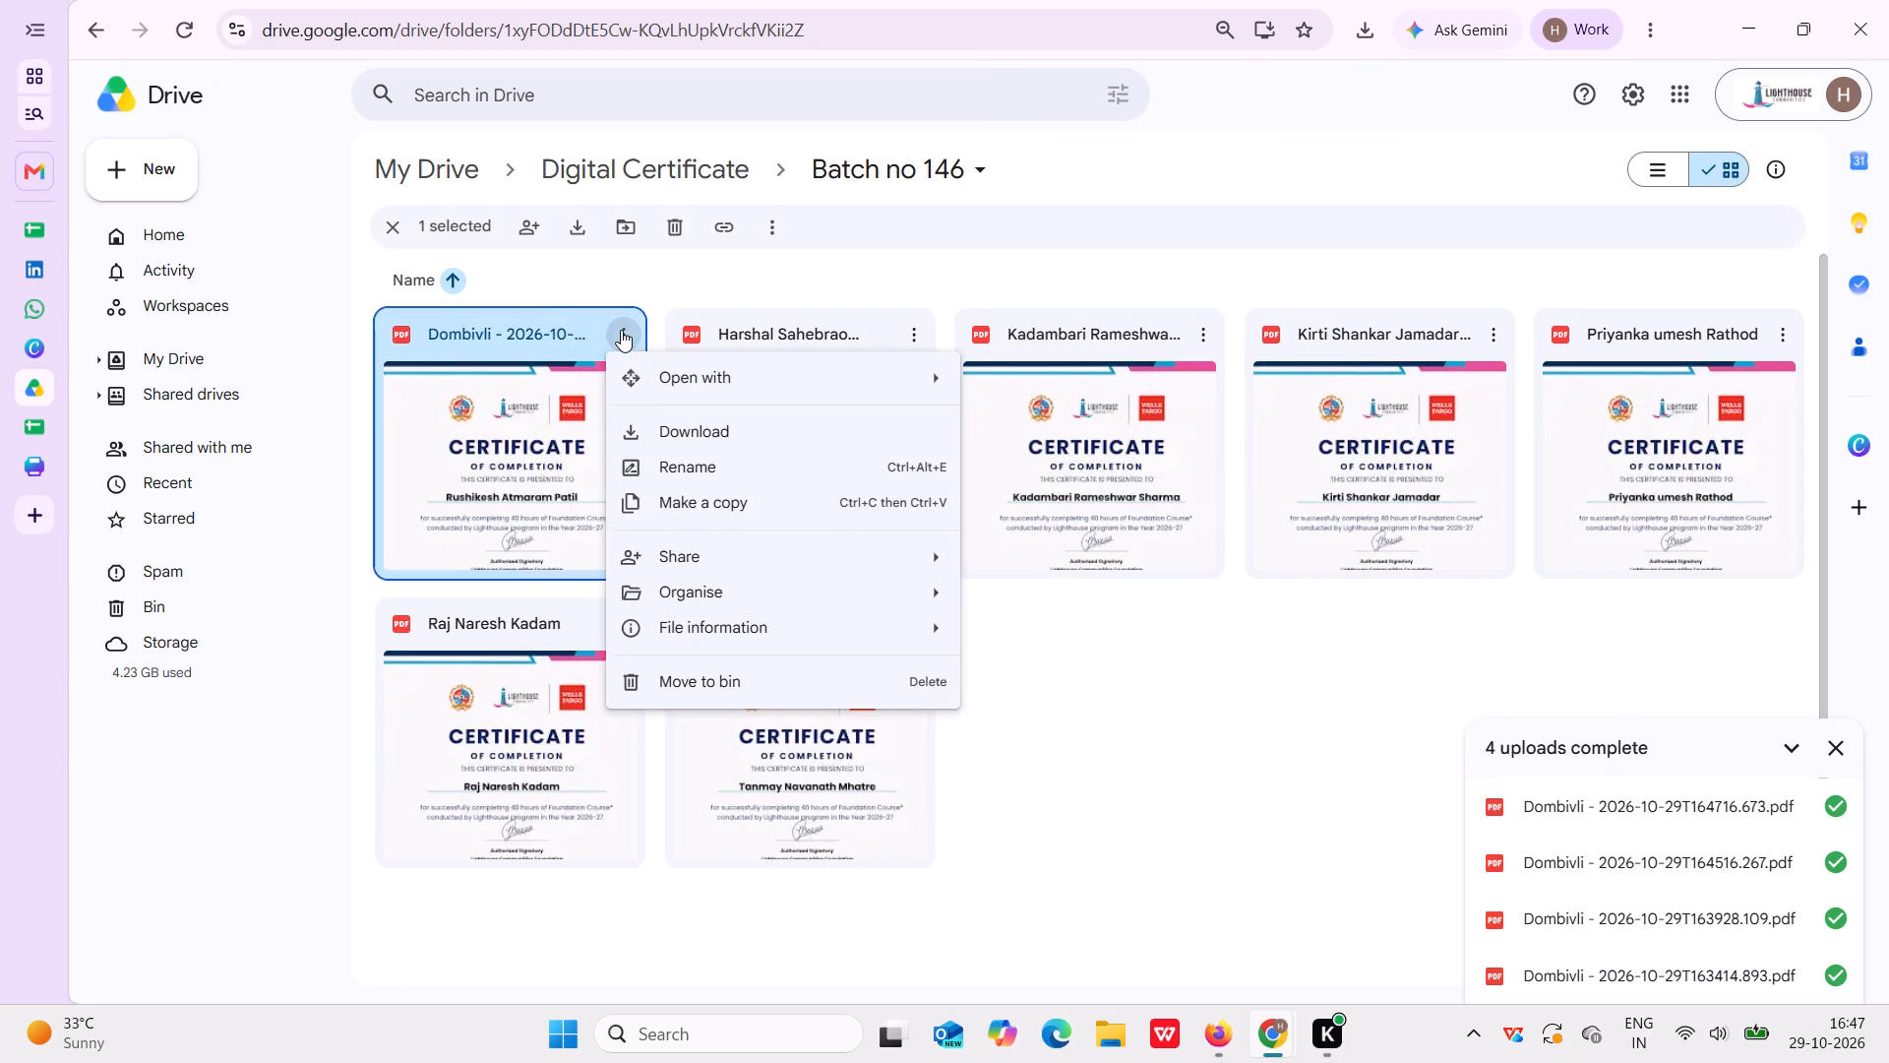
left_click(698, 465)
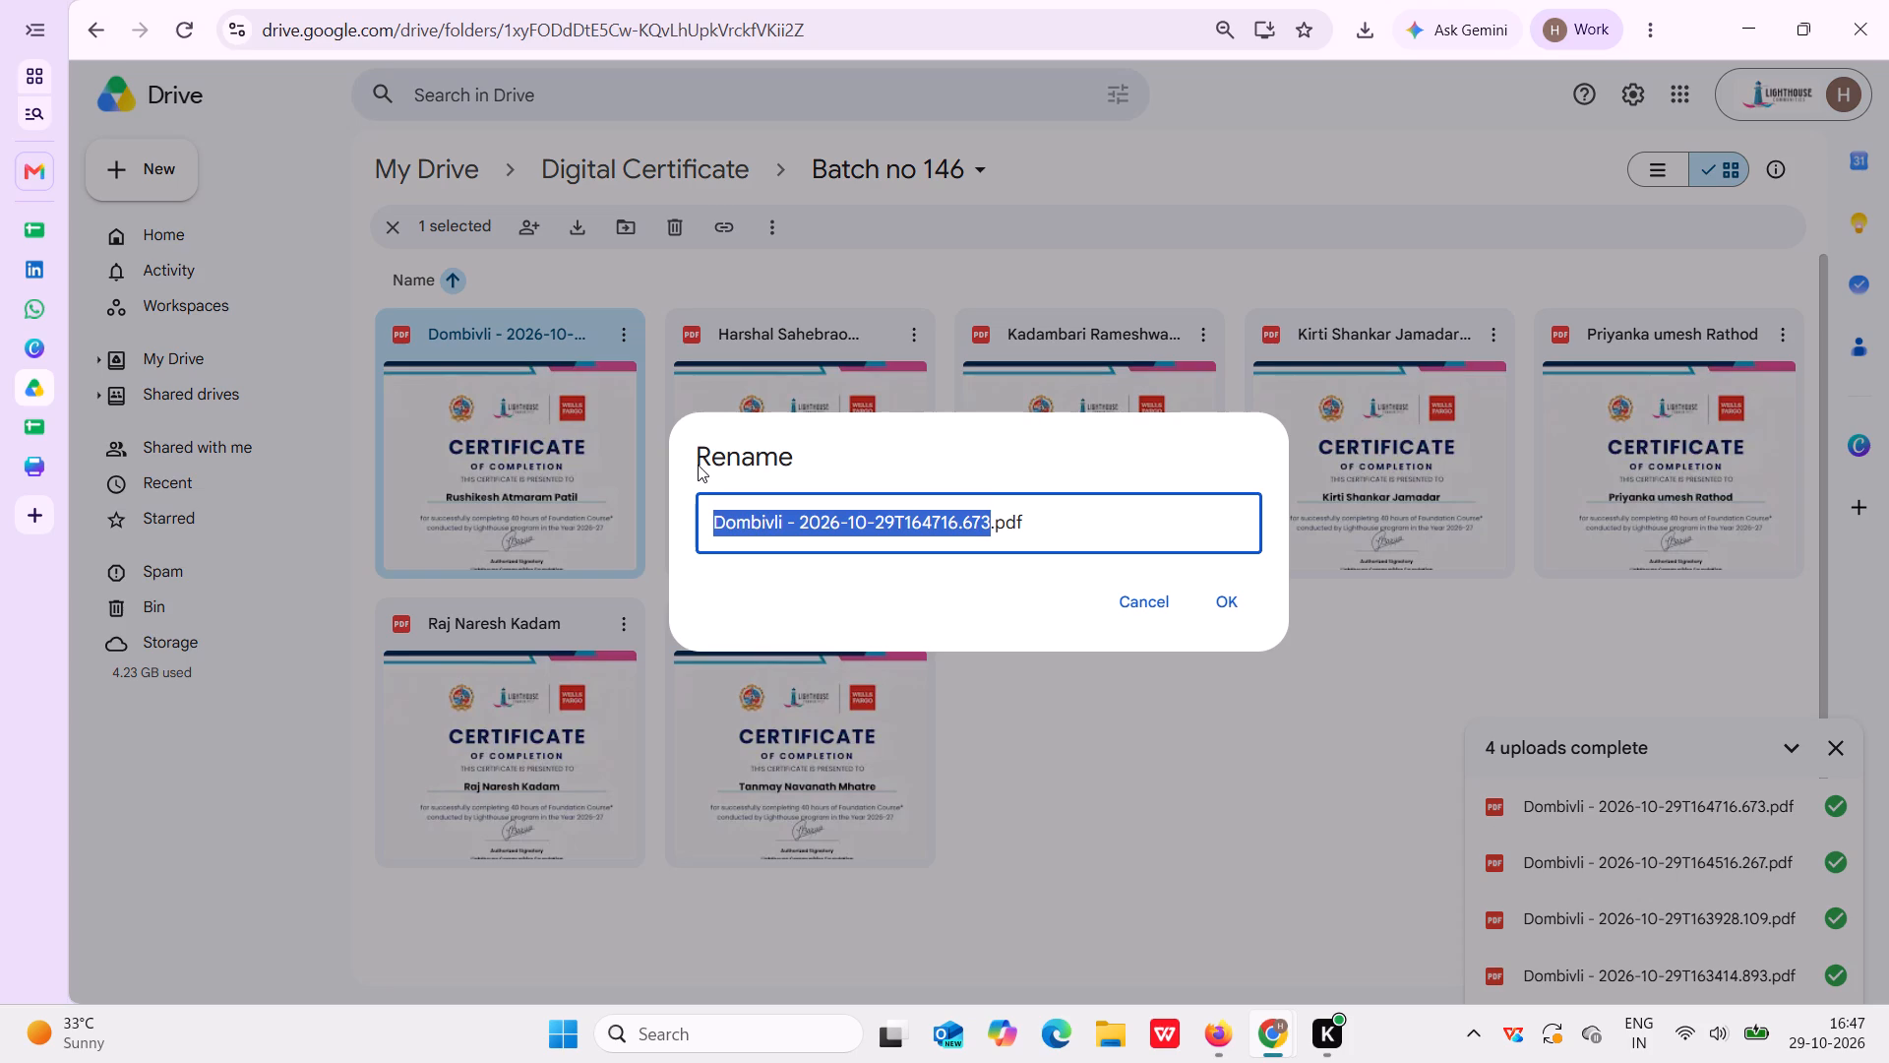
key("BackSpace")
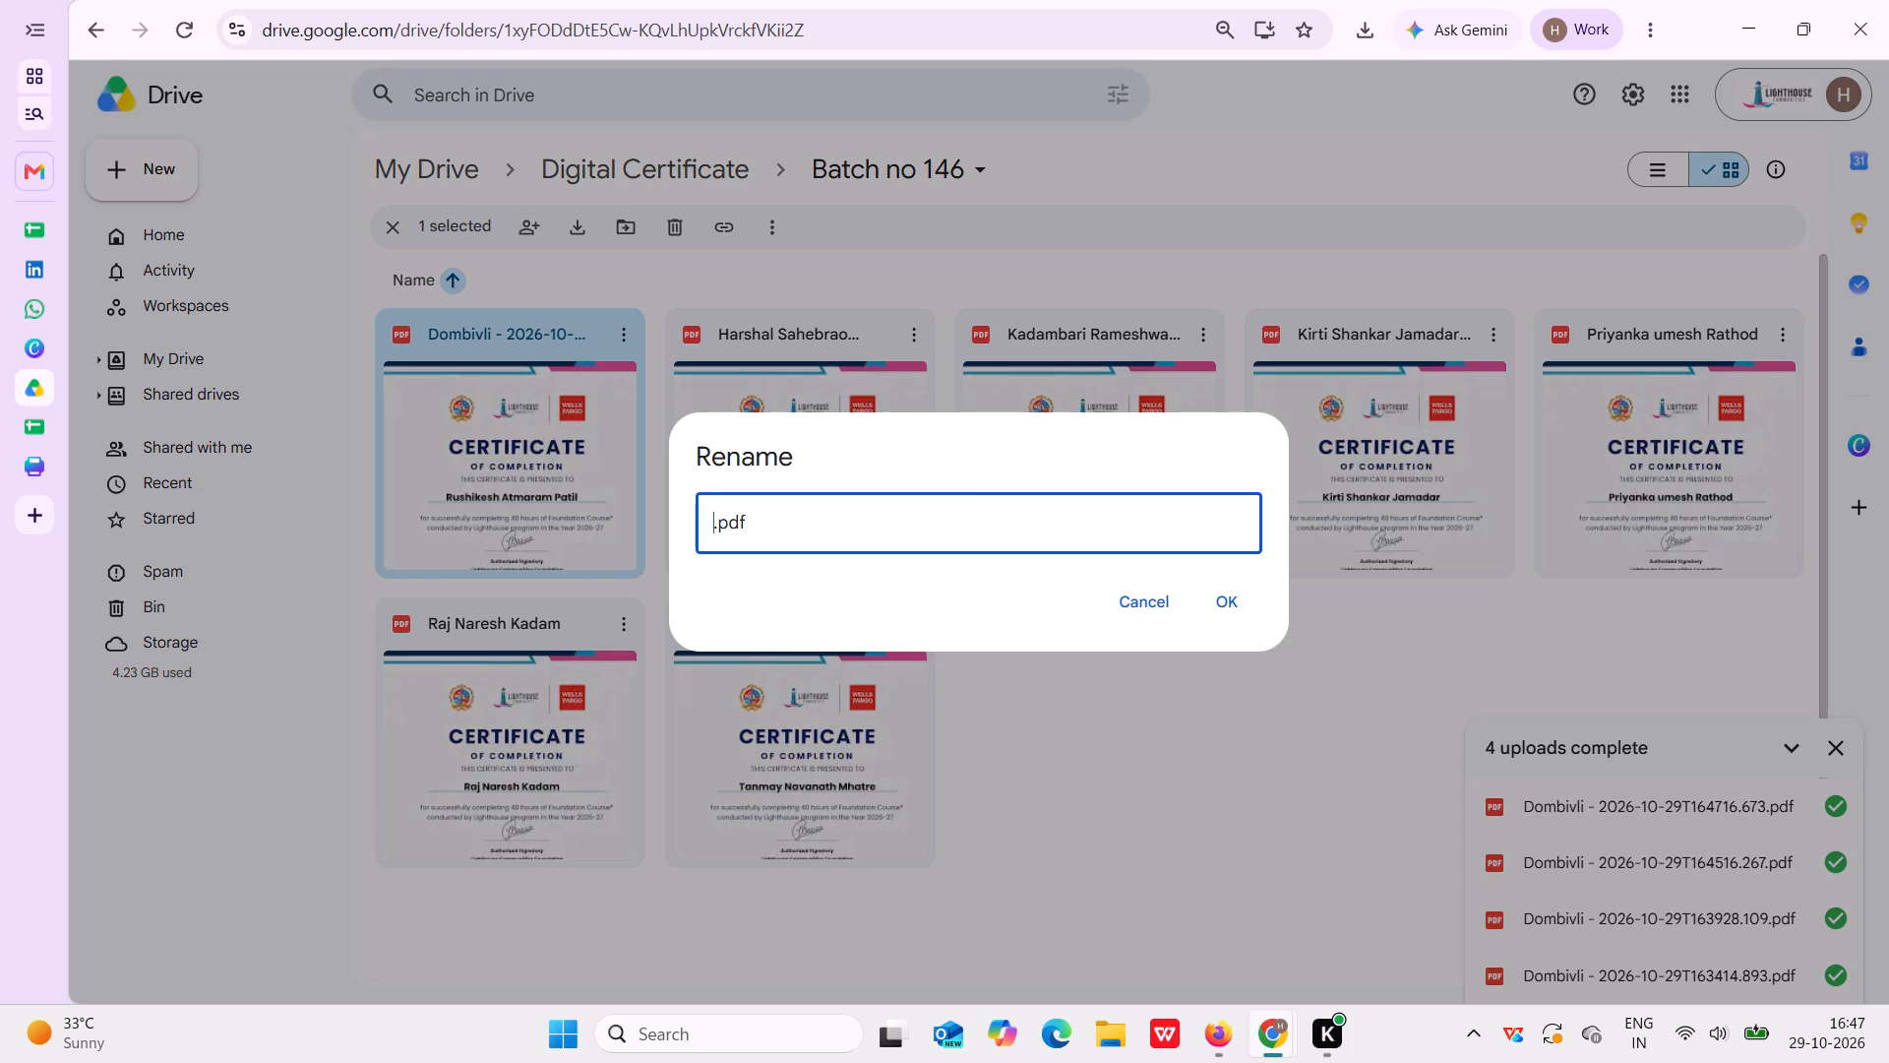
key("ctrl+v")
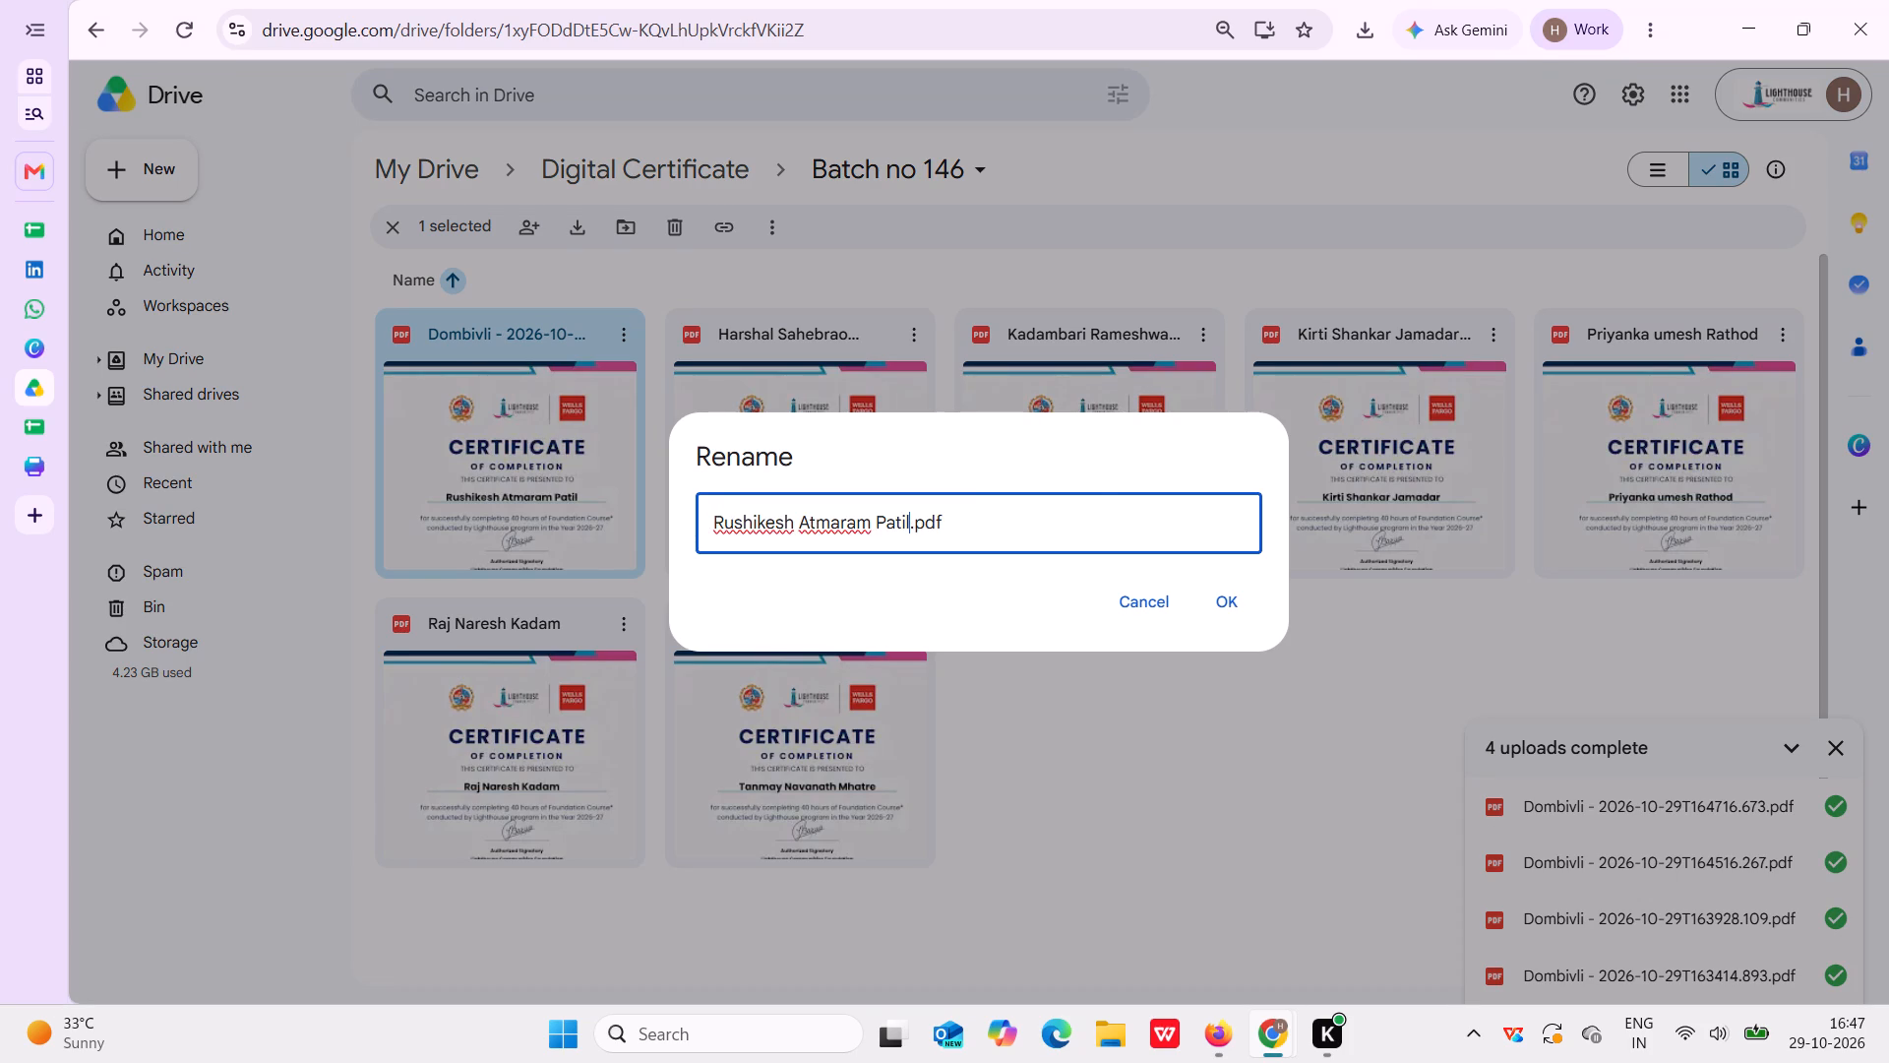
key("space")
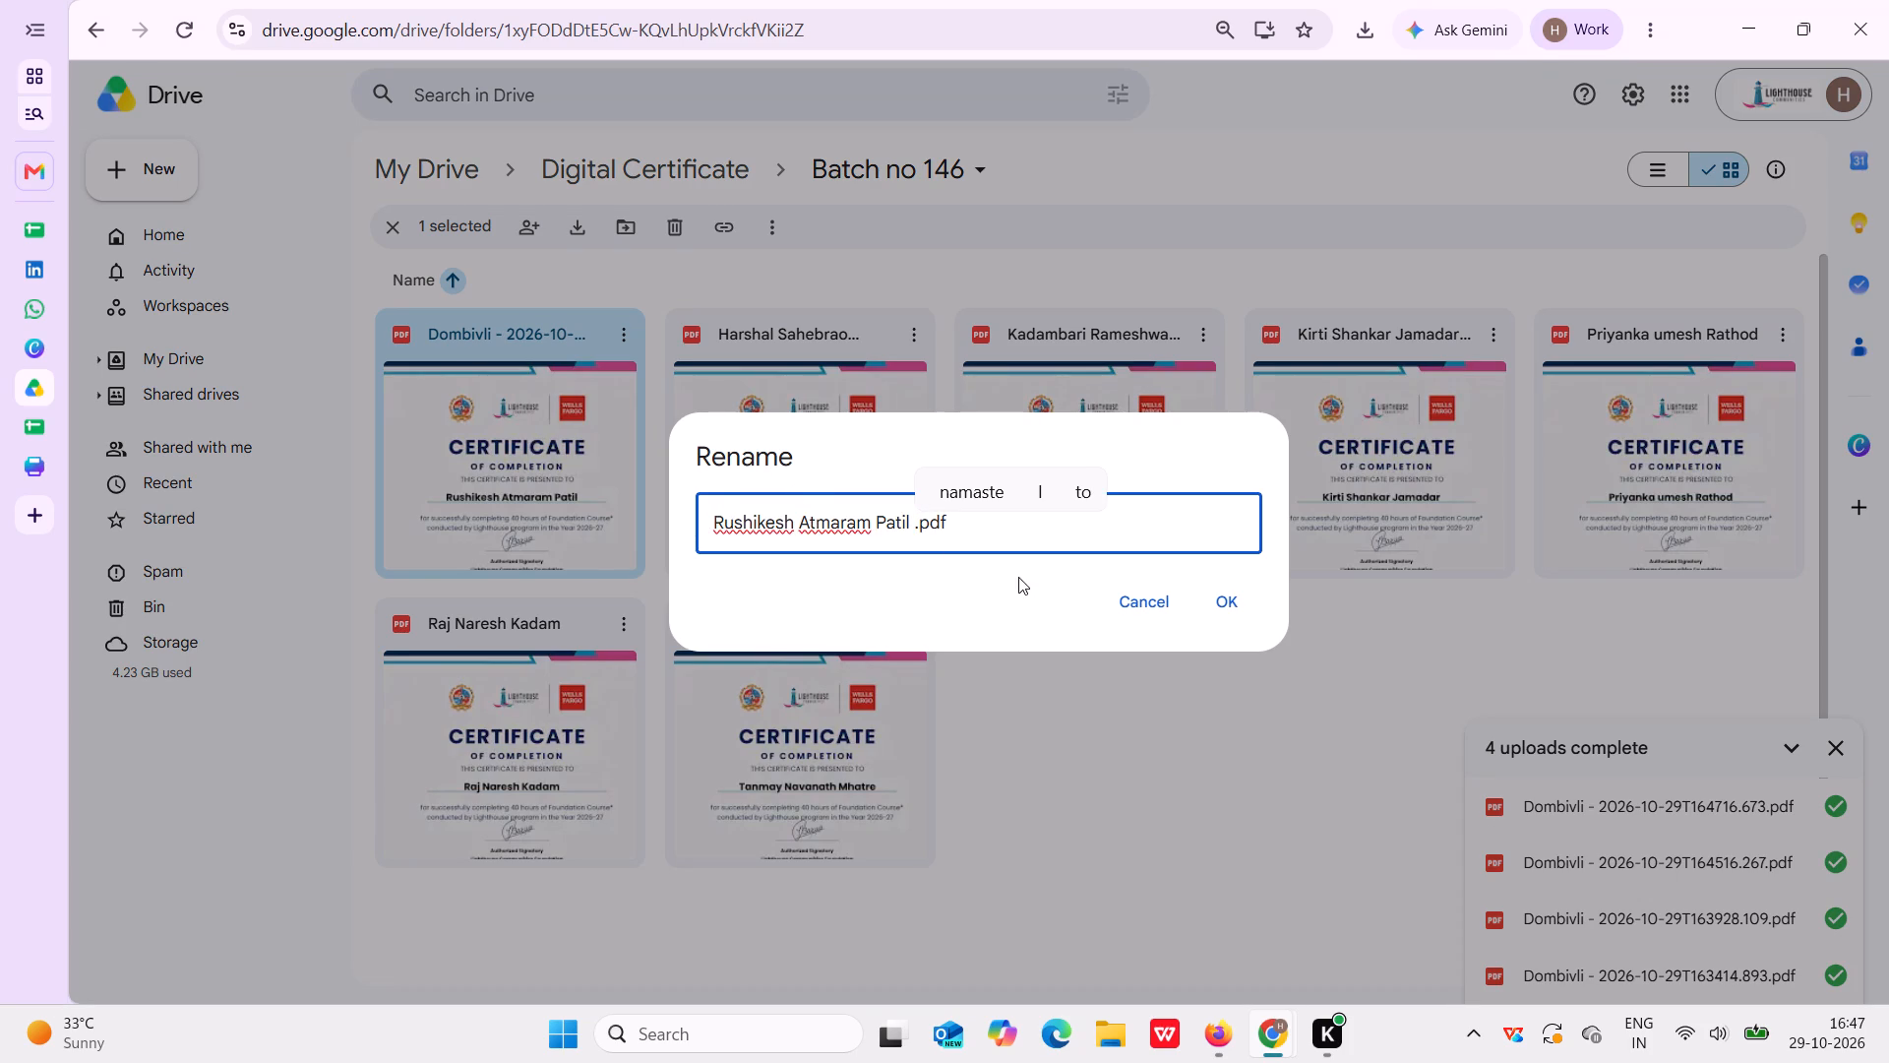
left_click(1226, 596)
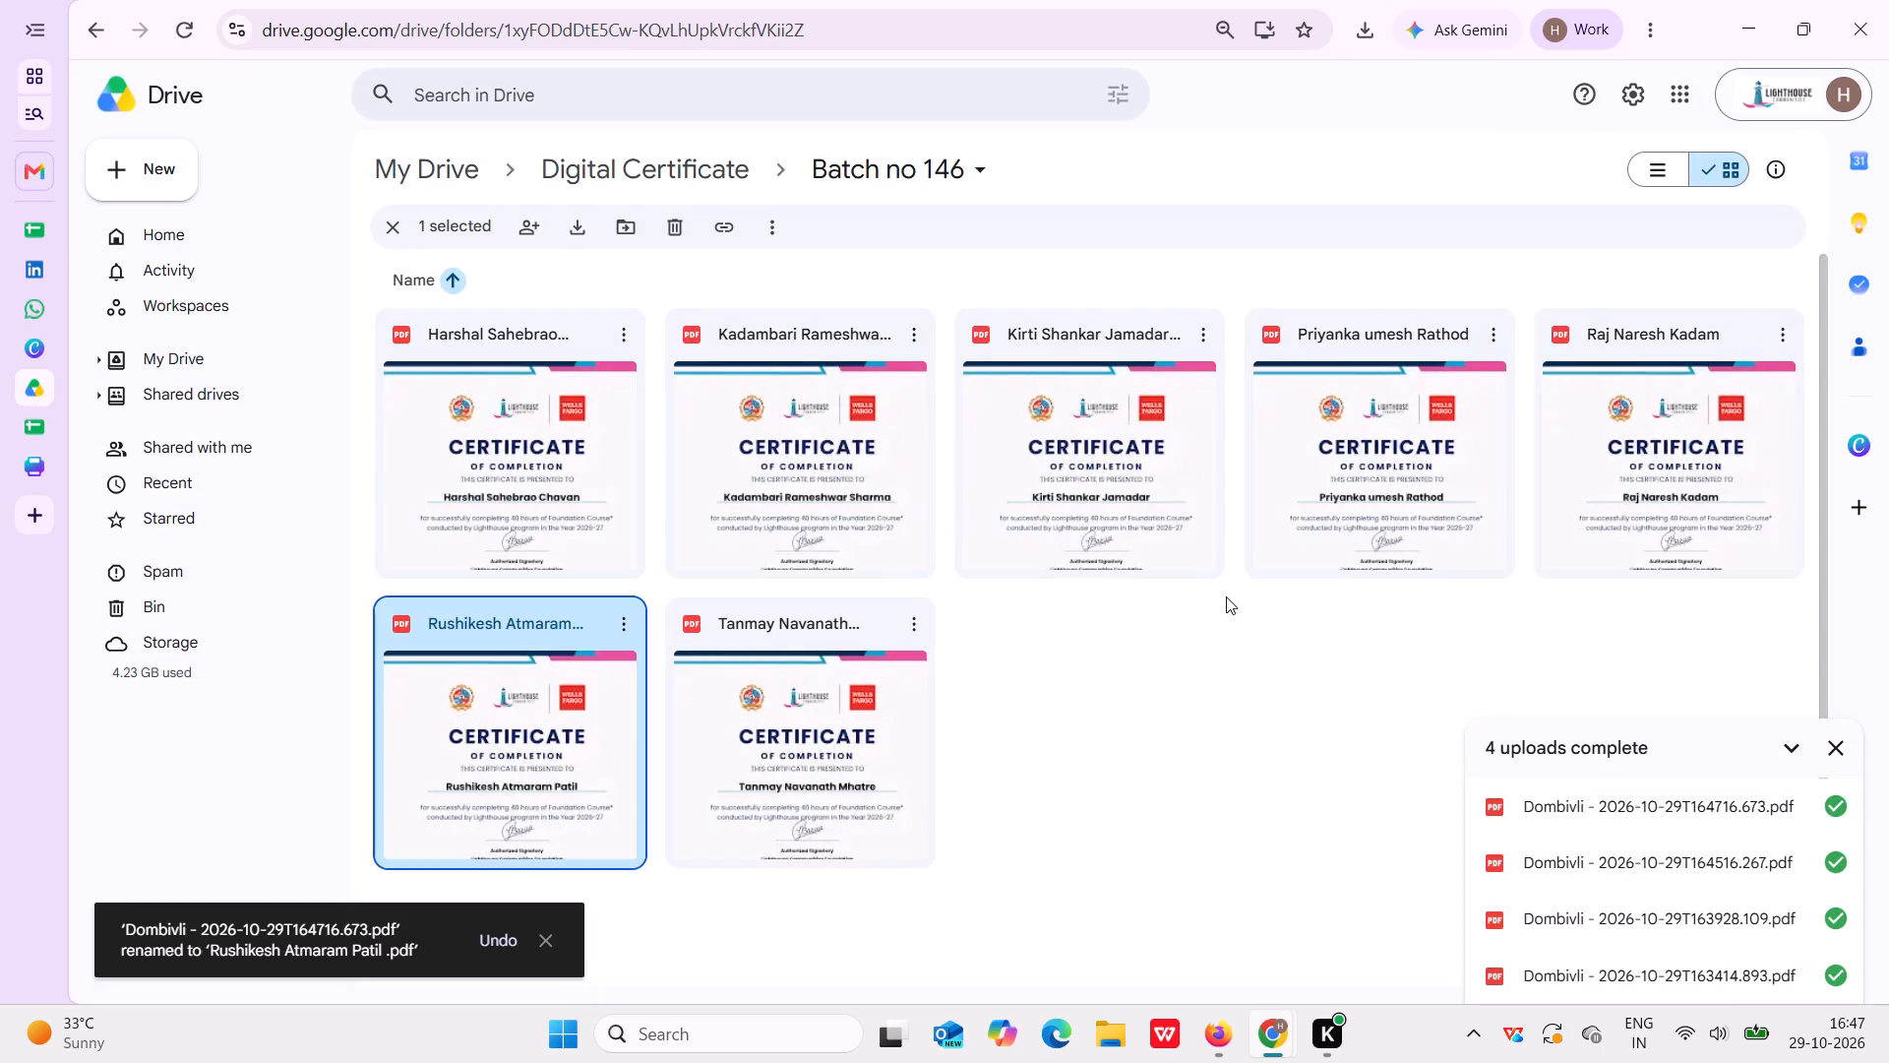
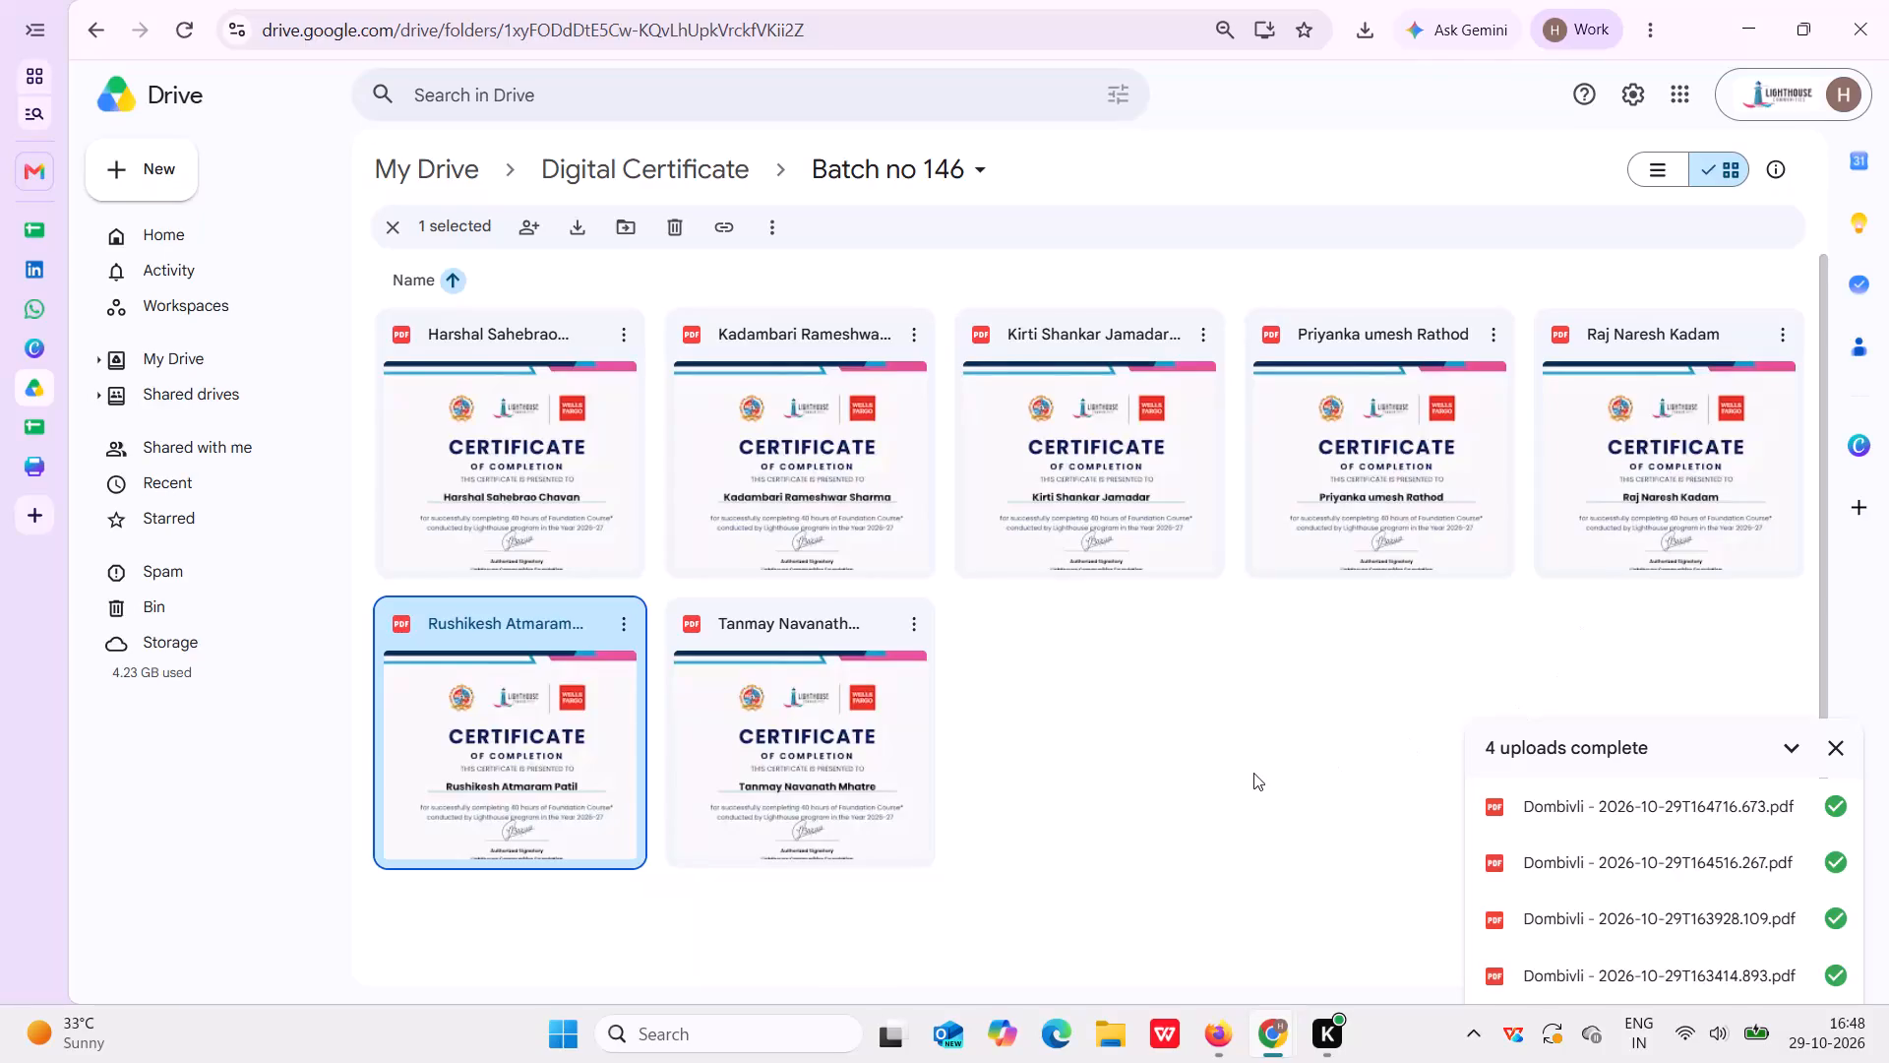
Copy recipient number 5's name from the KDMC-FC-146 sheet and replace the name on the page 2 Foundation Course certificate in Canva.
scroll(1253, 773, "down", 2)
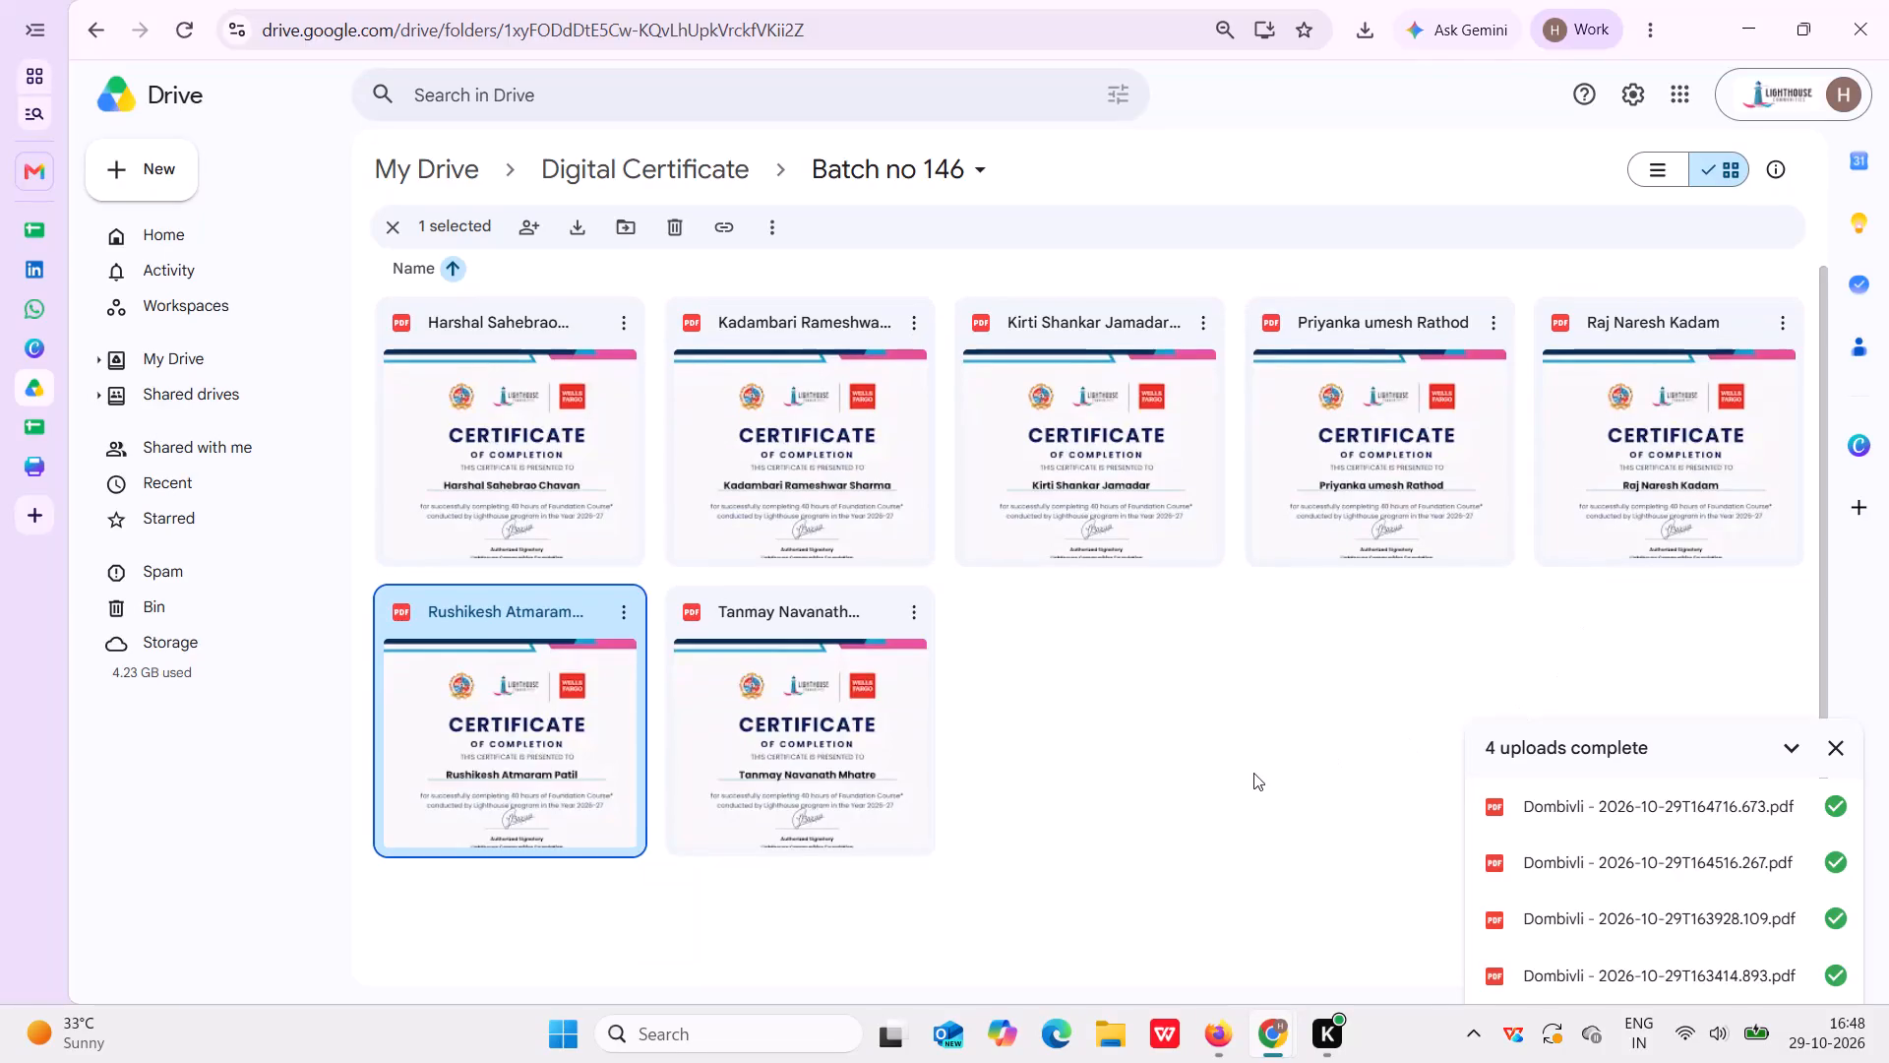
left_click(42, 436)
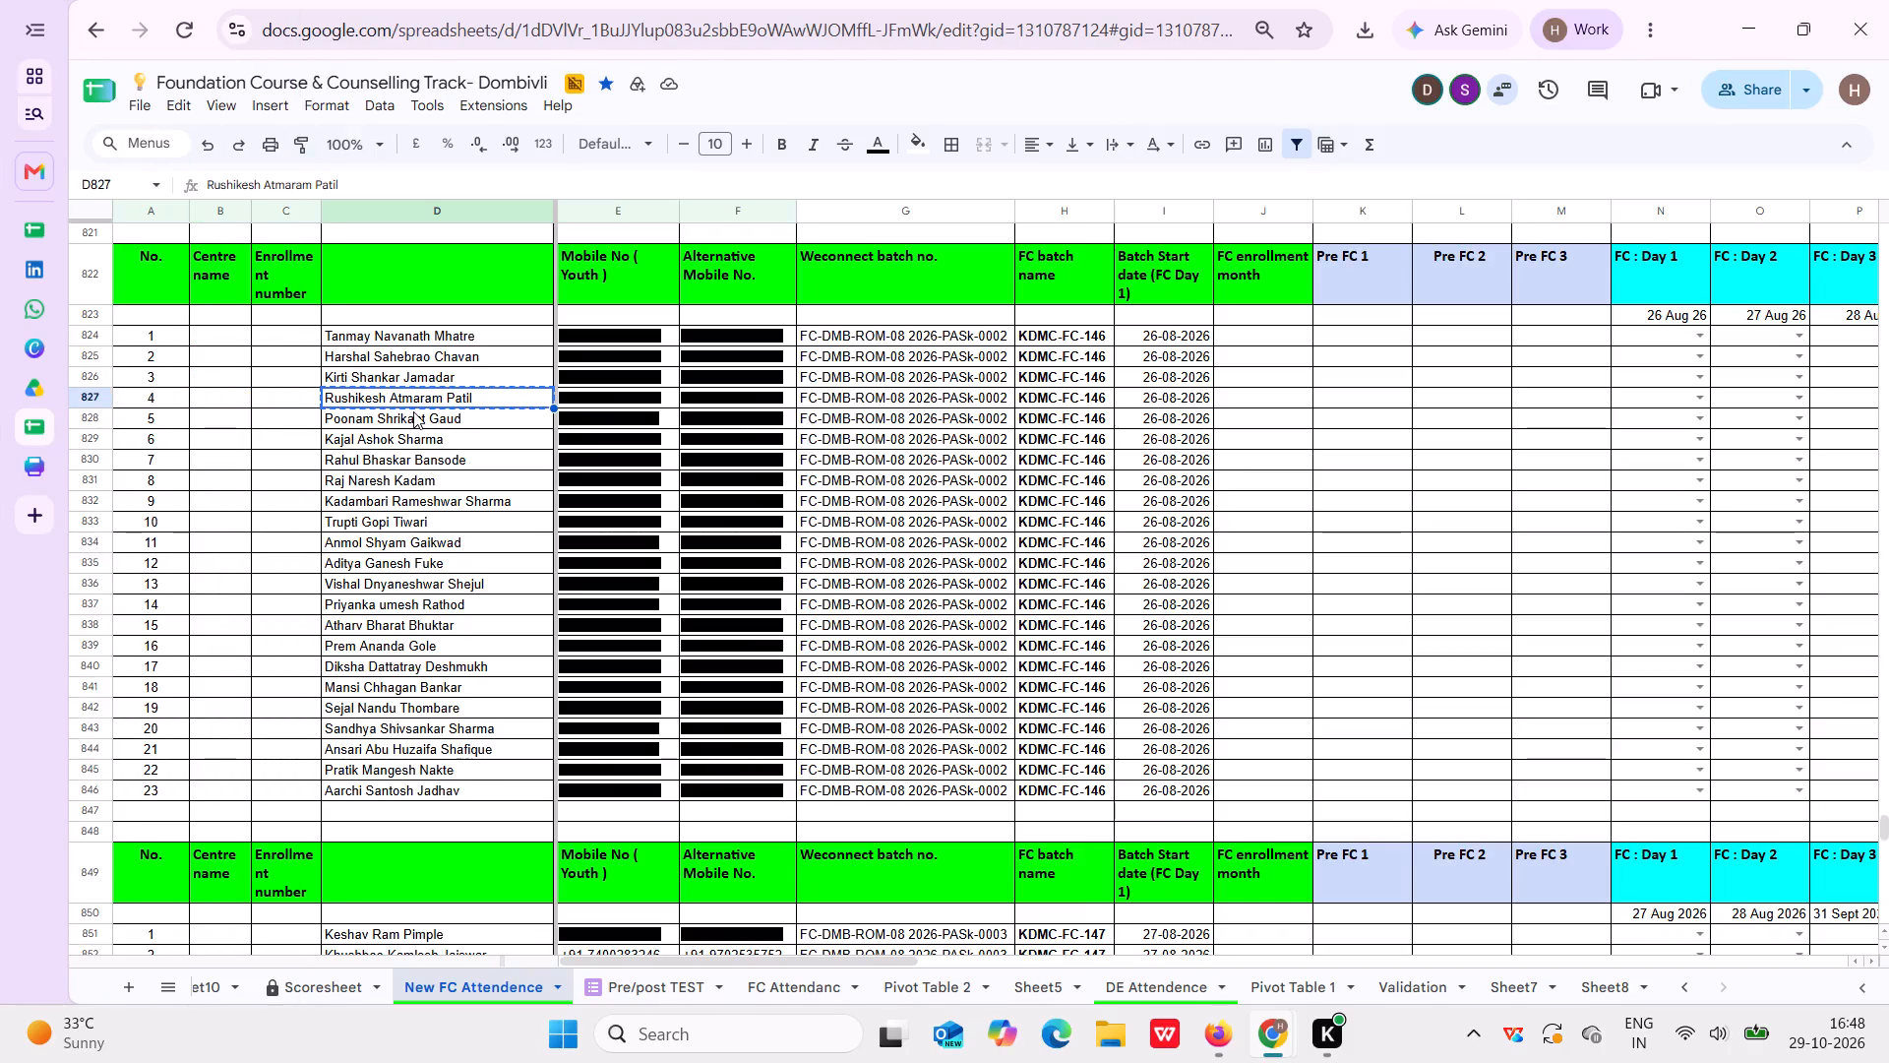
left_click(483, 415)
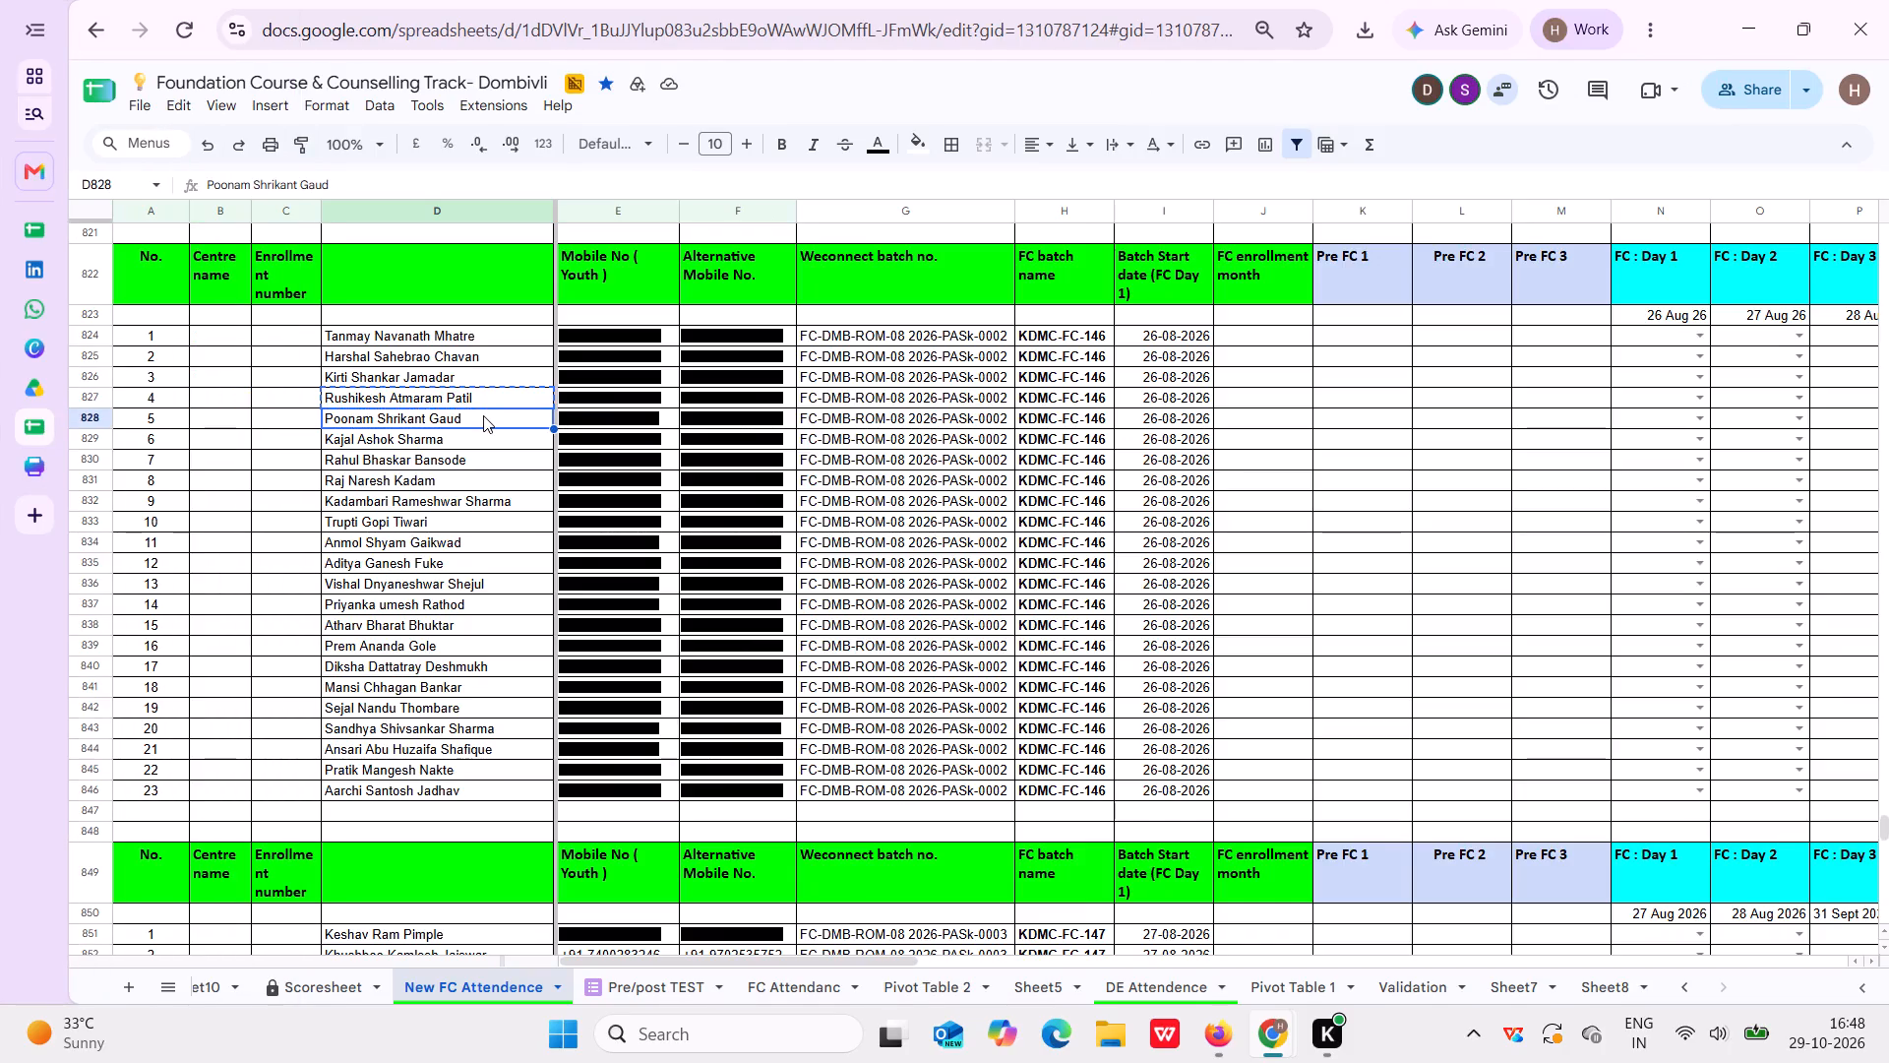
key("ctrl+c")
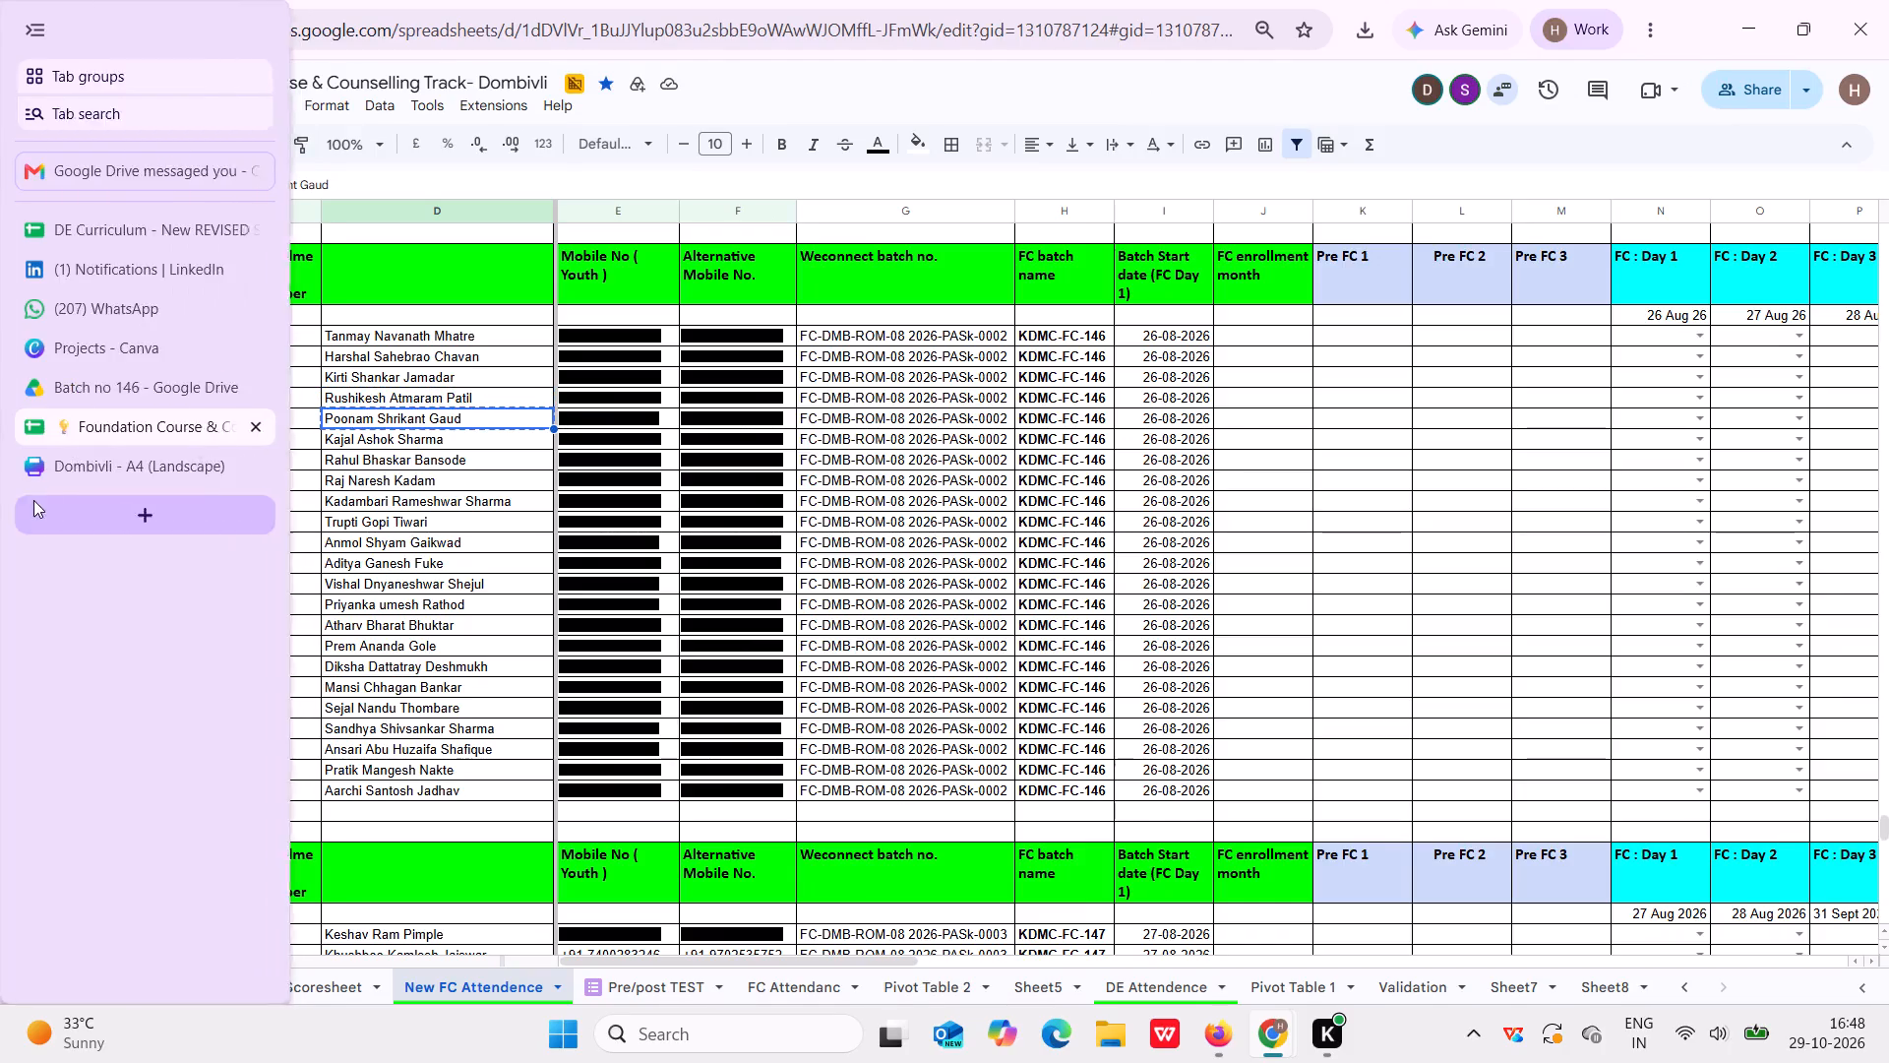
left_click(45, 467)
scroll(780, 515, "down", 1)
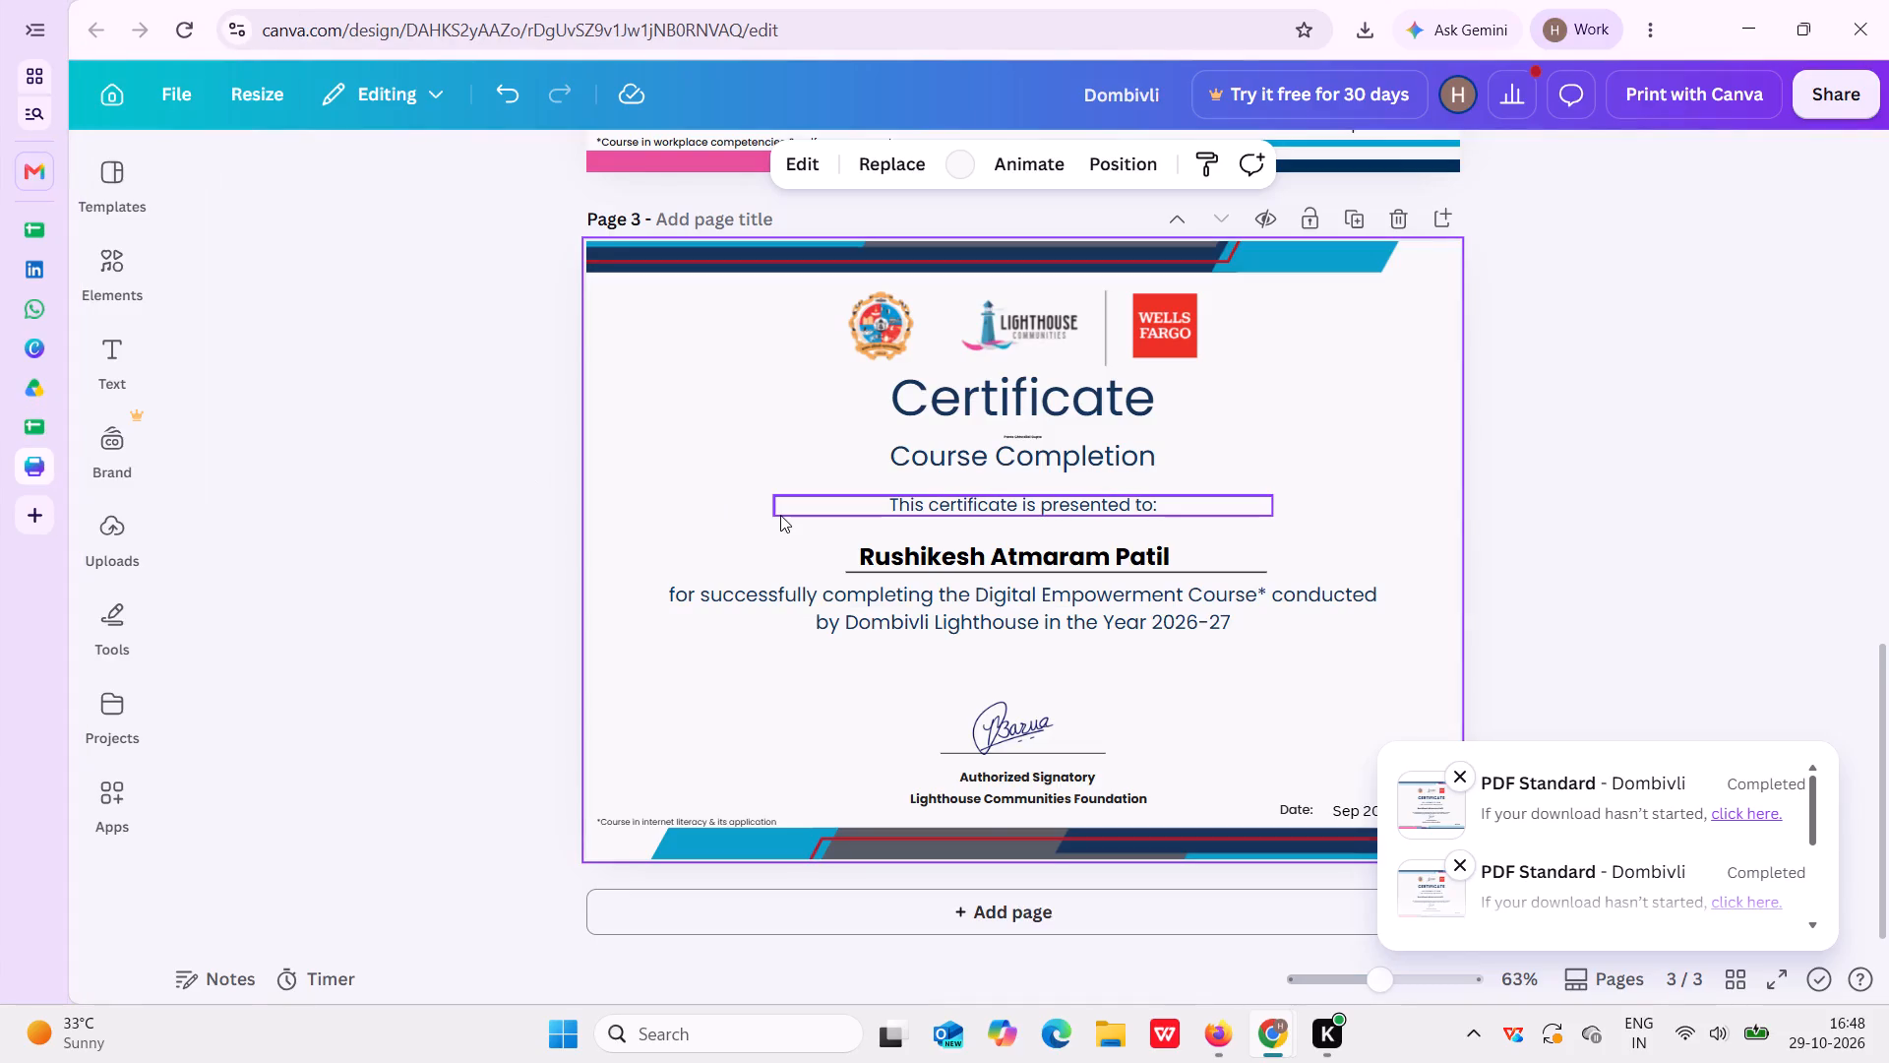
scroll(780, 515, "up", 4)
left_click(804, 517)
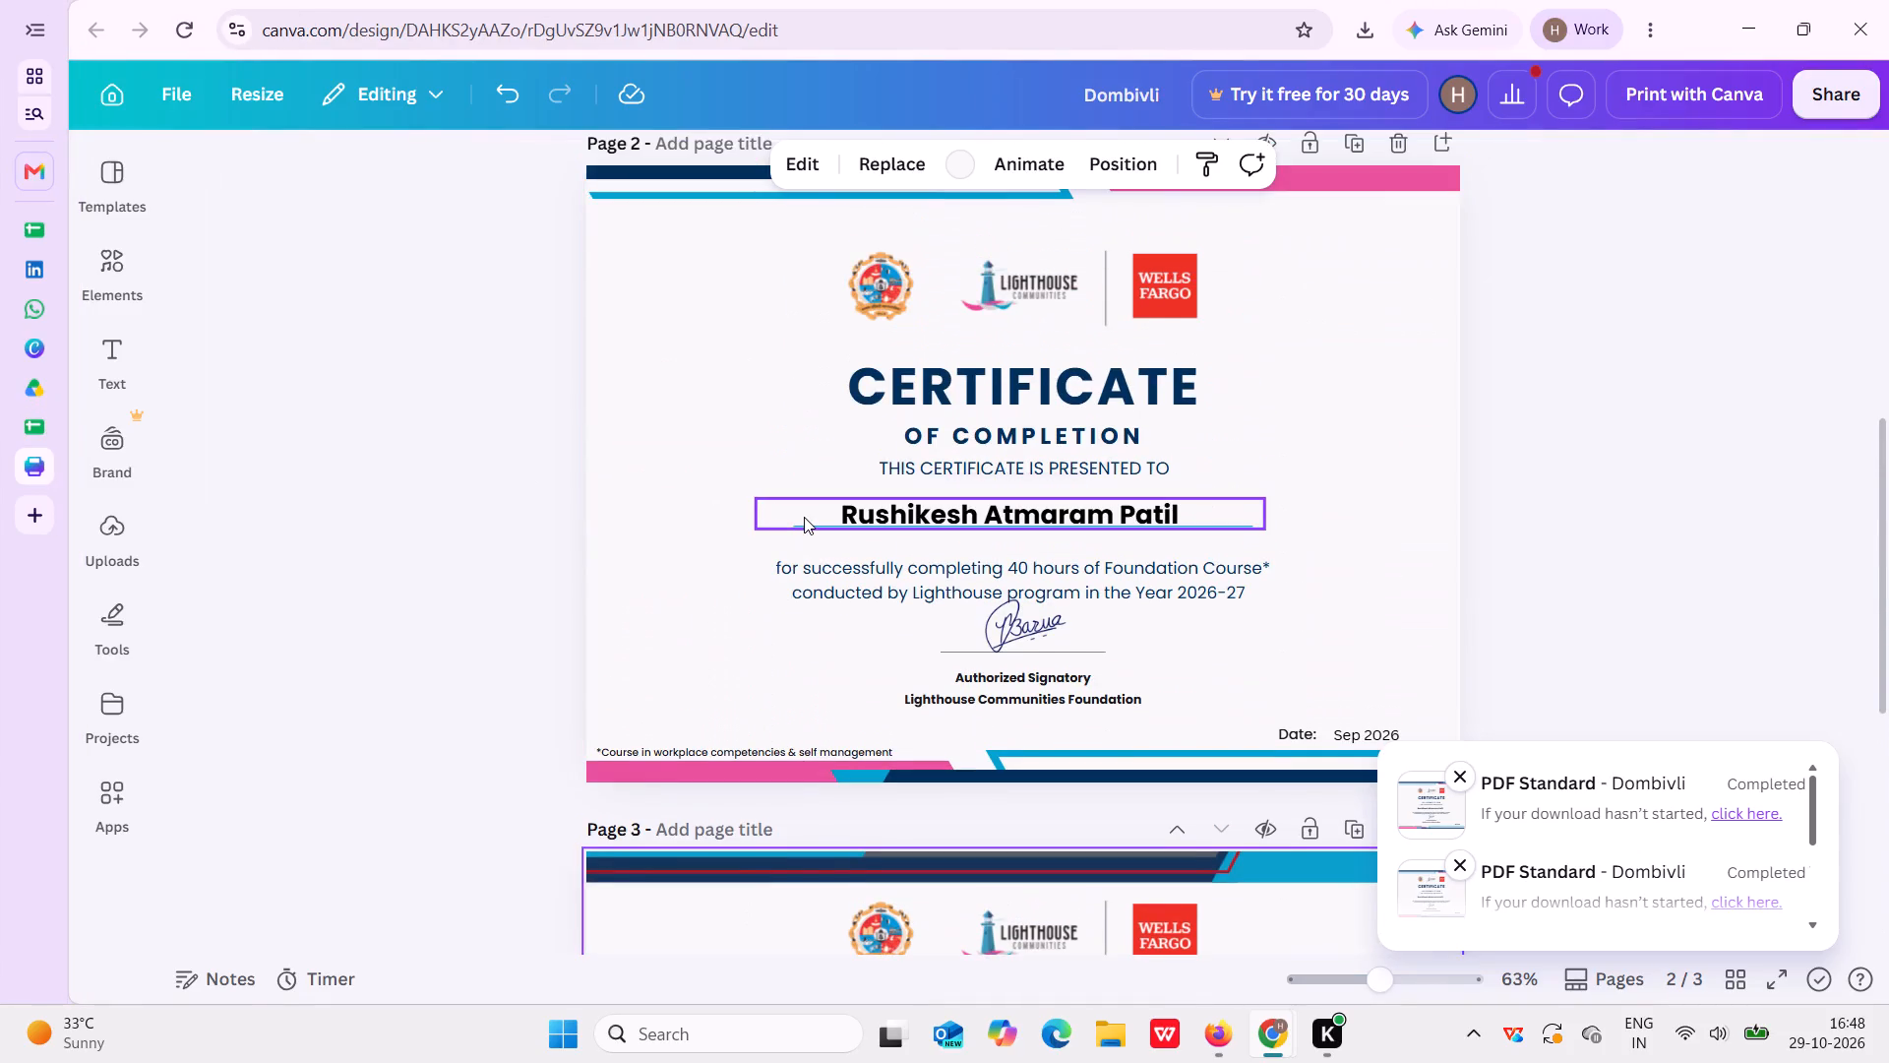
triple_click(818, 512)
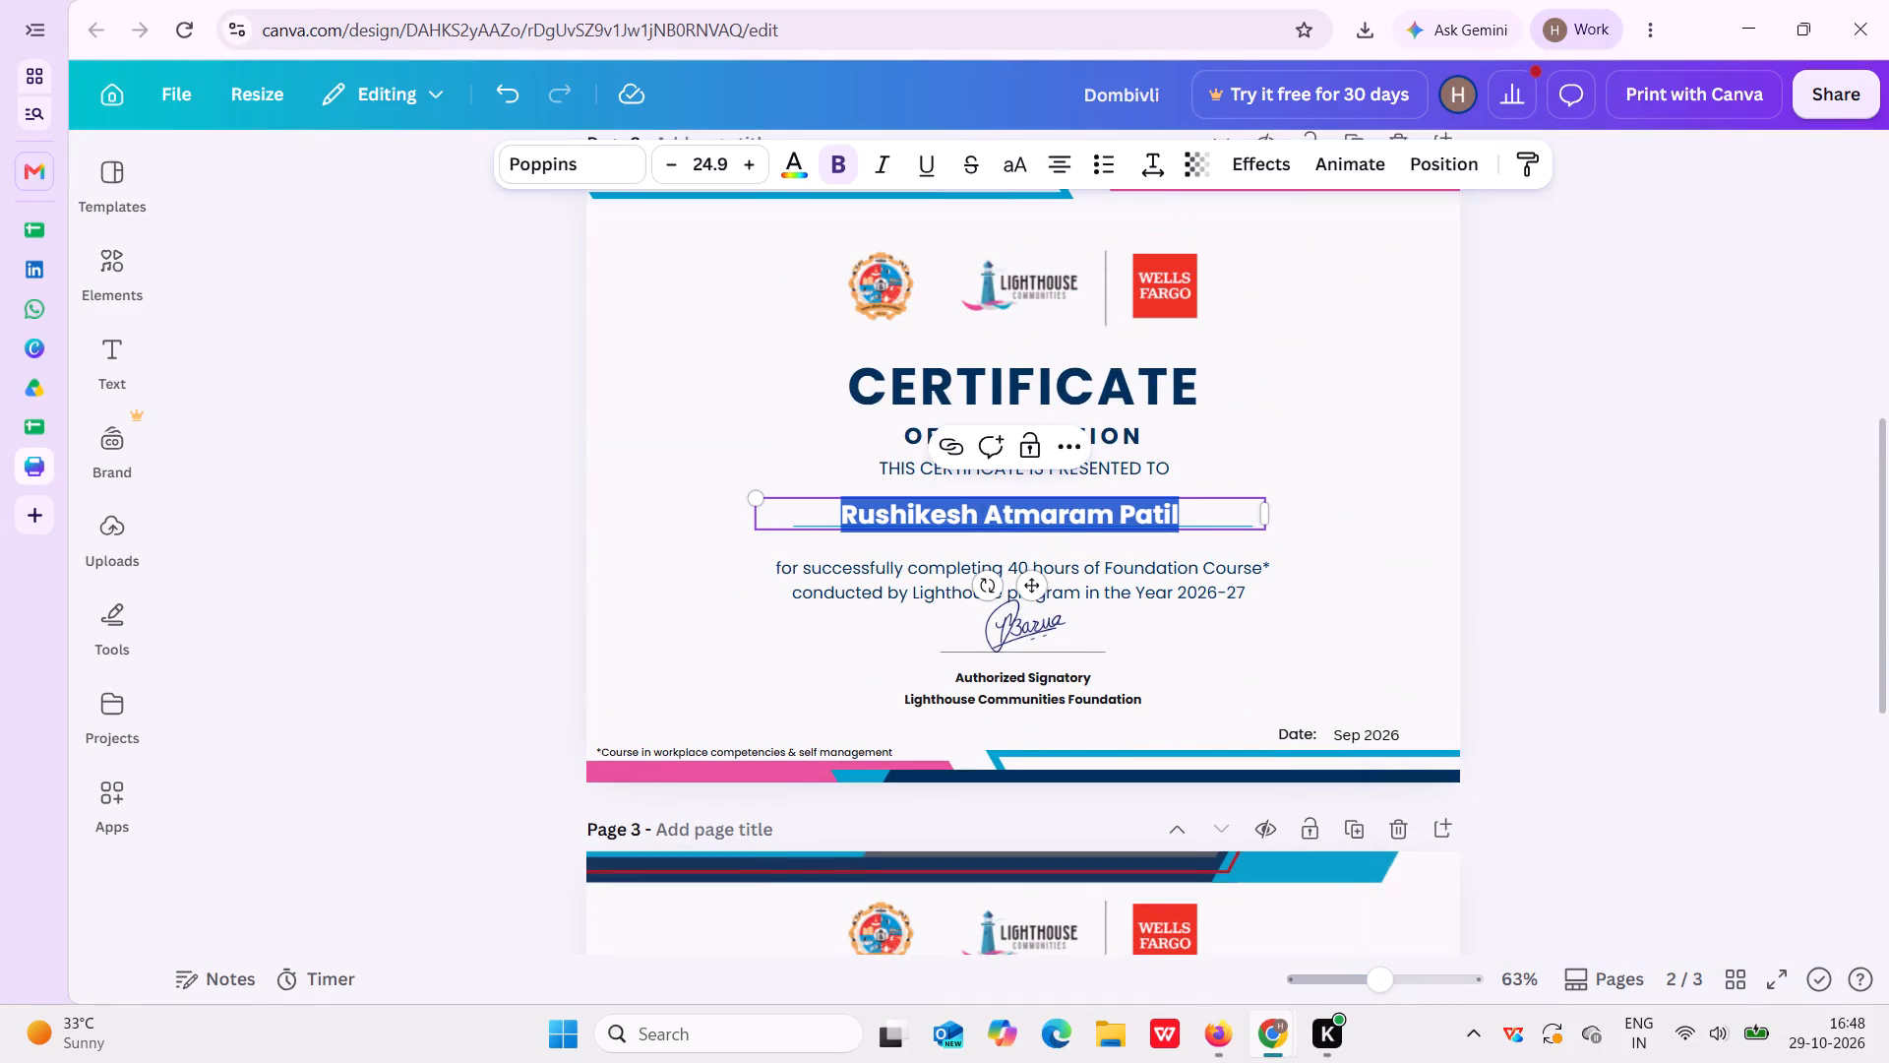
key("ctrl+v")
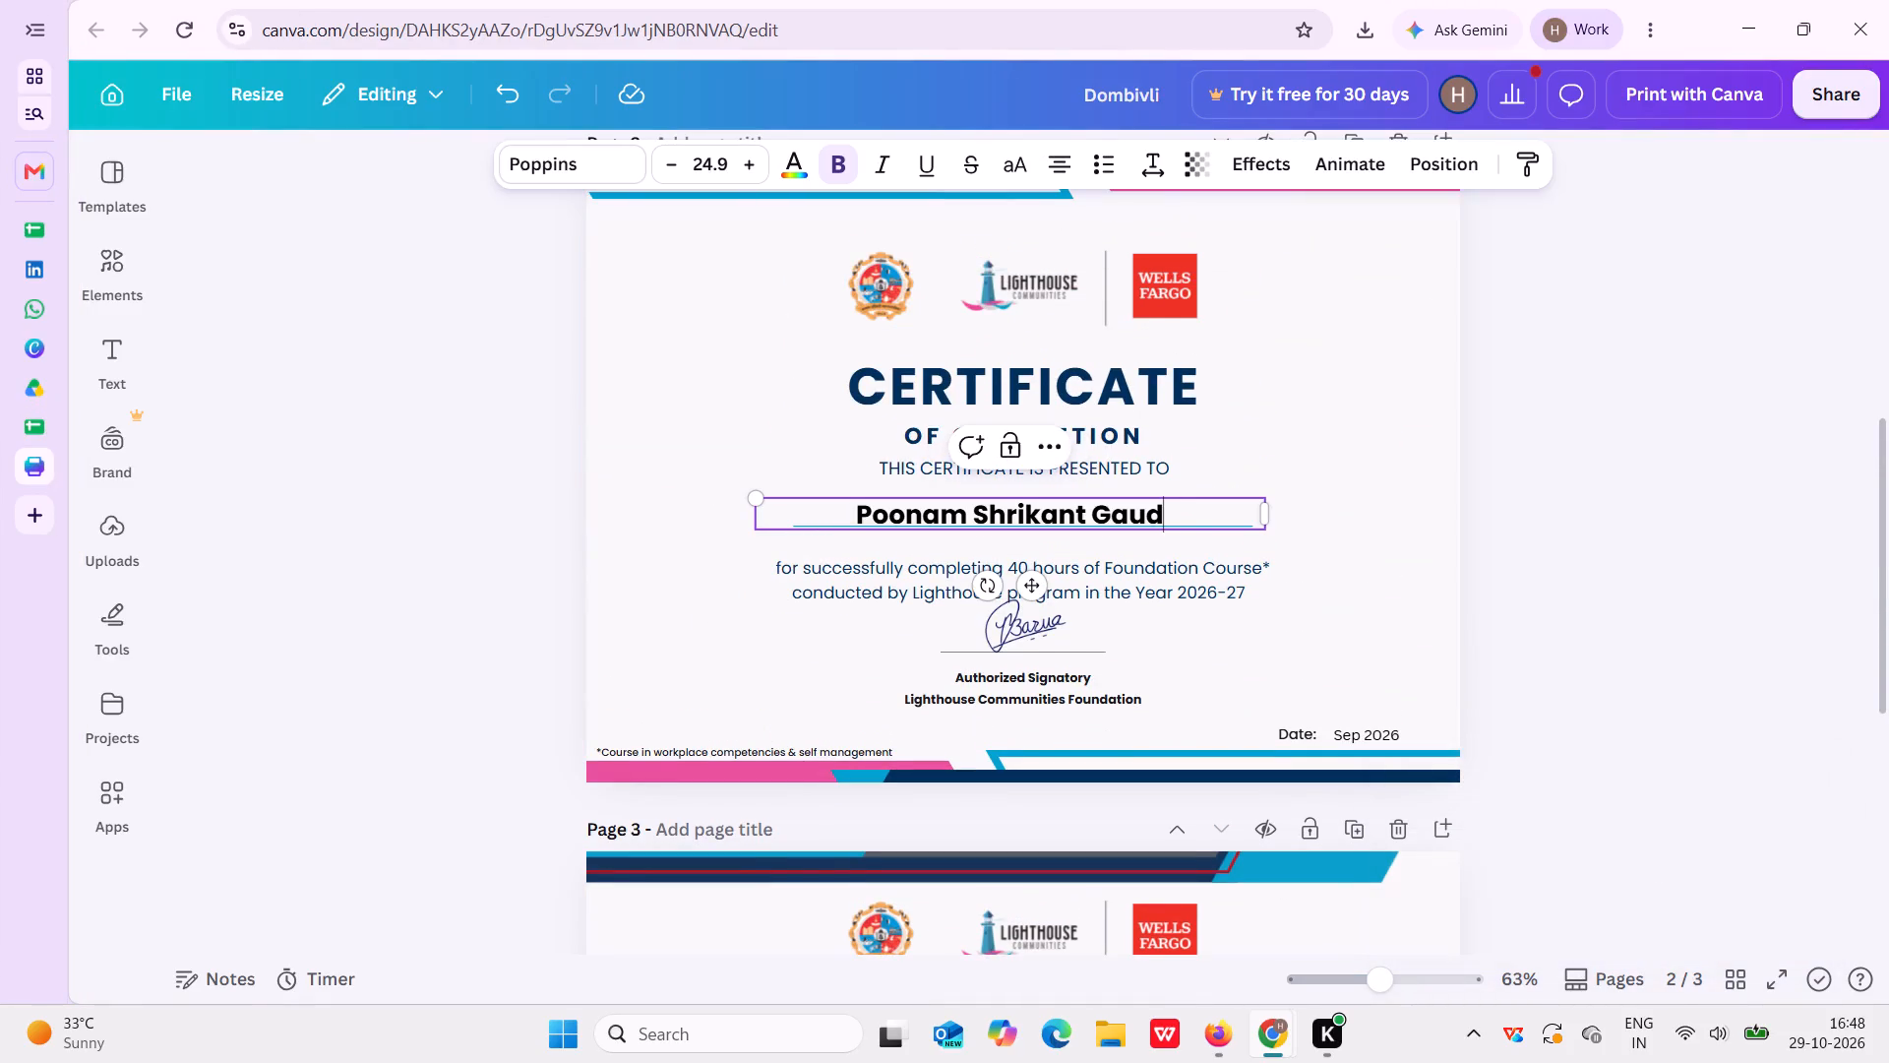
left_click(736, 708)
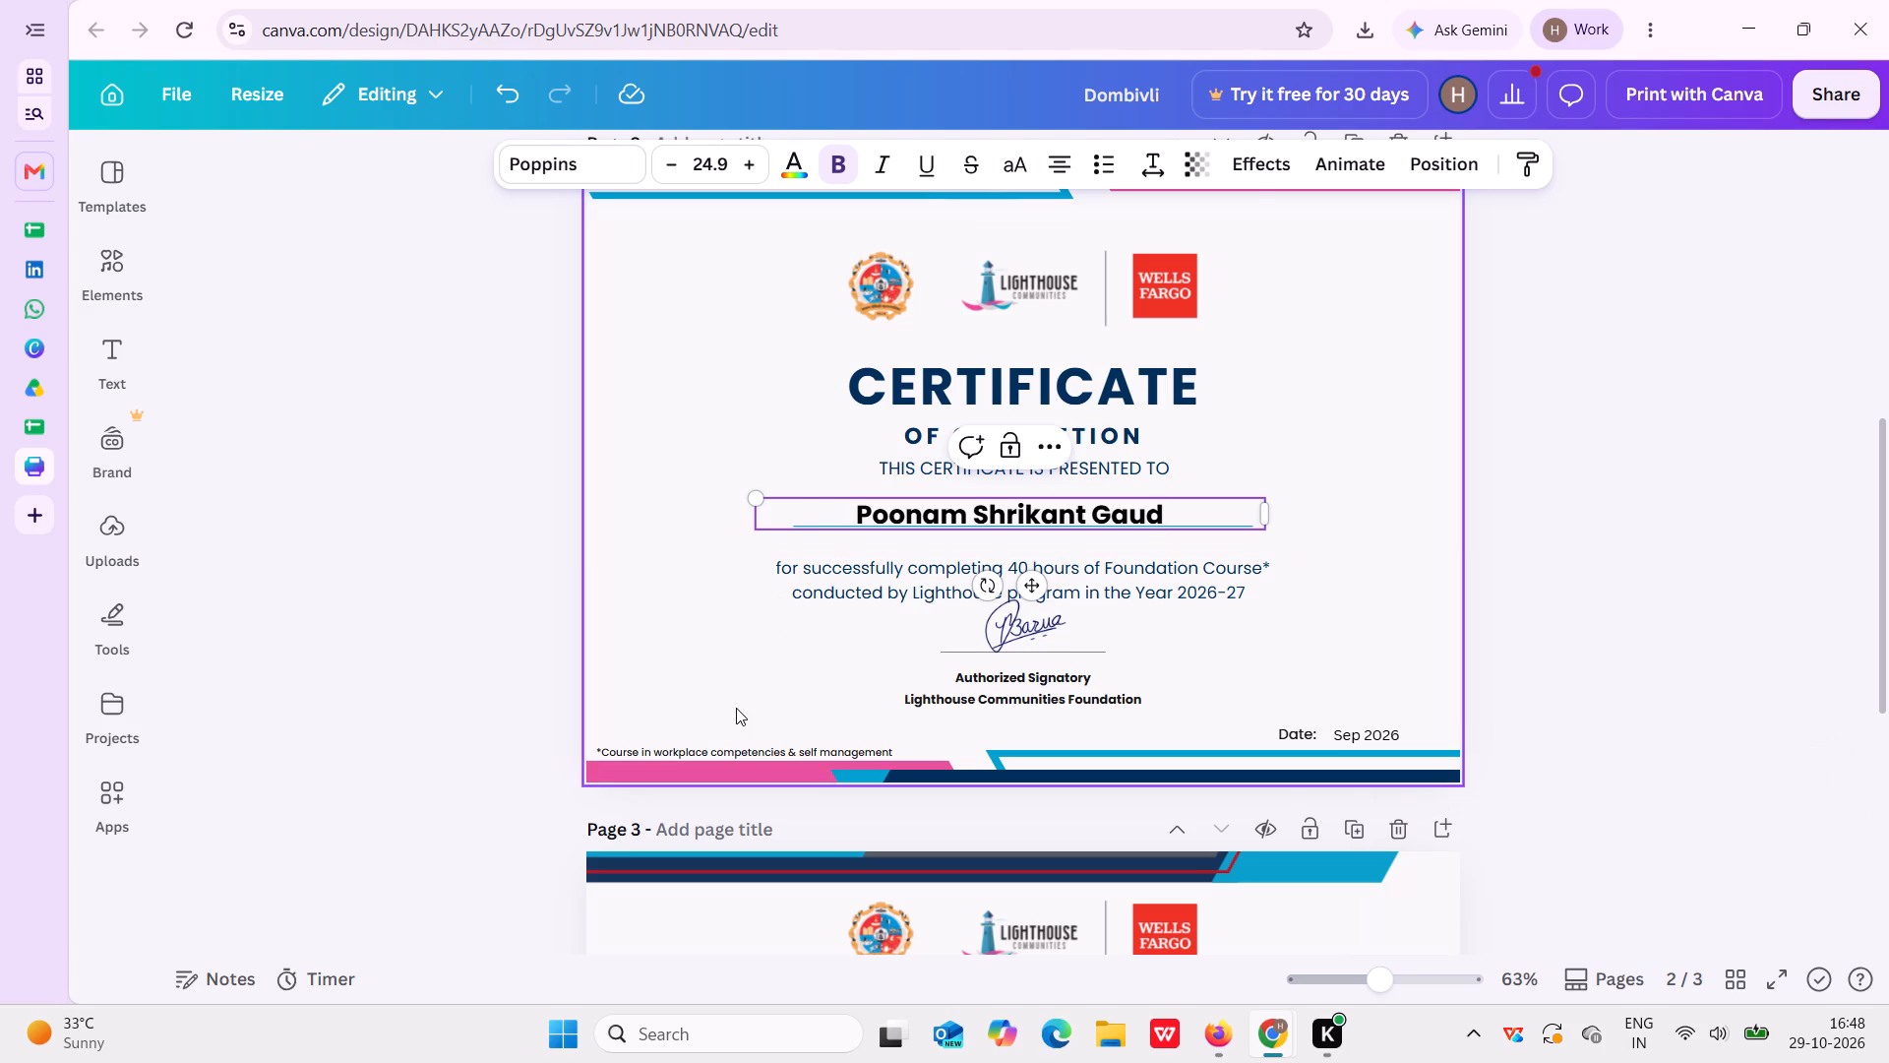
Replace the recipient name on the page 3 Digital Empowerment Course certificate with the same copied name.
scroll(736, 708, "down", 4)
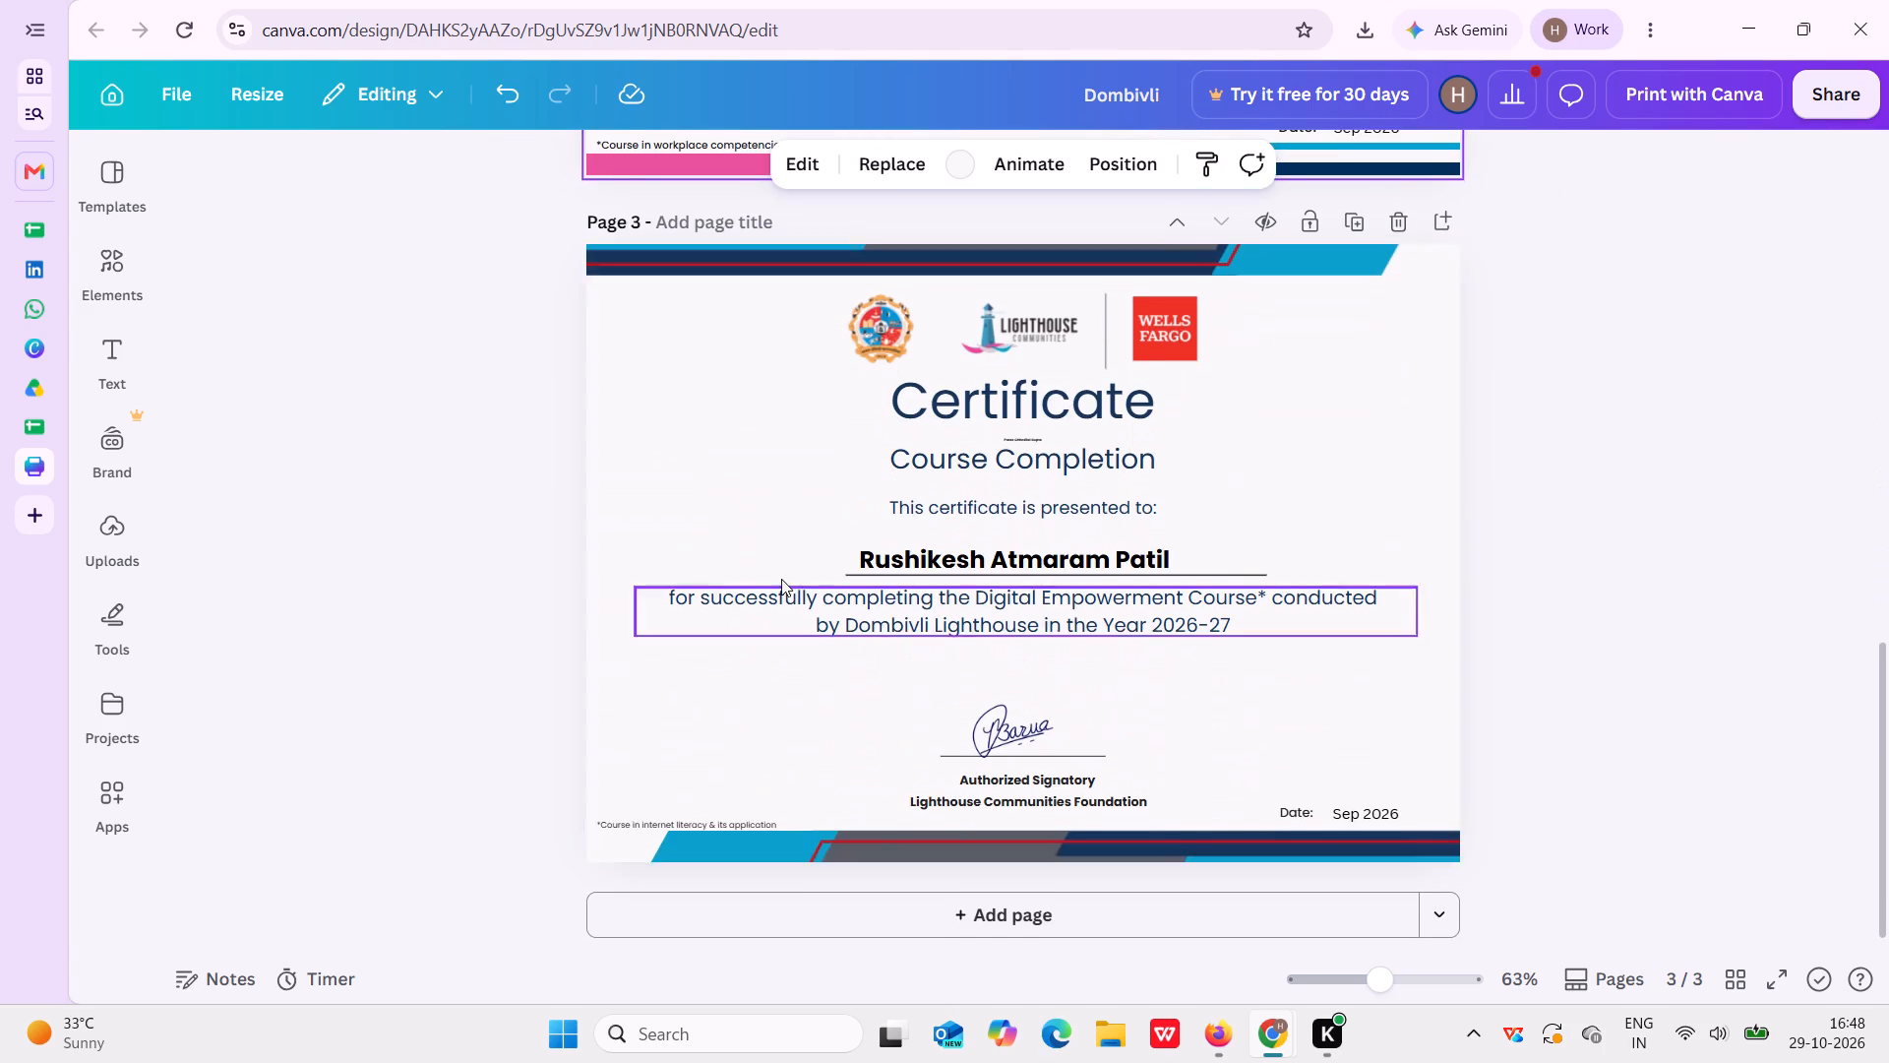
left_click(826, 559)
triple_click(826, 559)
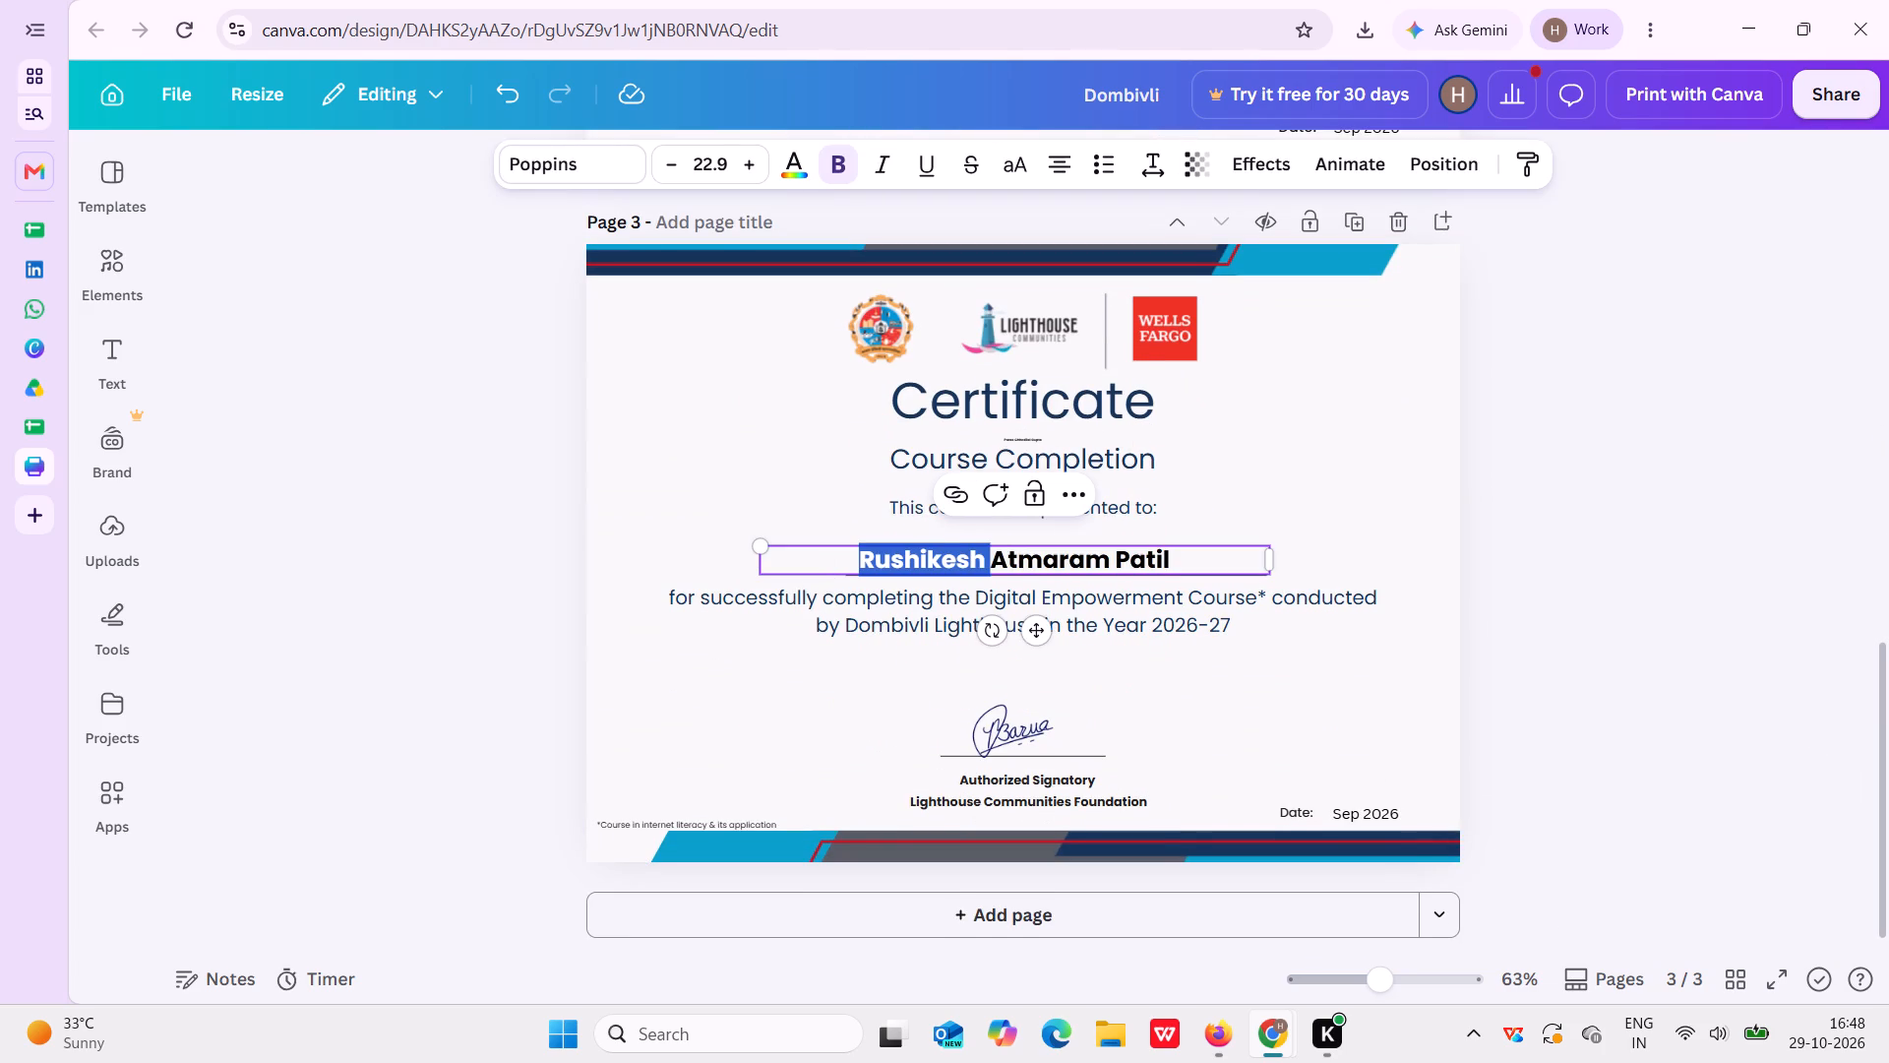
key("ctrl+v")
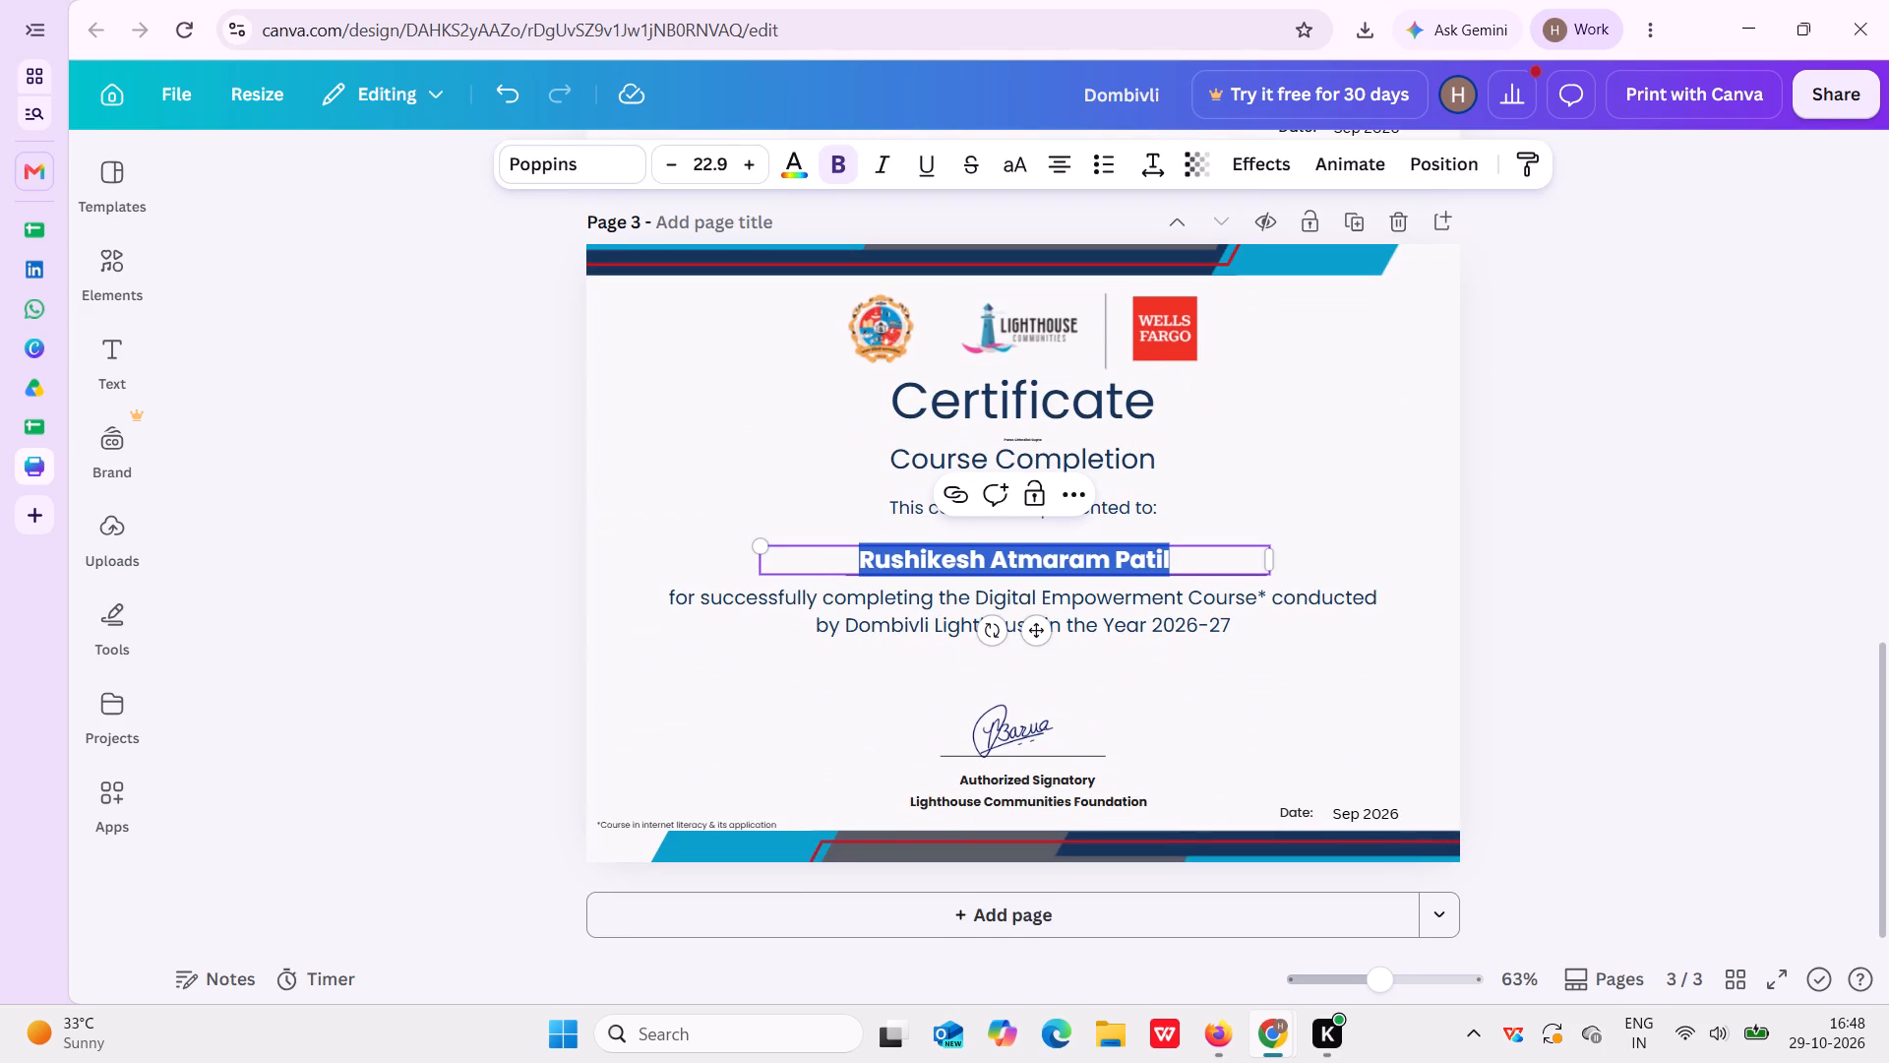
left_click(1388, 388)
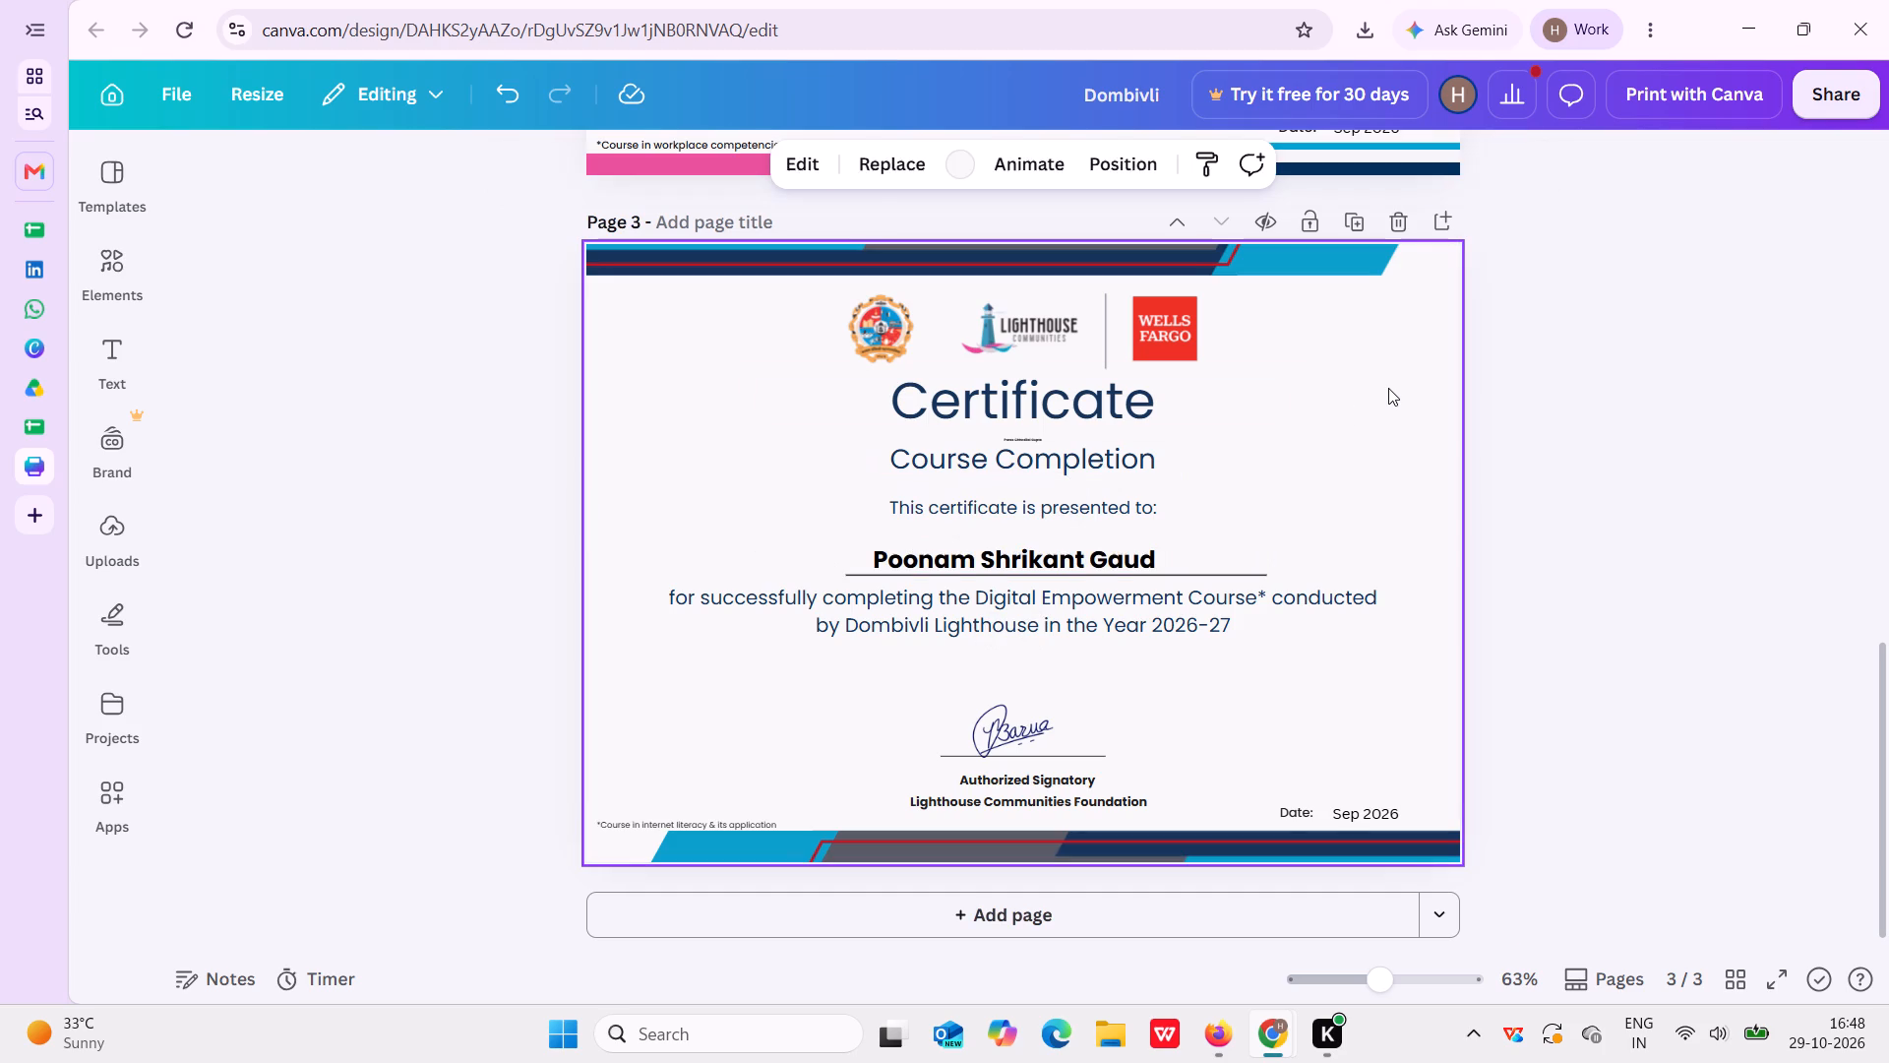
left_click(1388, 388)
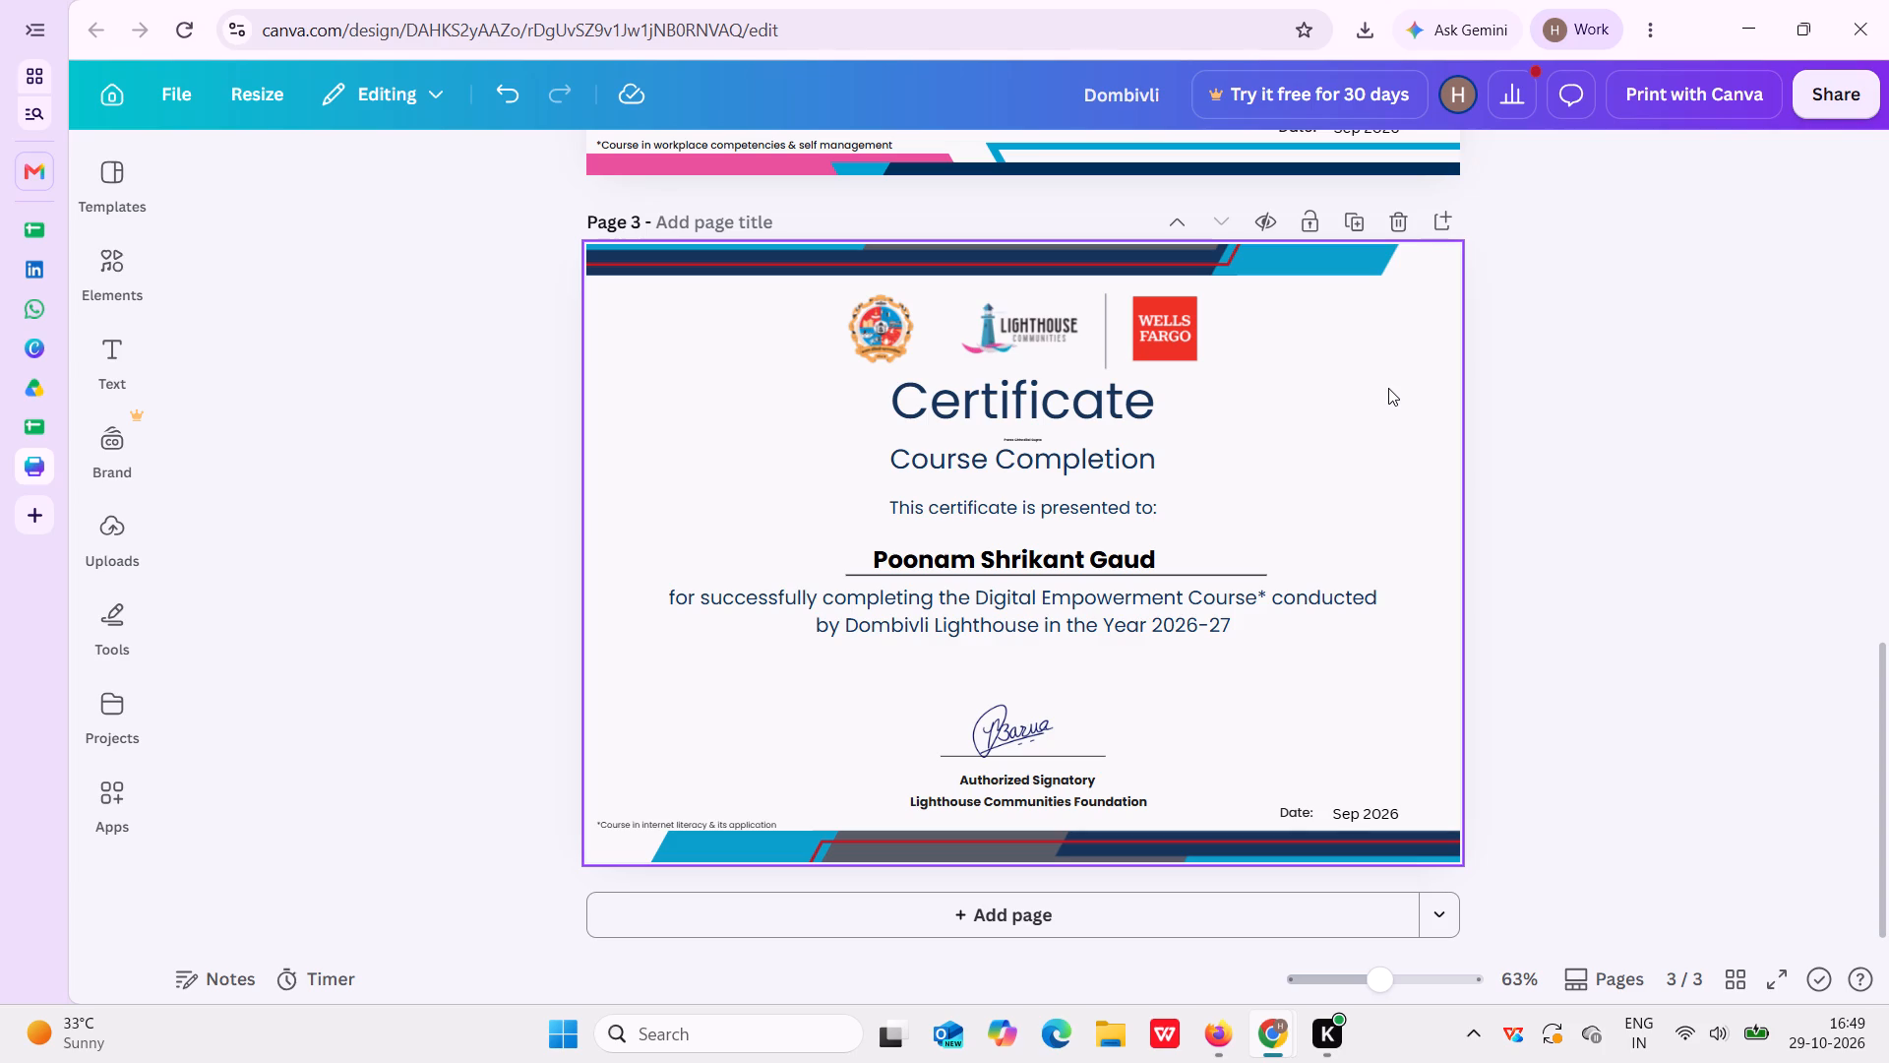
Check both updated certificates and download pages 2–3 of the Dombivli design as a digital PDF.
scroll(1388, 388, "up", 2)
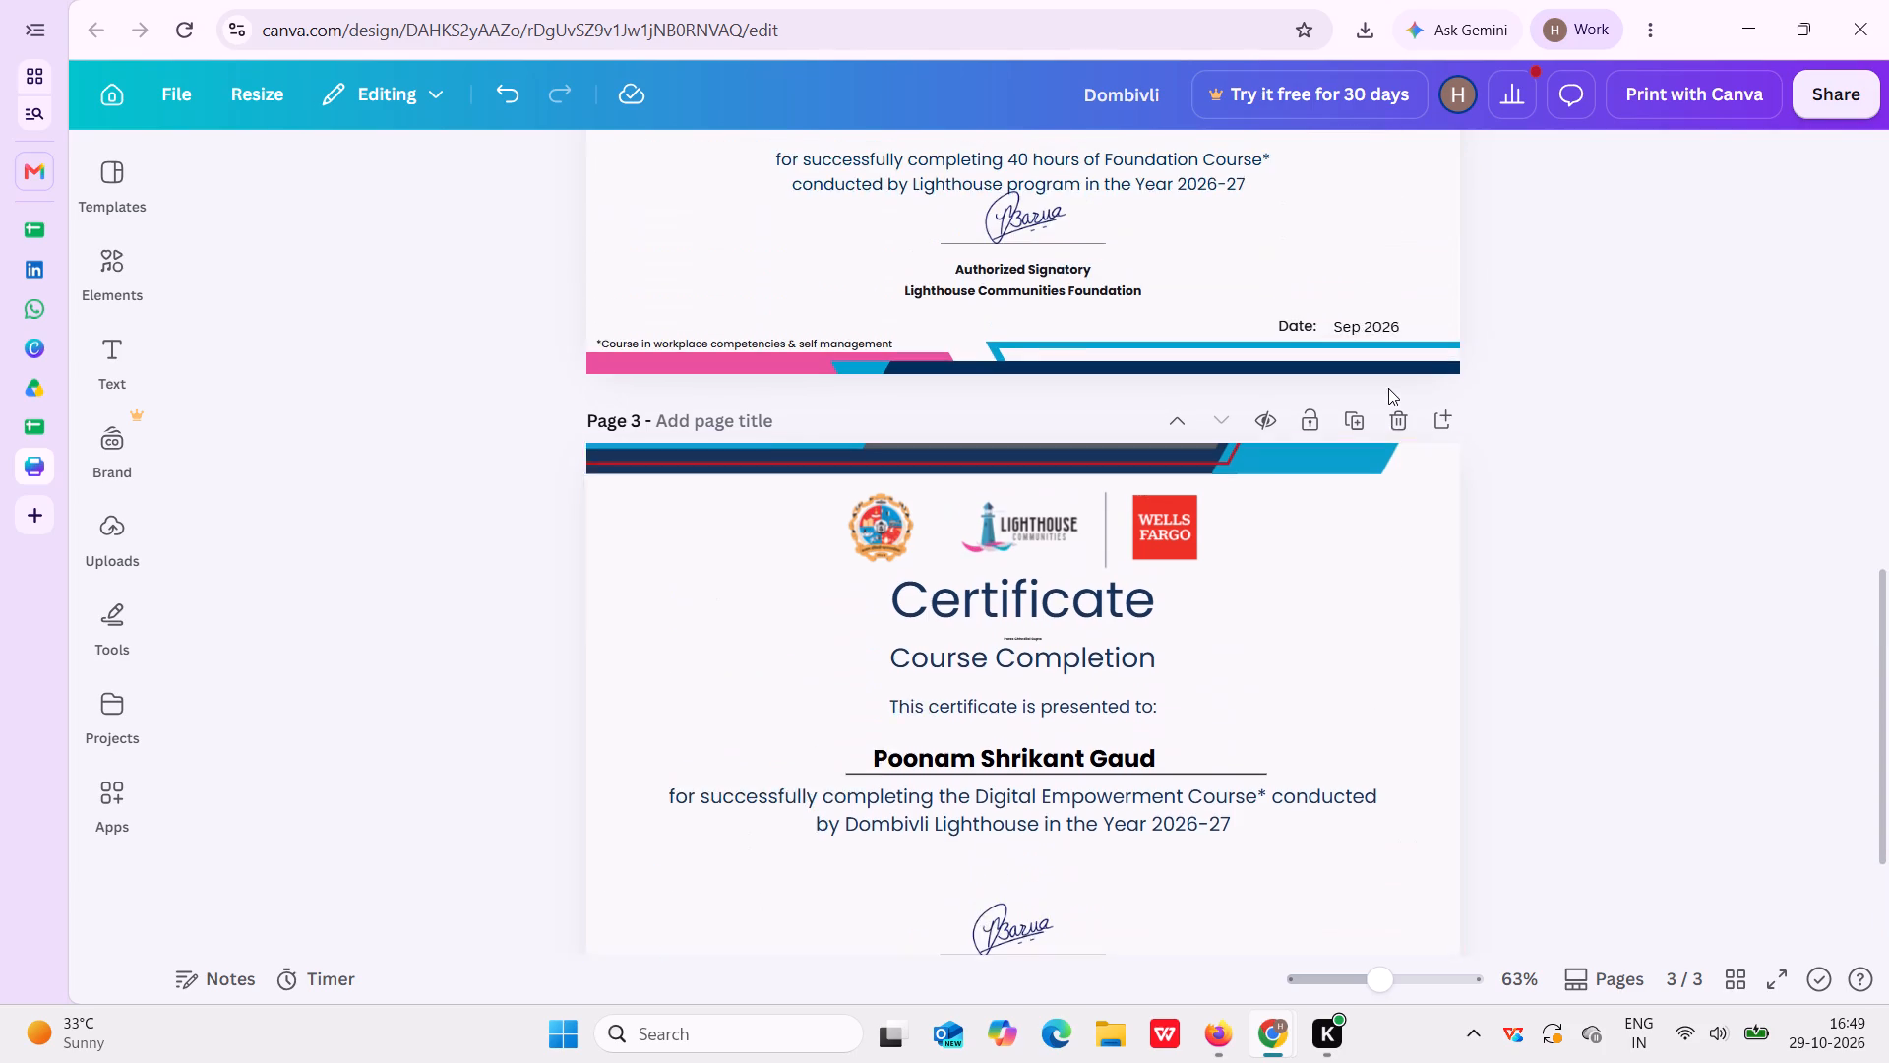
scroll(1388, 388, "up", 2)
scroll(1334, 261, "down", 2)
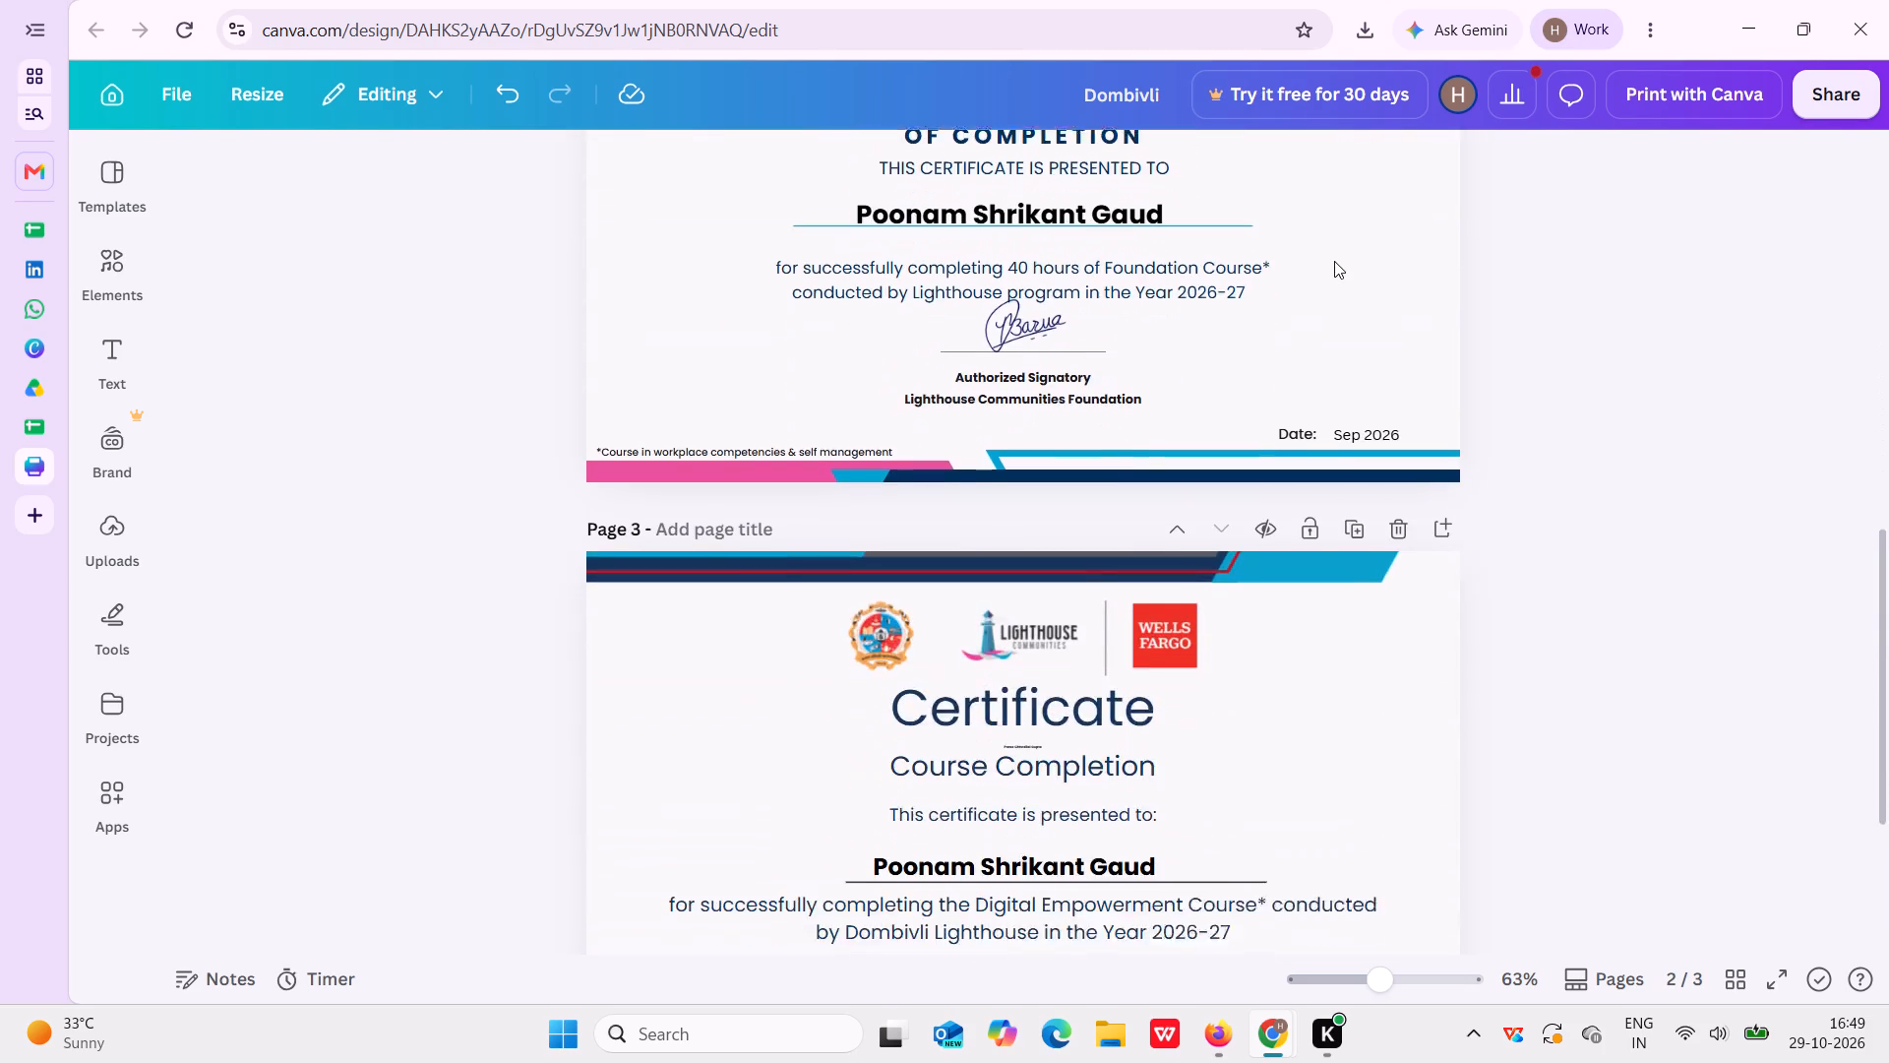
scroll(1334, 261, "down", 2)
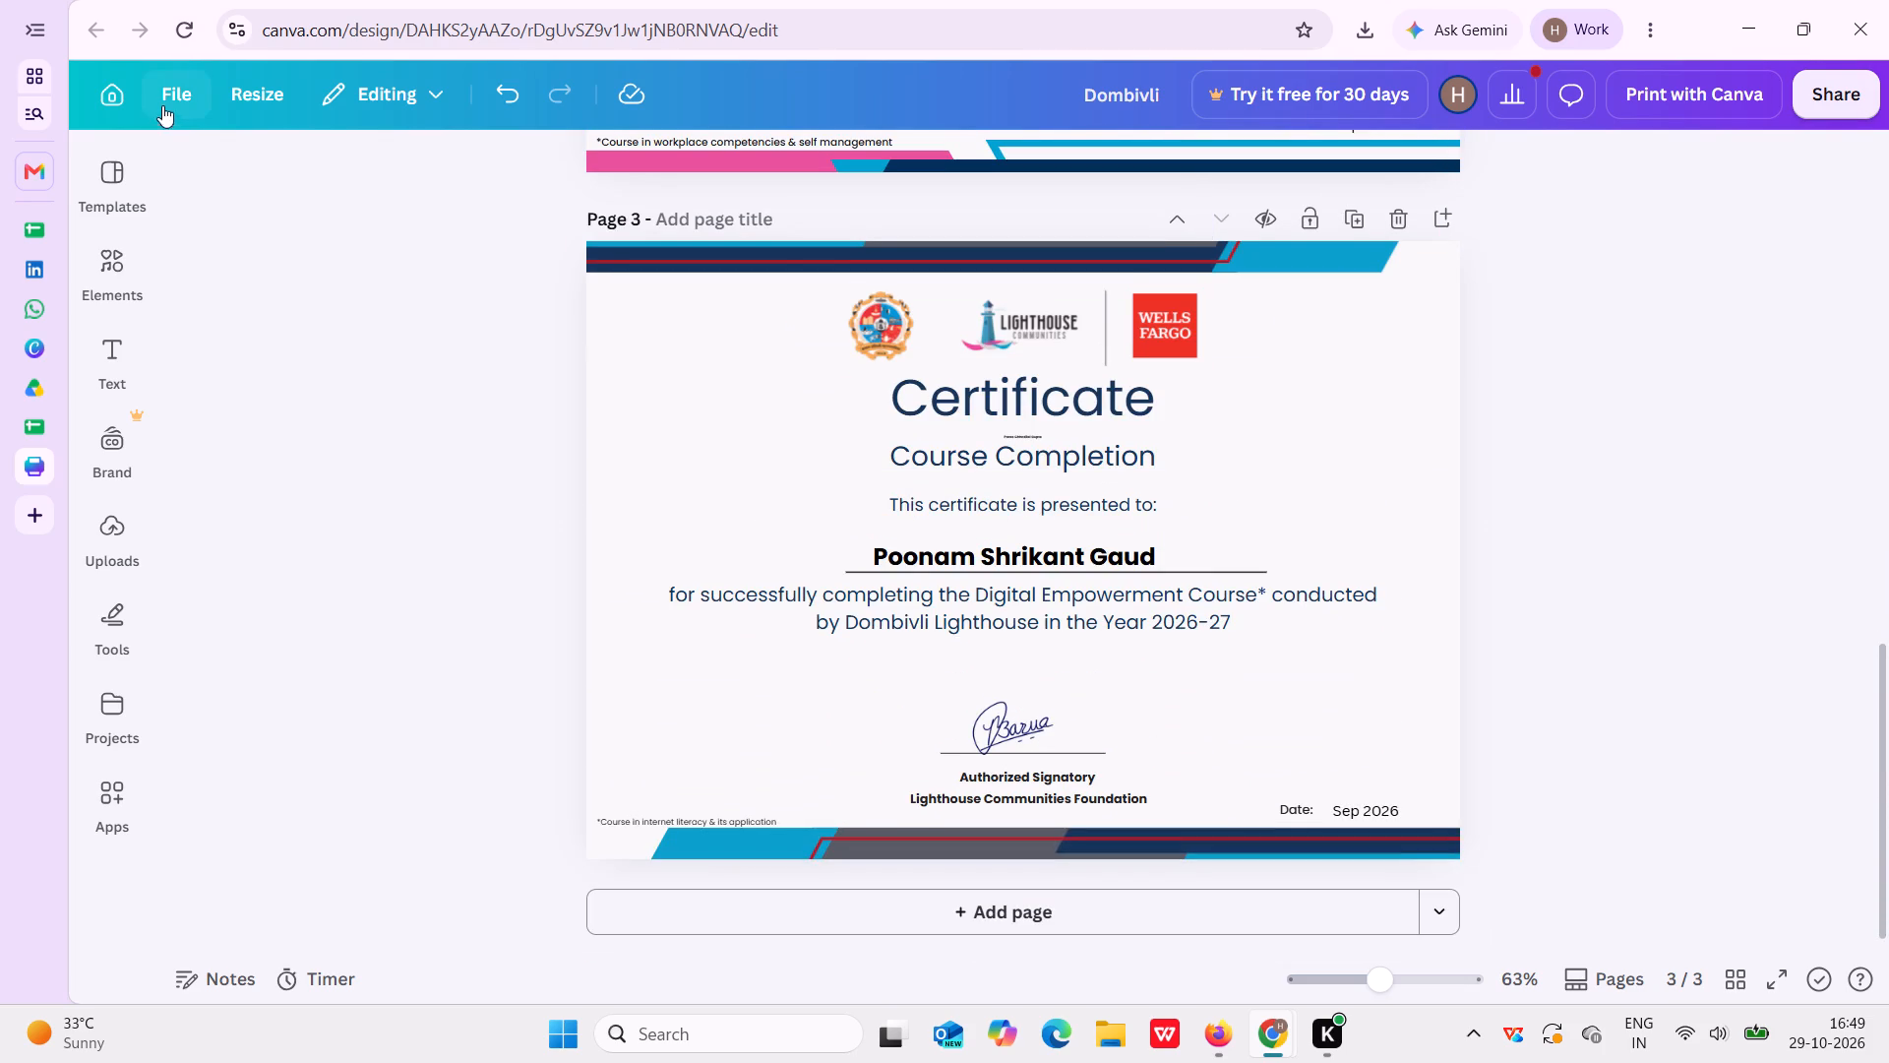
left_click(169, 96)
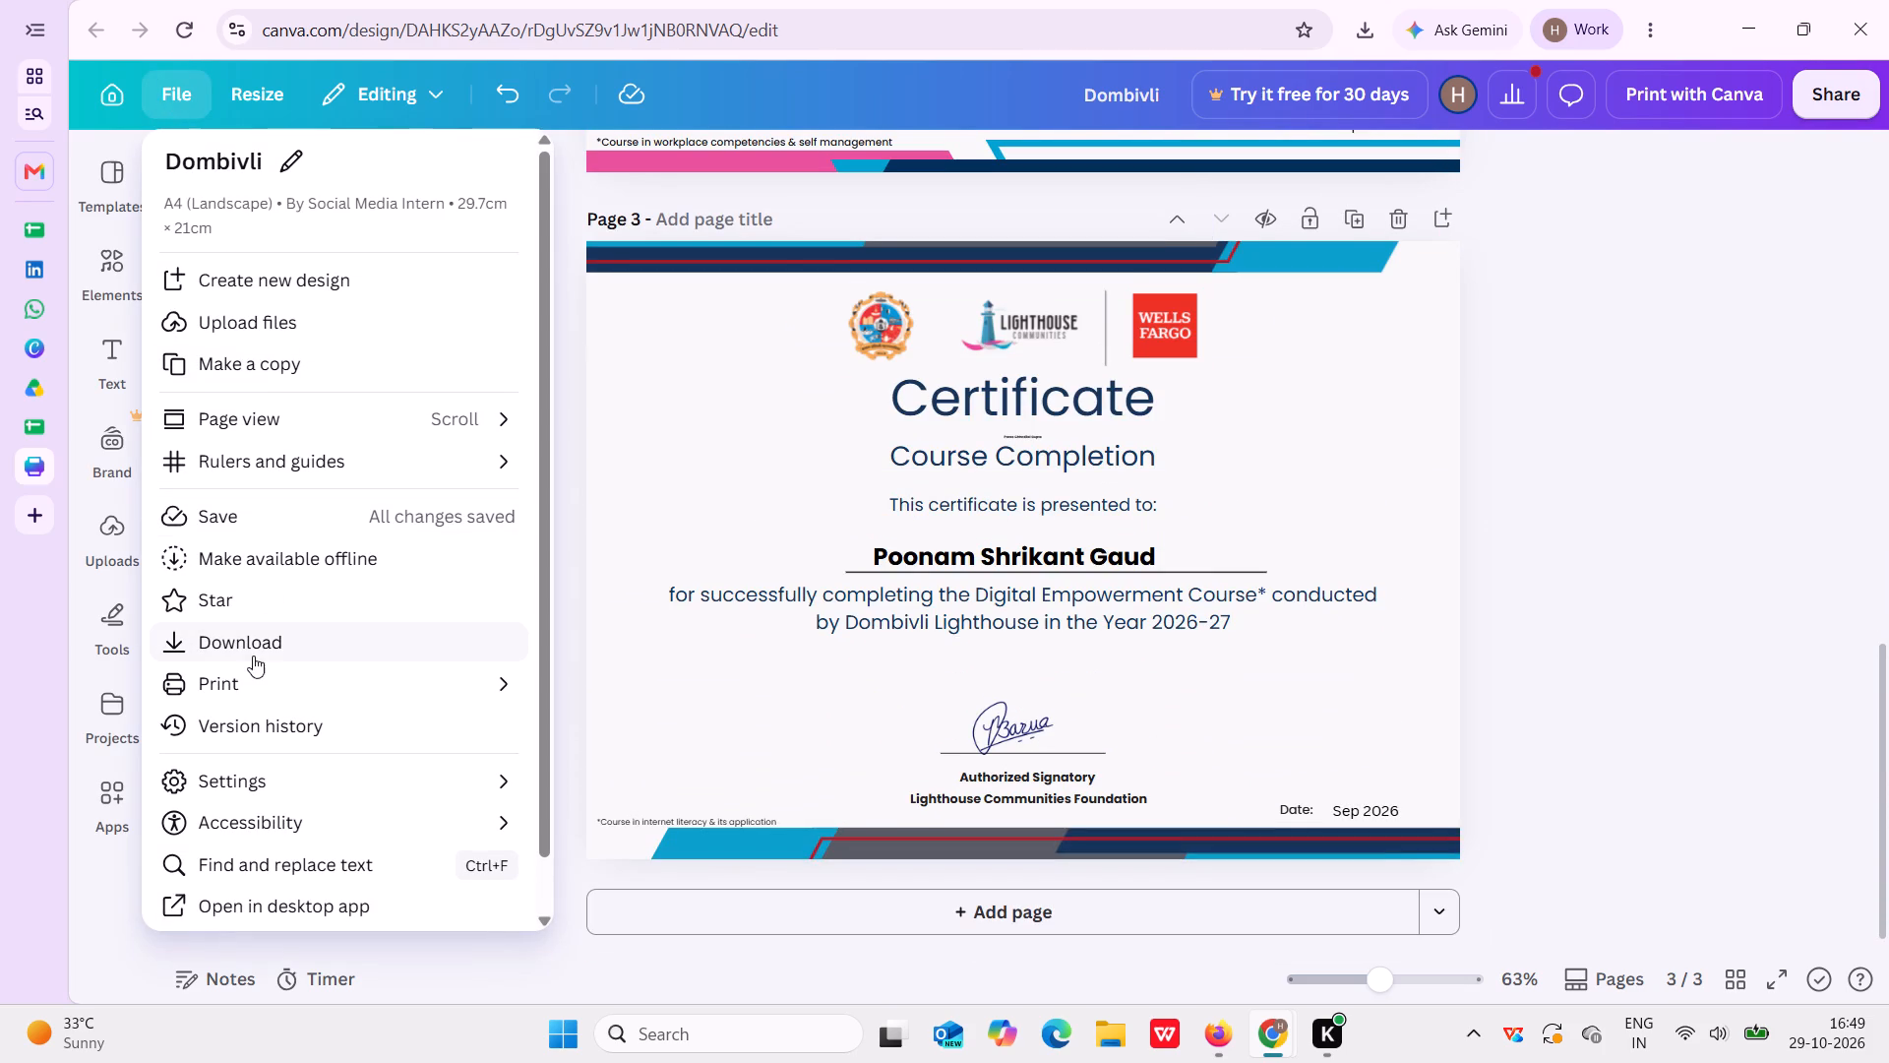
left_click(245, 640)
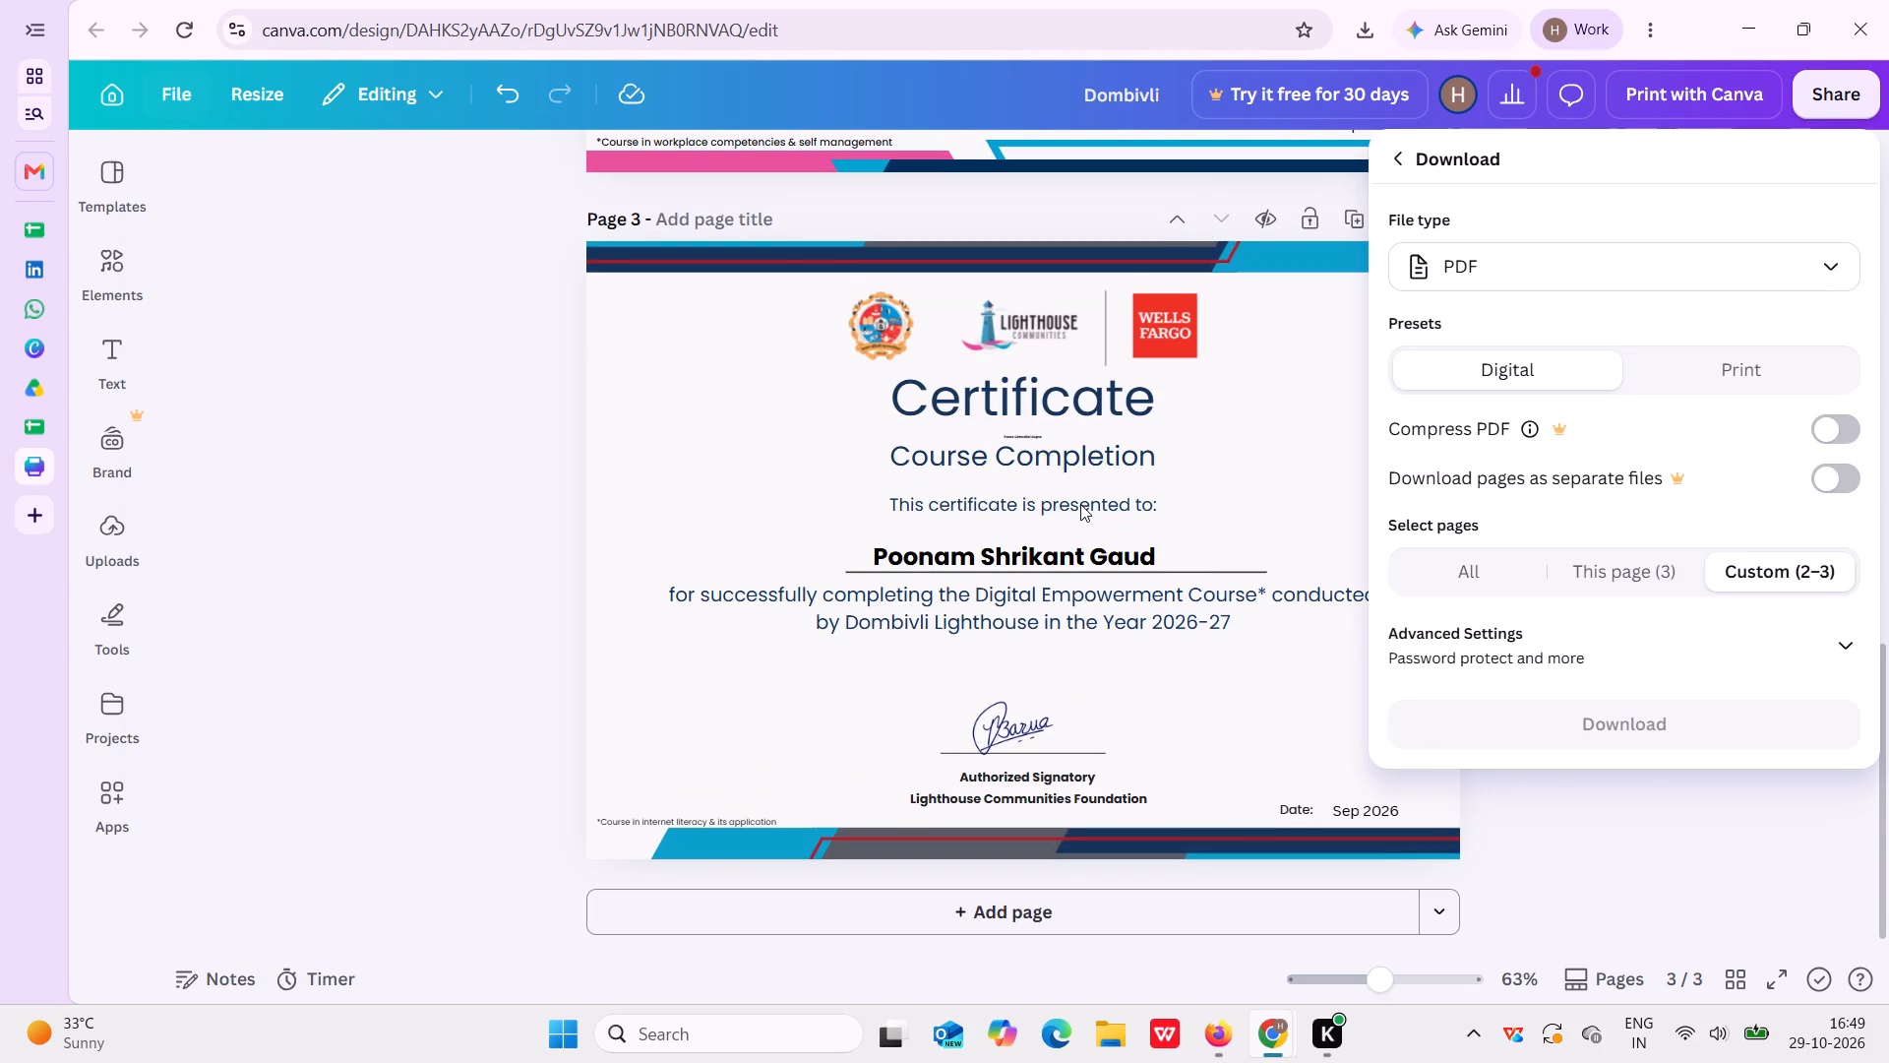
scroll(1533, 396, "down", 2)
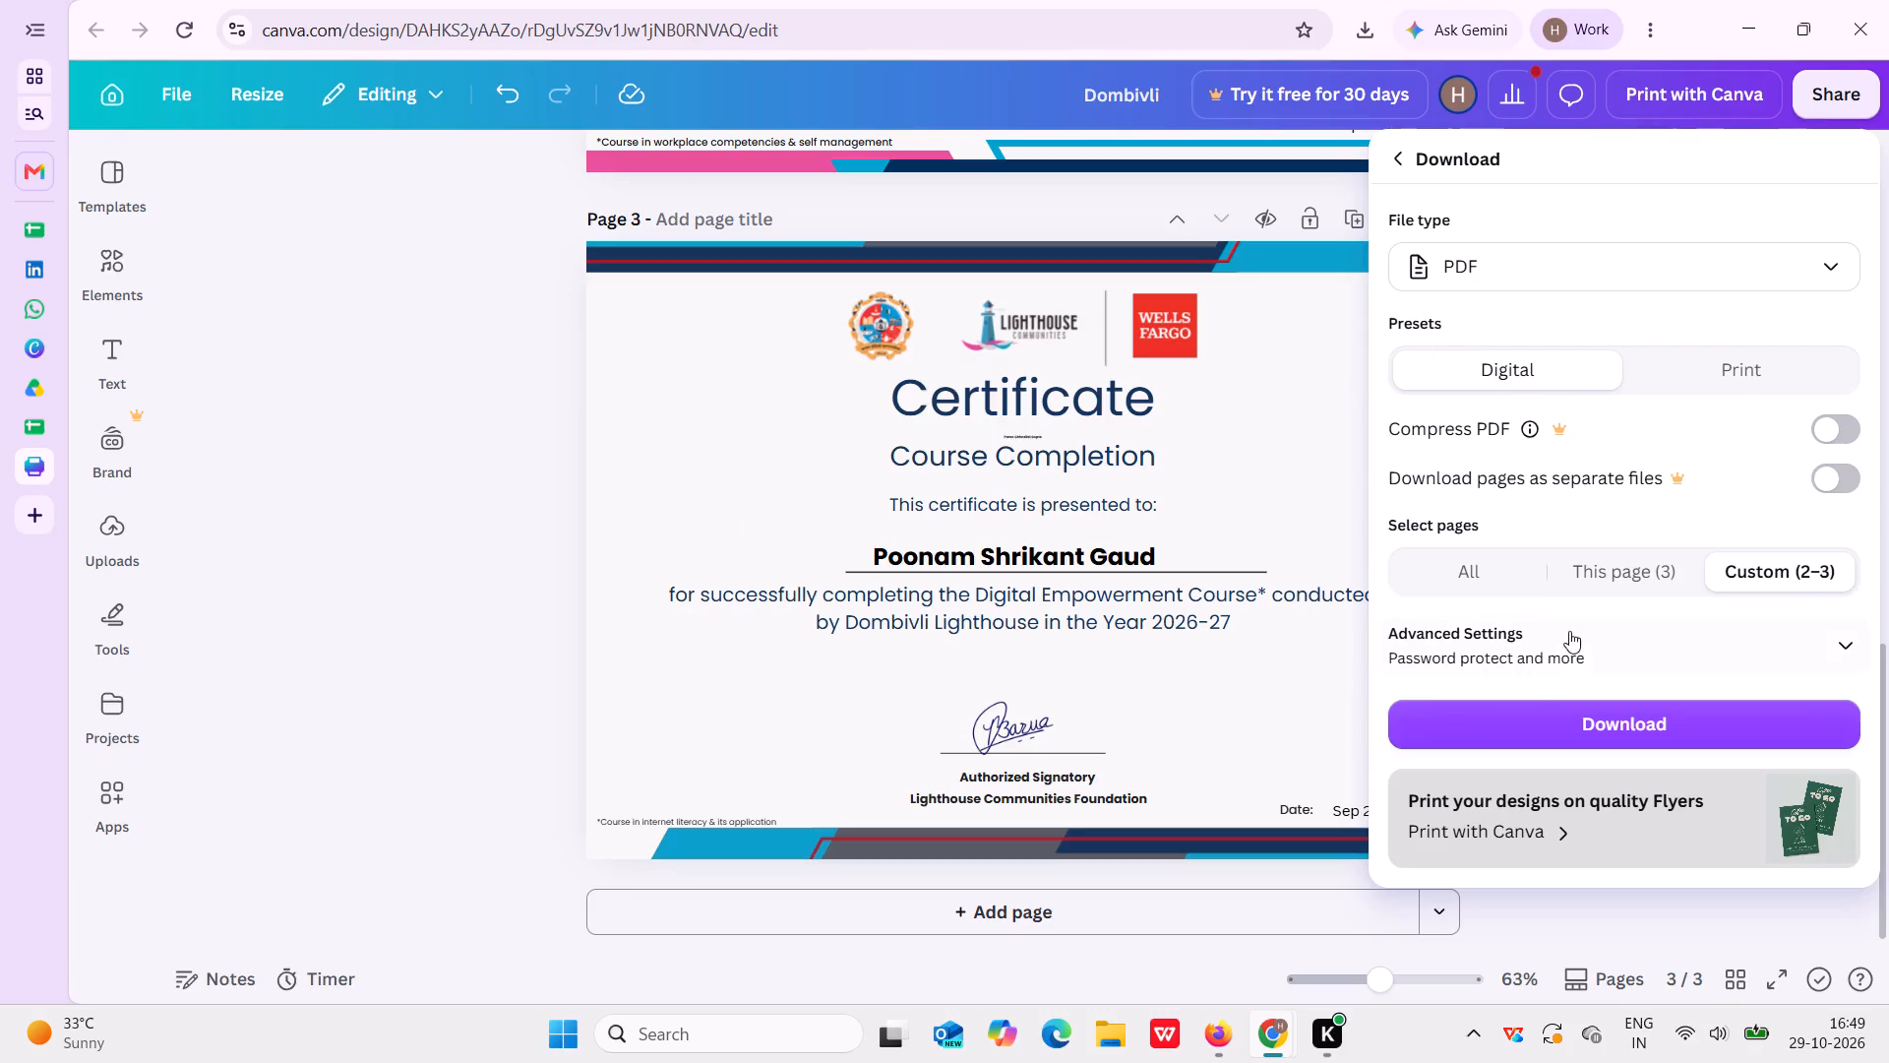
left_click(1555, 717)
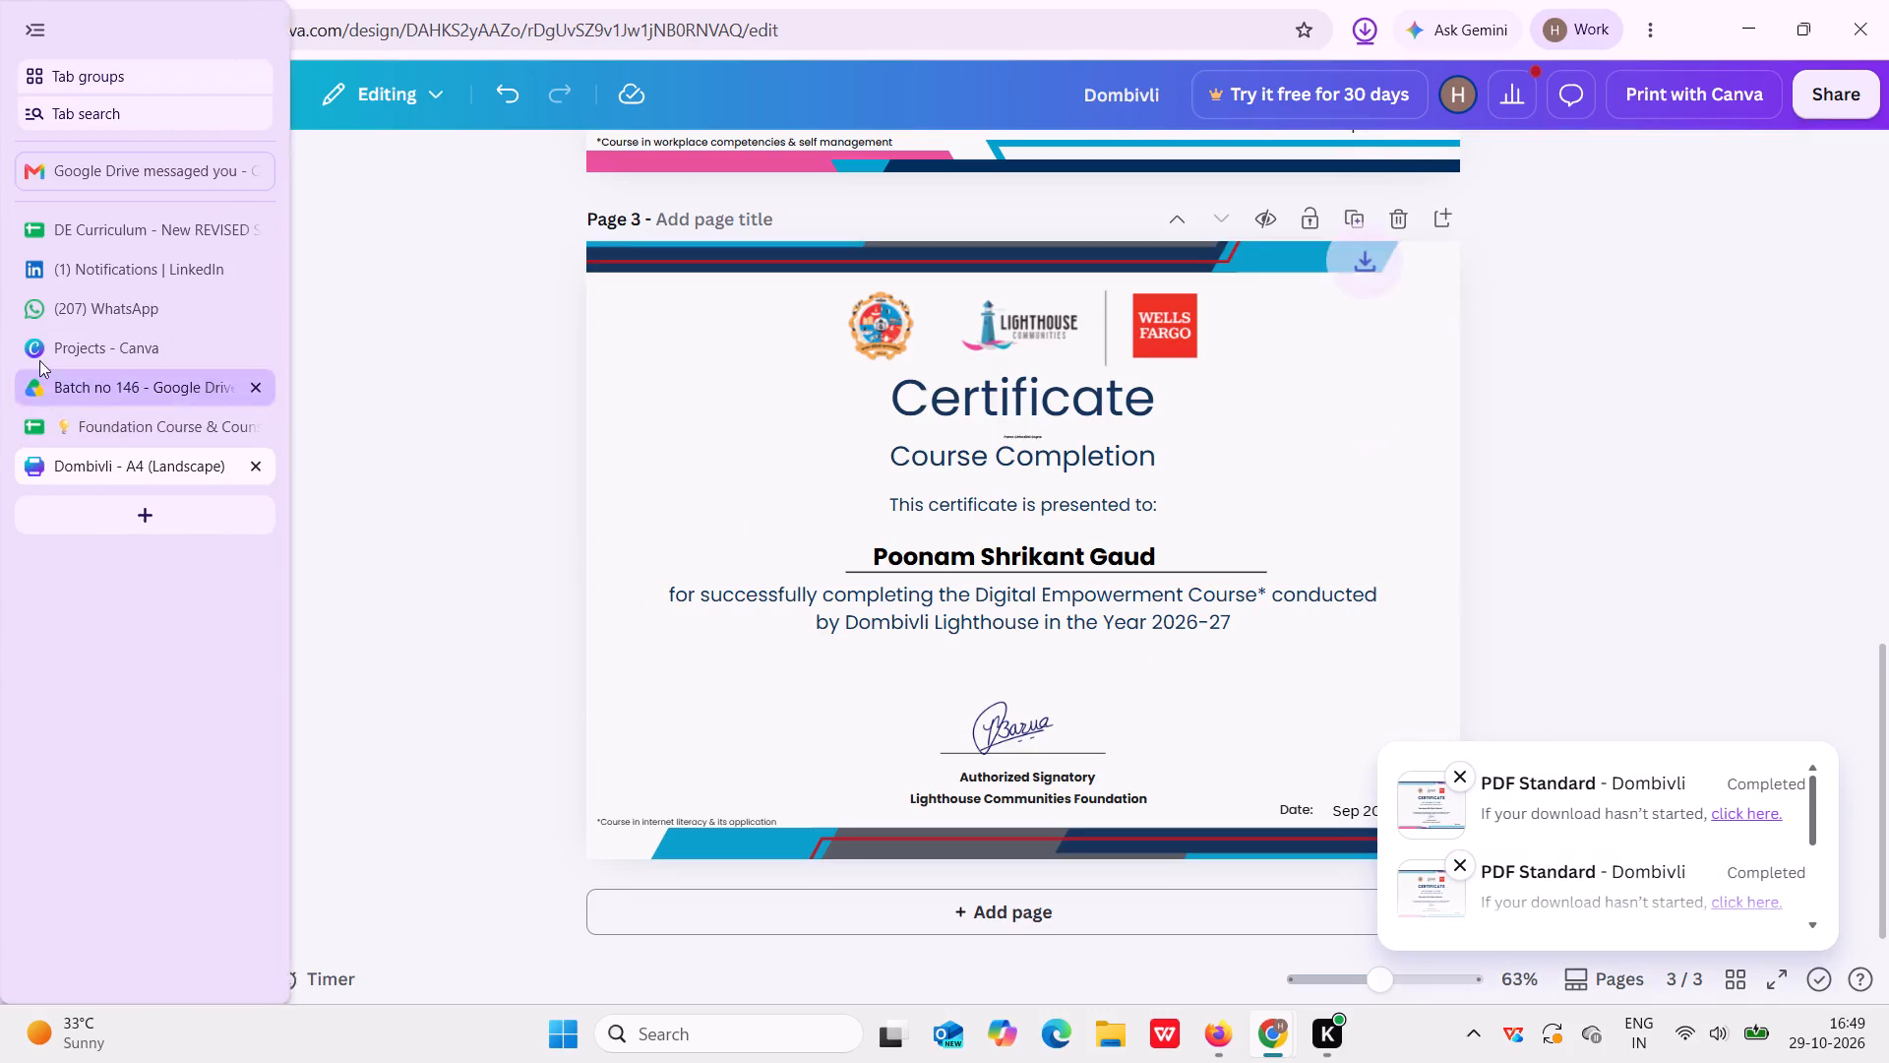
Upload the newest downloaded Dombivli certificate PDF to the Batch no 146 folder in Drive.
left_click(77, 387)
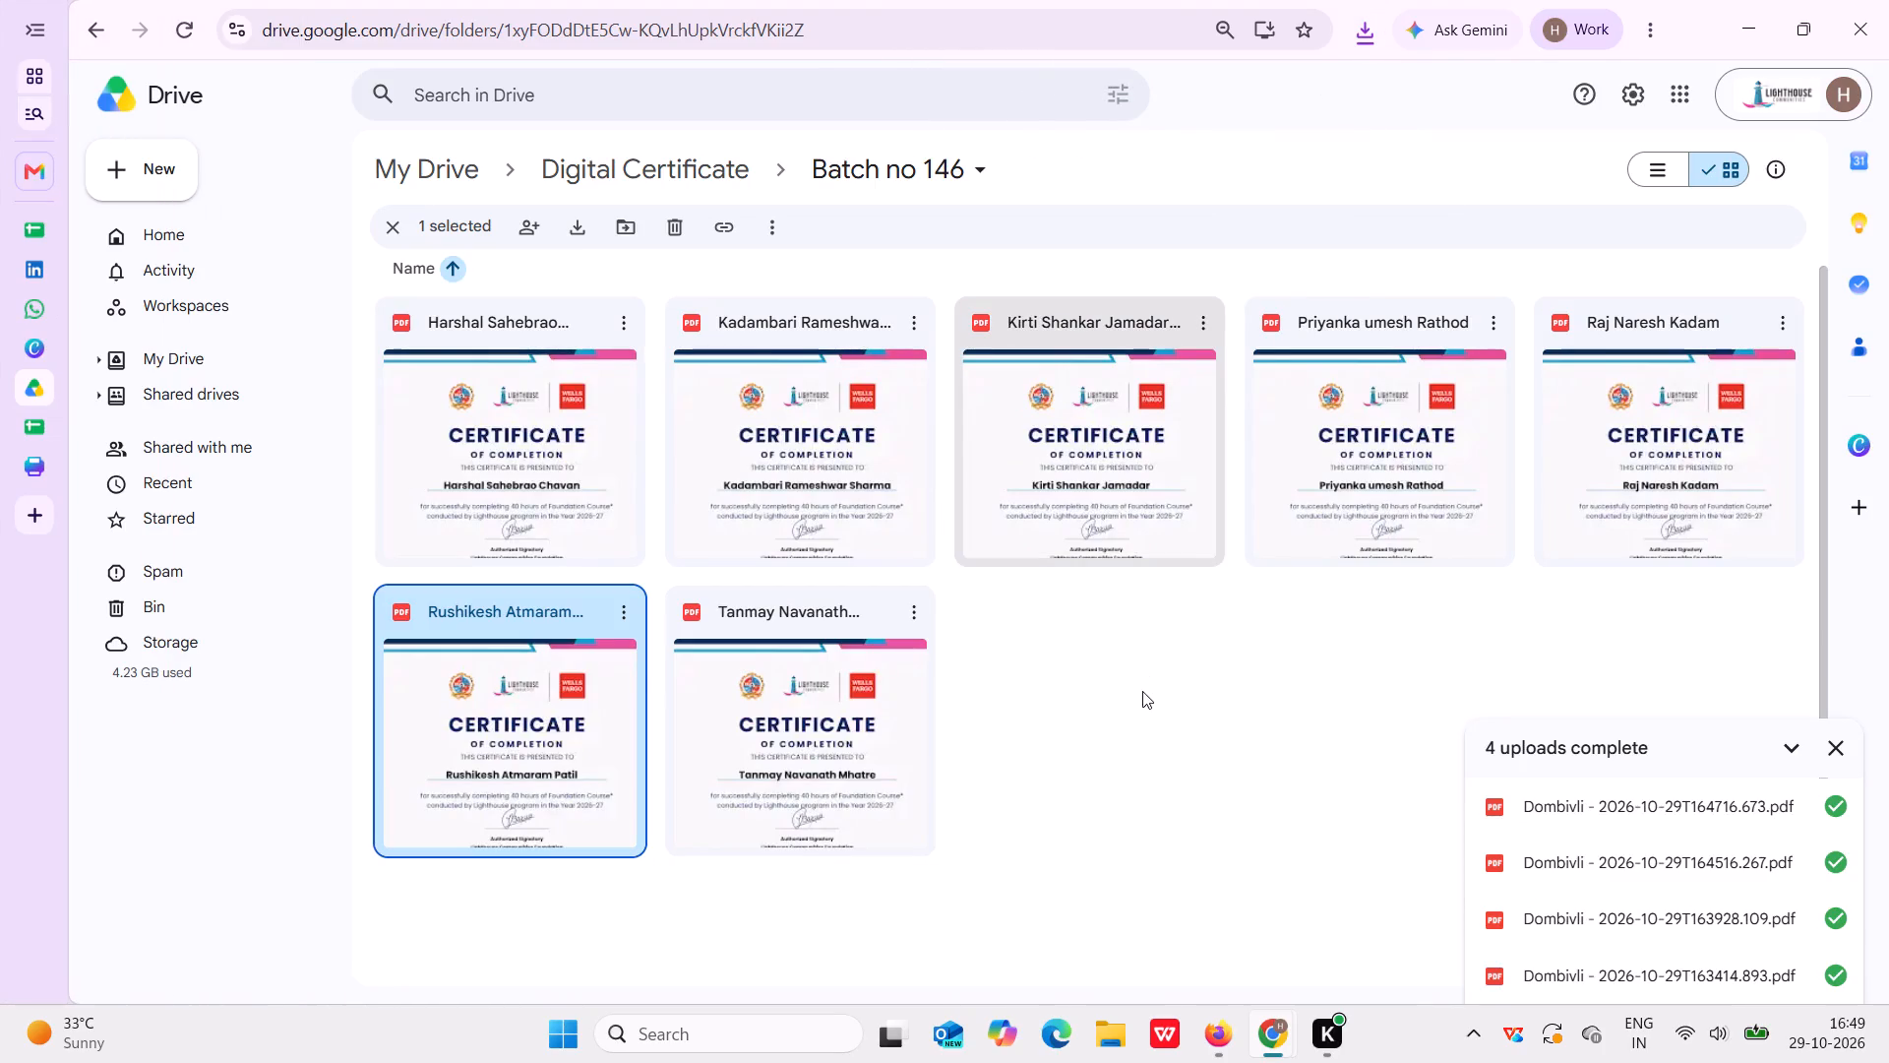
left_click(1358, 45)
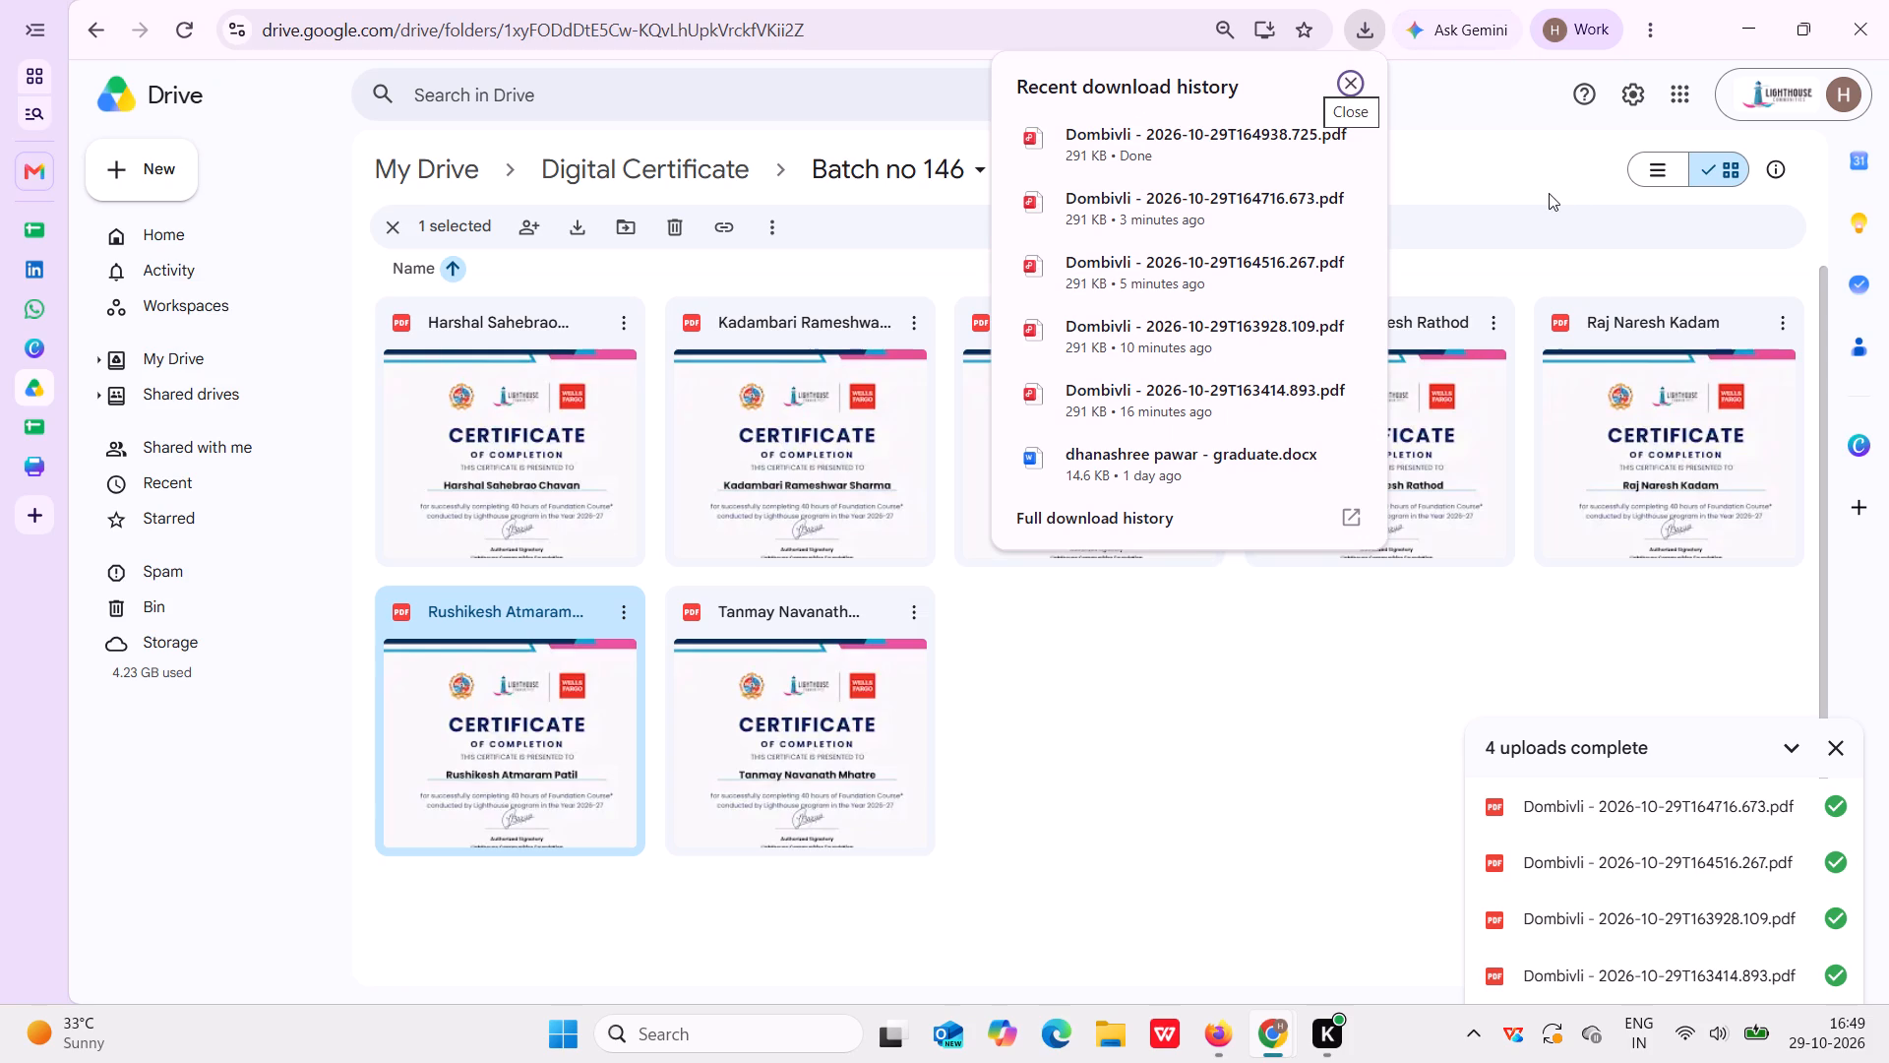
left_click_drag(1122, 144, 781, 524)
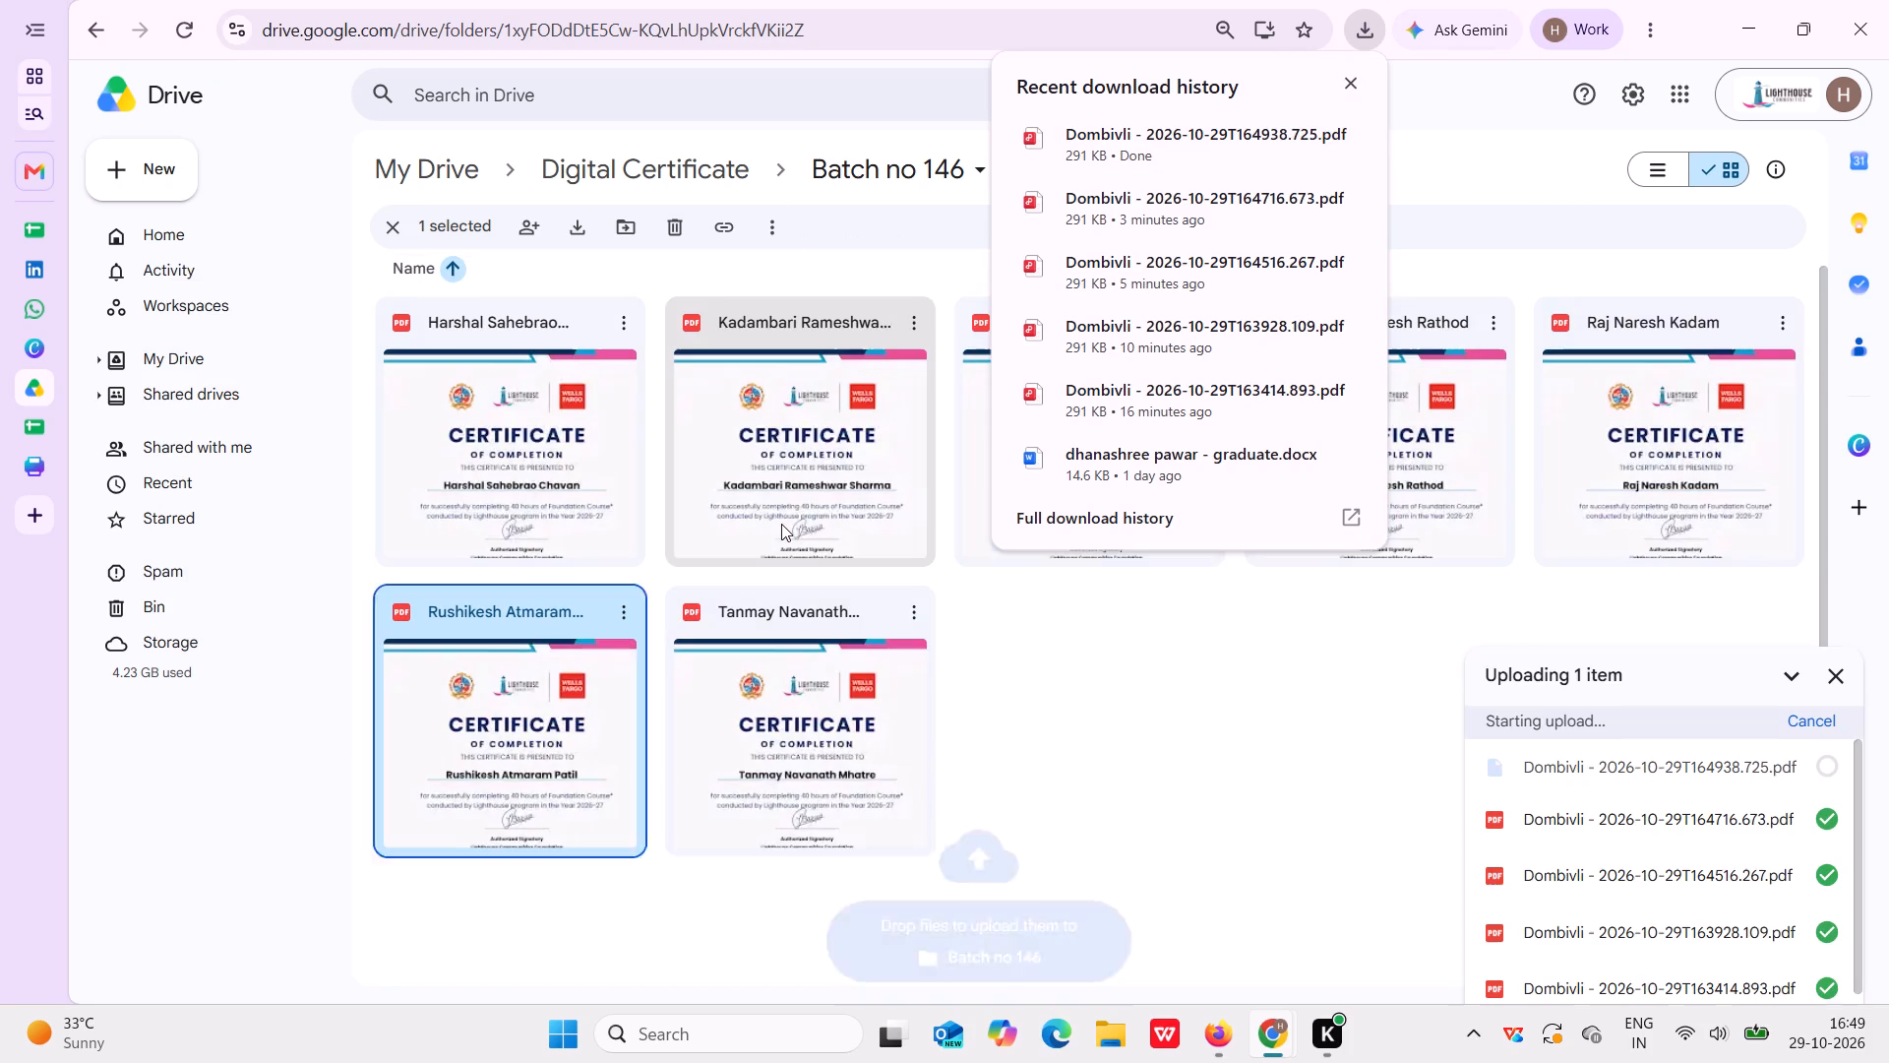
left_click(1300, 690)
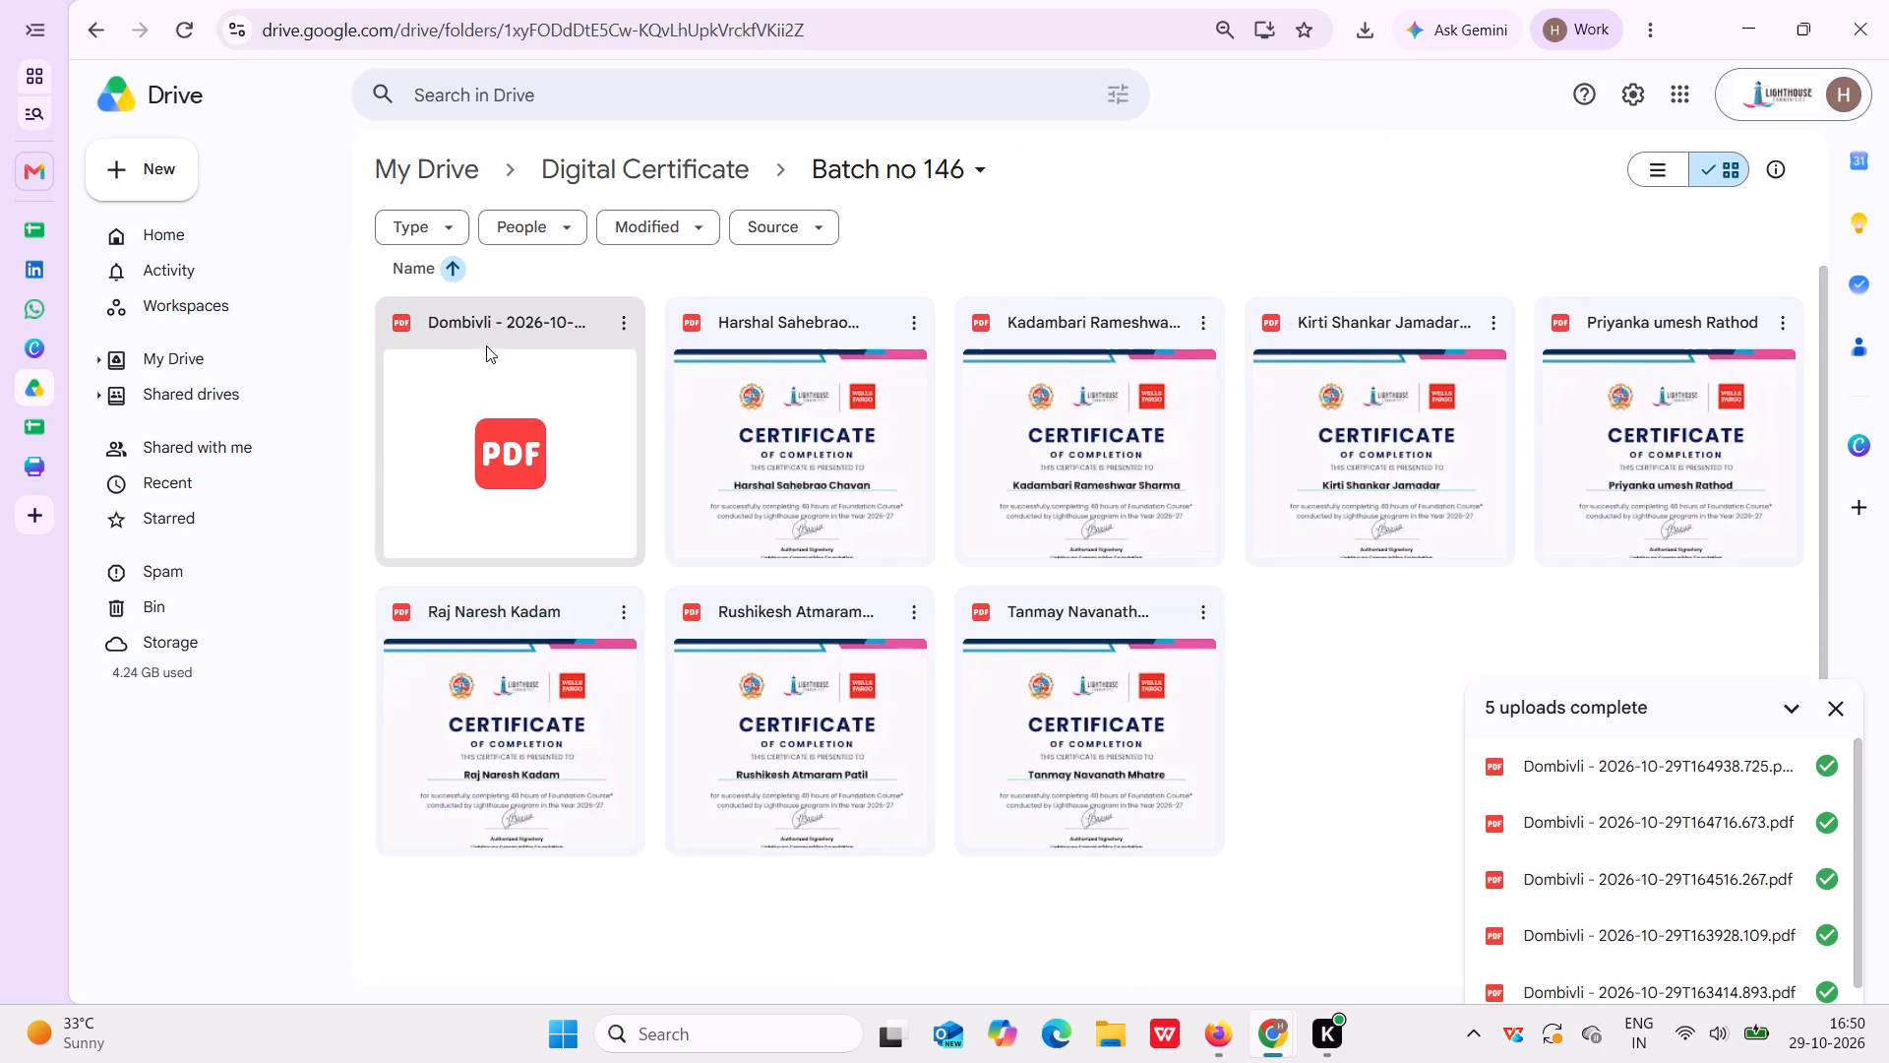
Rename the newly uploaded Dombivli PDF with the copied name of recipient number 5 and a space before the .pdf extension.
left_click(626, 325)
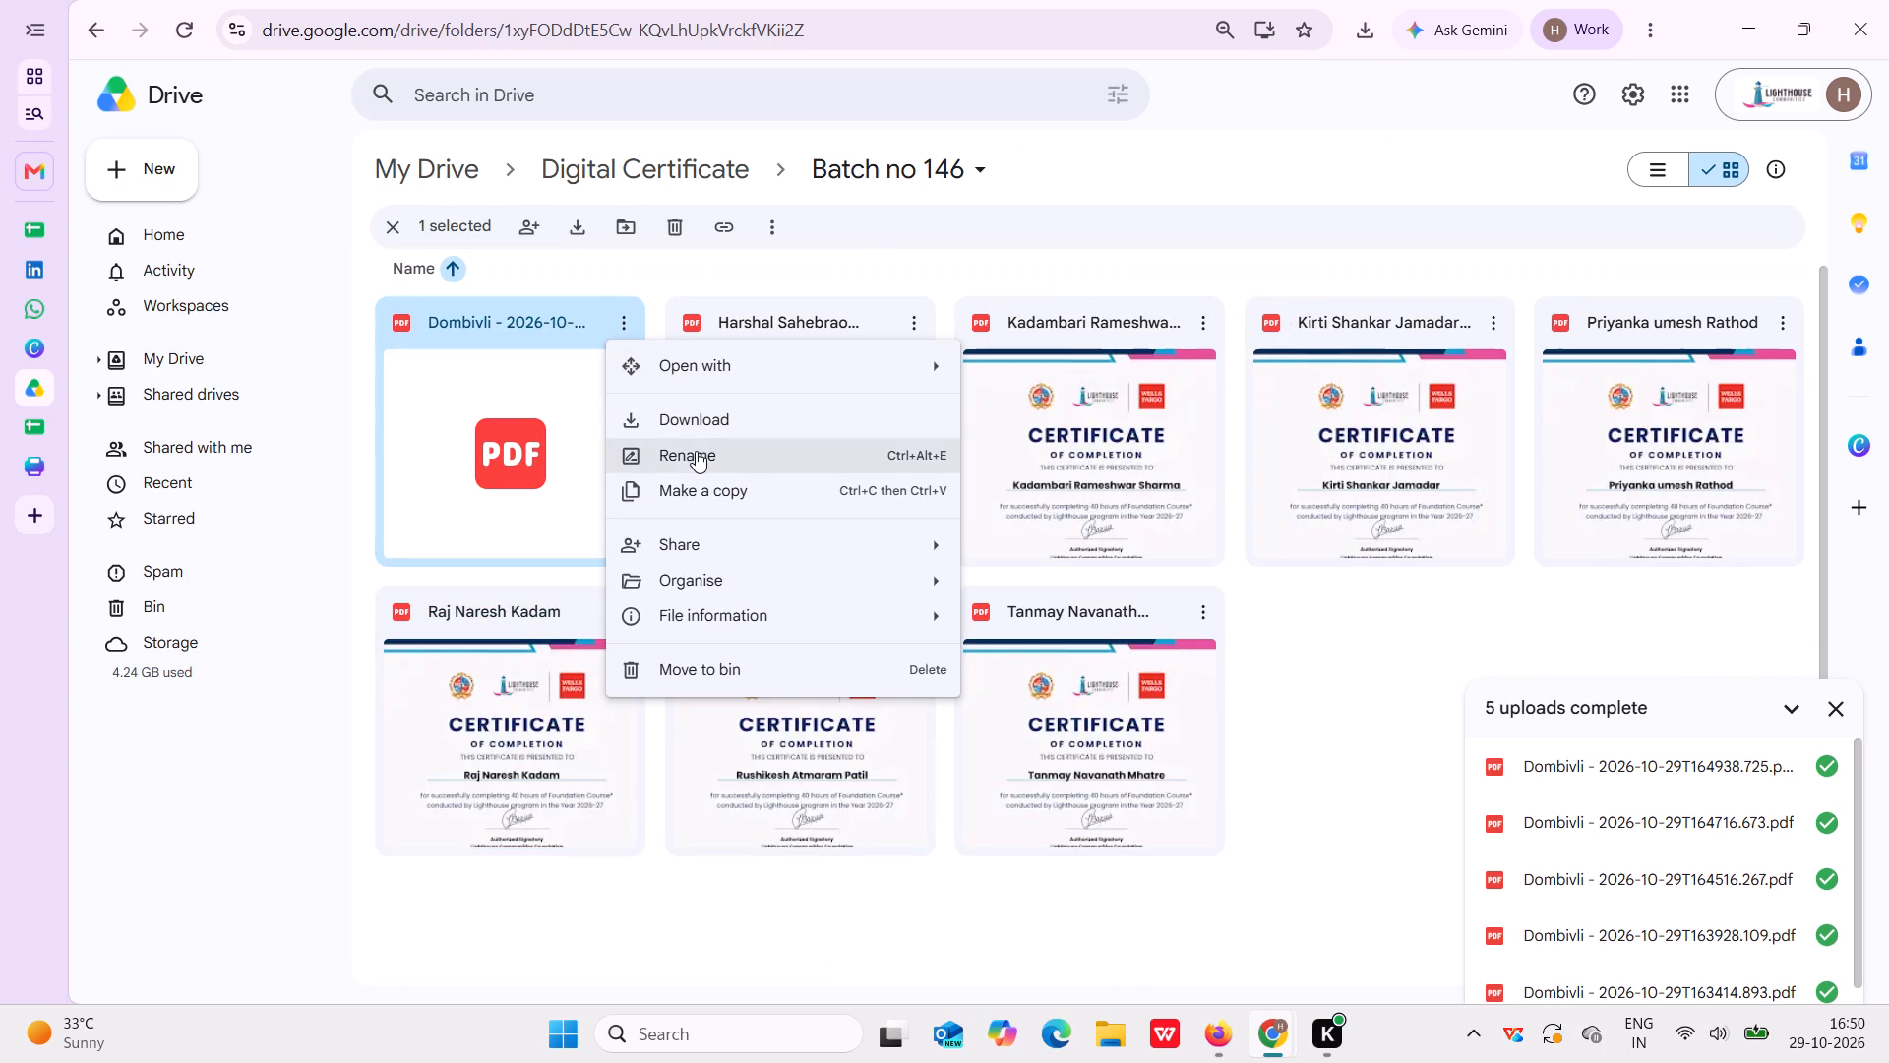
left_click(696, 451)
key("BackSpace")
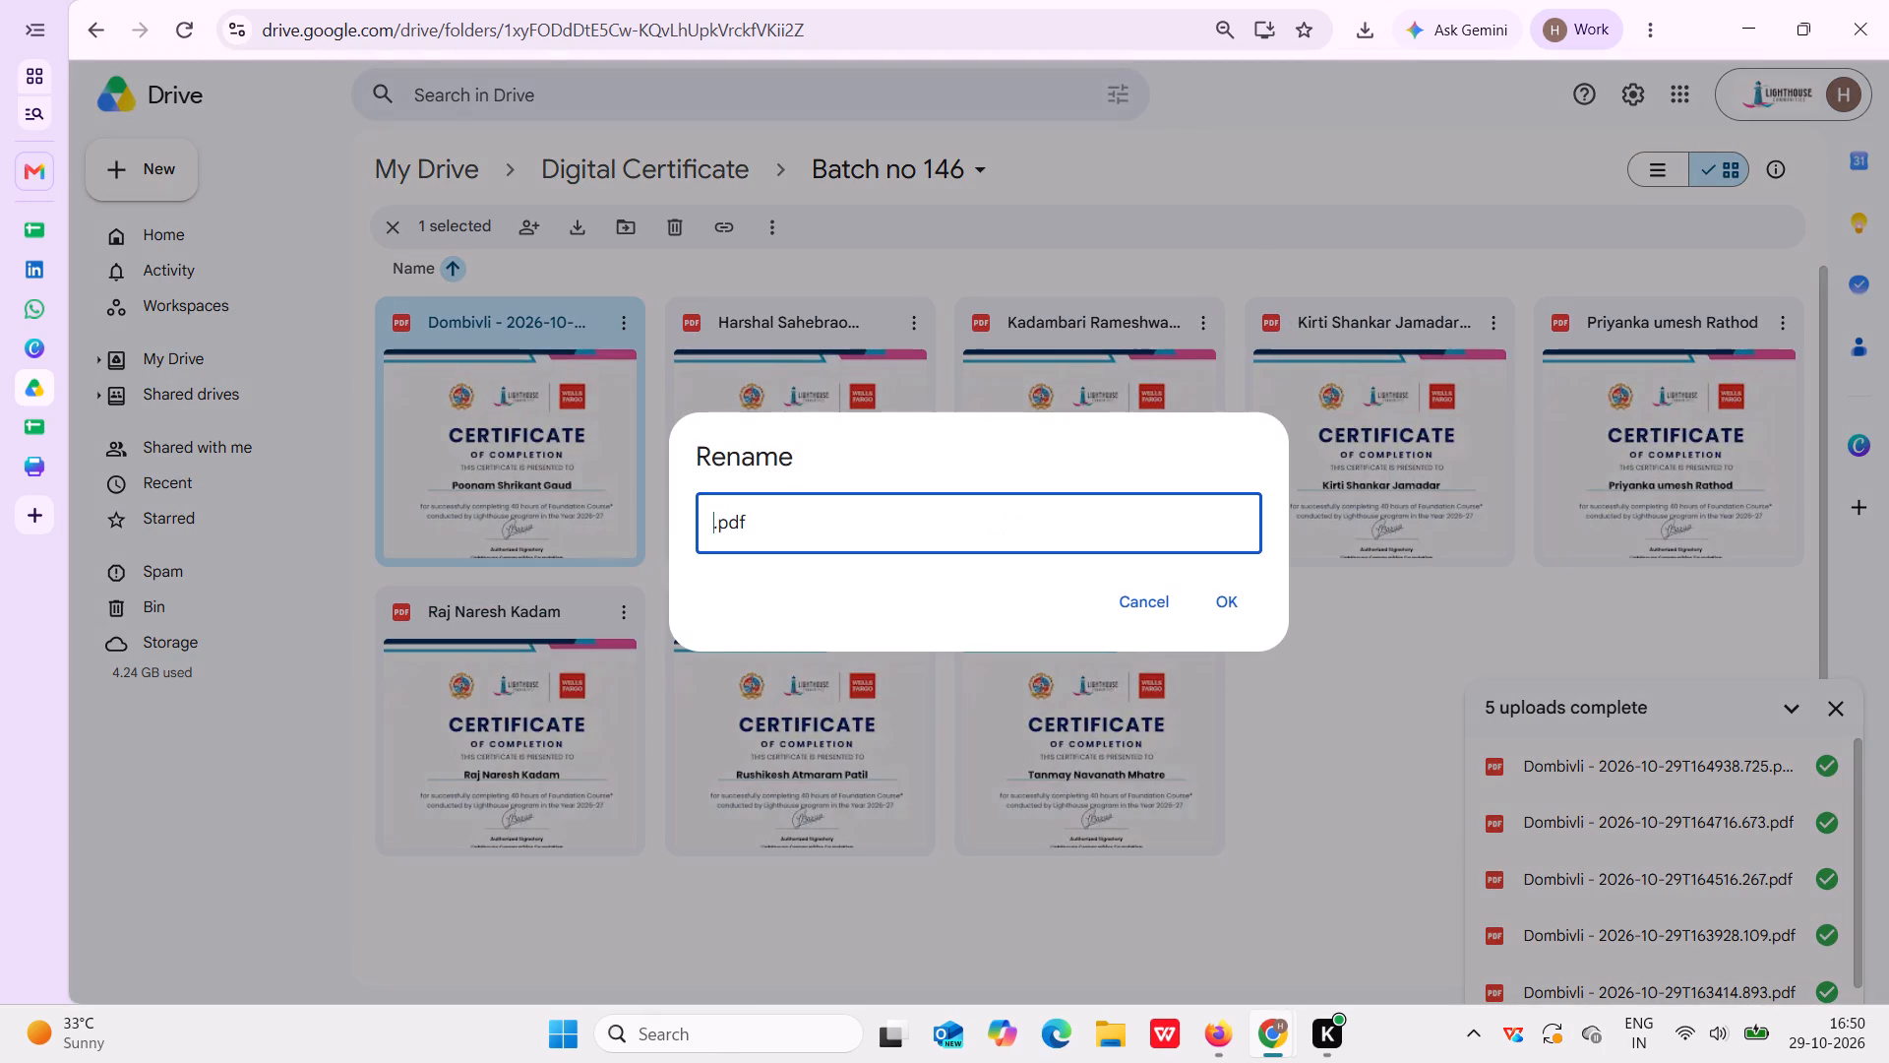
key("ctrl+v")
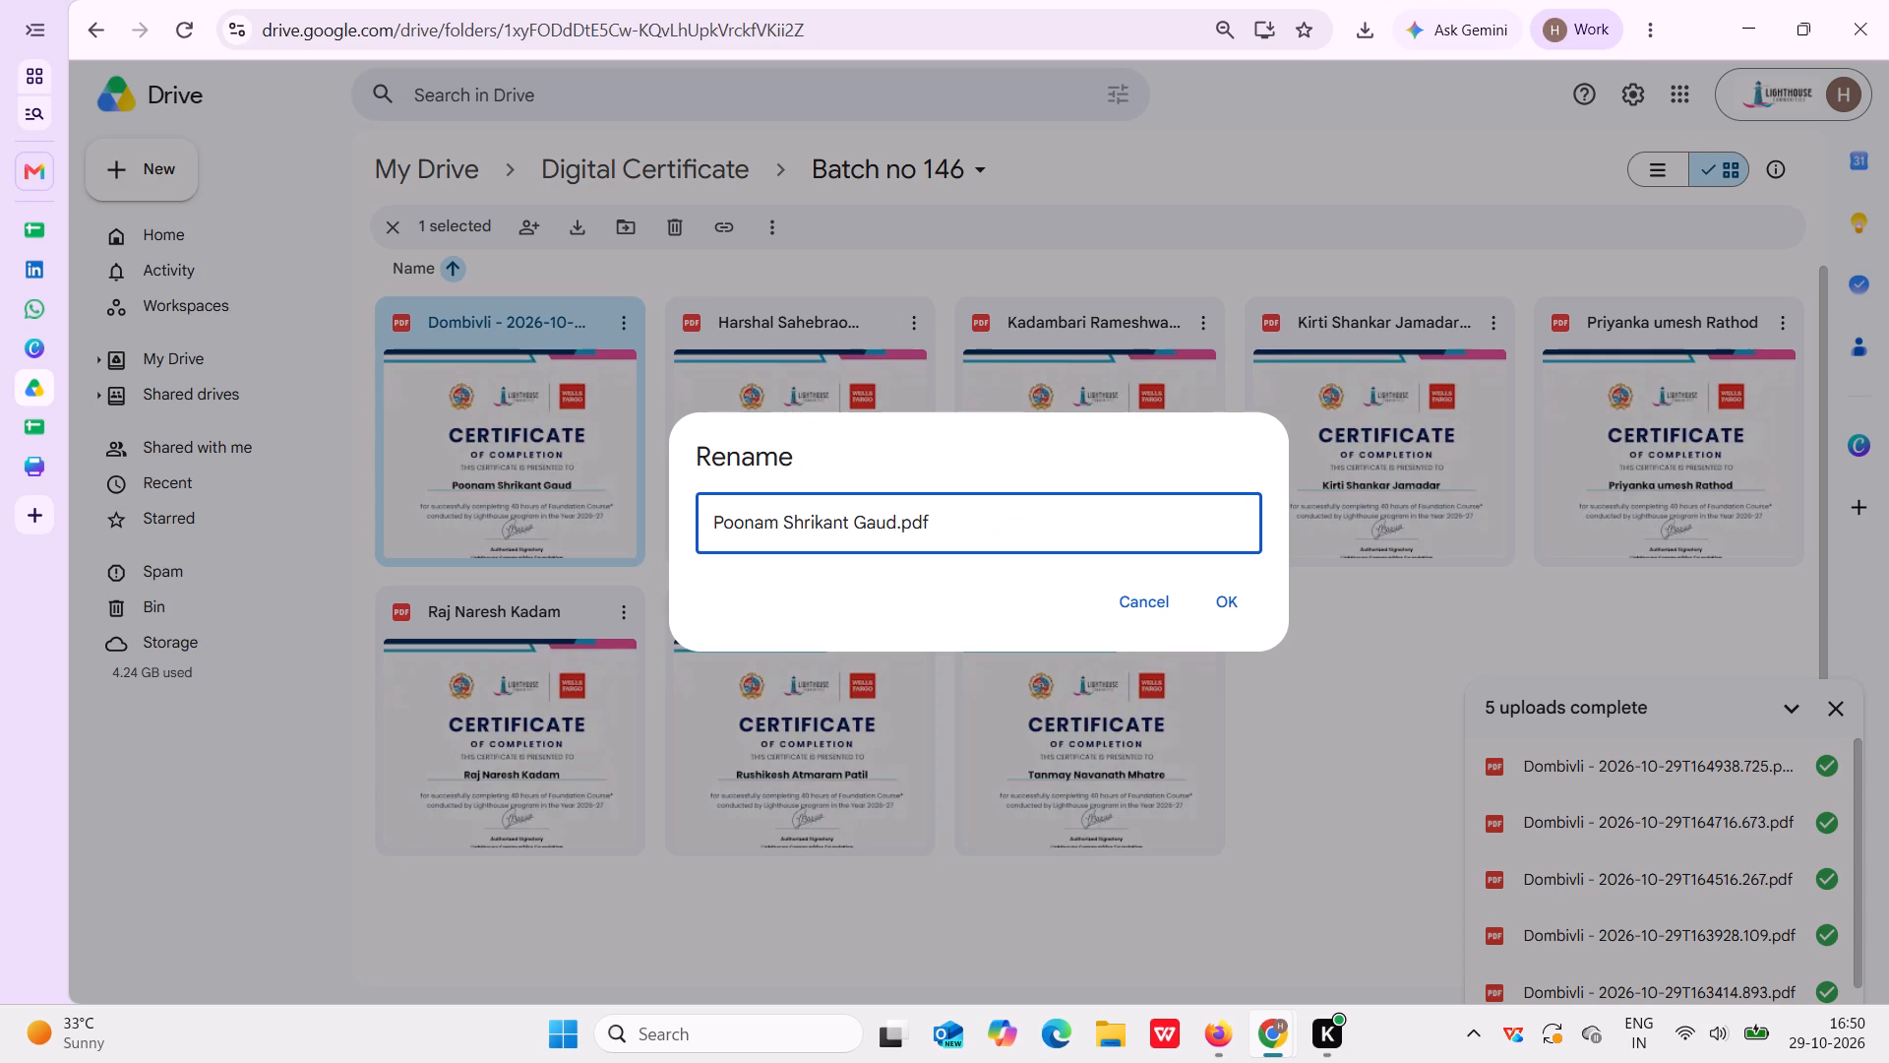
key("space")
key("Return")
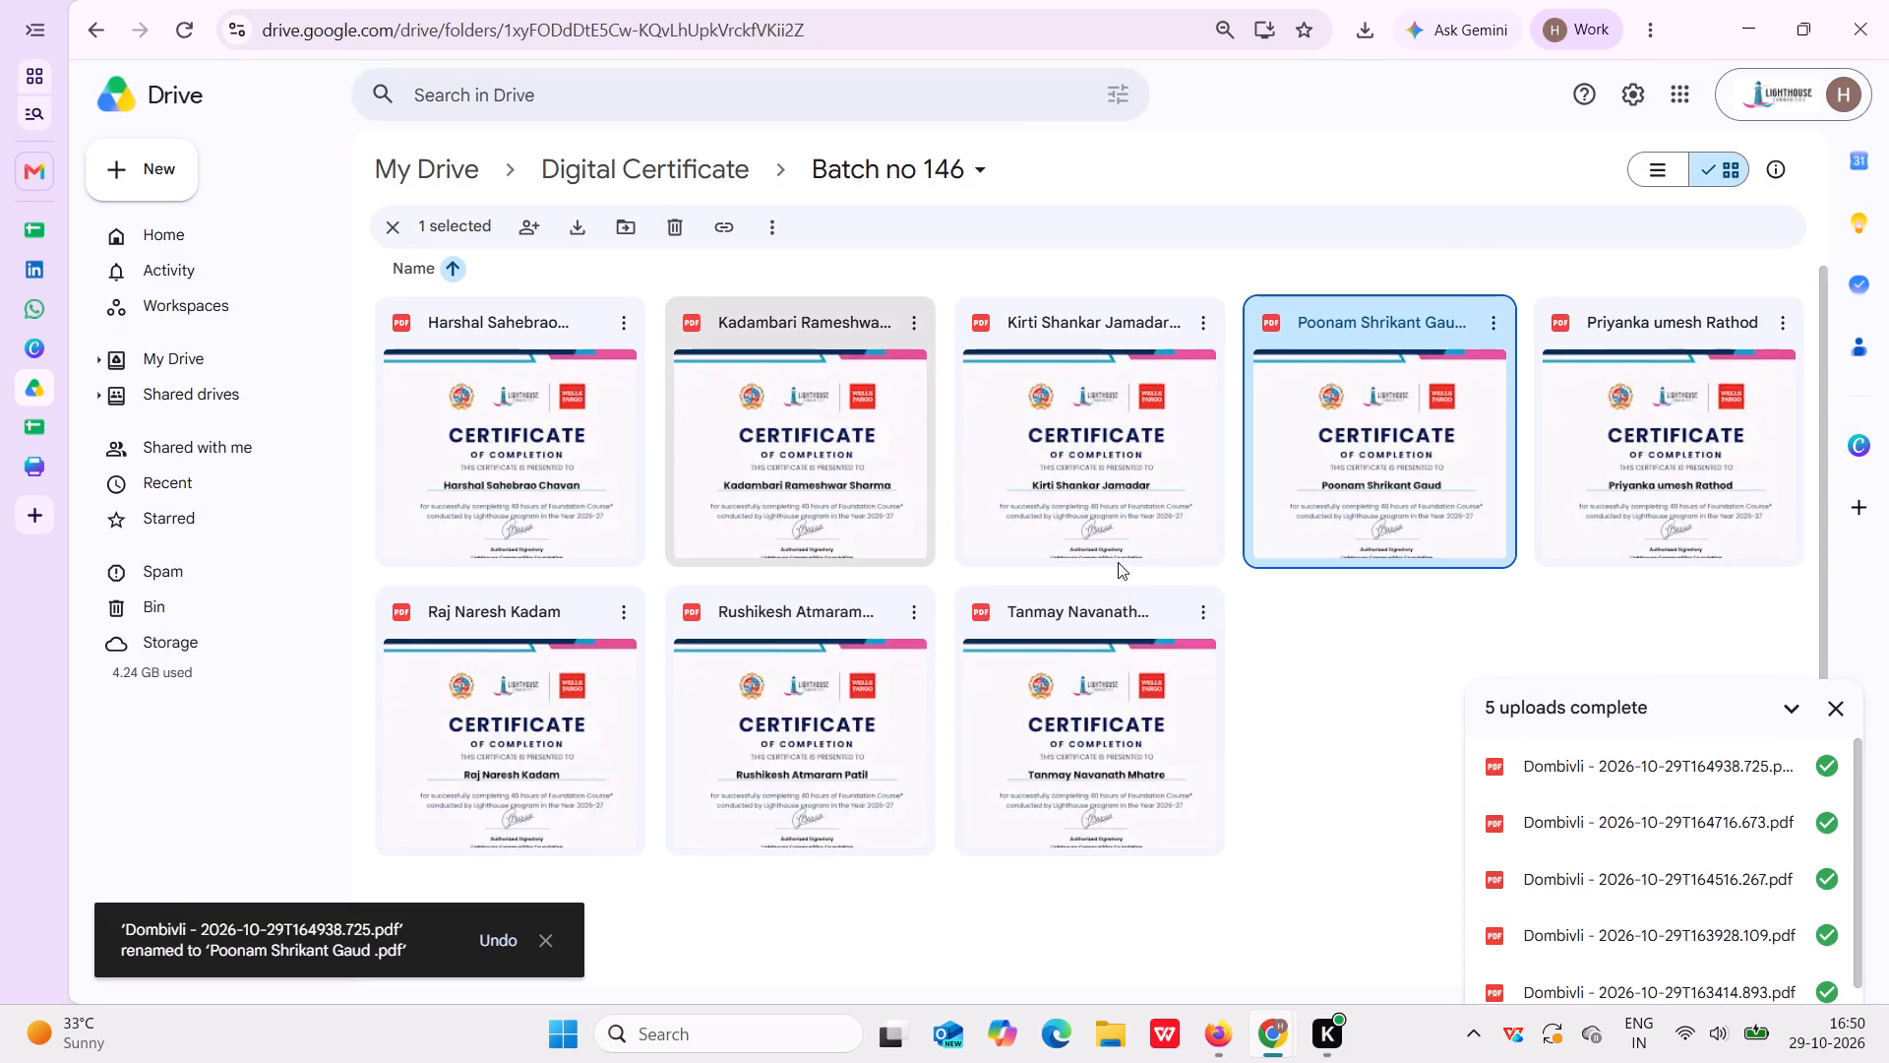
left_click(1323, 679)
scroll(1323, 679, "down", 1)
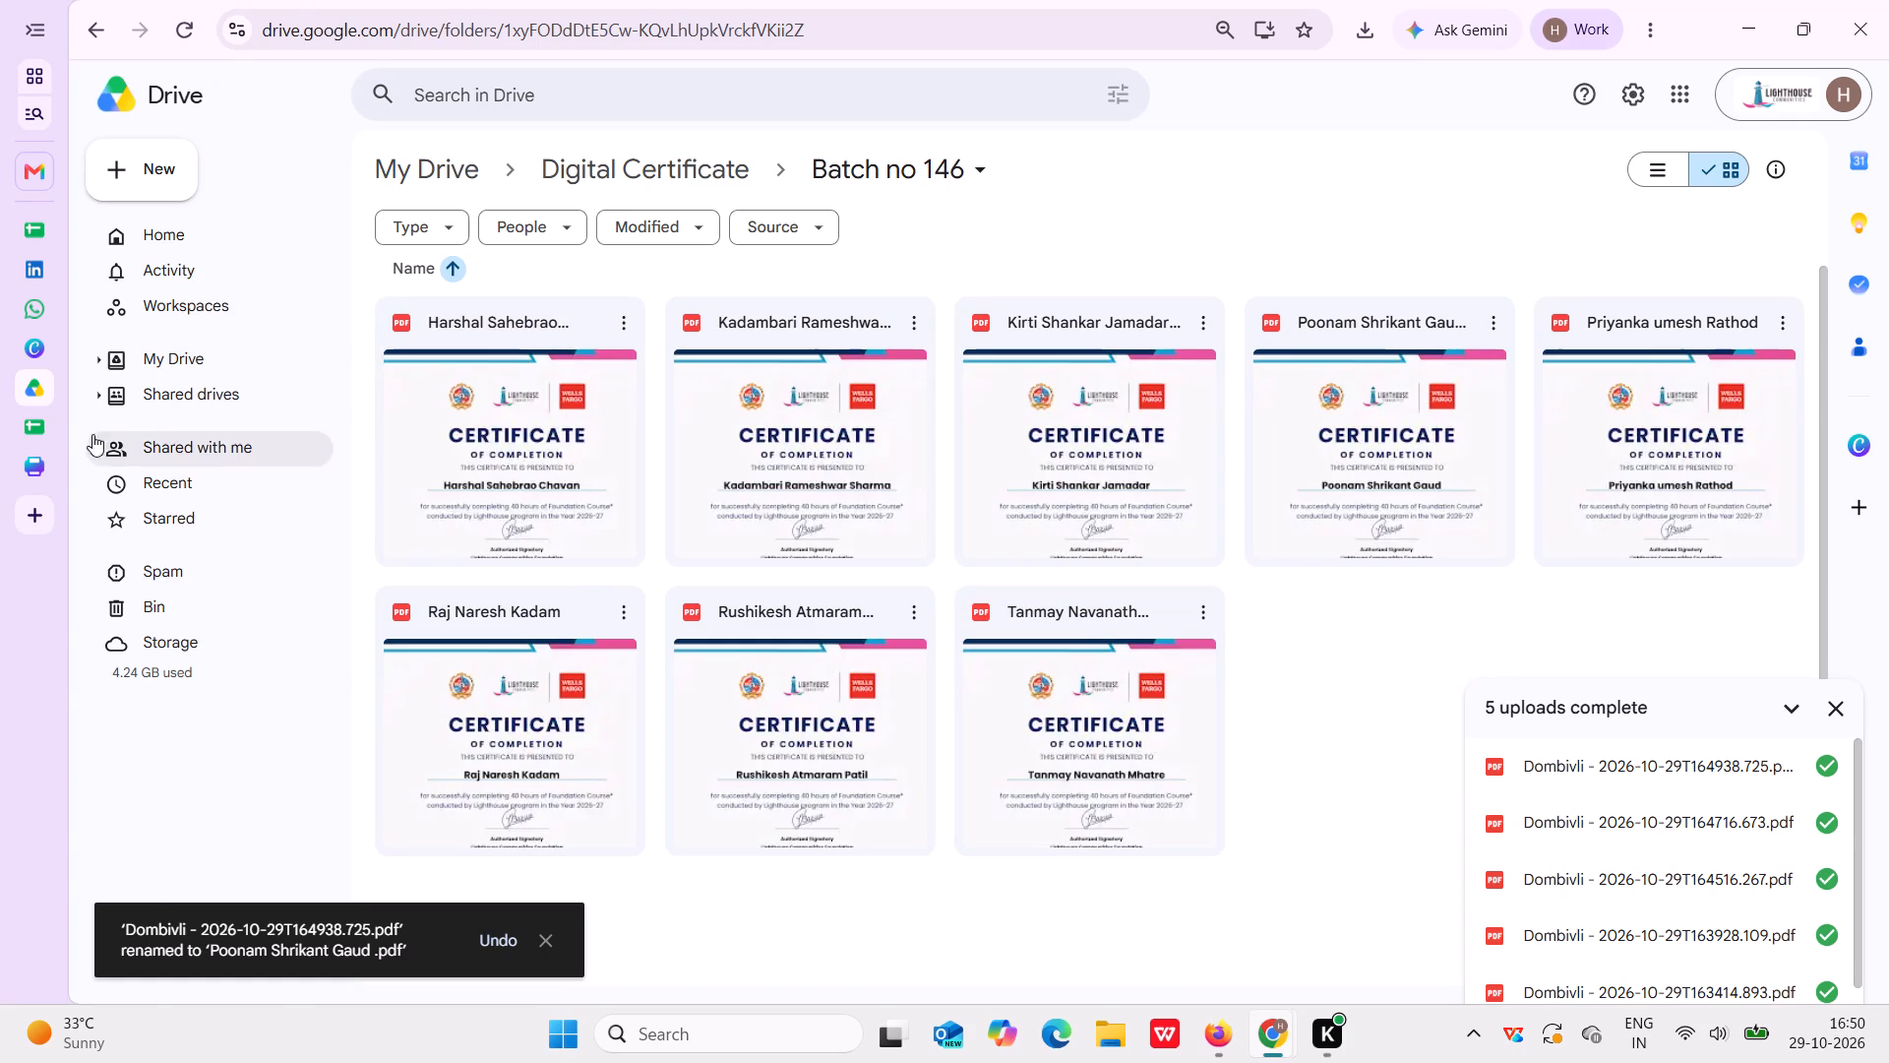
Select the name of recipient number 6 in the KDMC-FC-146 list of the Foundation Course sheet.
left_click(35, 418)
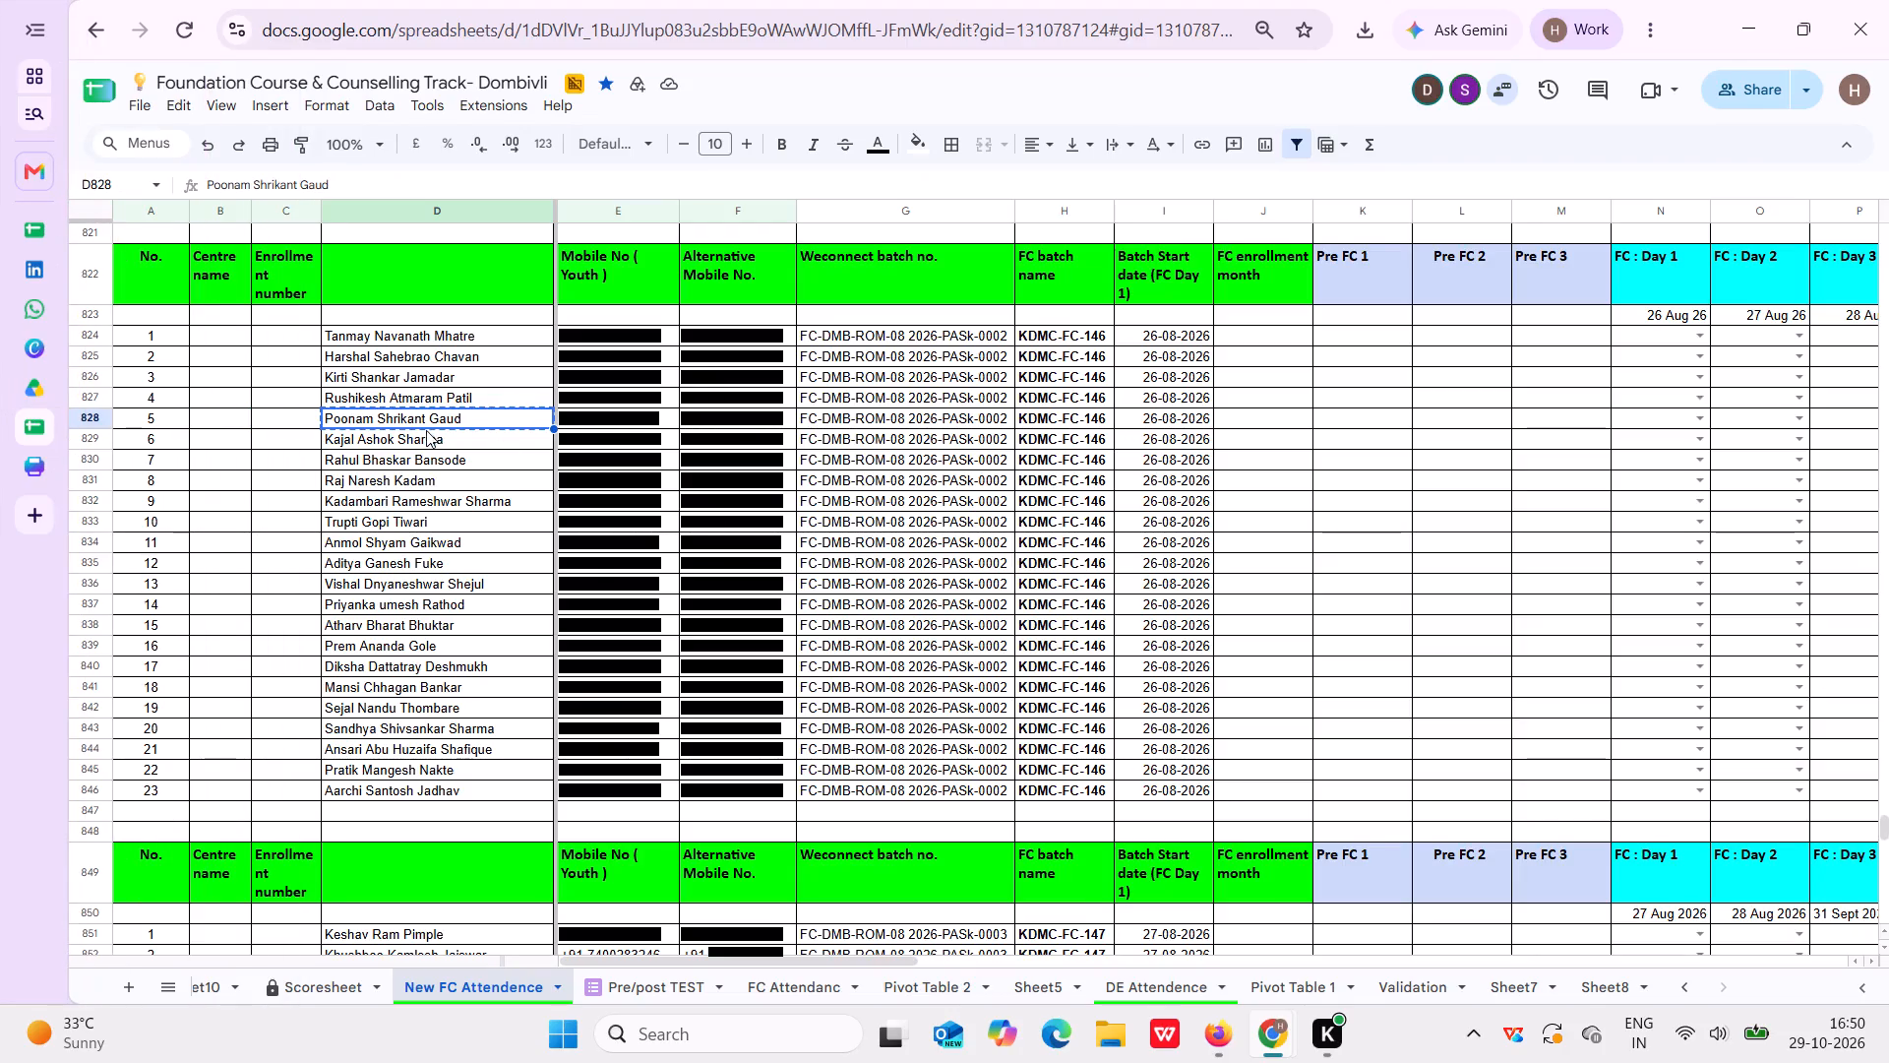
left_click(428, 441)
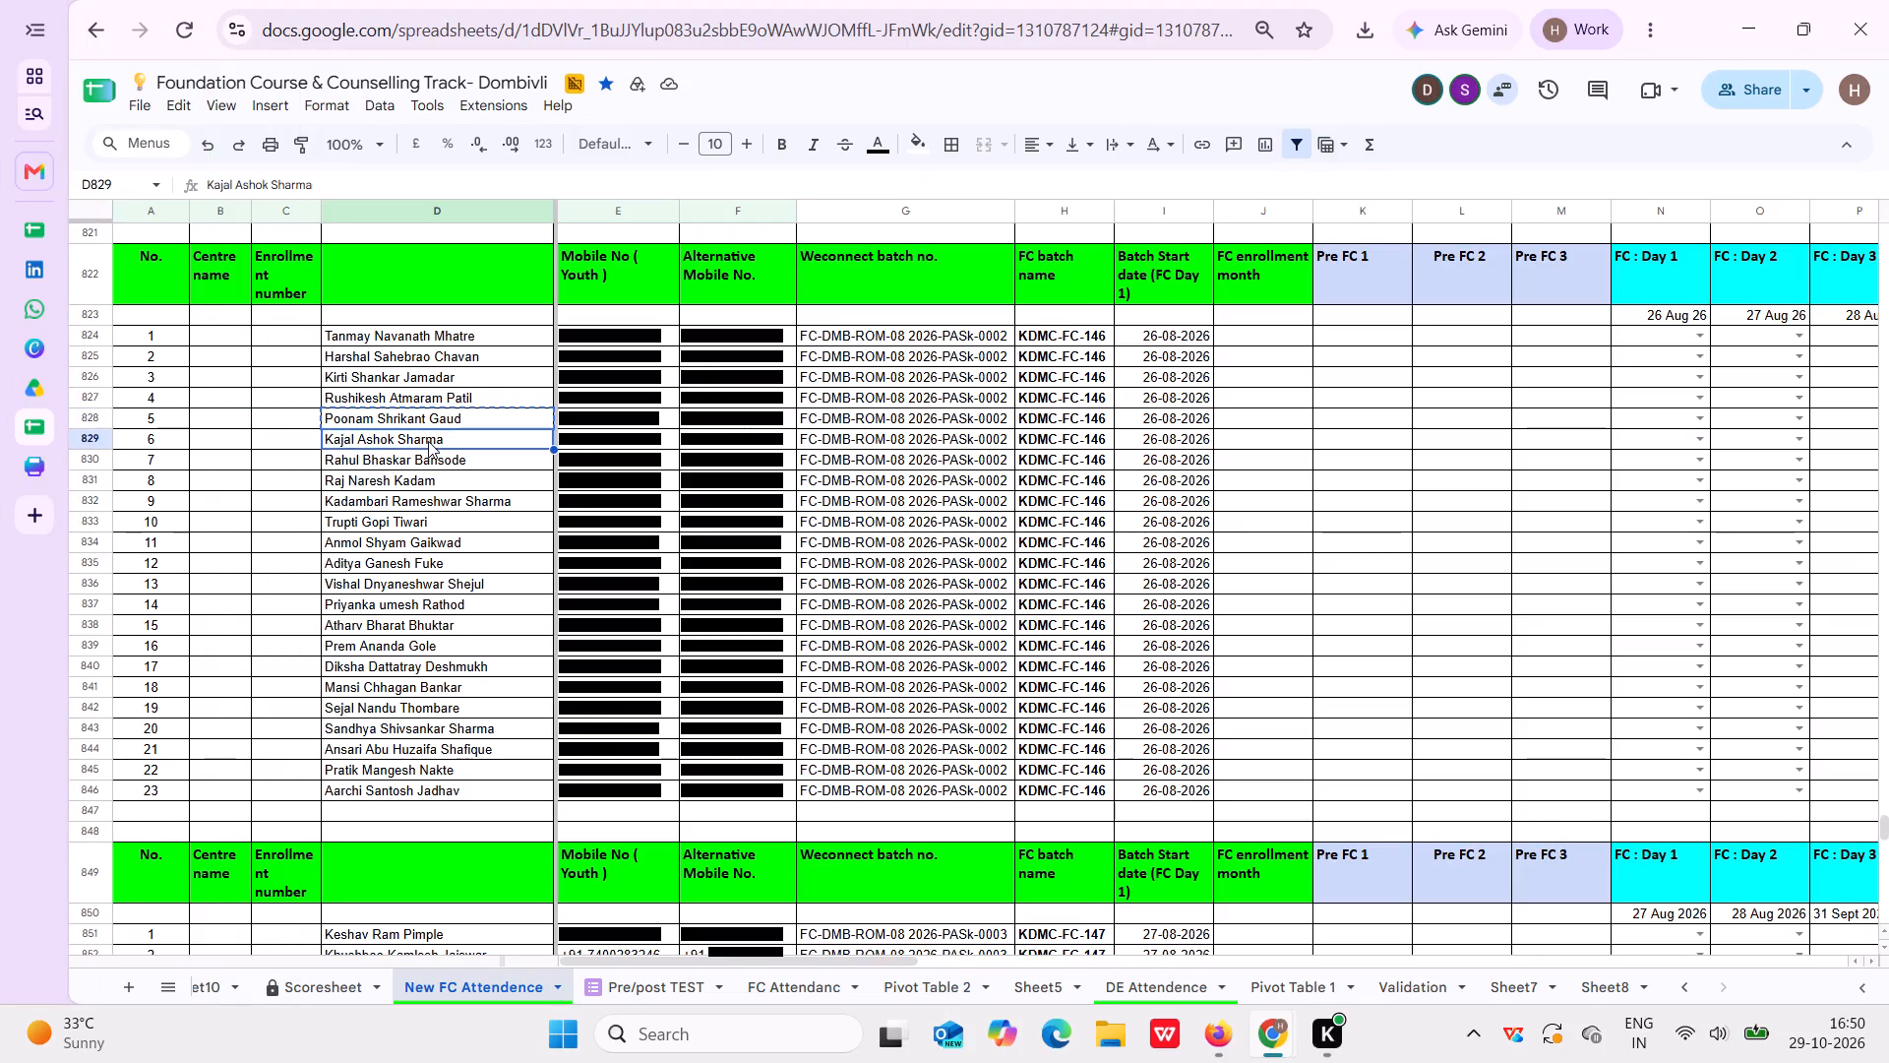
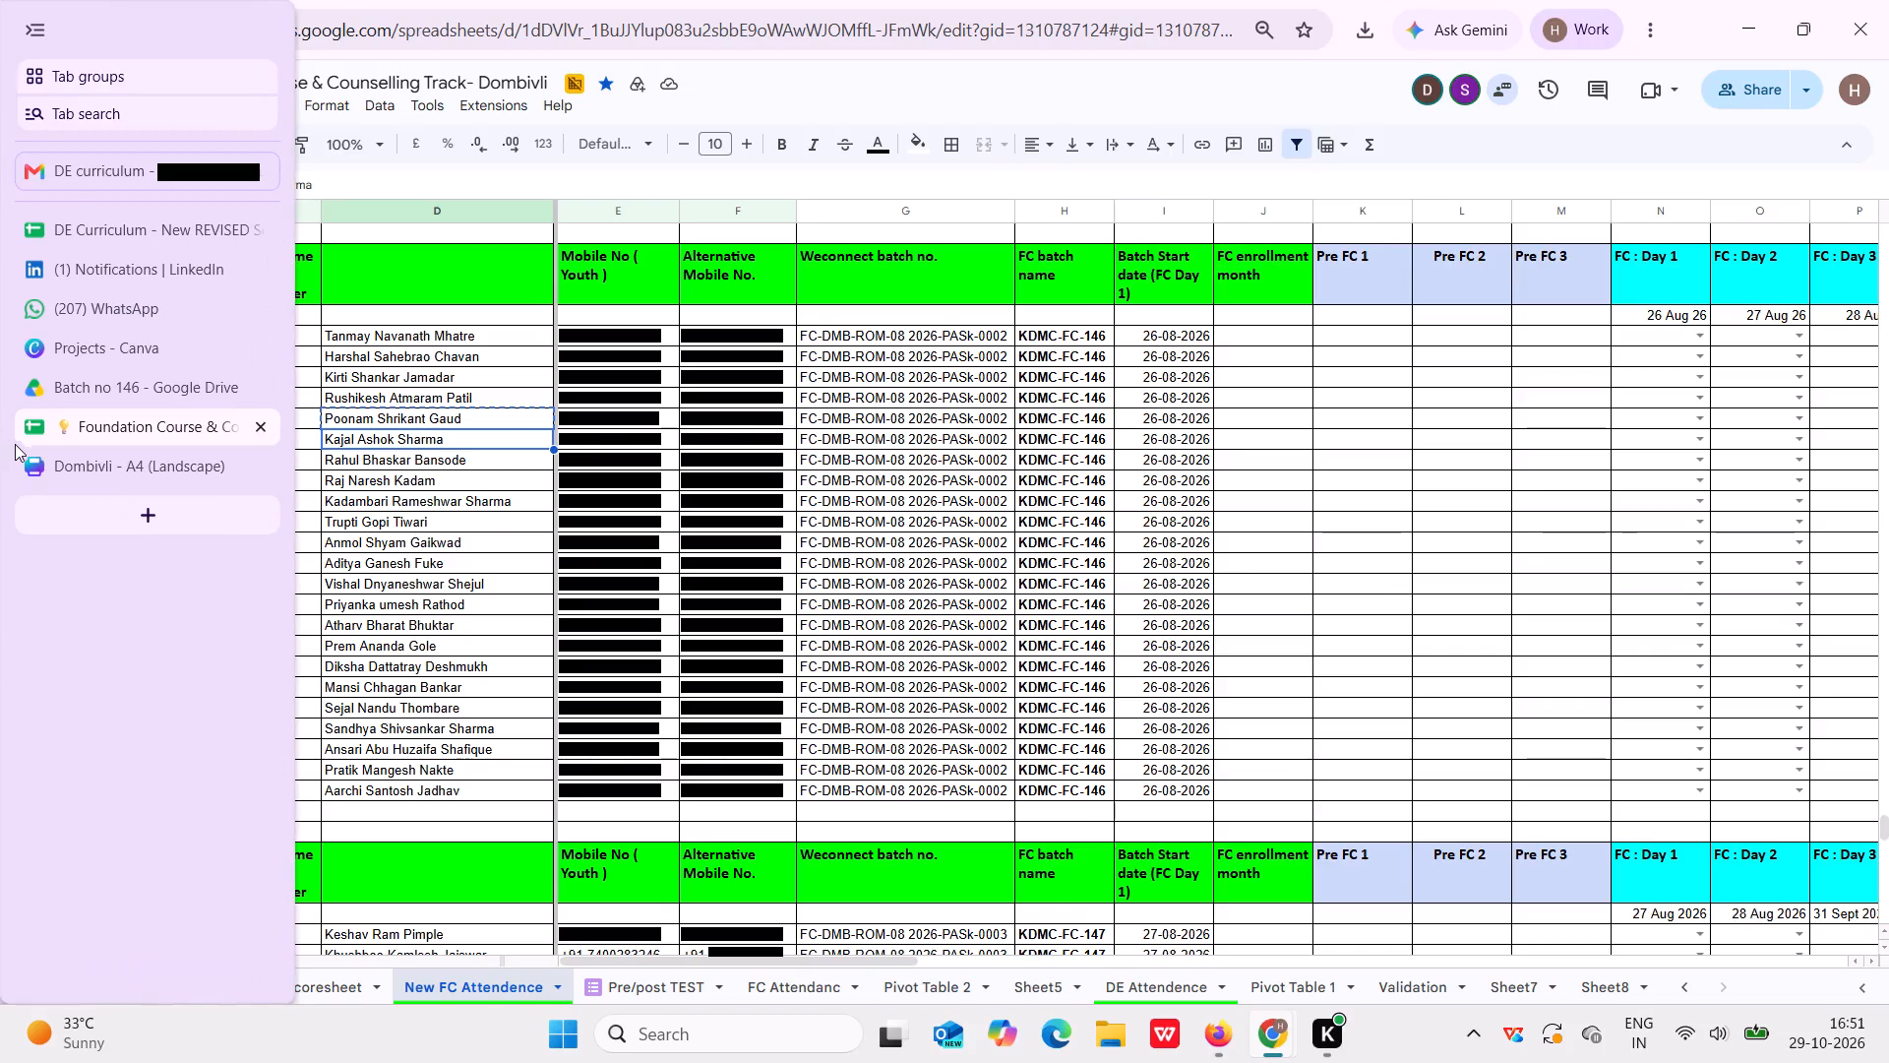
Copy recipient number 6's name from the KDMC-FC-146 list and replace the name on page 2 of the Dombivli design in Canva with it.
left_click(42, 457)
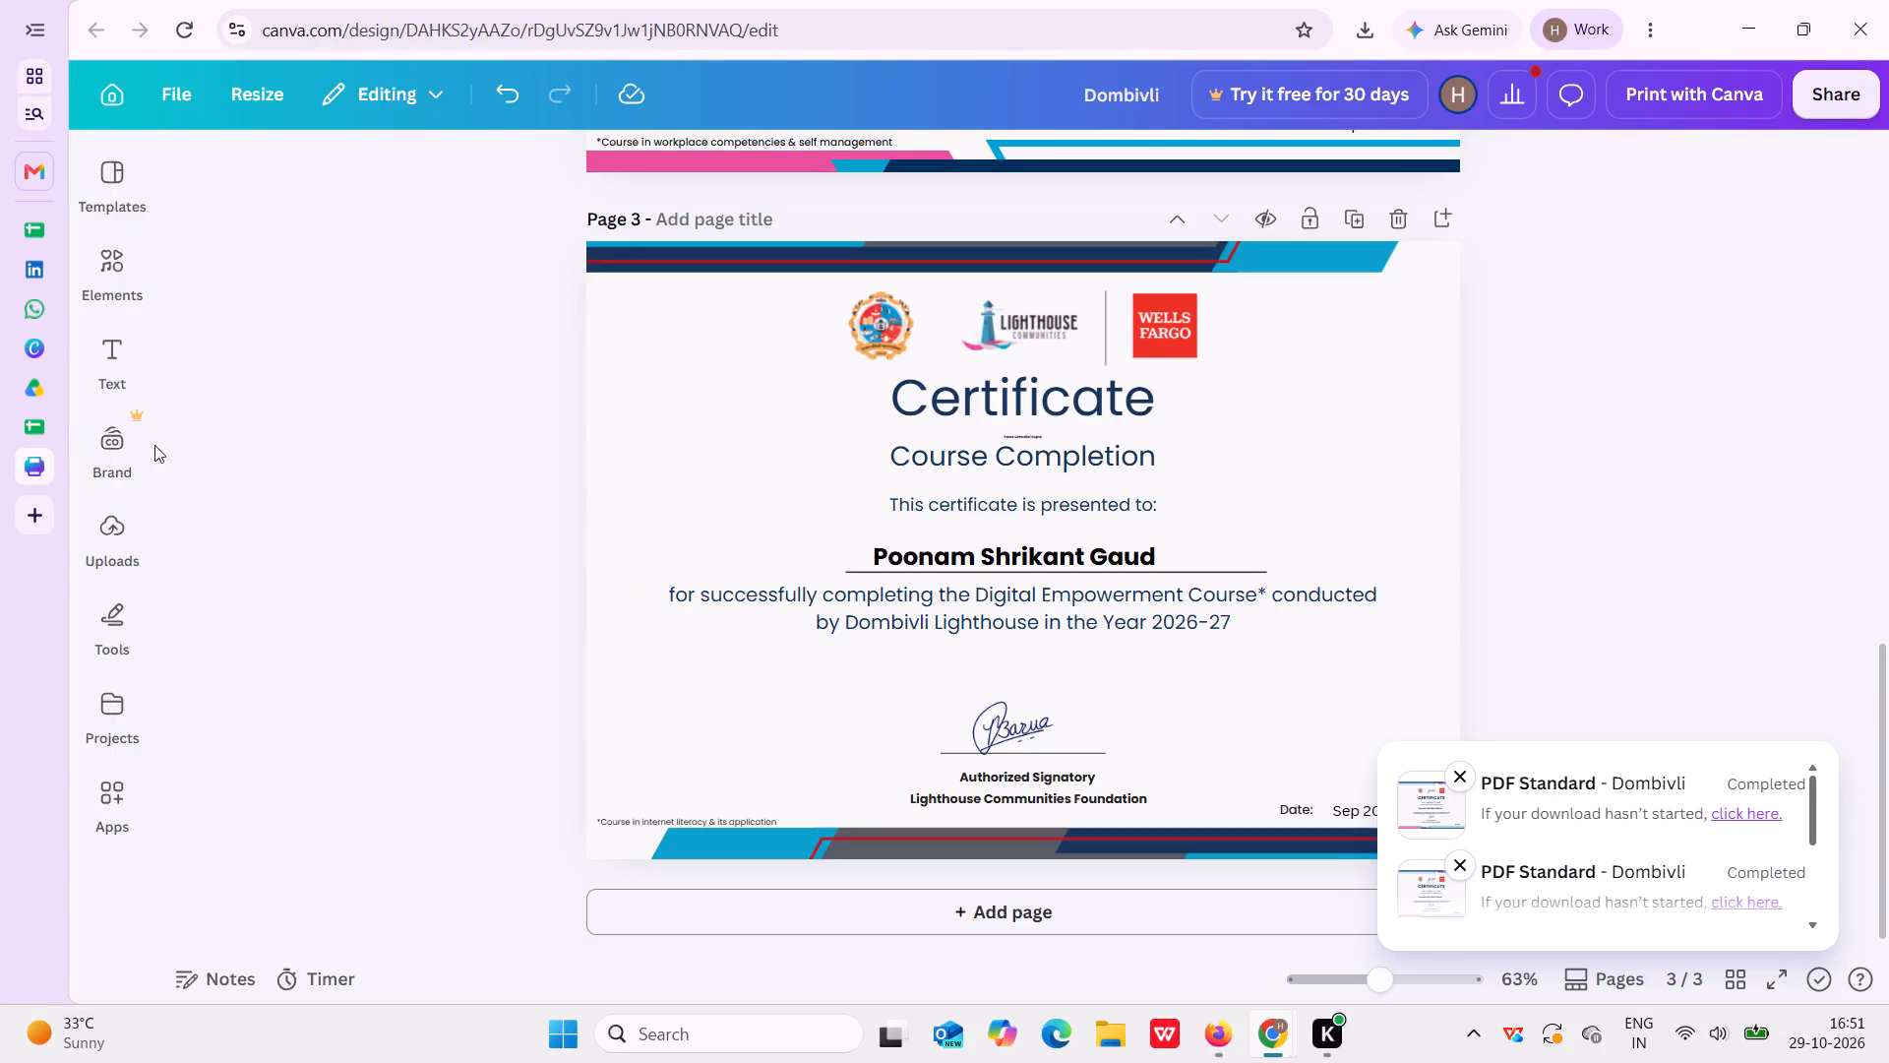
left_click(30, 423)
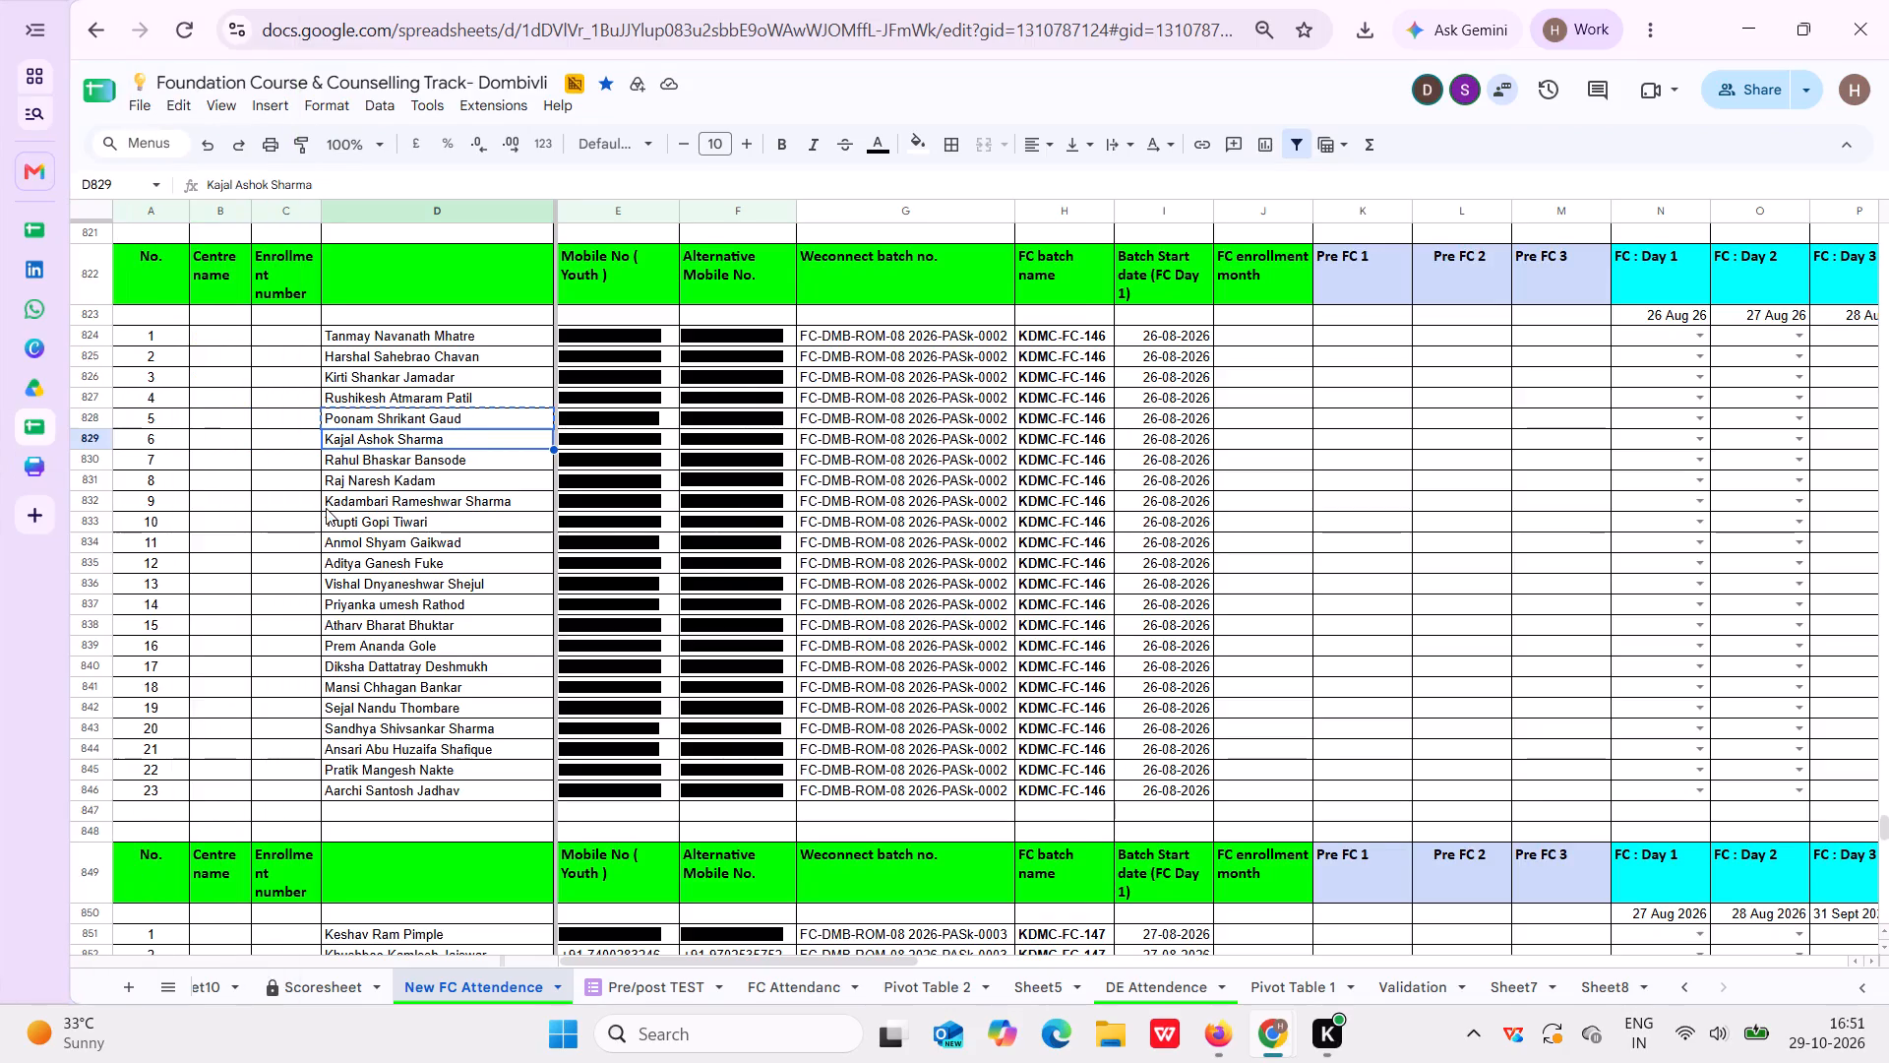
left_click(475, 443)
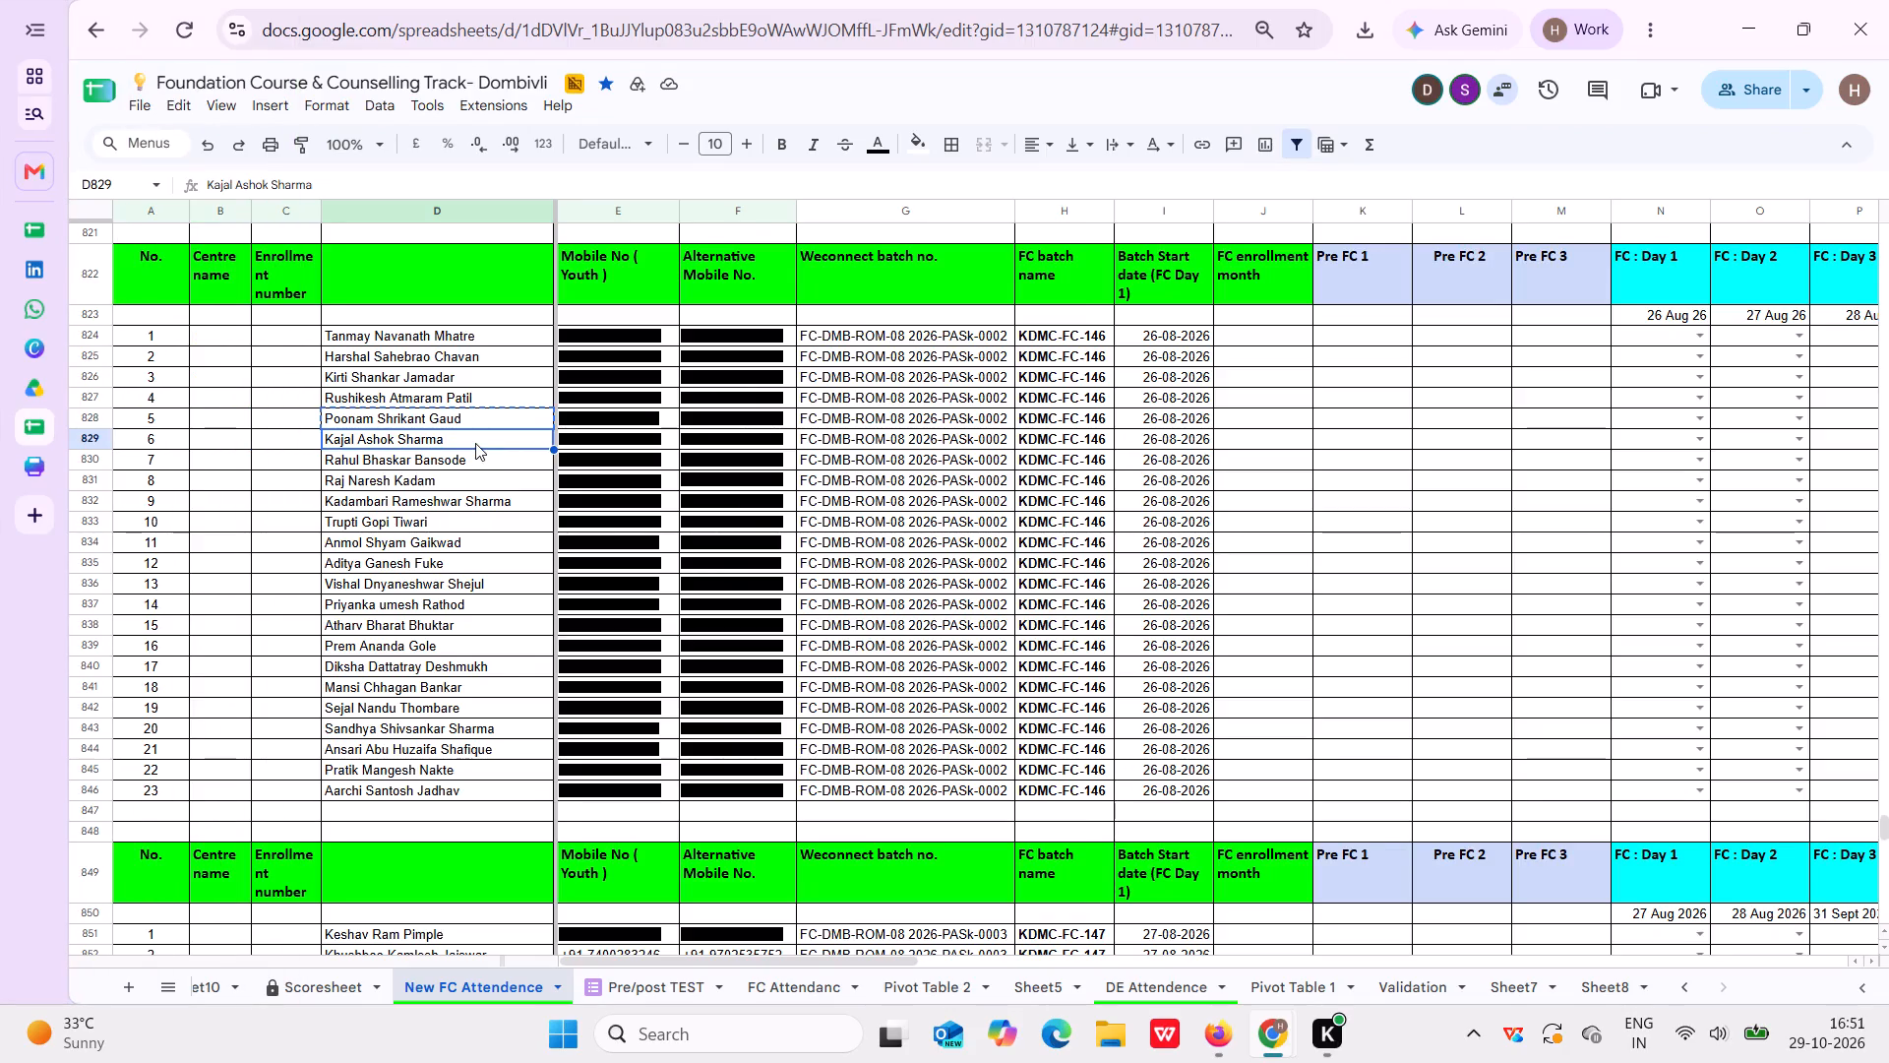
key("ctrl+c")
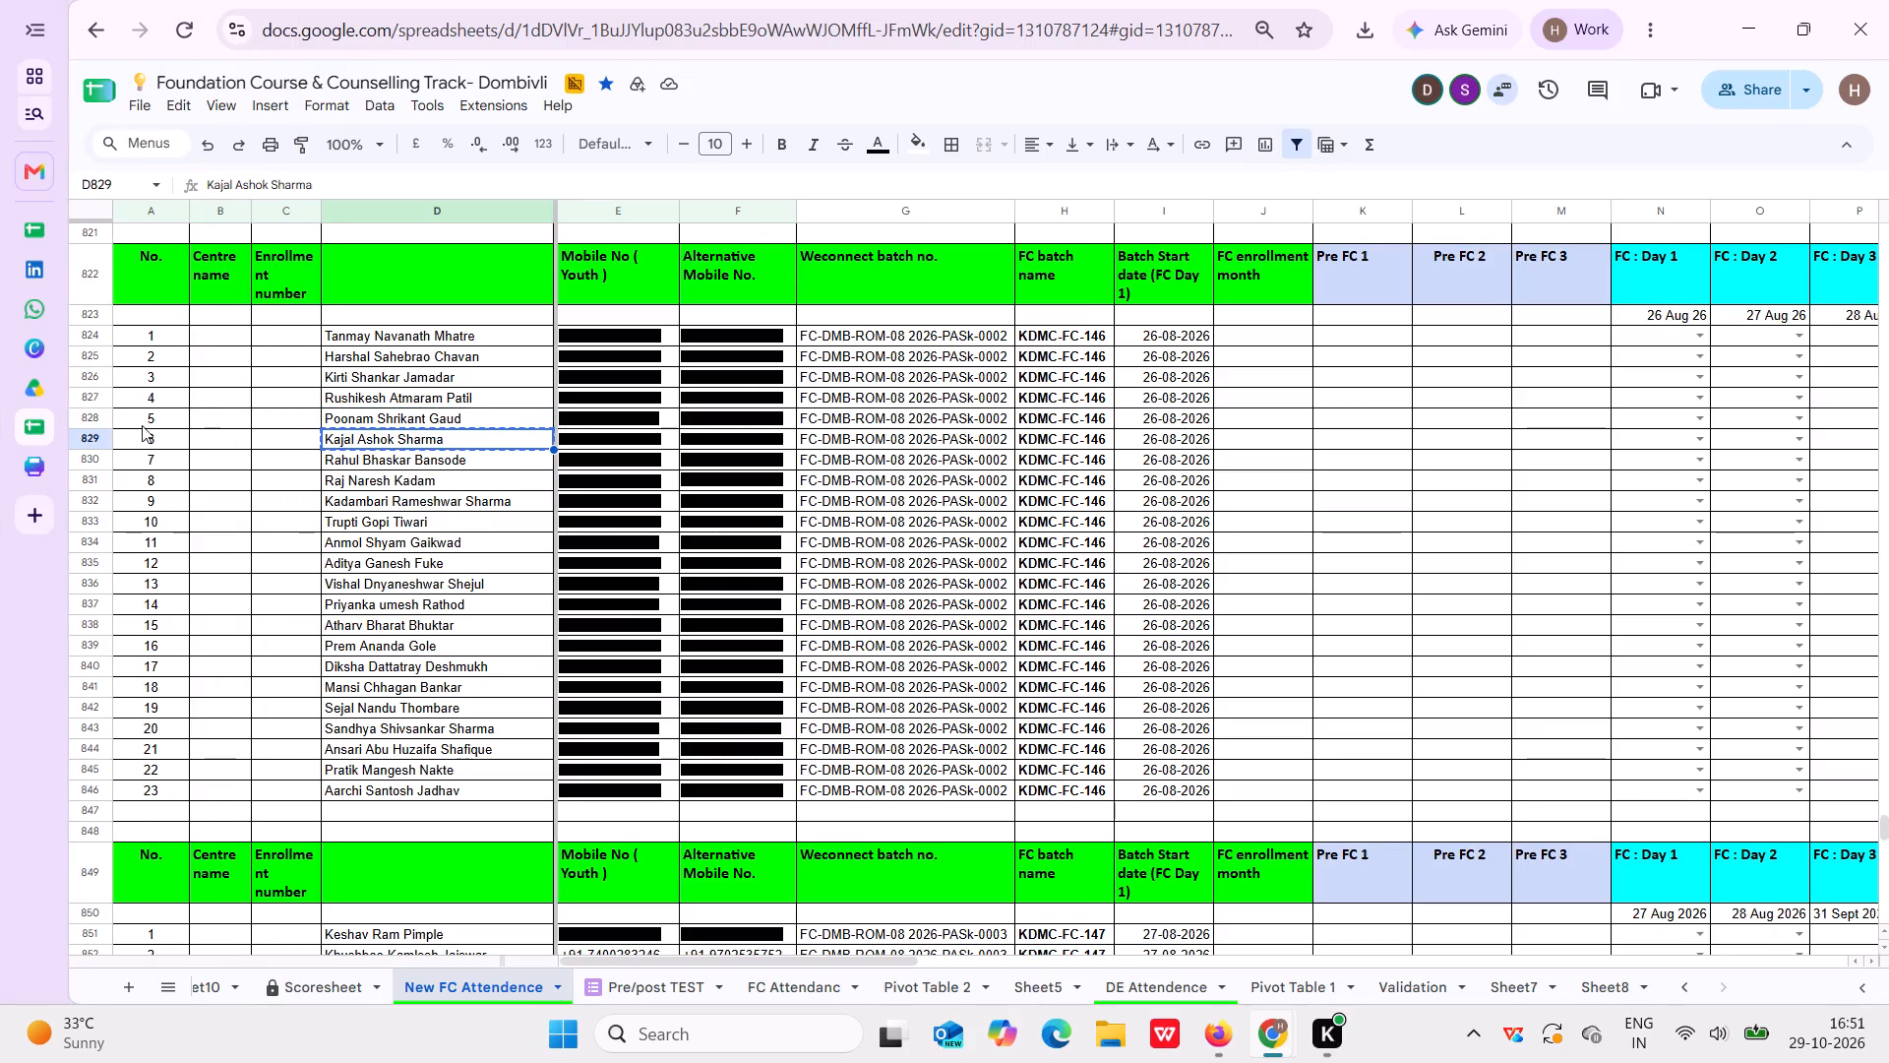
left_click(46, 463)
scroll(789, 573, "up", 3)
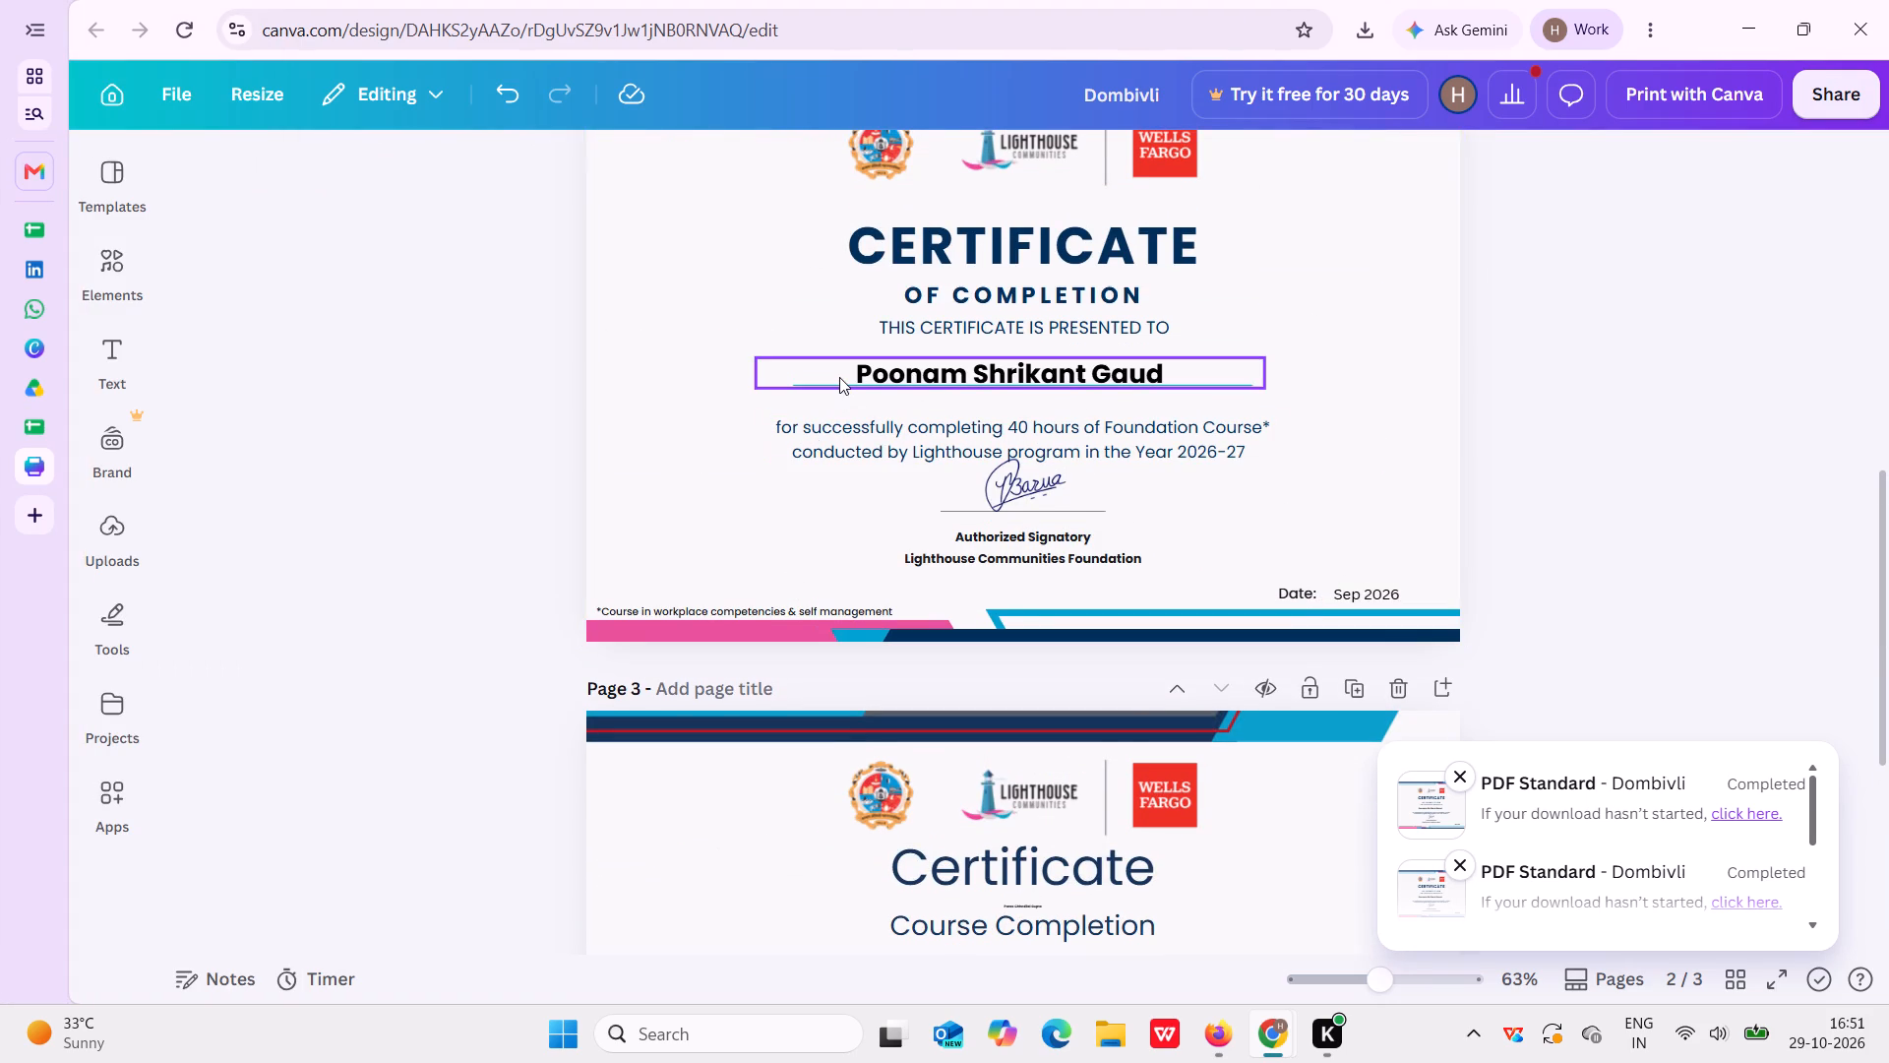
left_click(839, 377)
double_click(839, 377)
double_click(839, 377)
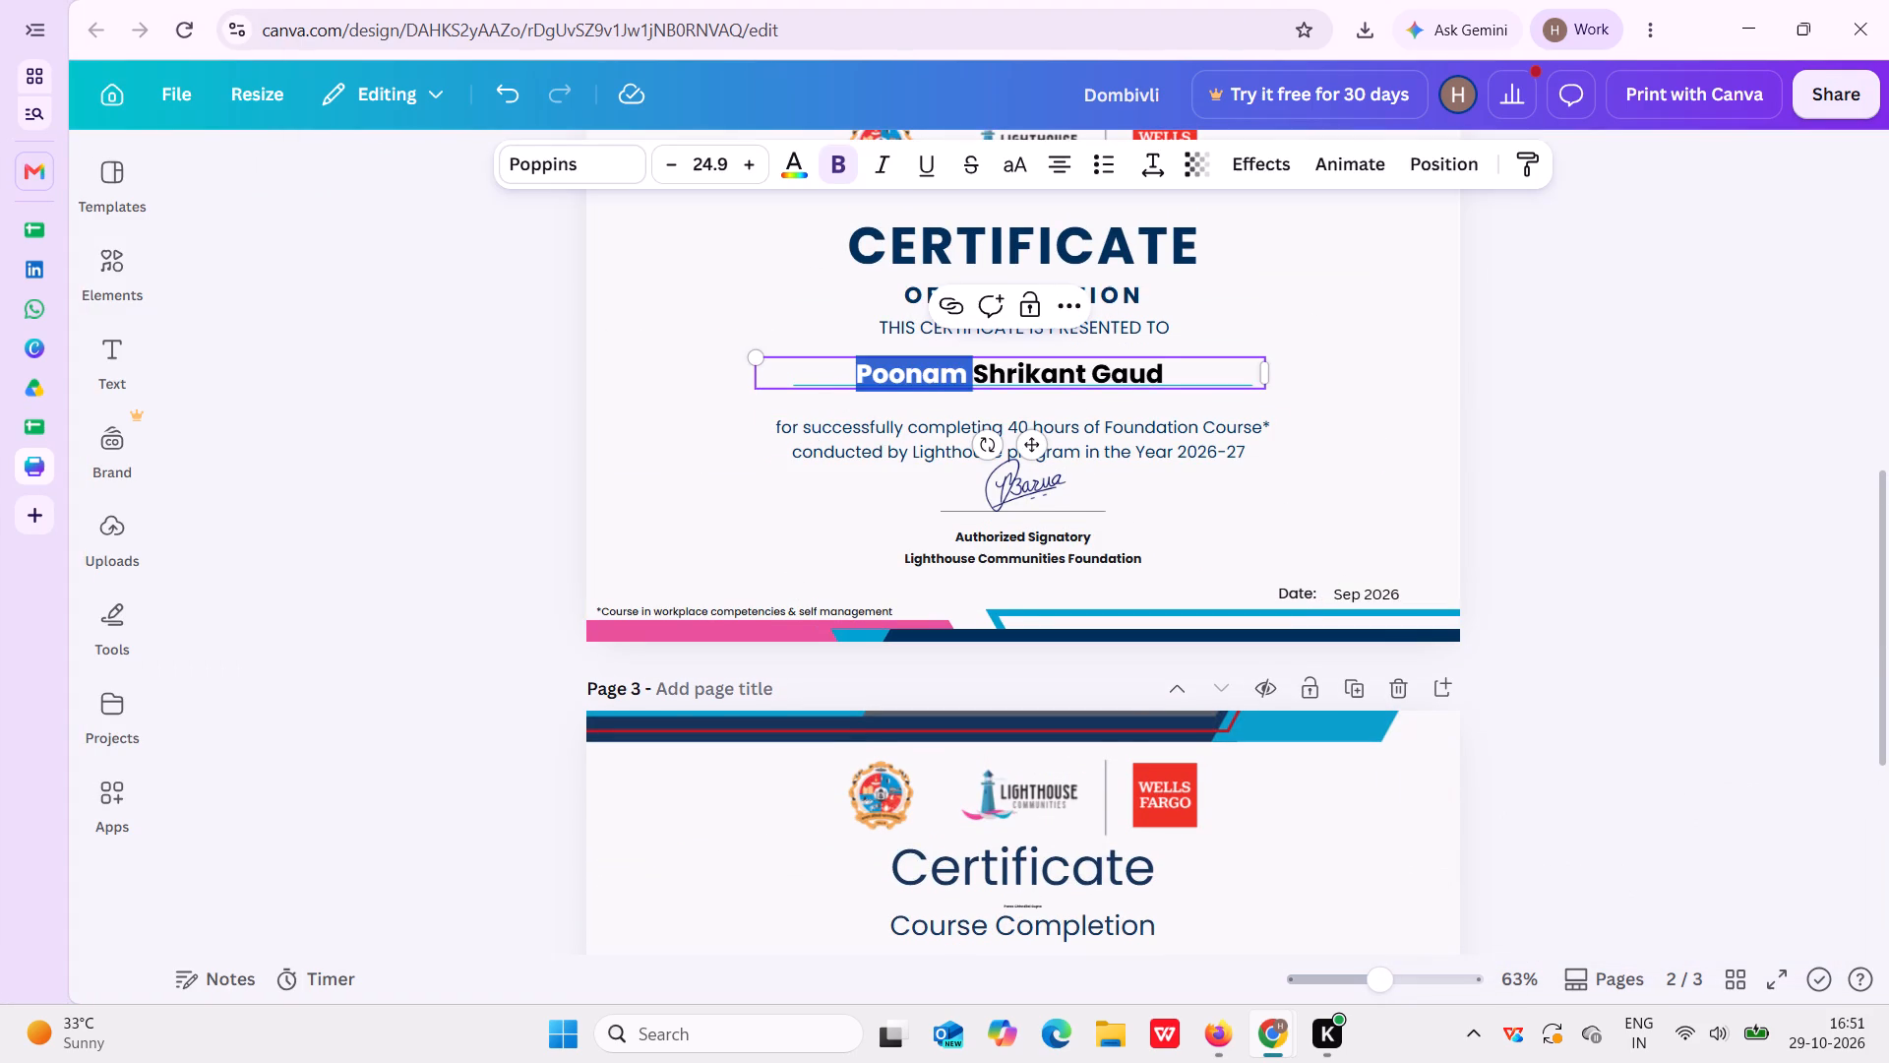
double_click(839, 377)
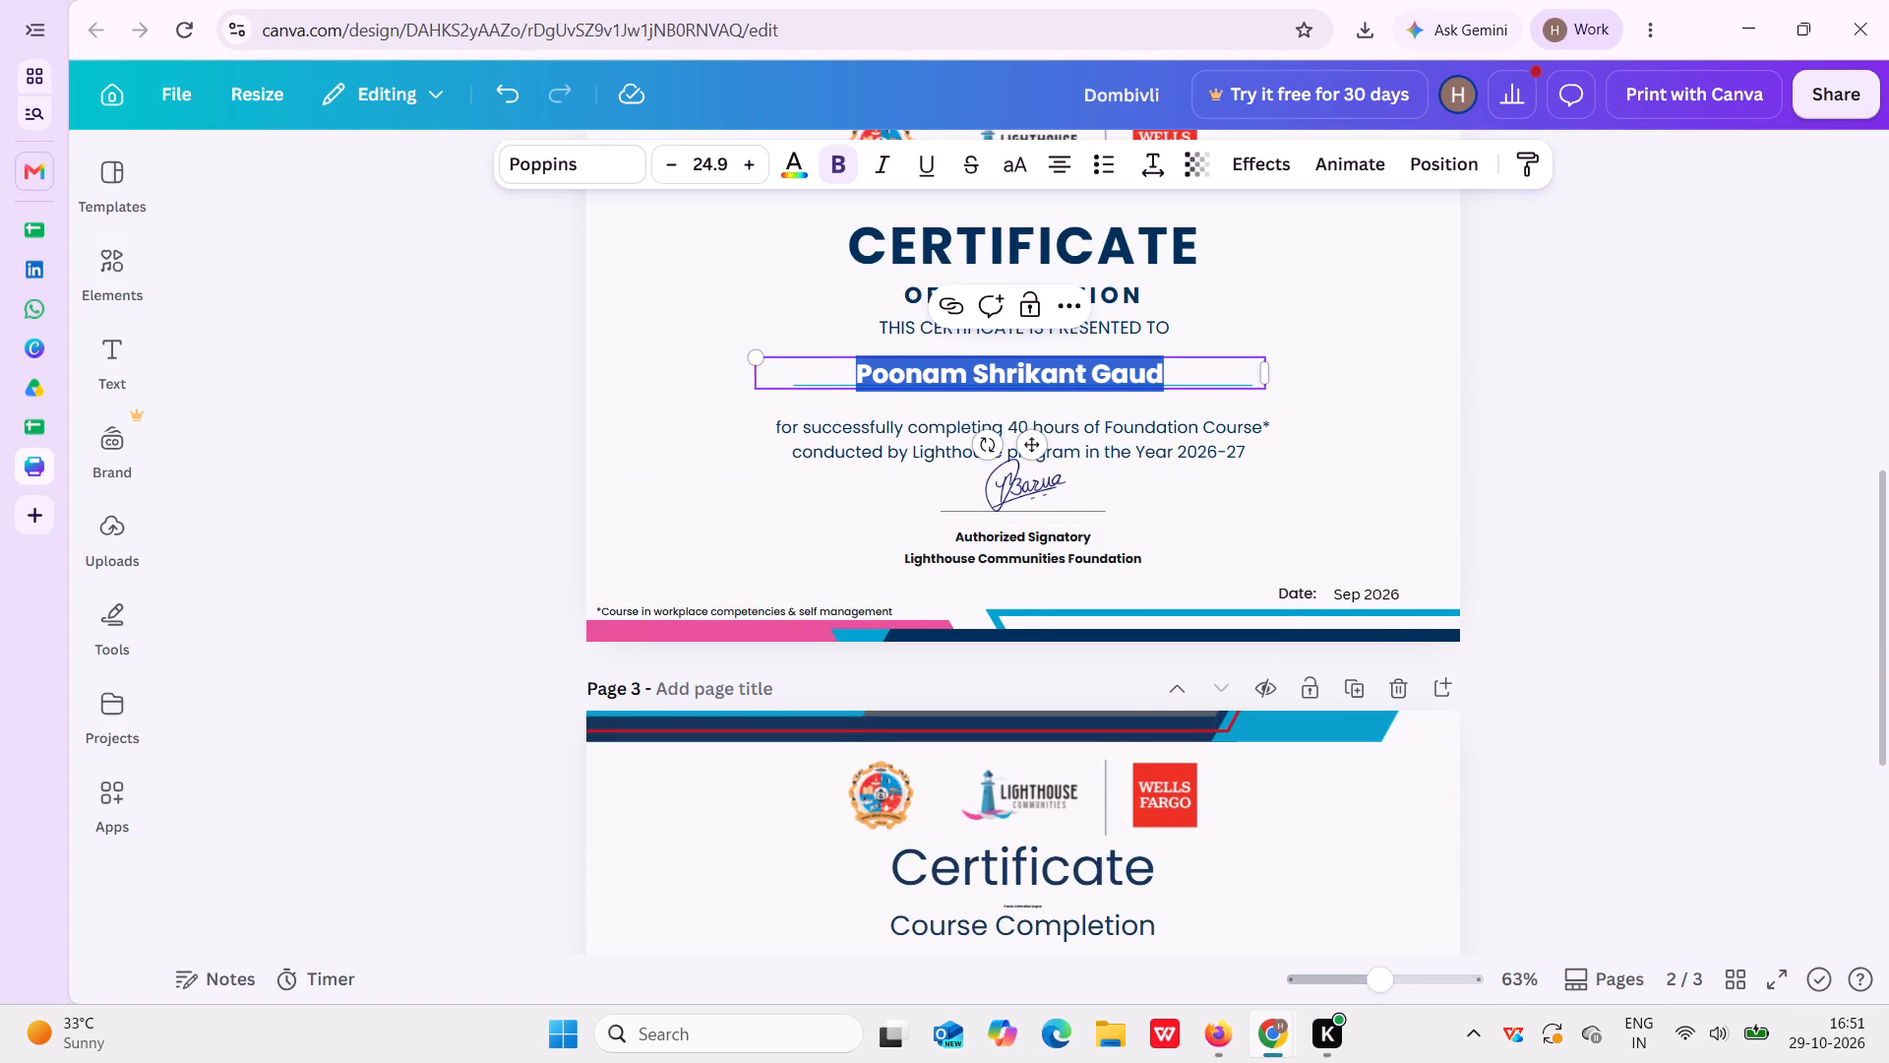
key("BackSpace")
key("ctrl+v")
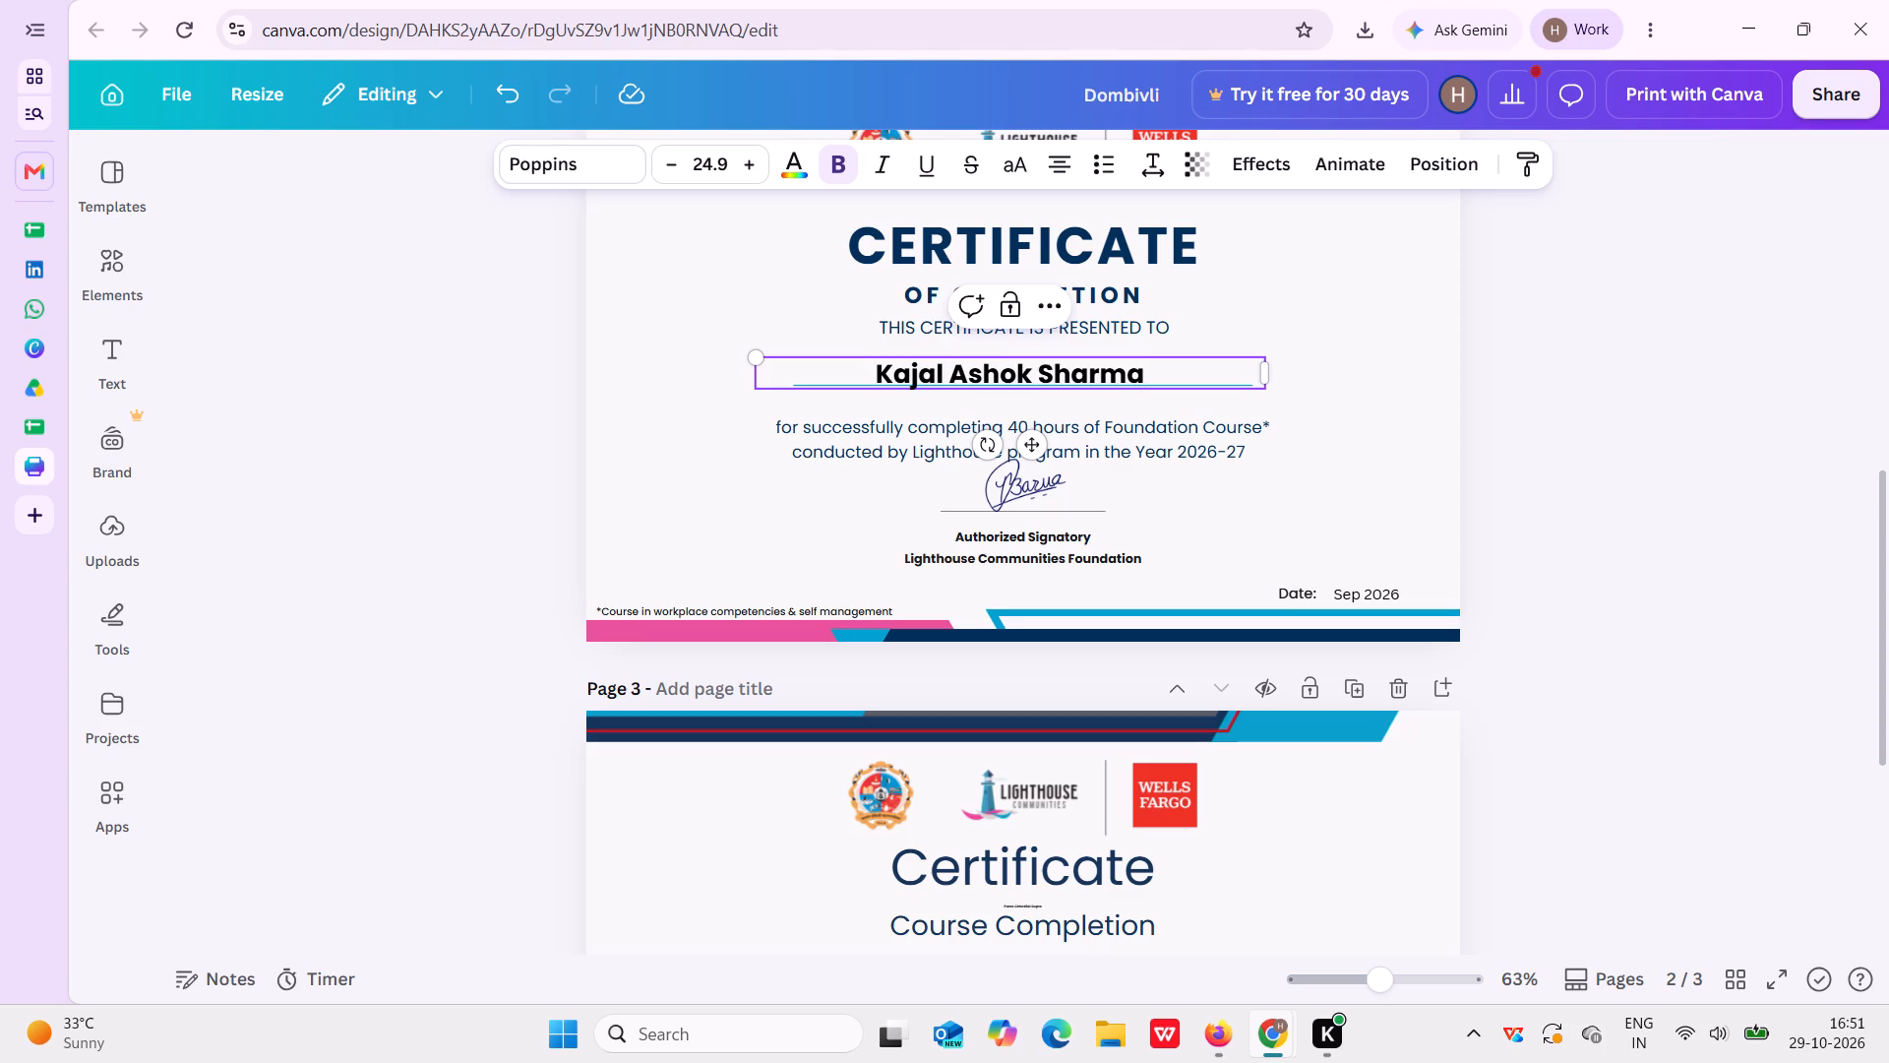
Replace the recipient name on the page 3 Course Completion certificate with the copied name of recipient number 6.
scroll(839, 377, "down", 4)
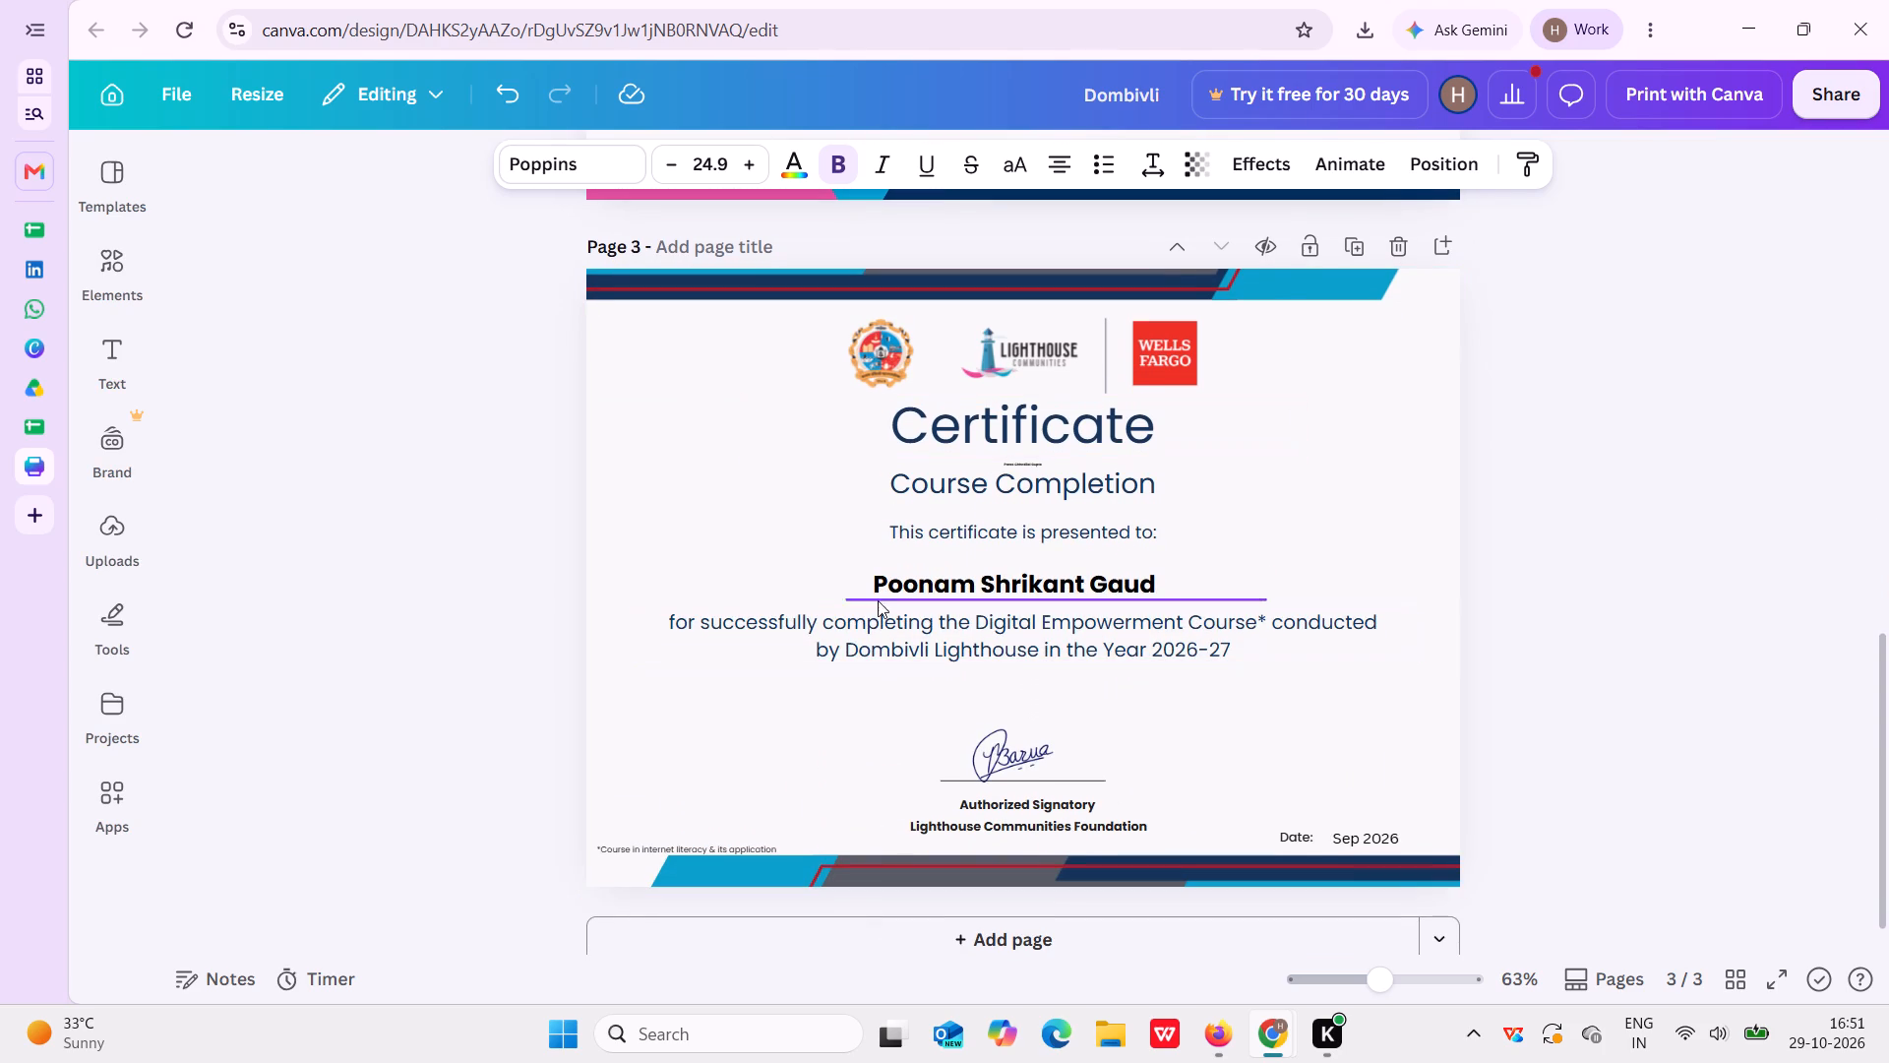
left_click(874, 588)
triple_click(864, 577)
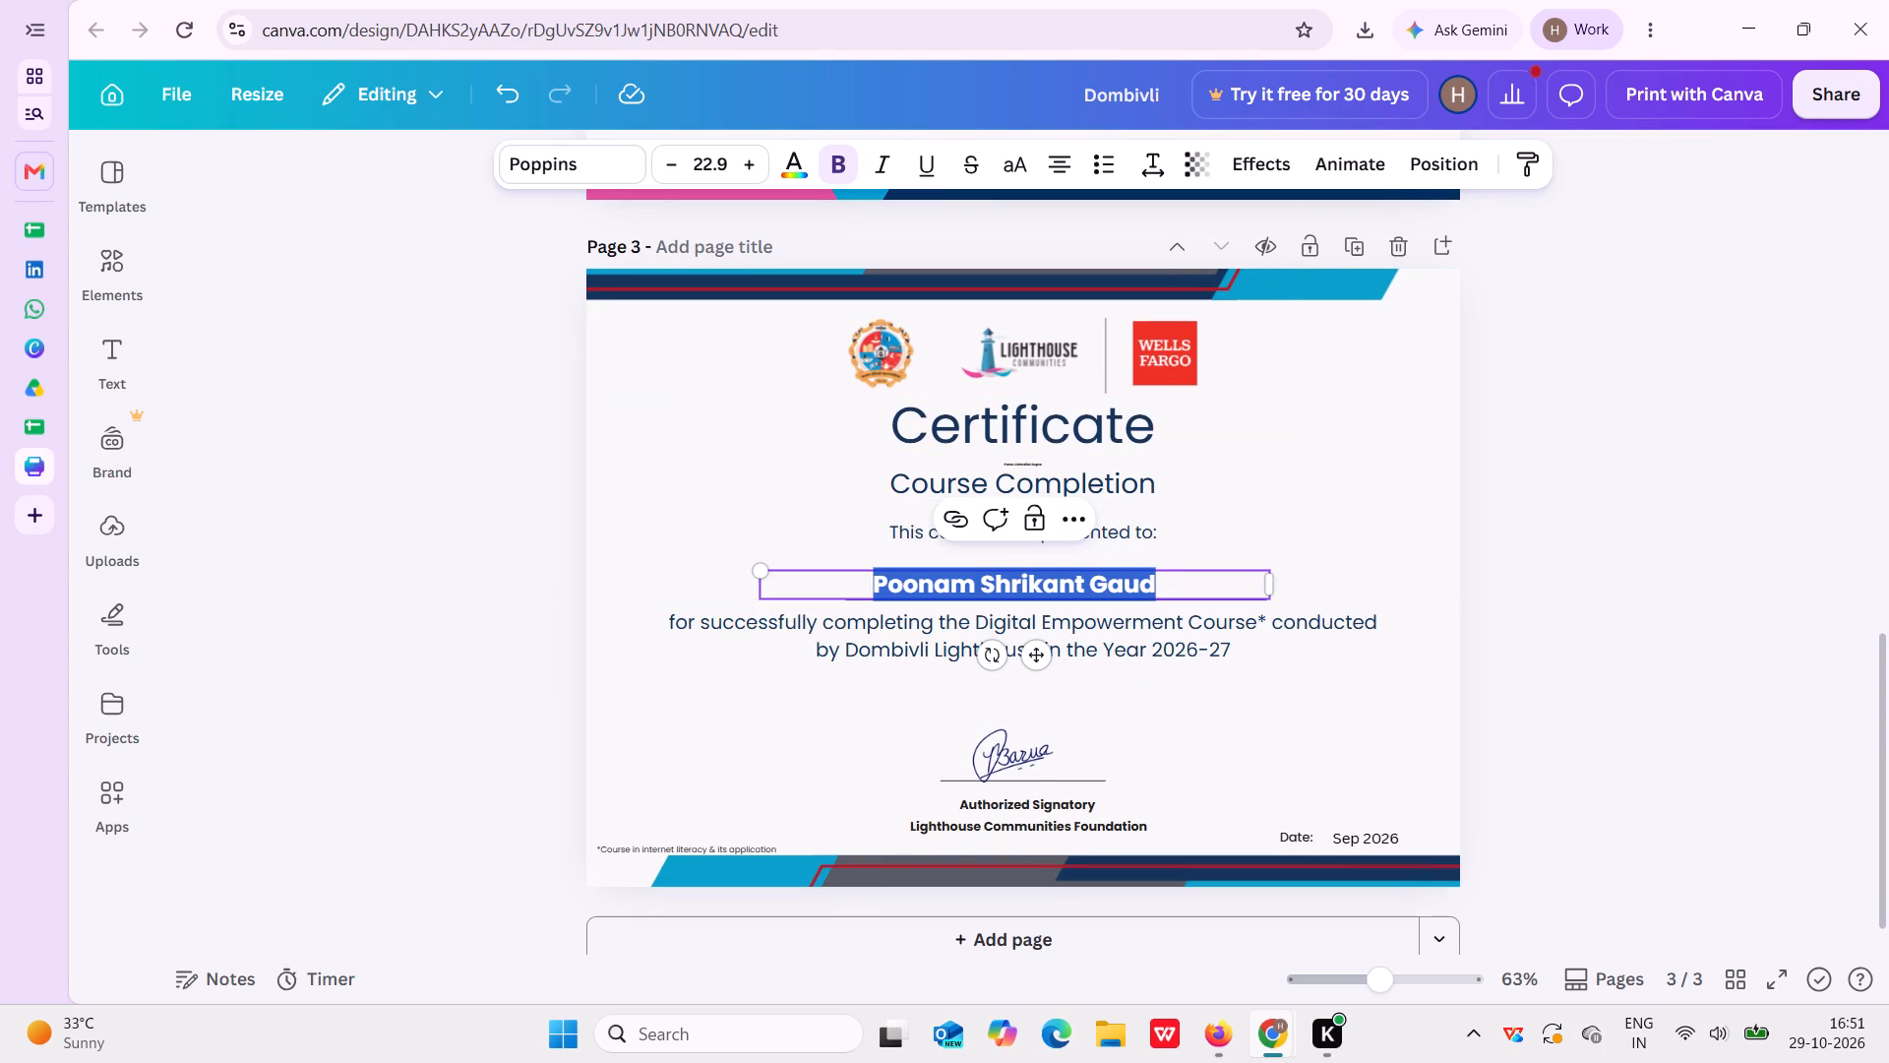
left_click(864, 577)
key("BackSpace")
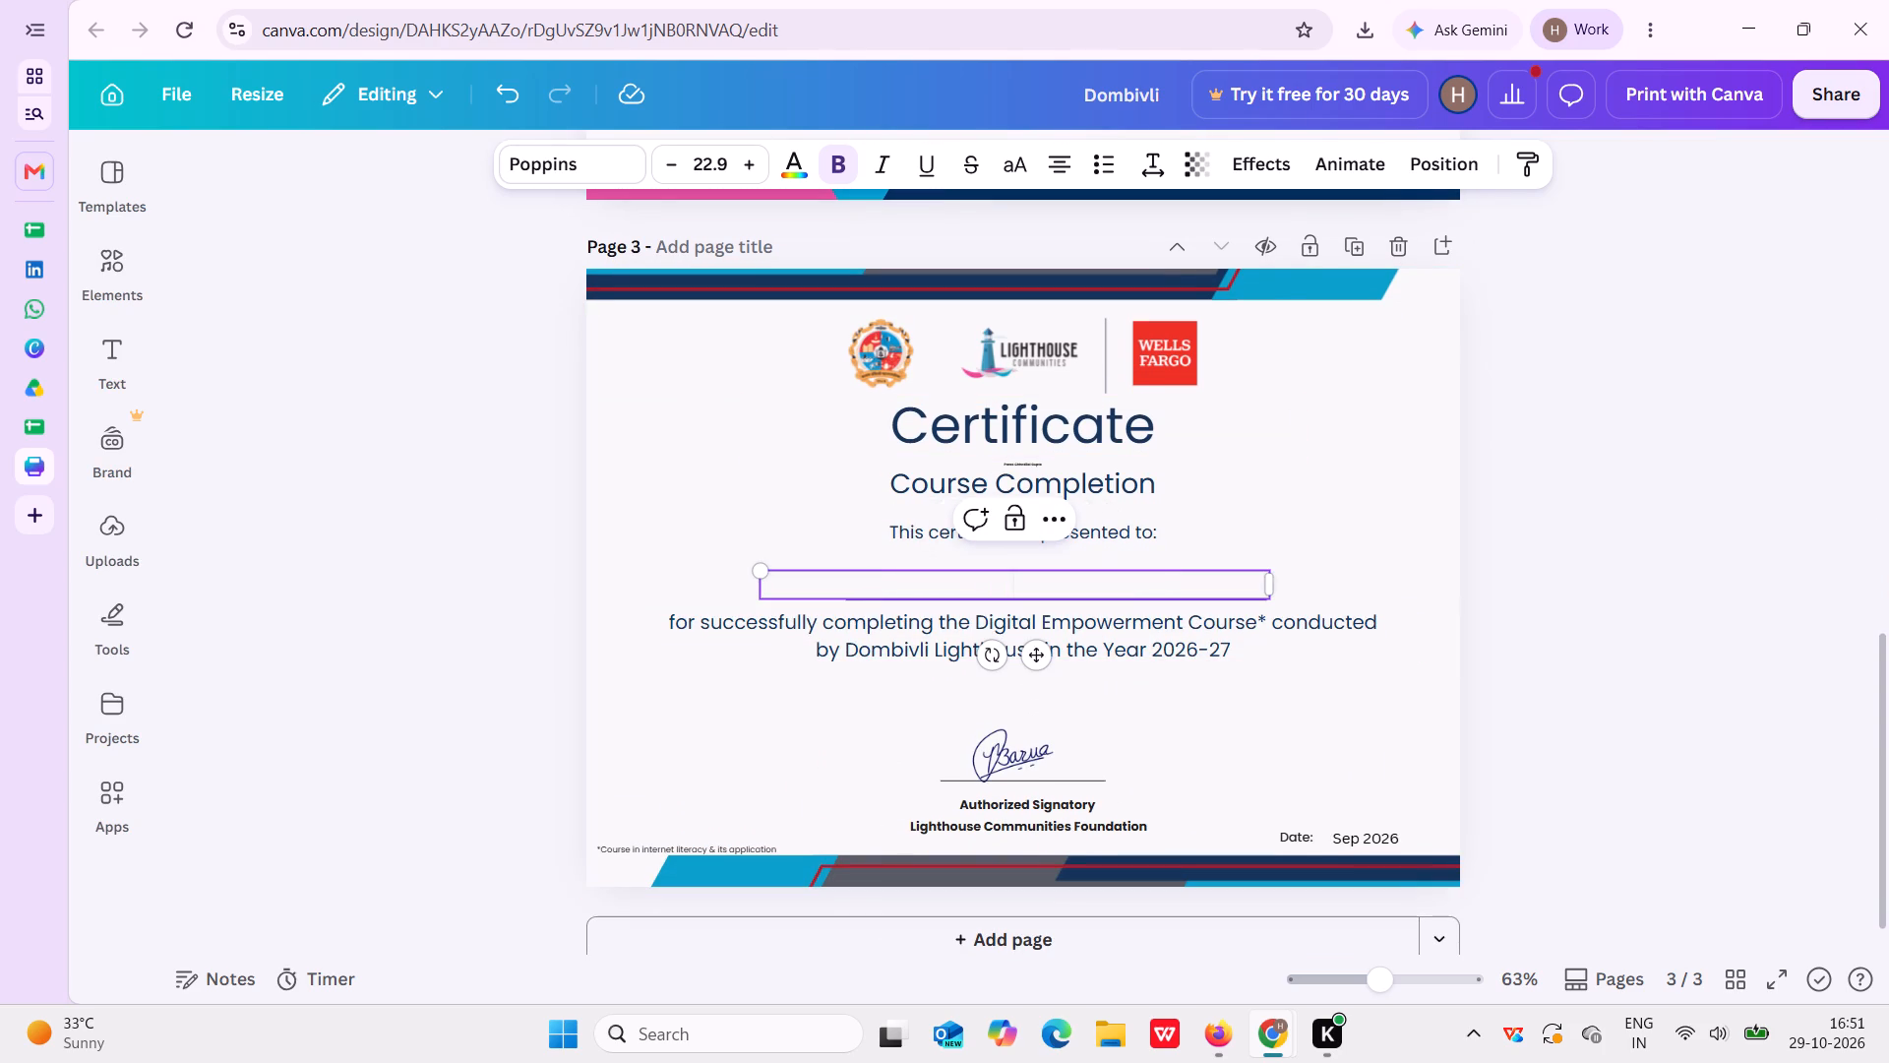
key("ctrl+v")
Download pages 2–3 of the Dombivli design as a digital PDF.
scroll(864, 577, "down", 3)
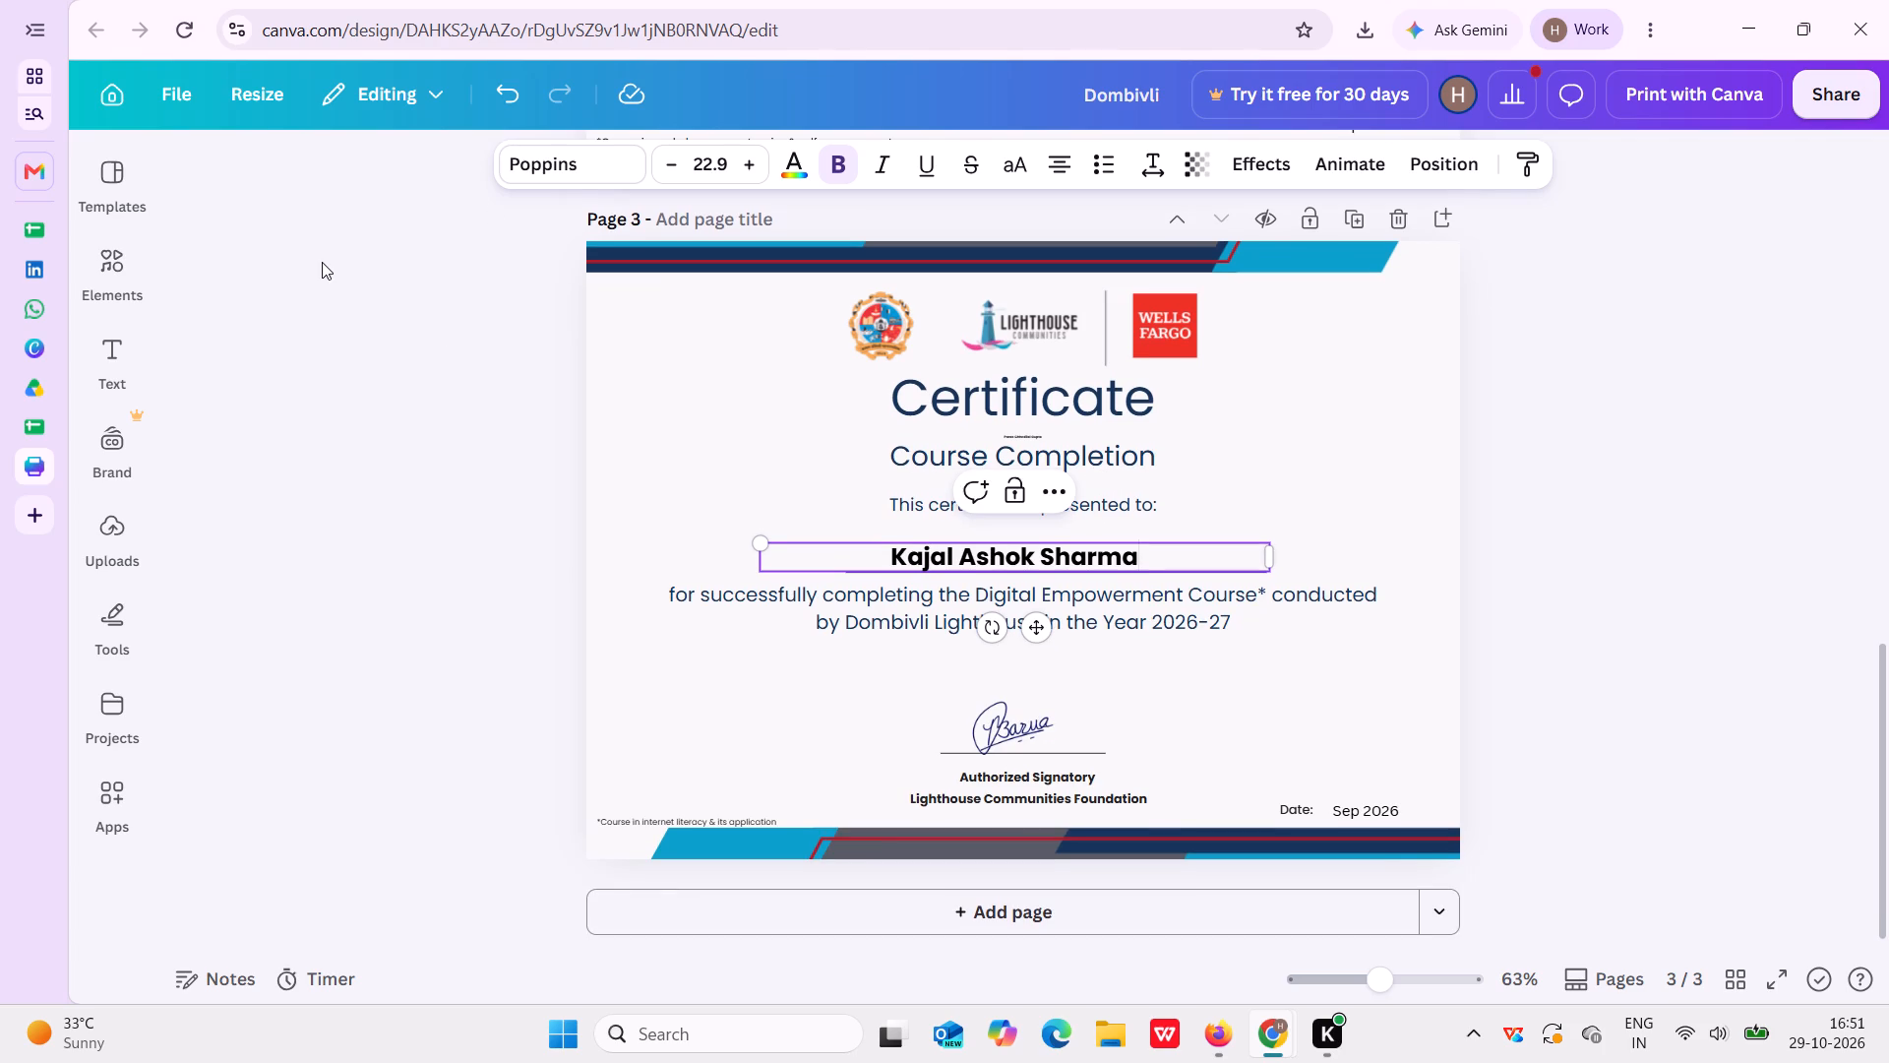
left_click(189, 75)
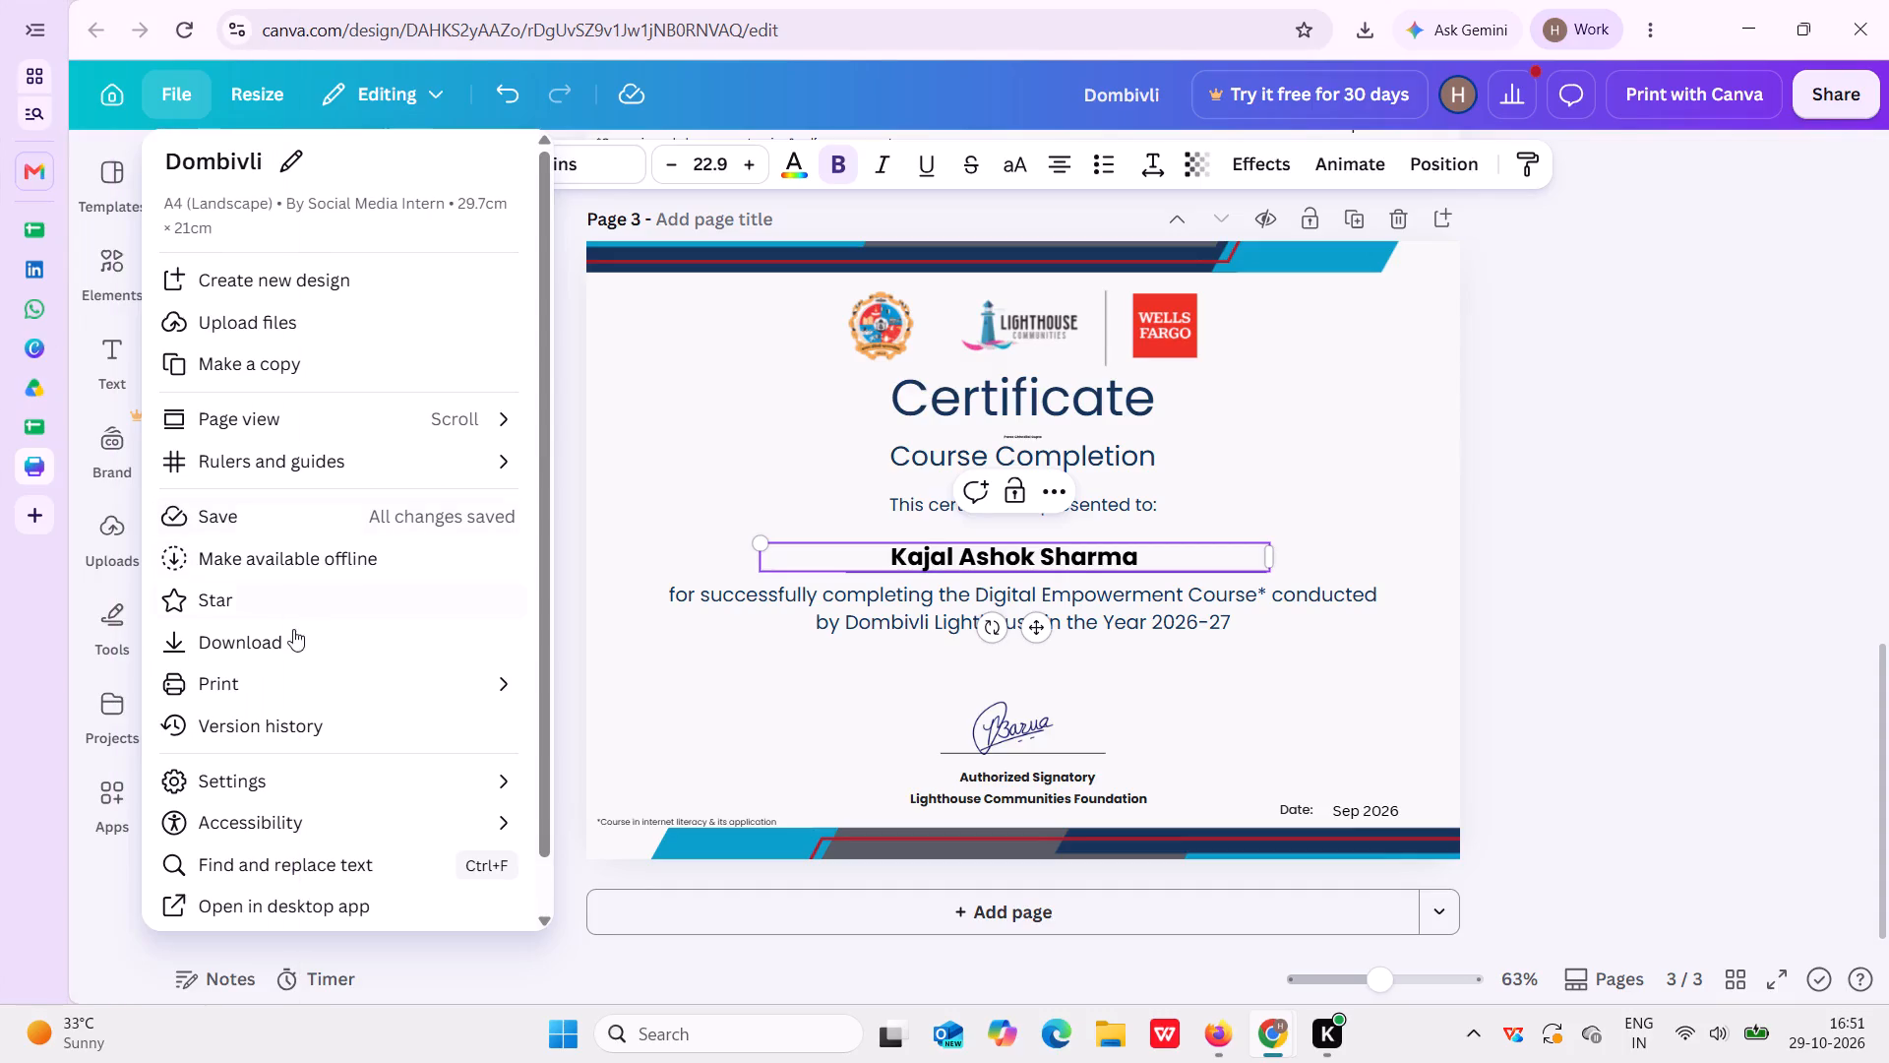
left_click(256, 651)
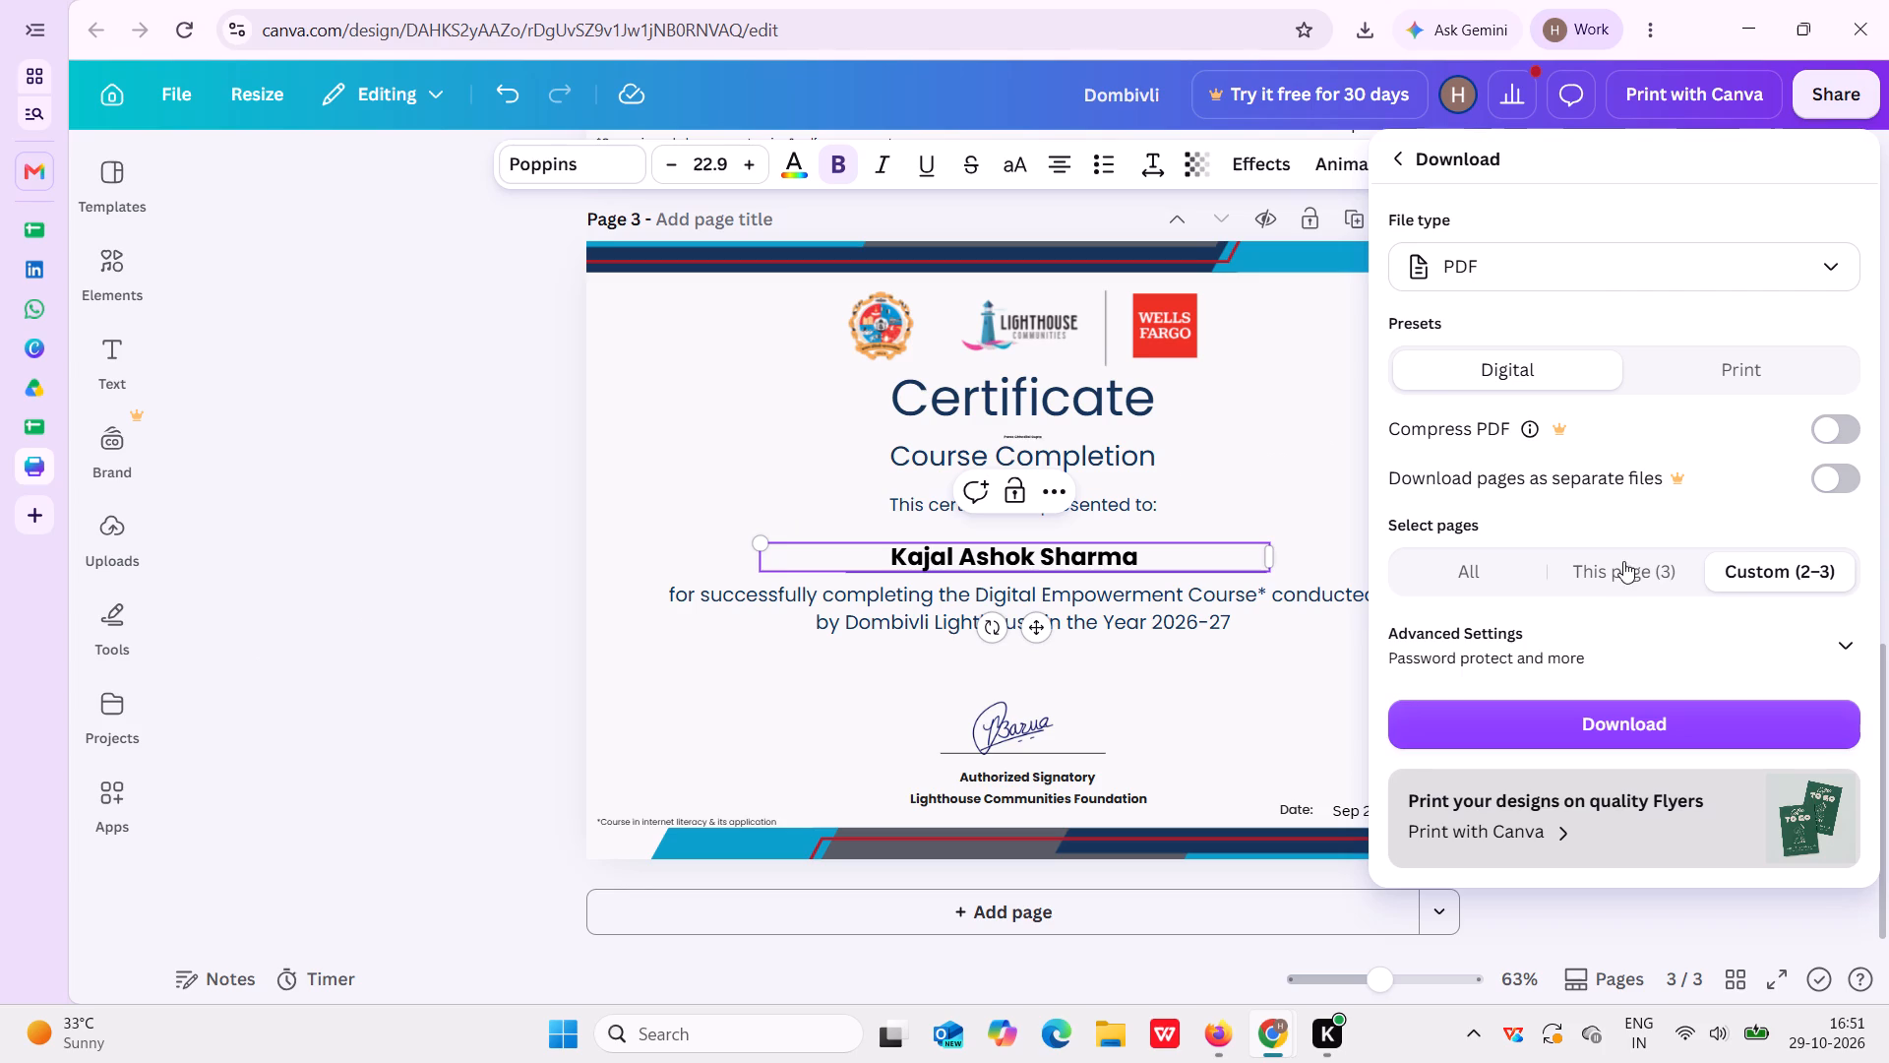
scroll(1619, 571, "down", 2)
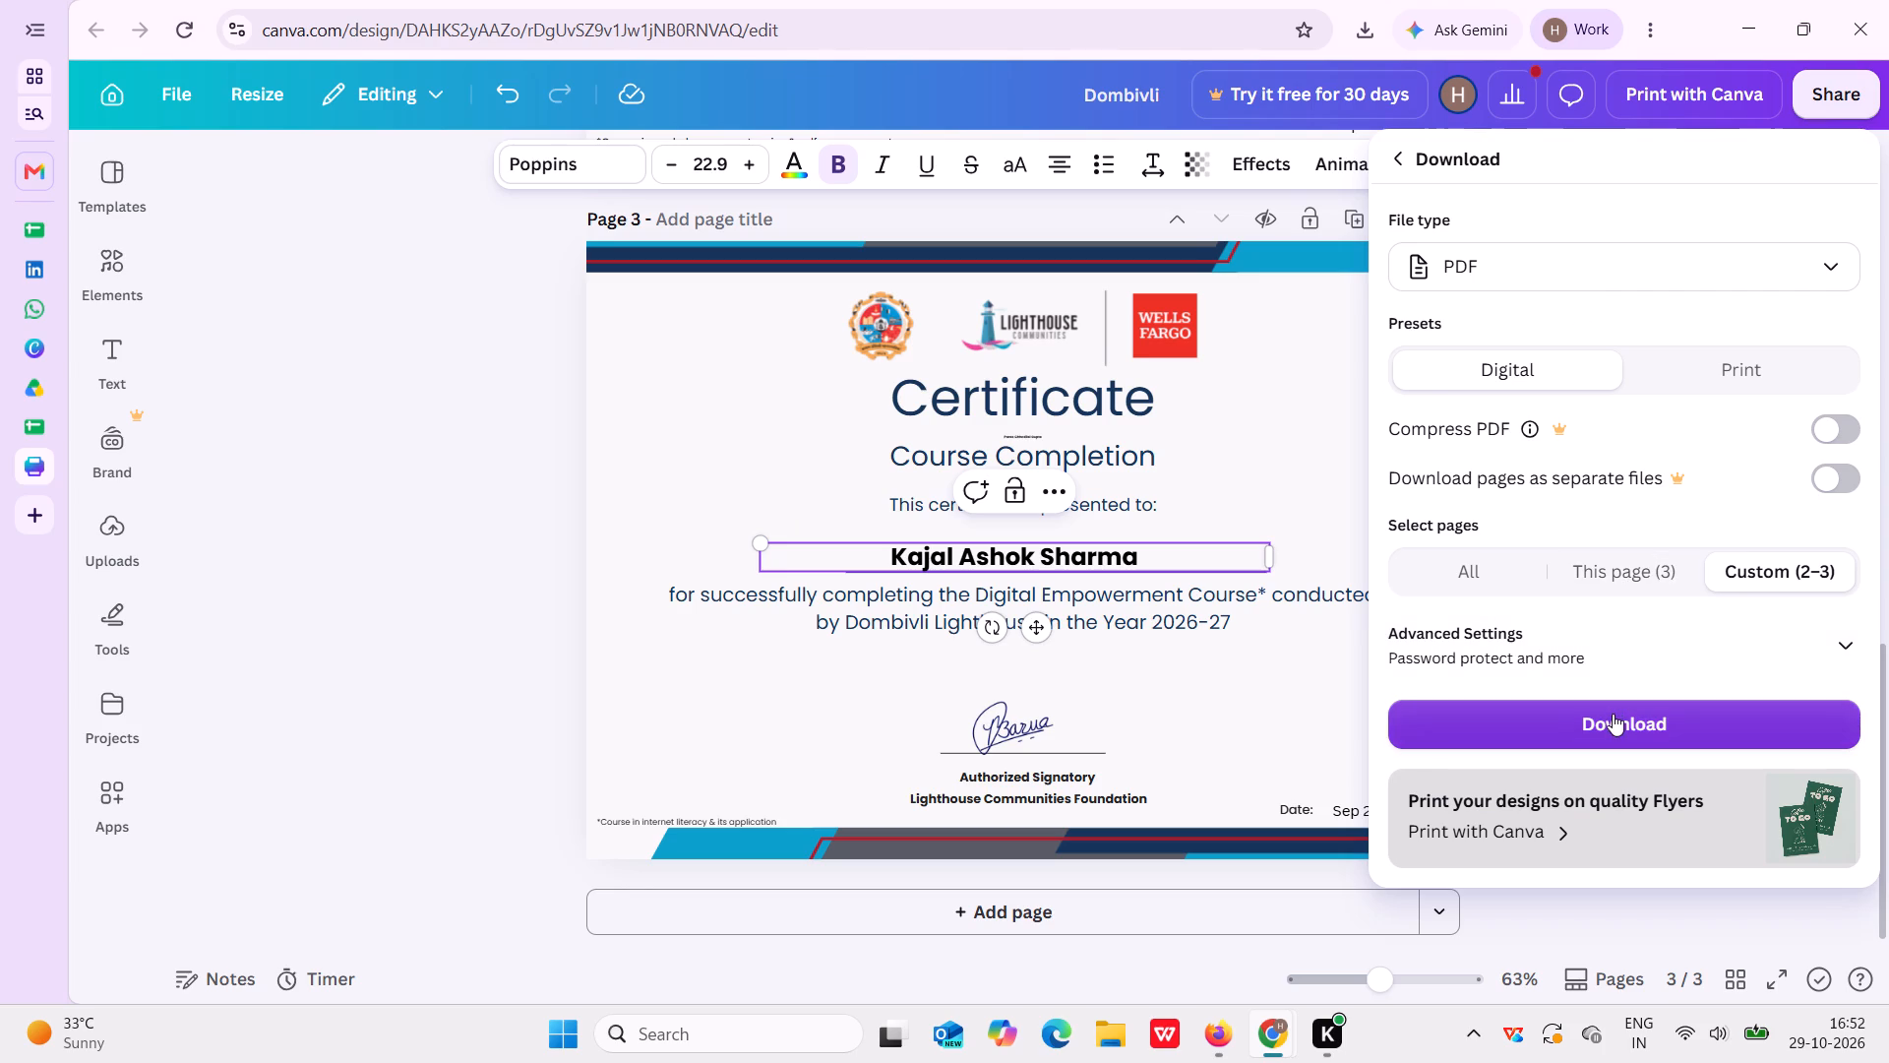
left_click(1613, 714)
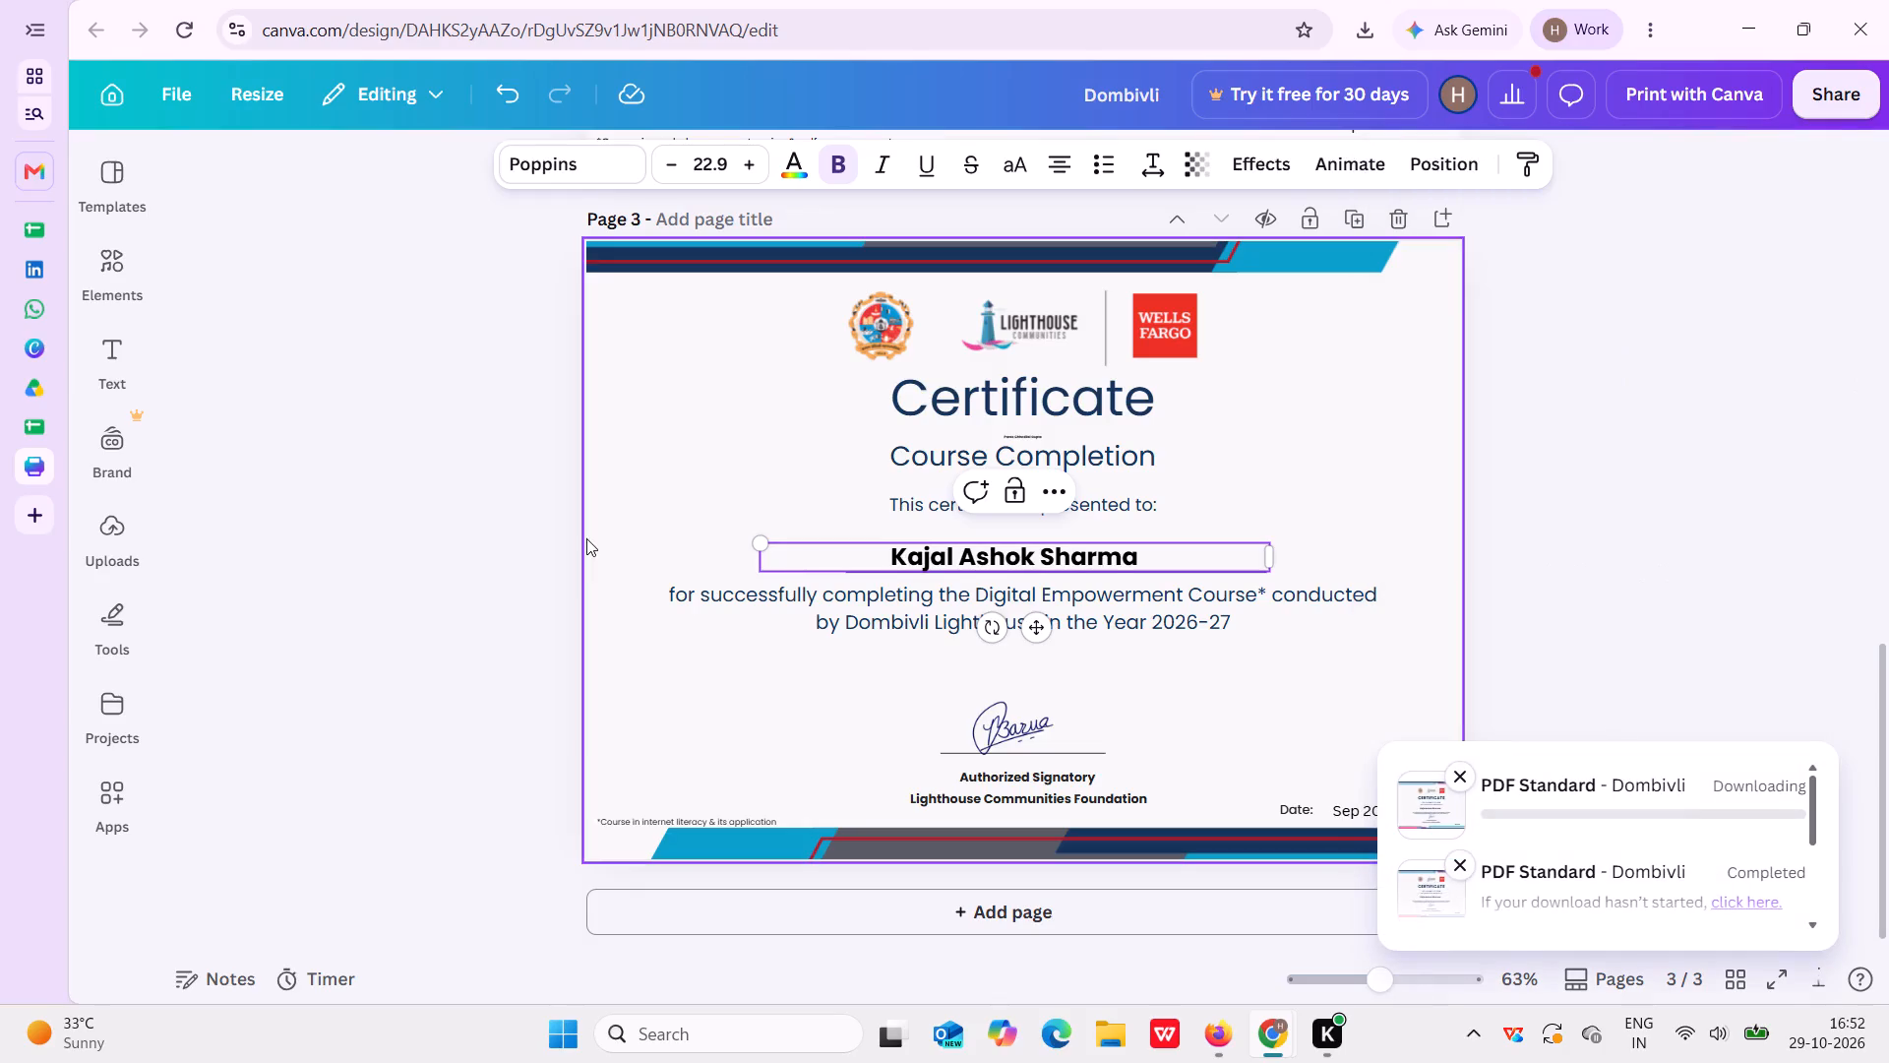
Upload the newly downloaded Dombivli certificate PDF to the Batch no 146 folder in Drive.
left_click(49, 380)
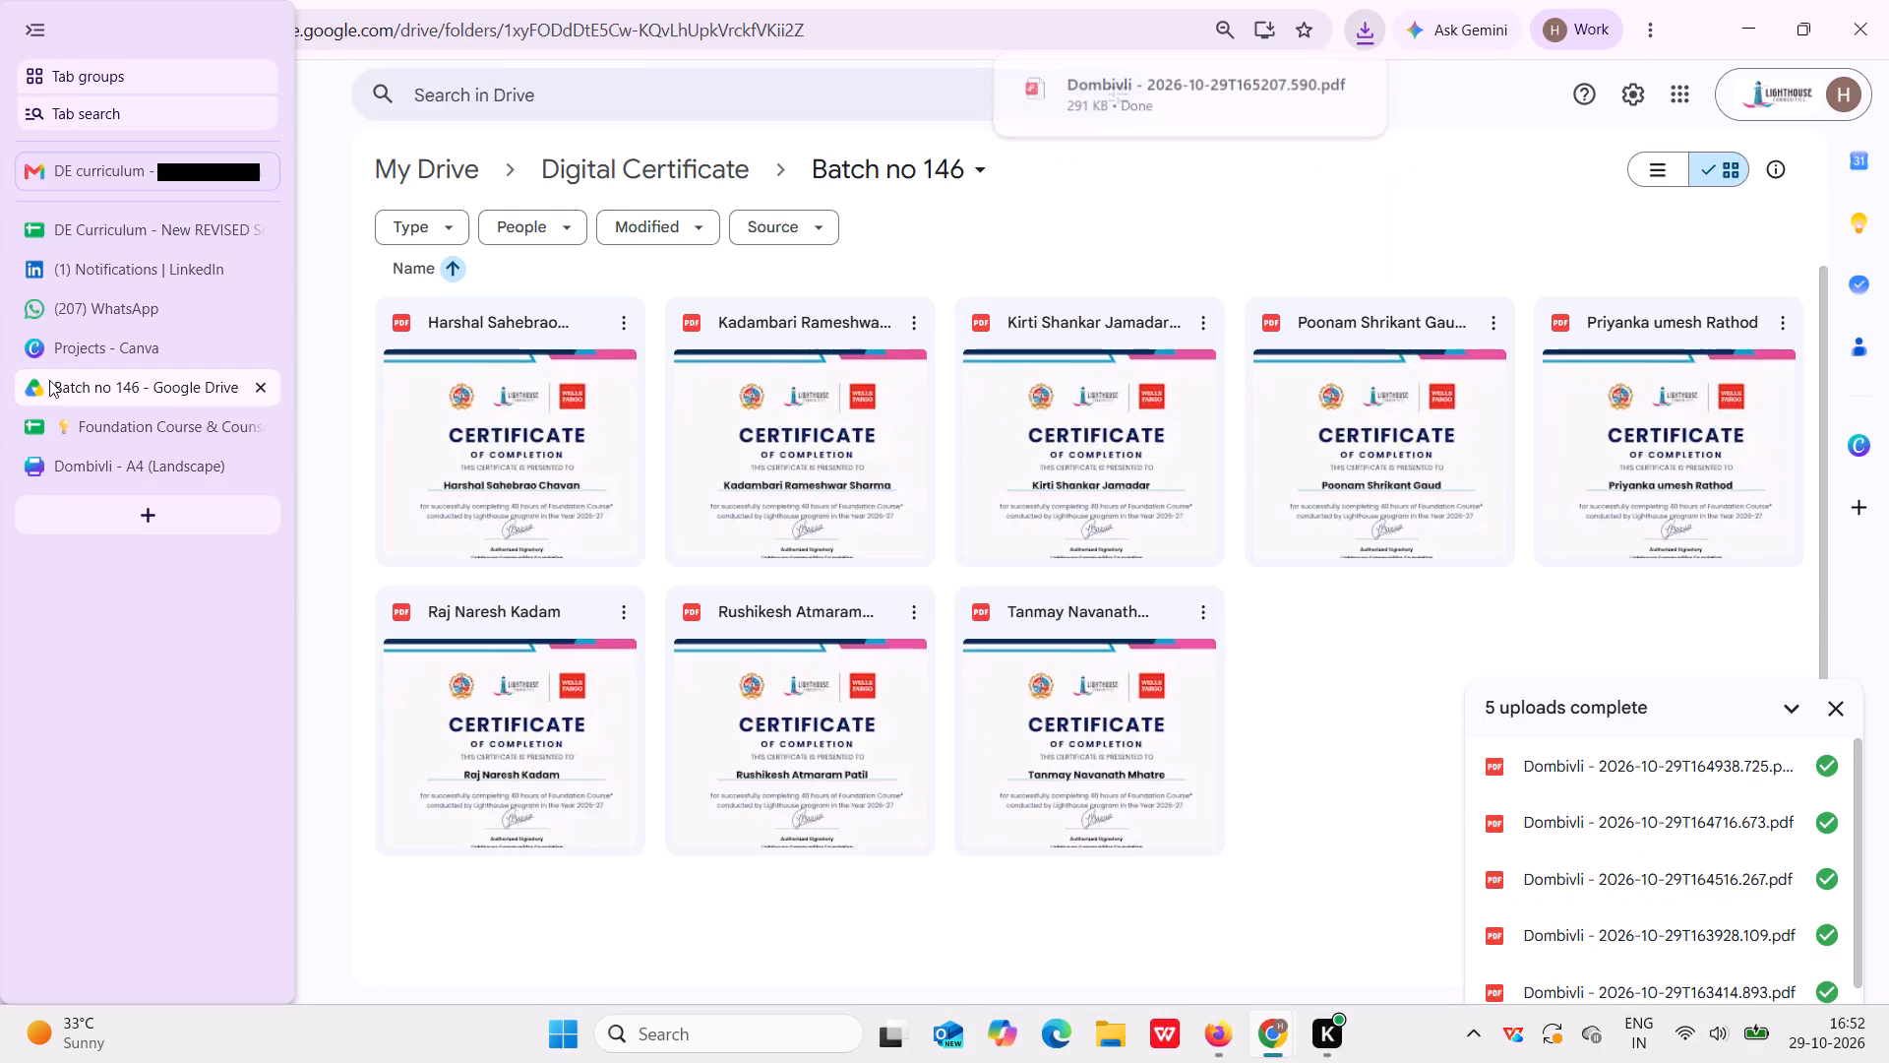
left_click_drag(1115, 106, 1224, 472)
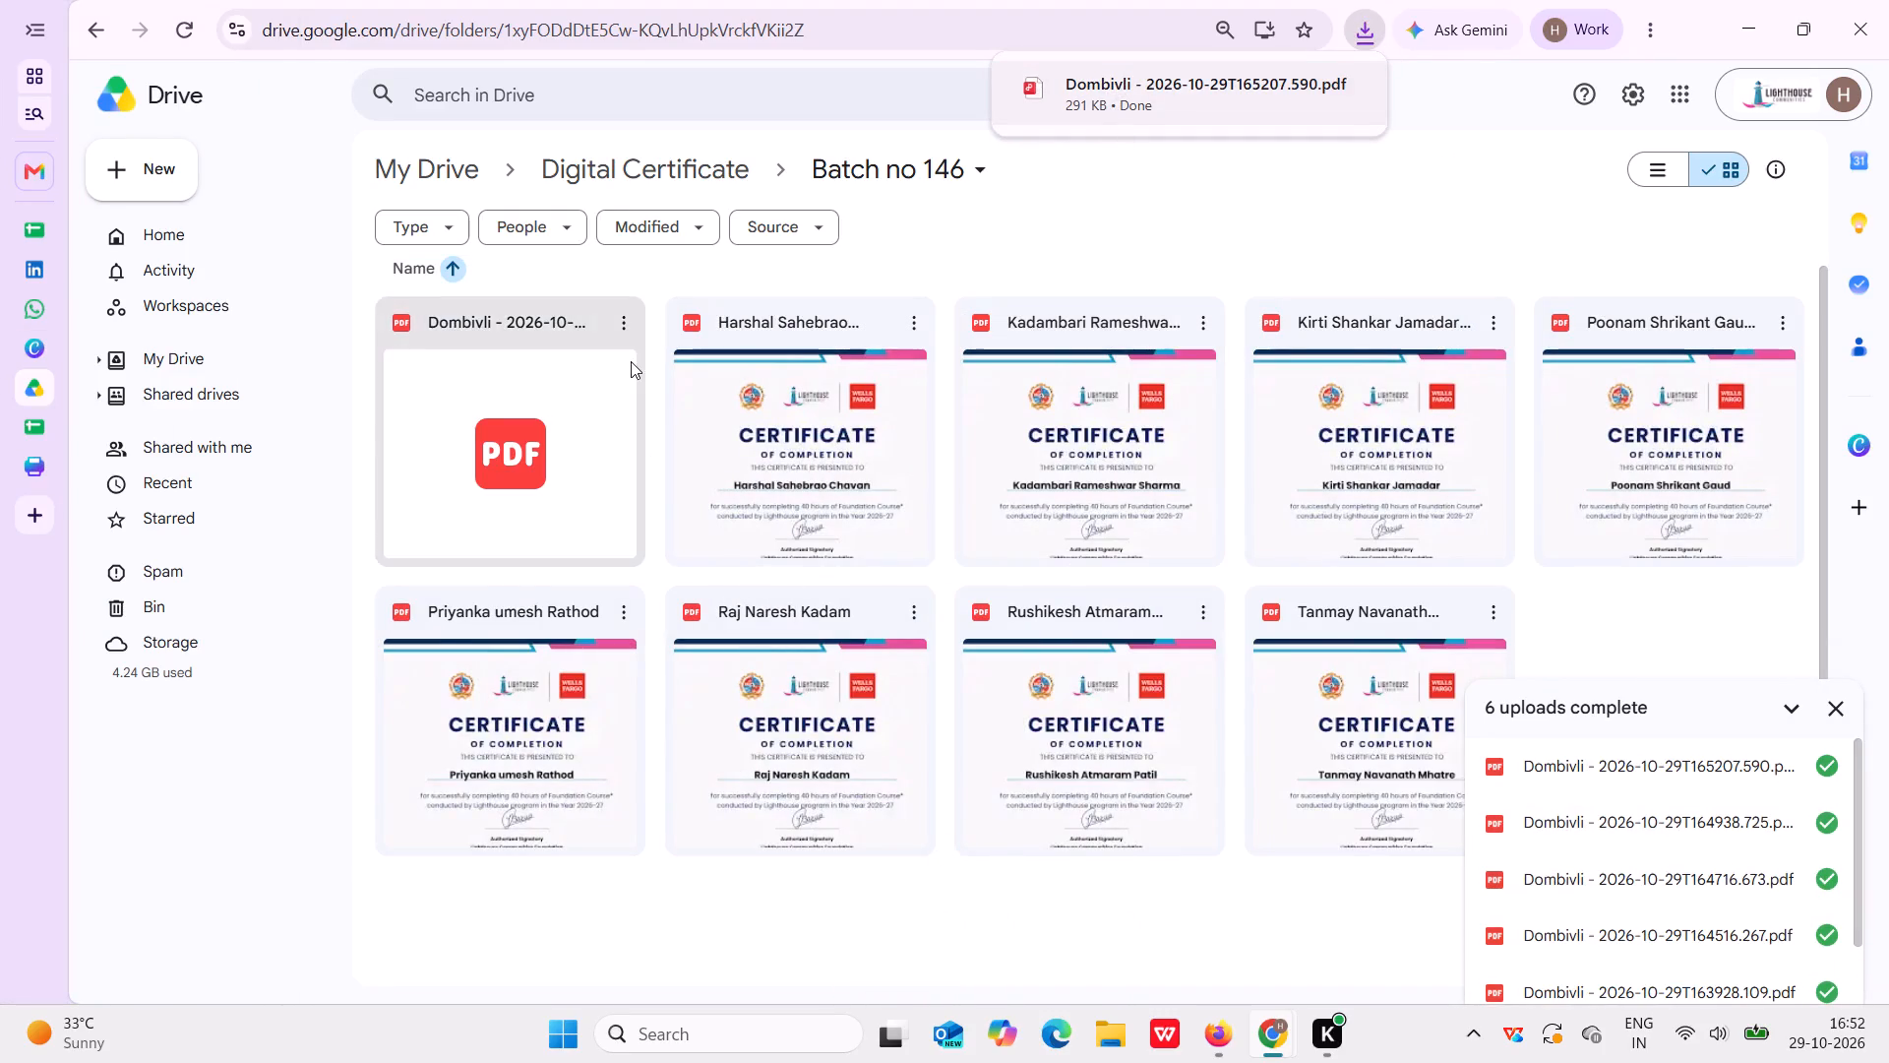
Rename the newly uploaded Dombivli PDF with the copied name of recipient number 6, keeping the .pdf extension.
left_click(622, 327)
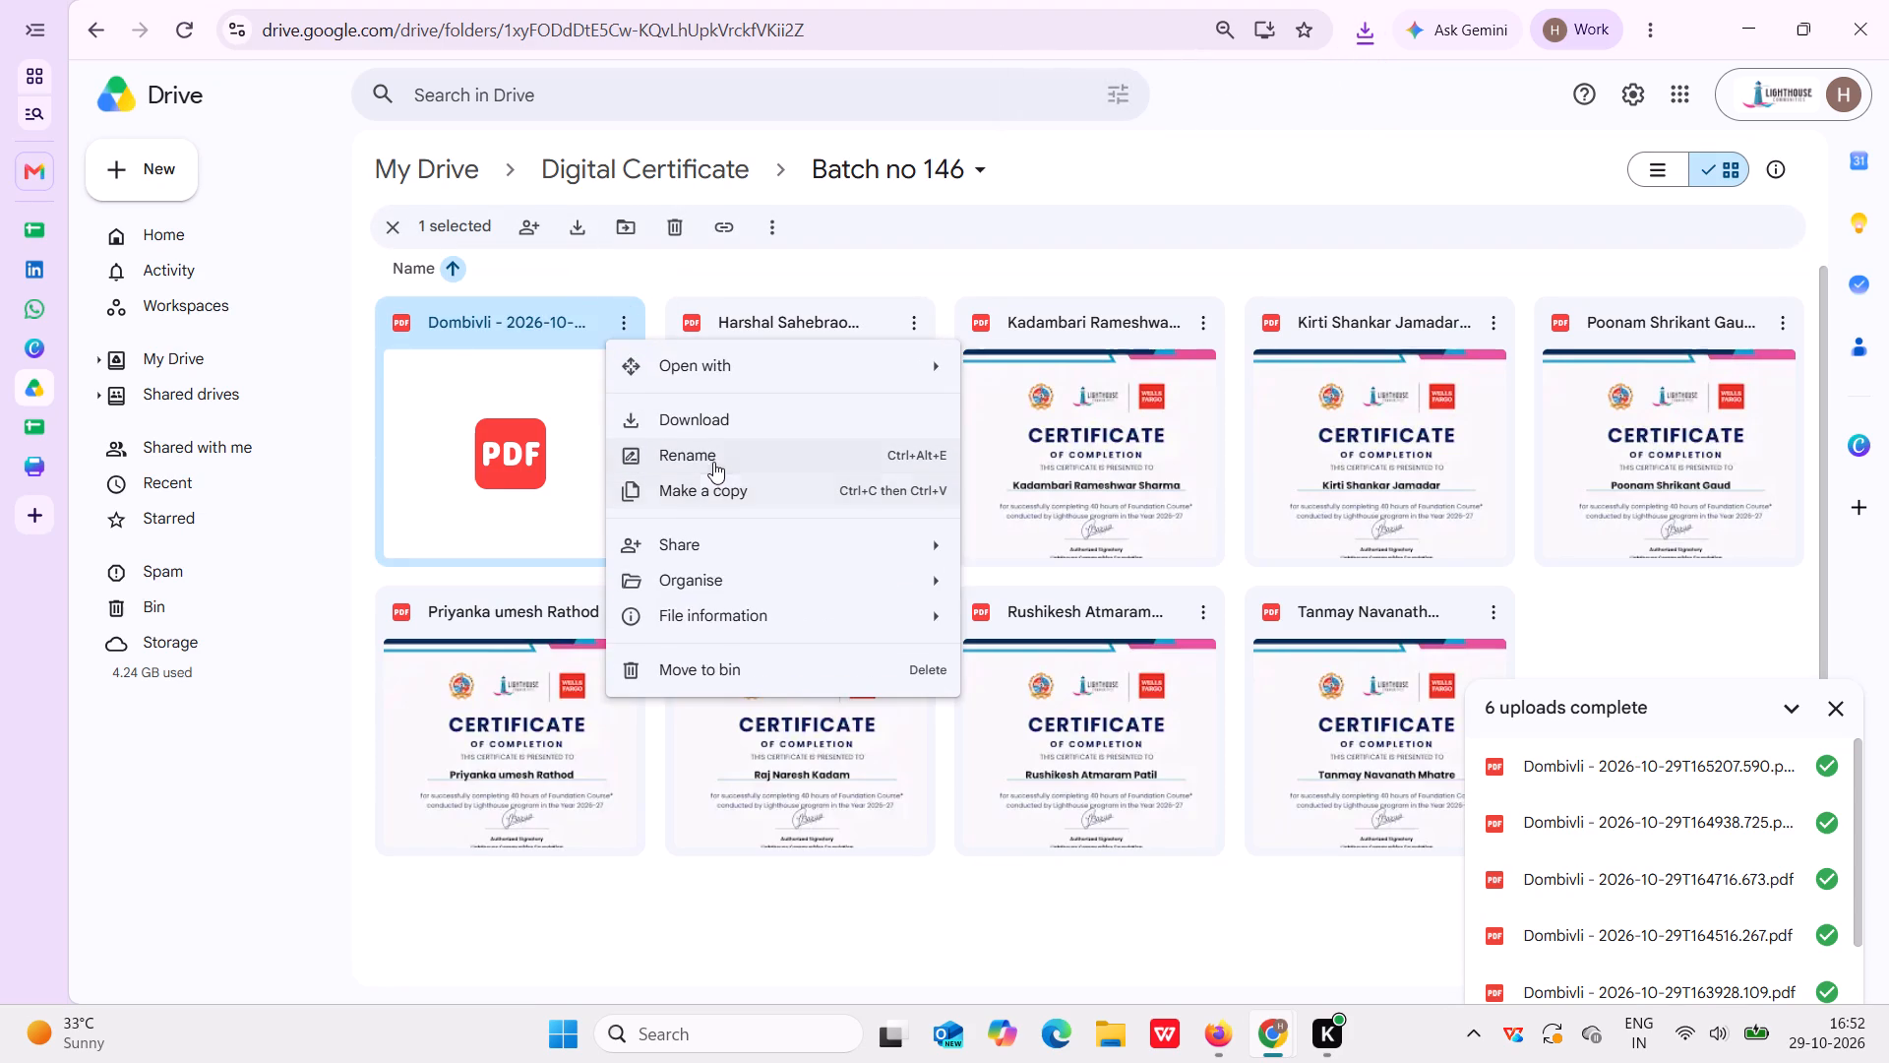
left_click(716, 459)
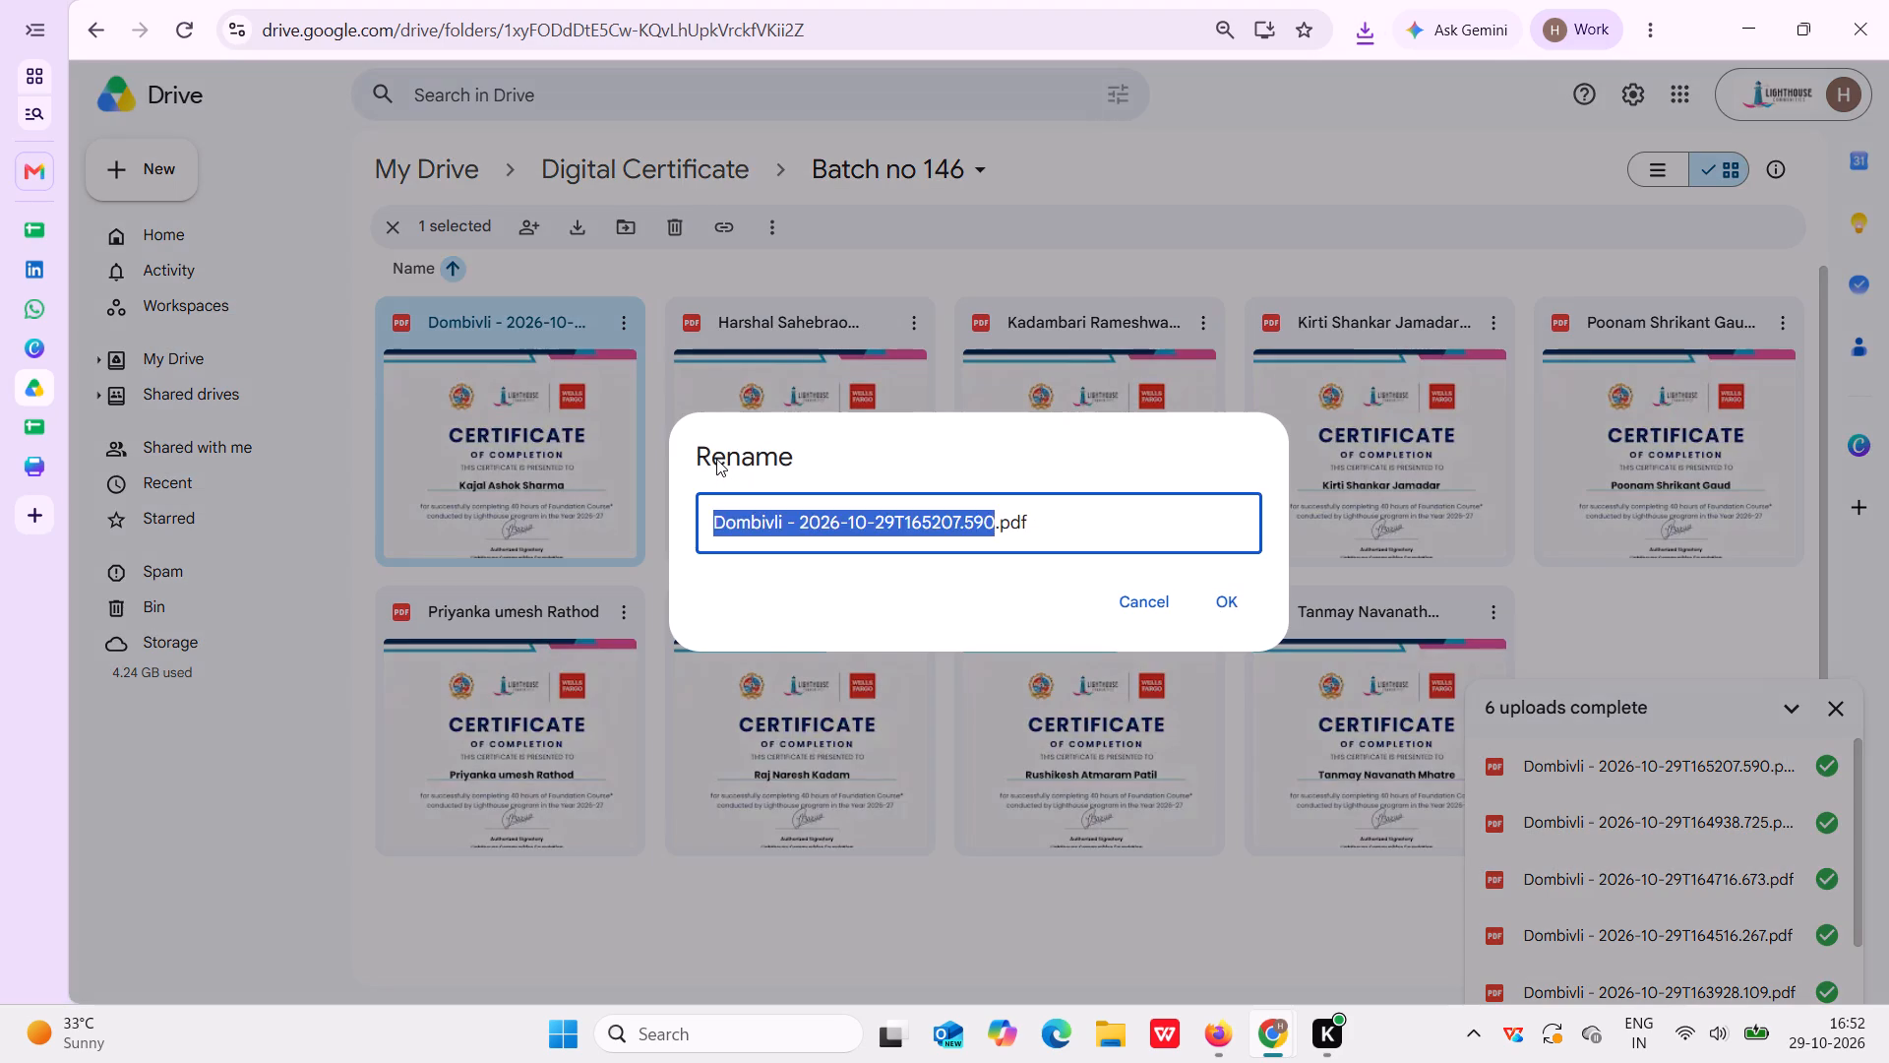
key("BackSpace")
key("ctrl+v")
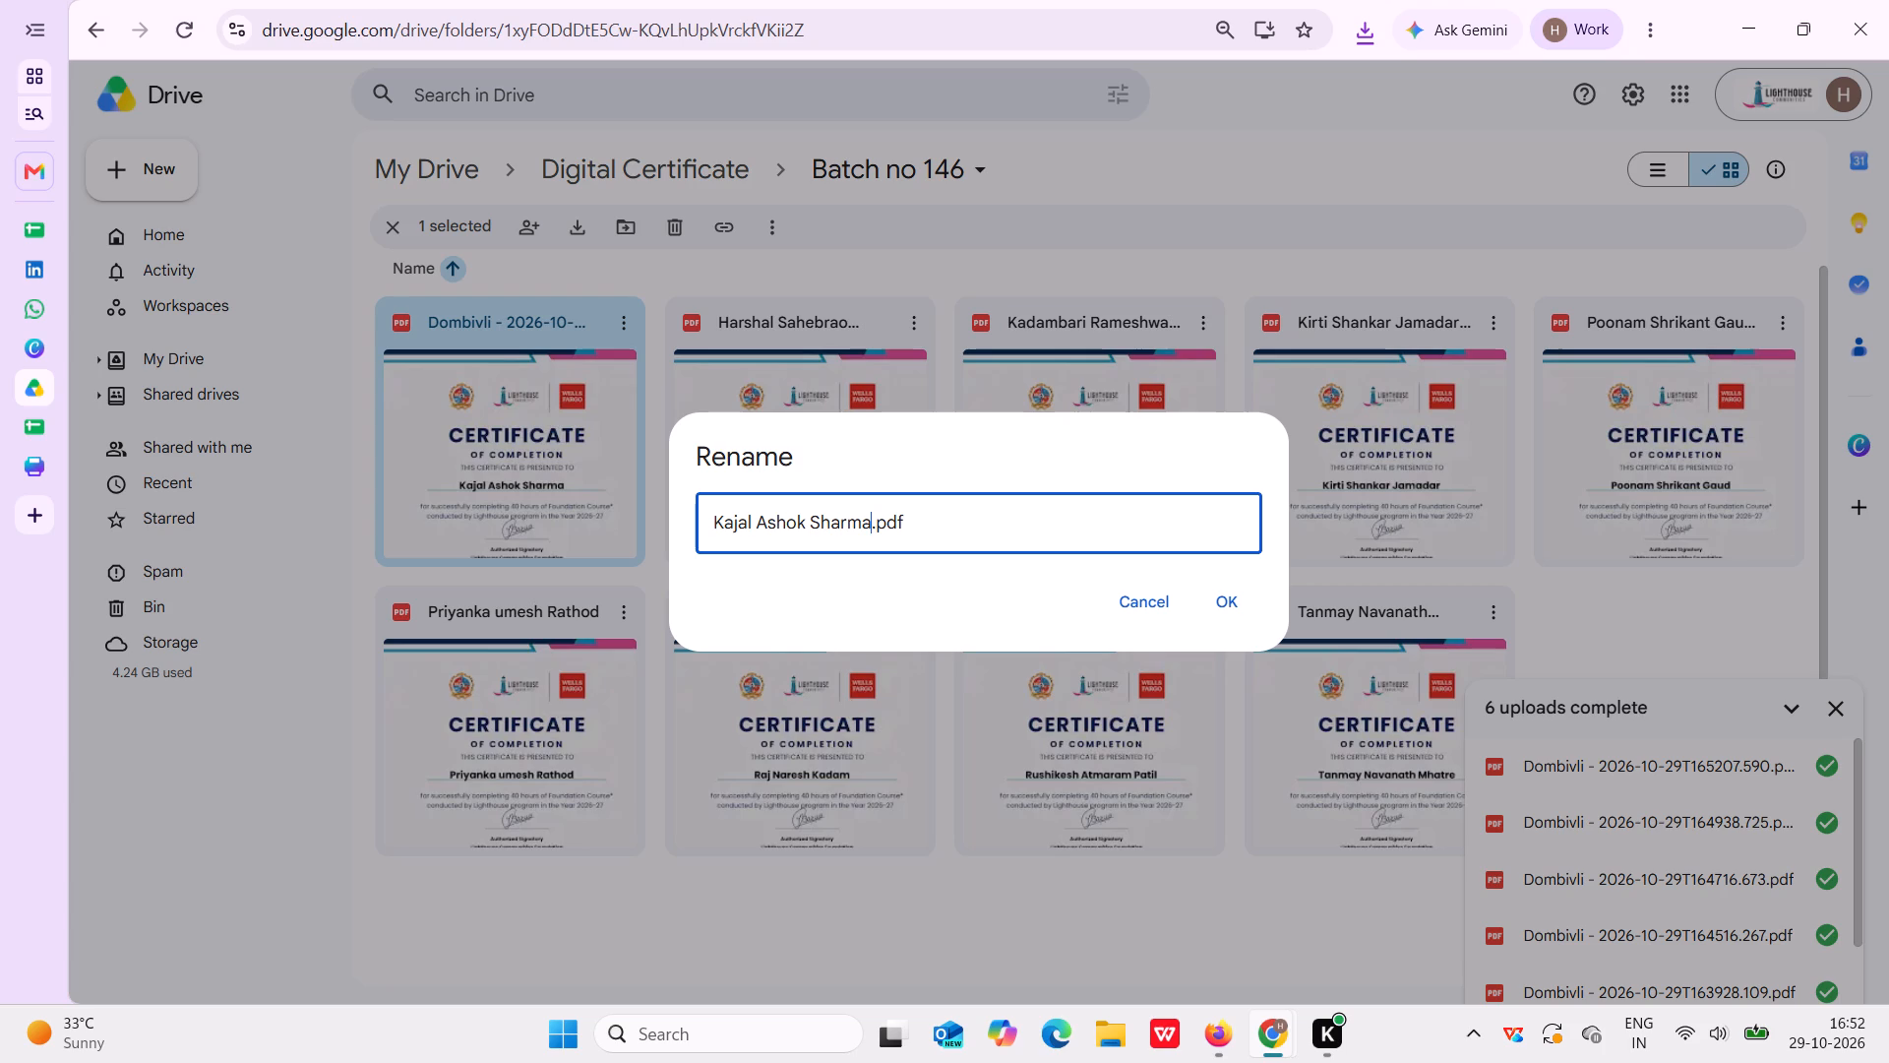
left_click(1235, 594)
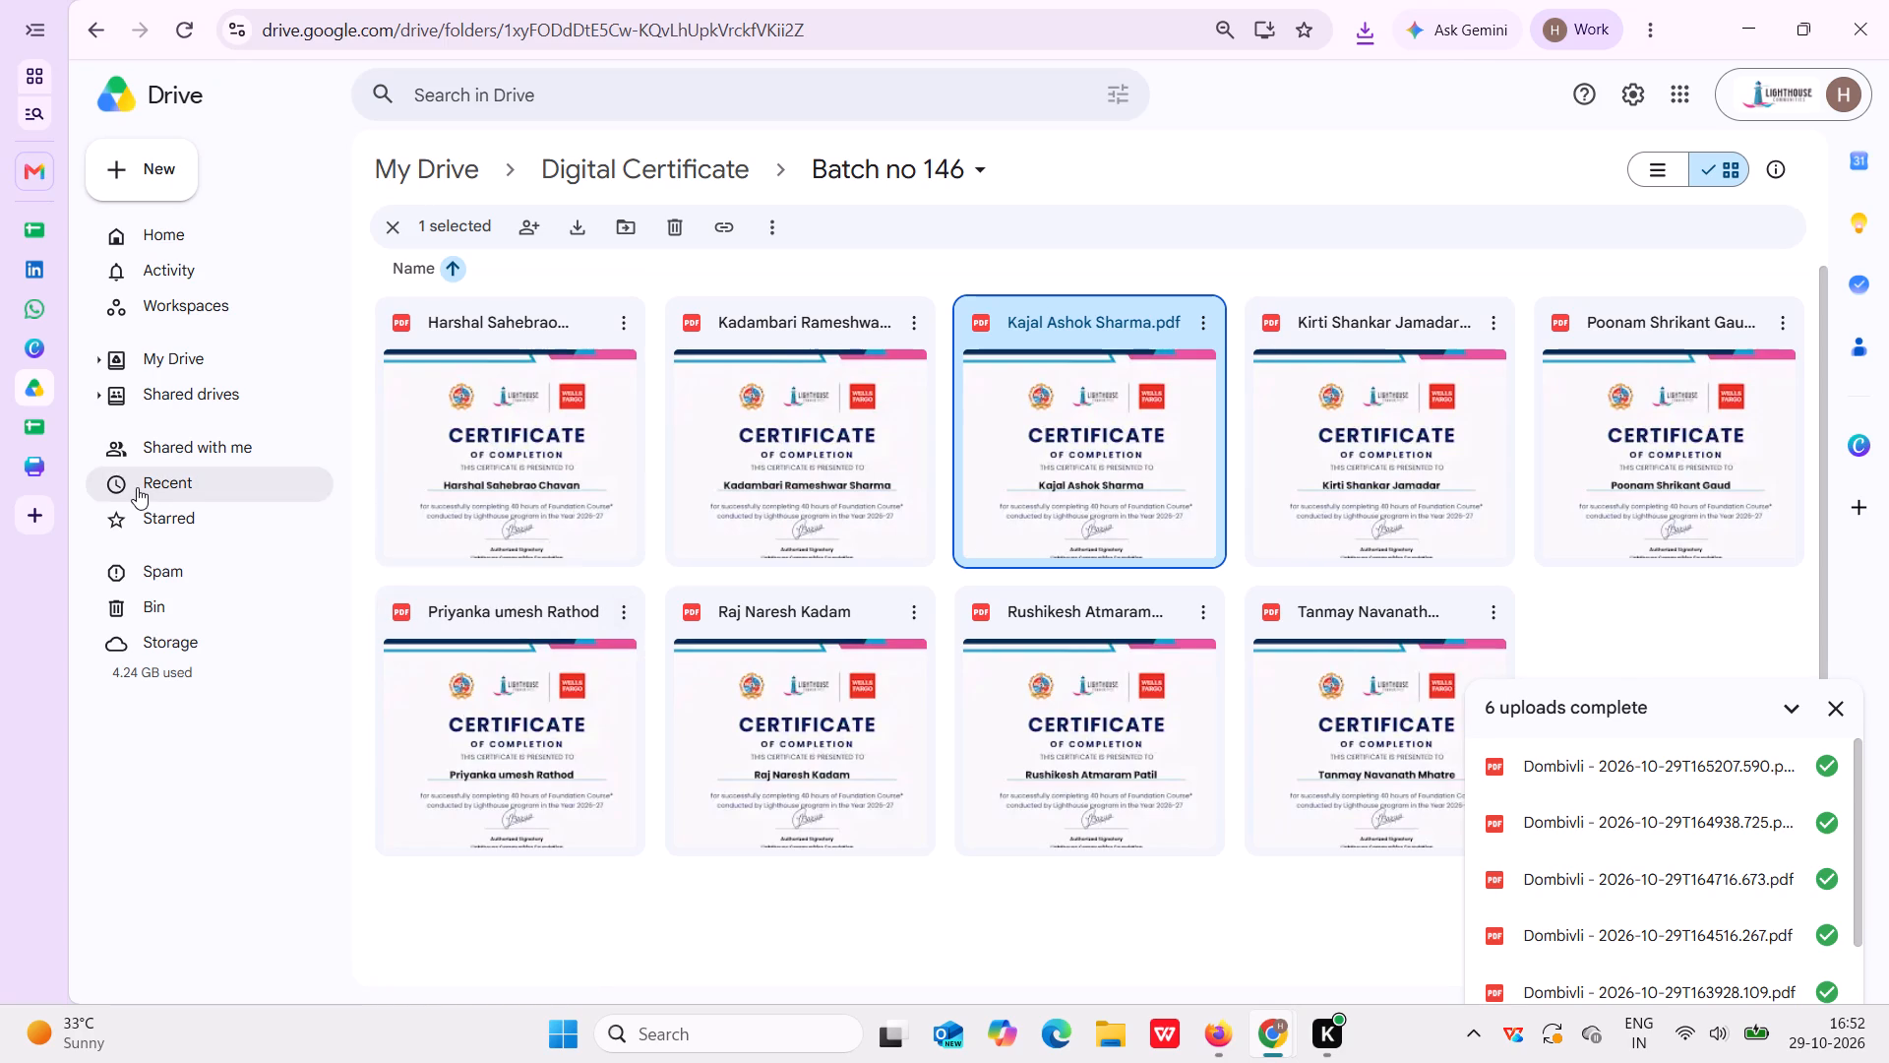
Copy recipient number 7's name from the Foundation Course sheet and replace the name on page 2 of the Dombivli design in Canva with it.
left_click(26, 431)
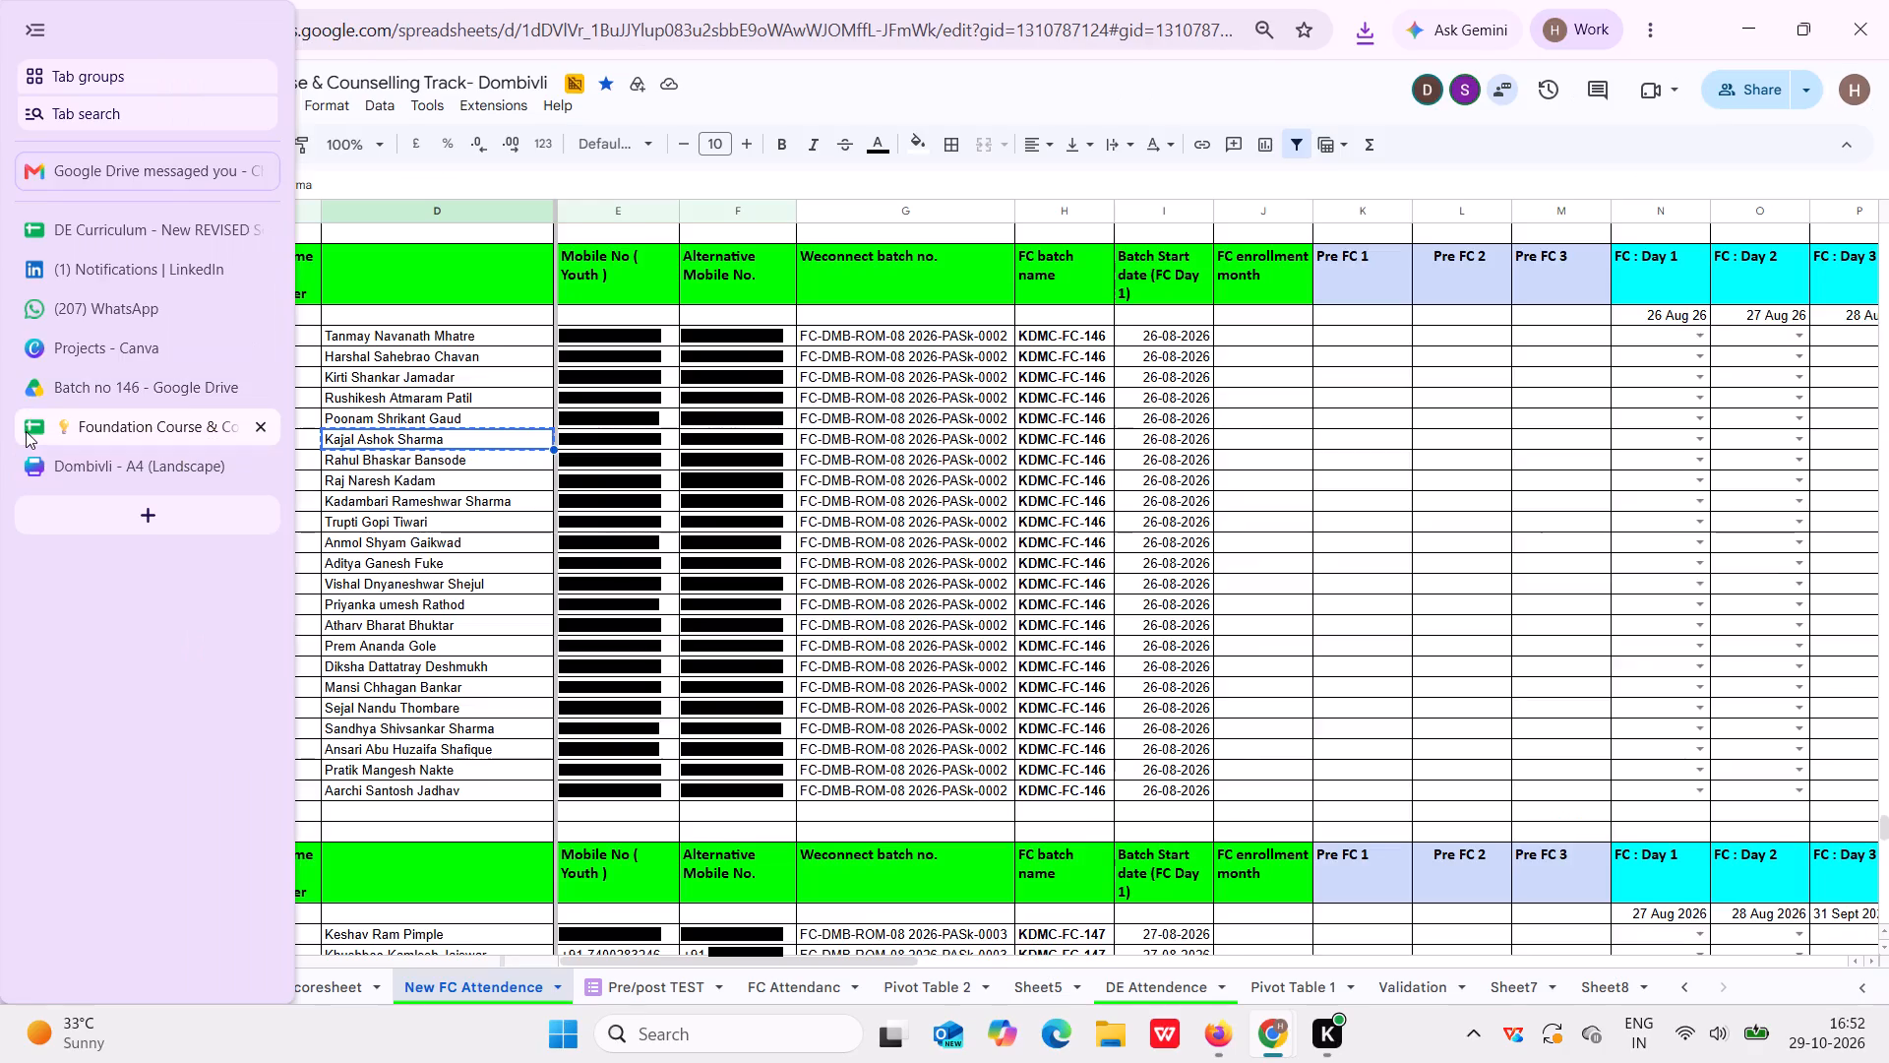
left_click(408, 459)
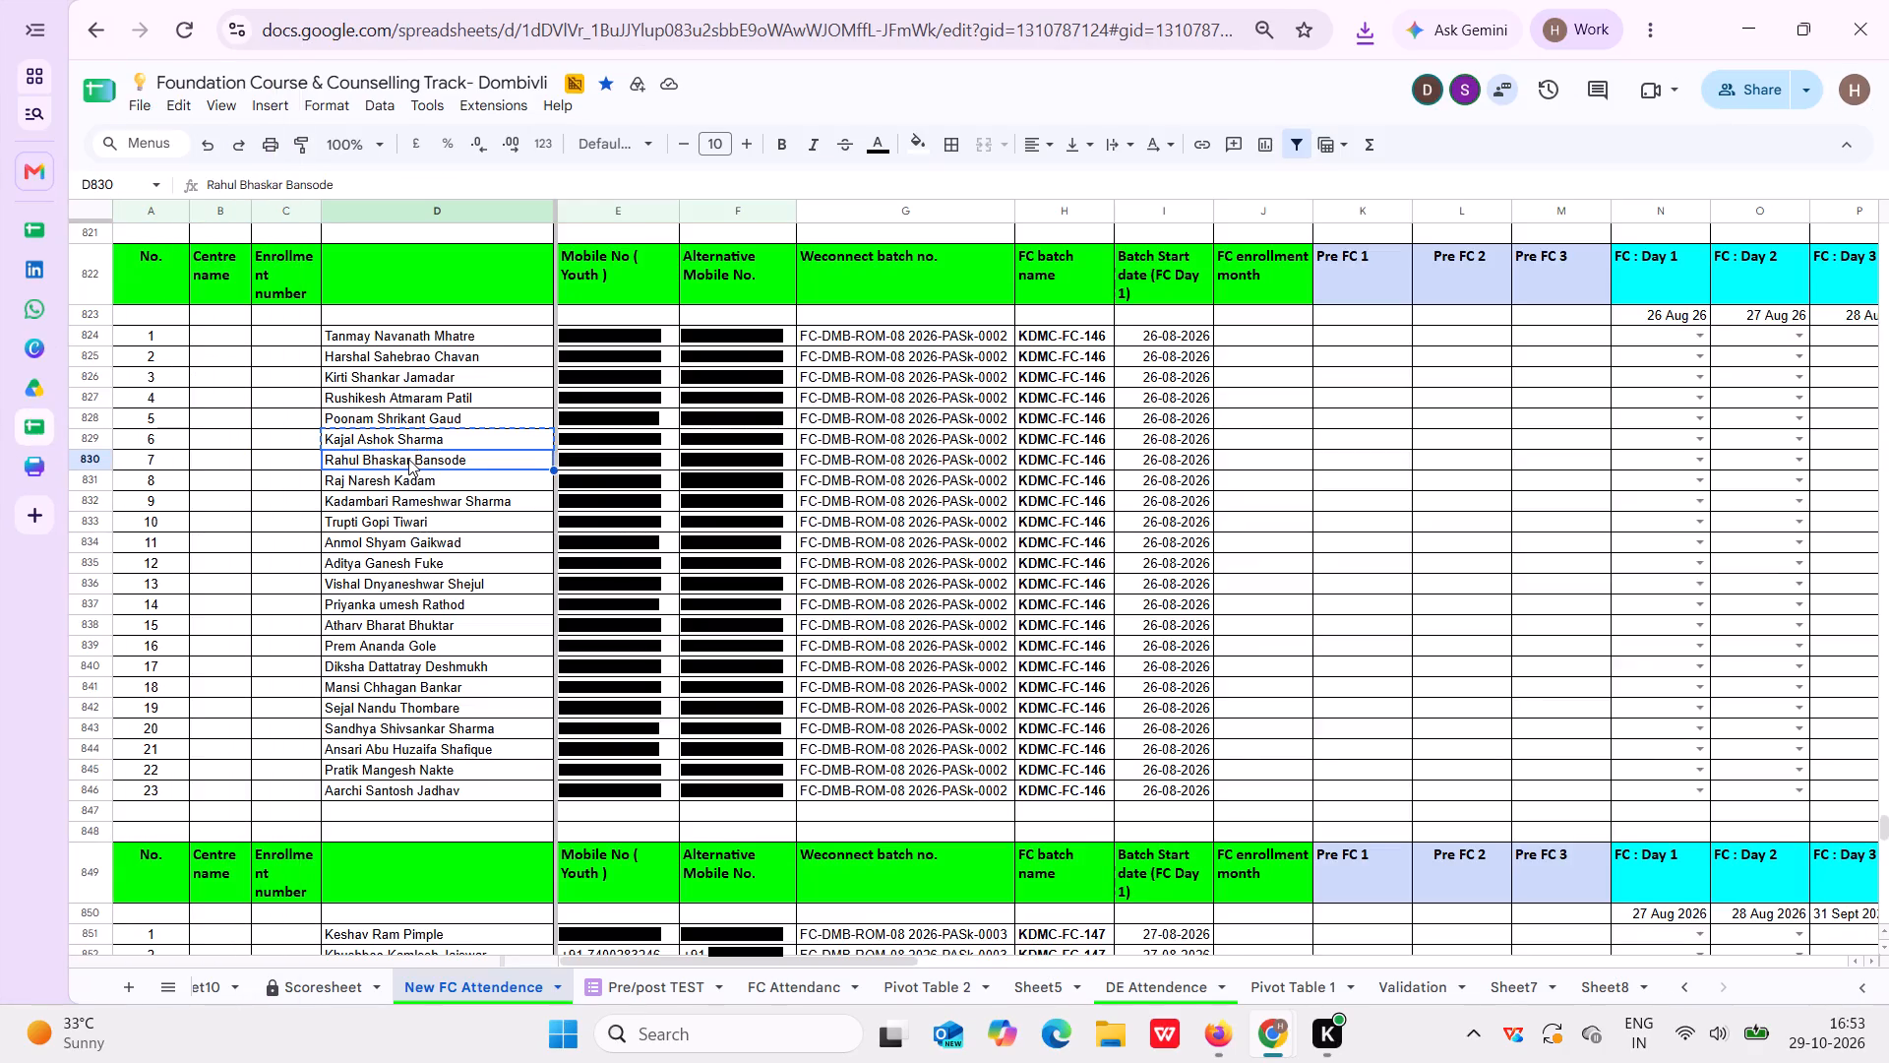
key("ctrl+c")
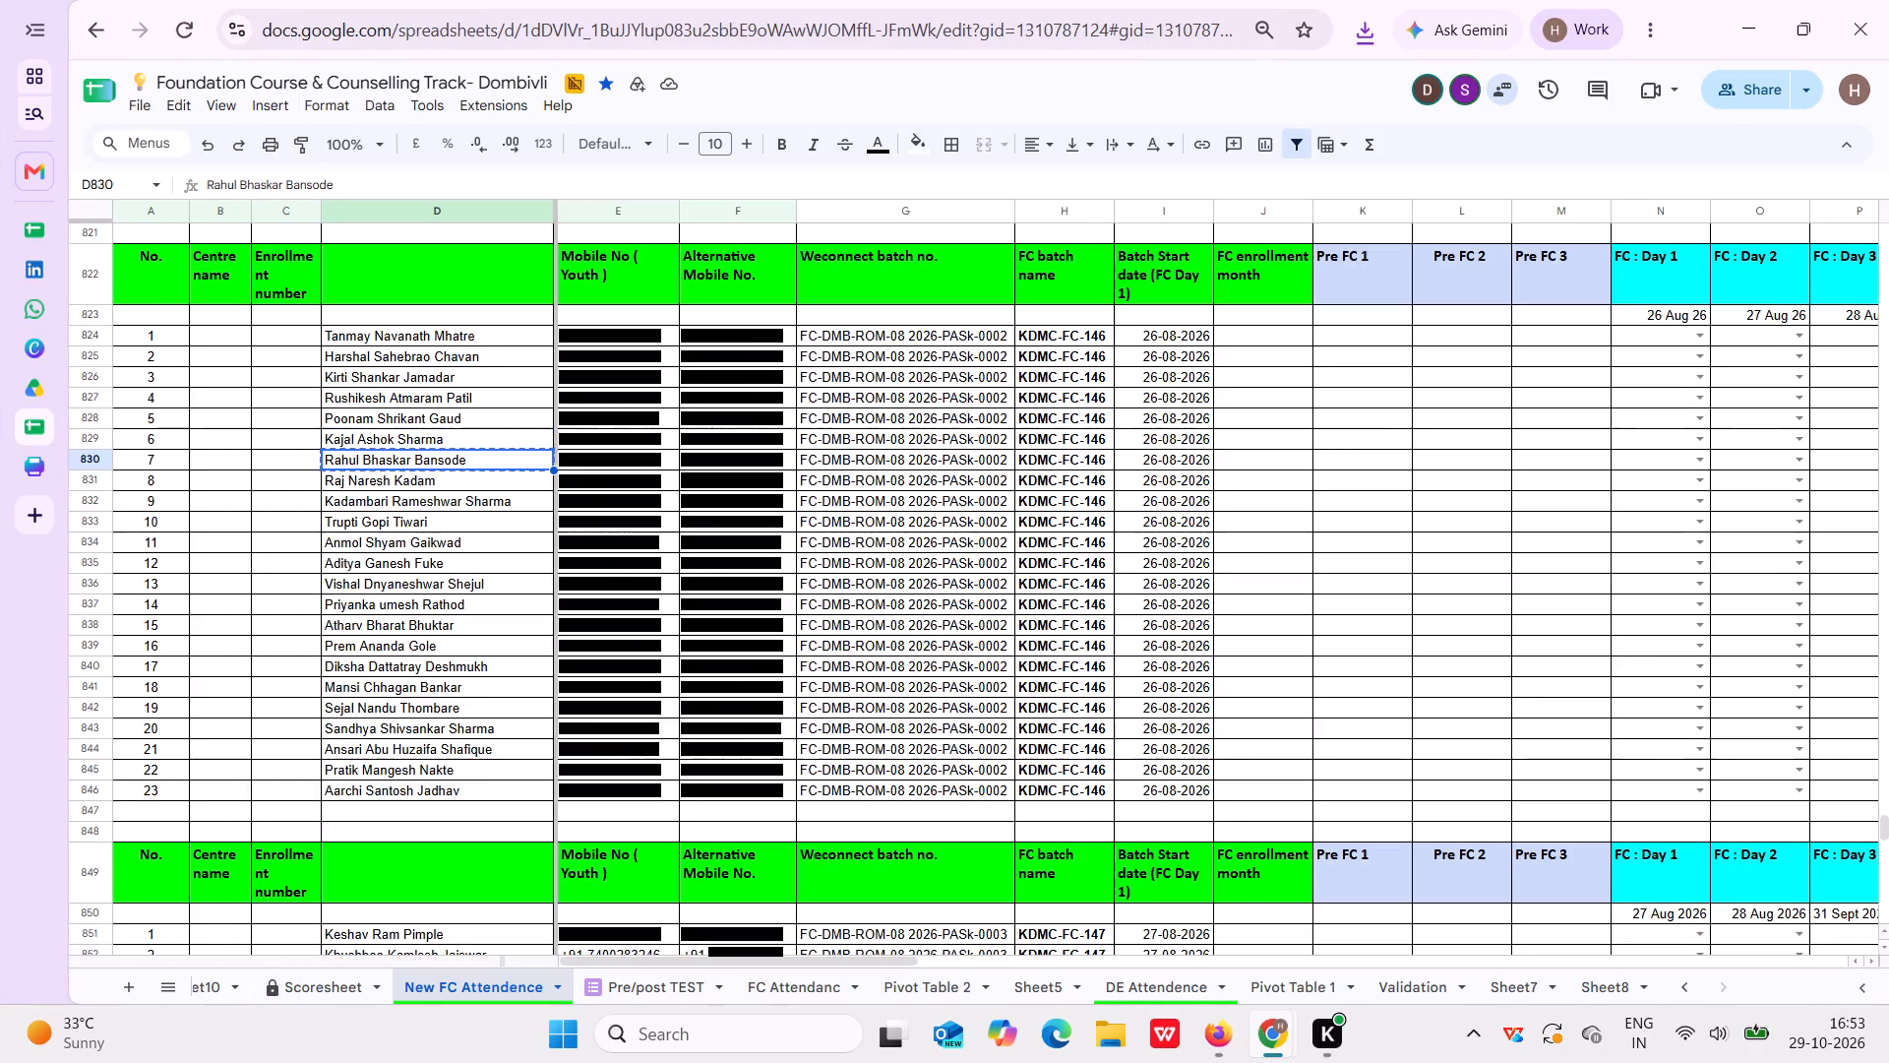
left_click(26, 461)
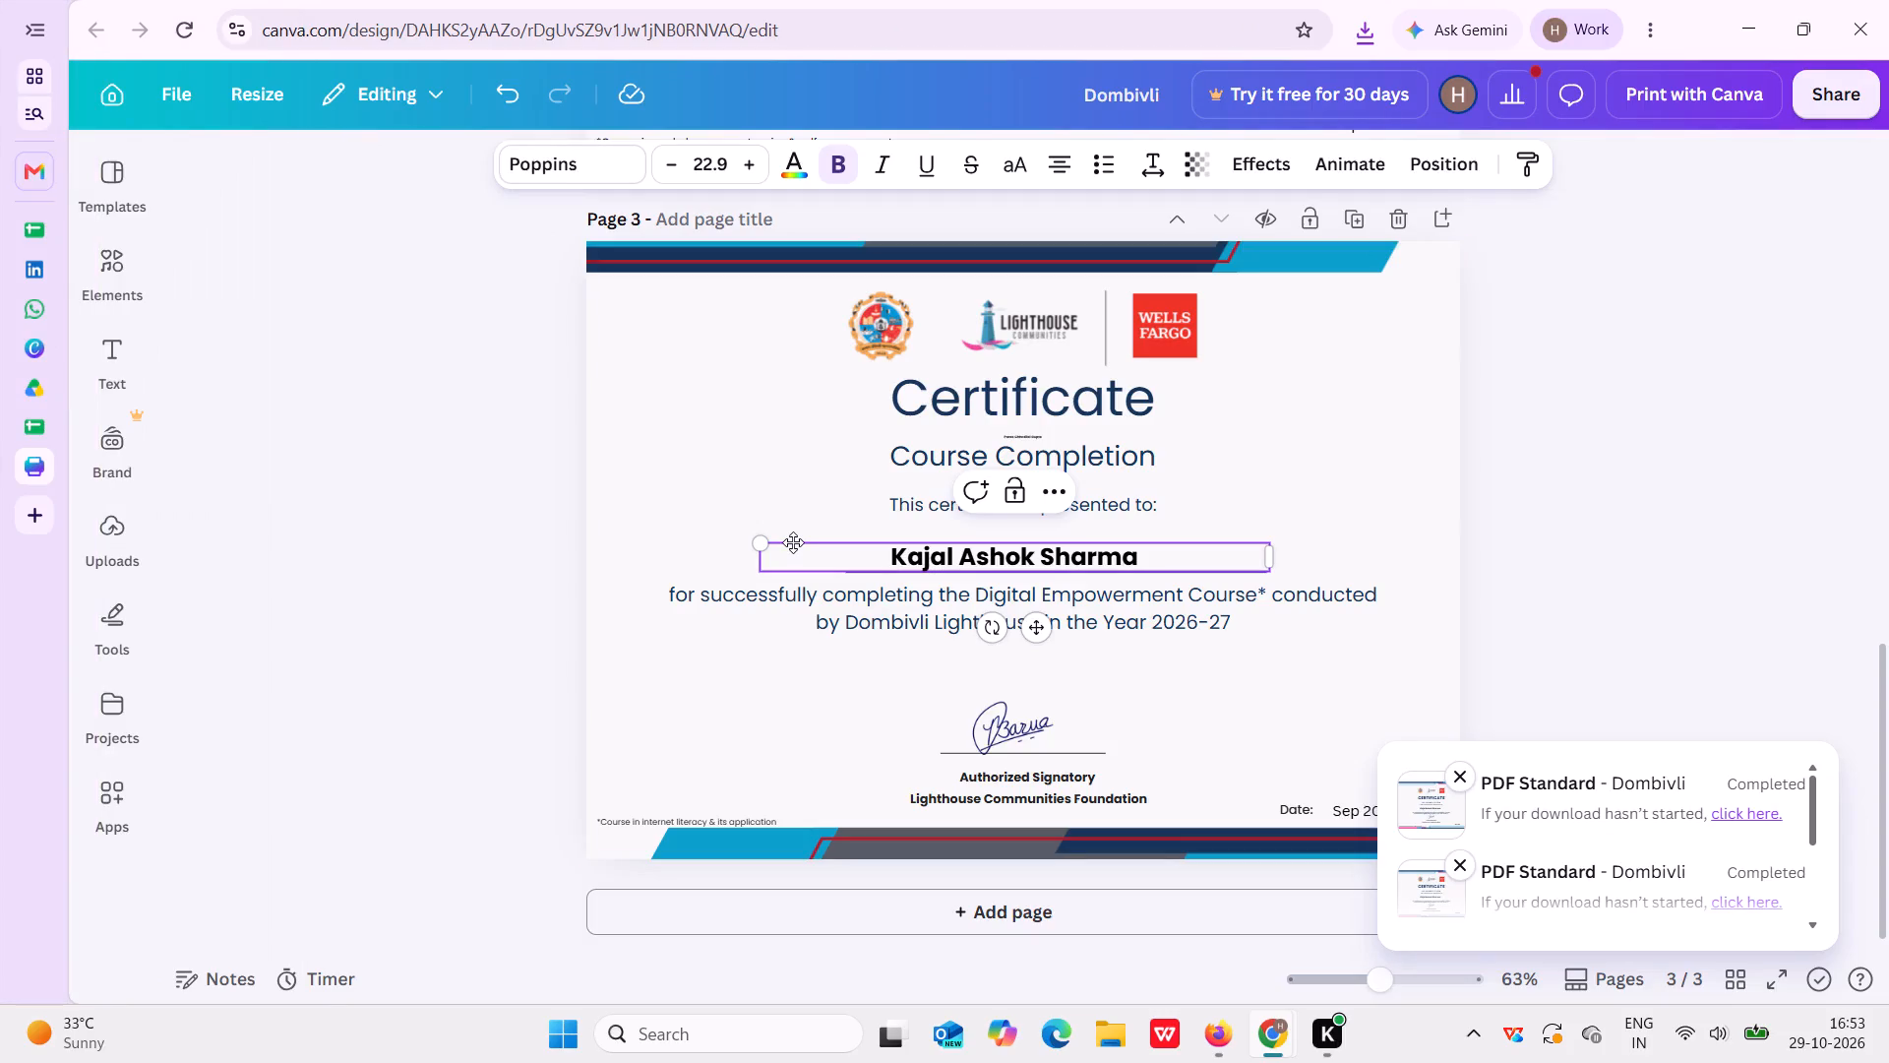
scroll(793, 542, "down", 2)
scroll(793, 542, "up", 3)
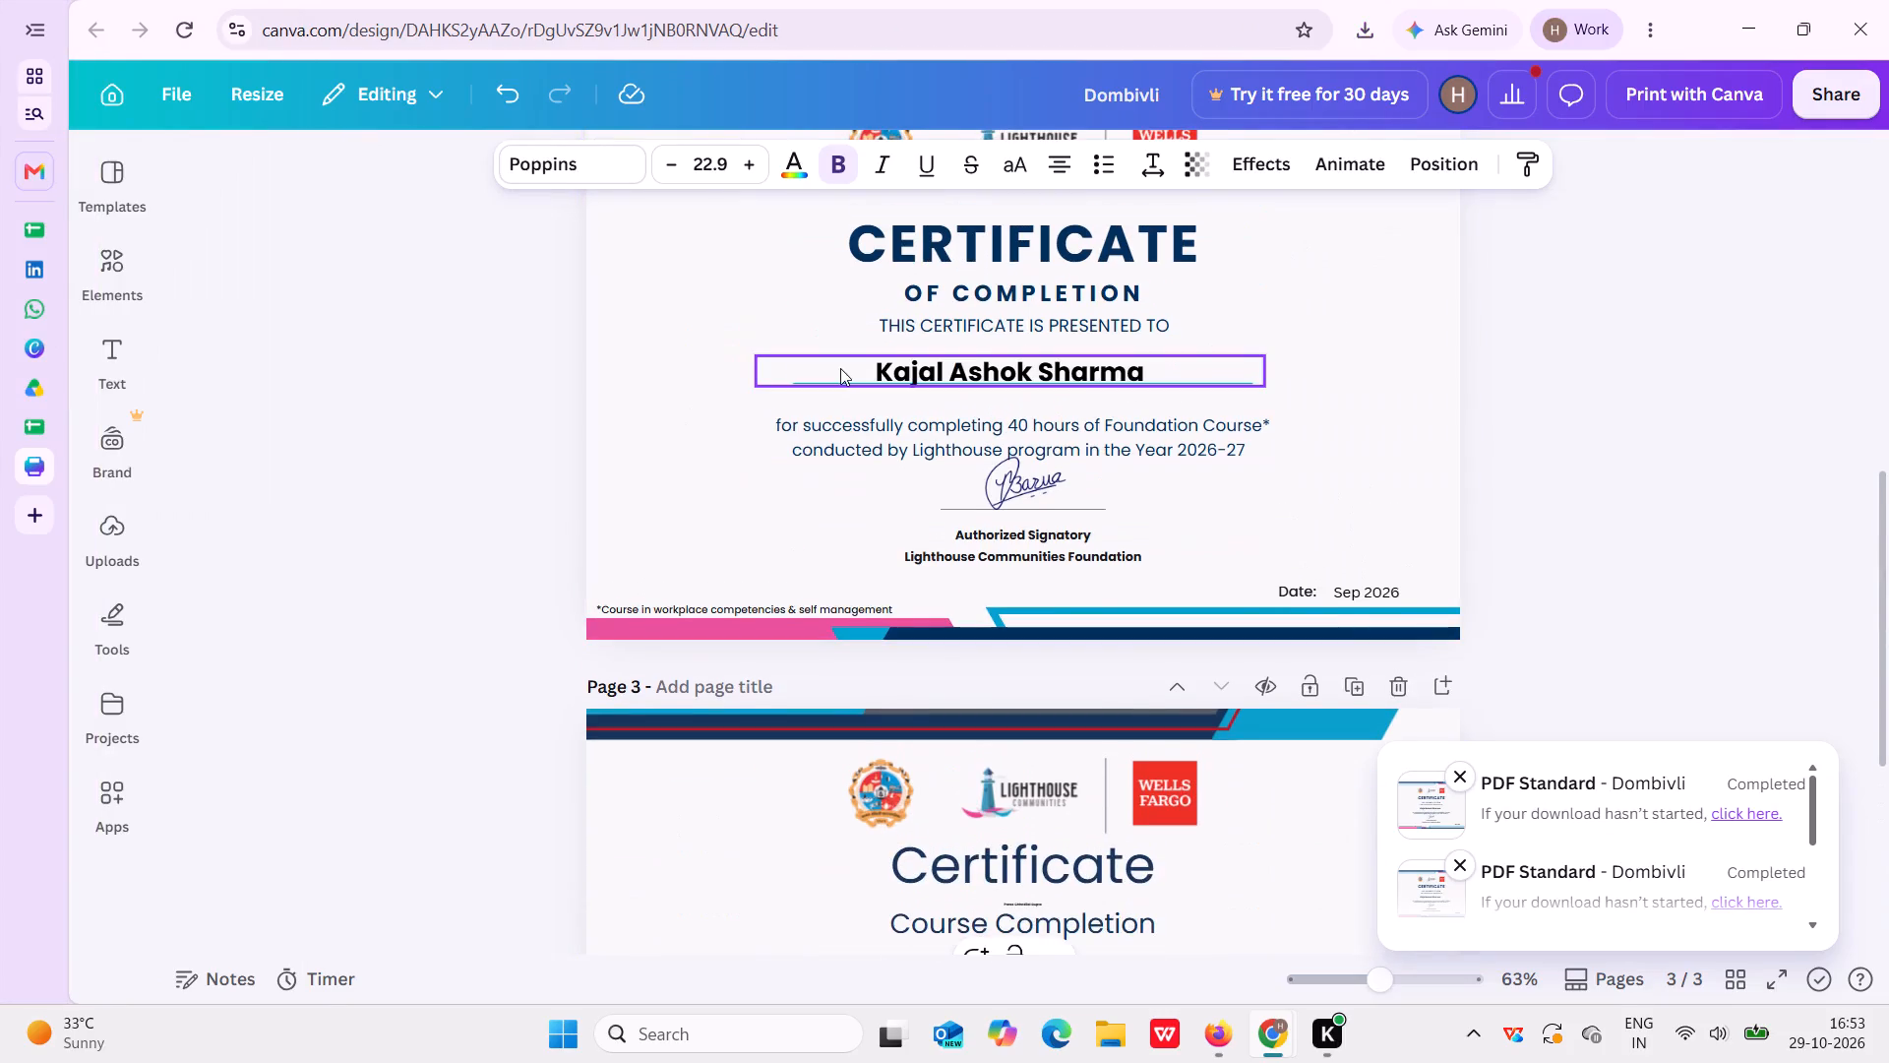
left_click(840, 368)
triple_click(840, 368)
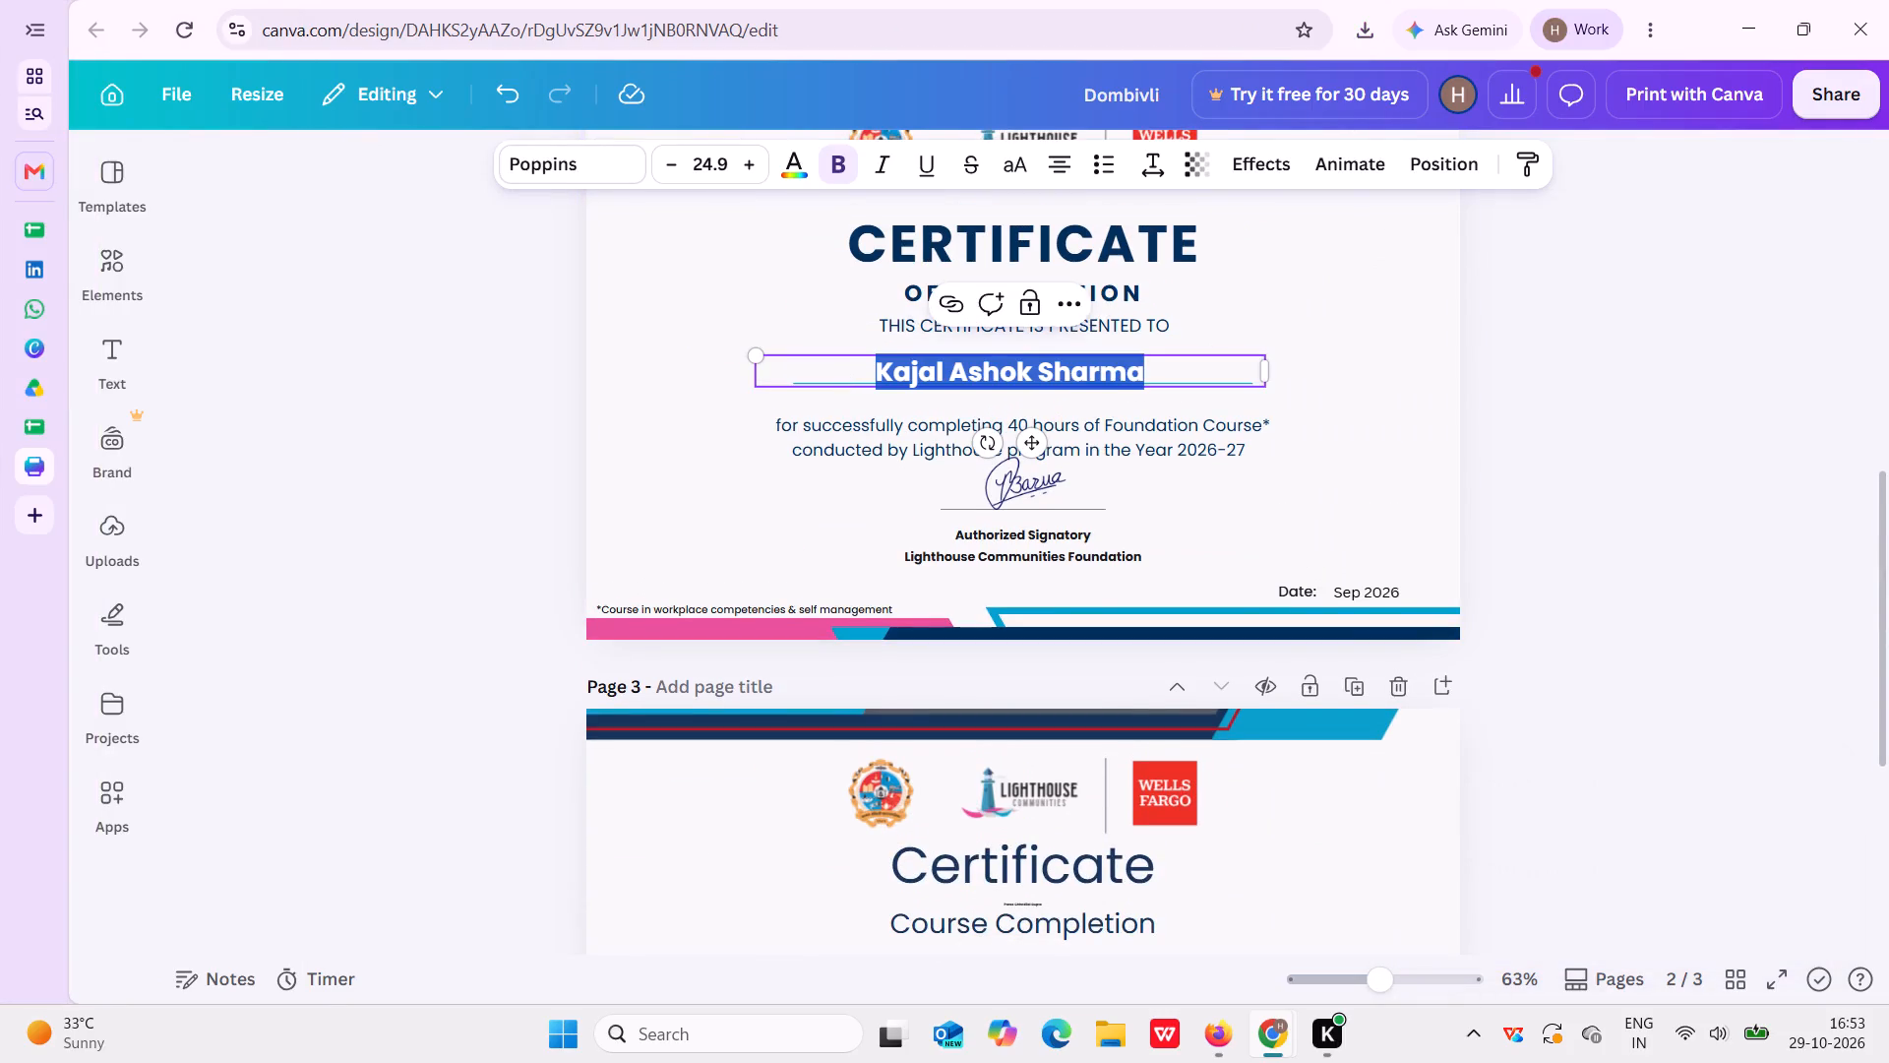
key("BackSpace")
key("ctrl+v")
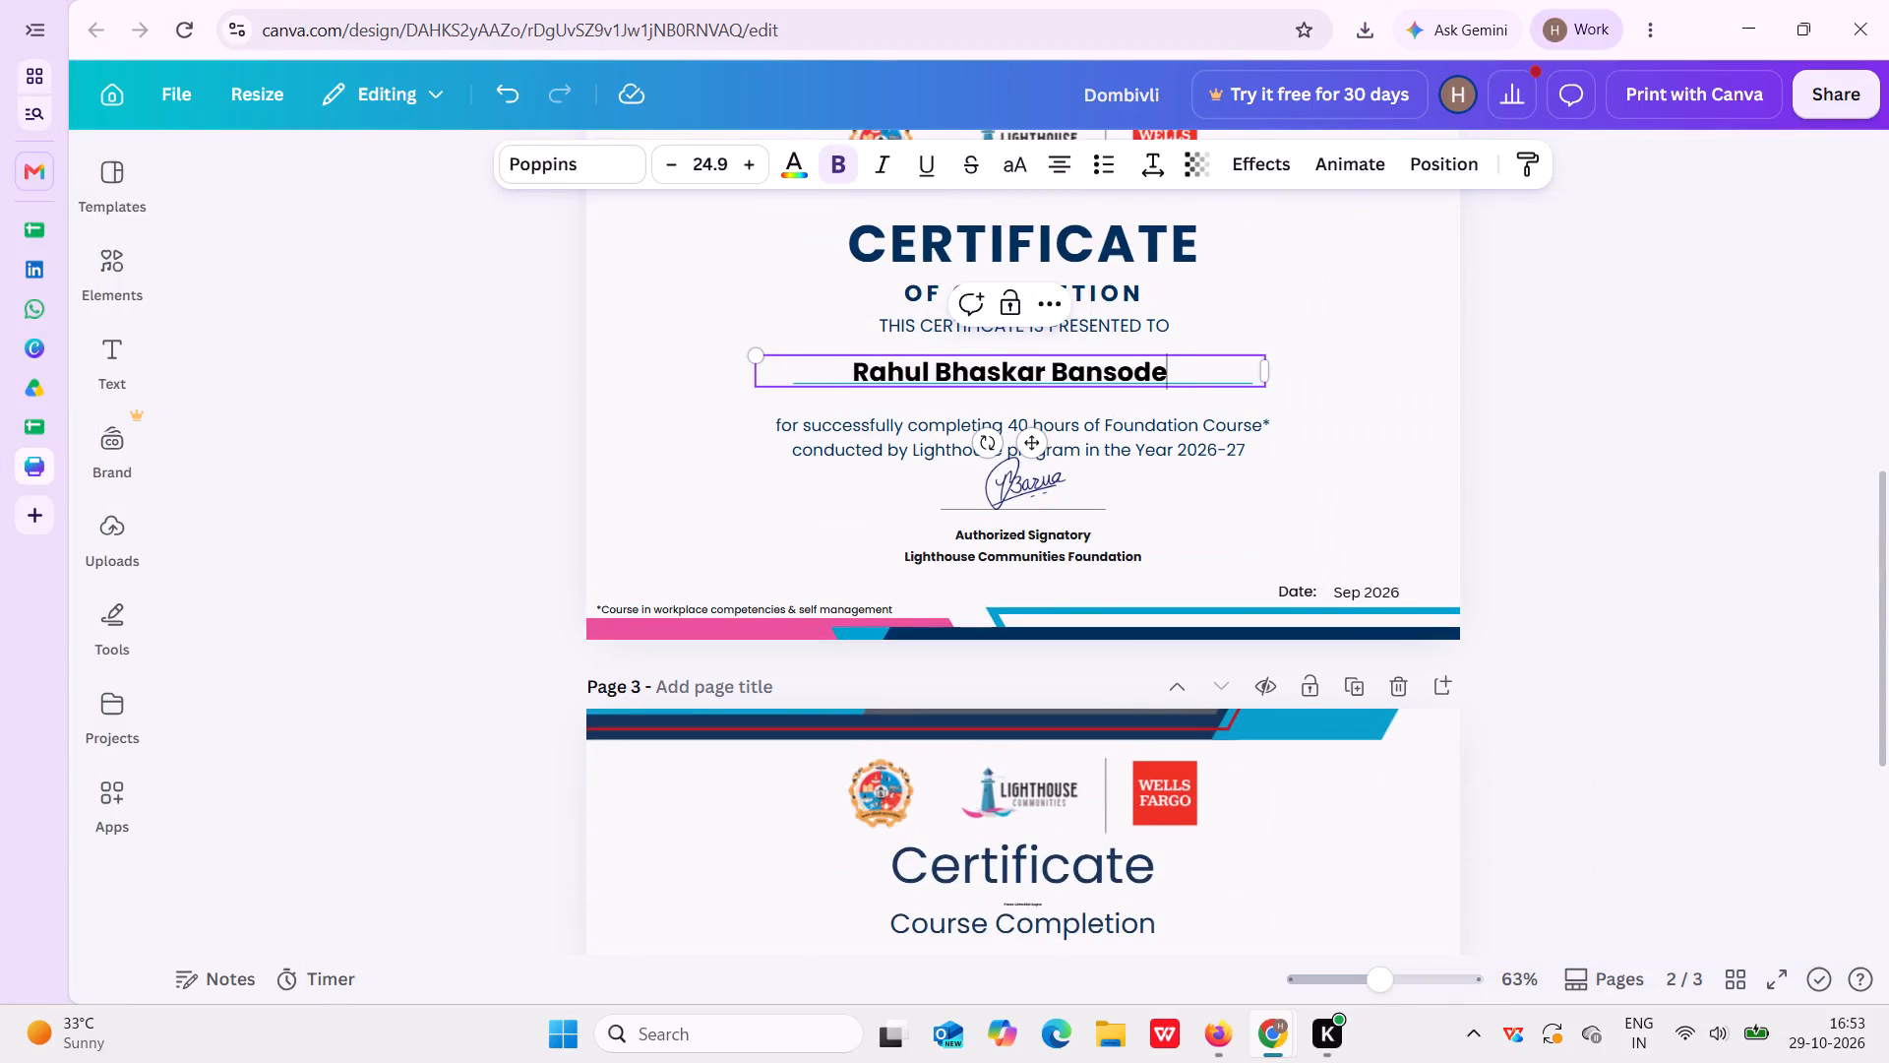
left_click(1357, 423)
Replace the recipient name on the page 3 Course Completion certificate with the copied name of recipient number 7.
scroll(1357, 423, "down", 2)
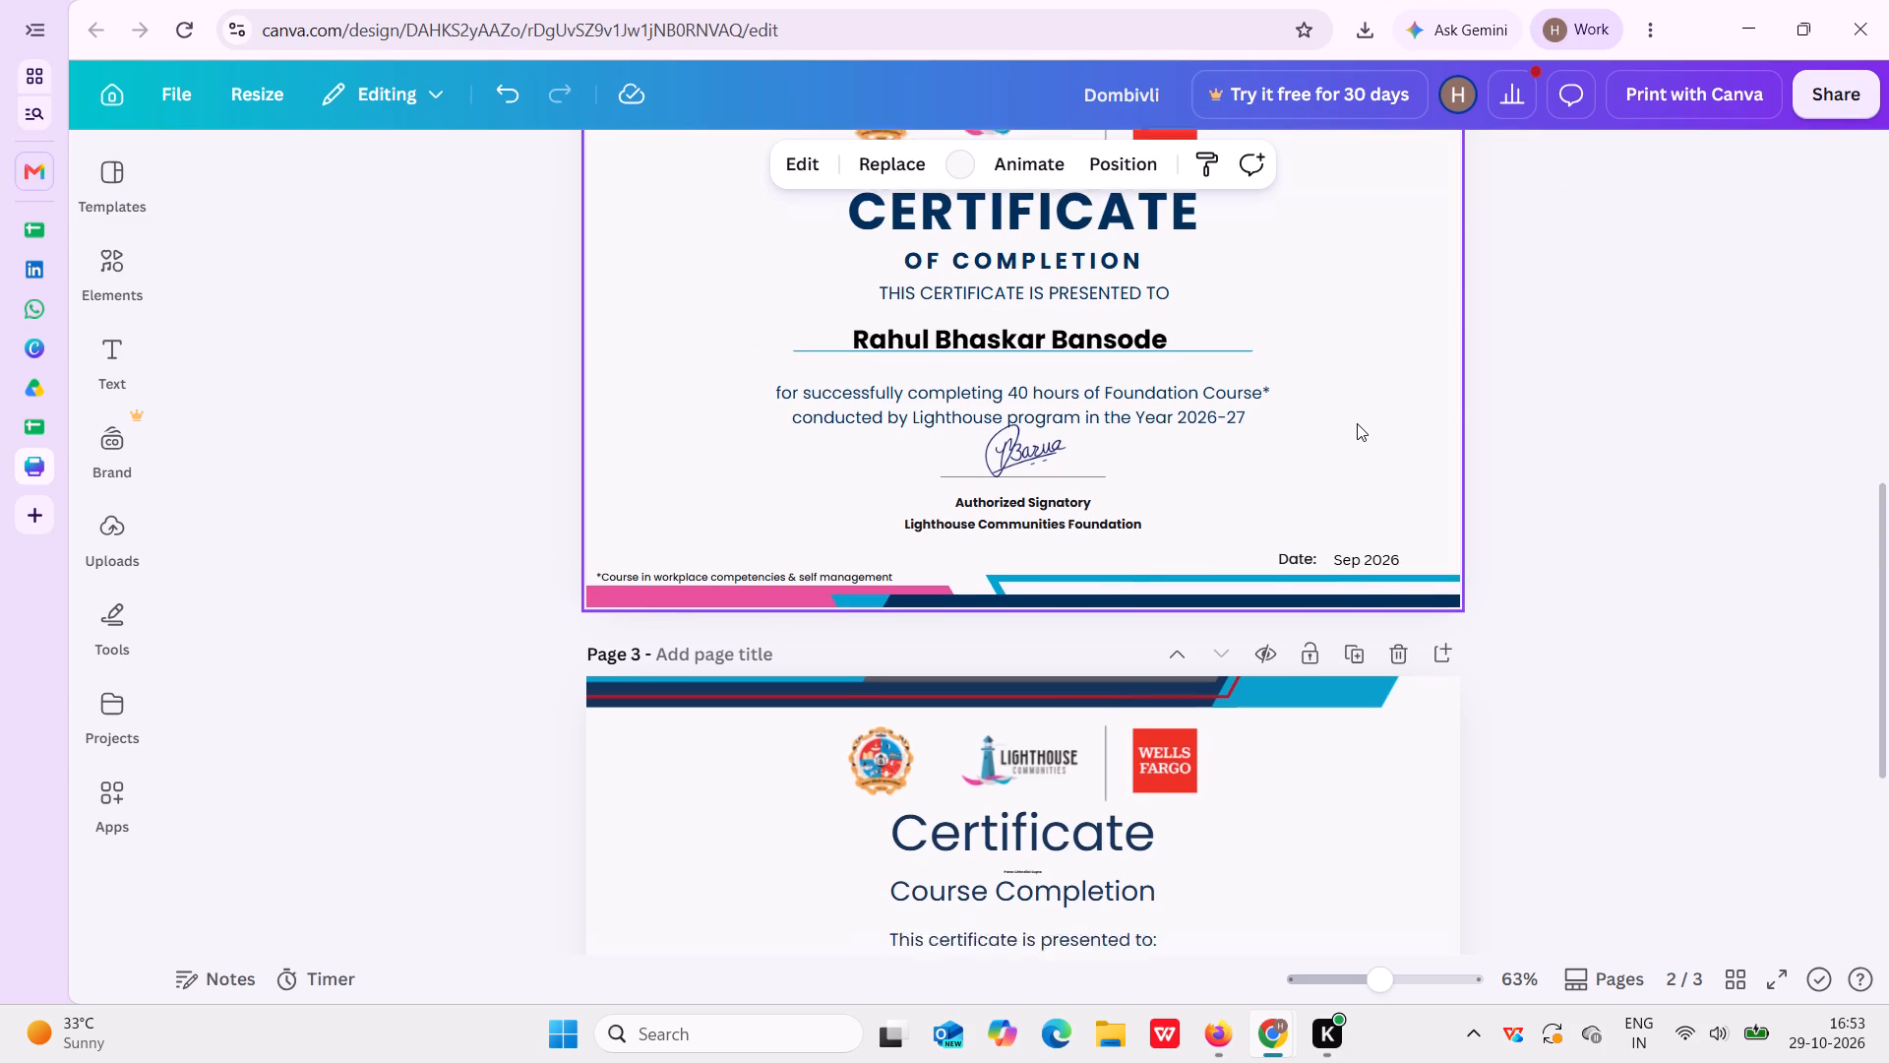
scroll(1357, 423, "down", 1)
left_click(908, 716)
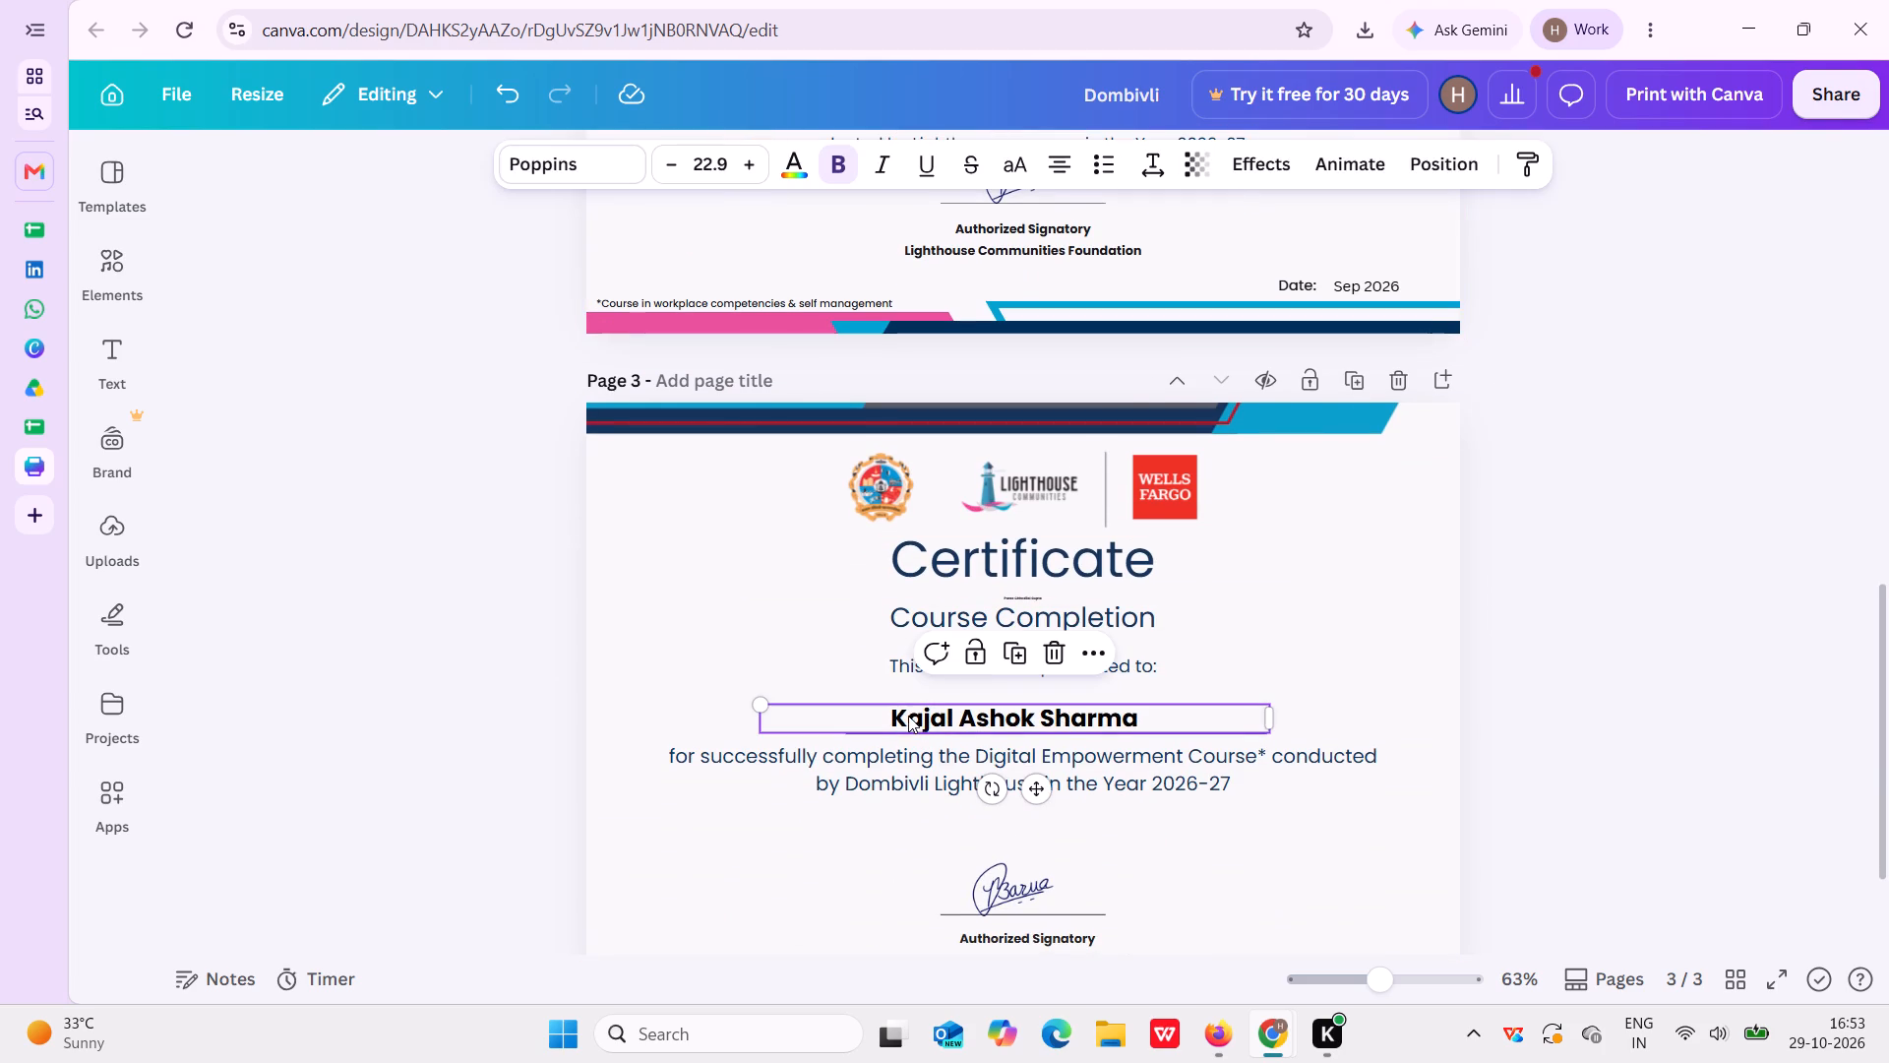
triple_click(874, 716)
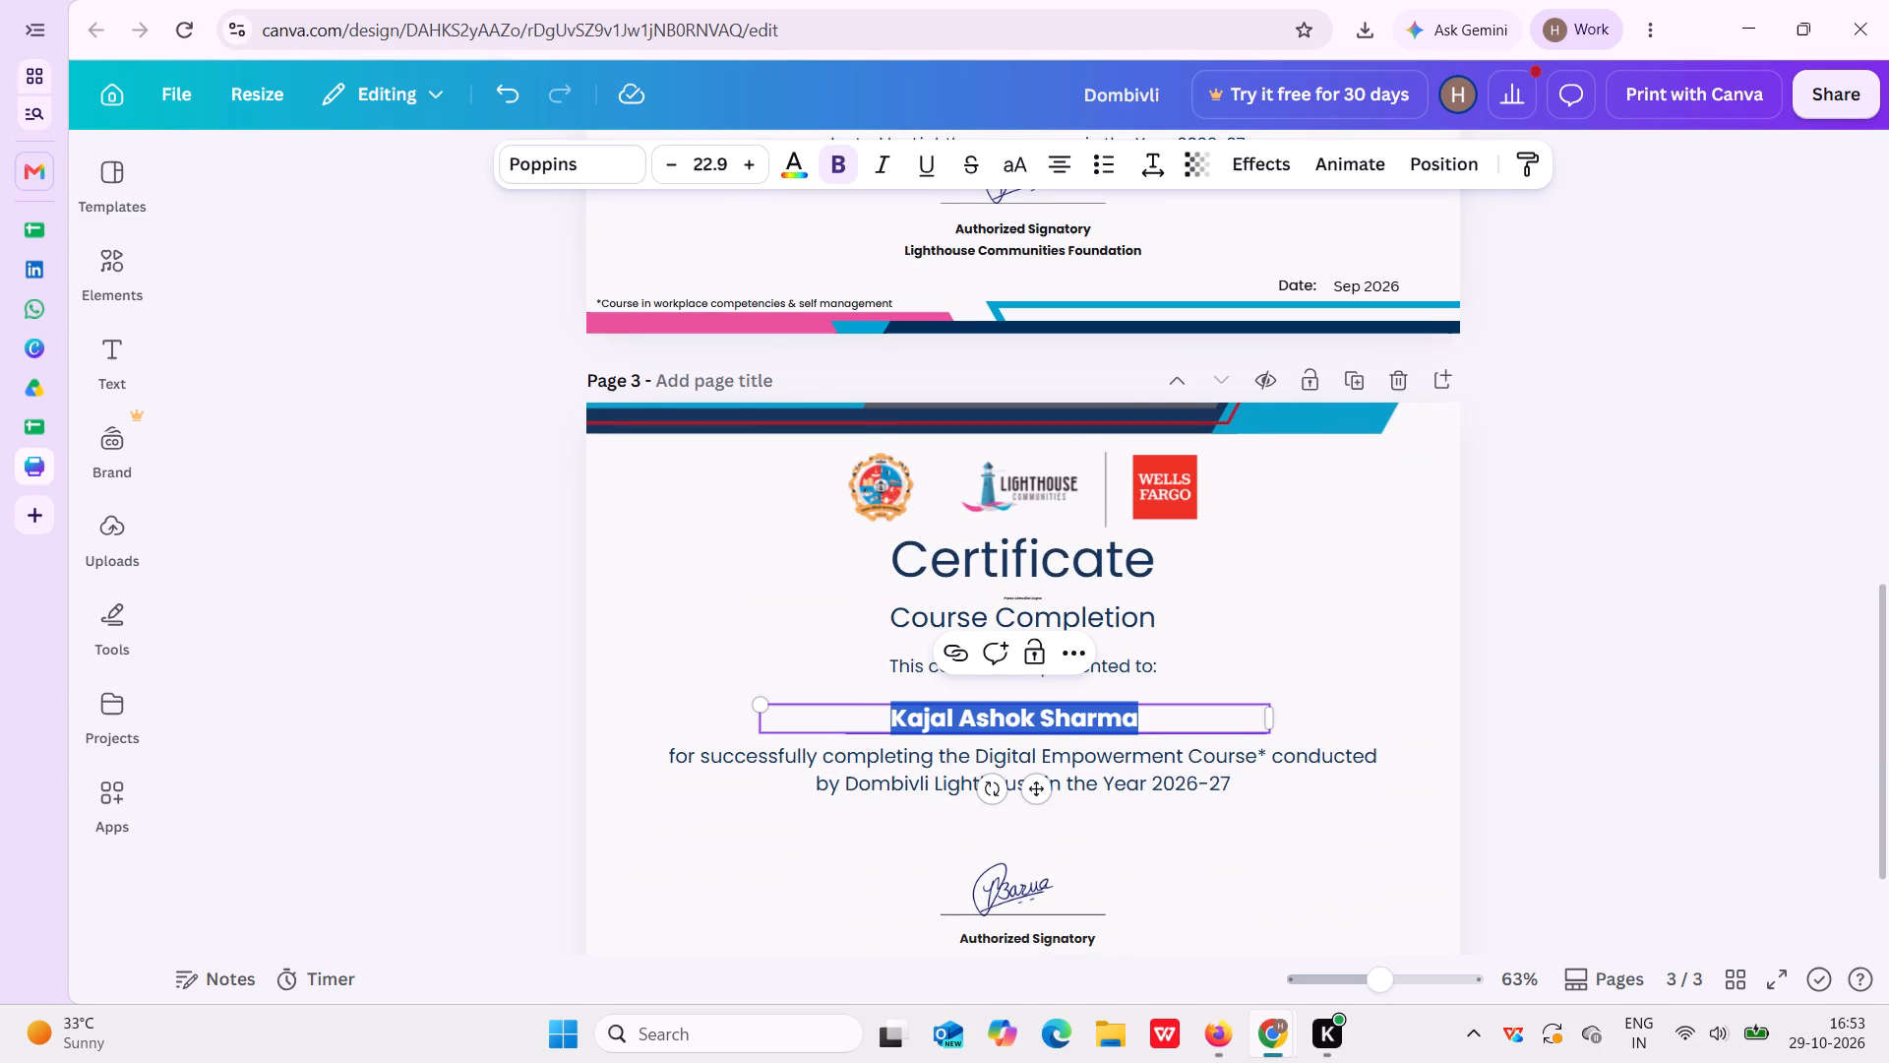
key("BackSpace")
key("ctrl+v")
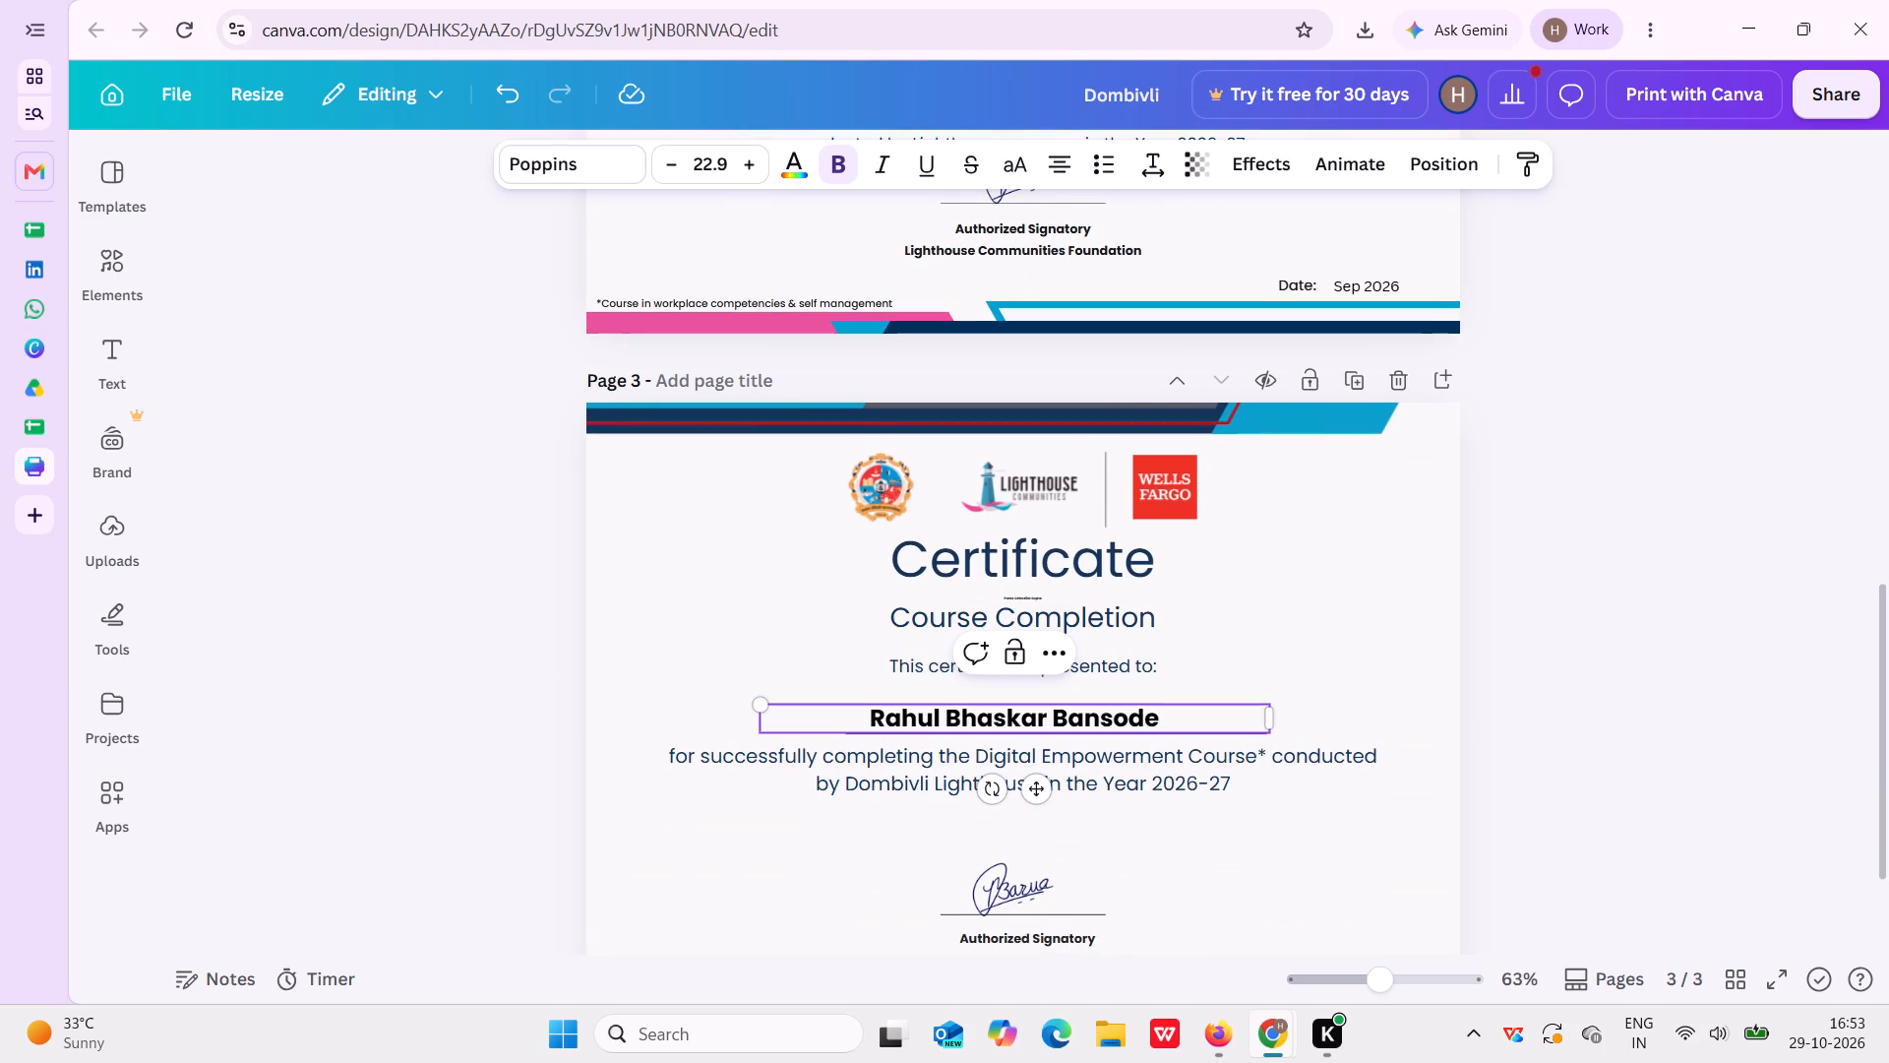
left_click(1375, 509)
Download pages 2–3 of the Dombivli design as a PDF with the Digital preset.
scroll(1375, 509, "down", 2)
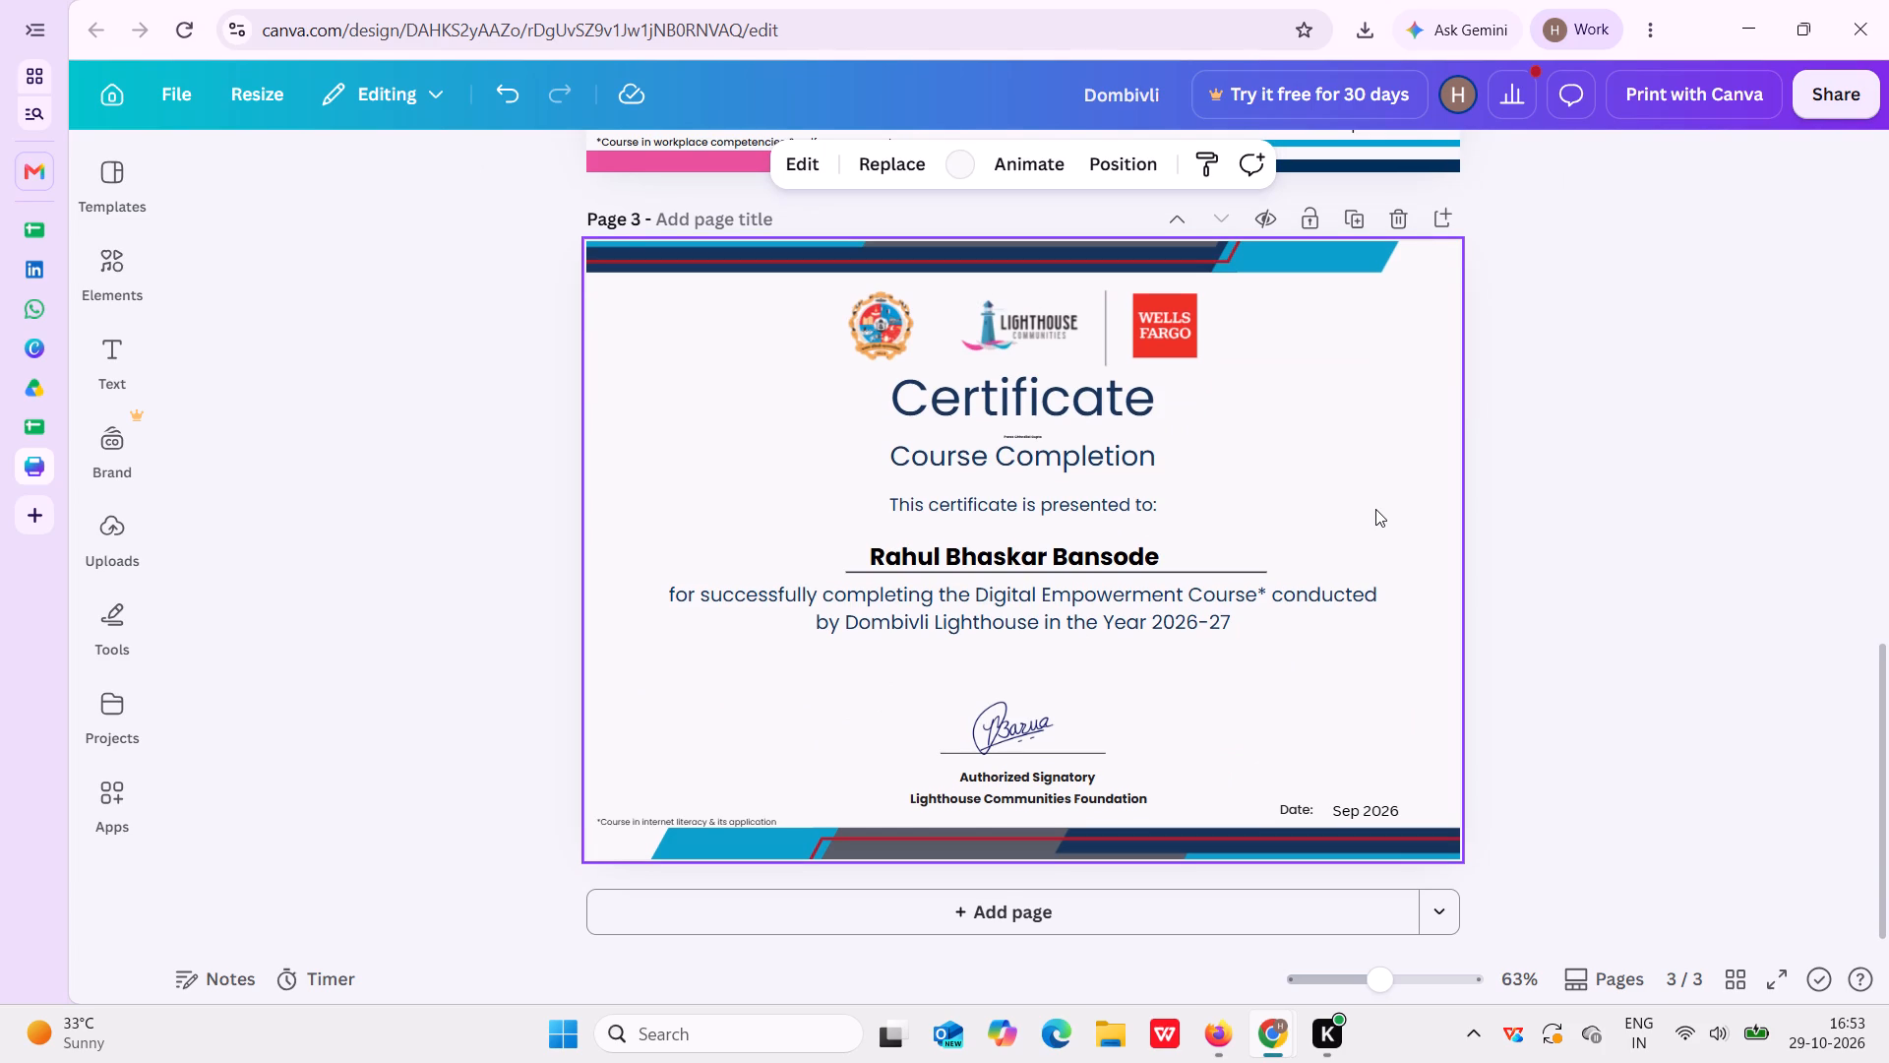
left_click(171, 95)
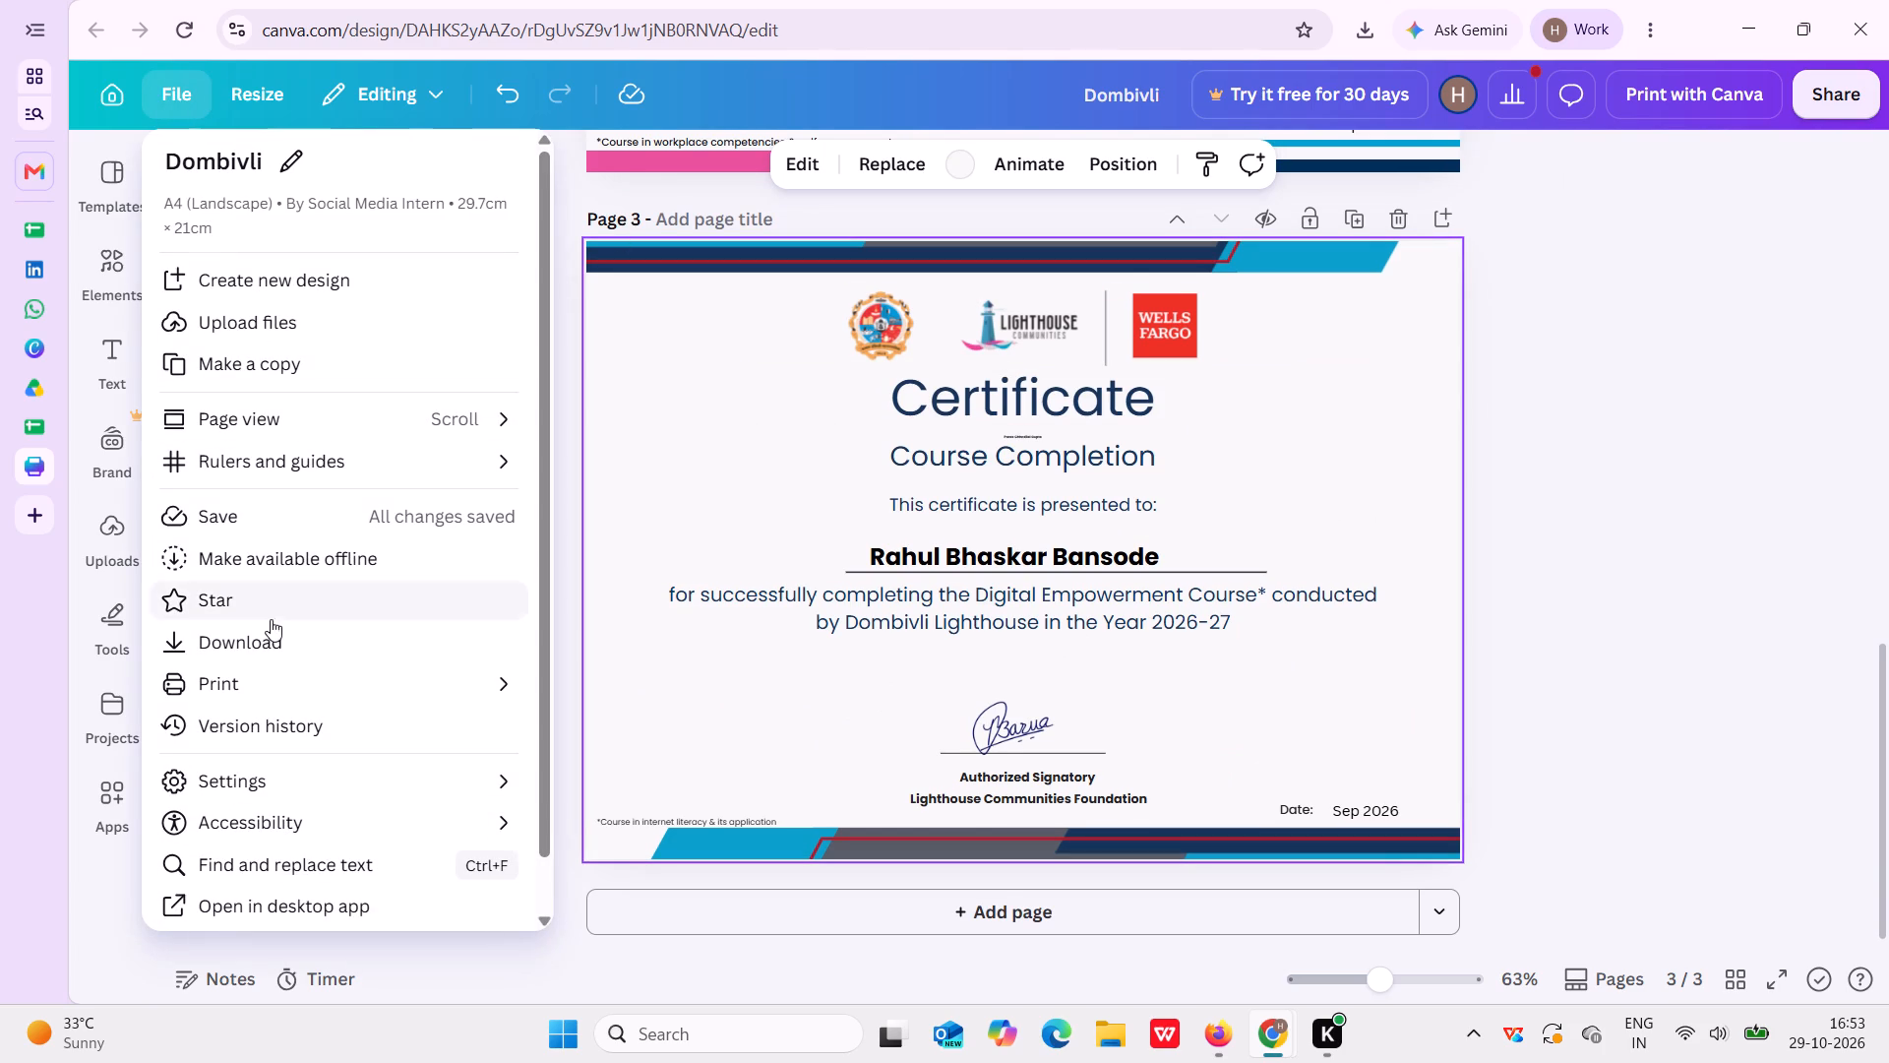
left_click(268, 638)
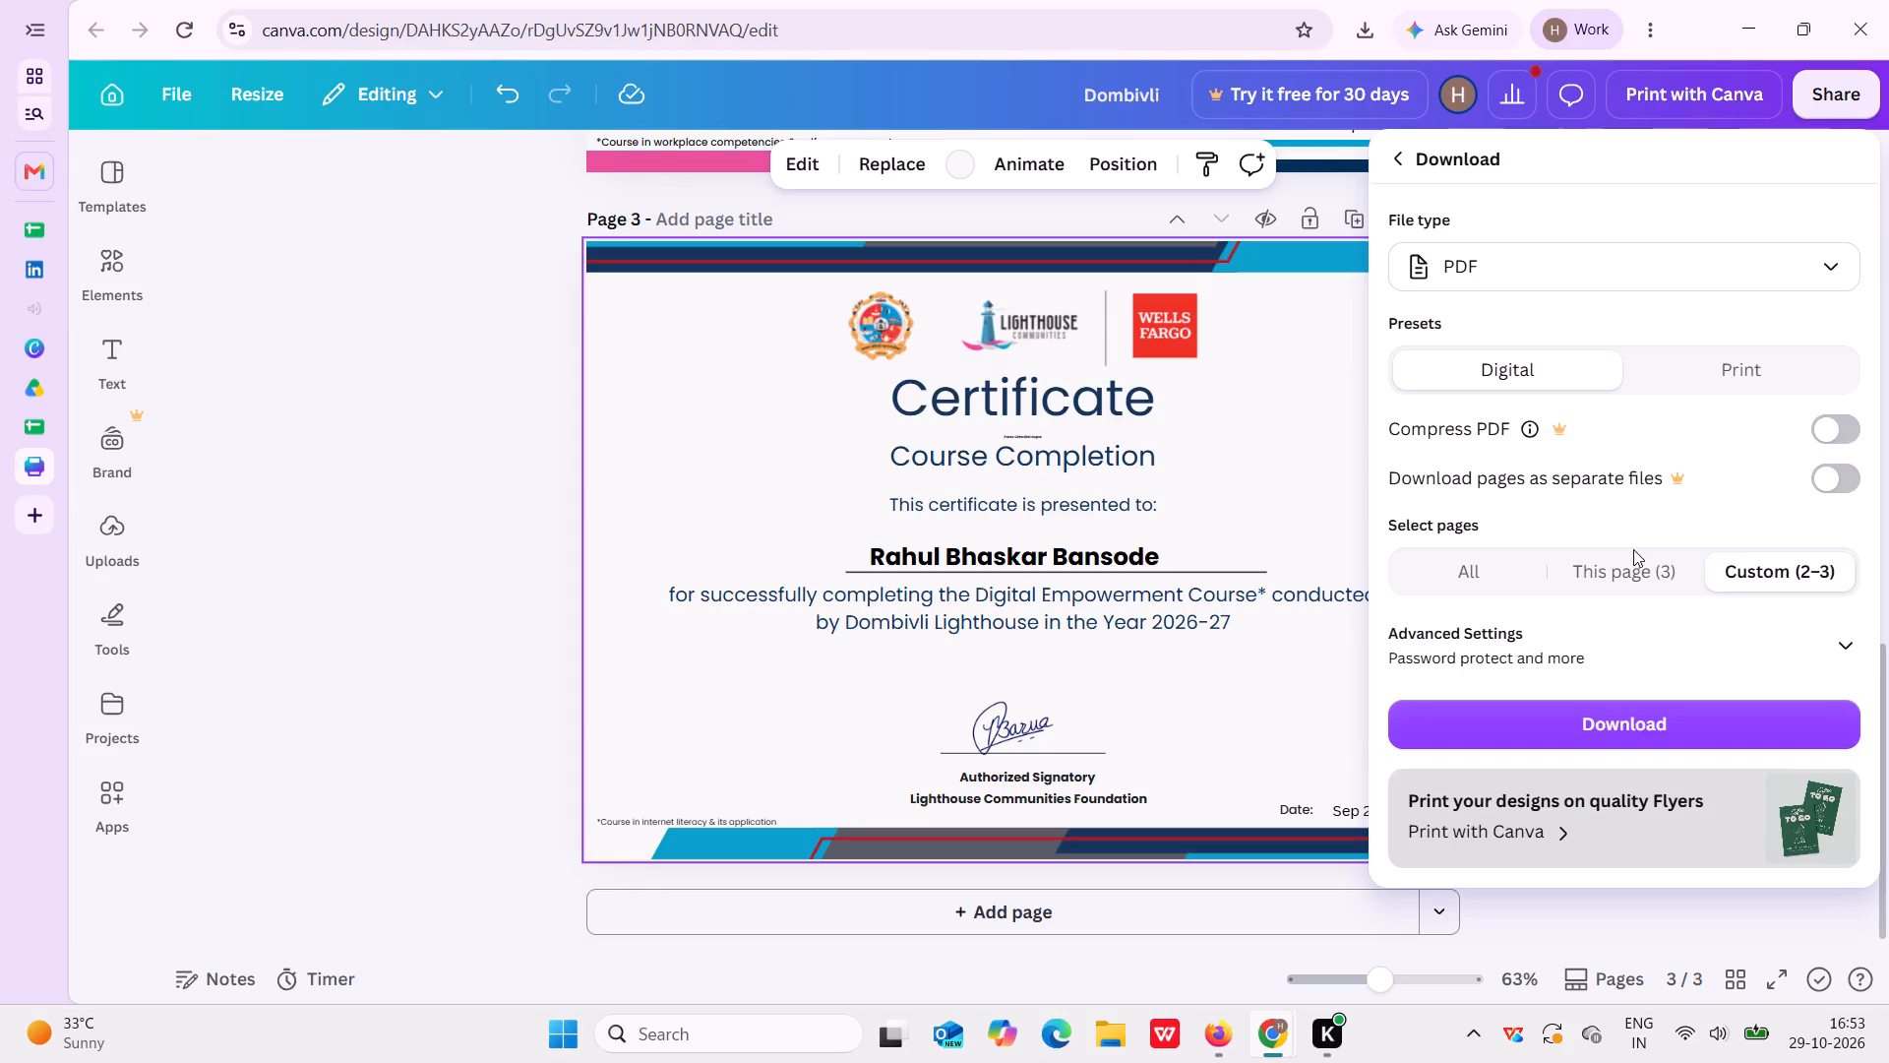
left_click(1591, 719)
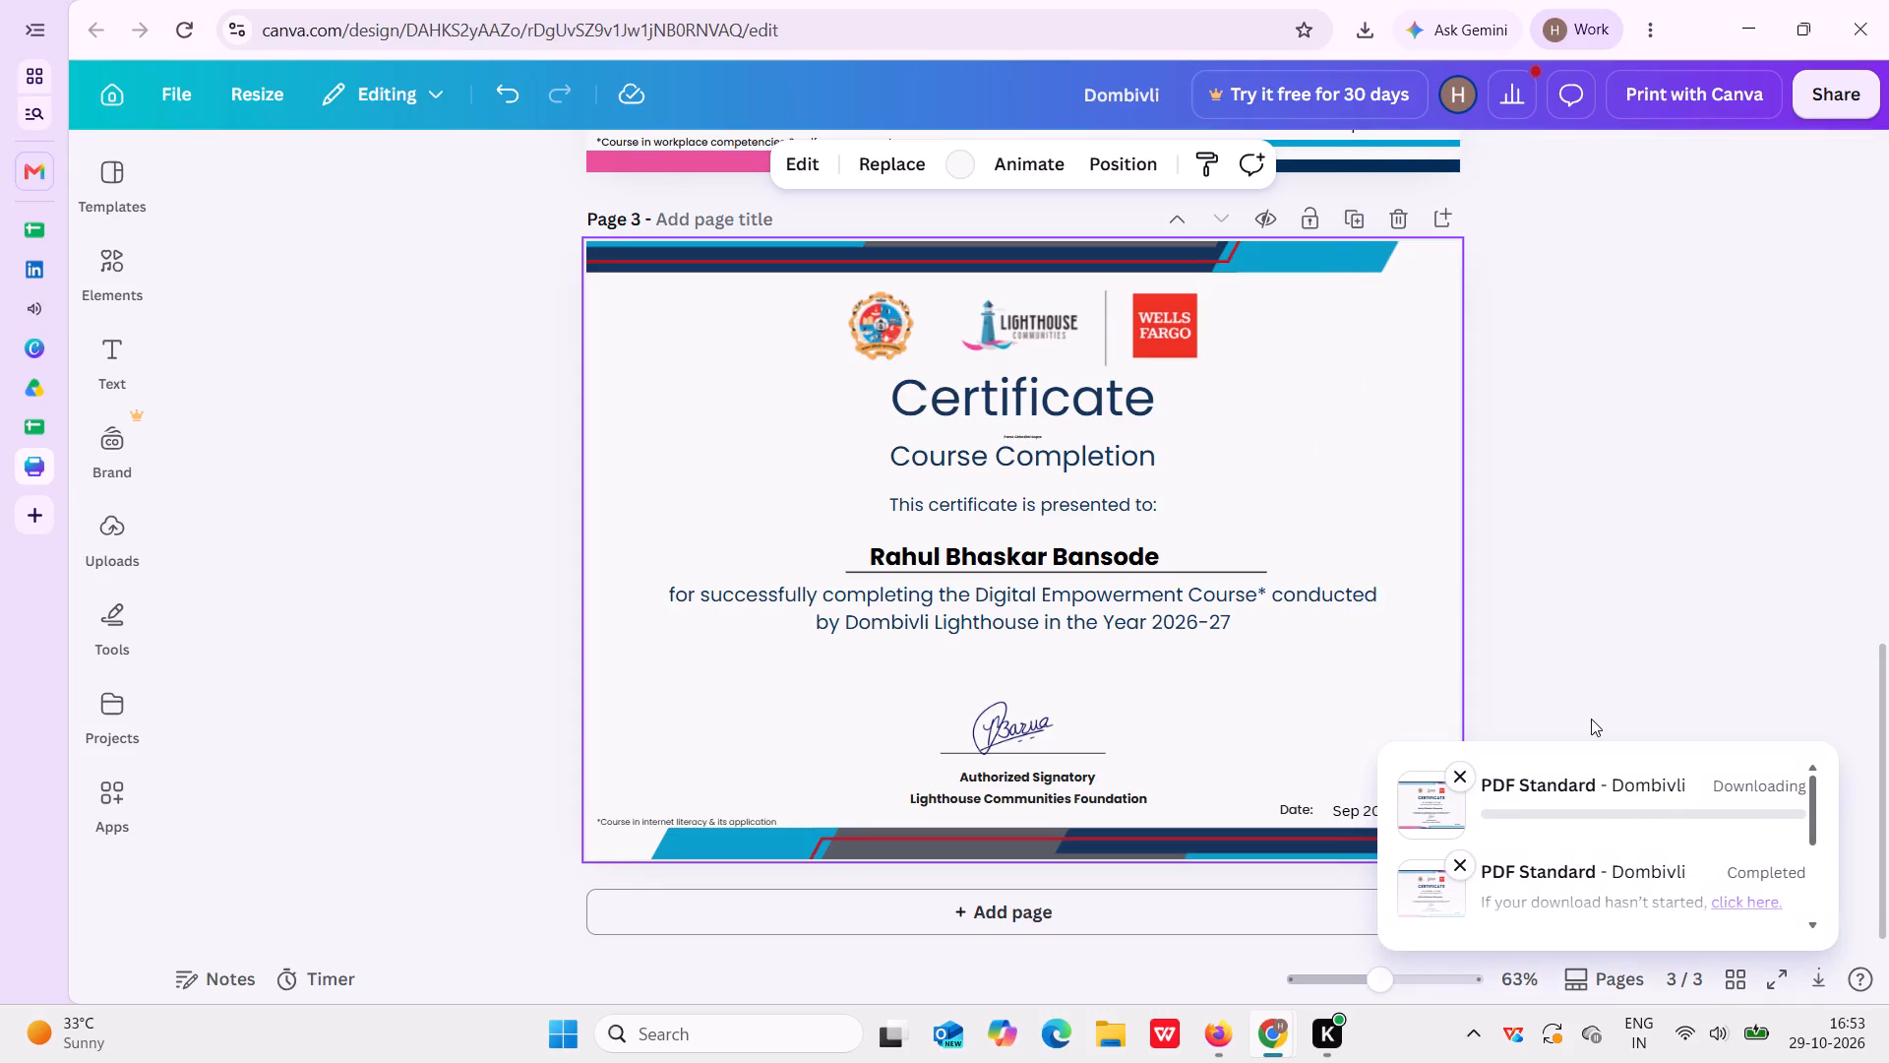
Upload the newly downloaded Dombivli certificate PDF to the Batch no 146 folder in Drive.
left_click(43, 422)
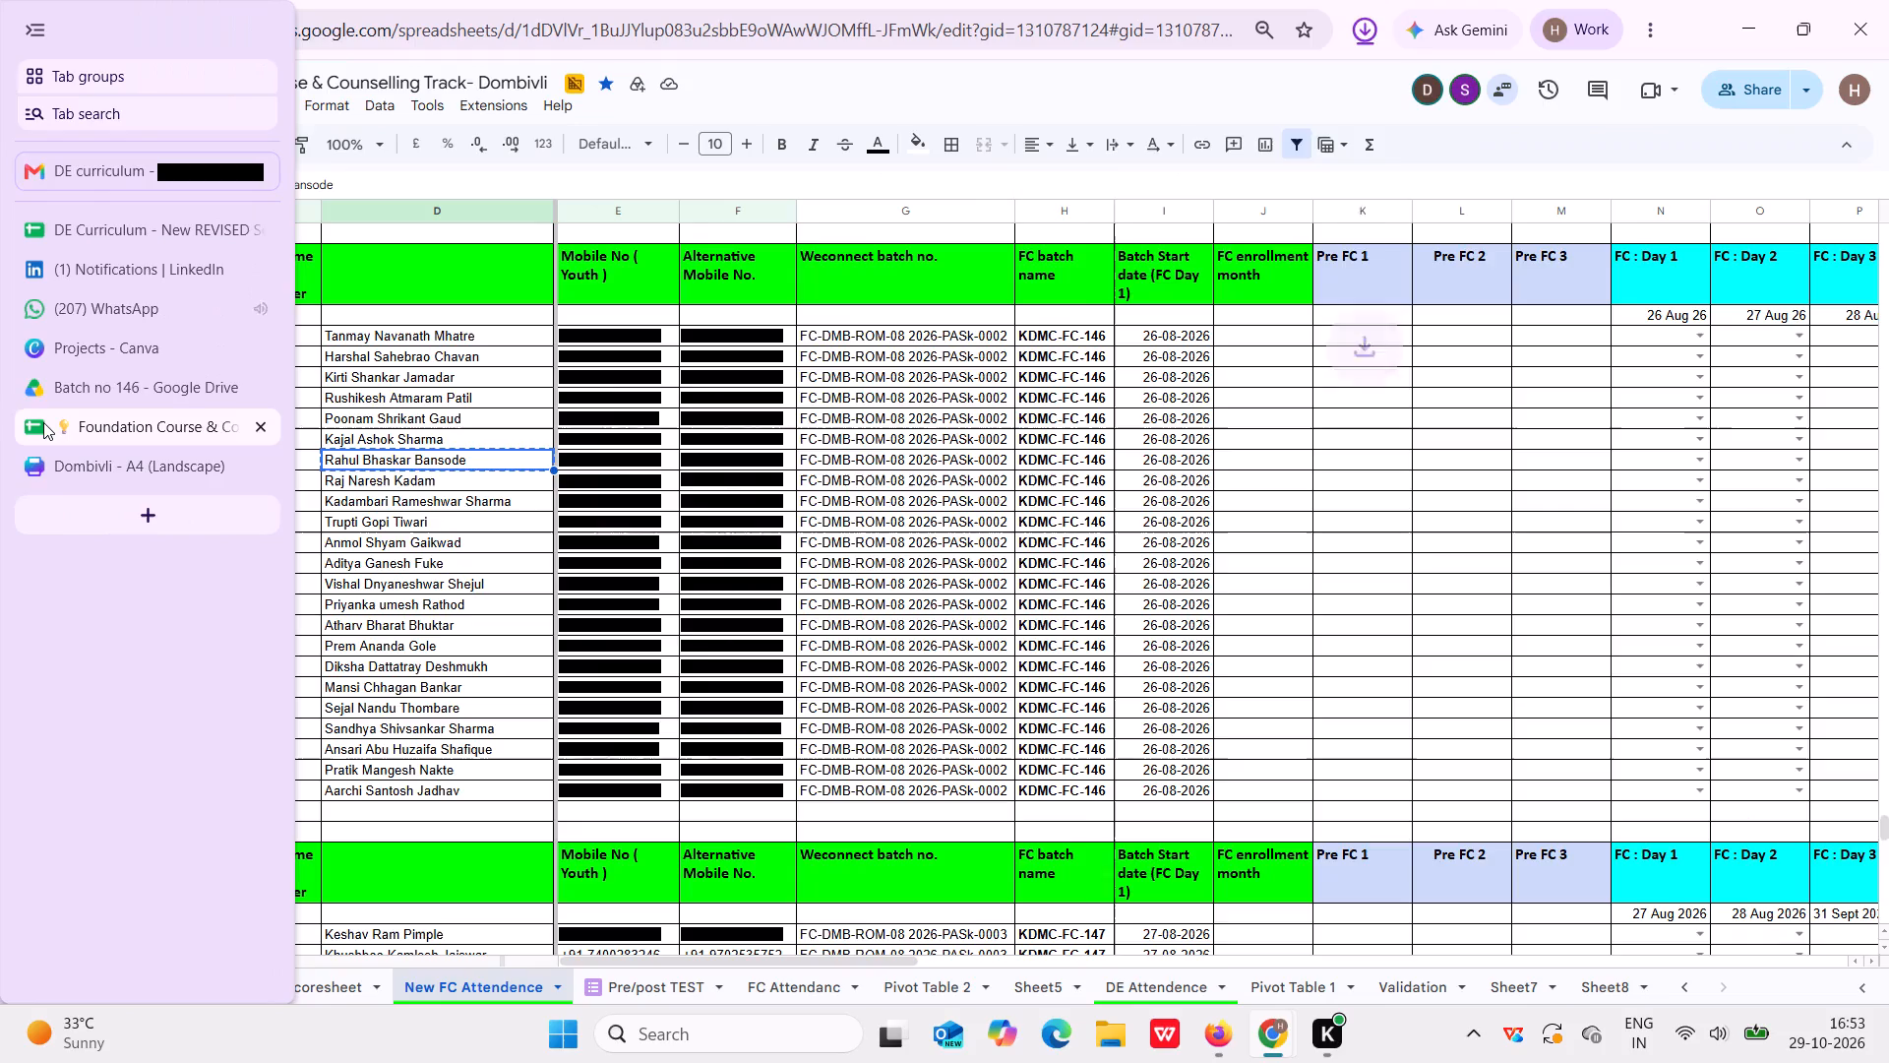
left_click(77, 385)
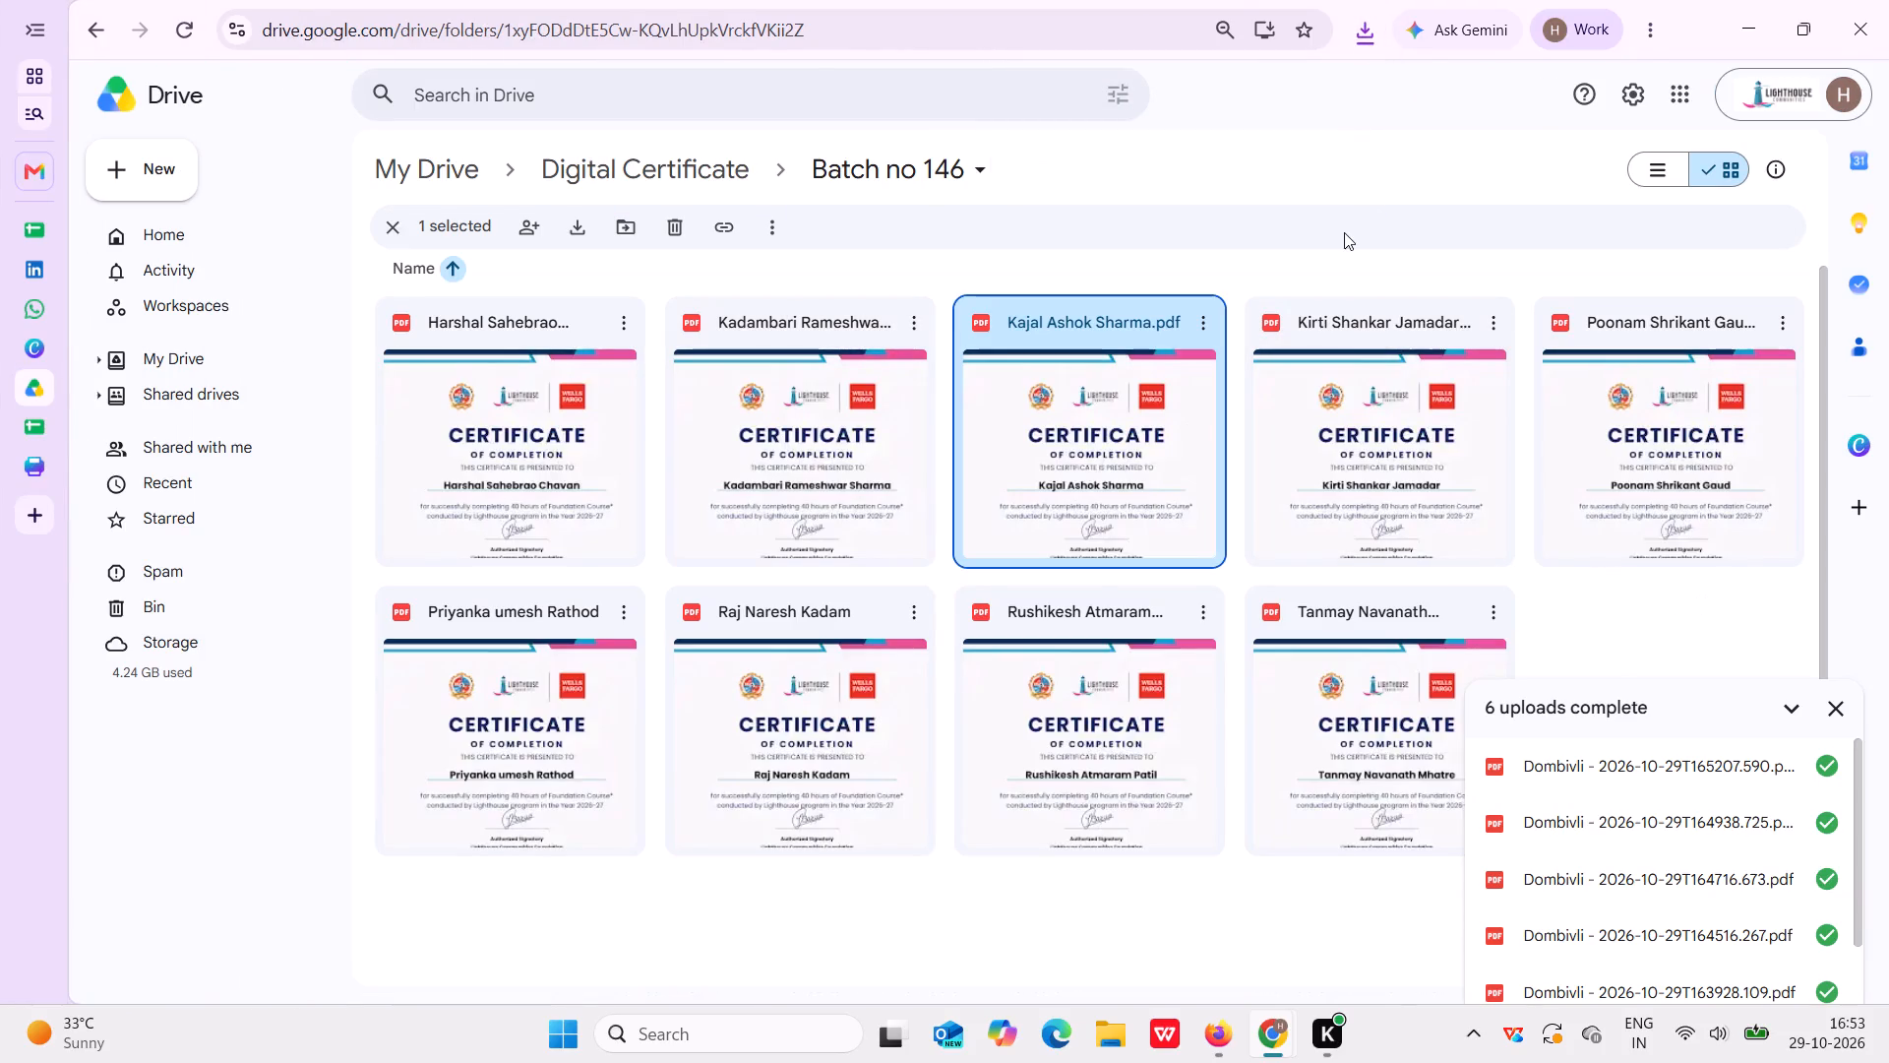
left_click(1363, 46)
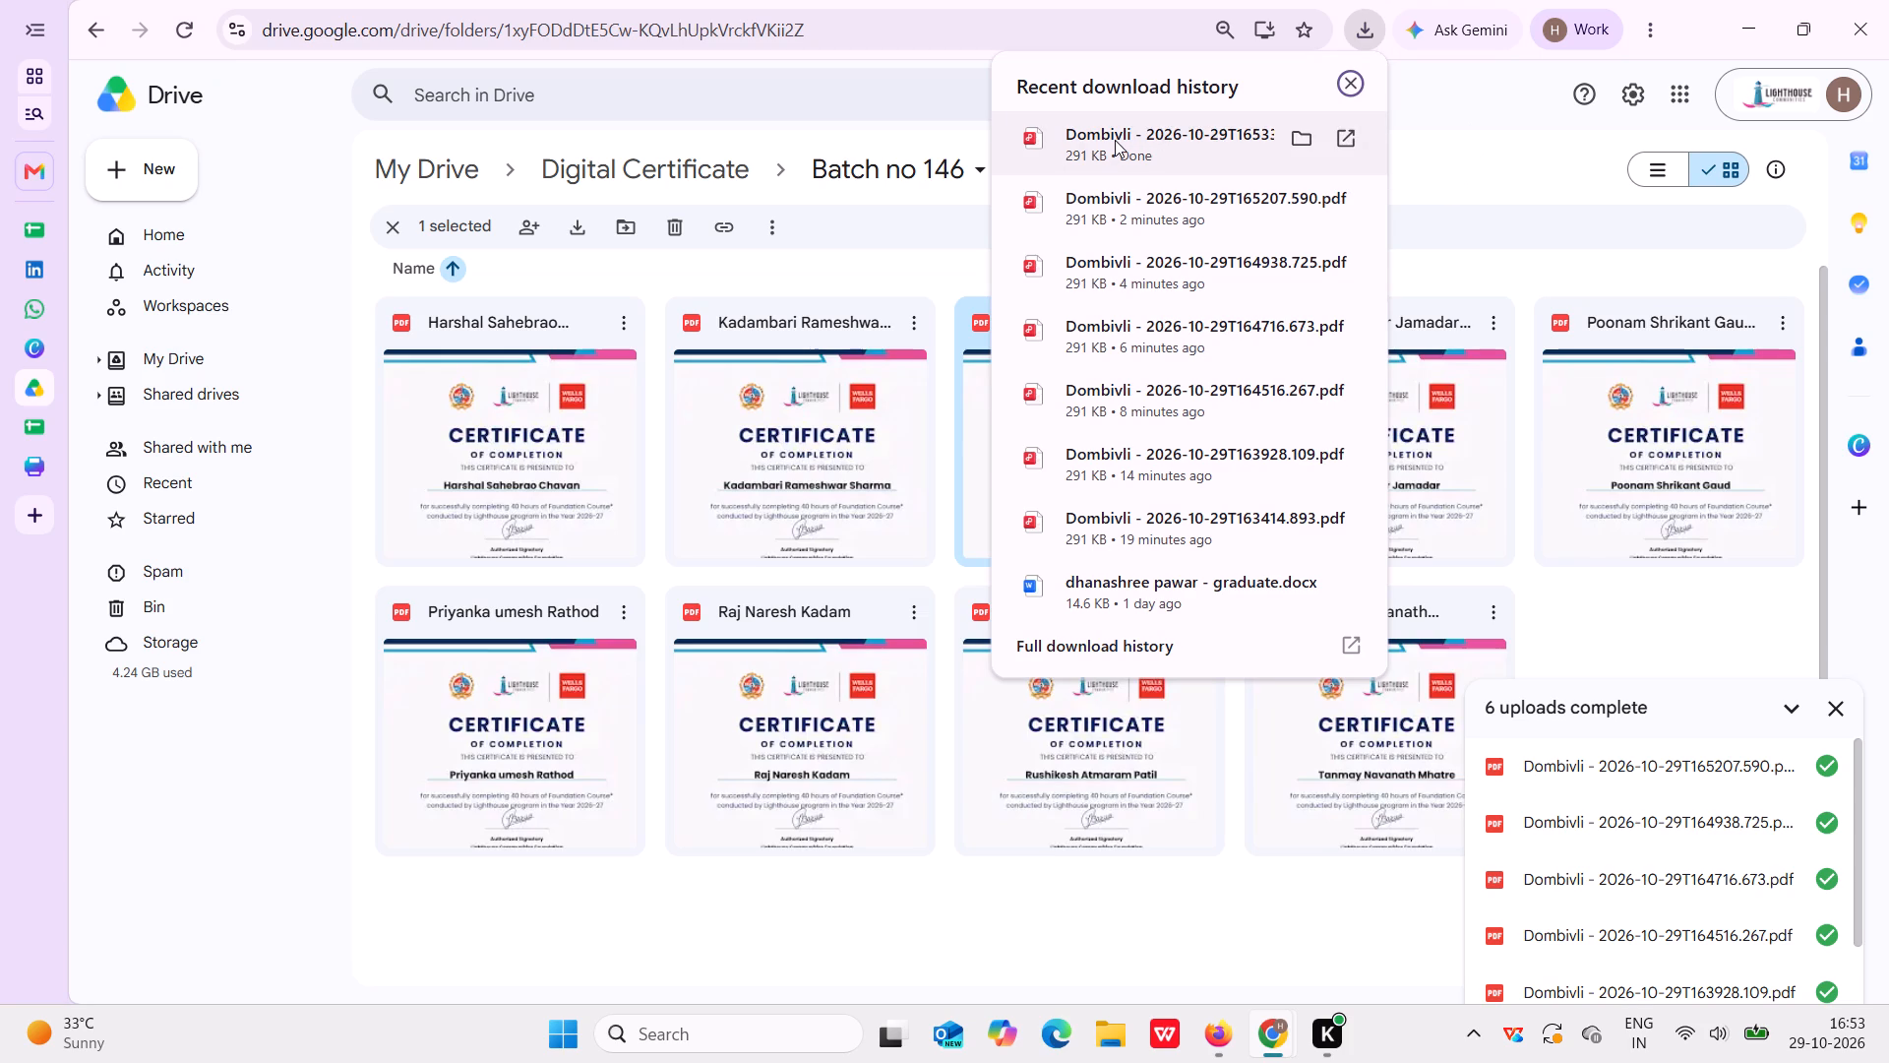
left_click_drag(1177, 135, 700, 405)
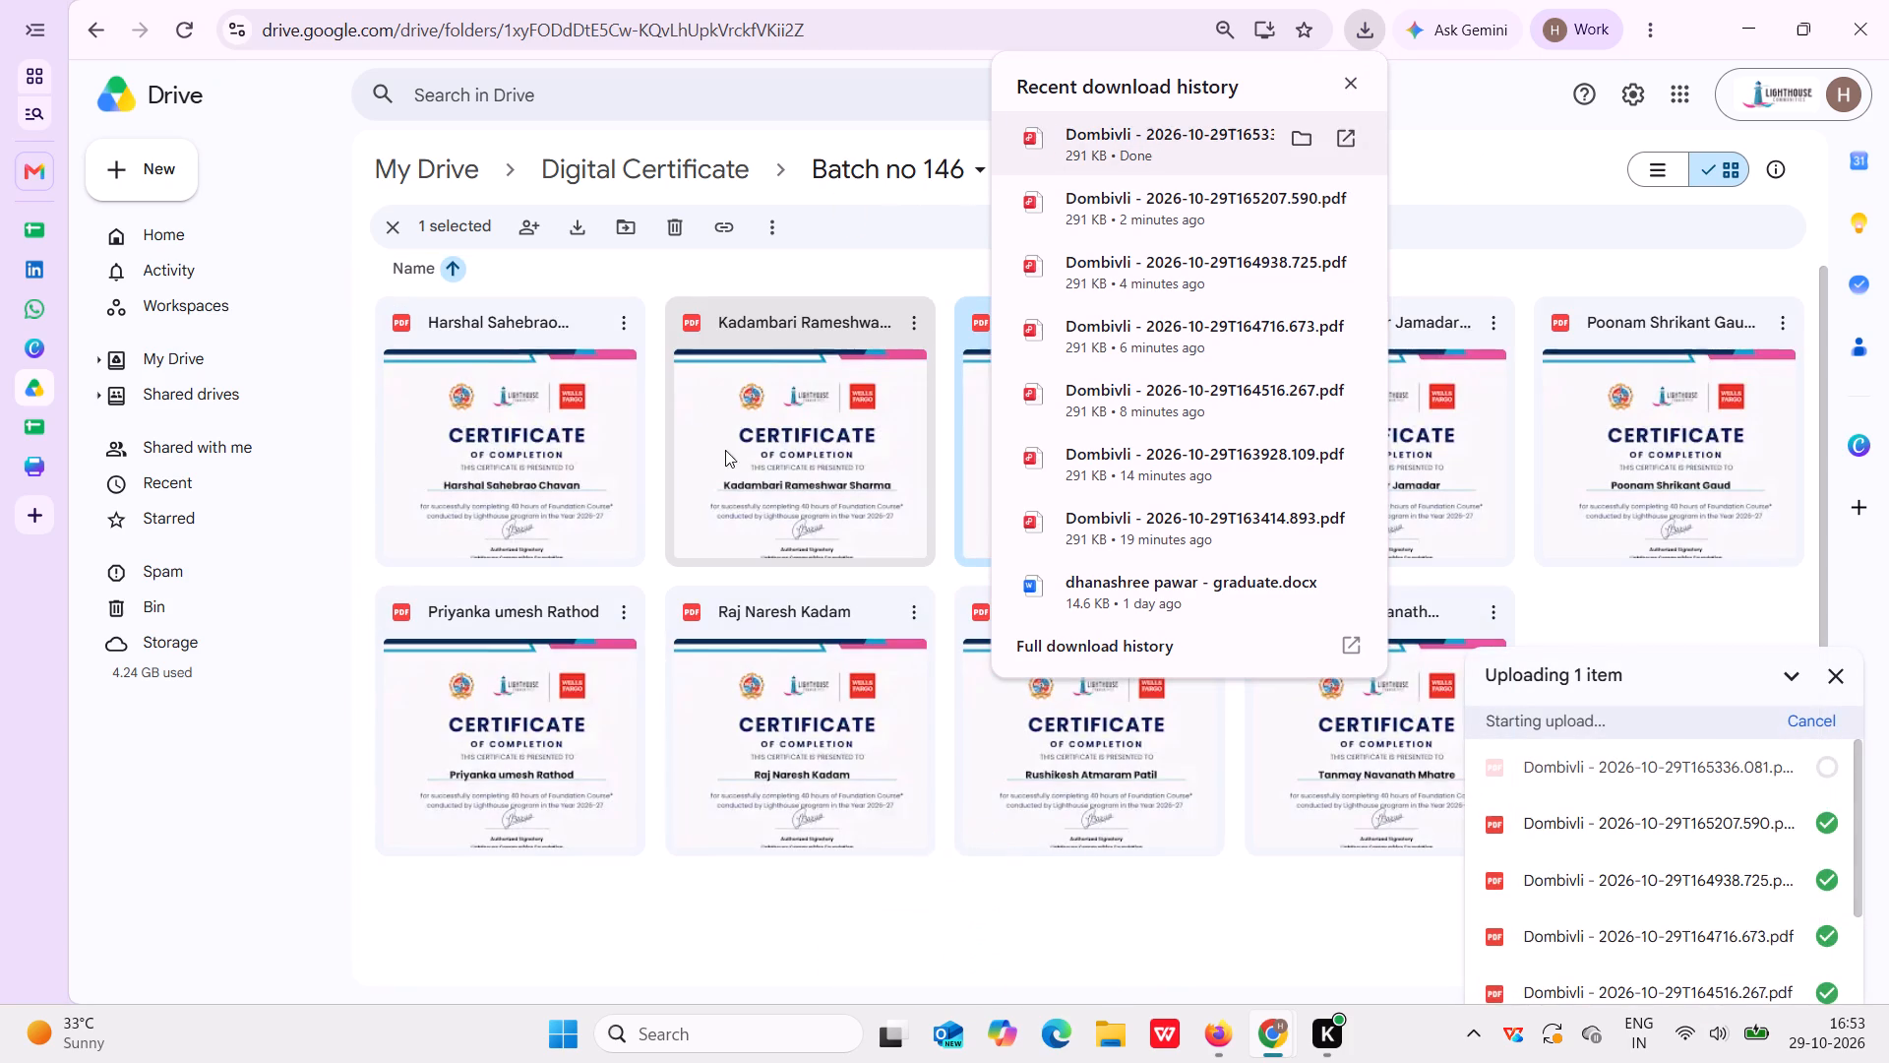
left_click(1221, 908)
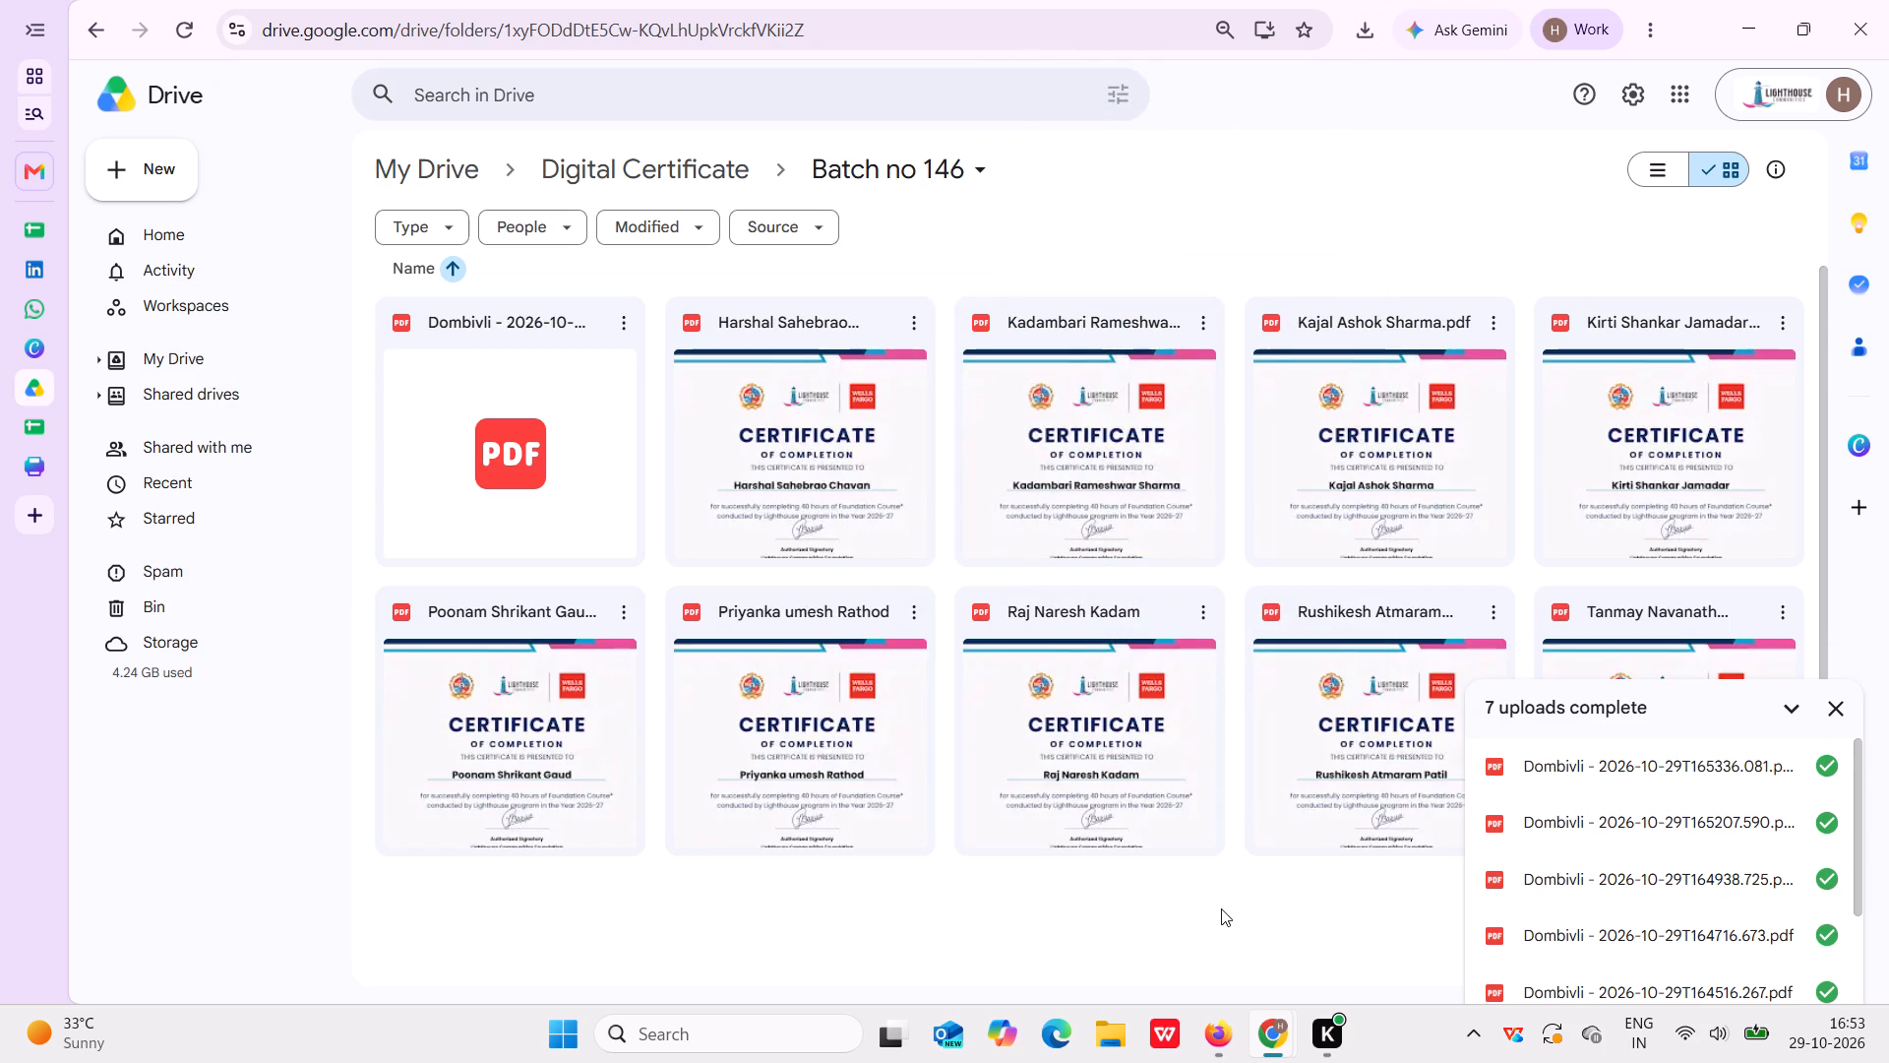
Rename the newly uploaded Dombivli PDF with the copied name of recipient number 7, keeping the .pdf extension.
left_click(623, 322)
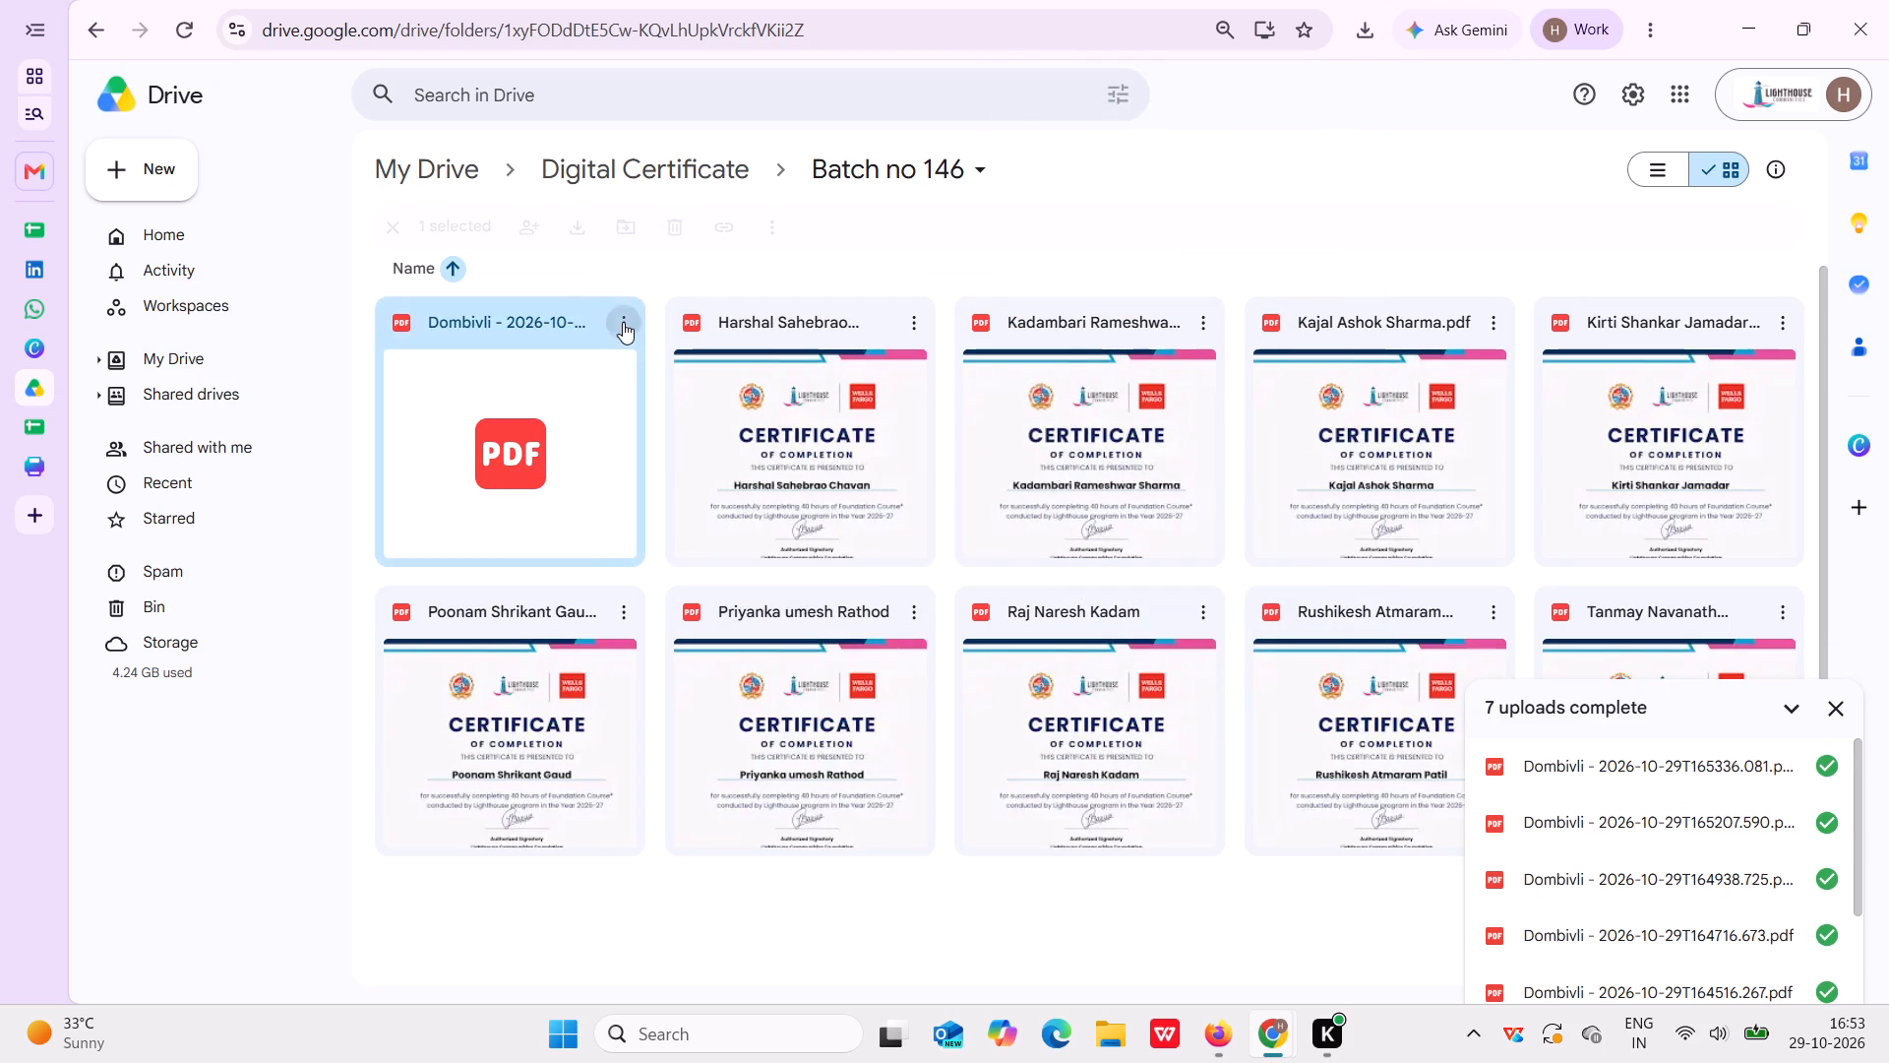
left_click(681, 448)
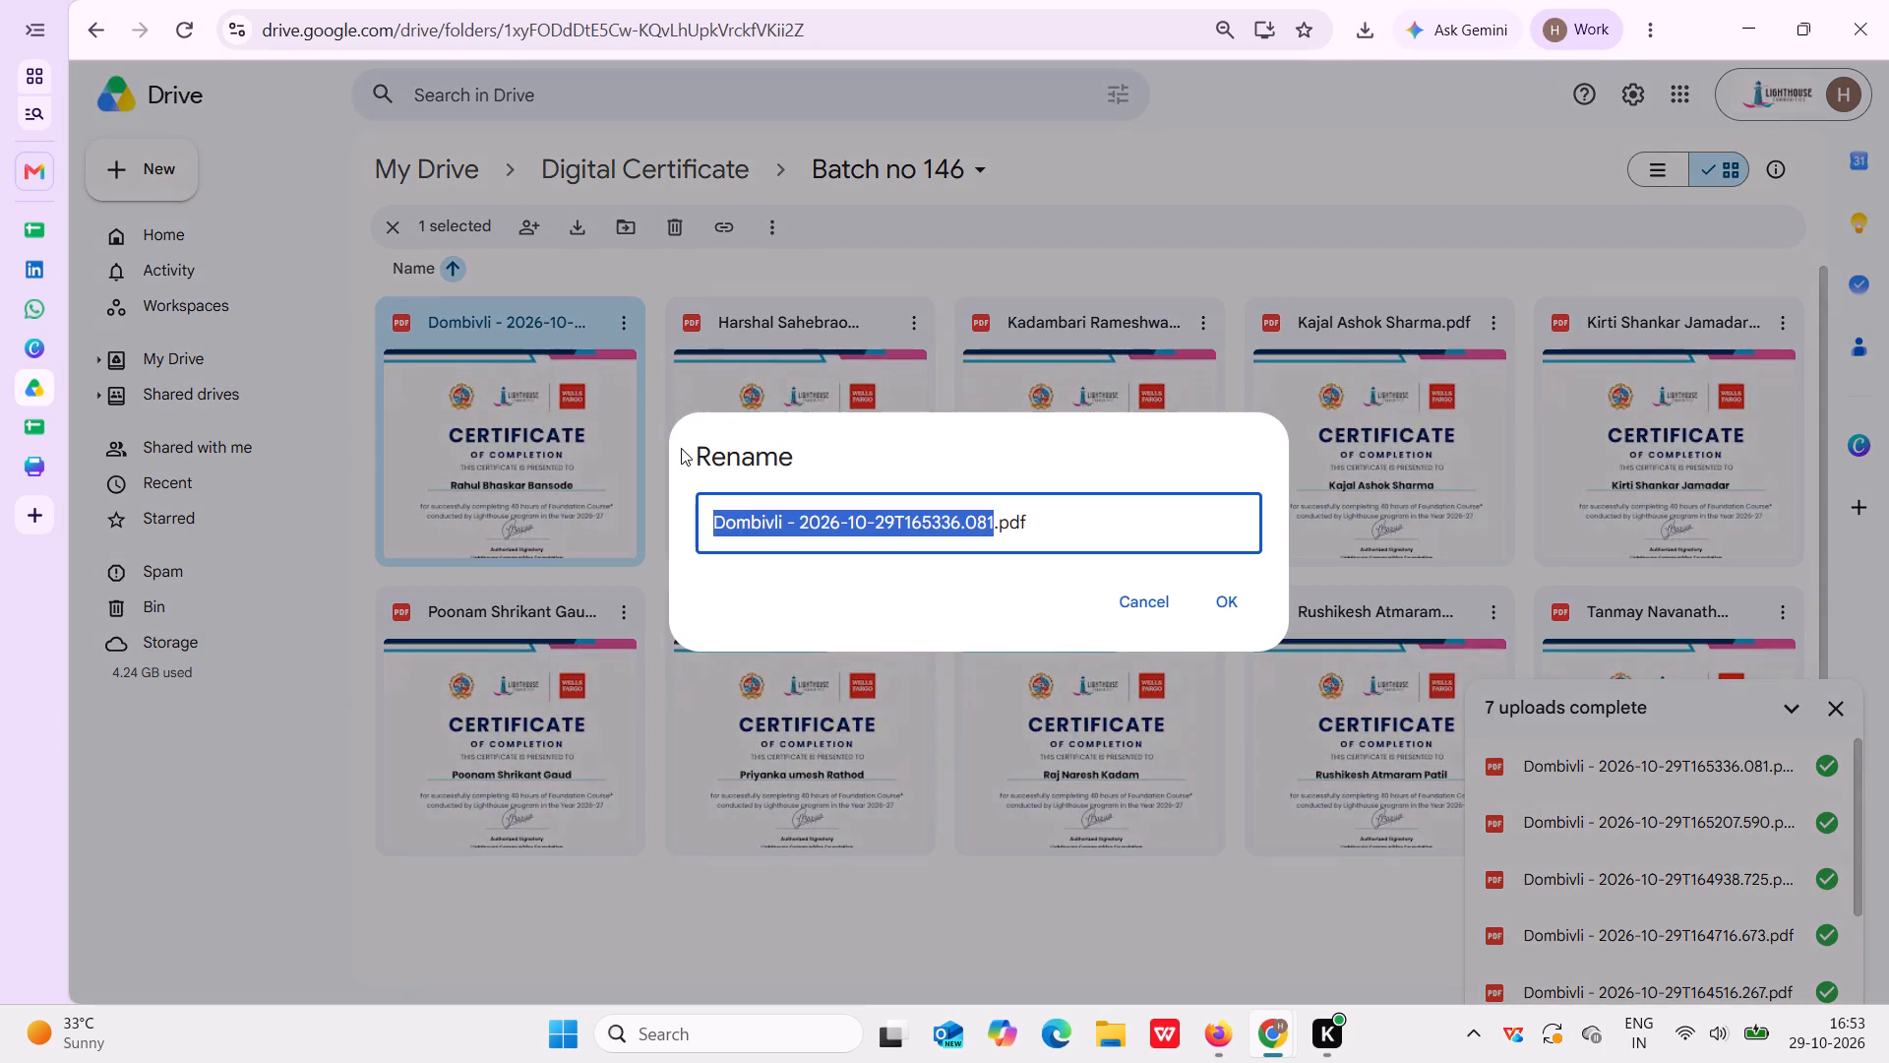
key("BackSpace")
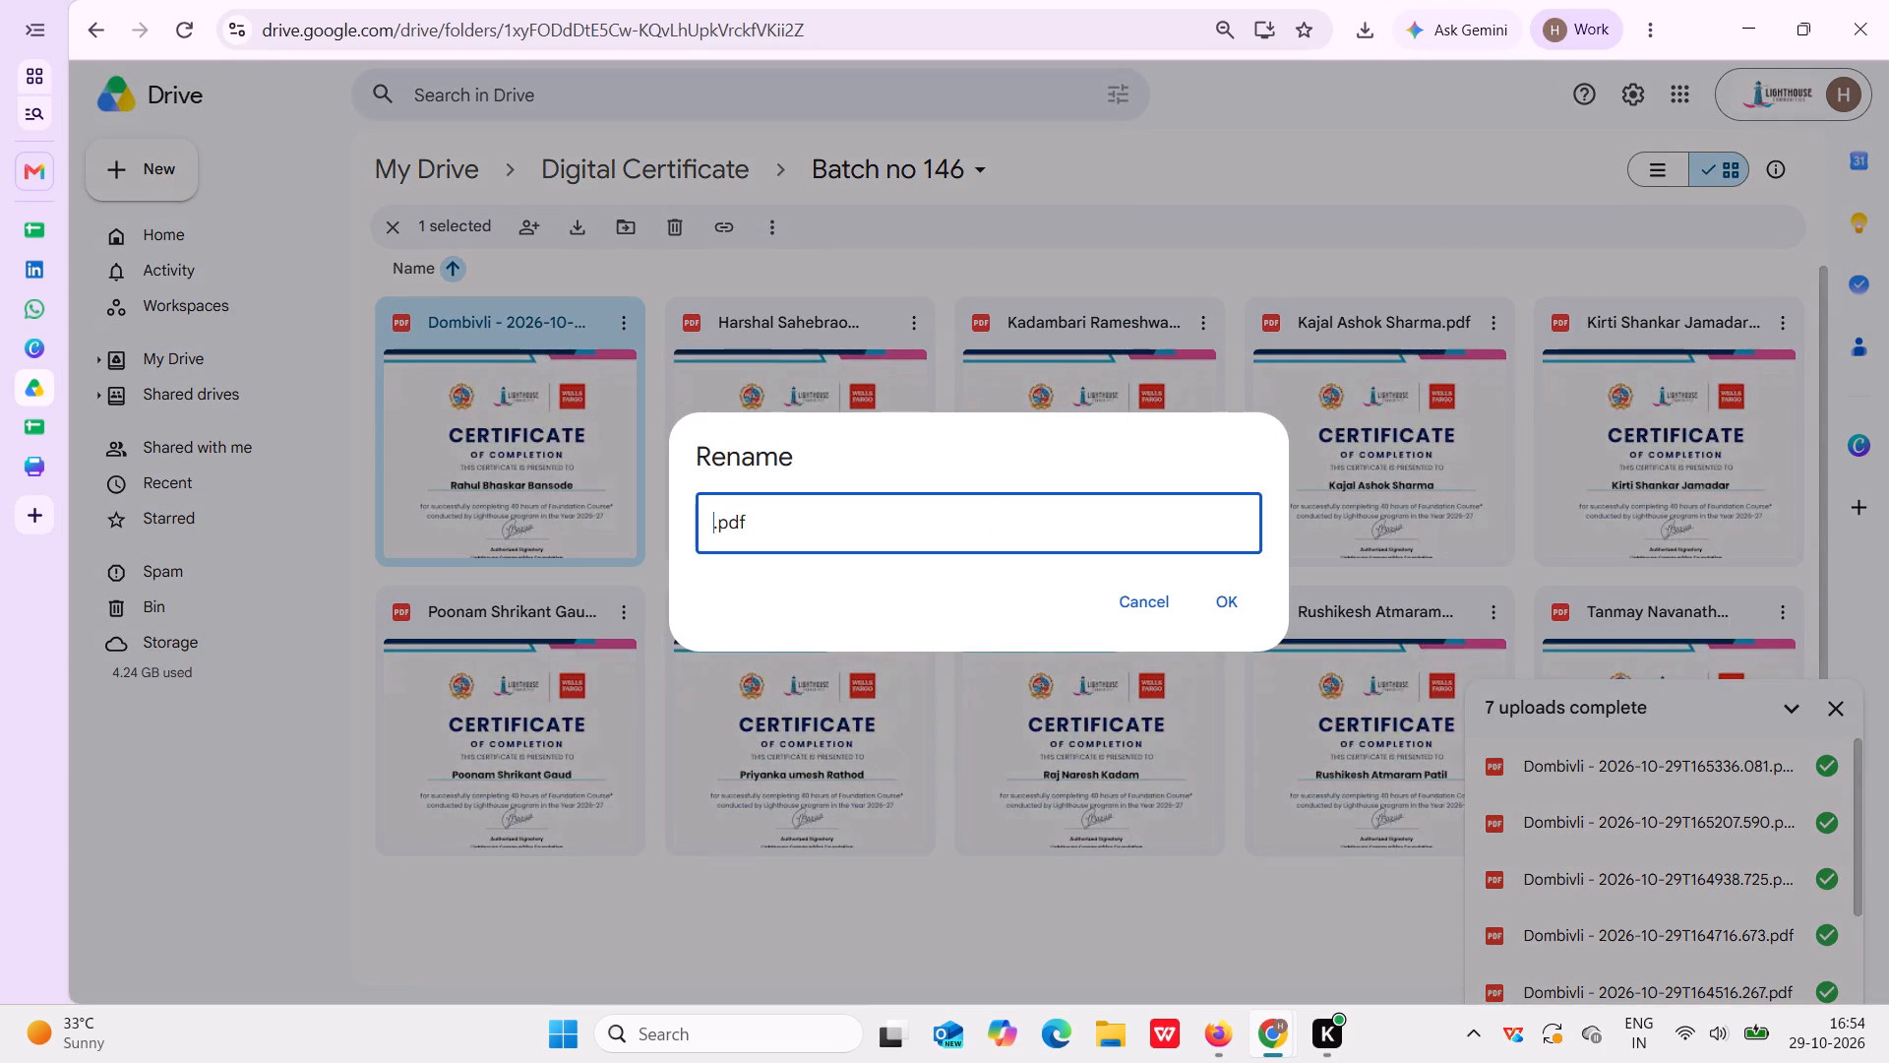
key("ctrl+v")
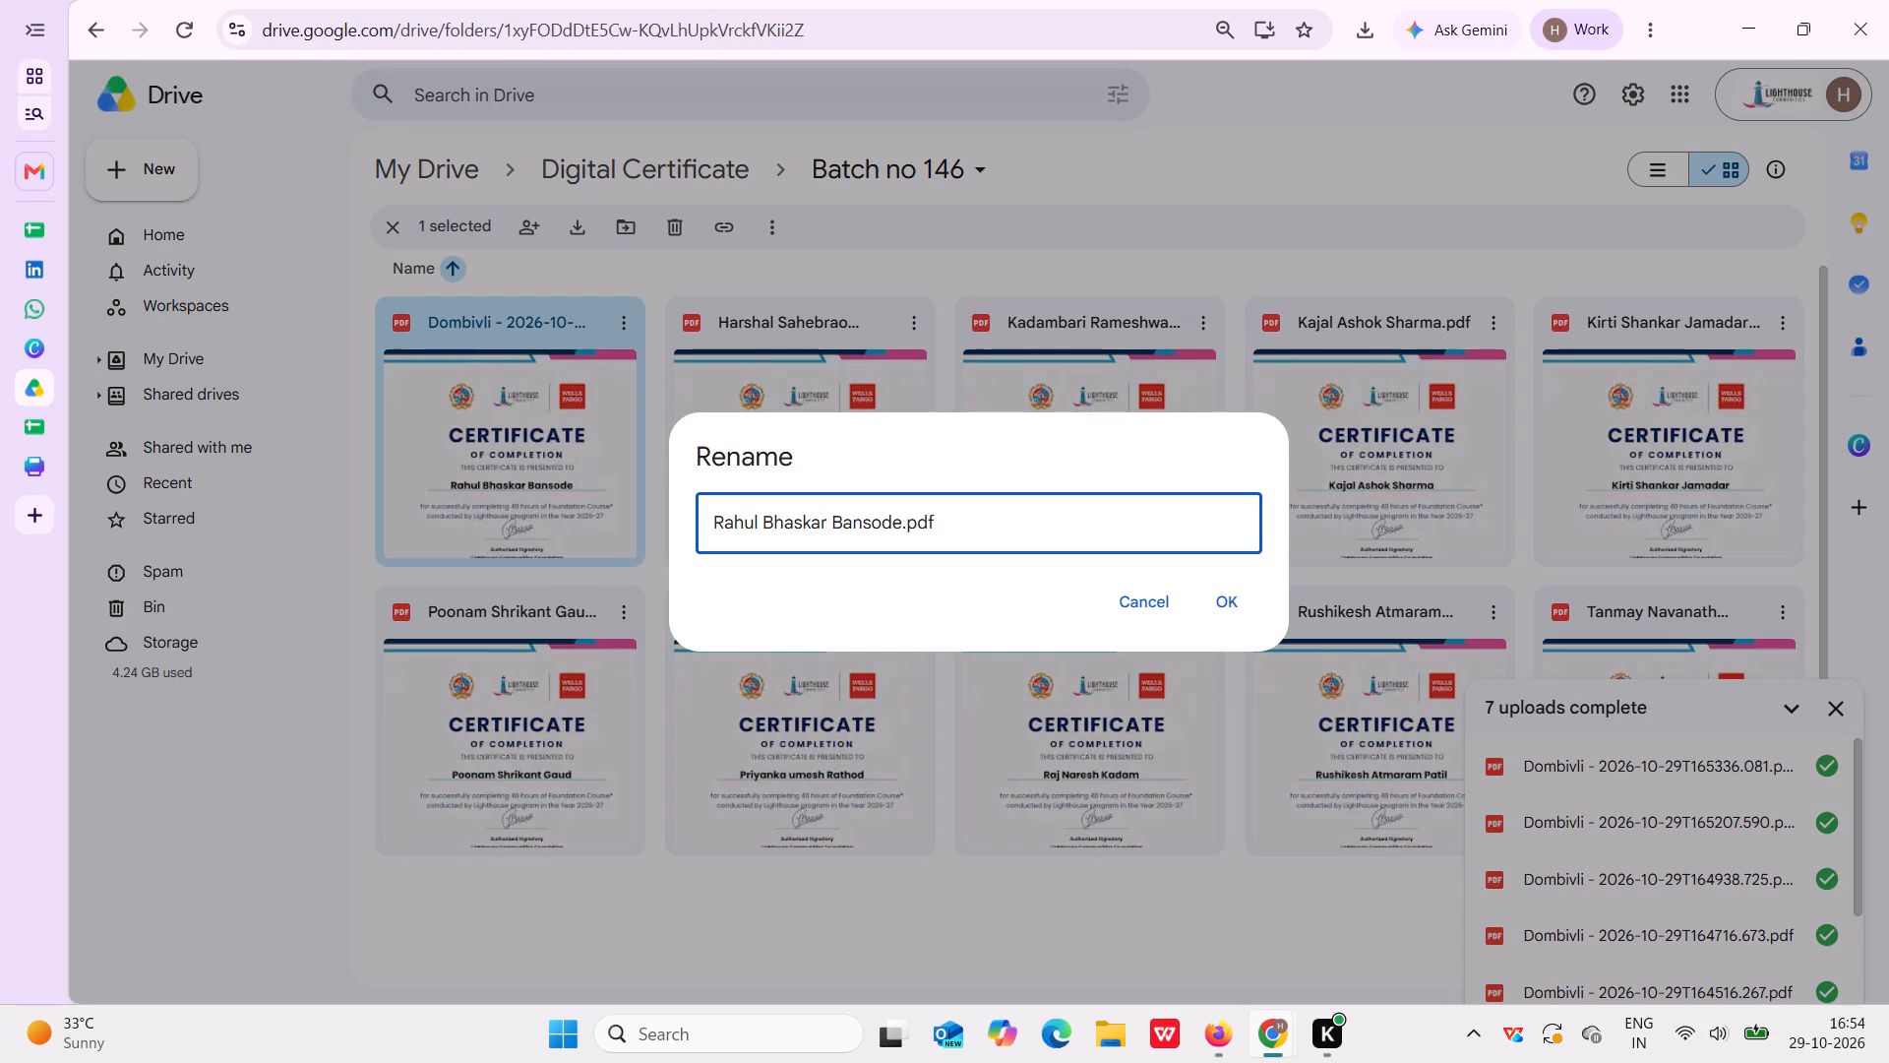
key("space")
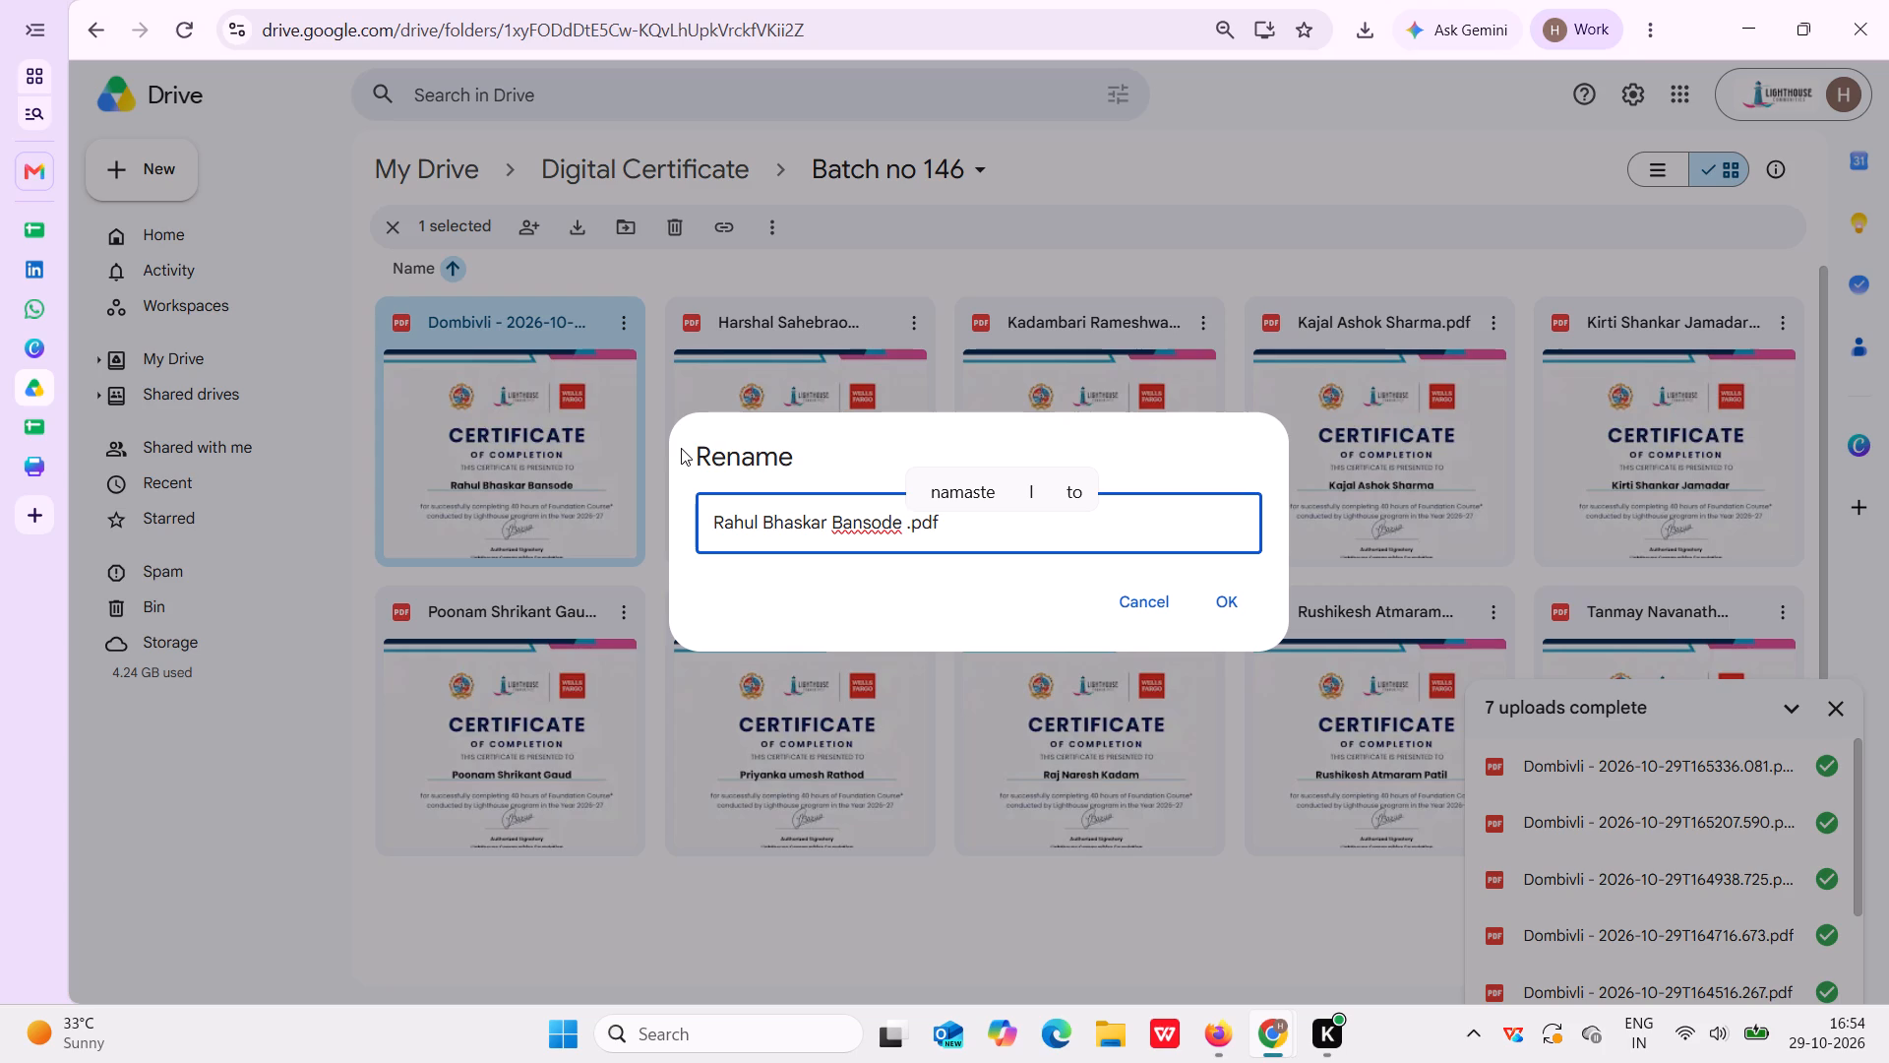
key("Return")
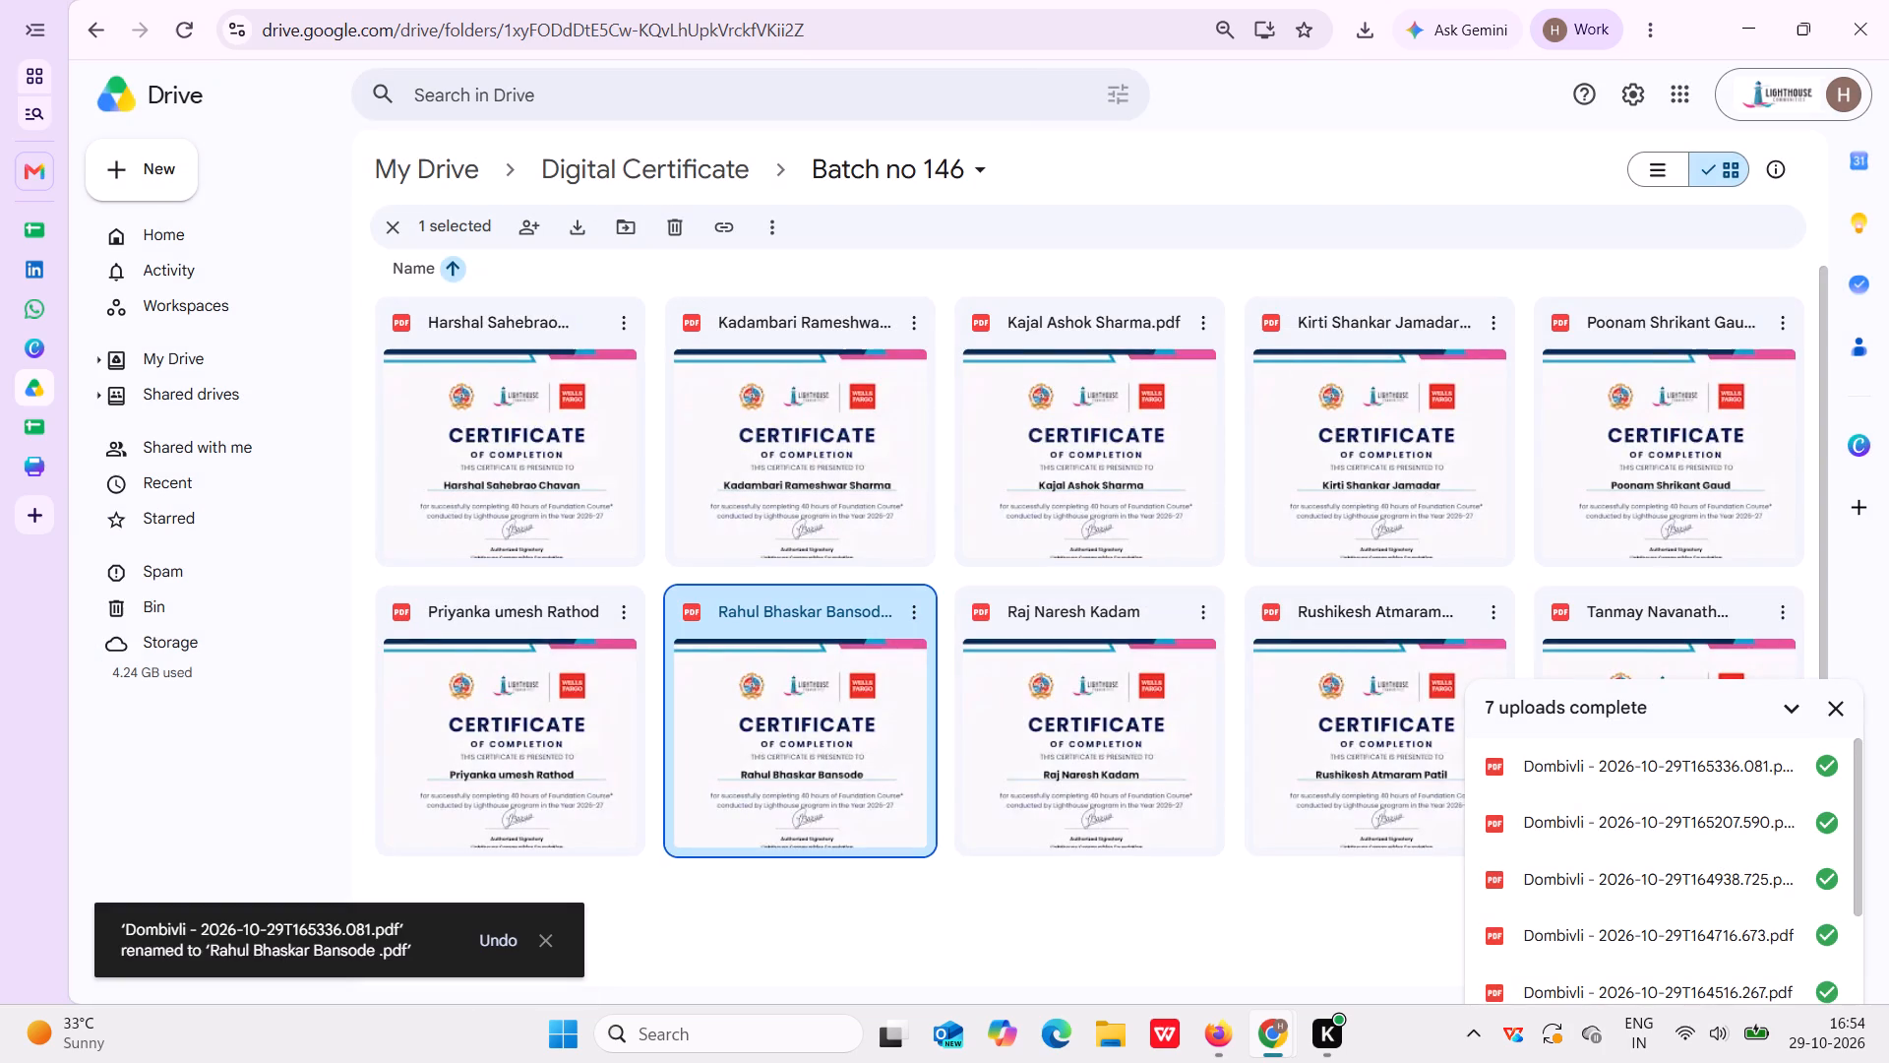
left_click(1044, 894)
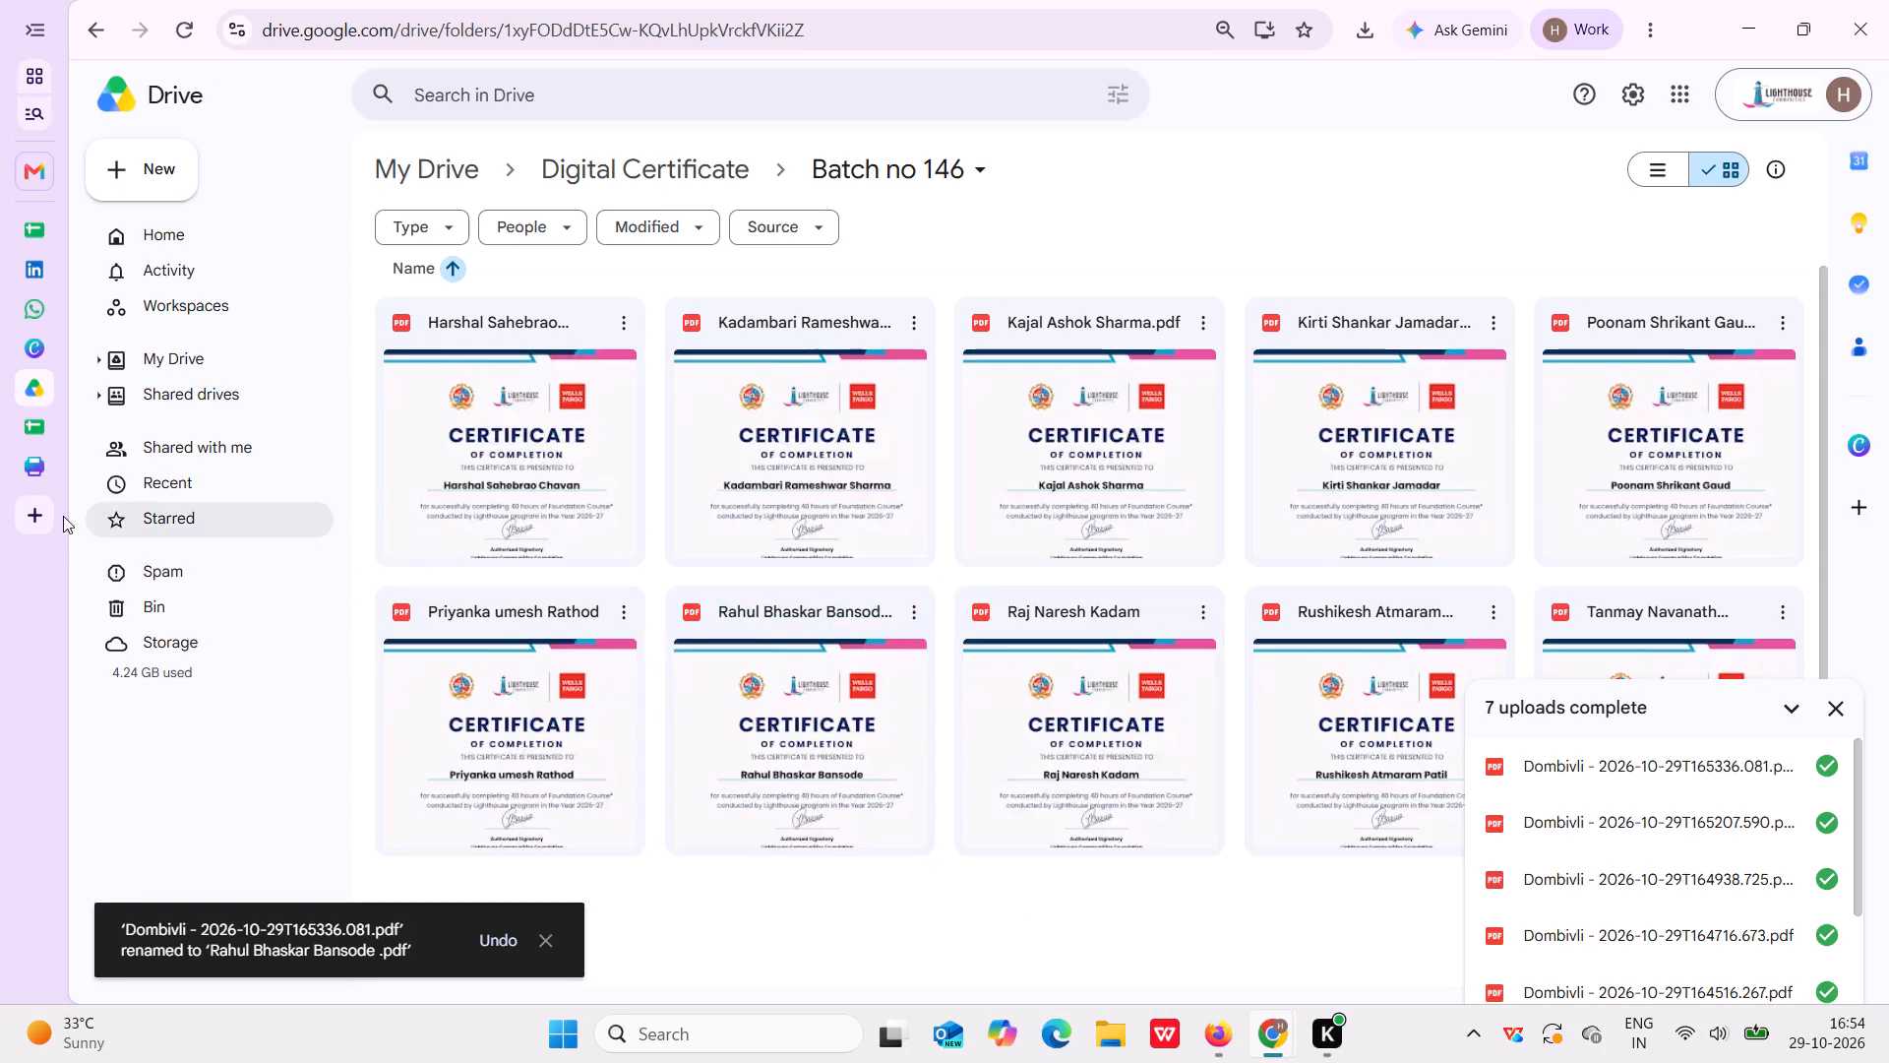
Copy recipient number 10's name from the Foundation Course sheet and replace the name on page 2 of the Dombivli design in Canva with it.
left_click(73, 421)
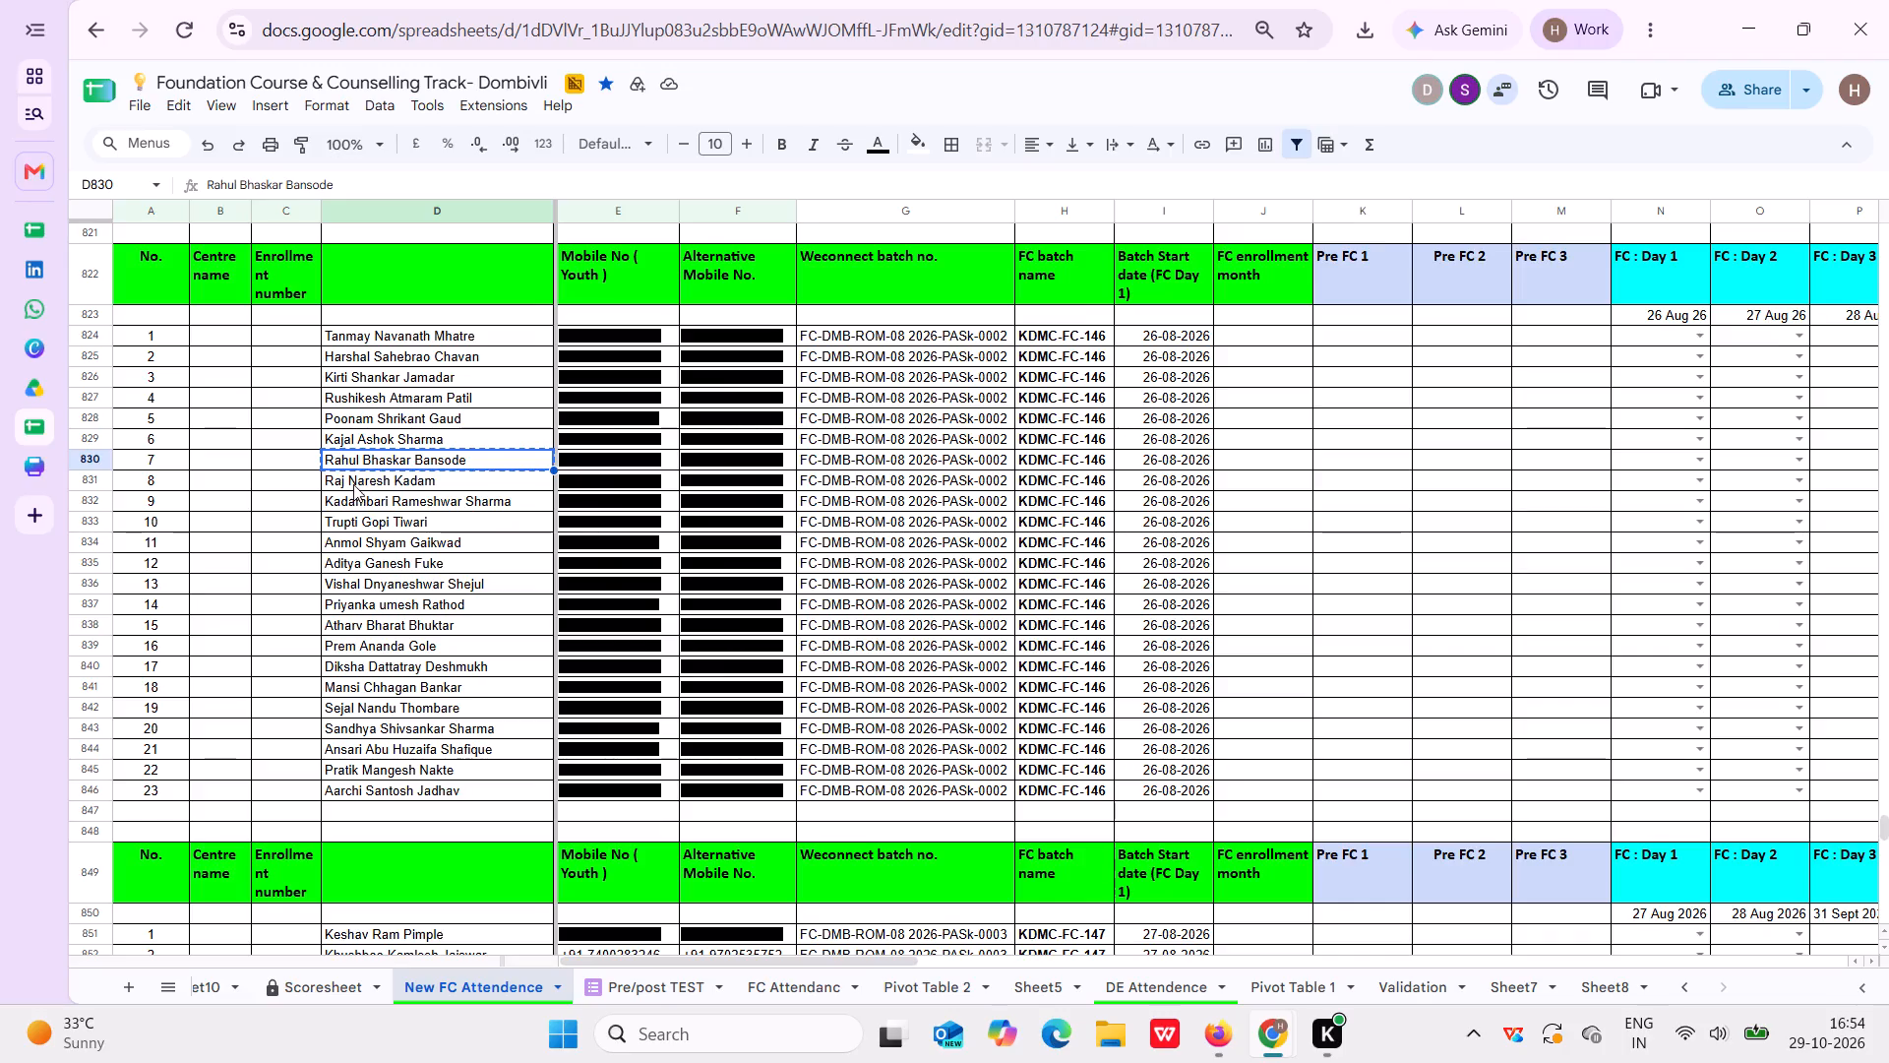
left_click(341, 522)
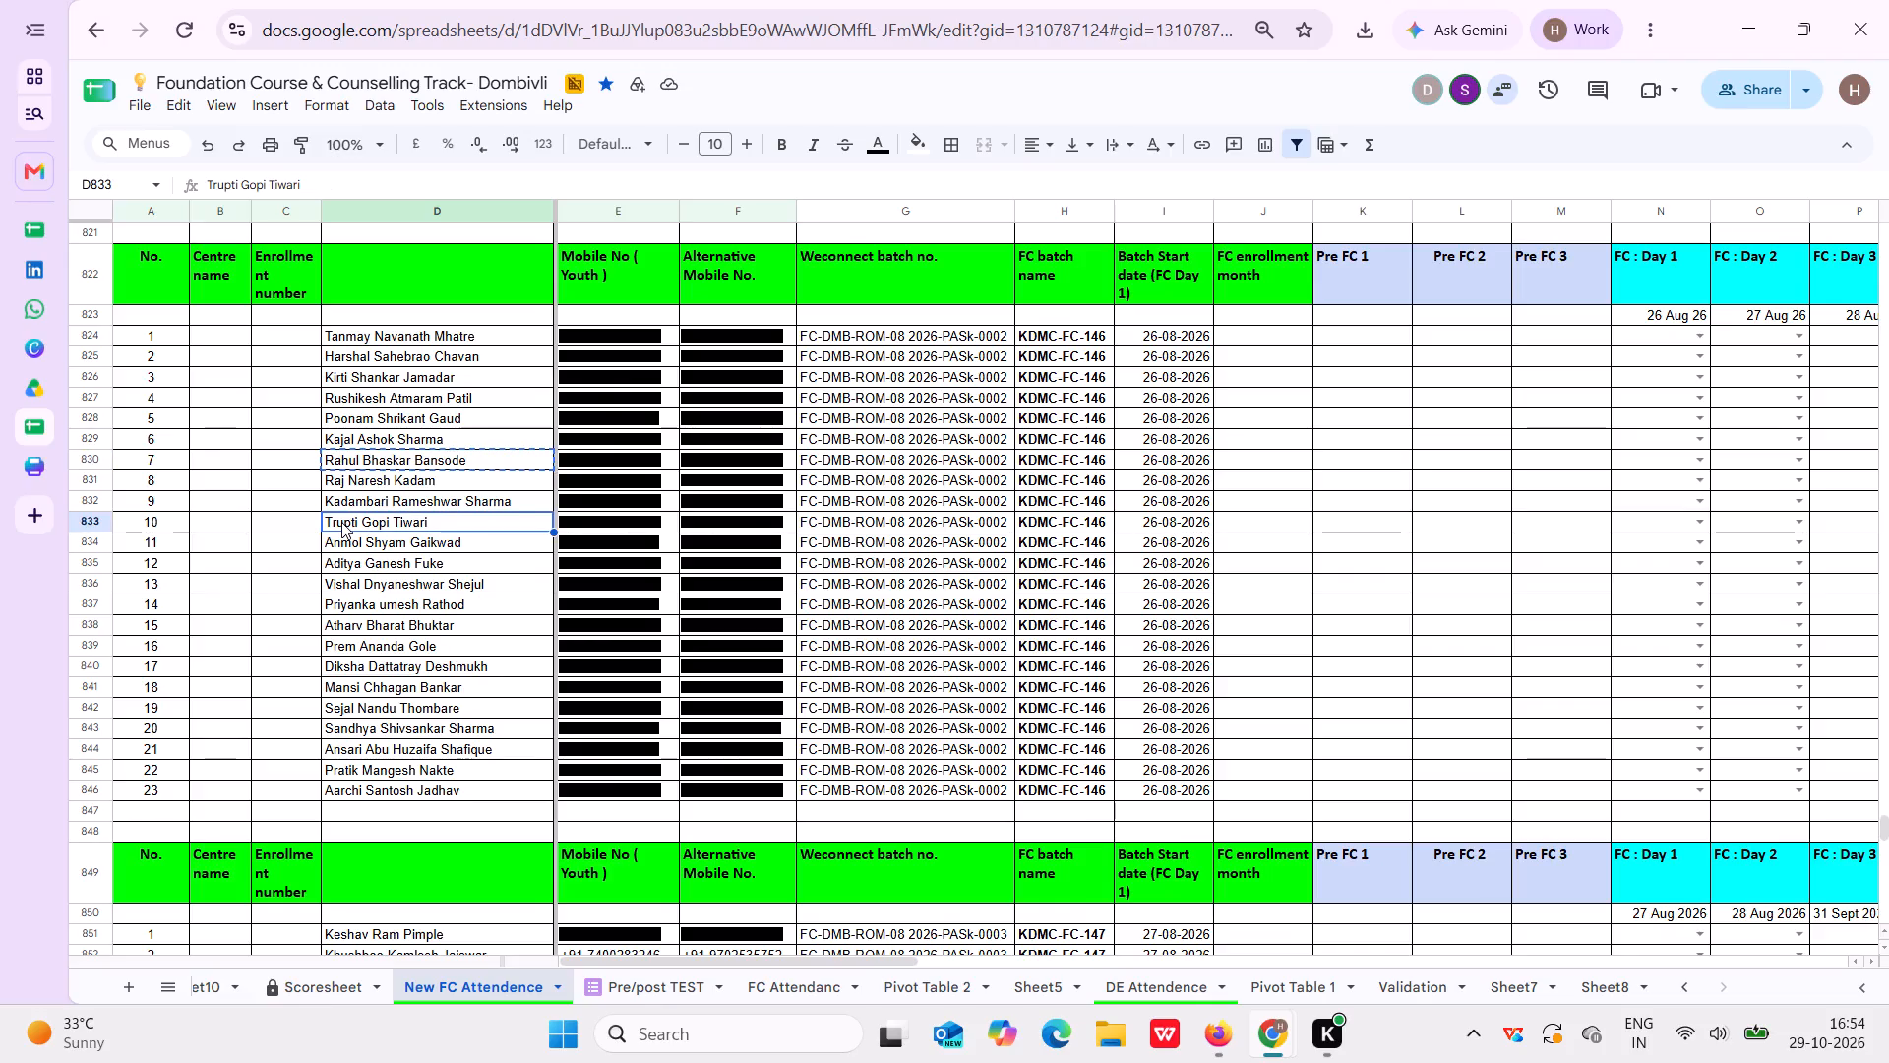
key("ctrl+c")
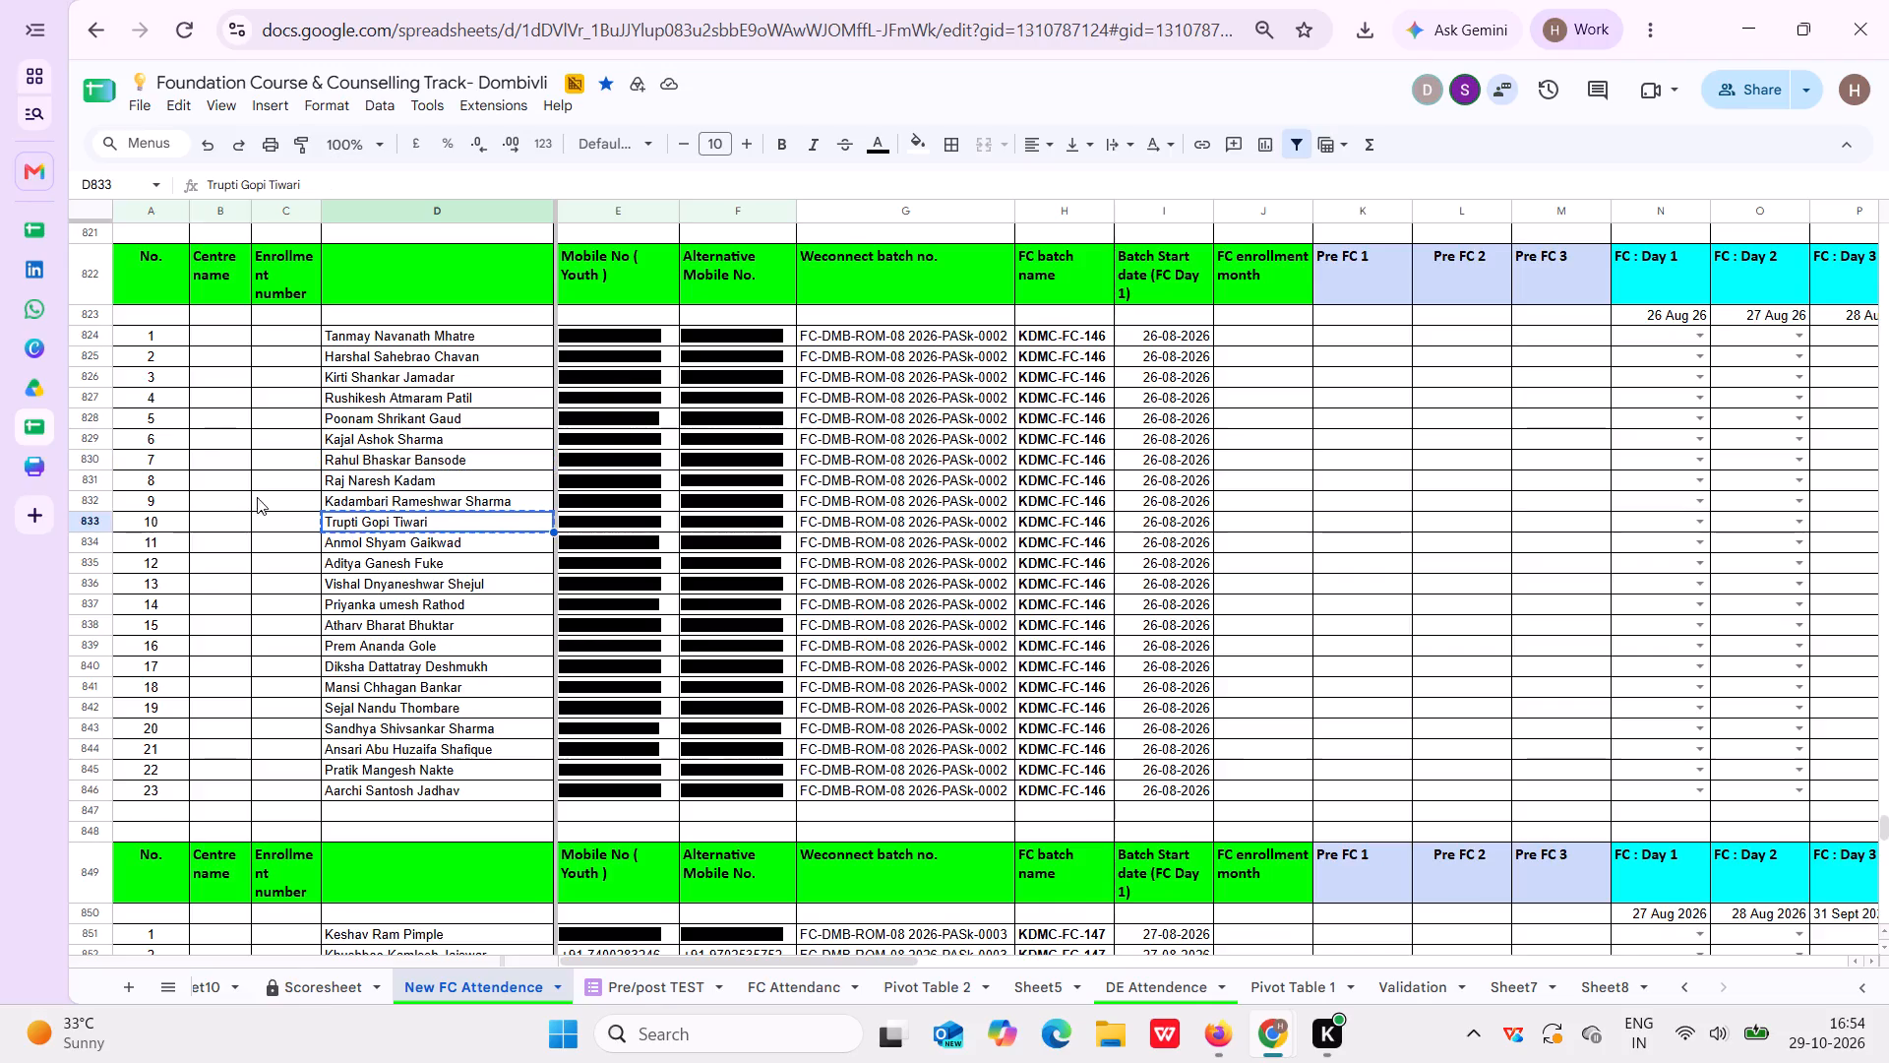
left_click(42, 471)
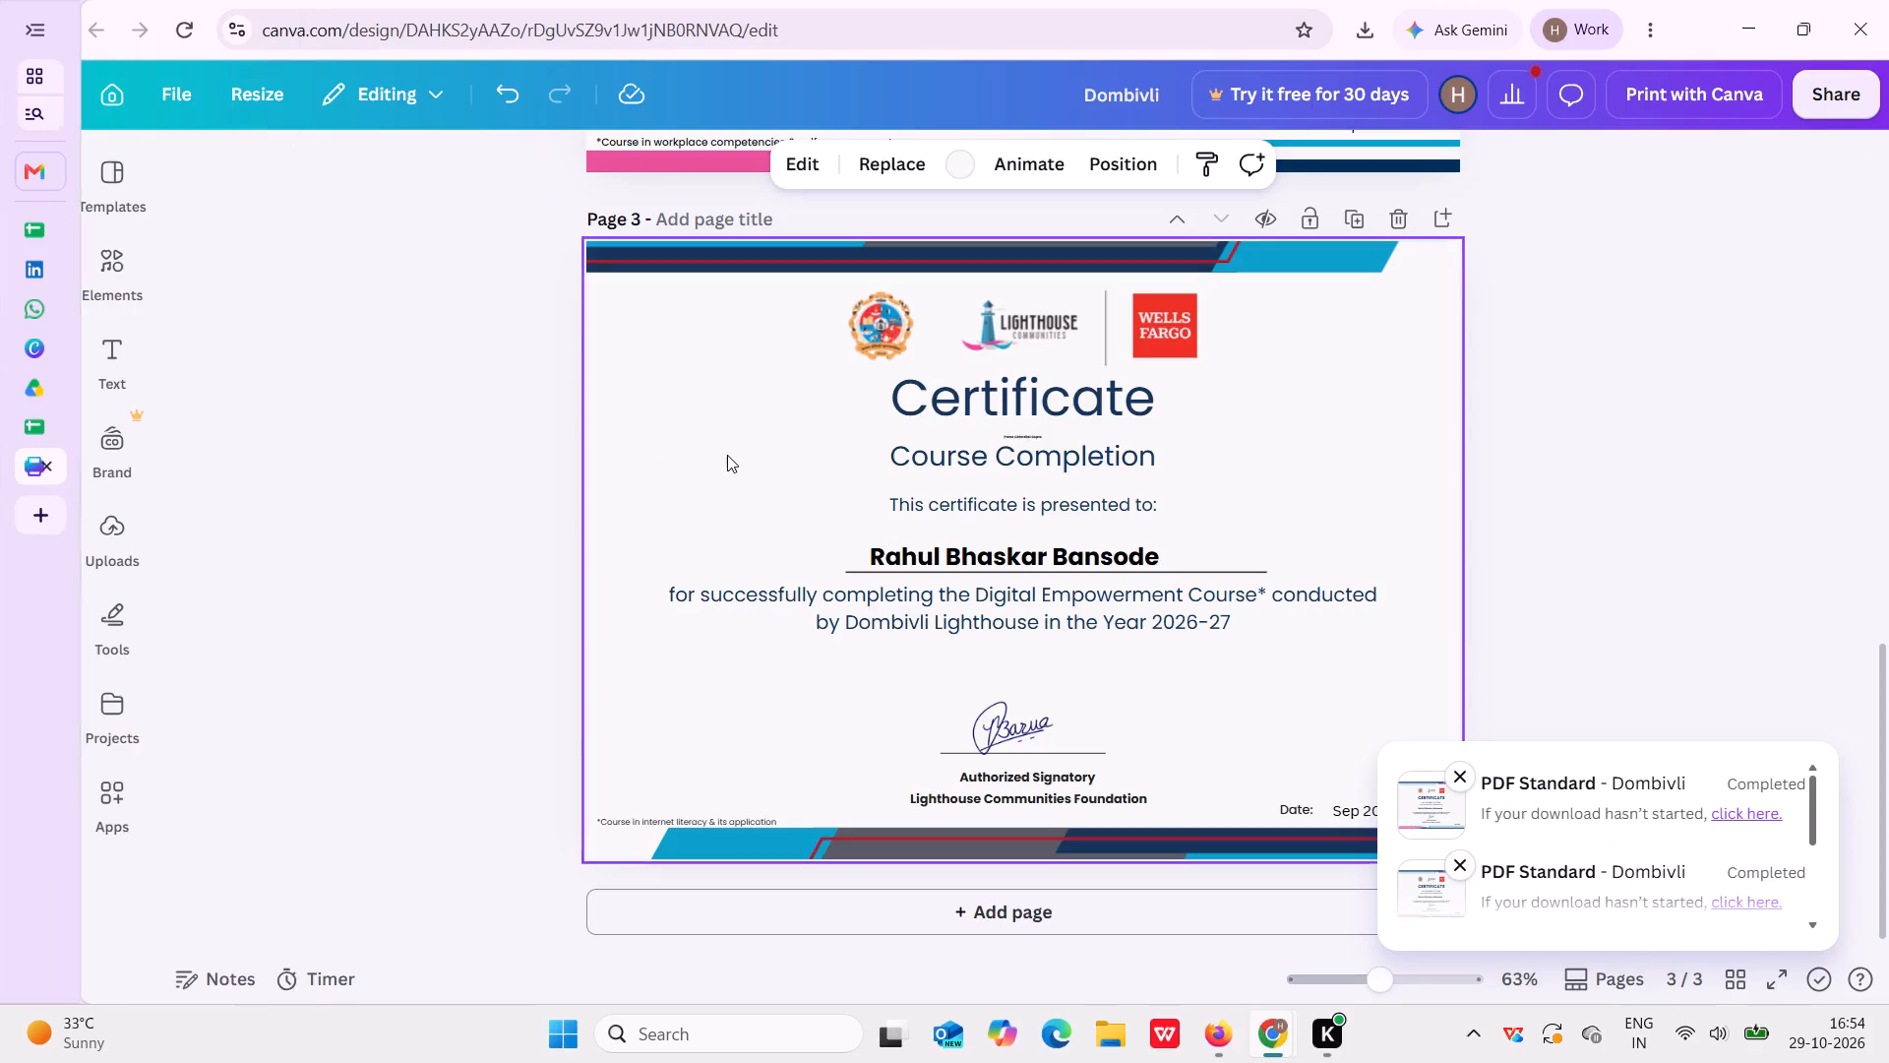
scroll(727, 455, "up", 4)
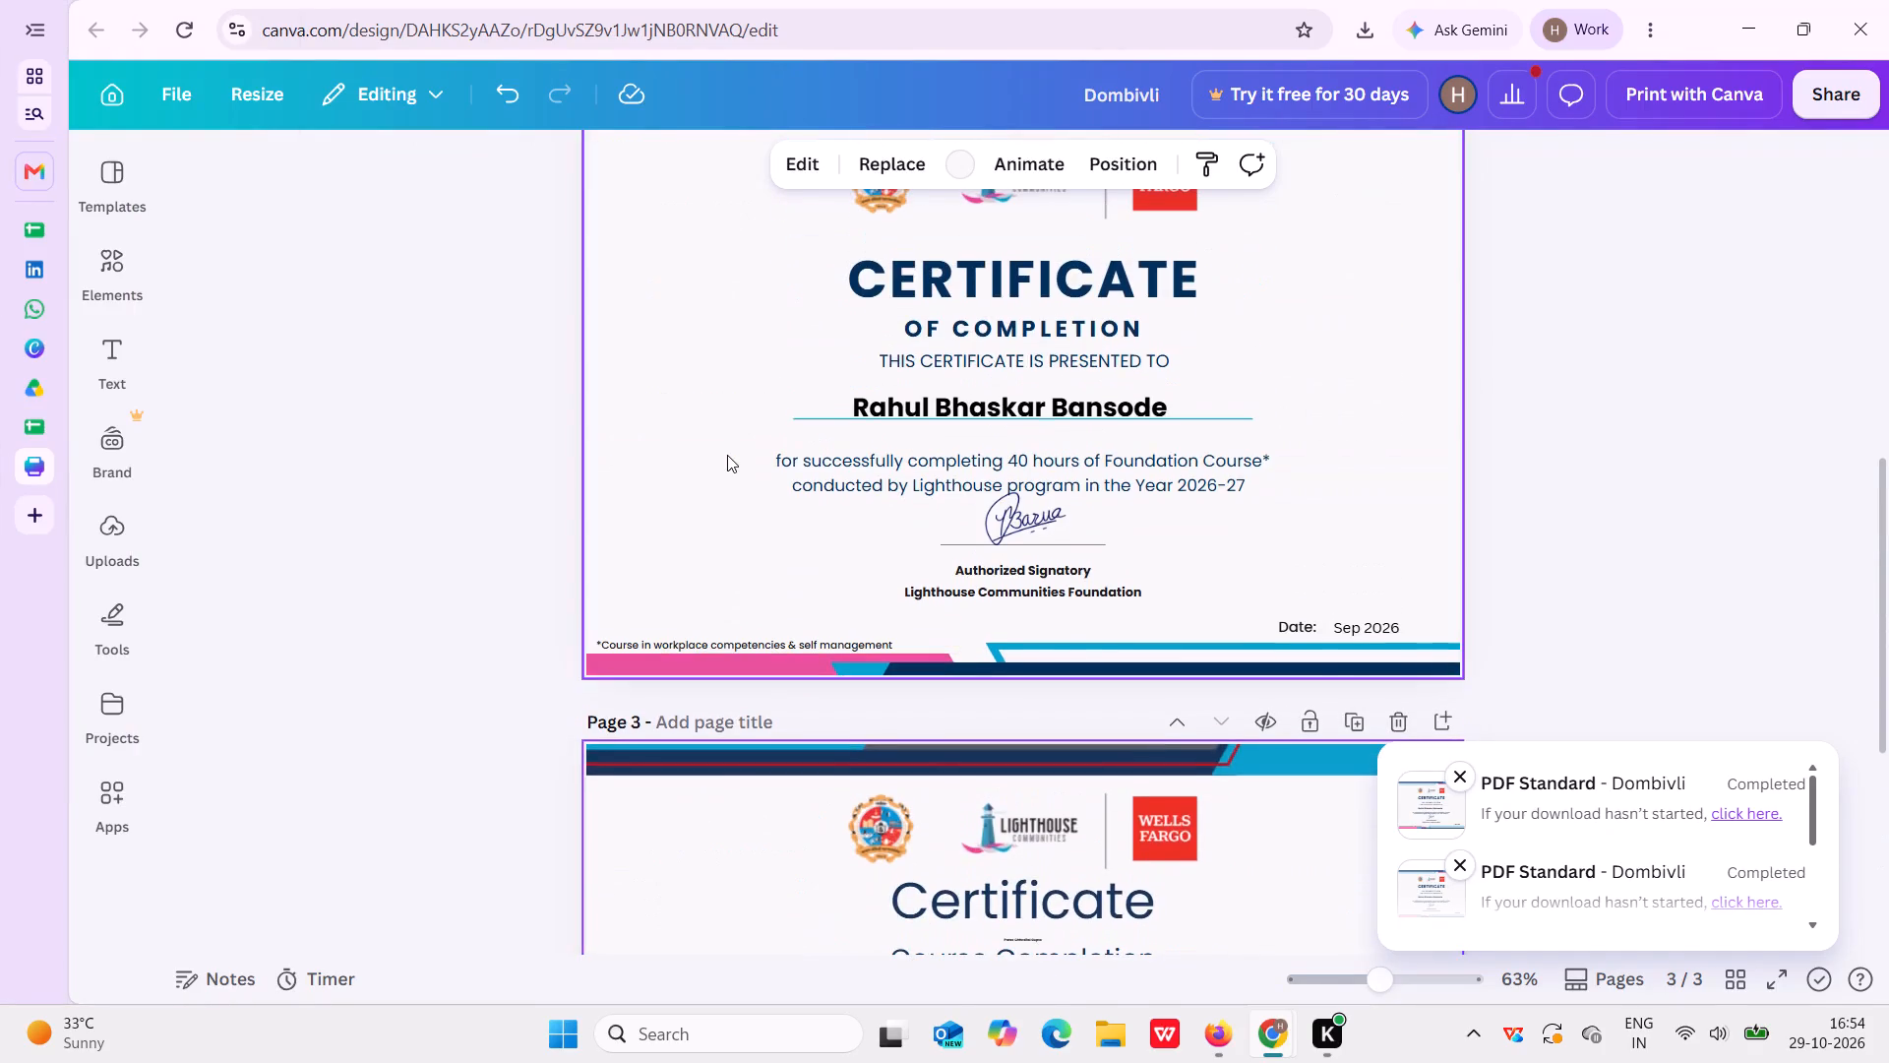
left_click(833, 400)
triple_click(833, 400)
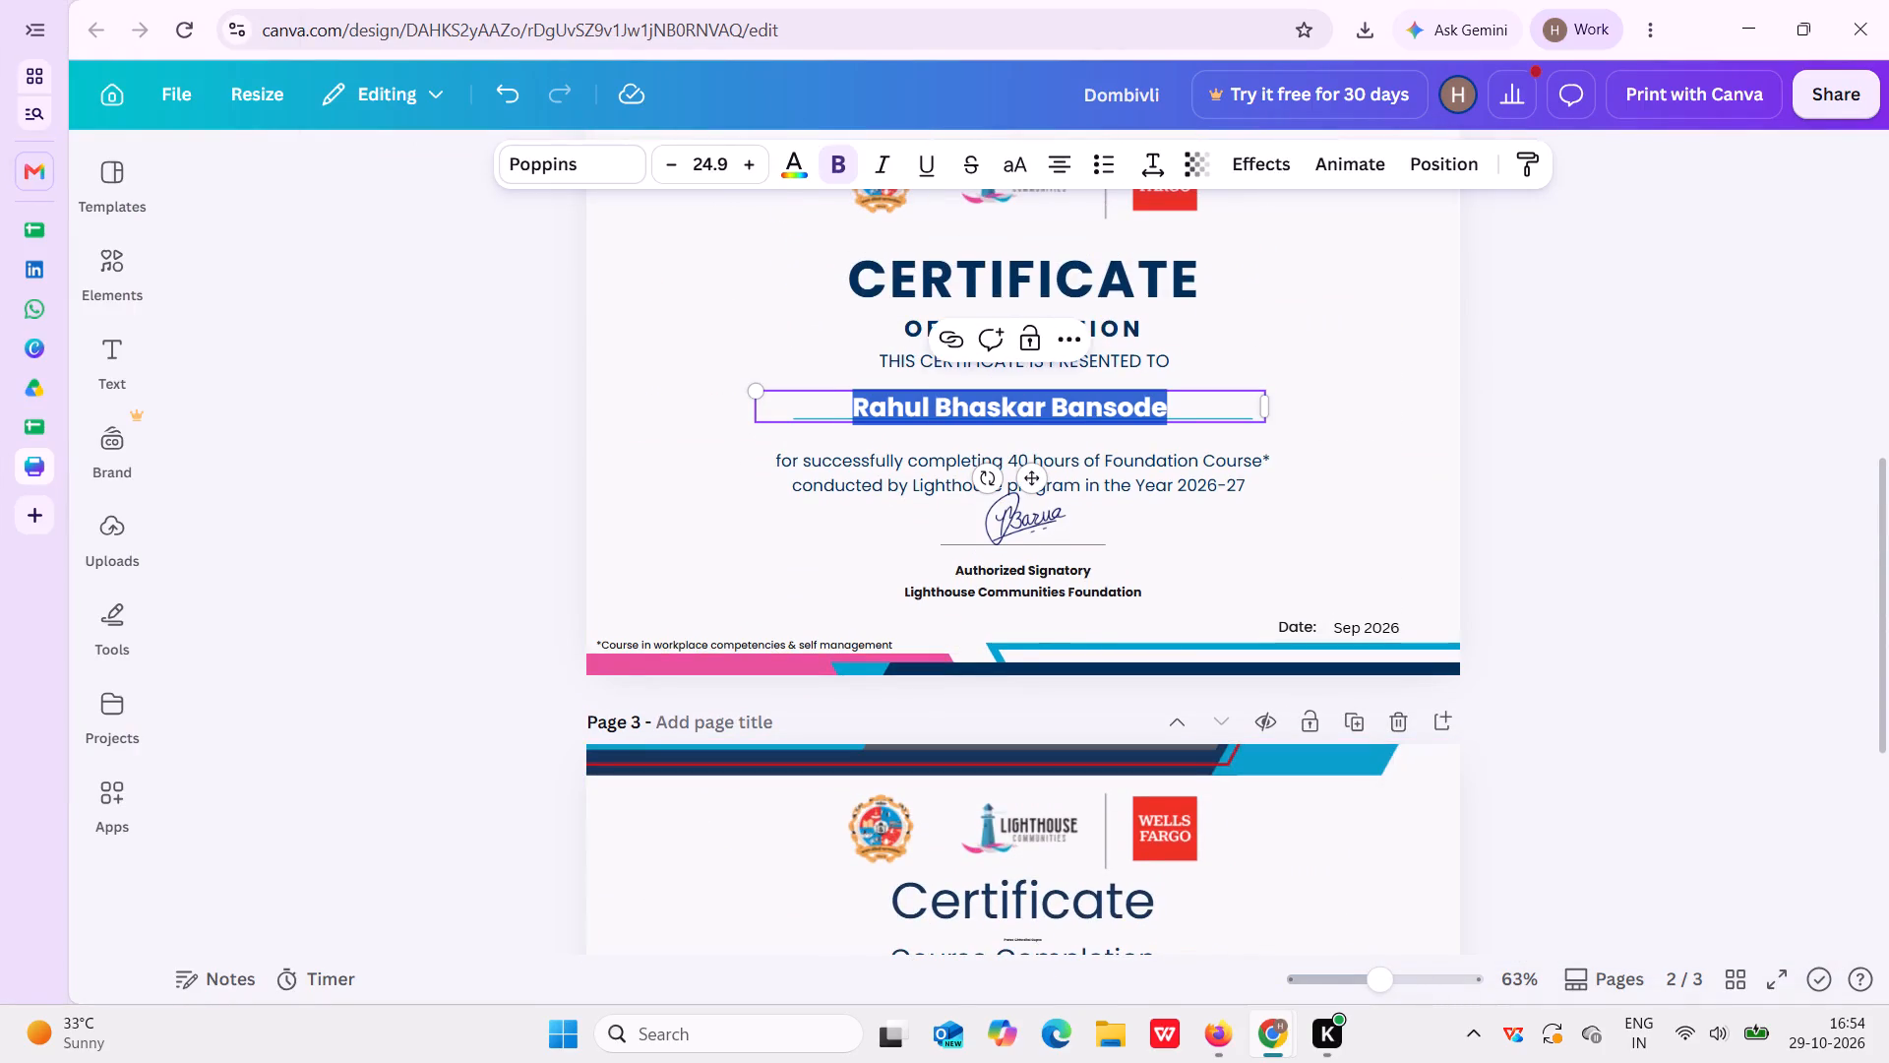
key("BackSpace")
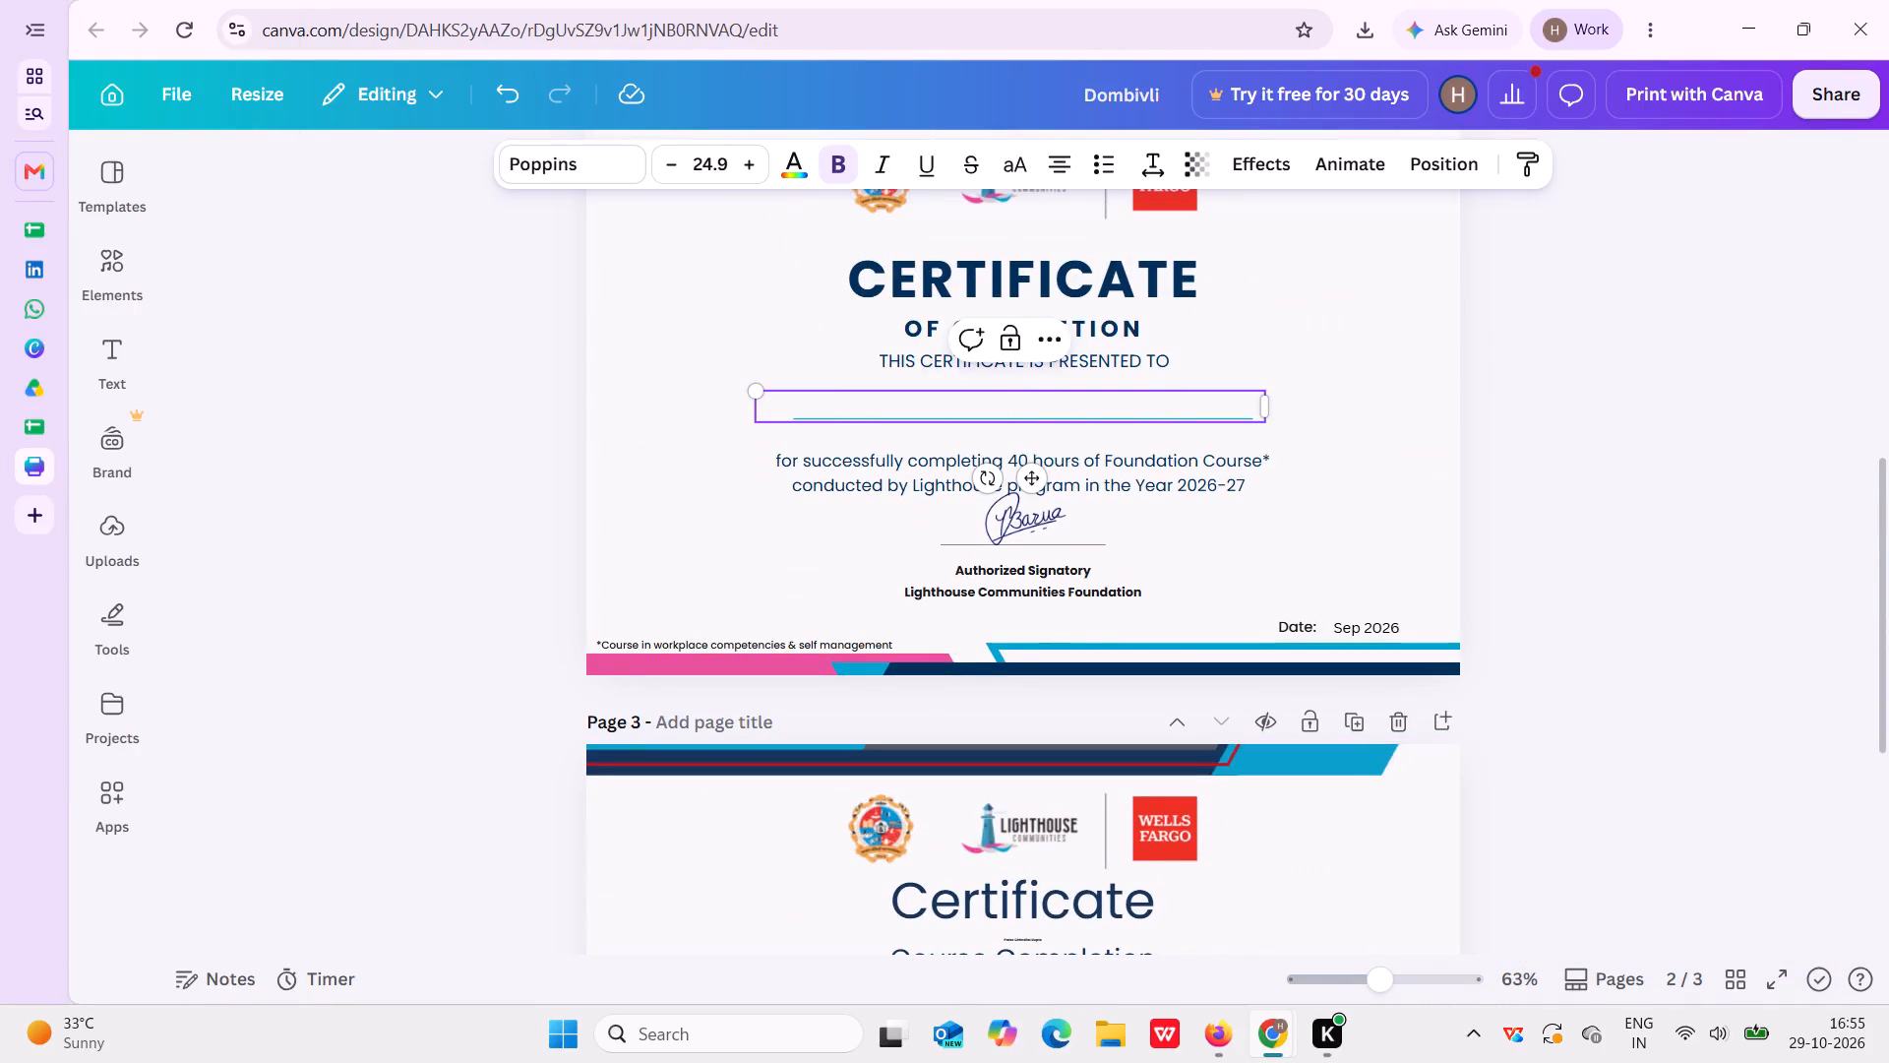
key("ctrl+v")
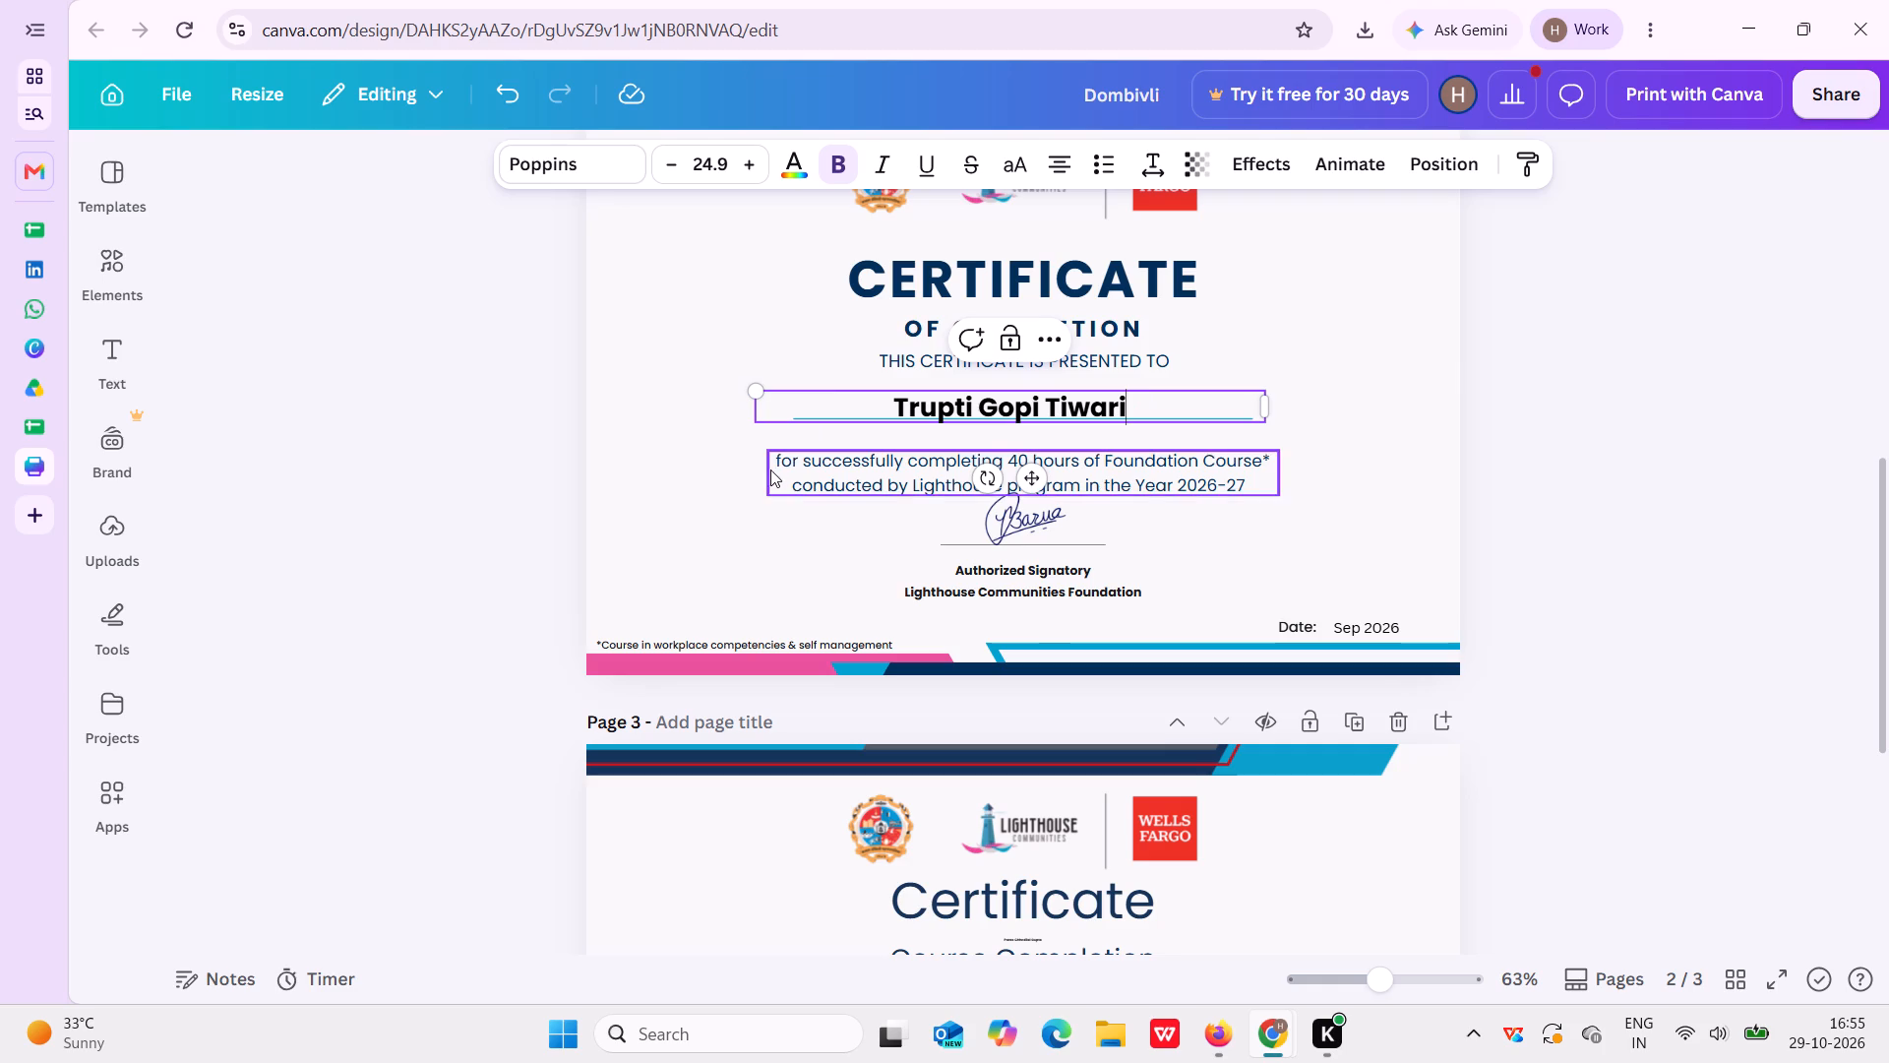
left_click(703, 542)
Replace the recipient name on the page 3 Course Completion certificate with the copied name of recipient number 10.
scroll(703, 542, "down", 1)
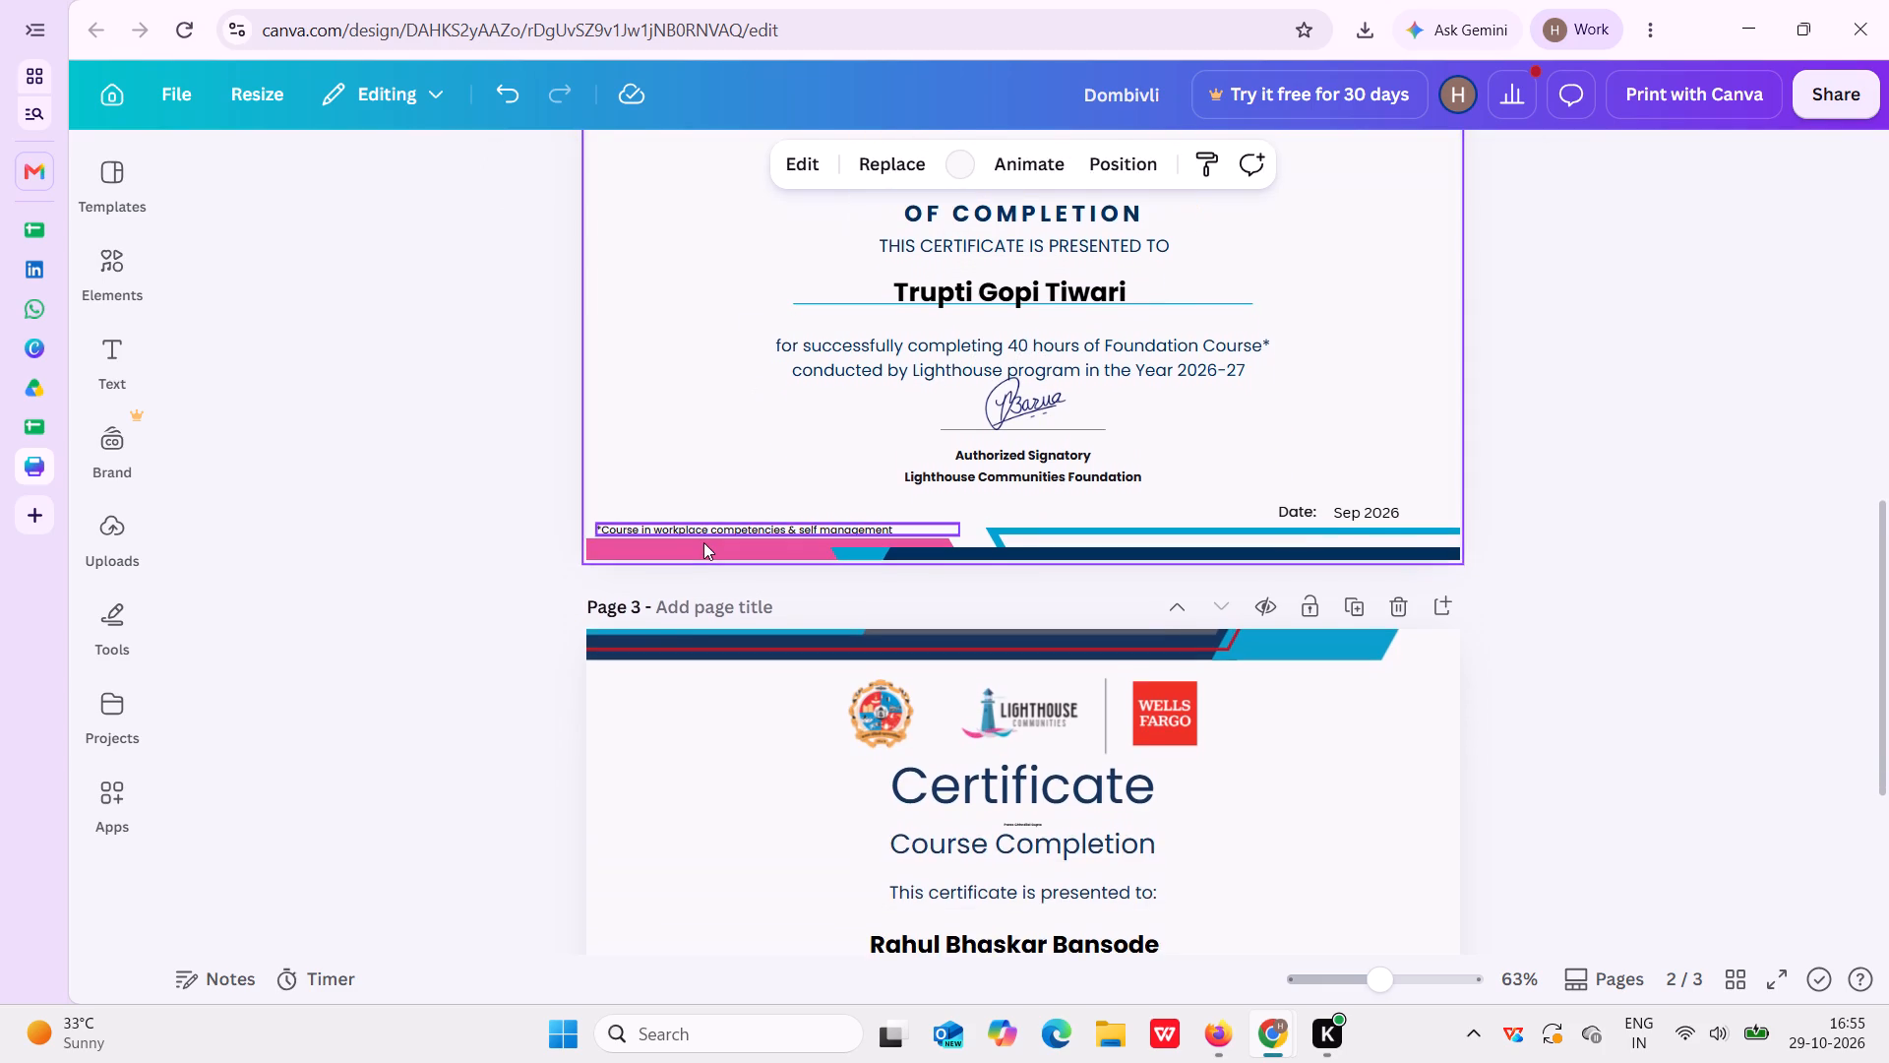
scroll(703, 542, "down", 2)
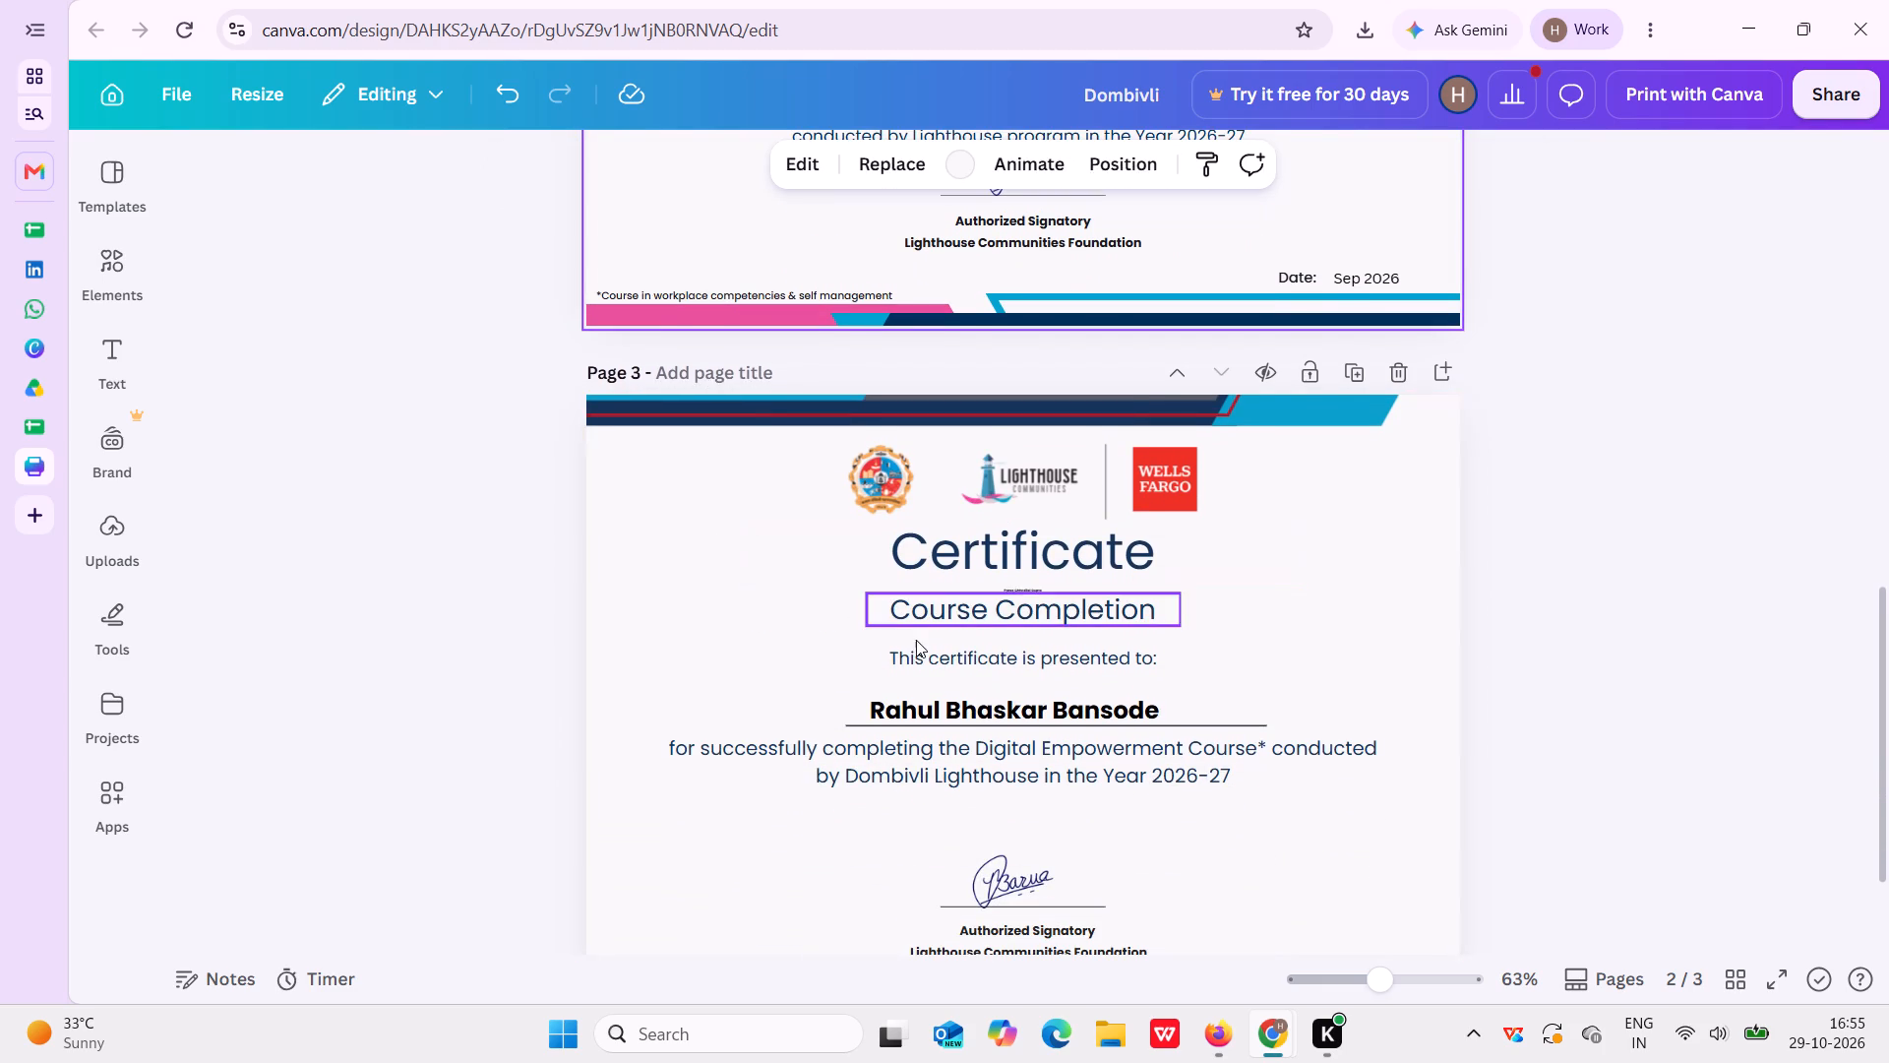
left_click(869, 702)
triple_click(869, 702)
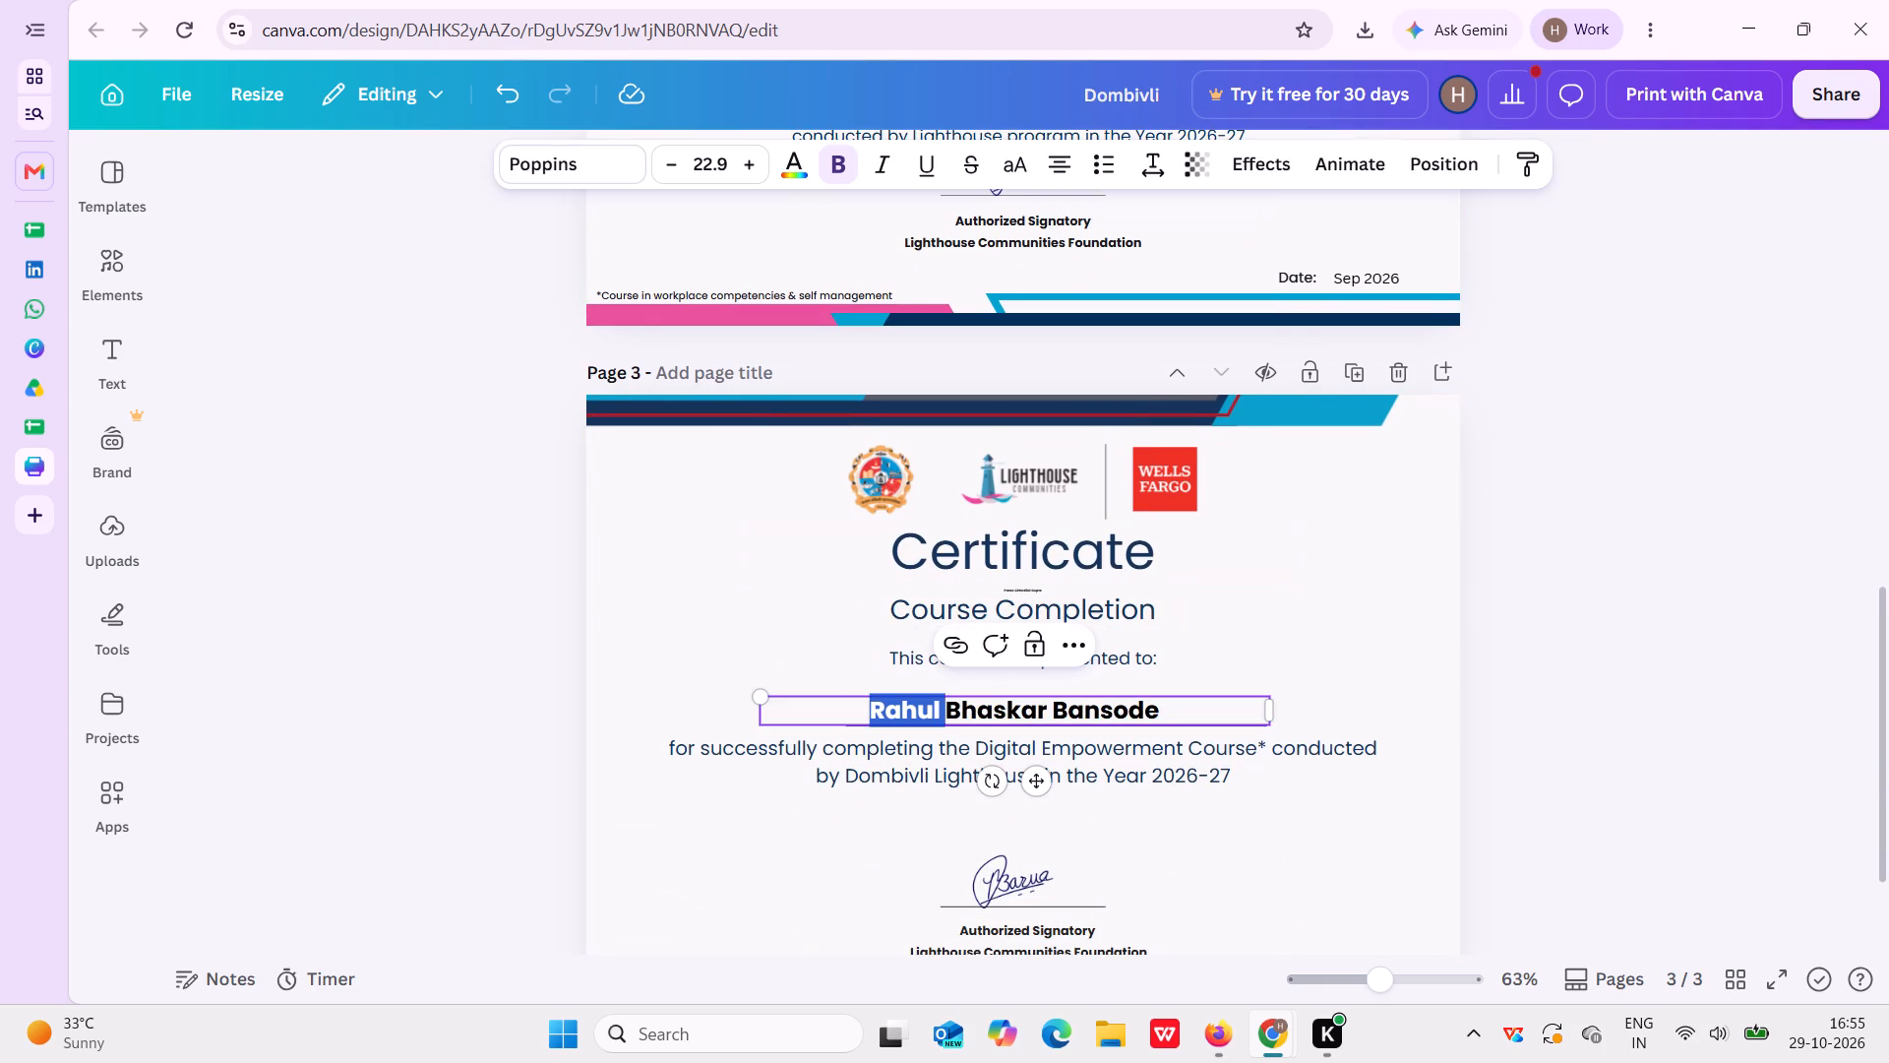
left_click(869, 702)
key("BackSpace")
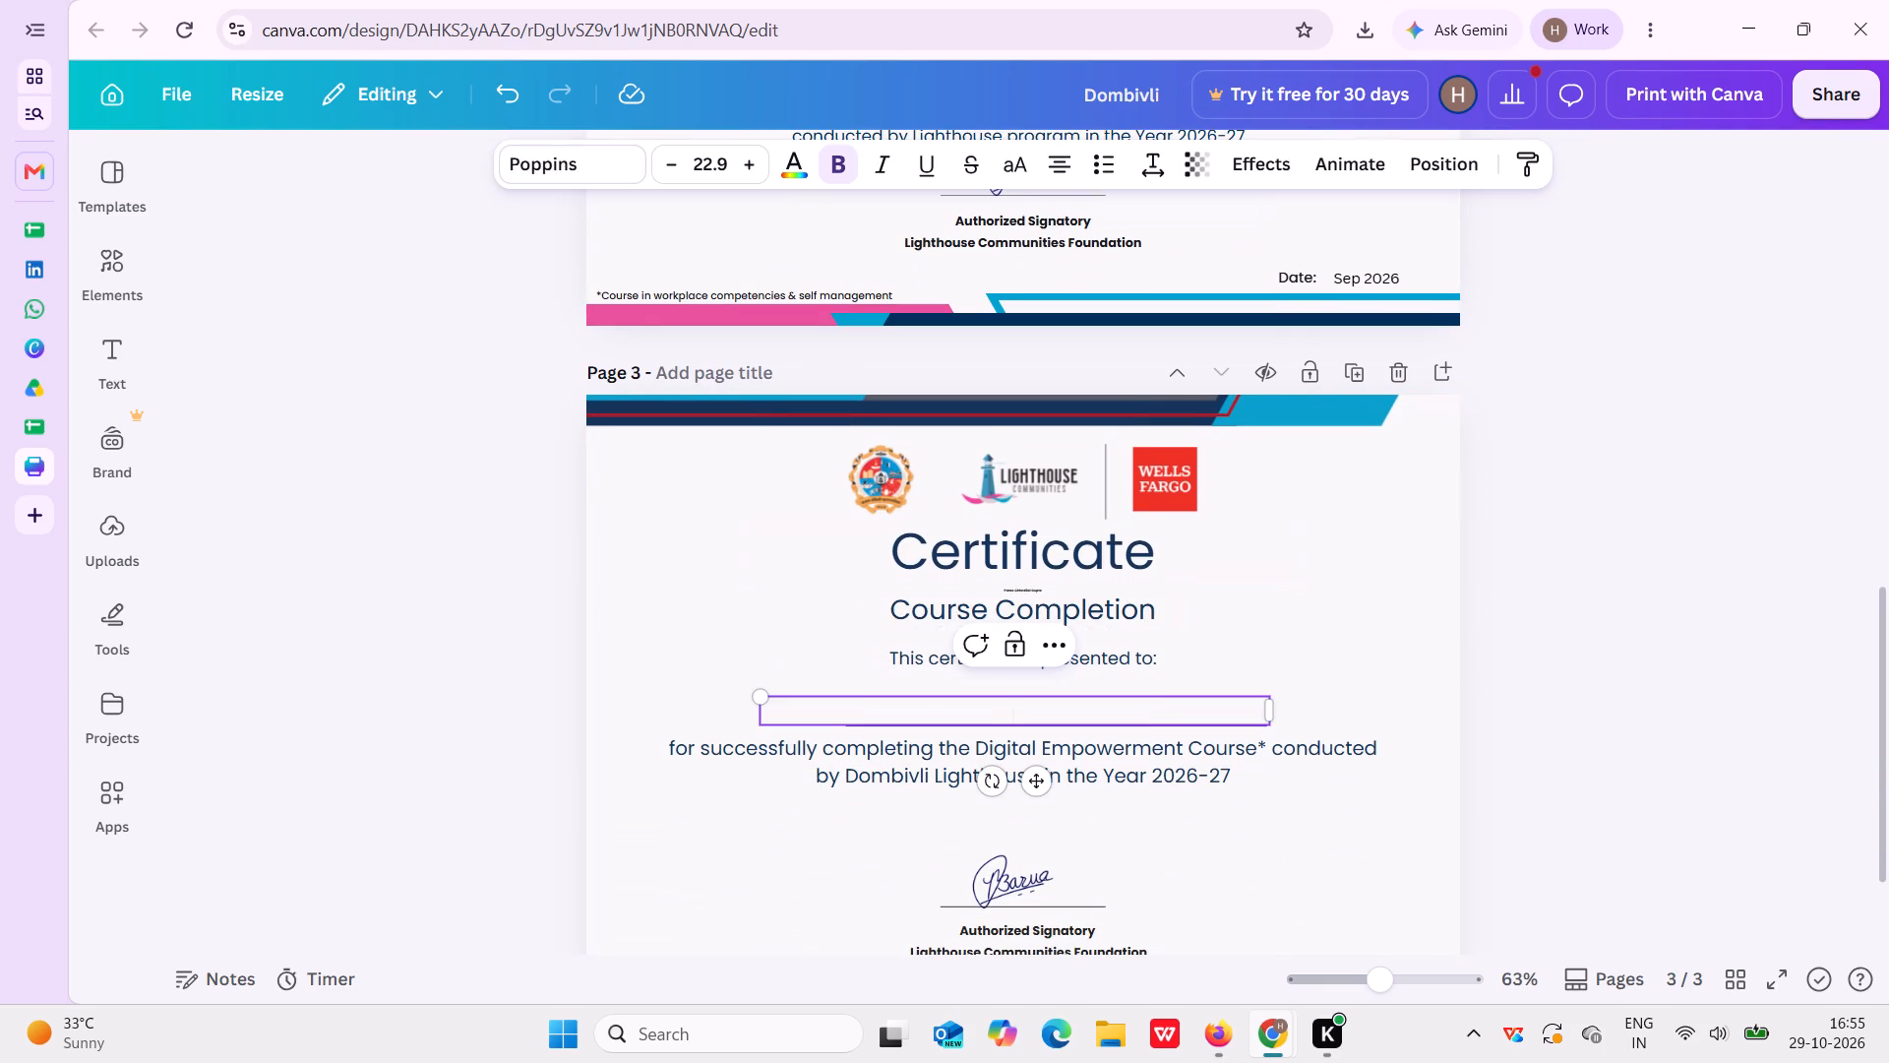
key("ctrl+v")
left_click(1306, 569)
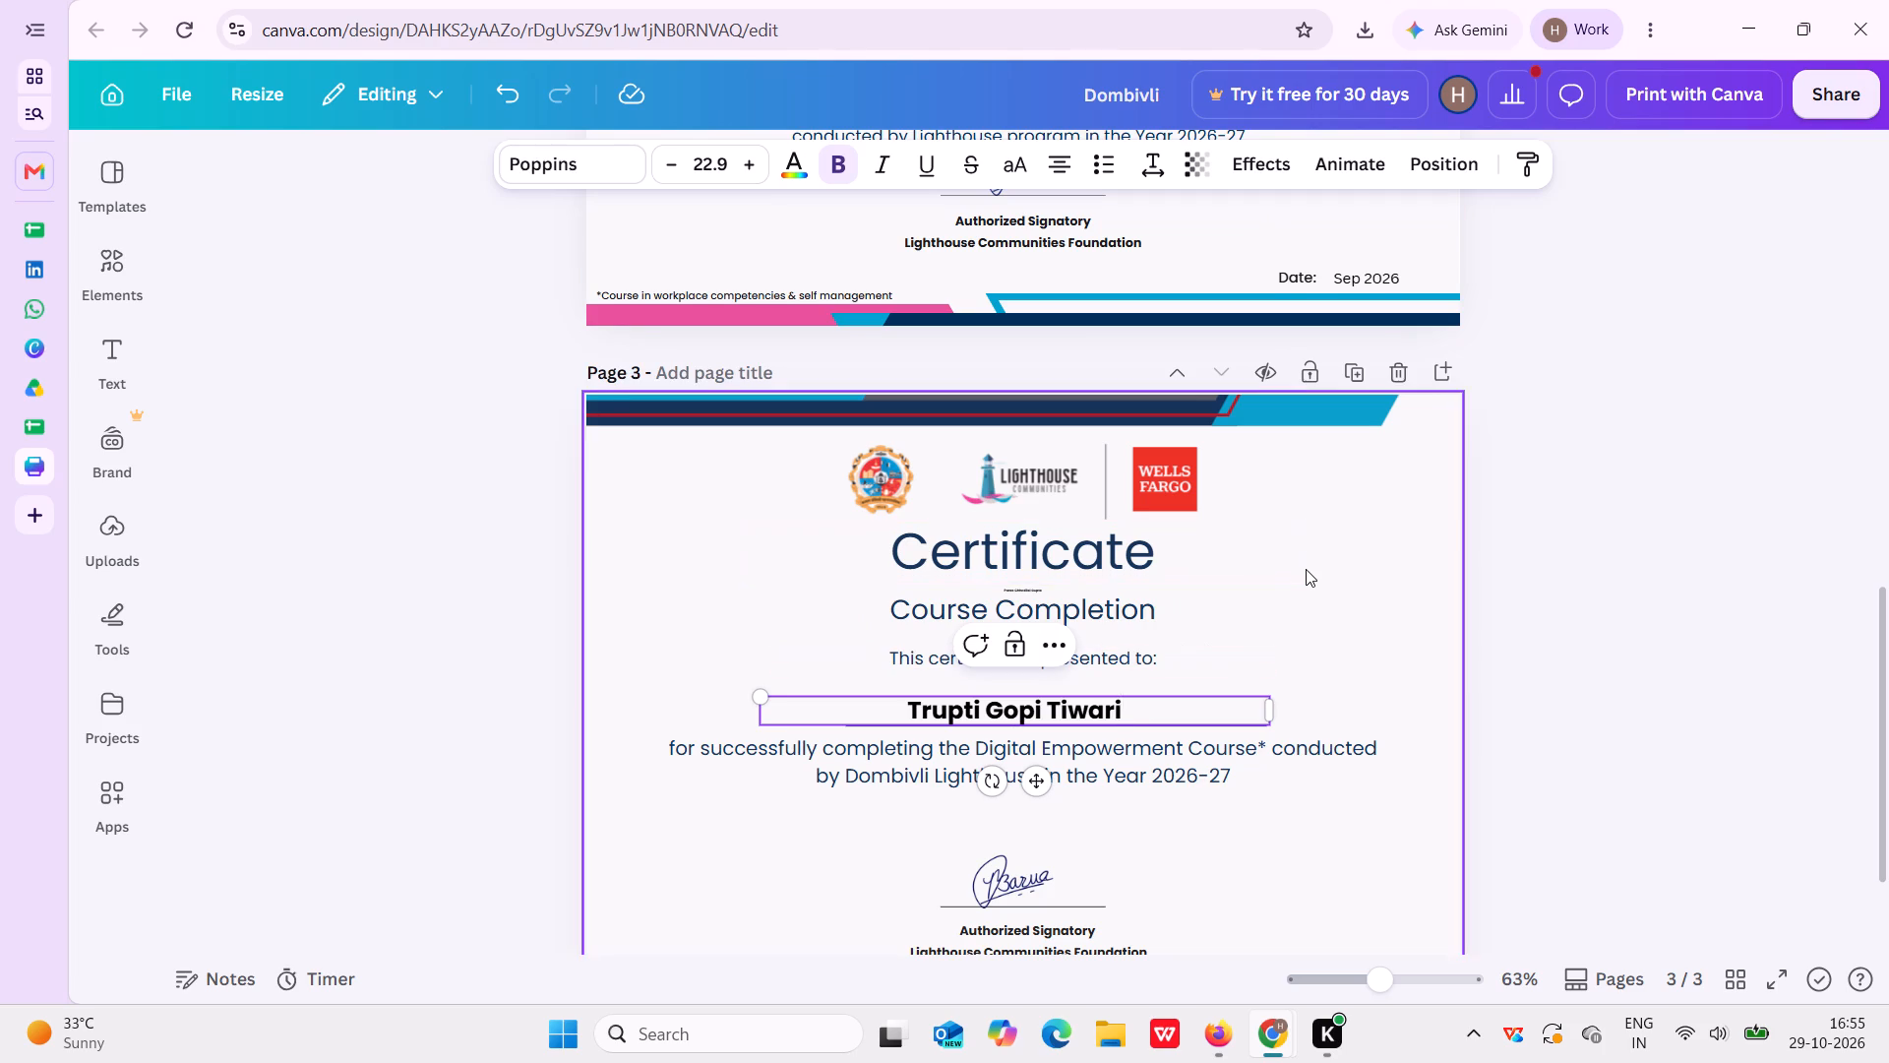
Check the name on both certificates and download pages 2–3 of the Dombivli design as a PDF with the Digital preset.
scroll(1306, 569, "down", 5)
scroll(1306, 569, "up", 4)
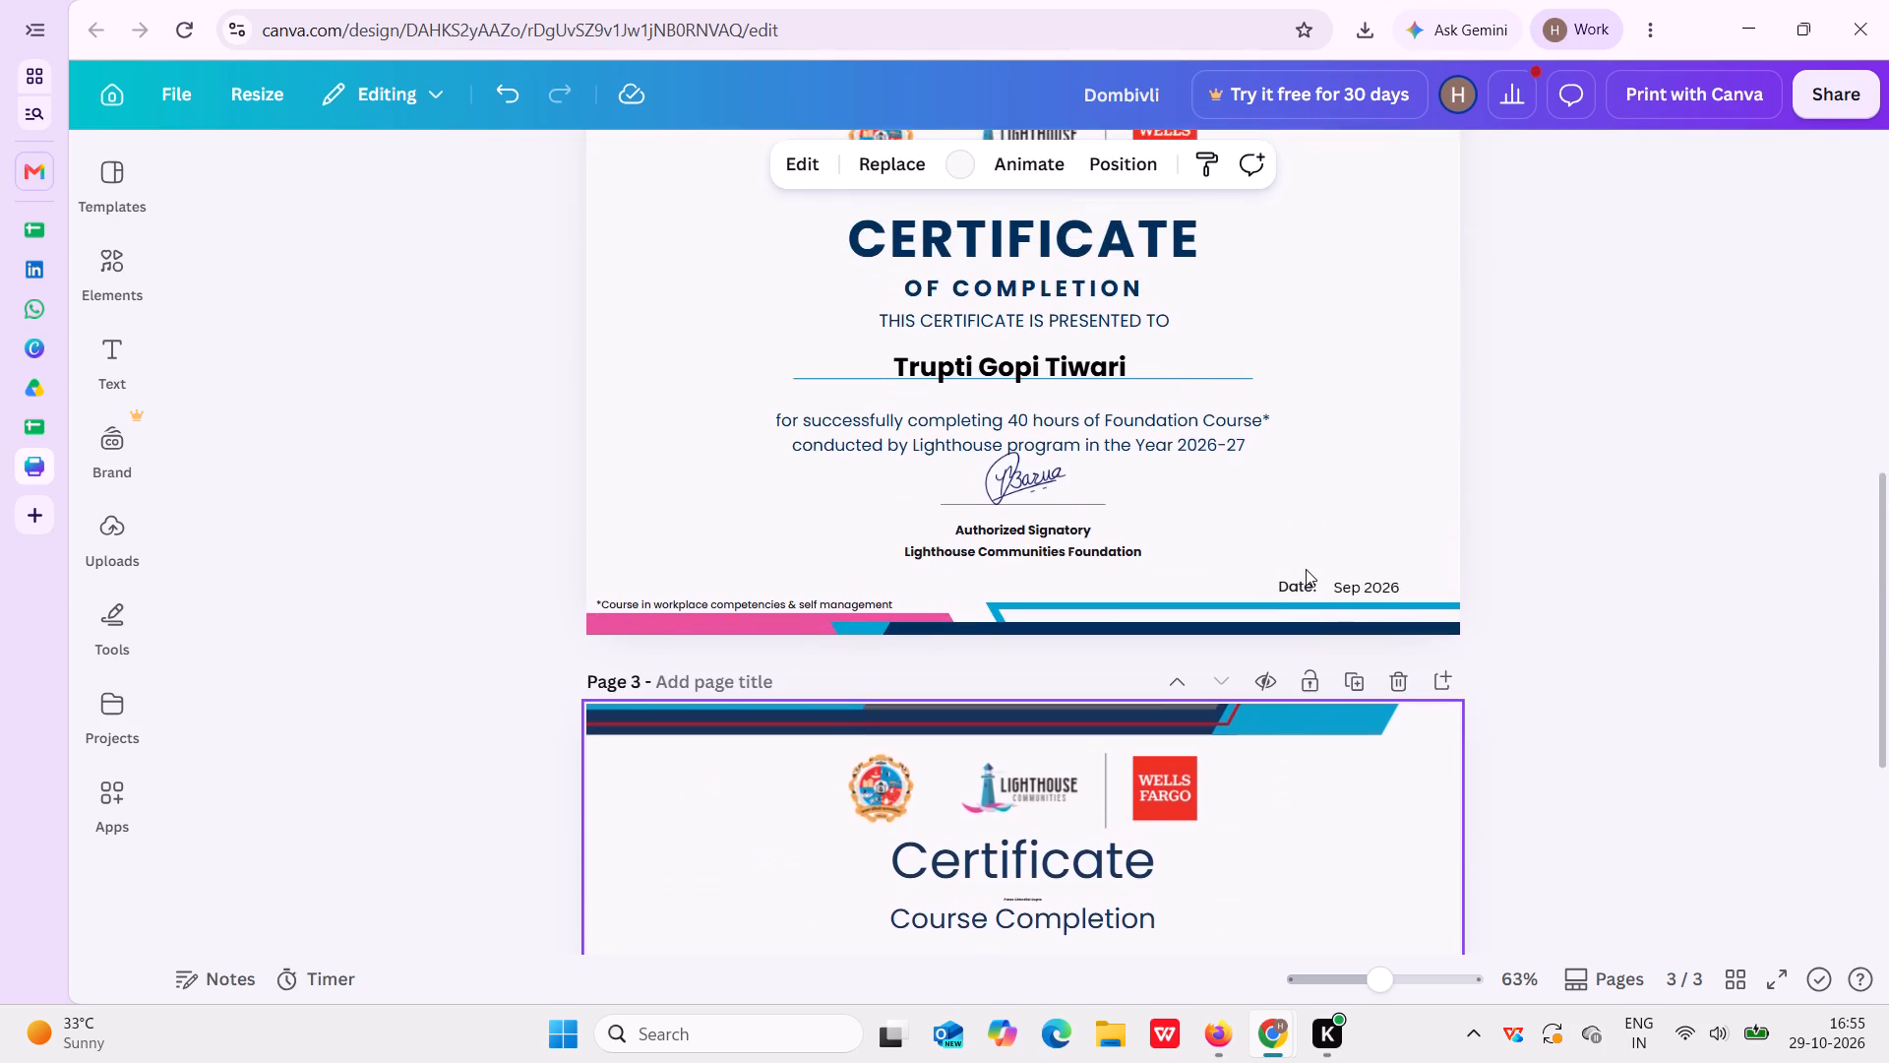
scroll(1306, 569, "down", 1)
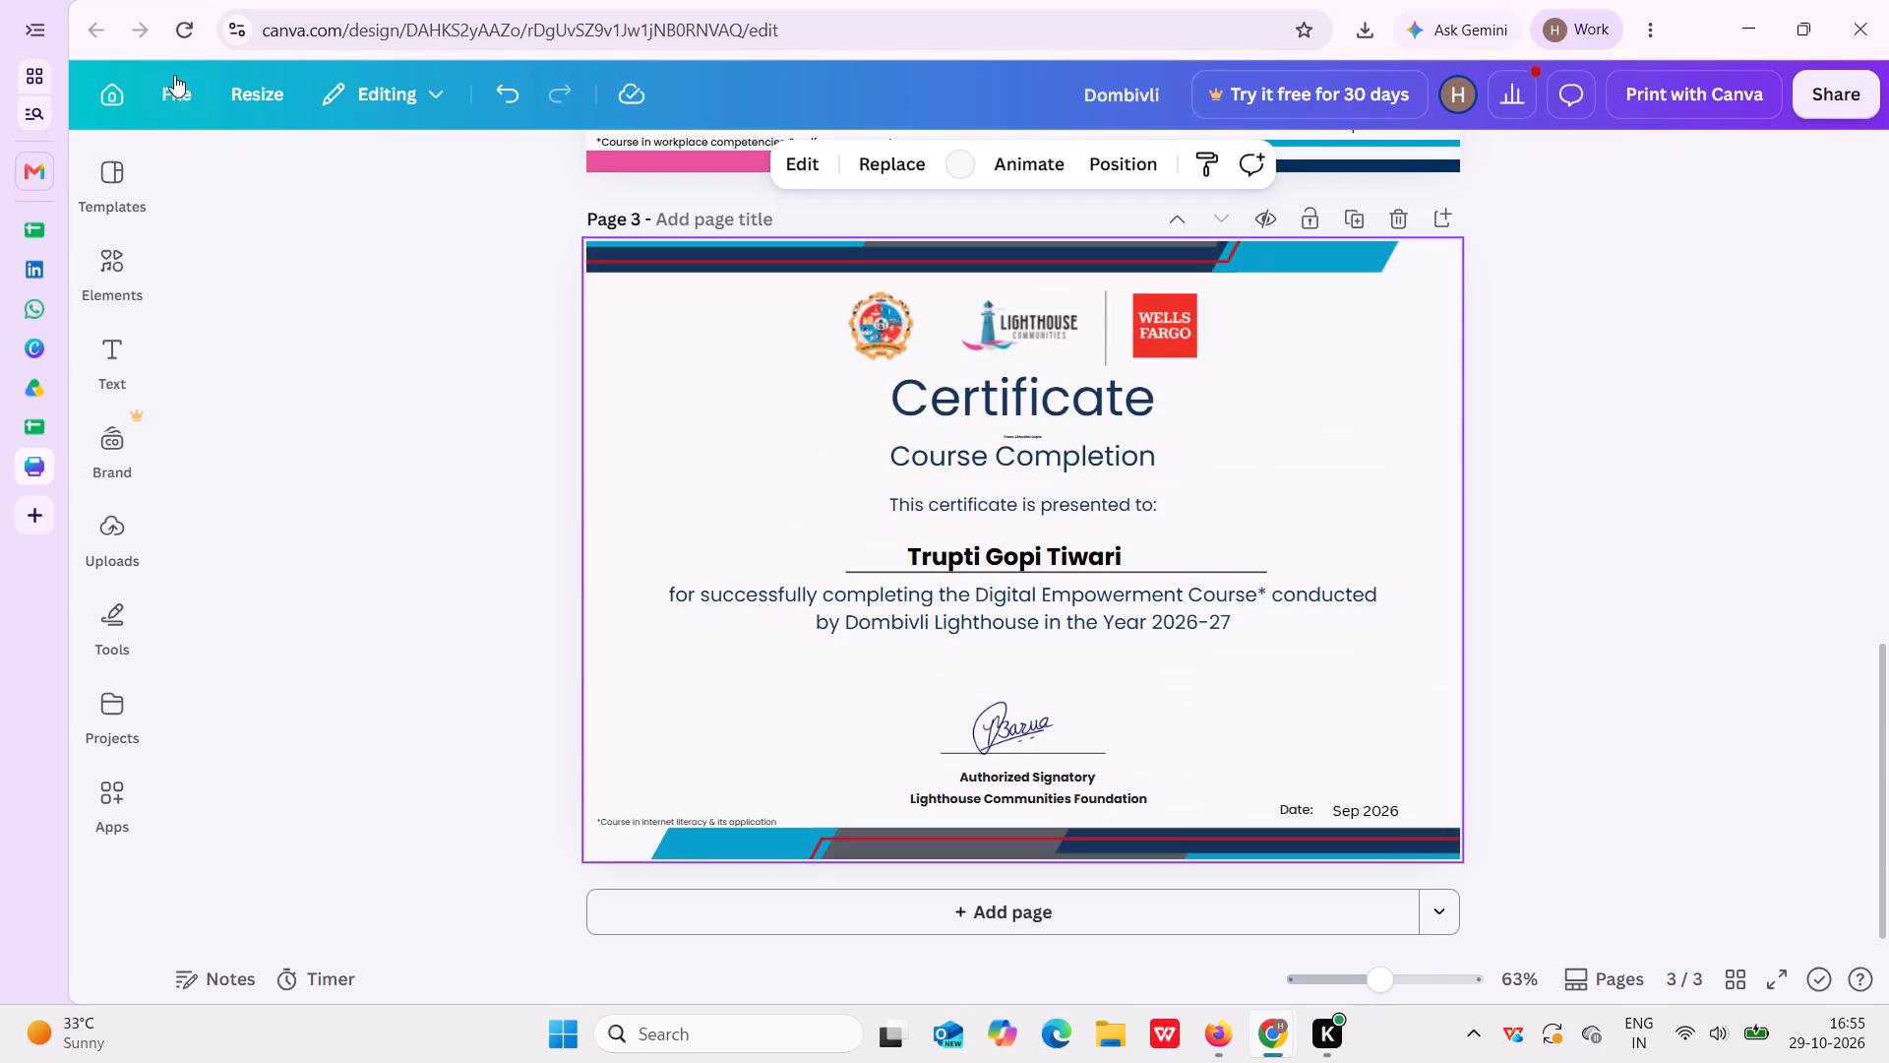
left_click(173, 75)
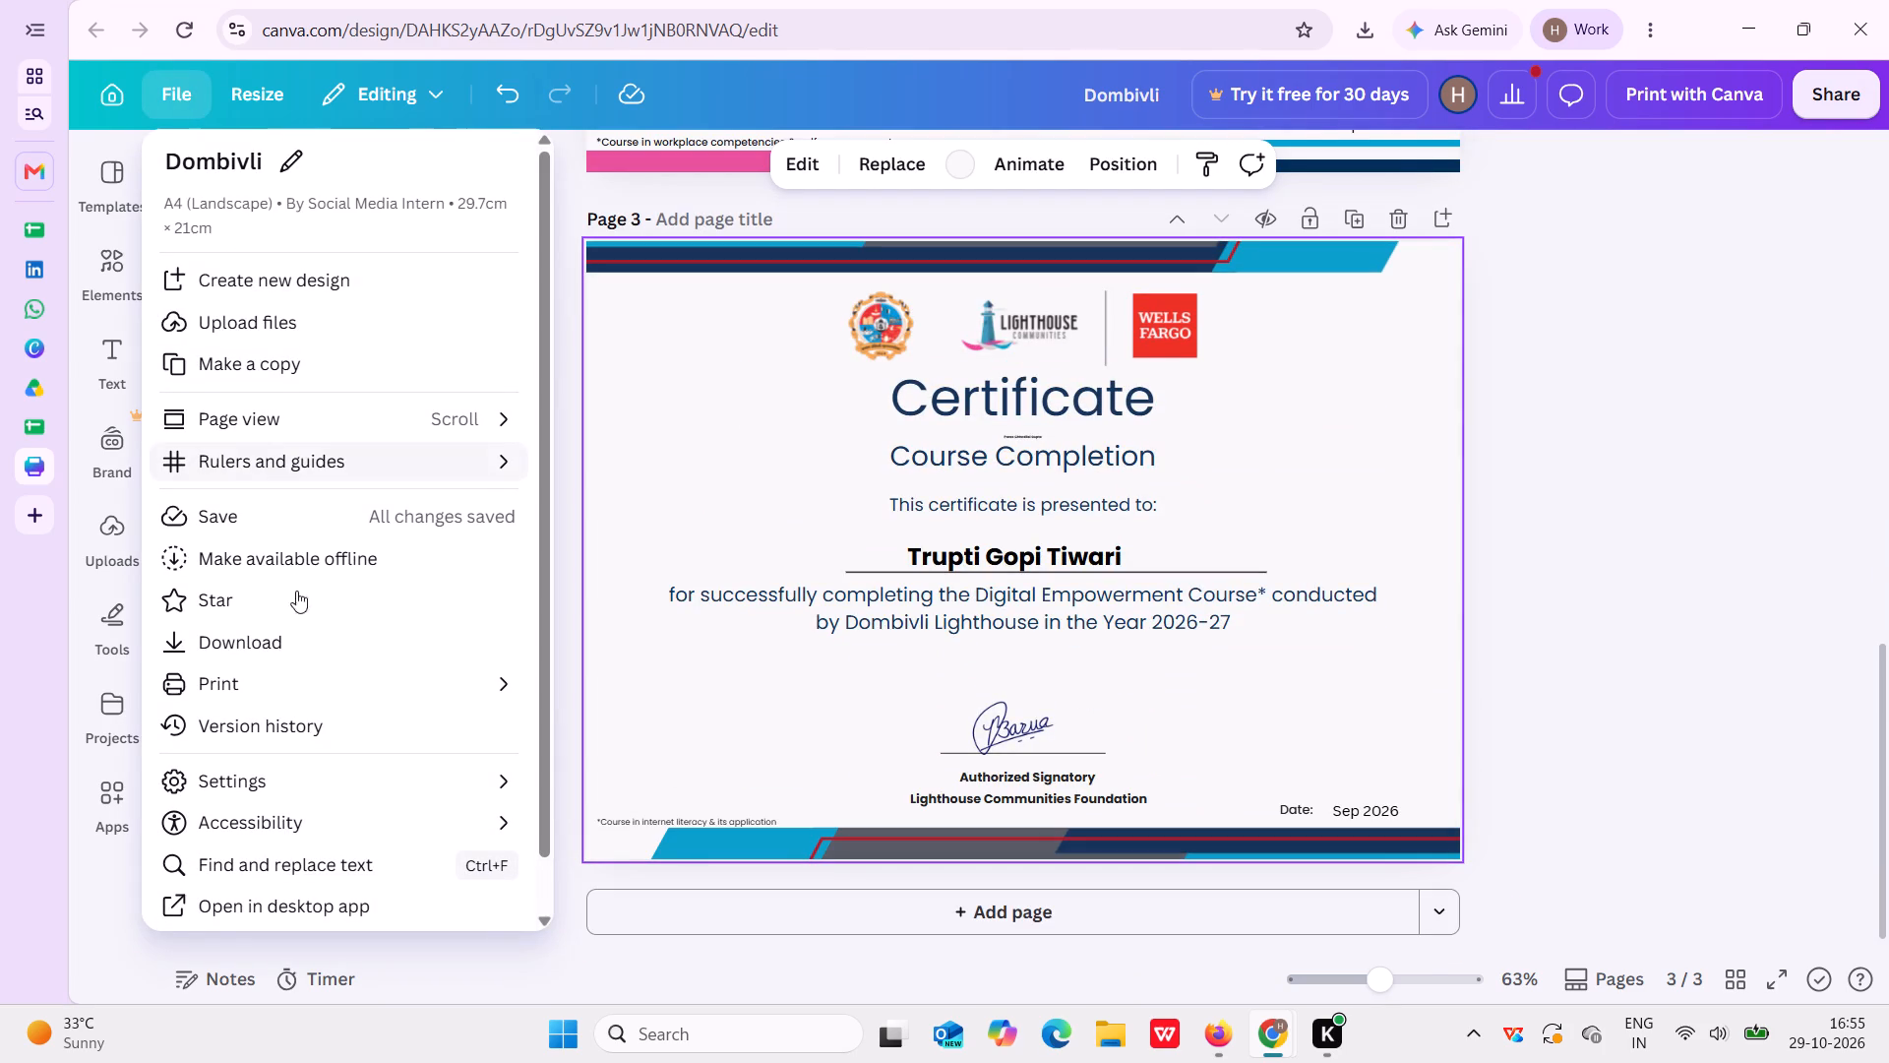
left_click(299, 645)
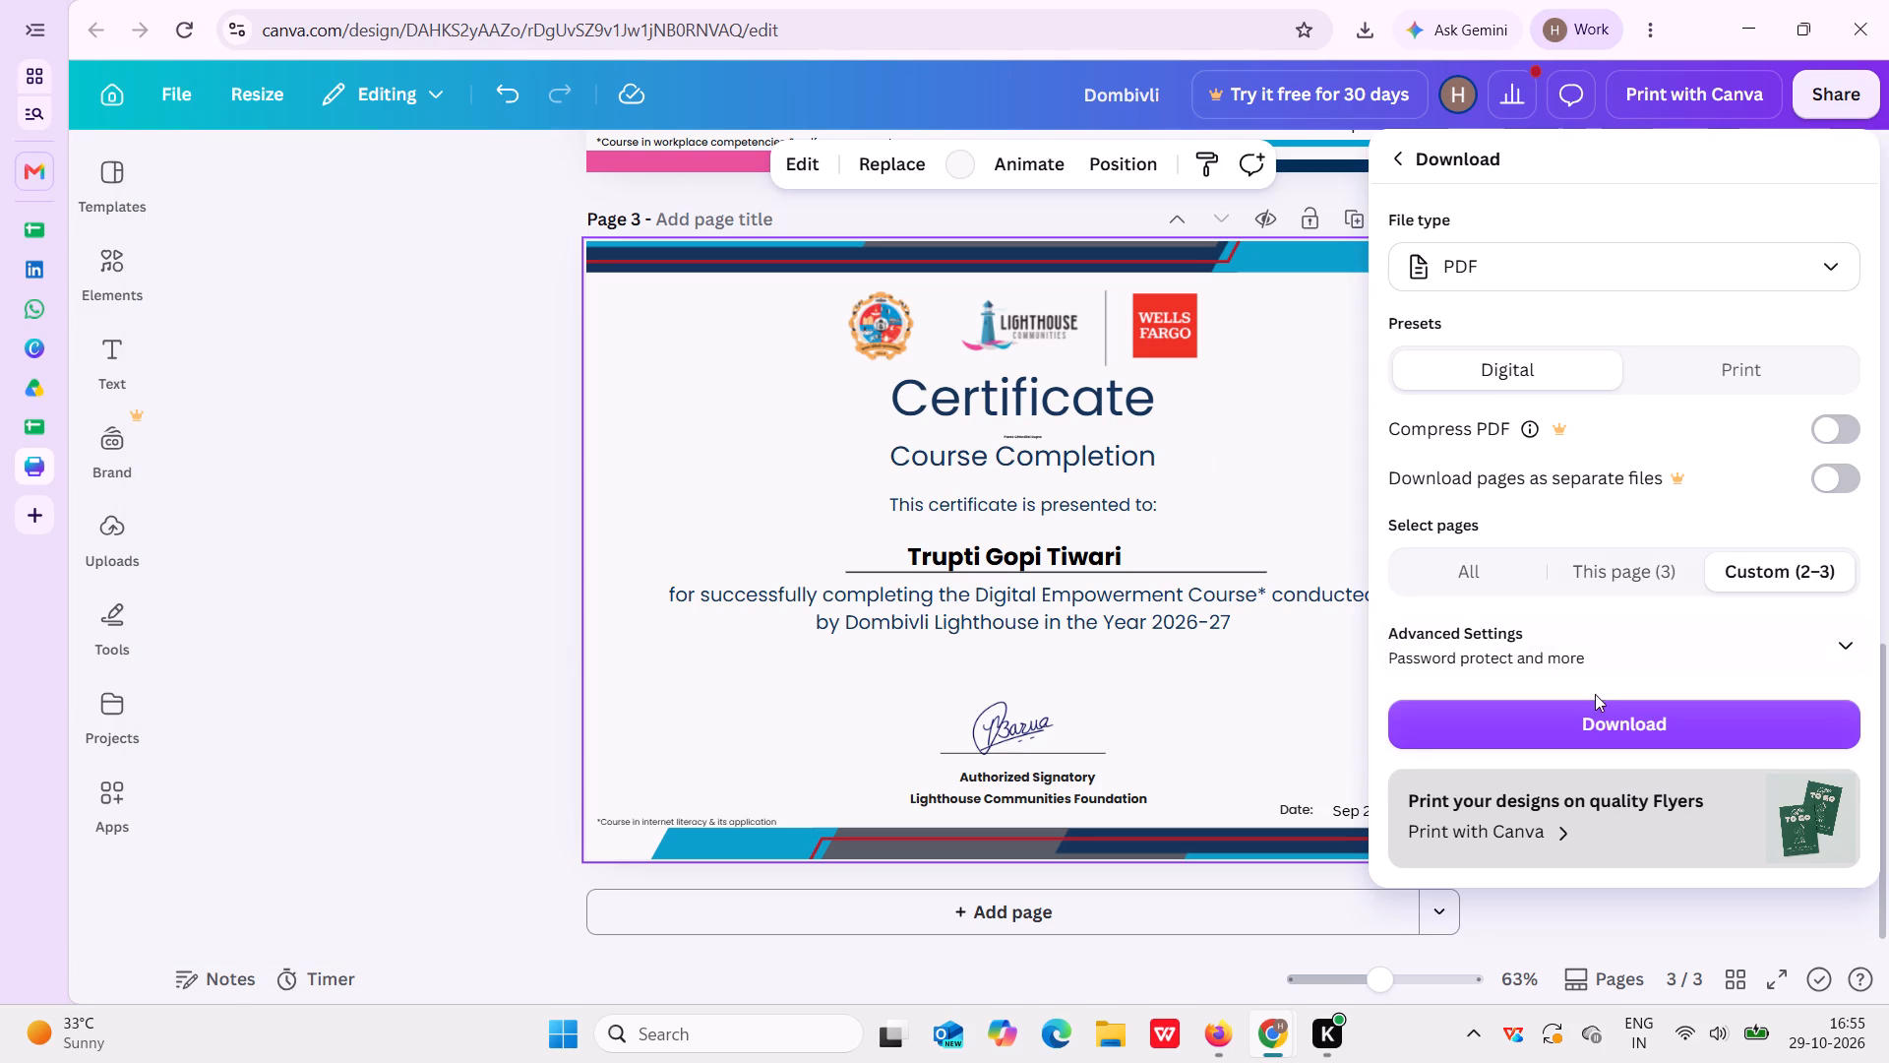
left_click(1594, 717)
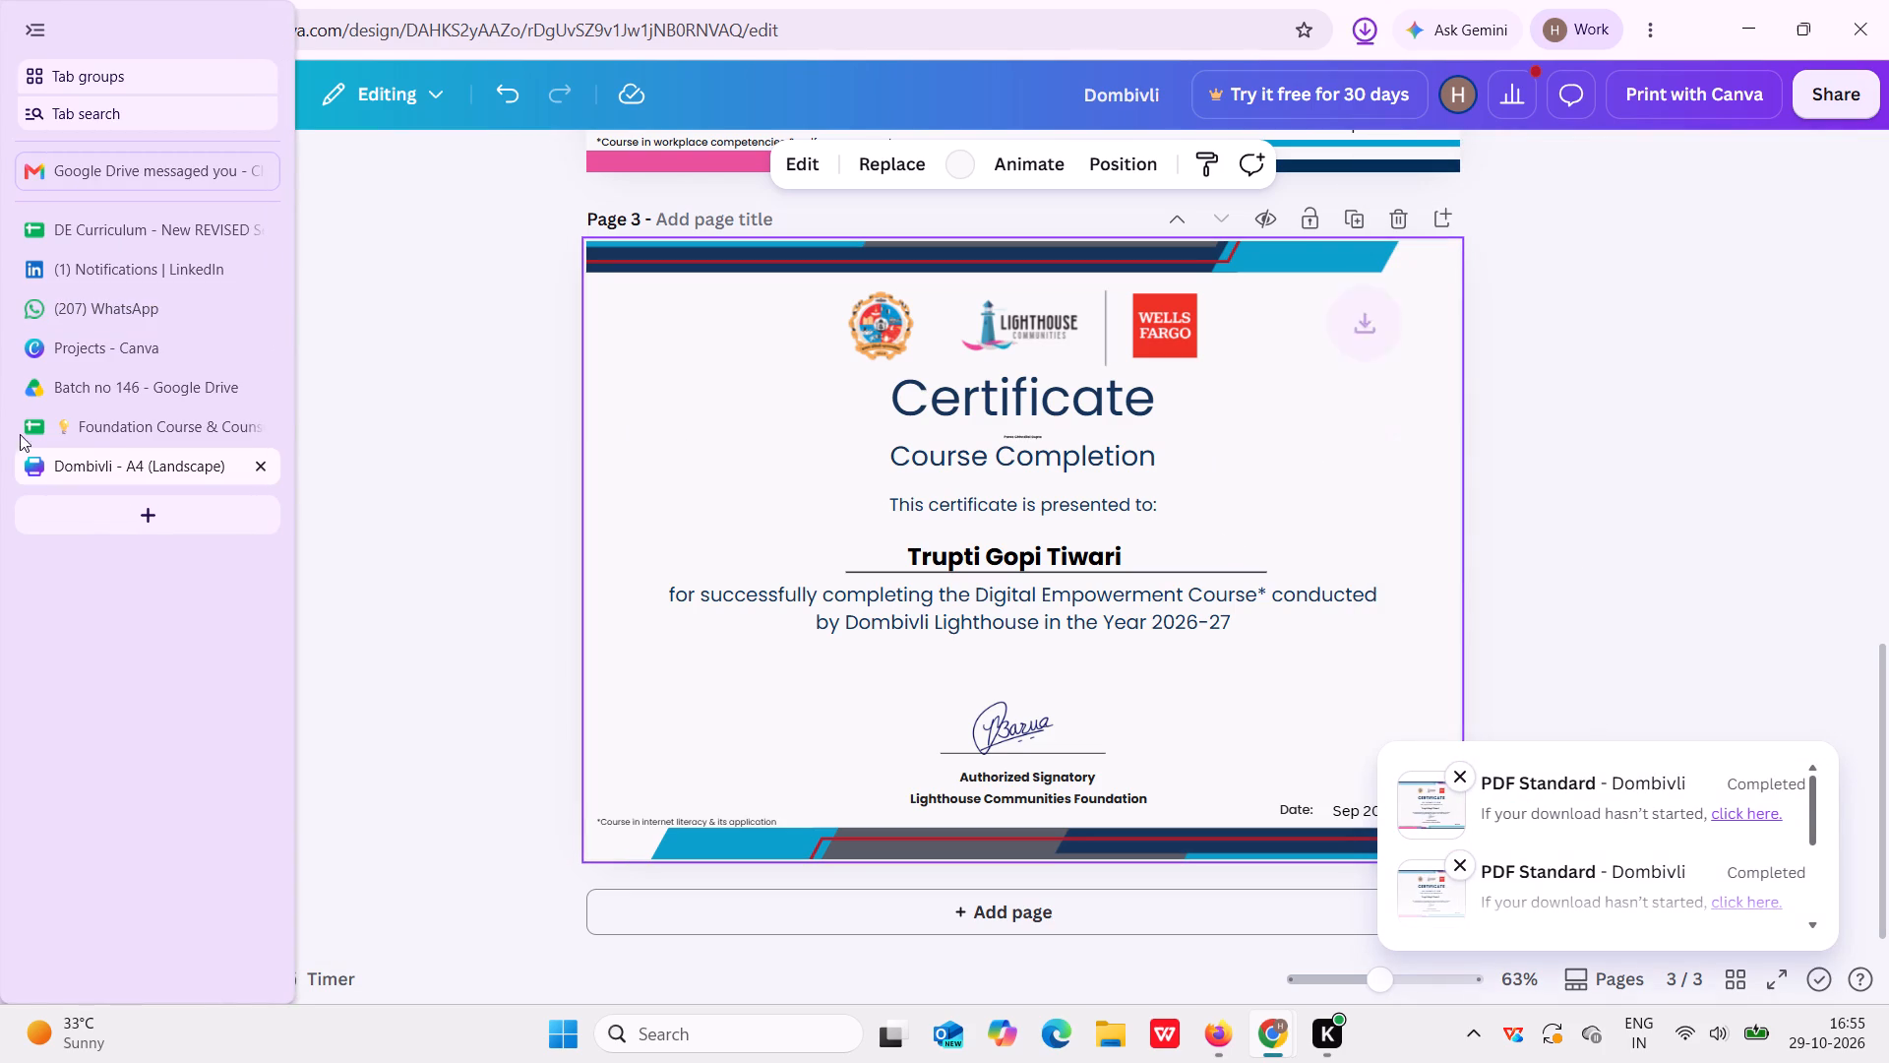
Upload the latest downloaded Dombivli PDF to the Batch no 146 folder in Google Drive.
left_click(62, 405)
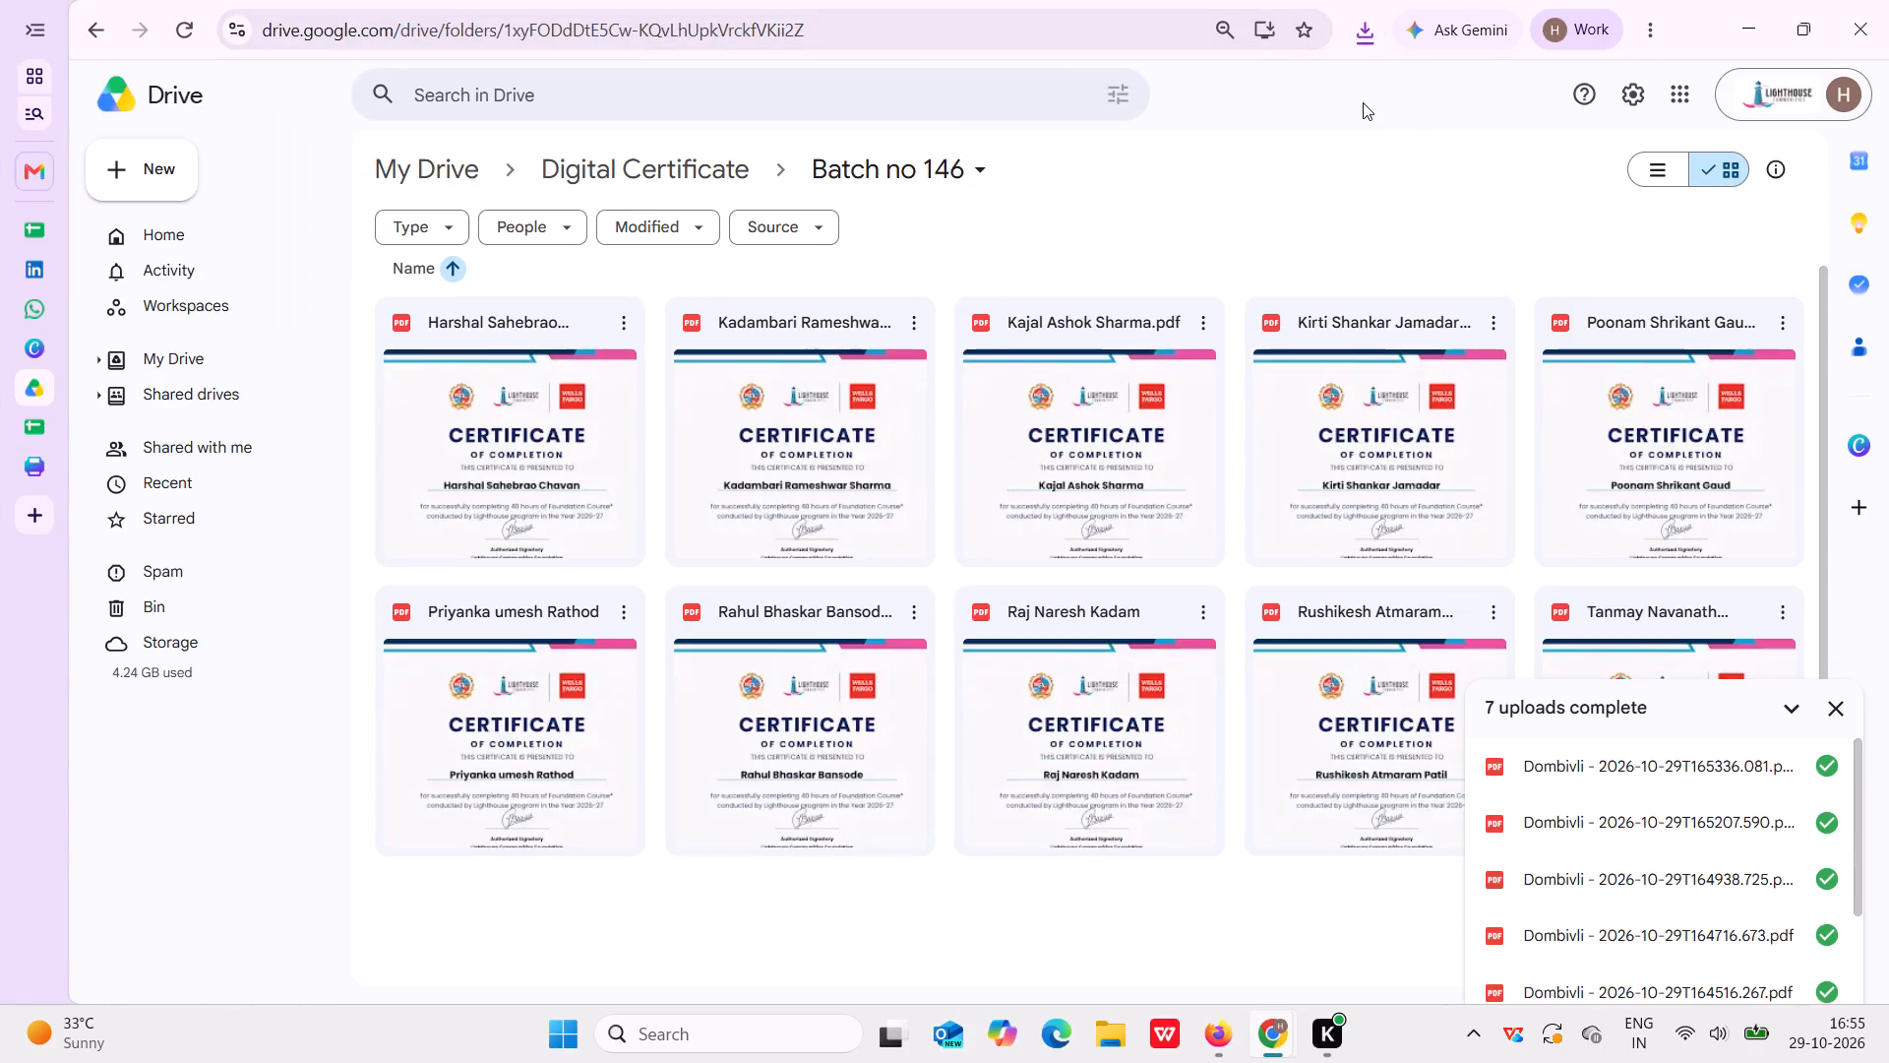
left_click(1372, 43)
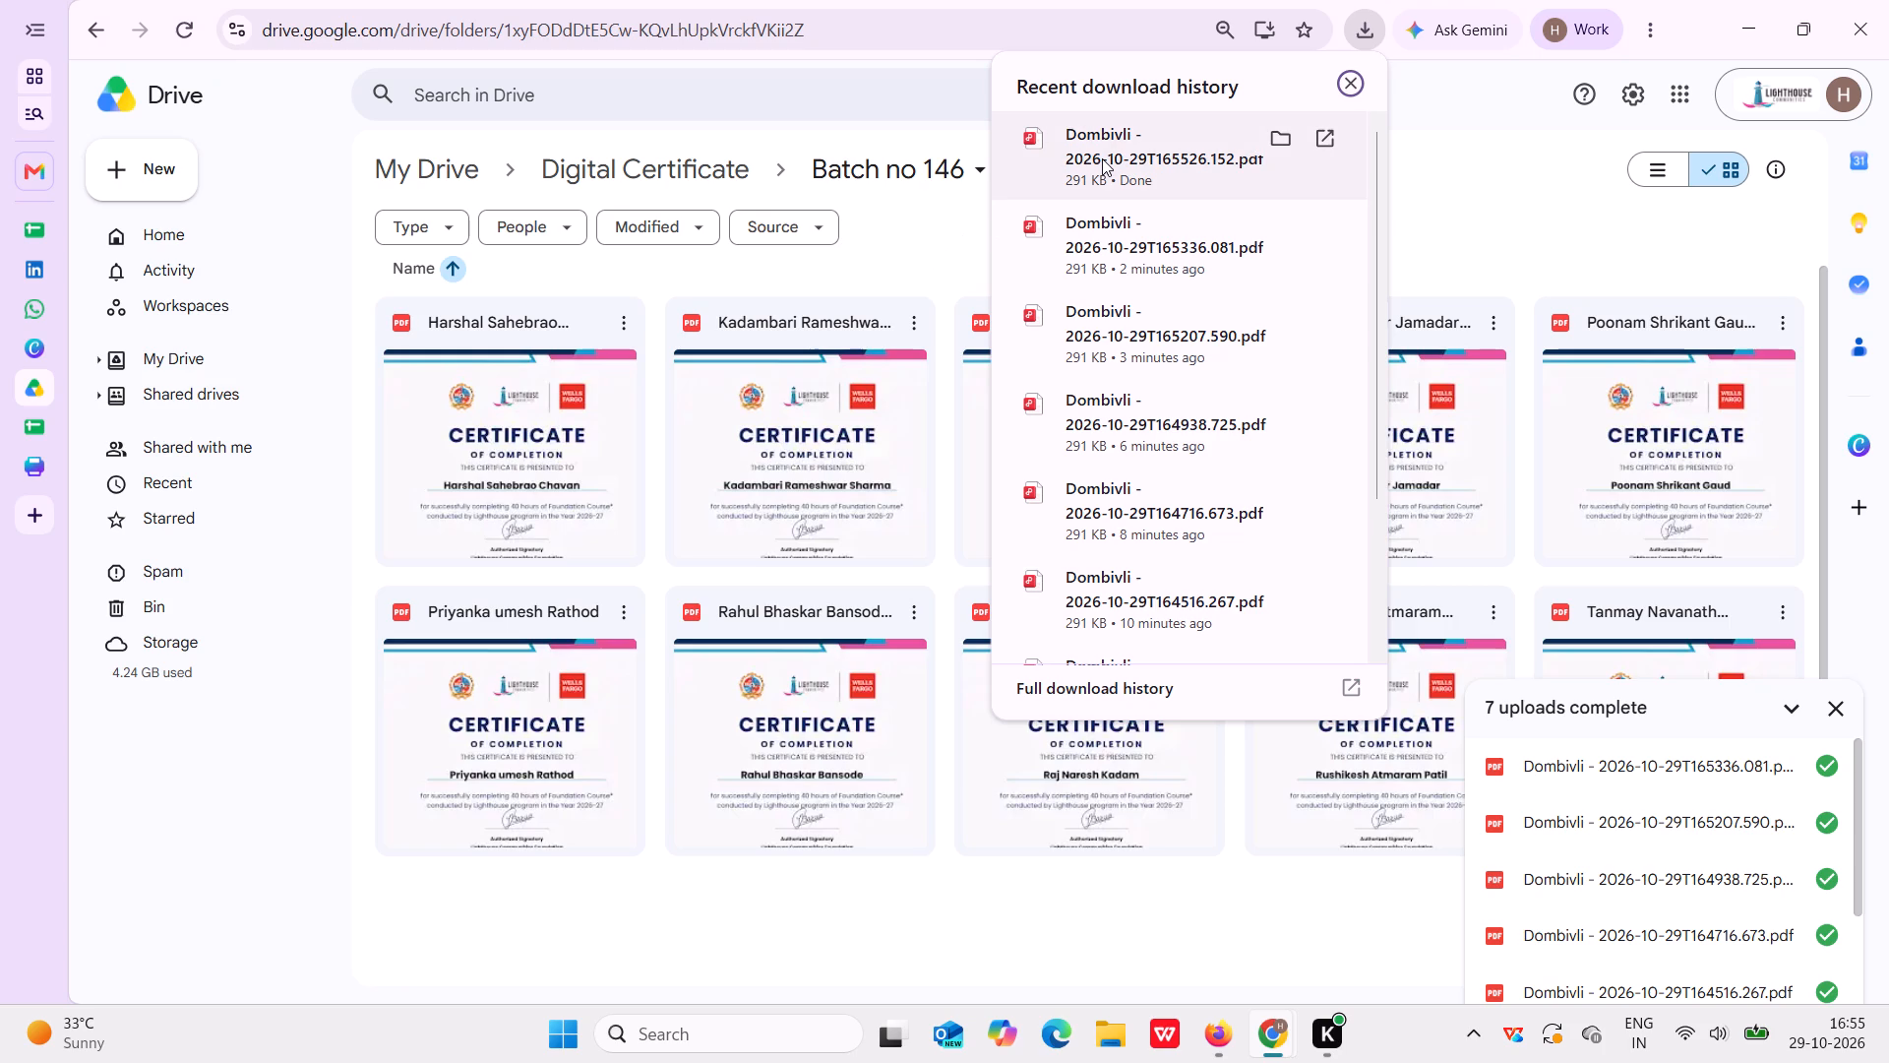
left_click_drag(1155, 151, 704, 408)
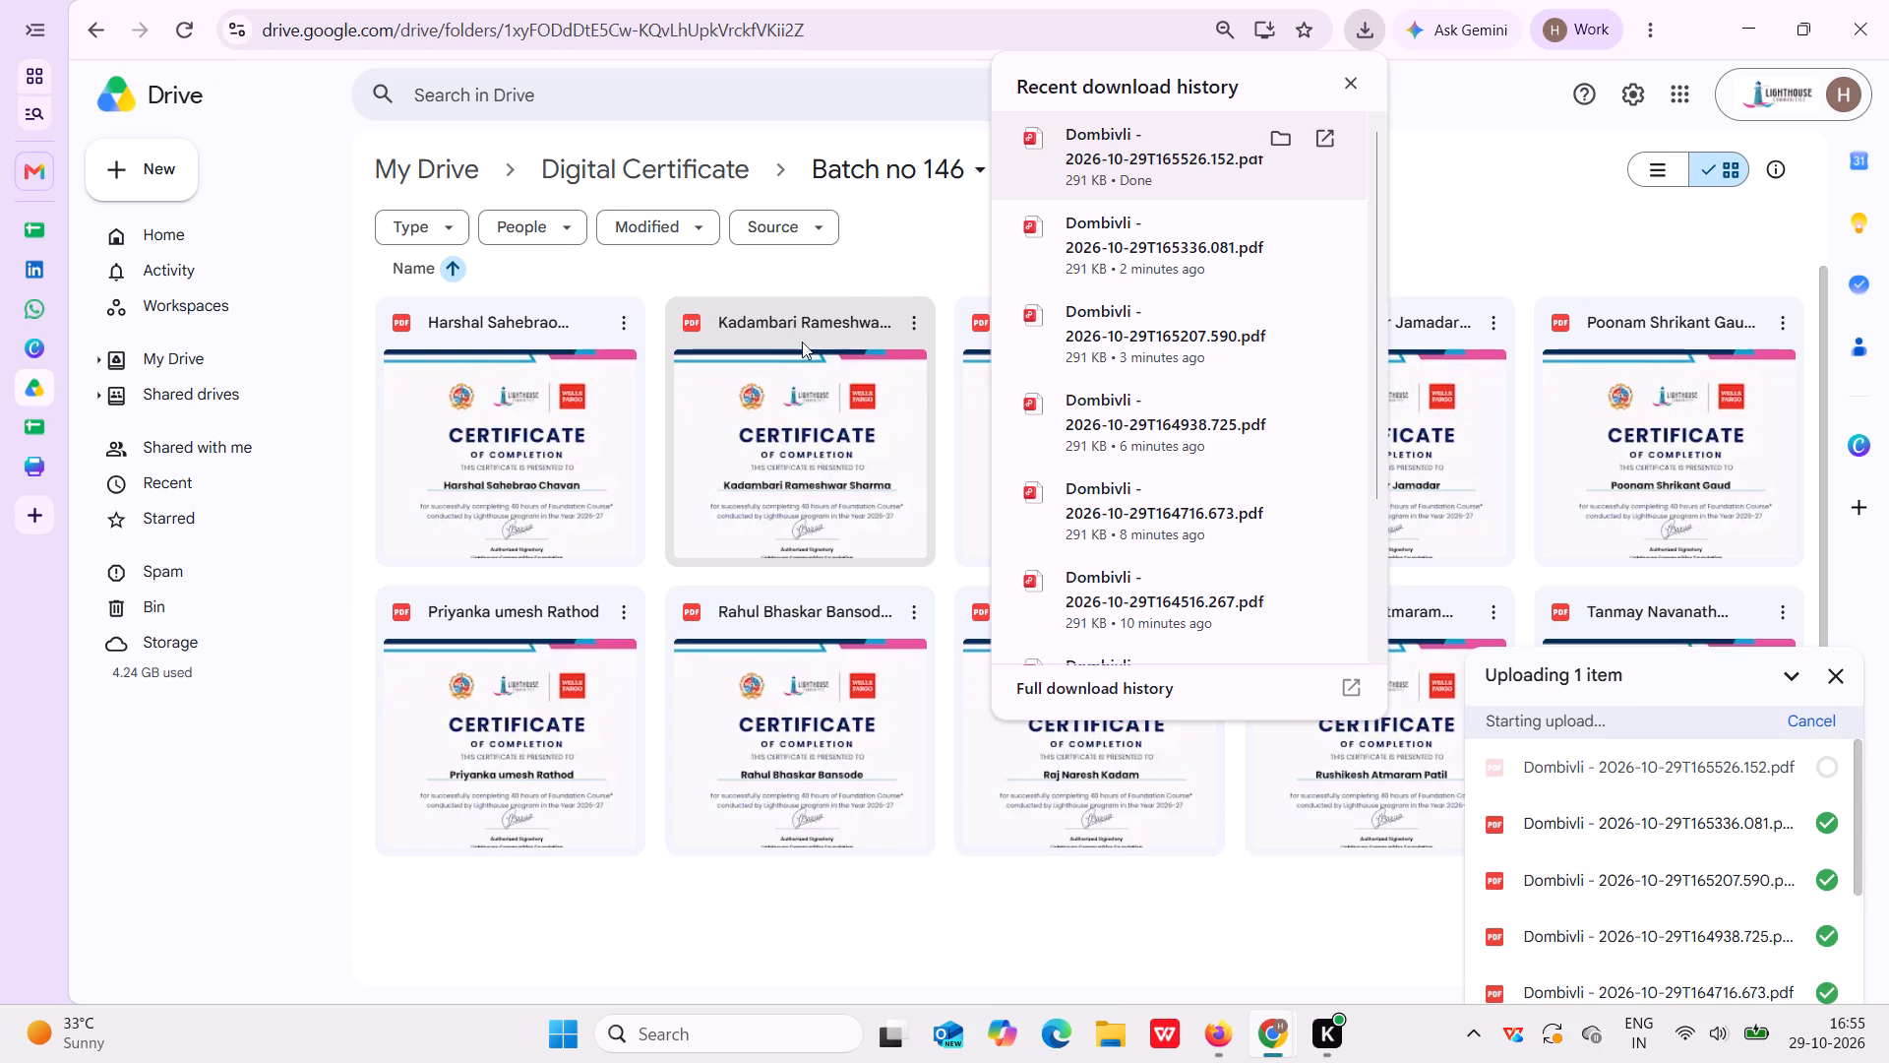
left_click(905, 256)
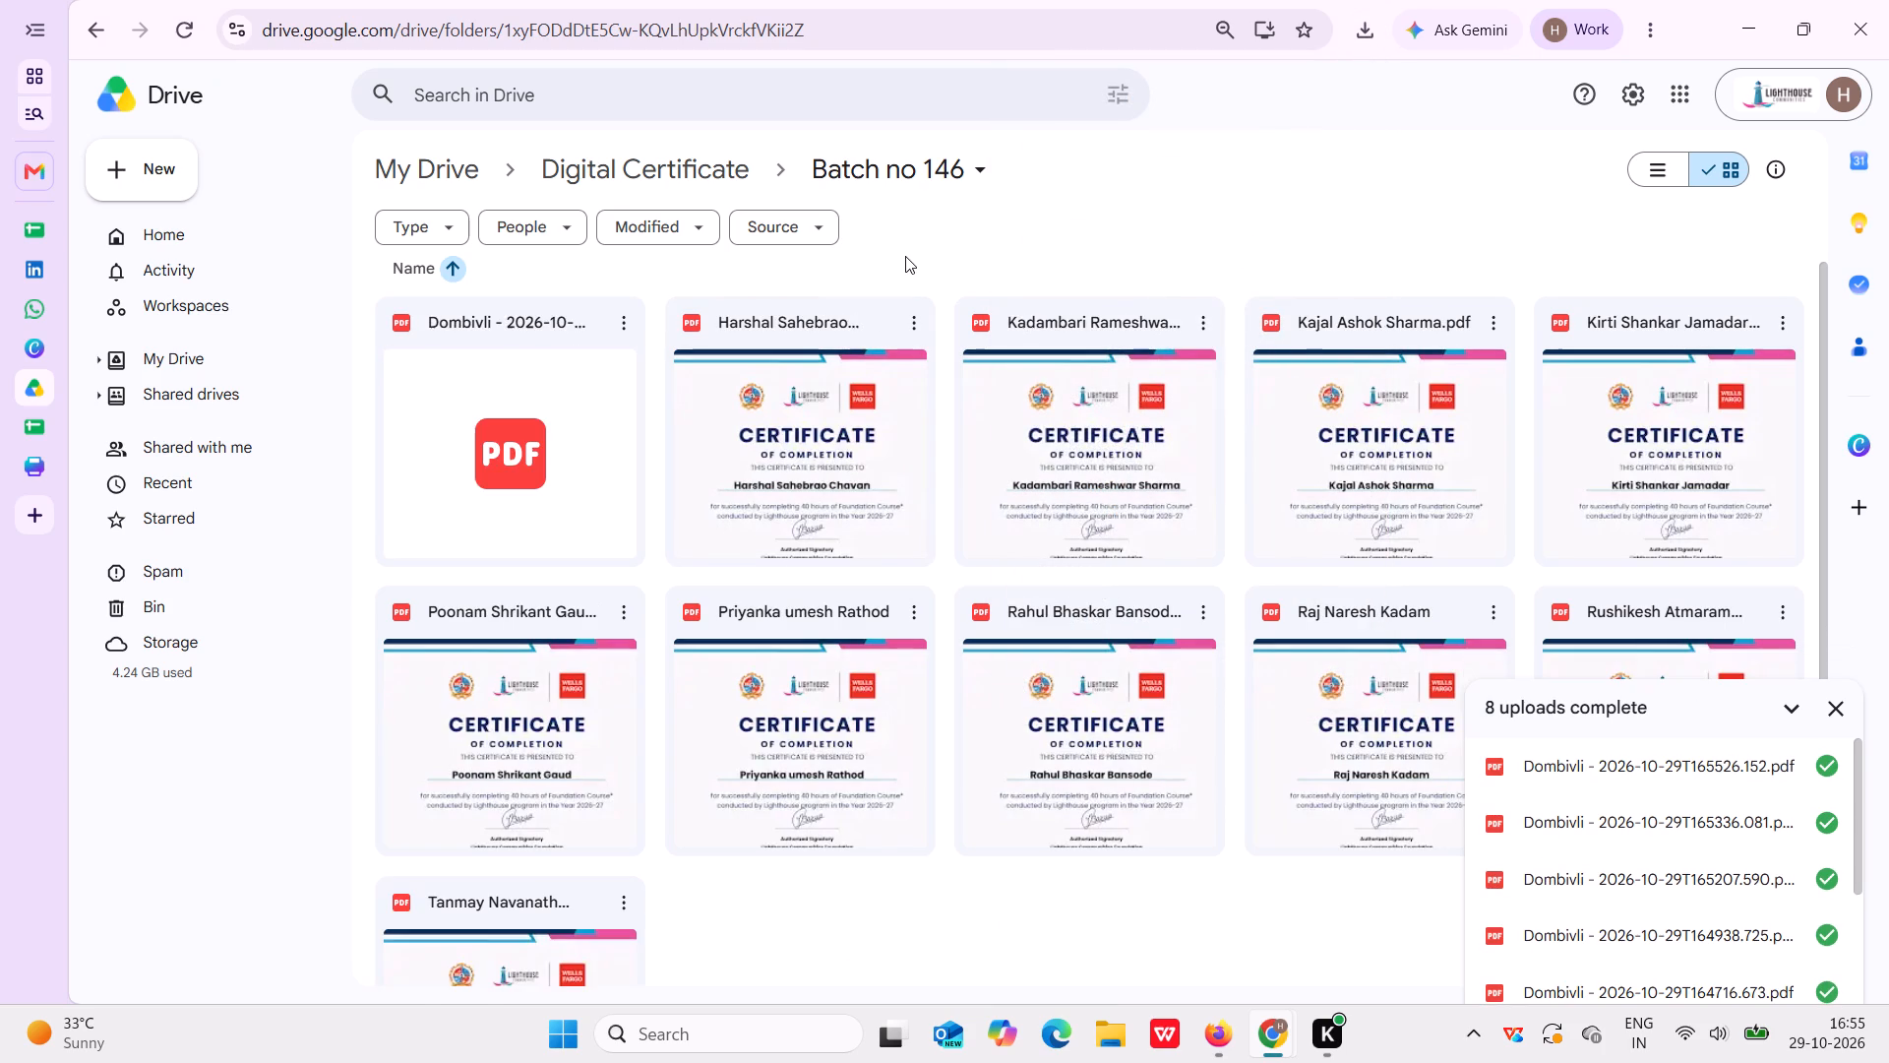
Rename the newly uploaded Dombivli PDF with the copied name of recipient number 10, adding a space before the .pdf extension.
left_click(623, 317)
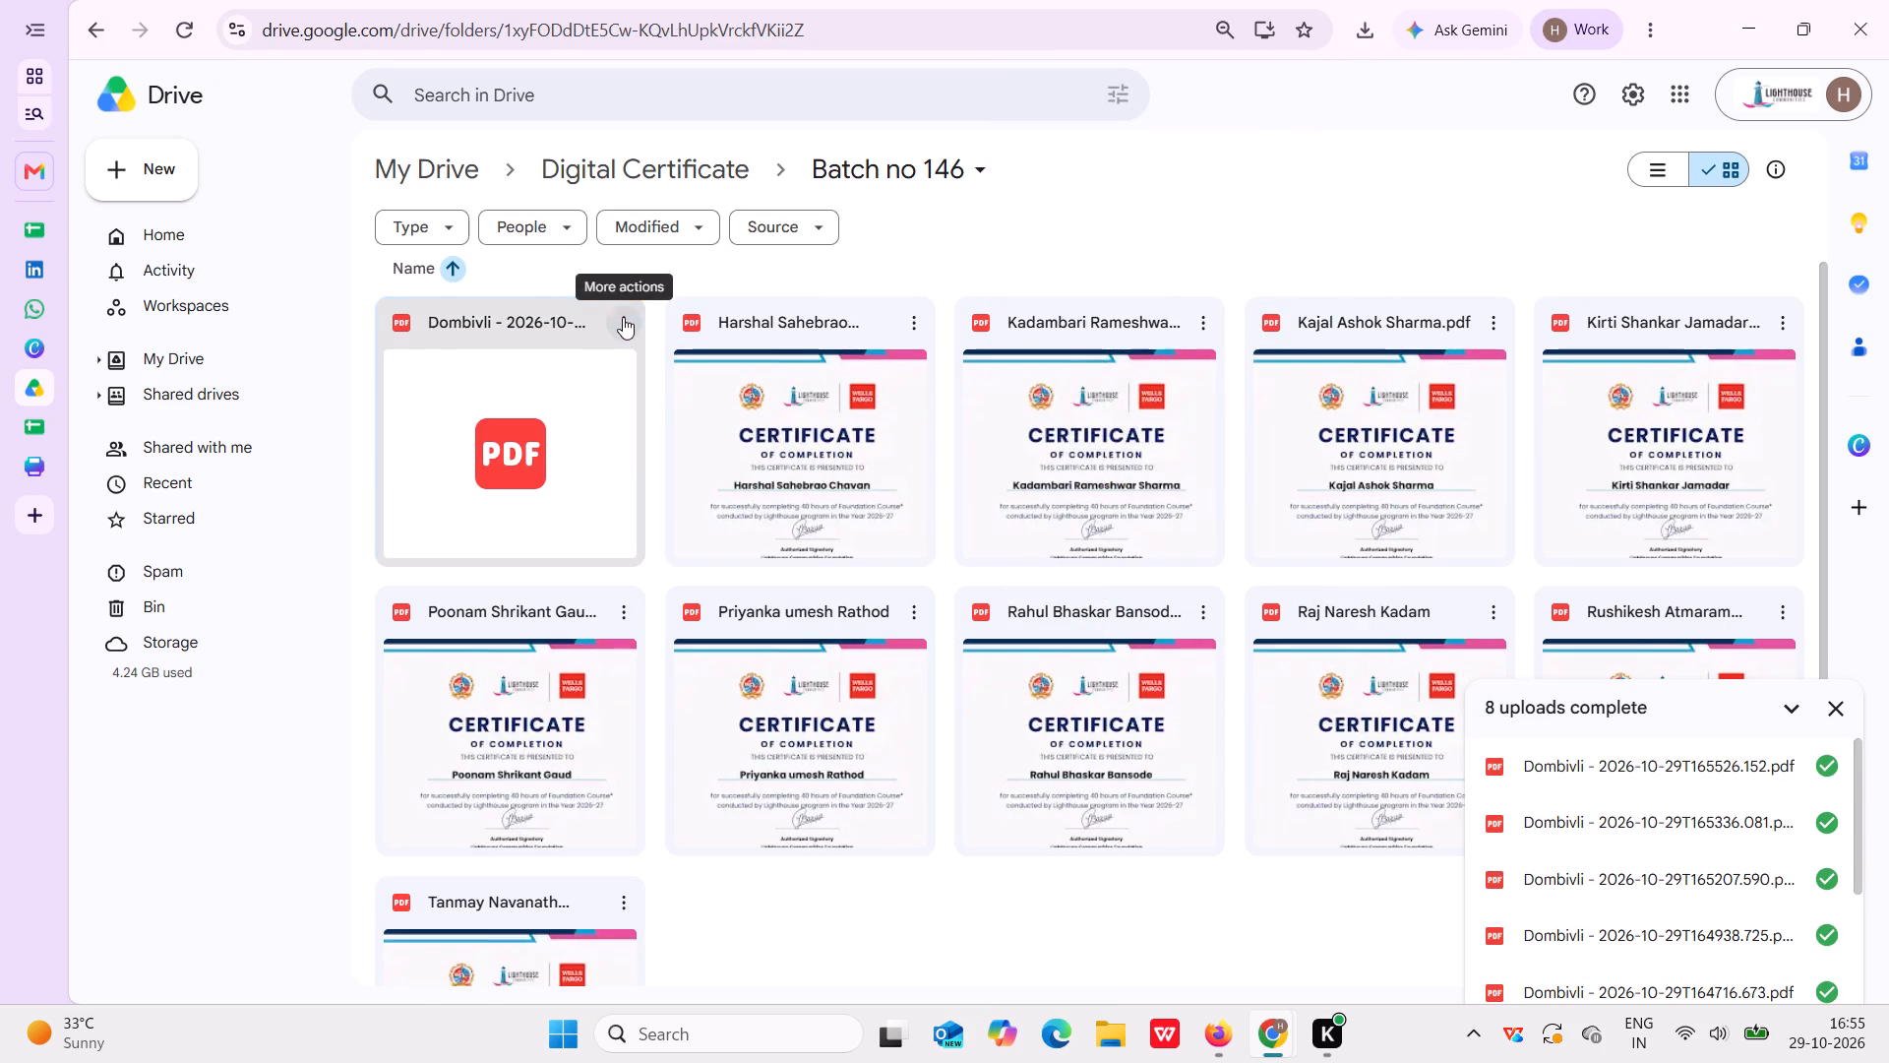
left_click(692, 452)
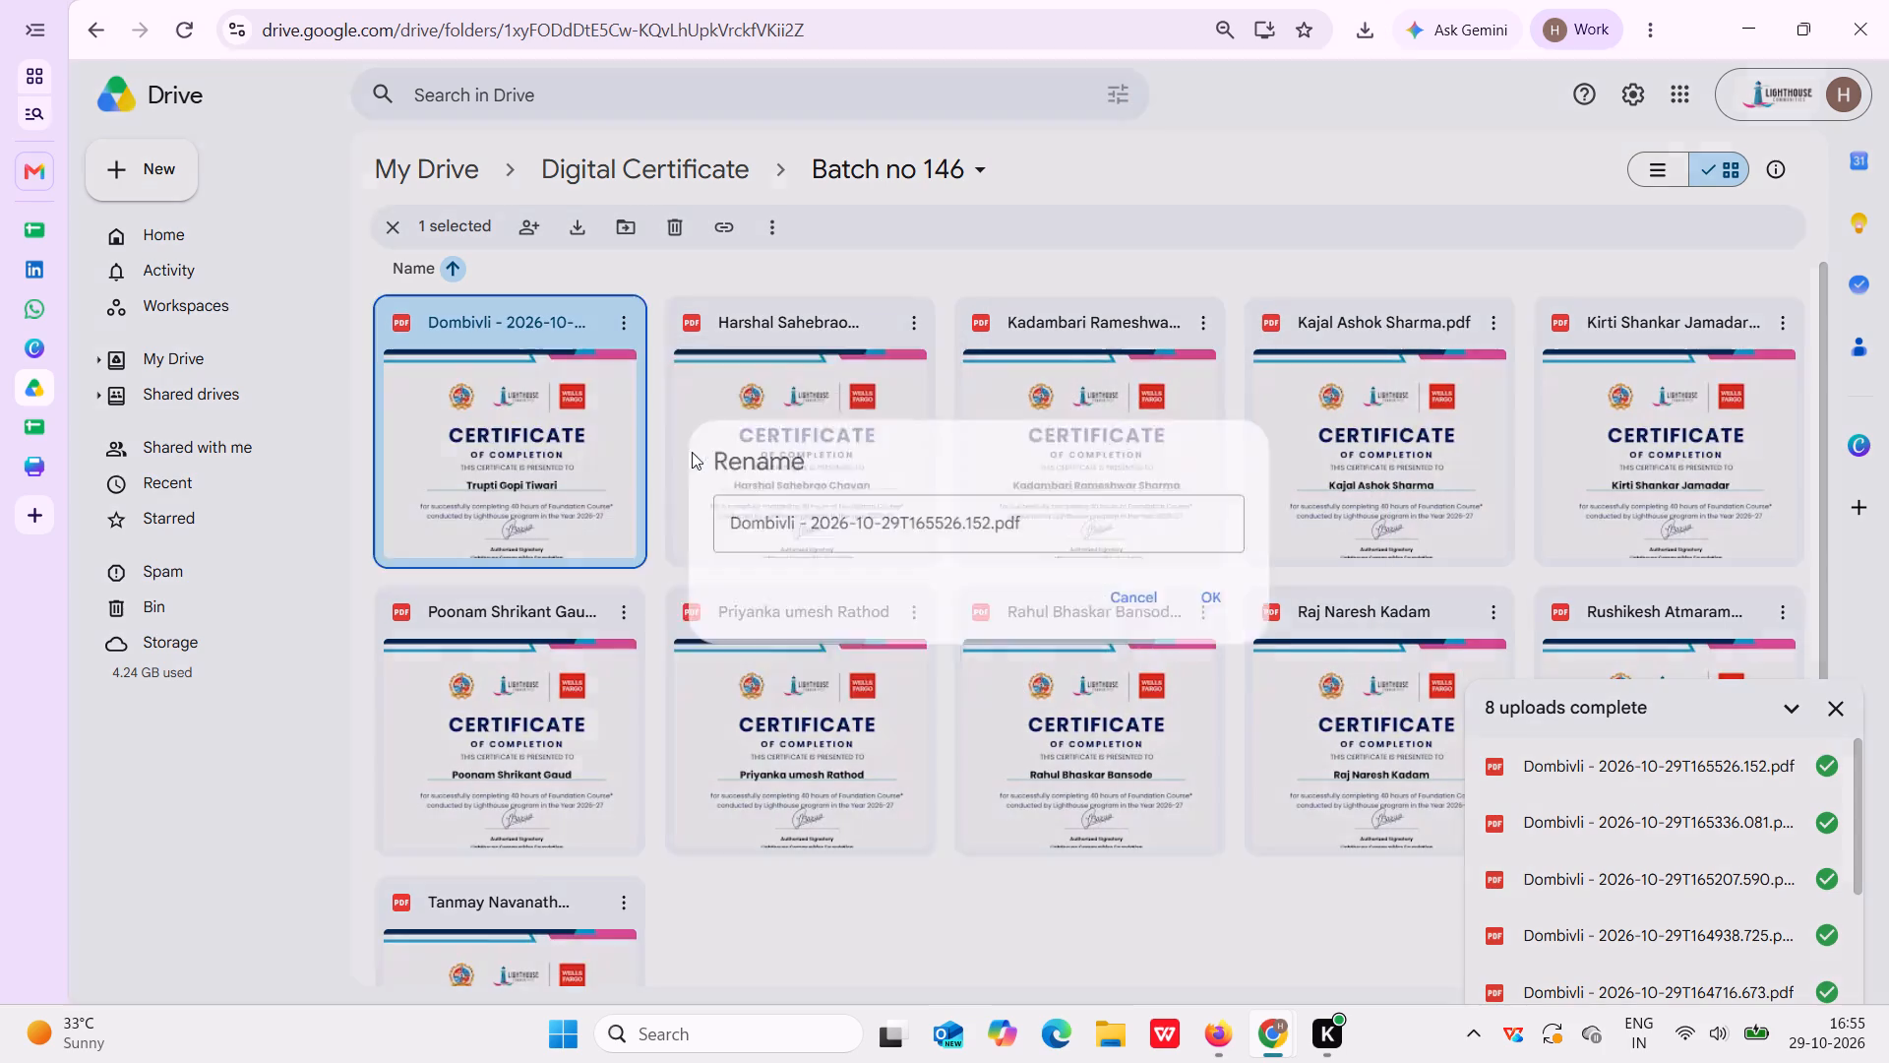
key("BackSpace")
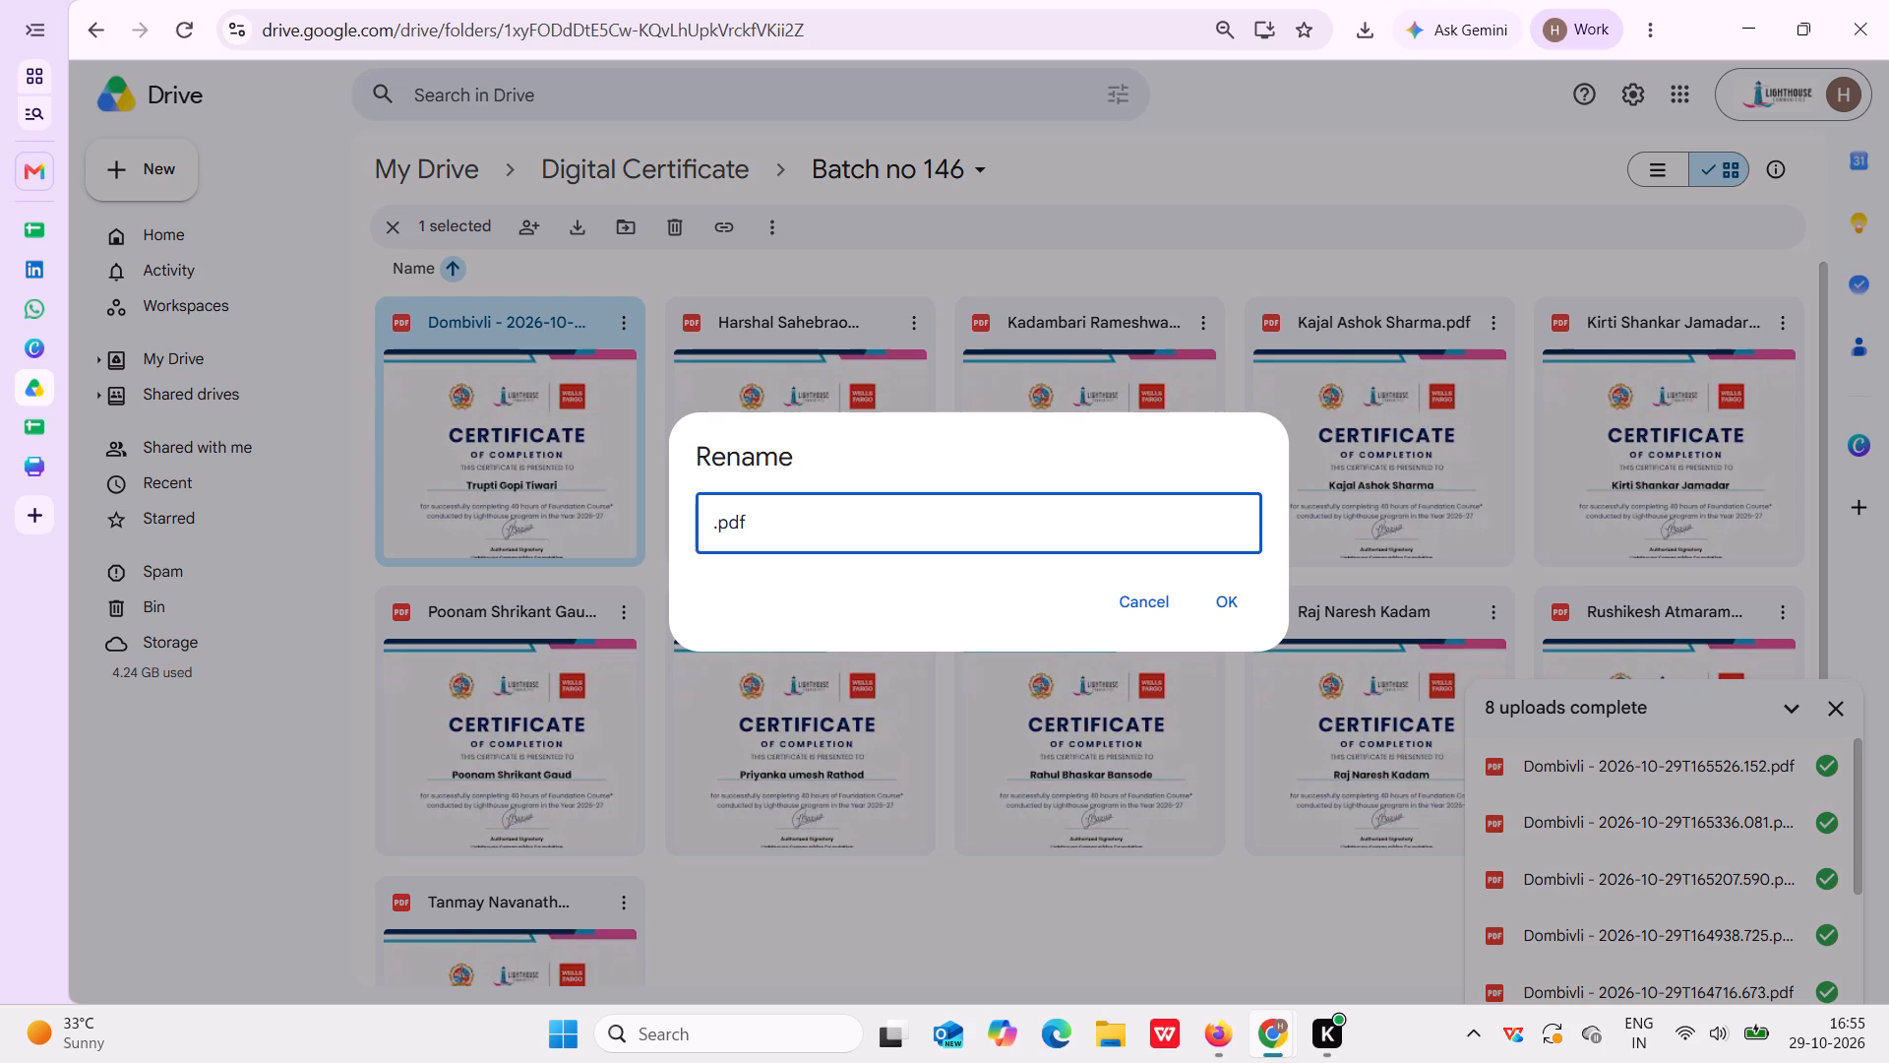
key("ctrl+v")
key("space")
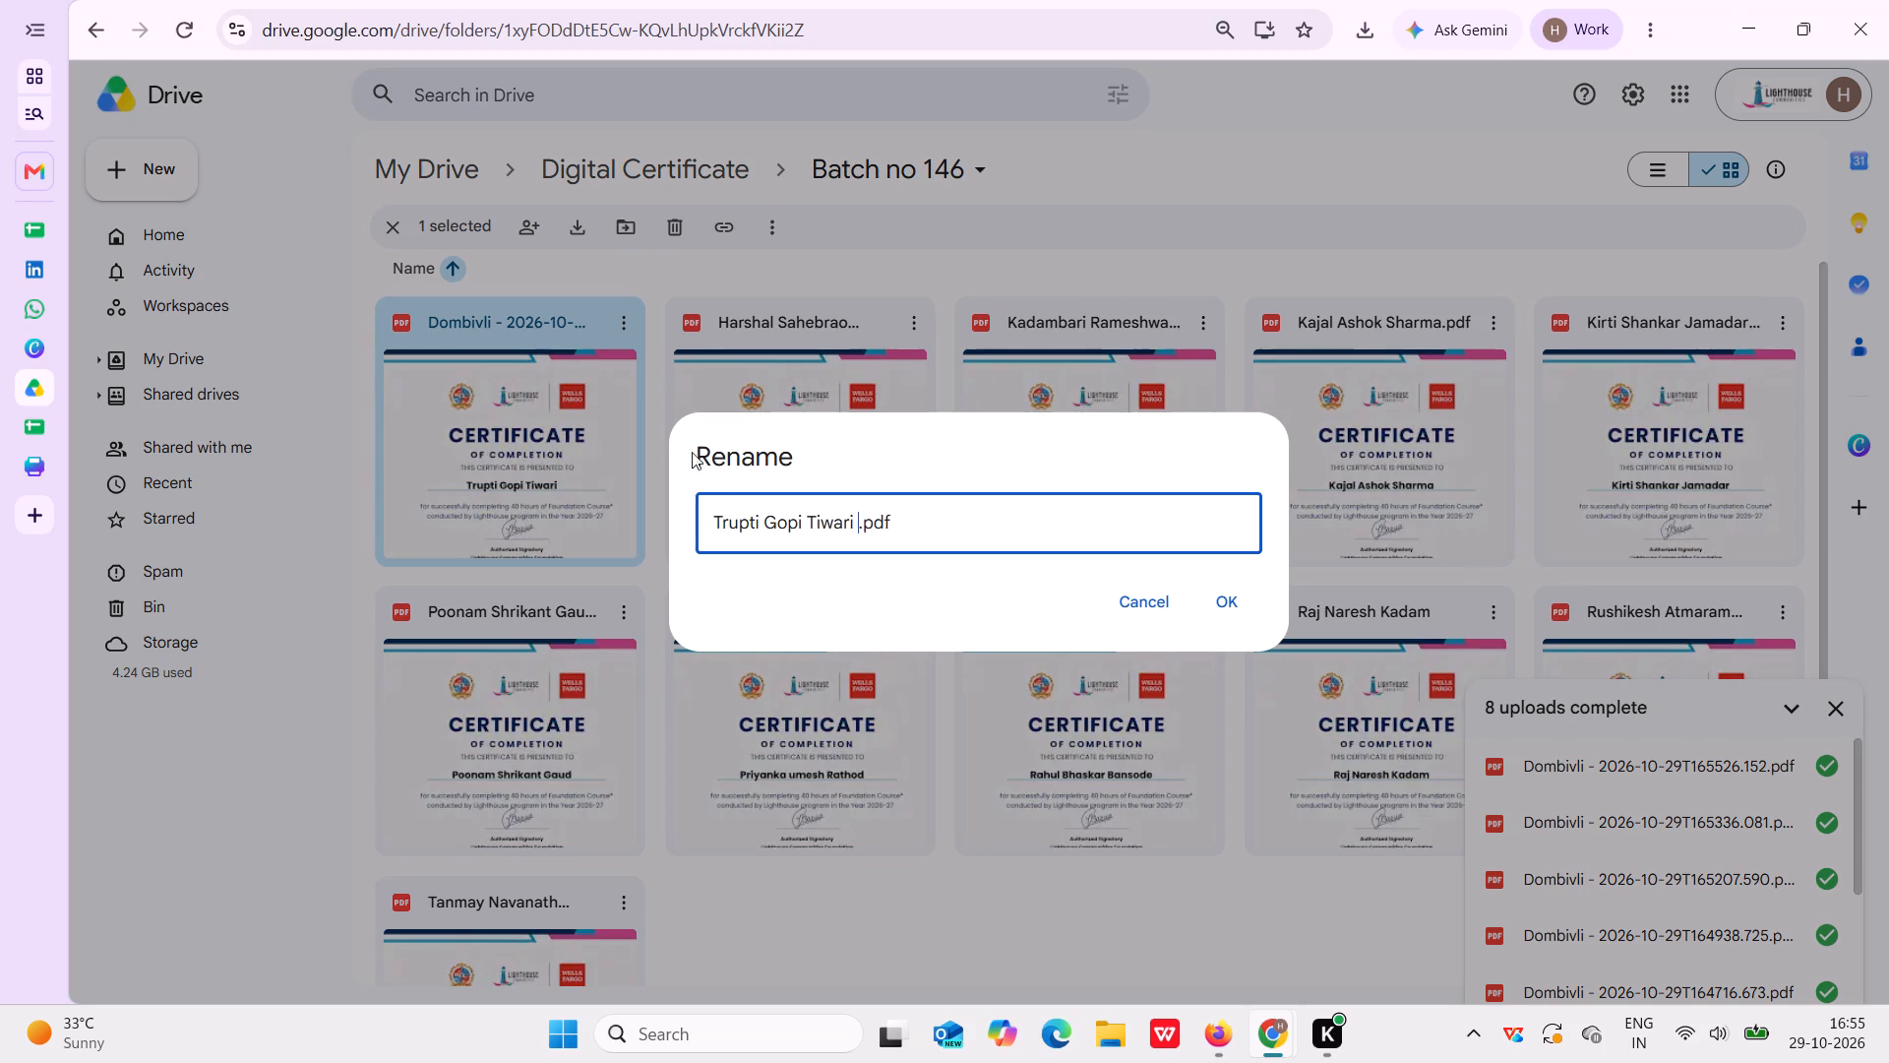
key("Return")
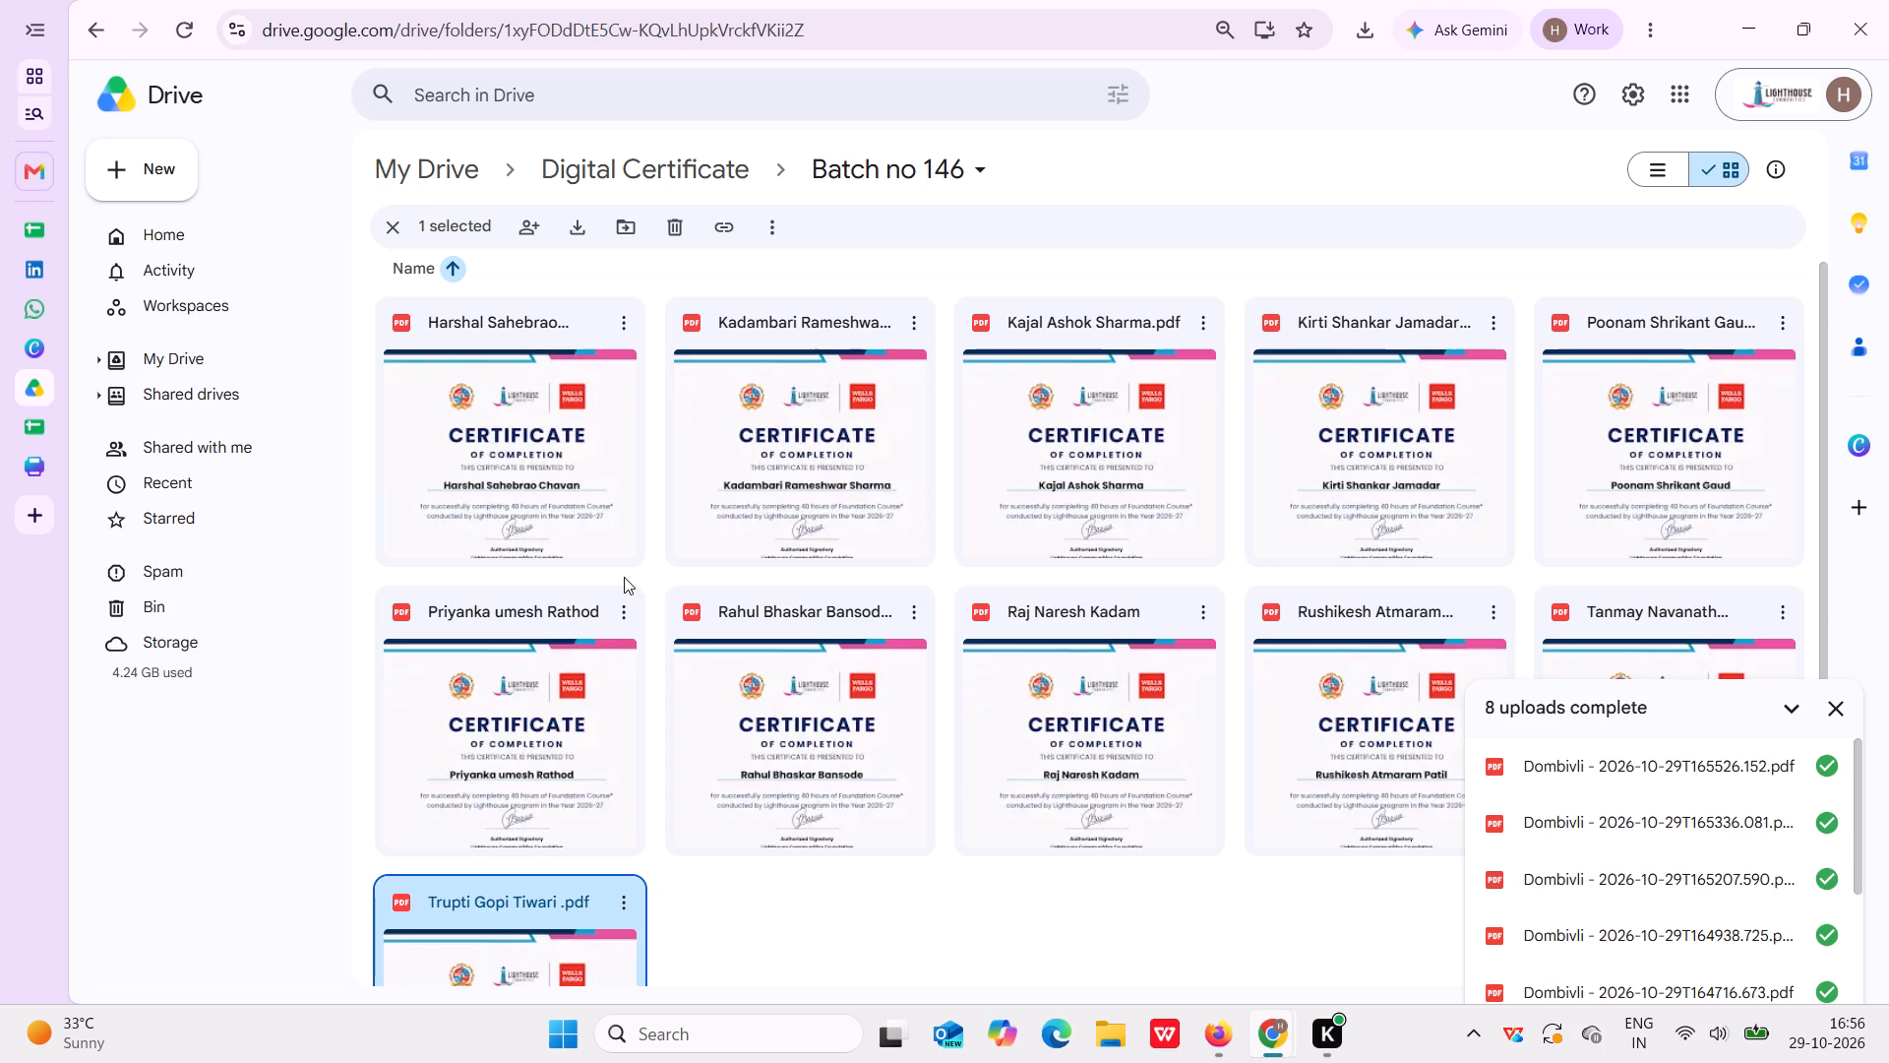
right_click(239, 815)
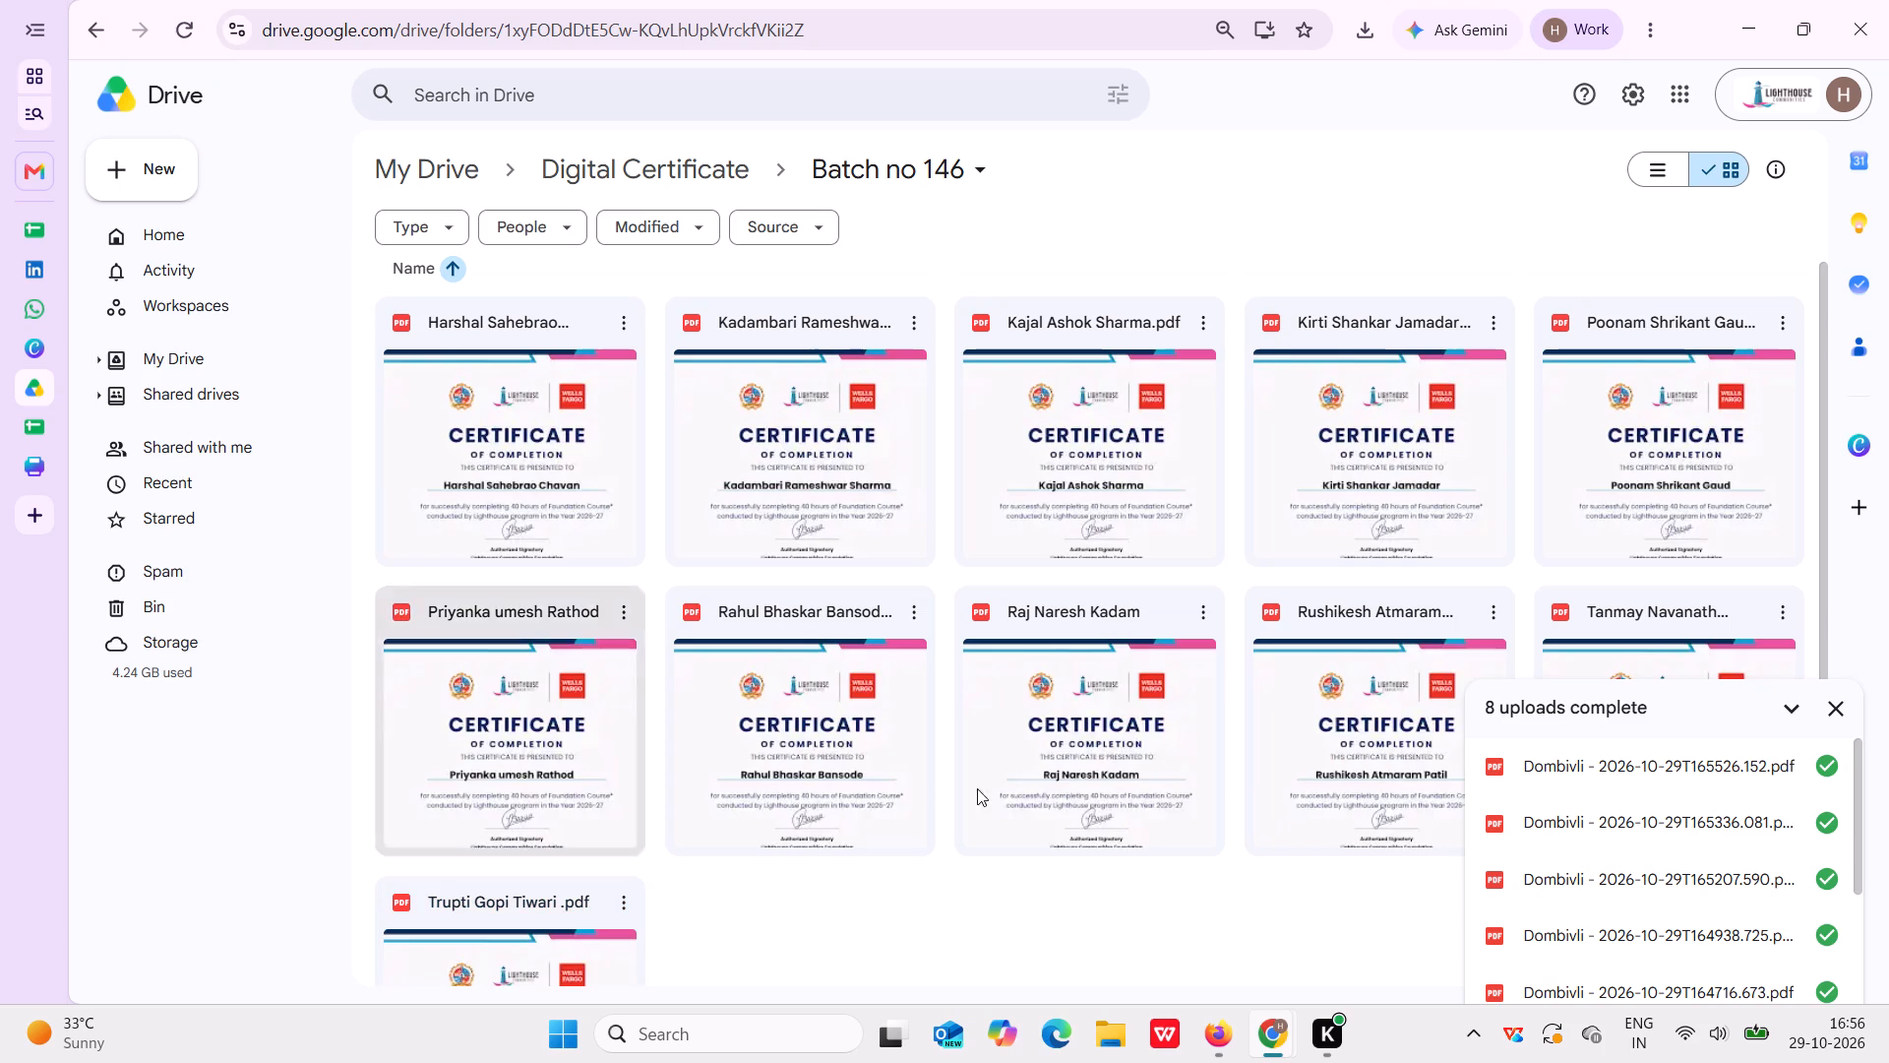
scroll(1057, 943, "down", 3)
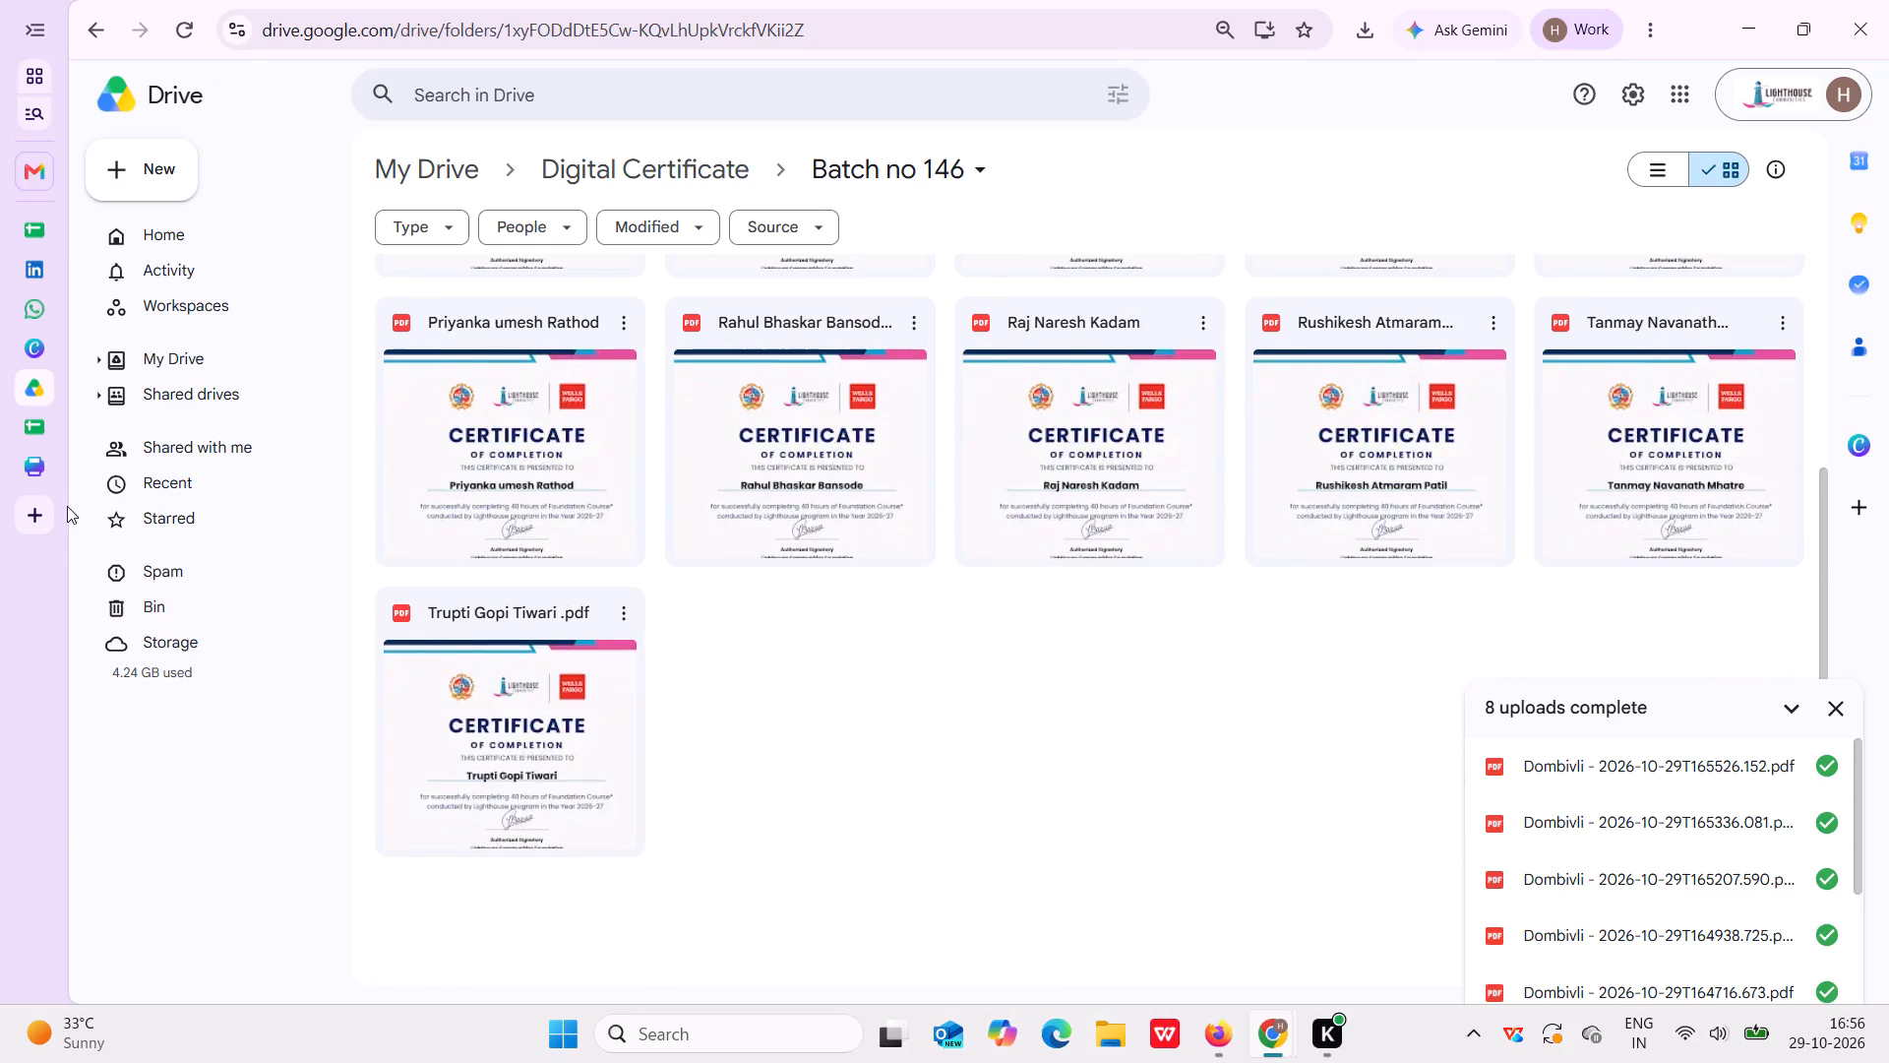
Copy recipient number 11's name from the Foundation Course sheet and replace the name on page 2 of the Dombivli design in Canva with it.
left_click(47, 433)
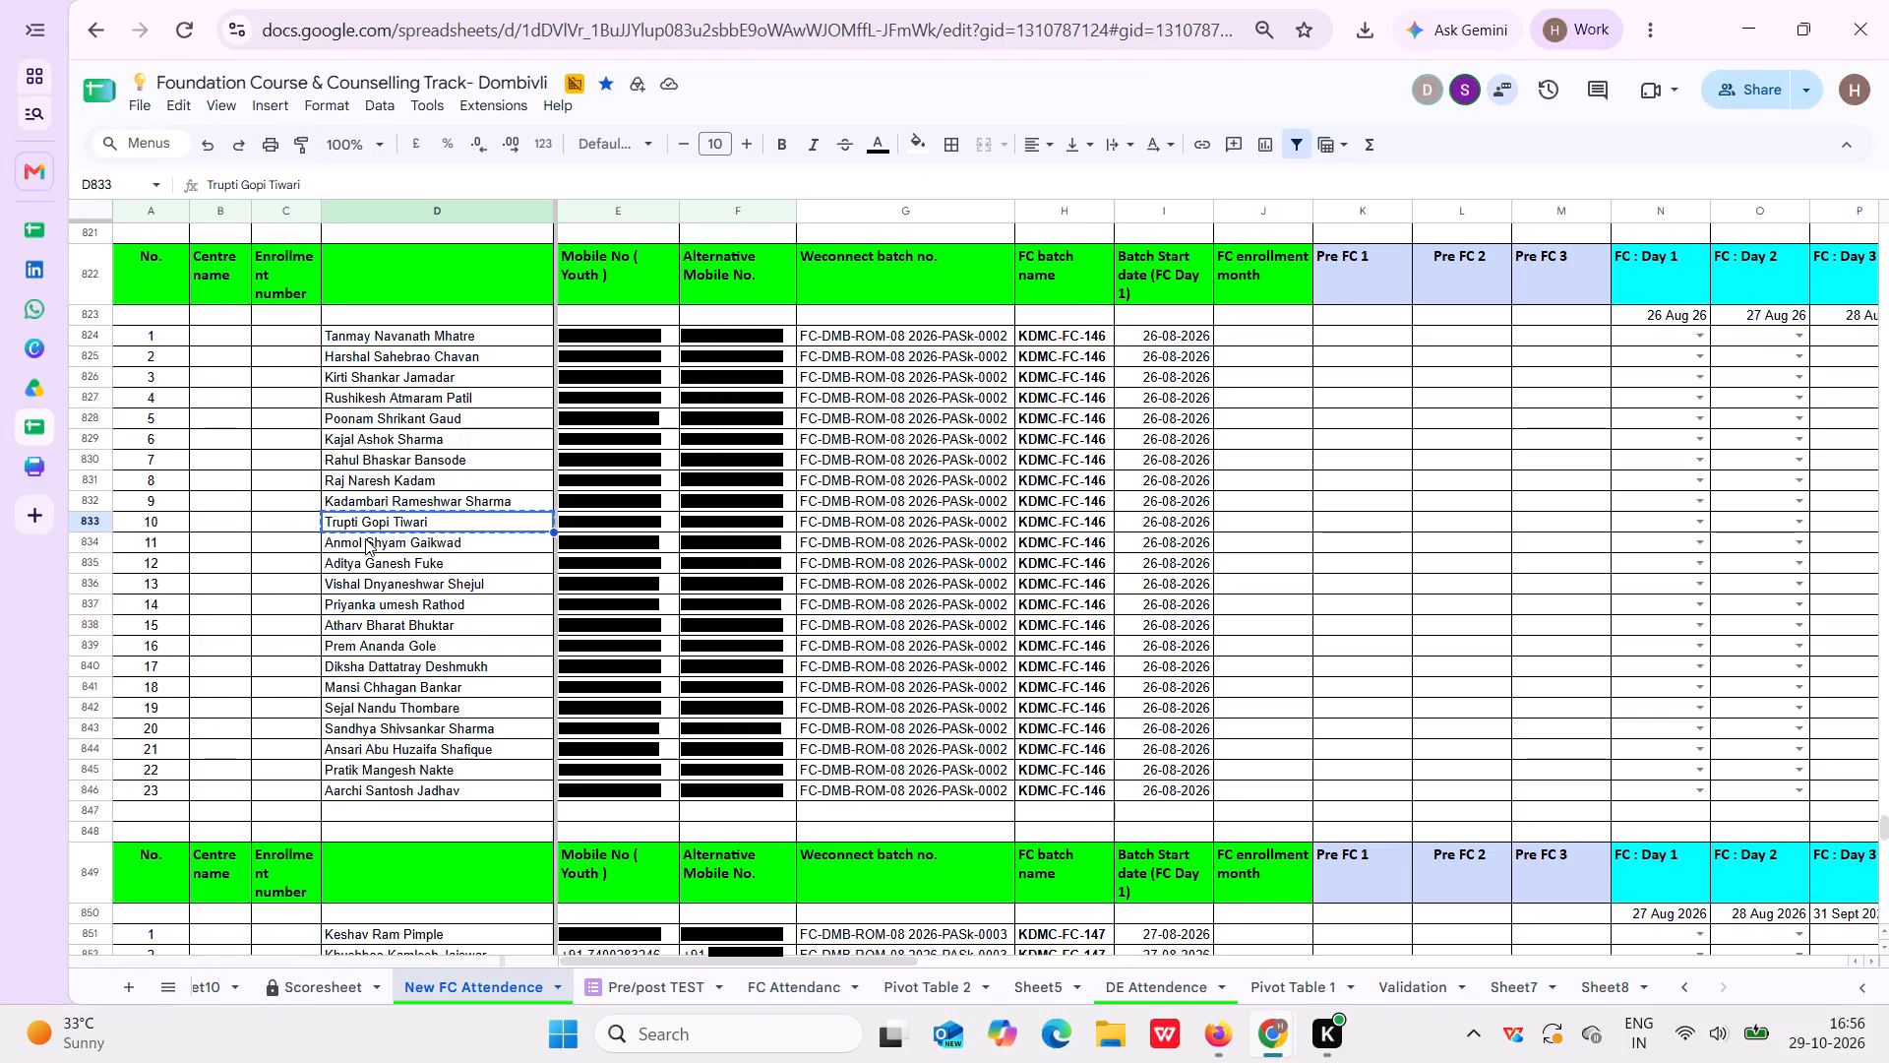
left_click(373, 540)
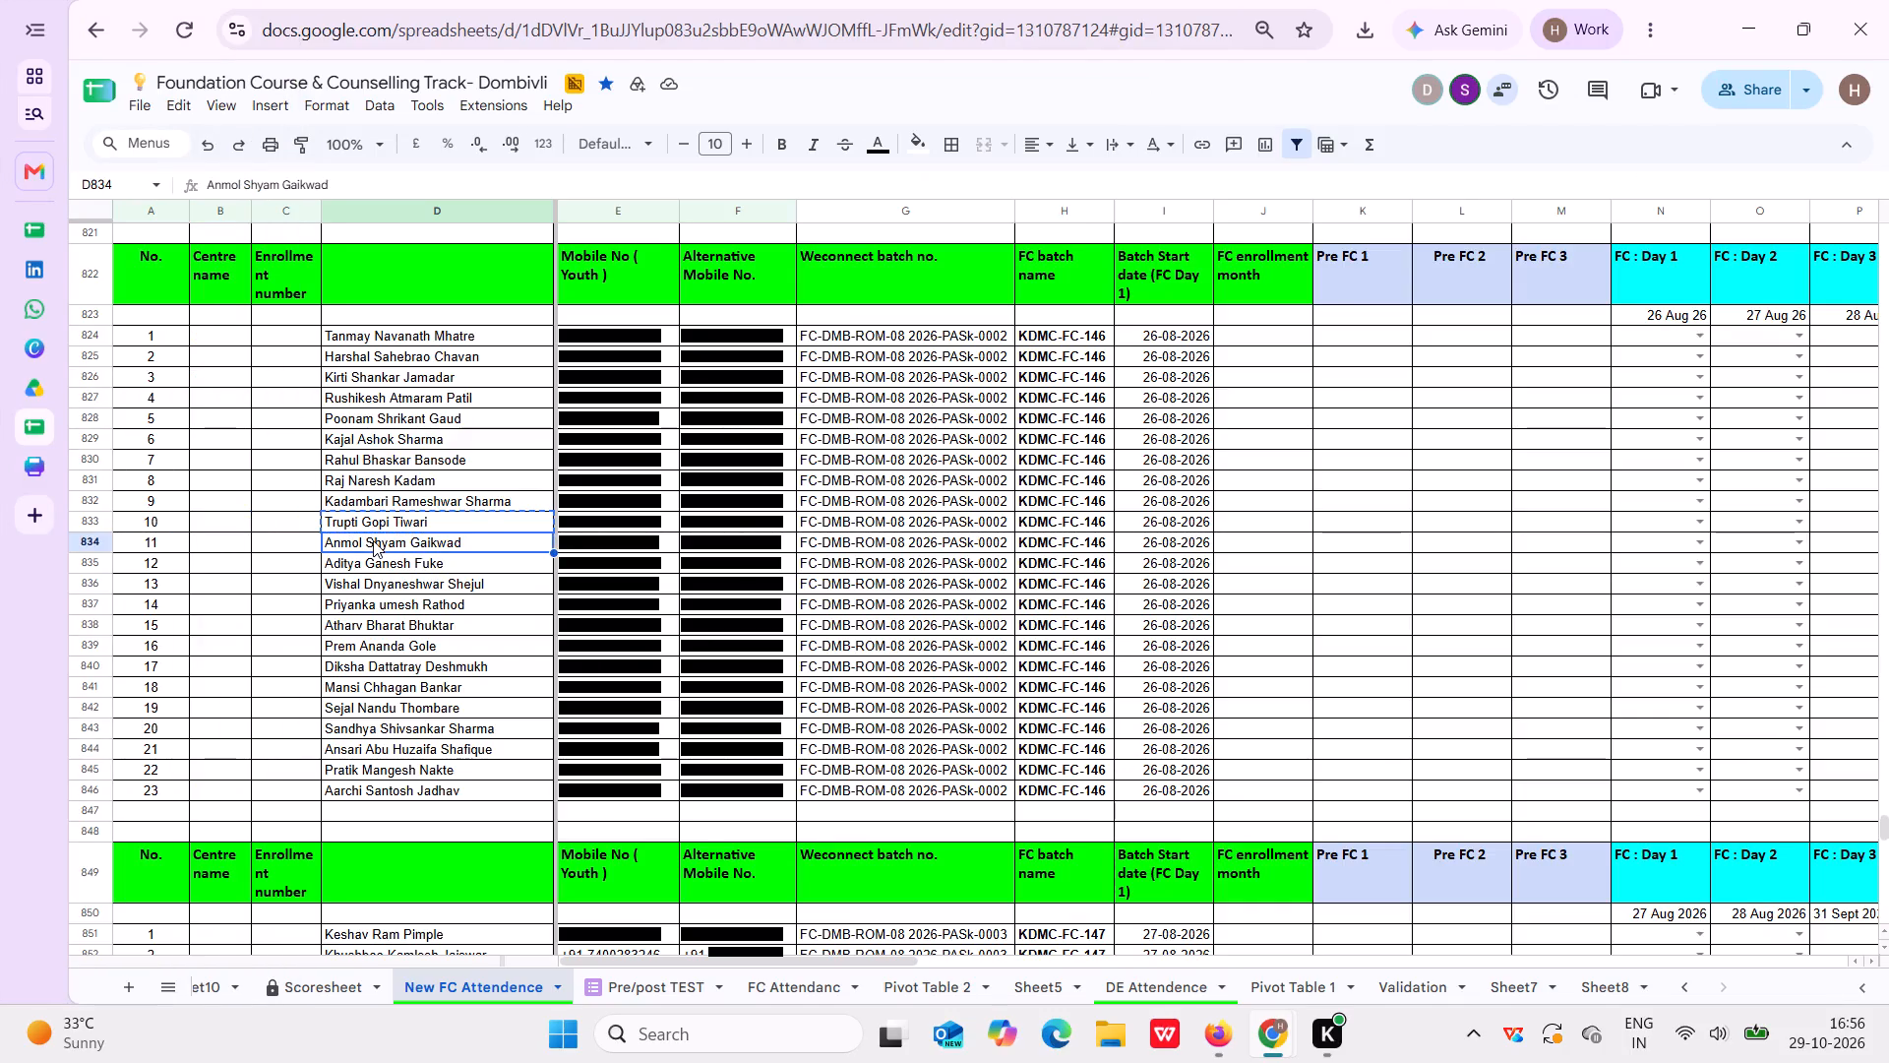
key("ctrl+c")
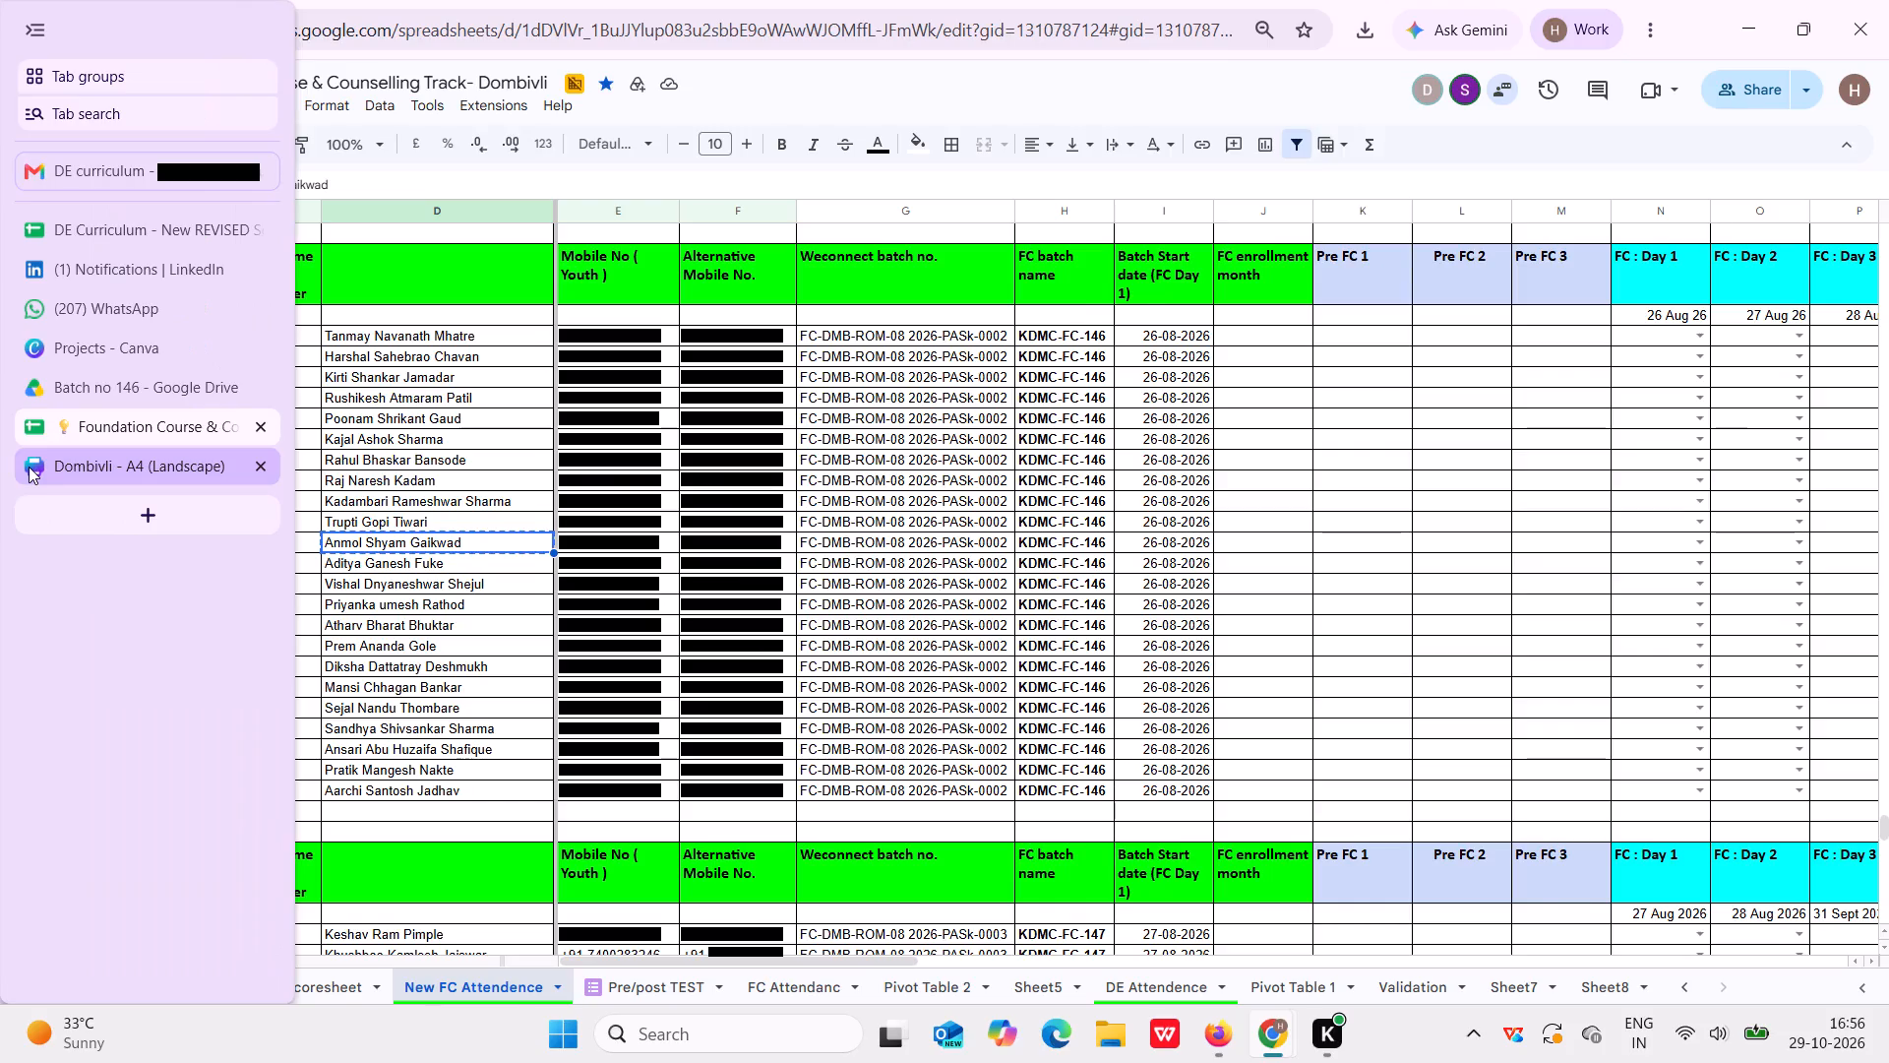
left_click(29, 467)
scroll(958, 487, "down", 1)
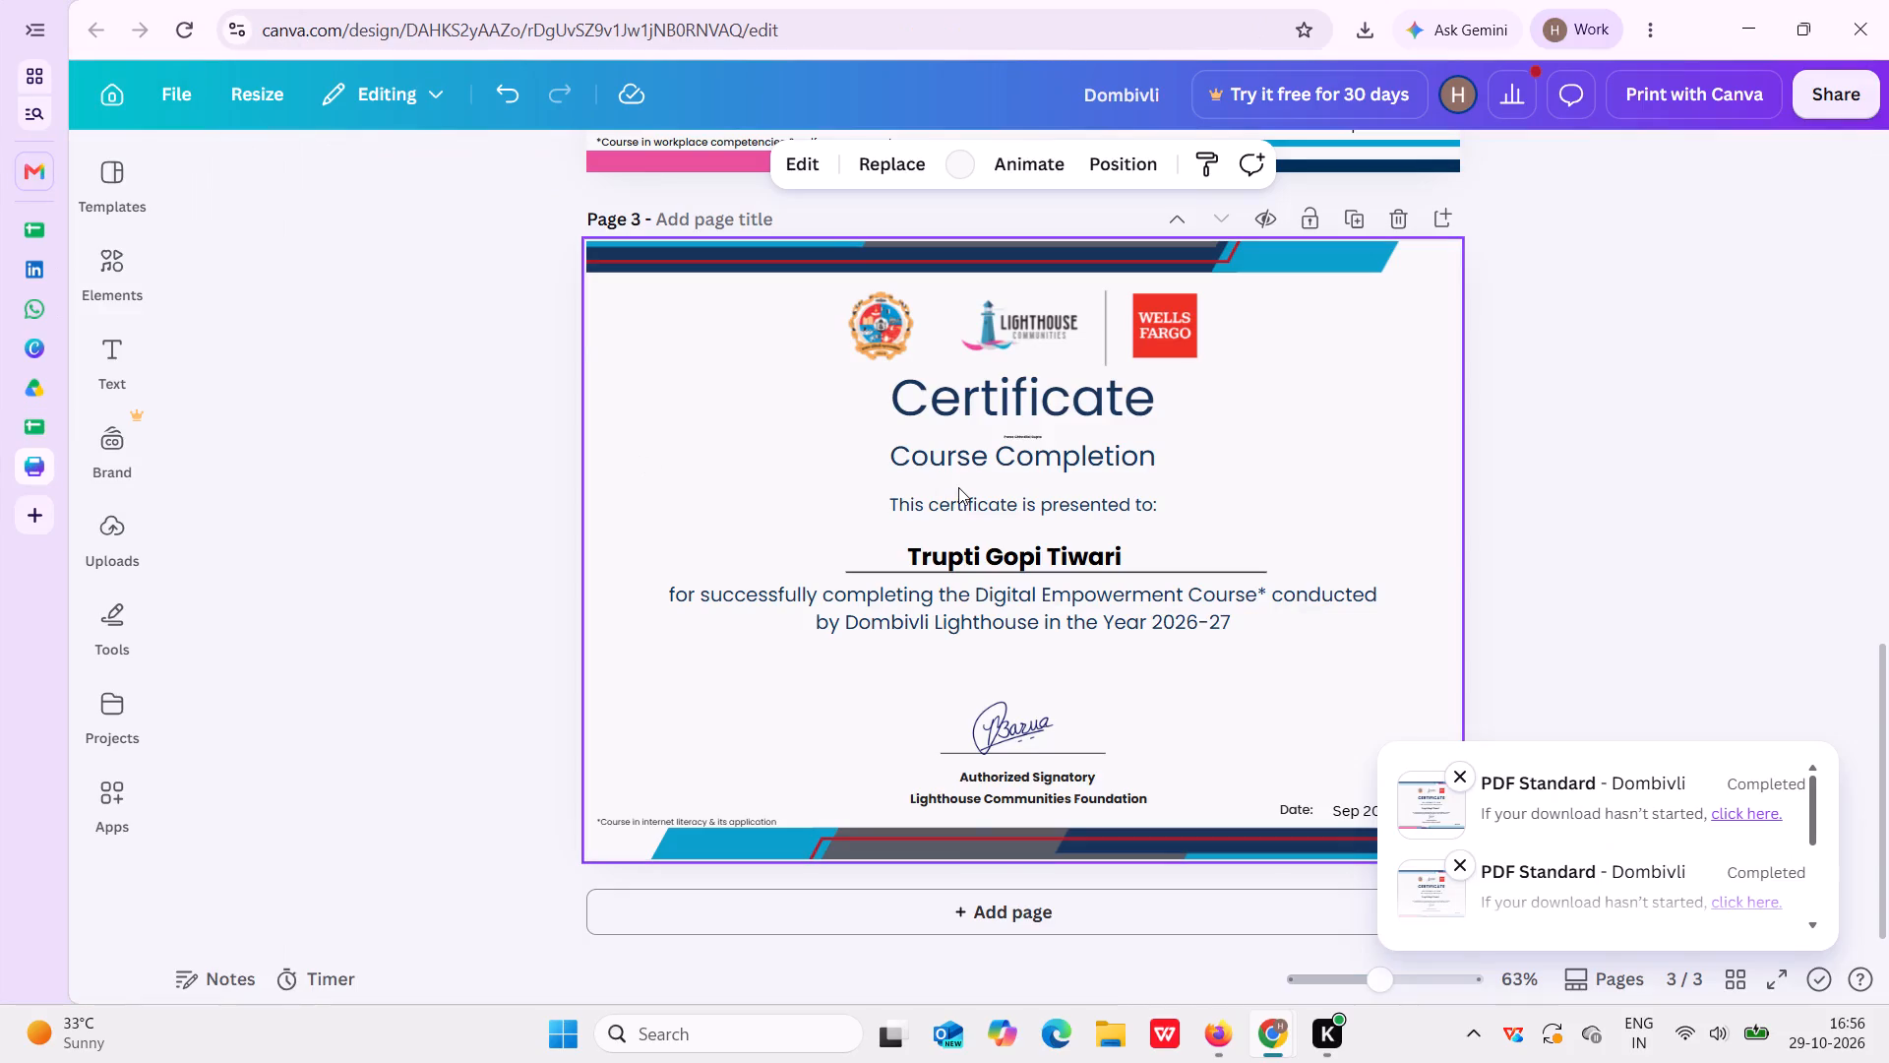
scroll(958, 487, "up", 3)
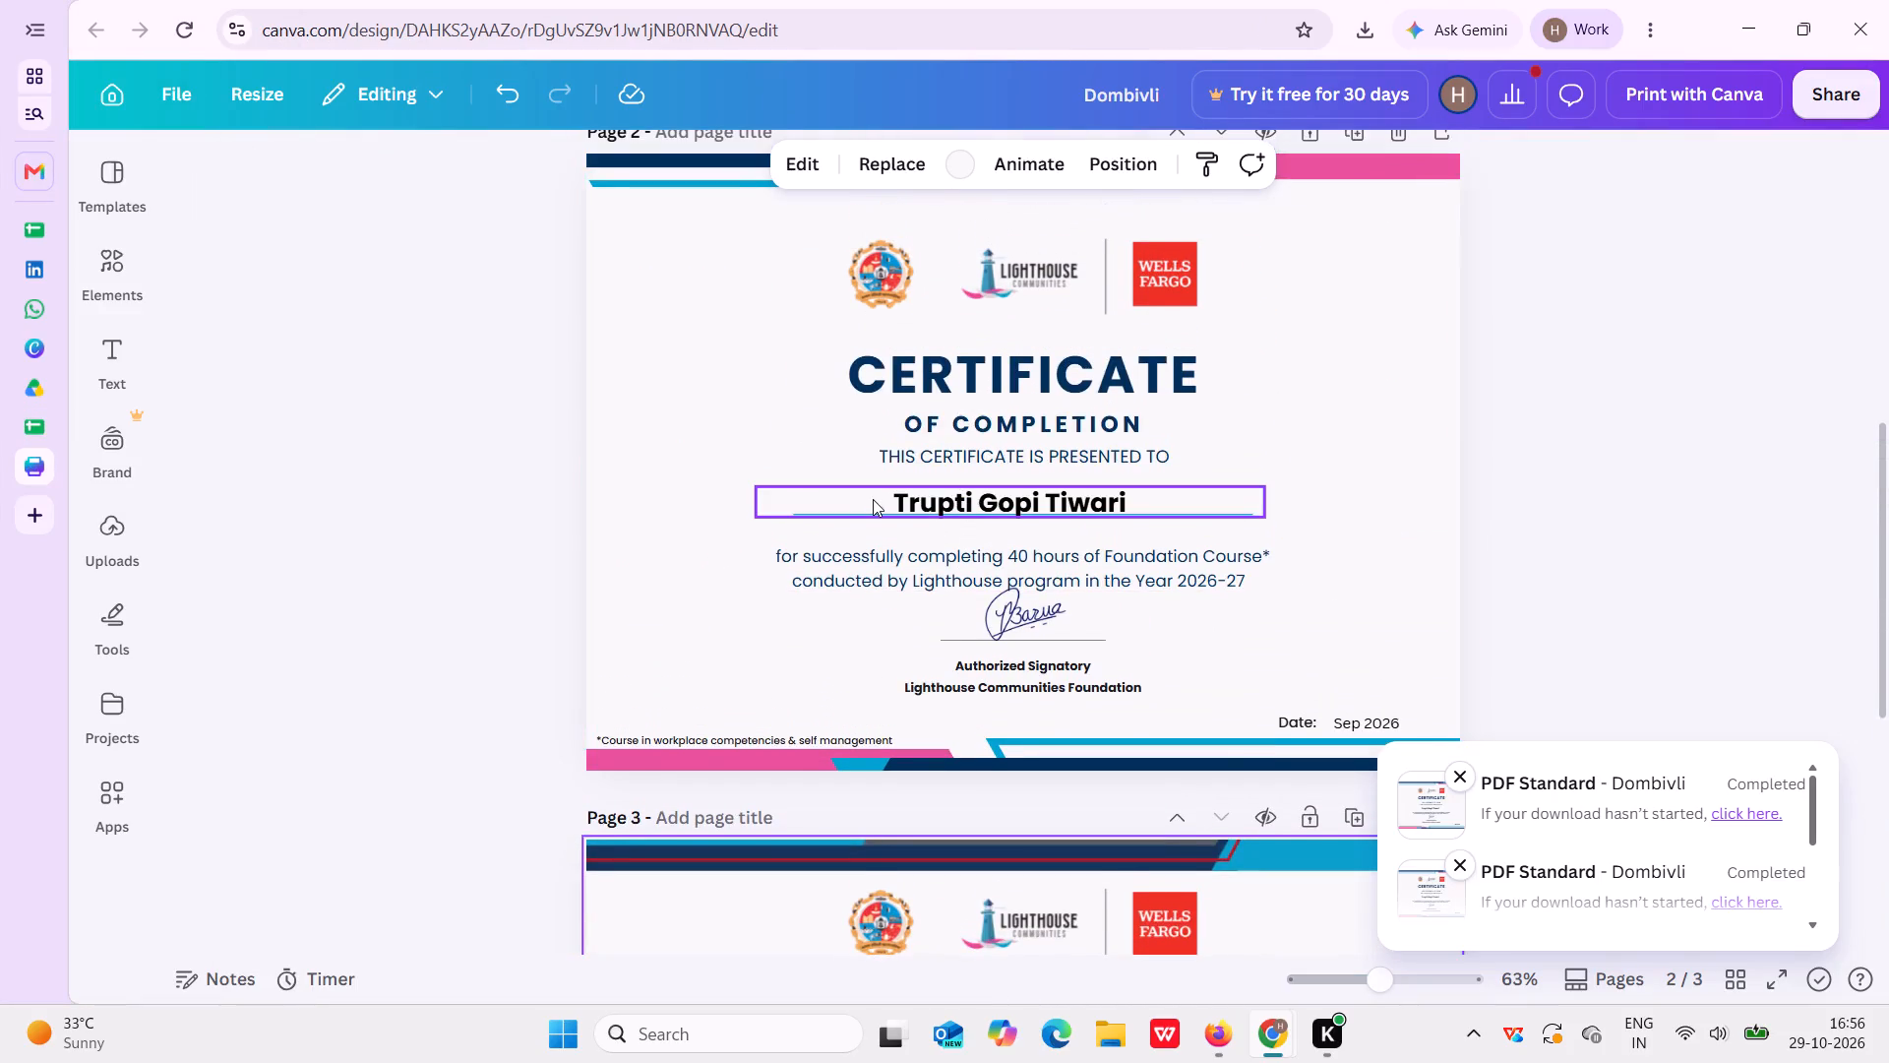
left_click(873, 499)
triple_click(873, 499)
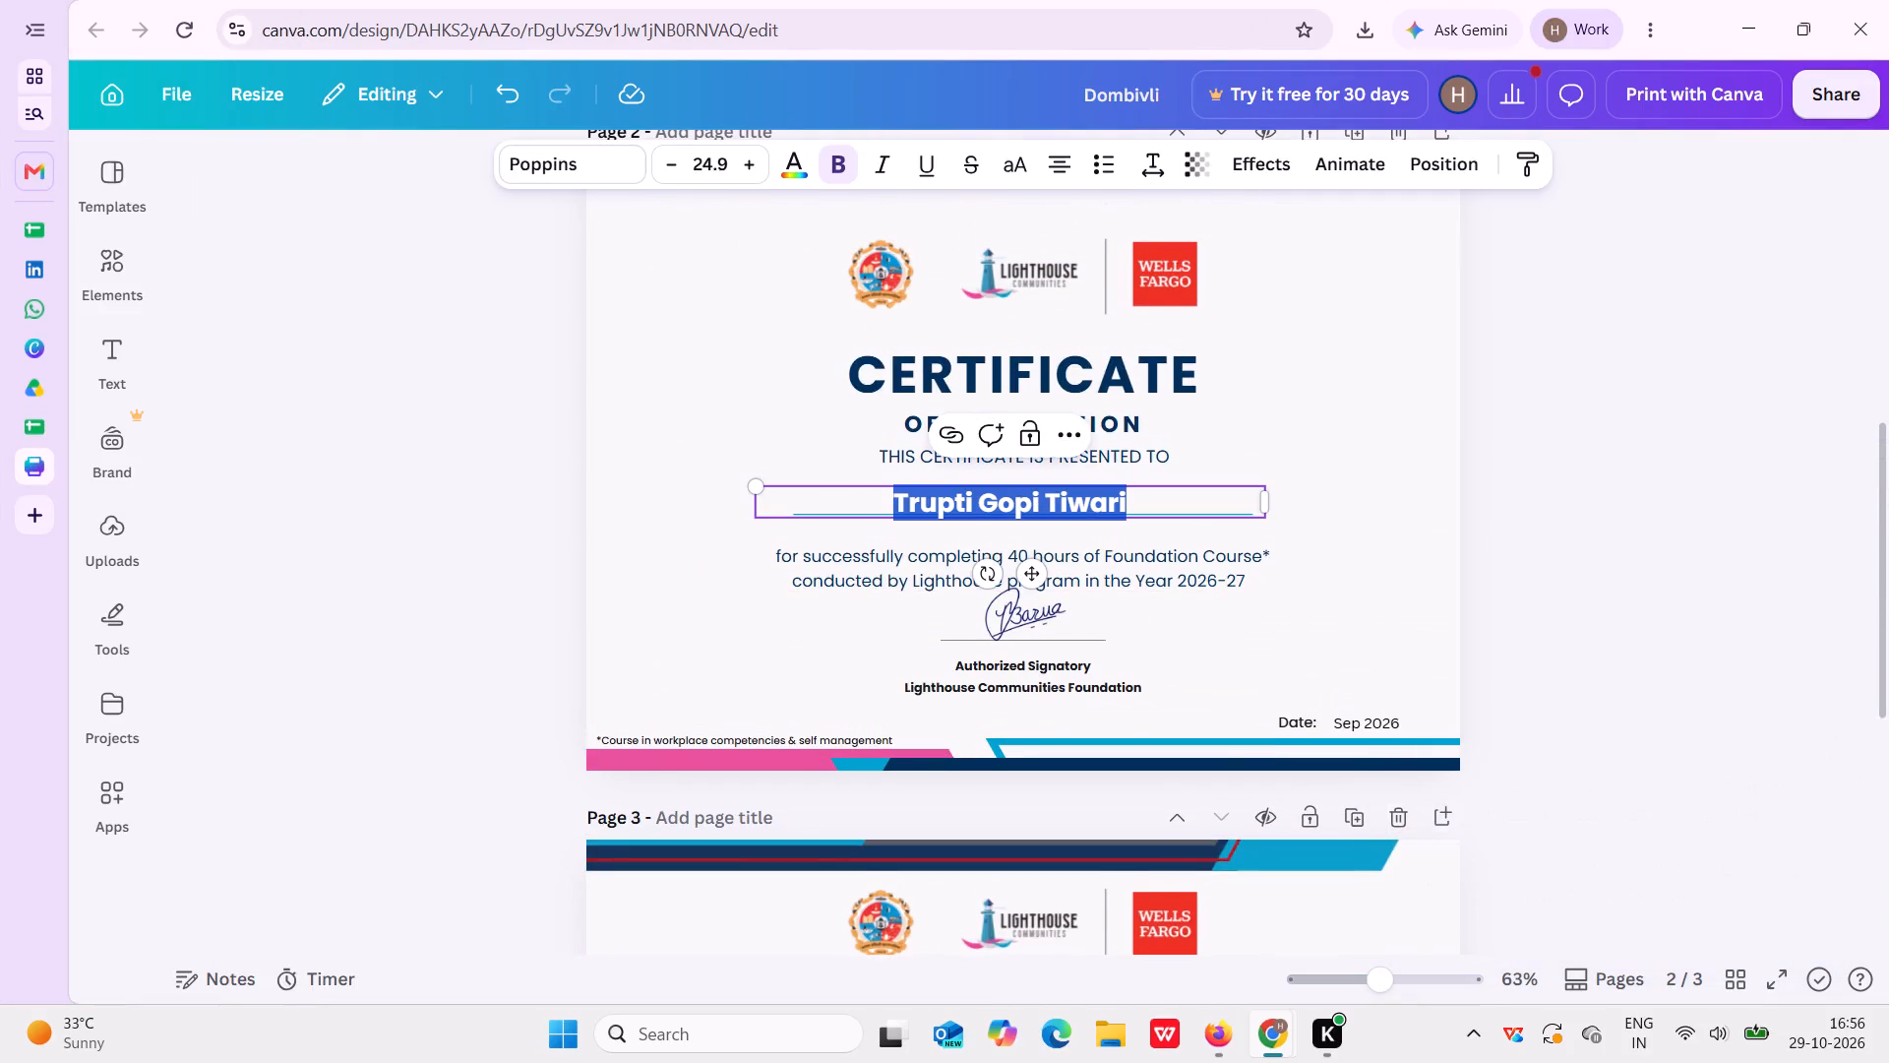
key("BackSpace")
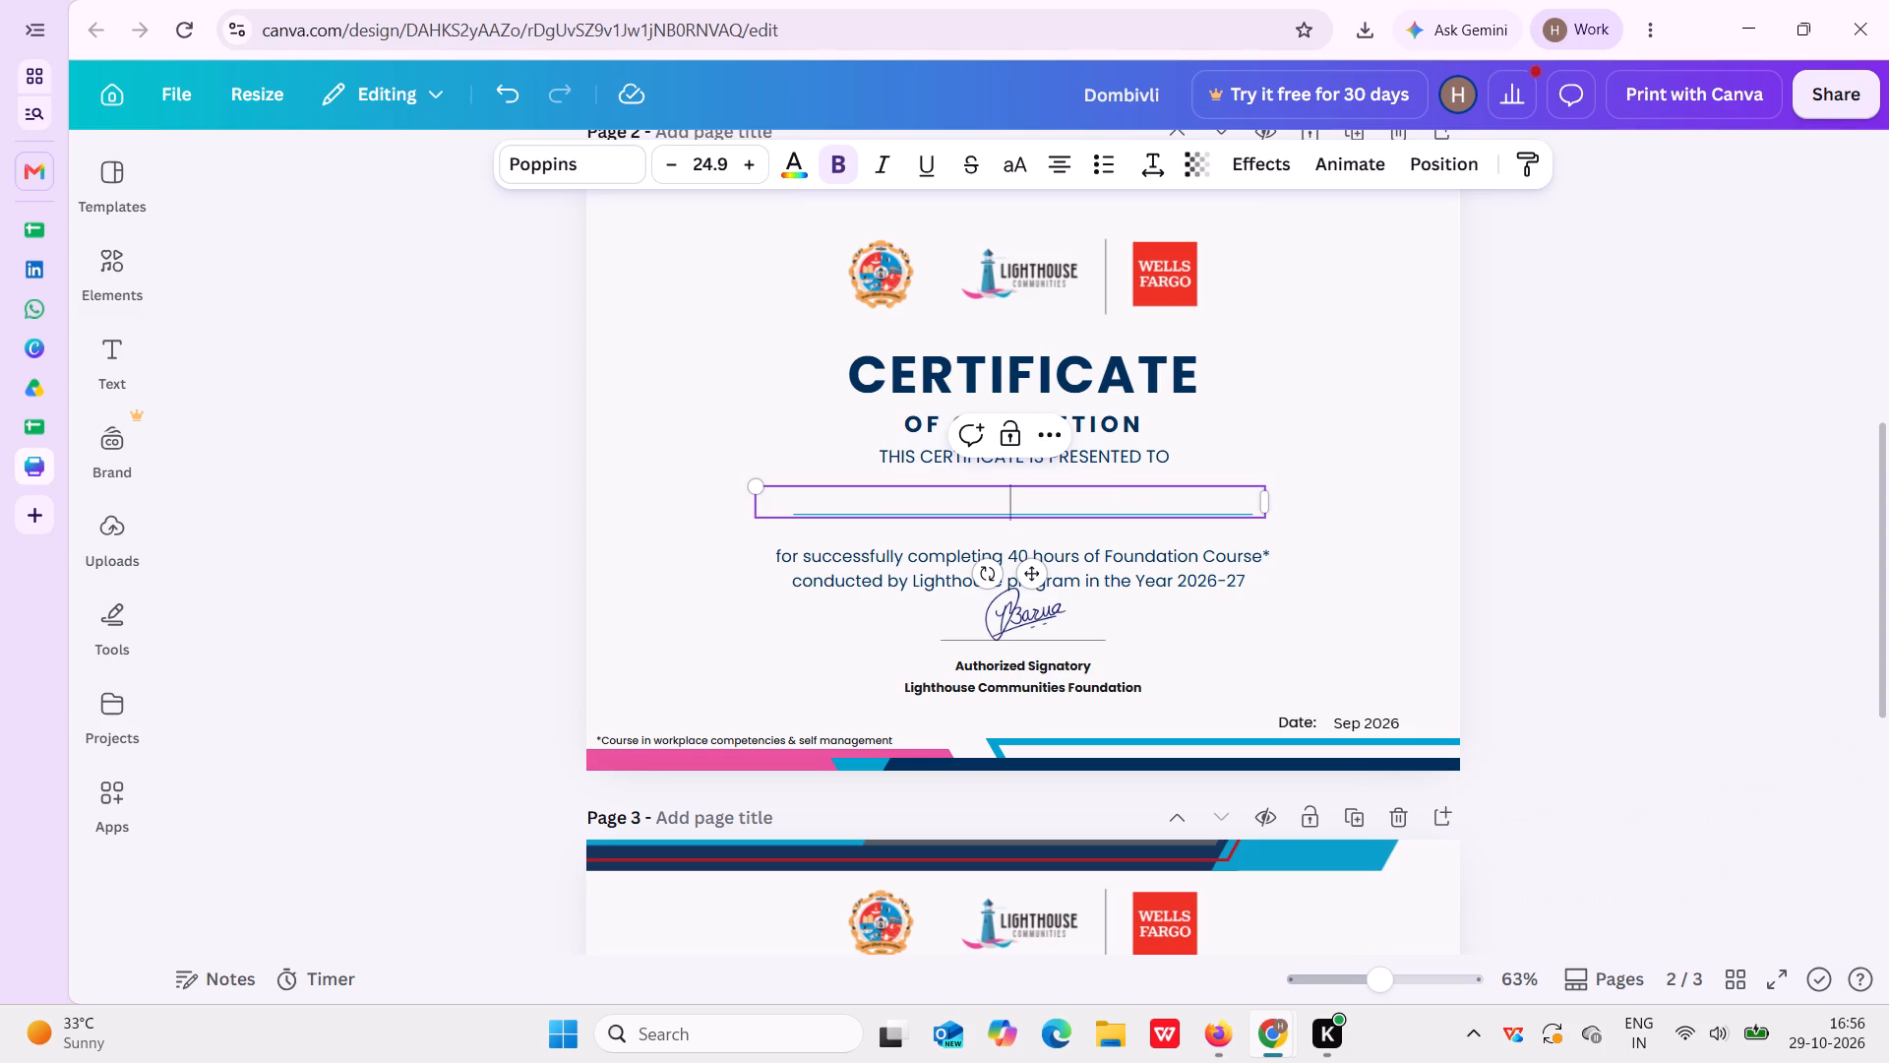
key("ctrl+v")
Replace the recipient name on the page 3 Course Completion certificate with the copied name of recipient number 11.
scroll(873, 499, "down", 4)
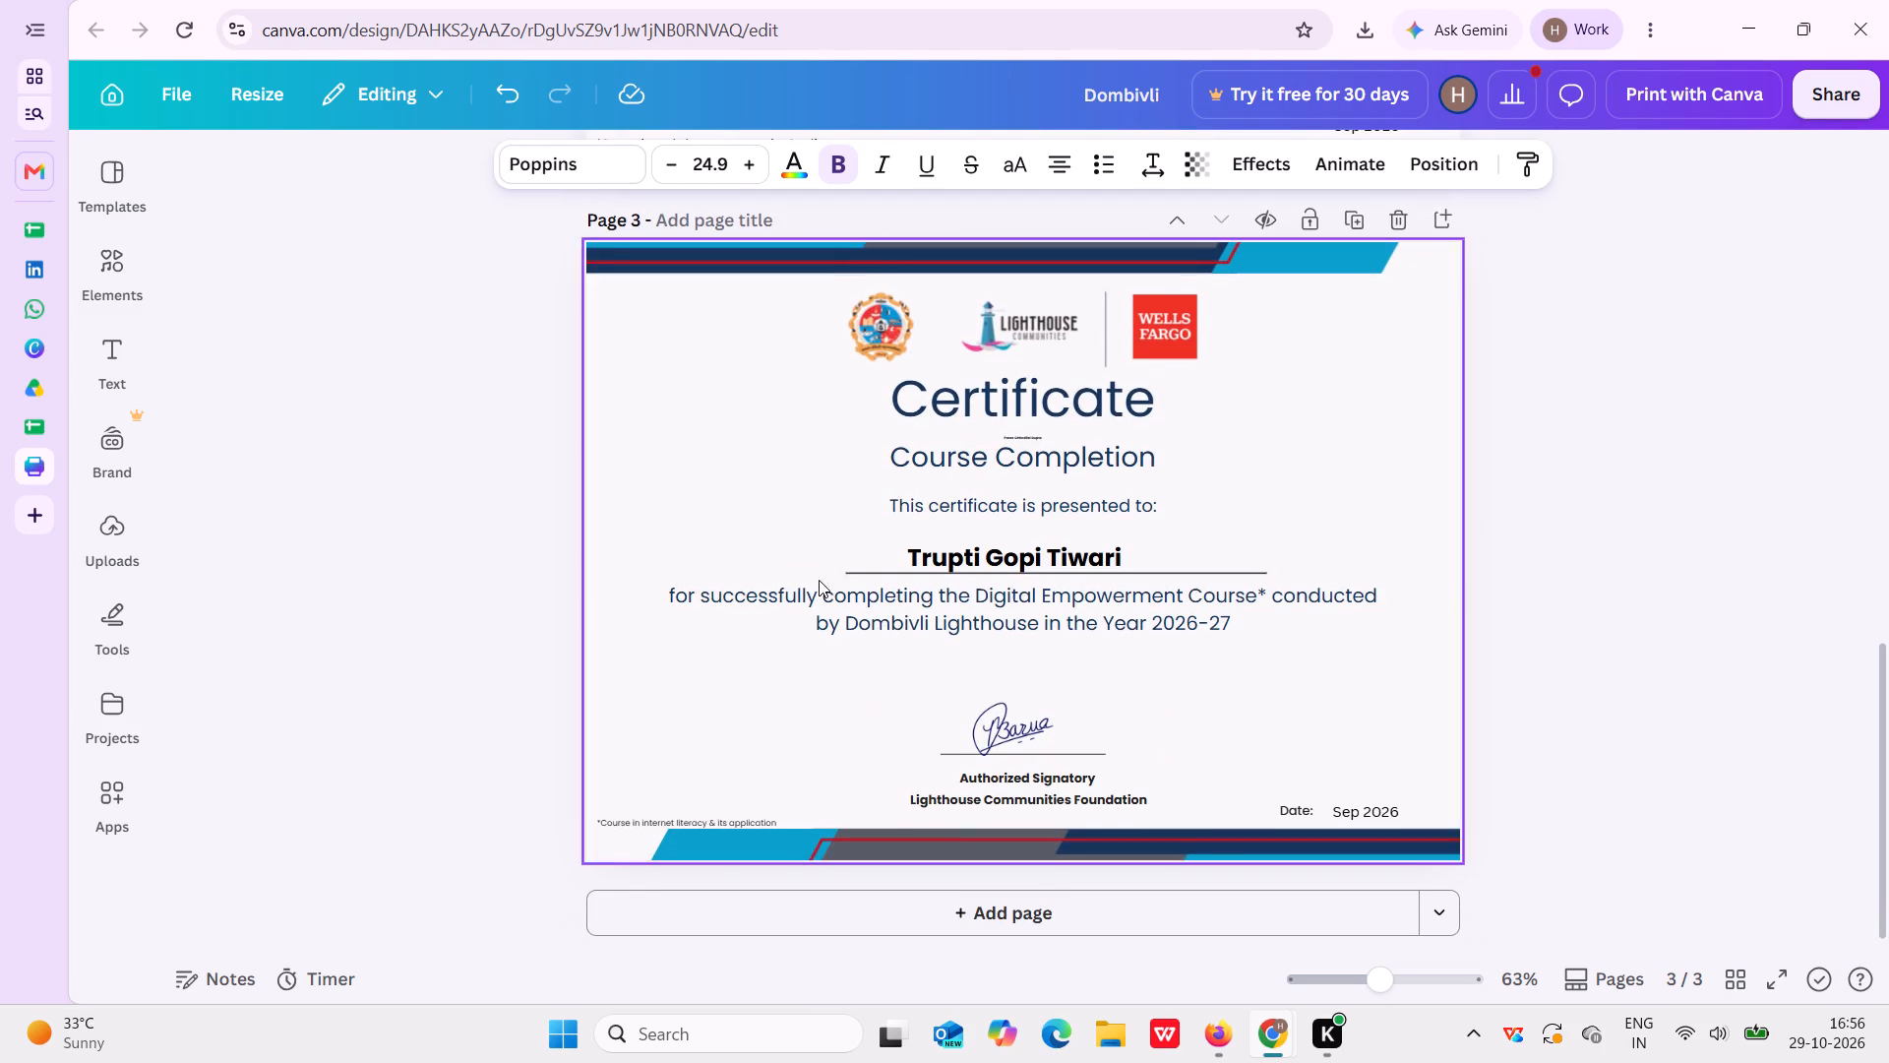
left_click(878, 551)
triple_click(878, 551)
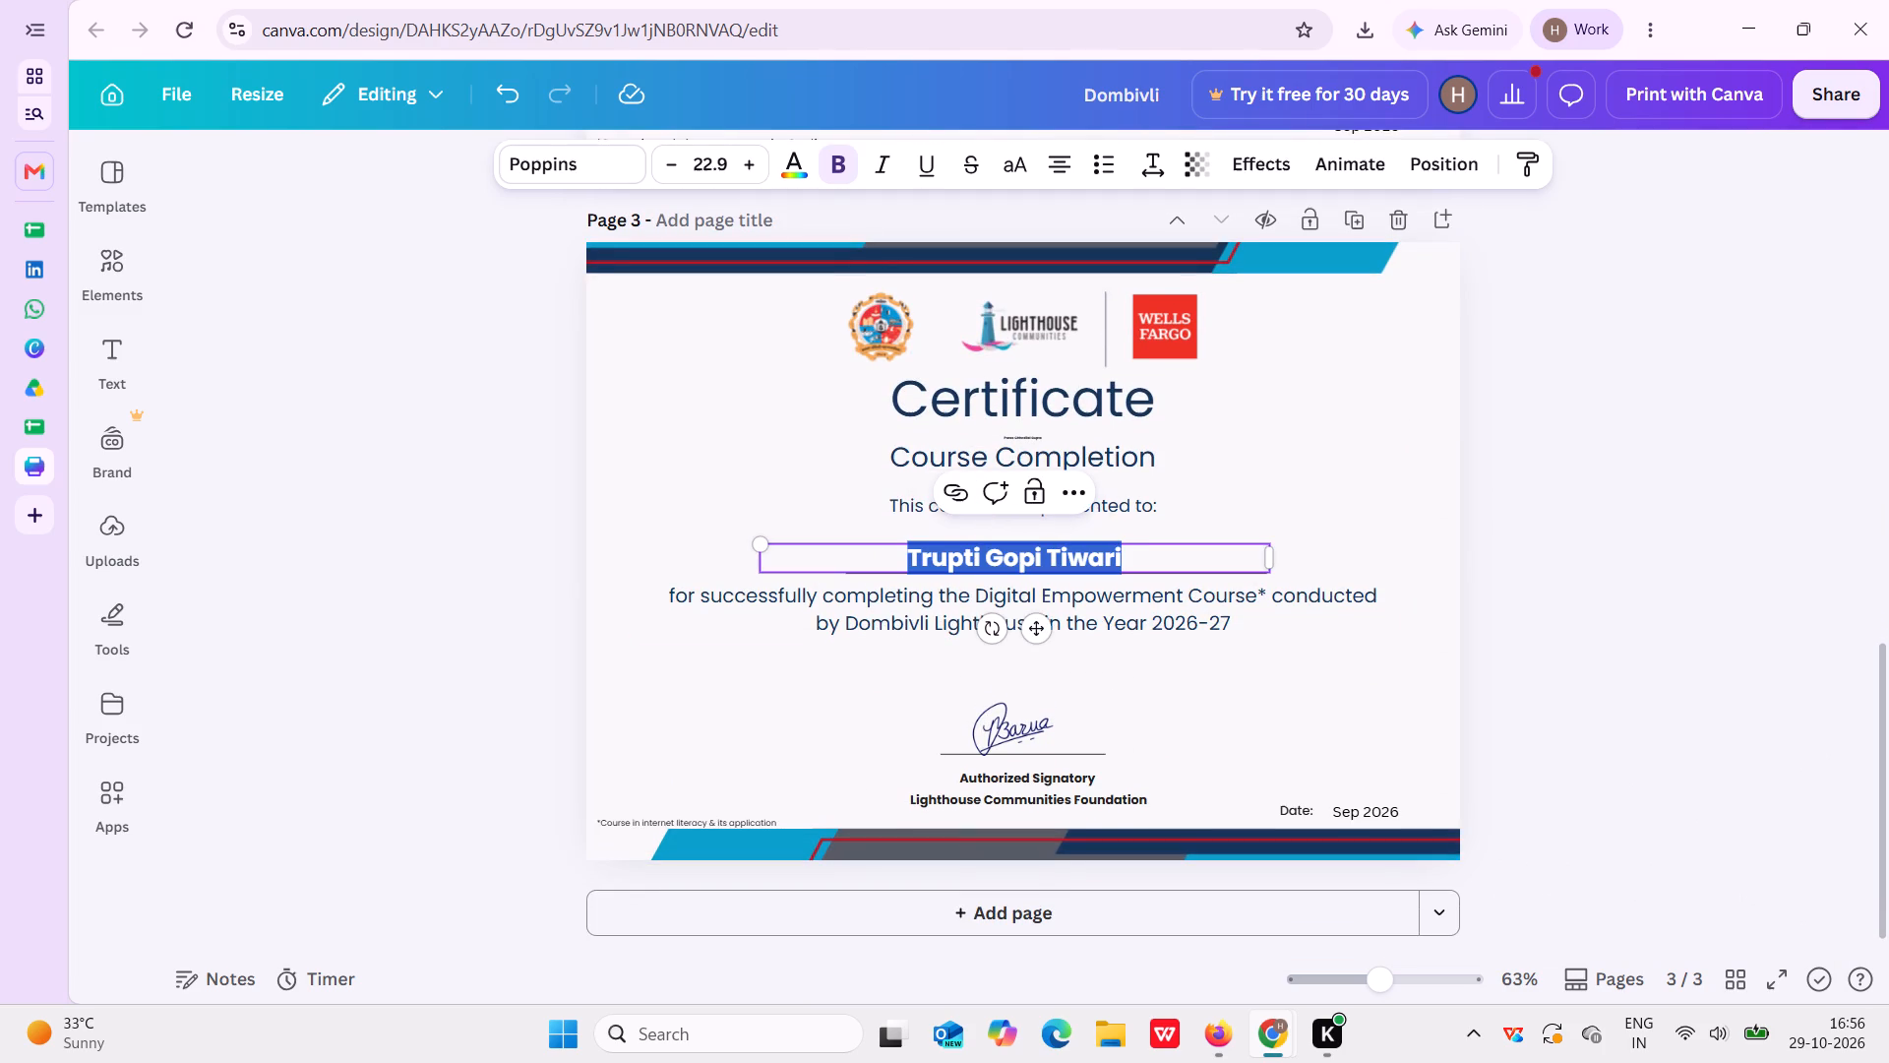
key("BackSpace")
key("ctrl+v")
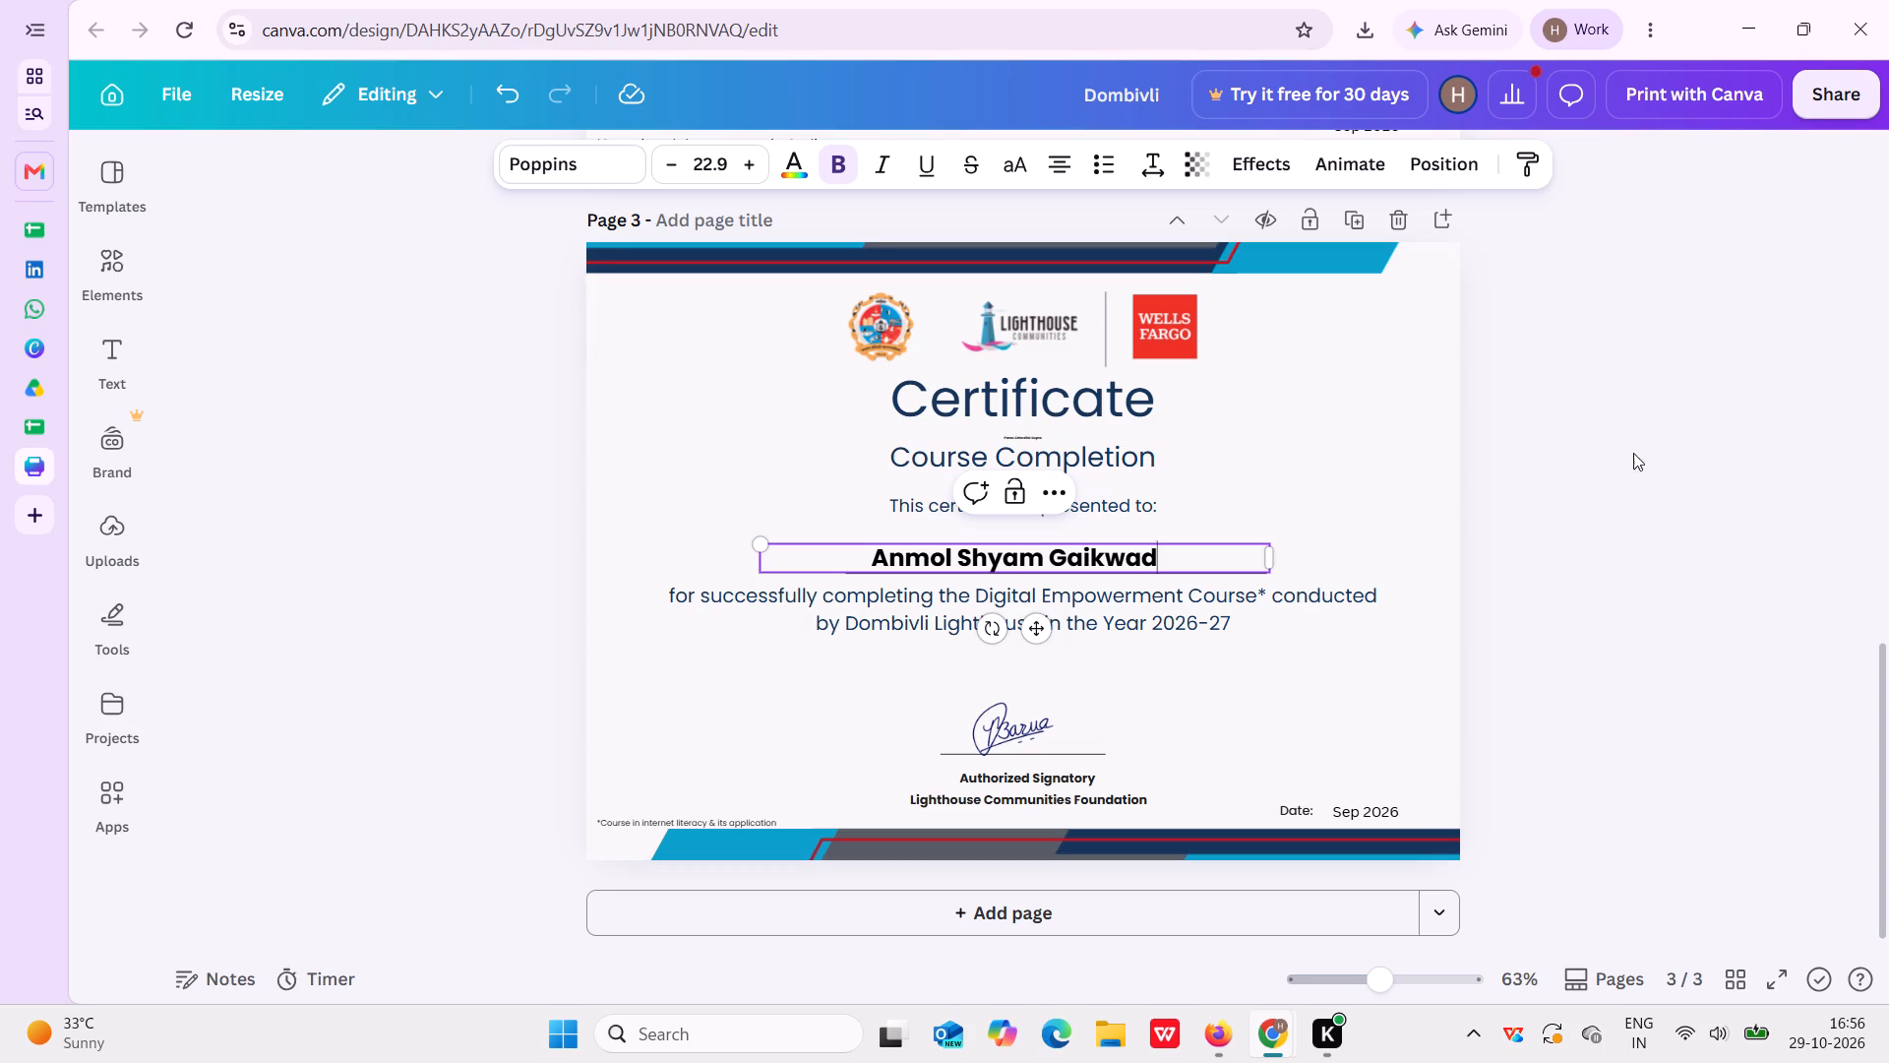
left_click(1614, 469)
Check the name on both certificates and download pages 2–3 of the Dombivli design as a PDF with the Digital preset.
scroll(1418, 480, "down", 2)
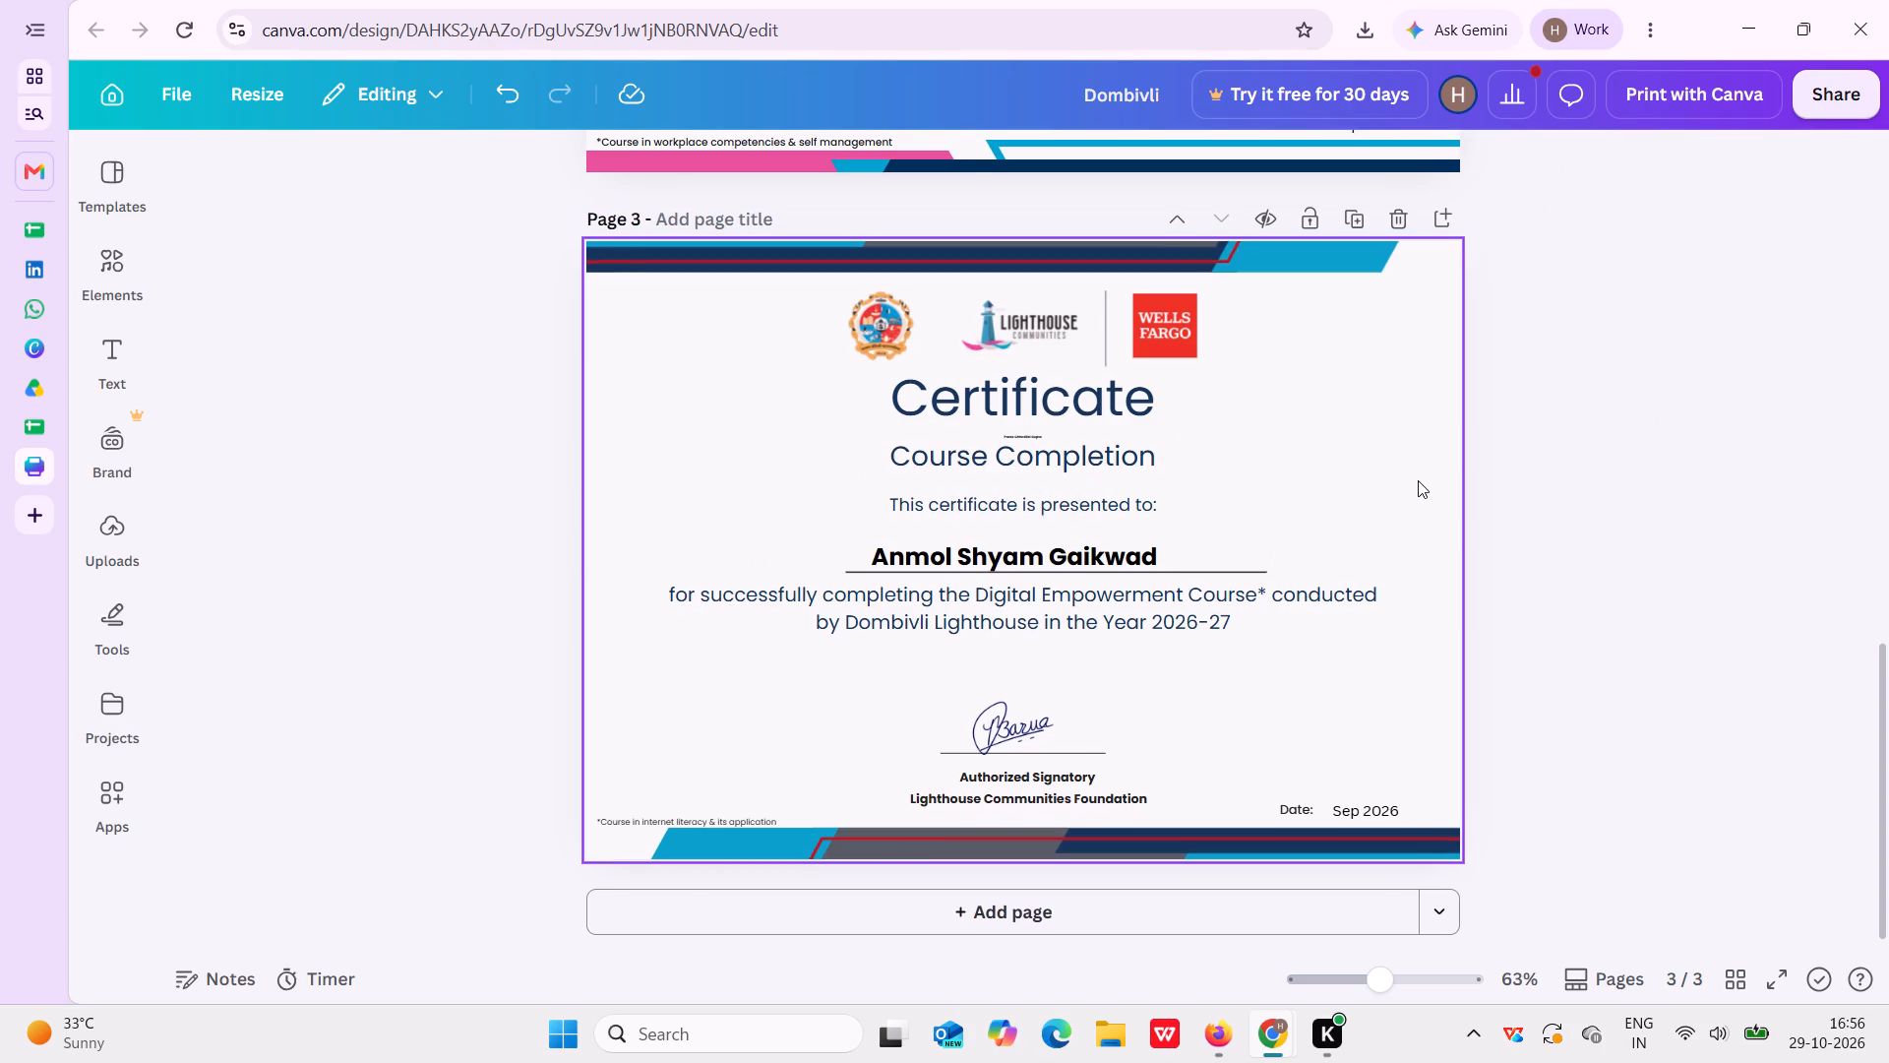
scroll(1418, 480, "down", 1)
scroll(1418, 480, "up", 4)
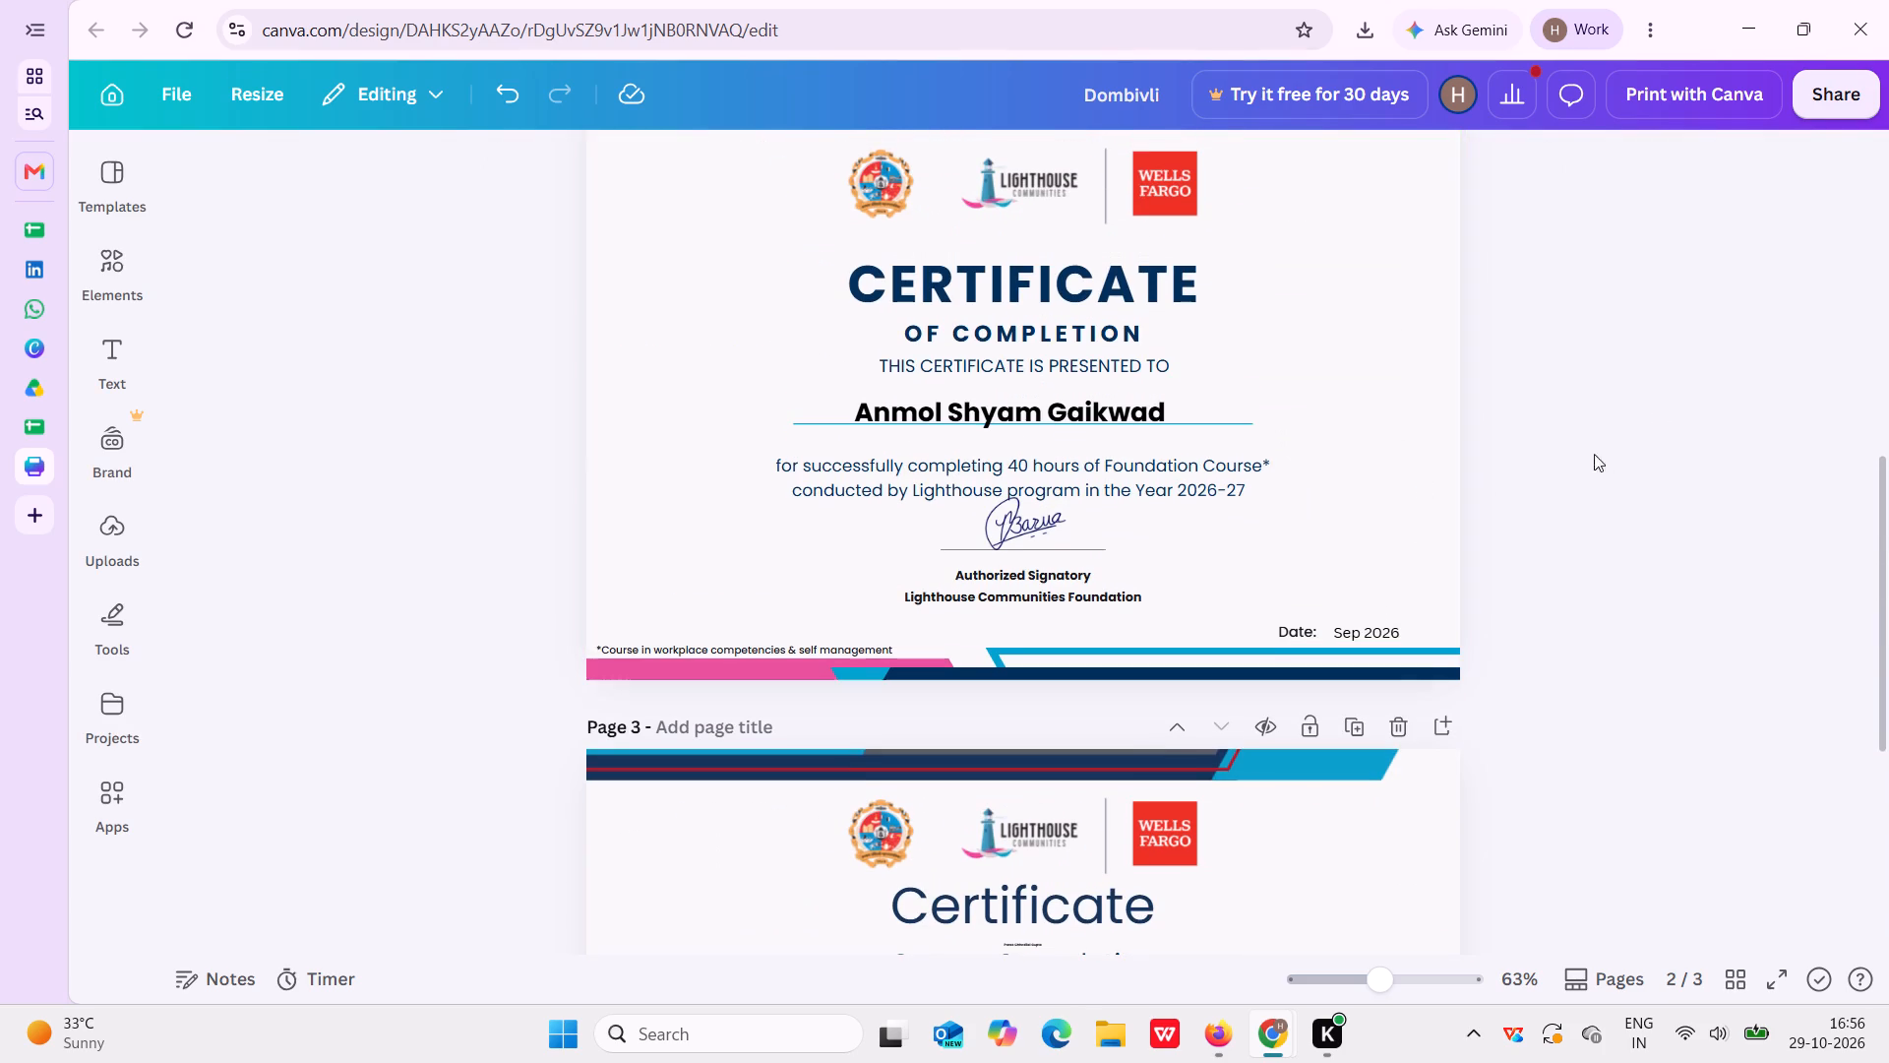
left_click(1616, 460)
scroll(1616, 460, "down", 4)
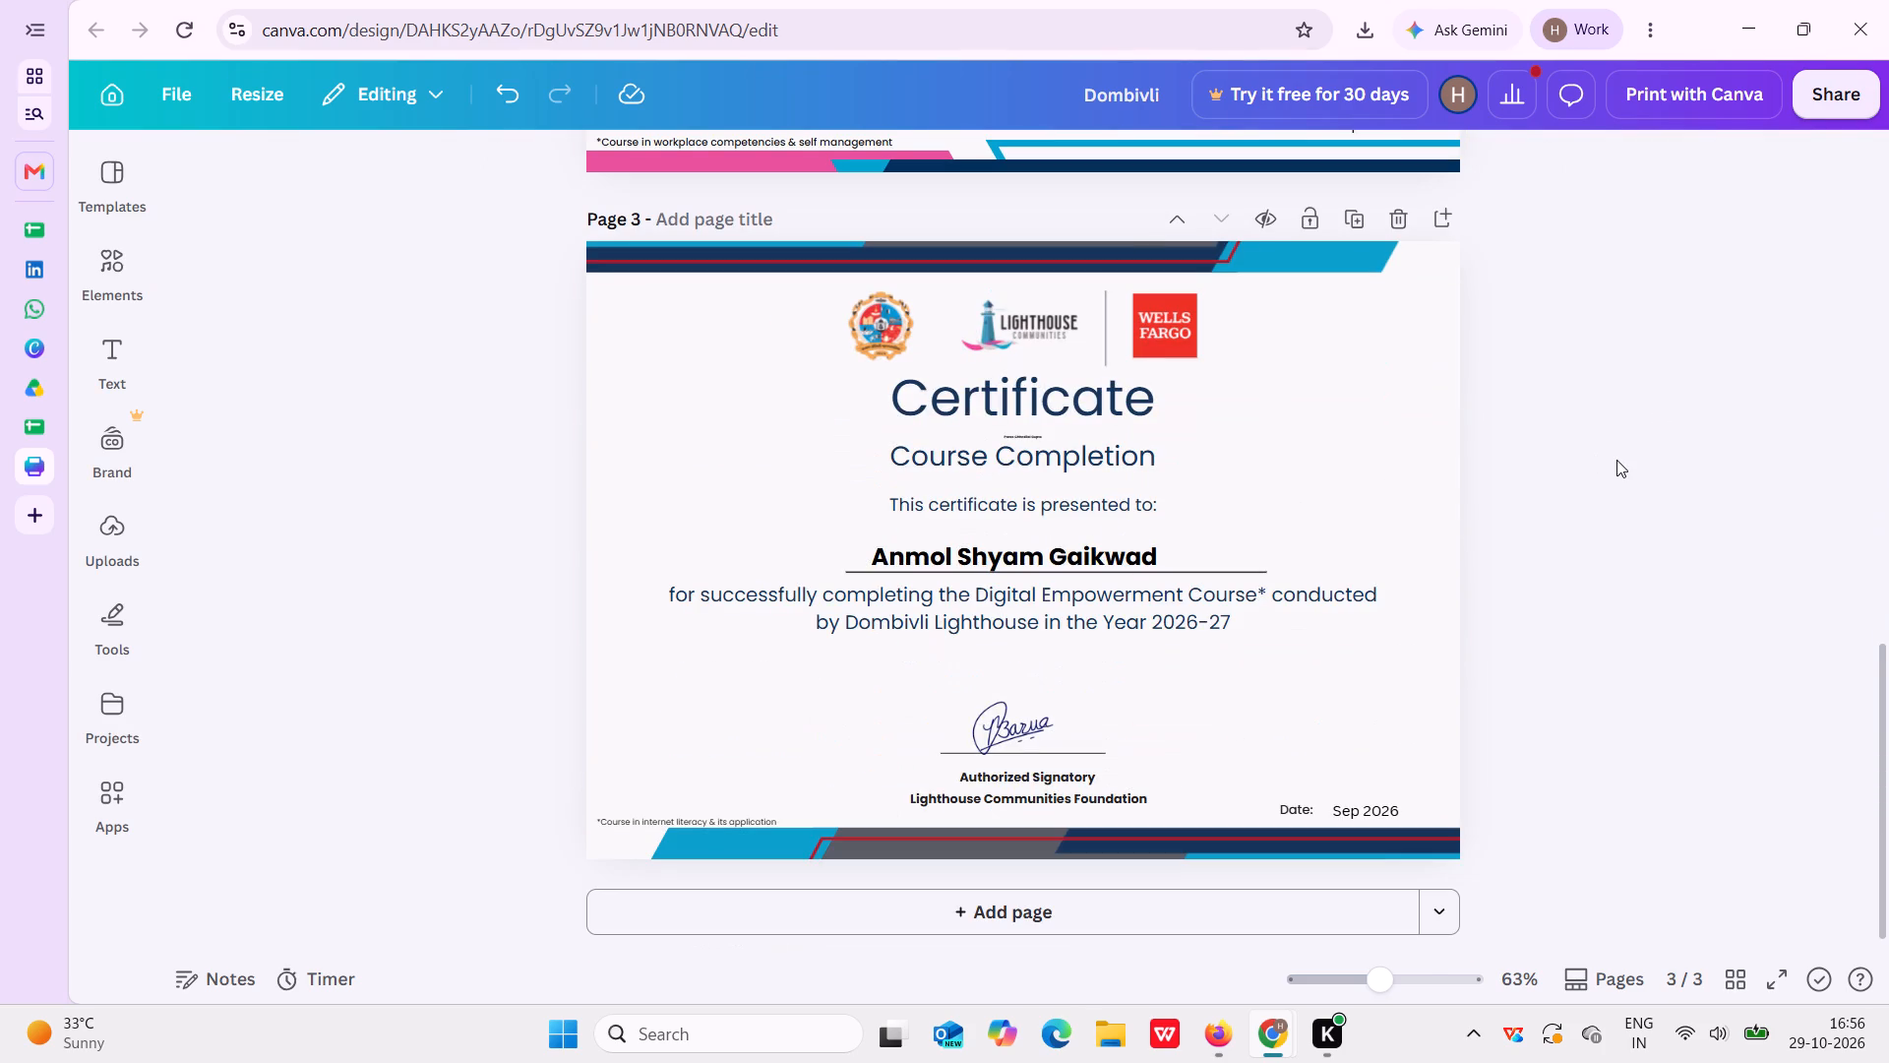
scroll(208, 363, "up", 4)
scroll(208, 363, "right", 1)
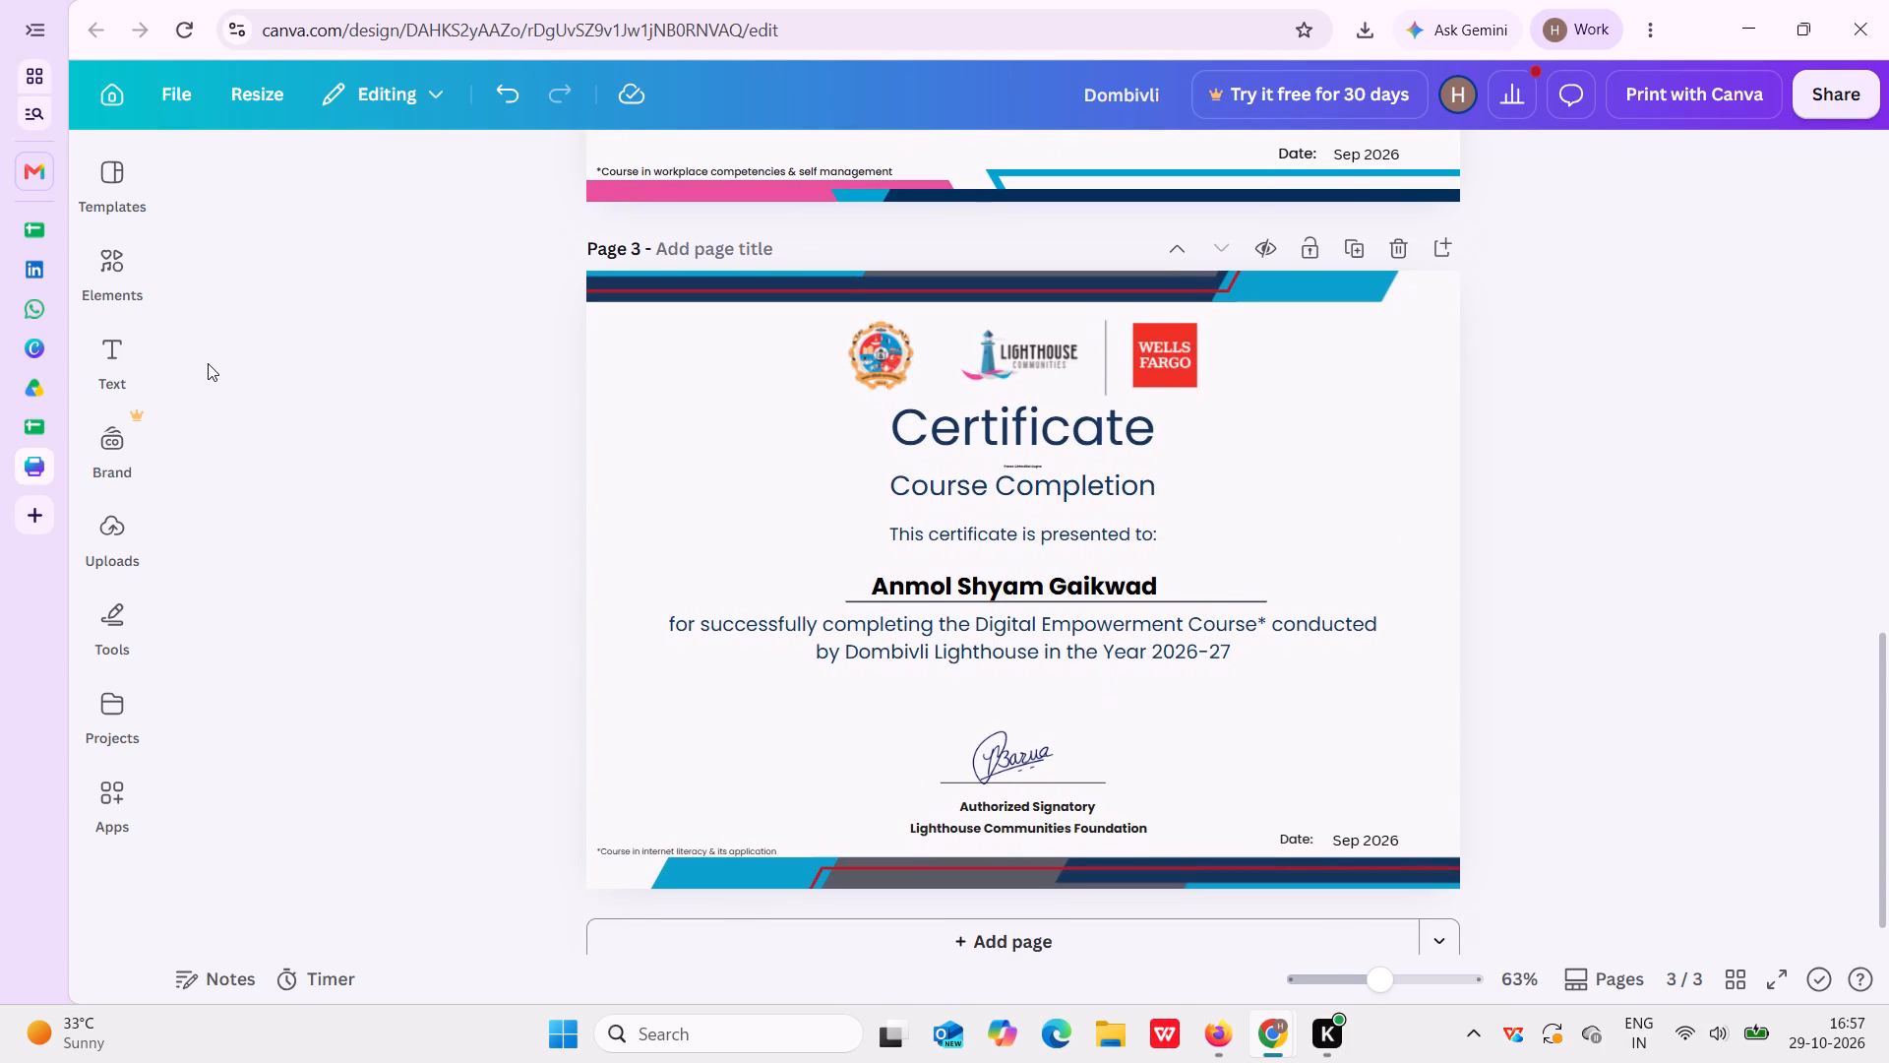
scroll(208, 363, "down", 2)
scroll(208, 363, "up", 3)
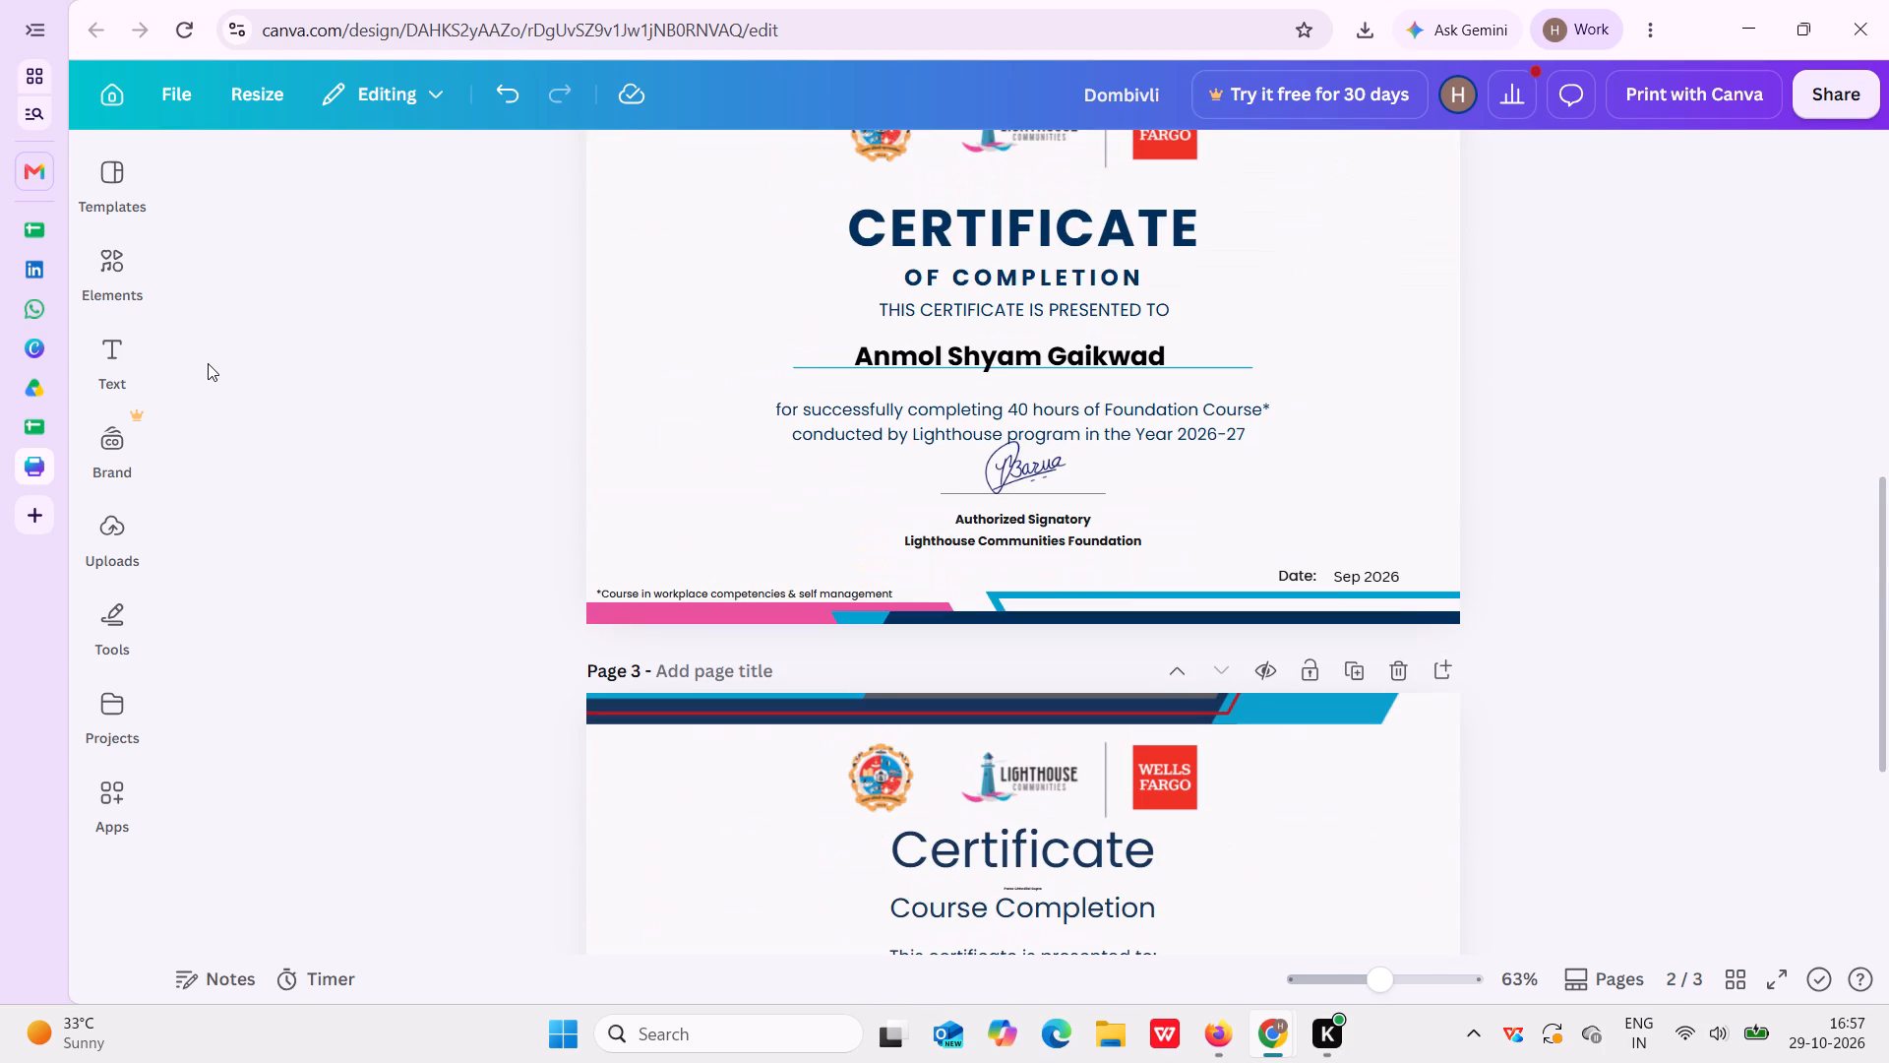
left_click(189, 88)
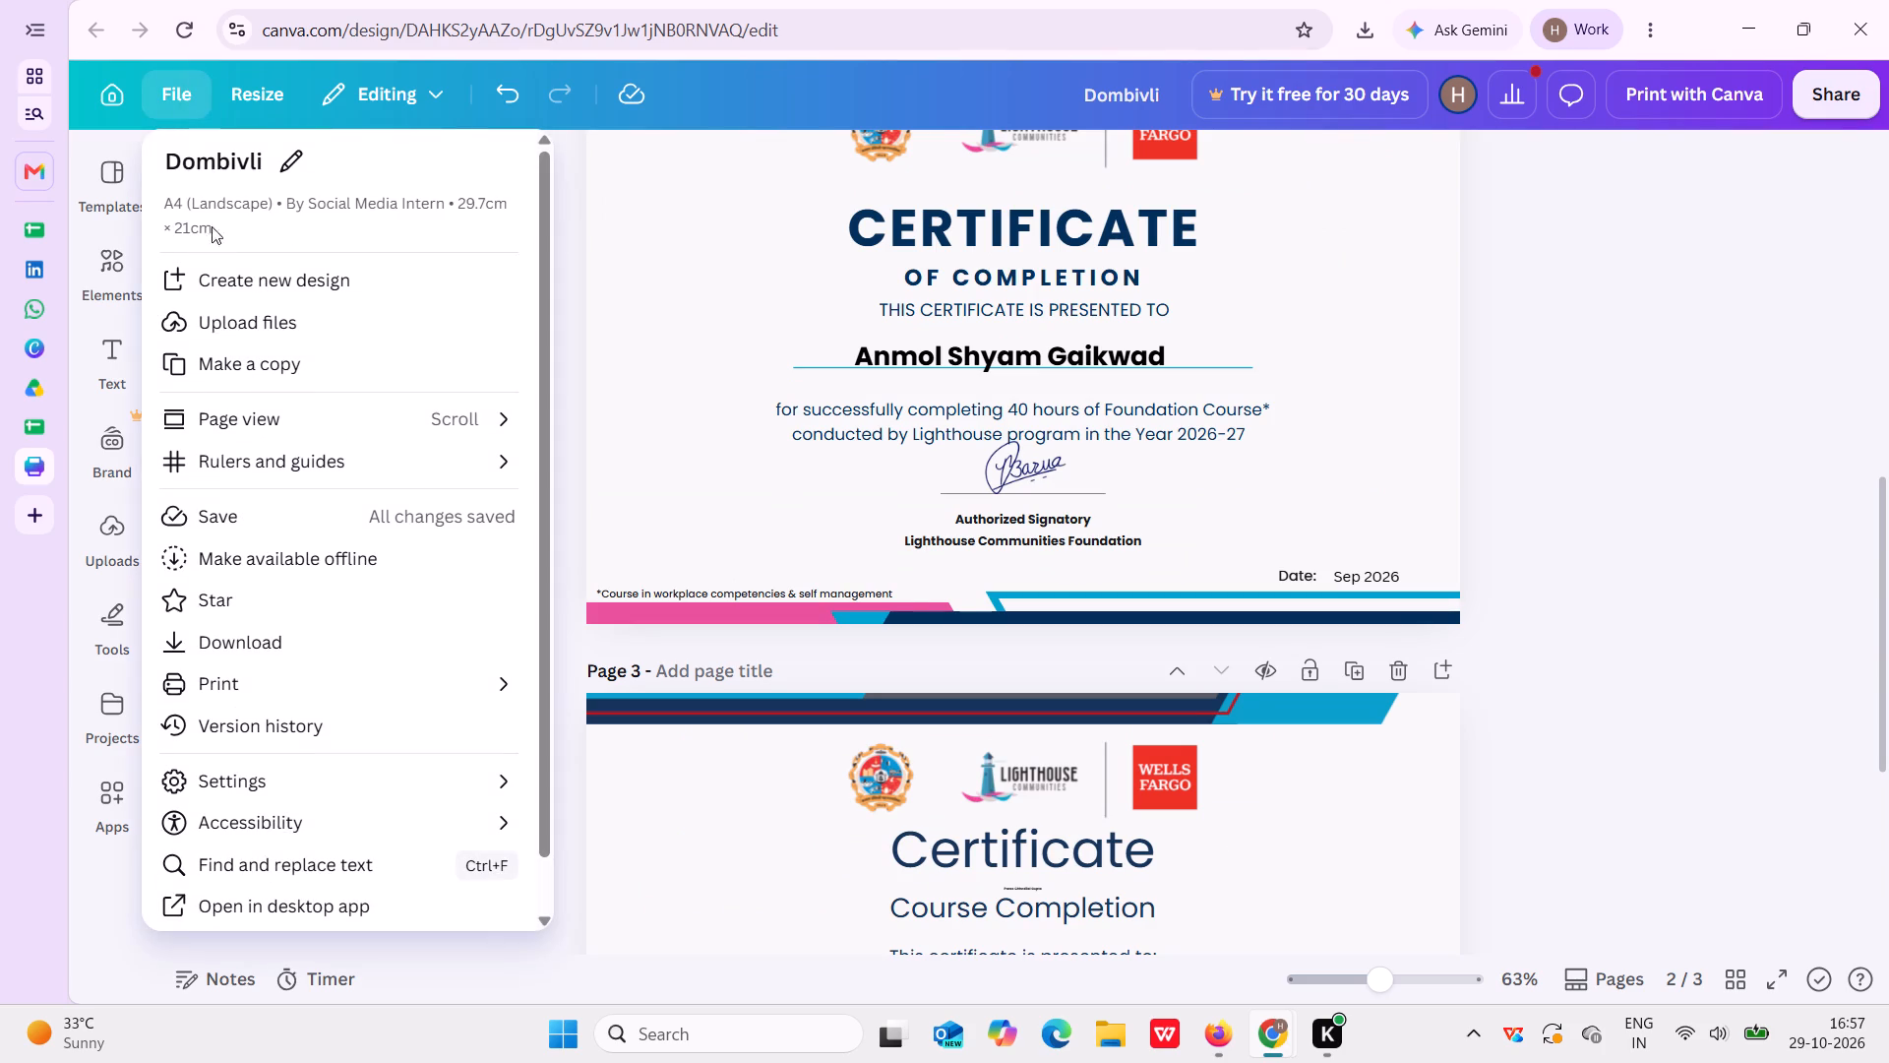
left_click(262, 645)
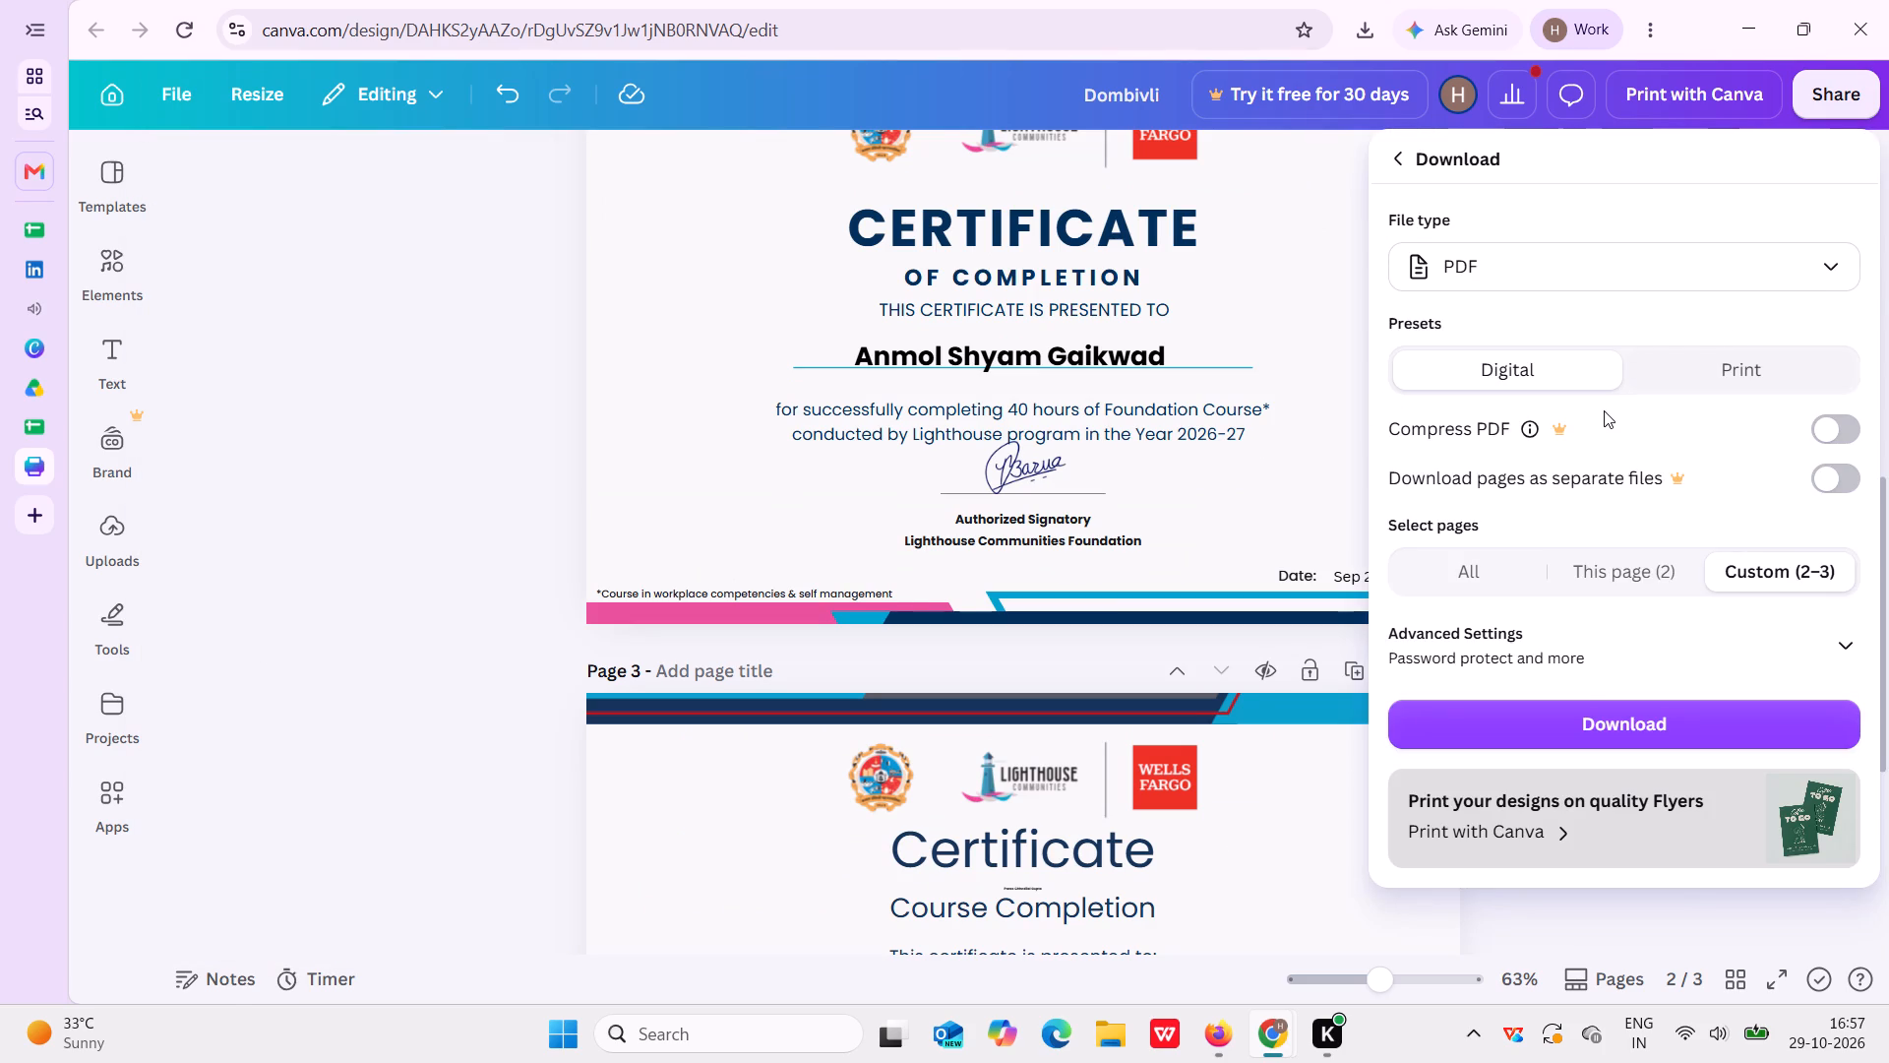
left_click(1589, 721)
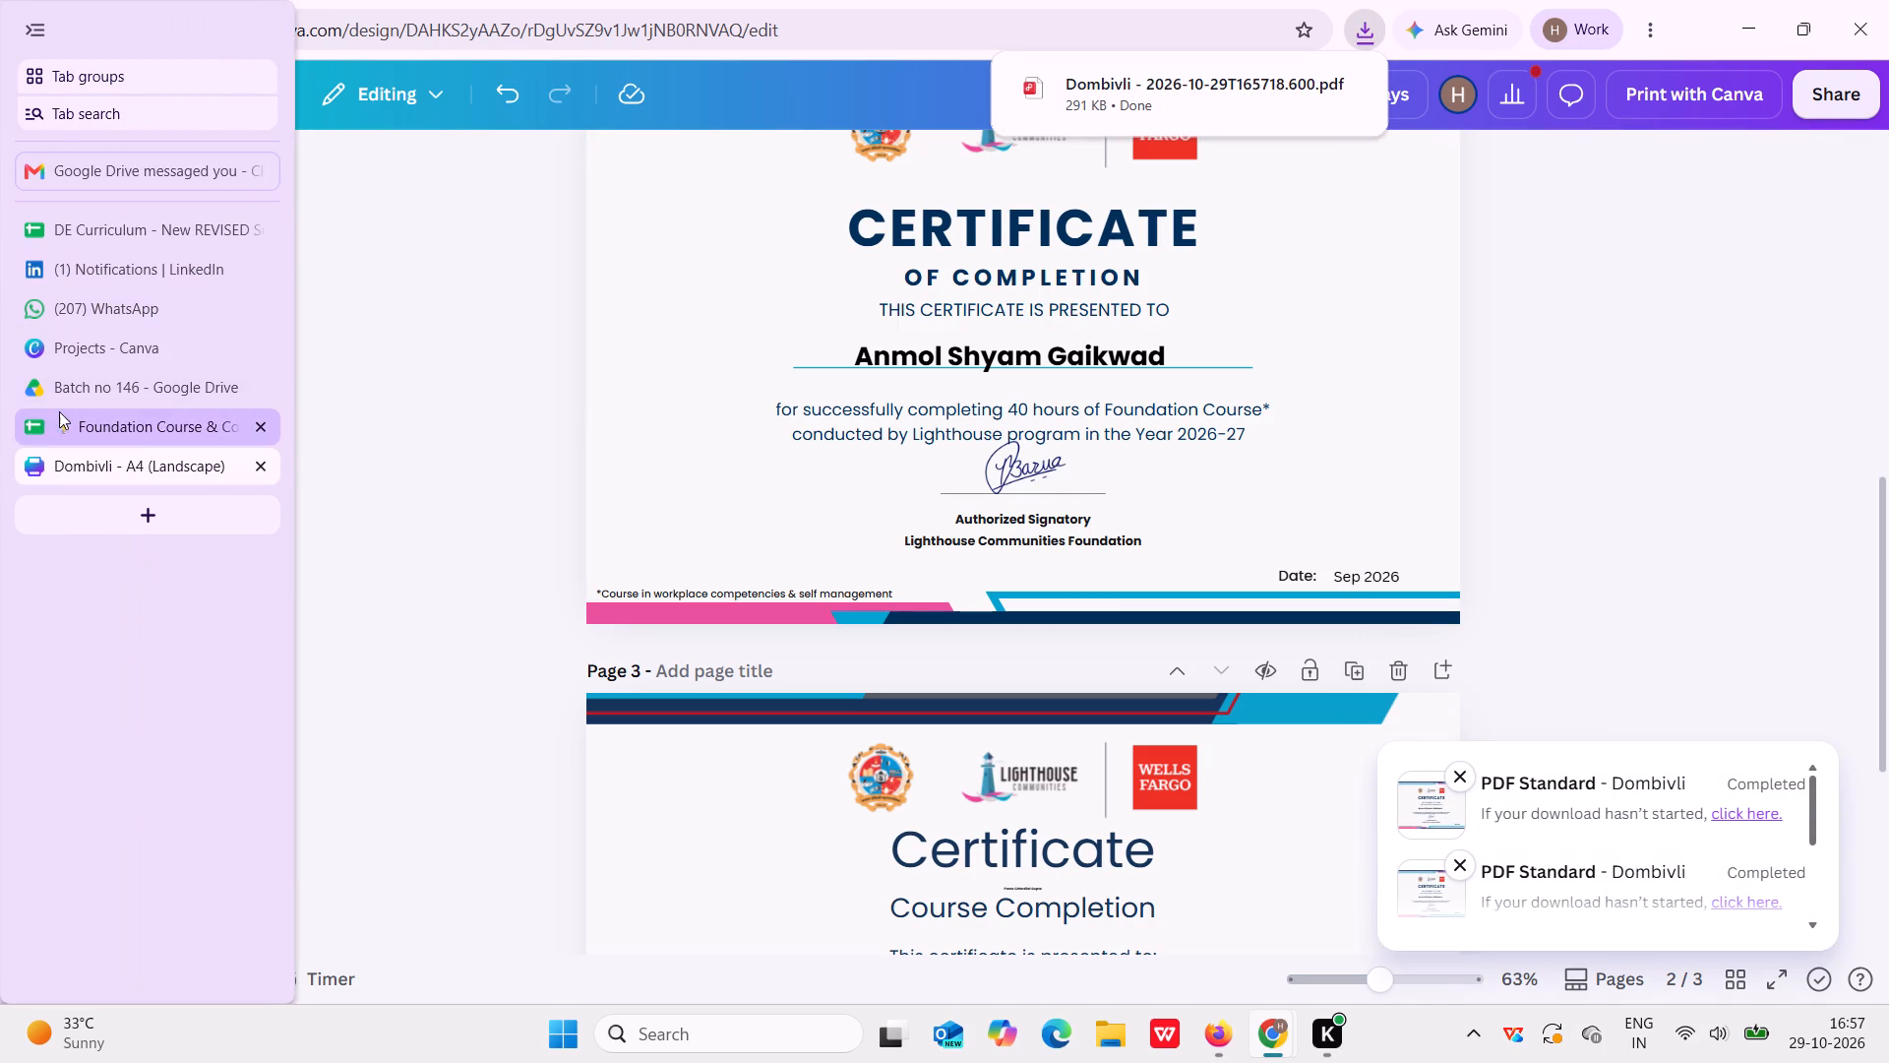
Upload the newly downloaded Dombivli PDF for recipient number 11 to the Batch no 146 folder in Google Drive.
left_click(80, 394)
scroll(884, 735, "down", 3)
scroll(884, 735, "up", 6)
scroll(884, 735, "down", 3)
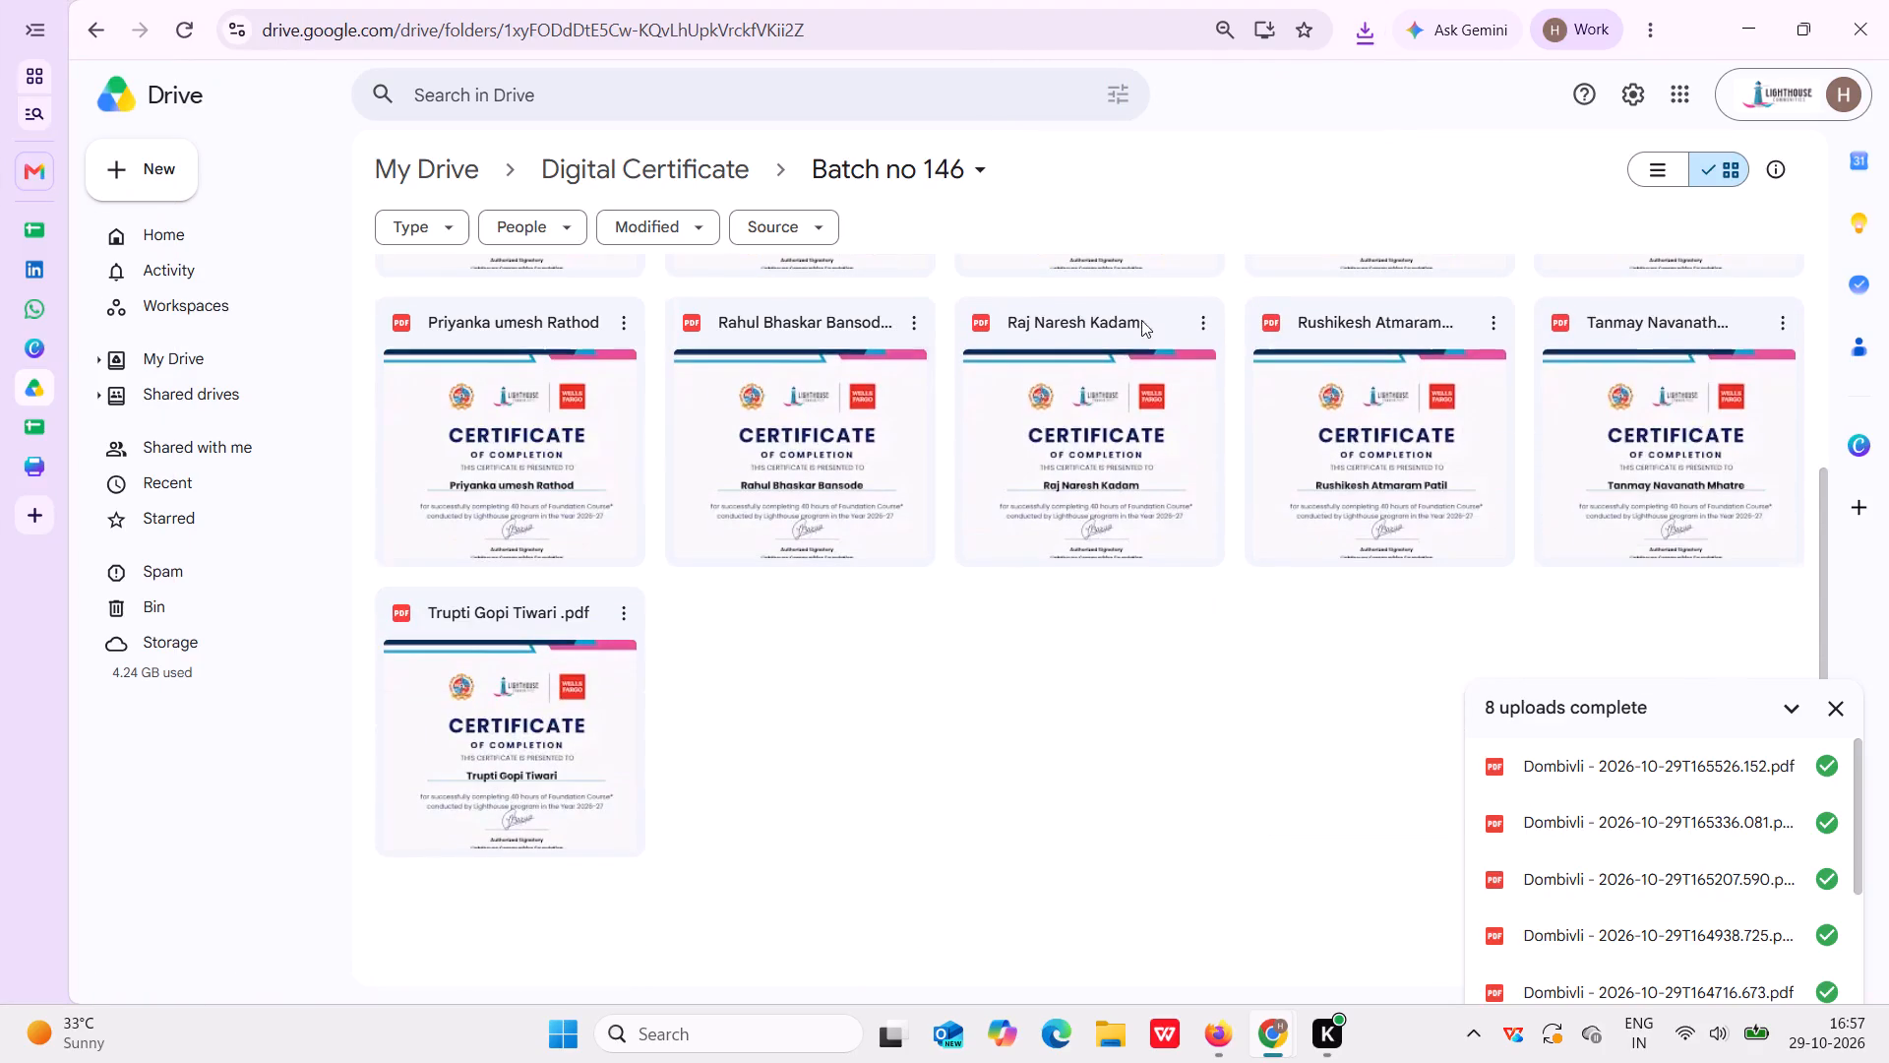
left_click(1367, 40)
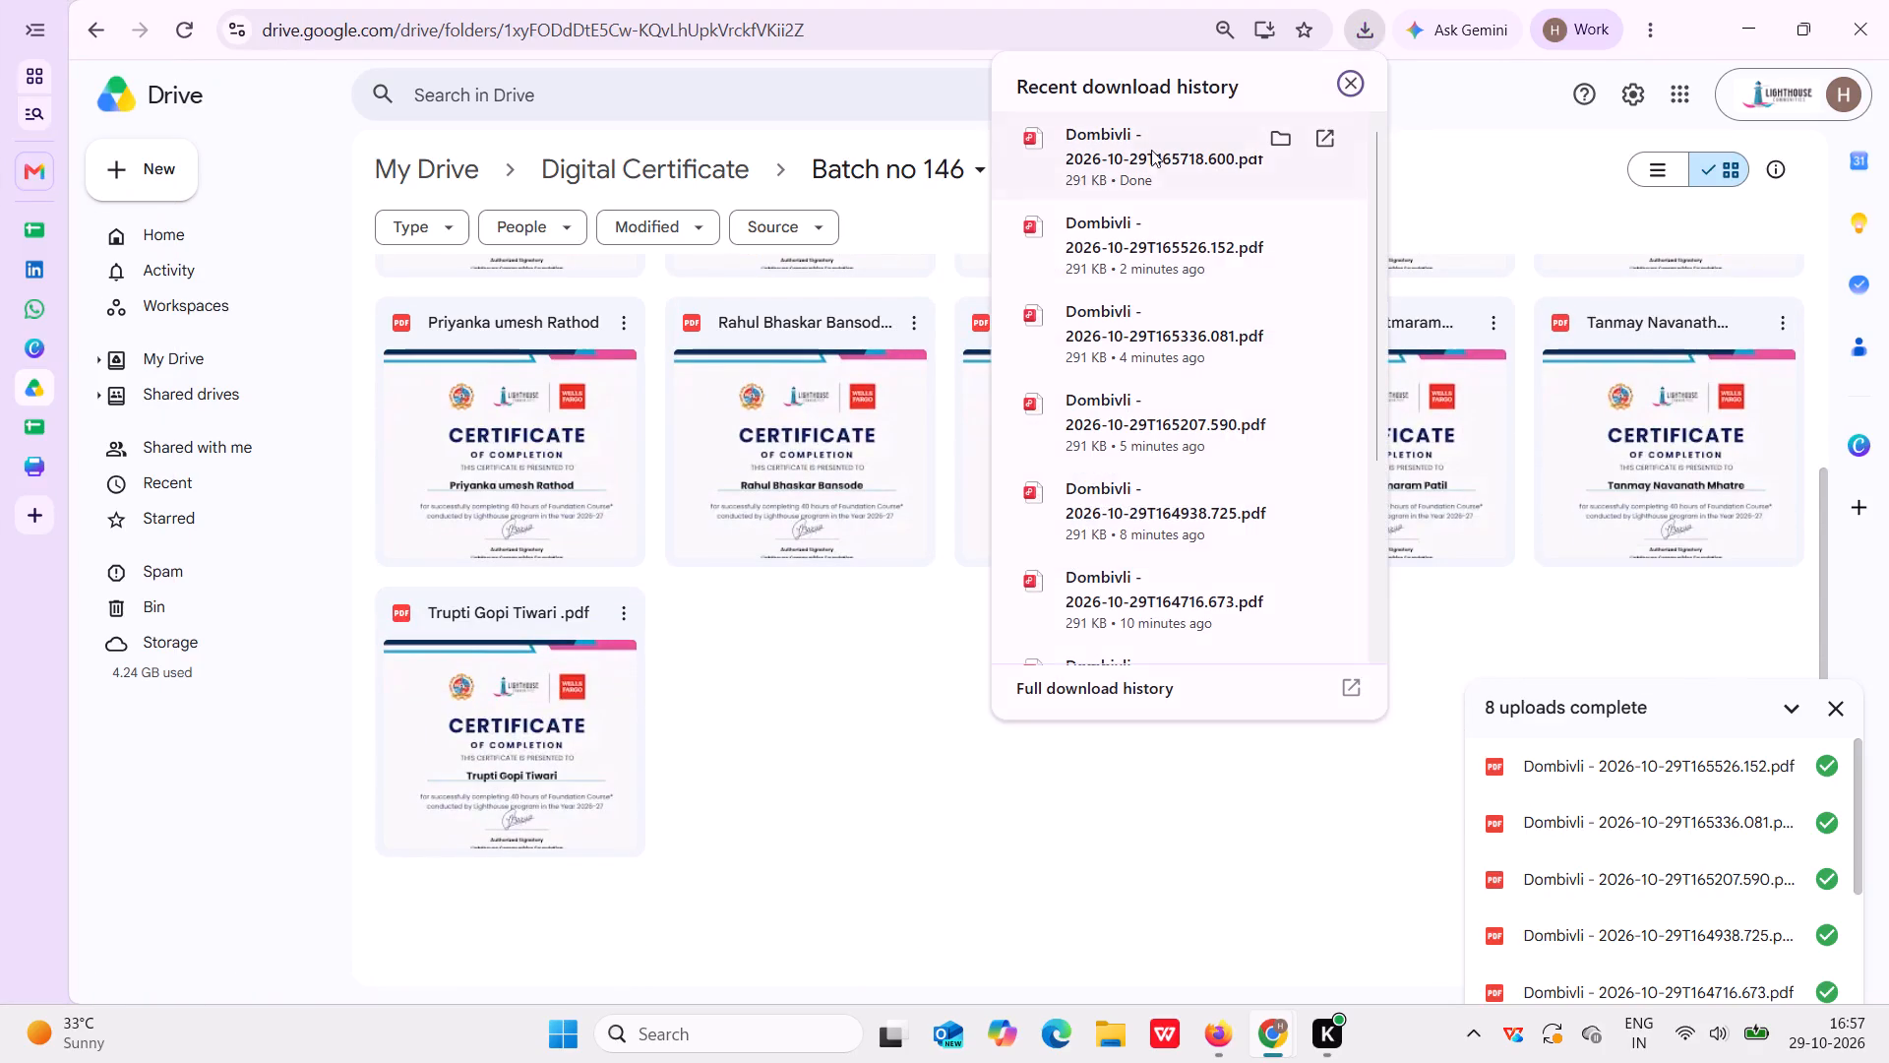
left_click_drag(1135, 156, 839, 598)
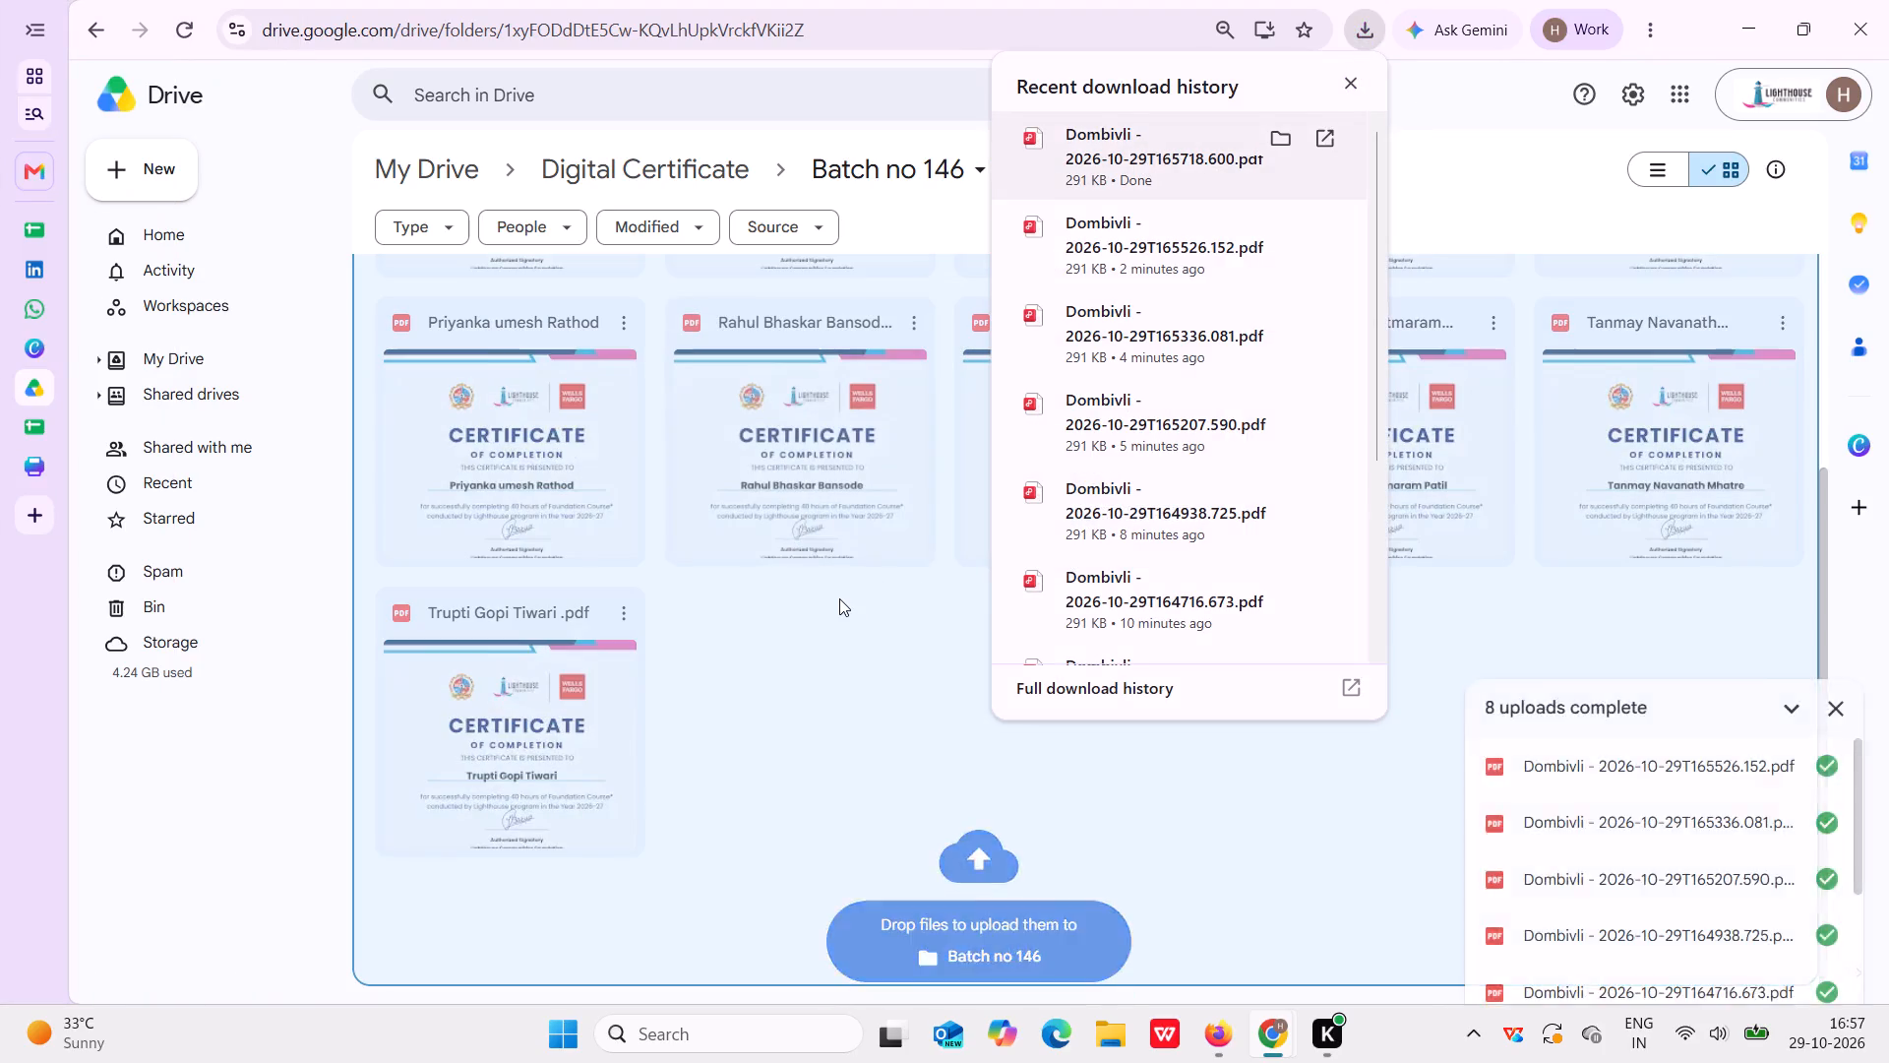
left_click(917, 791)
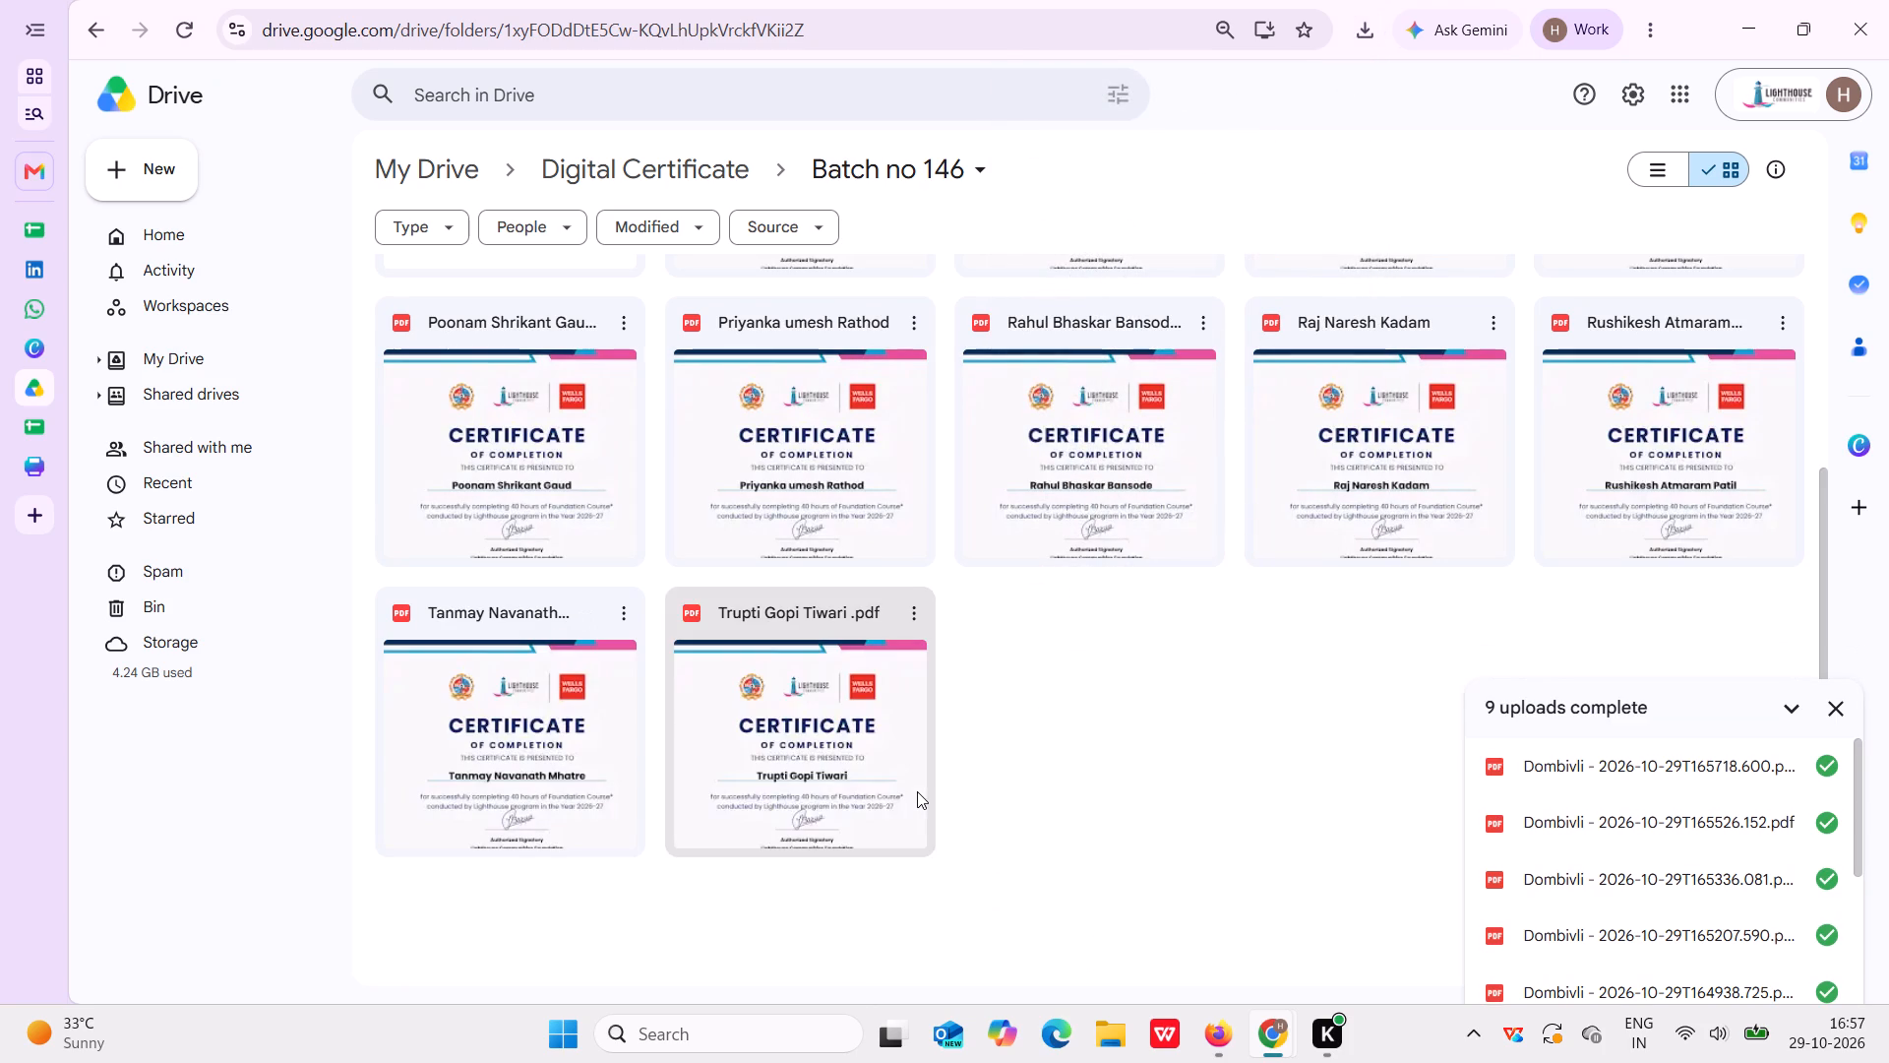
scroll(917, 791, "up", 5)
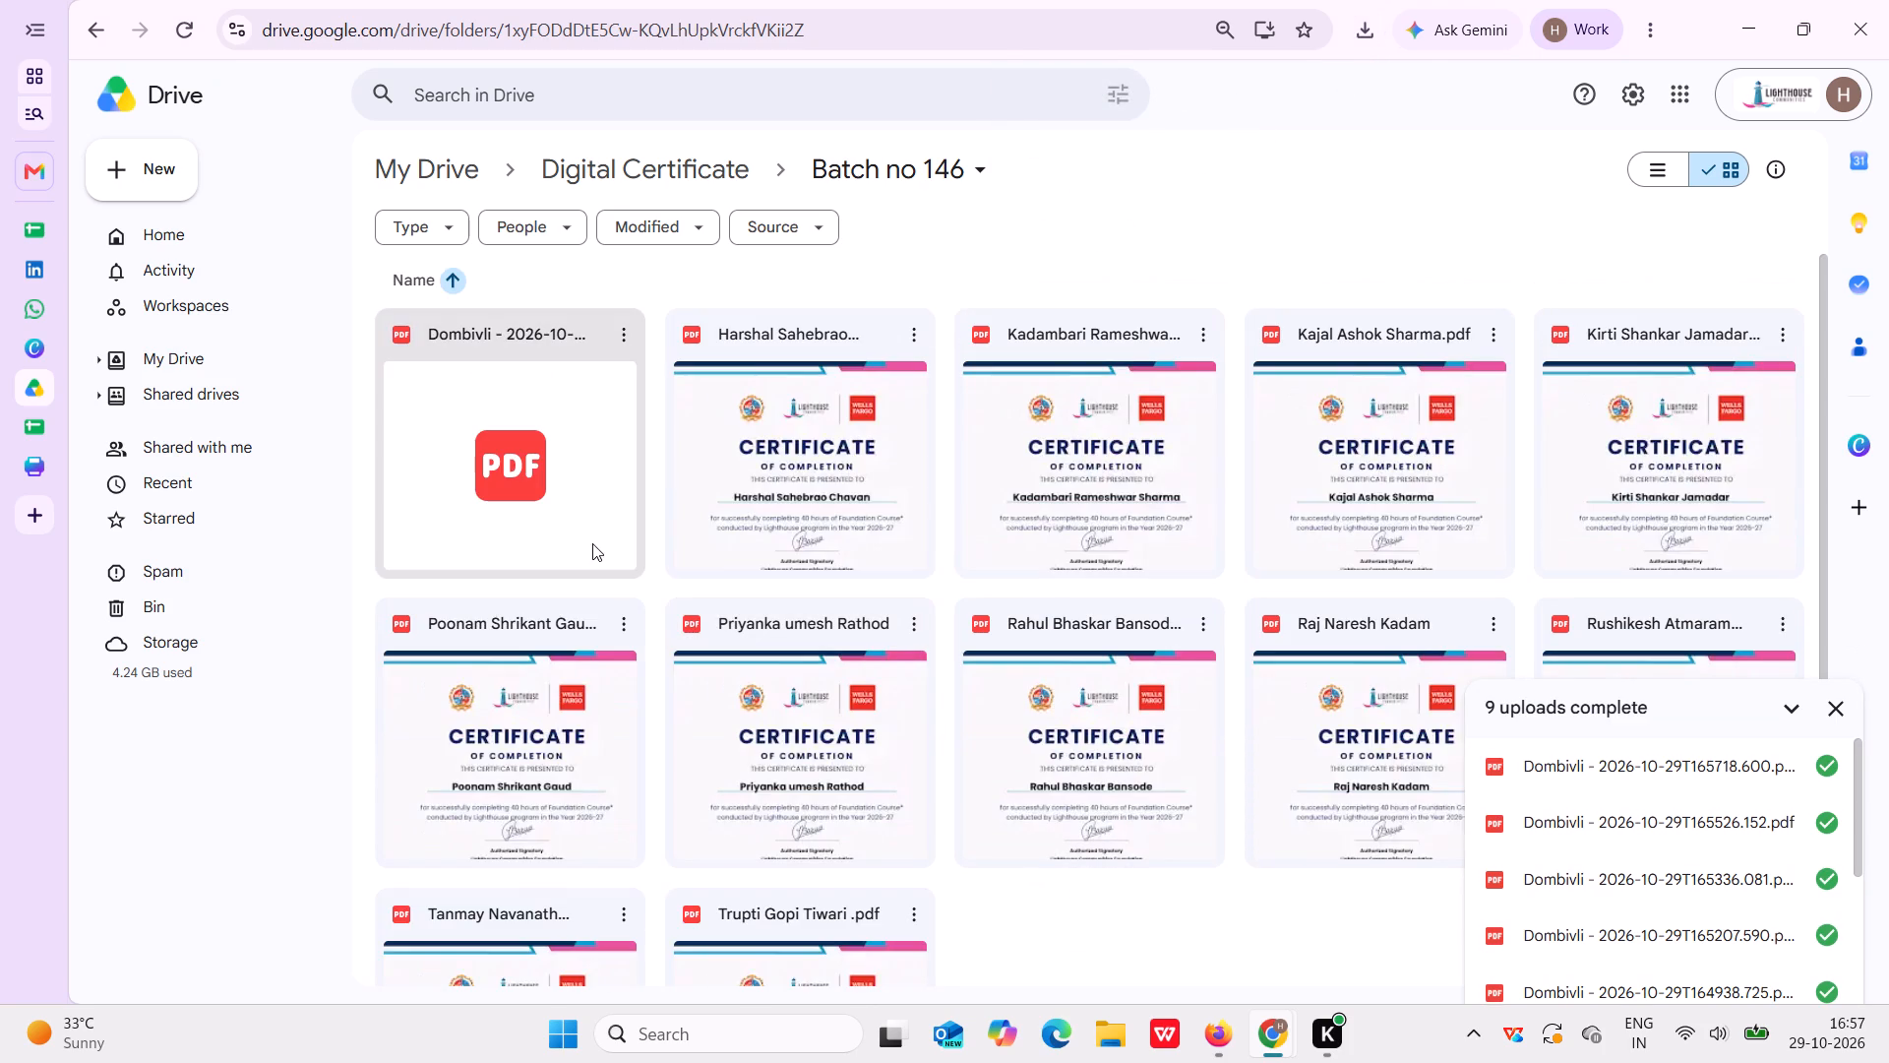
Rename the newly uploaded Dombivli PDF in the Batch no 146 folder with the copied name of recipient number 11.
left_click(631, 339)
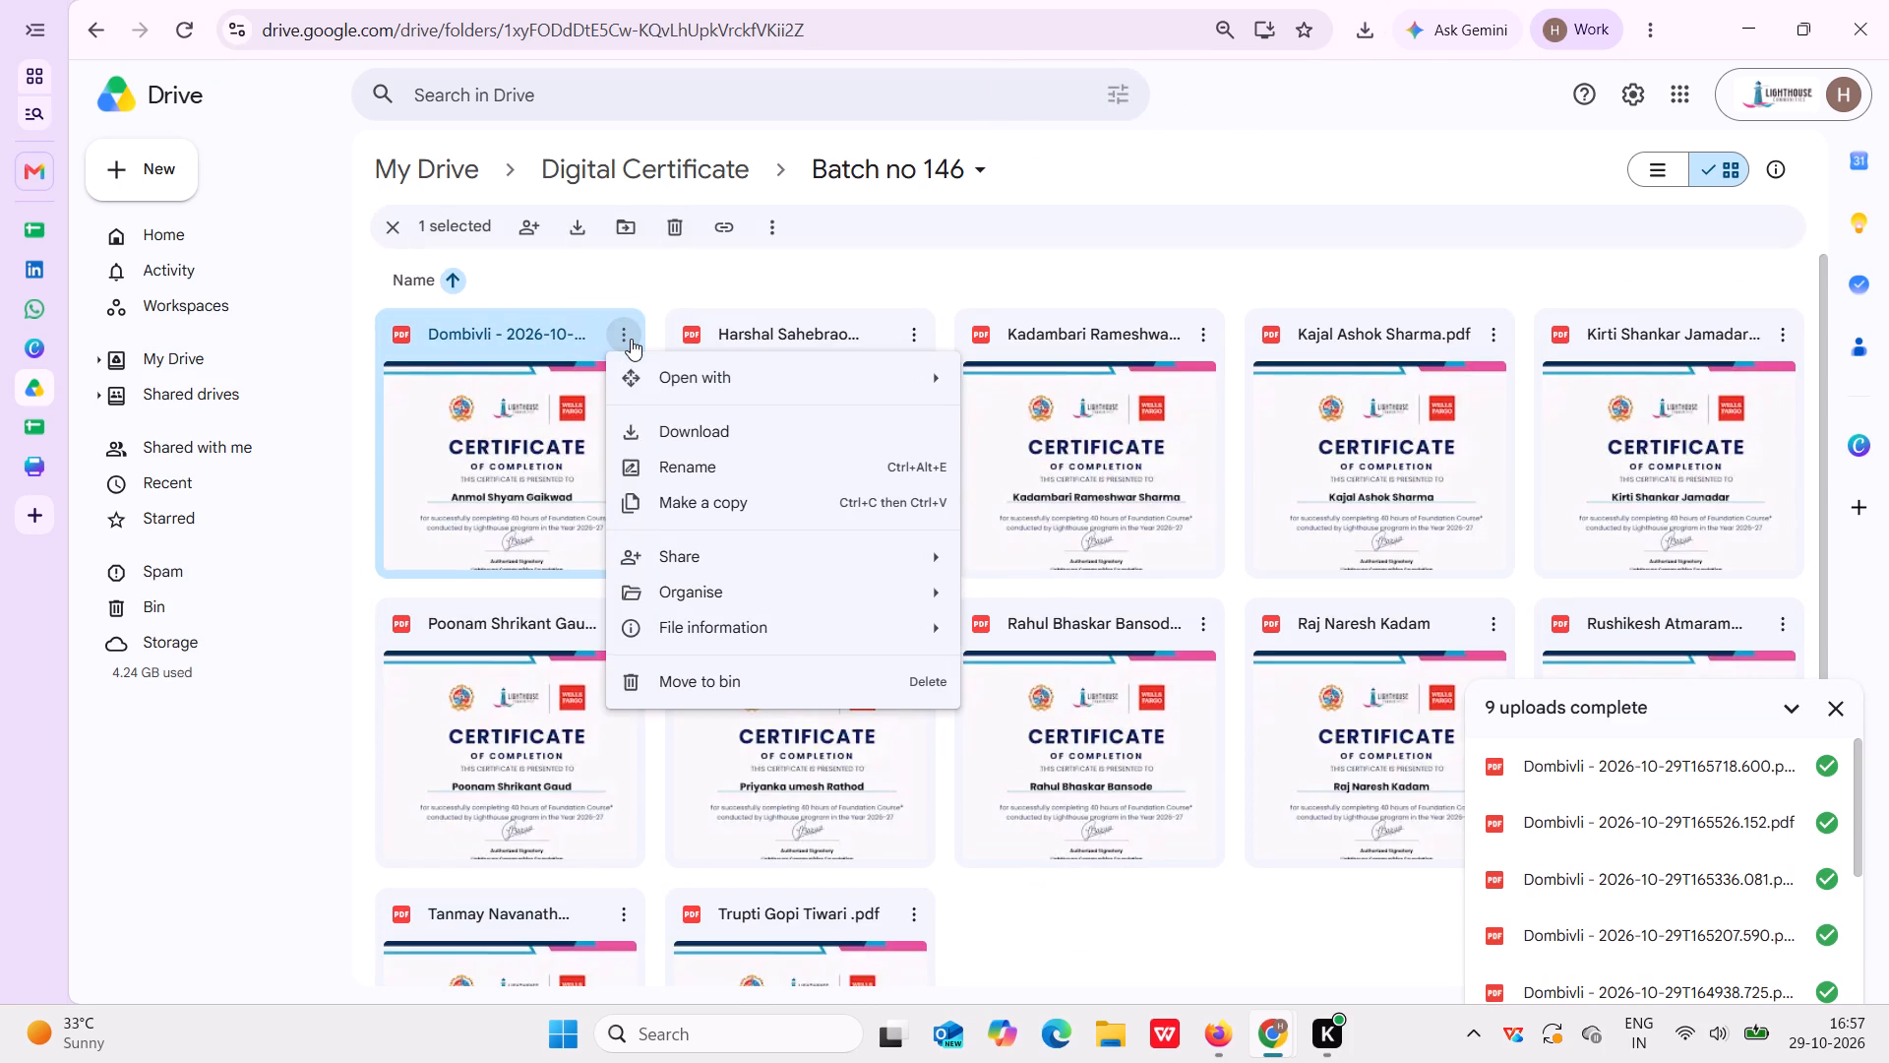
left_click(682, 458)
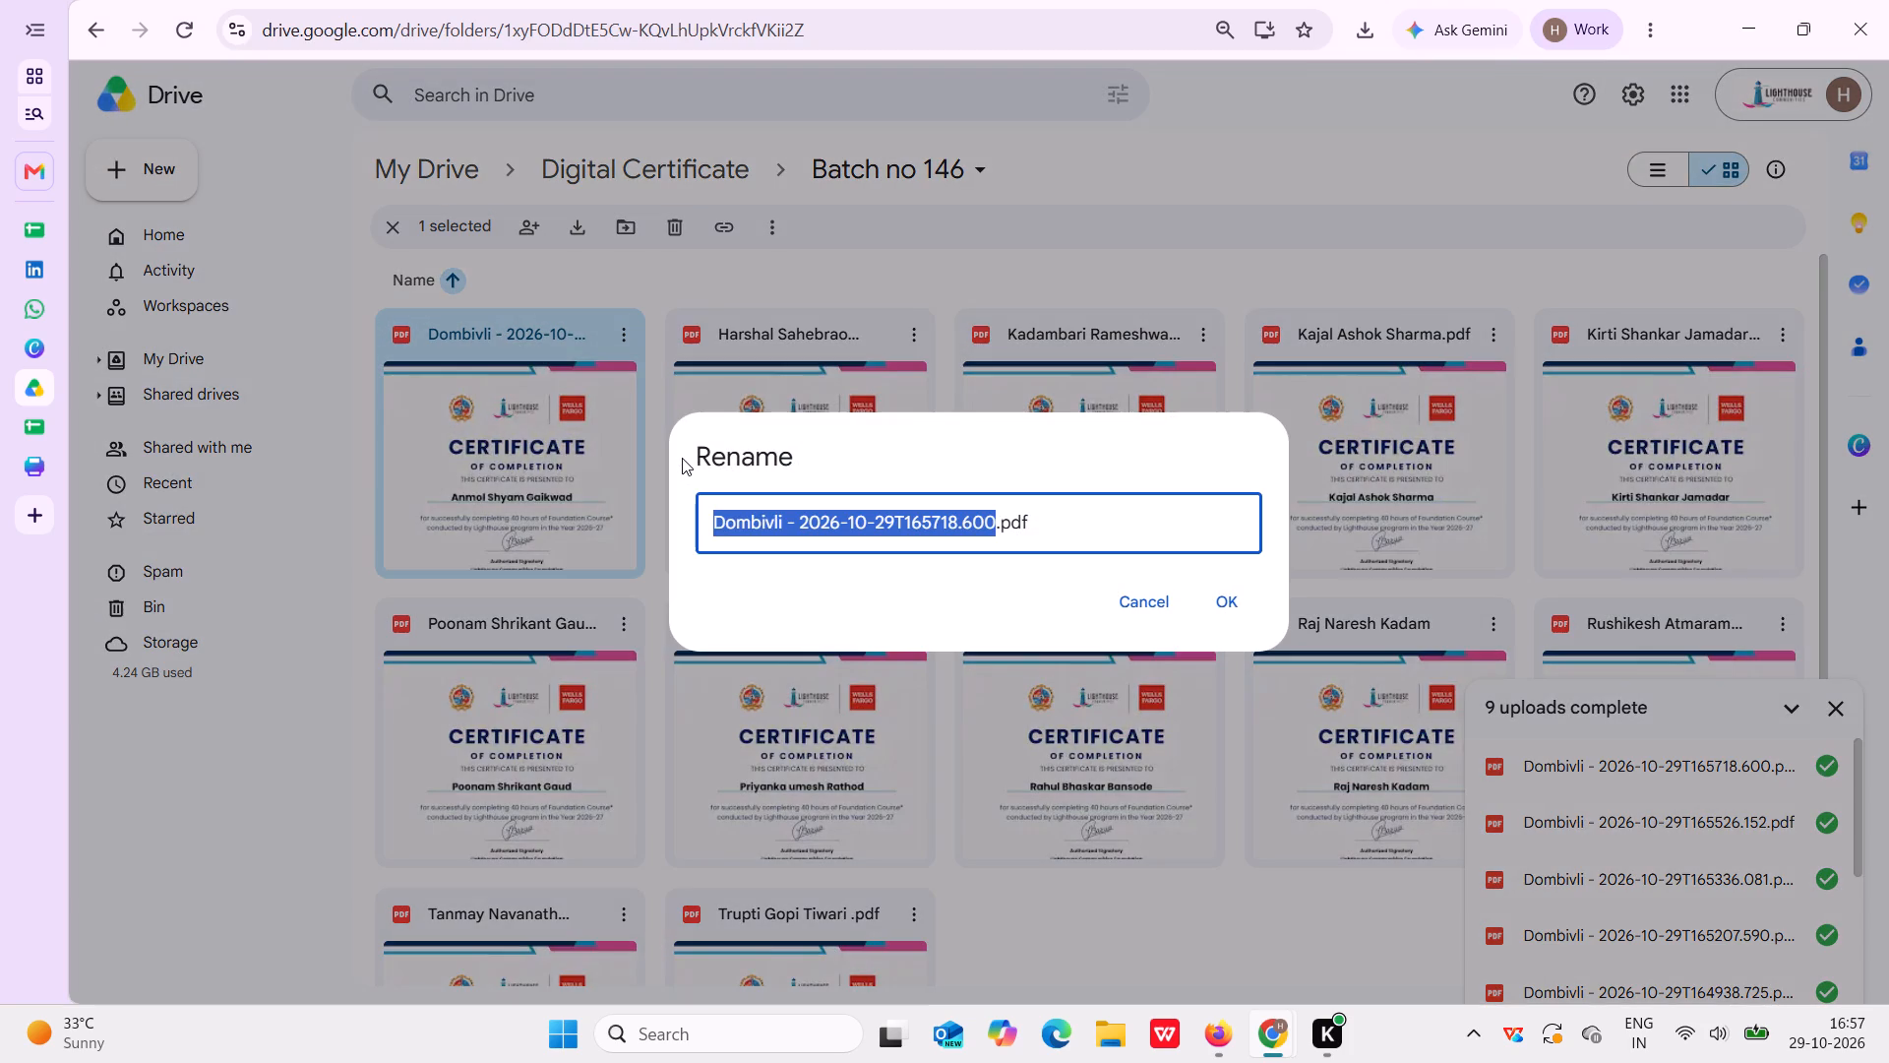
key("BackSpace")
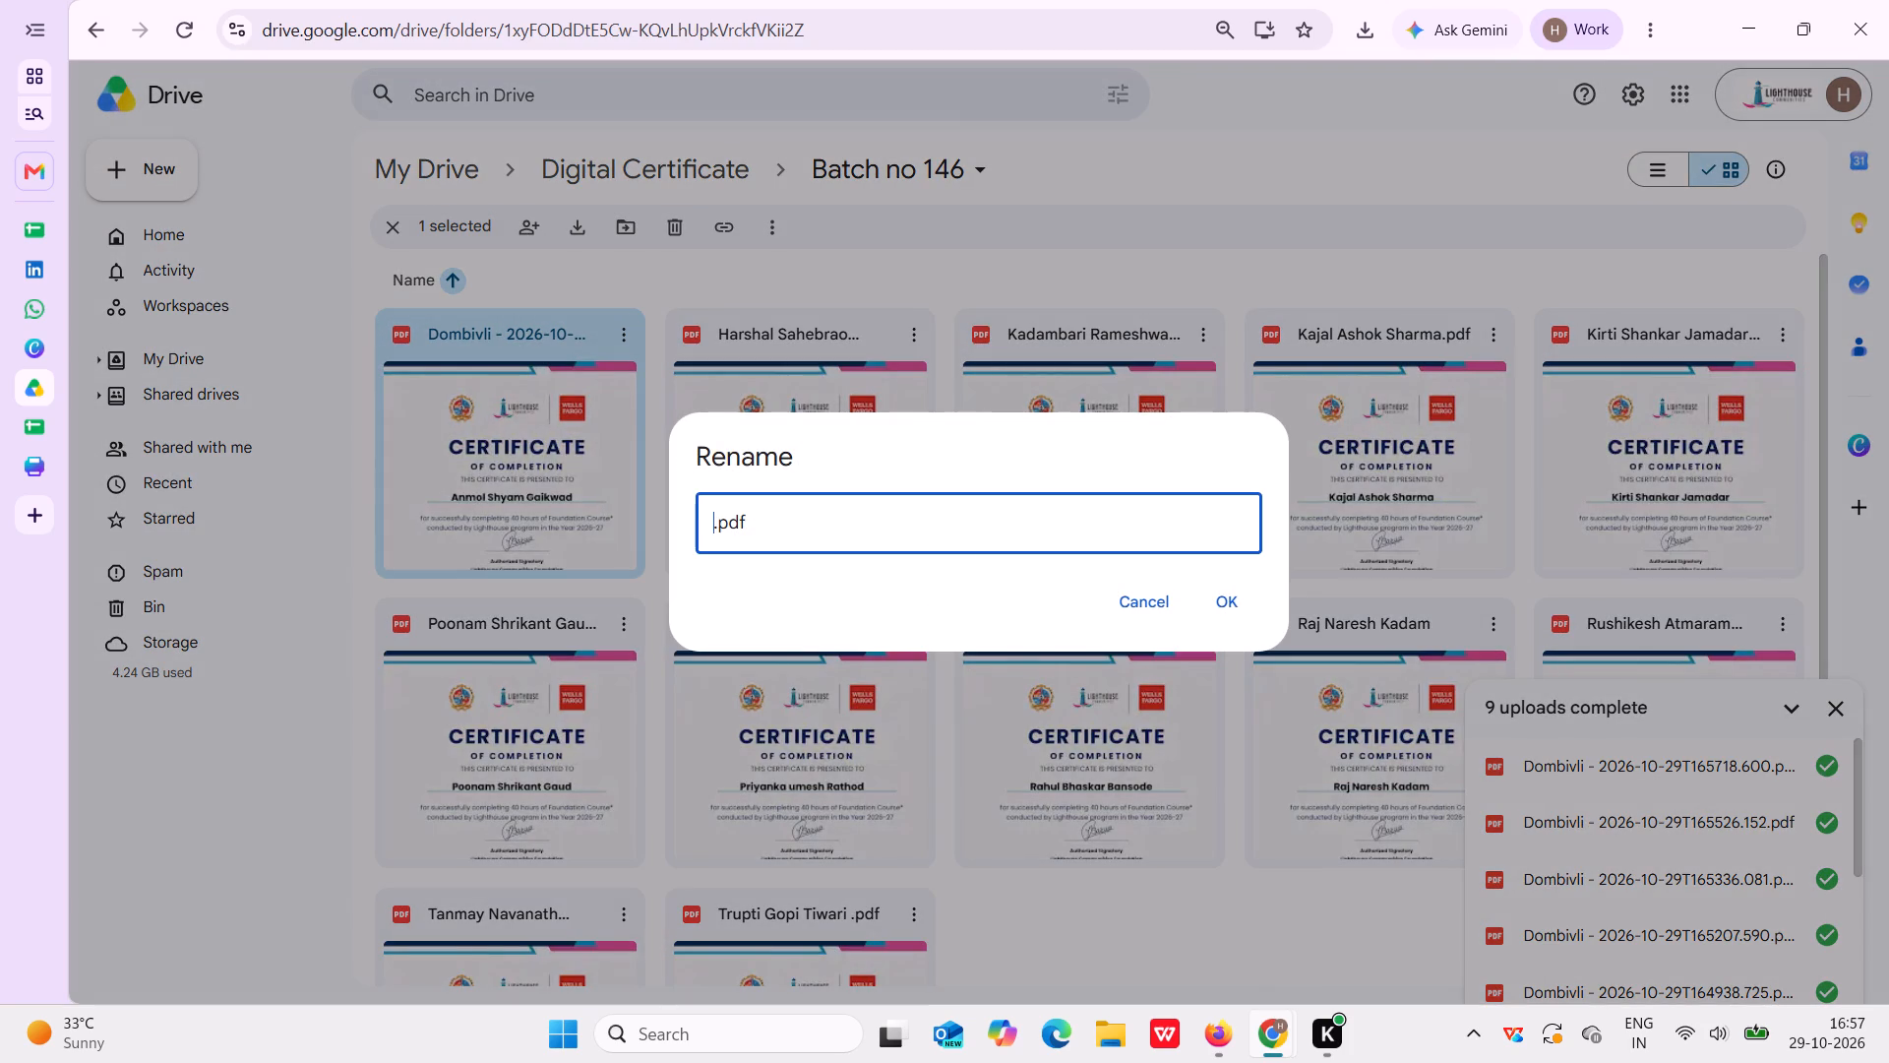
key("ctrl+v")
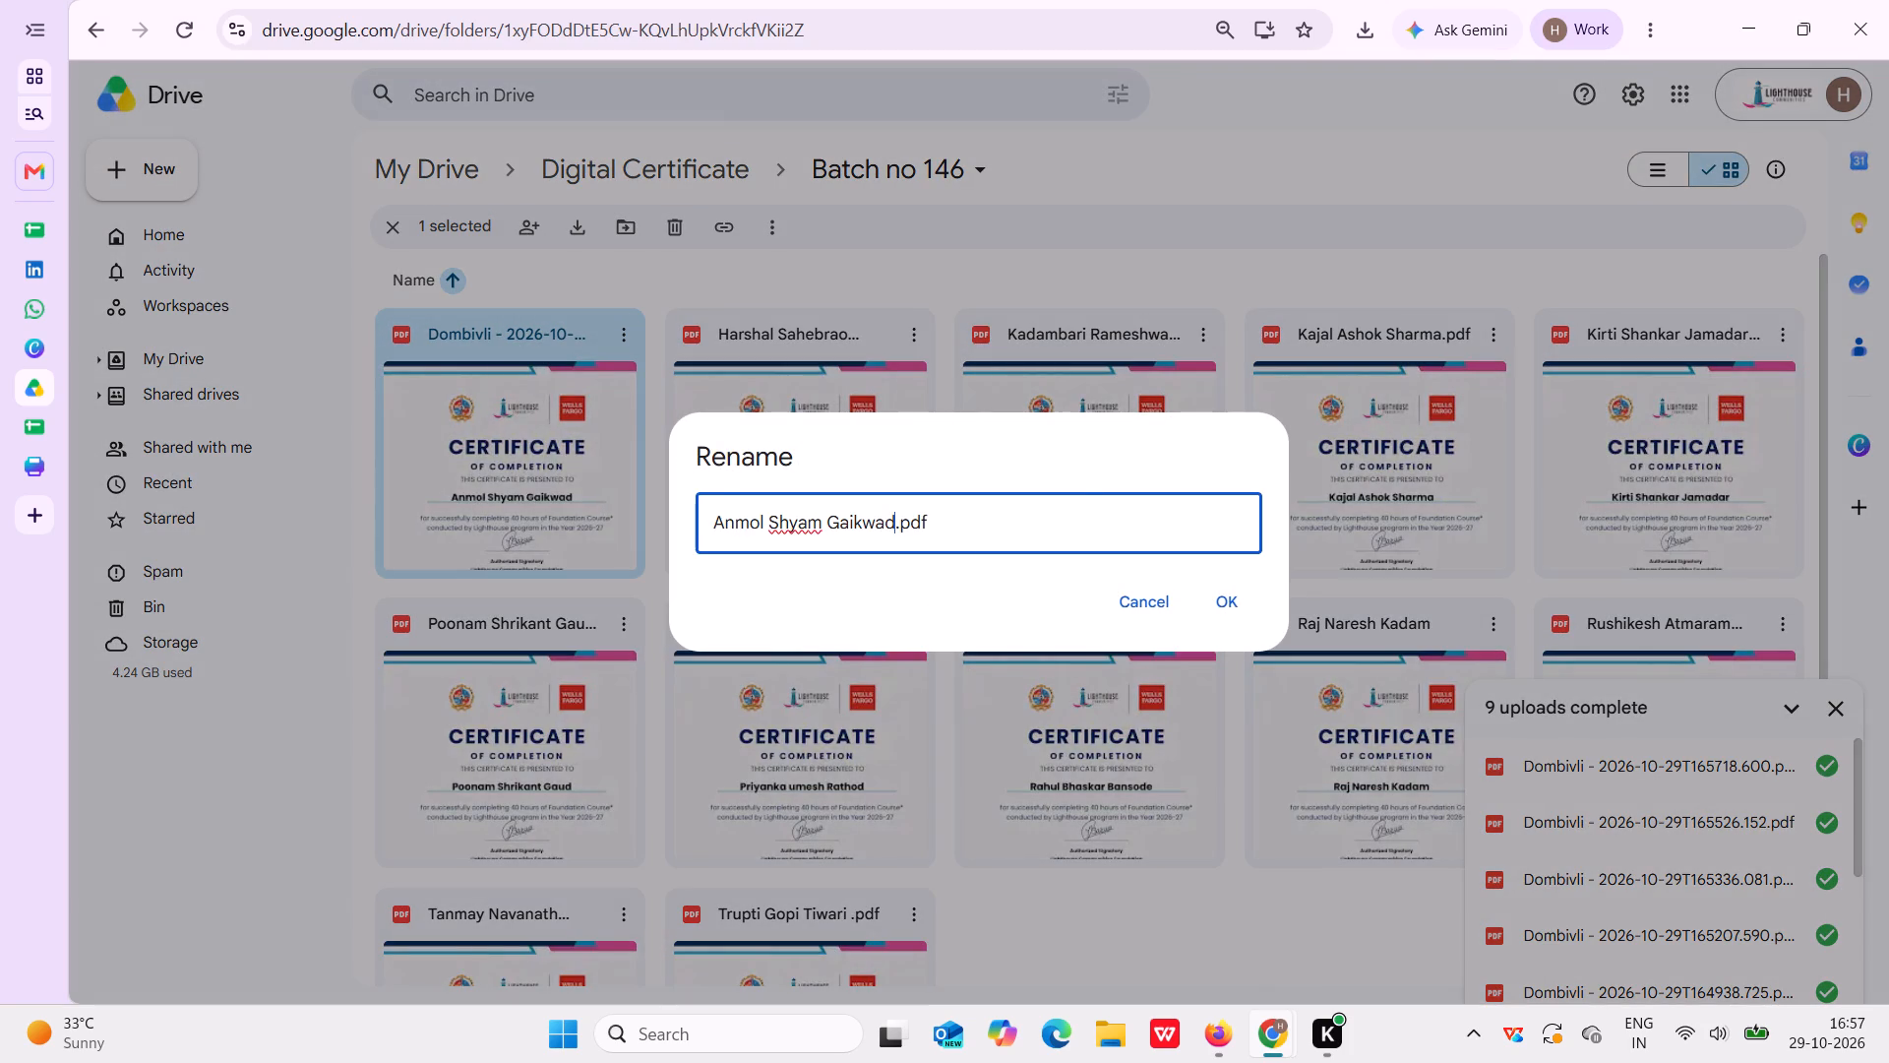
key("space")
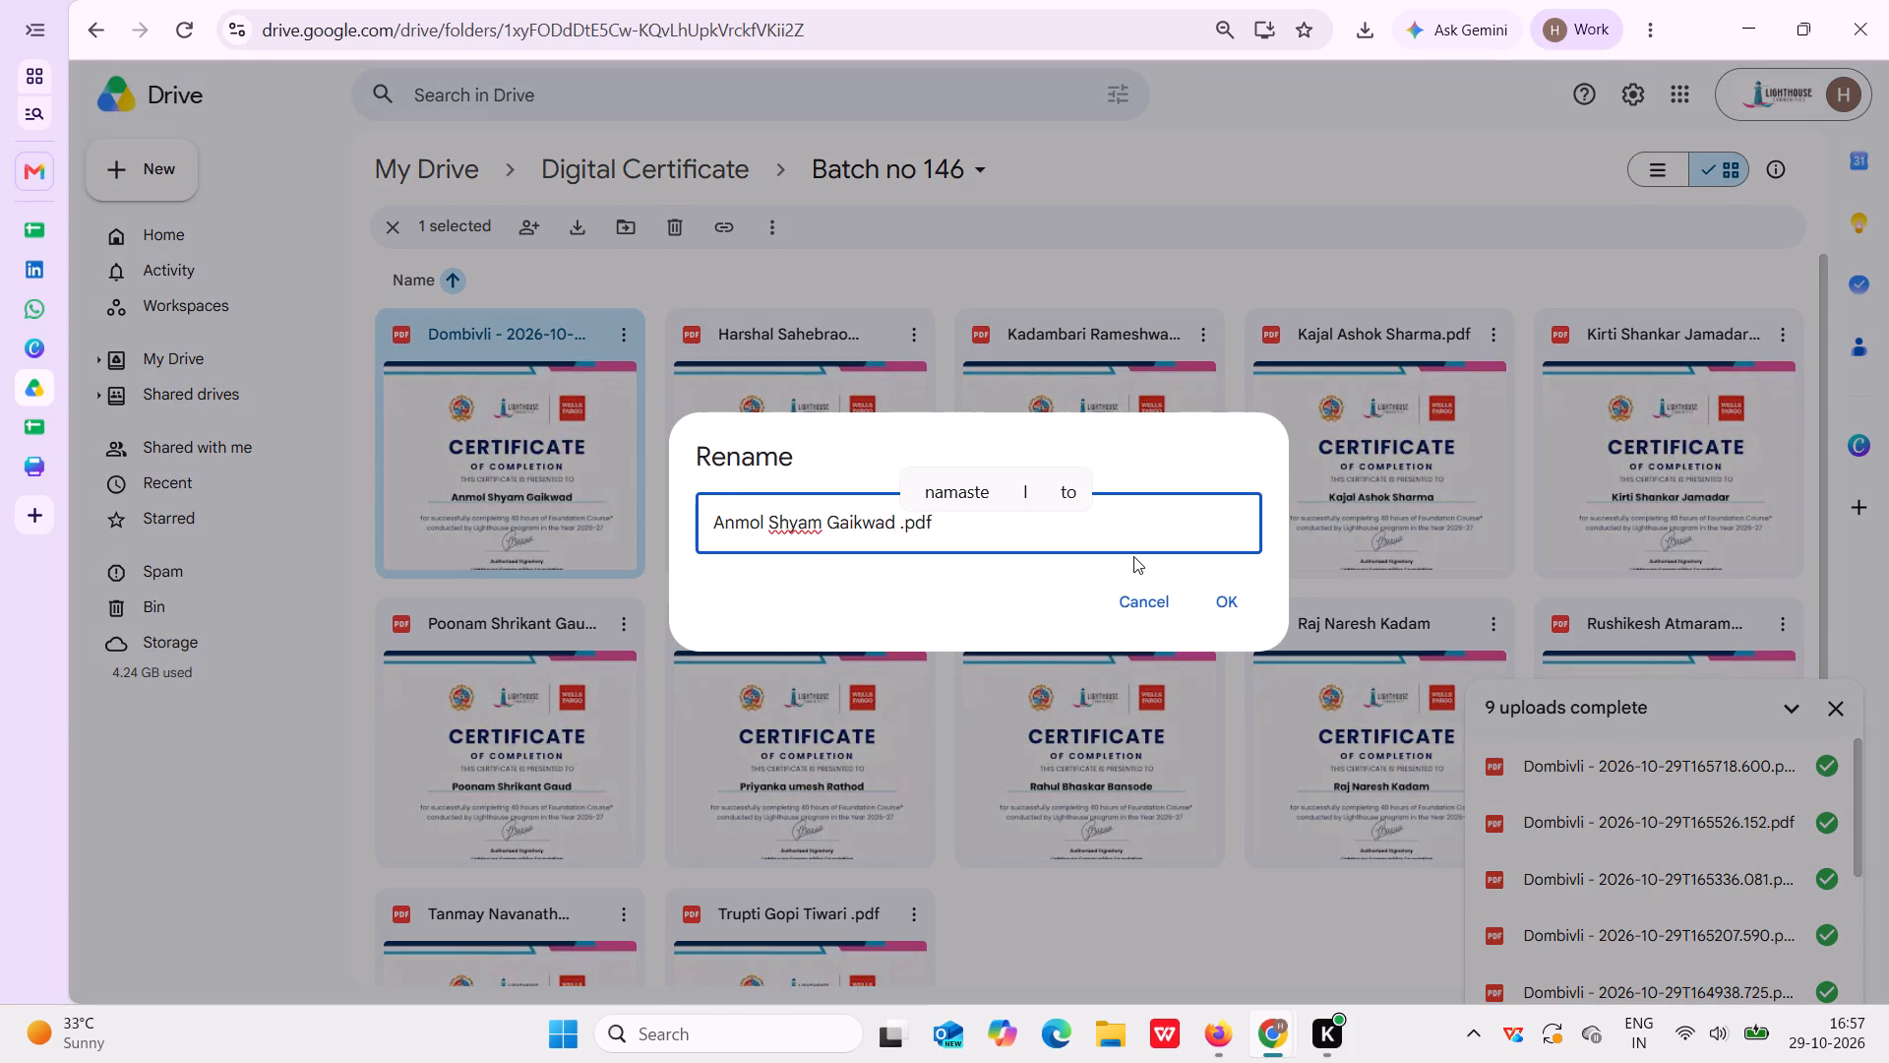
left_click(1240, 604)
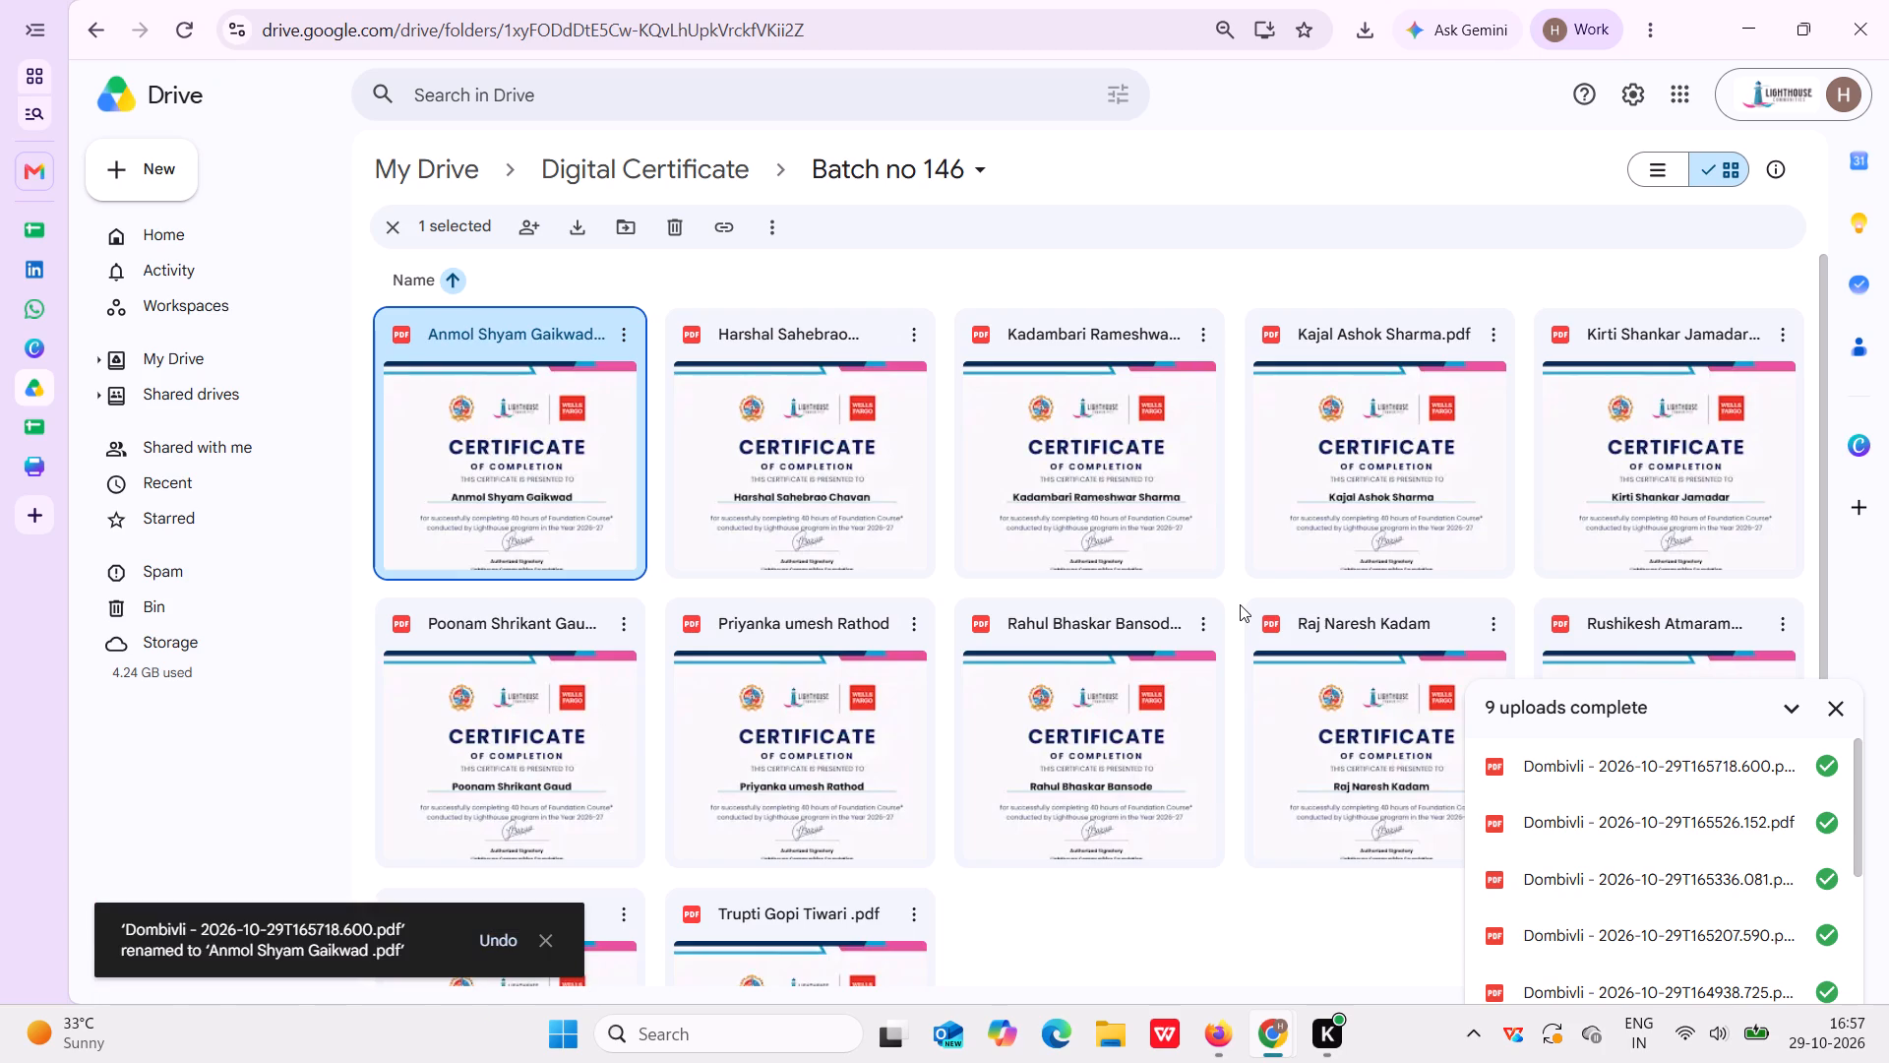
left_click(1240, 604)
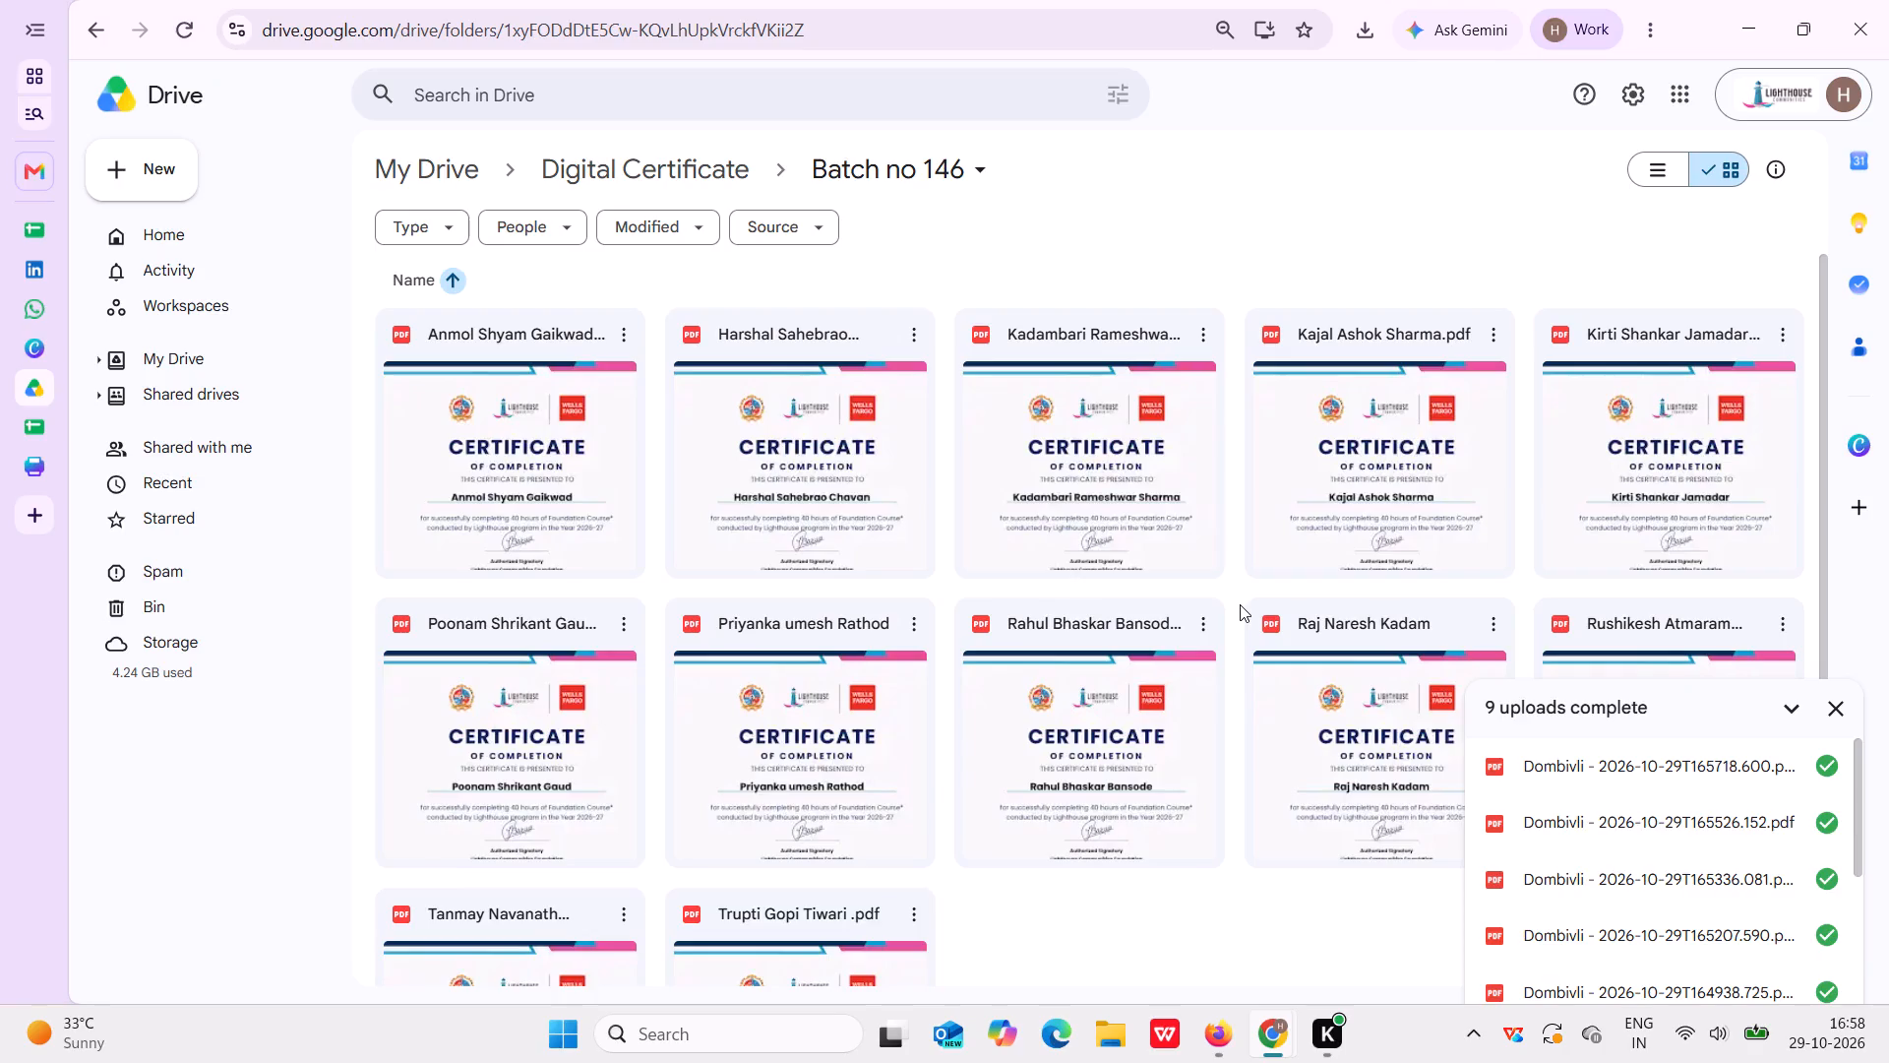
Check the certificates already in the Batch no 146 folder and copy recipient number 15's name from the KDMC-FC-146 list in the Foundation Course sheet.
scroll(1106, 540, "down", 5)
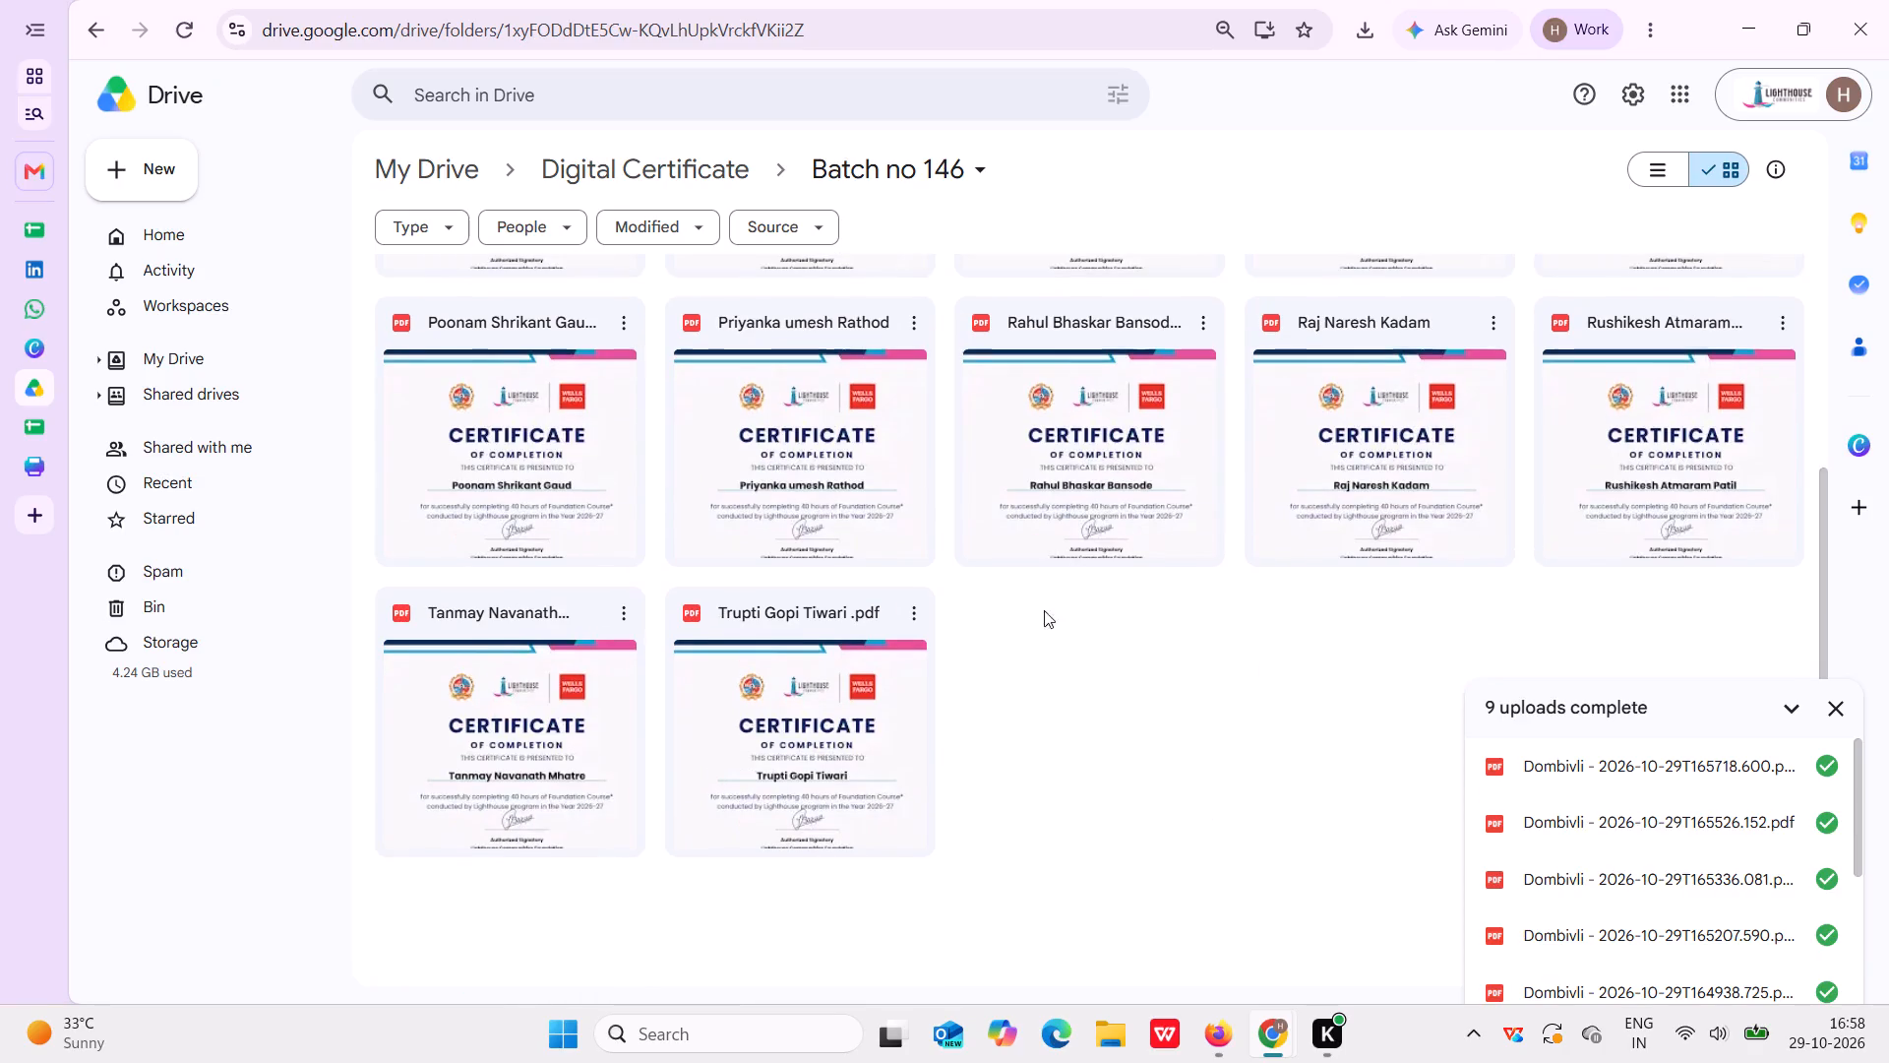
scroll(1036, 706, "up", 3)
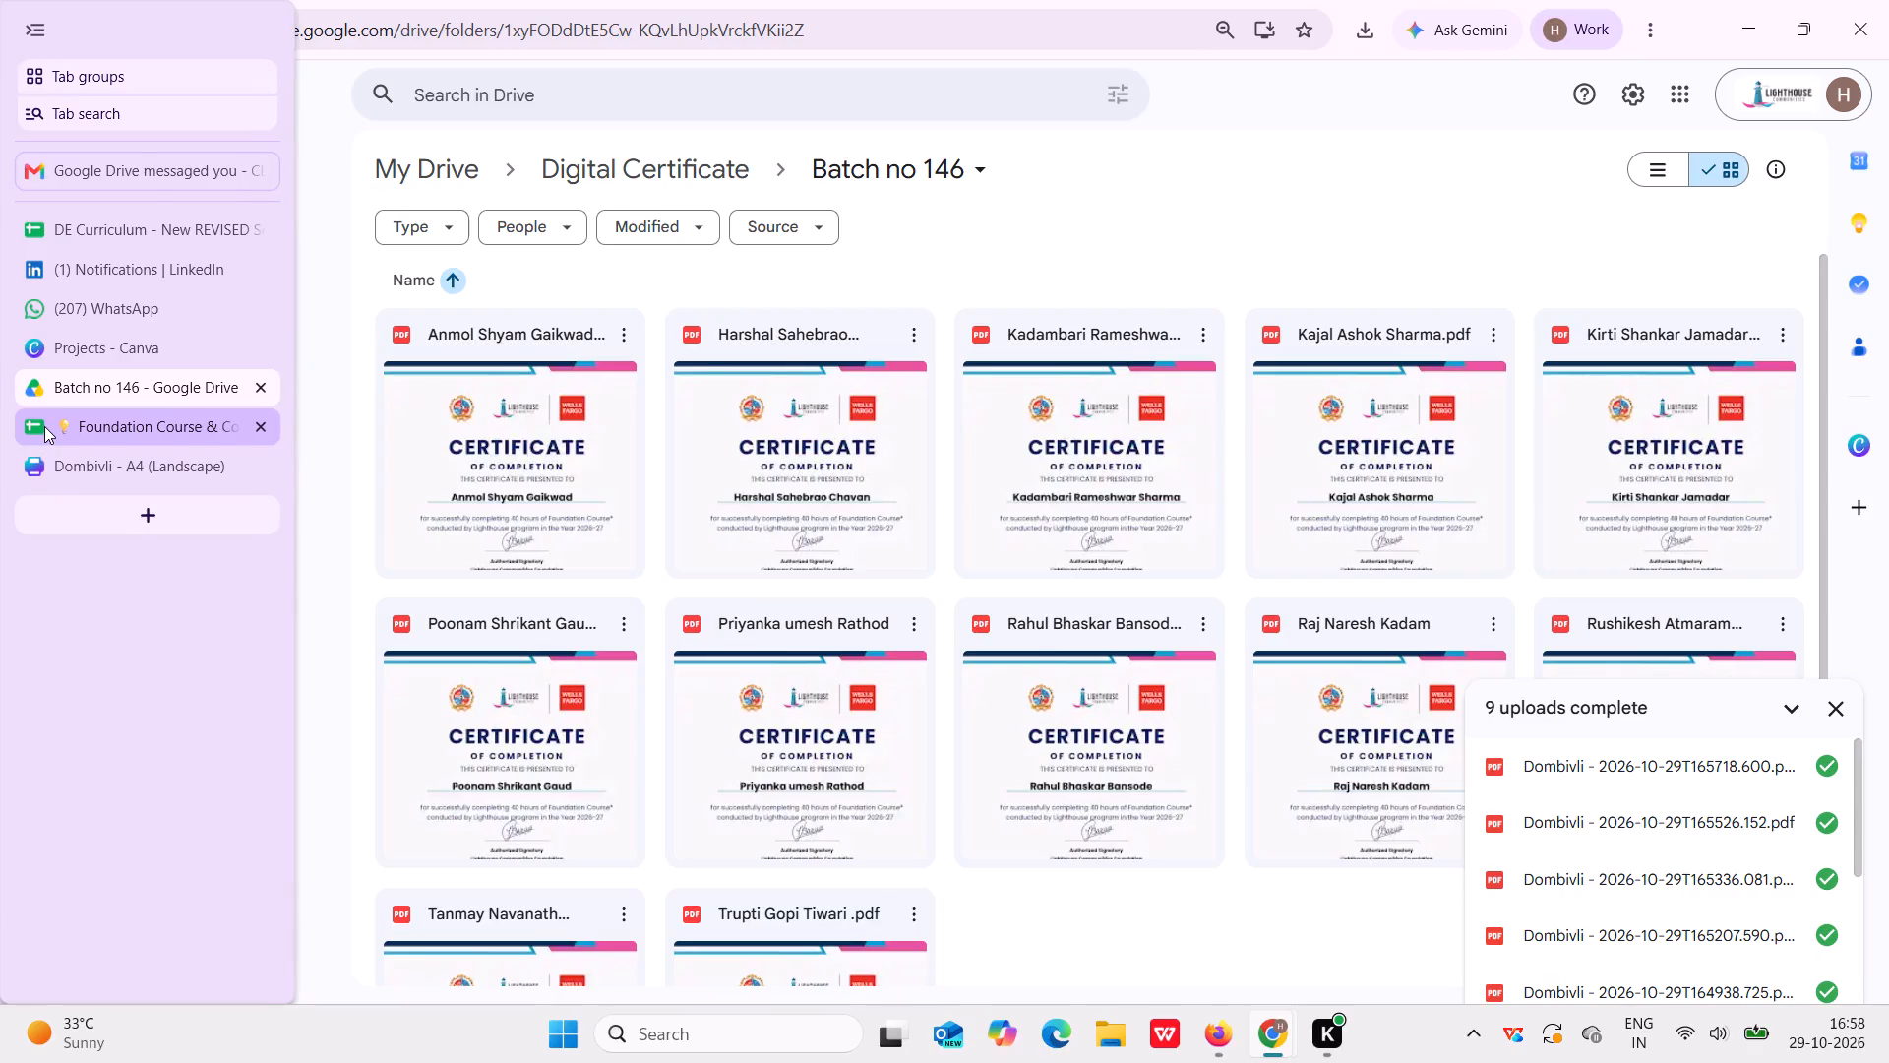
left_click(53, 432)
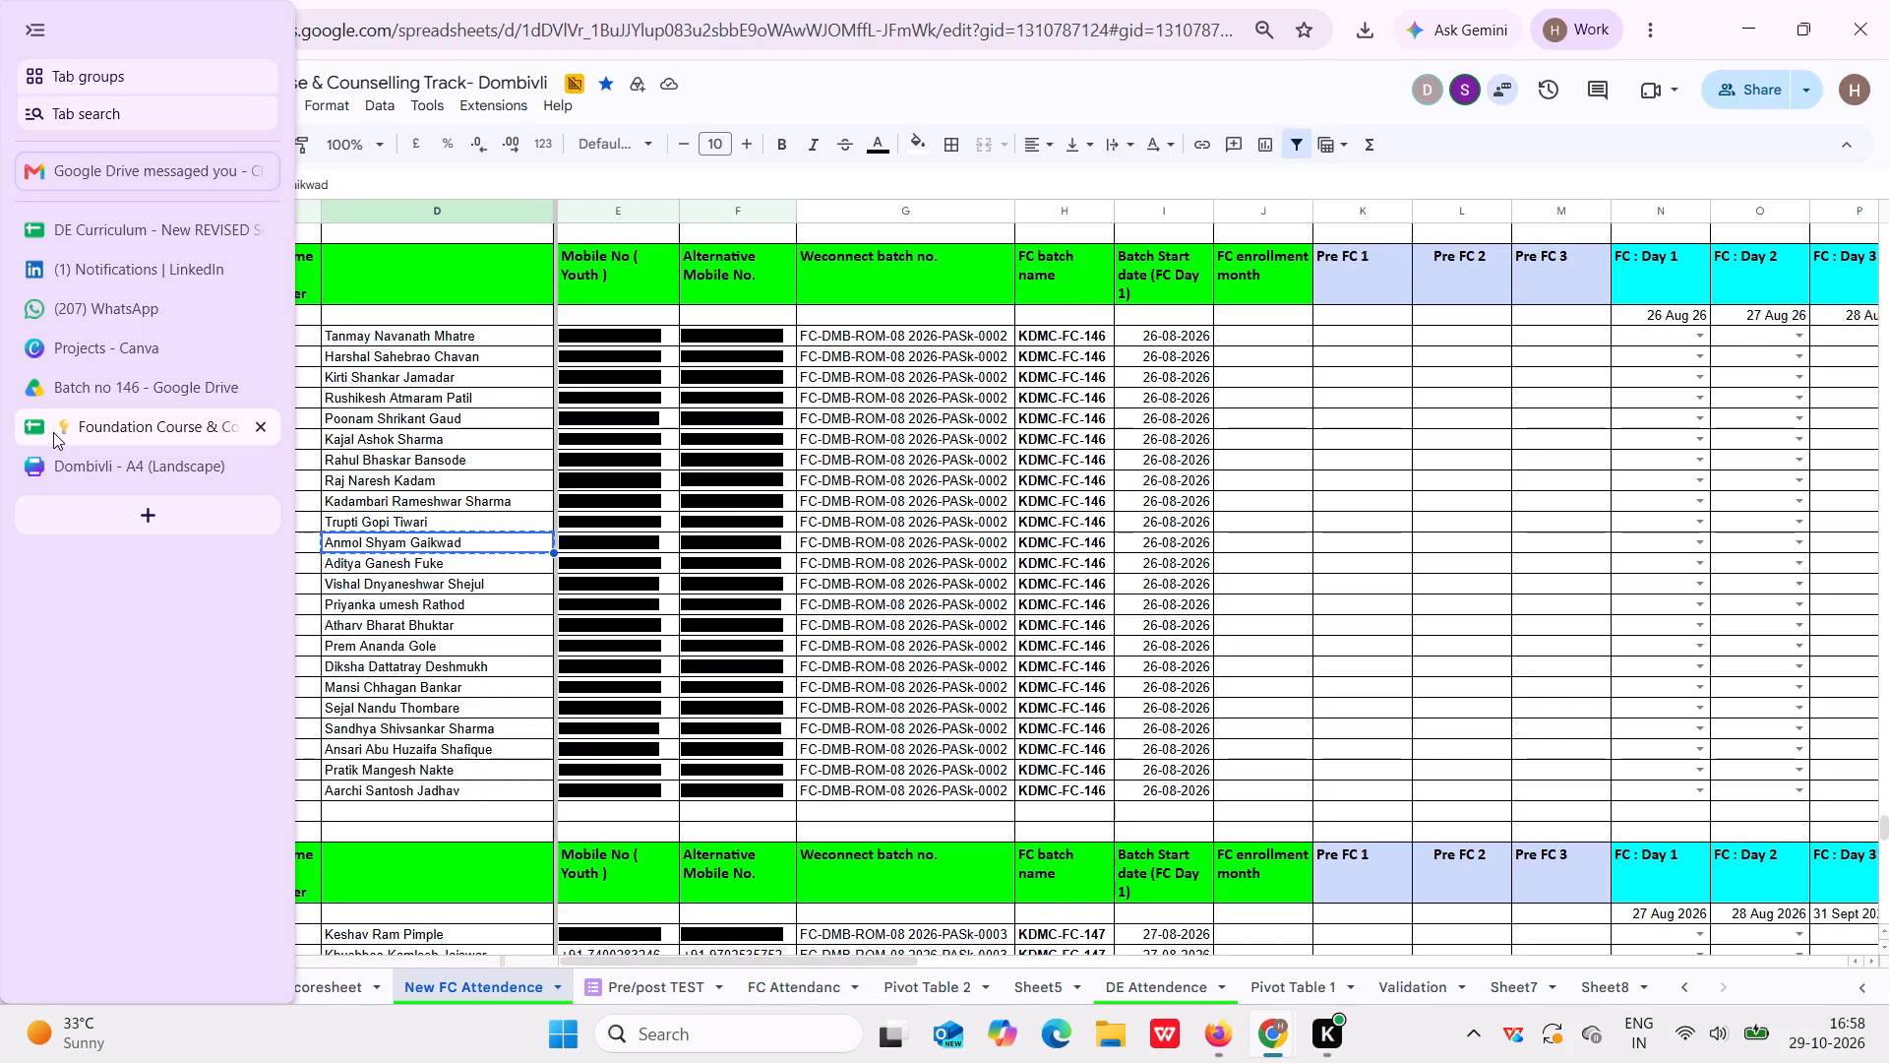
left_click(487, 589)
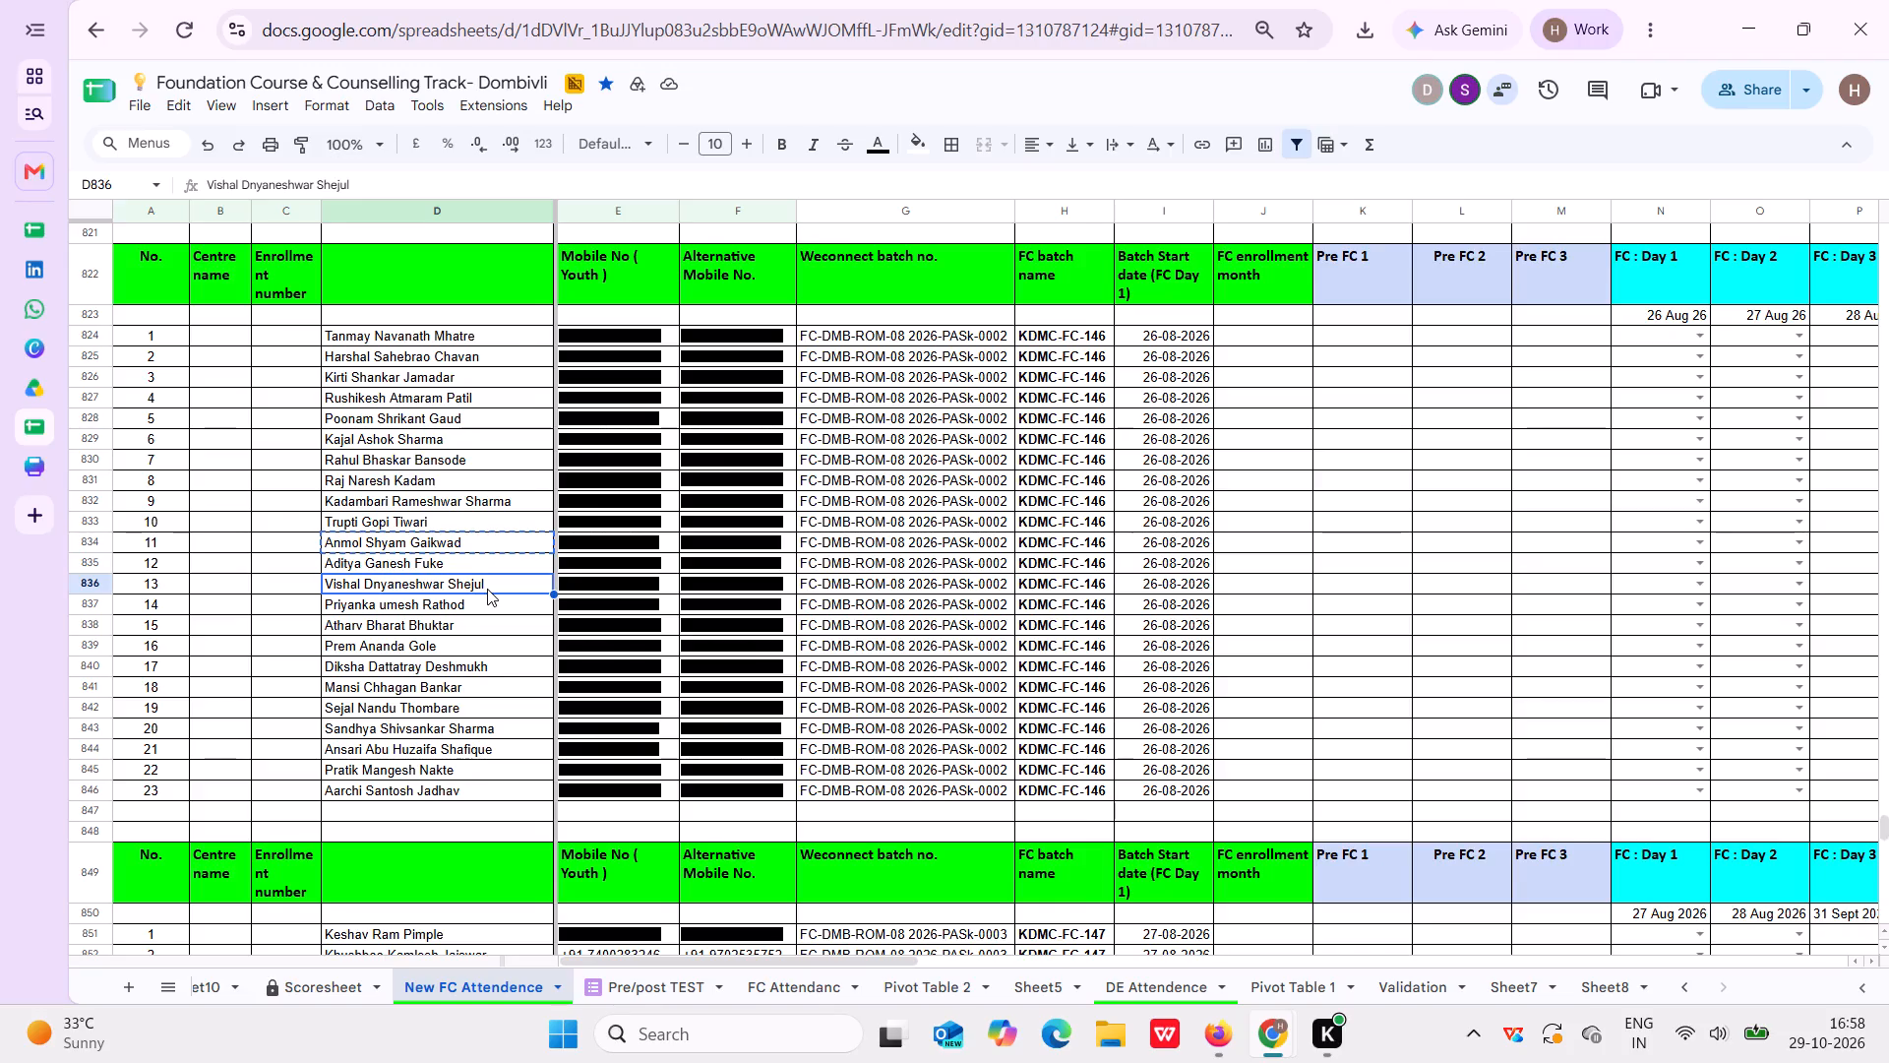
left_click(434, 623)
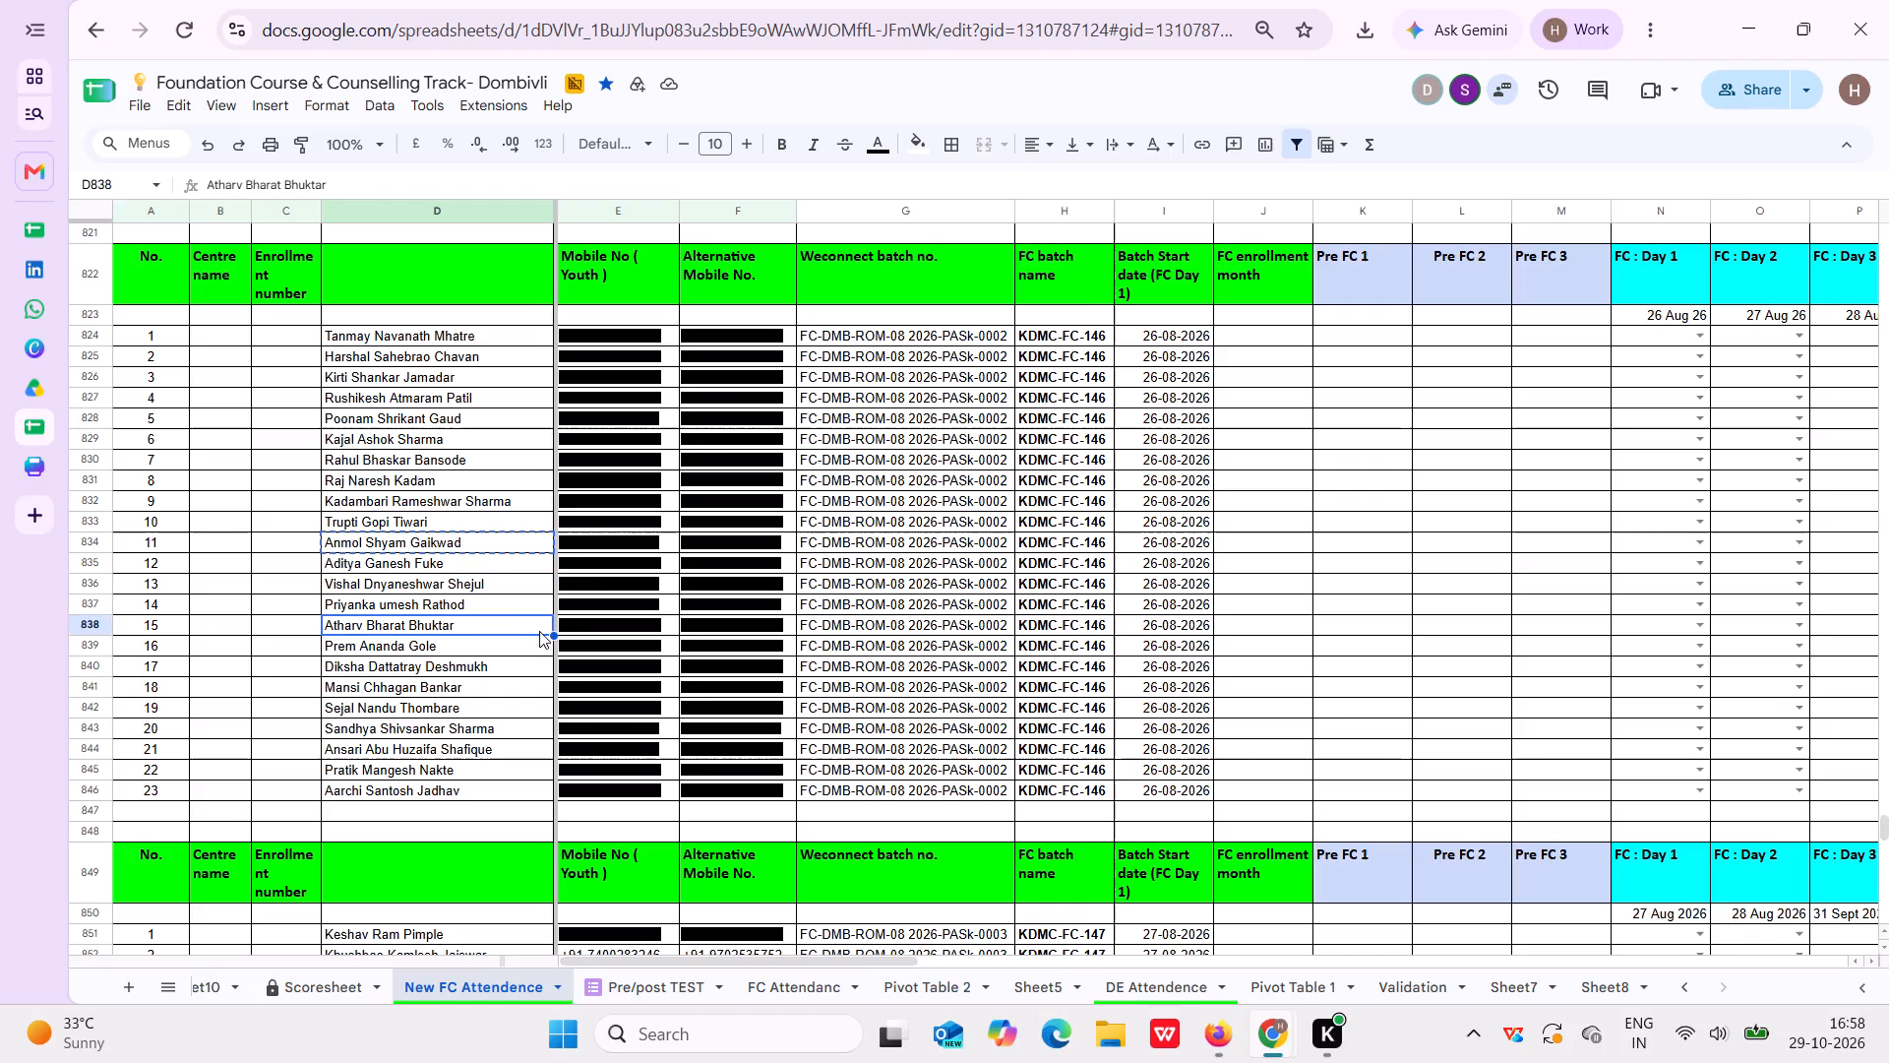
key("ctrl+c")
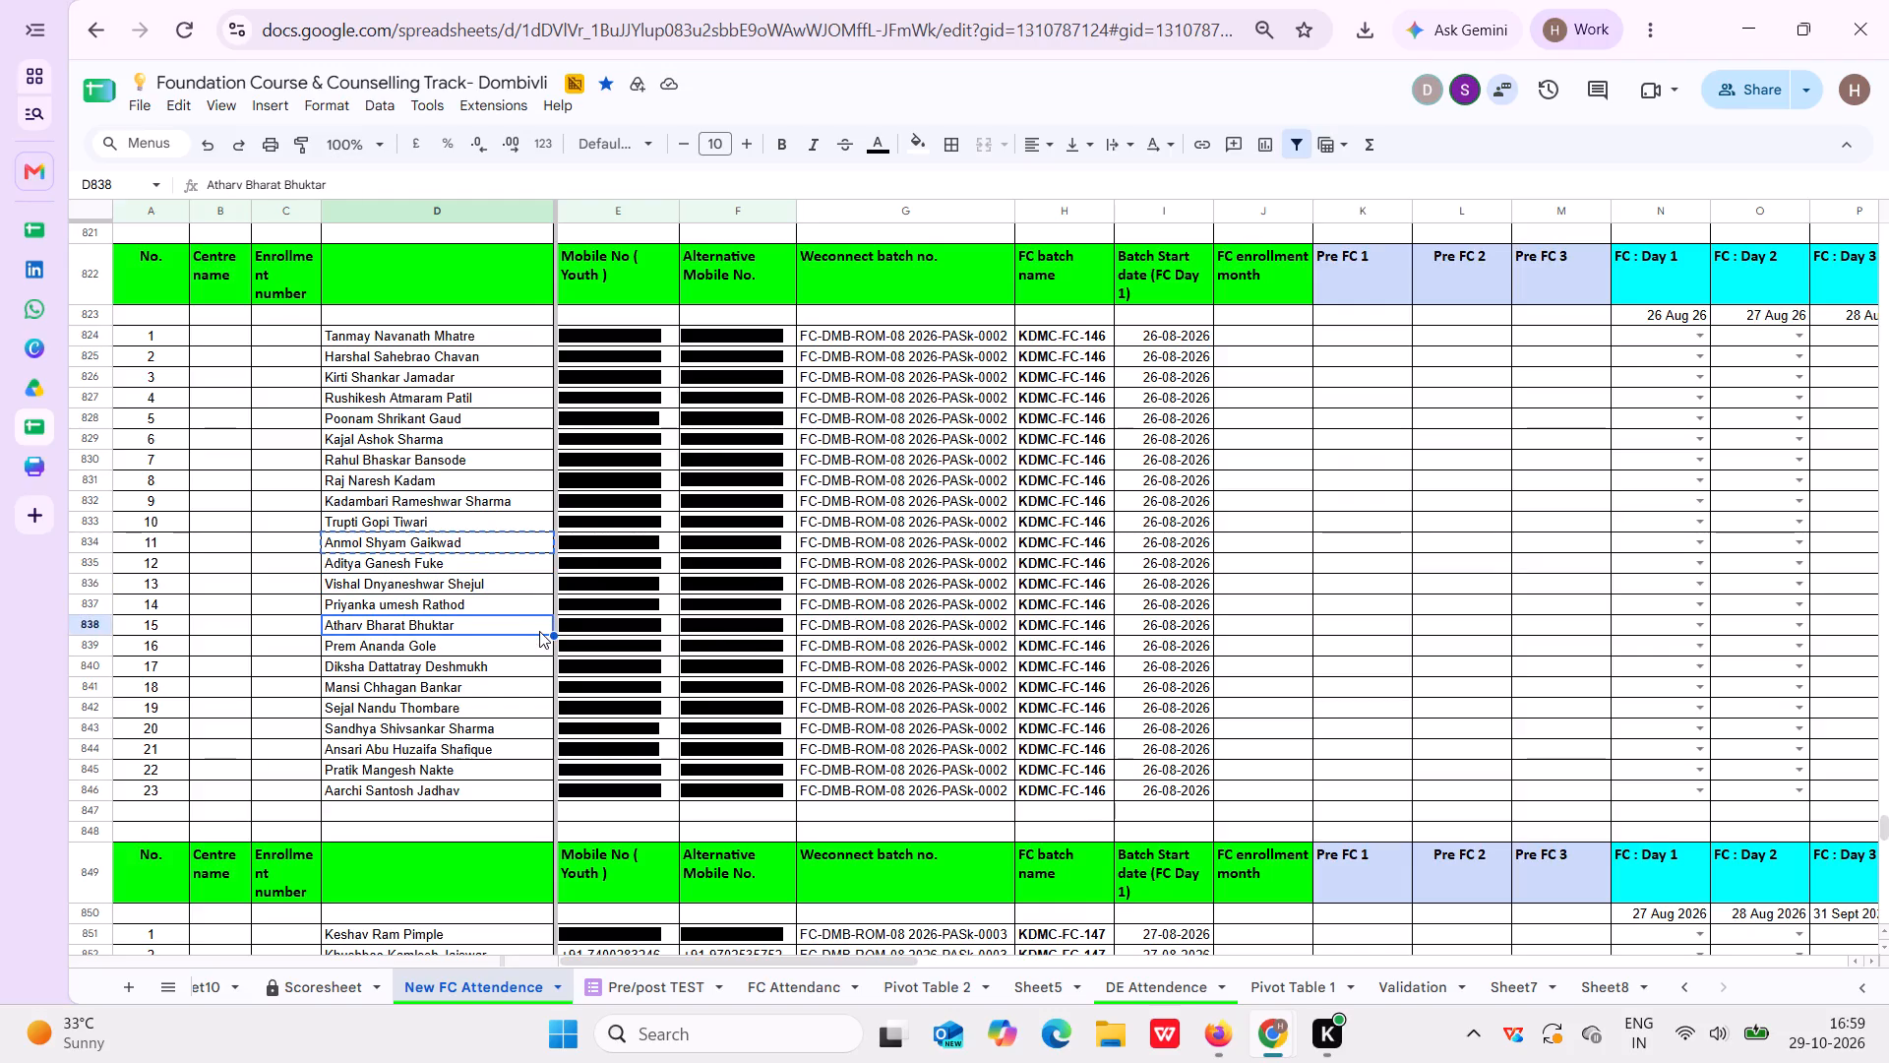
Switch to the Dombivli design in Canva and replace the recipient name on page 2 with the copied name of recipient number 15.
left_click(49, 458)
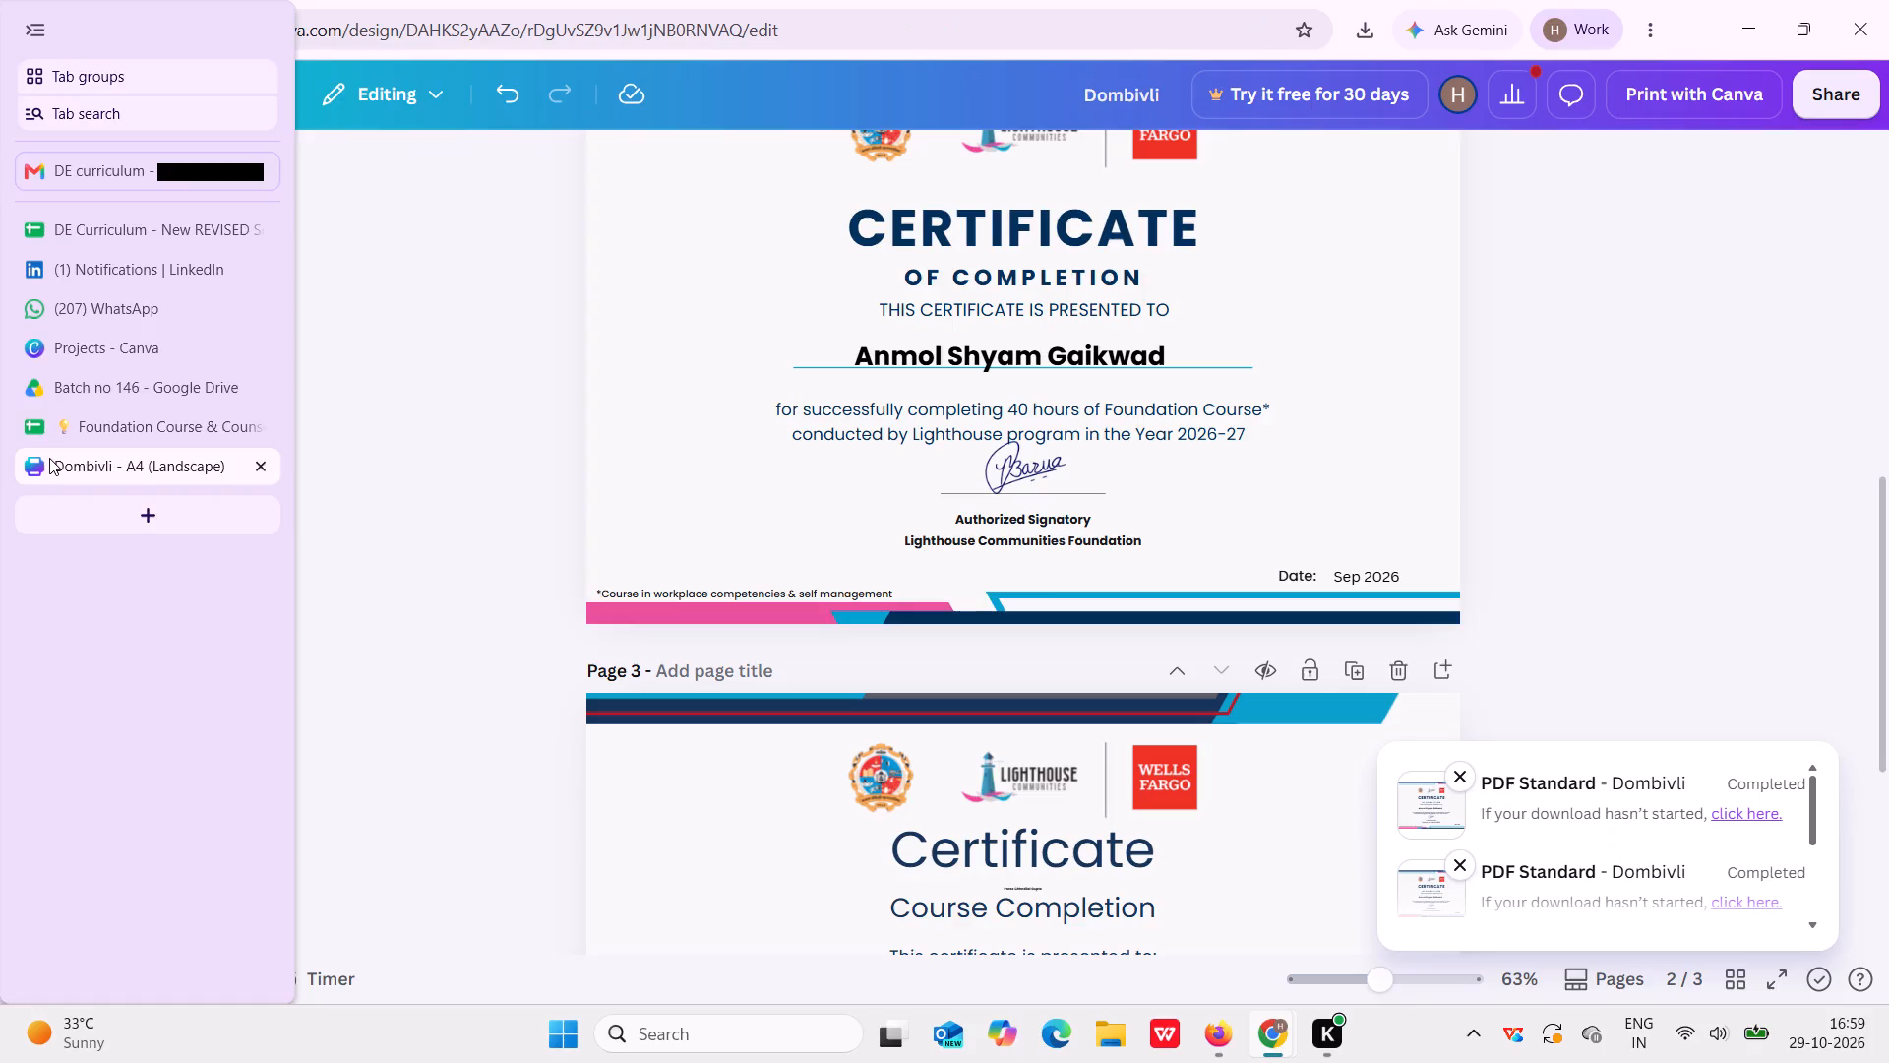
scroll(823, 484, "up", 1)
scroll(838, 563, "up", 2)
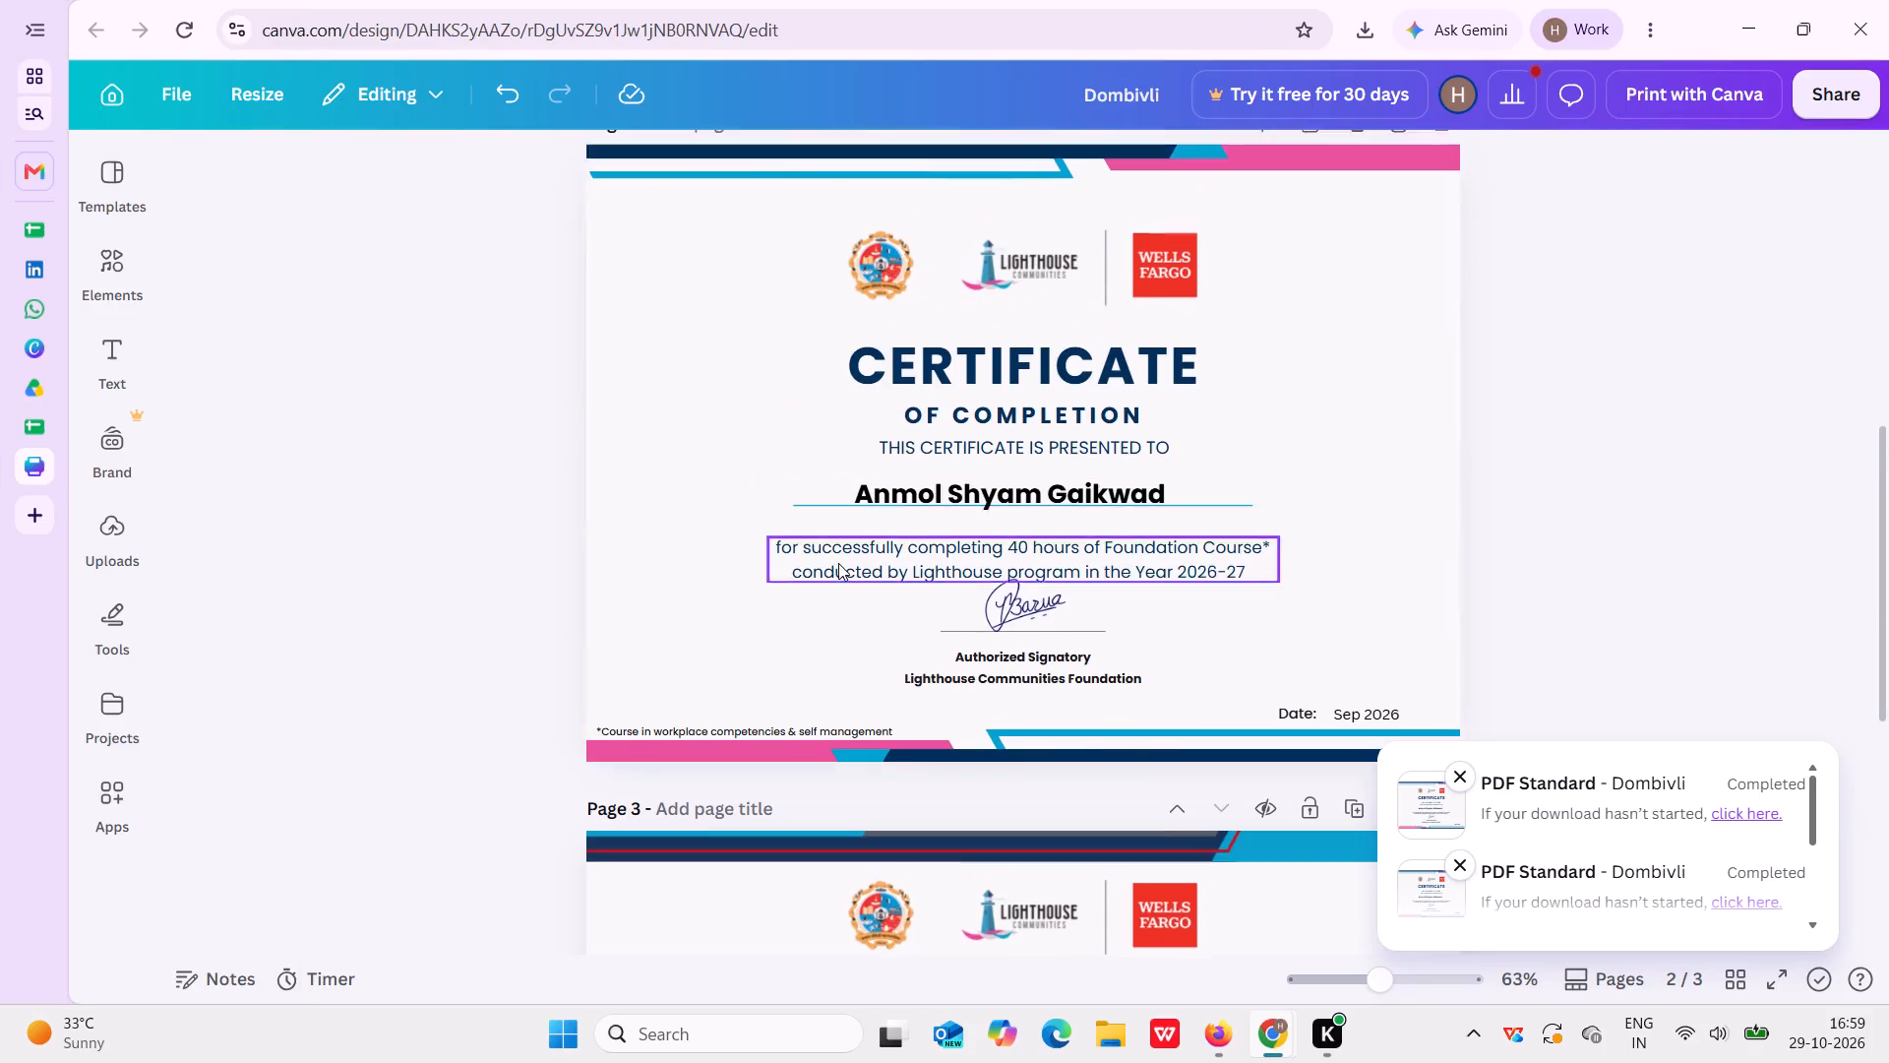
scroll(838, 563, "up", 2)
scroll(838, 563, "down", 6)
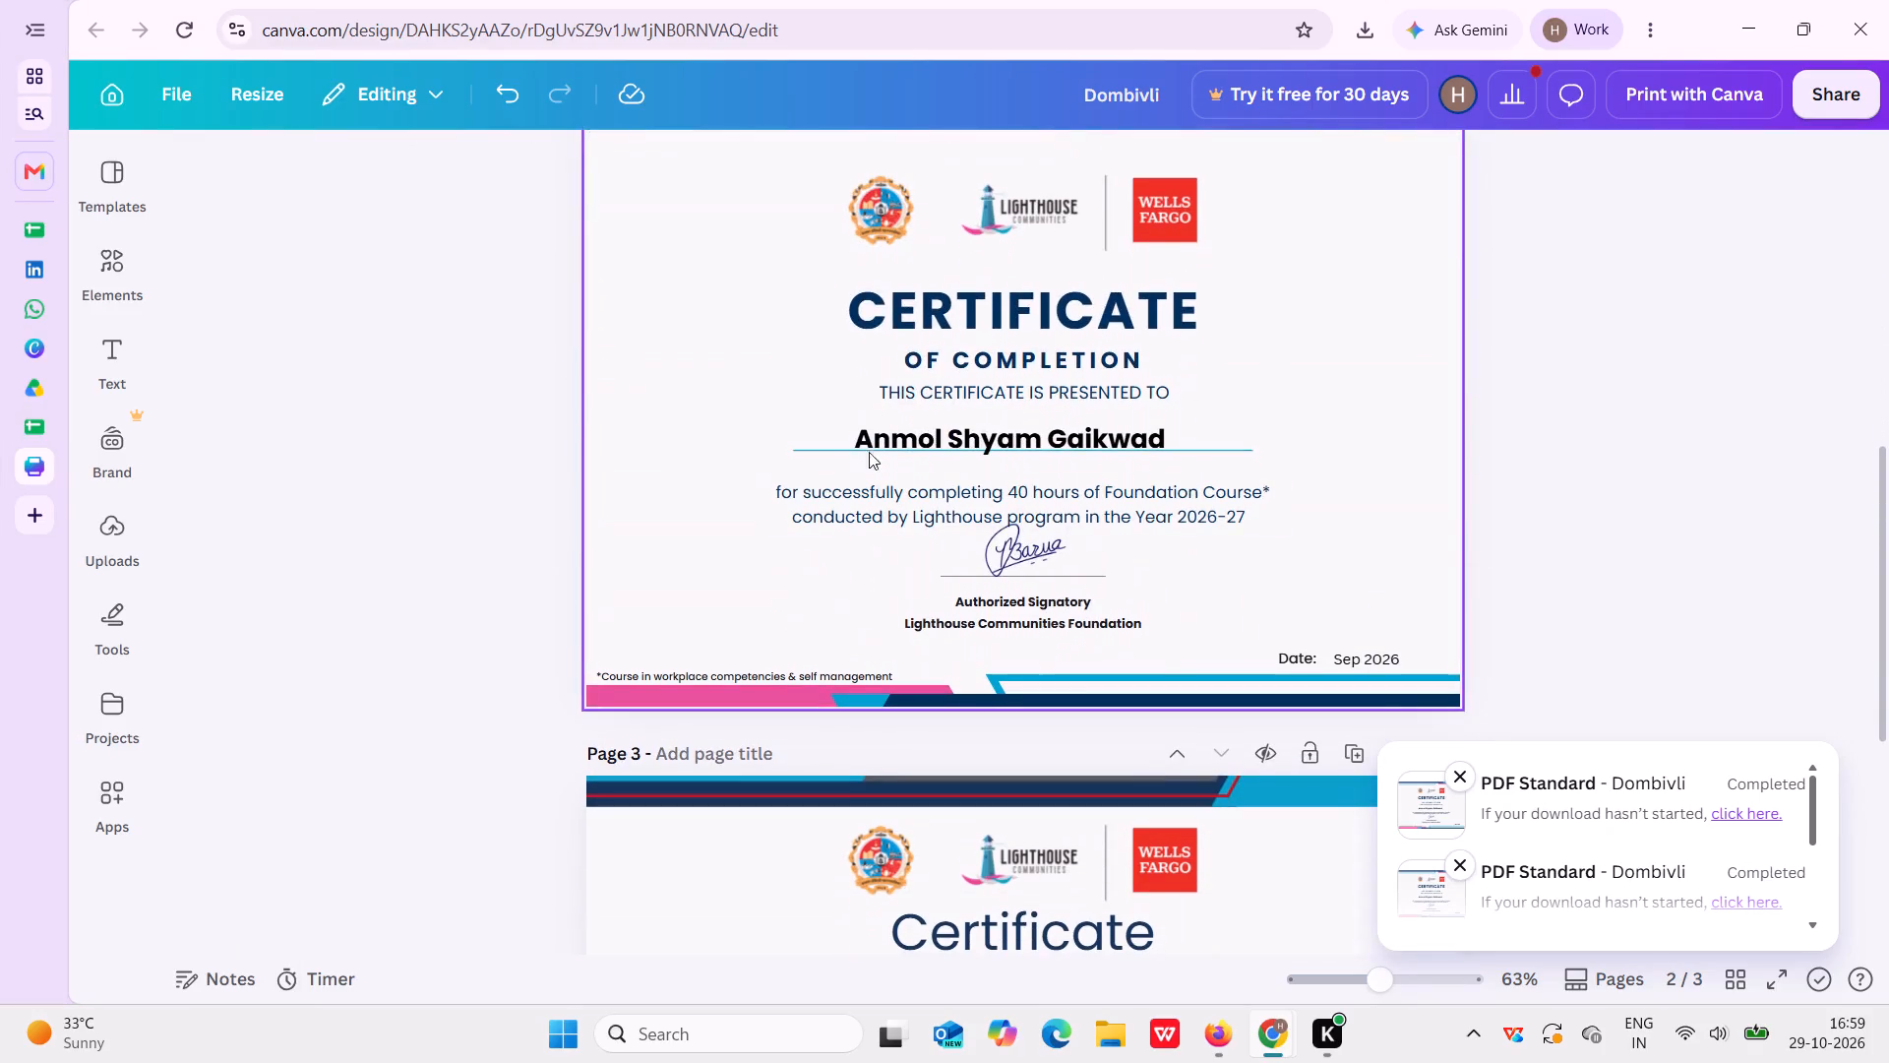
left_click(850, 432)
triple_click(850, 432)
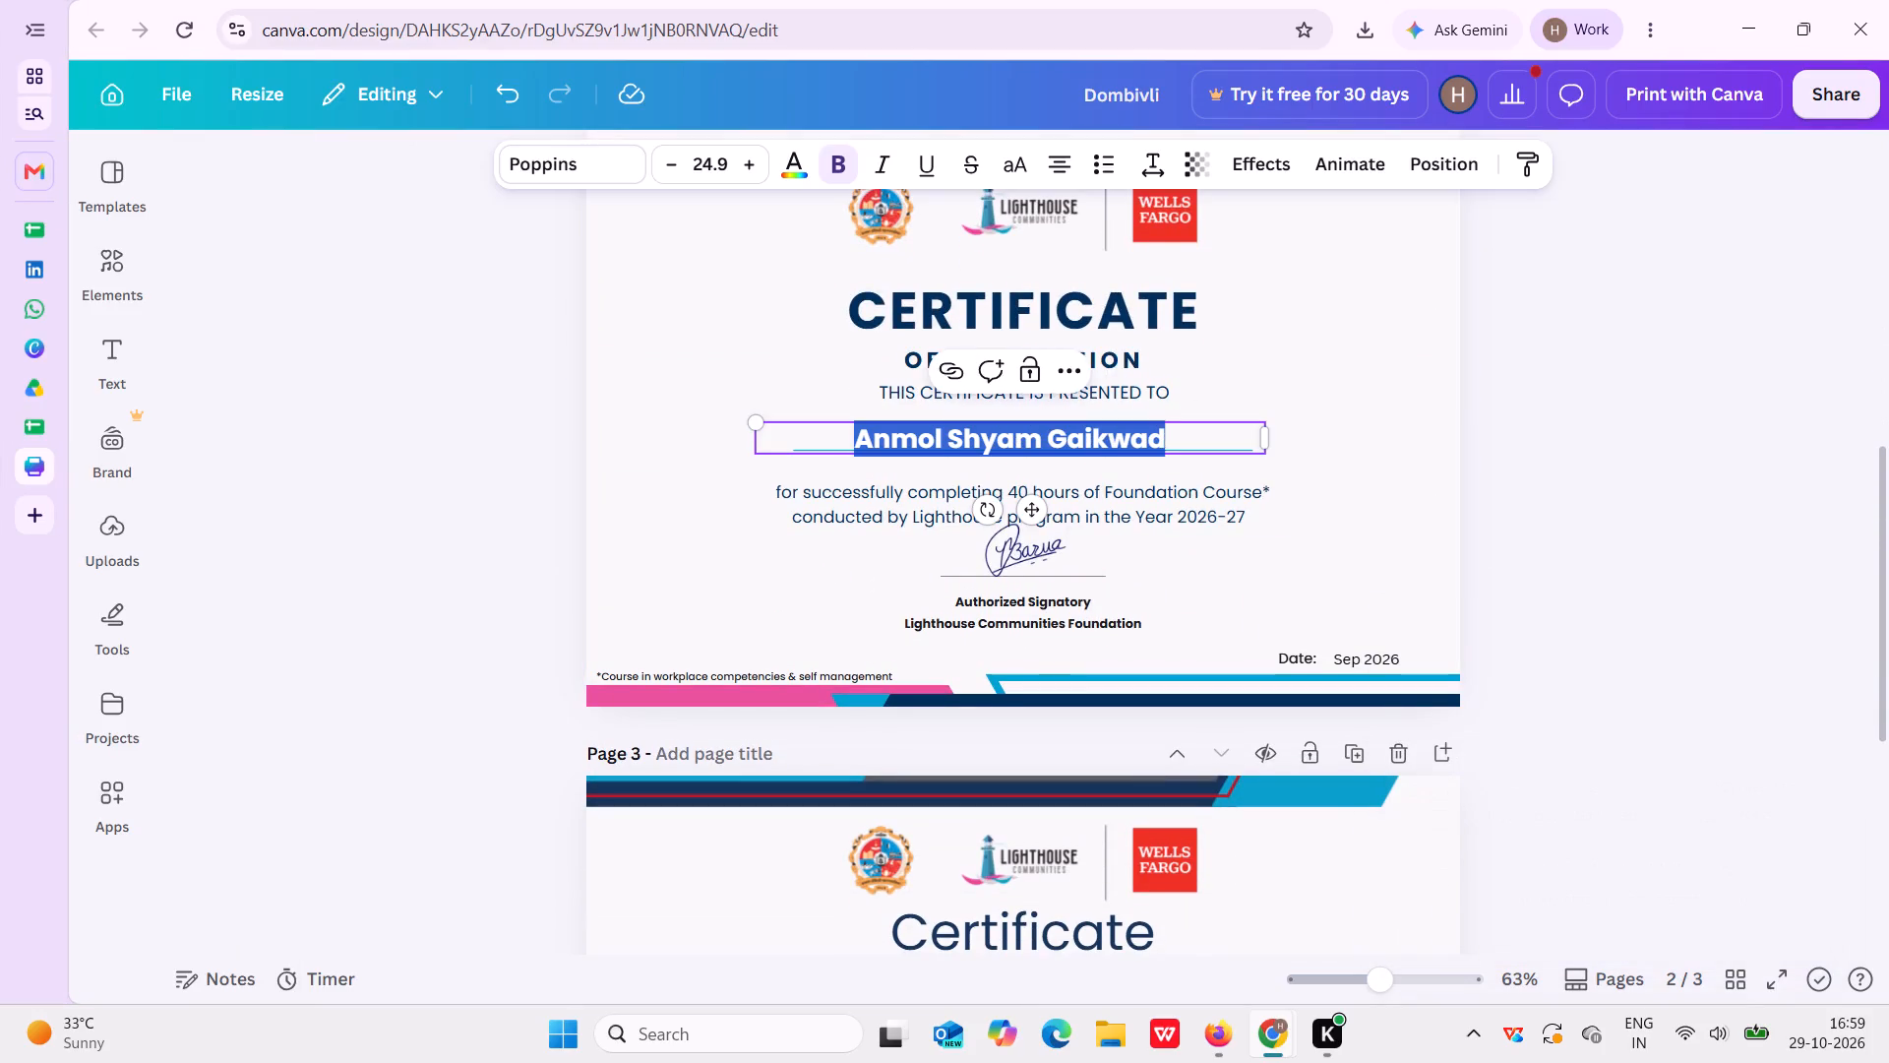
key("BackSpace")
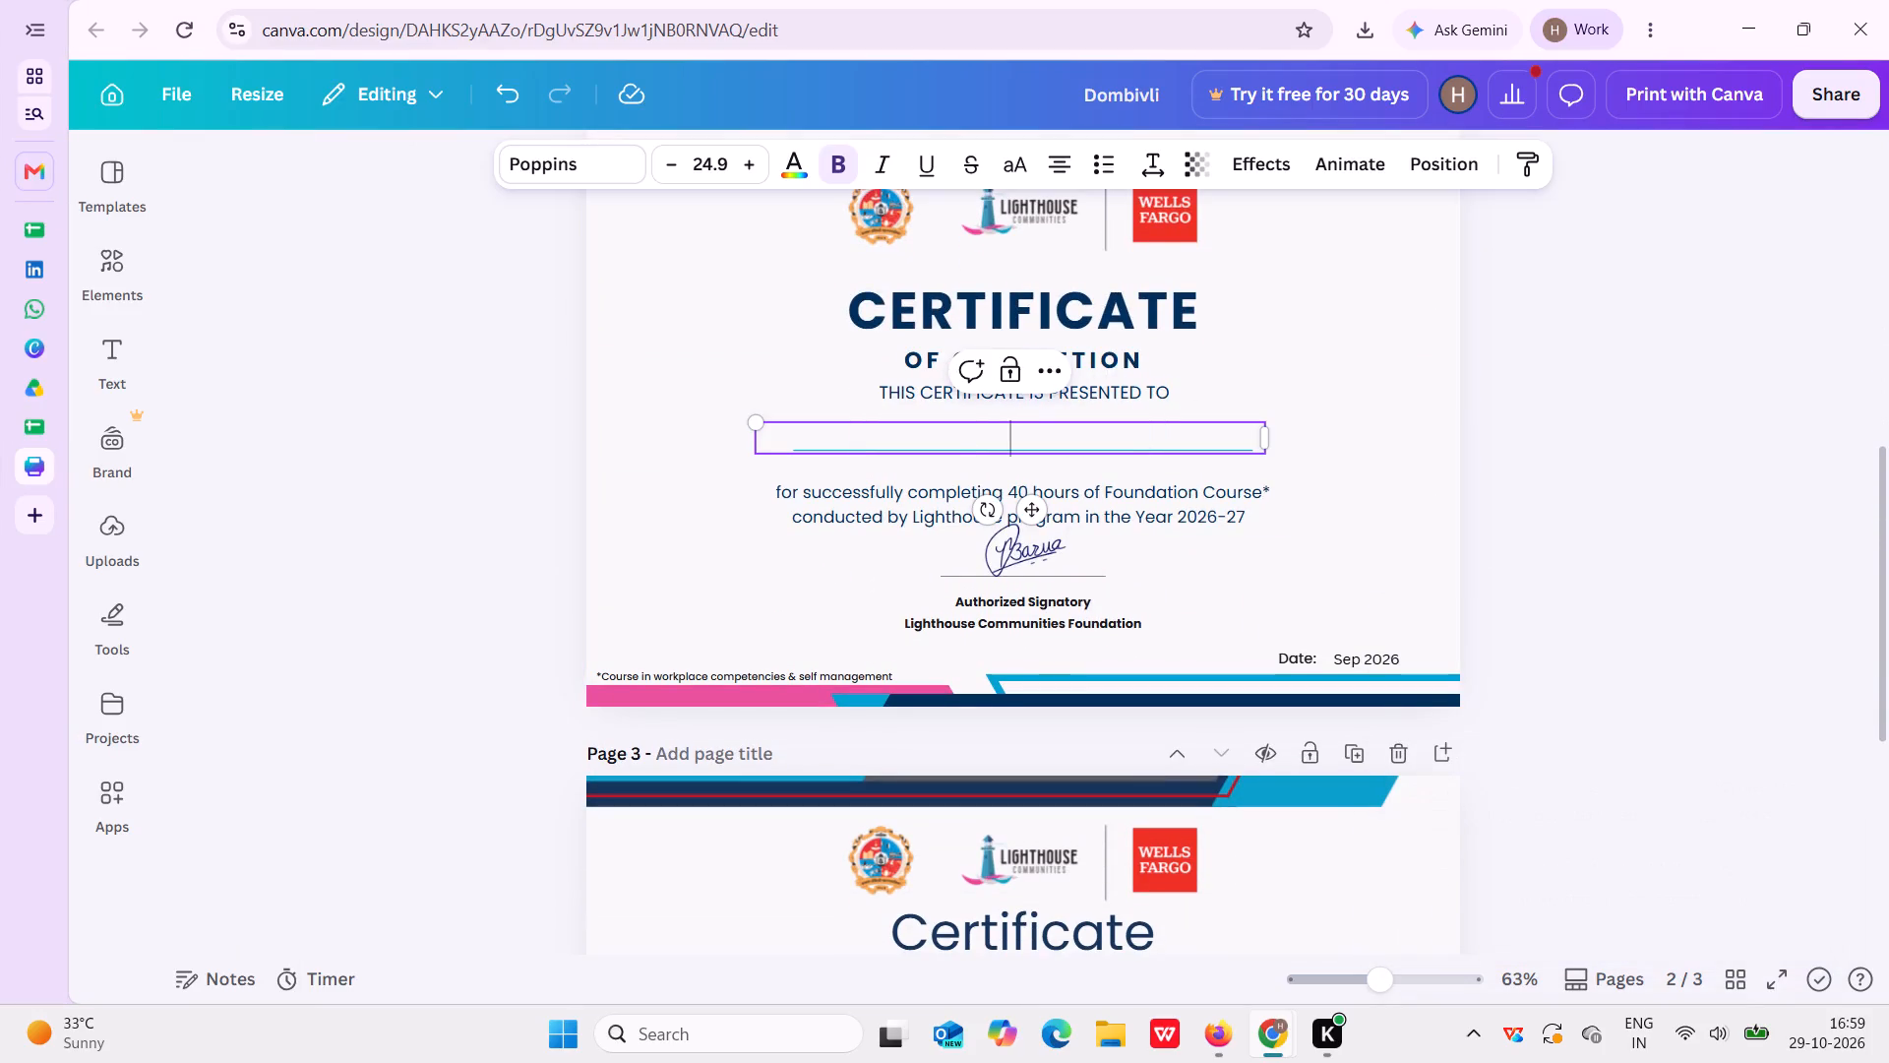
key("ctrl+v")
Replace the recipient name on the page 3 Course Completion certificate with the copied name of recipient number 15.
scroll(850, 432, "down", 1)
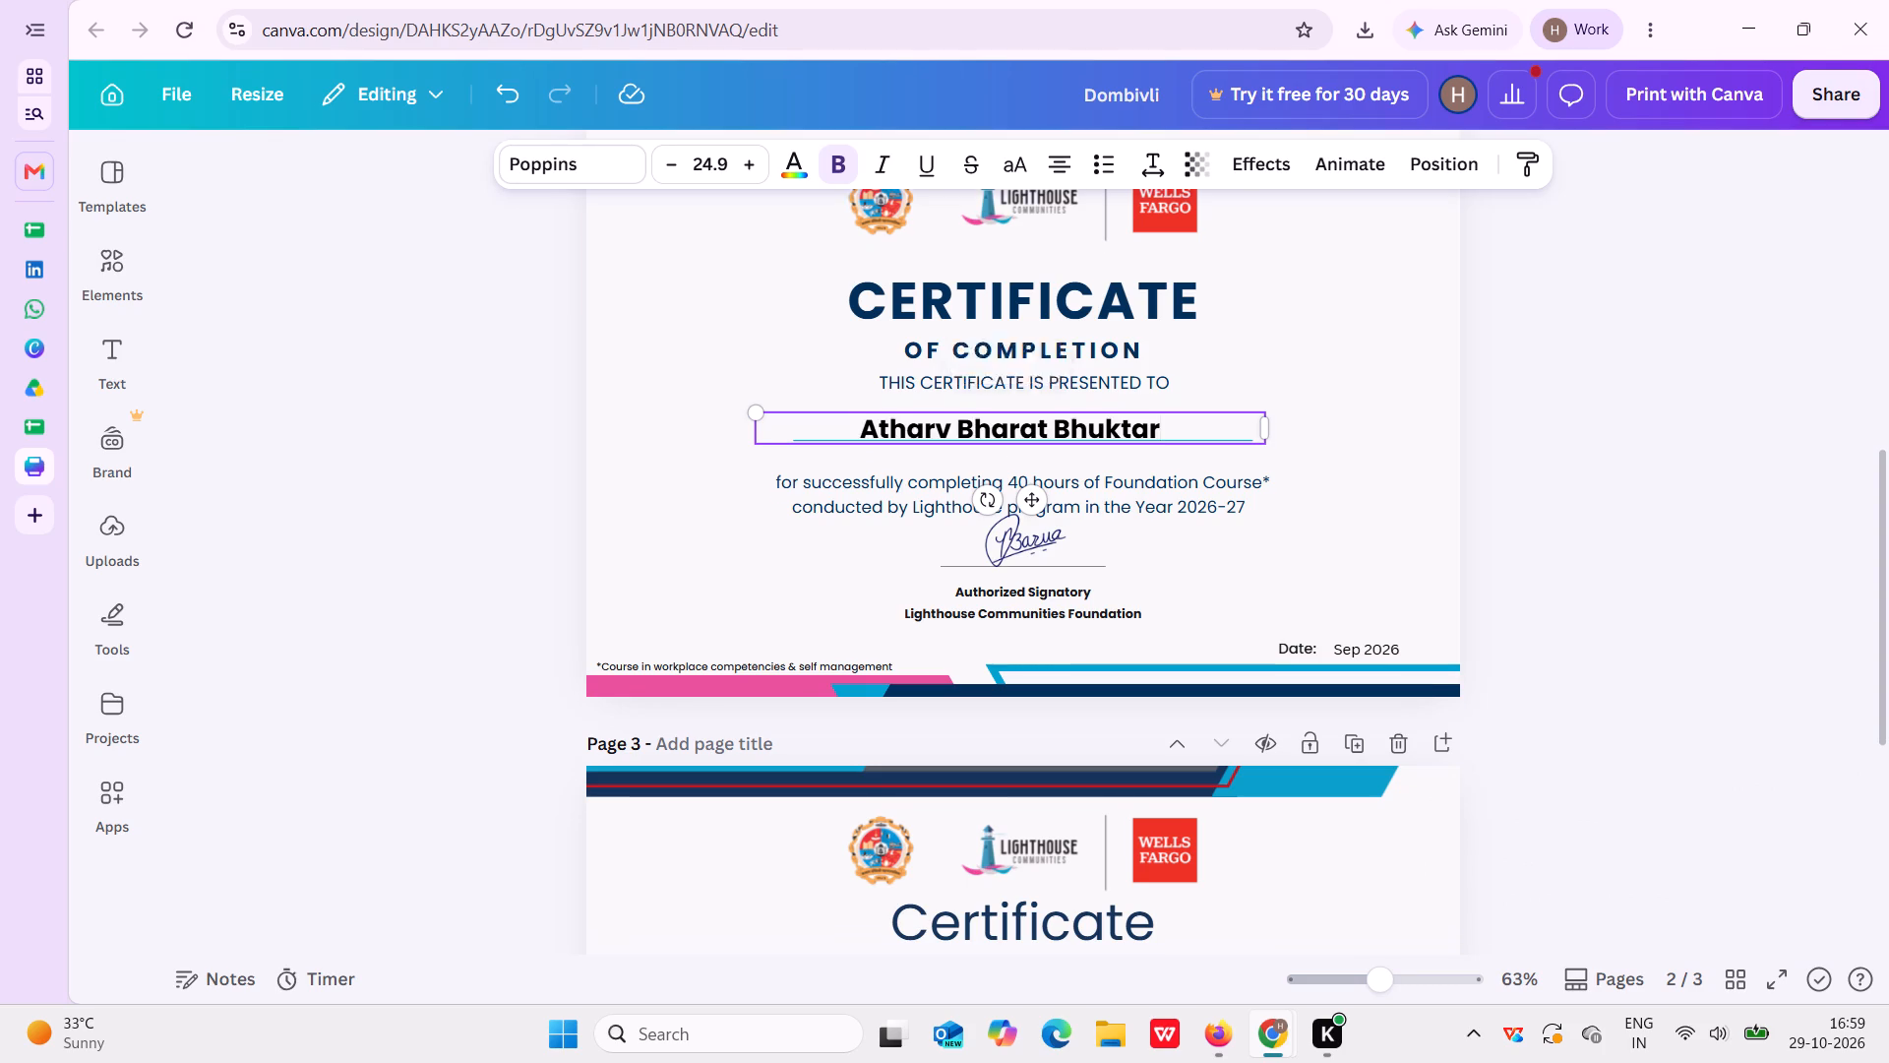
scroll(850, 432, "down", 1)
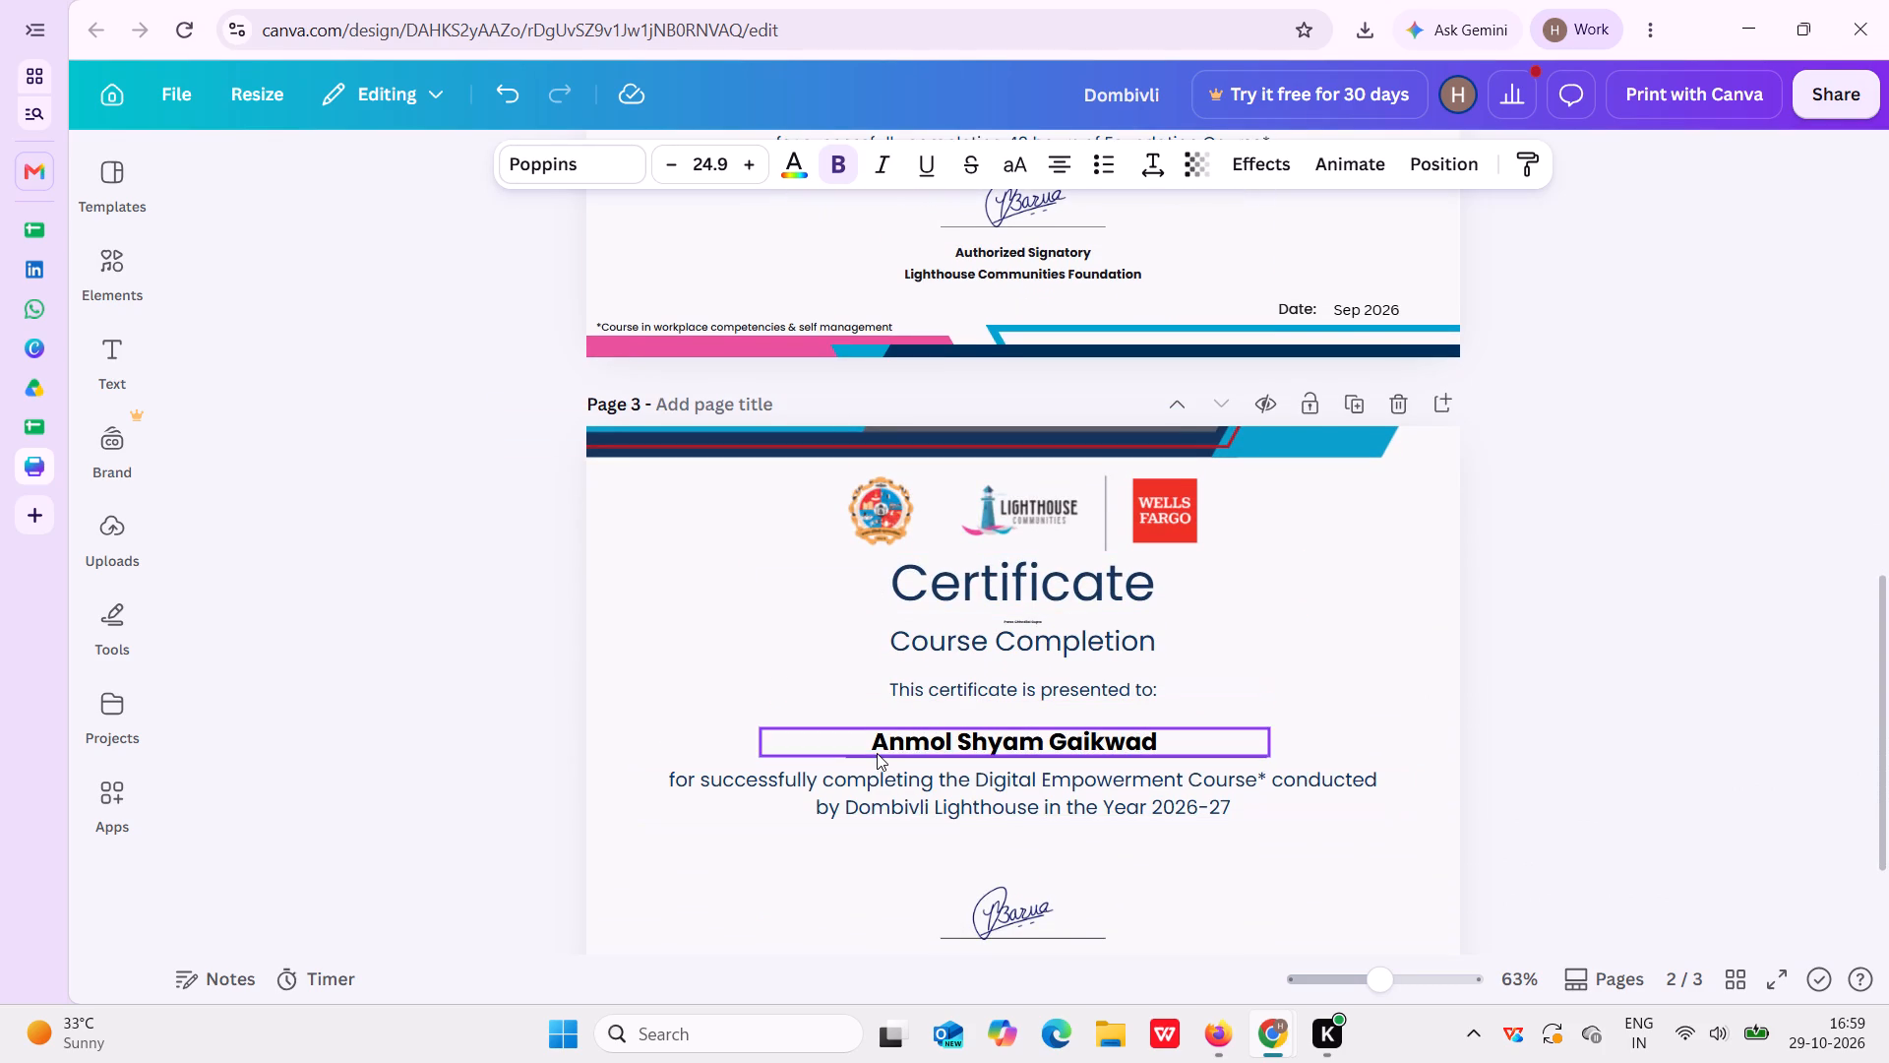
left_click(877, 753)
triple_click(869, 741)
left_click(869, 741)
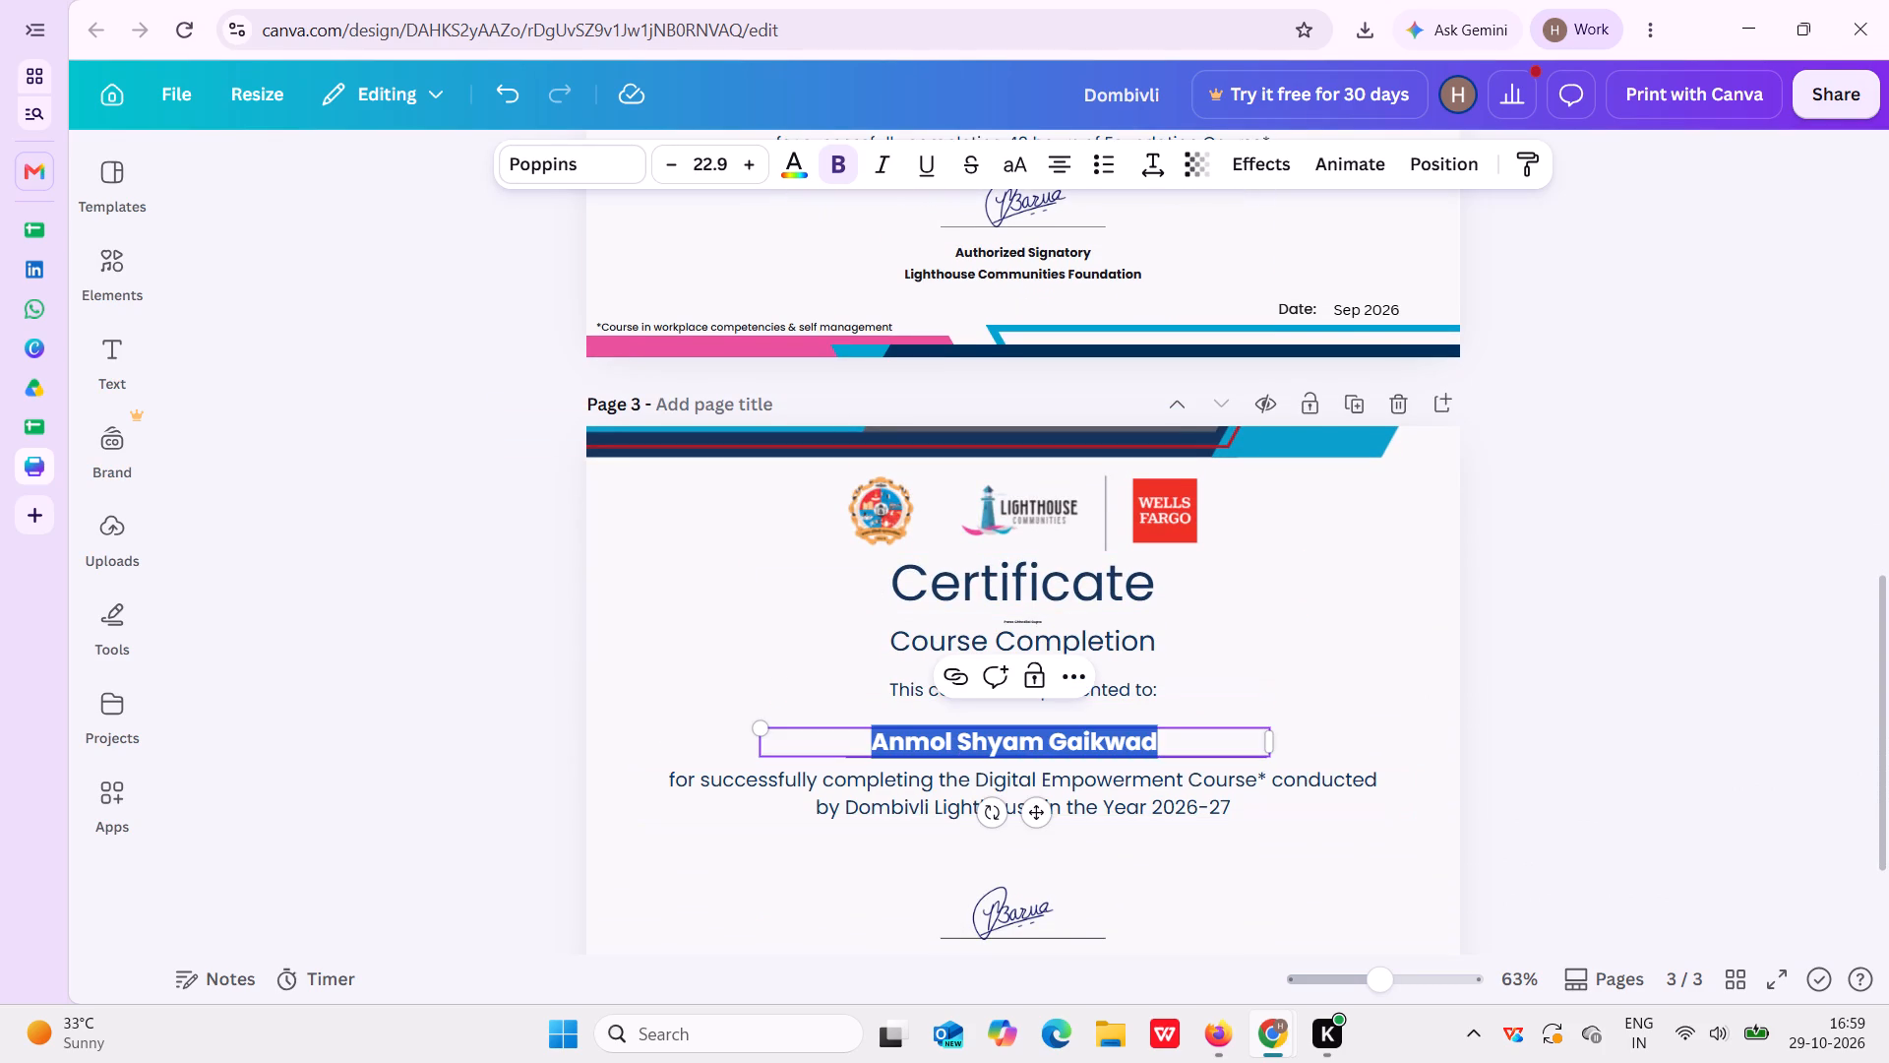
key("BackSpace")
key("ctrl+v")
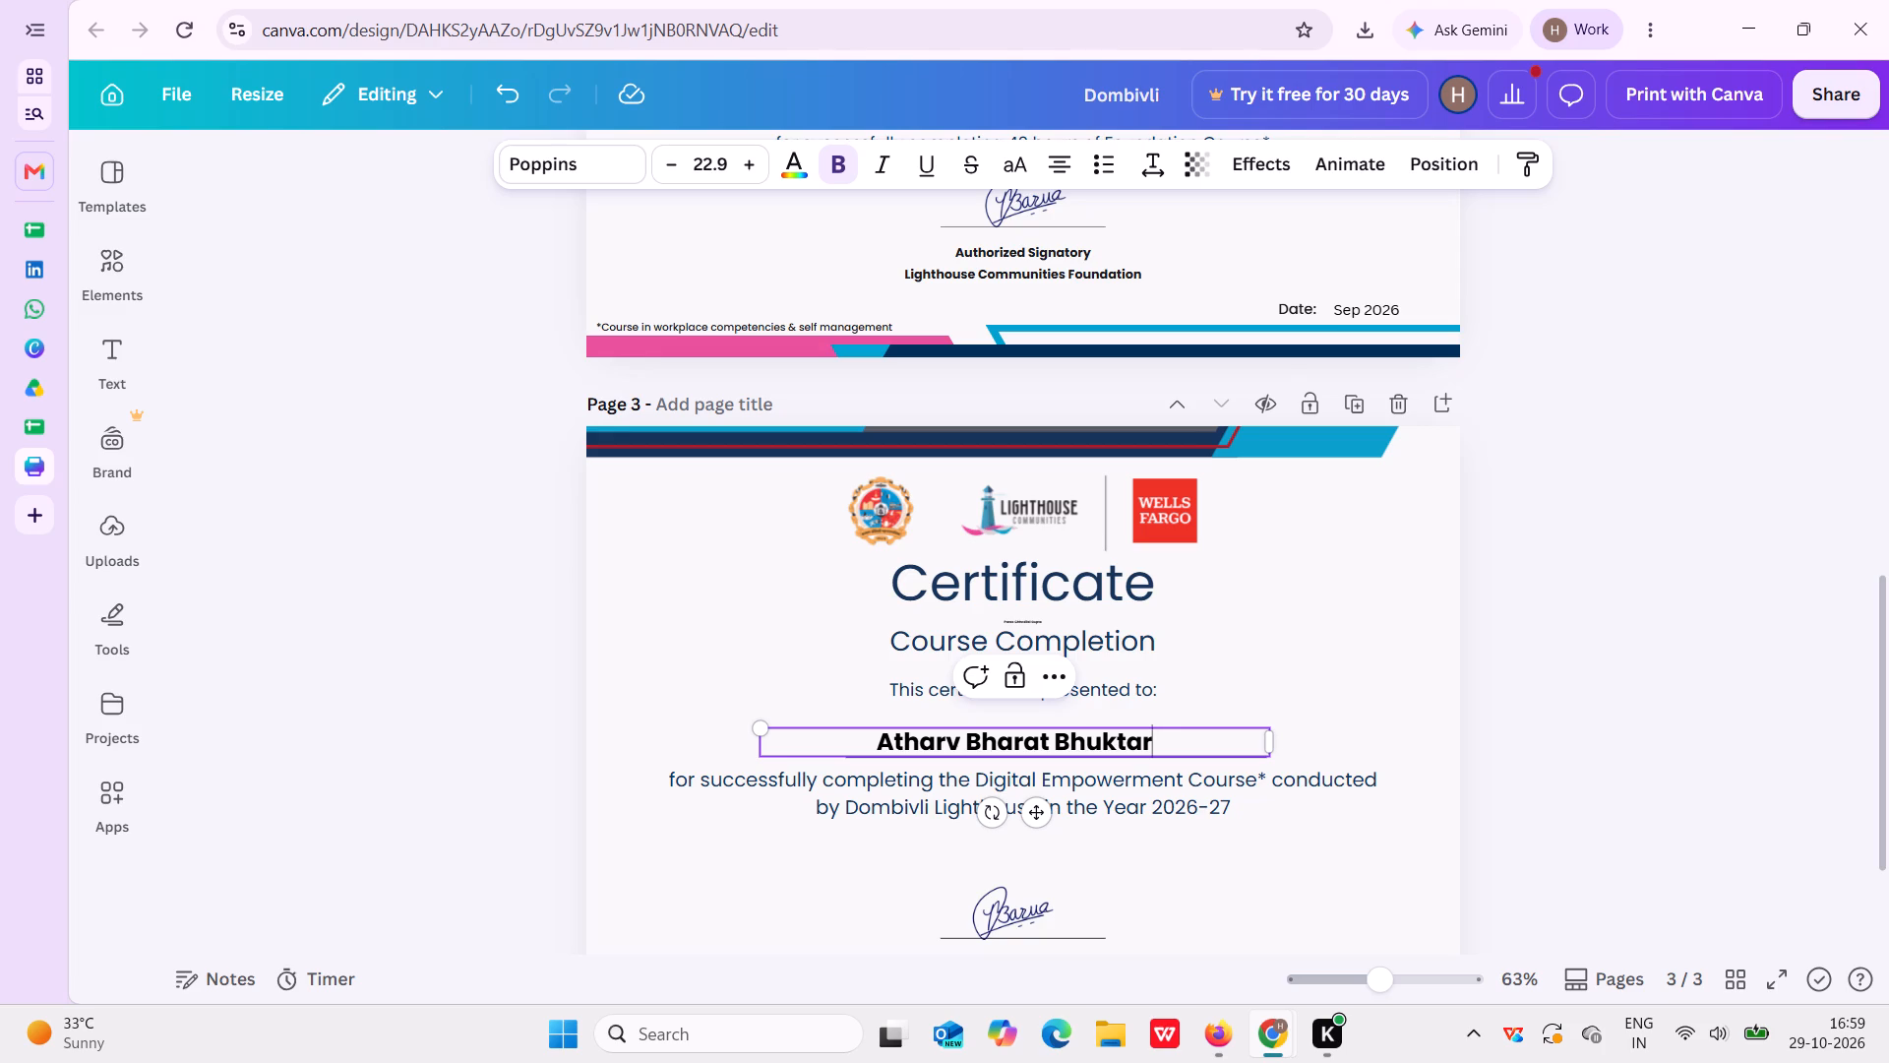
Check the name on both certificates and download pages 2–3 of the Dombivli design as a PDF with the Digital preset.
scroll(869, 741, "down", 2)
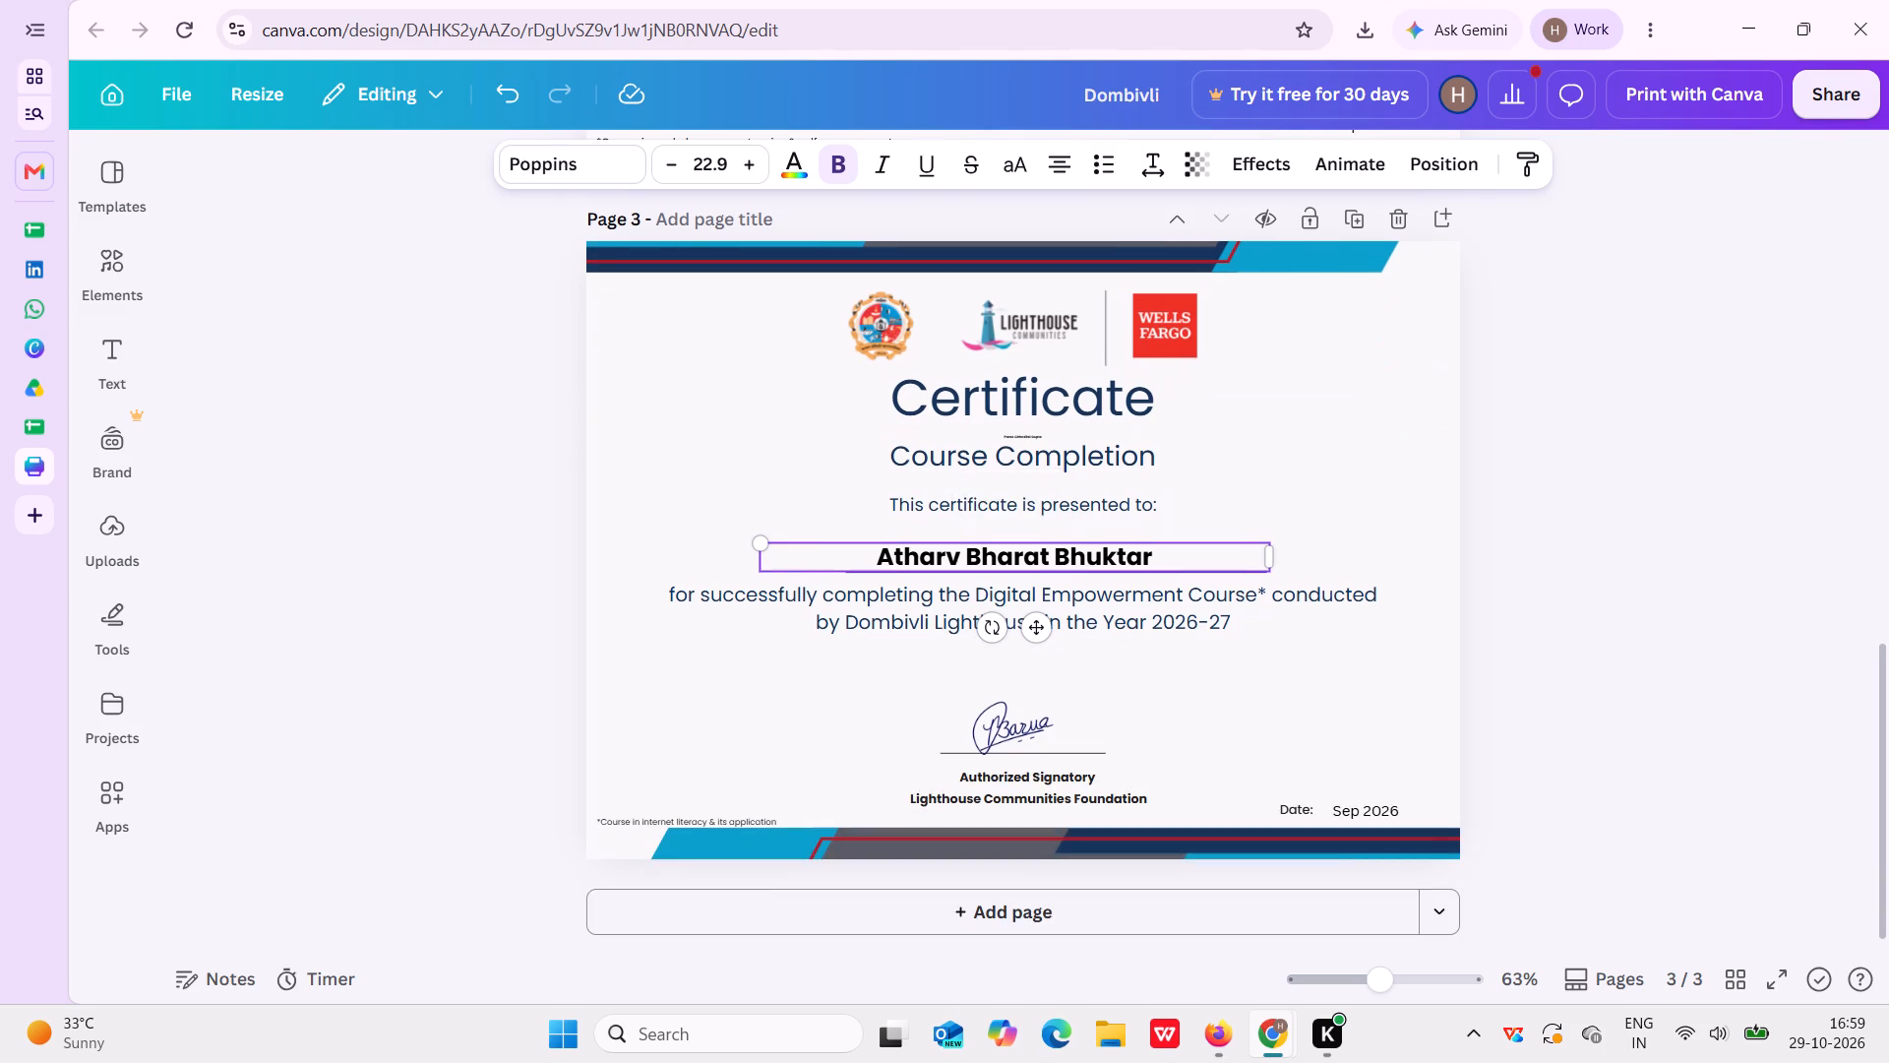
left_click(408, 535)
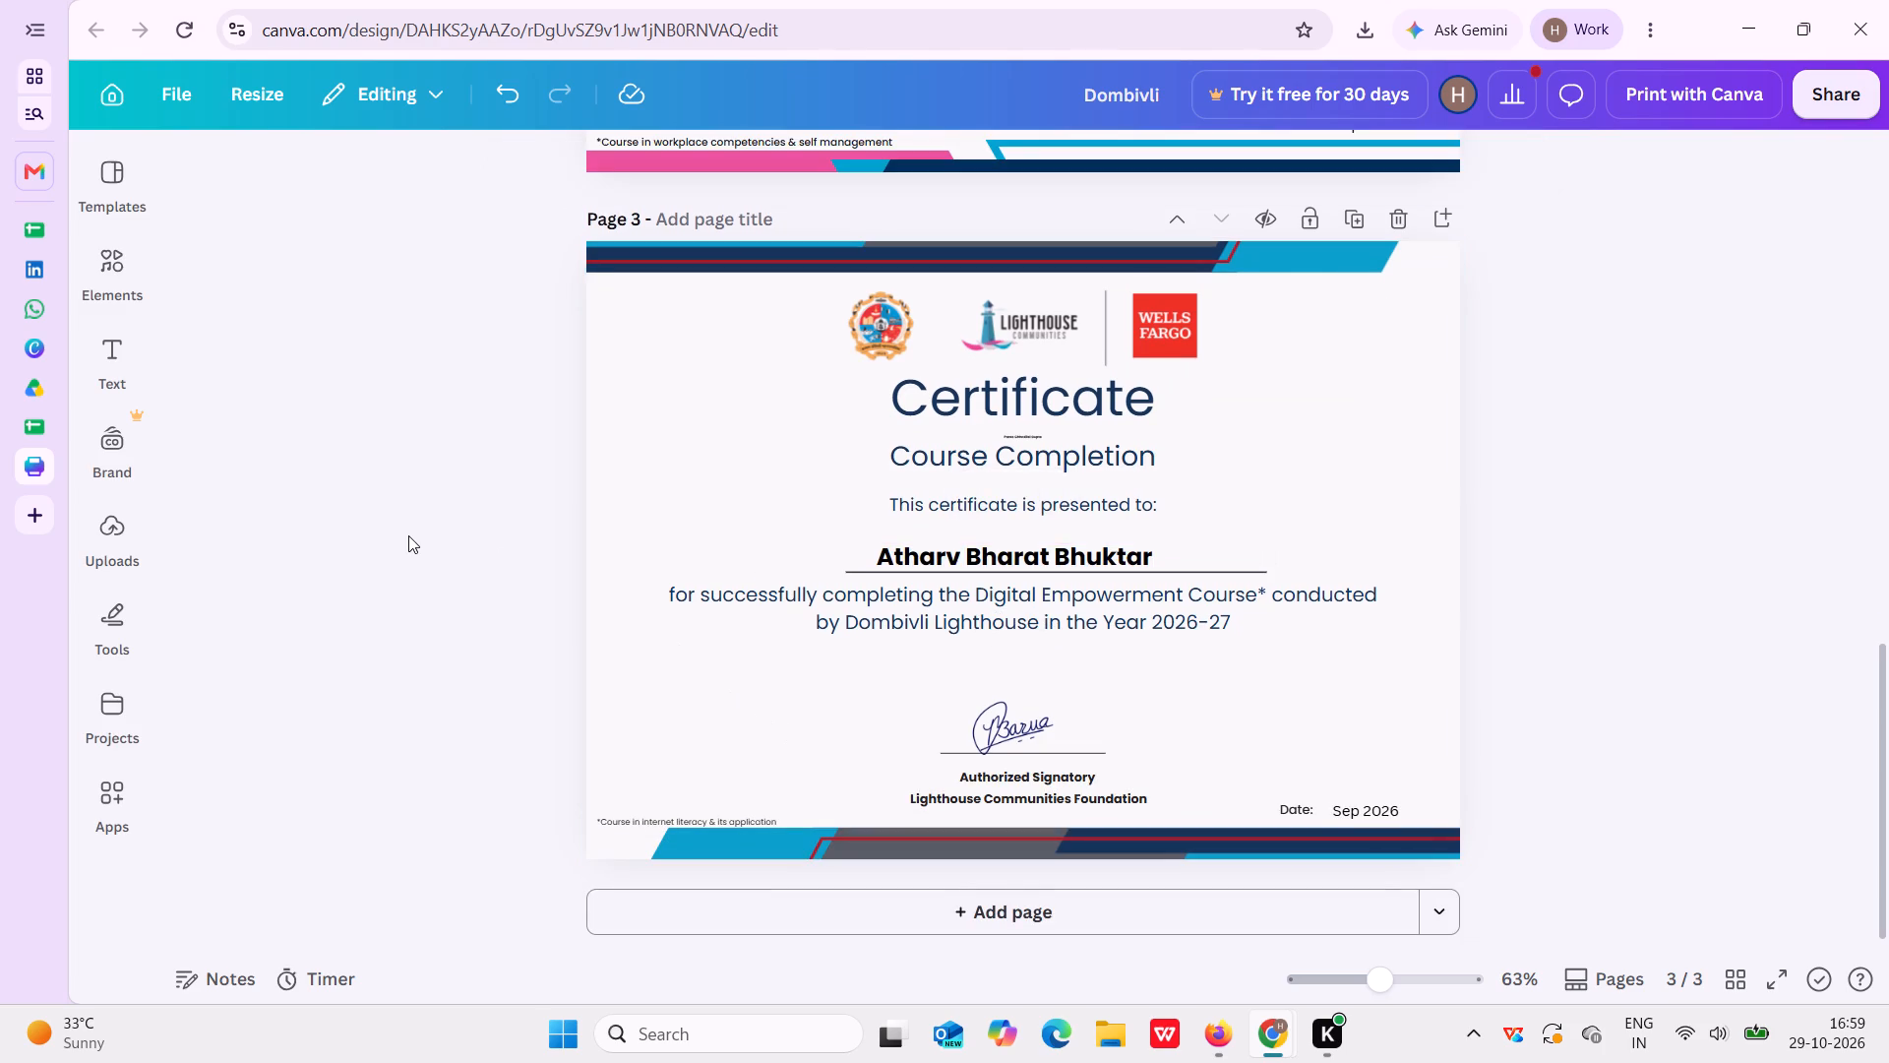
scroll(408, 535, "up", 5)
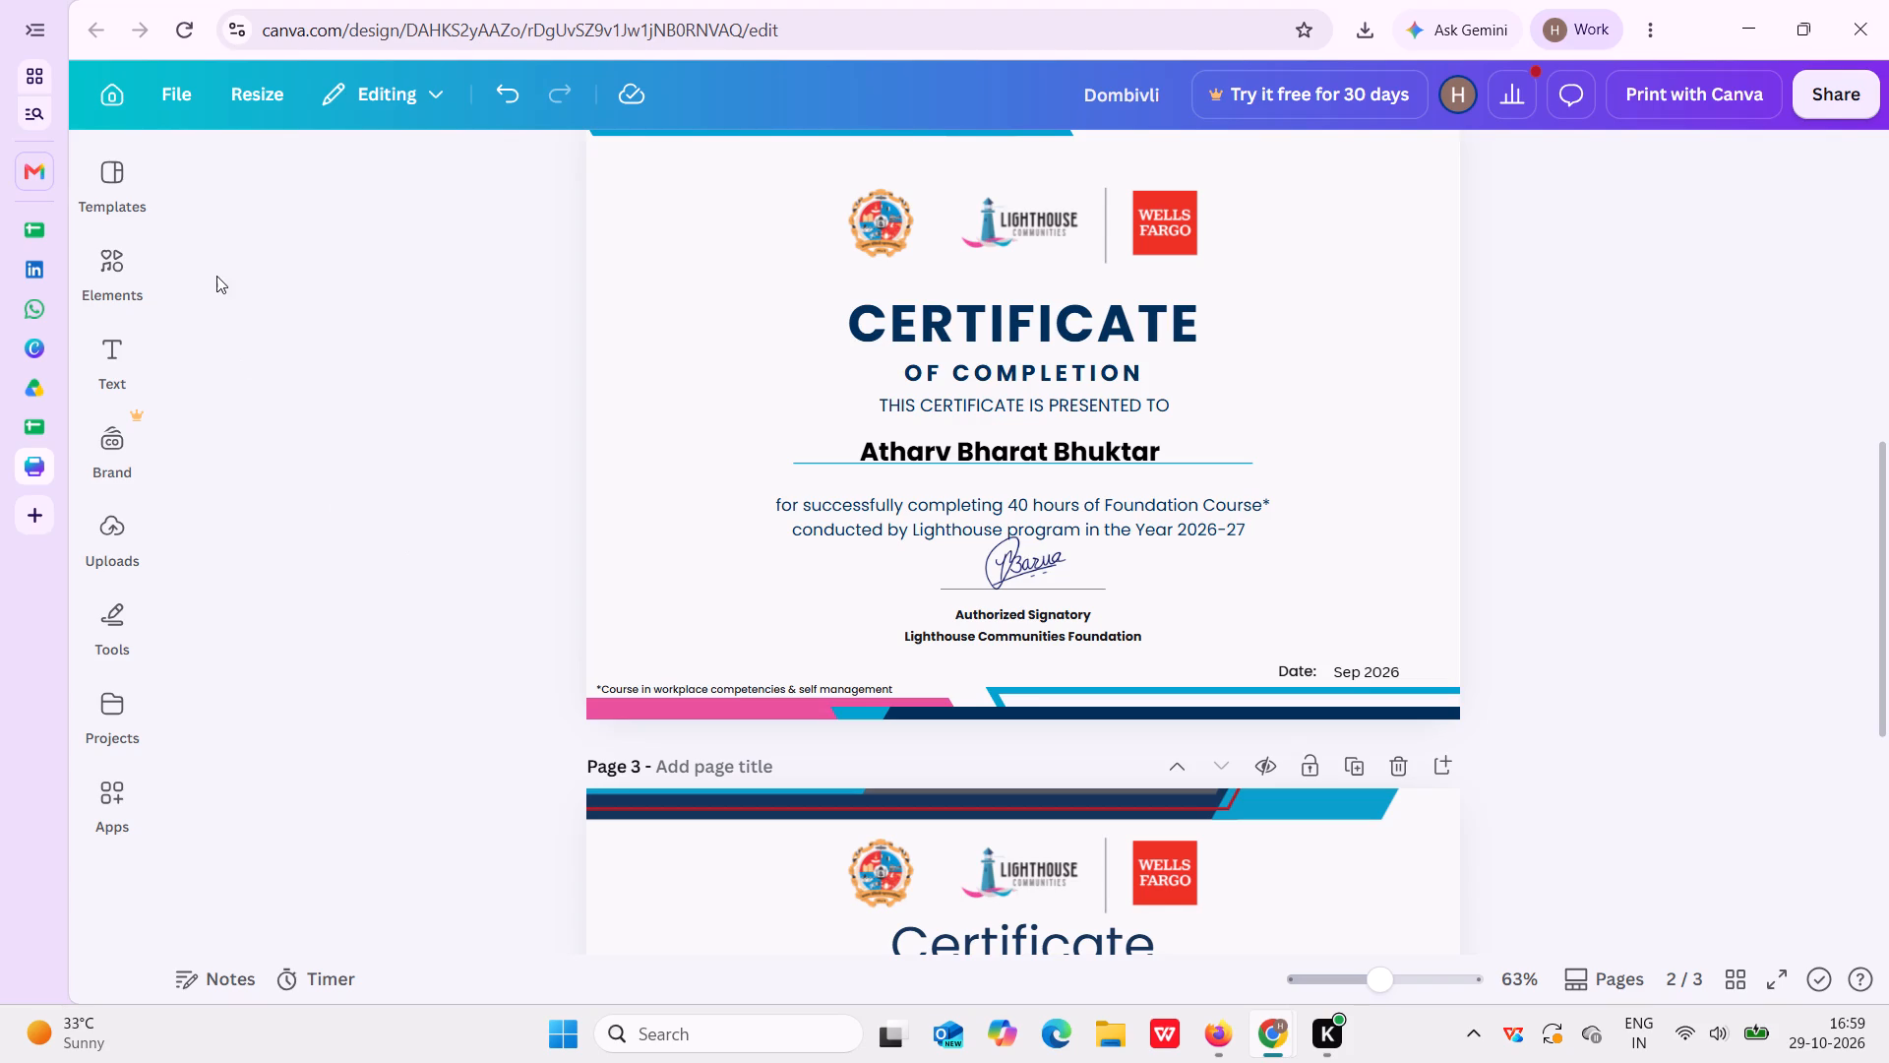
left_click(178, 94)
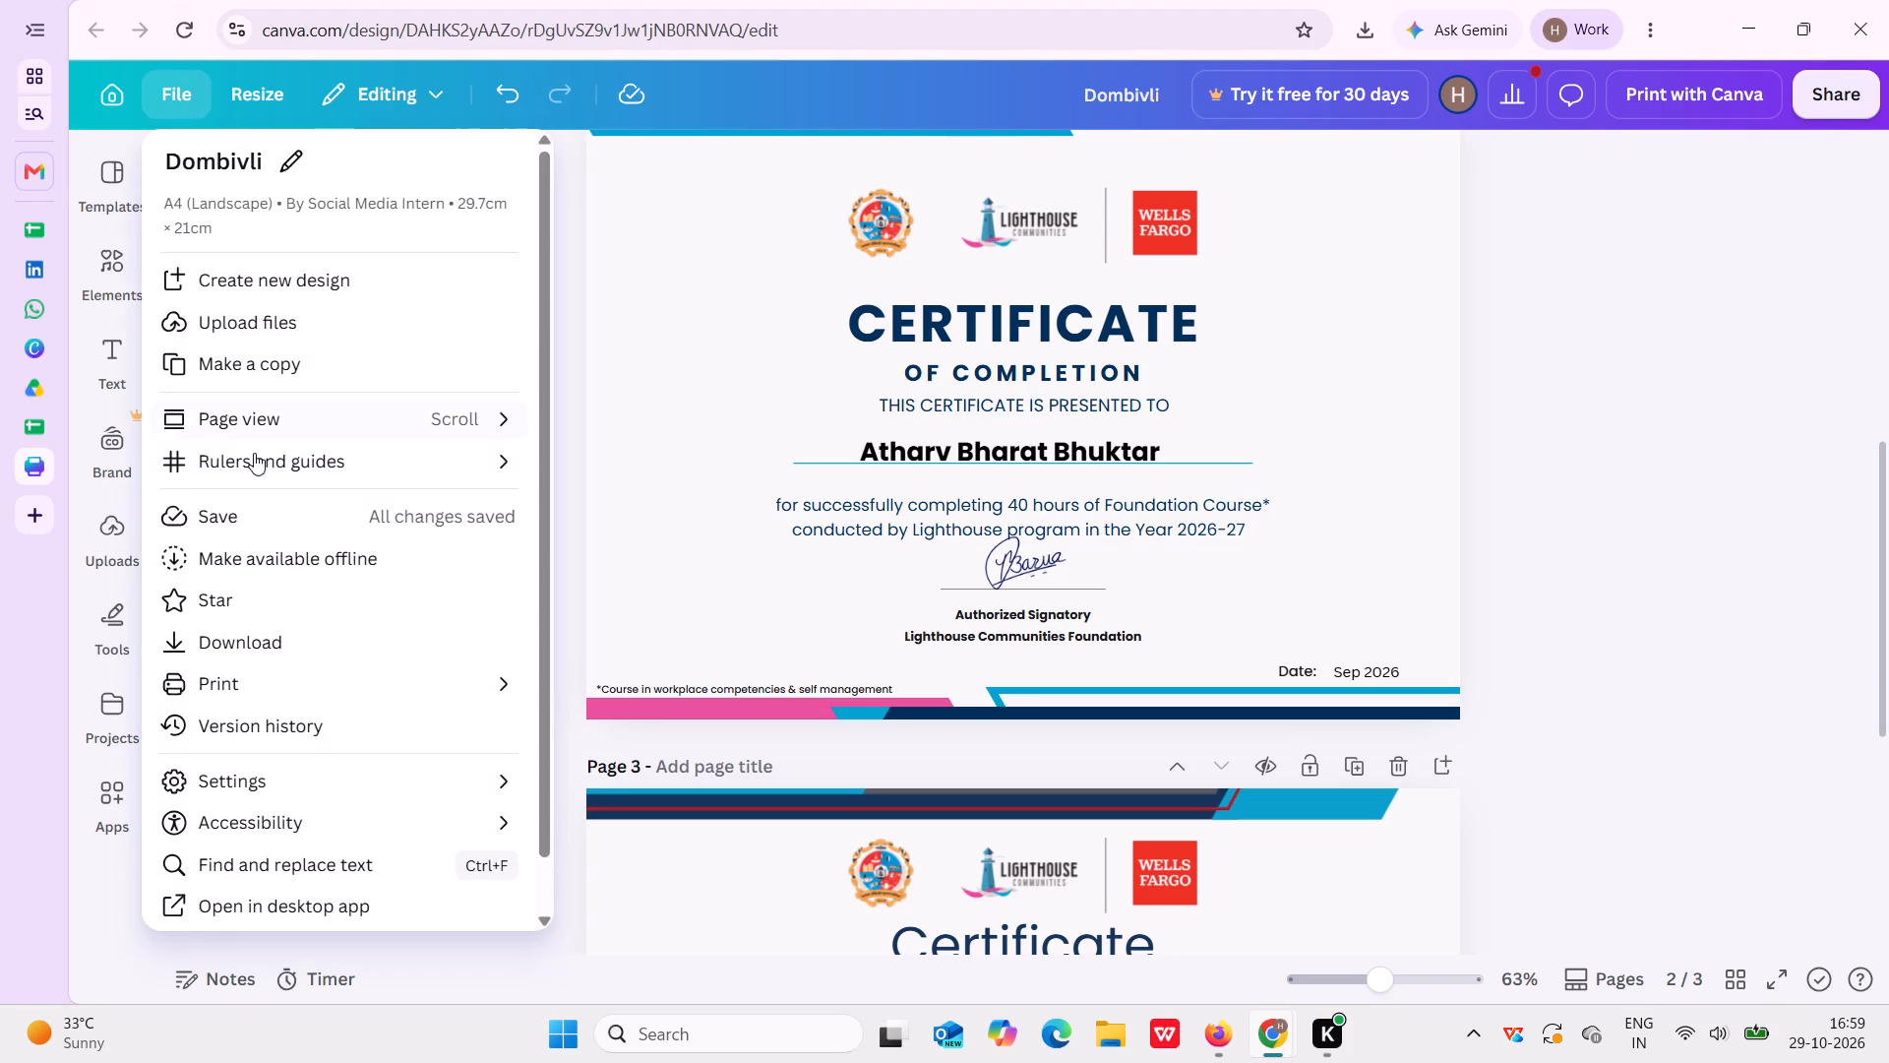
left_click(281, 638)
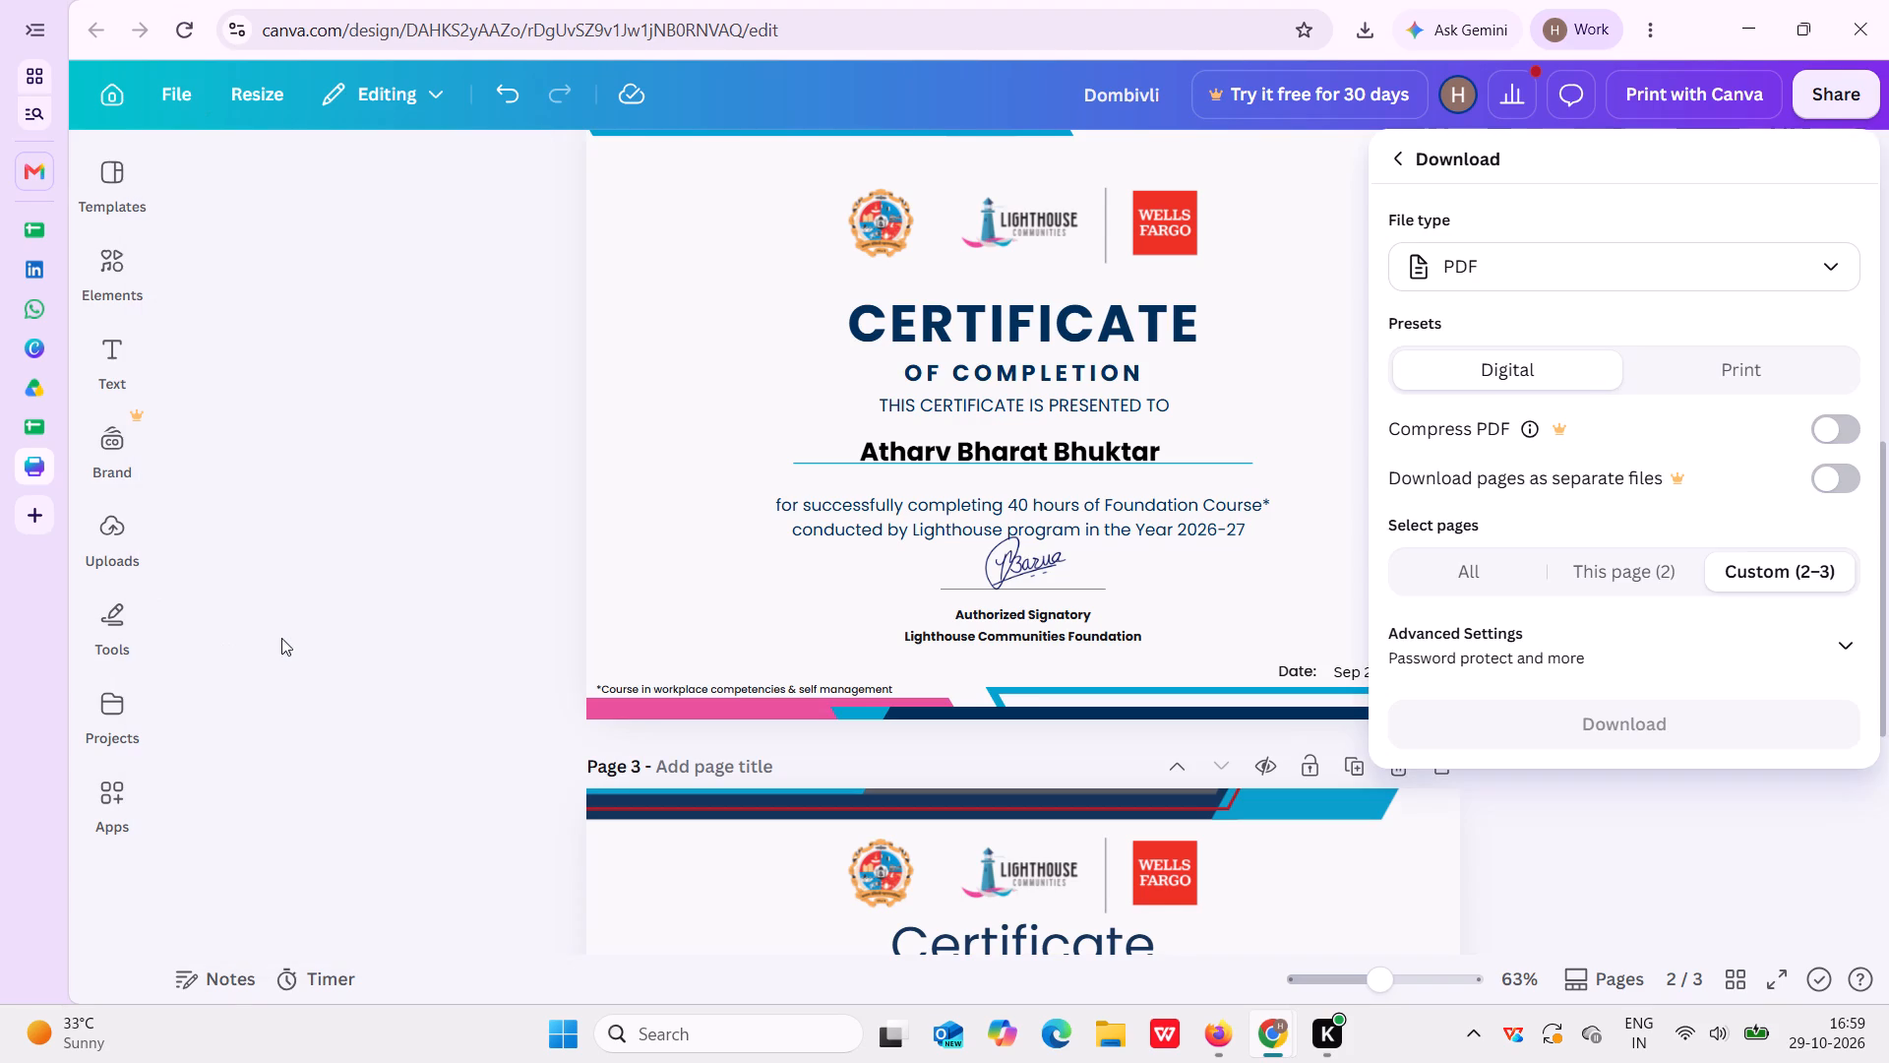
scroll(1466, 386, "down", 3)
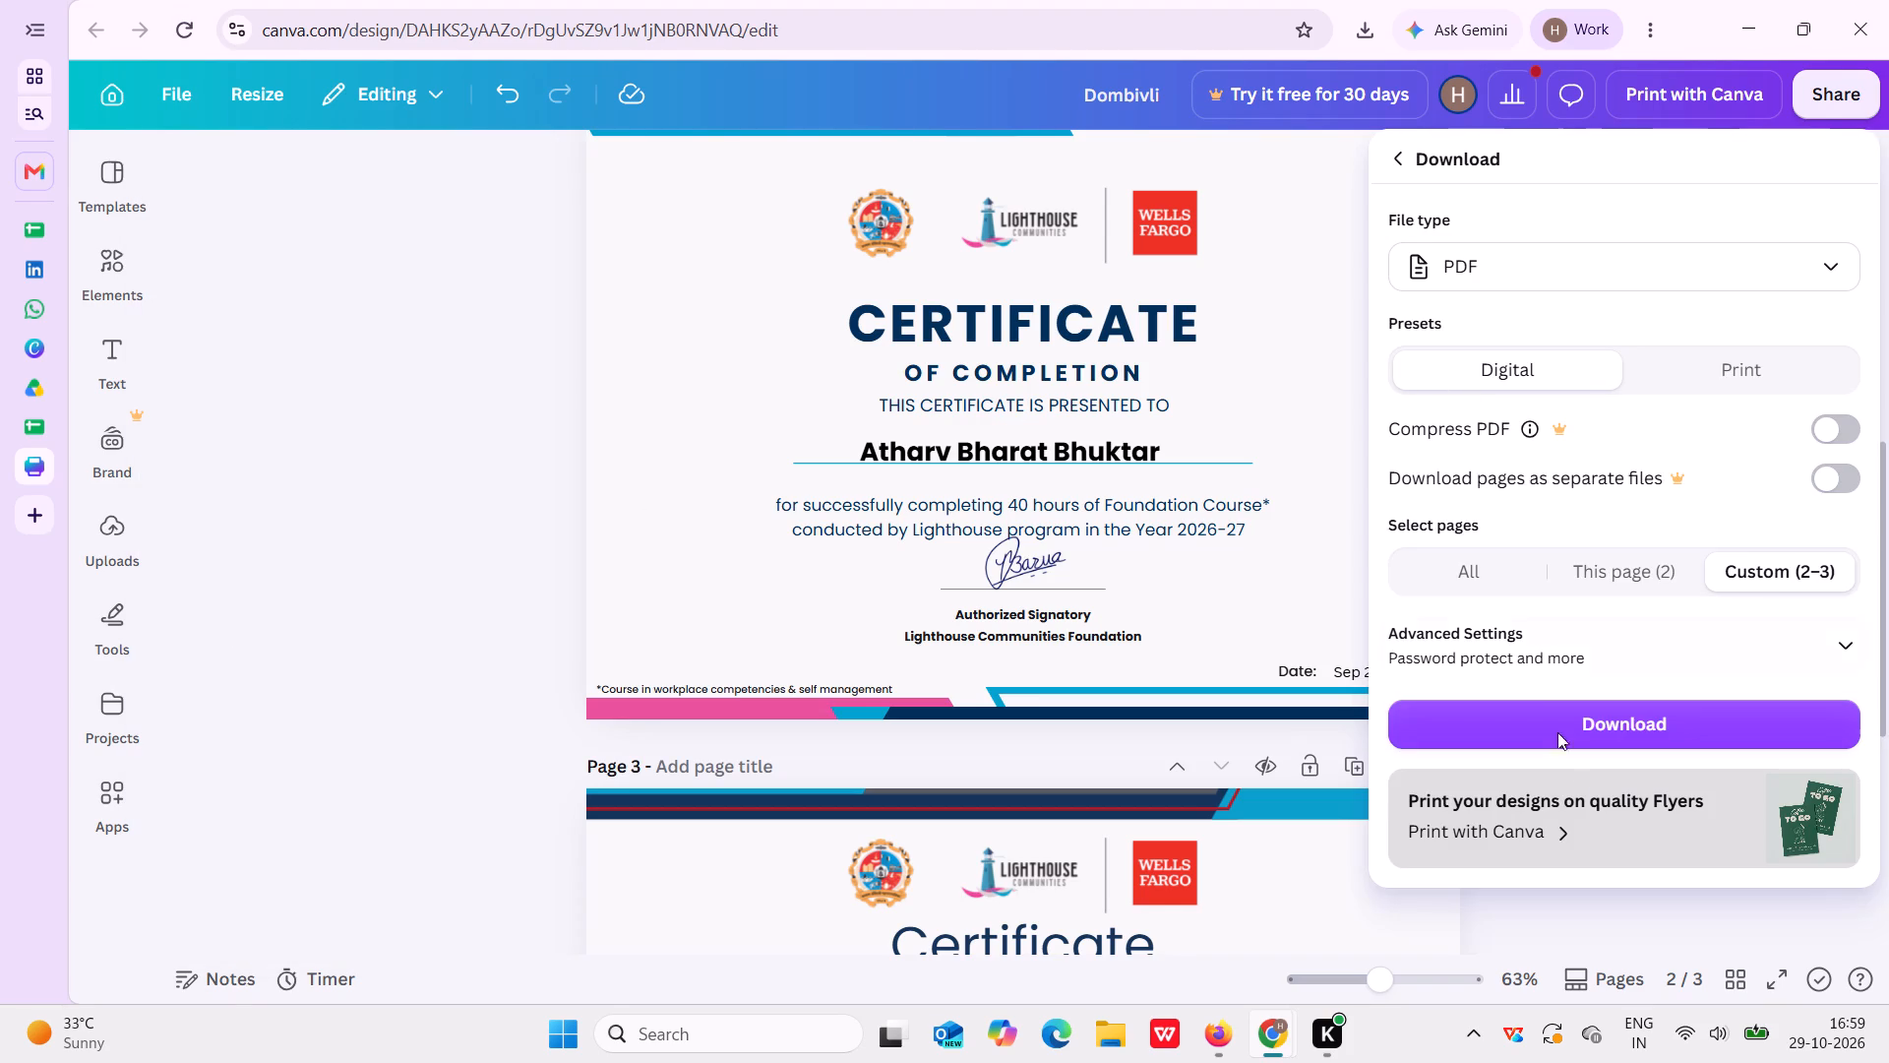
left_click(1574, 716)
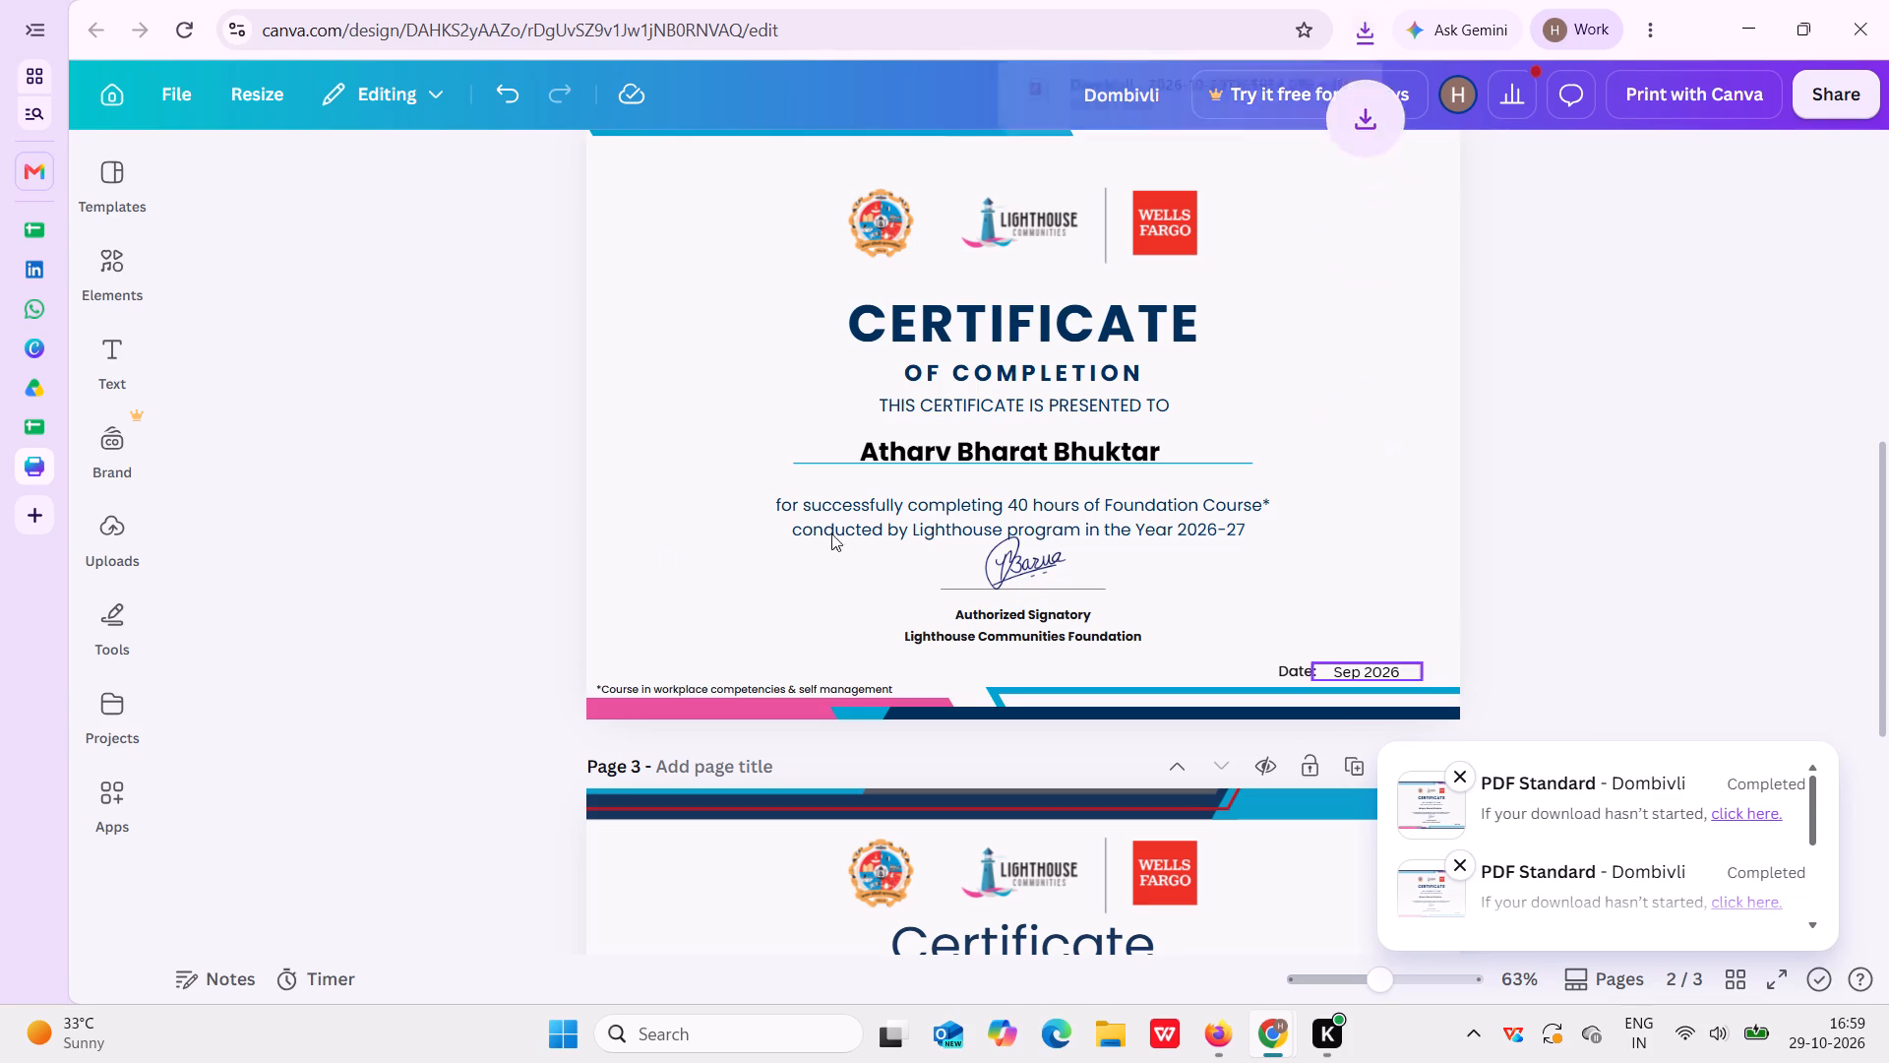
Upload the newly downloaded Dombivli PDF for recipient number 15 to the Batch no 146 folder in Google Drive.
left_click(42, 395)
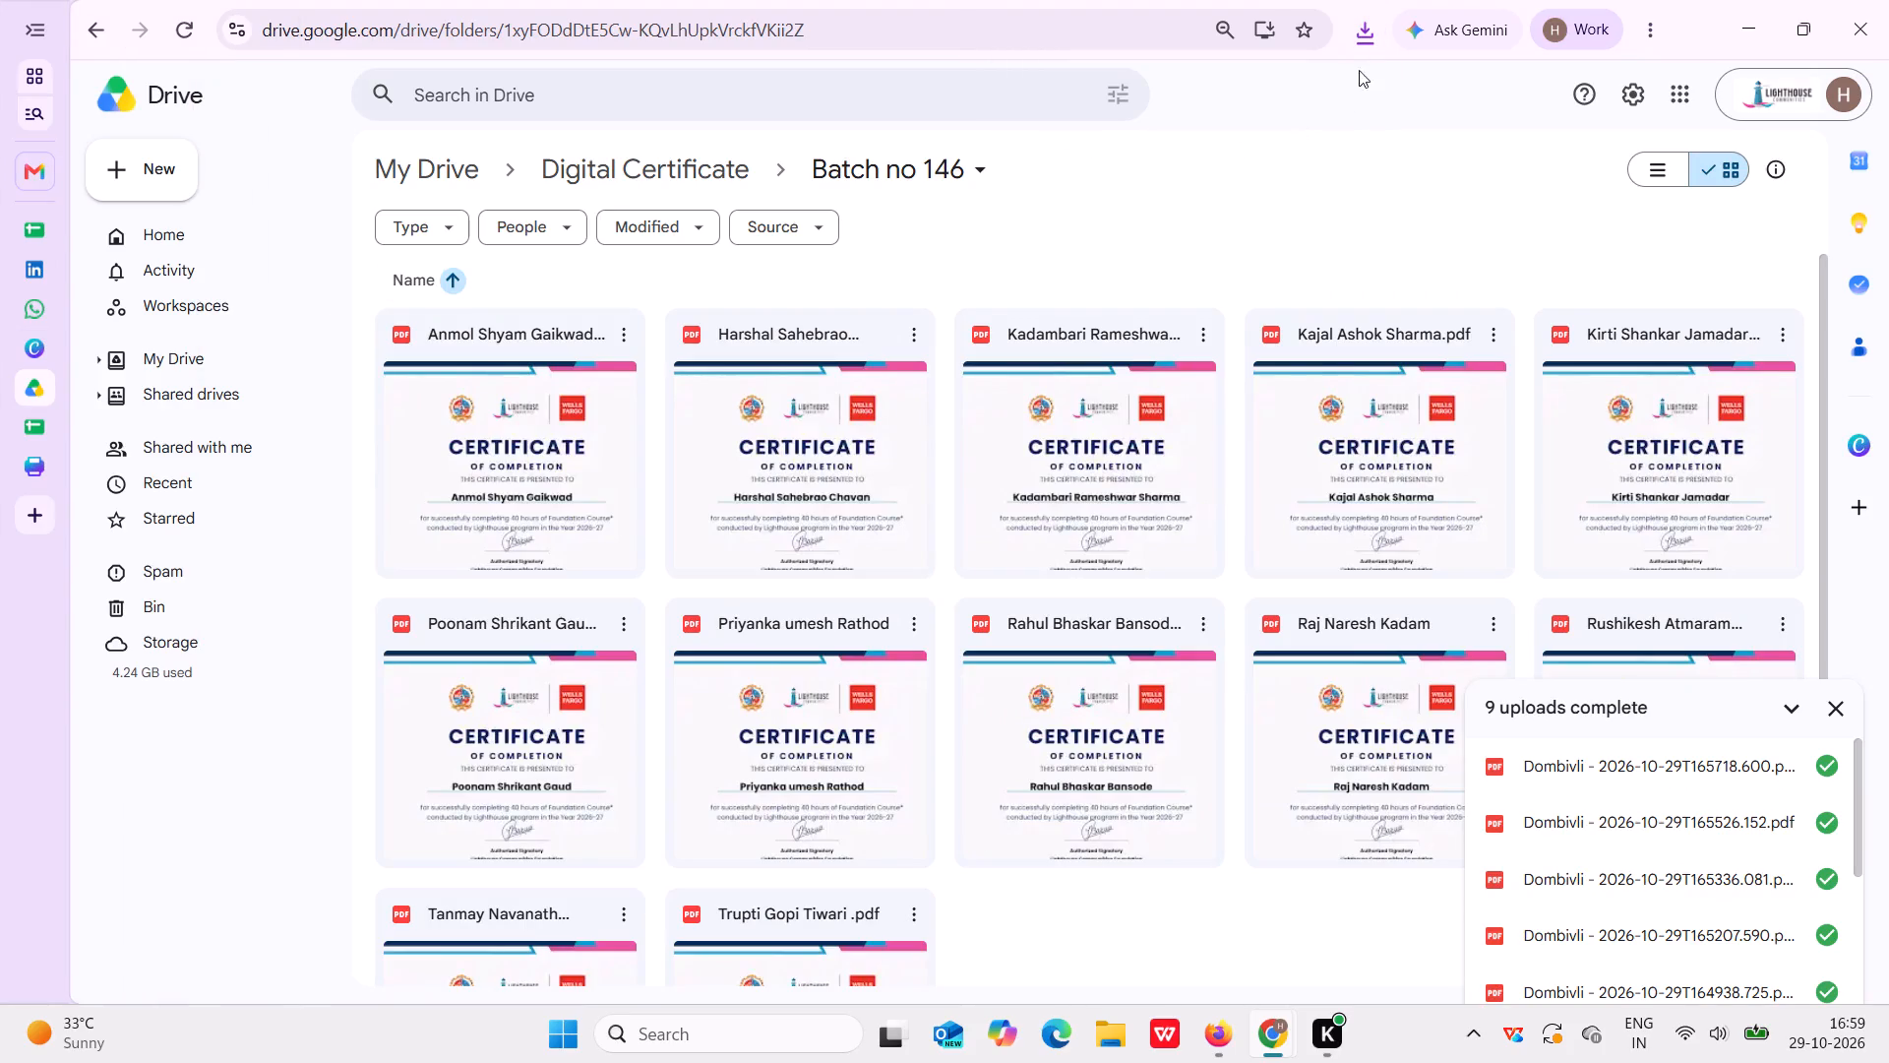
left_click(1366, 30)
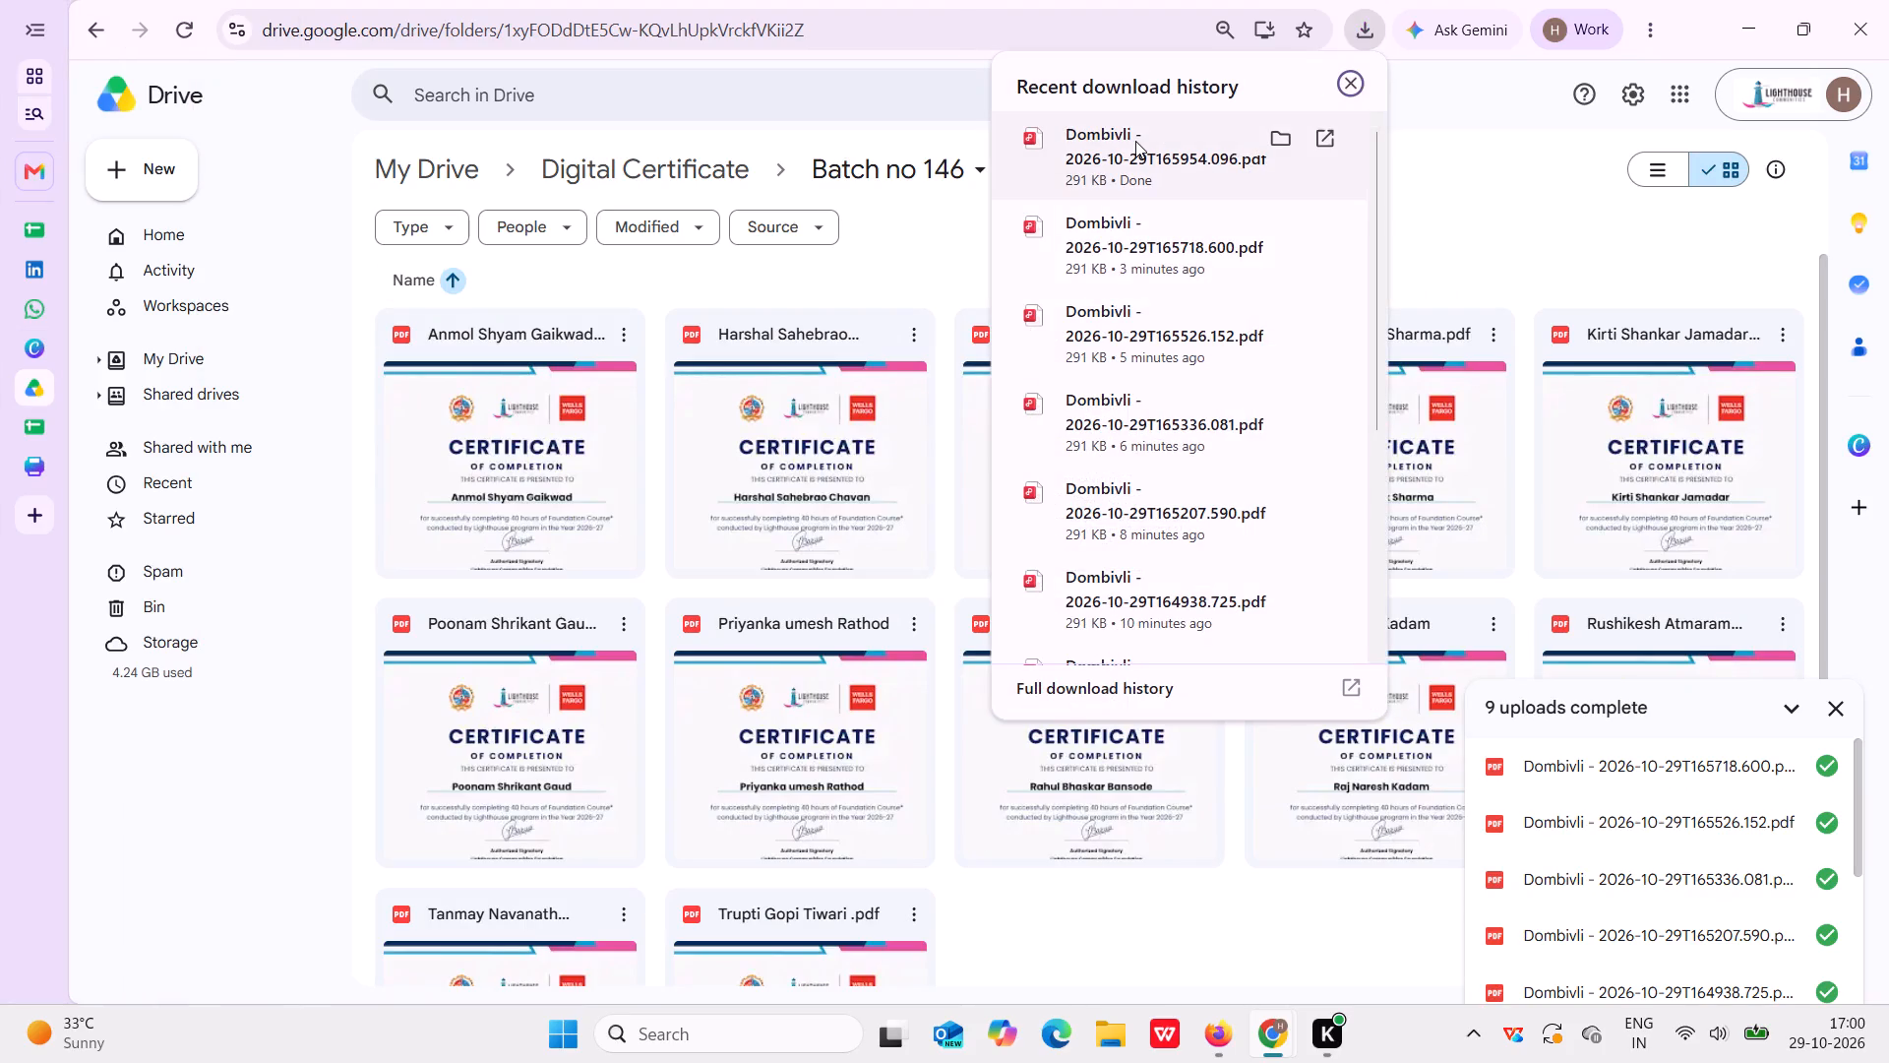
left_click_drag(1134, 141, 978, 142)
left_click_drag(978, 142, 668, 425)
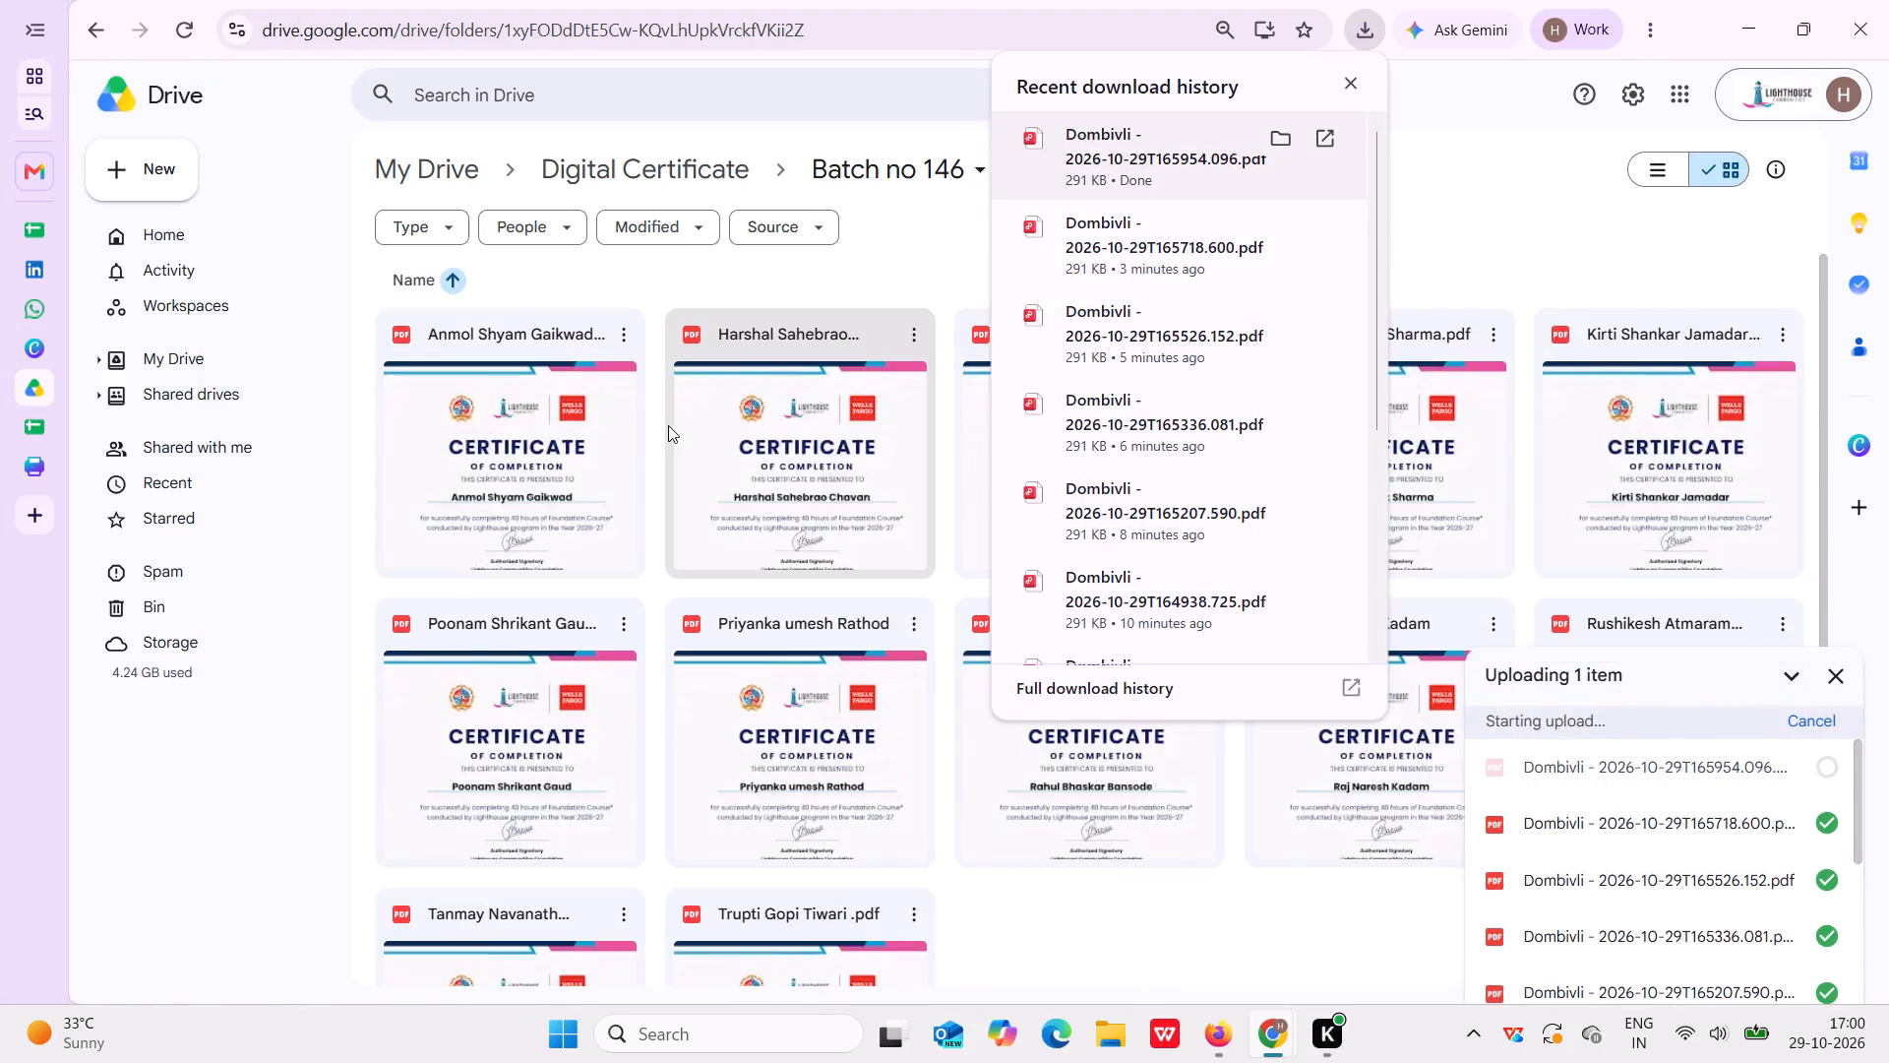
left_click(881, 263)
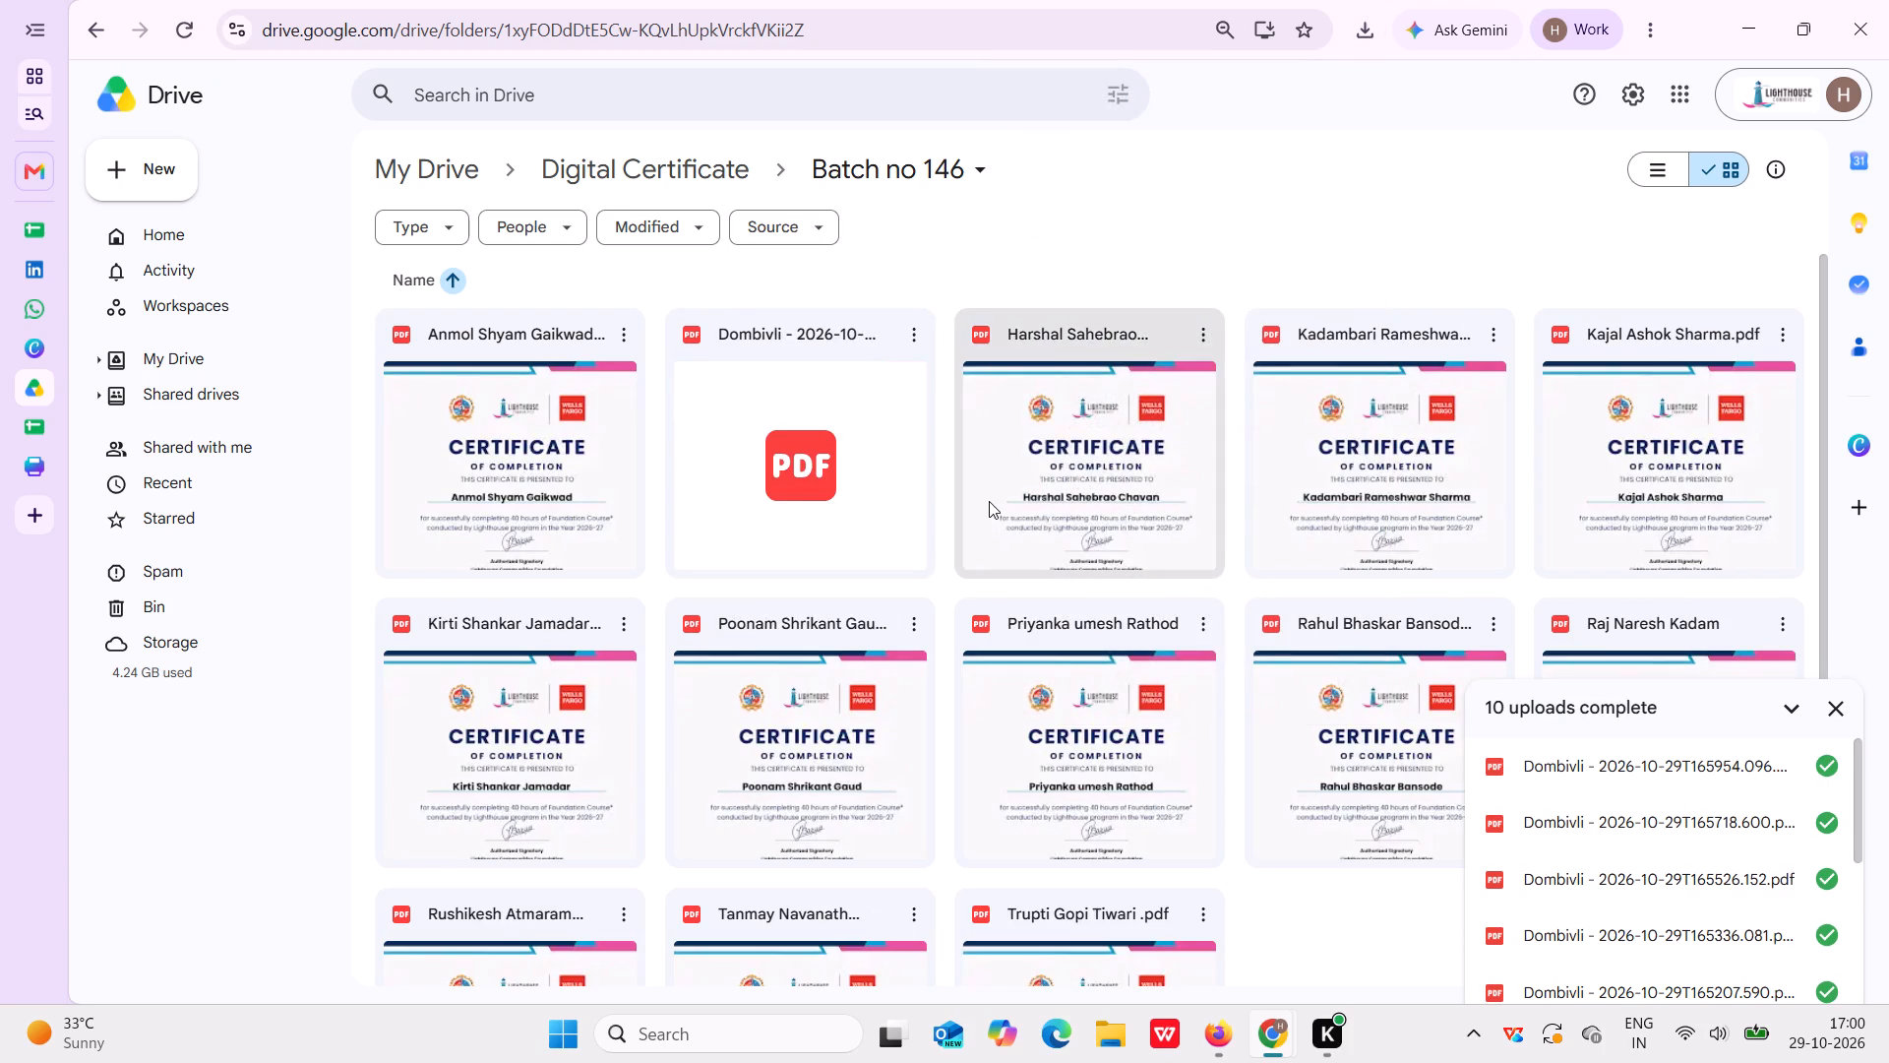
scroll(989, 501, "down", 1)
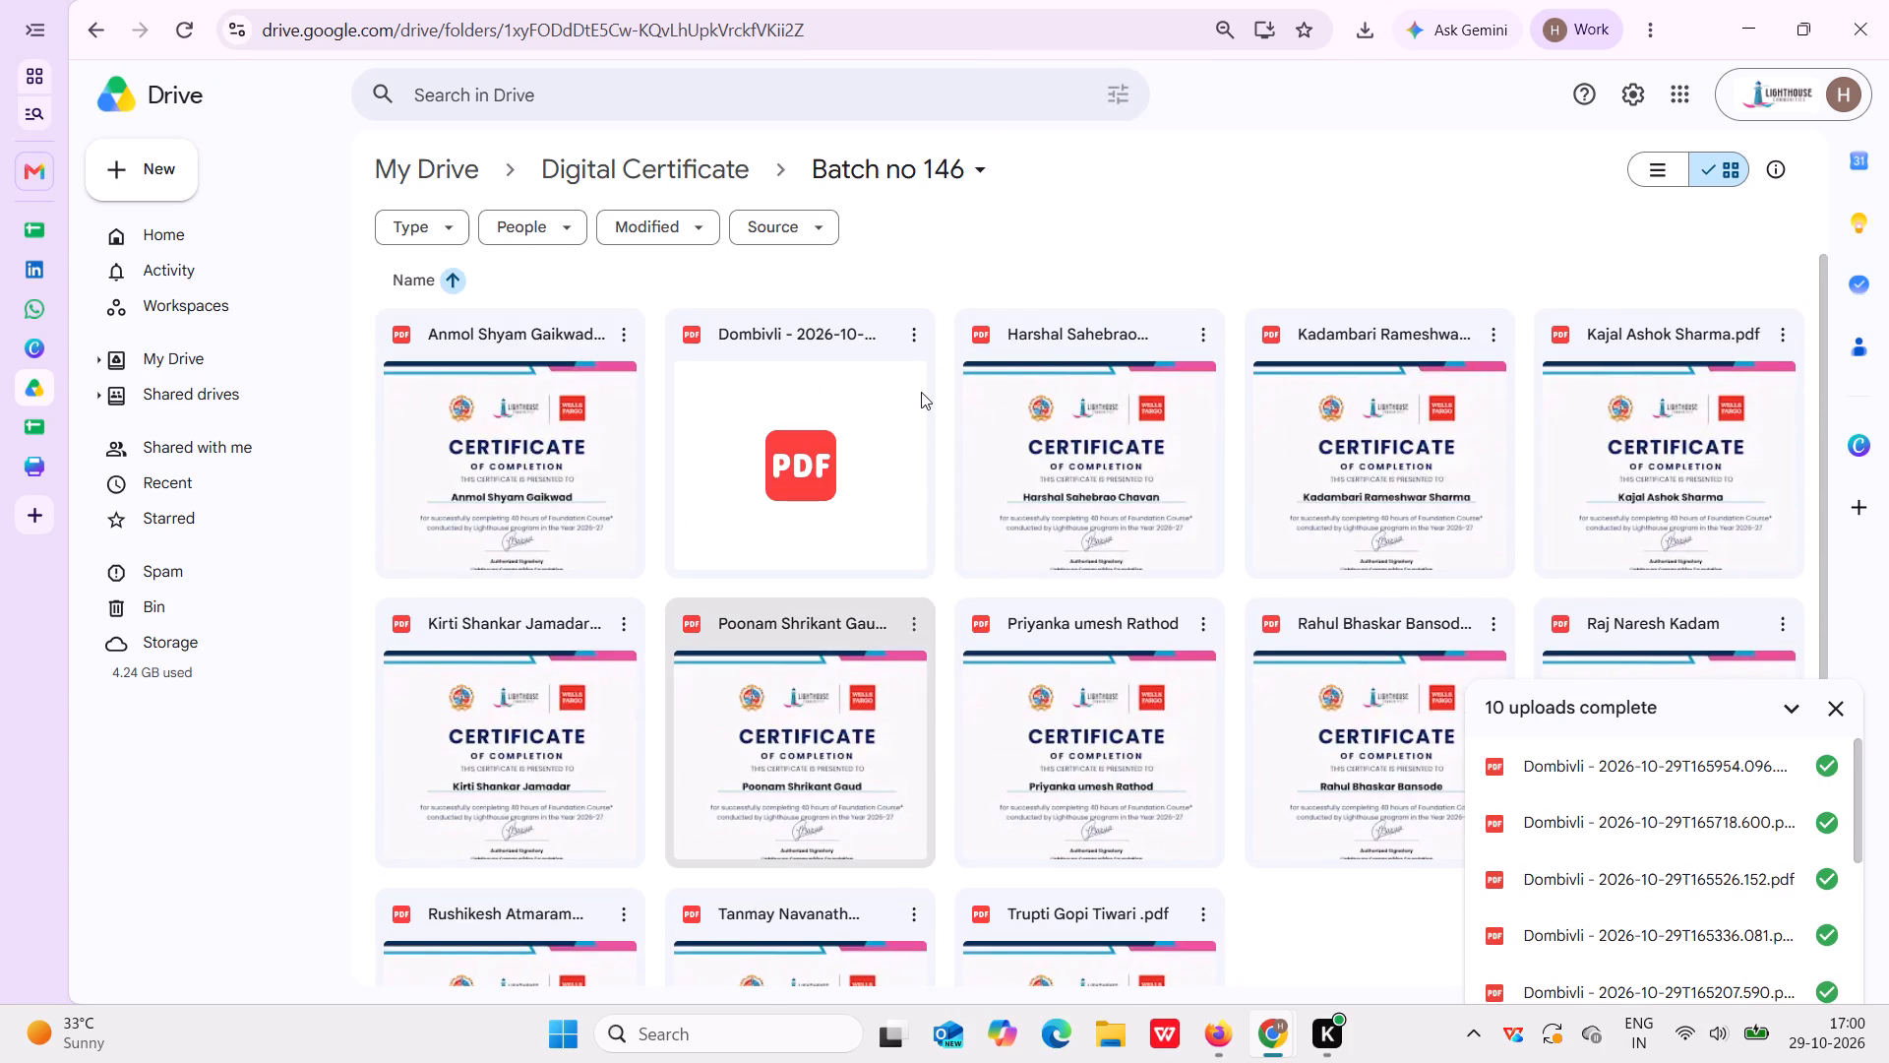
Rename the newly uploaded Dombivli PDF in the Batch no 146 folder with the copied name of recipient number 15.
left_click(916, 334)
left_click(967, 469)
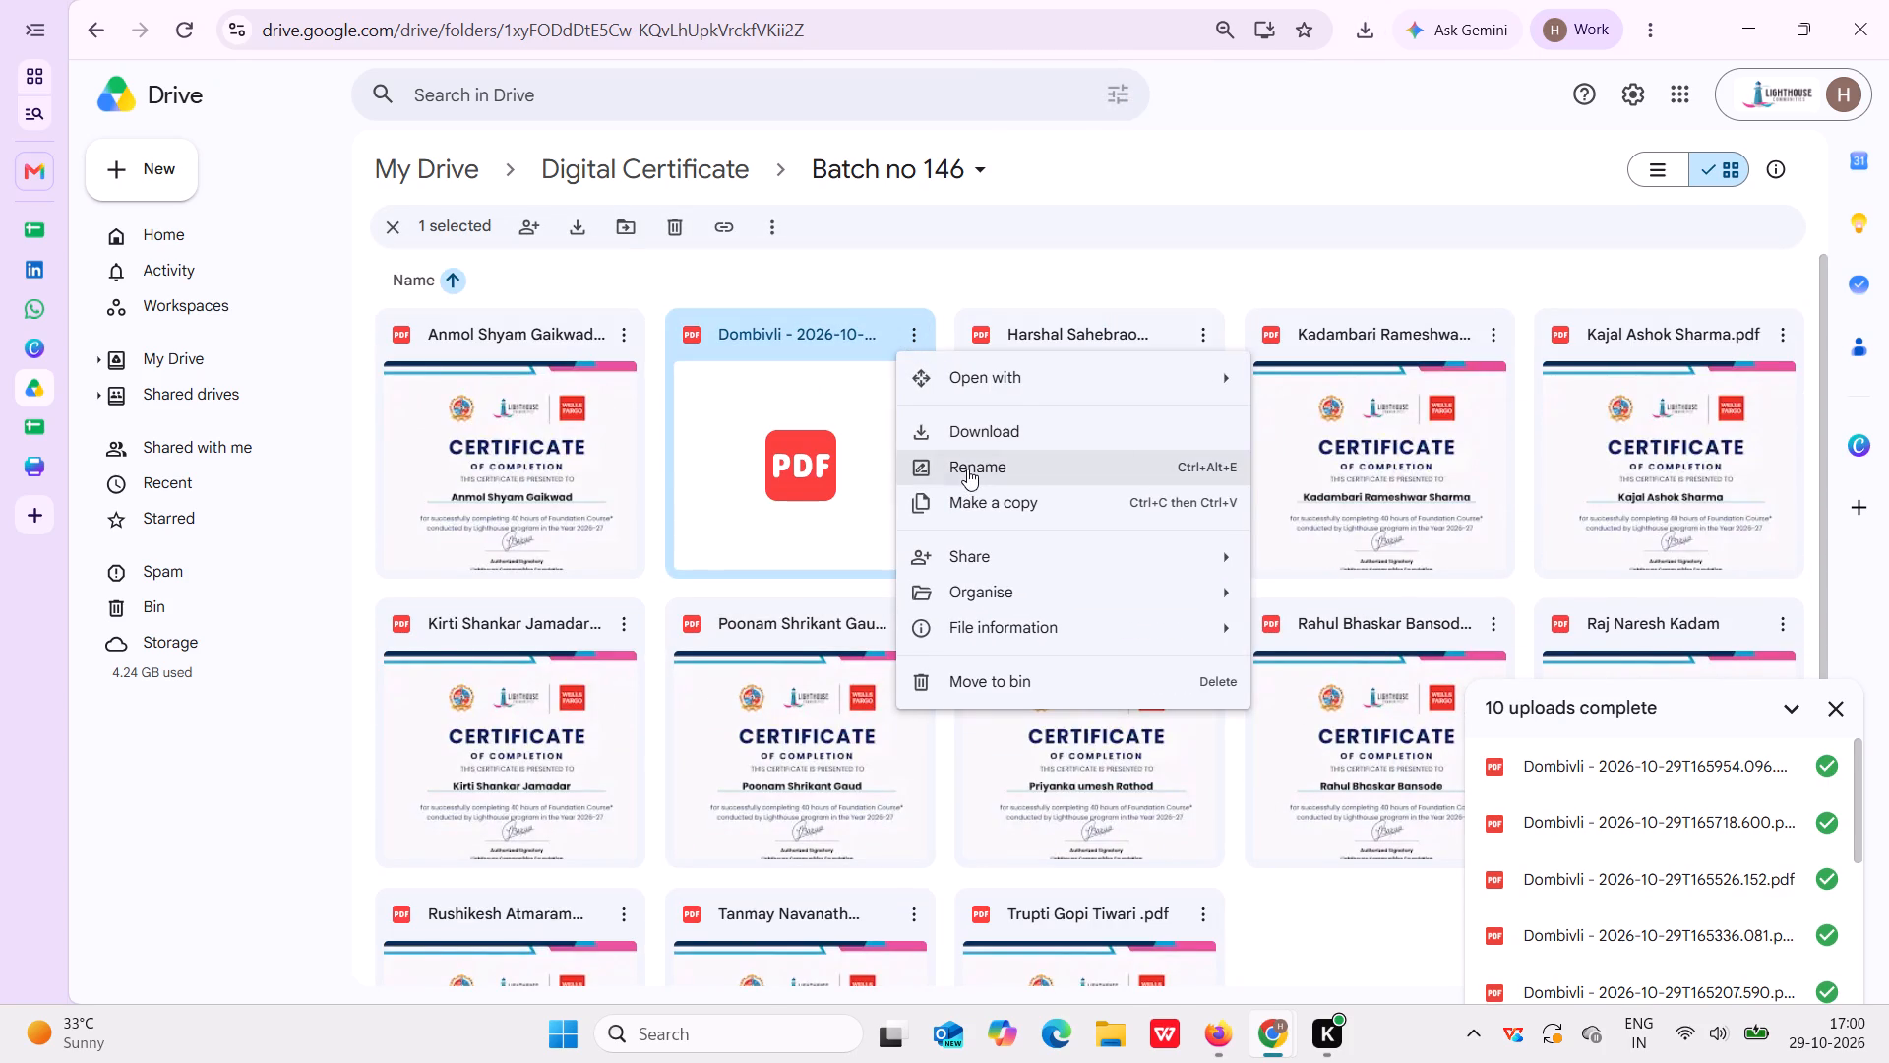
key("BackSpace")
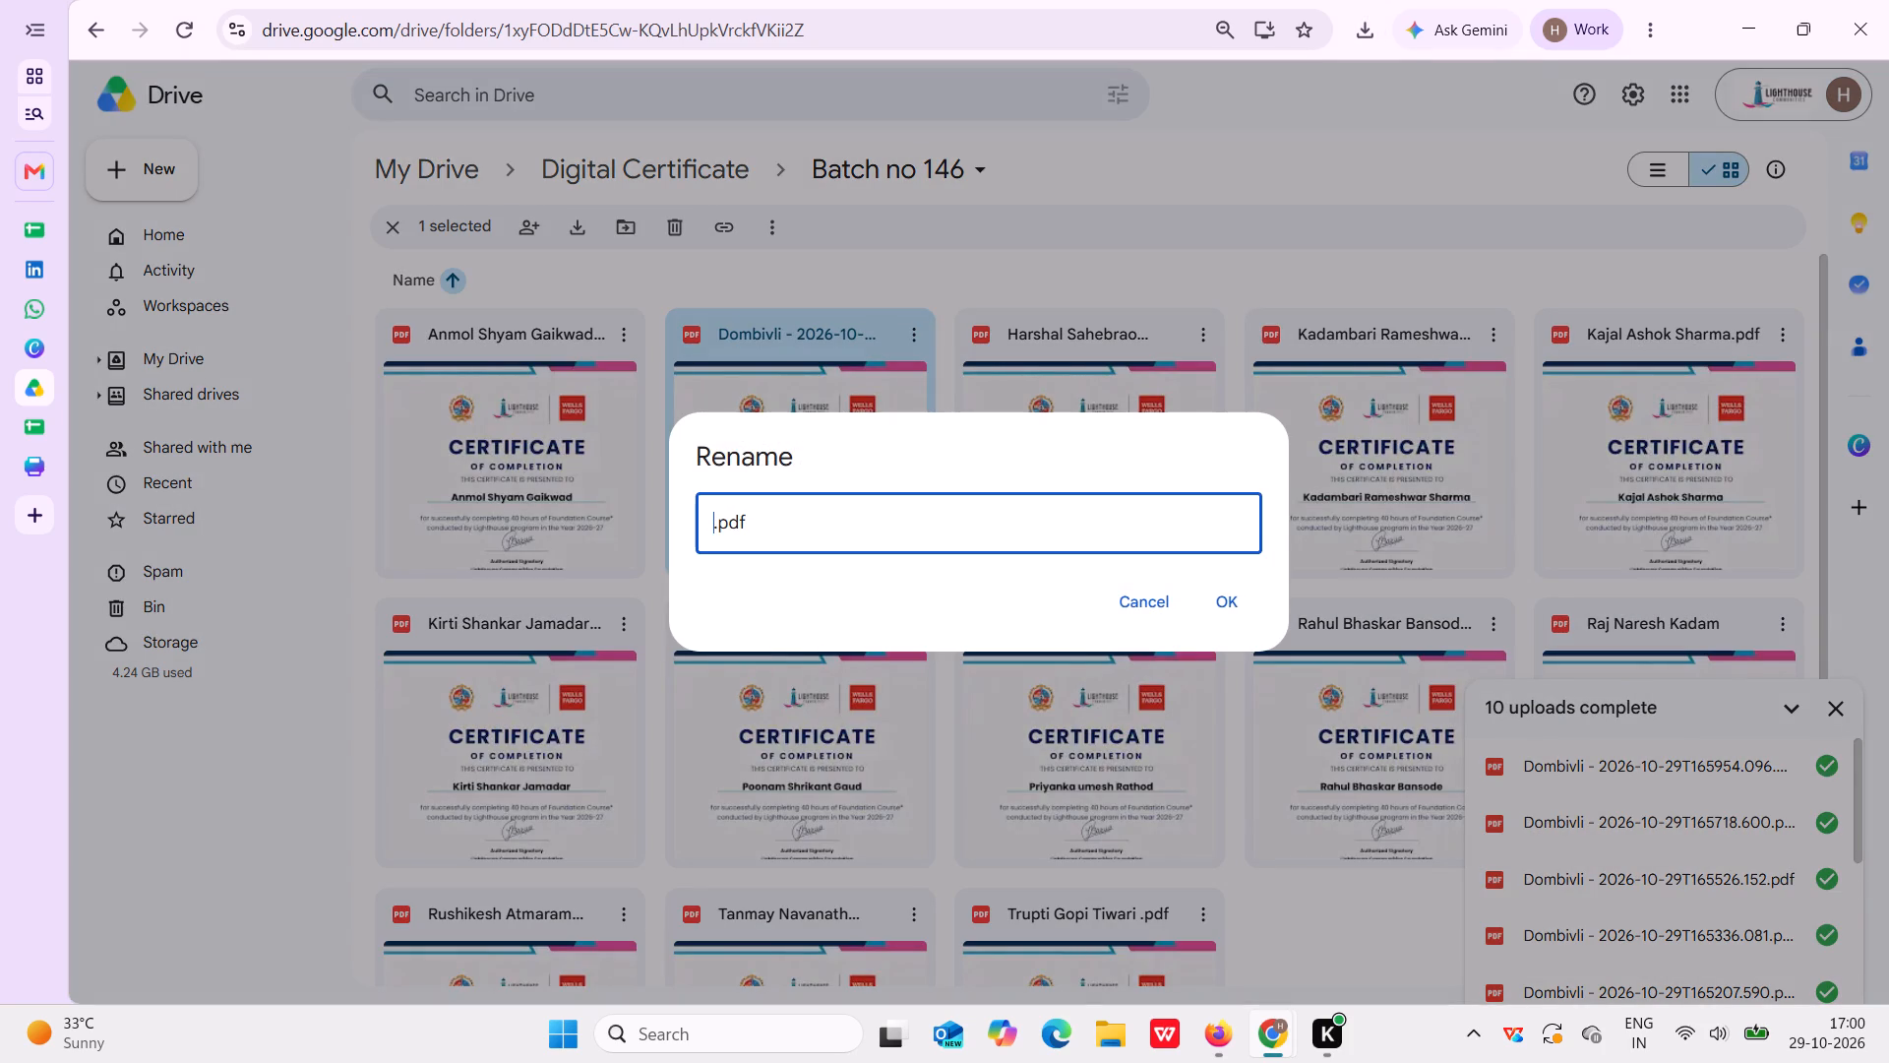
key("ctrl+v")
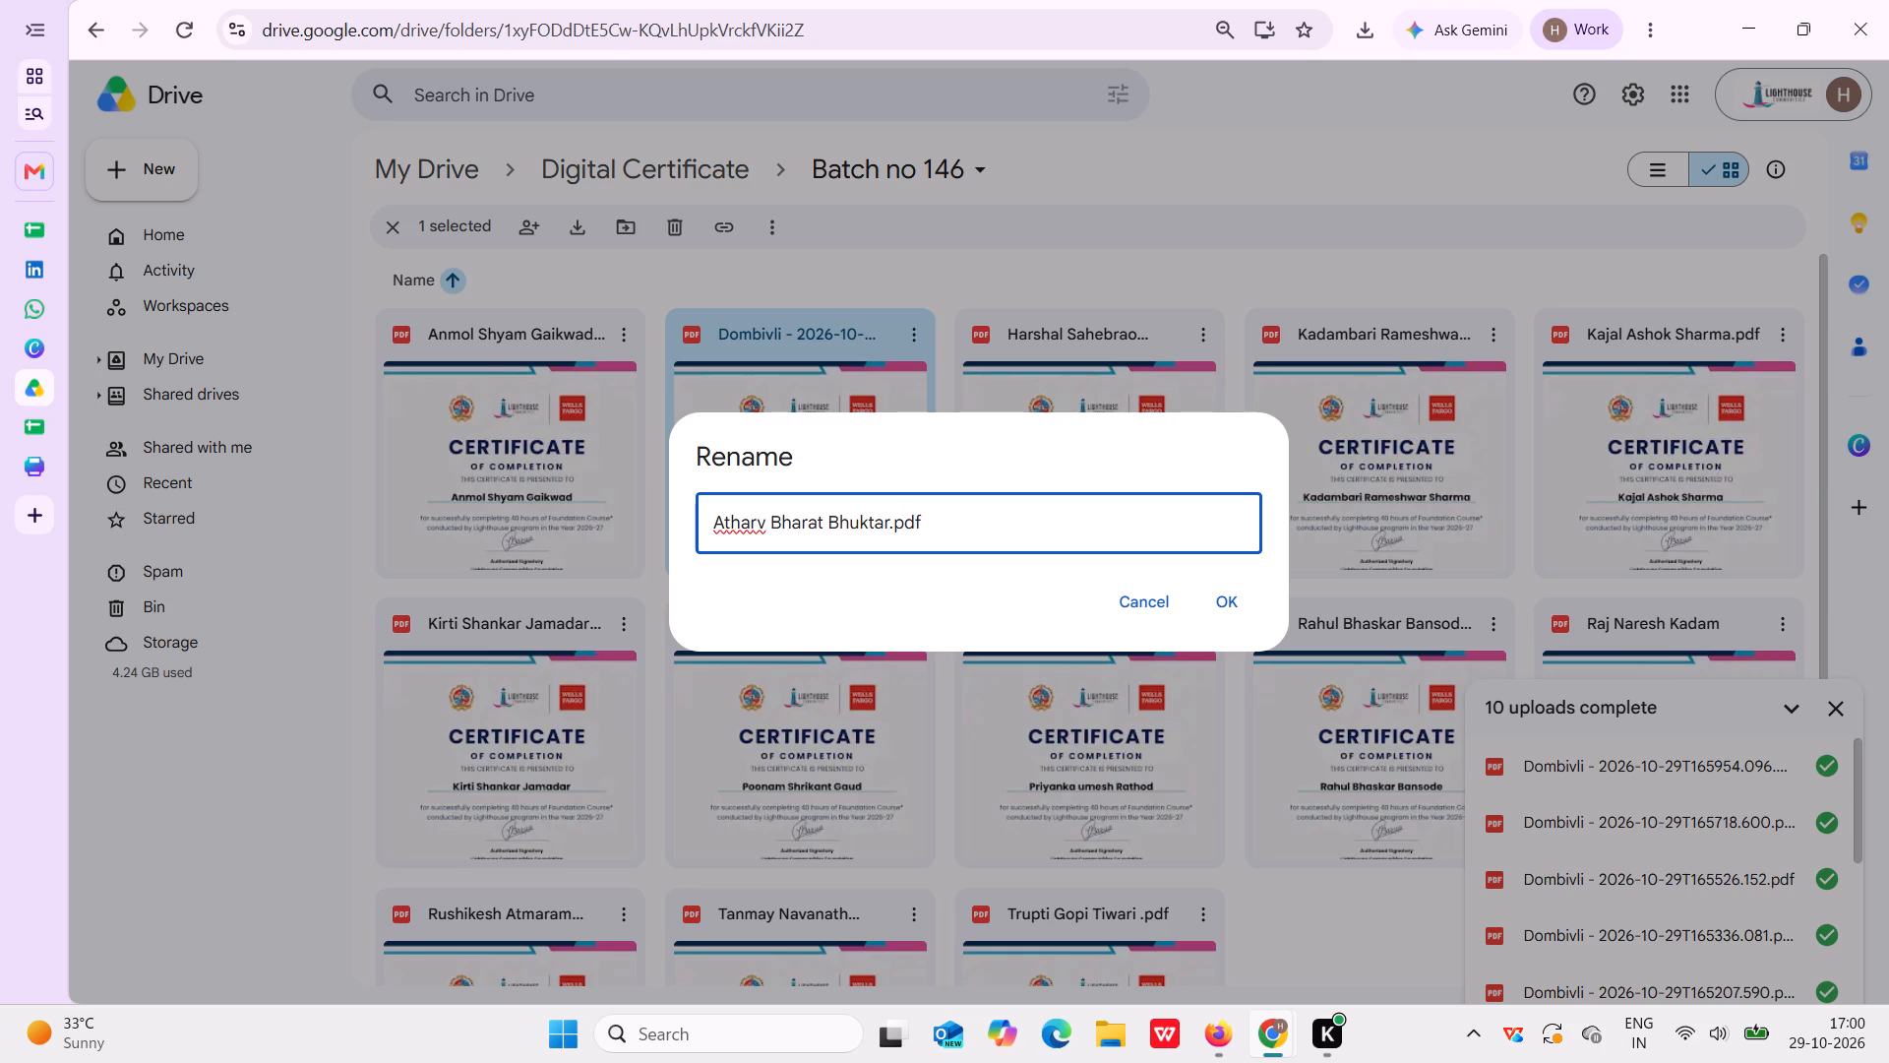
key("space")
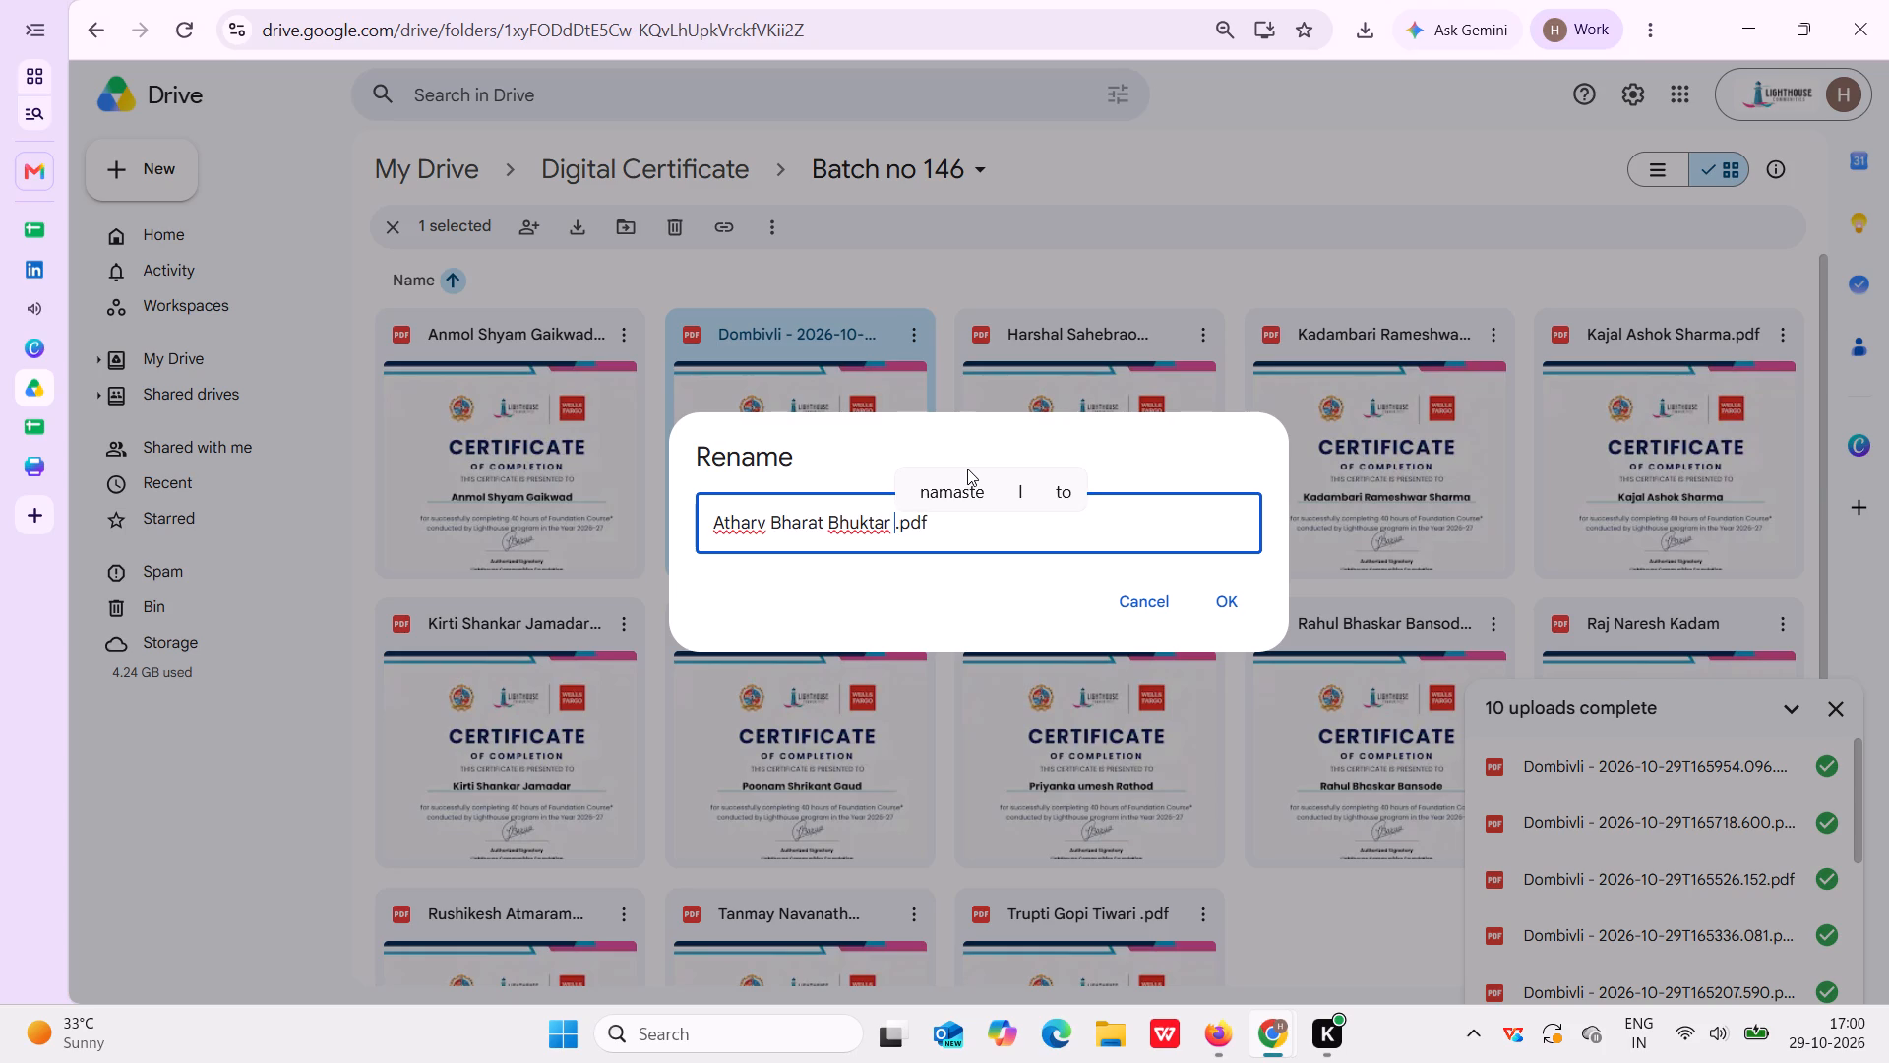
left_click(1232, 611)
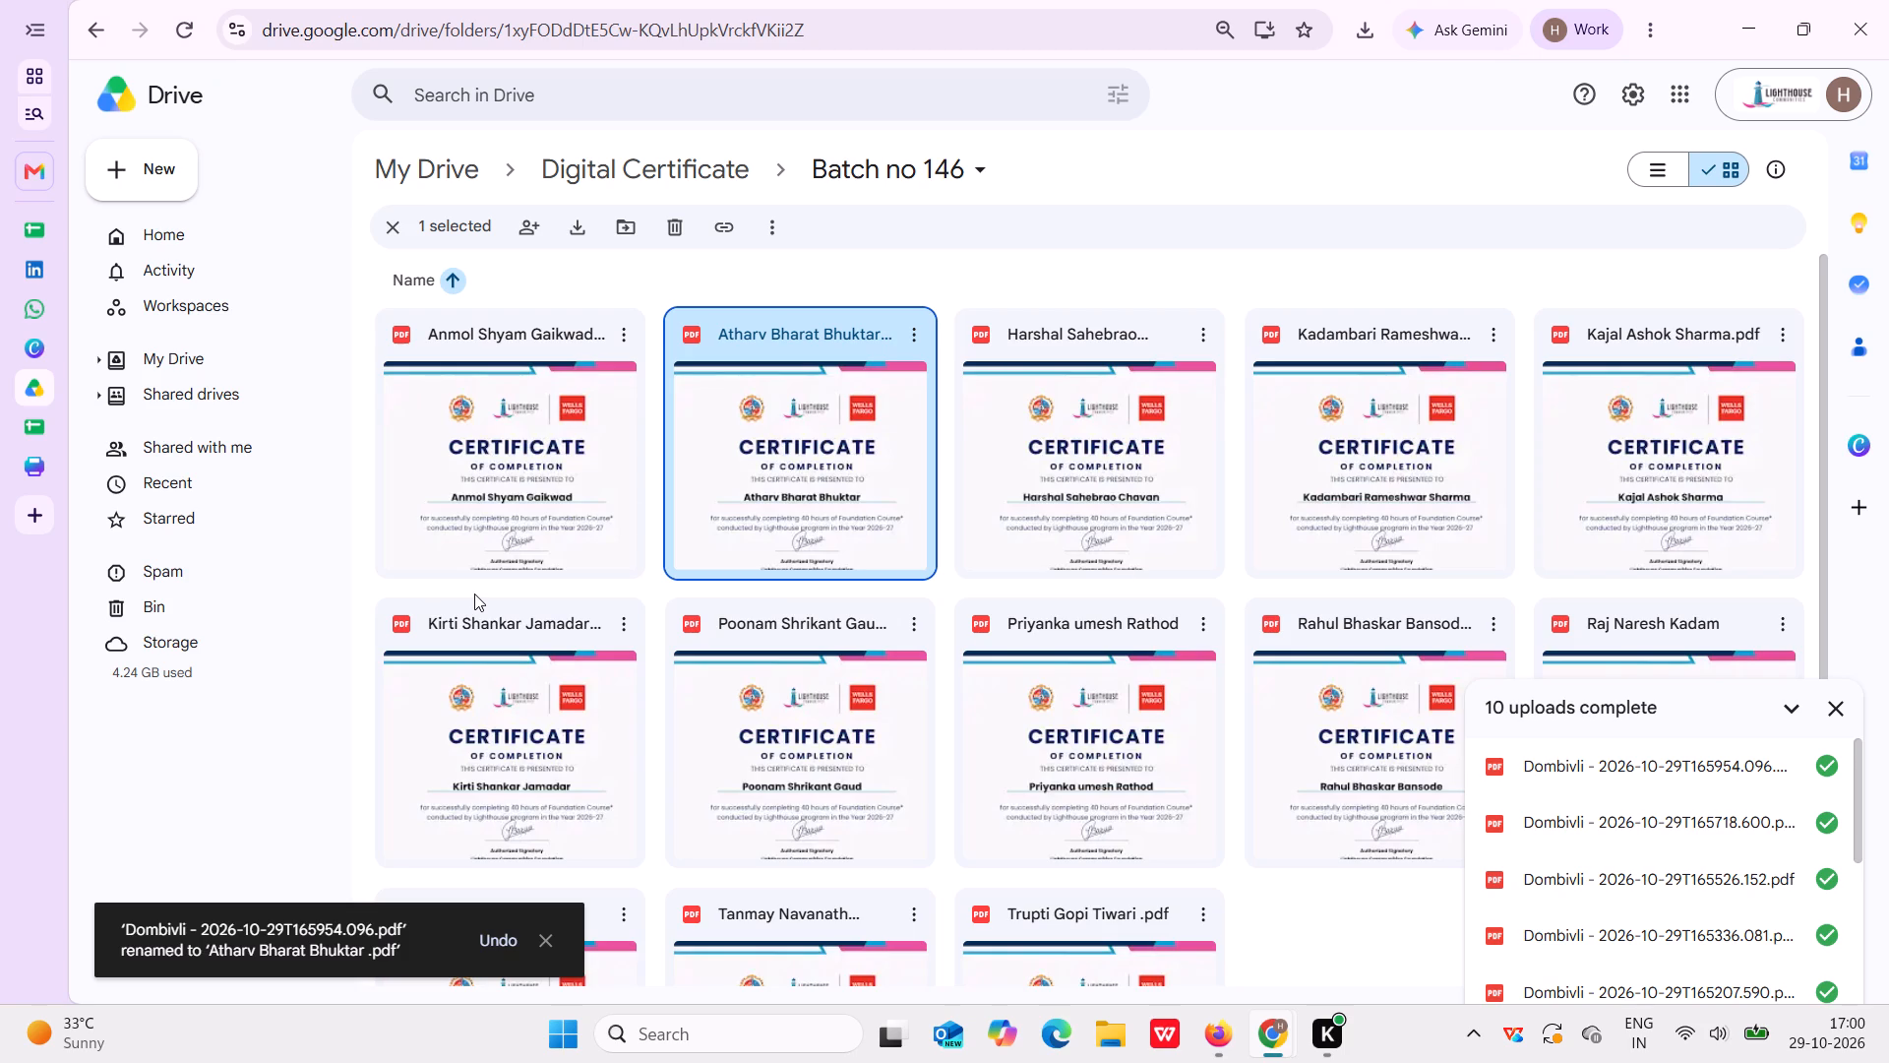
Switch to the Foundation Course & Counselling Track sheet and copy the name of recipient number 16 in the KDMC-FC-146 list.
left_click(37, 430)
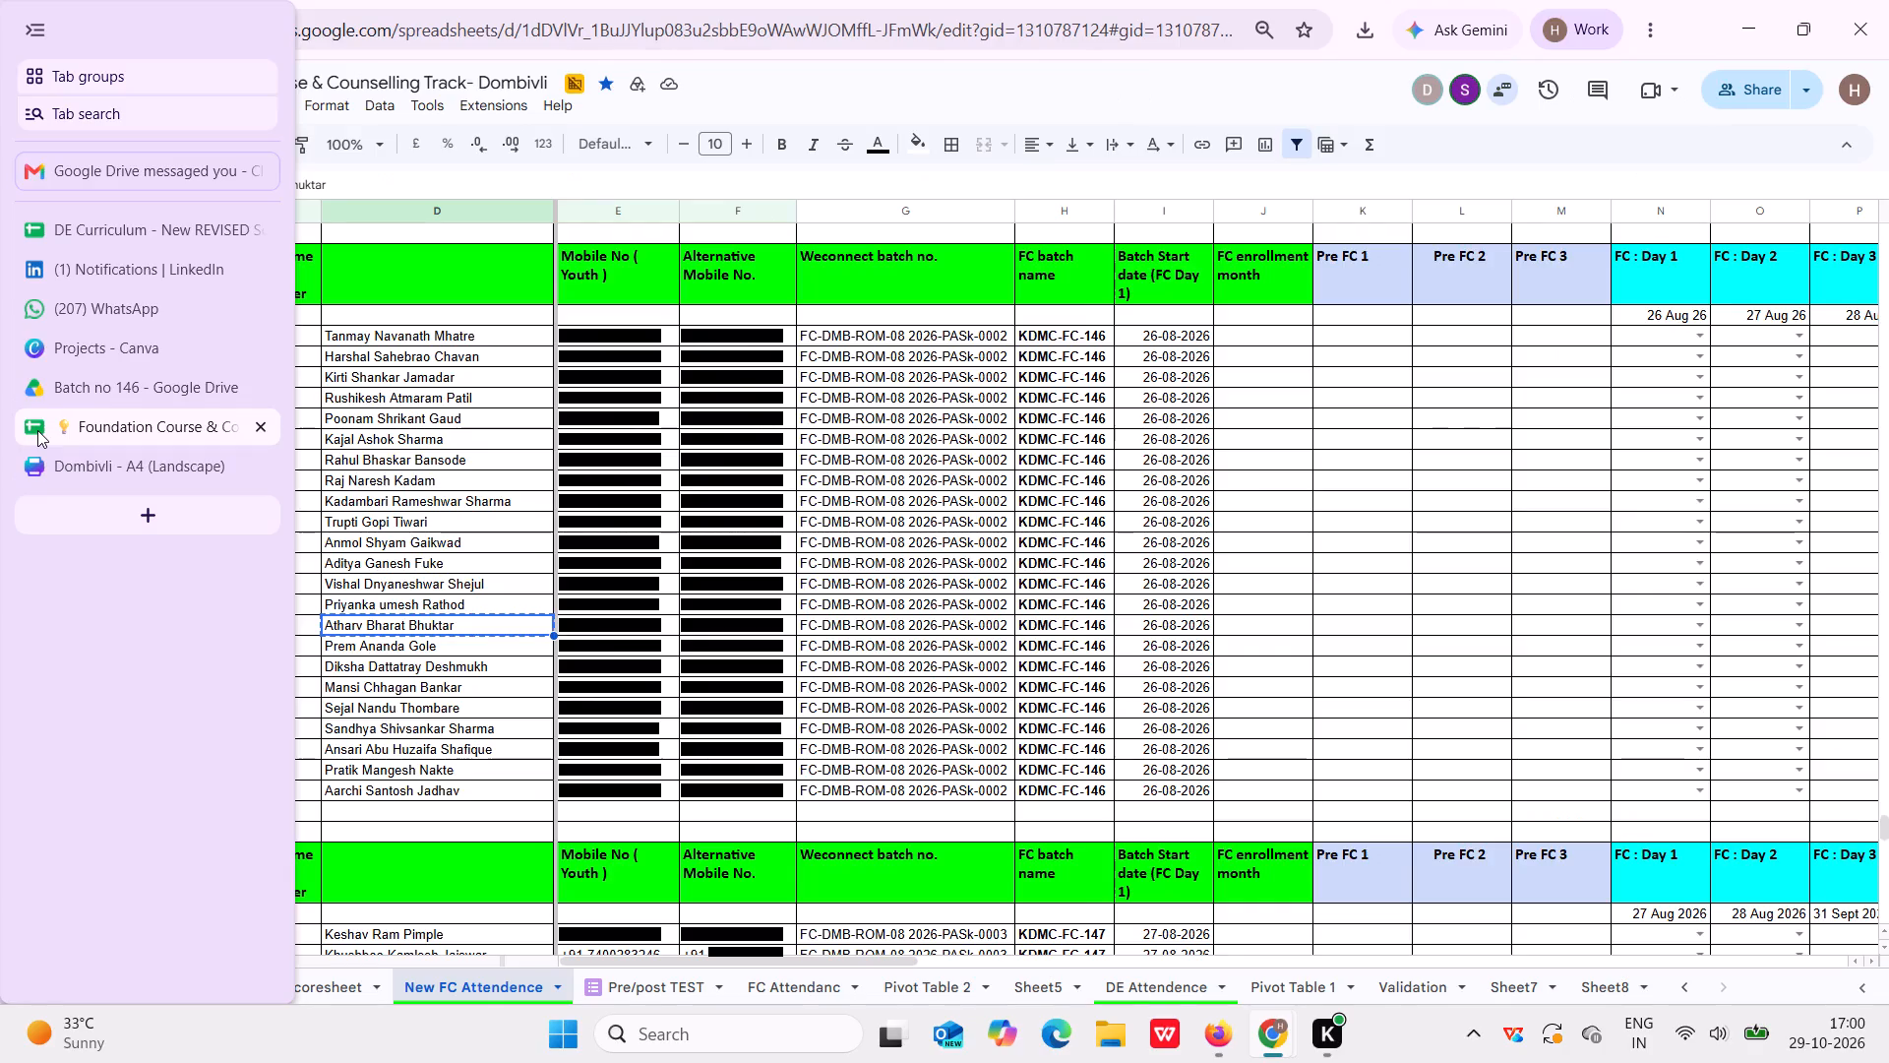
left_click(488, 645)
key("ctrl+c")
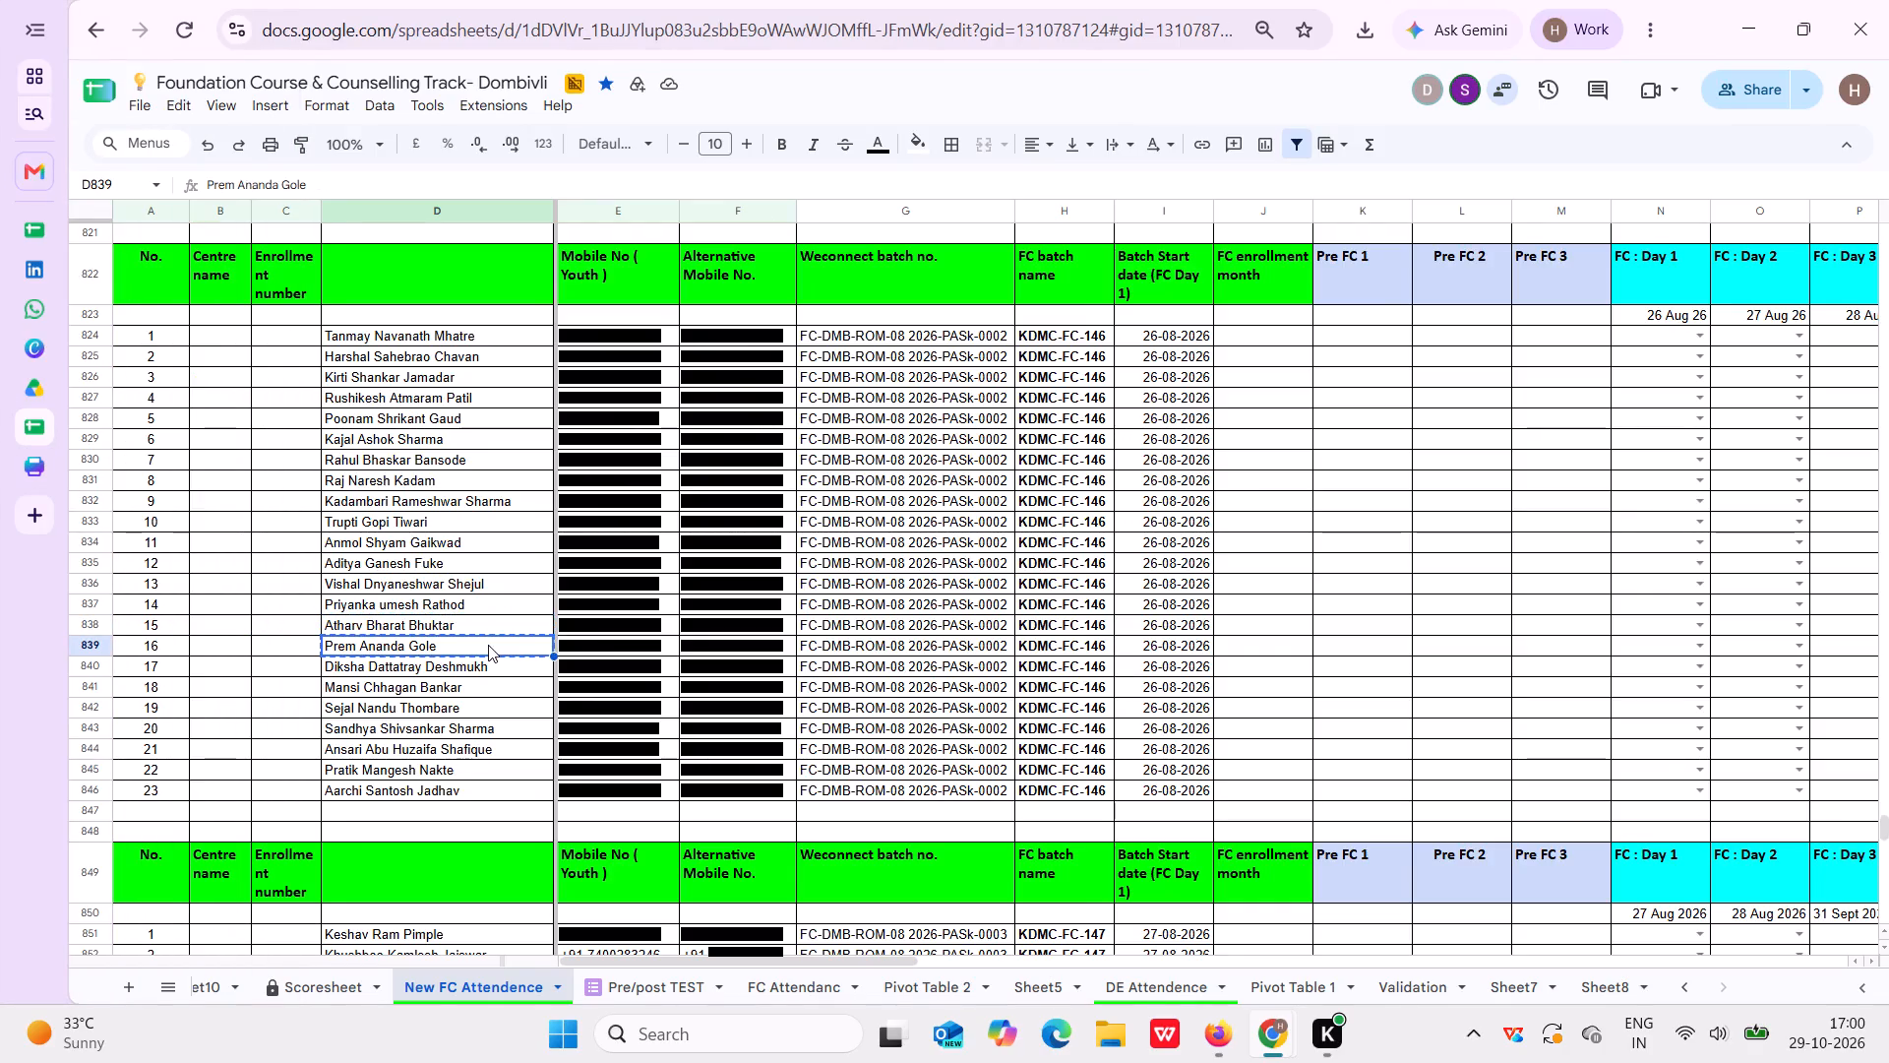
Switch to the Dombivli design in Canva and replace the recipient name on page 2 with the copied name of recipient number 16.
left_click(65, 469)
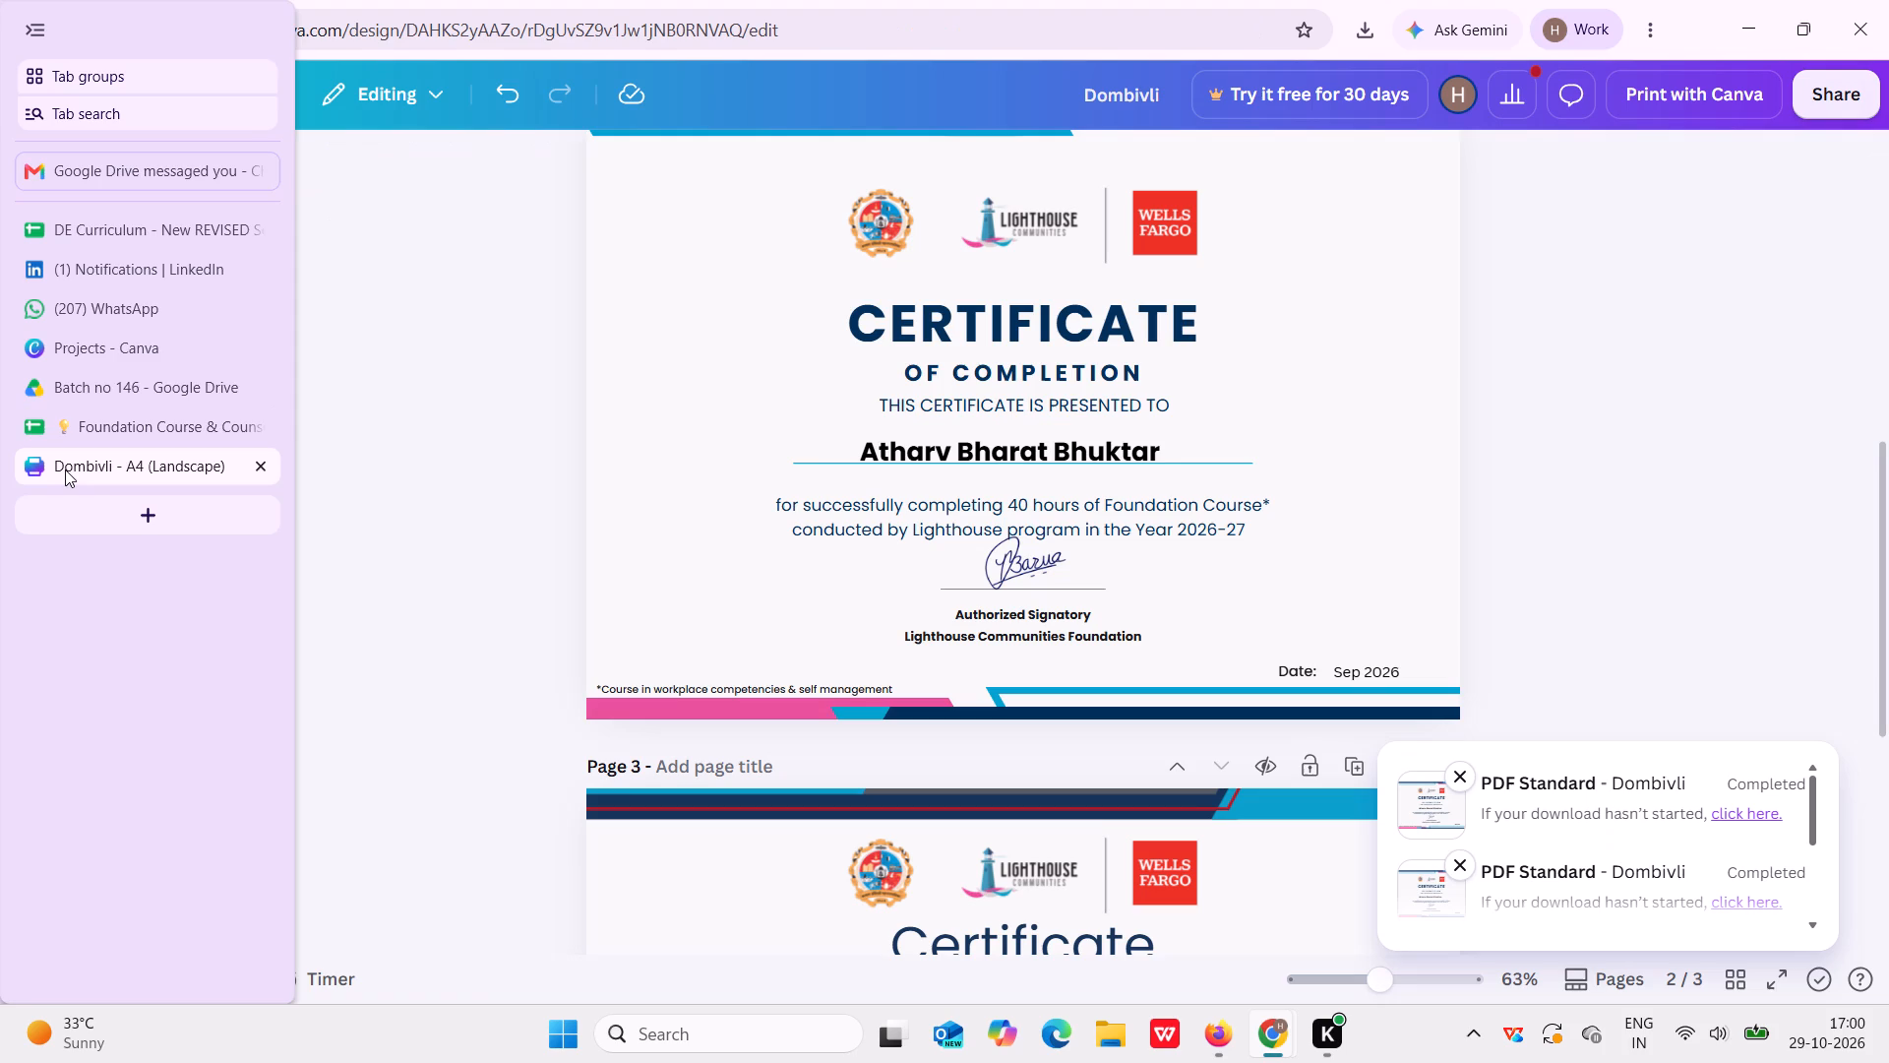
scroll(817, 460, "down", 5)
scroll(817, 460, "up", 2)
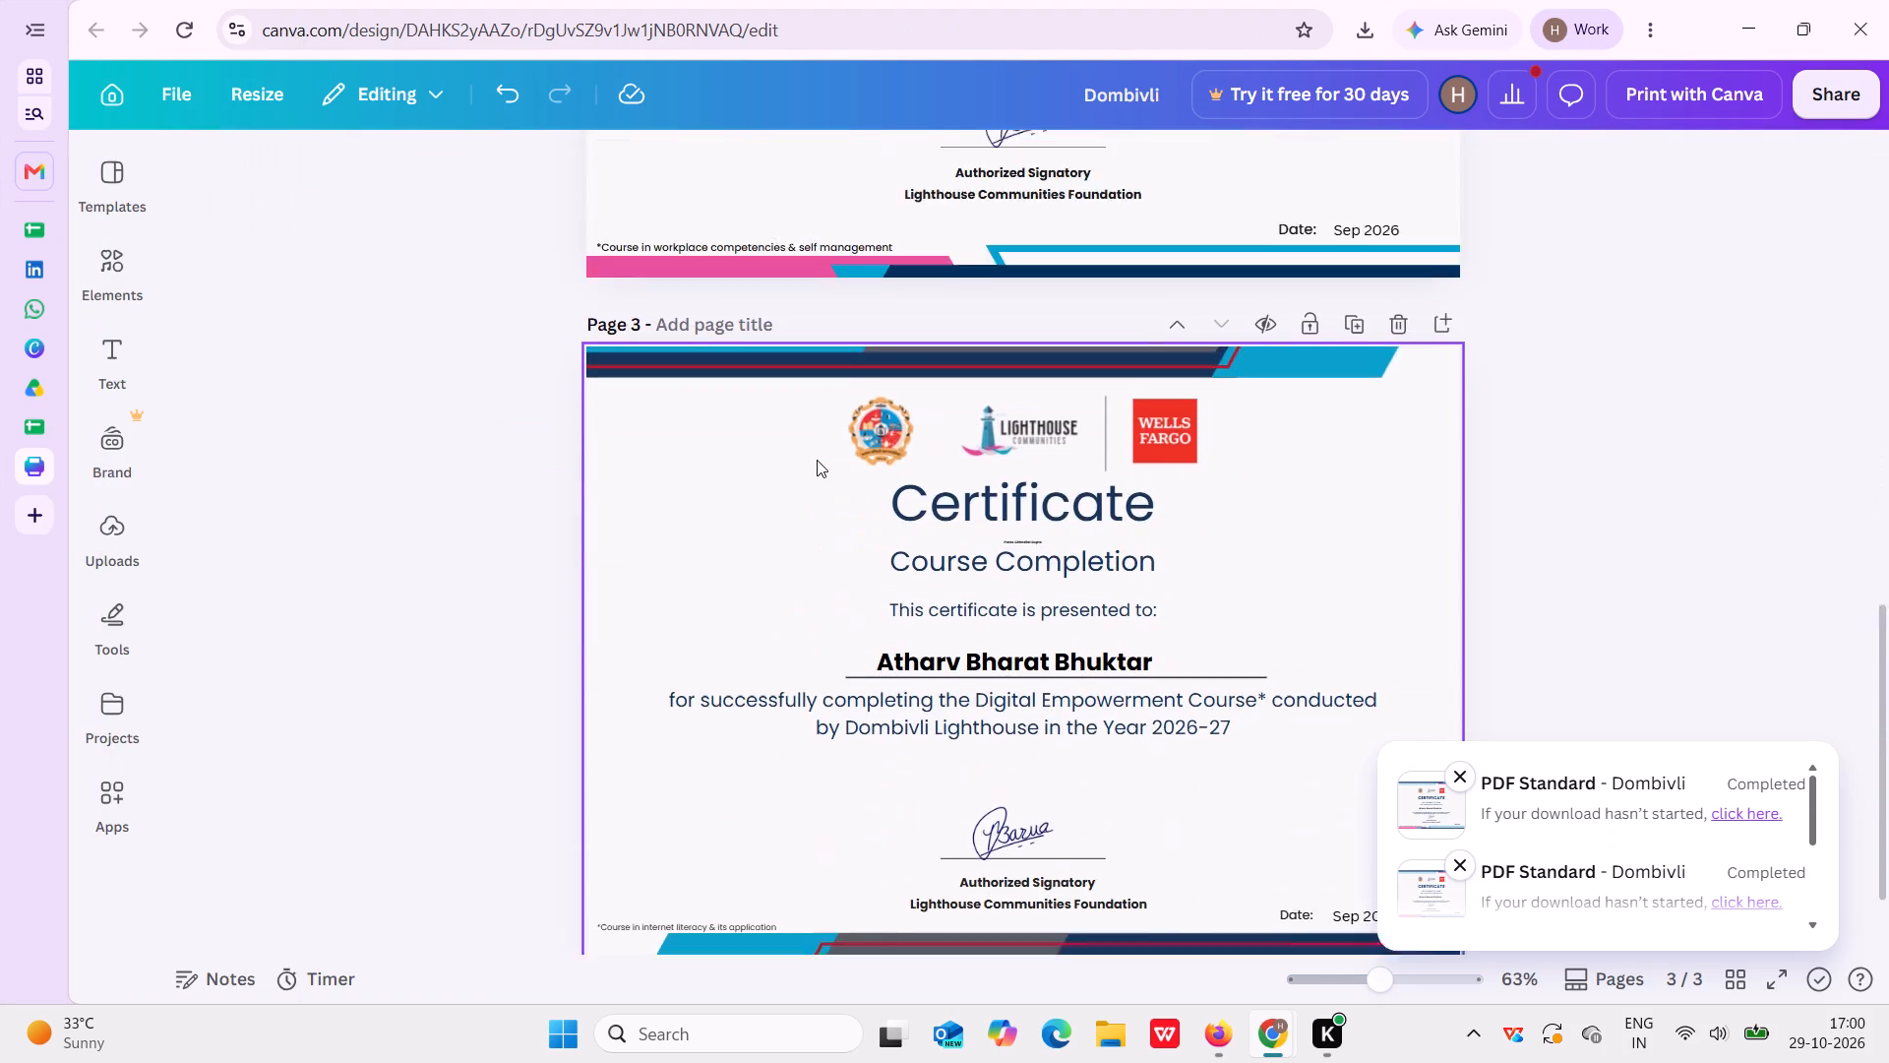
scroll(817, 460, "up", 3)
scroll(817, 460, "down", 2)
scroll(817, 460, "up", 1)
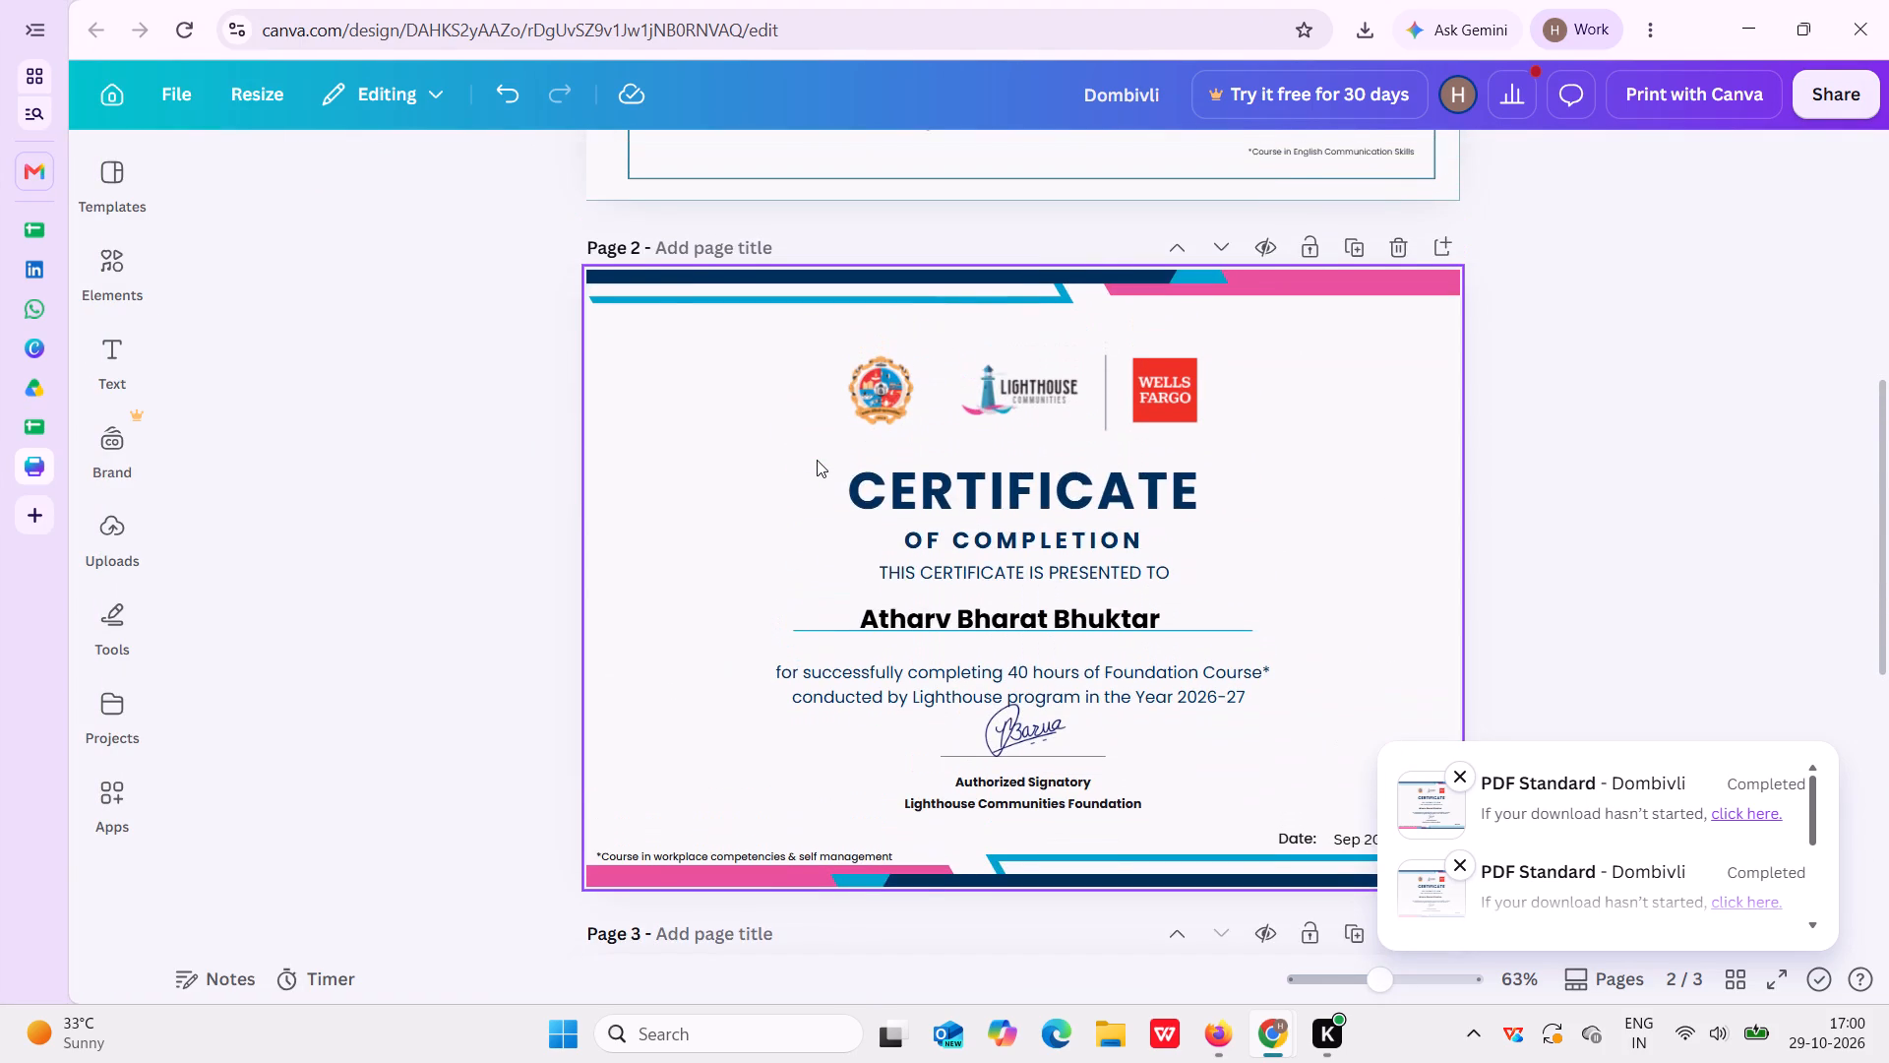
left_click(844, 622)
triple_click(844, 622)
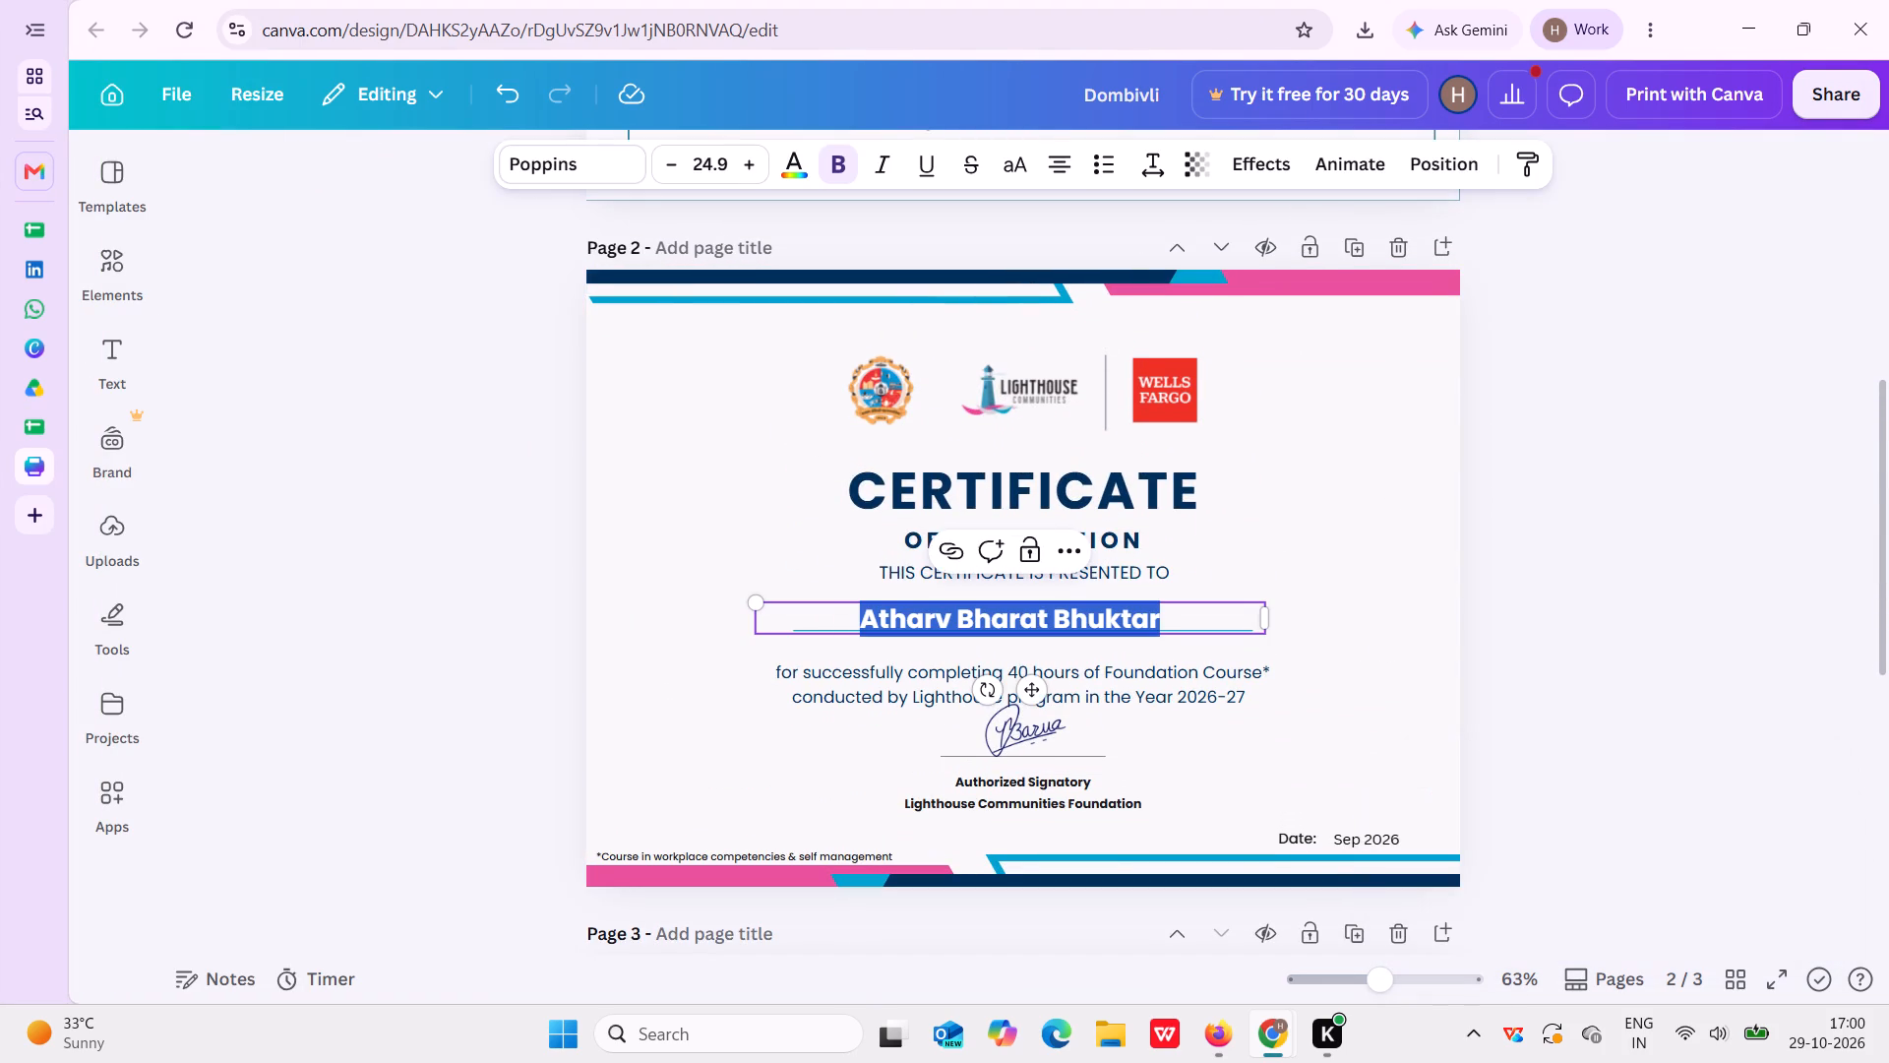
key("BackSpace")
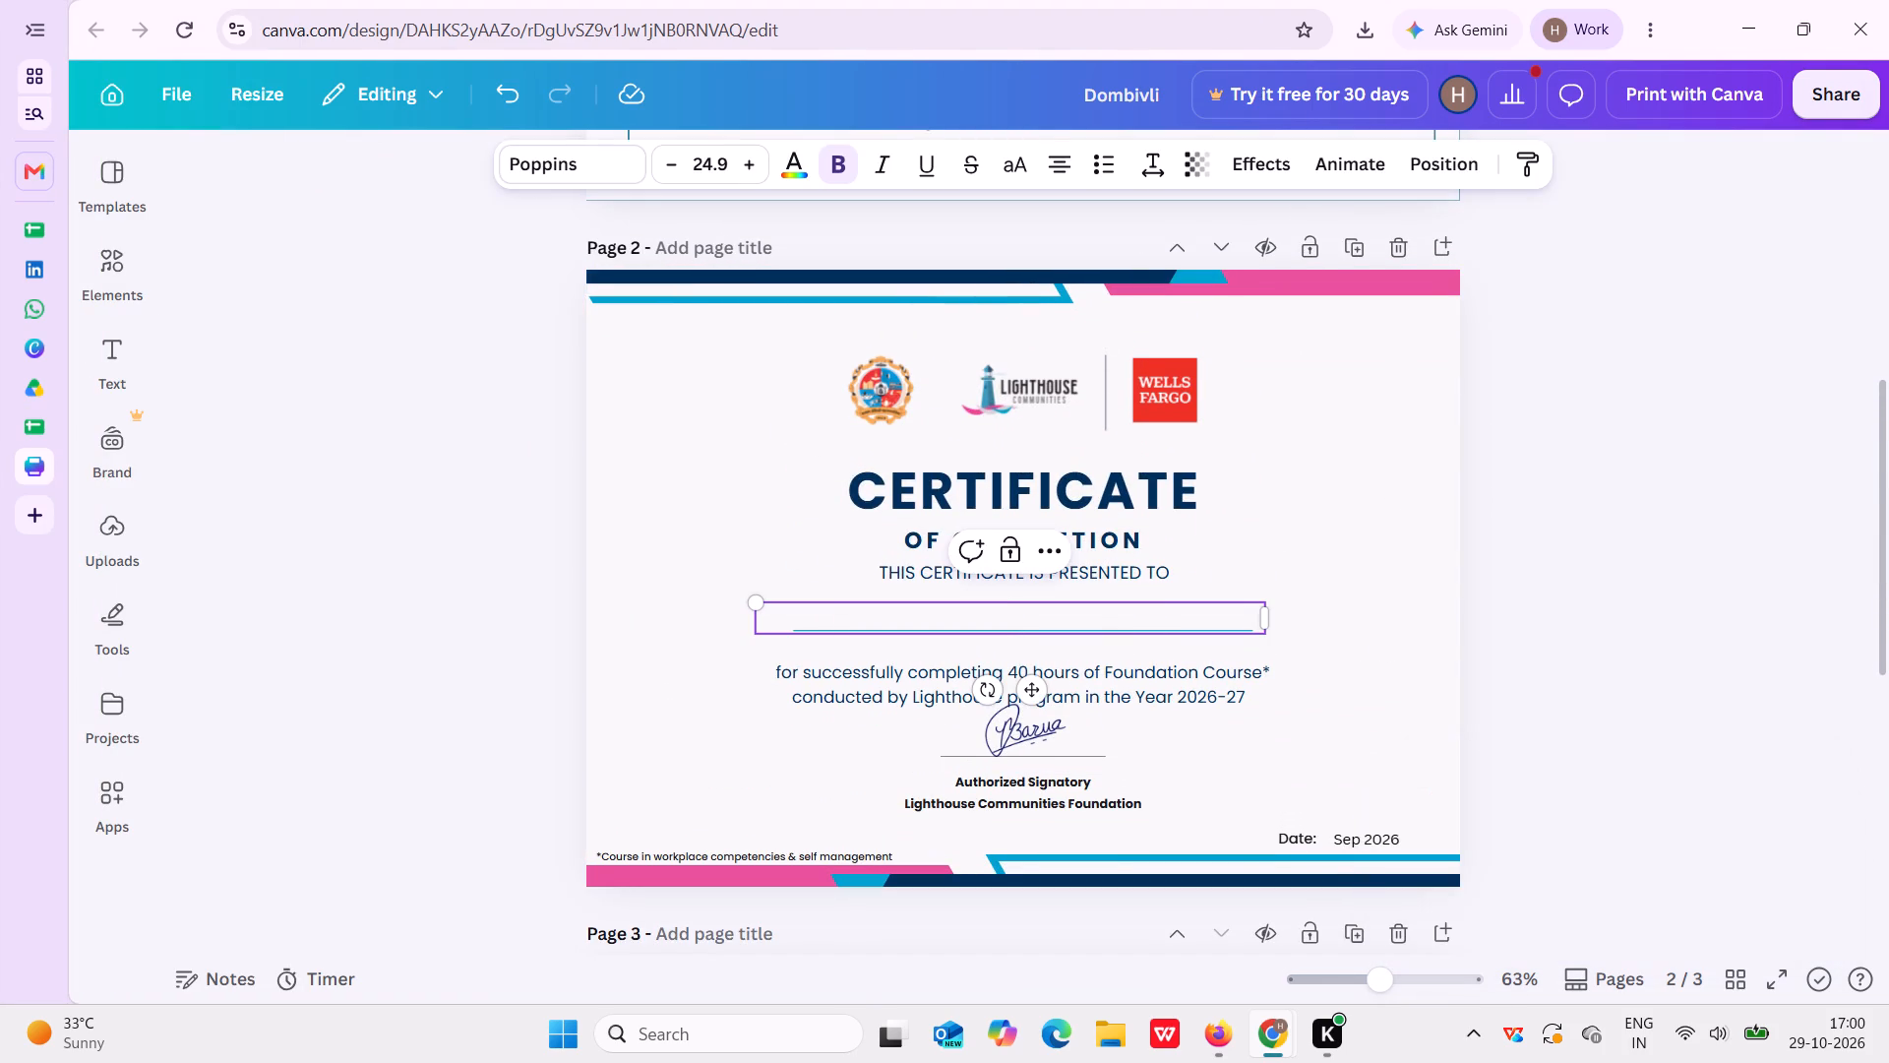
key("ctrl+v")
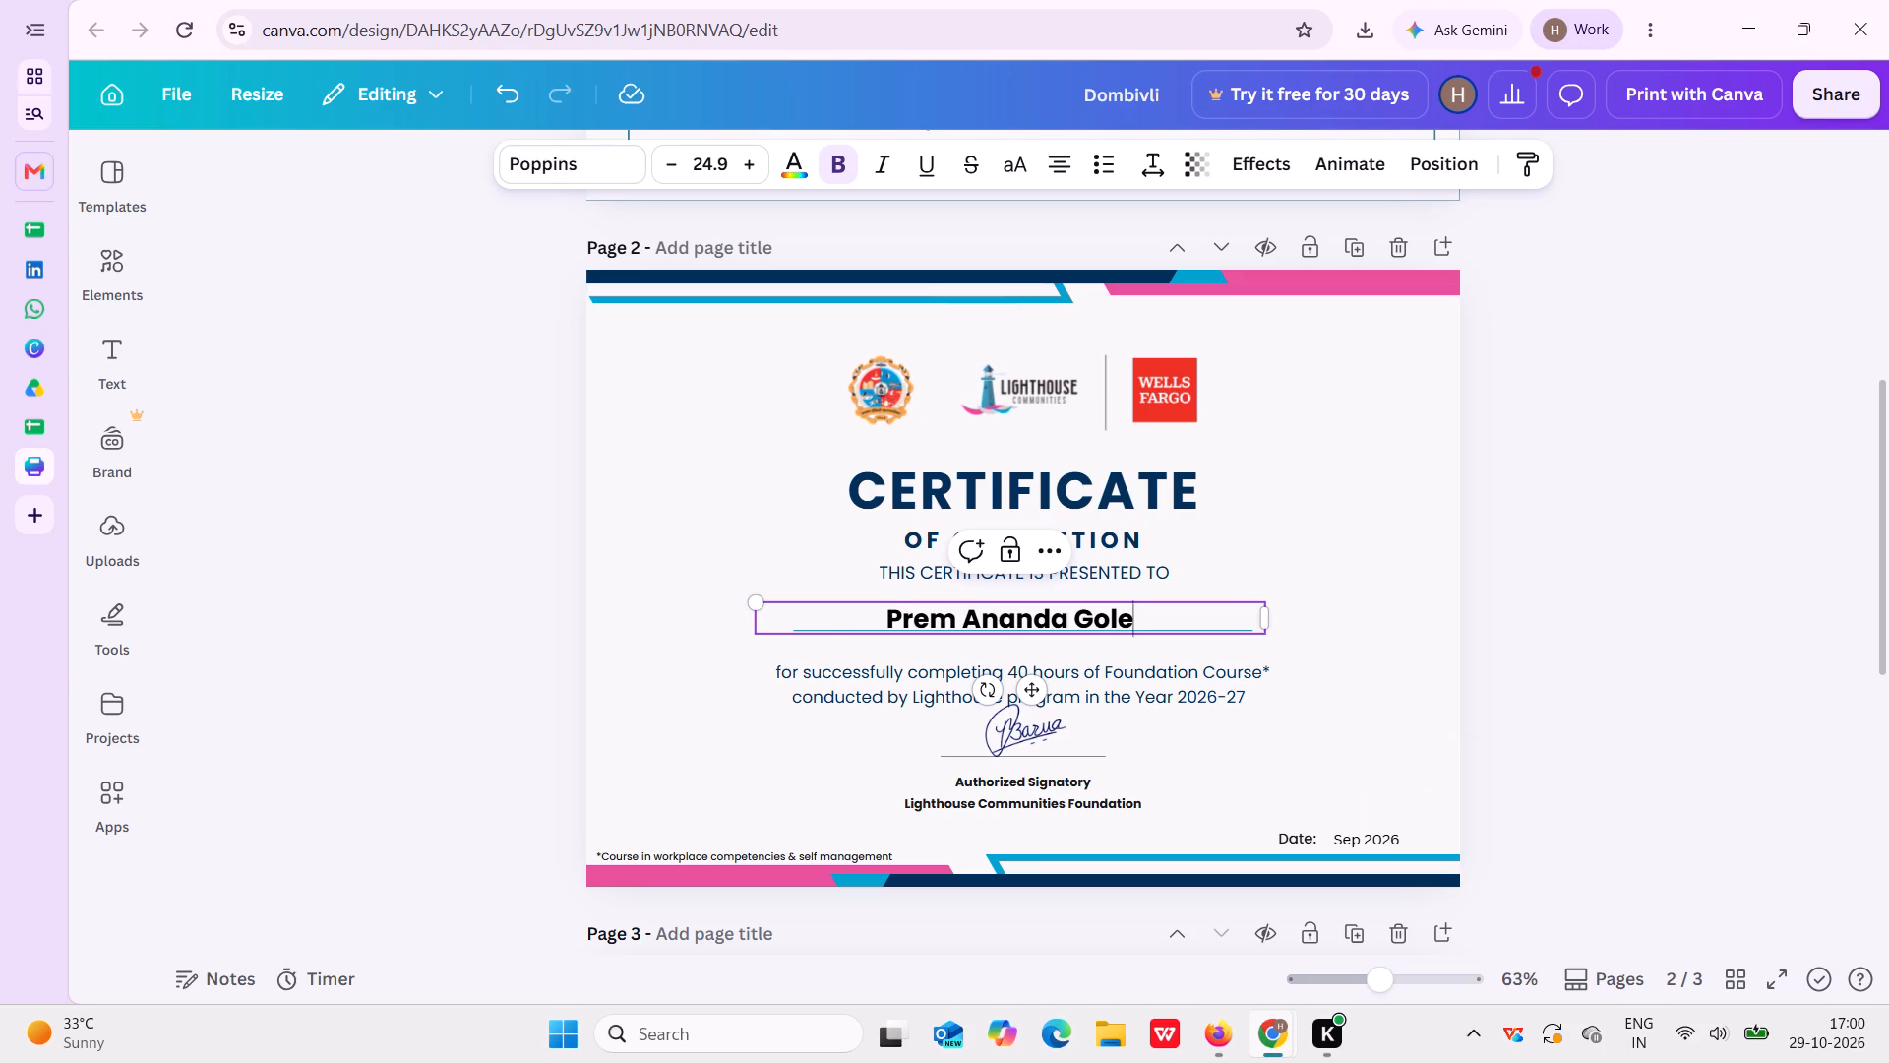
Replace the recipient name on the page 3 Course Completion certificate with the copied name of recipient number 16.
scroll(844, 622, "down", 4)
left_click(855, 555)
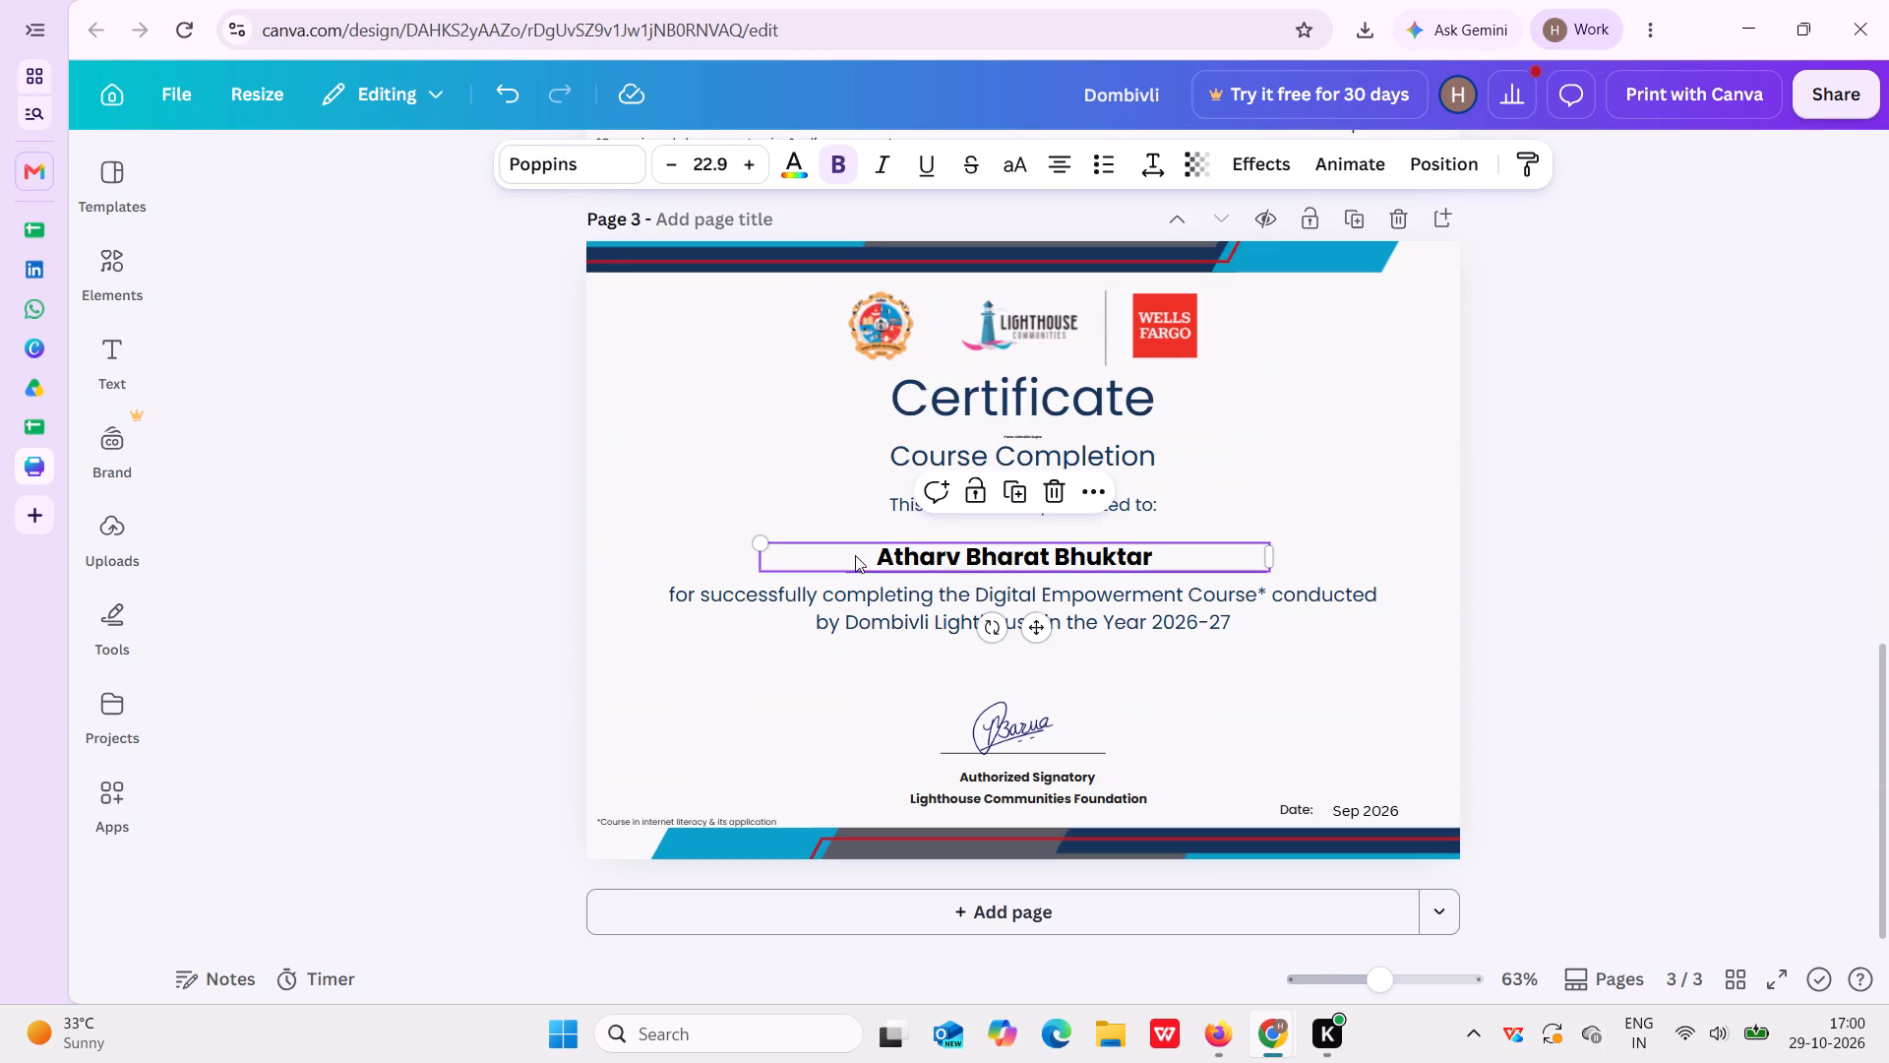
triple_click(855, 555)
key("BackSpace")
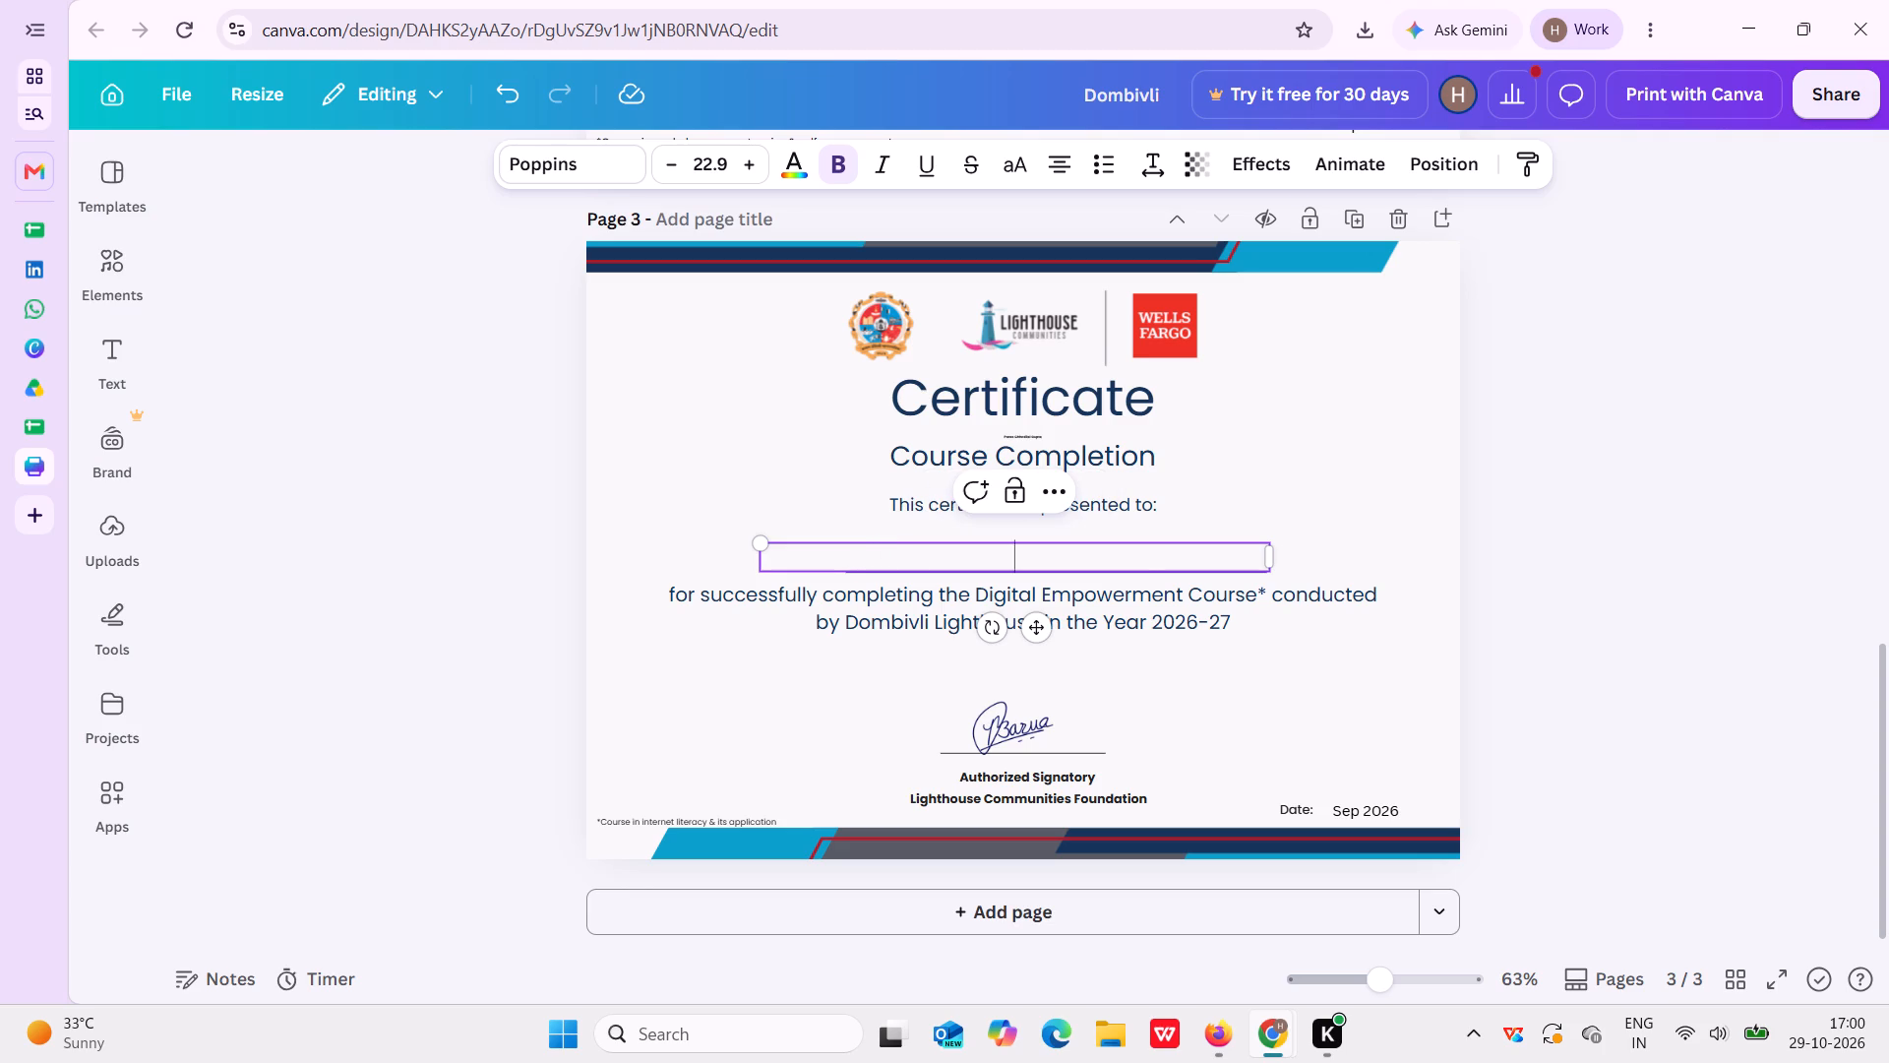
key("ctrl+v")
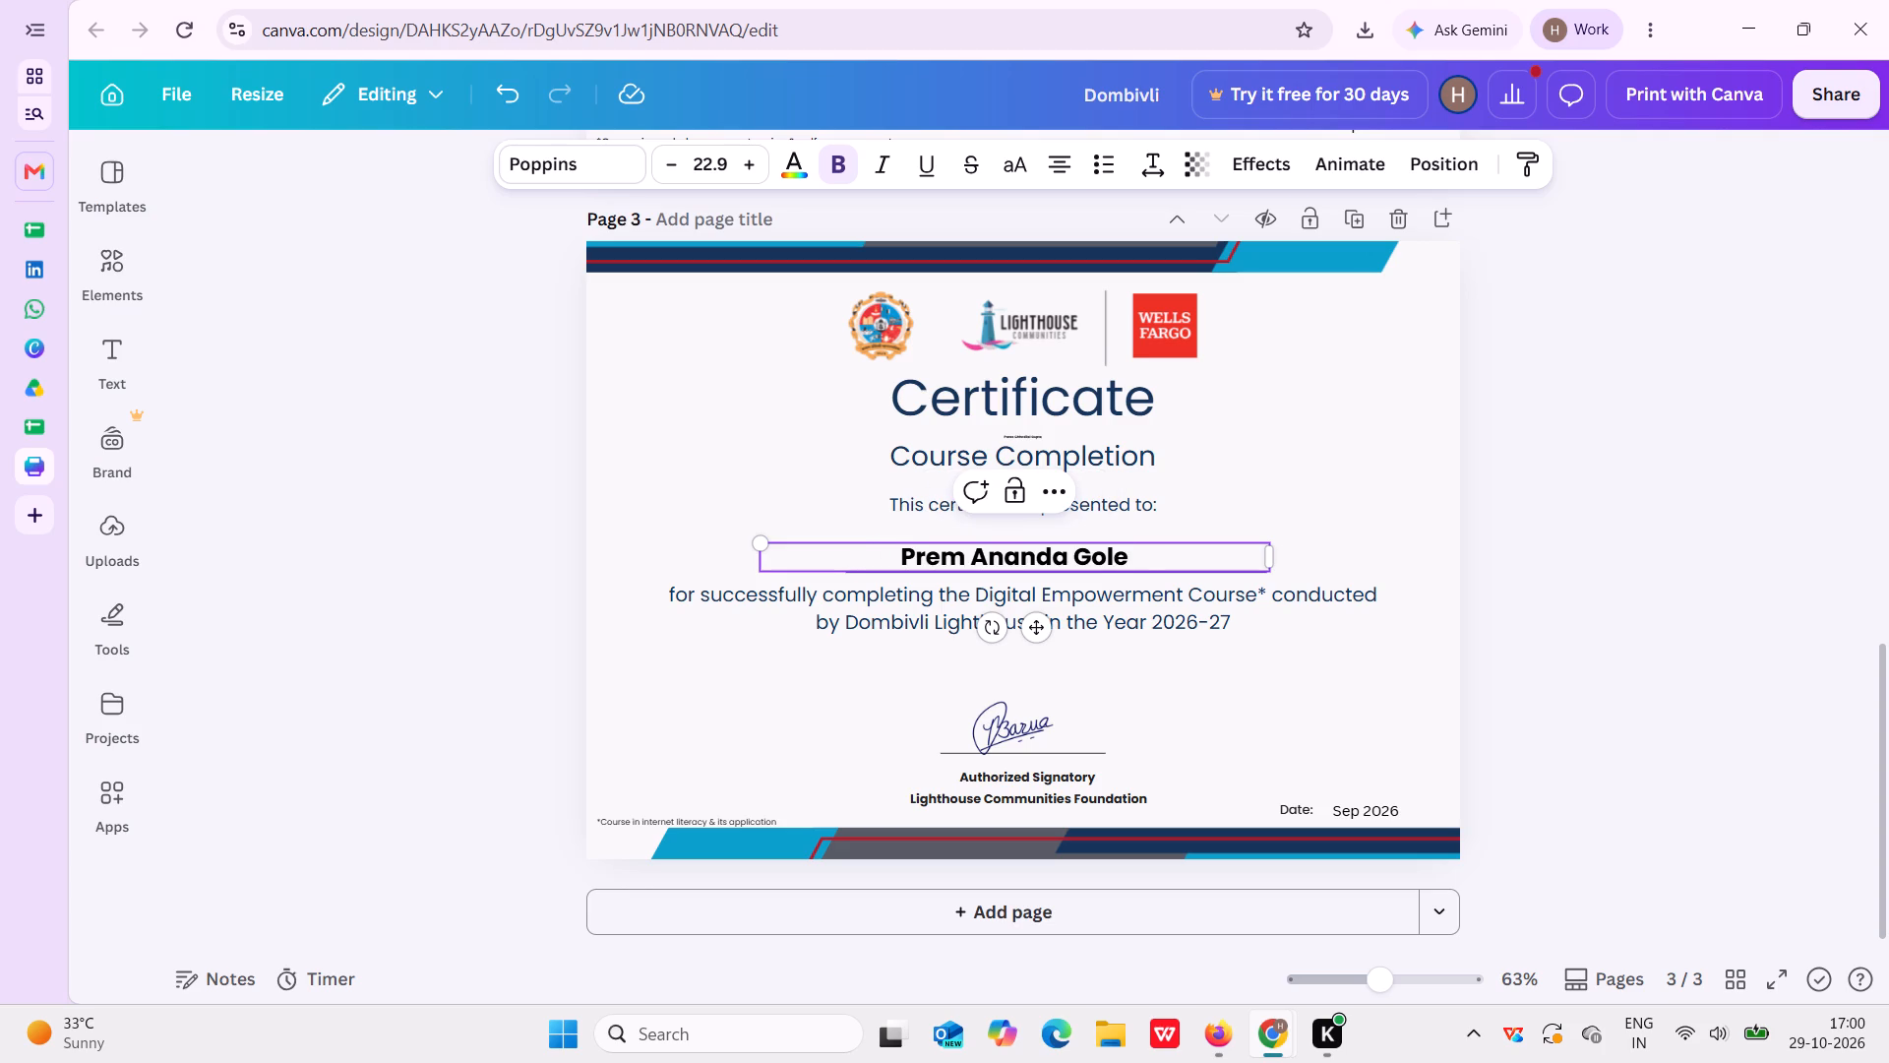
left_click(1343, 427)
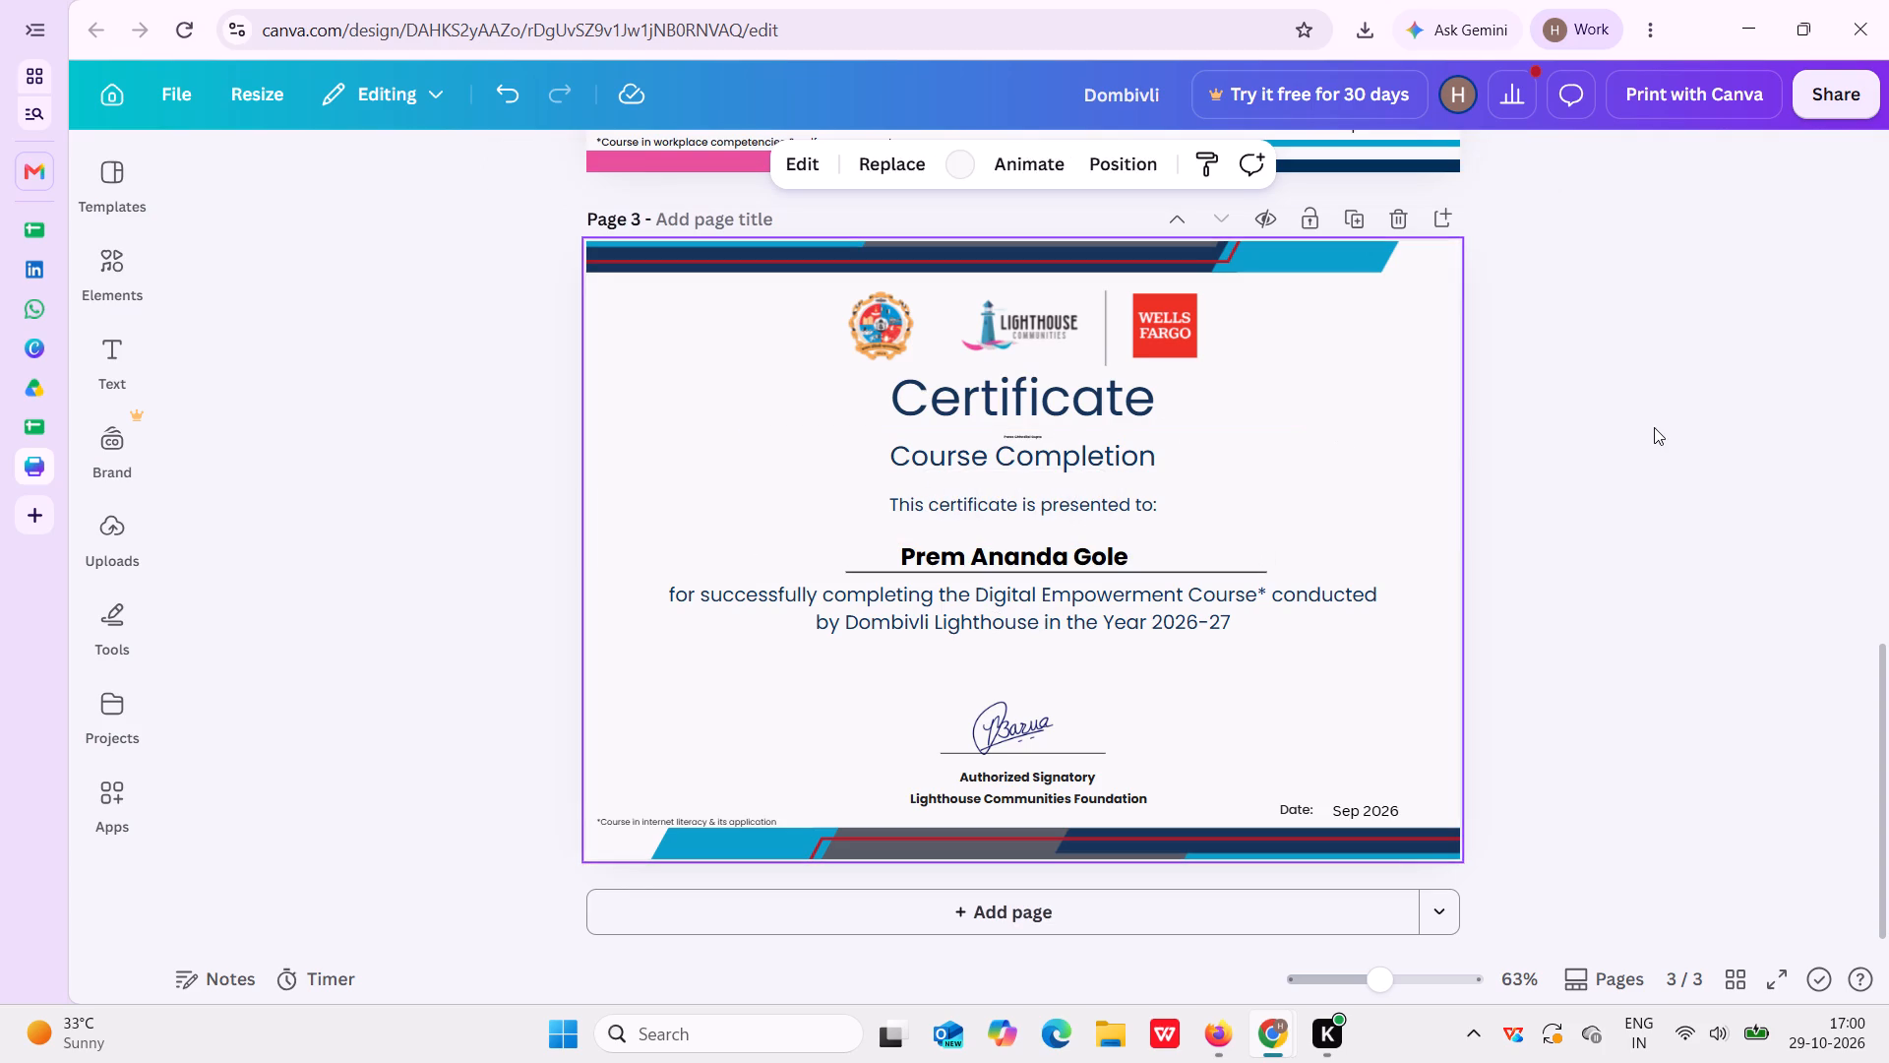
left_click(1654, 427)
Check the recipient name and its placement on the page 2 and page 3 certificates.
scroll(1654, 427, "up", 4)
scroll(1654, 427, "down", 1)
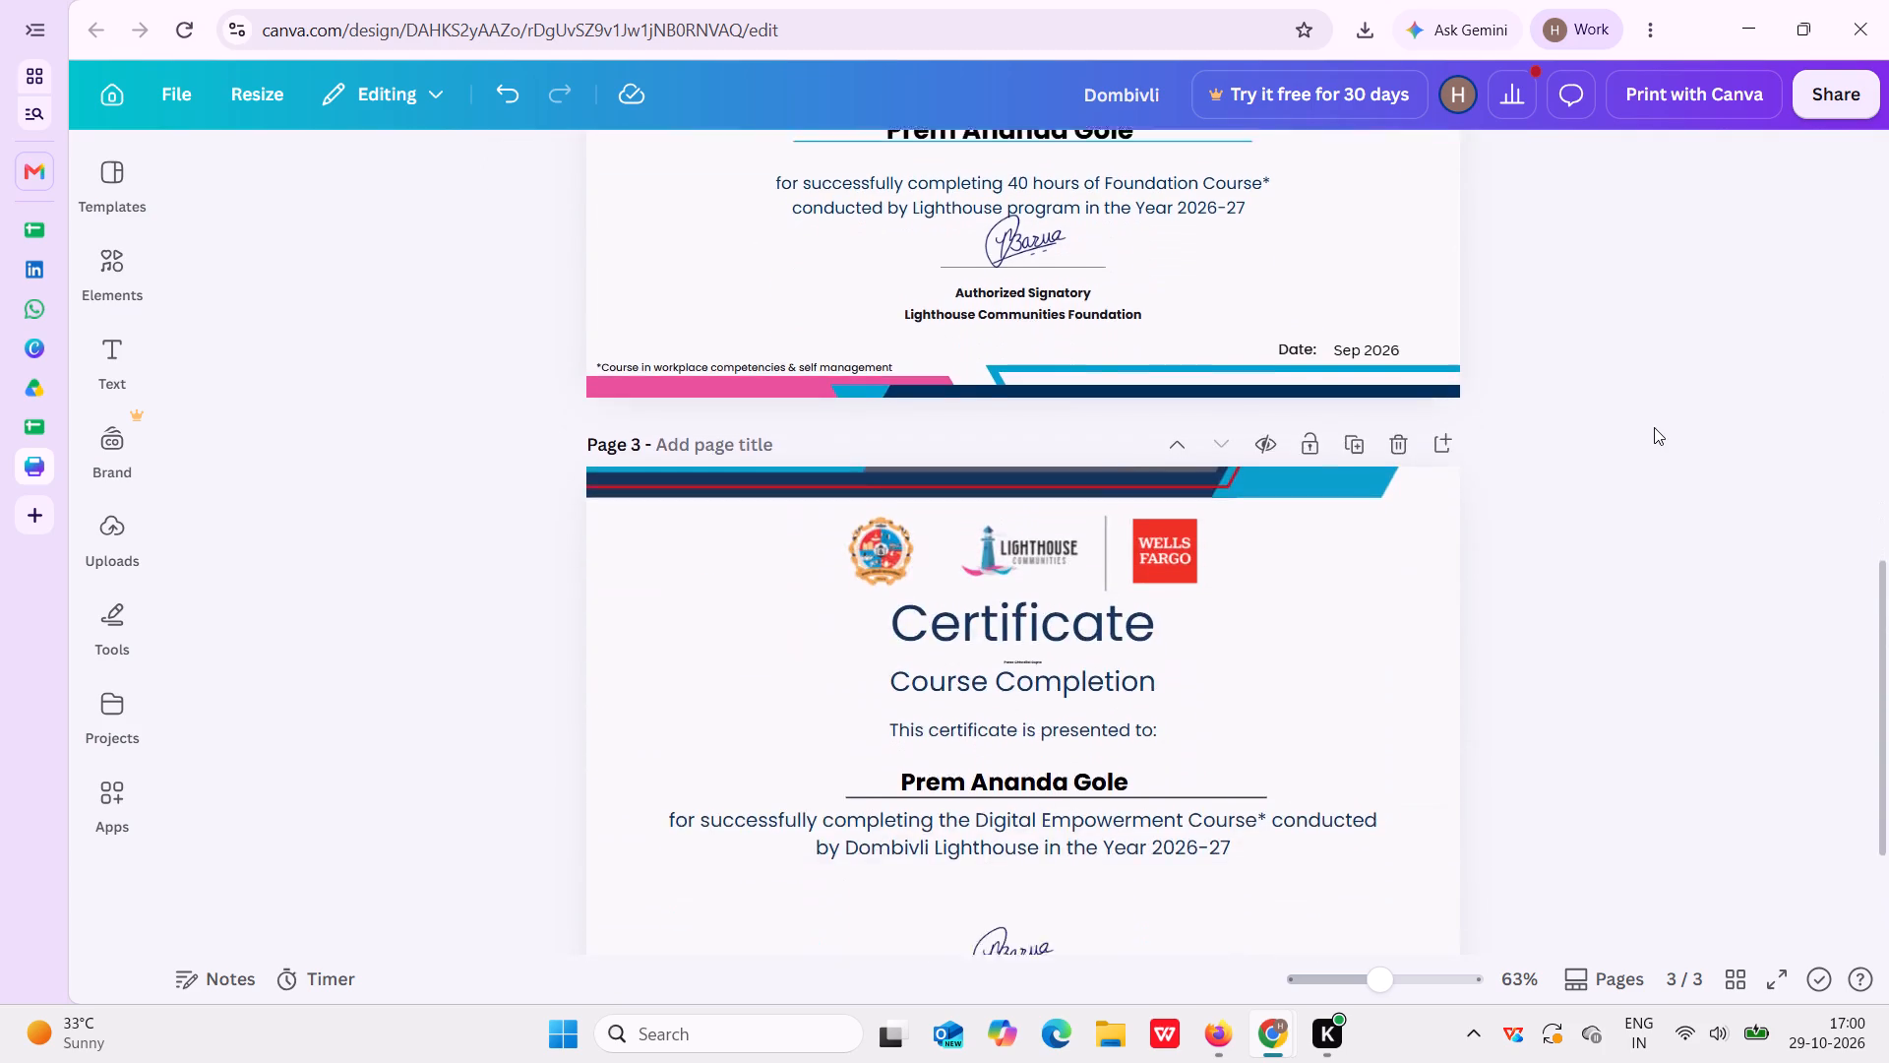
scroll(1654, 427, "down", 3)
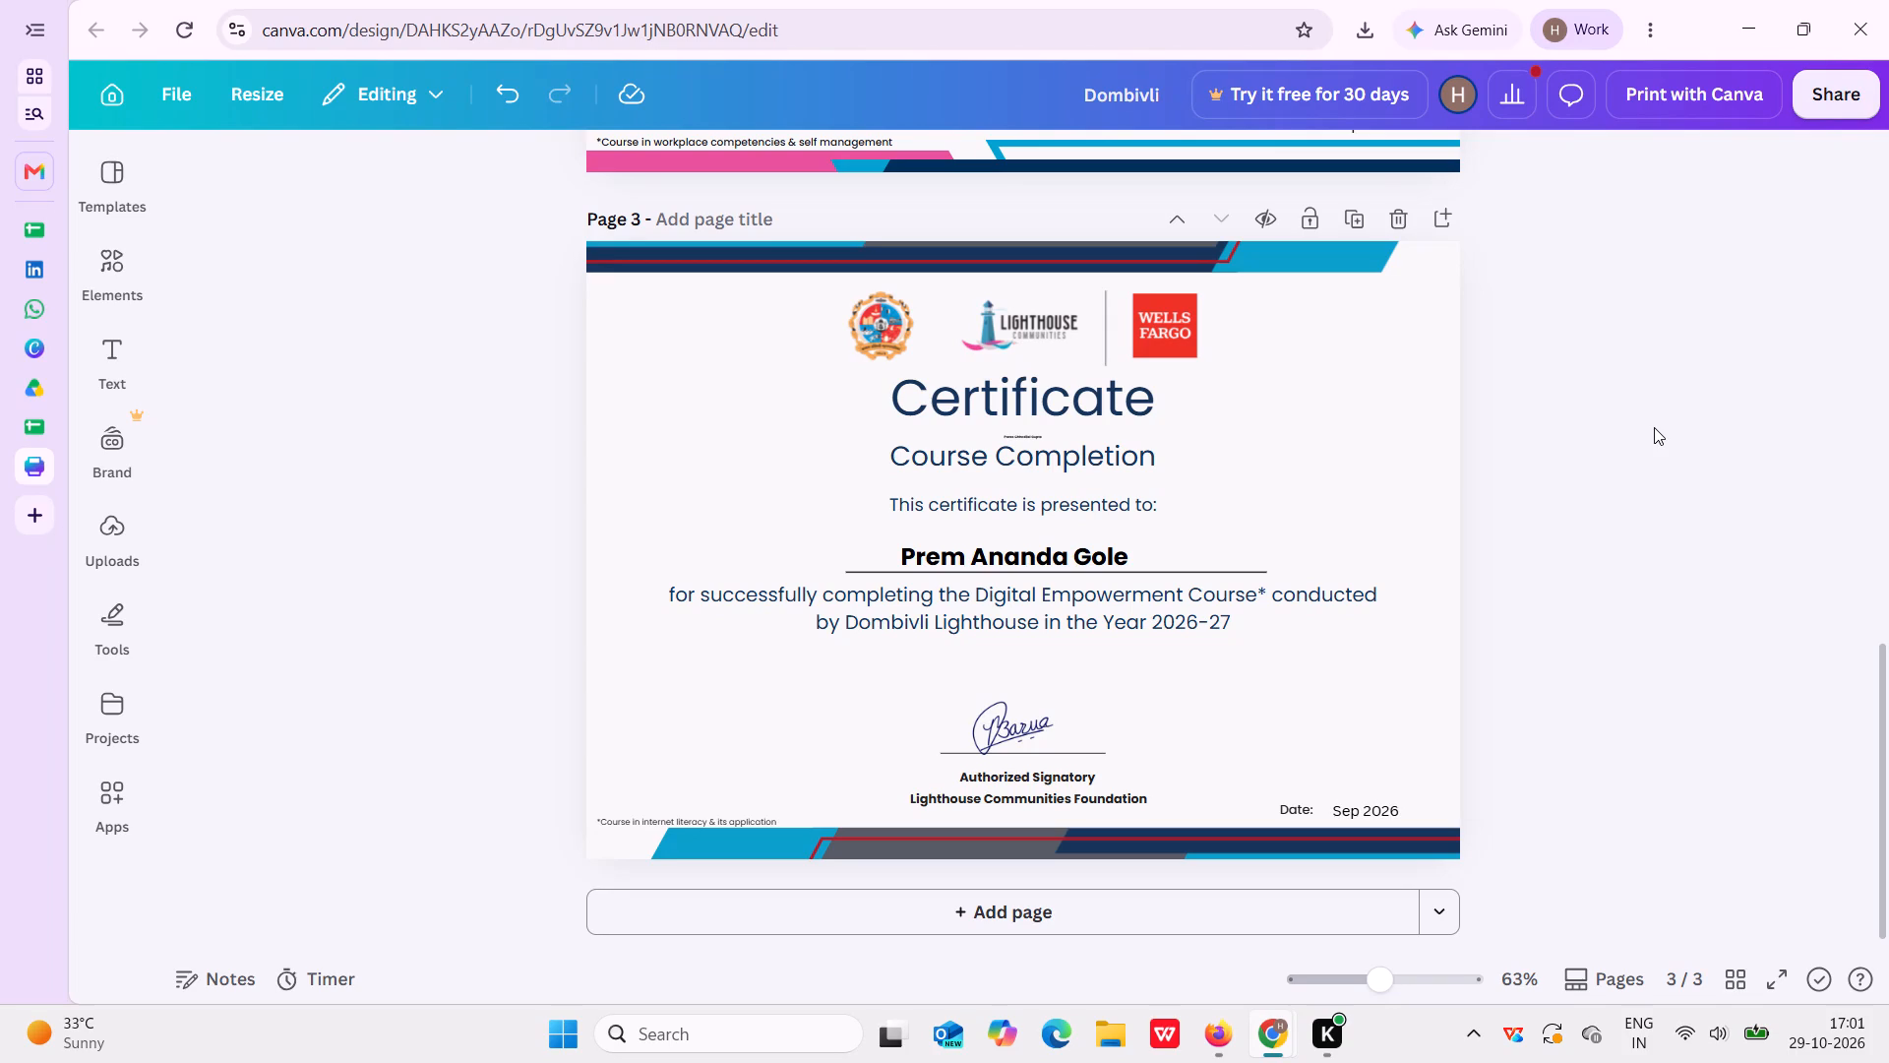
scroll(1654, 427, "up", 5)
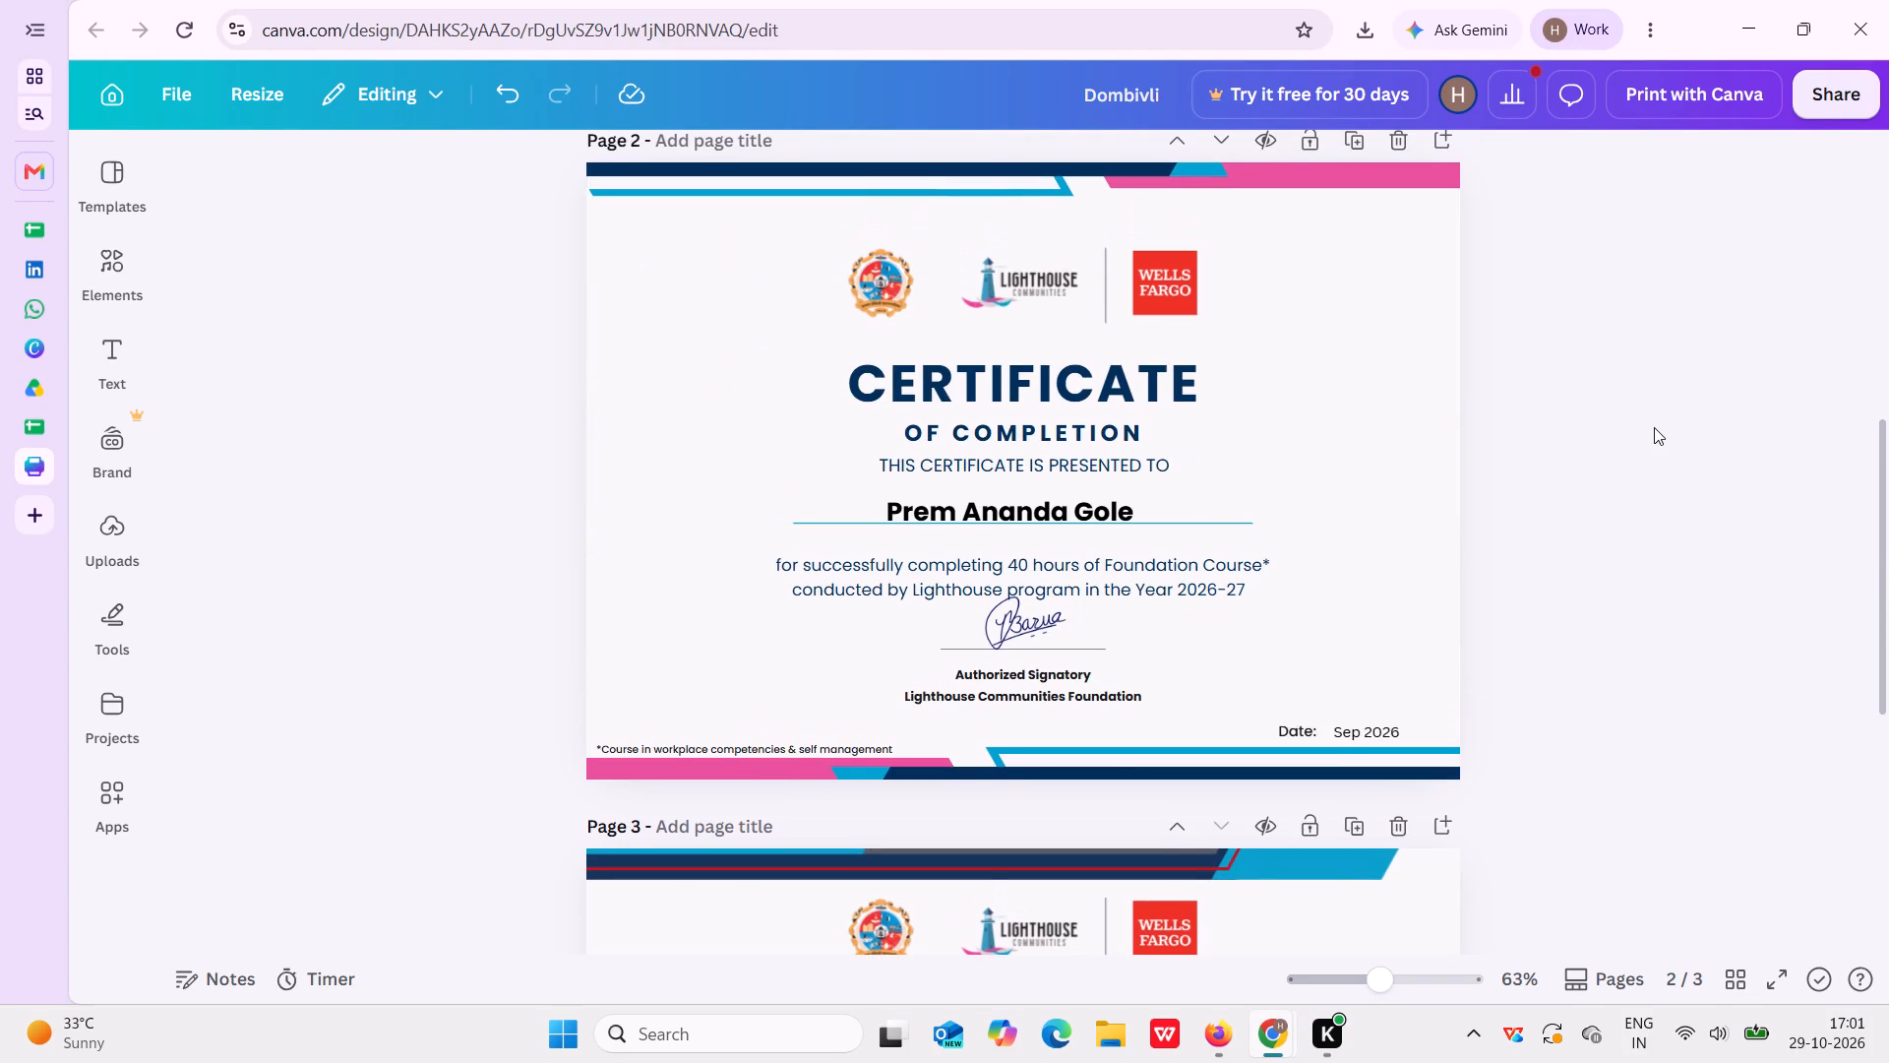
left_click(1081, 520)
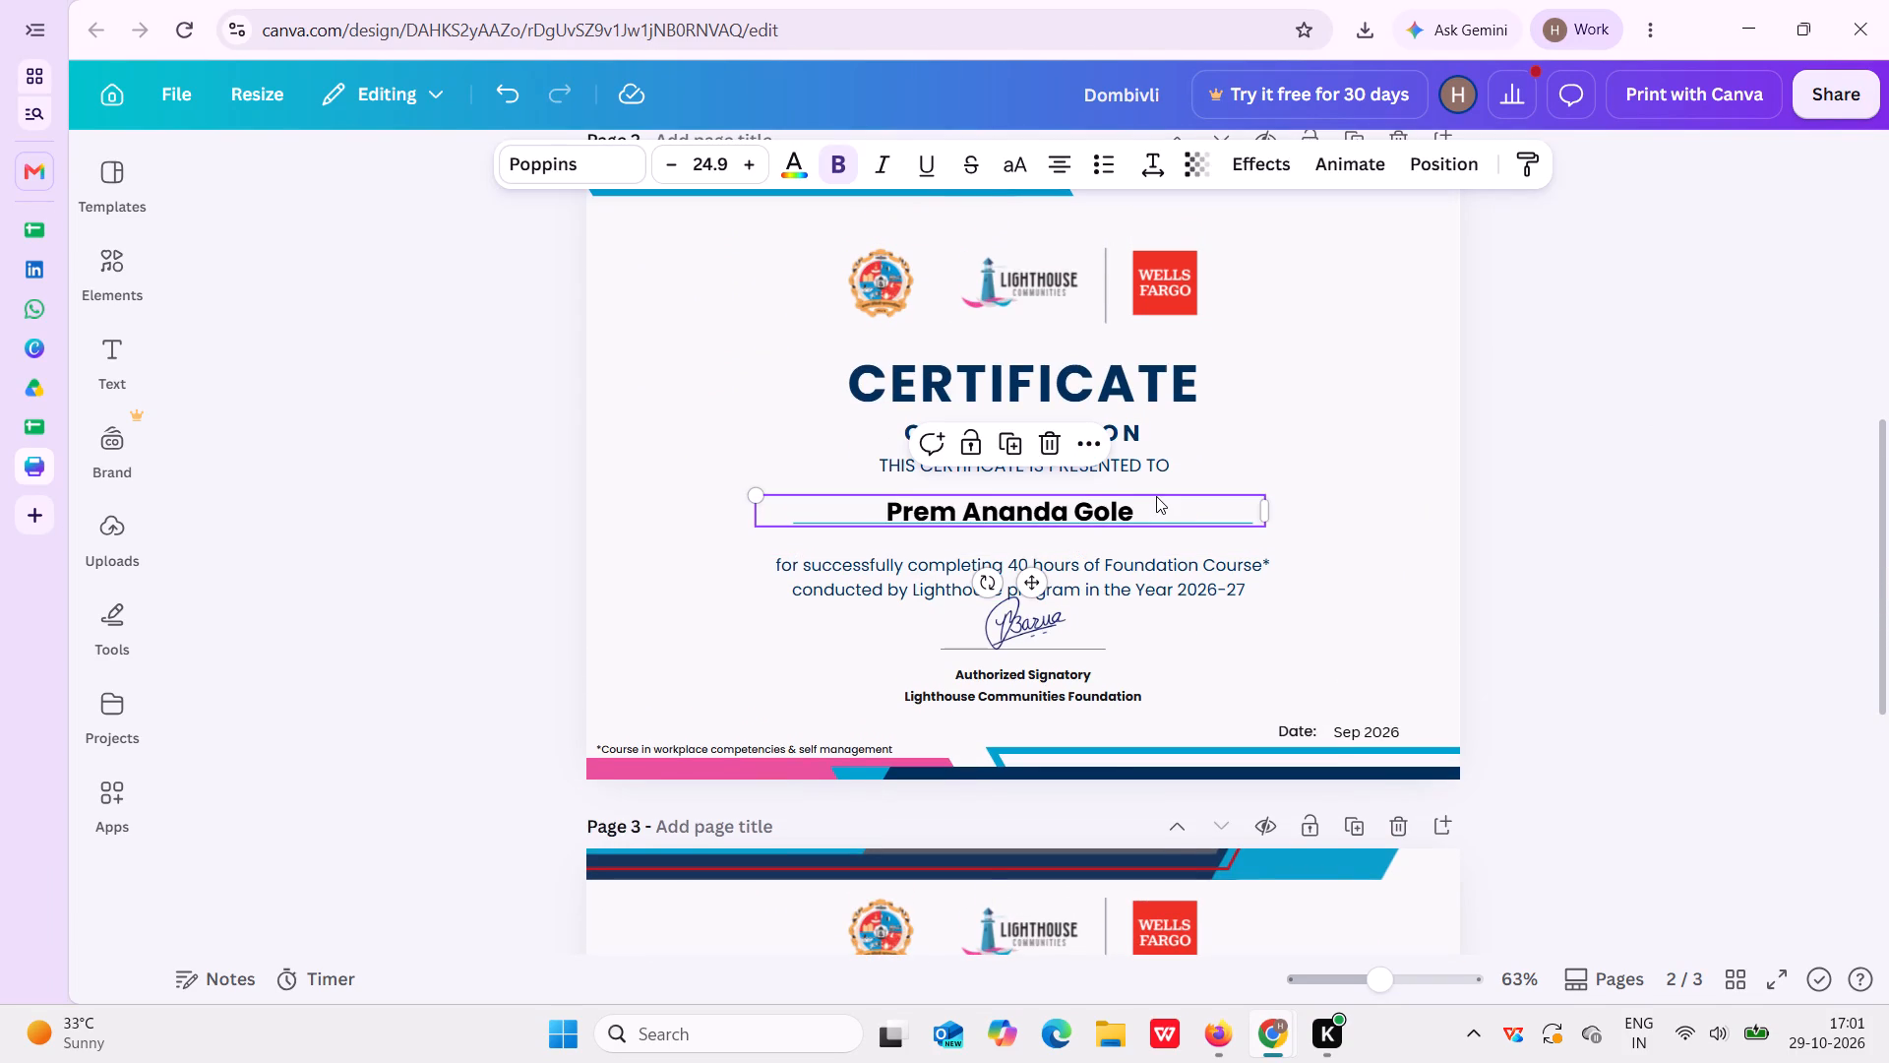
left_click(1159, 498)
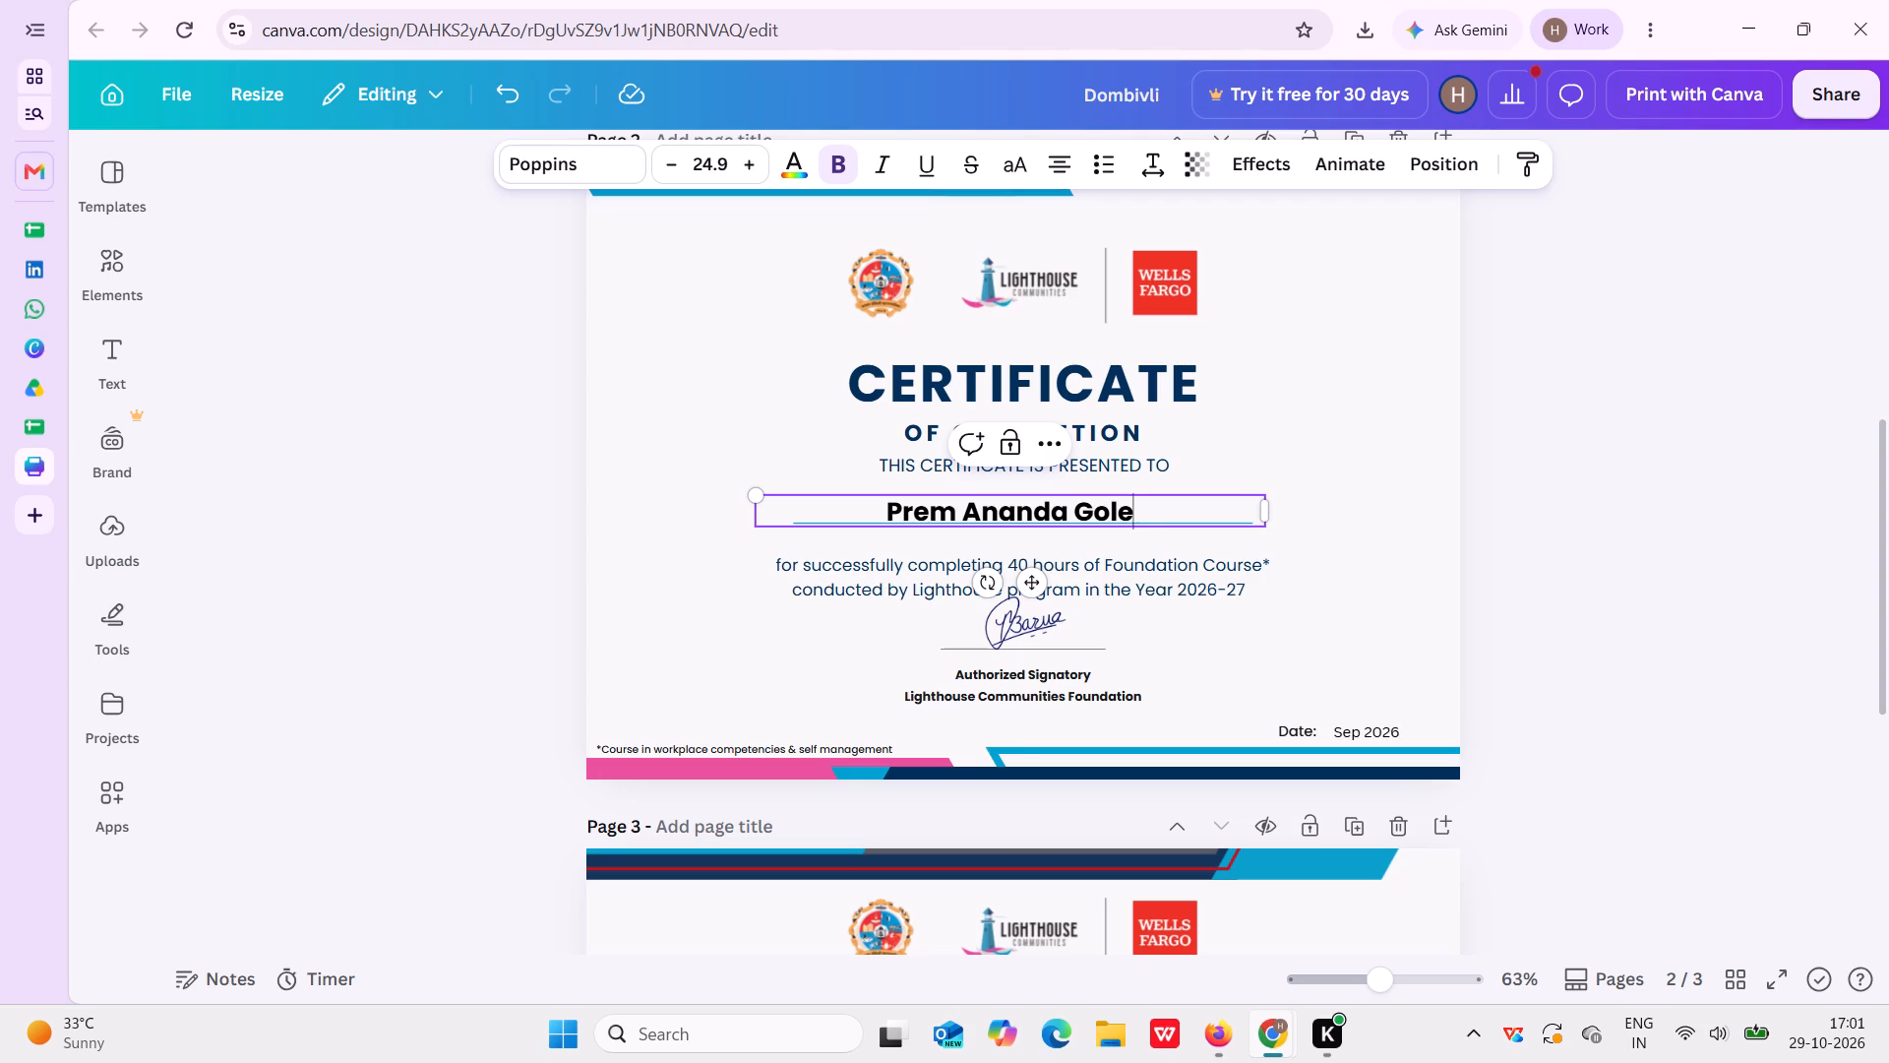
left_click(1423, 407)
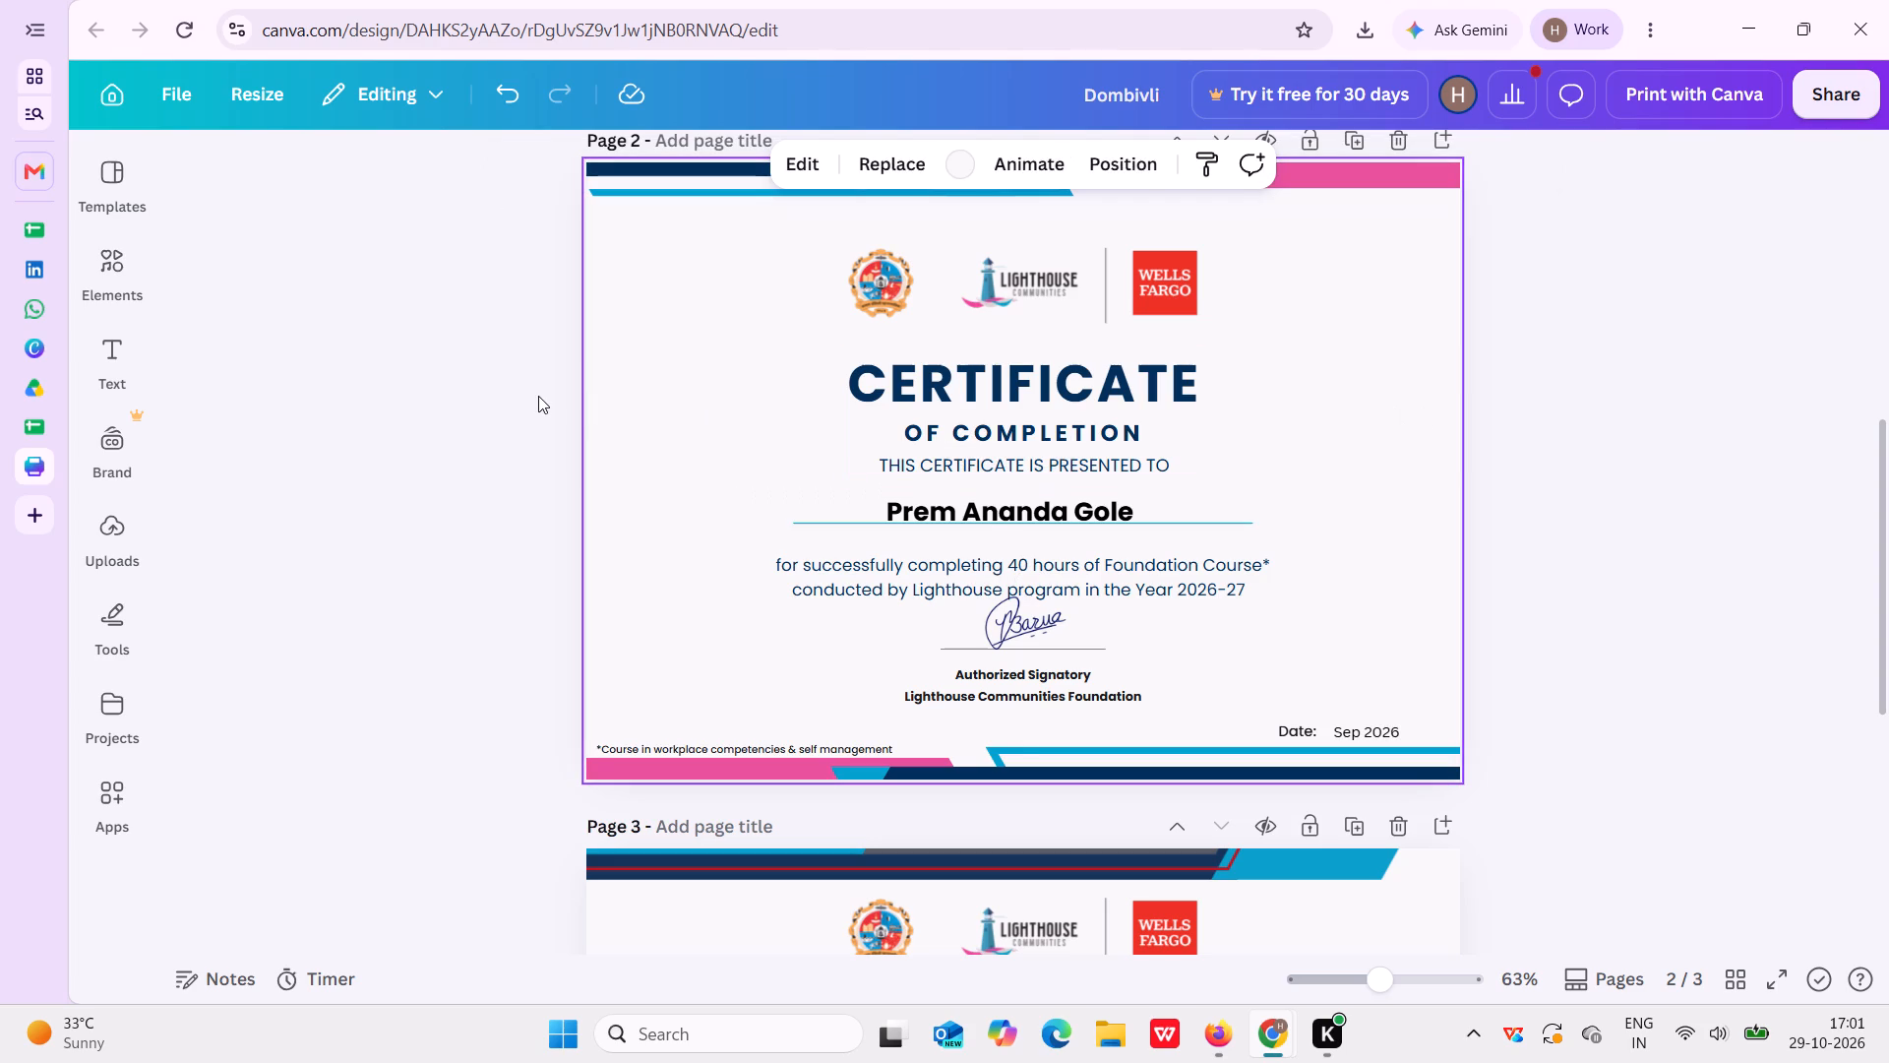
scroll(487, 387, "down", 3)
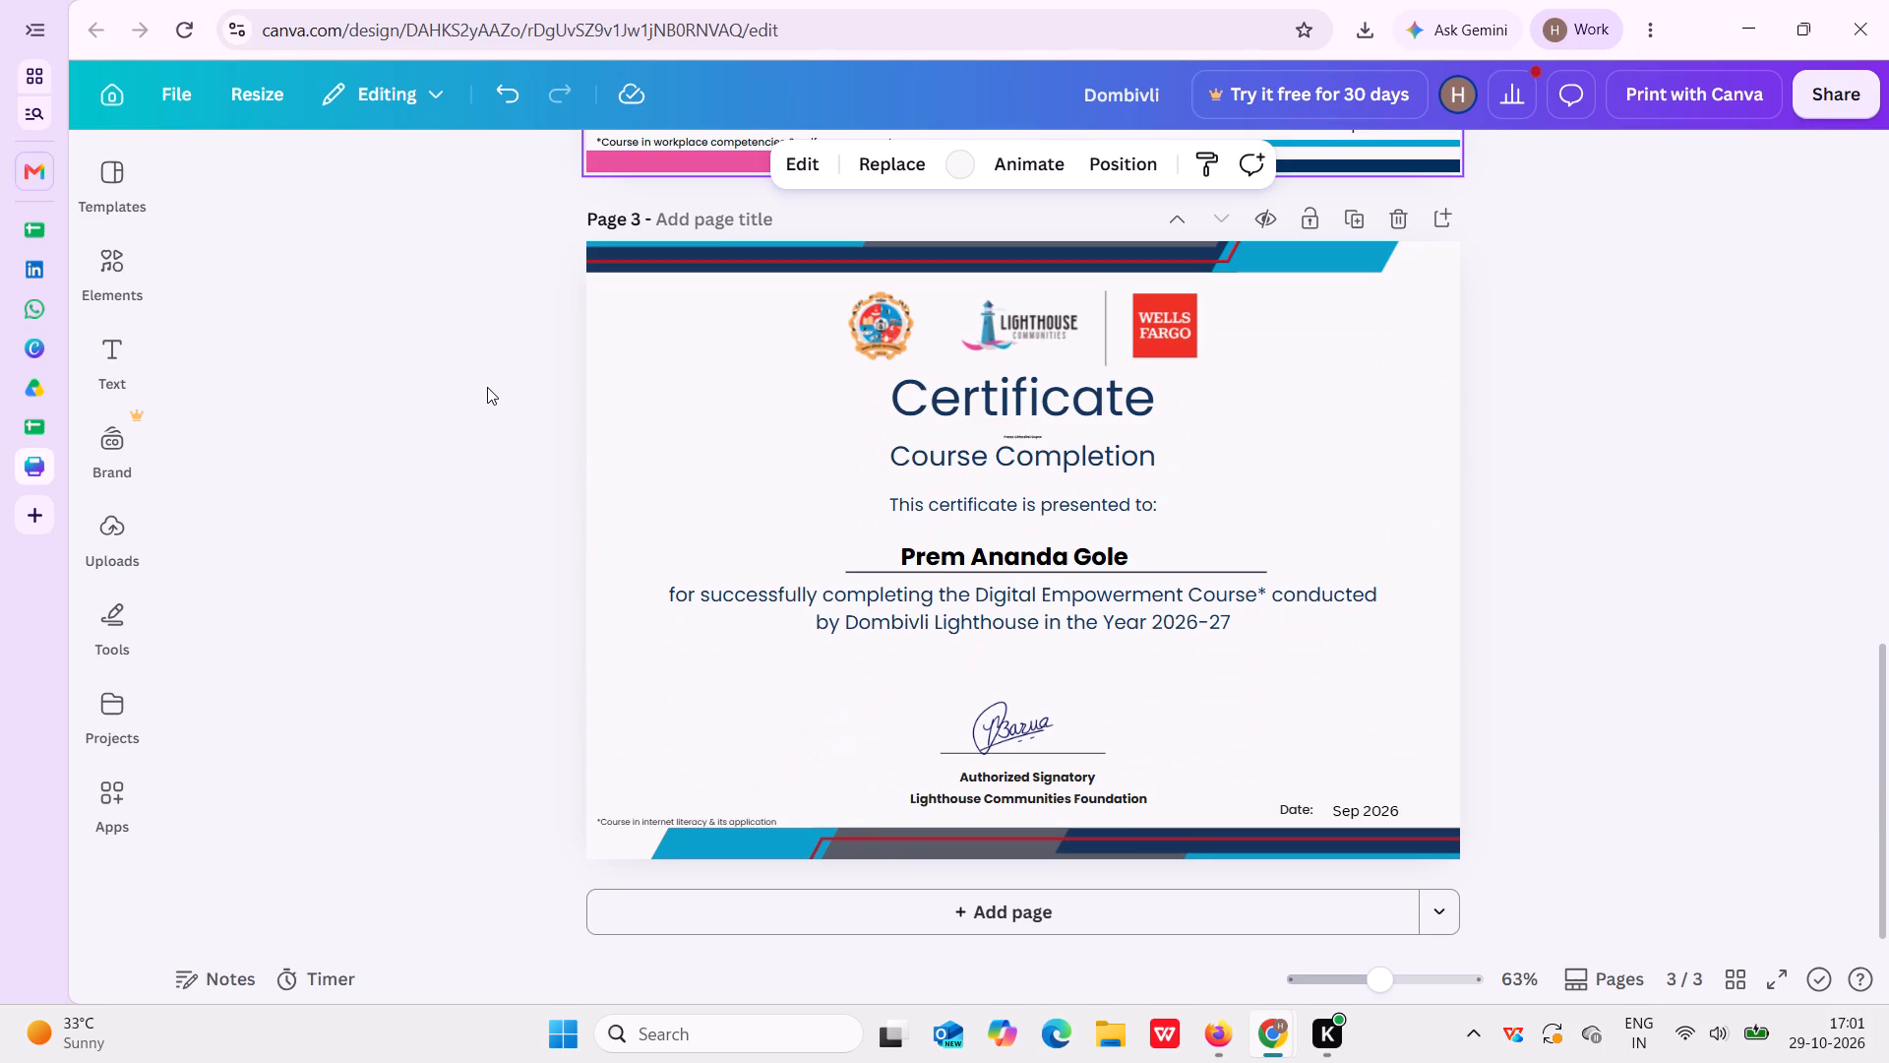
scroll(487, 387, "down", 1)
scroll(487, 387, "up", 4)
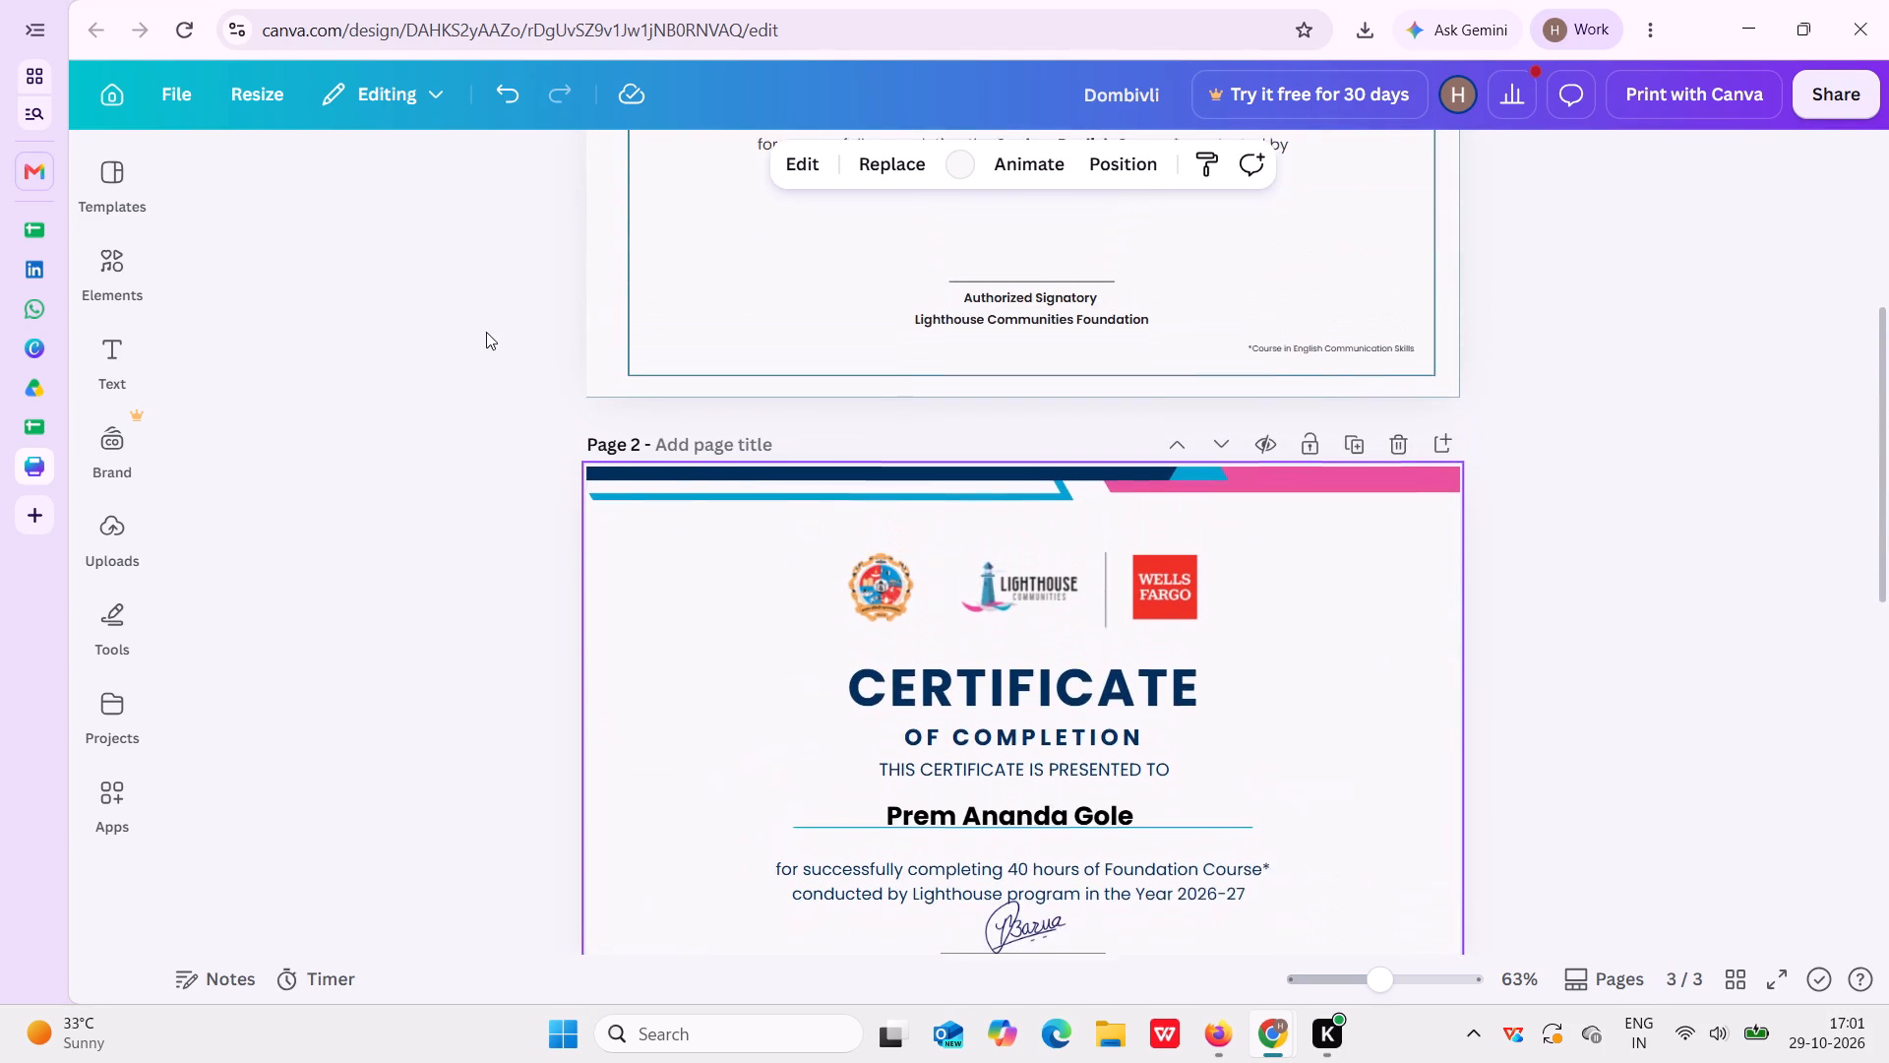
scroll(516, 253, "down", 2)
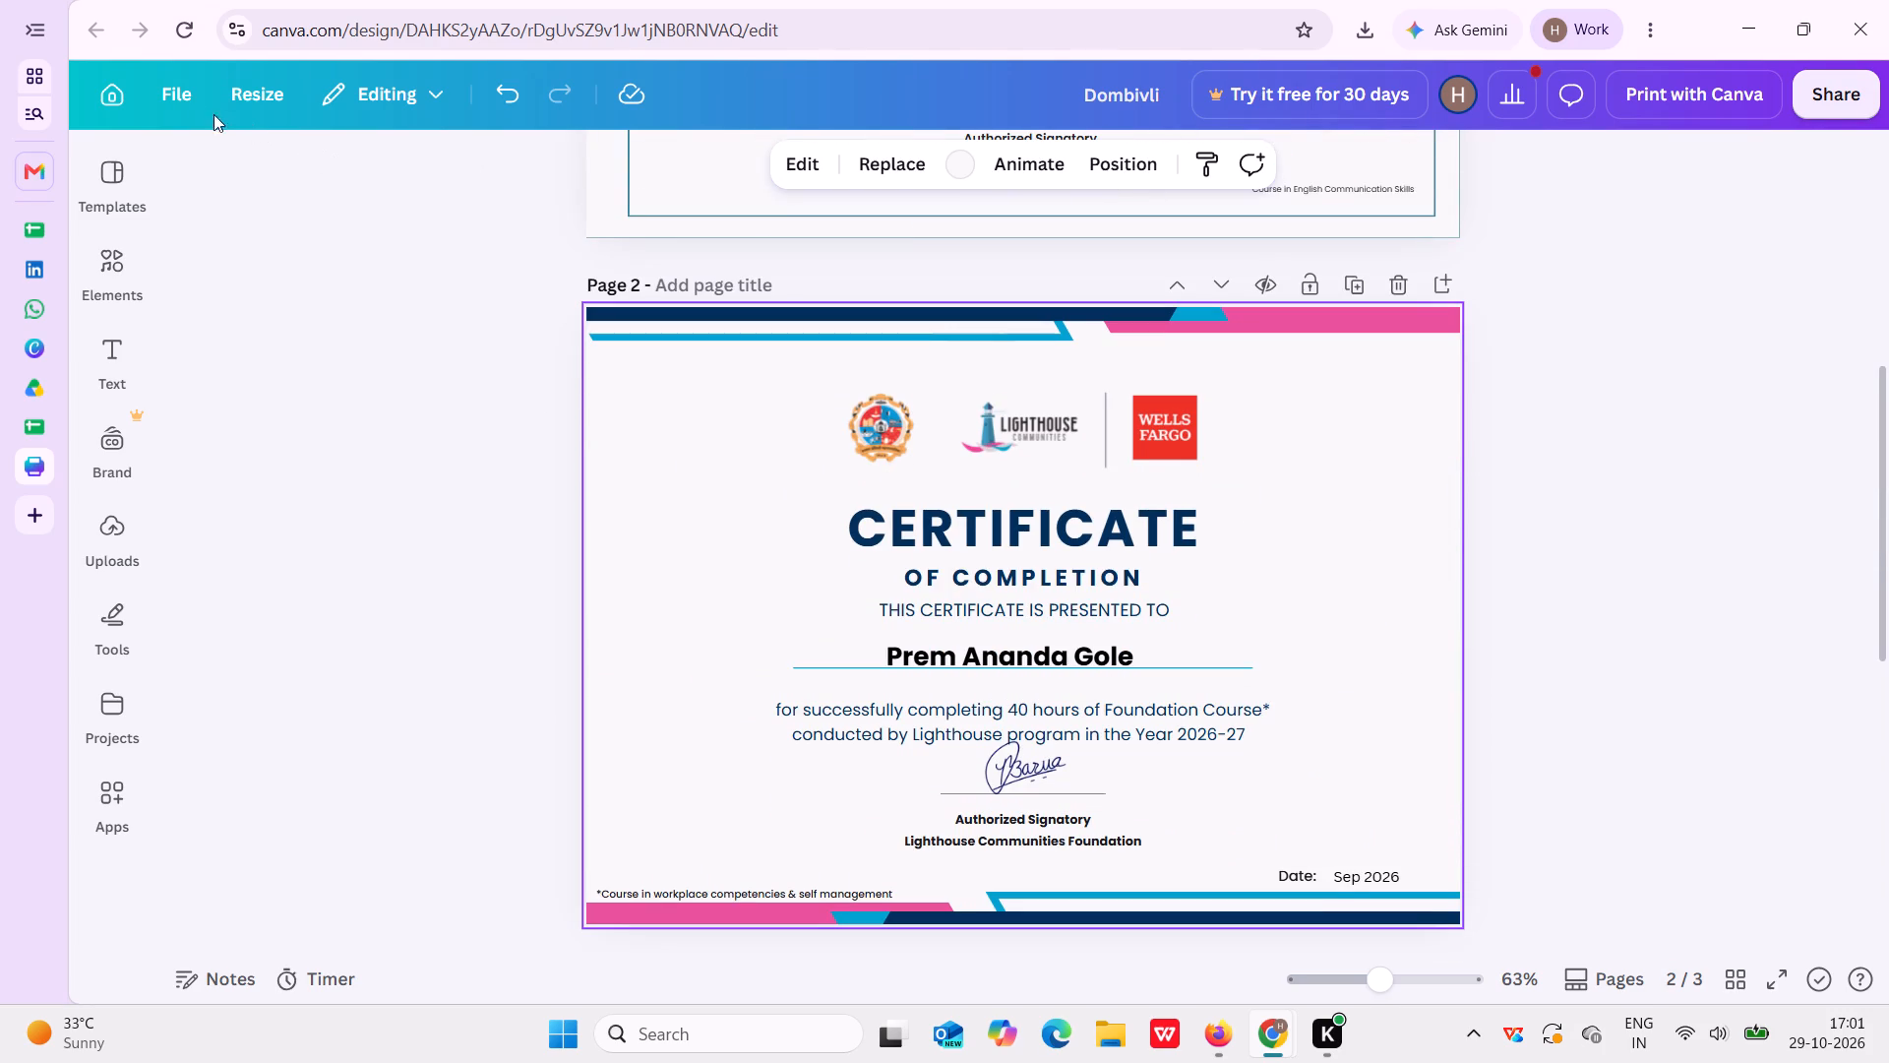
Download pages 2–3 of the Dombivli design as a PDF with the Digital preset.
left_click(186, 97)
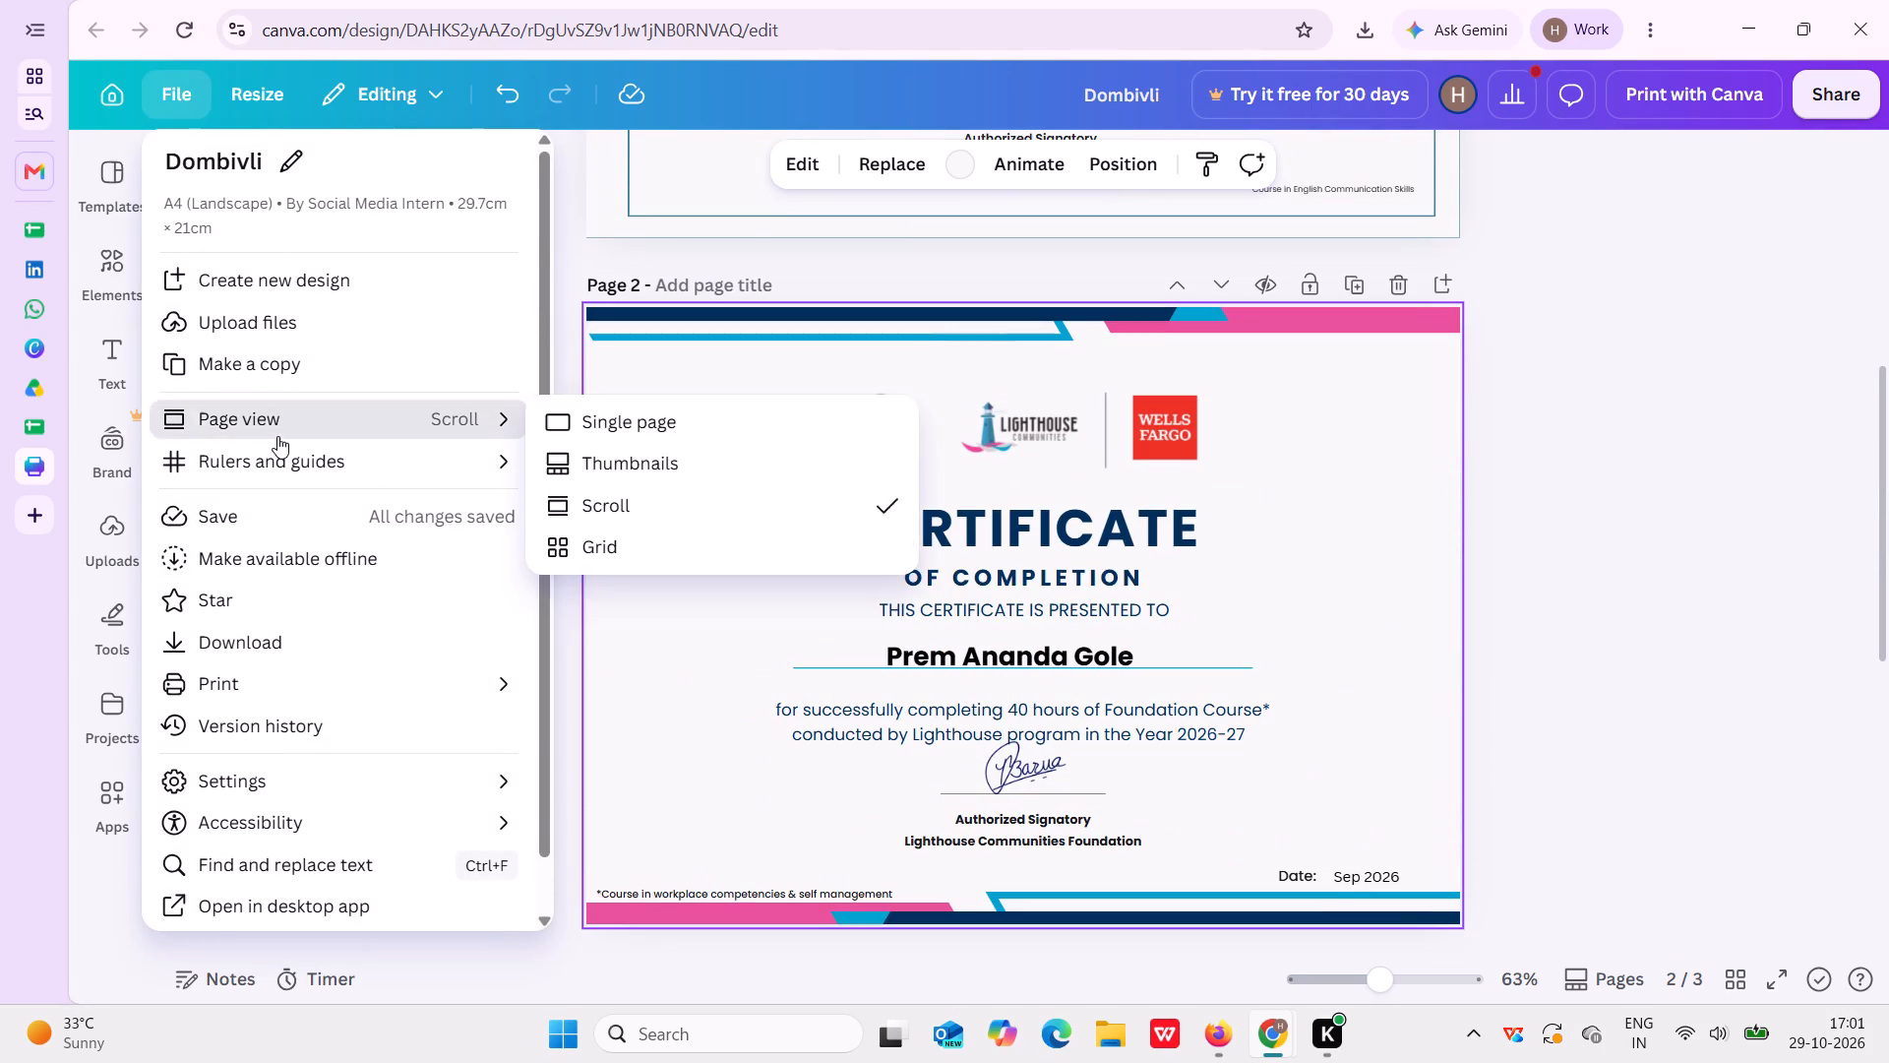
left_click(257, 628)
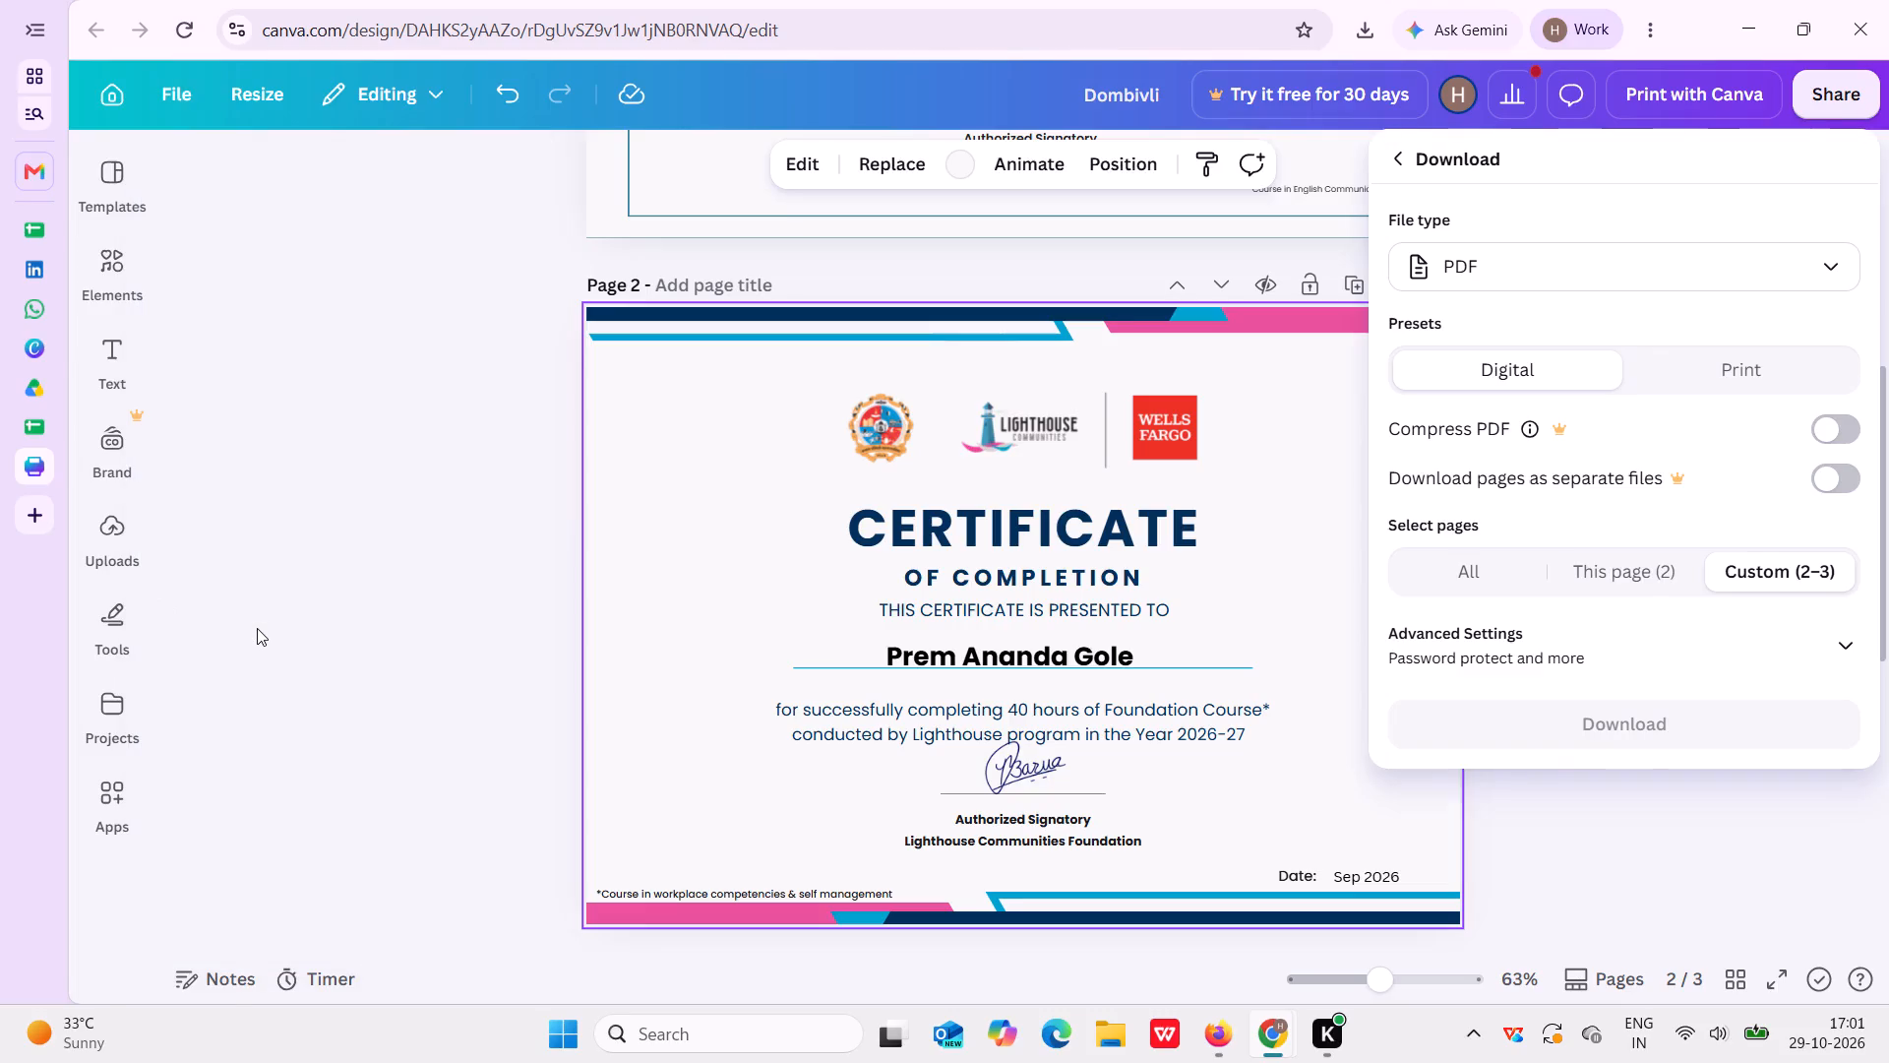
left_click(1624, 726)
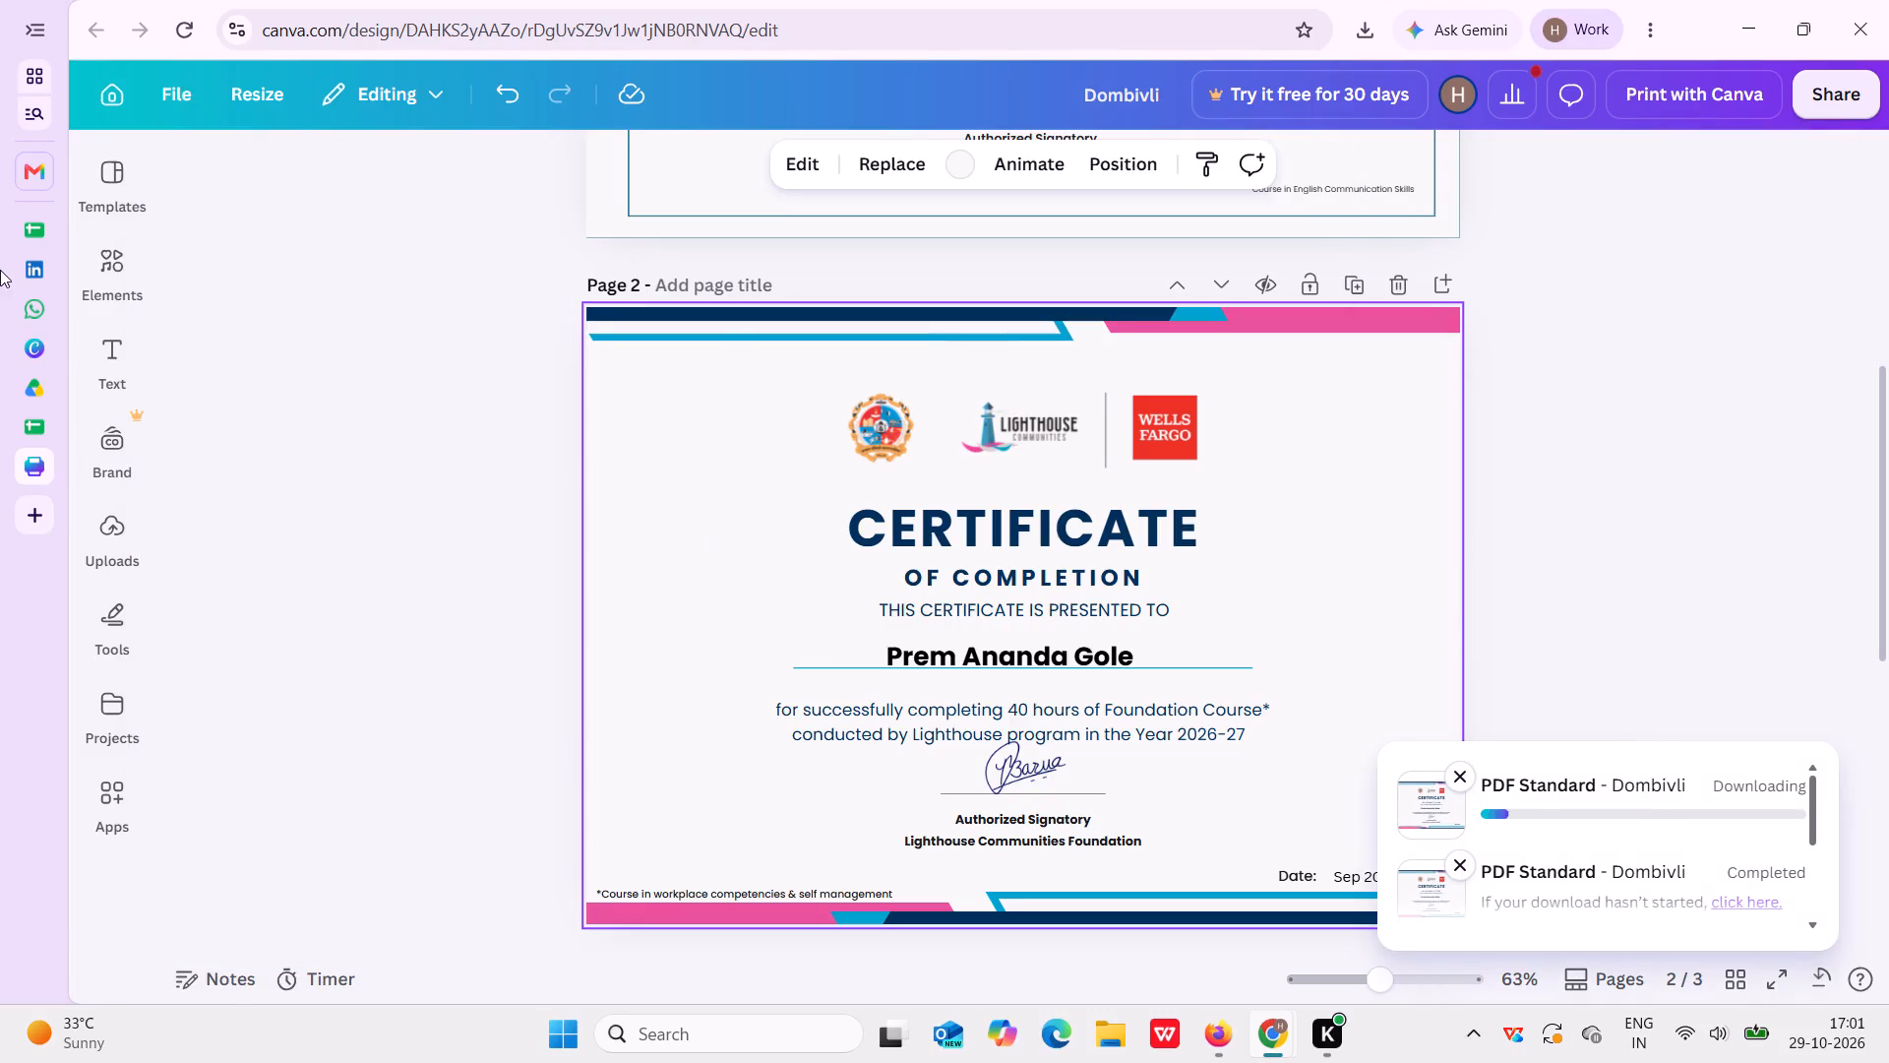
left_click(191, 94)
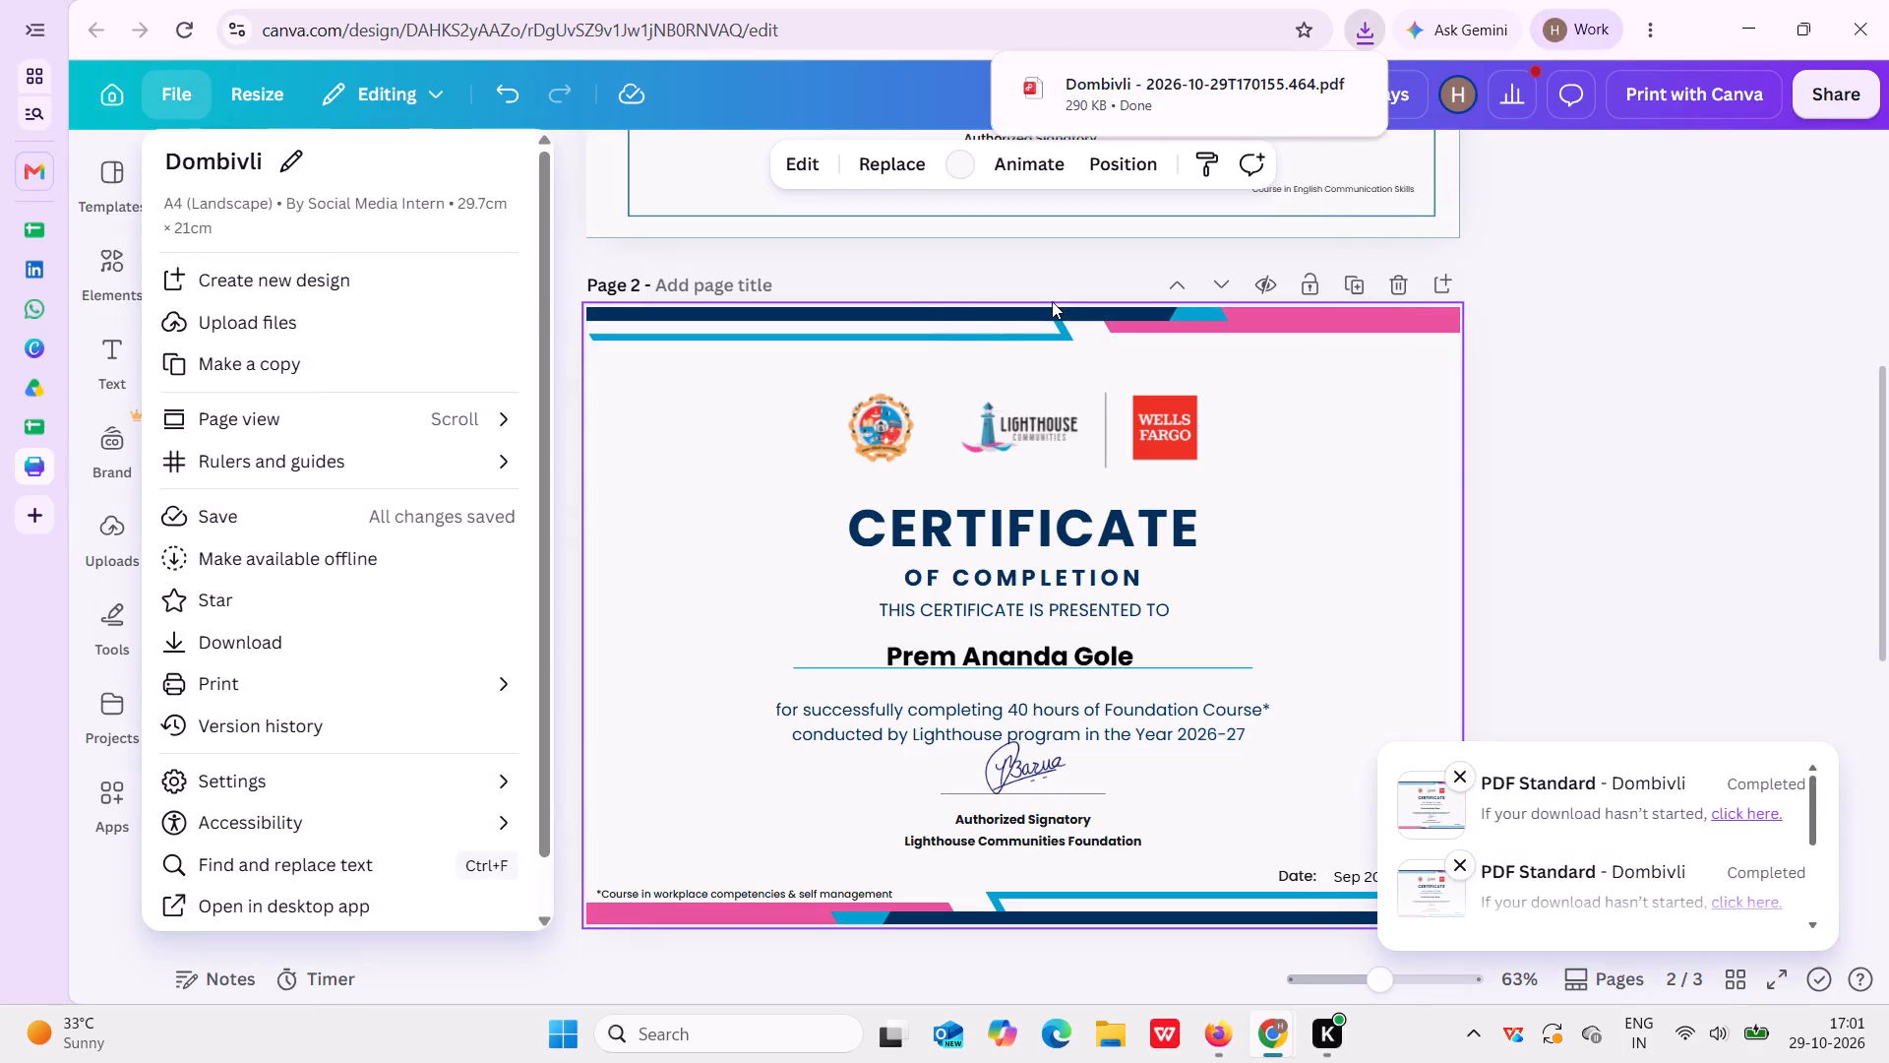
left_click(1772, 352)
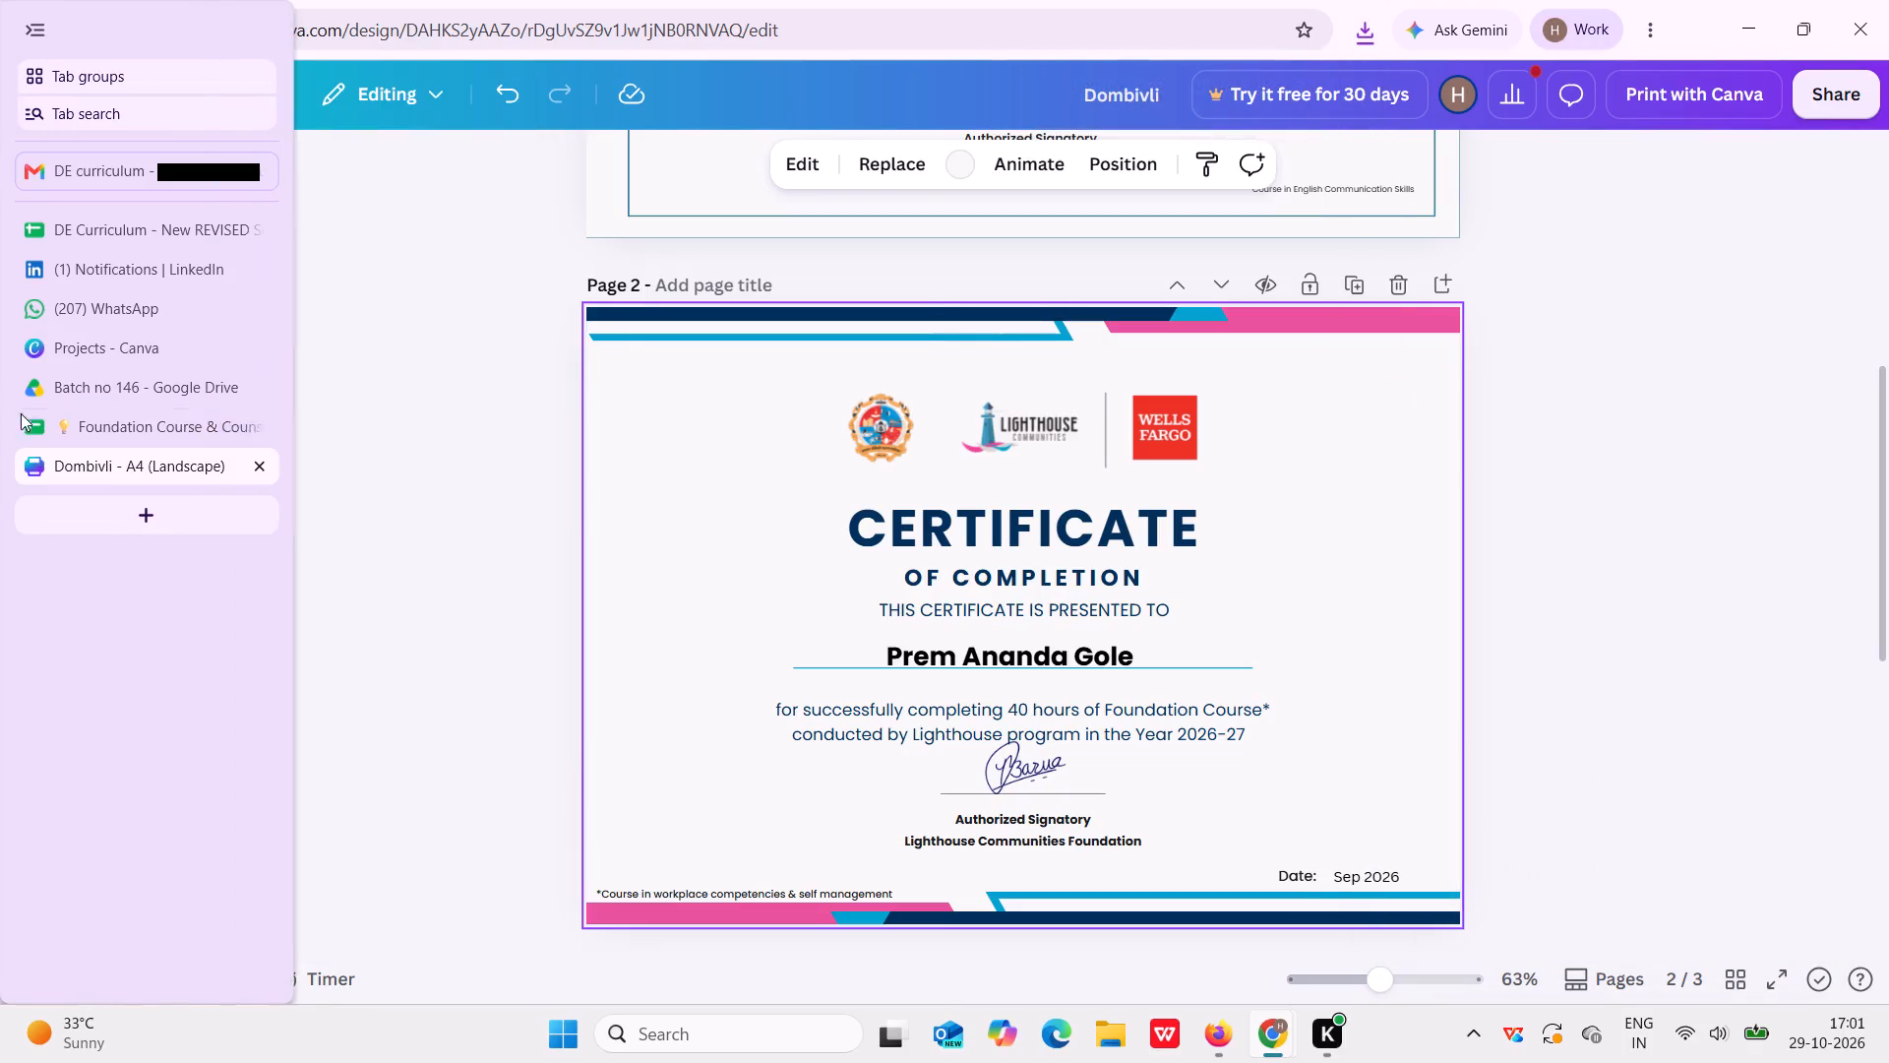
Upload the newly downloaded Dombivli PDF for recipient number 16 to the Batch no 146 folder in Google Drive.
left_click(71, 378)
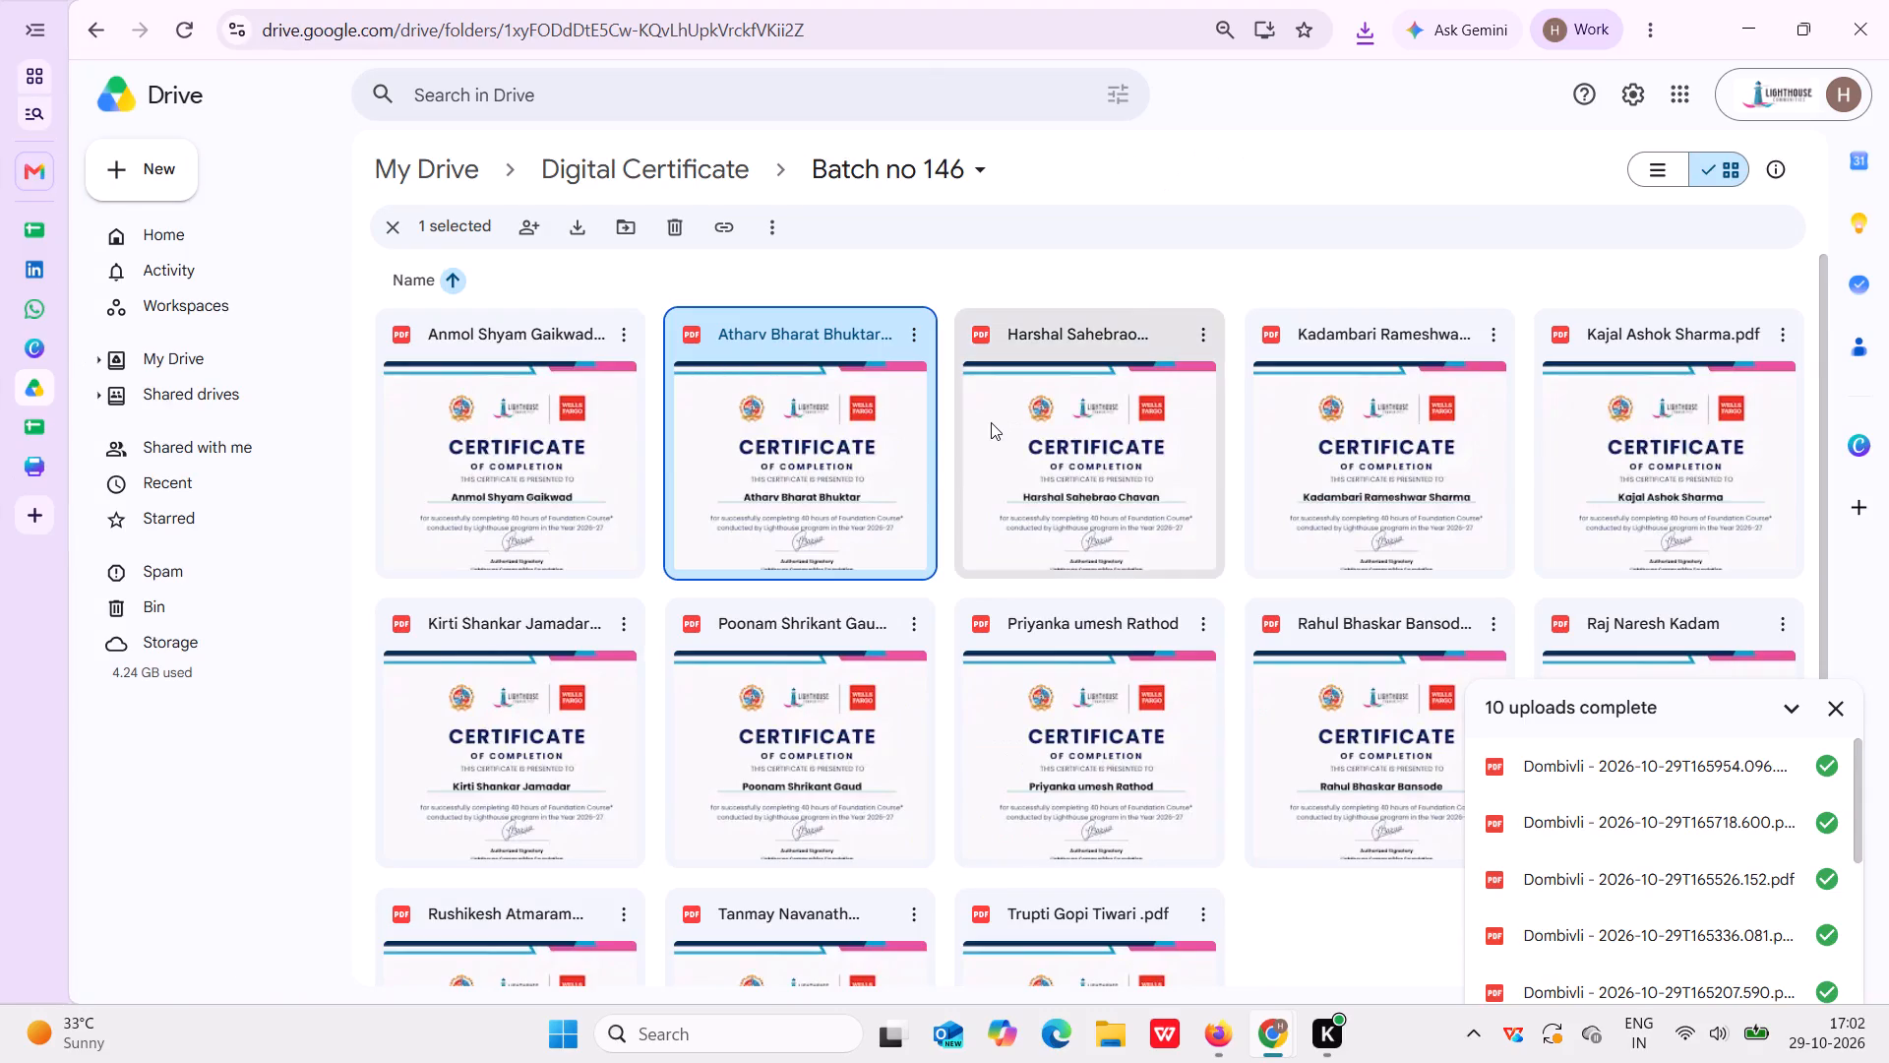
scroll(991, 422, "down", 4)
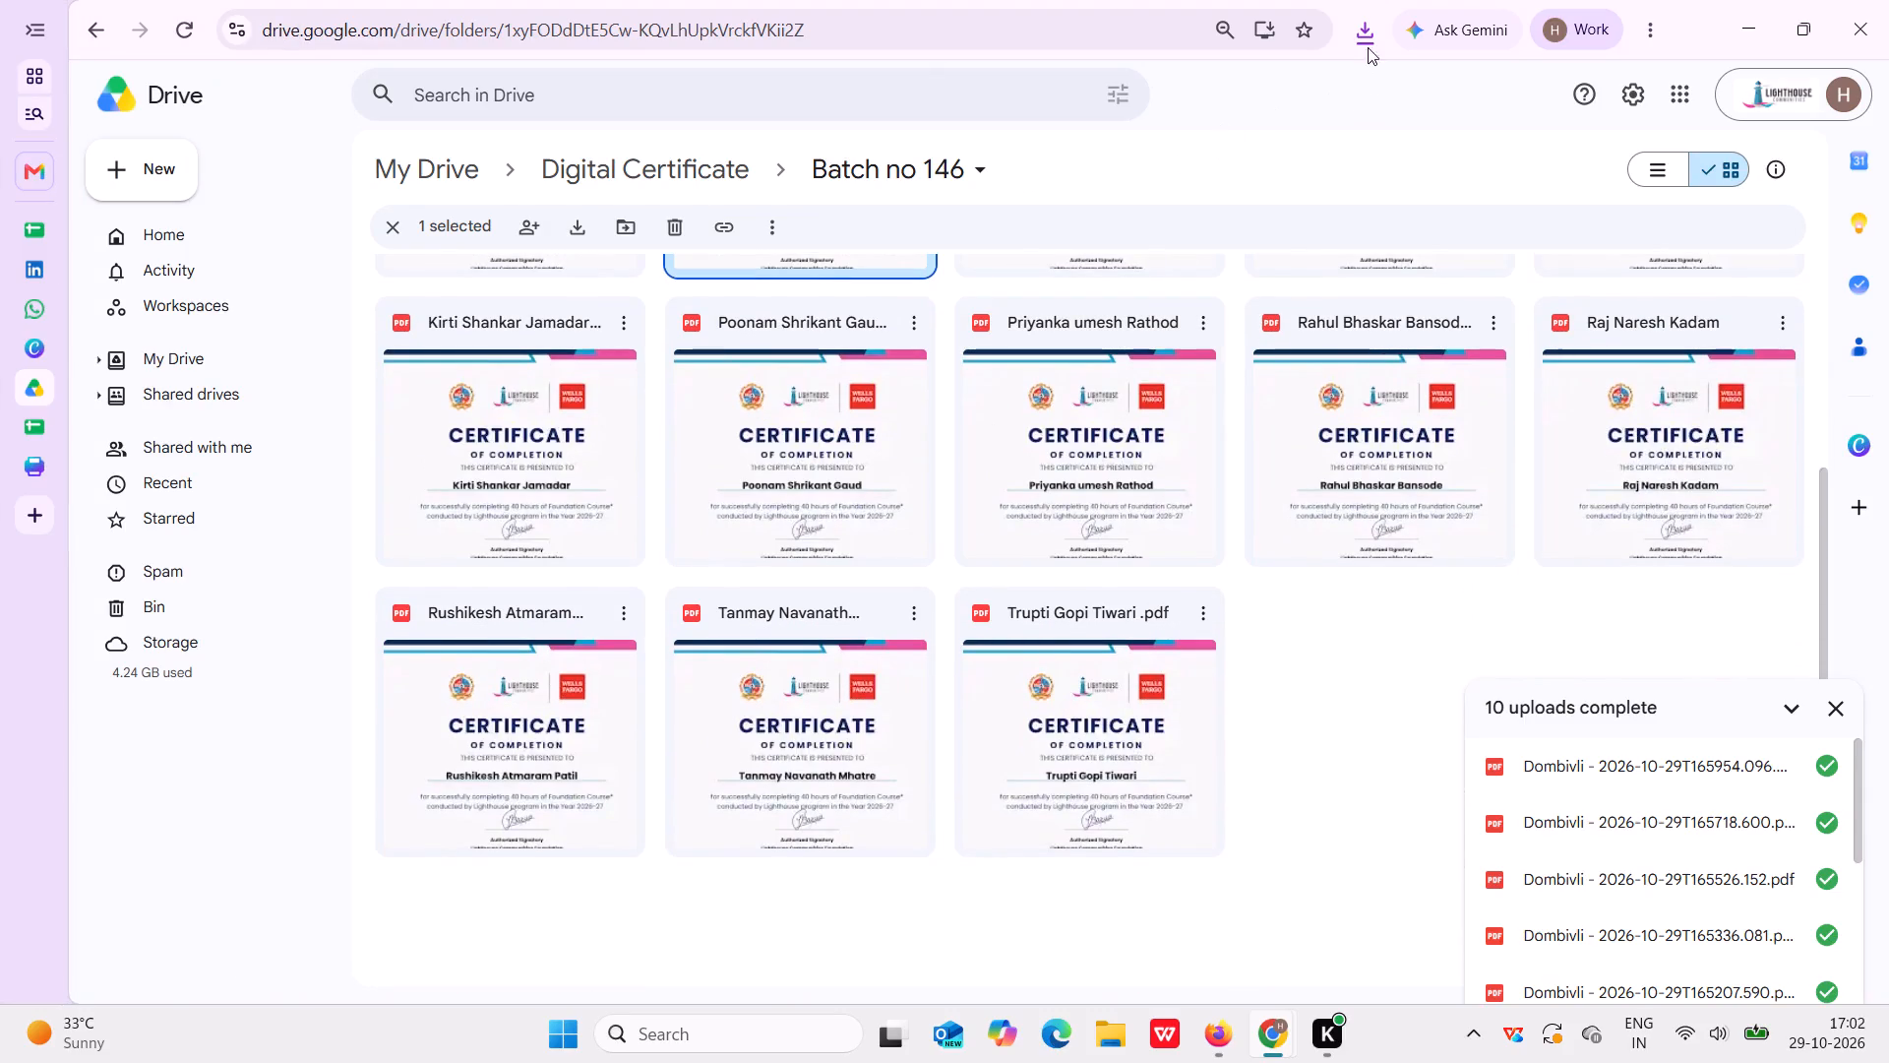
left_click(1369, 23)
left_click_drag(1123, 135, 712, 406)
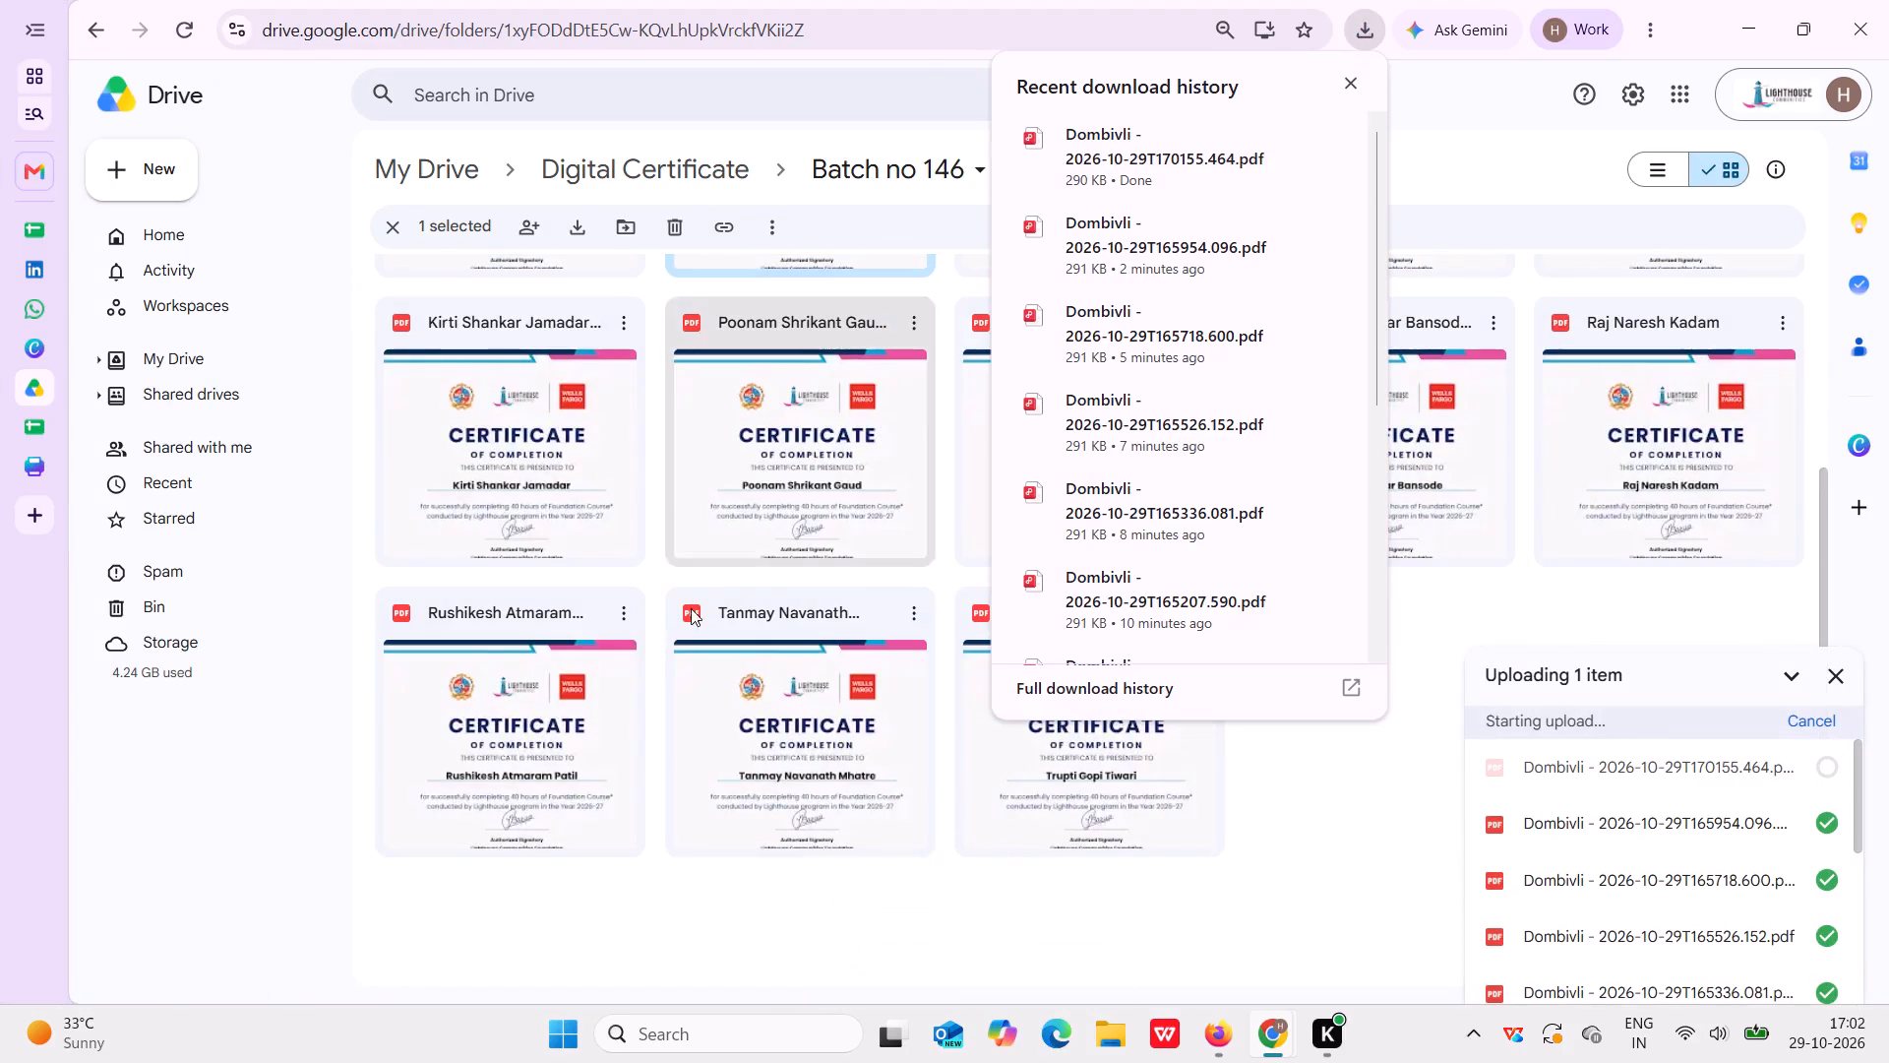
left_click(856, 879)
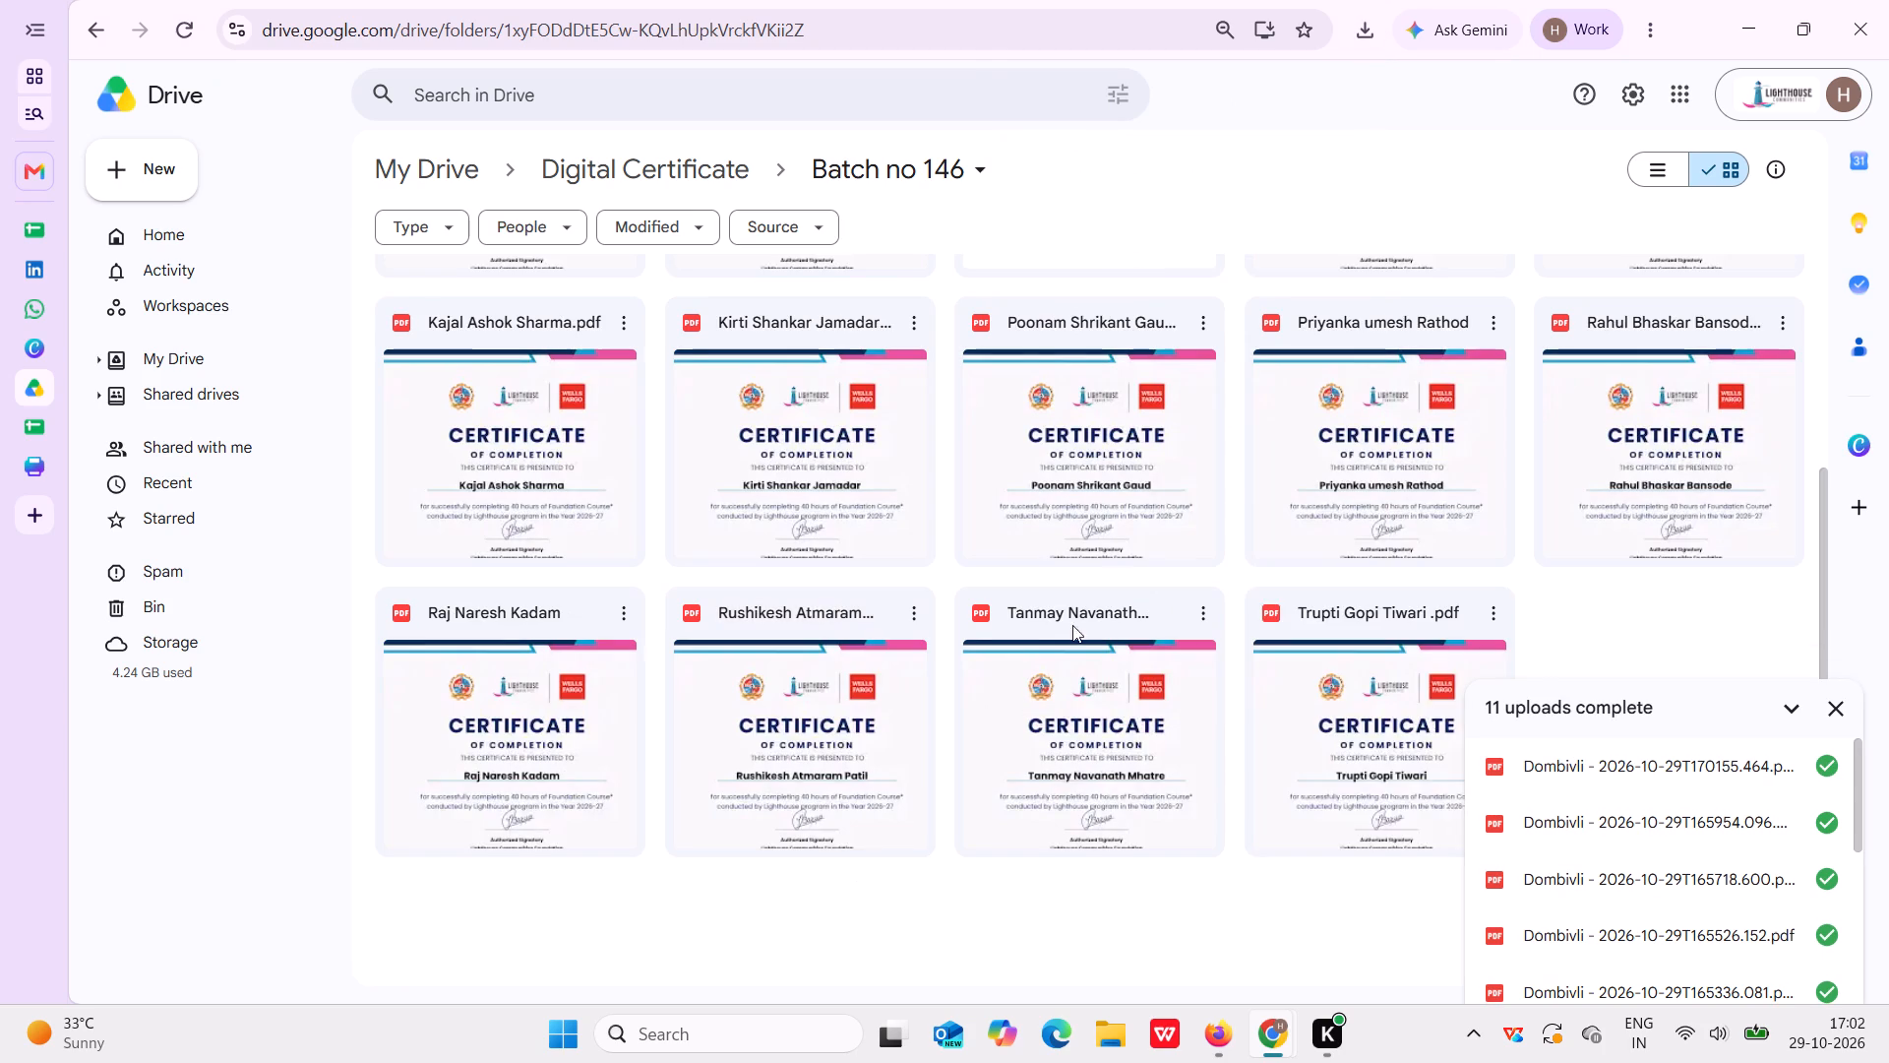
Rename the newly uploaded Dombivli PDF in the Batch no 146 folder with the copied name of recipient number 16, keeping the .pdf extension.
scroll(1108, 572, "up", 3)
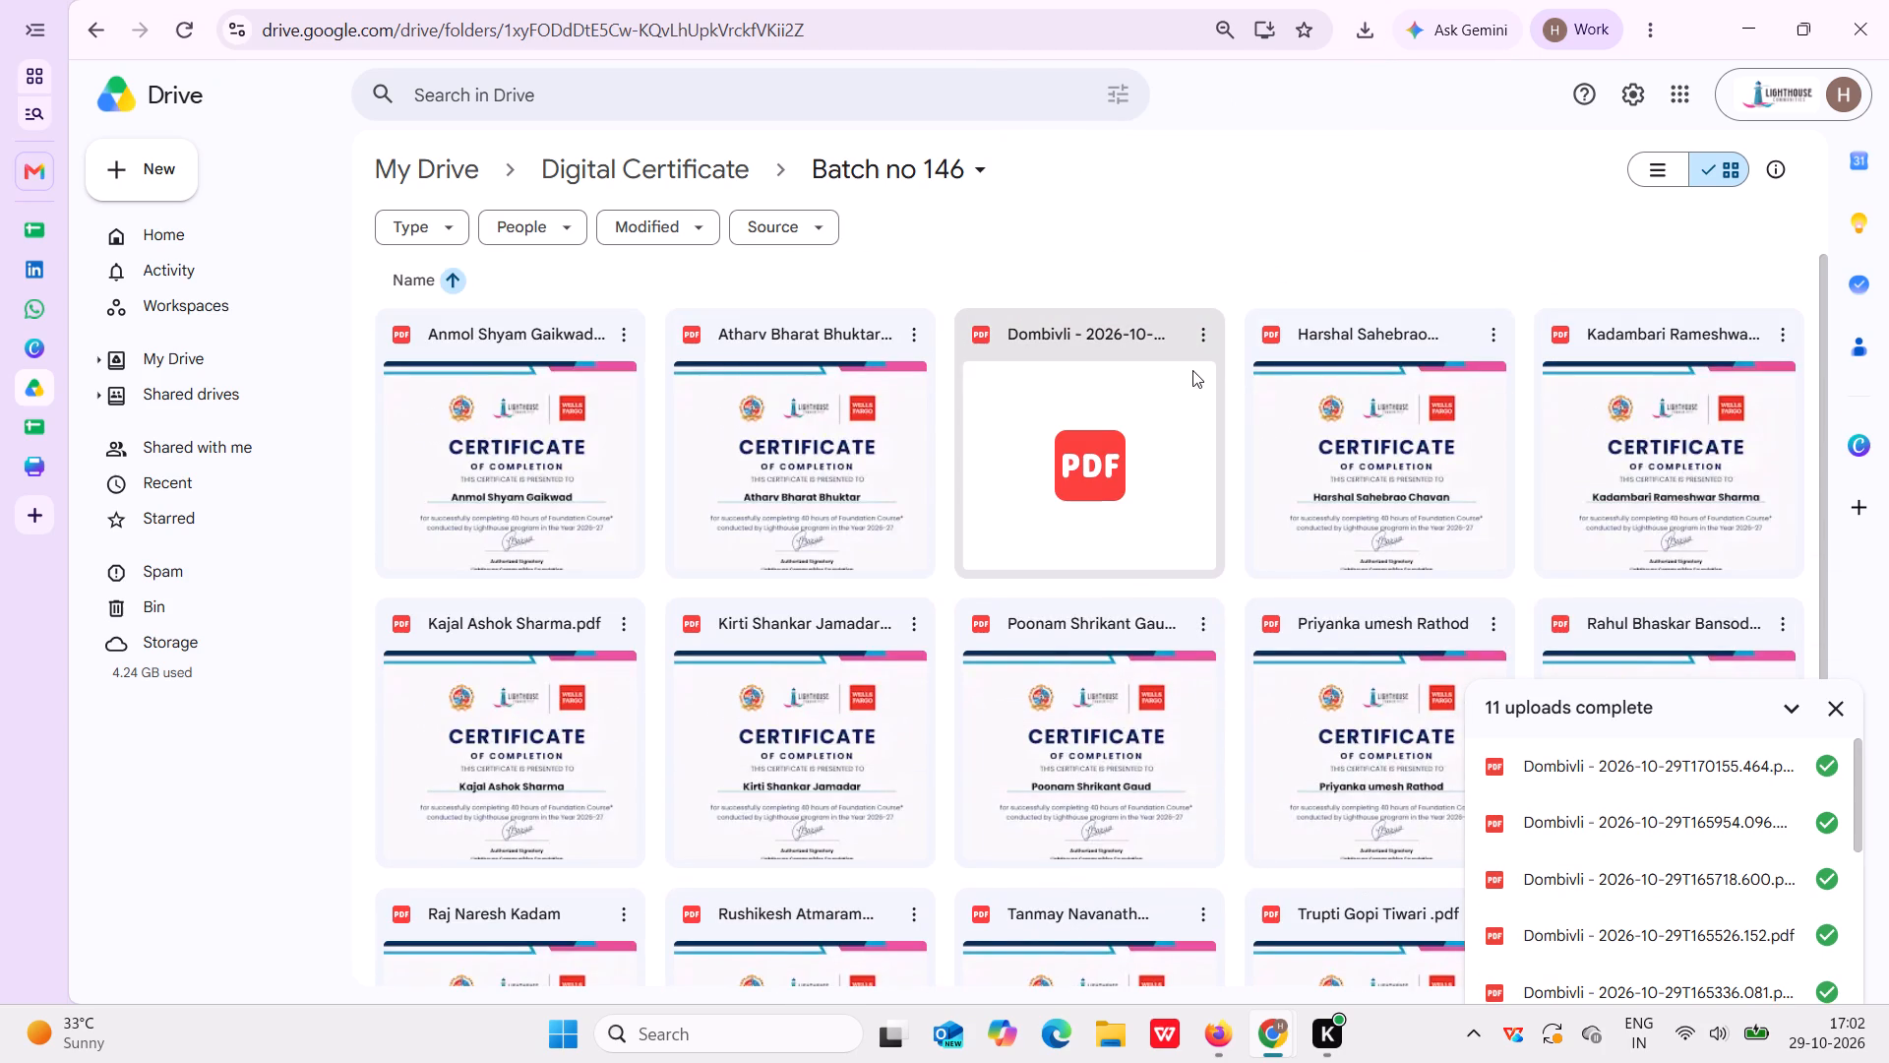
left_click(1197, 329)
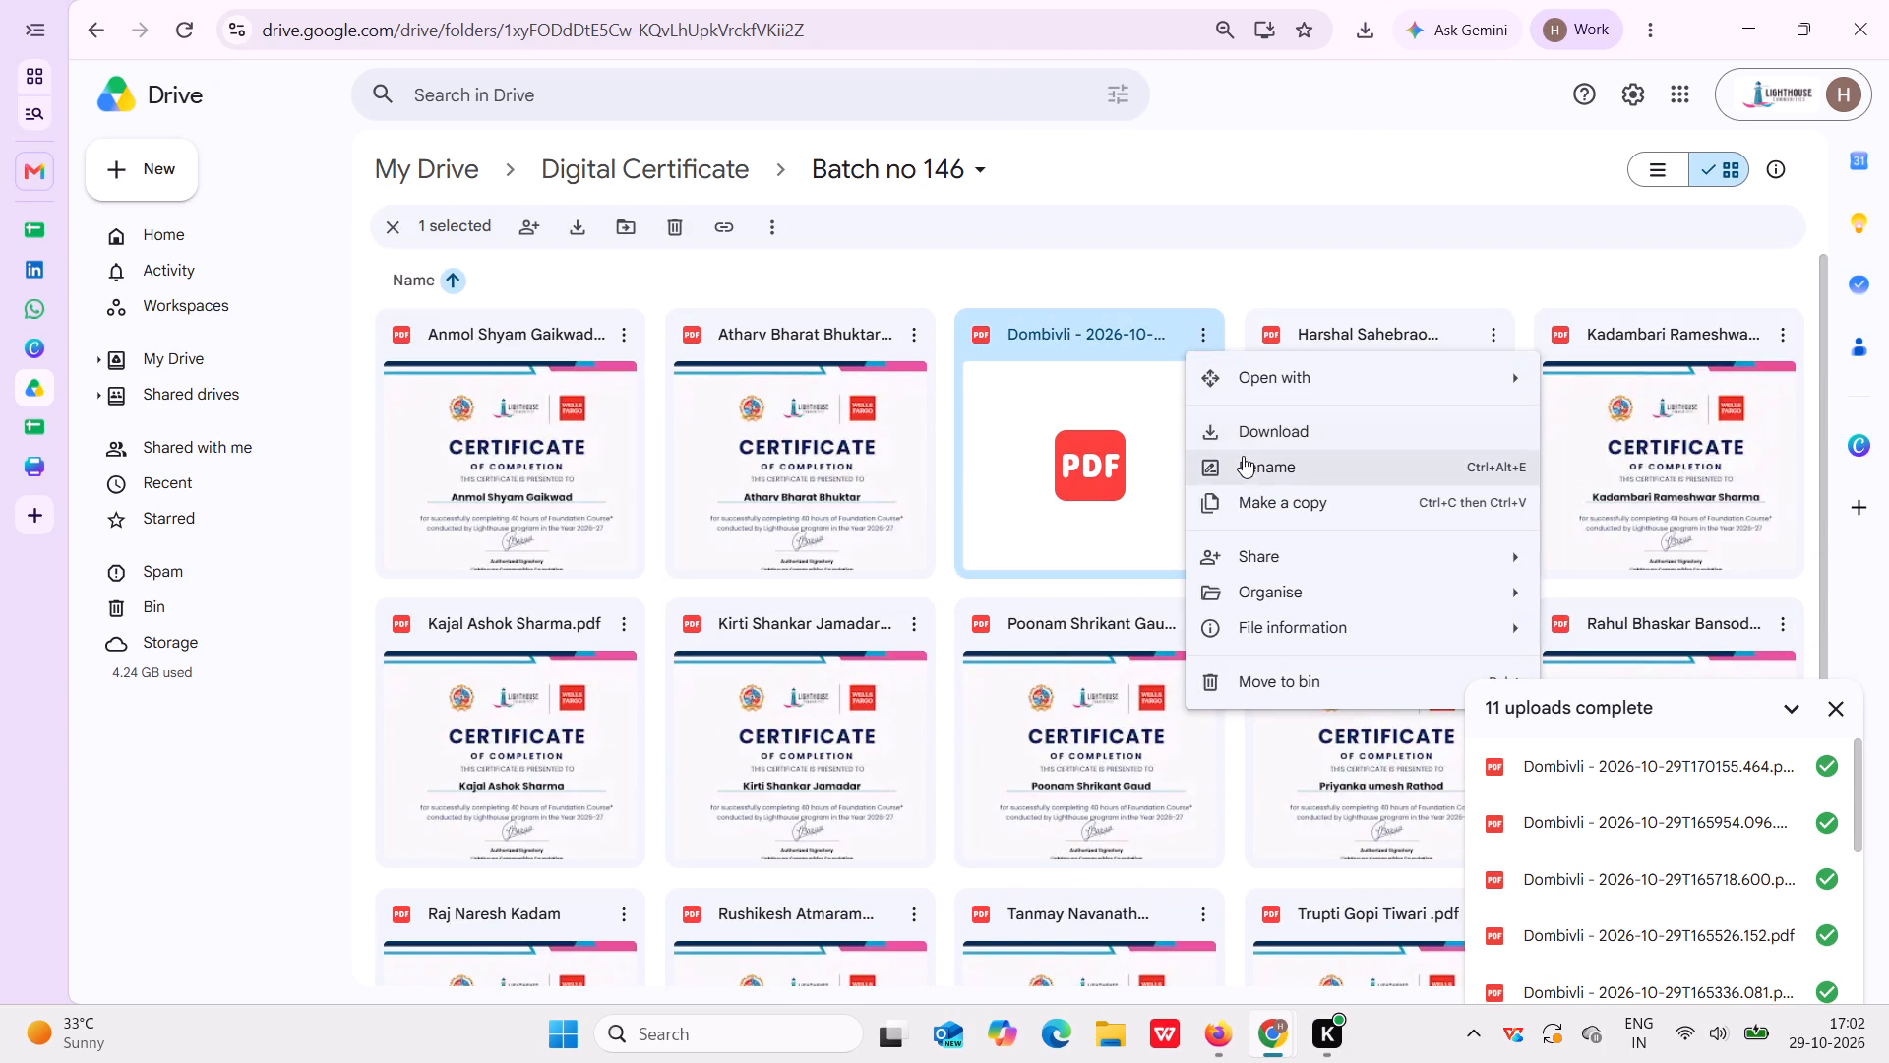
left_click(1243, 456)
key("BackSpace")
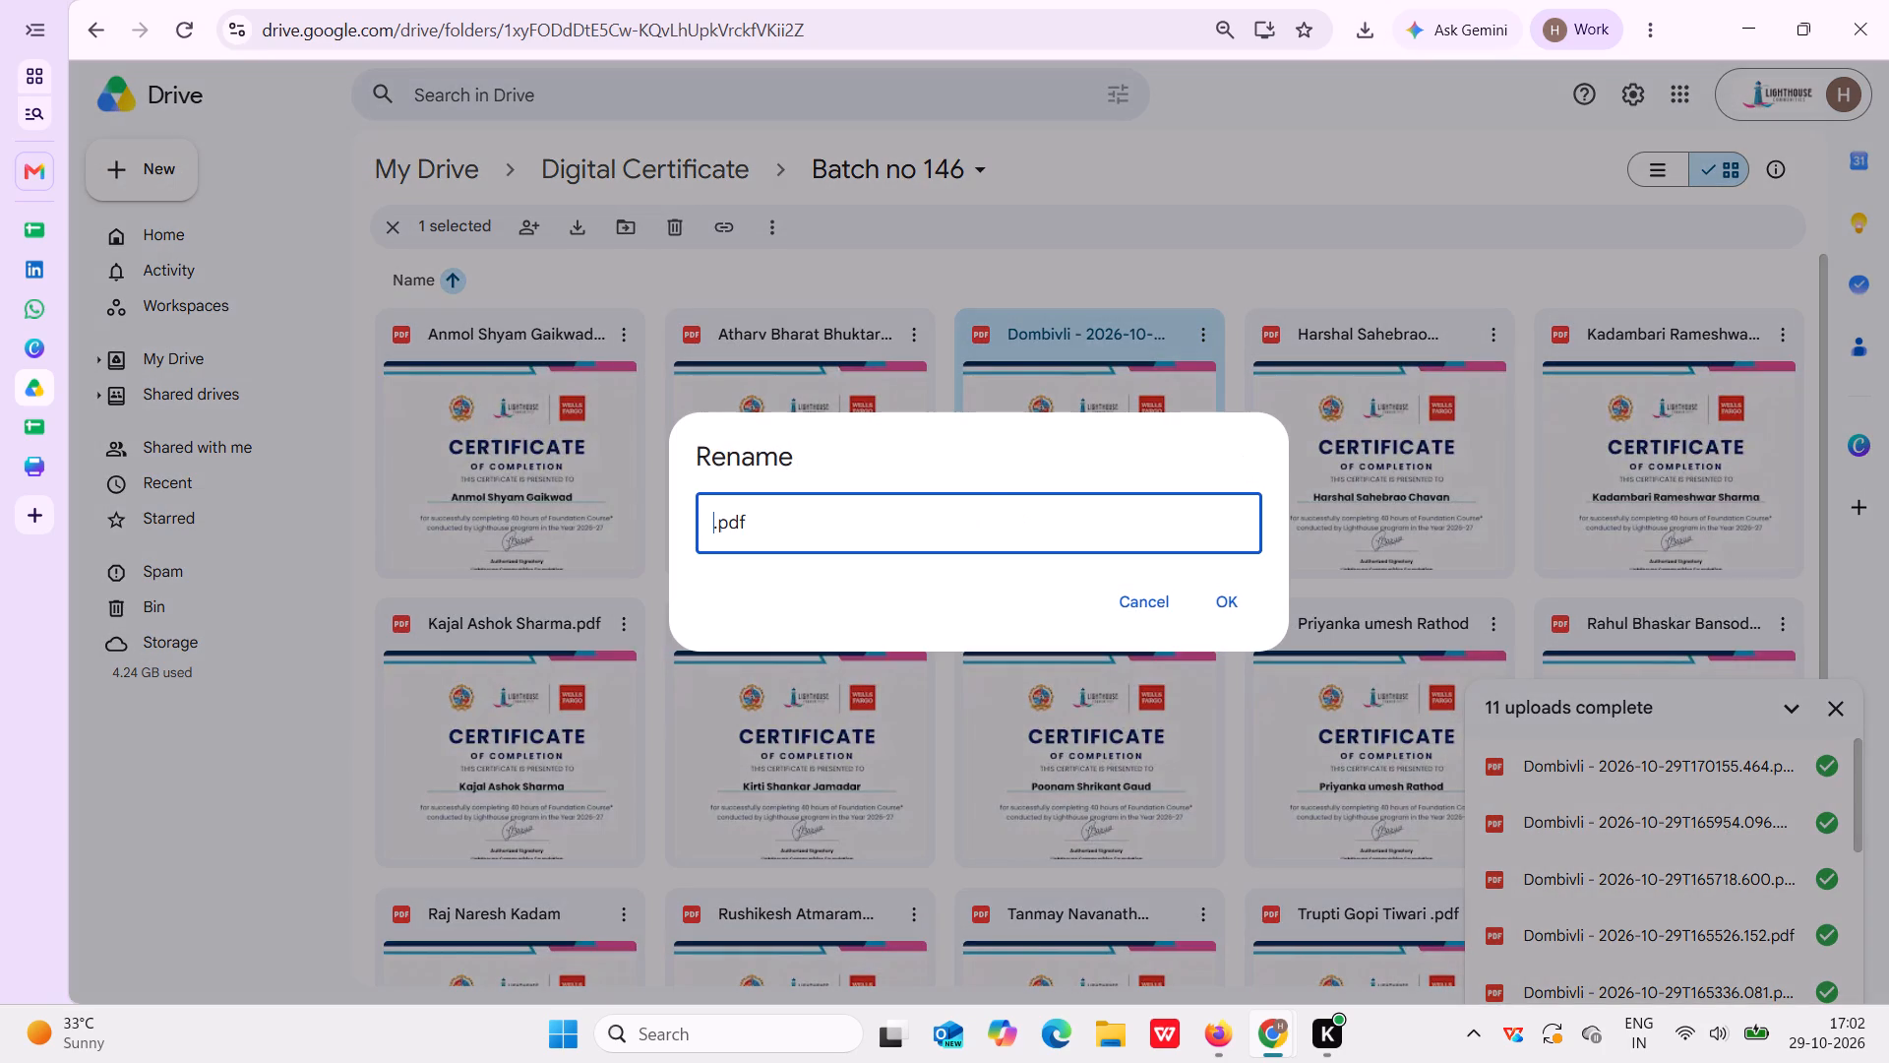
key("ctrl+v")
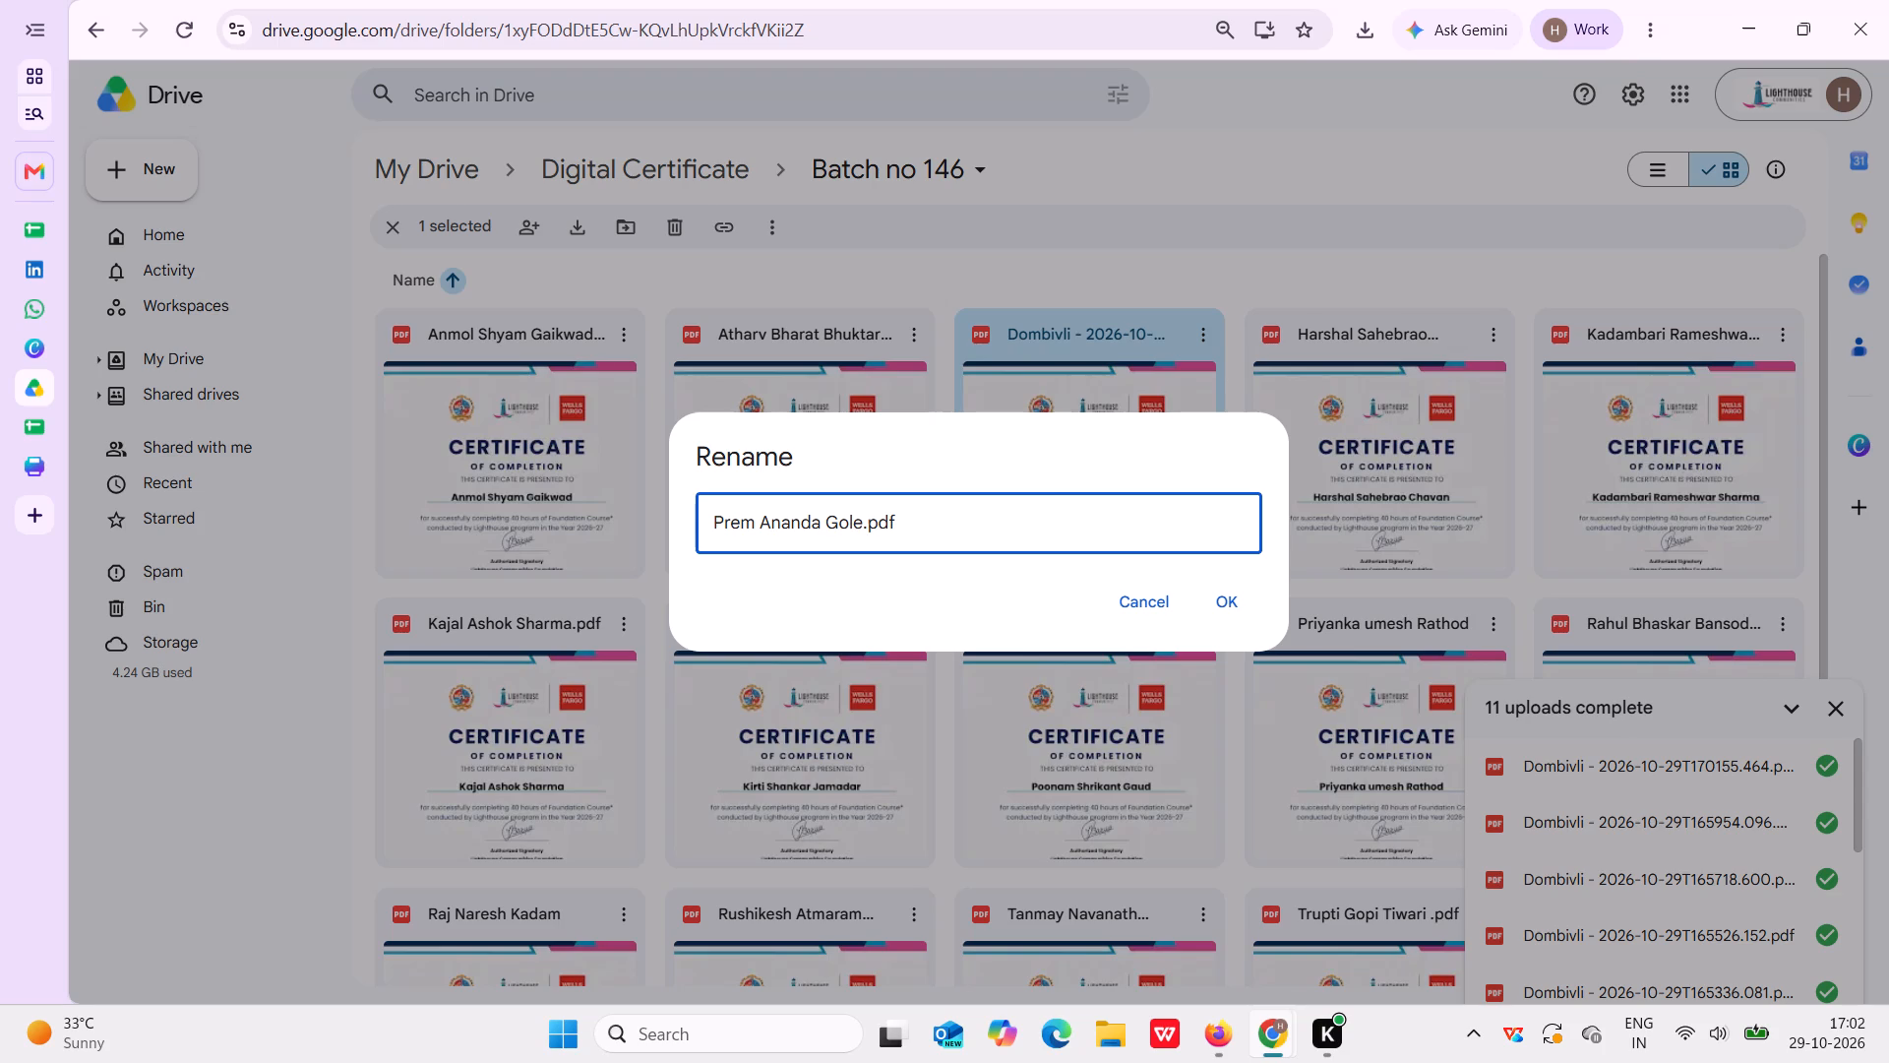
key("space")
key("Return")
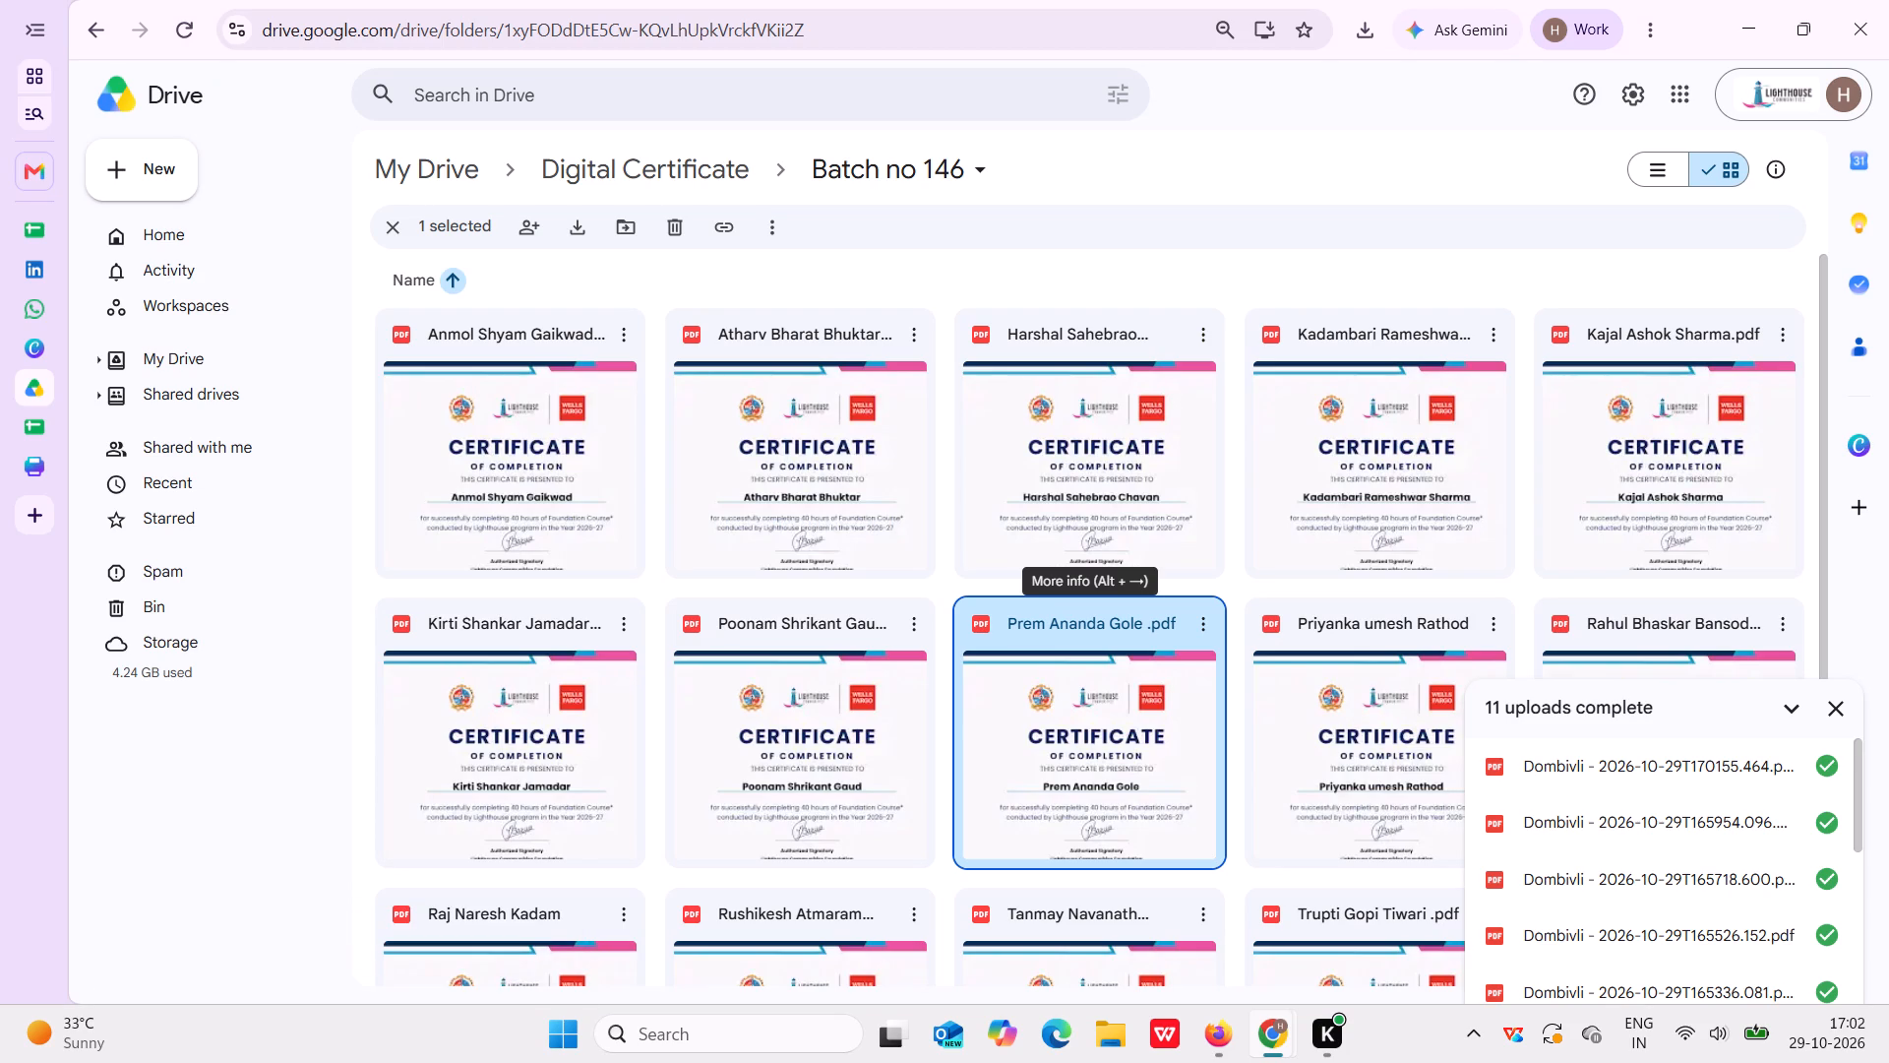
Look through the certificate PDFs stored in the Batch no 146 folder.
scroll(869, 484, "down", 6)
left_click(1670, 639)
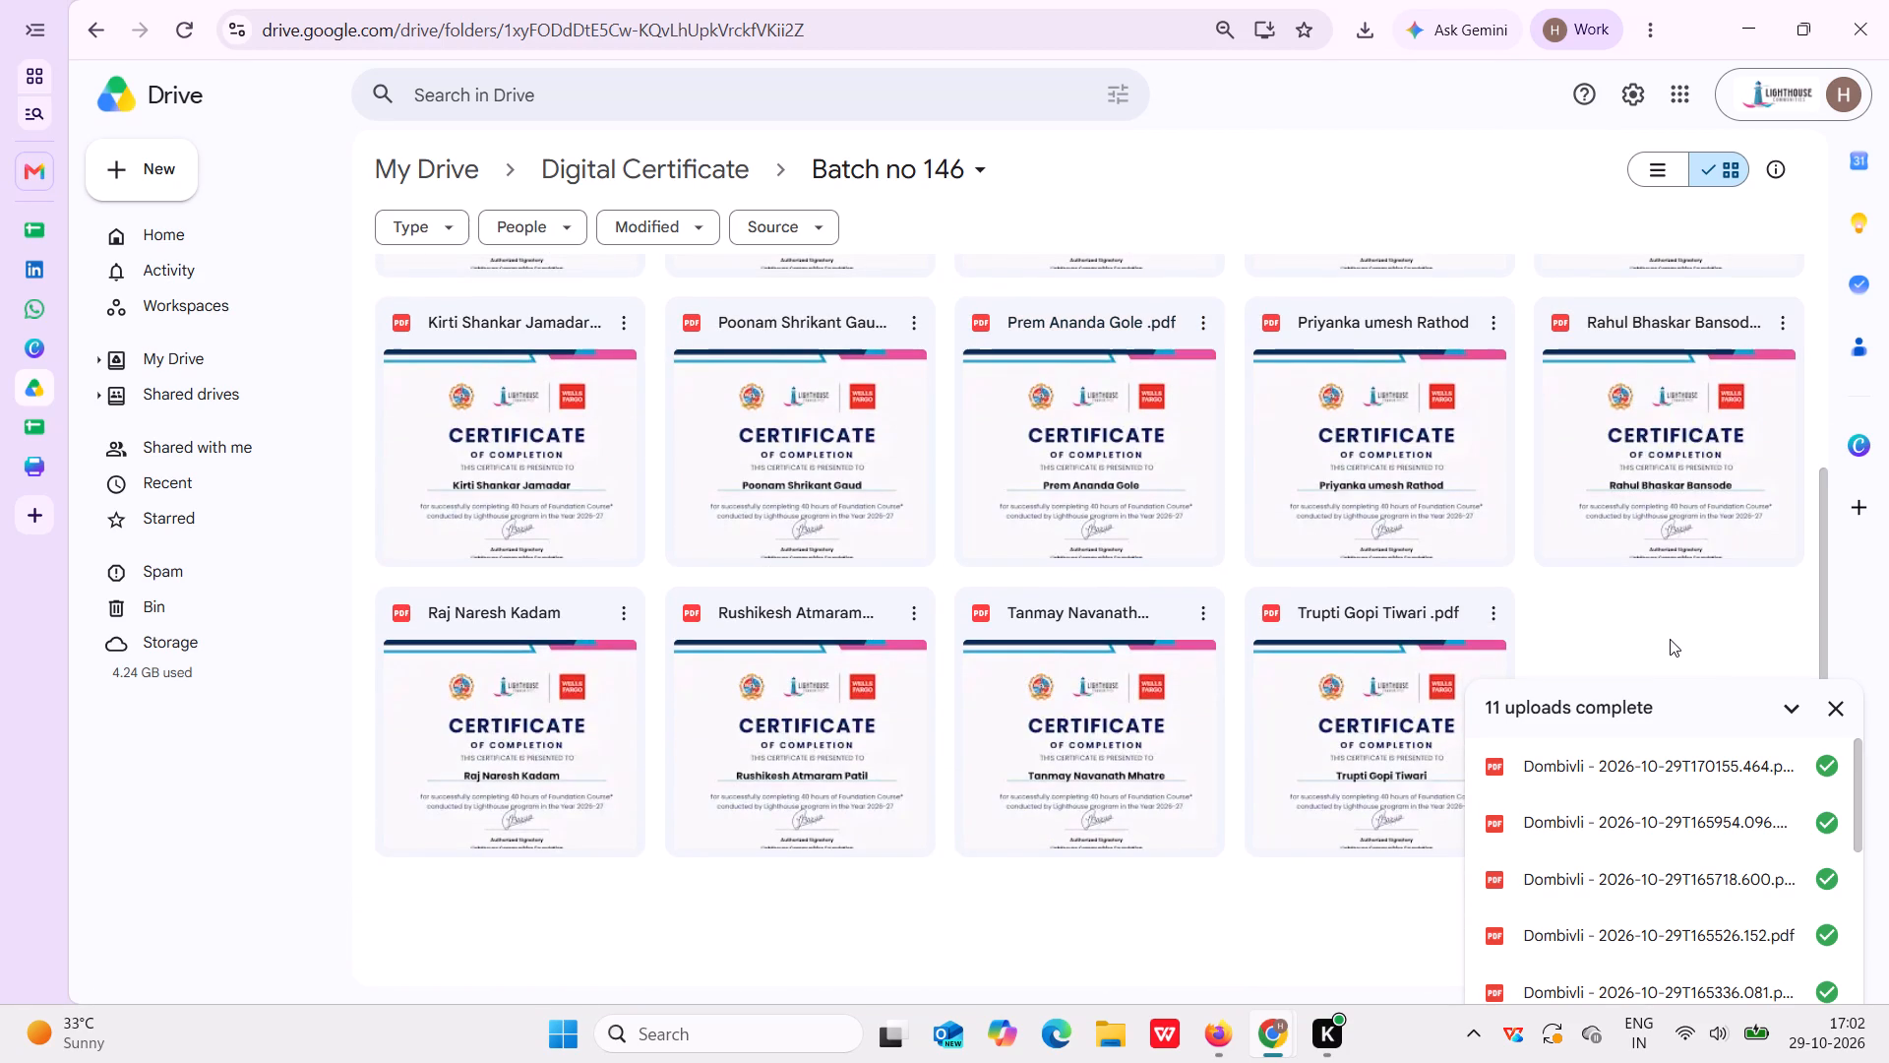
scroll(1021, 570, "down", 3)
scroll(748, 370, "up", 2)
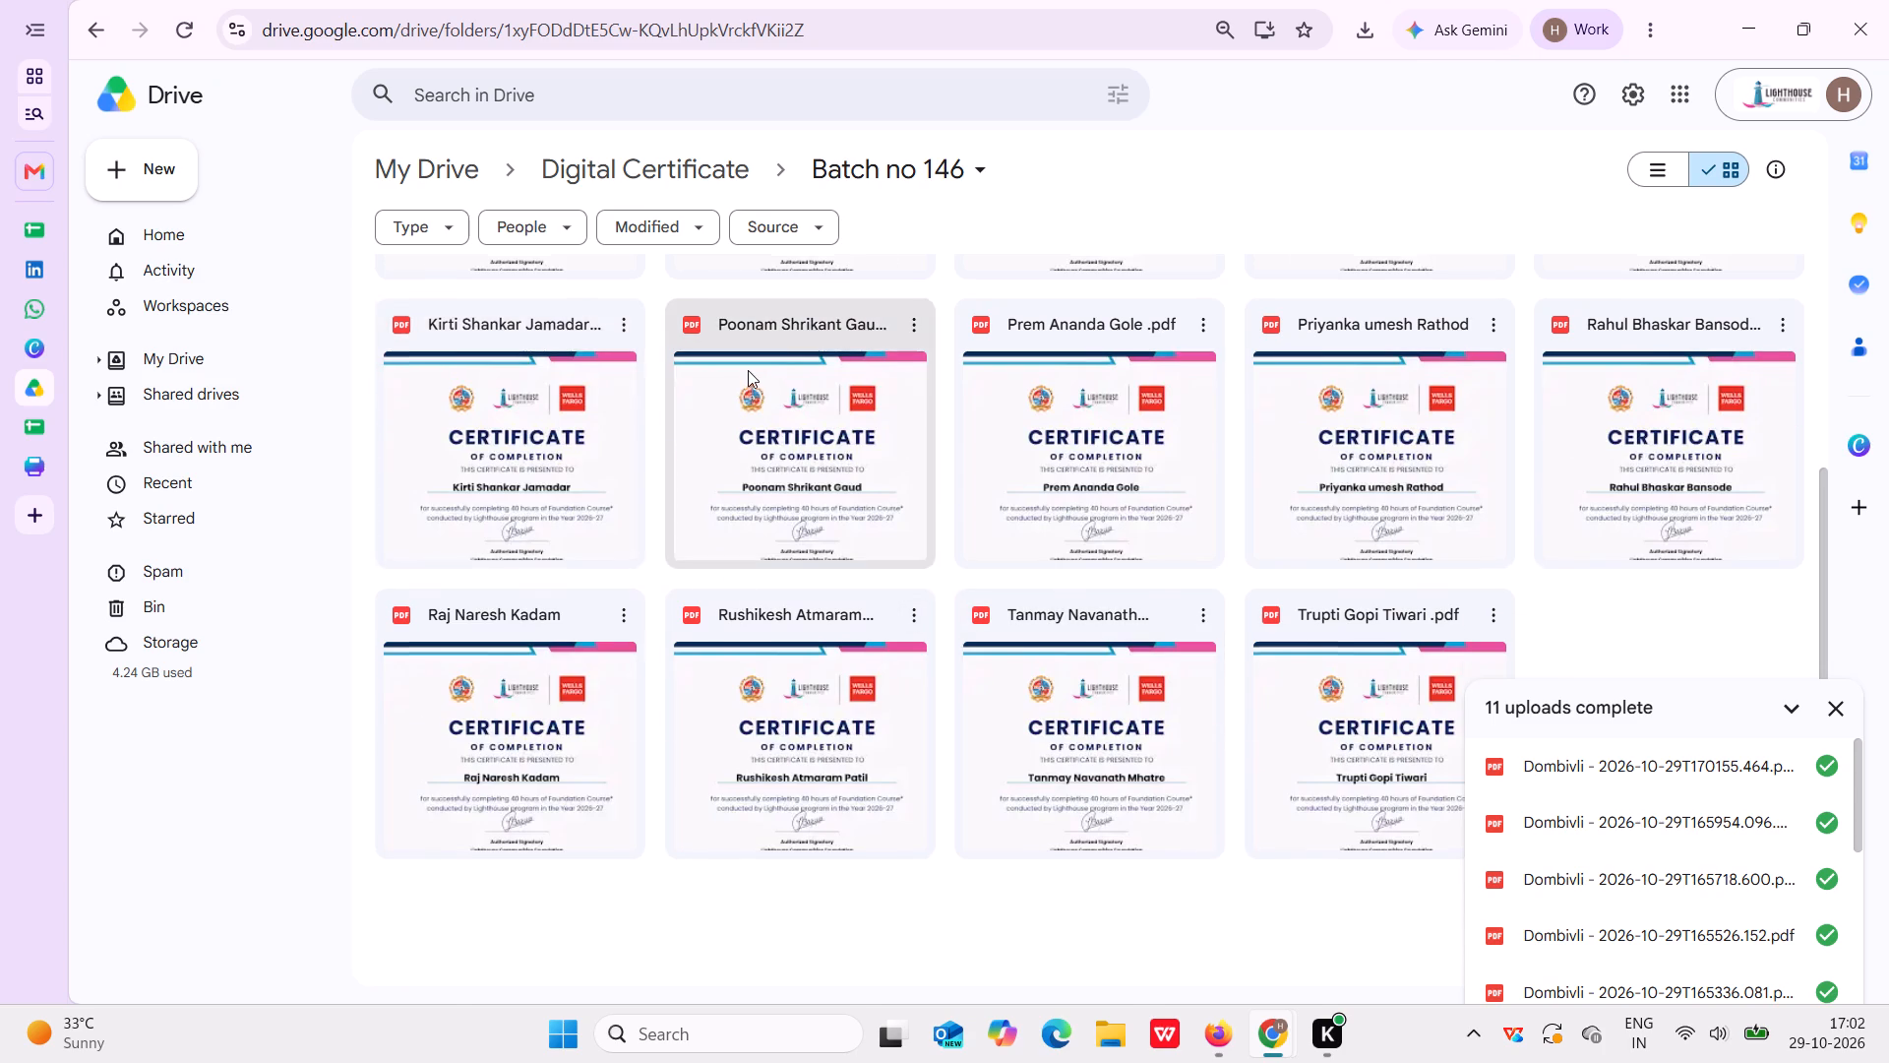
scroll(748, 370, "up", 2)
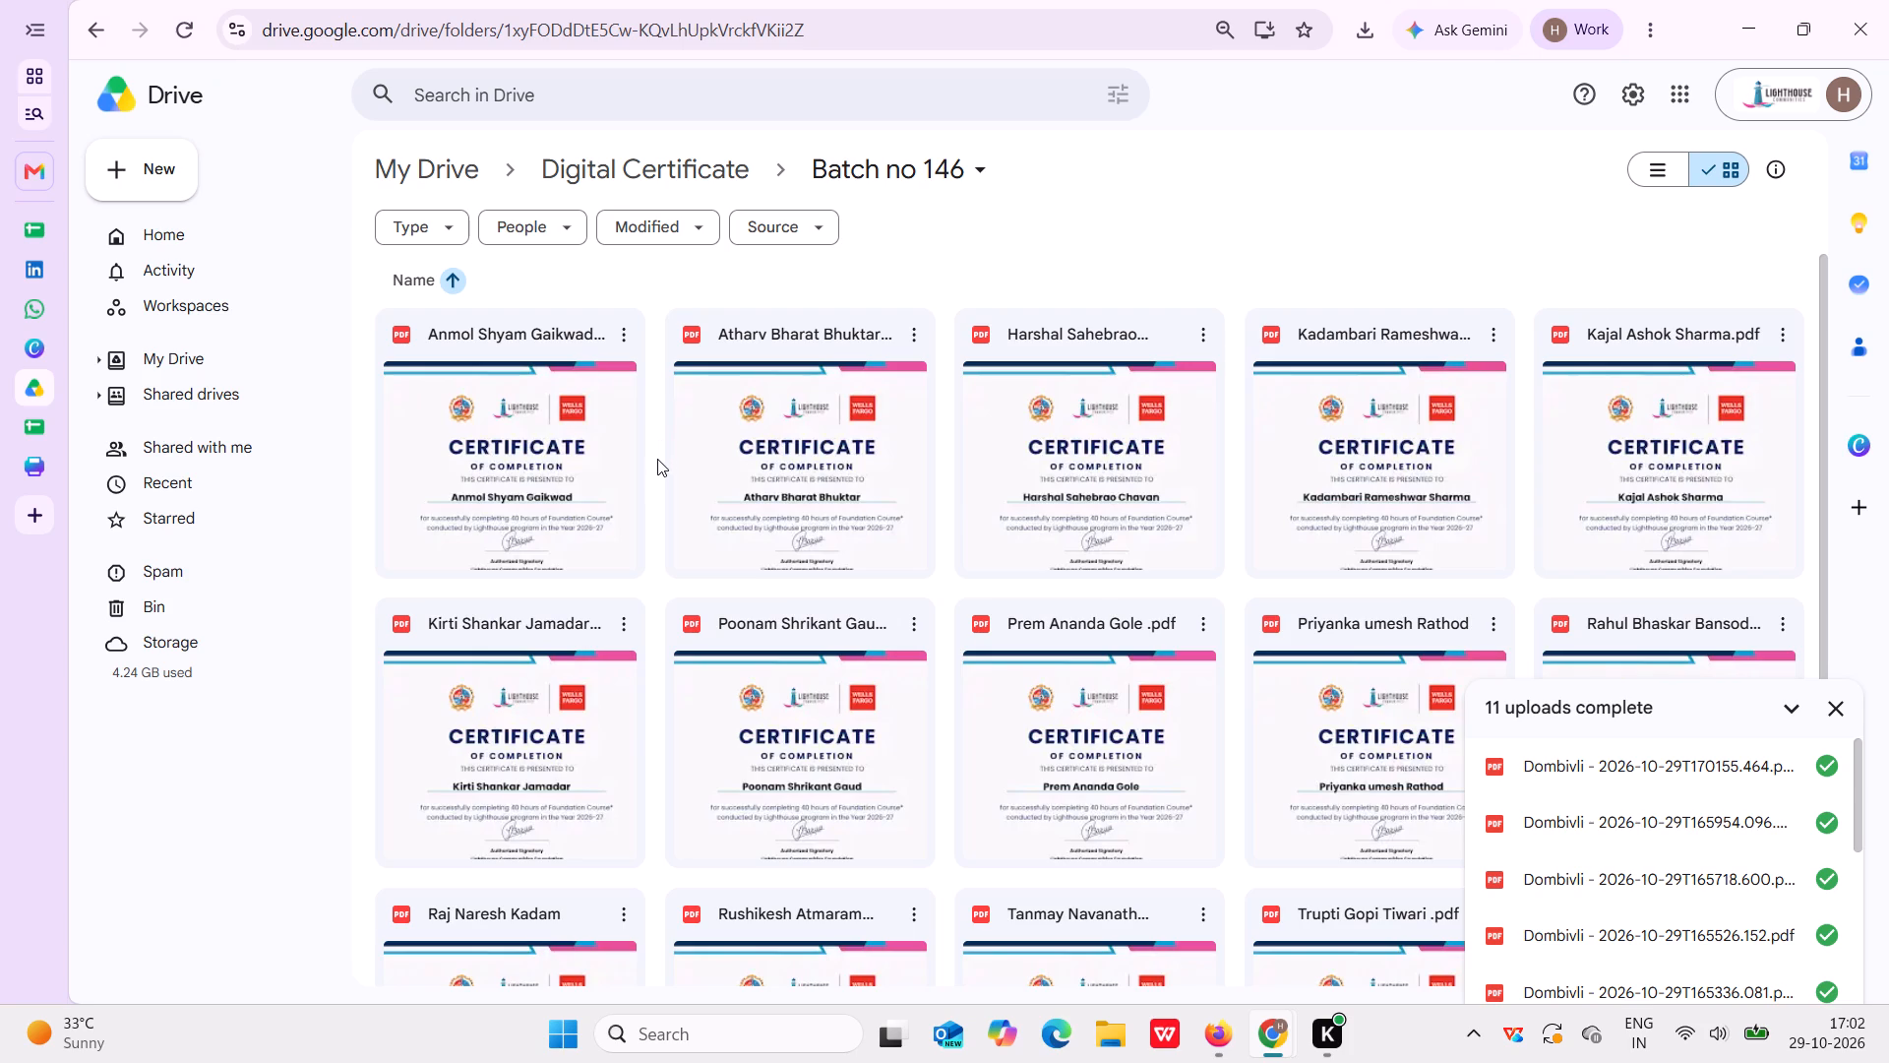
Switch to the Foundation Course & Counselling Track spreadsheet and copy the name of recipient number 17 in the KDMC-FC-146 list.
left_click(30, 414)
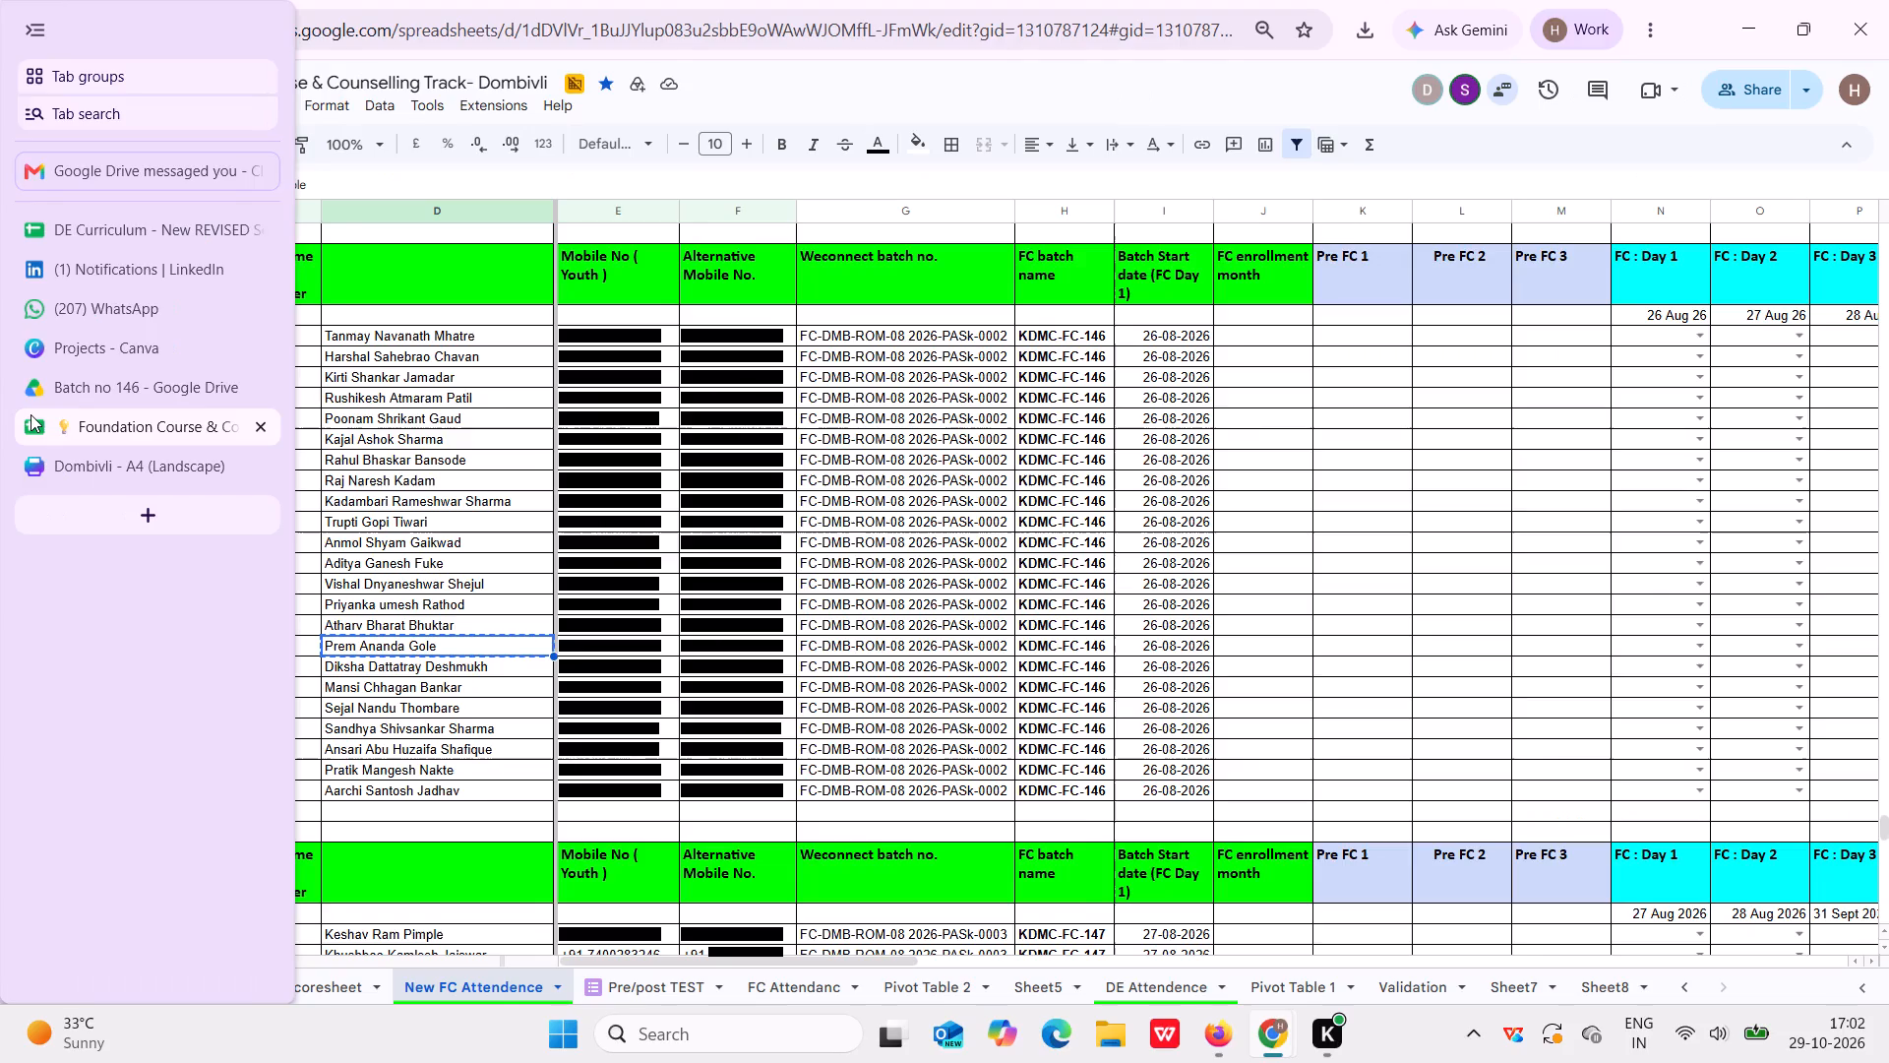
left_click(380, 666)
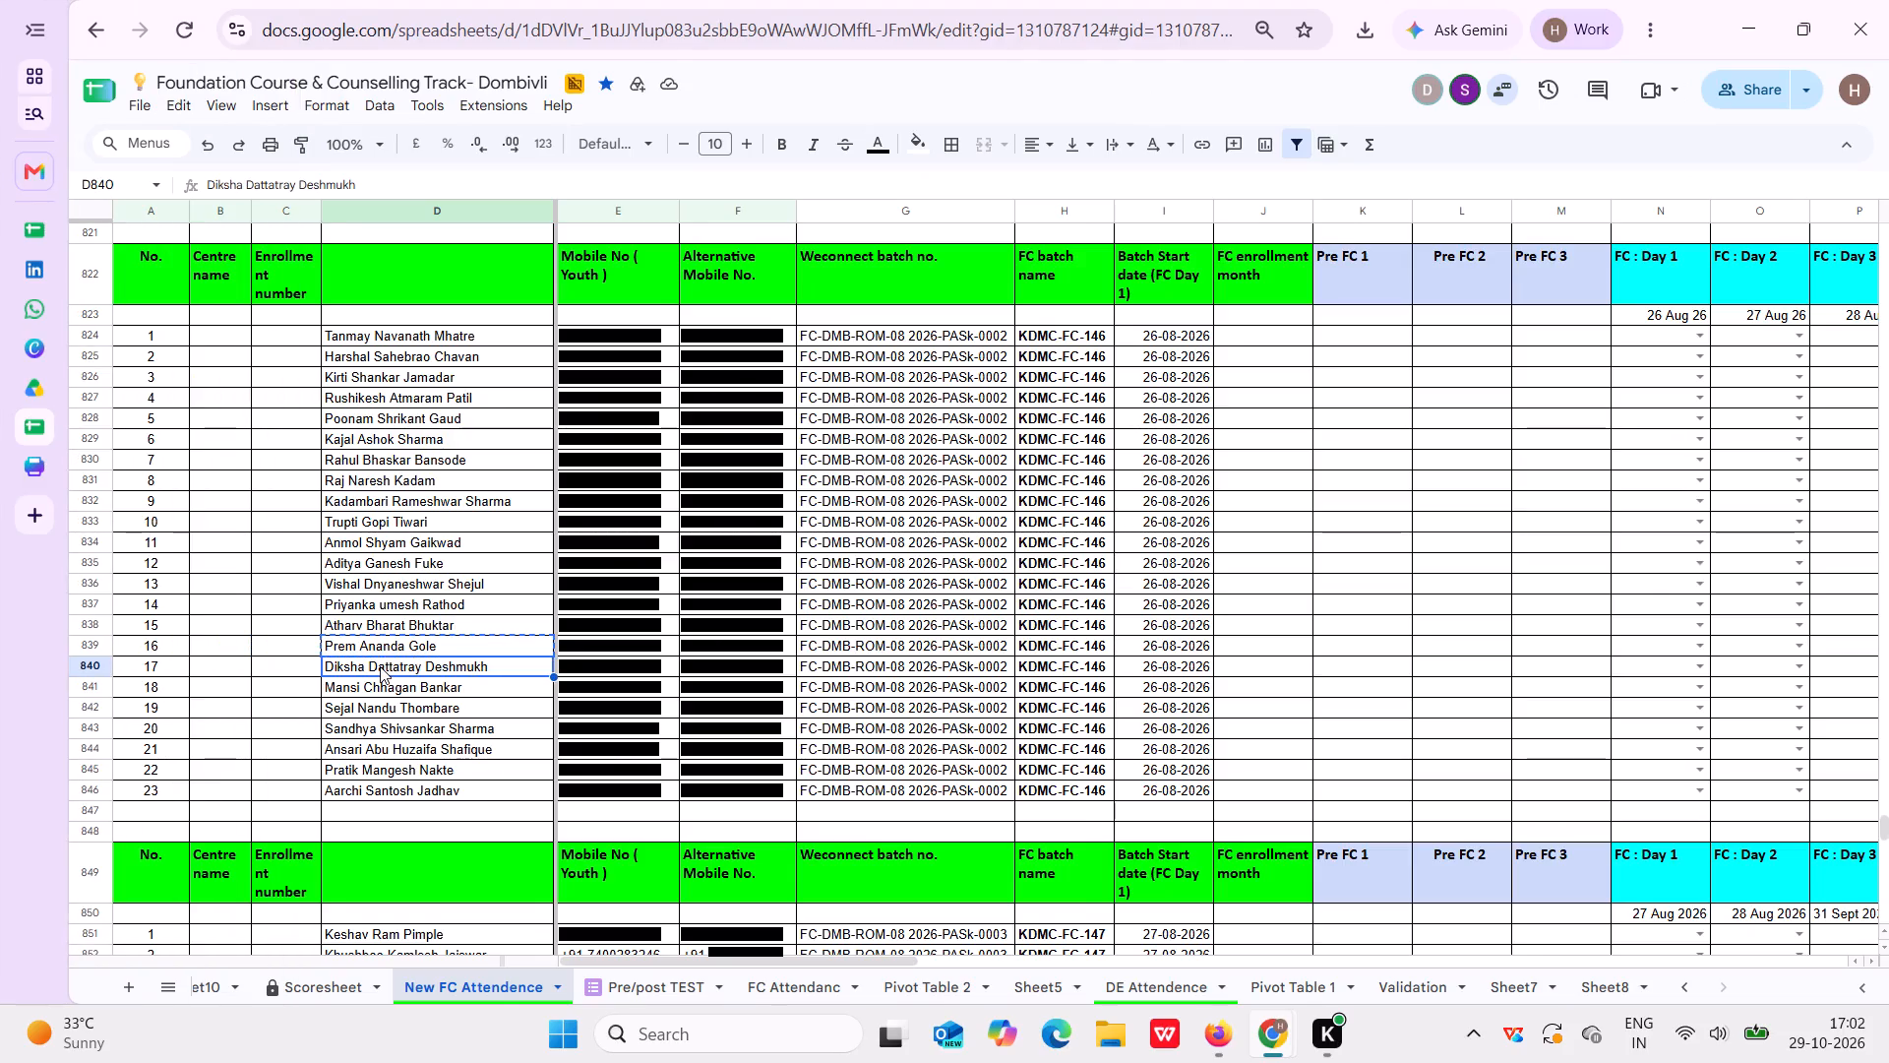
key("ctrl+c")
Switch to the Dombivli design in Canva and replace the recipient name on the page 2 Certificate of Completion with the copied name.
left_click(37, 456)
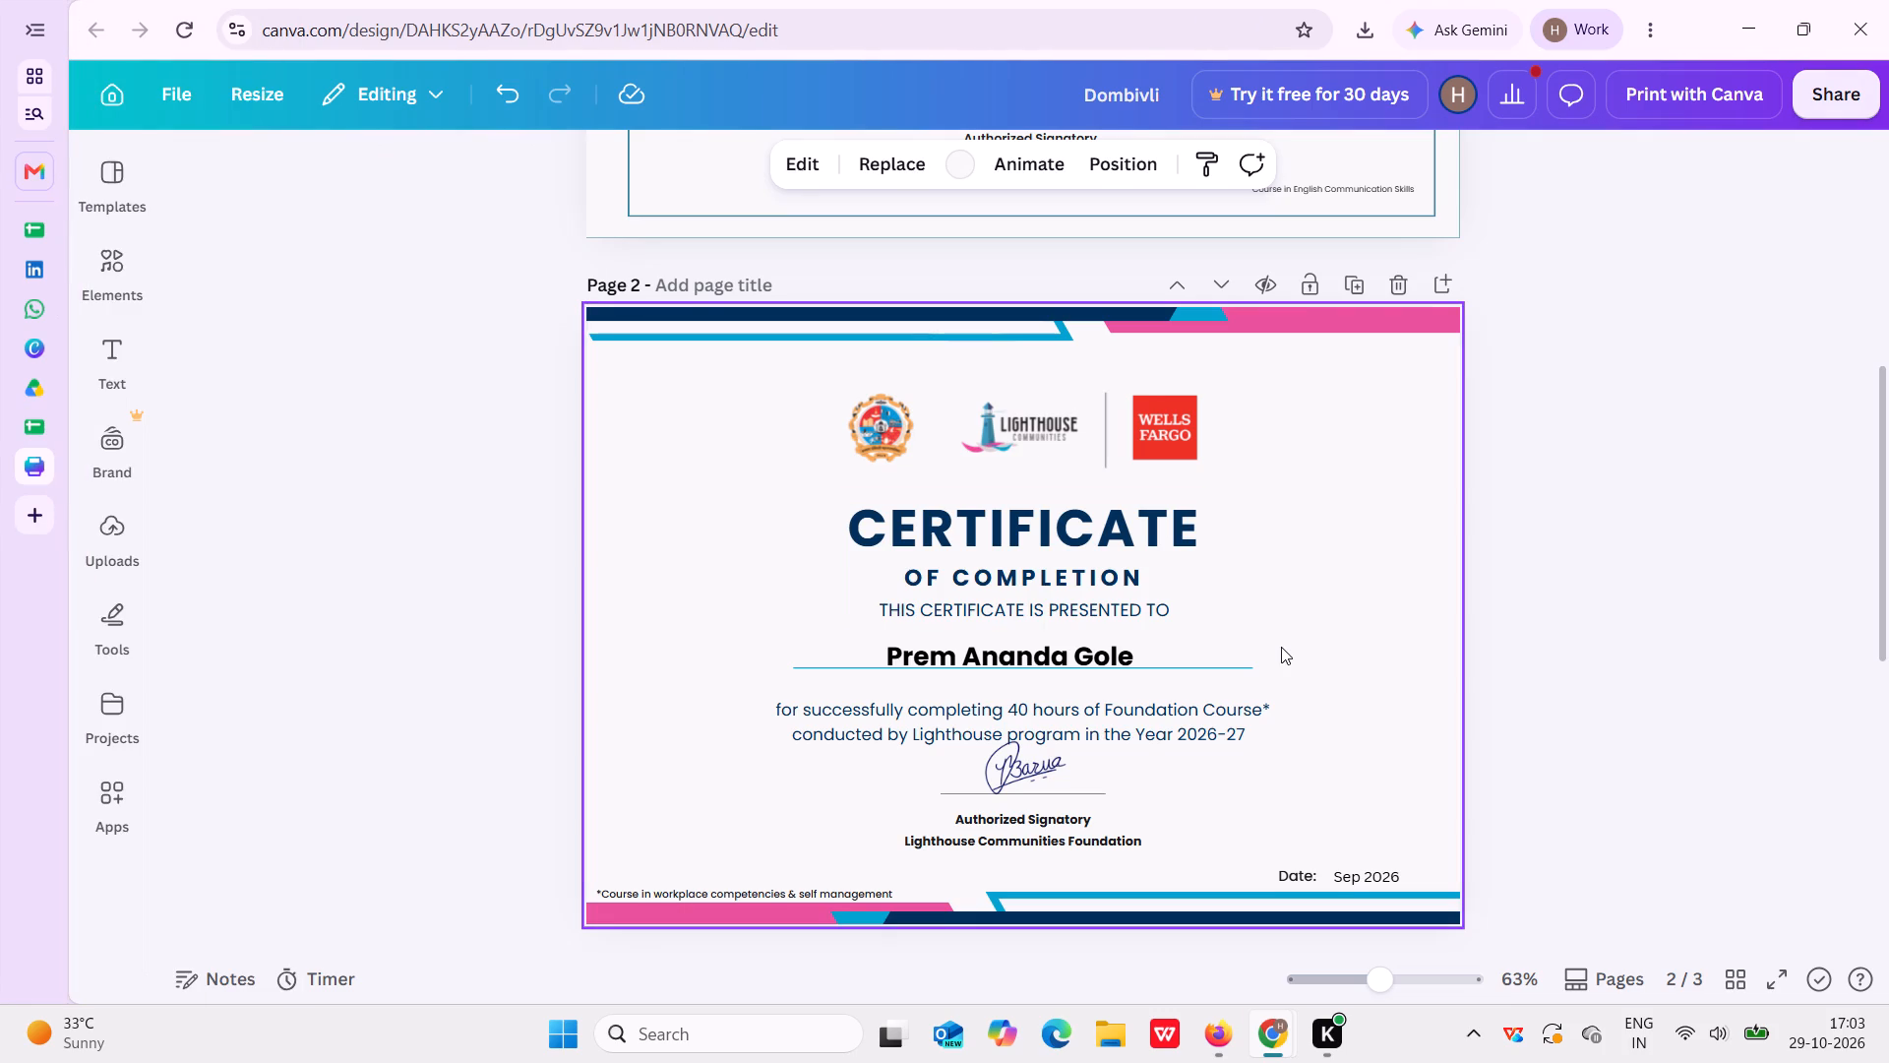
scroll(1281, 647, "down", 6)
scroll(1281, 647, "up", 1)
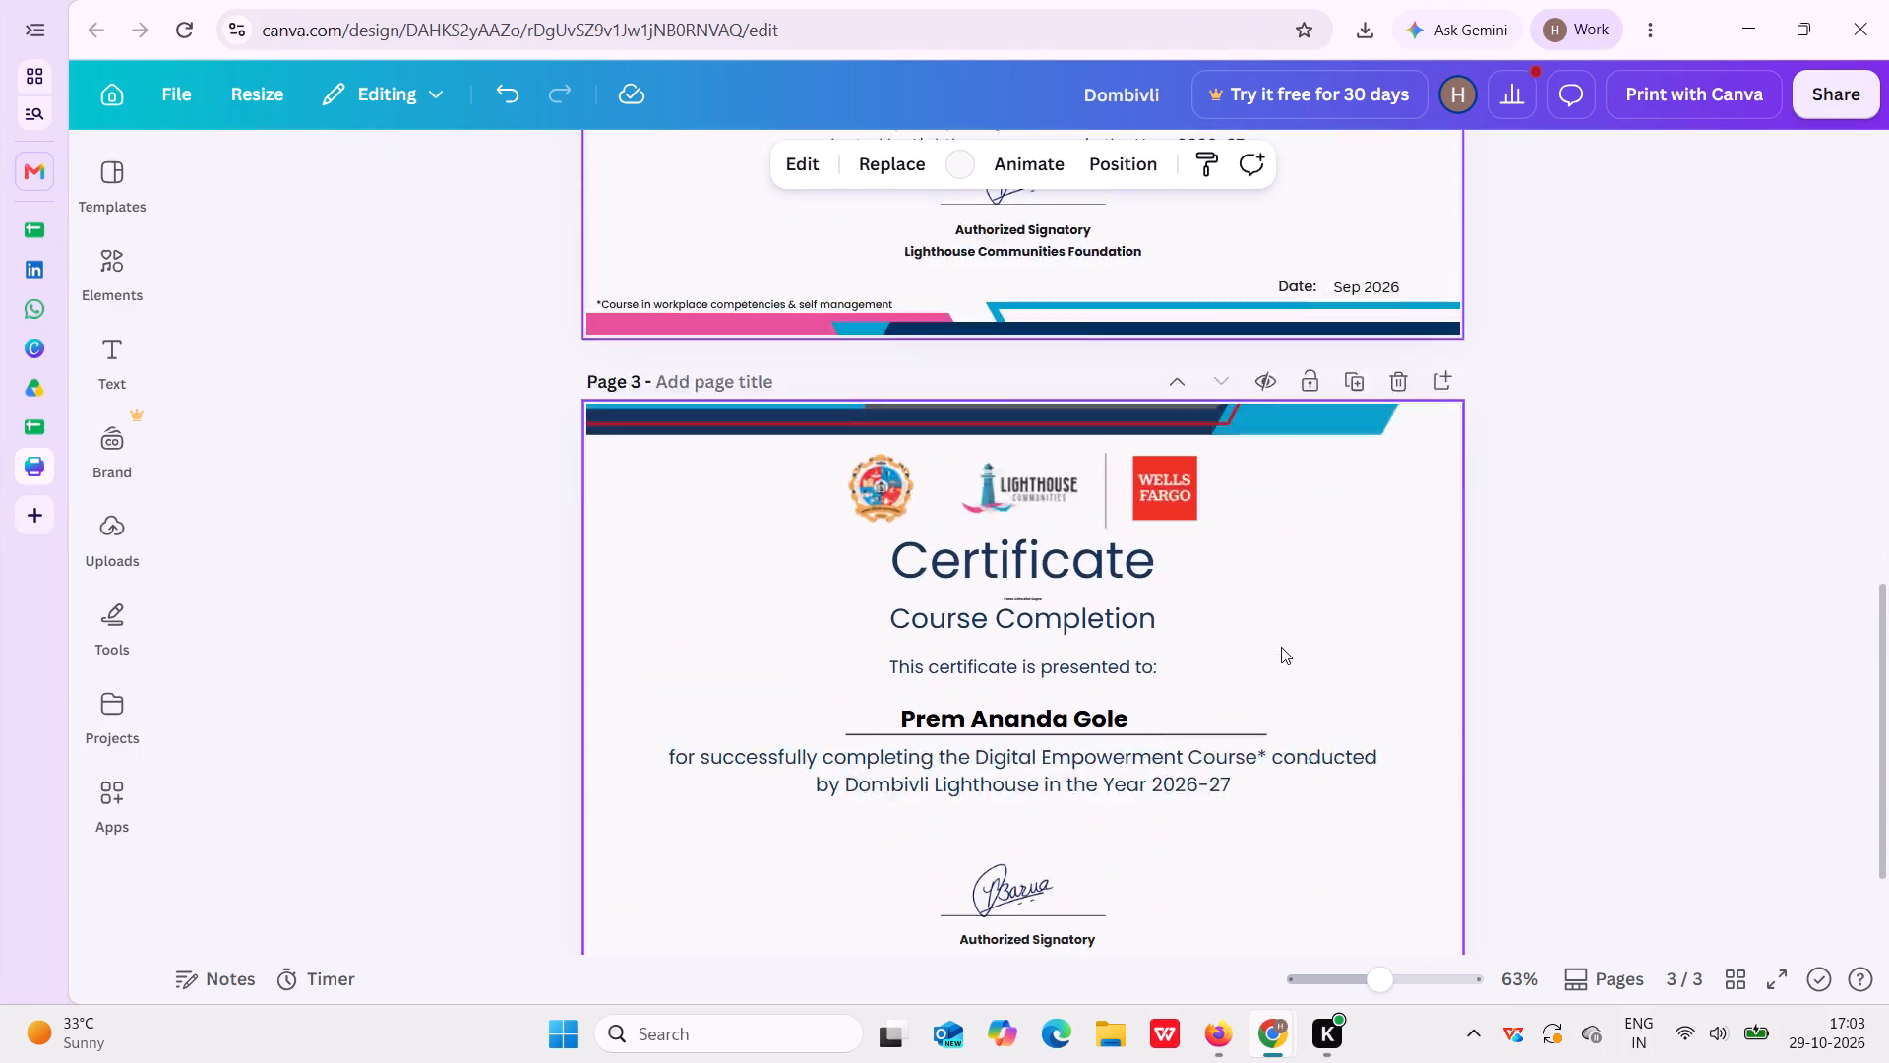
scroll(1281, 647, "up", 2)
left_click(869, 392)
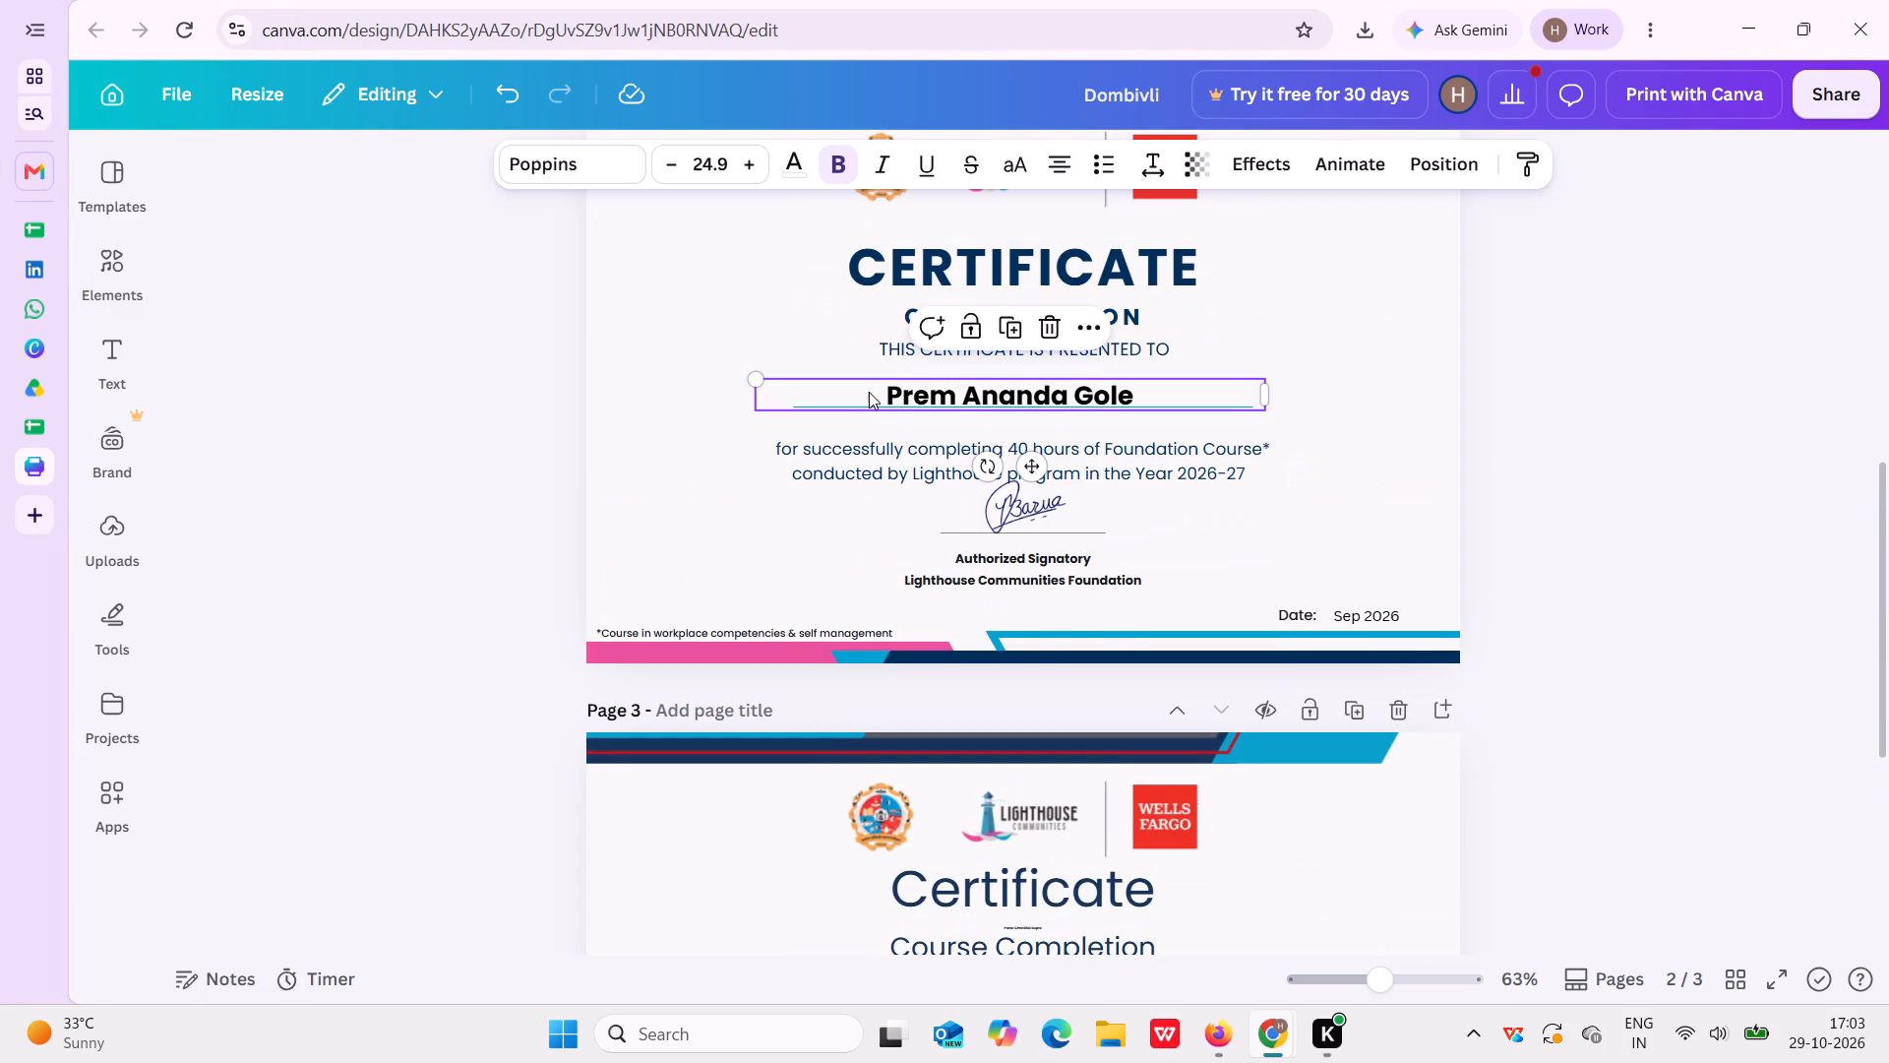
triple_click(869, 392)
key("BackSpace")
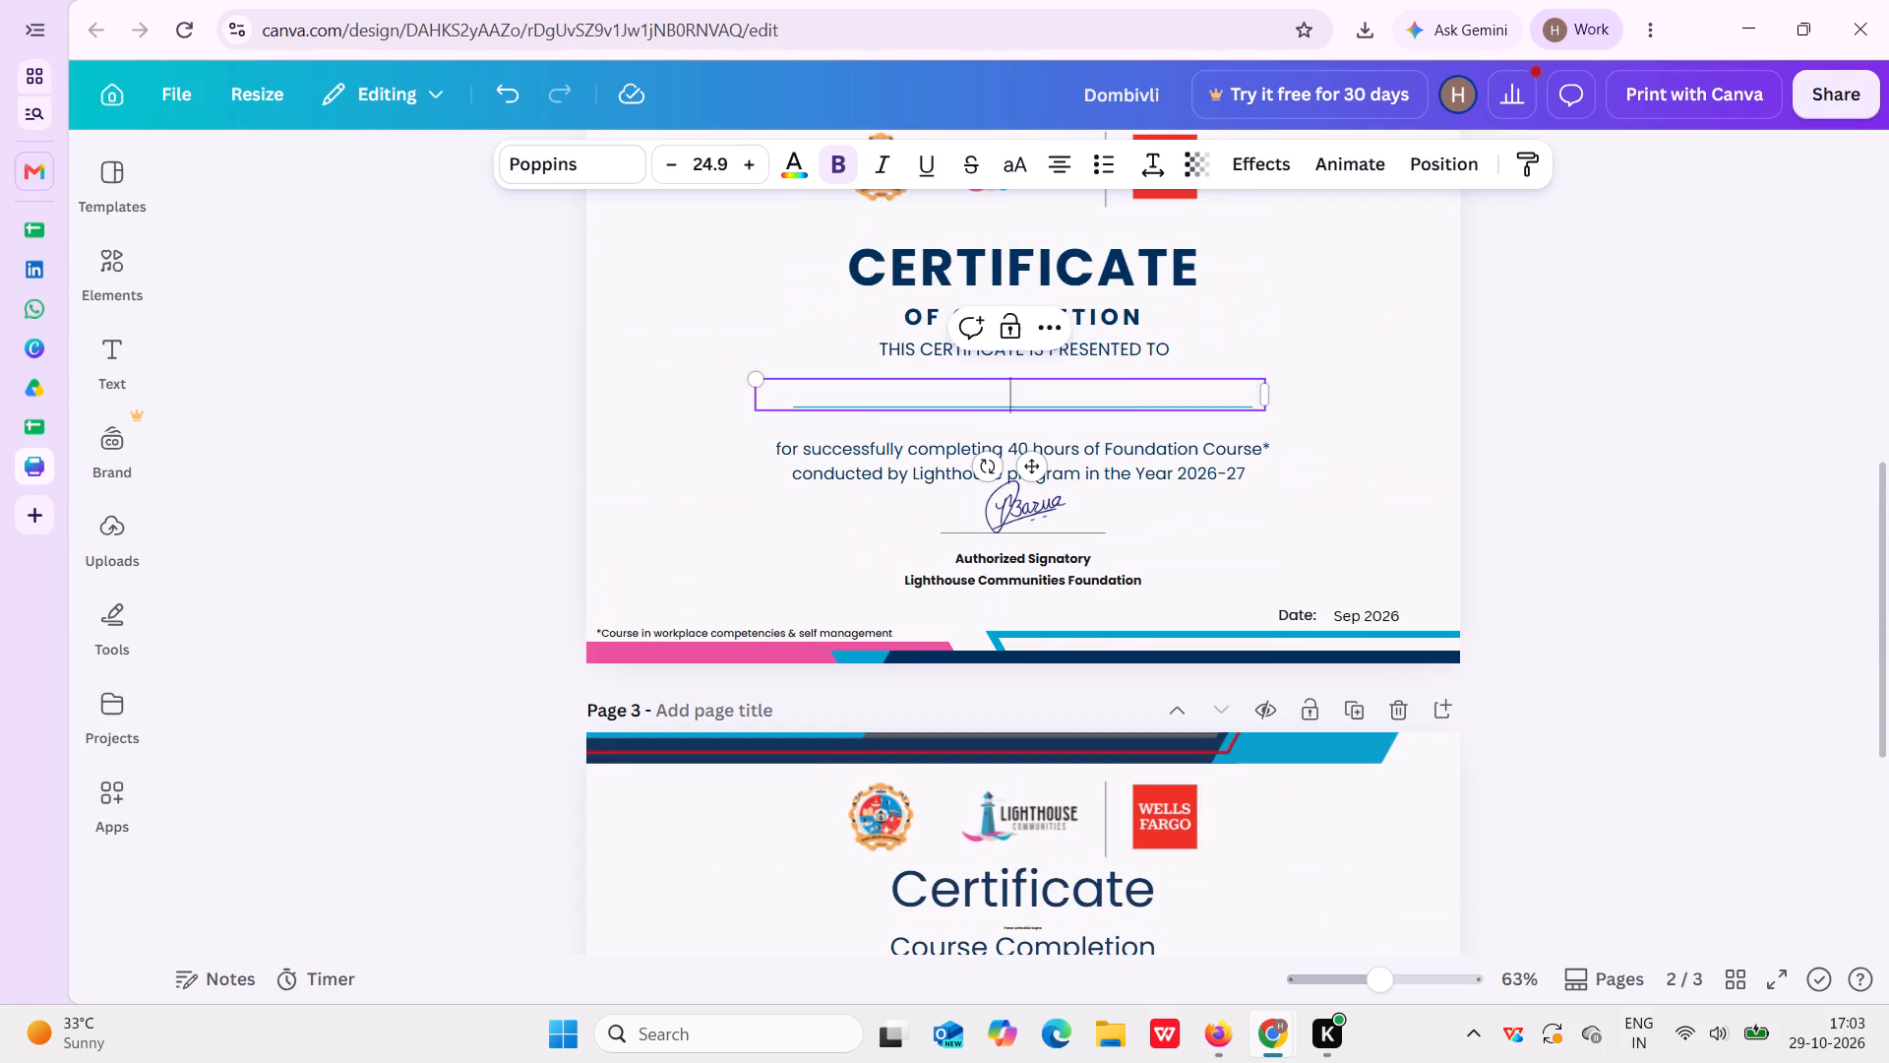
key("ctrl+v")
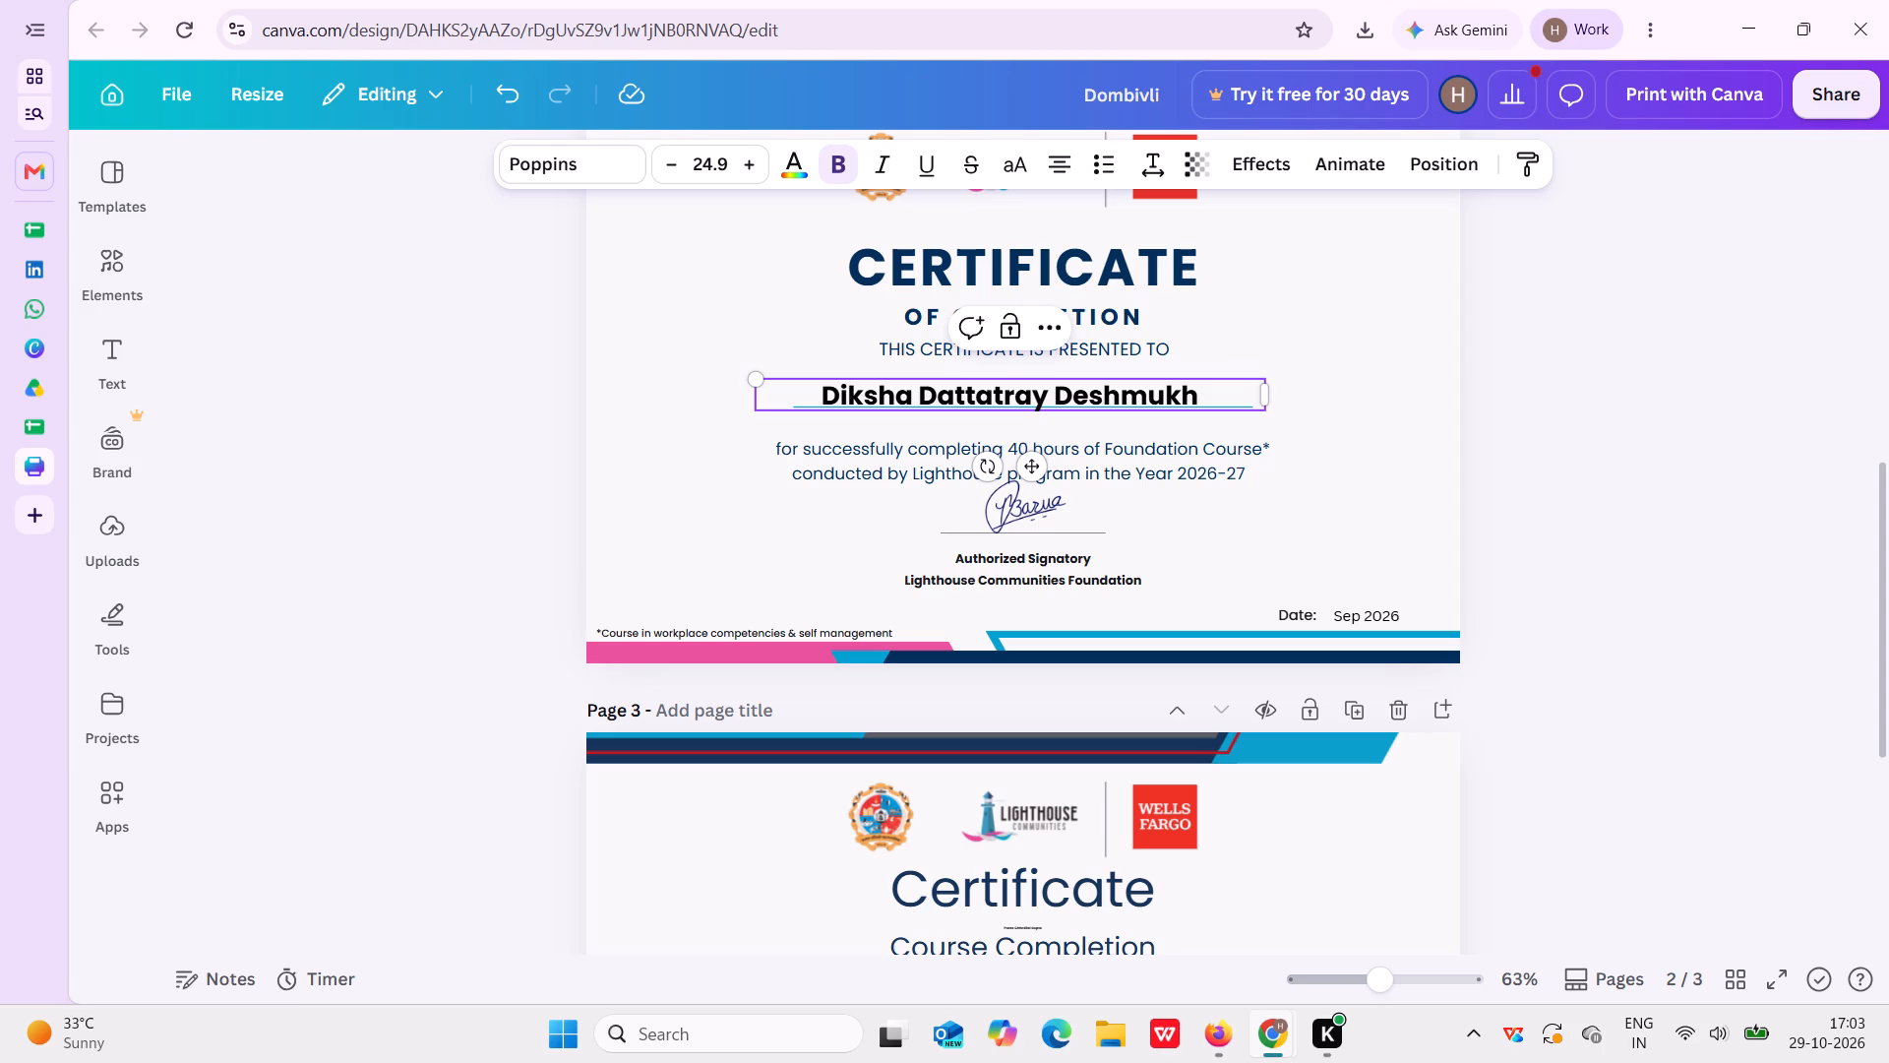
left_click(1383, 457)
Replace the recipient name on the page 3 Course Completion certificate with the copied name of recipient number 17.
scroll(1383, 457, "down", 4)
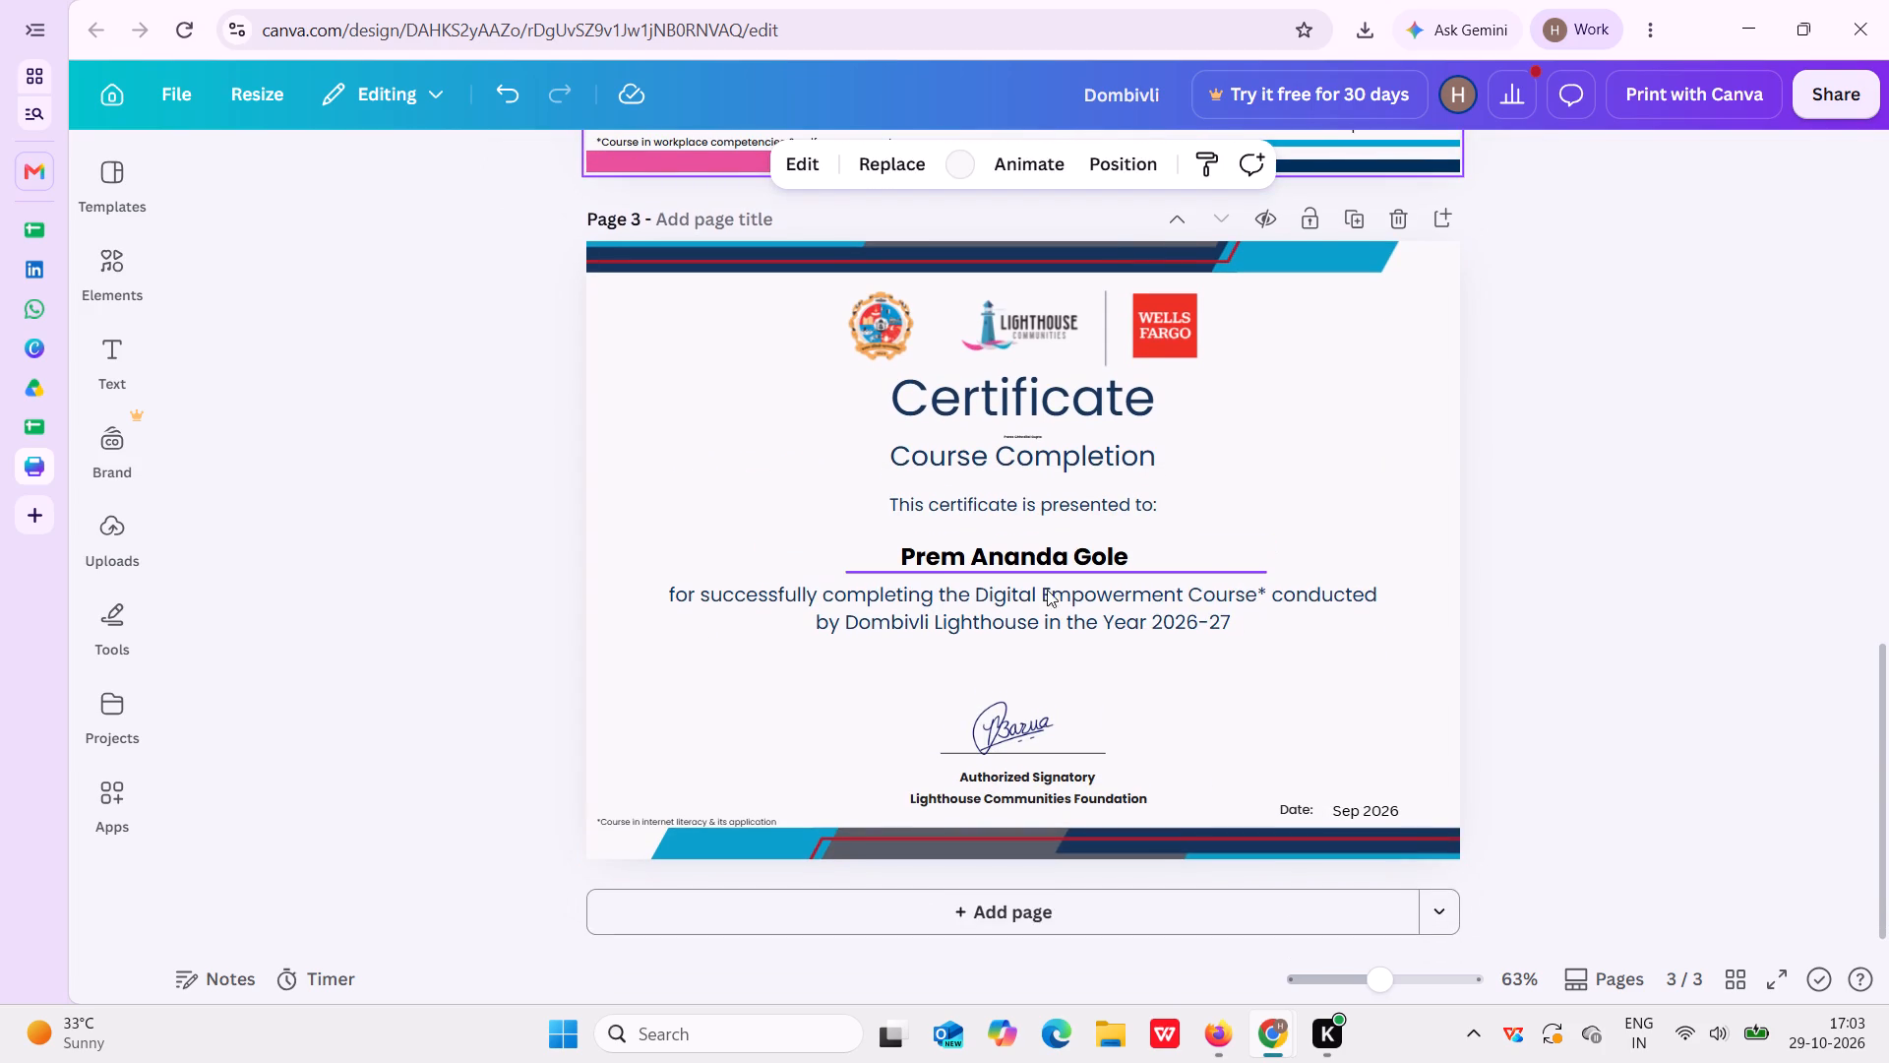
left_click(920, 555)
triple_click(867, 555)
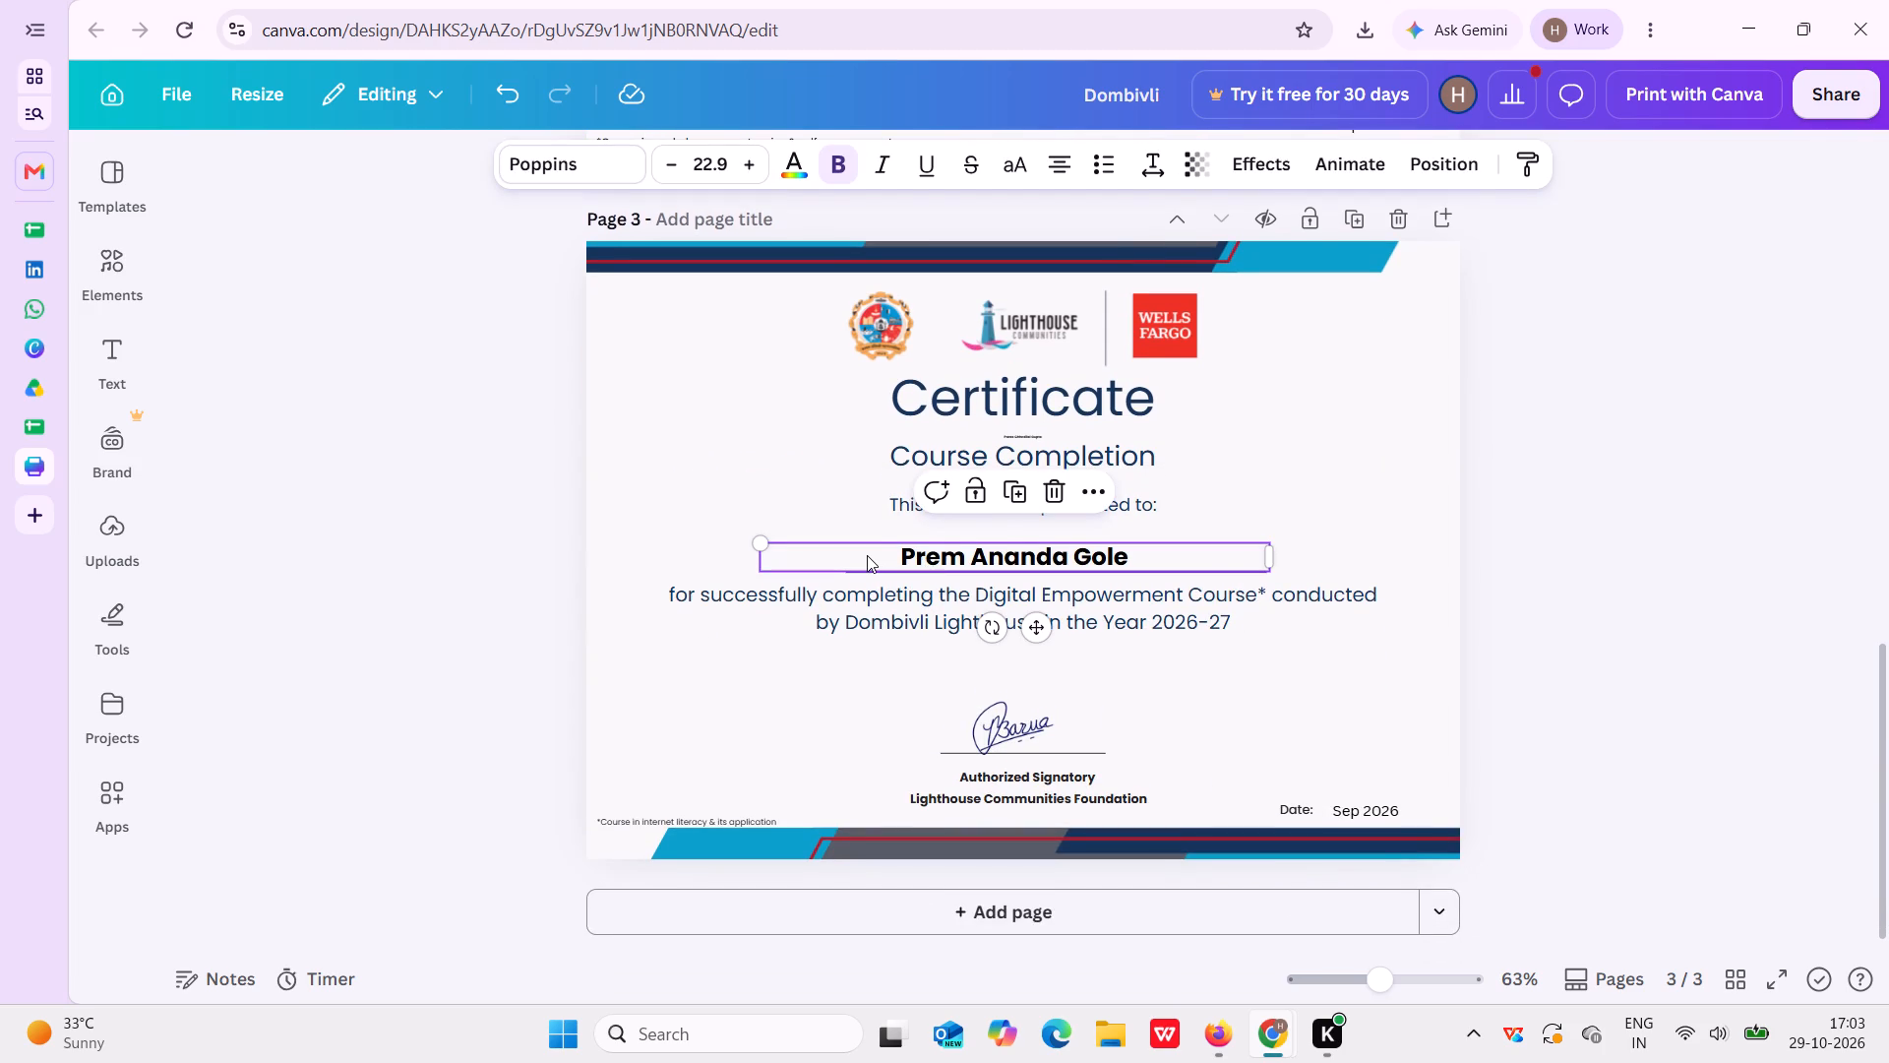
left_click(867, 555)
key("BackSpace")
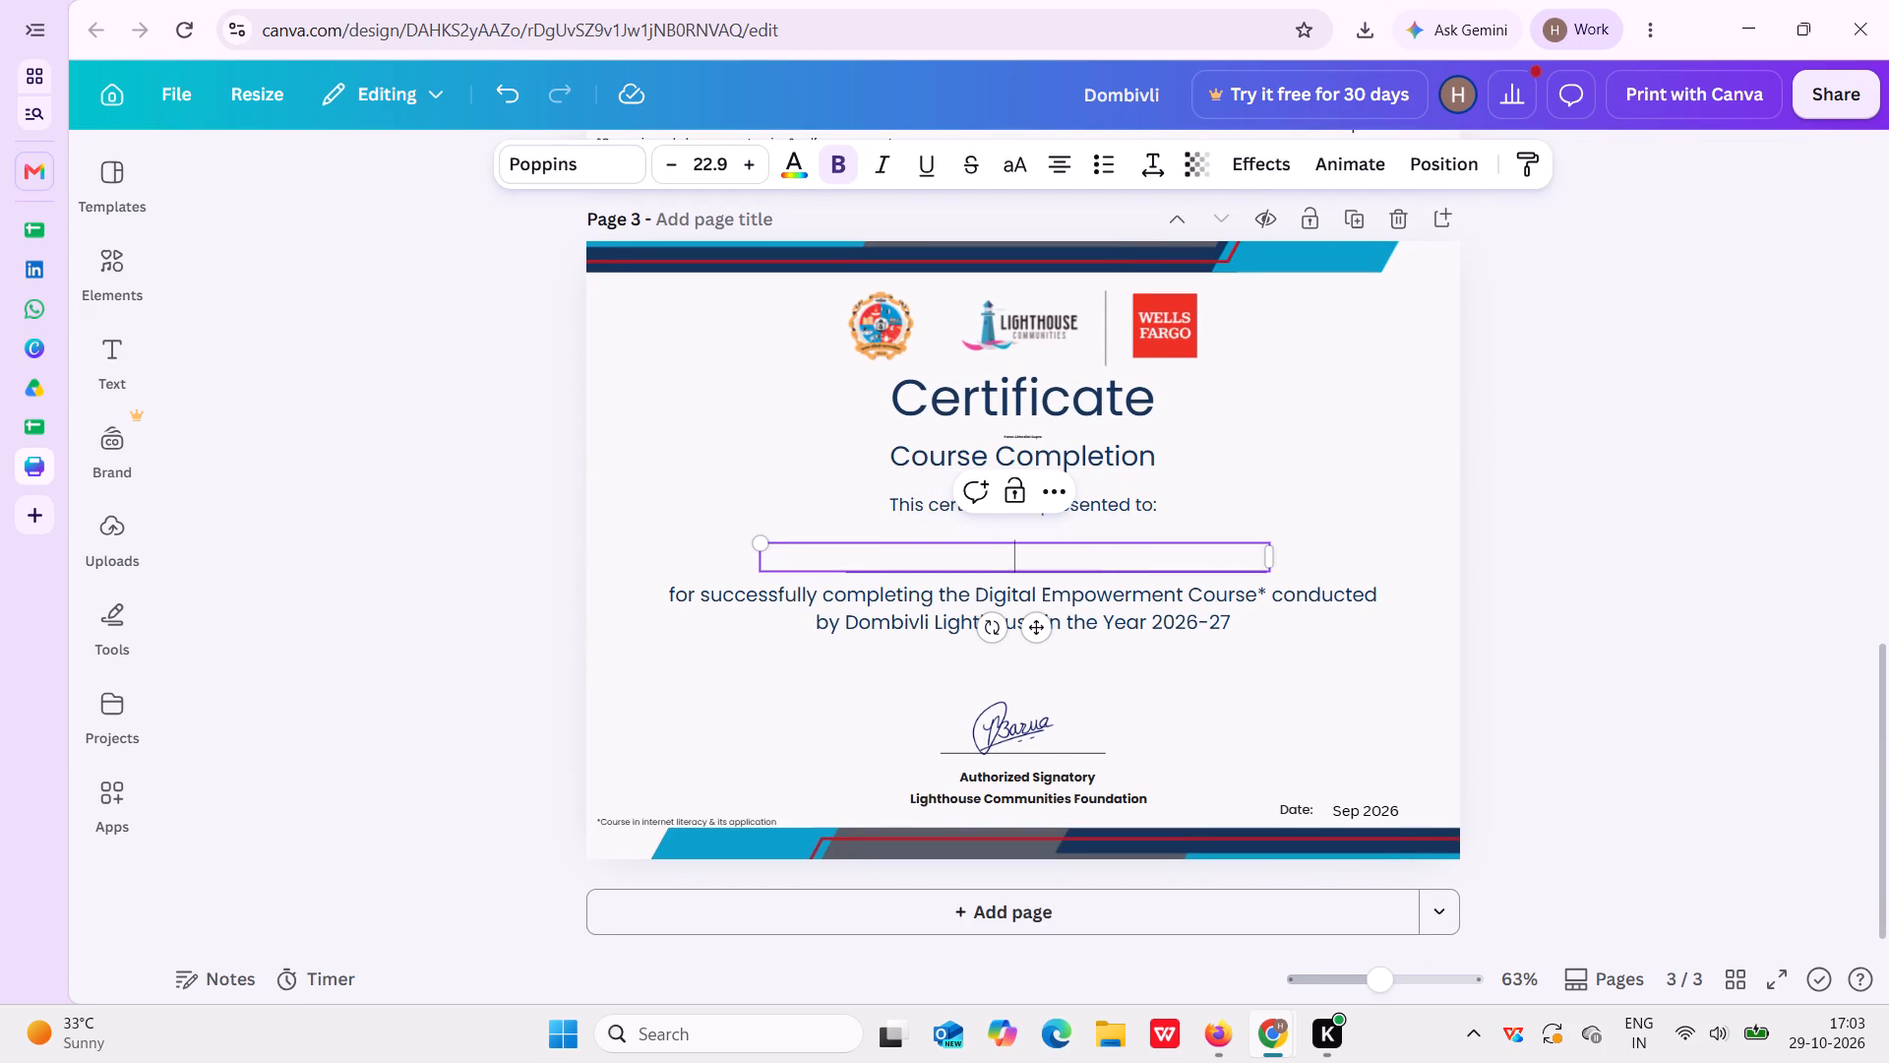
key("ctrl+v")
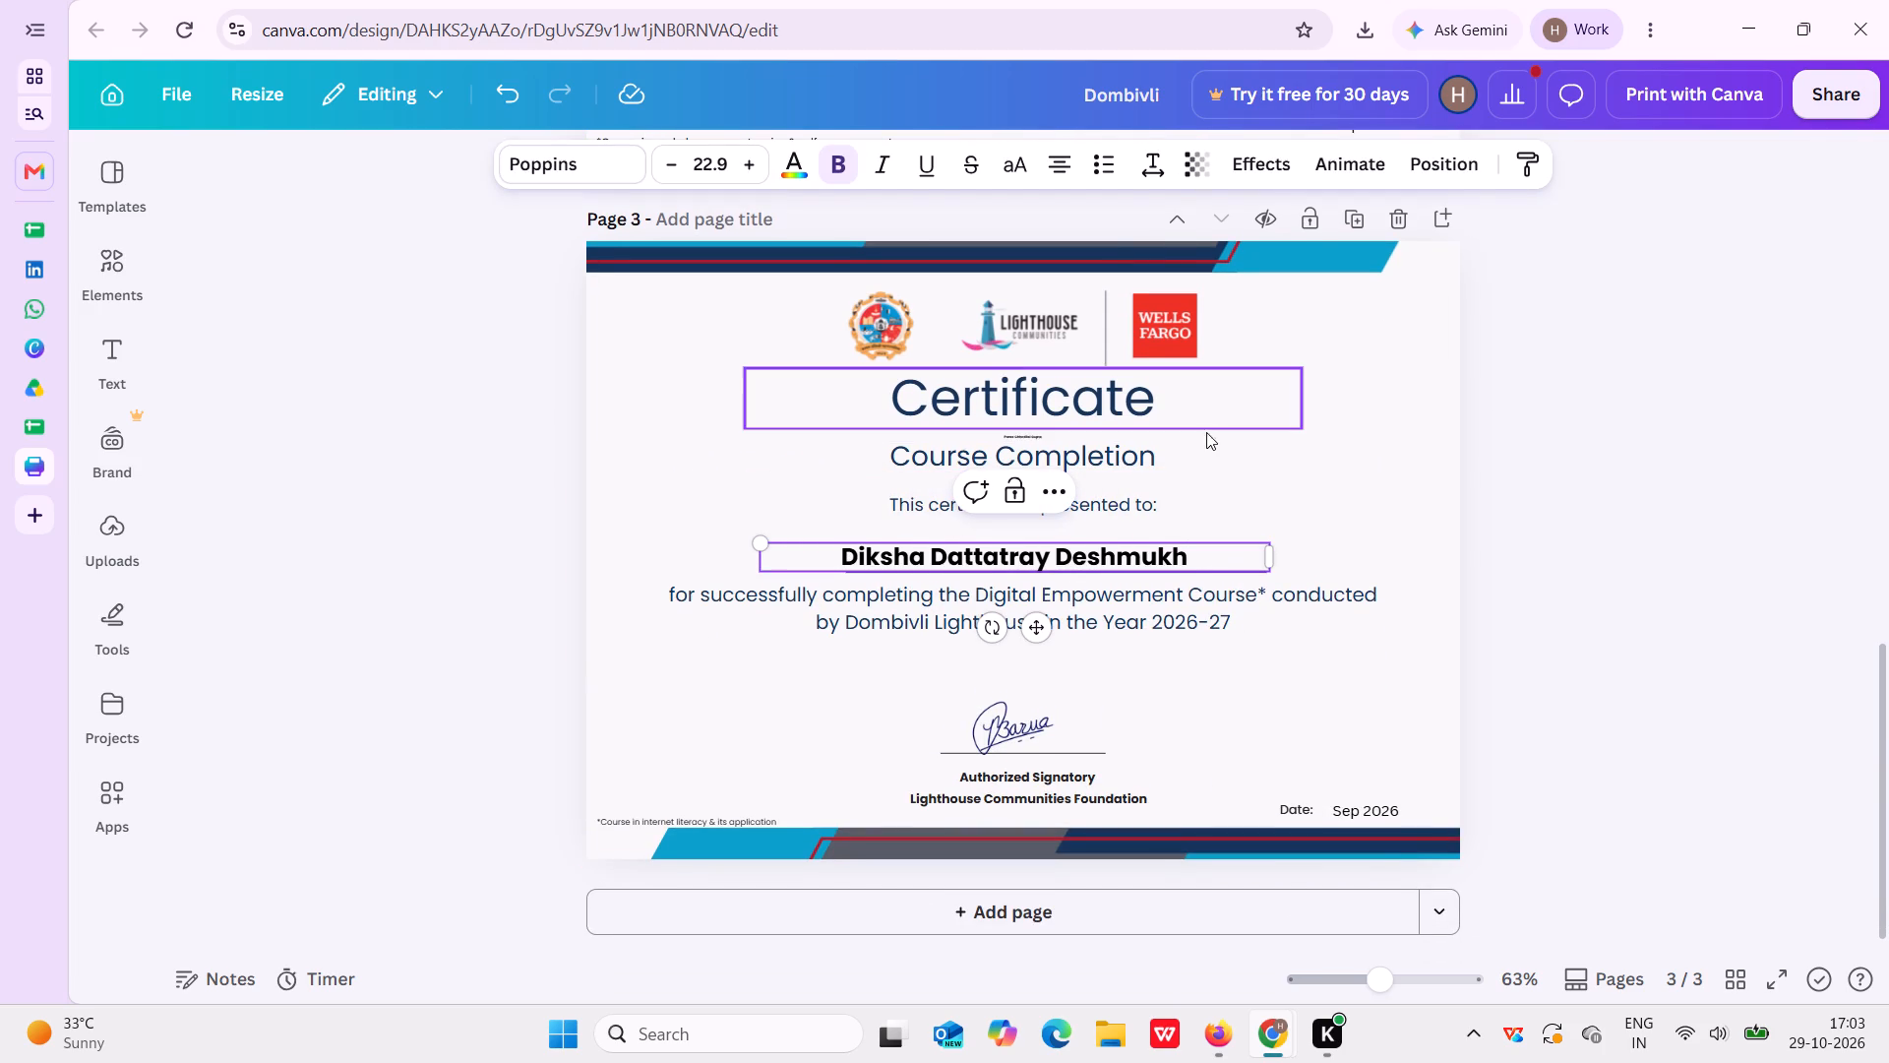
left_click(1329, 409)
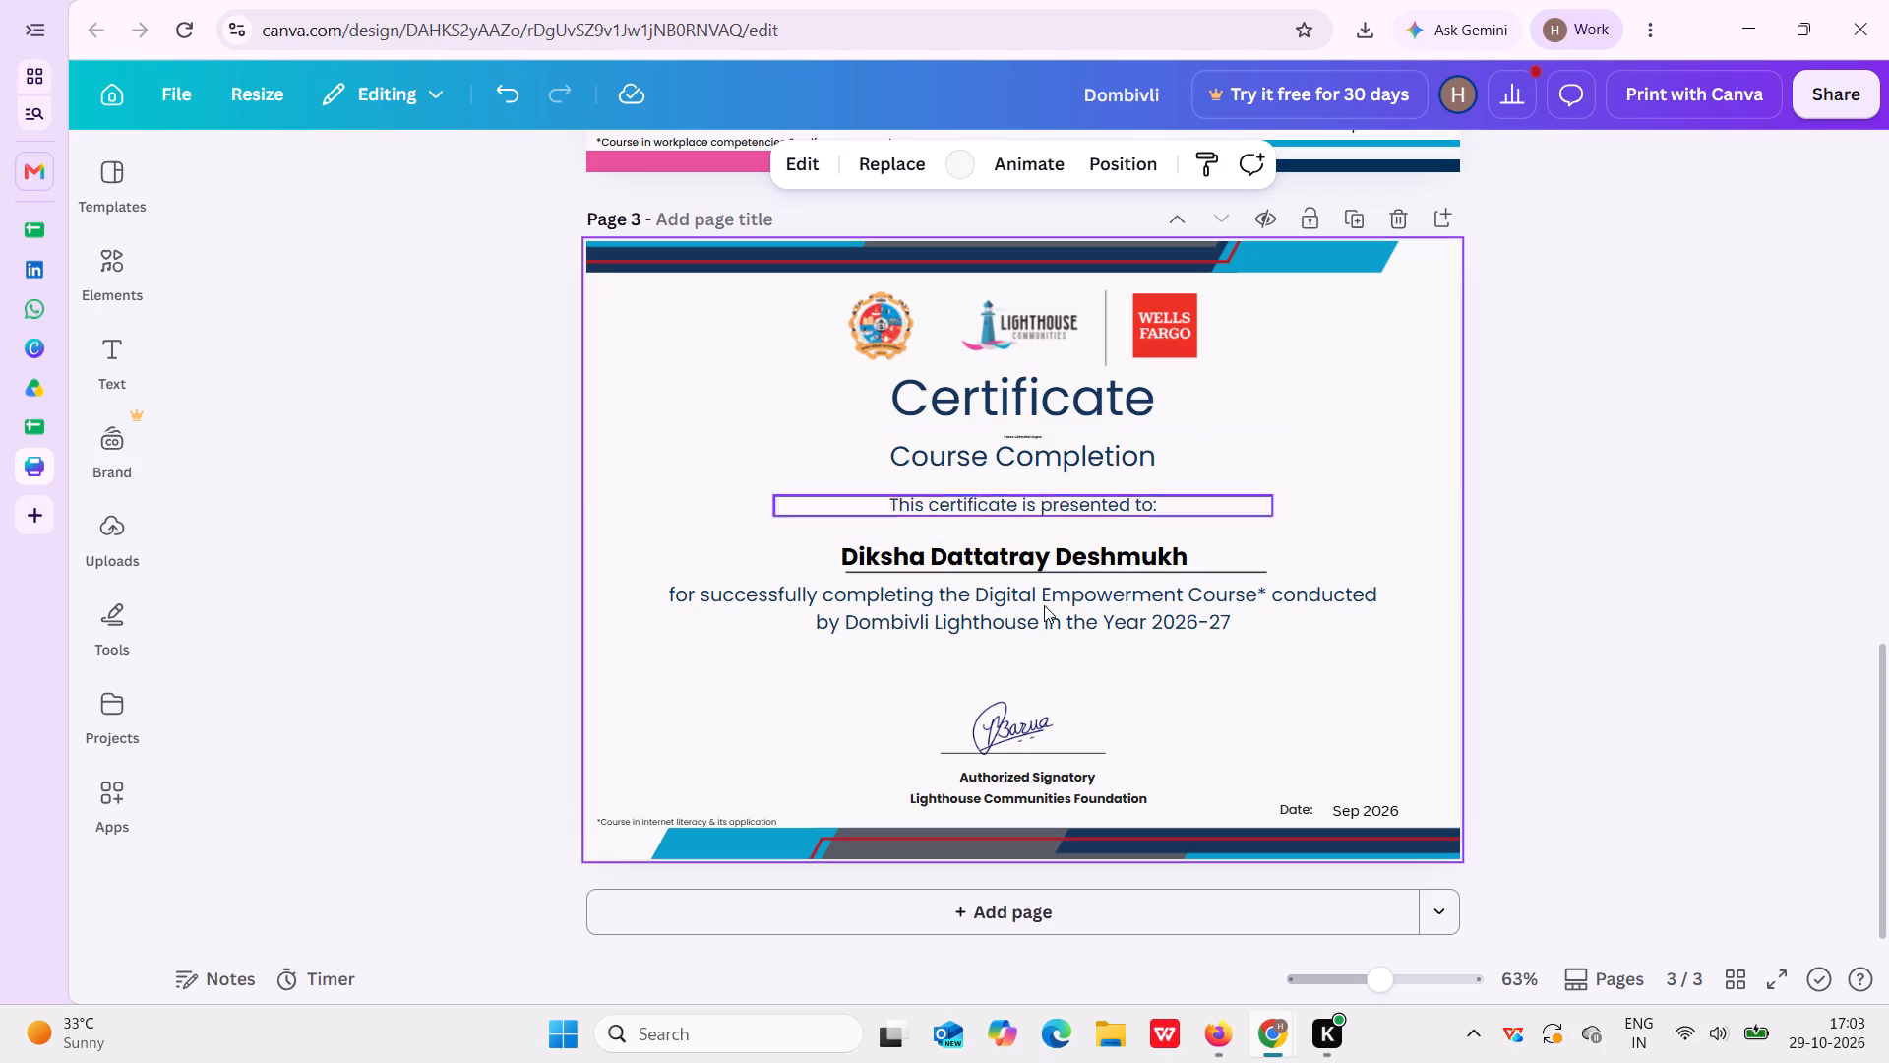
Insert leading spaces before the recipient name on page 3 to centre it over the underline.
left_click(1064, 545)
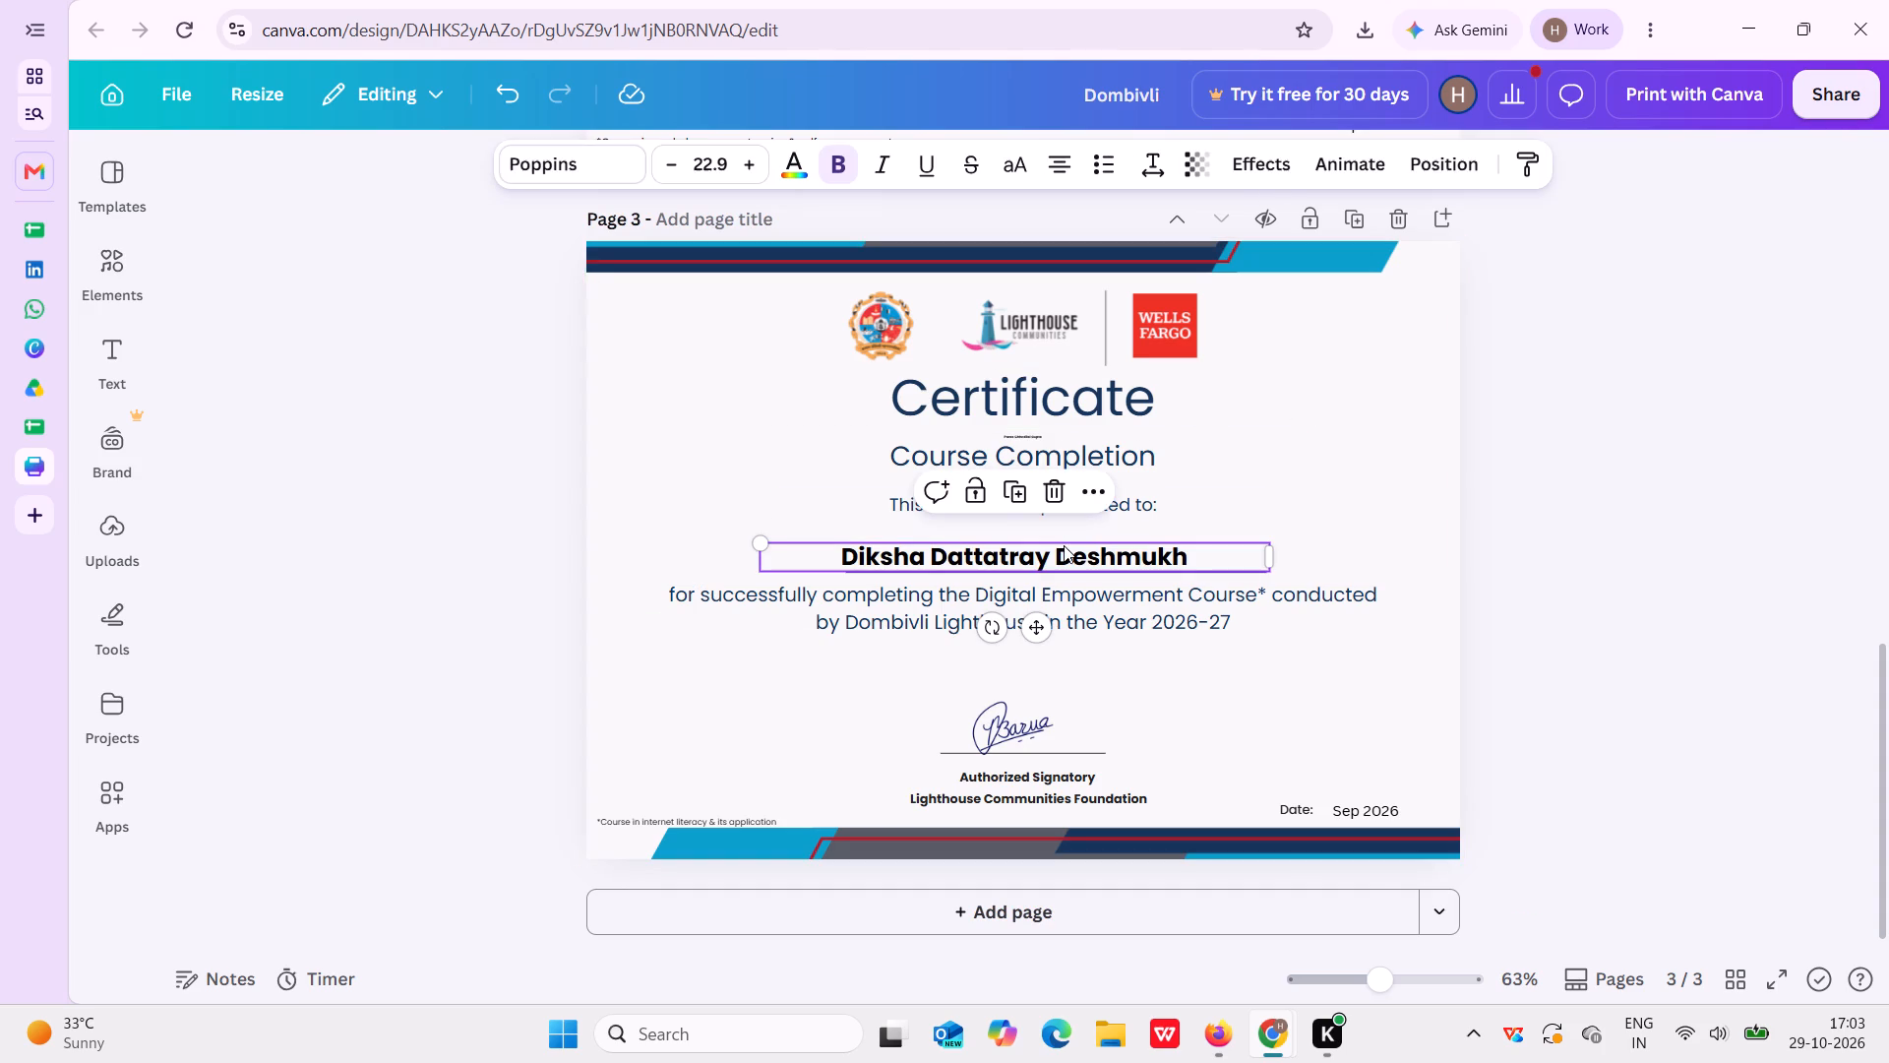
double_click(832, 561)
left_click(832, 561)
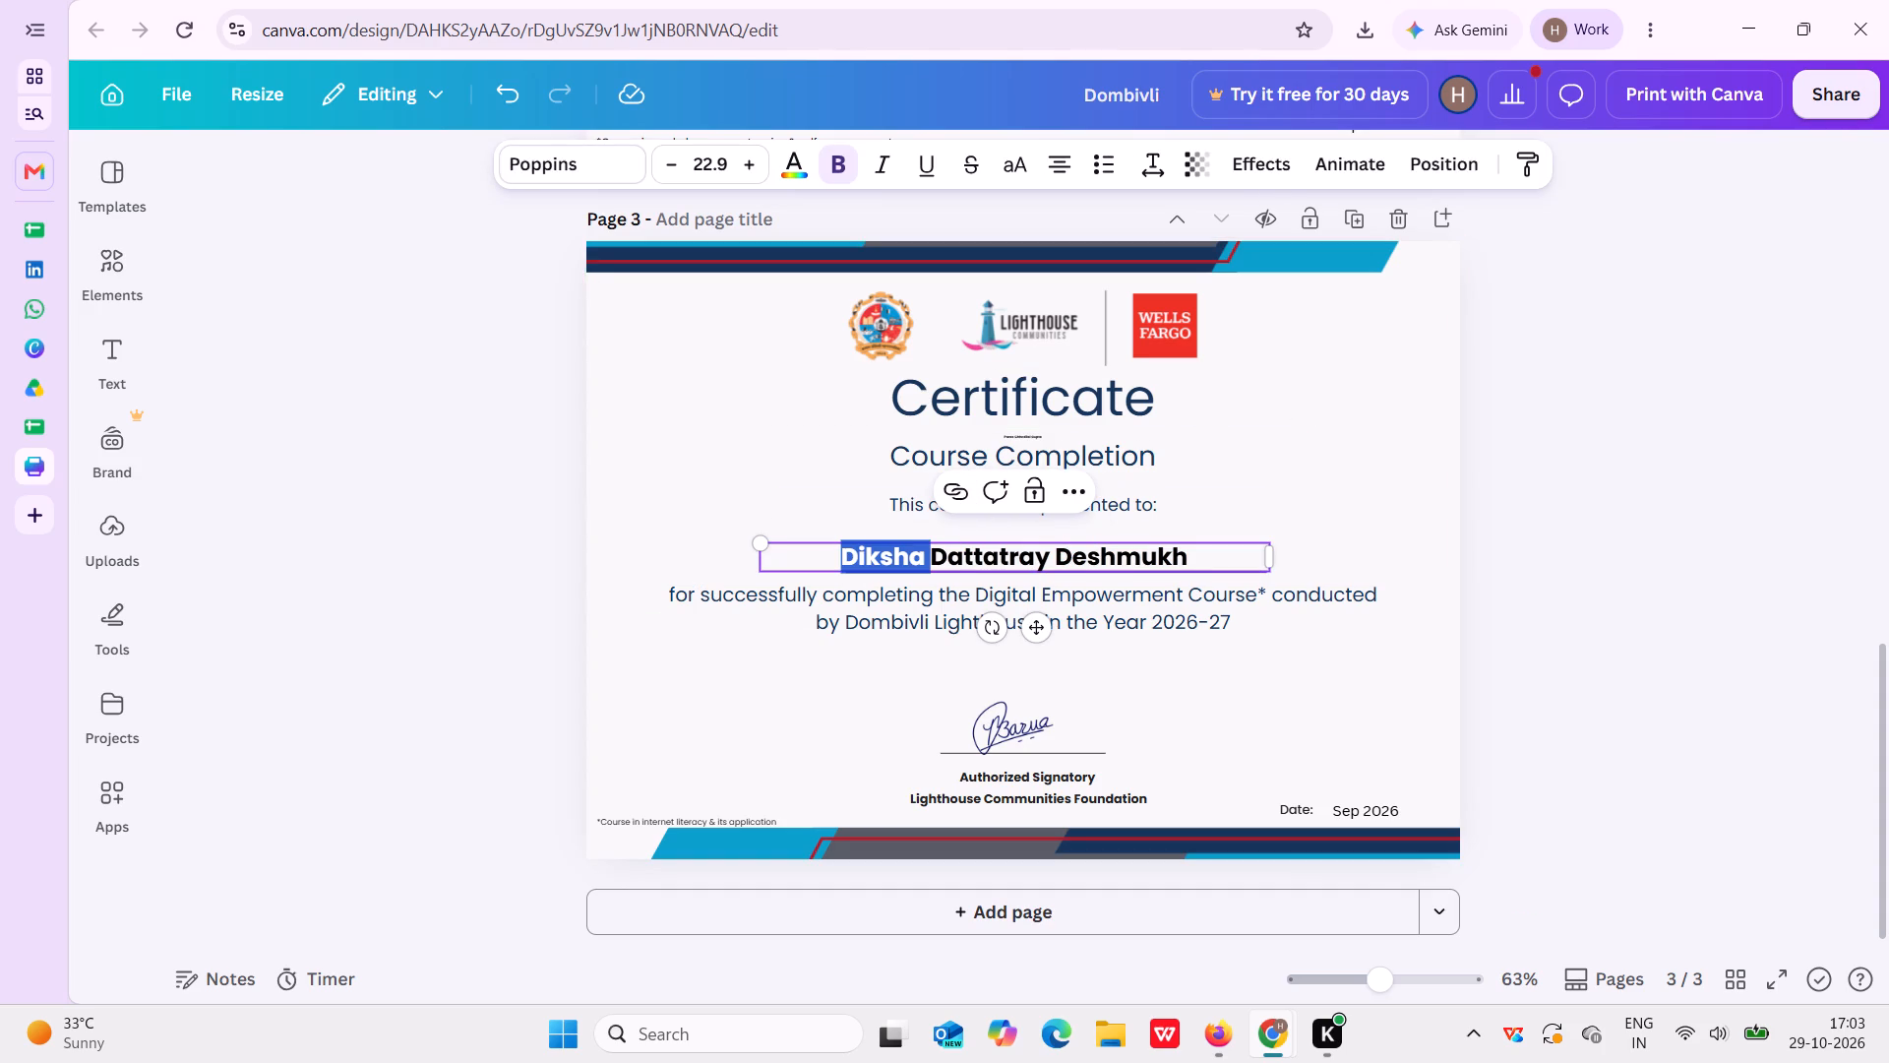
left_click(832, 561)
key("space")
key("space")
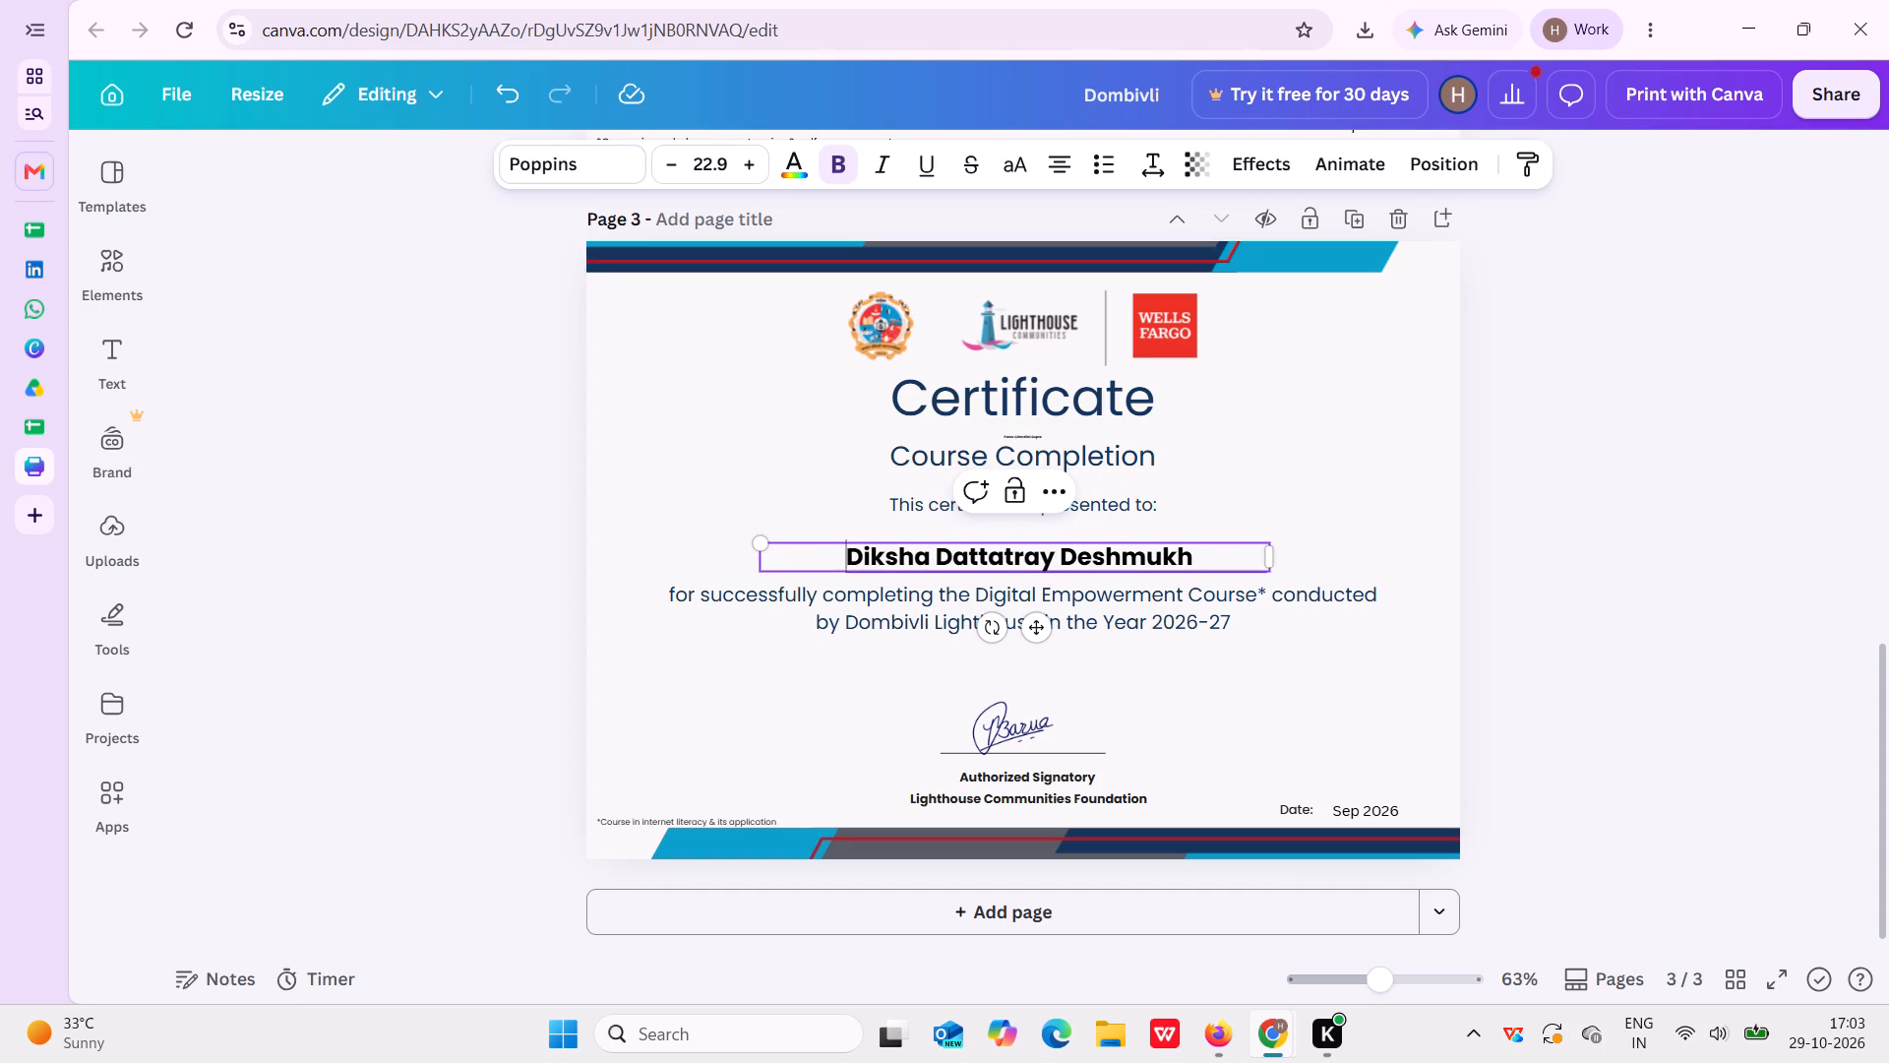
key("space")
key("space")
key("space")
key("space")
key("space")
key("space")
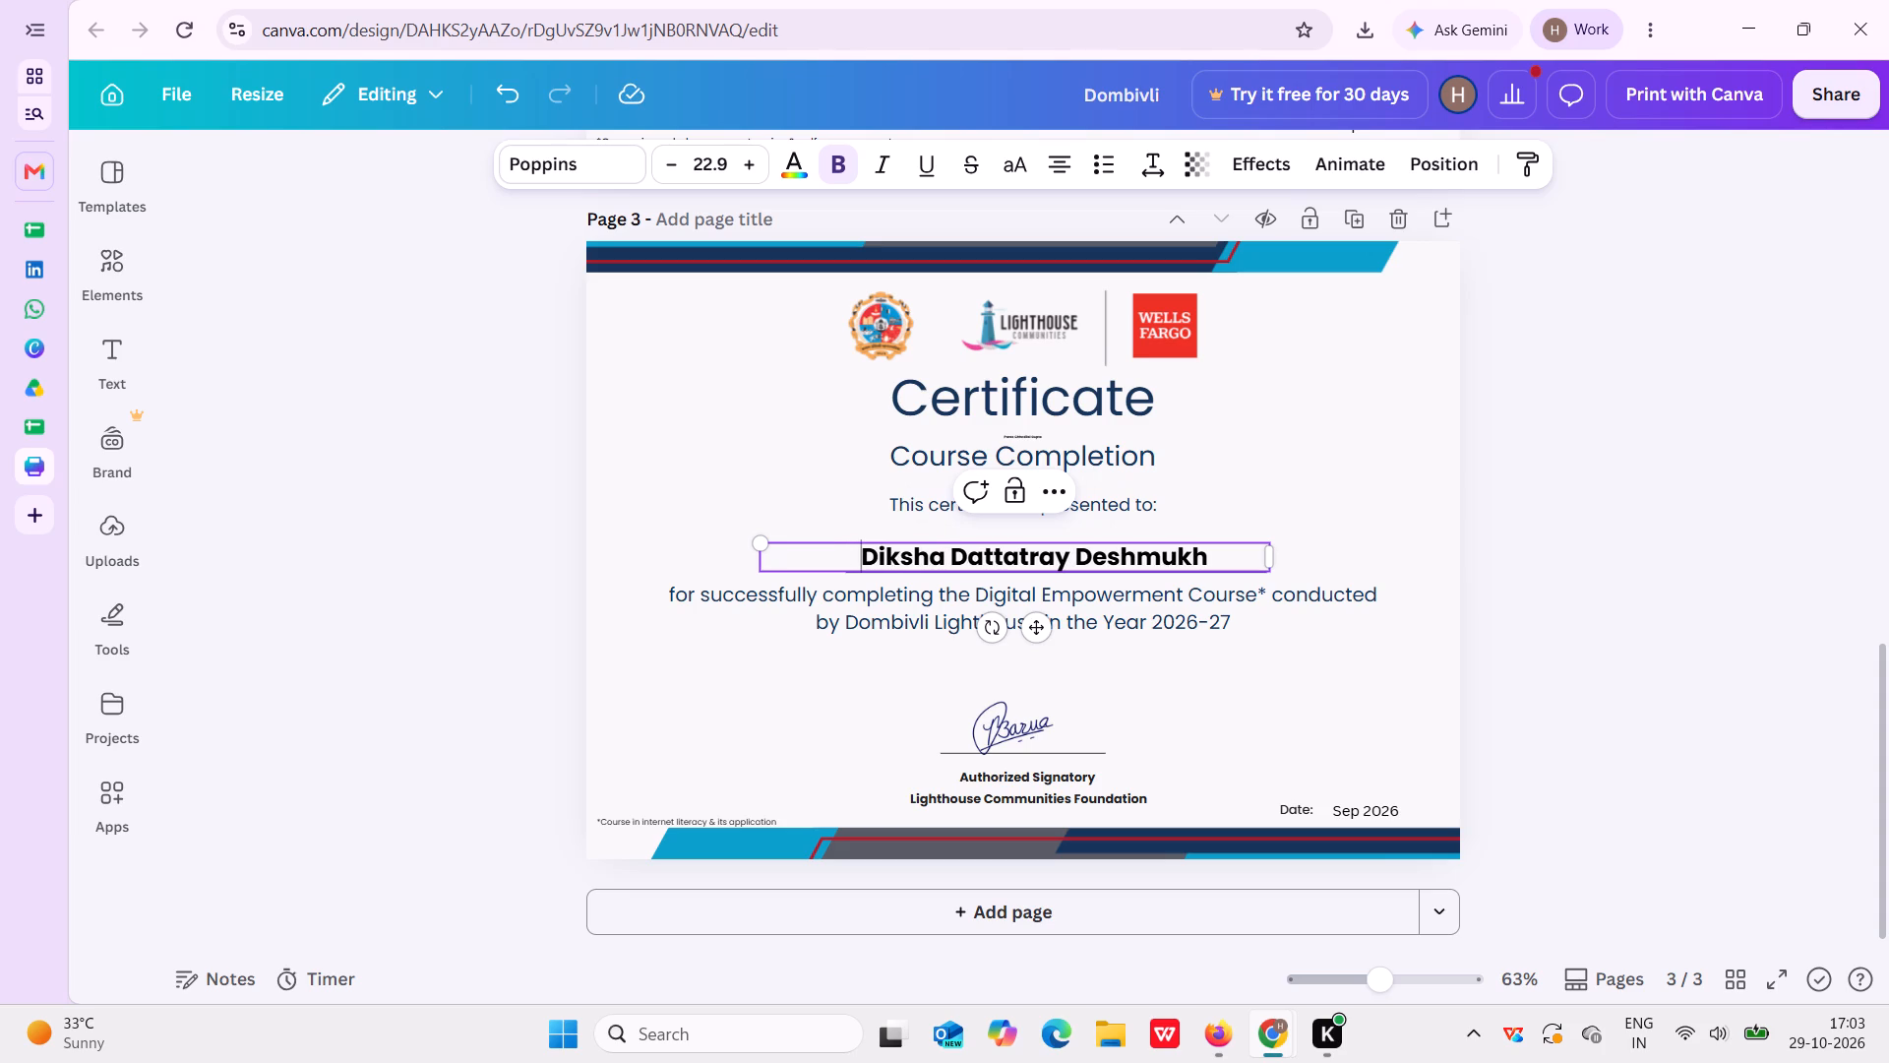
key("space")
key("space")
key("space")
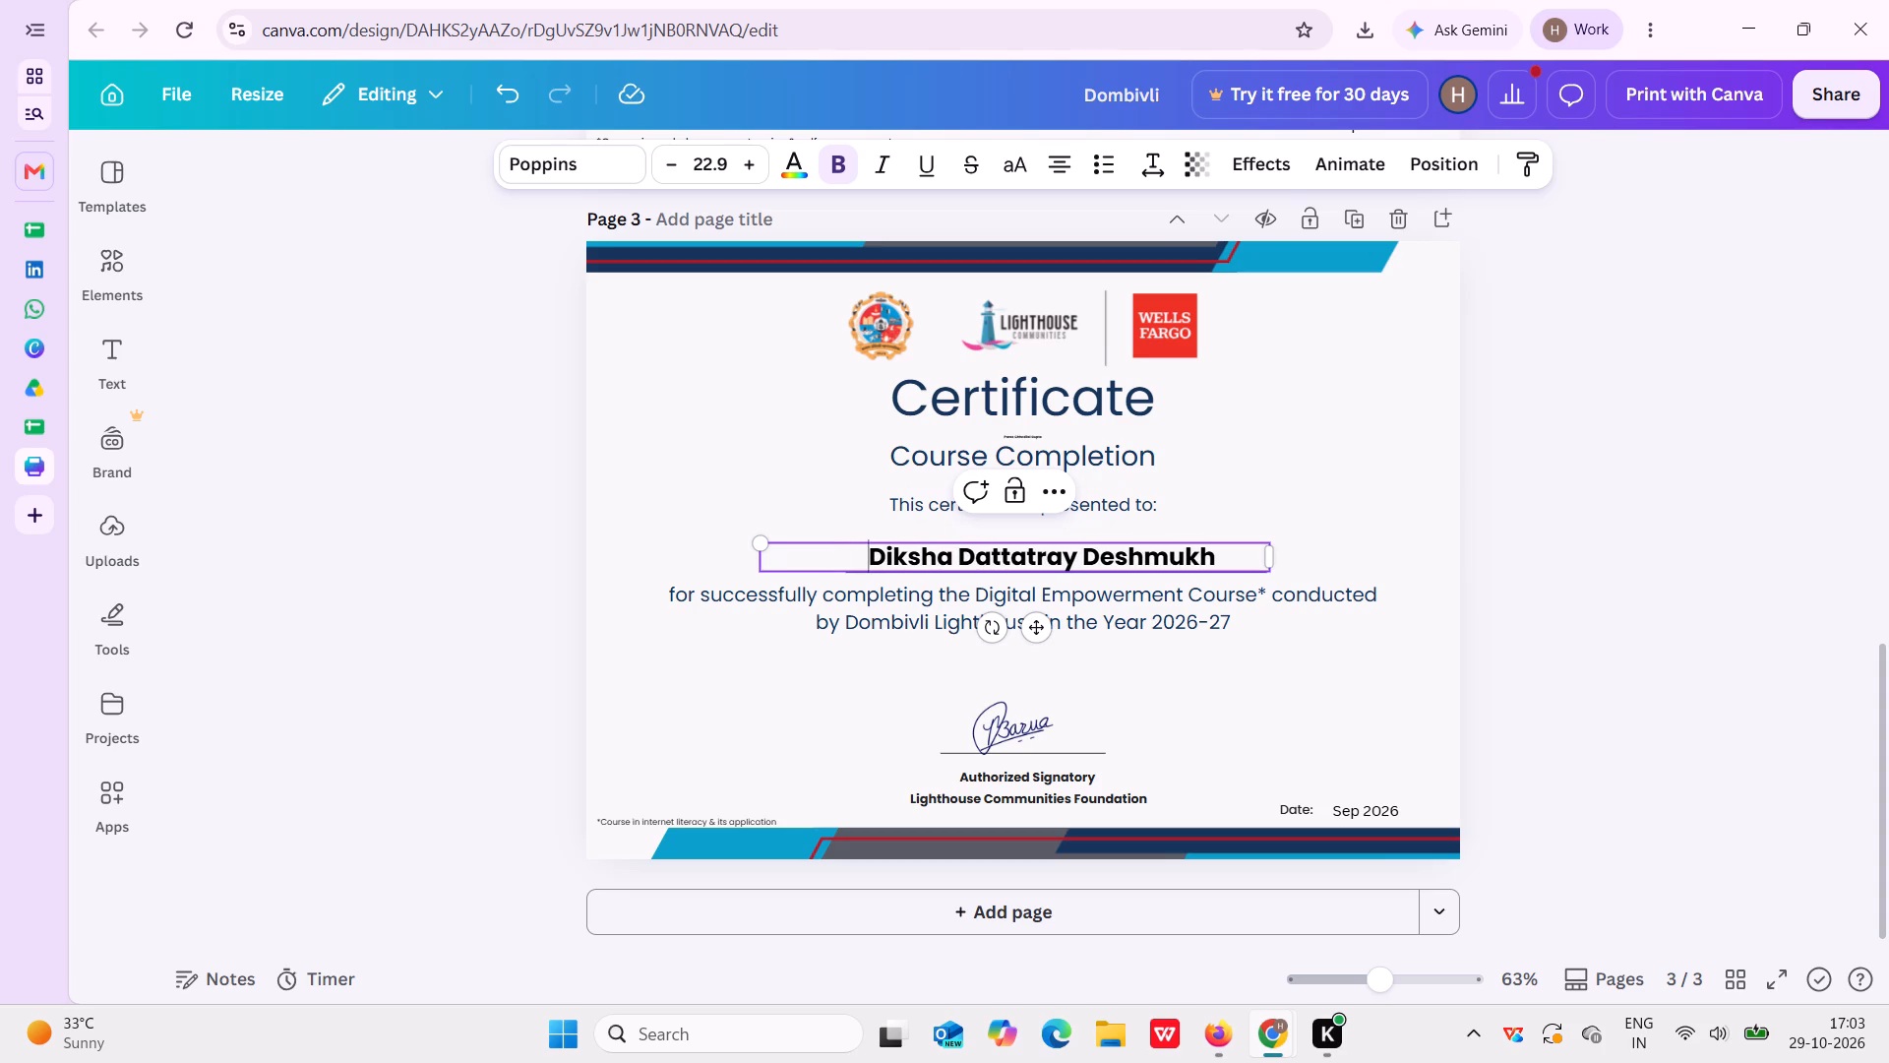
left_click(807, 473)
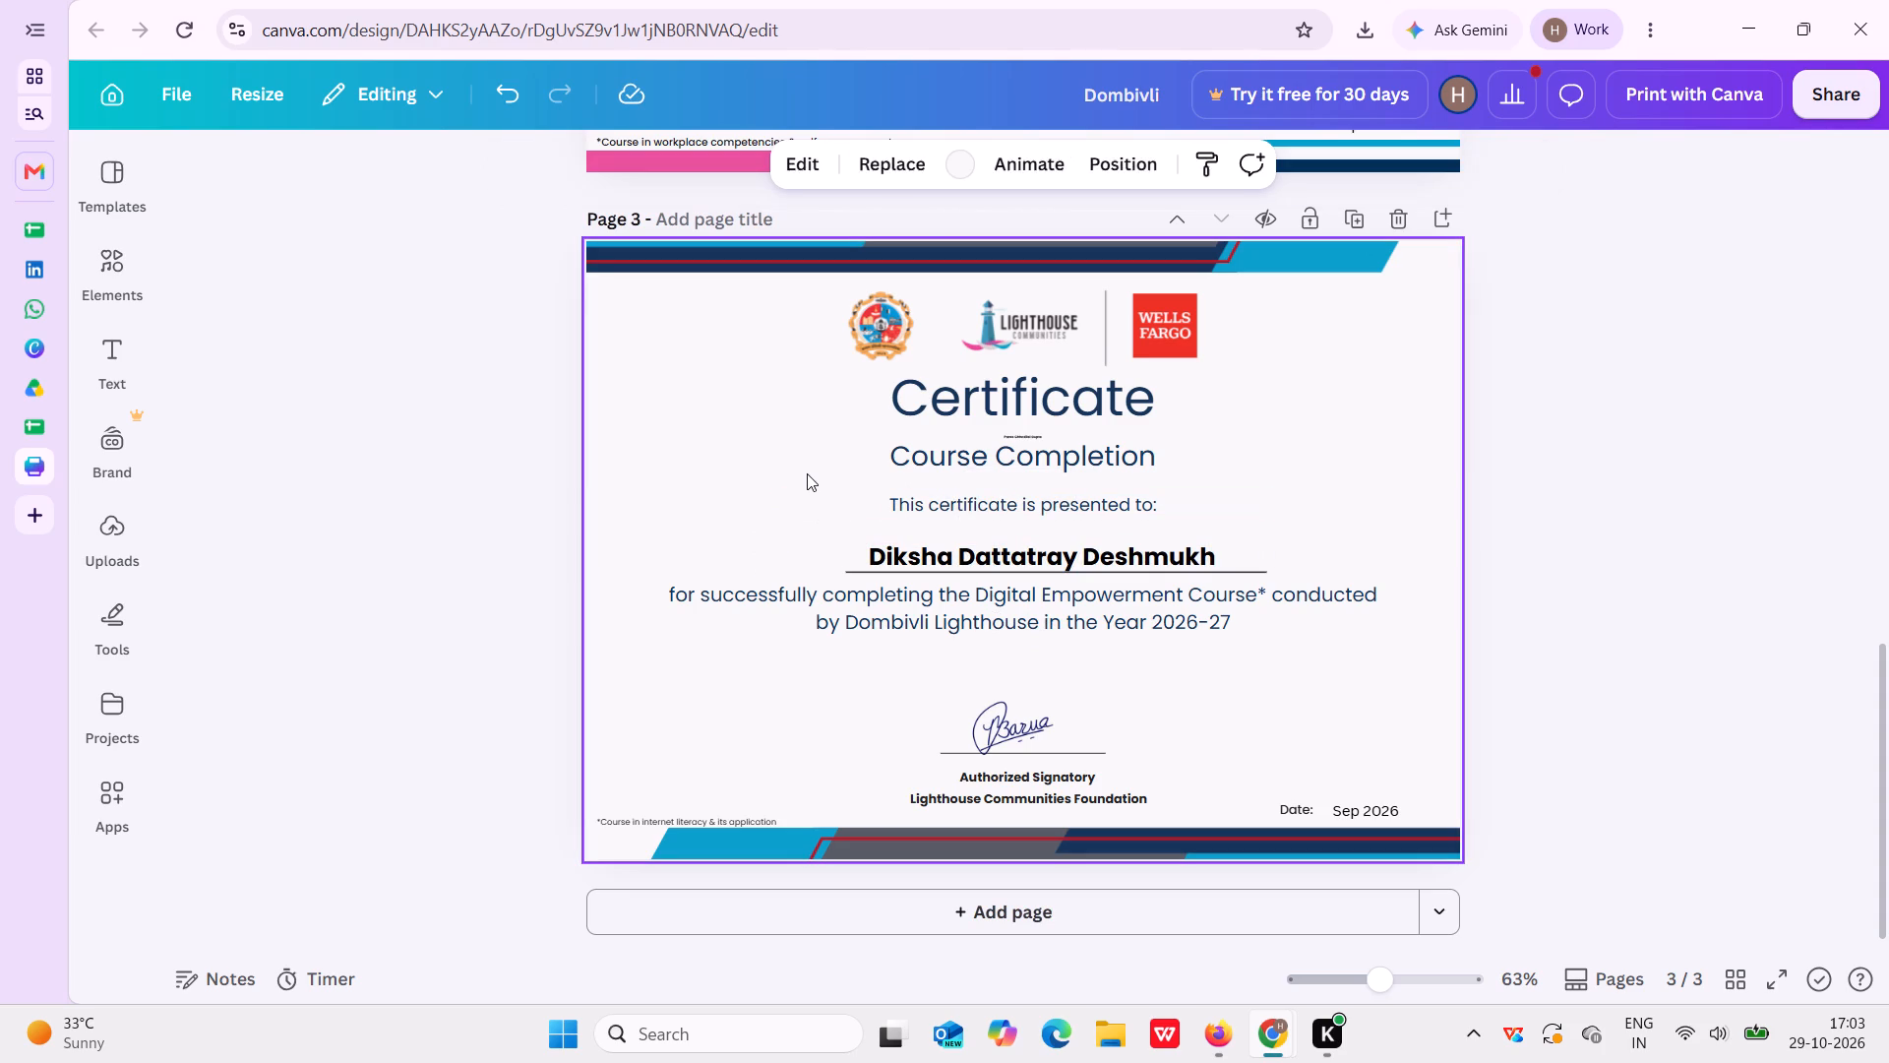
Check the names on pages 2 and 3, and download pages 2–3 of the Dombivli design as a PDF with the Digital preset.
scroll(807, 473, "up", 4)
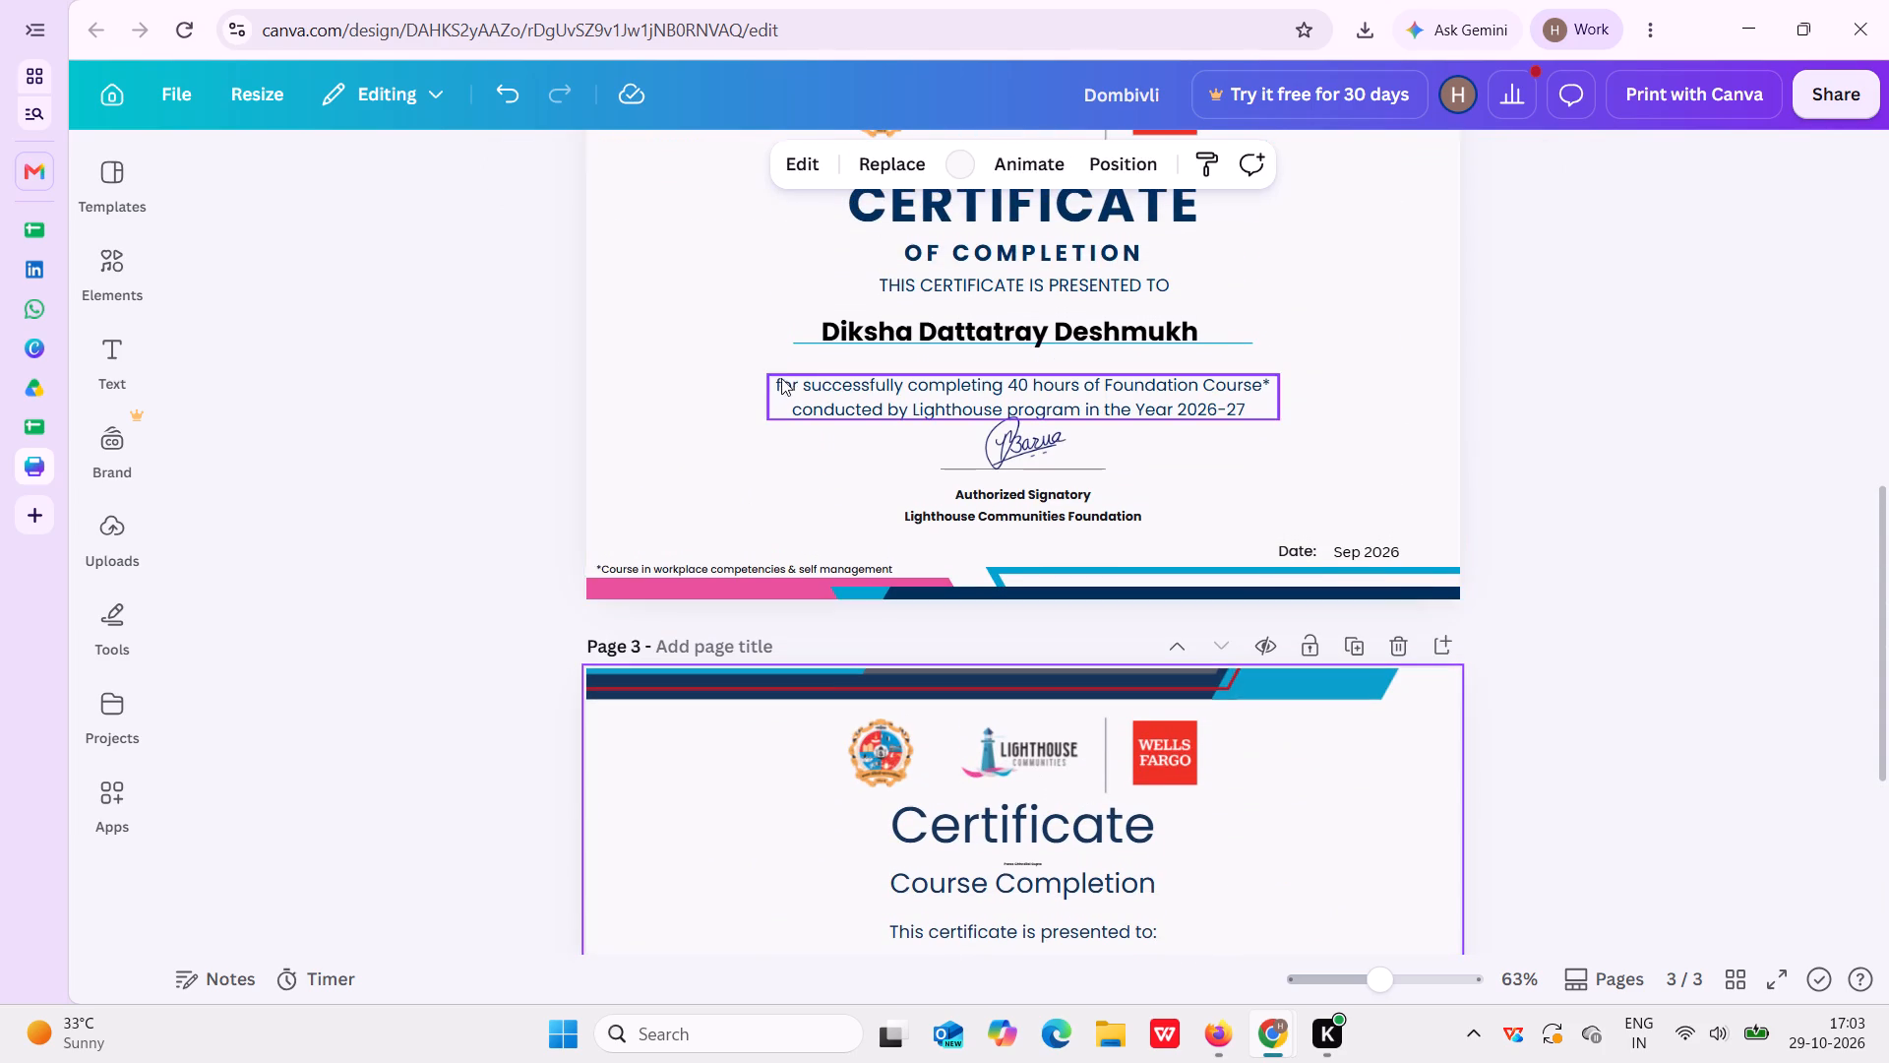
scroll(763, 425, "up", 1)
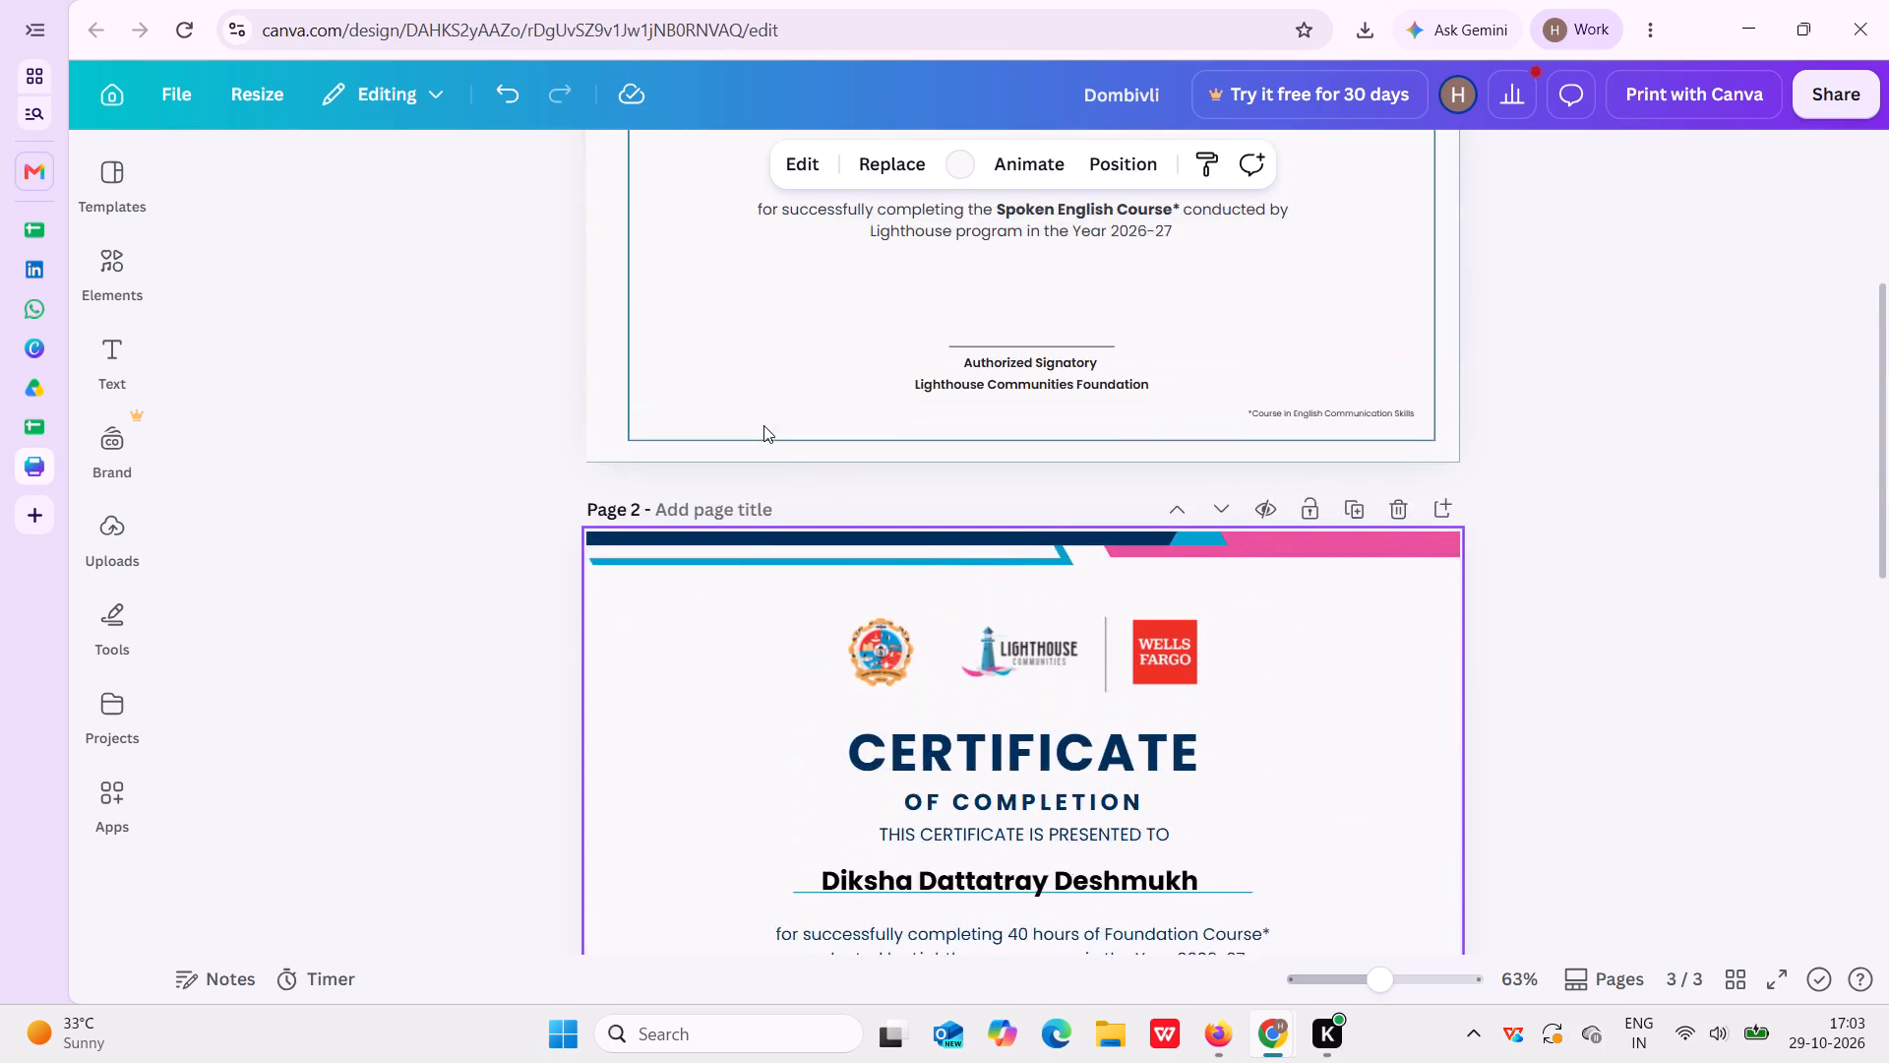
scroll(763, 425, "down", 7)
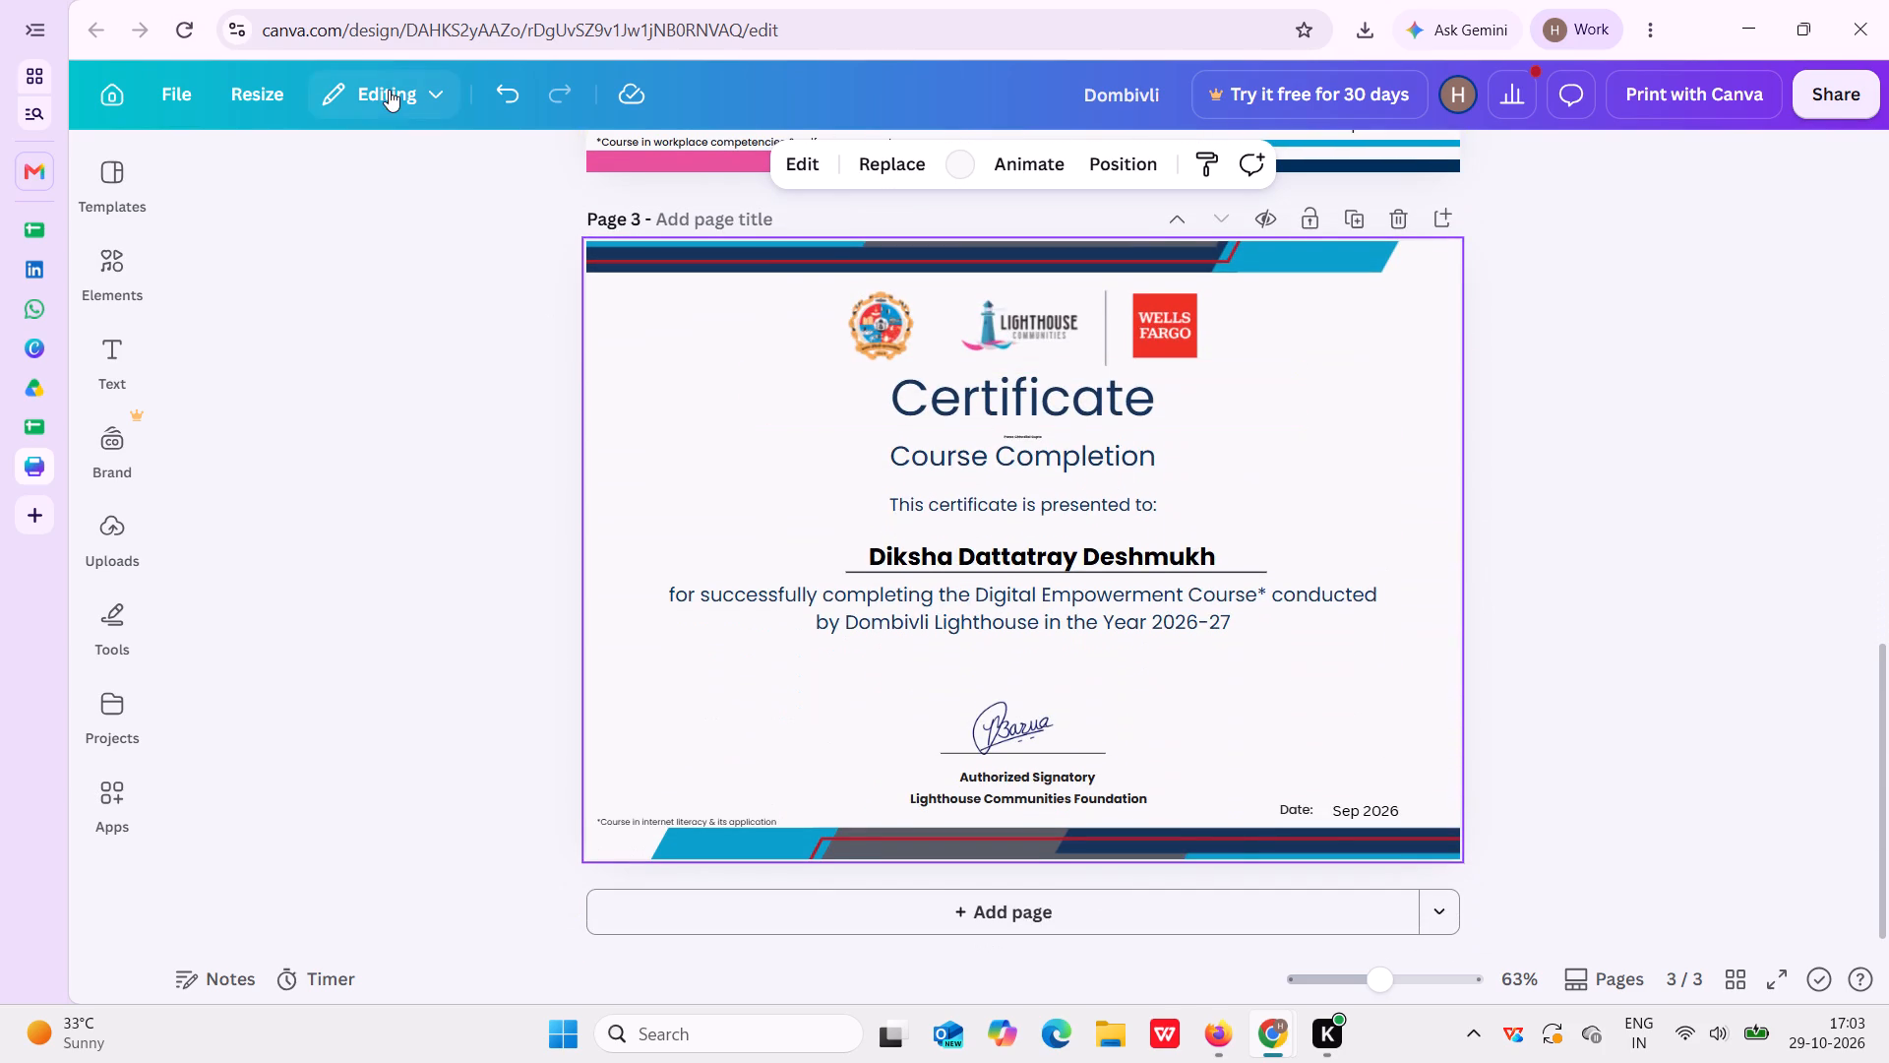
left_click(190, 100)
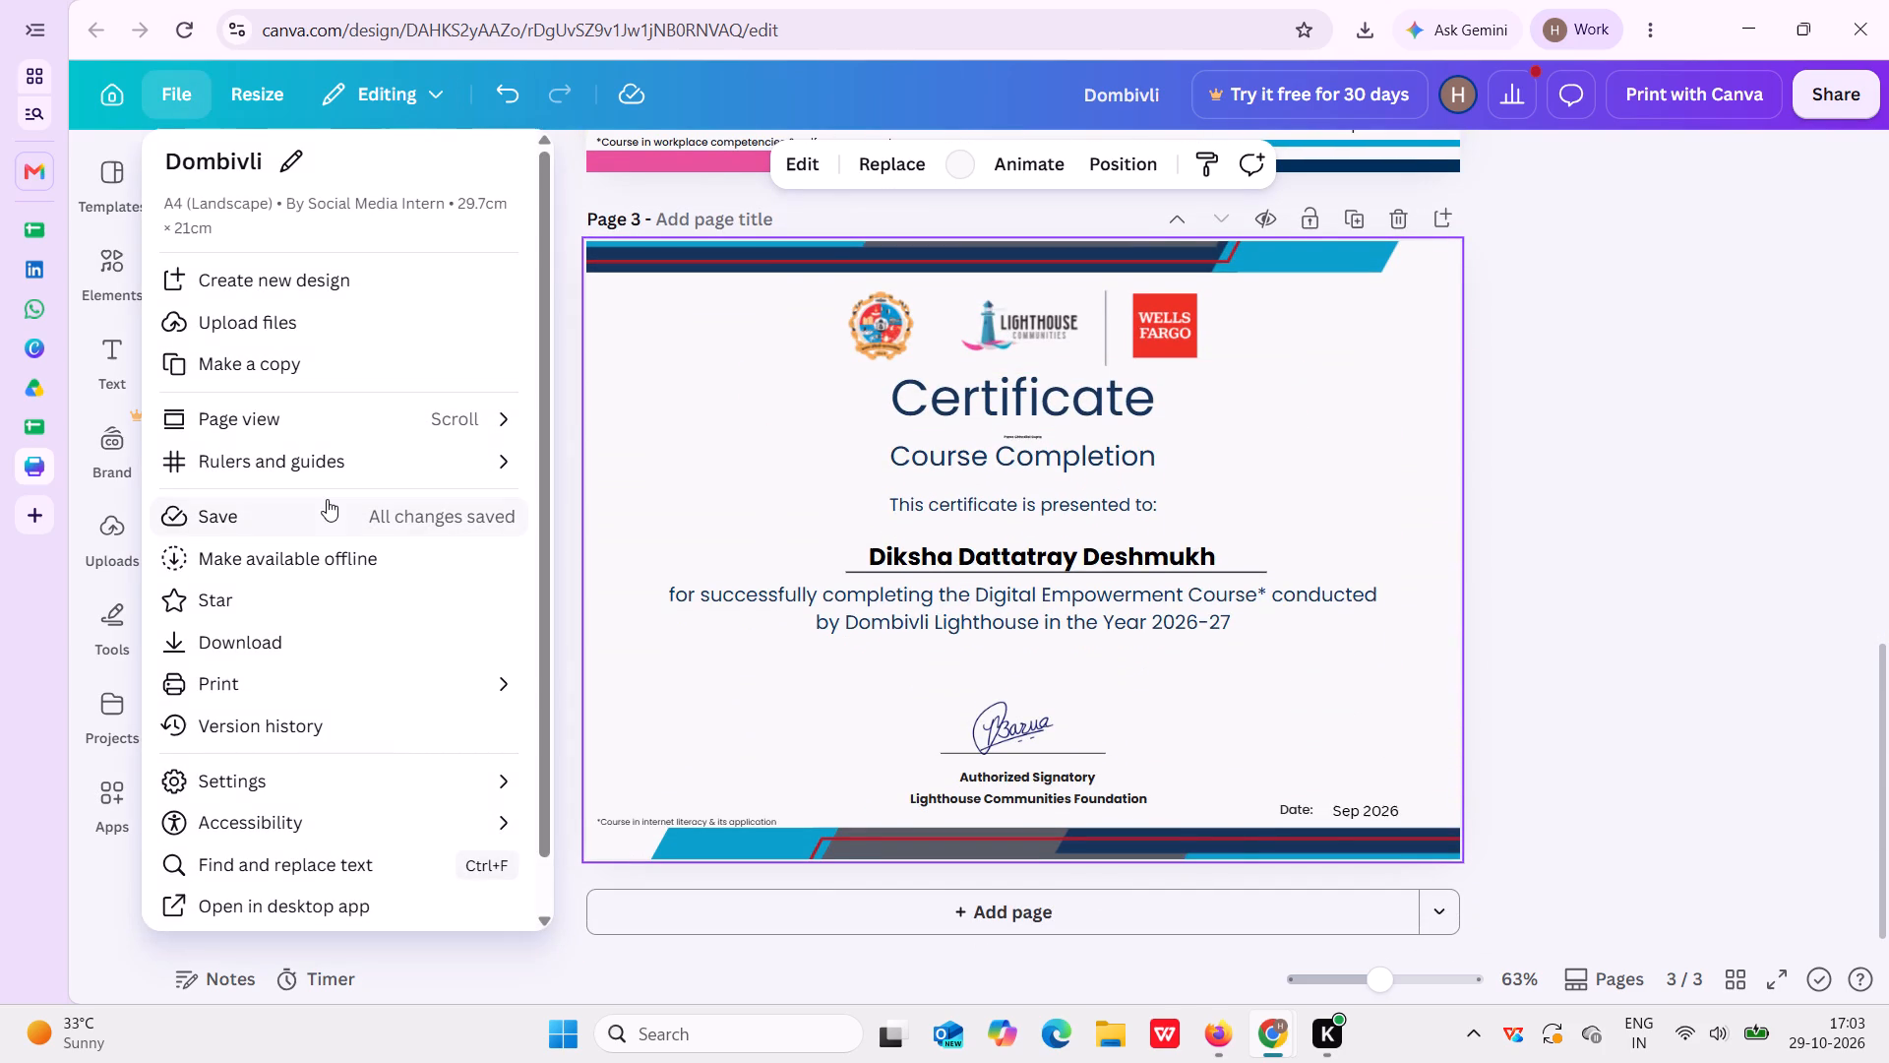
left_click(290, 650)
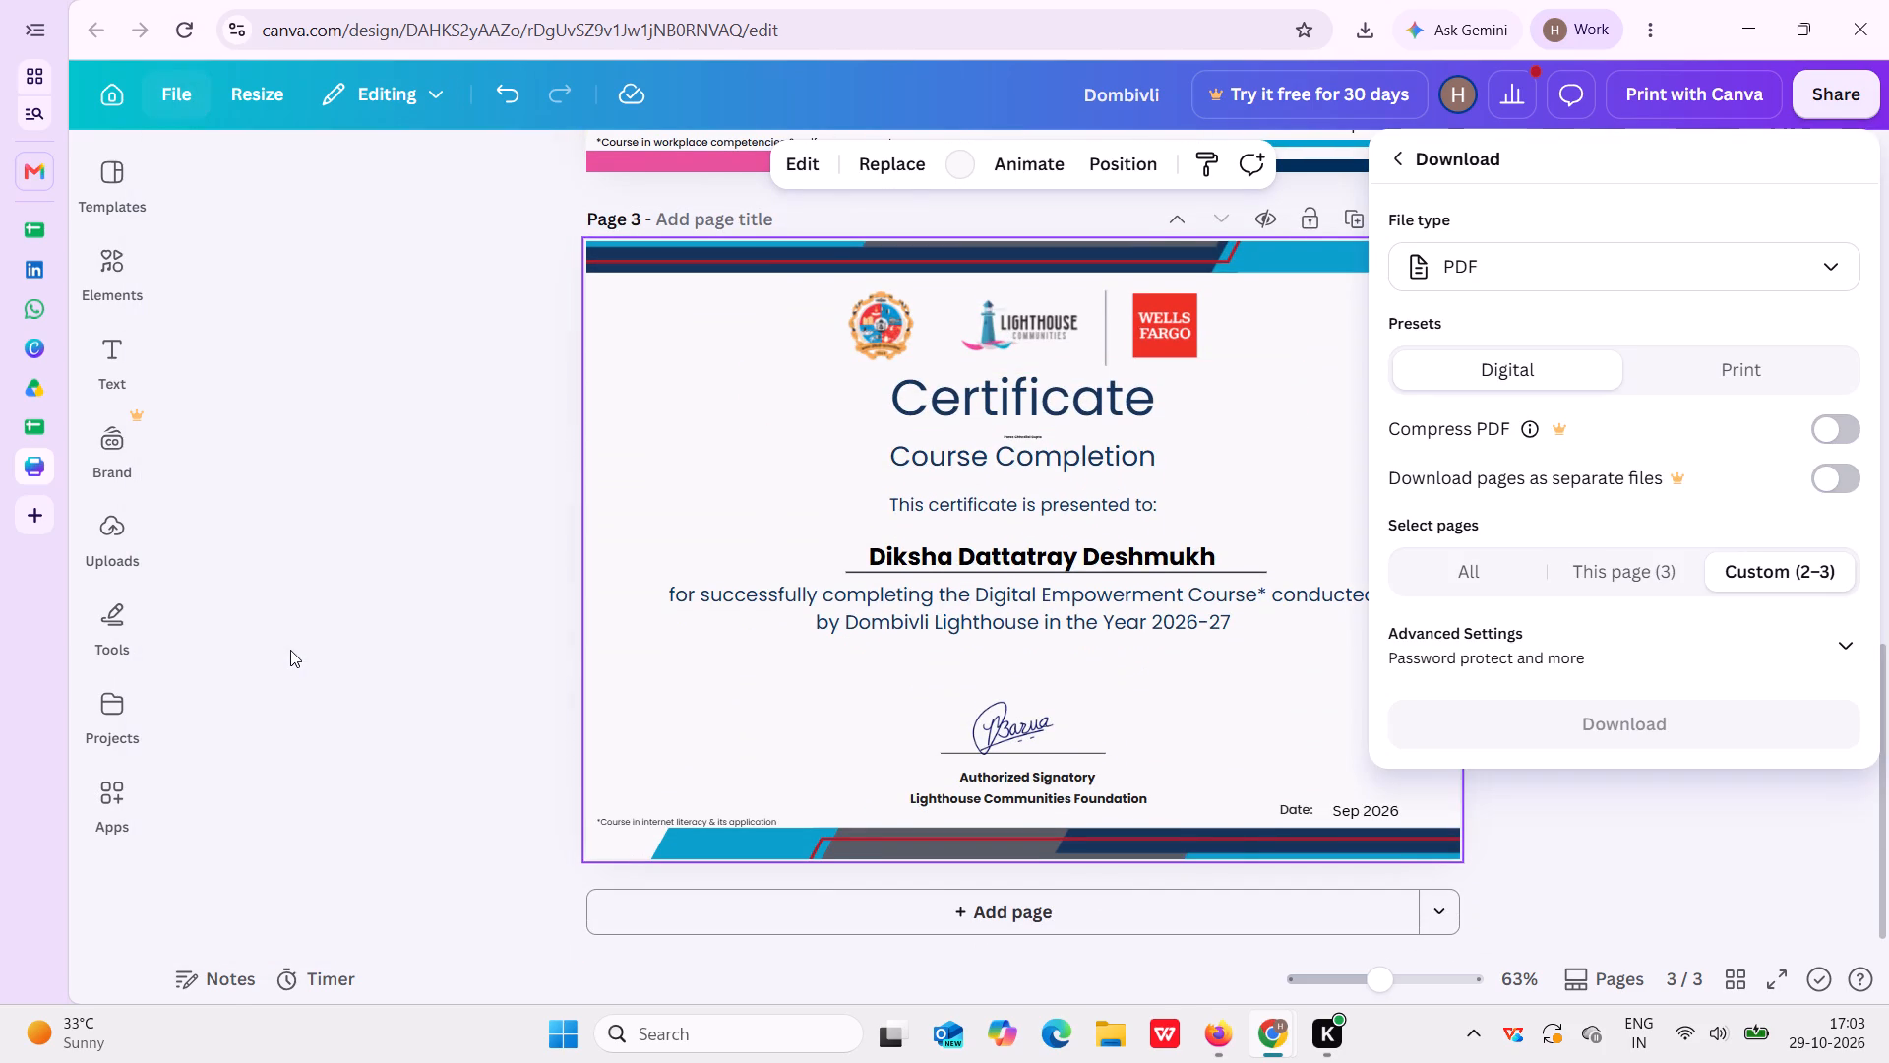
scroll(1625, 364, "down", 3)
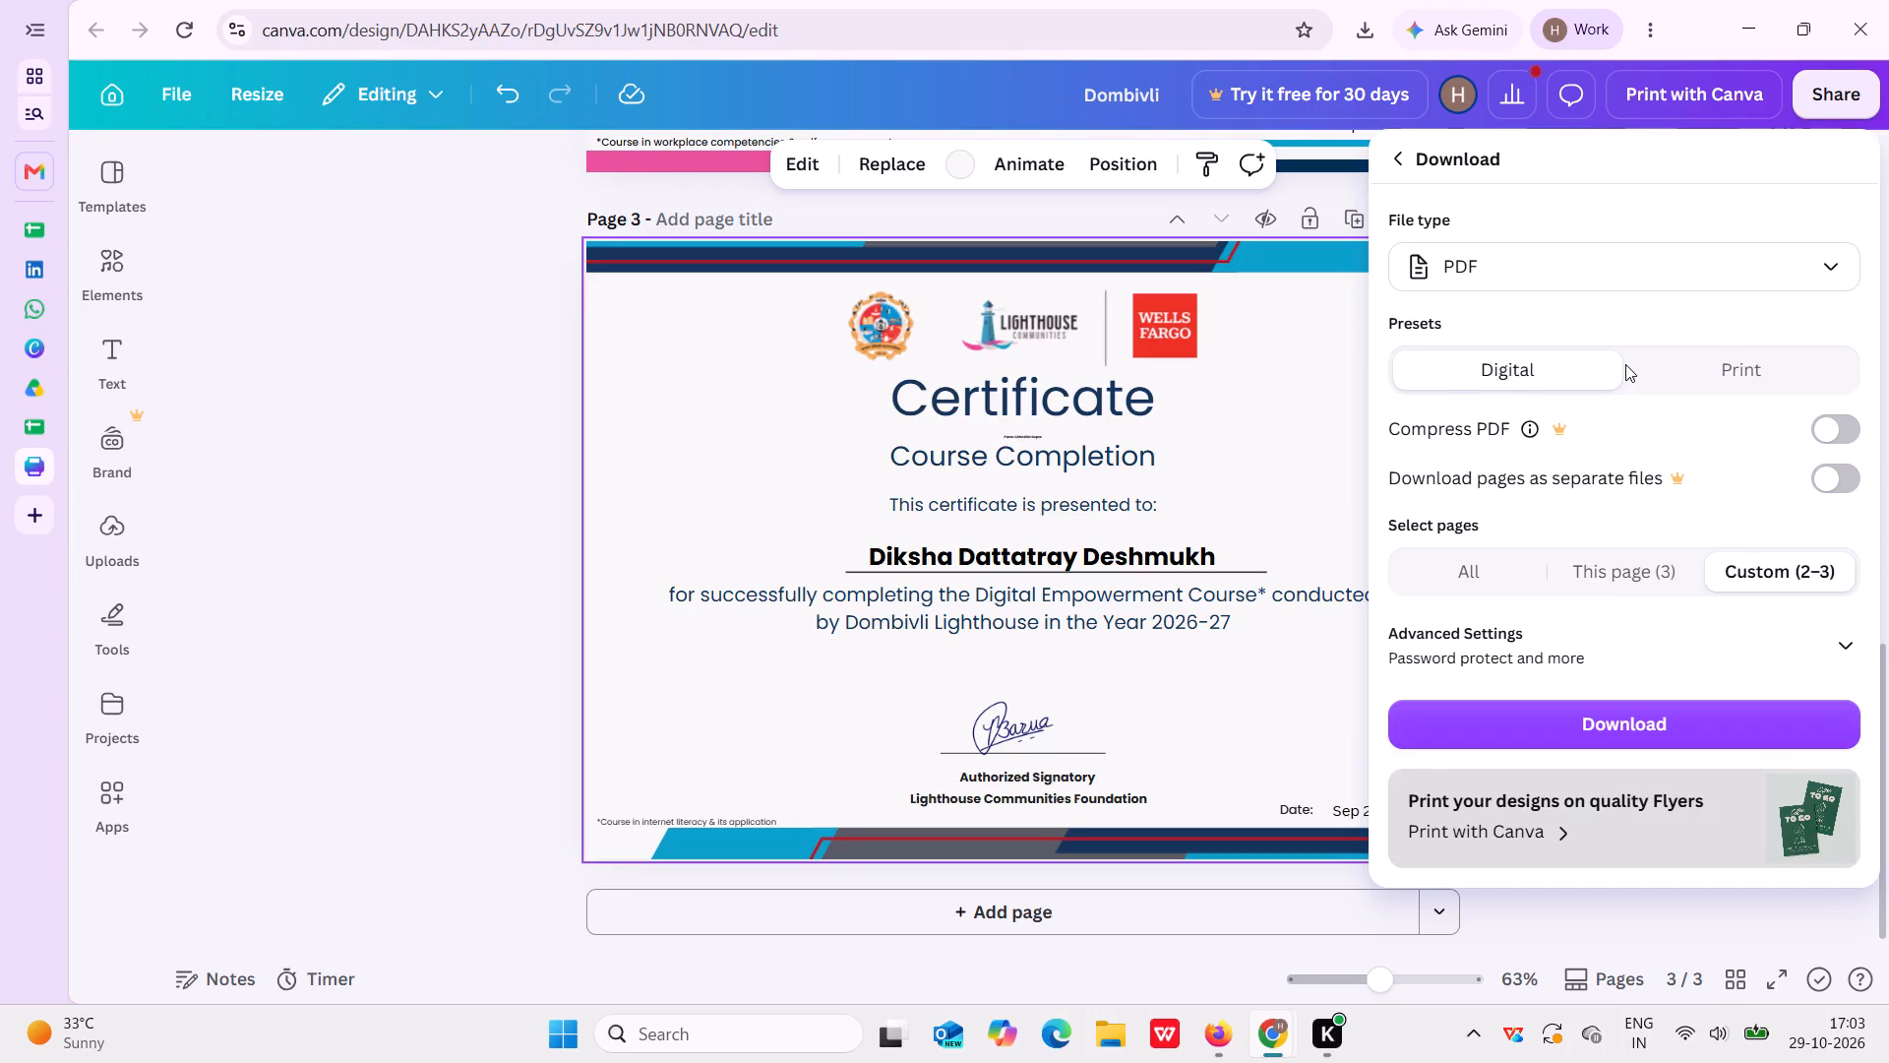
left_click(1629, 728)
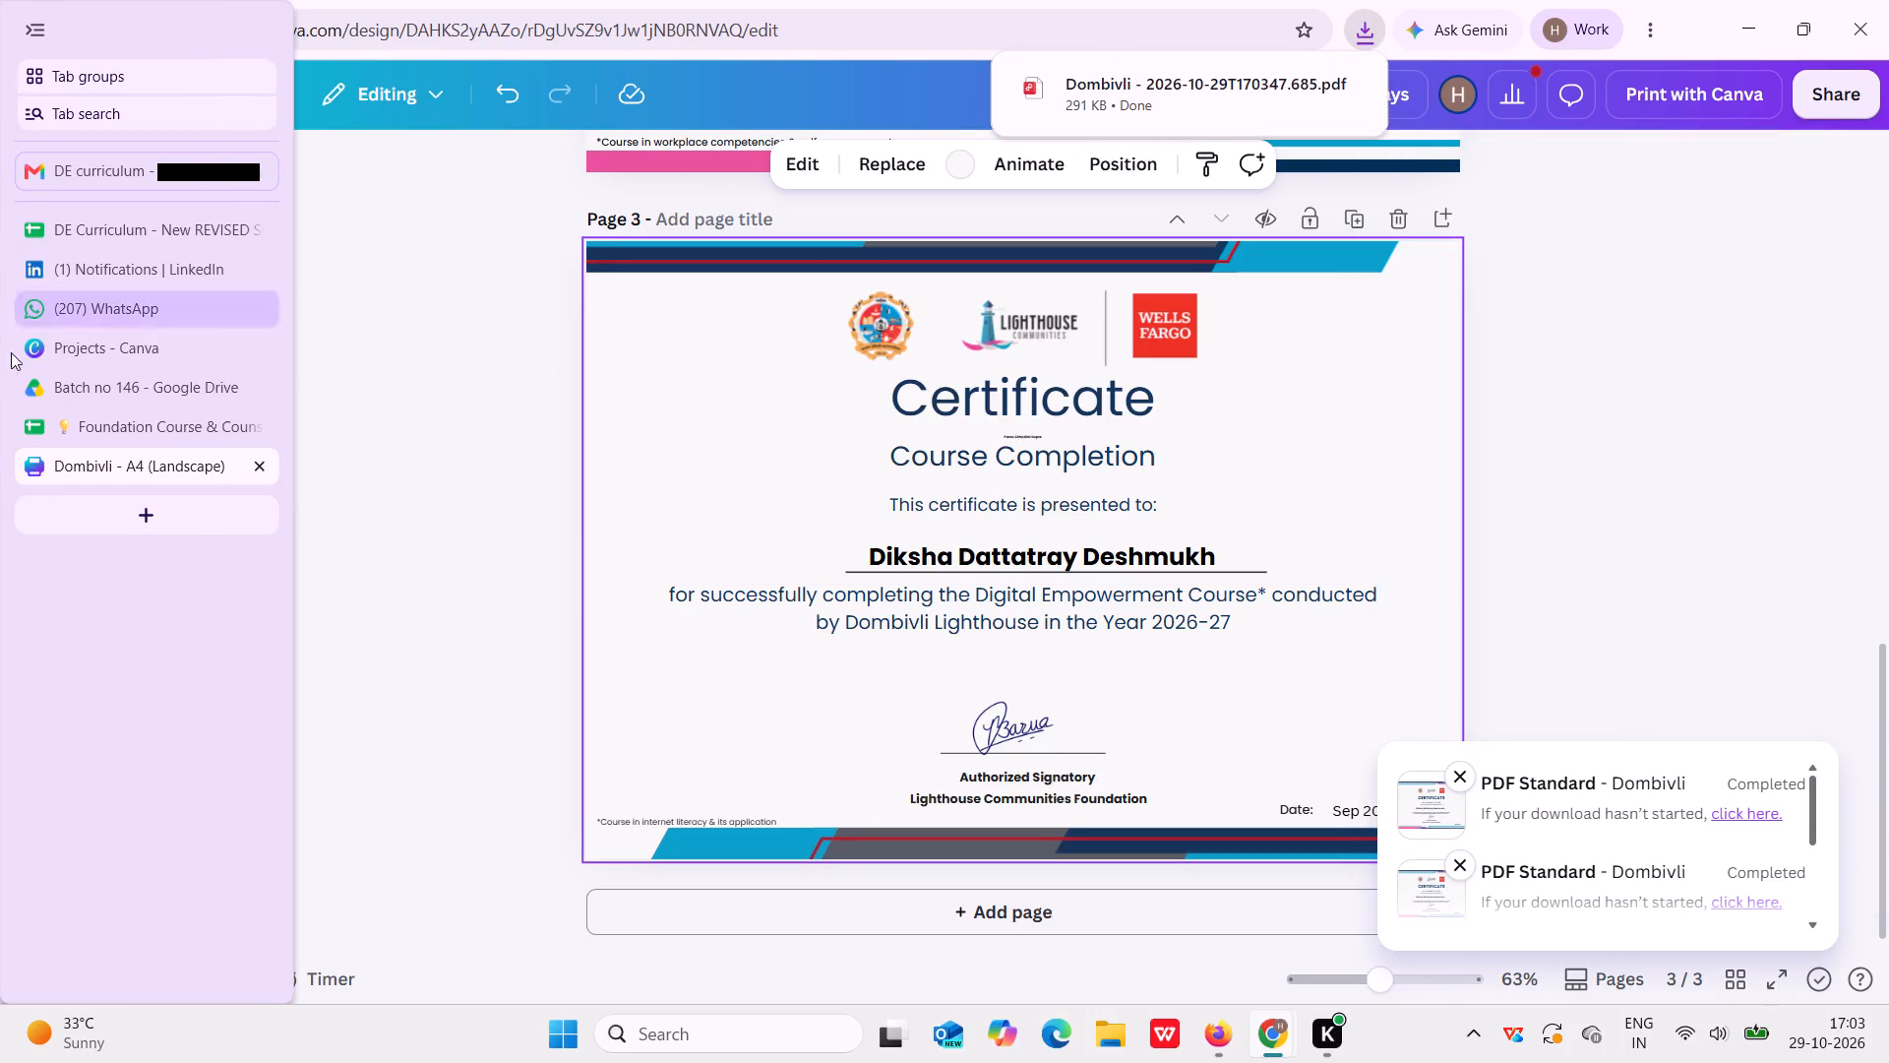
Switch to the Batch no 146 folder in Drive and upload the newest downloaded Dombivli PDF into it.
left_click(34, 396)
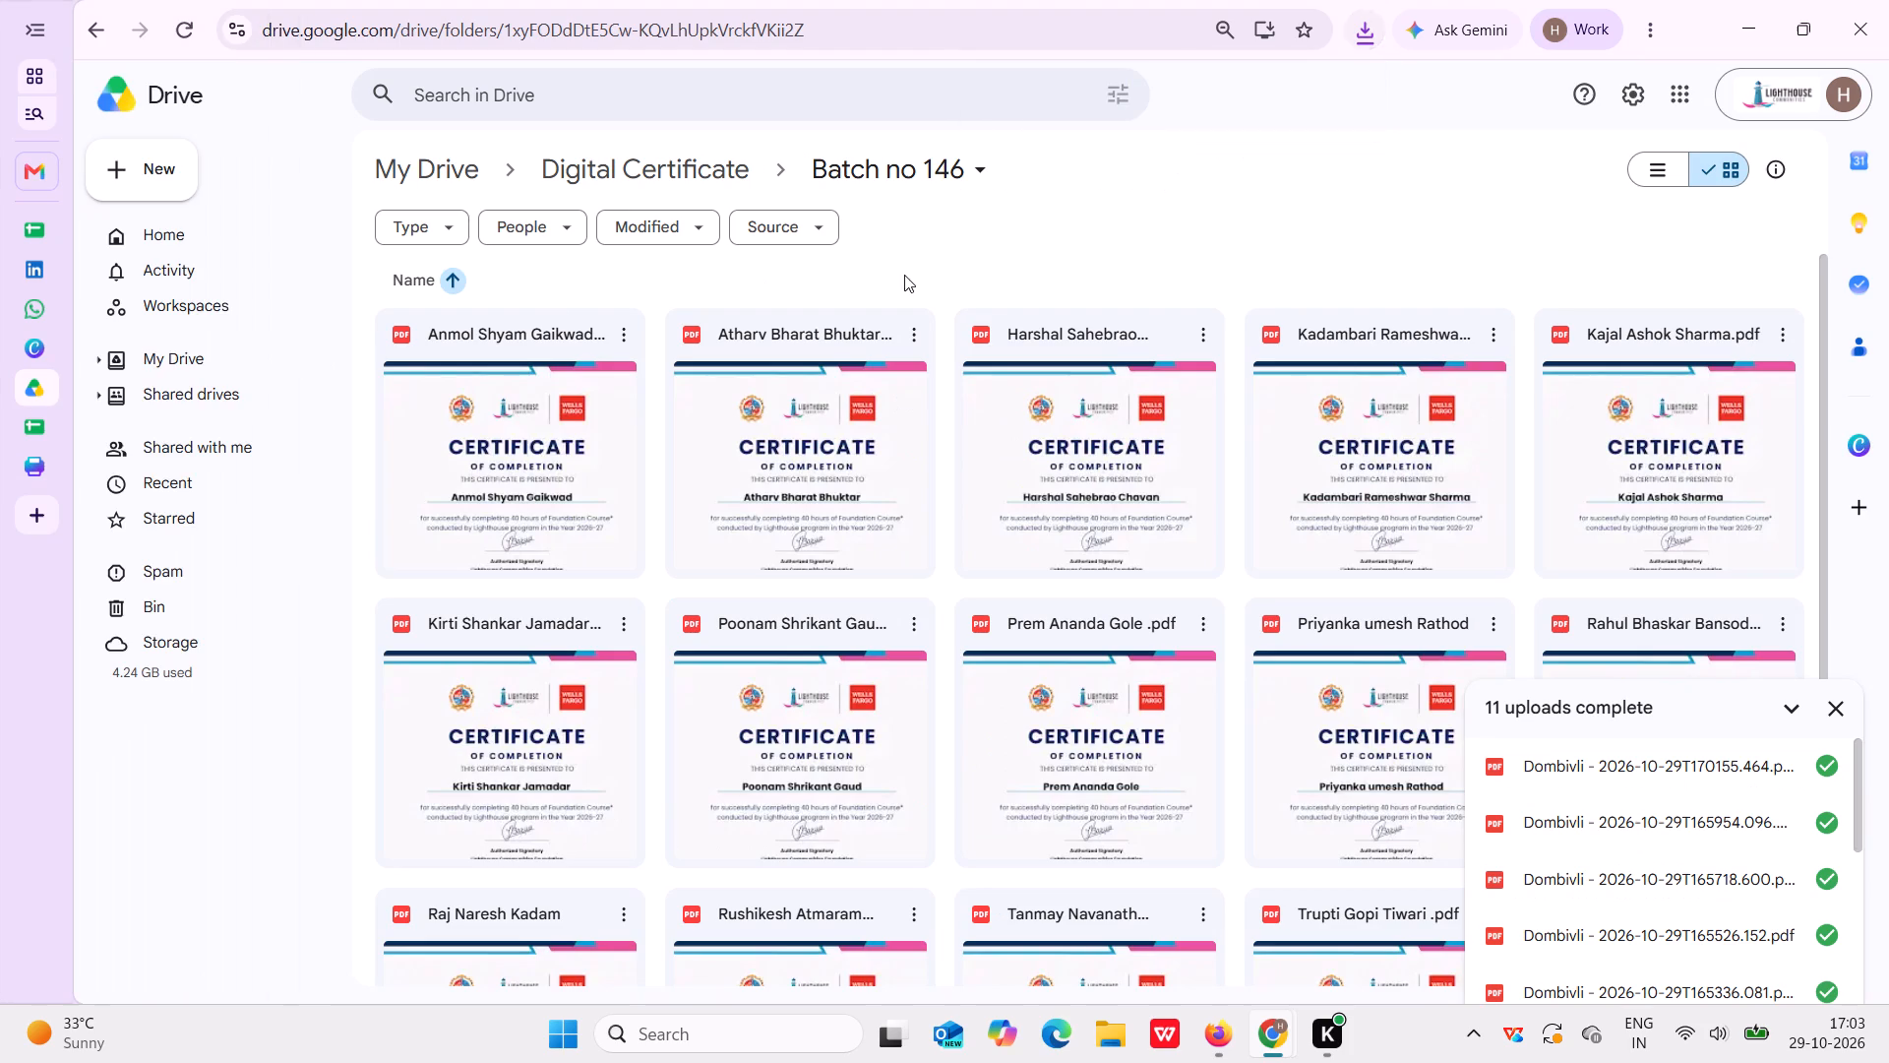
left_click(1367, 38)
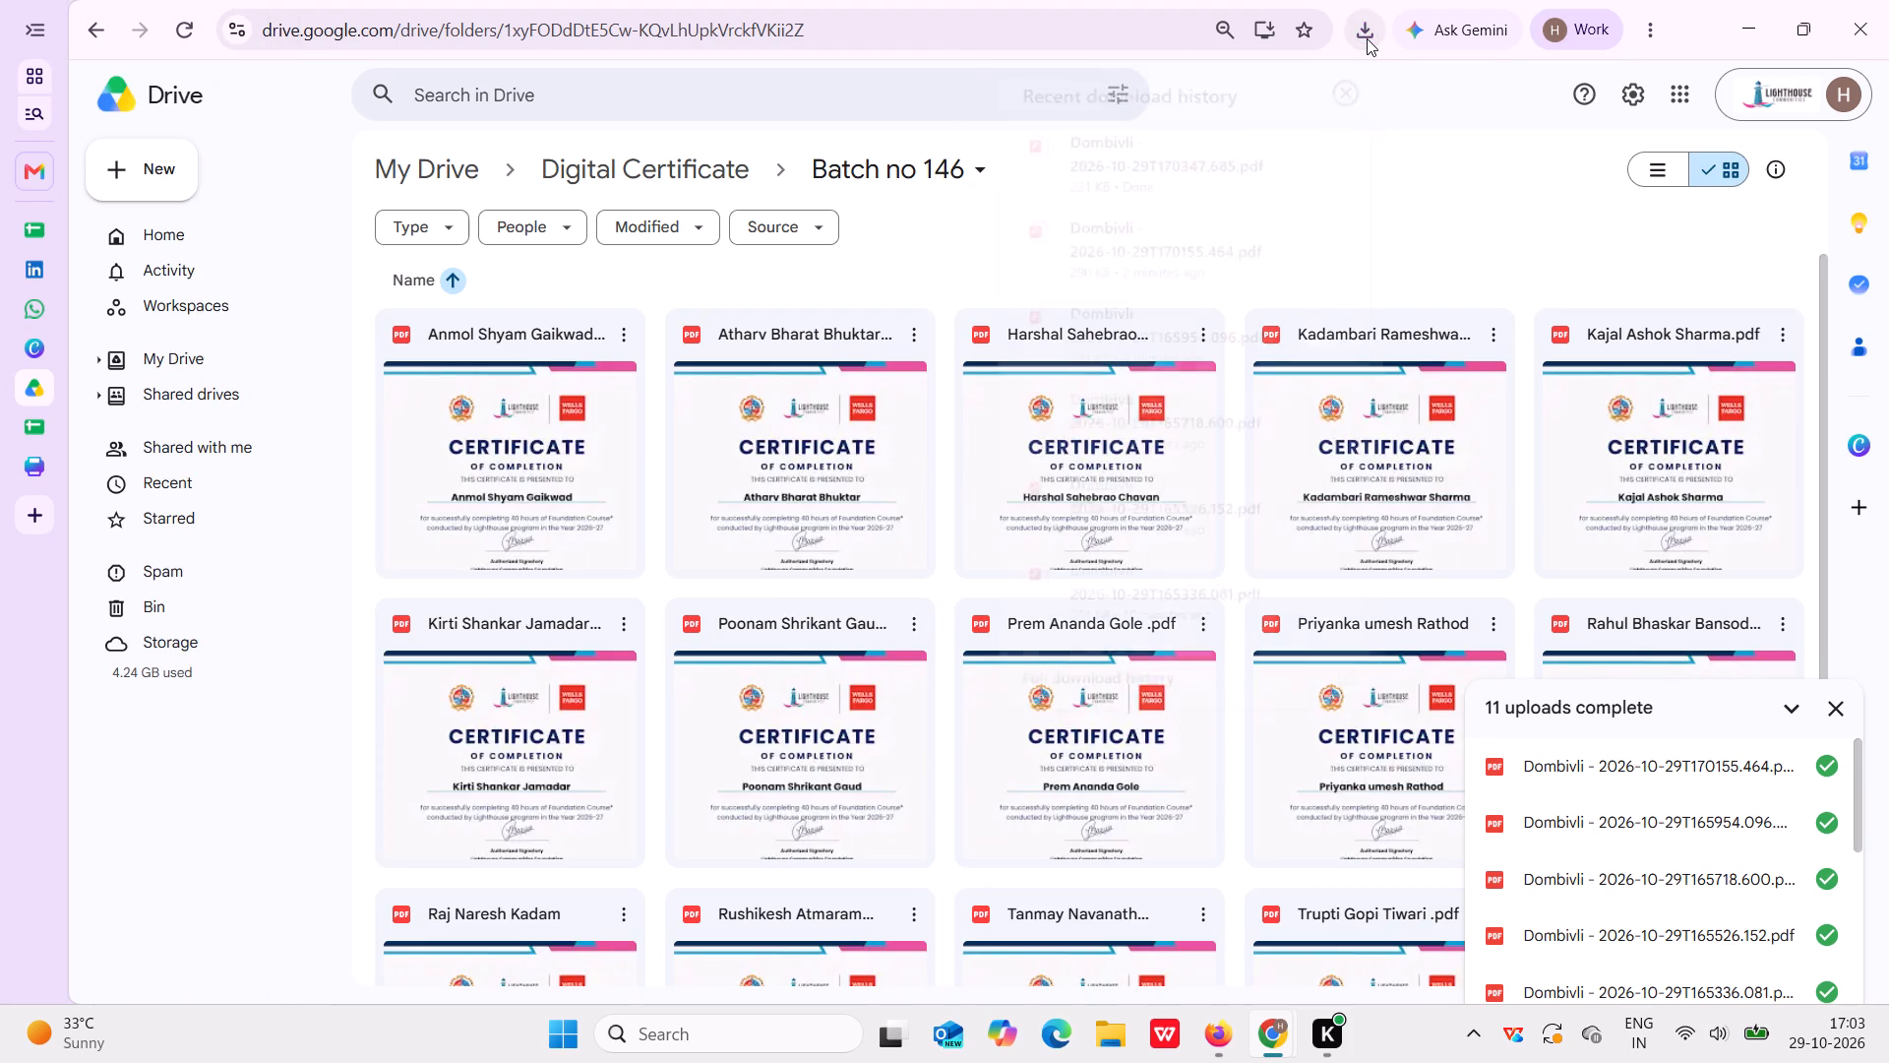
left_click_drag(1098, 166, 762, 420)
left_click(934, 290)
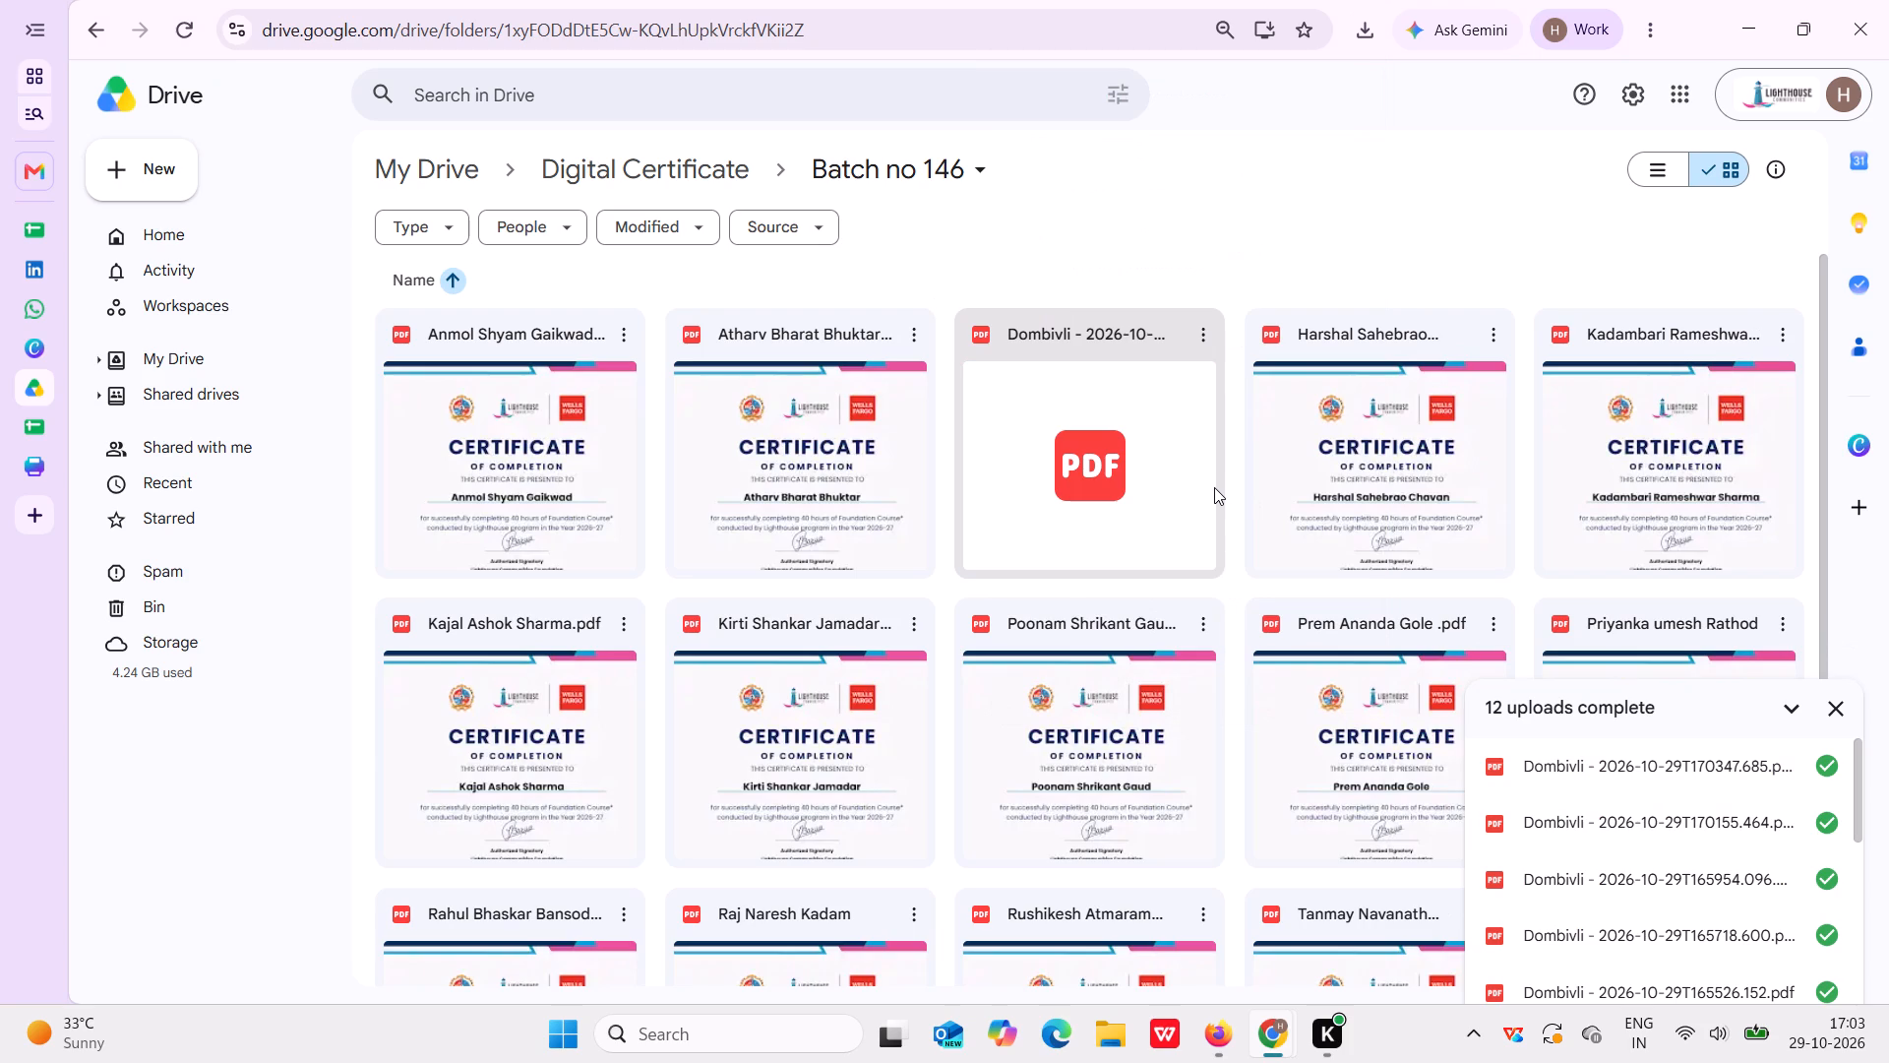
Rename the newly uploaded Dombivli PDF with the copied name of recipient number 17, adding a trailing space before .pdf.
left_click(1214, 334)
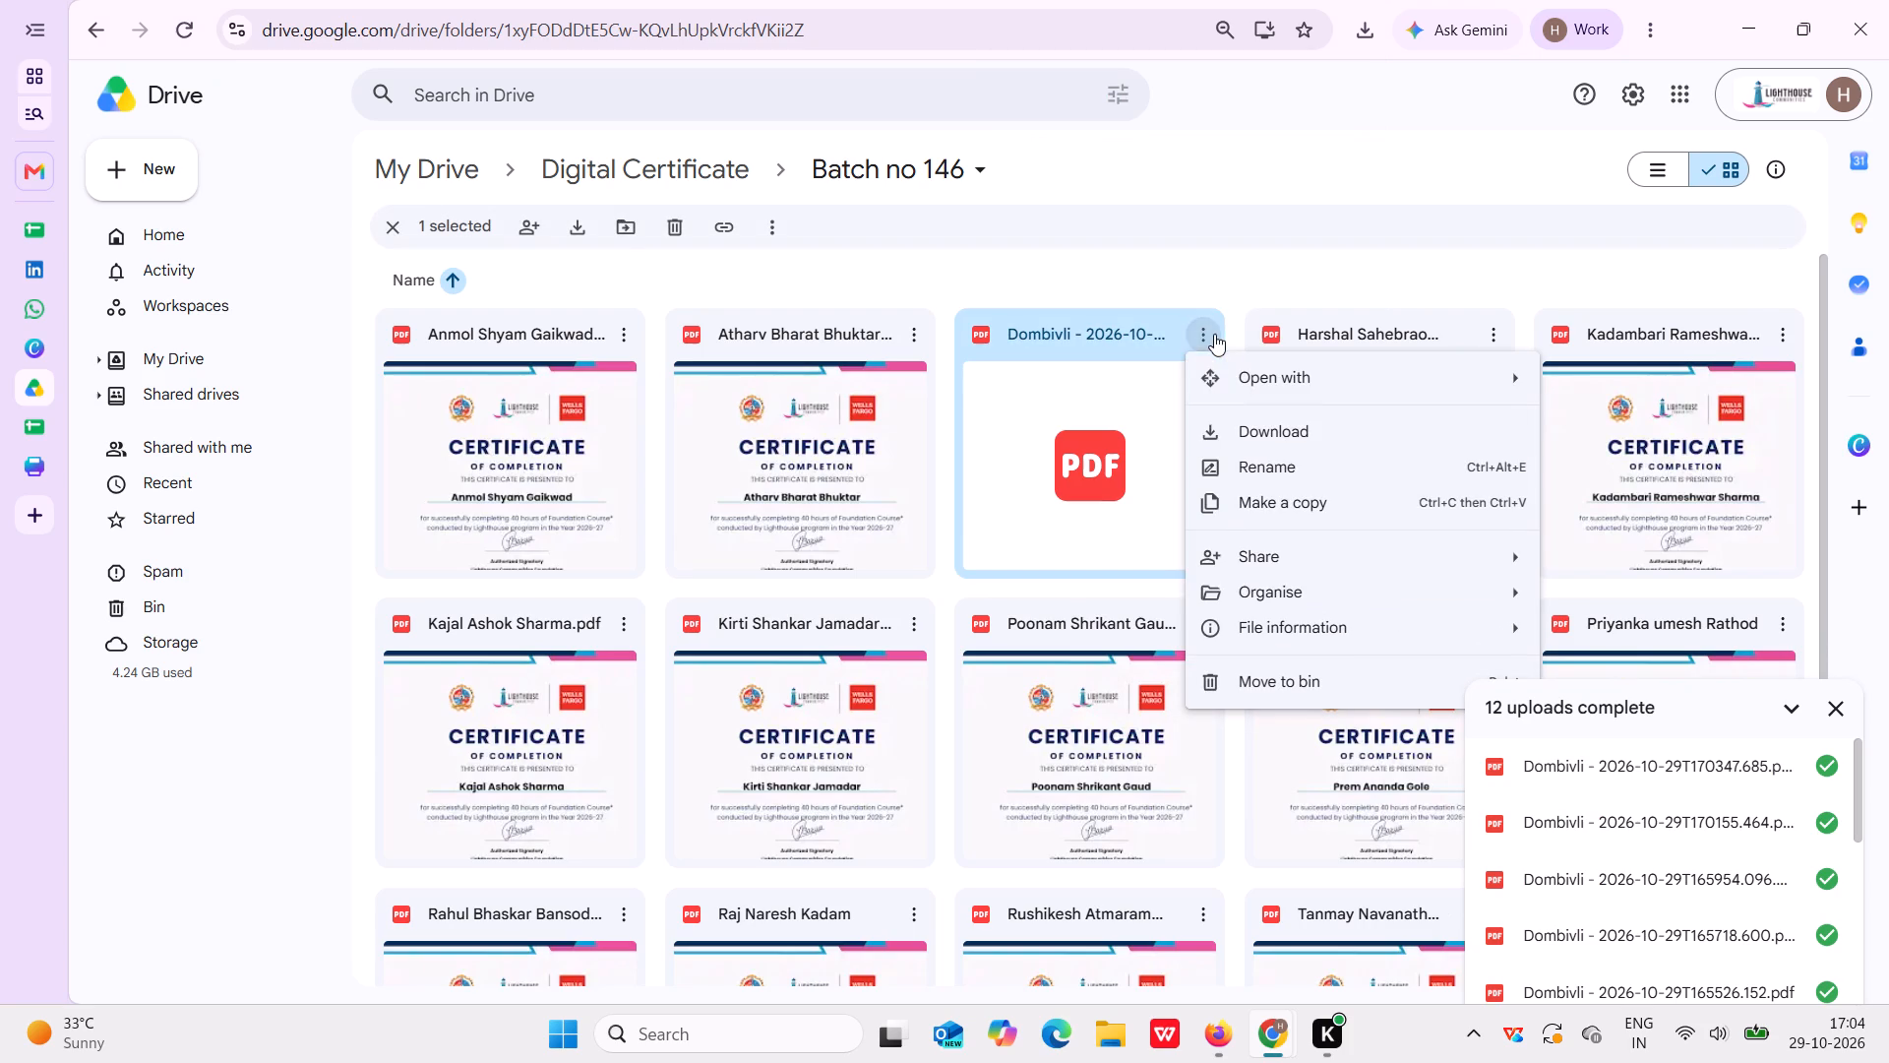
left_click(1338, 464)
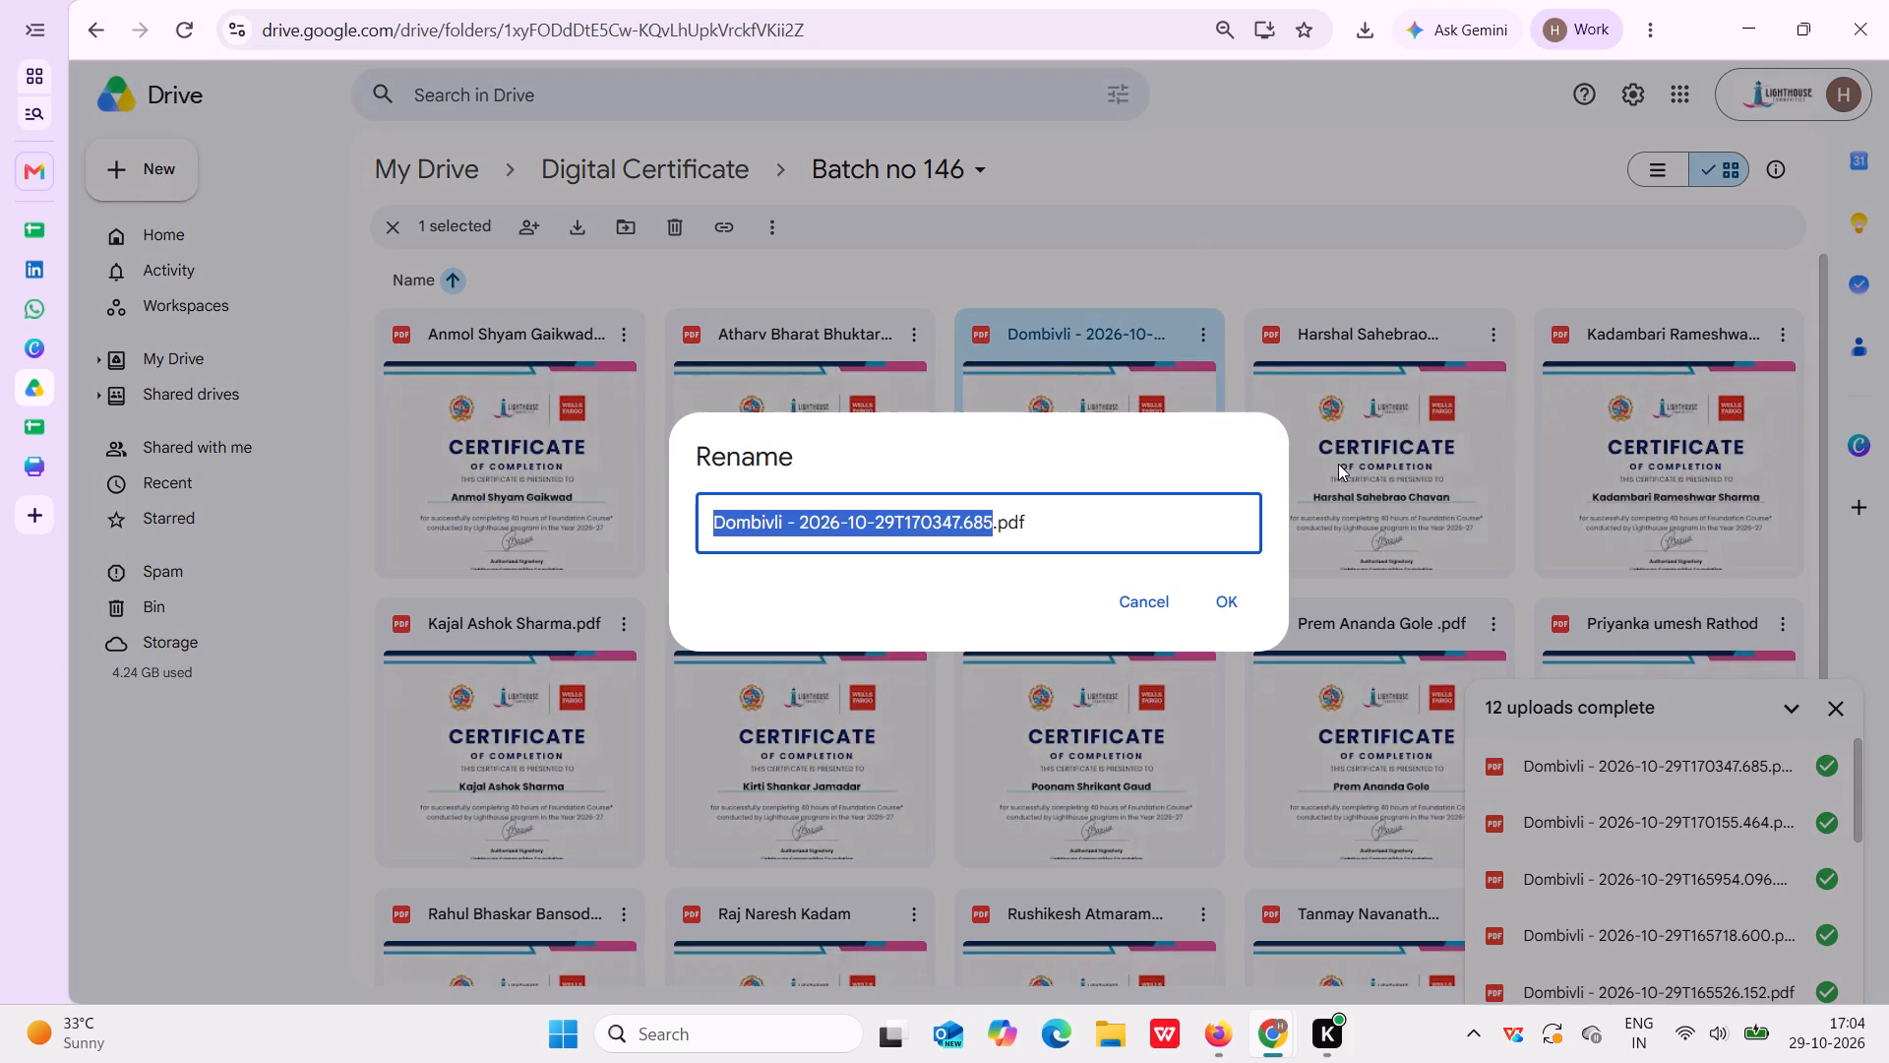
key("BackSpace")
key("ctrl+v")
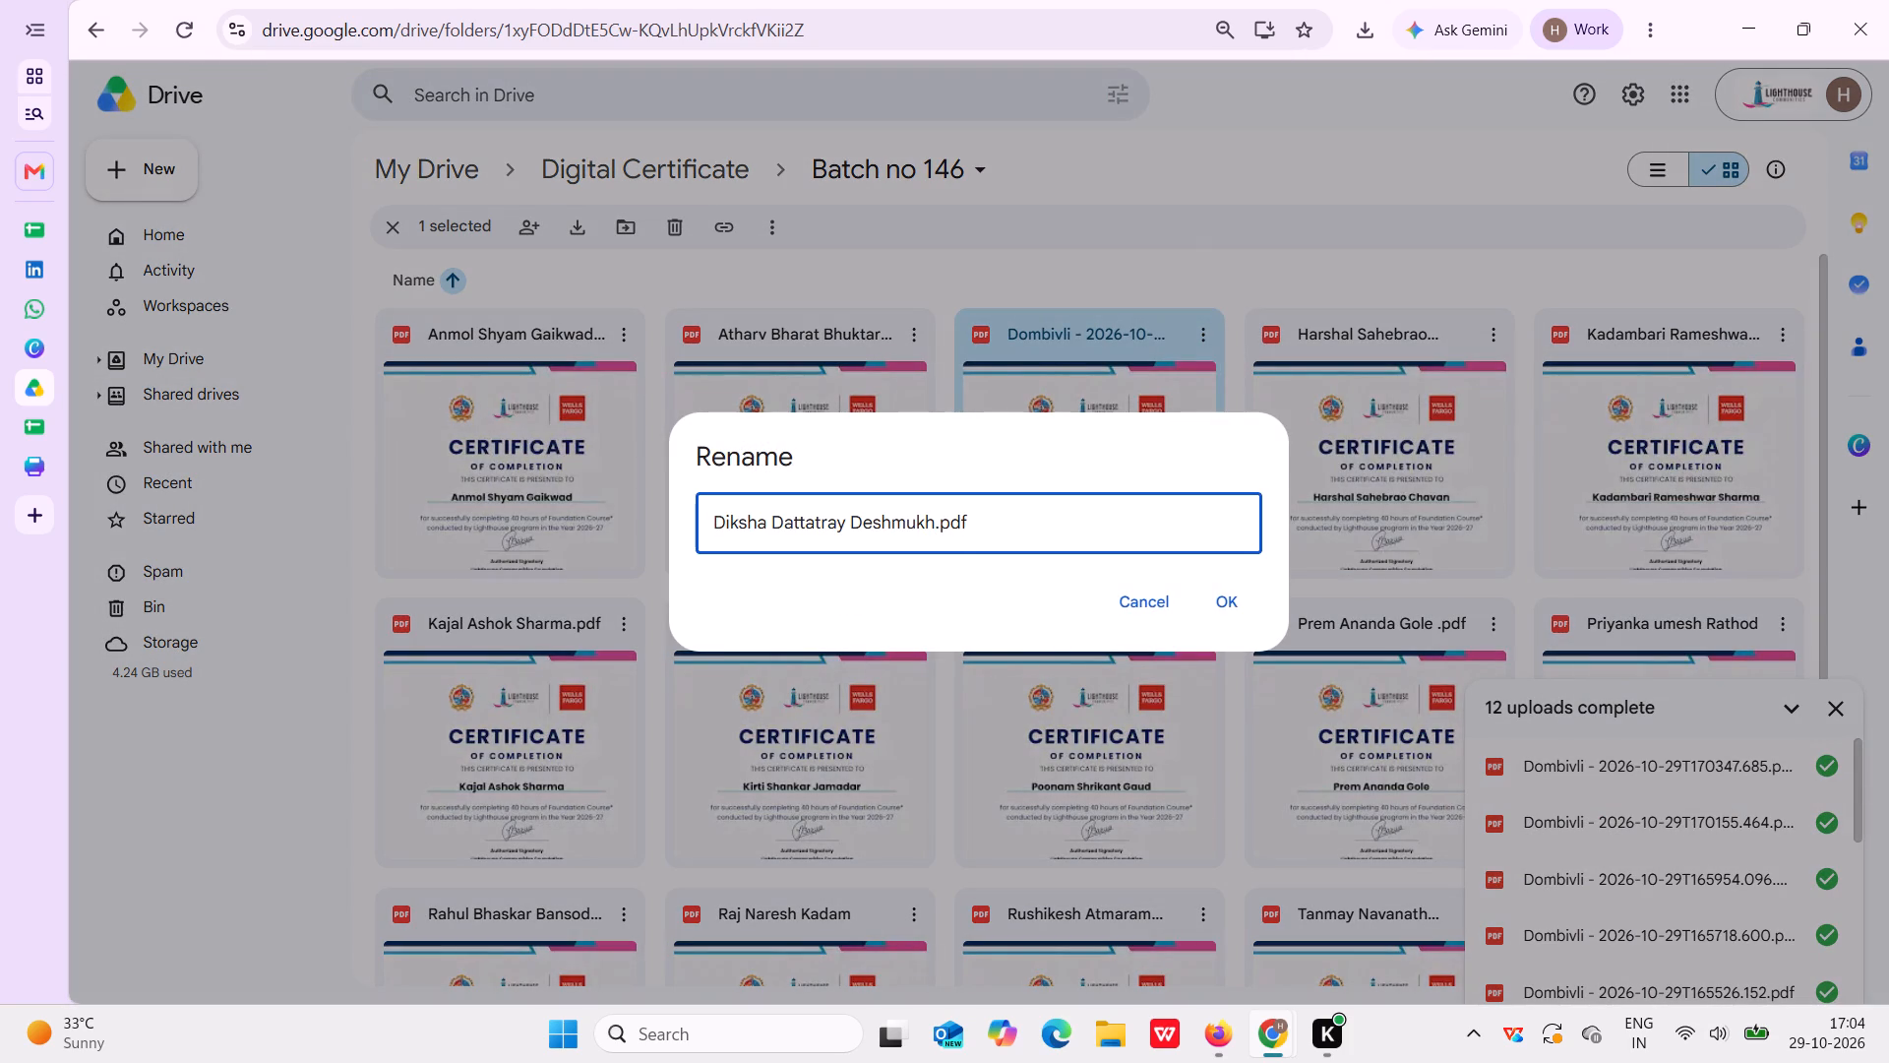
key("space")
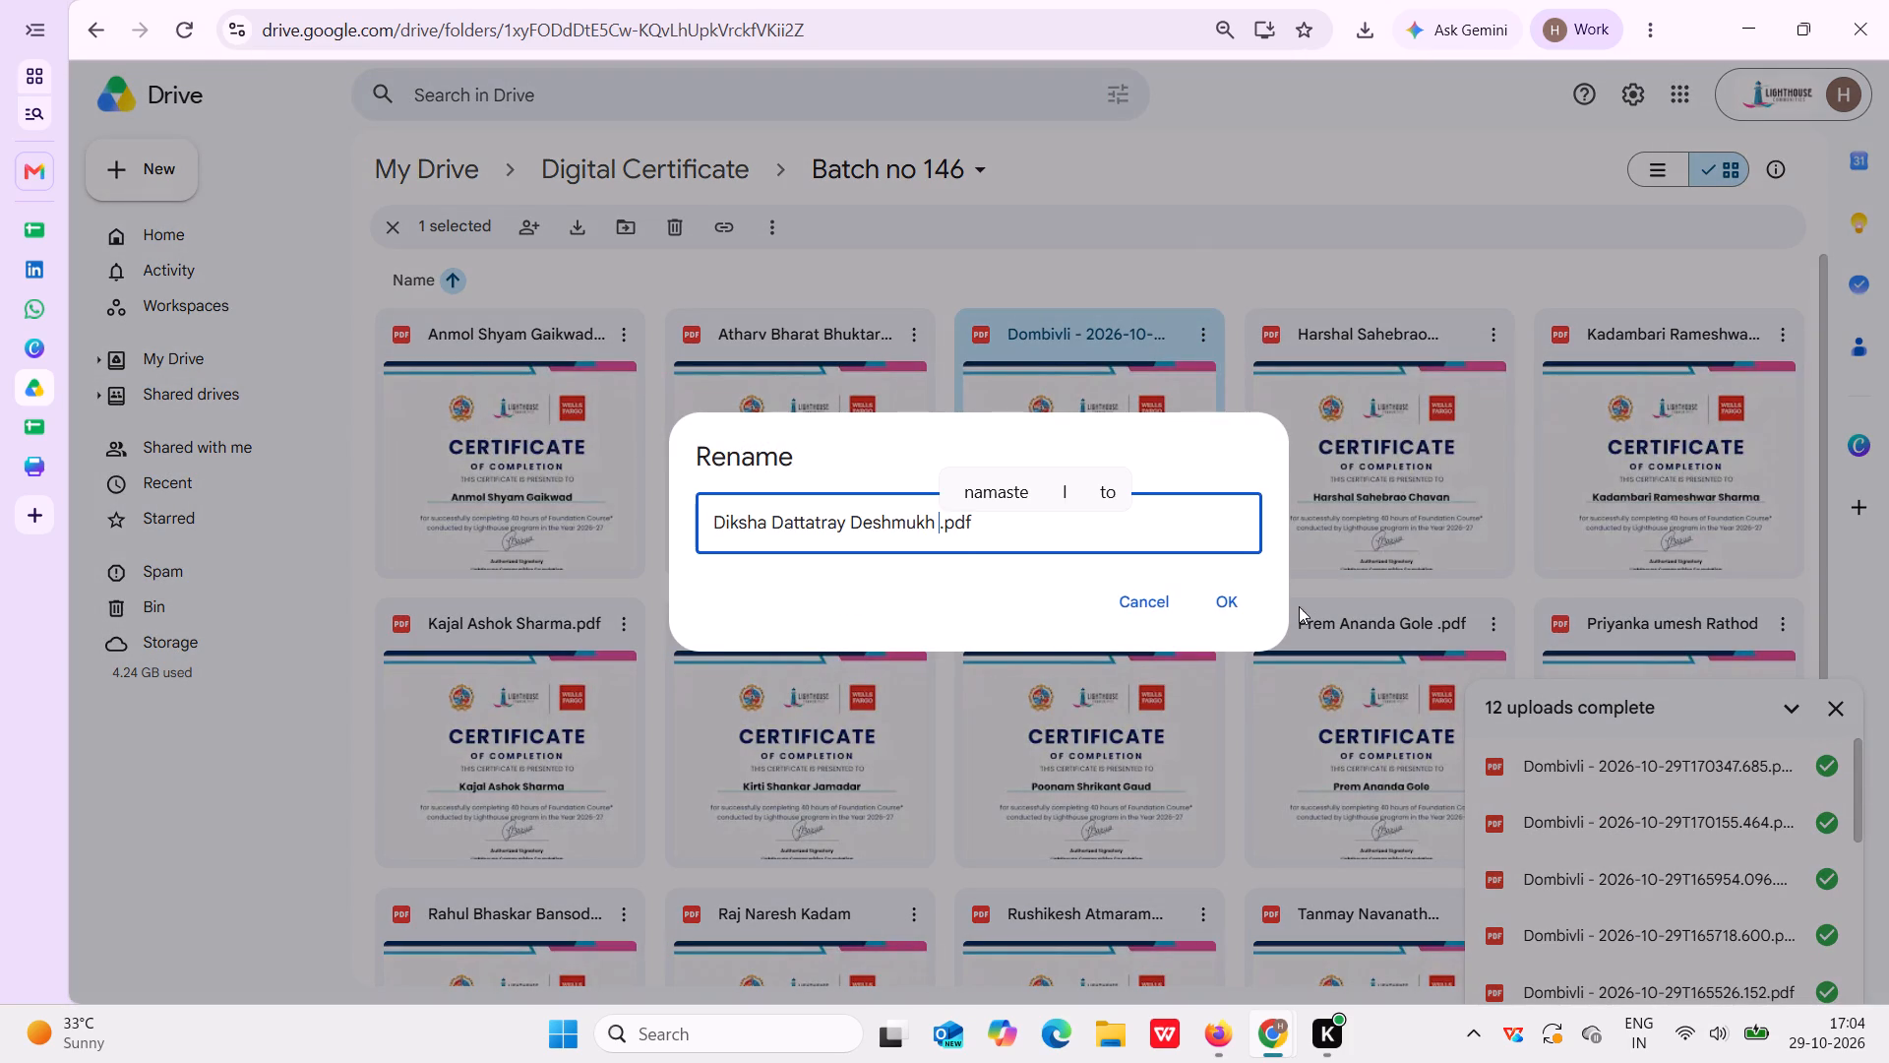
left_click(1243, 604)
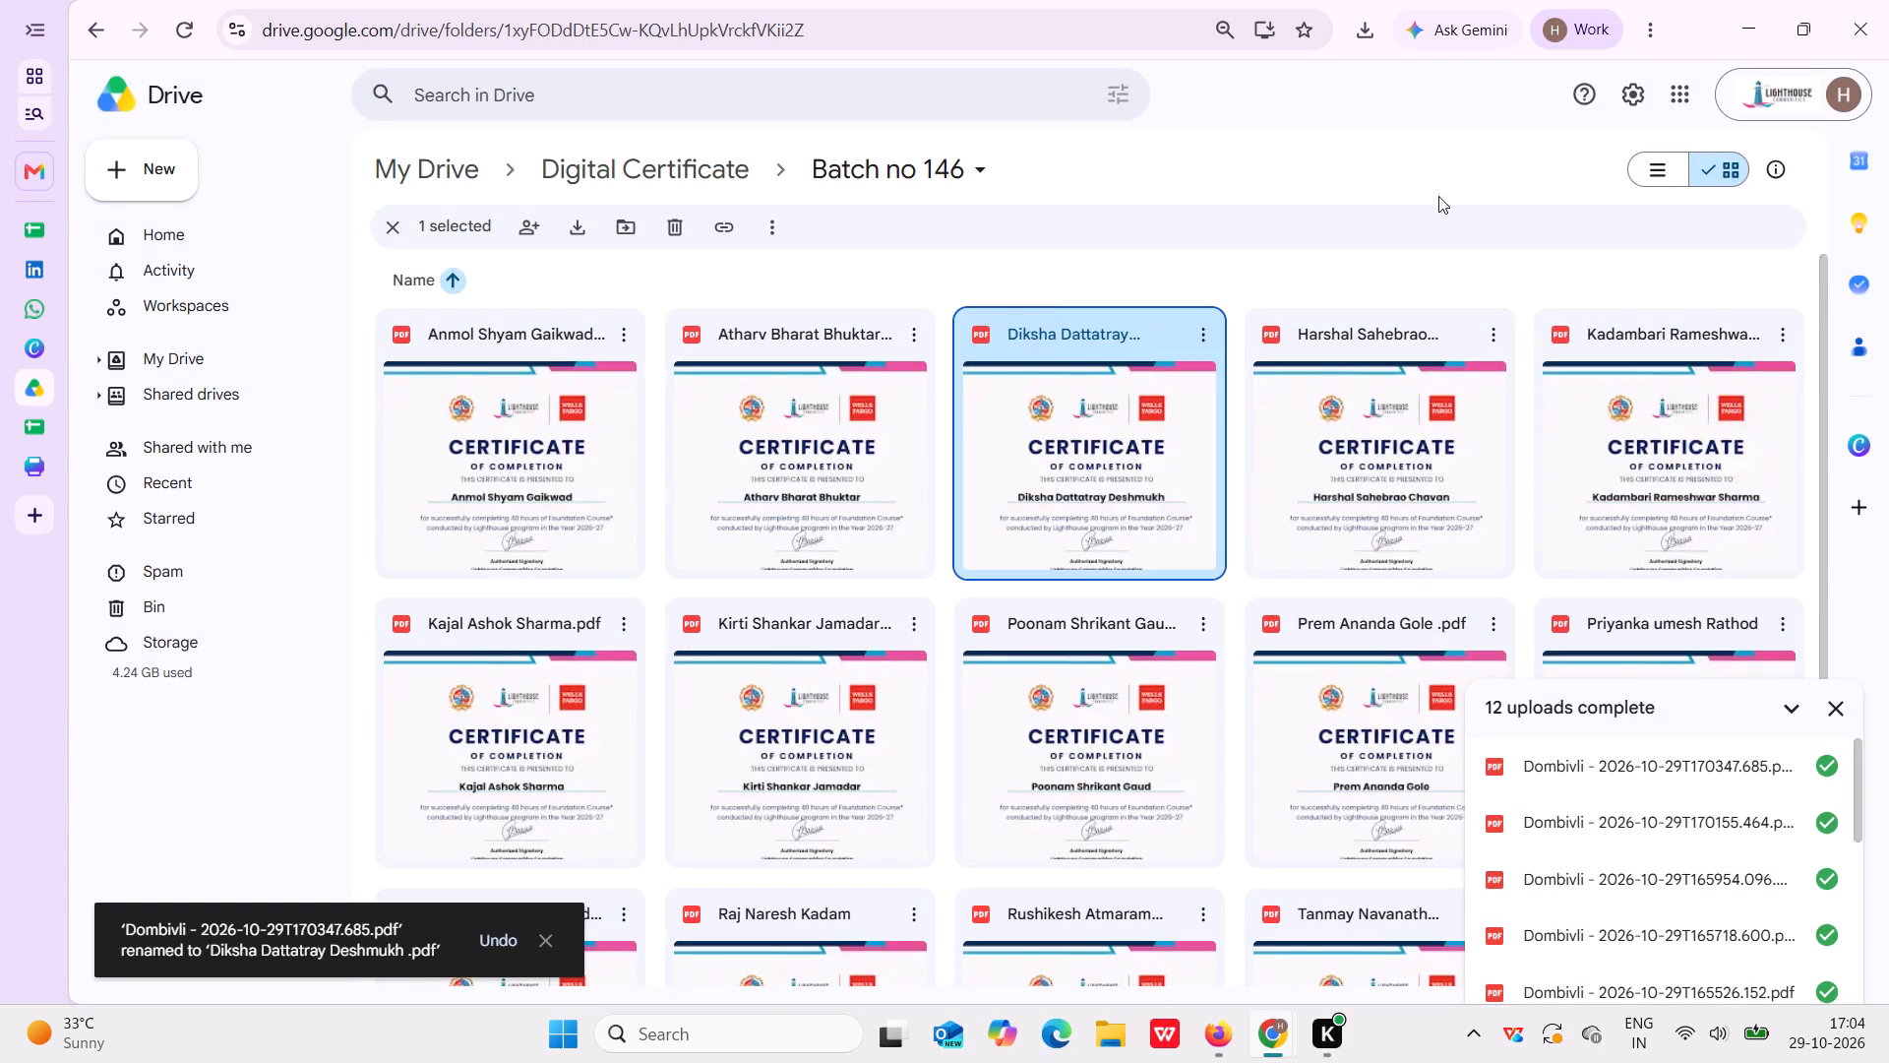
left_click(1249, 306)
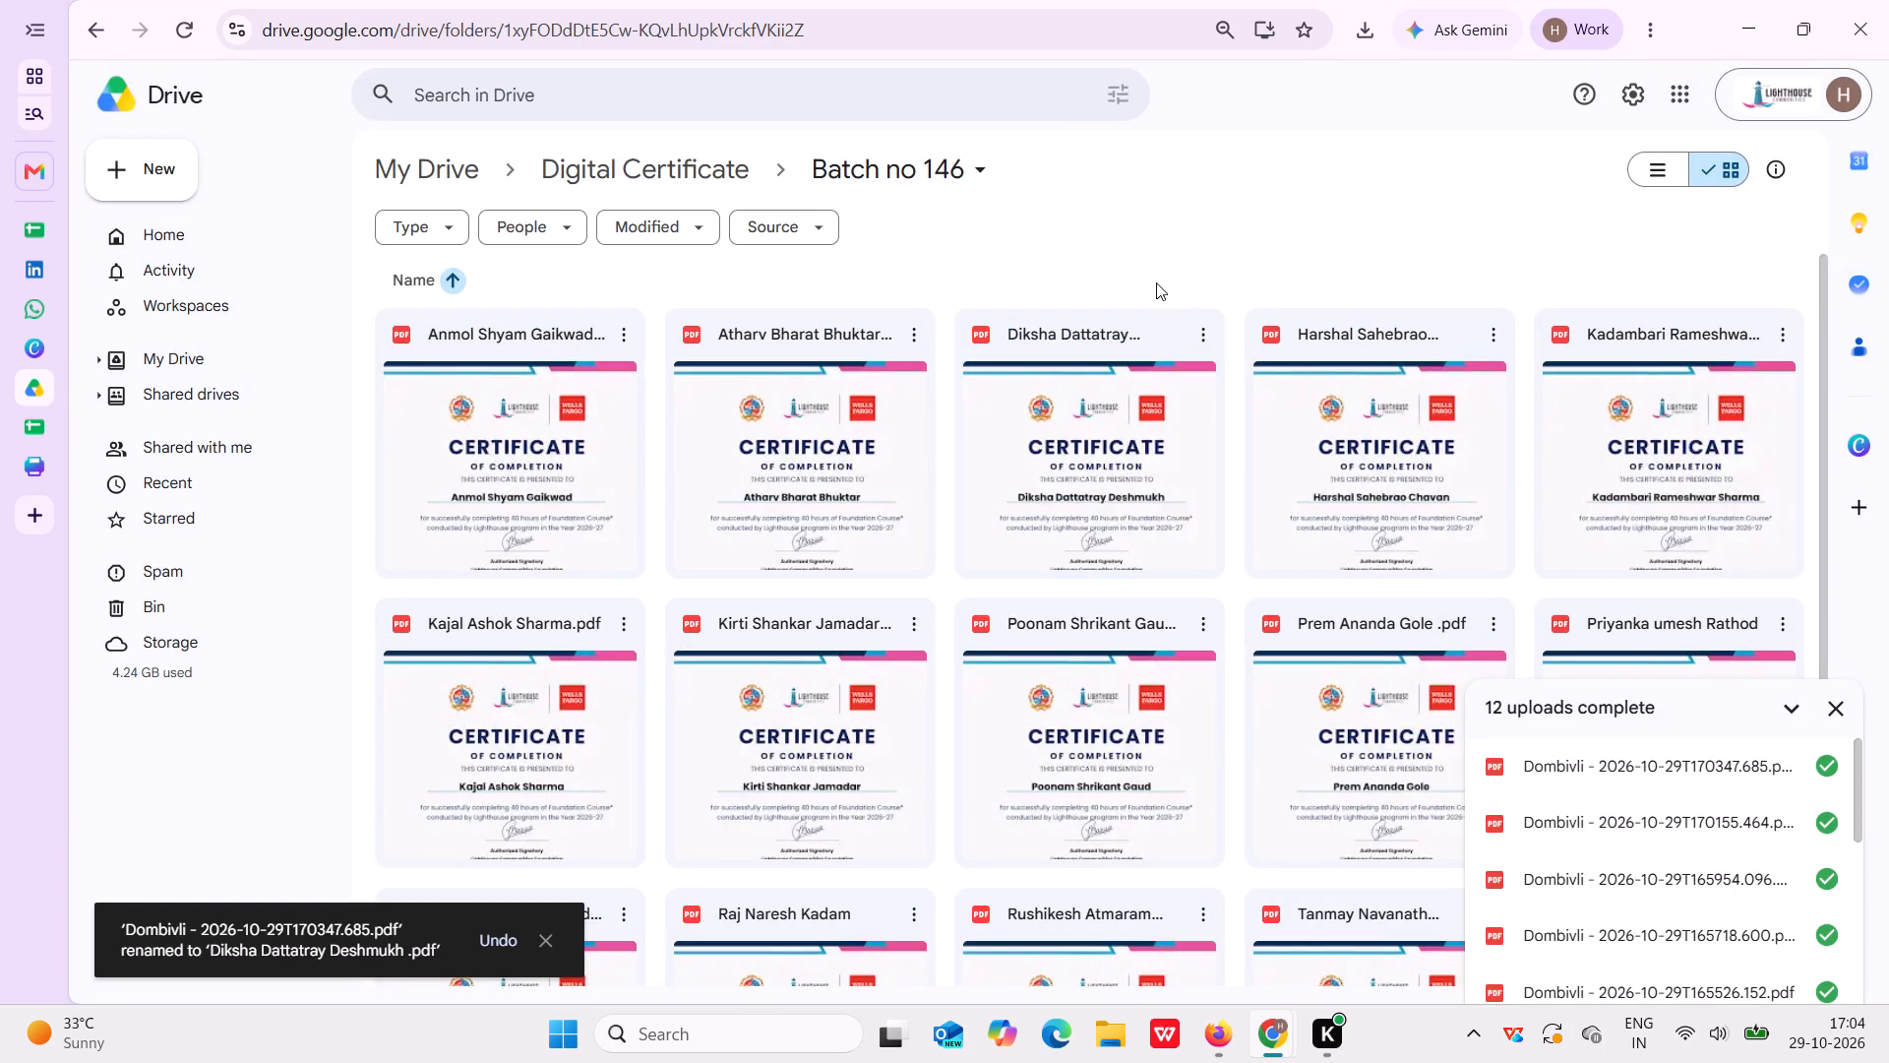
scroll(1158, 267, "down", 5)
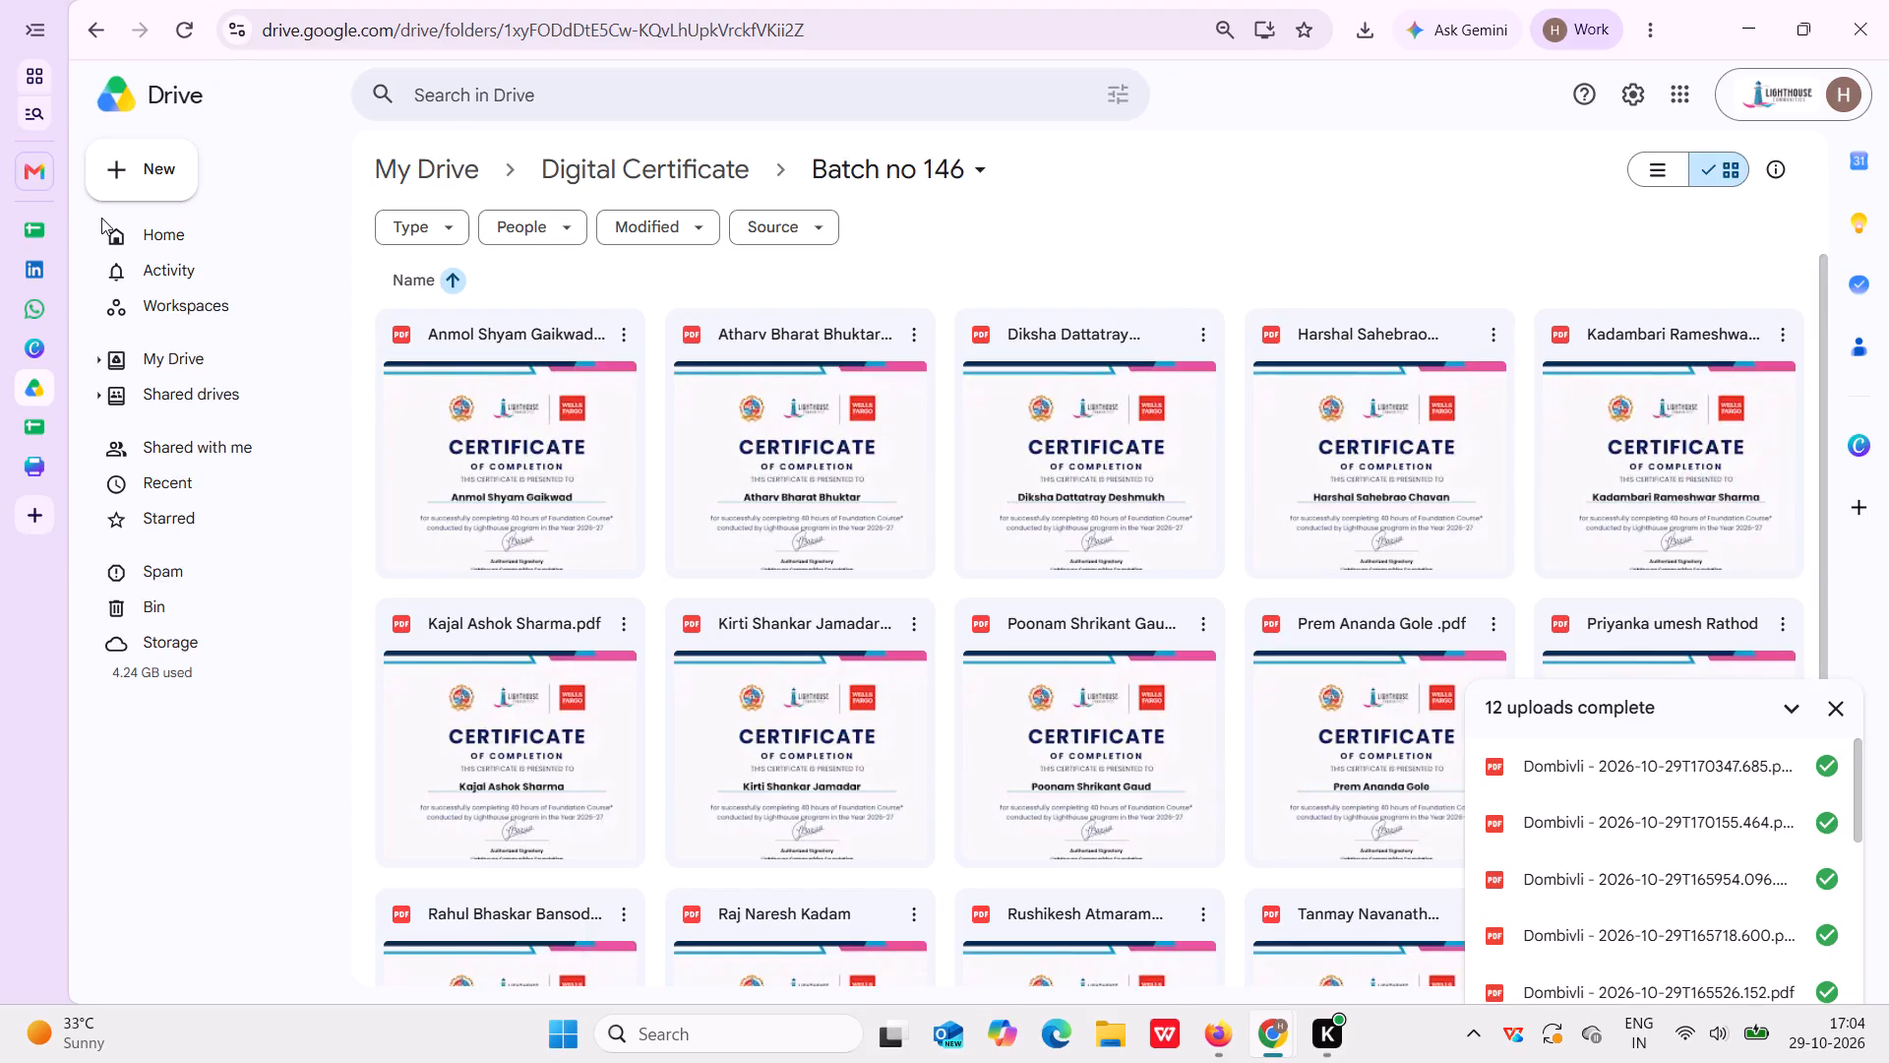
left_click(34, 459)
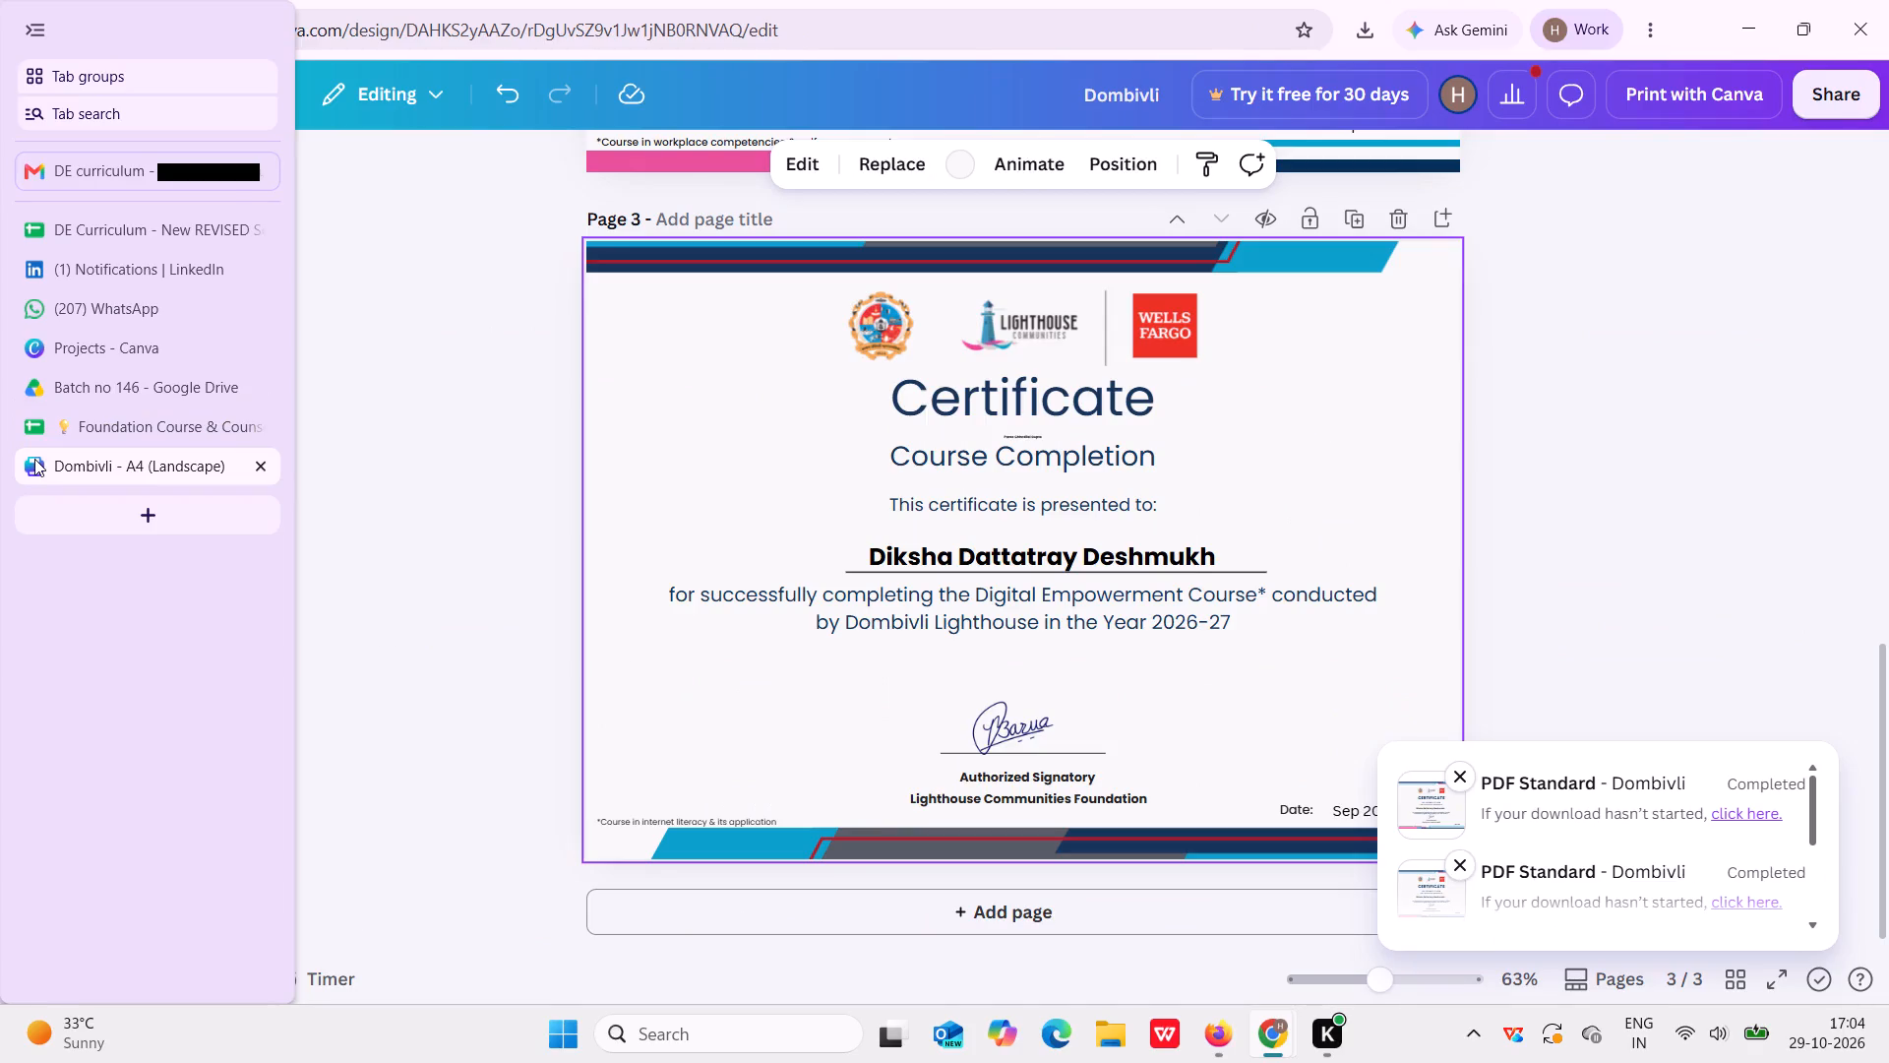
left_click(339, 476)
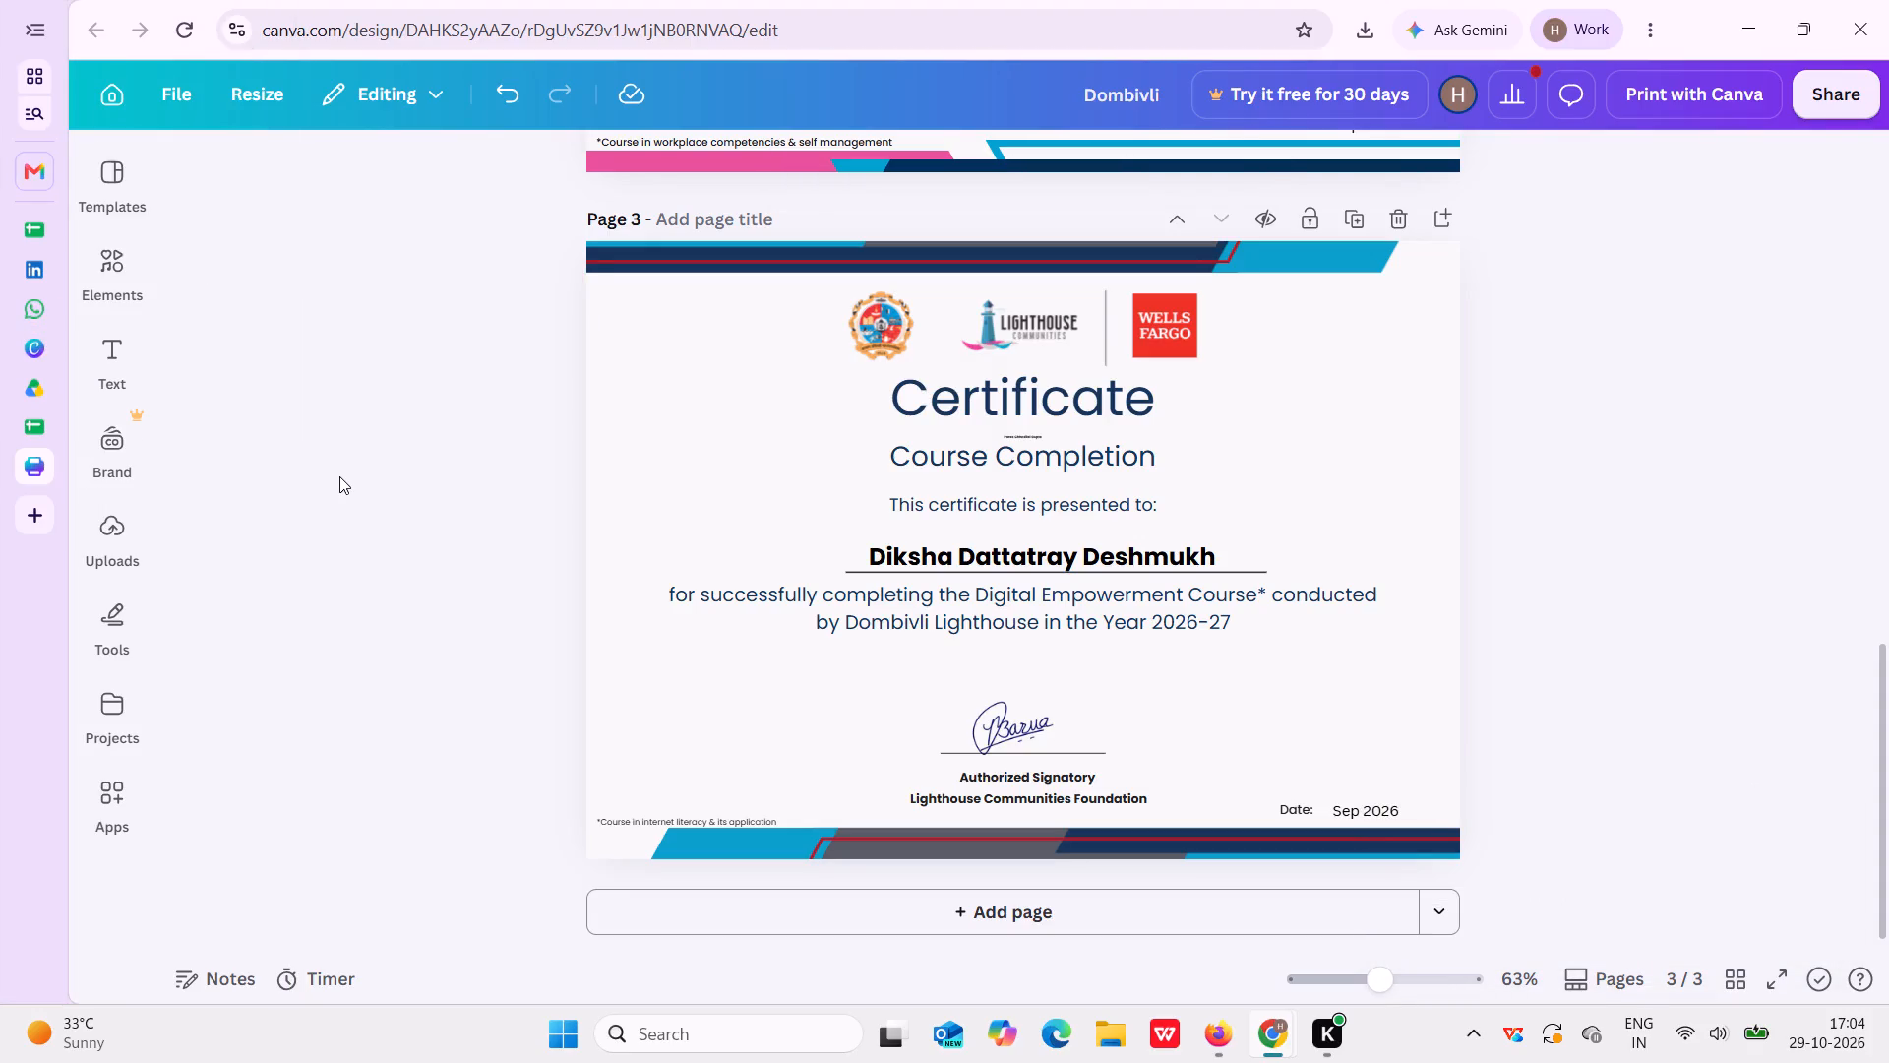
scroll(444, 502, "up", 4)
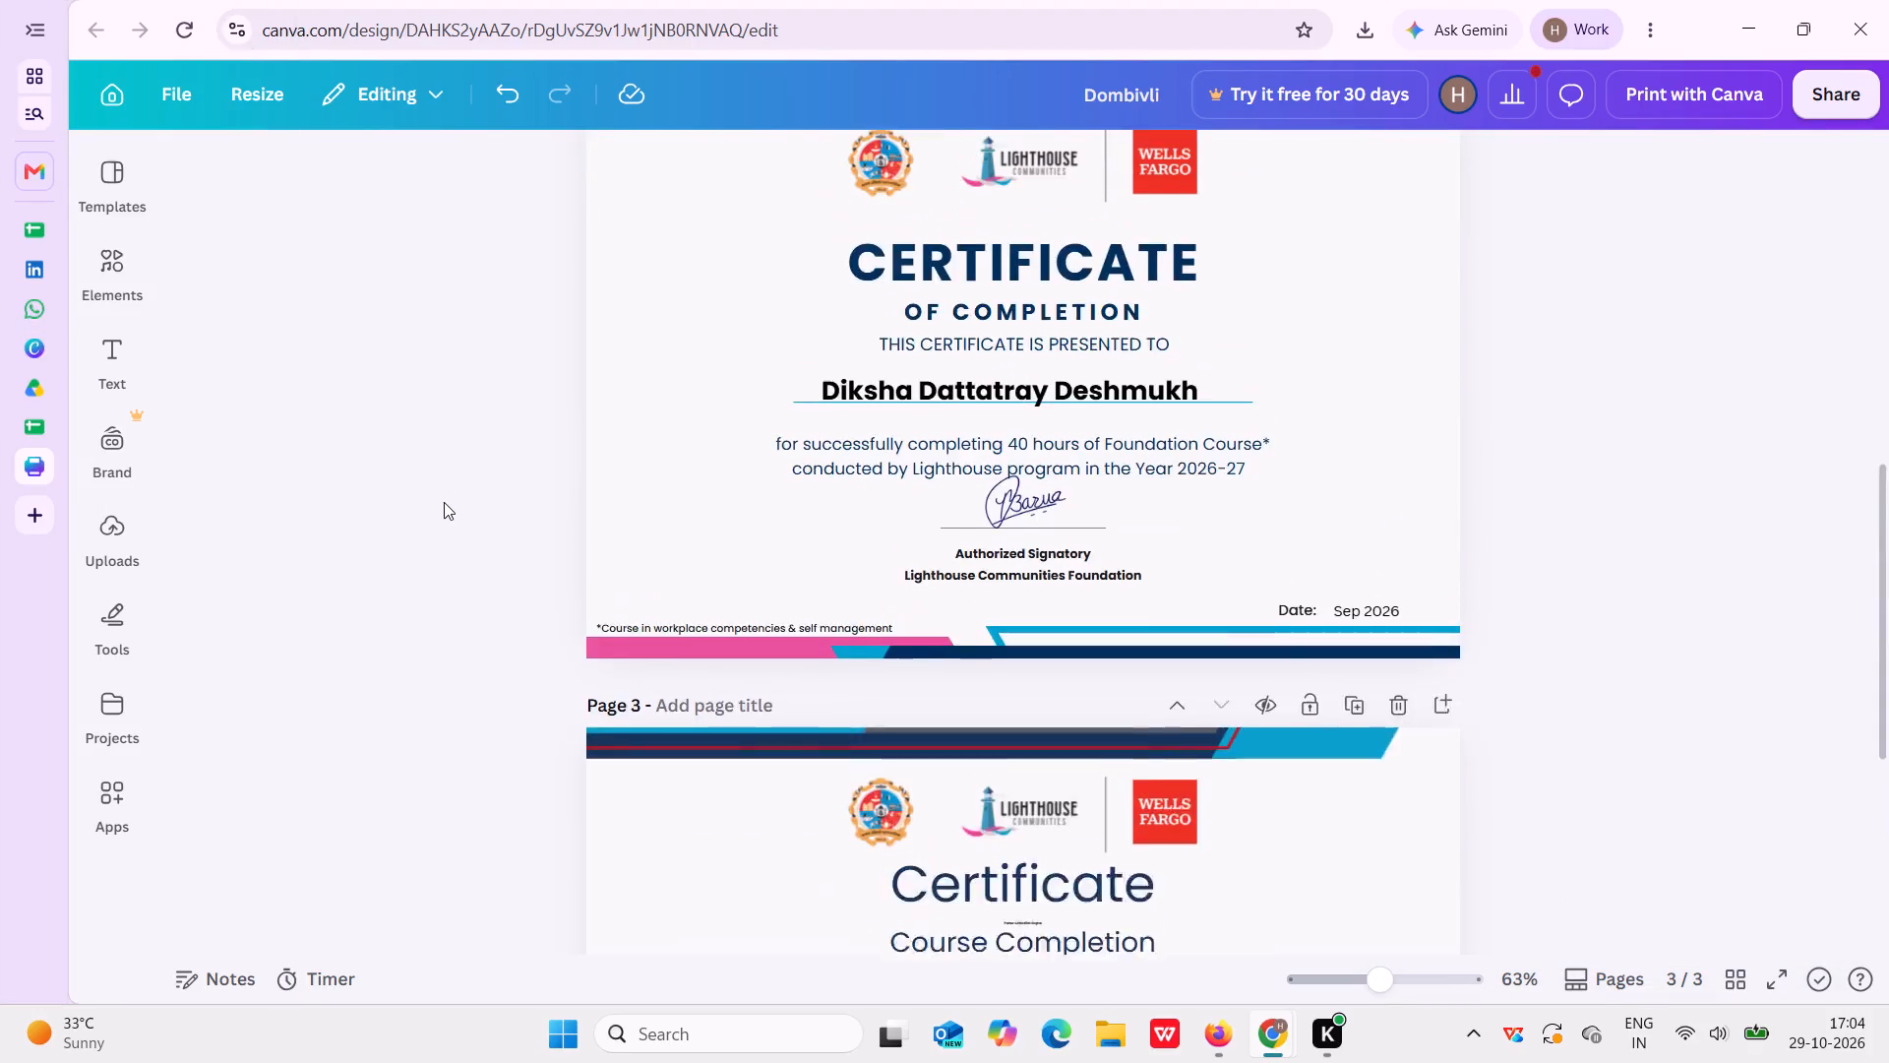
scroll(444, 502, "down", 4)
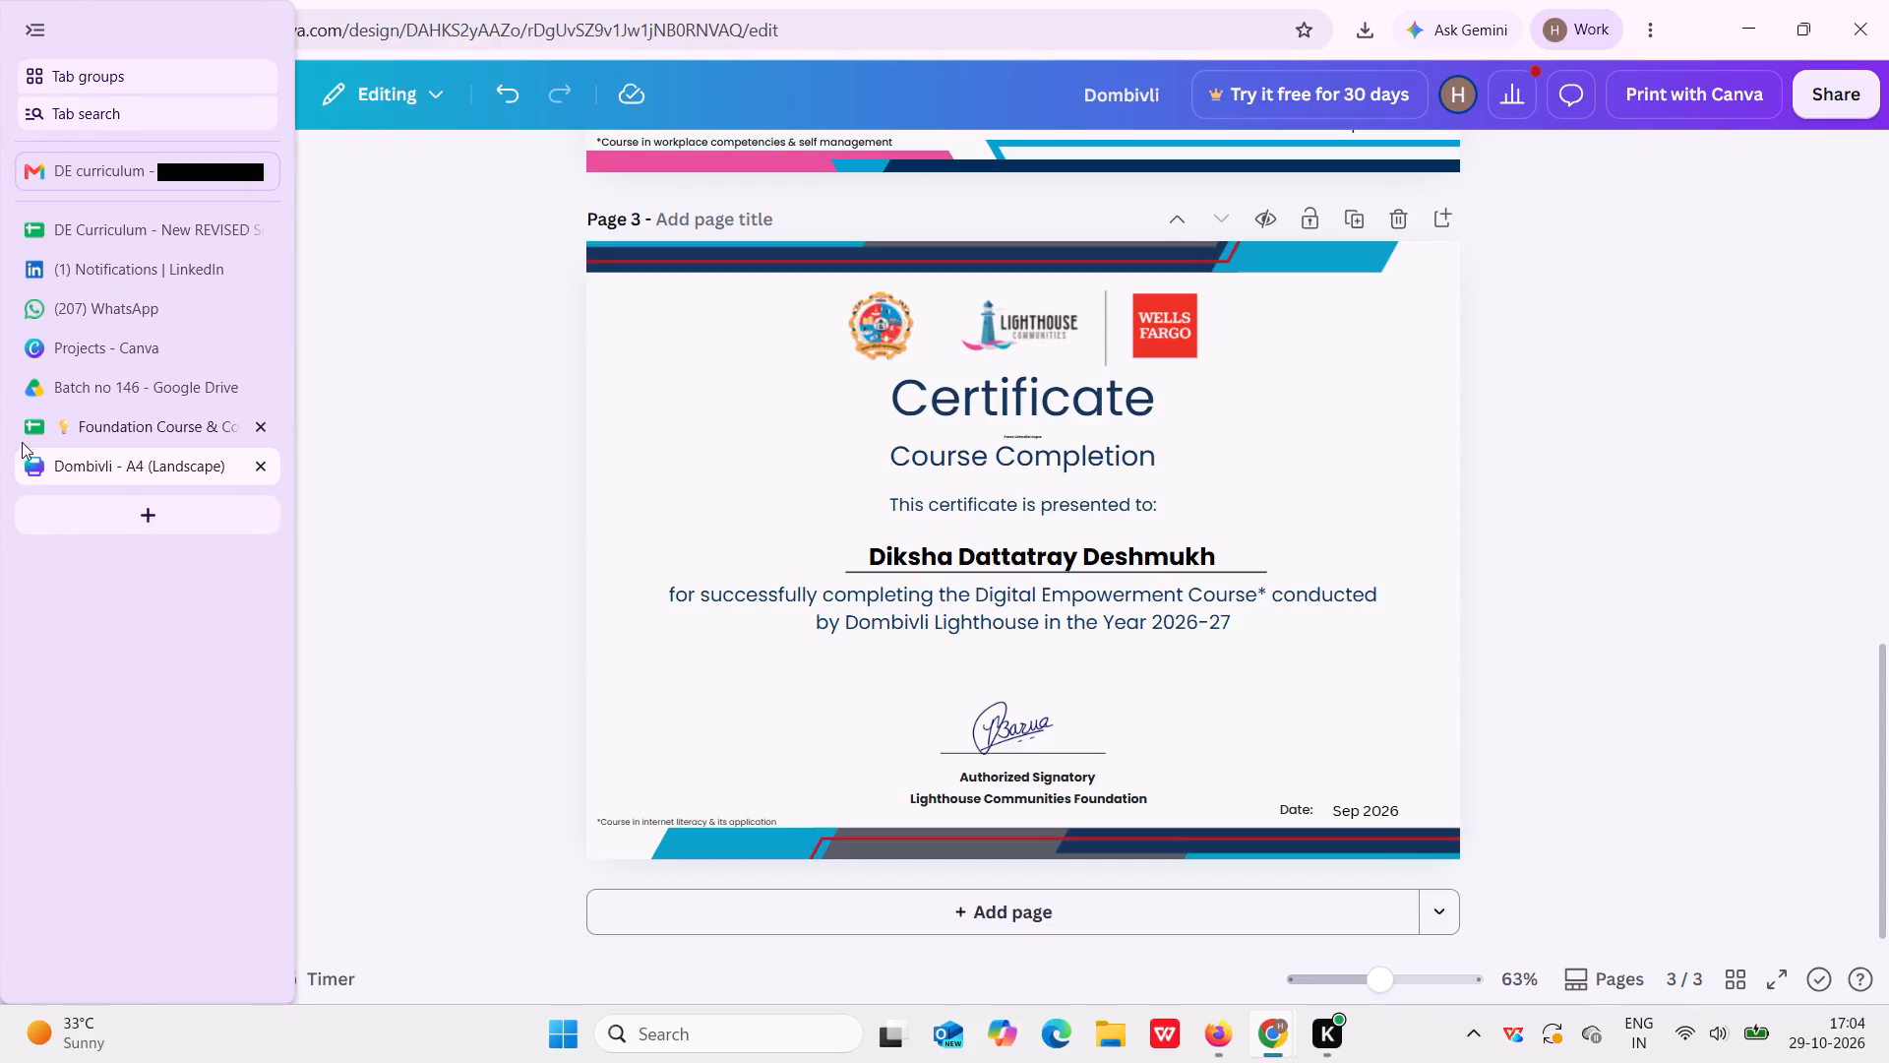
Switch to the Foundation Course & Counselling Track sheet and copy the name of recipient number 18 in the KDMC-FC-146 list.
left_click(48, 430)
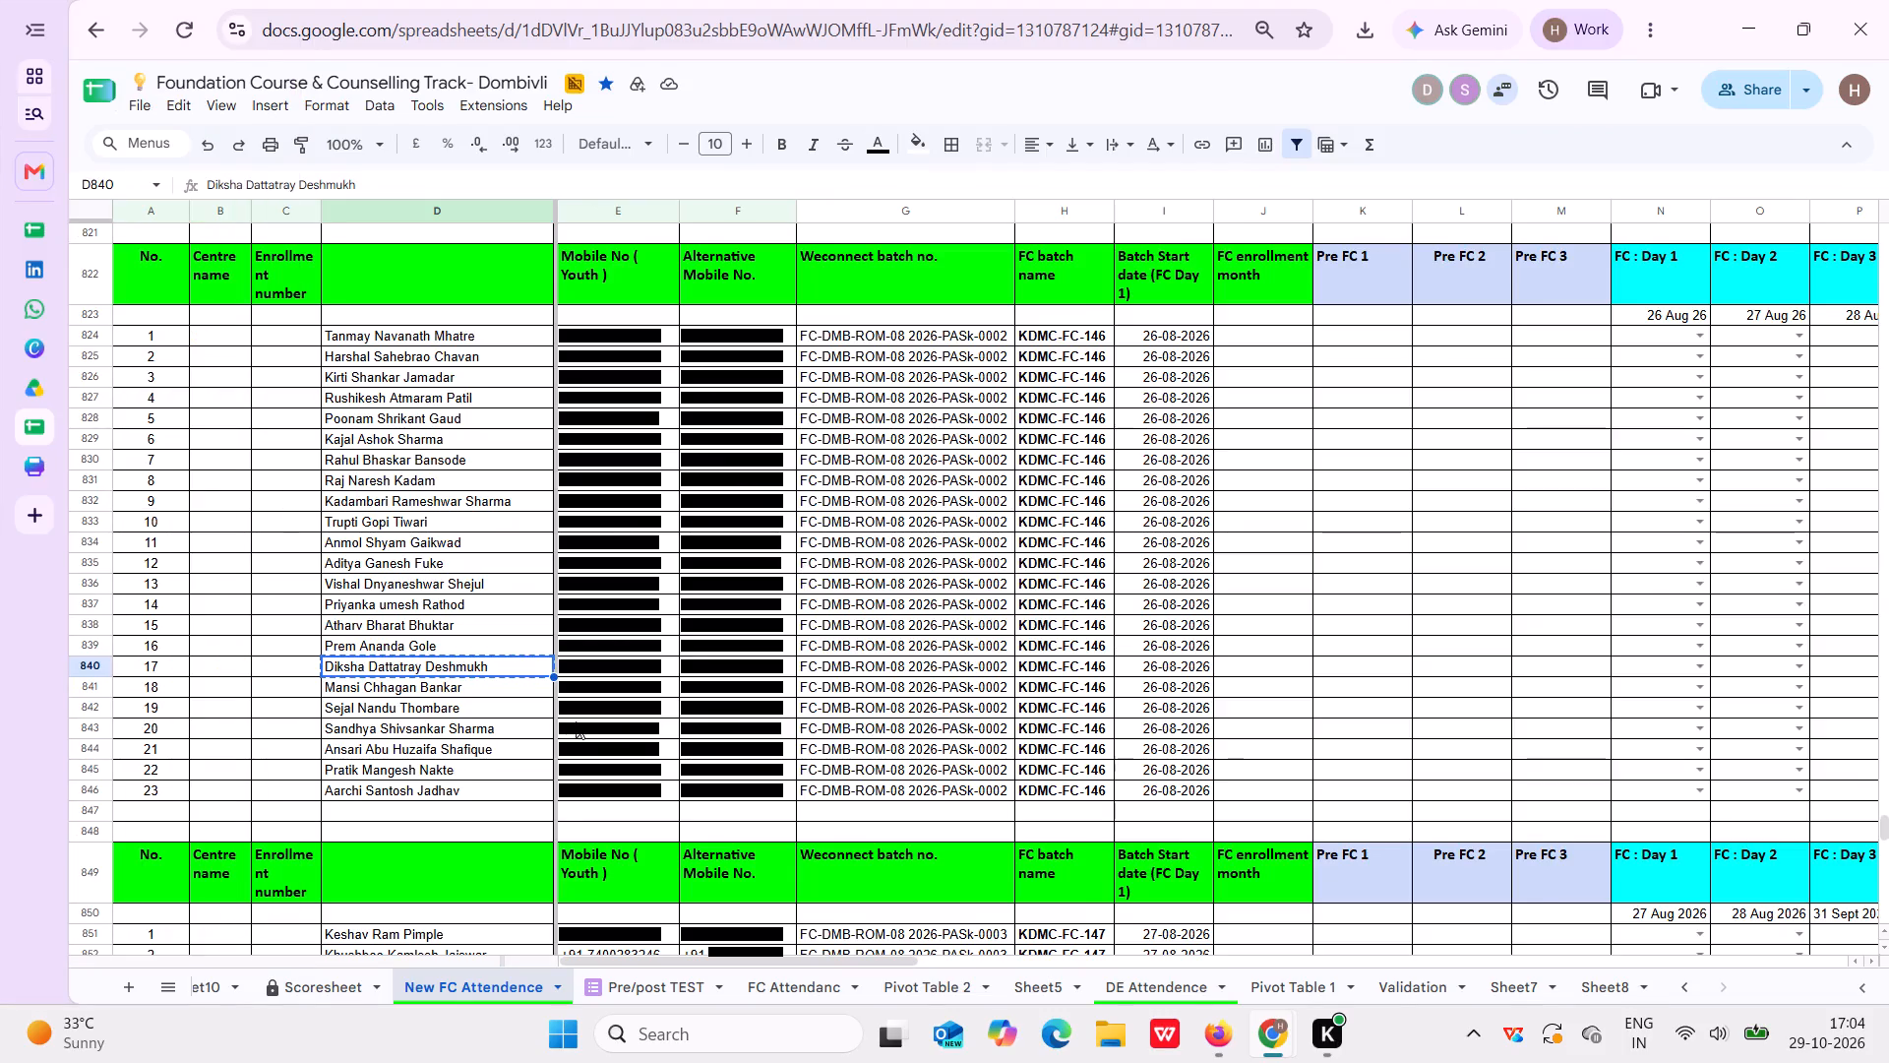
left_click(510, 693)
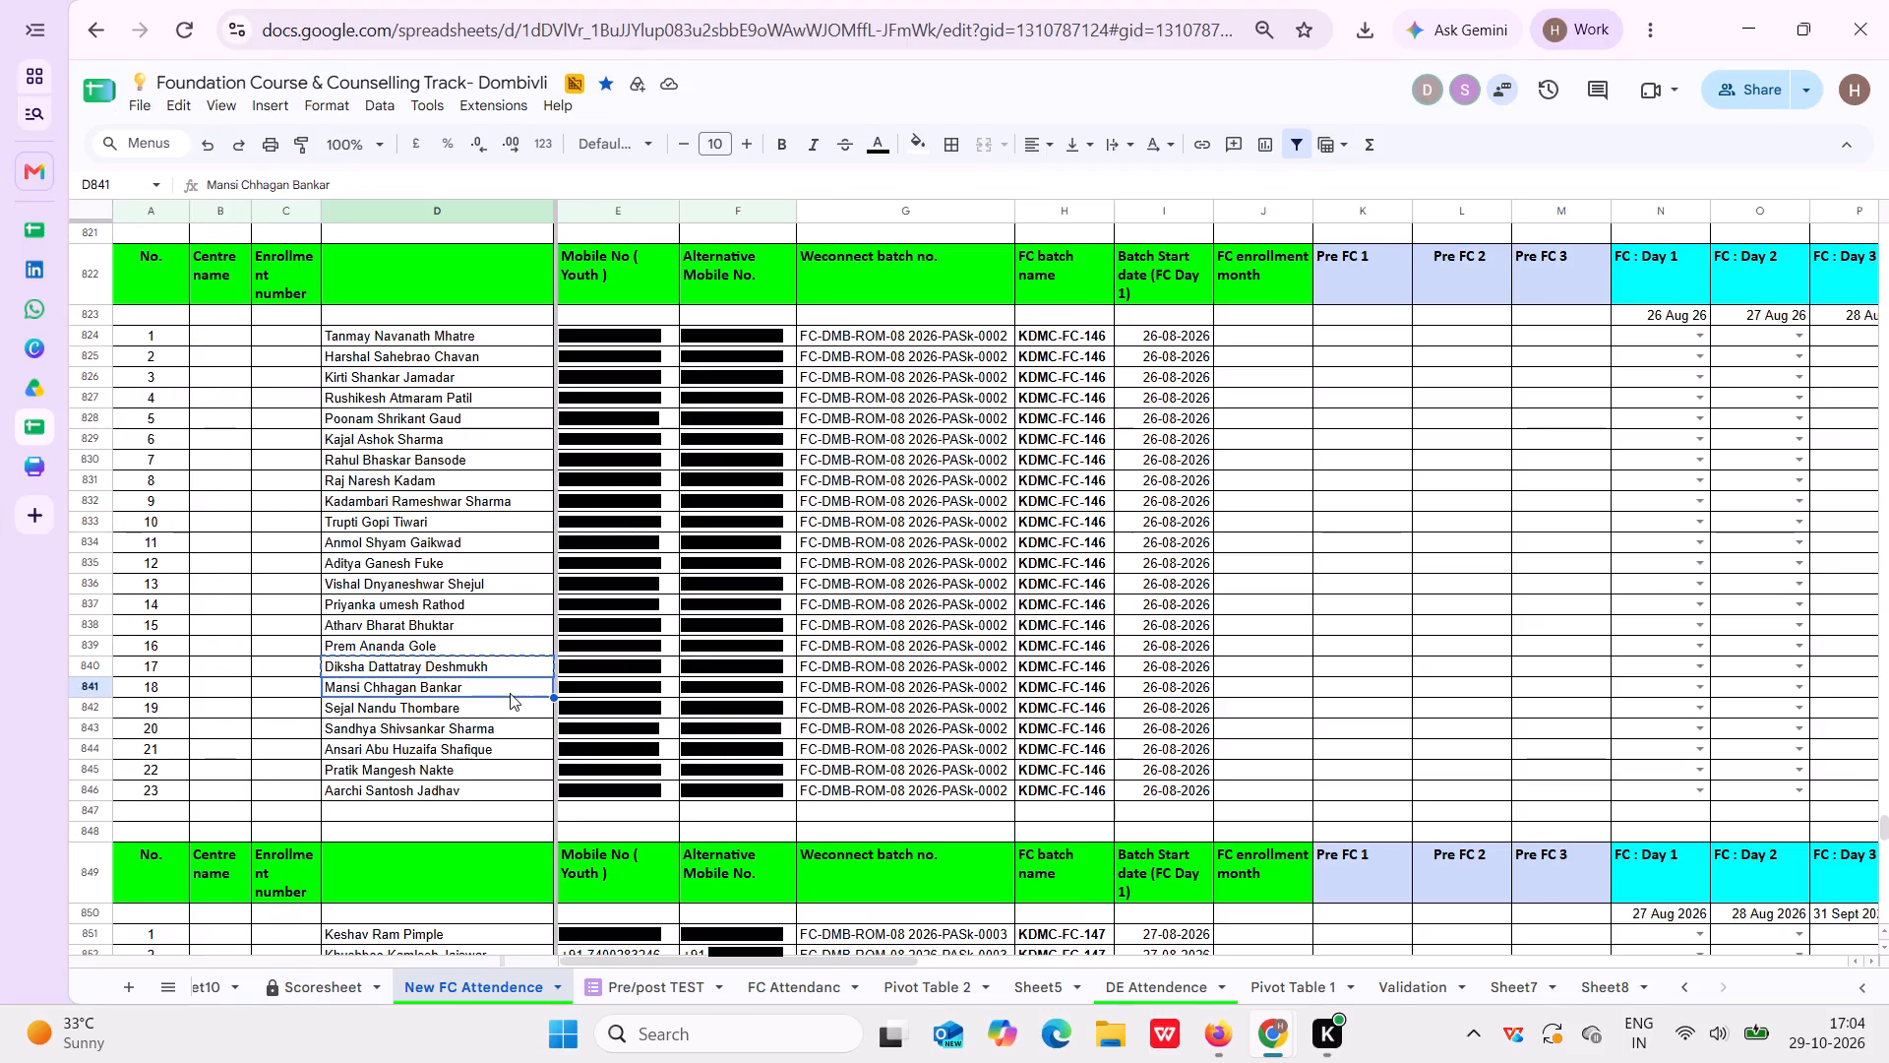
key("ctrl+c")
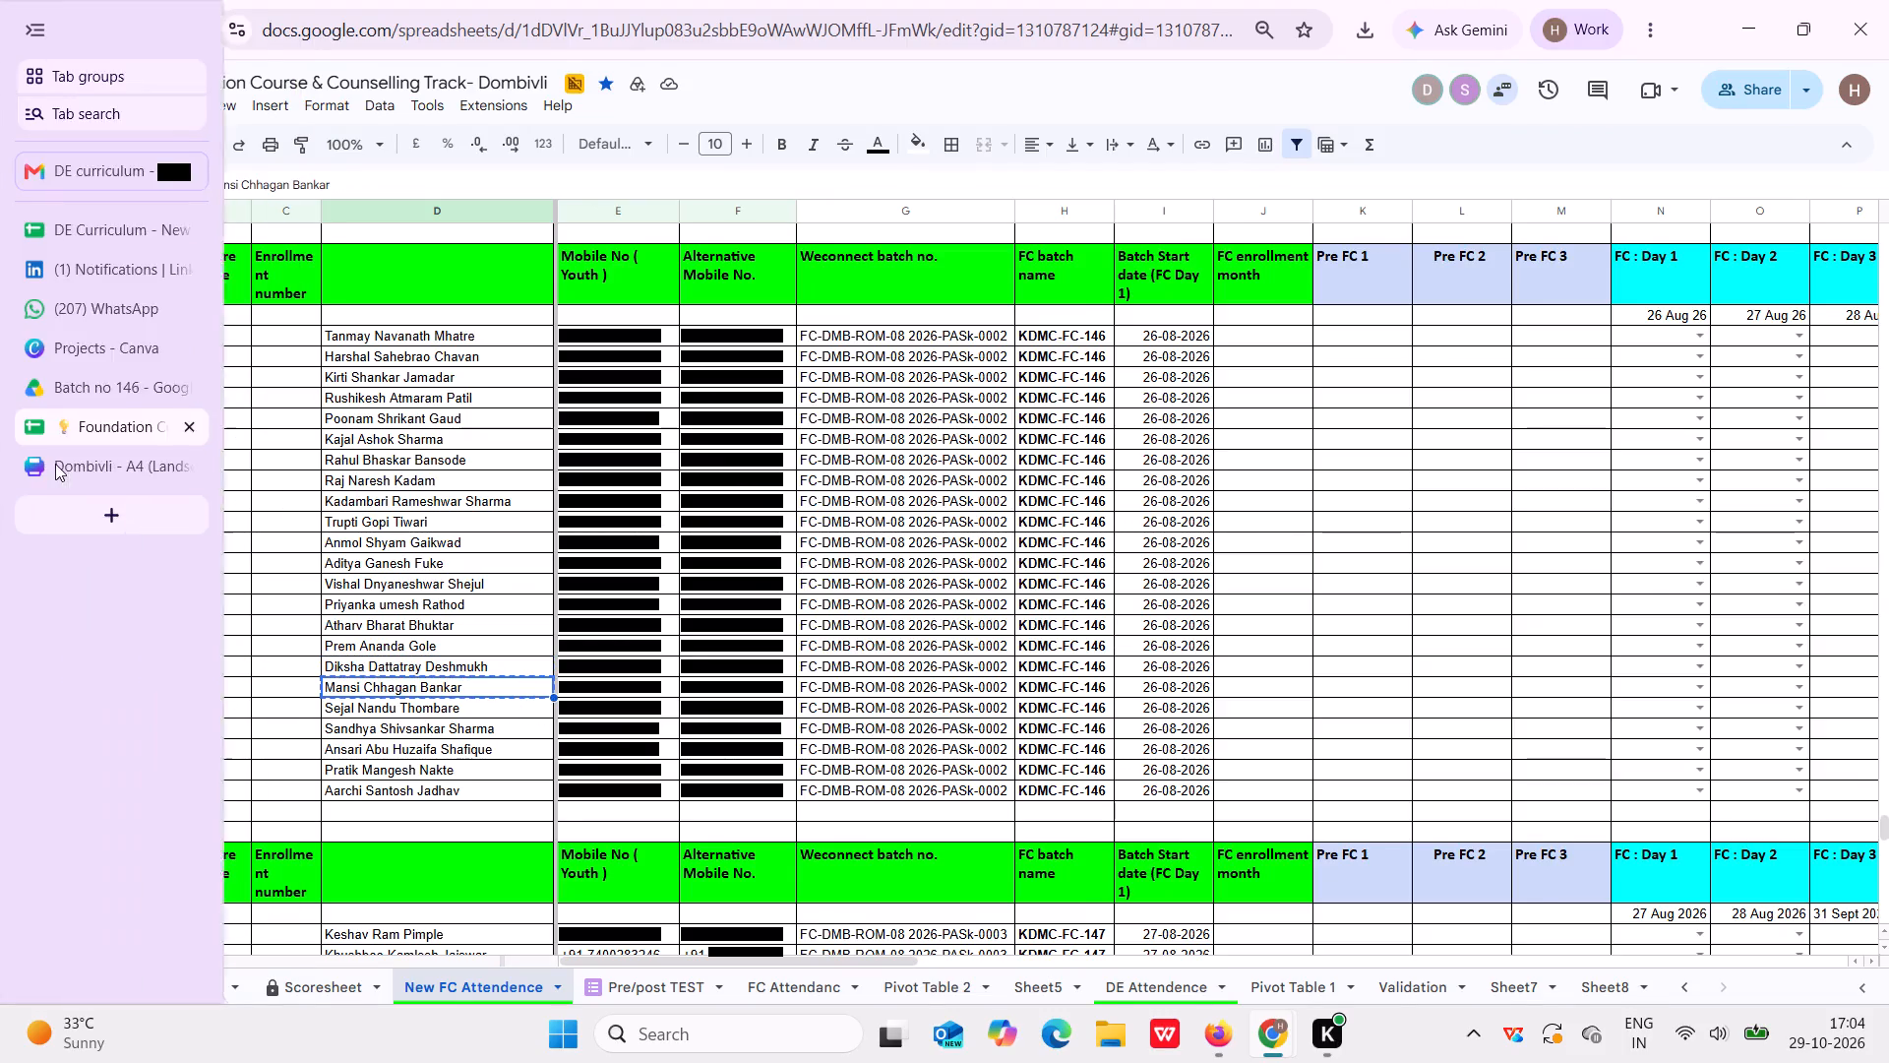
Switch to the Dombivli design in Canva and replace the recipient name on the page 2 Certificate of Completion with the copied name.
left_click(55, 464)
scroll(1006, 484, "down", 3)
scroll(1006, 484, "up", 2)
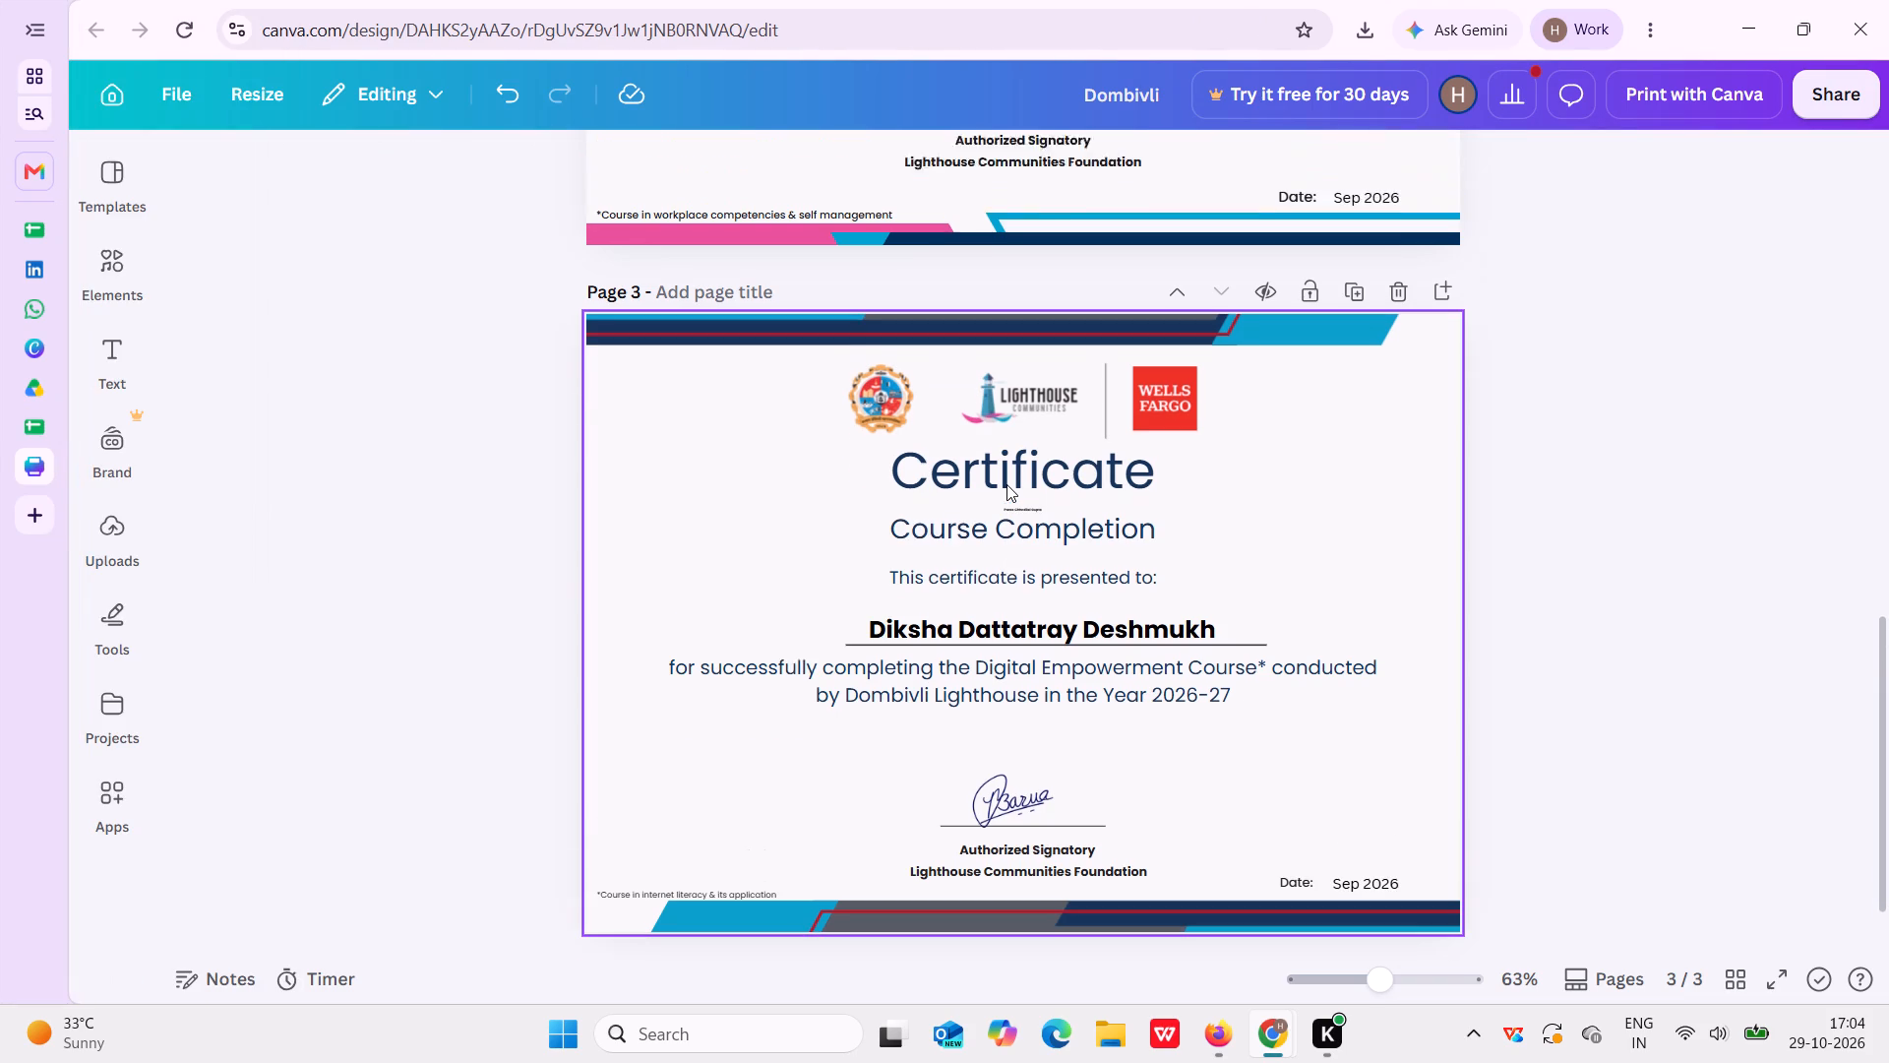
scroll(1006, 484, "up", 2)
left_click(836, 374)
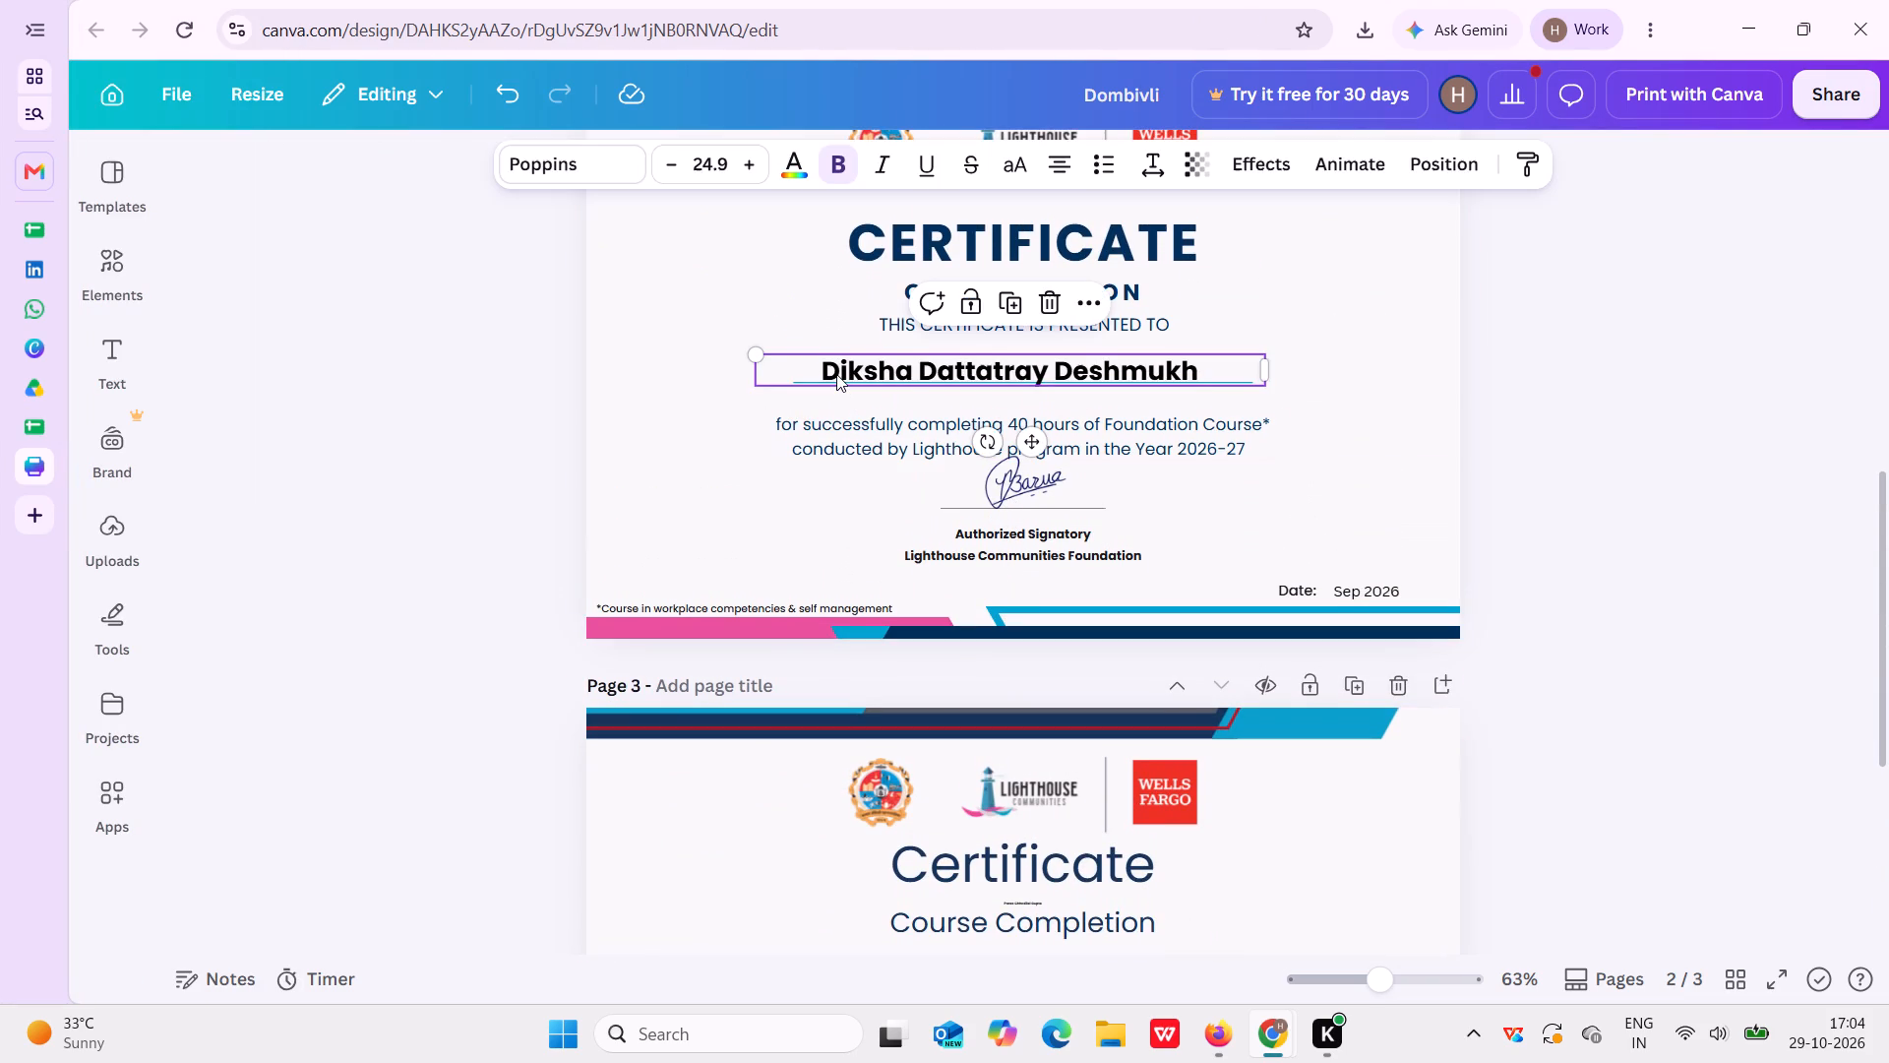
triple_click(808, 366)
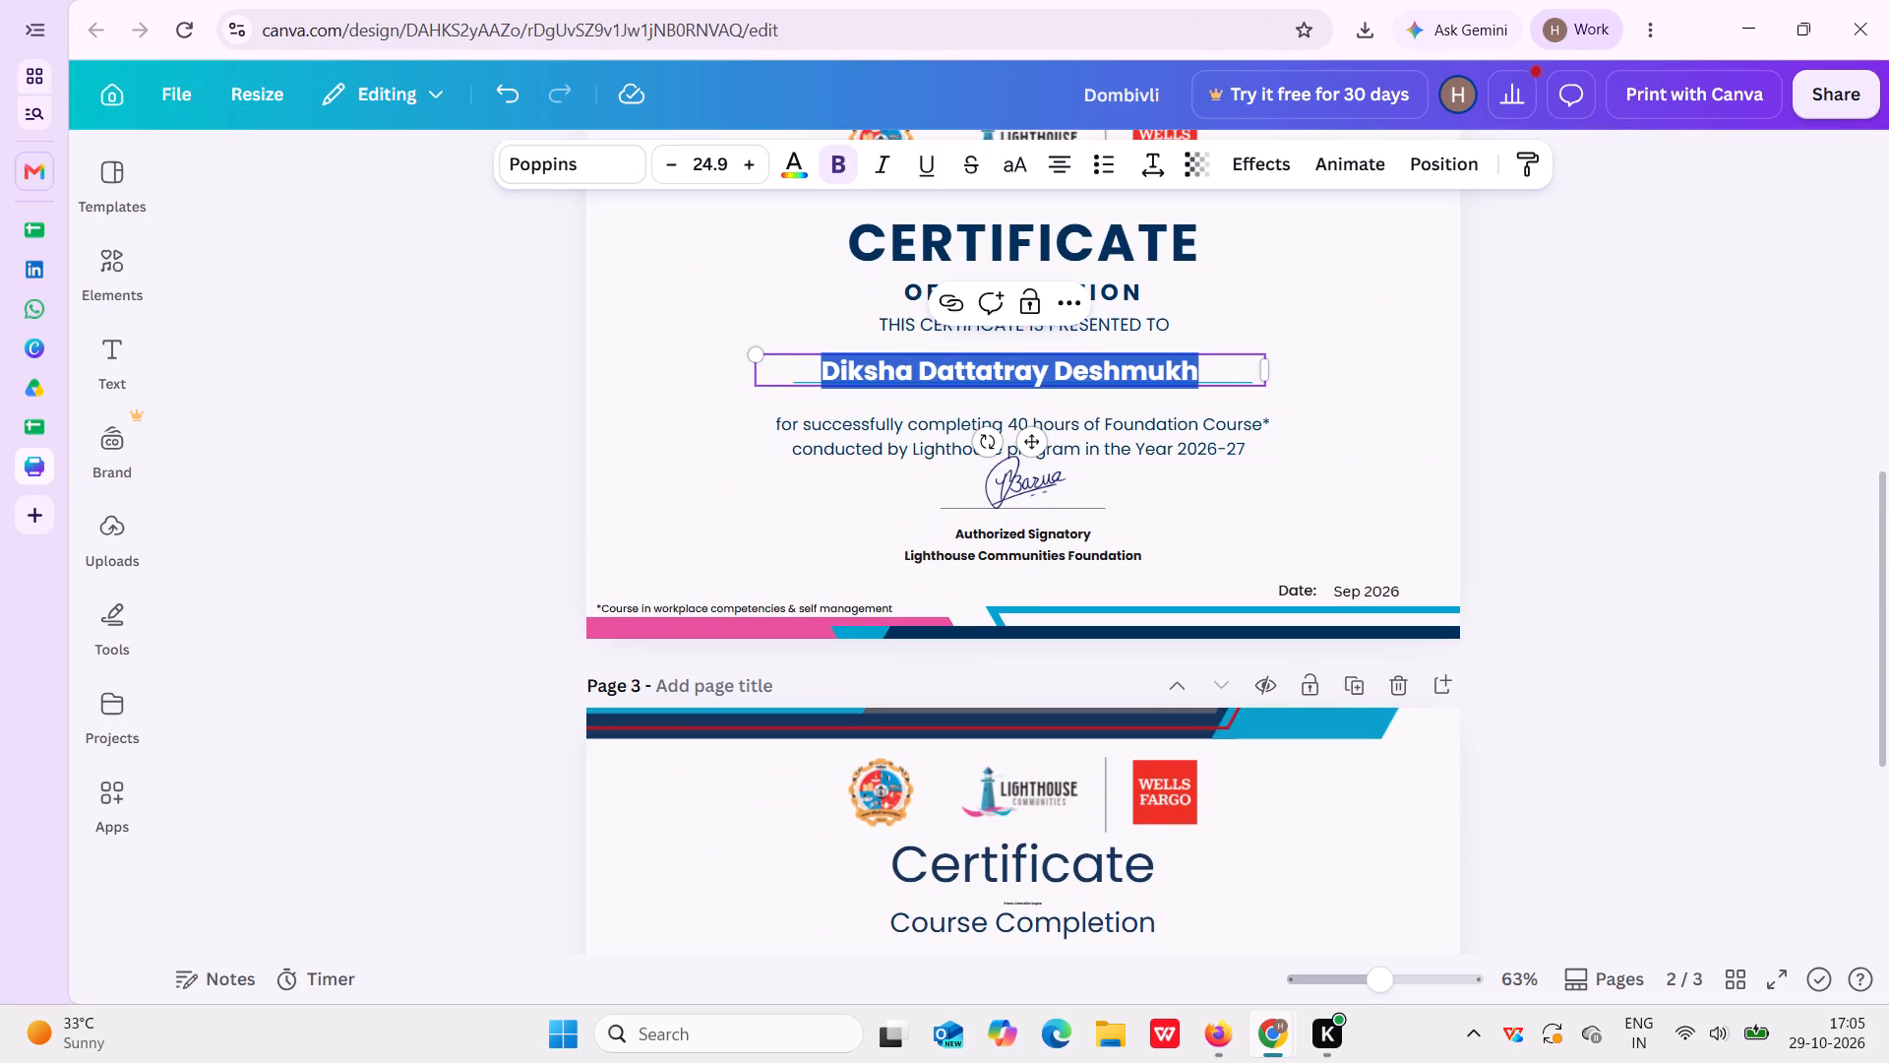
key("BackSpace")
key("ctrl+v")
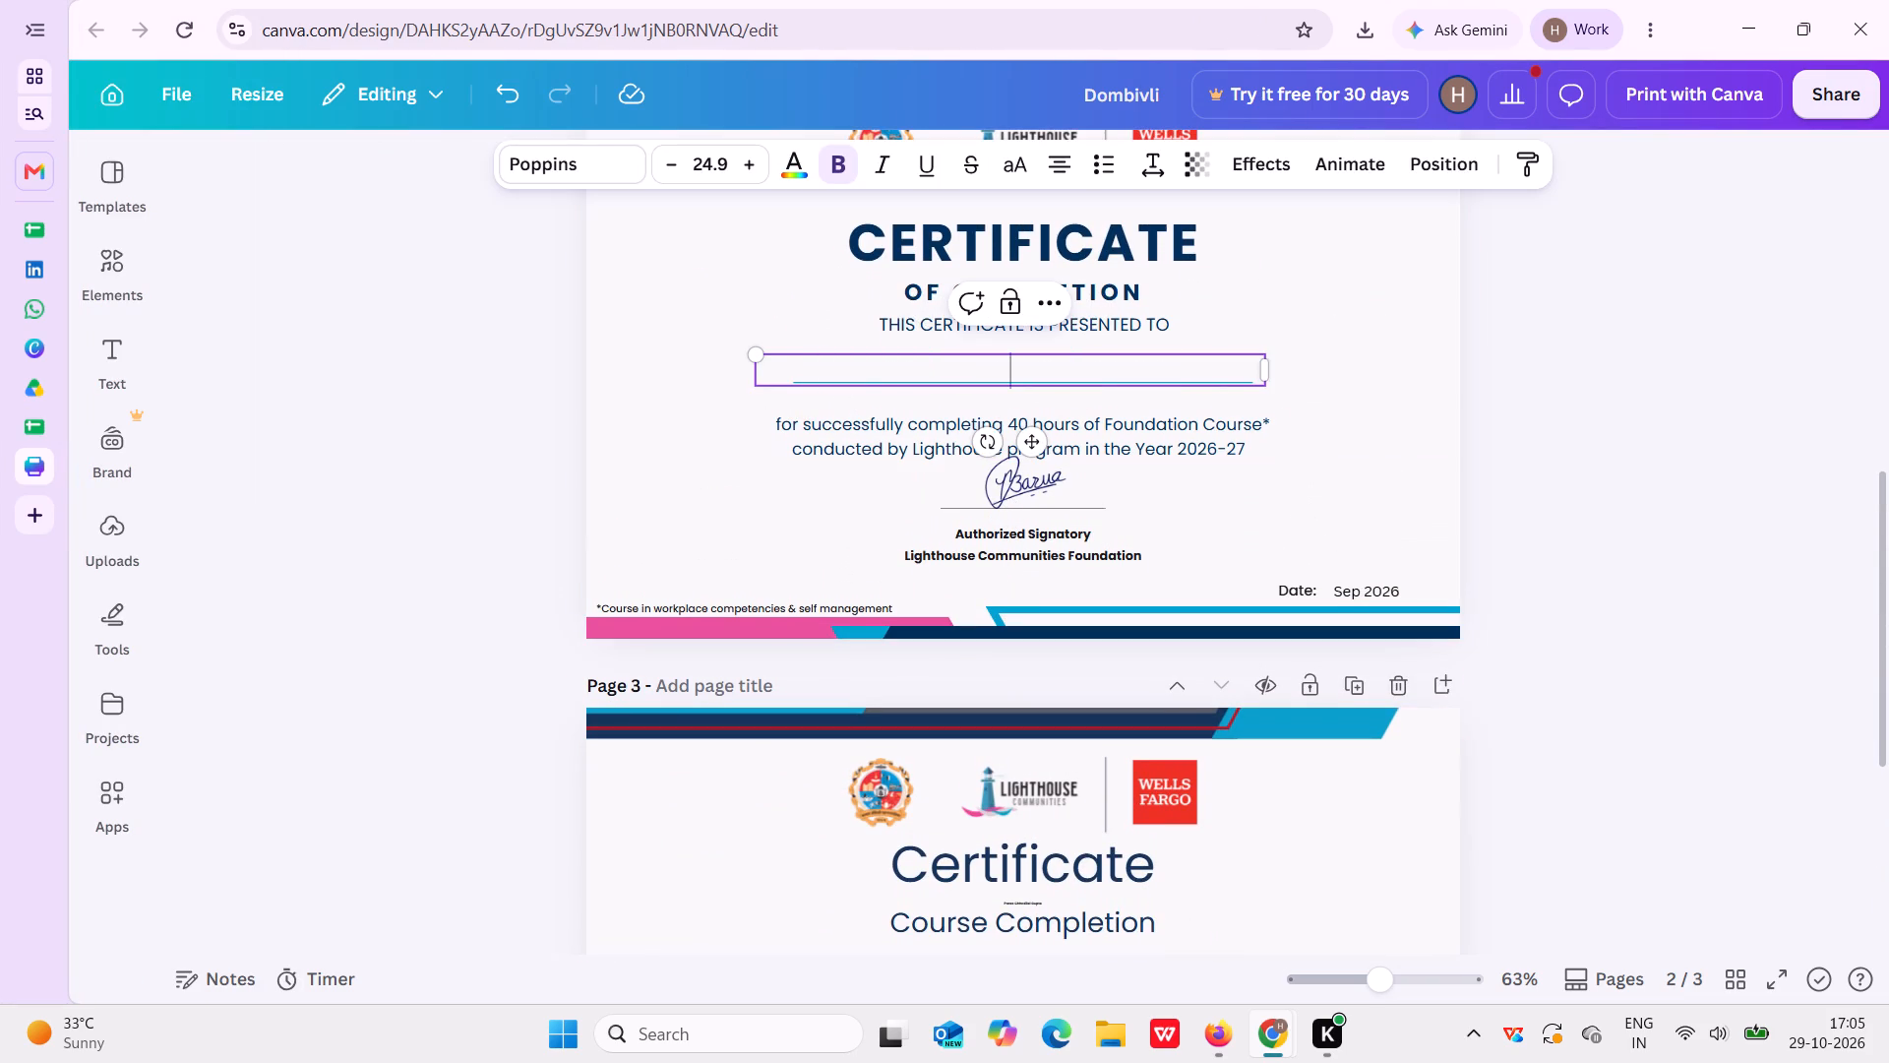
left_click(705, 443)
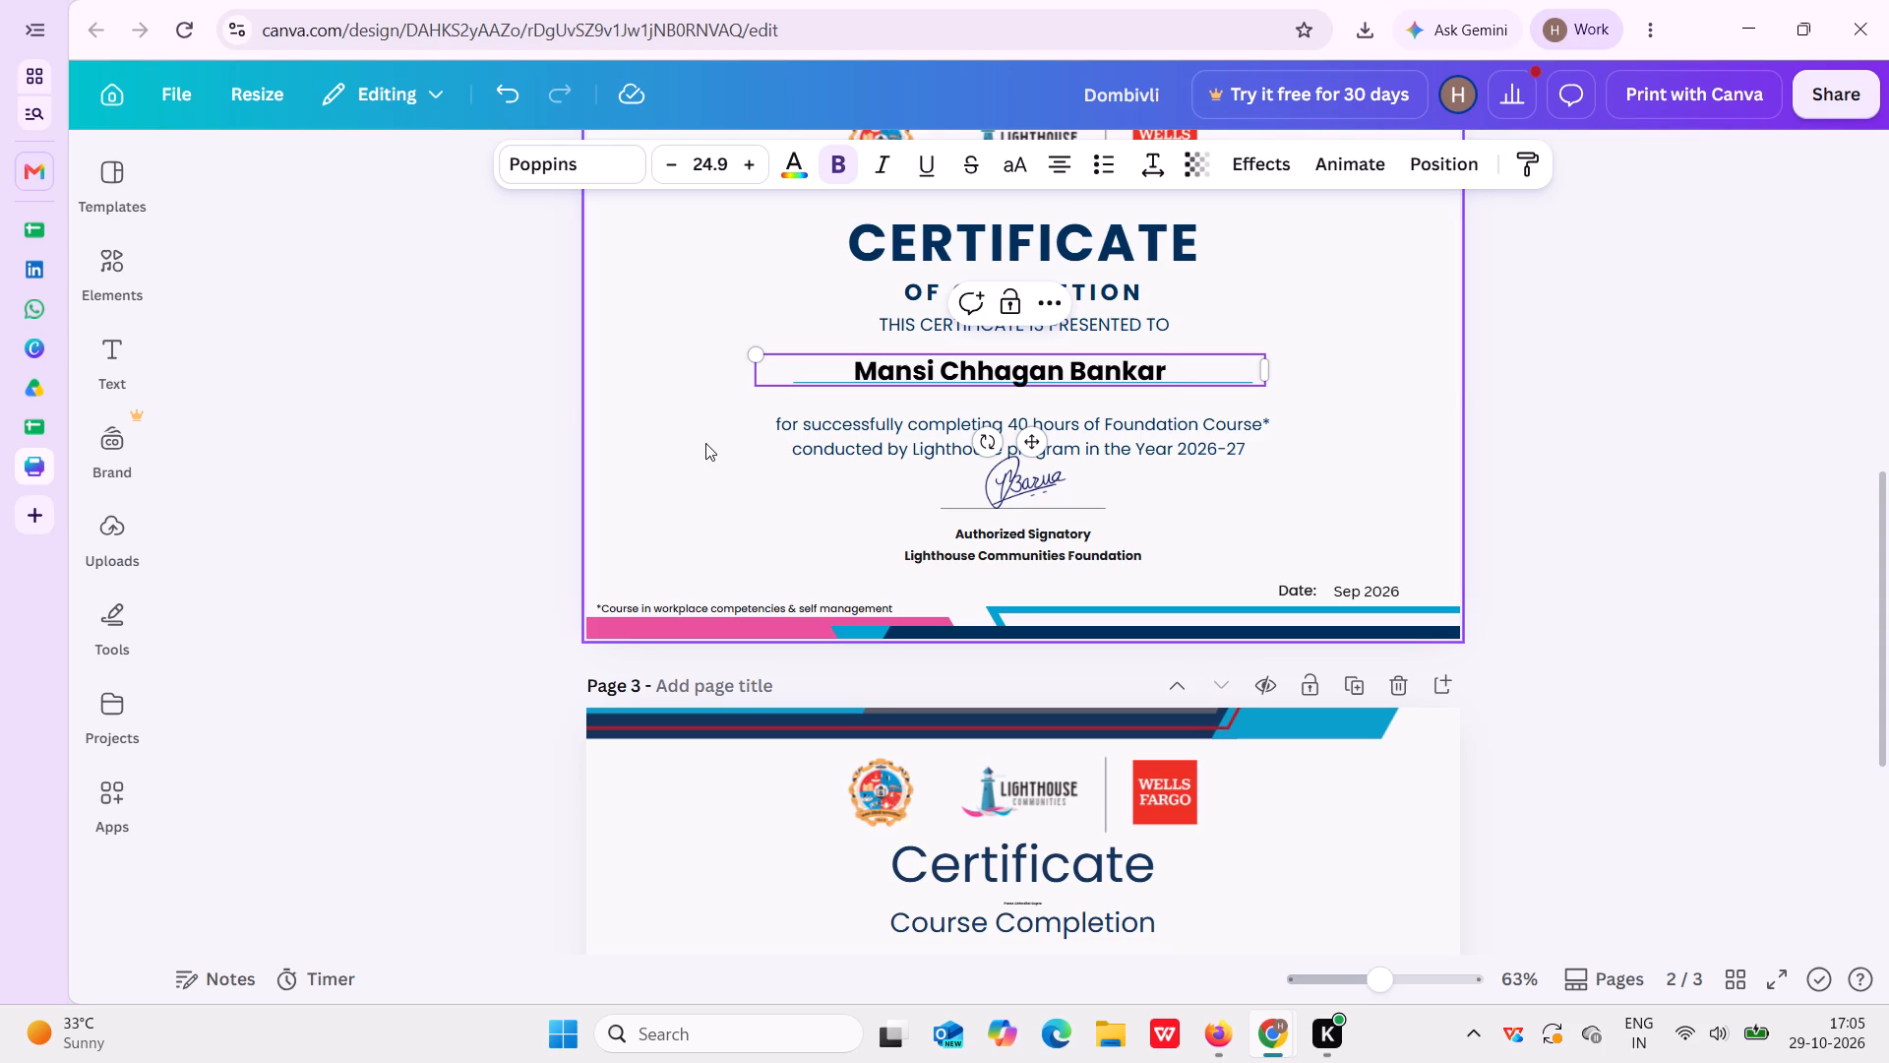
Replace the recipient name on the page 3 Course Completion certificate with the copied name of recipient number 18.
scroll(705, 443, "down", 4)
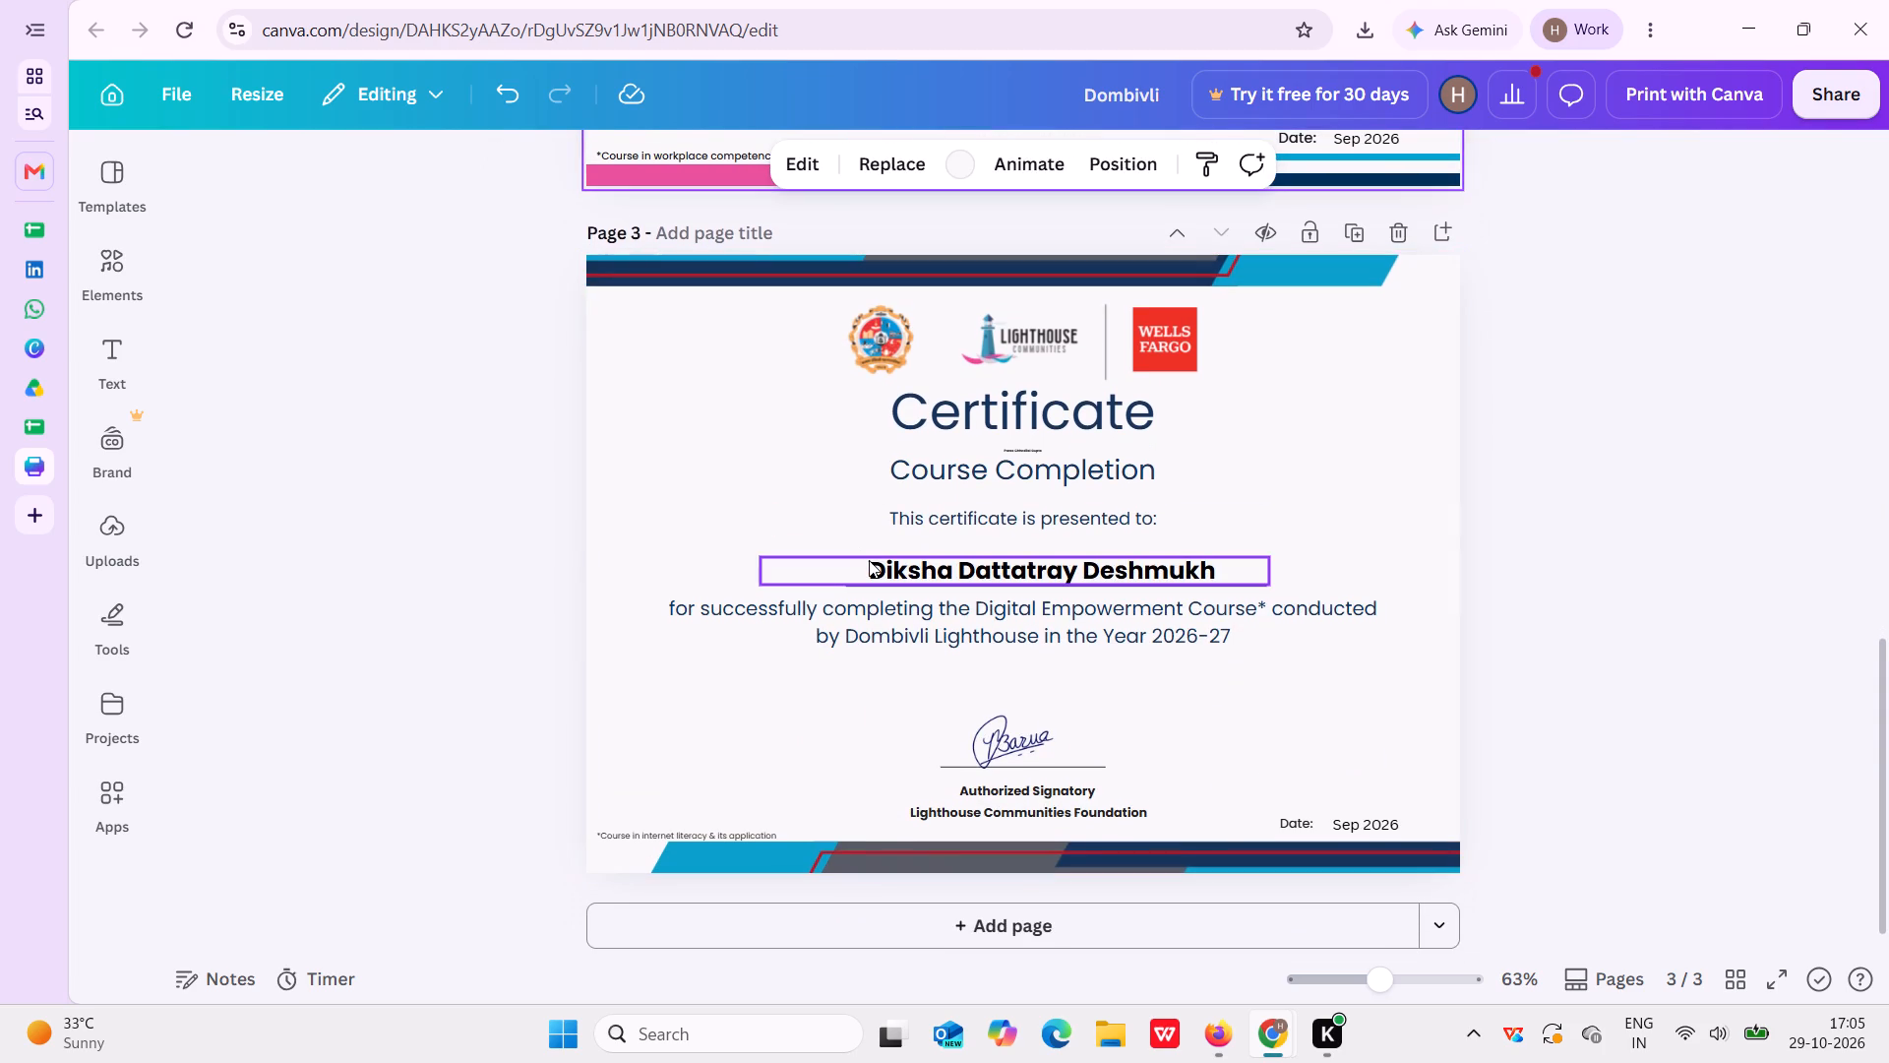
left_click(869, 560)
triple_click(866, 569)
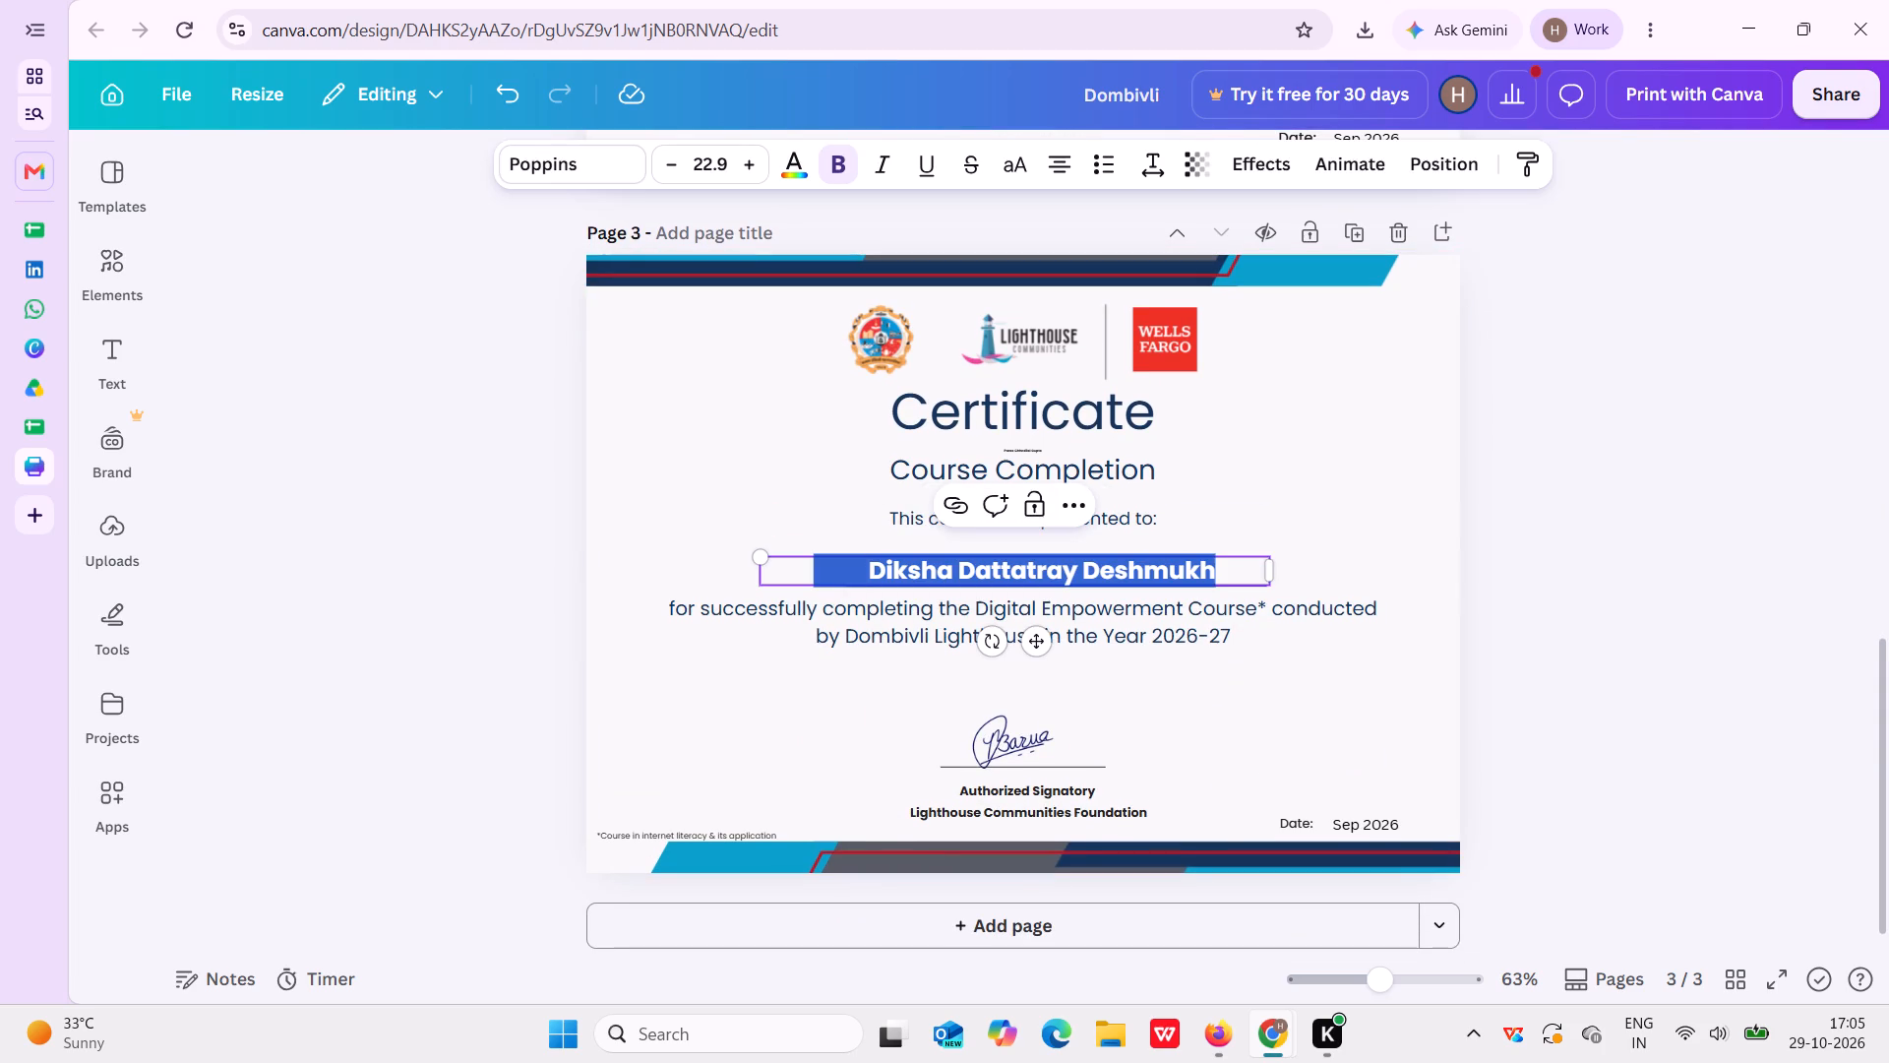
key("BackSpace")
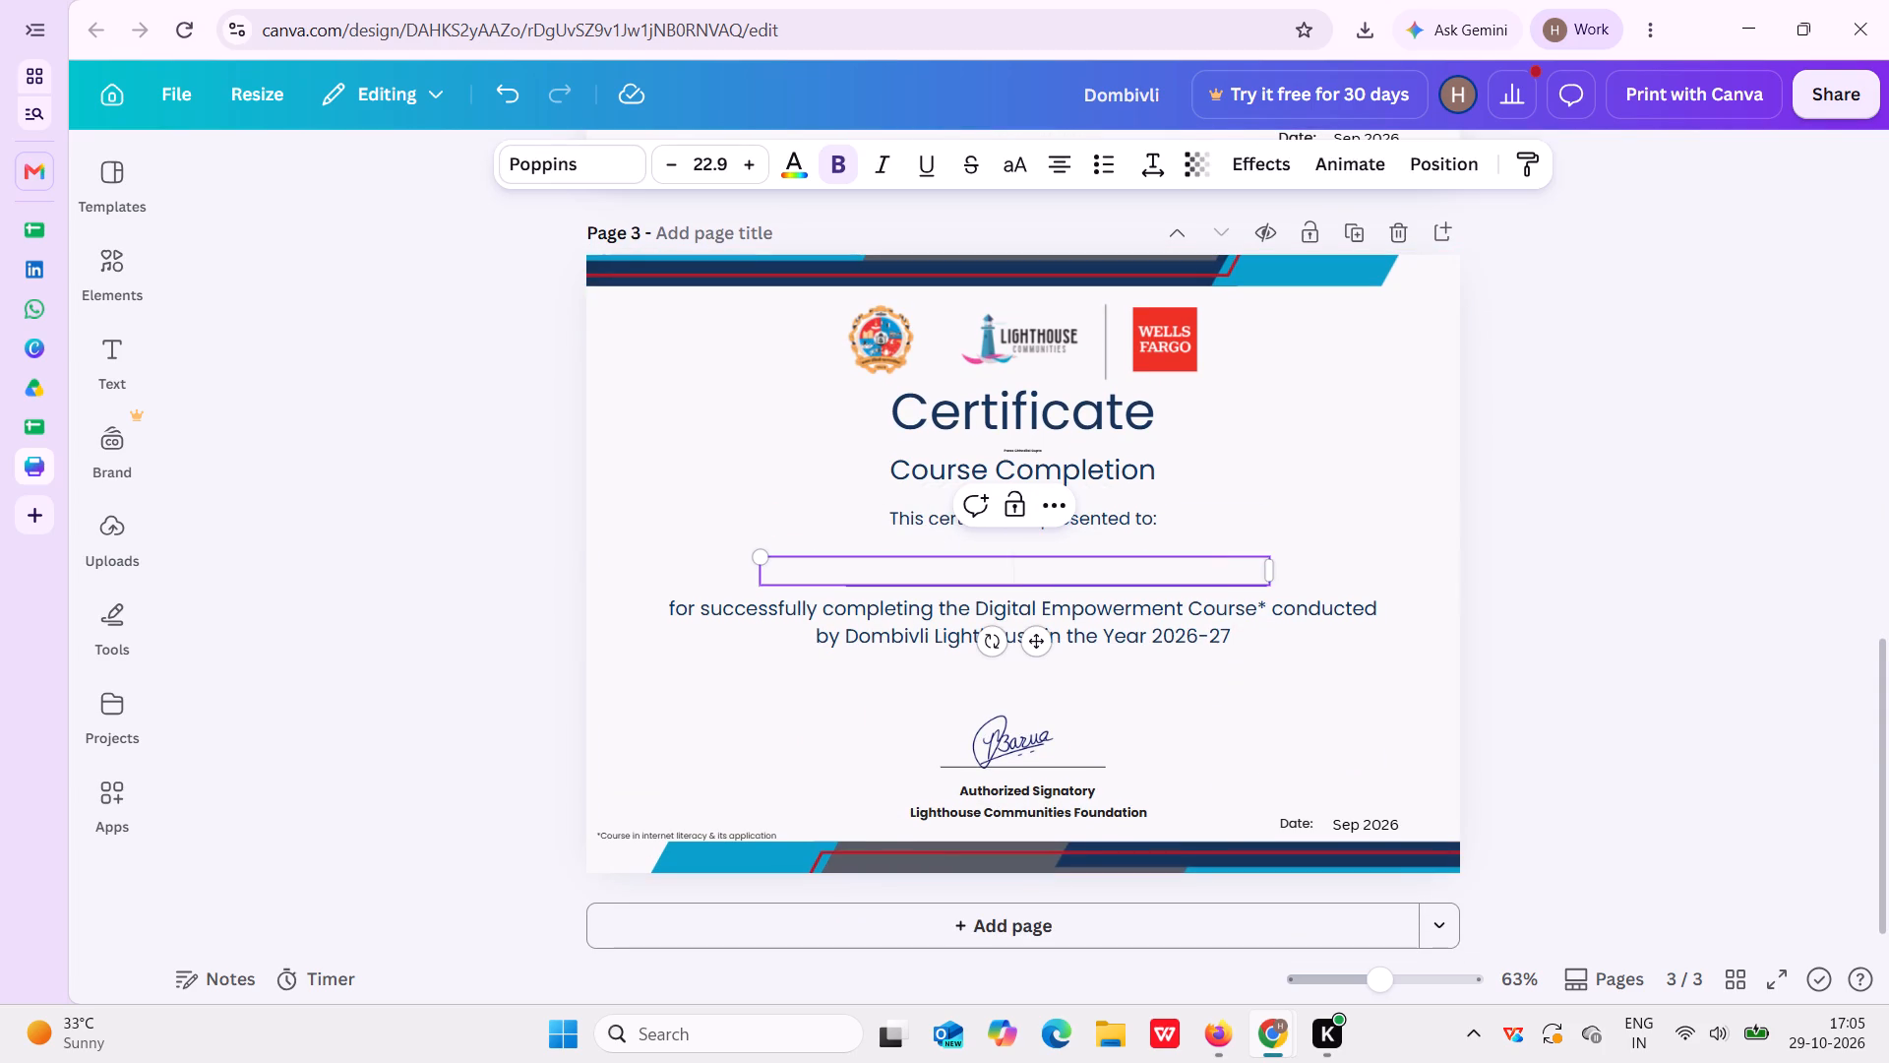
key("ctrl+v")
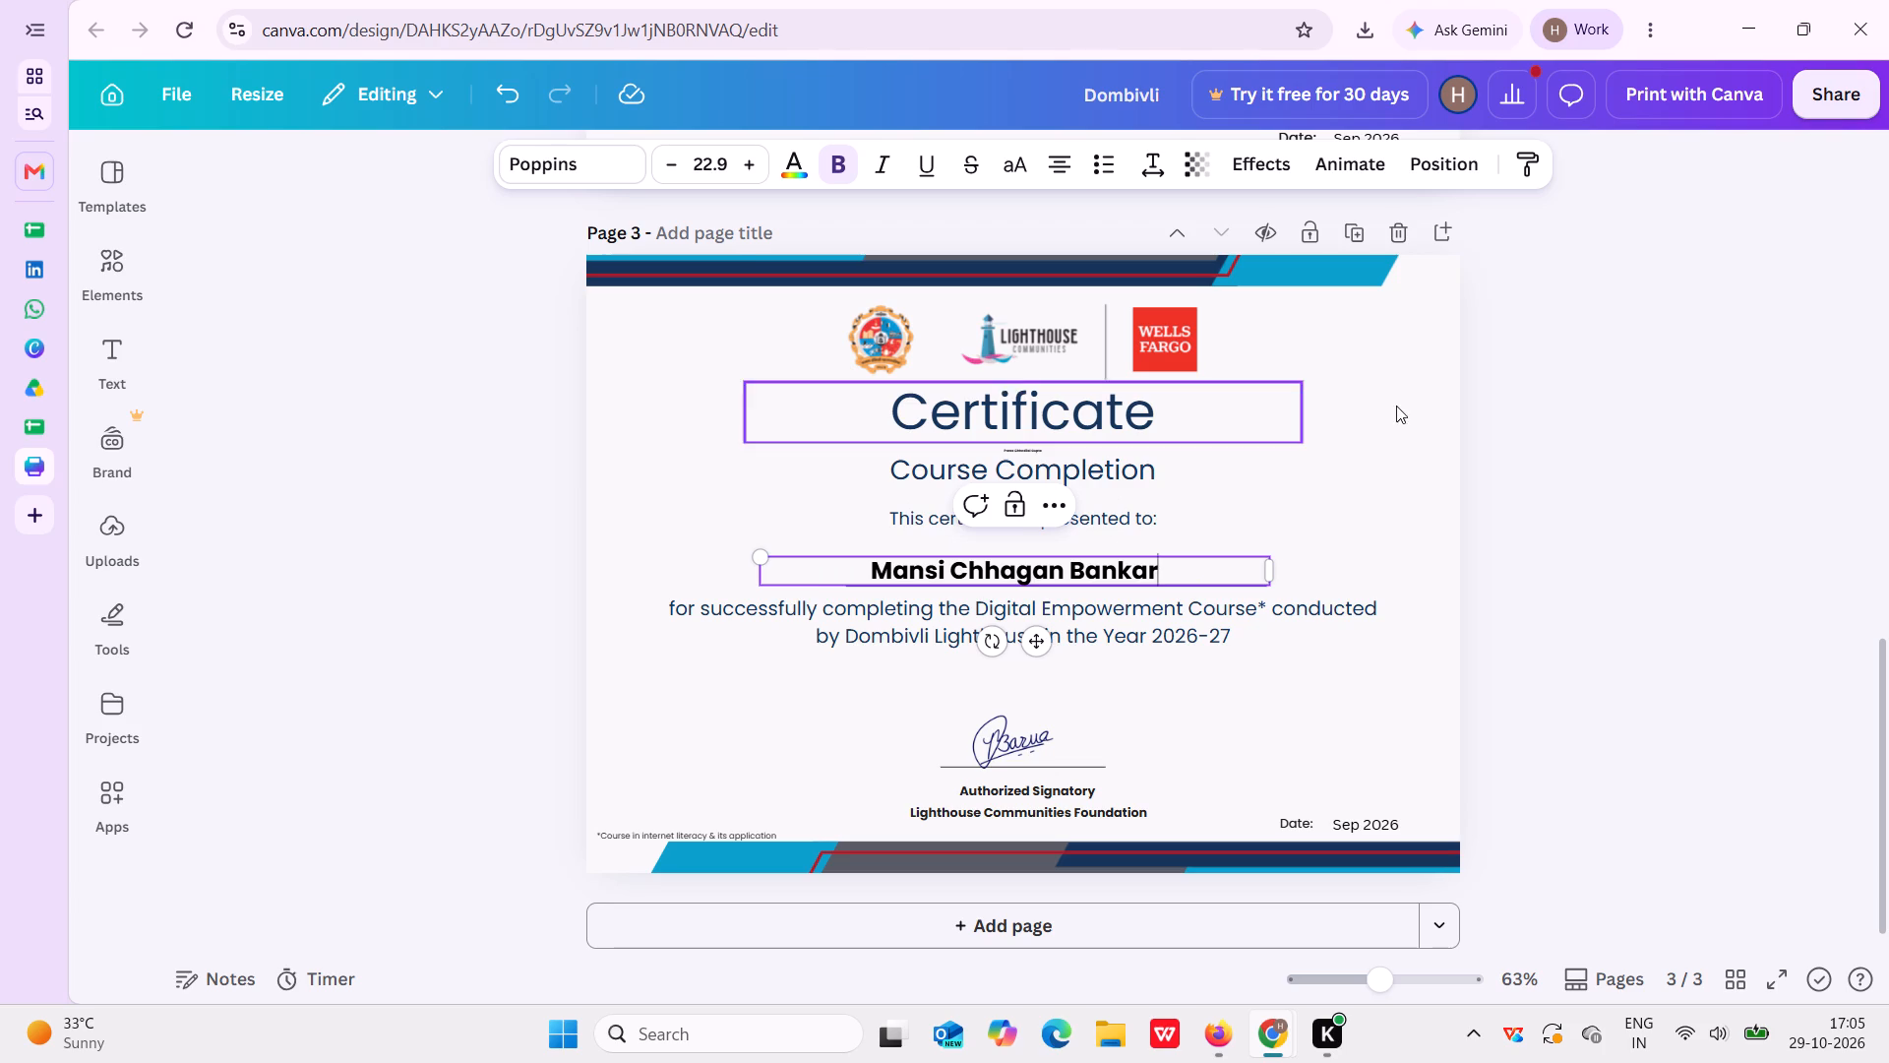
left_click(1372, 444)
Check the names on pages 2 and 3, and download pages 2–3 of the Dombivli design as a PDF with the Digital preset.
scroll(1372, 444, "down", 2)
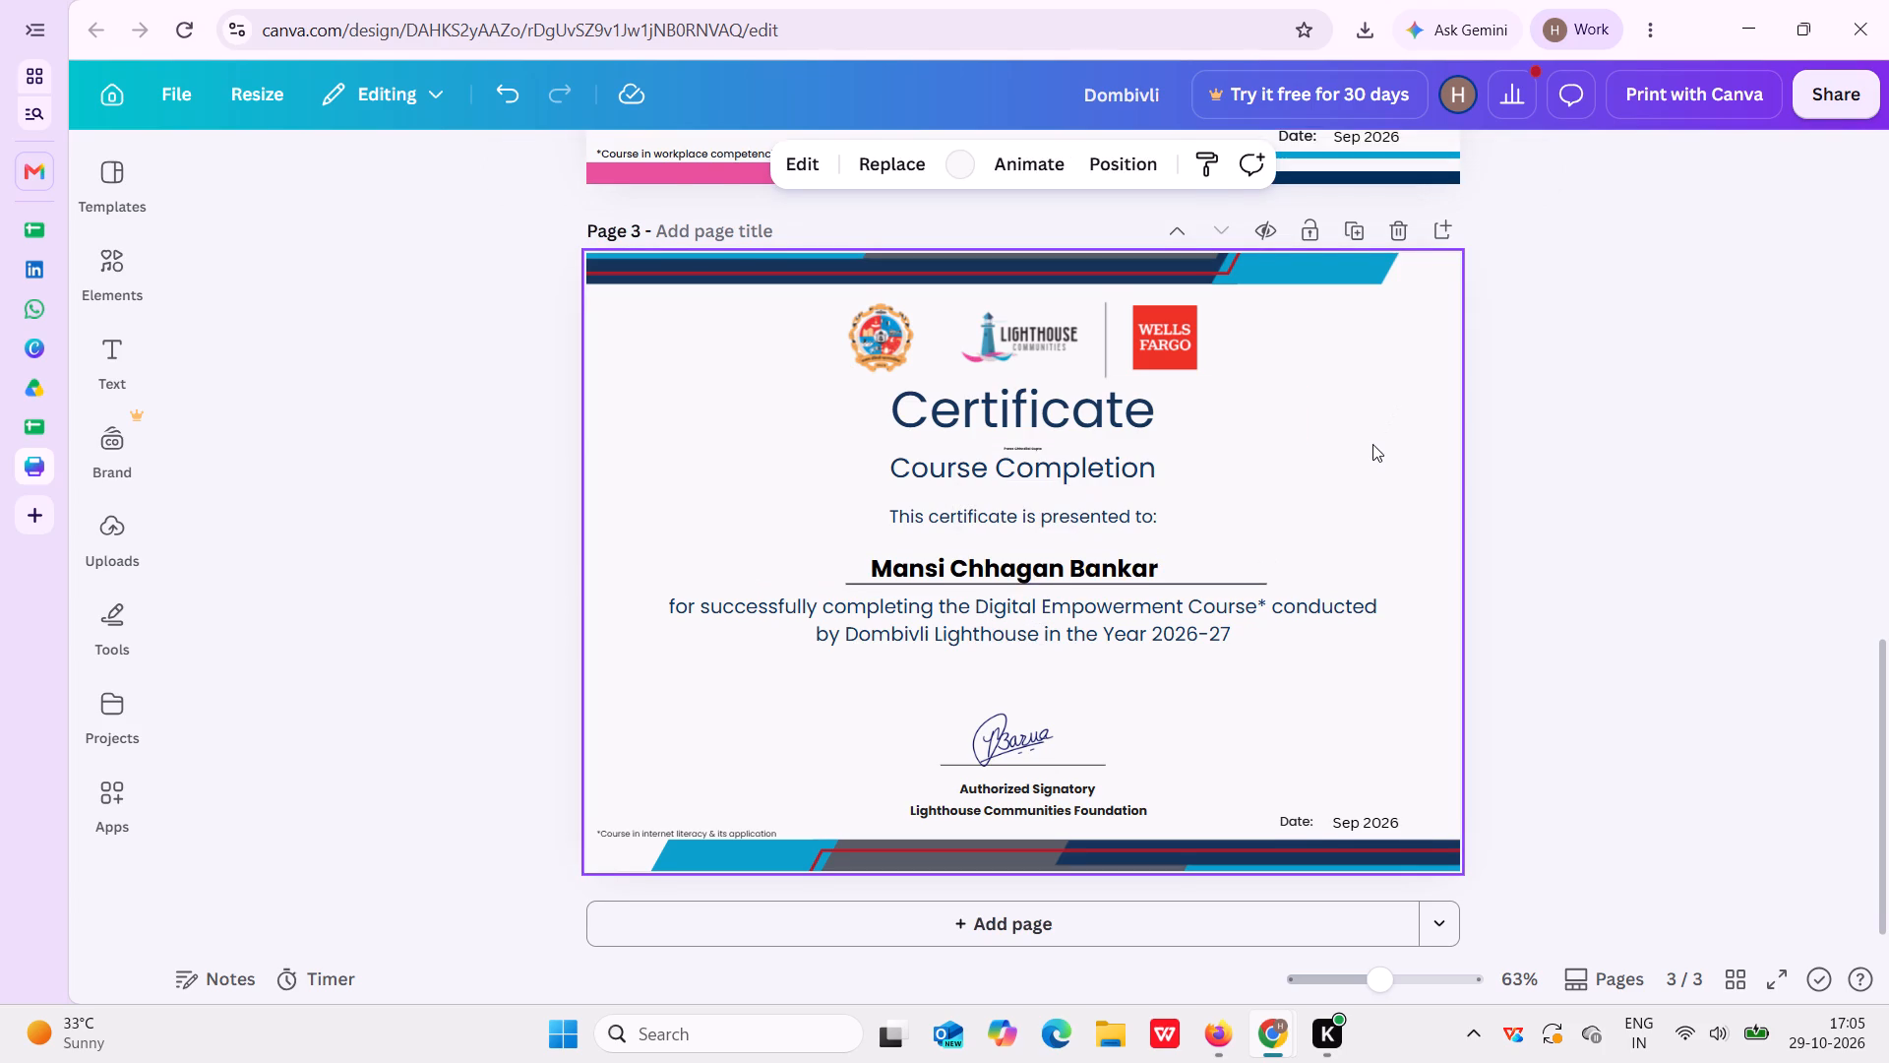
scroll(1372, 444, "up", 5)
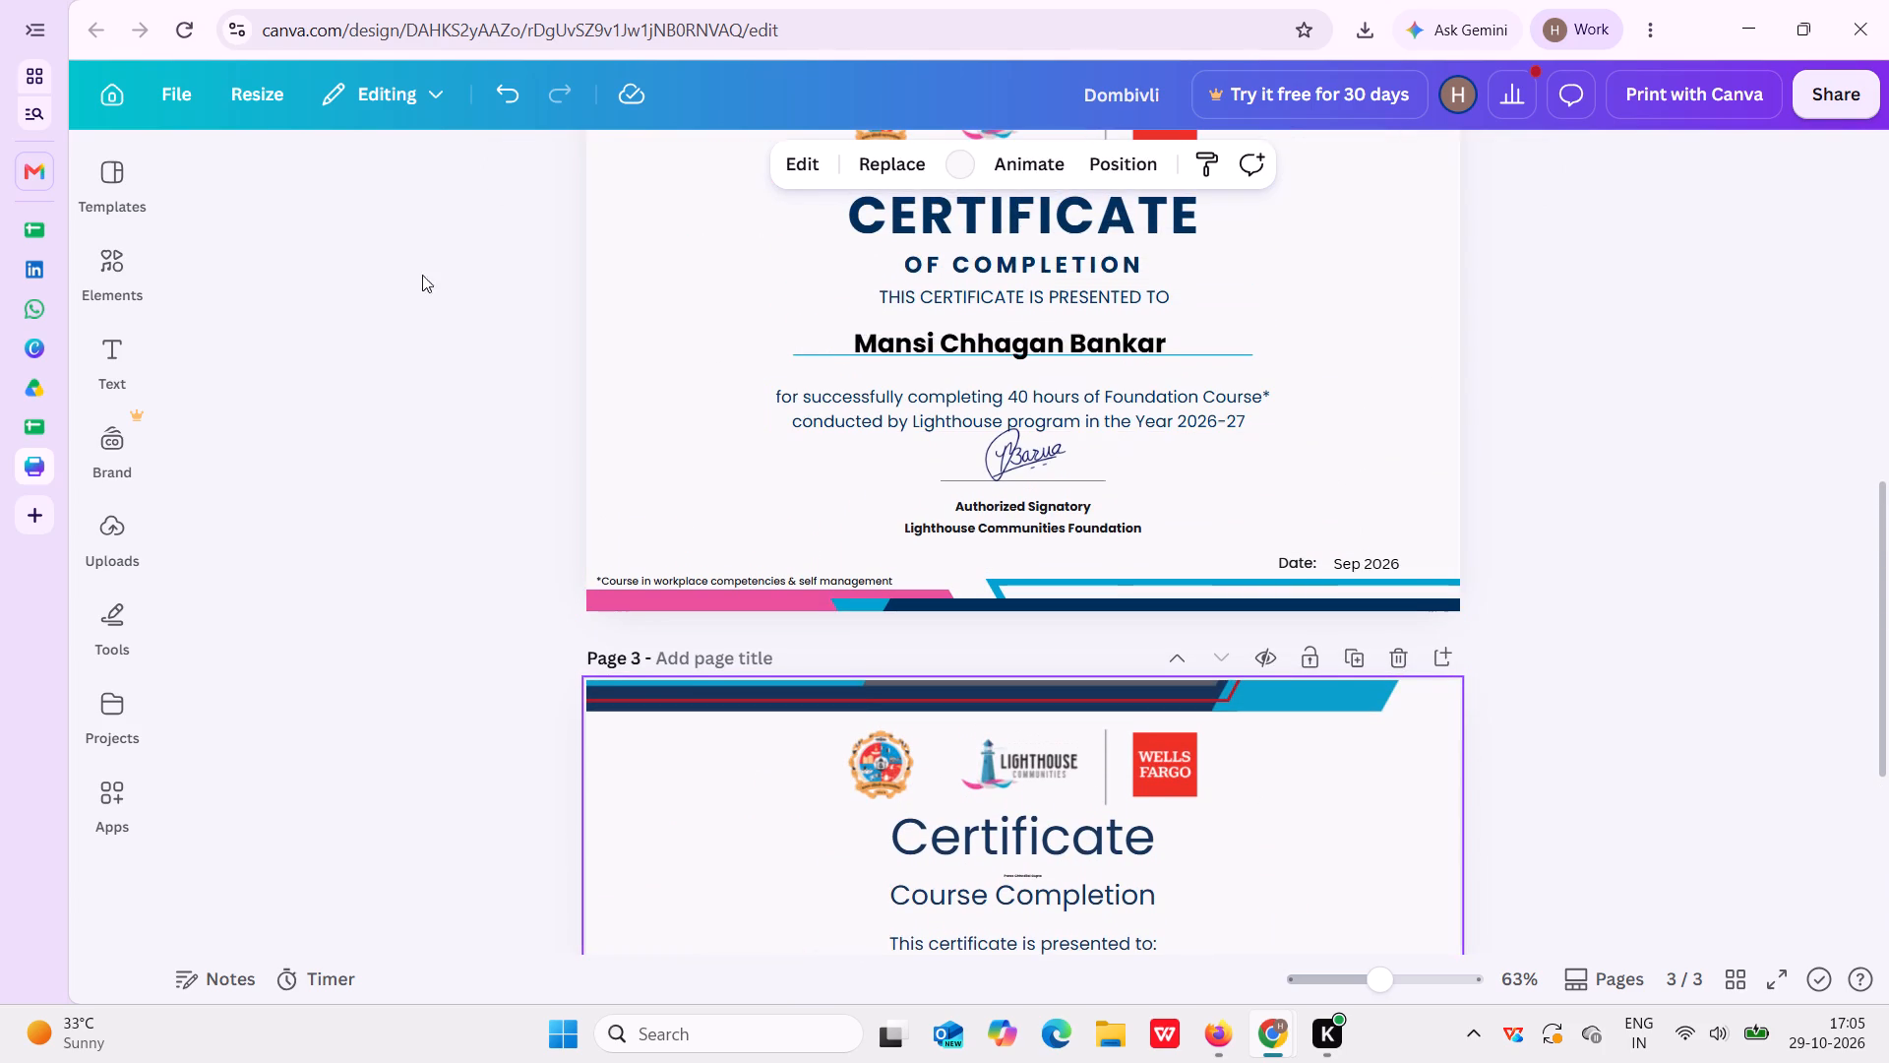
left_click(178, 108)
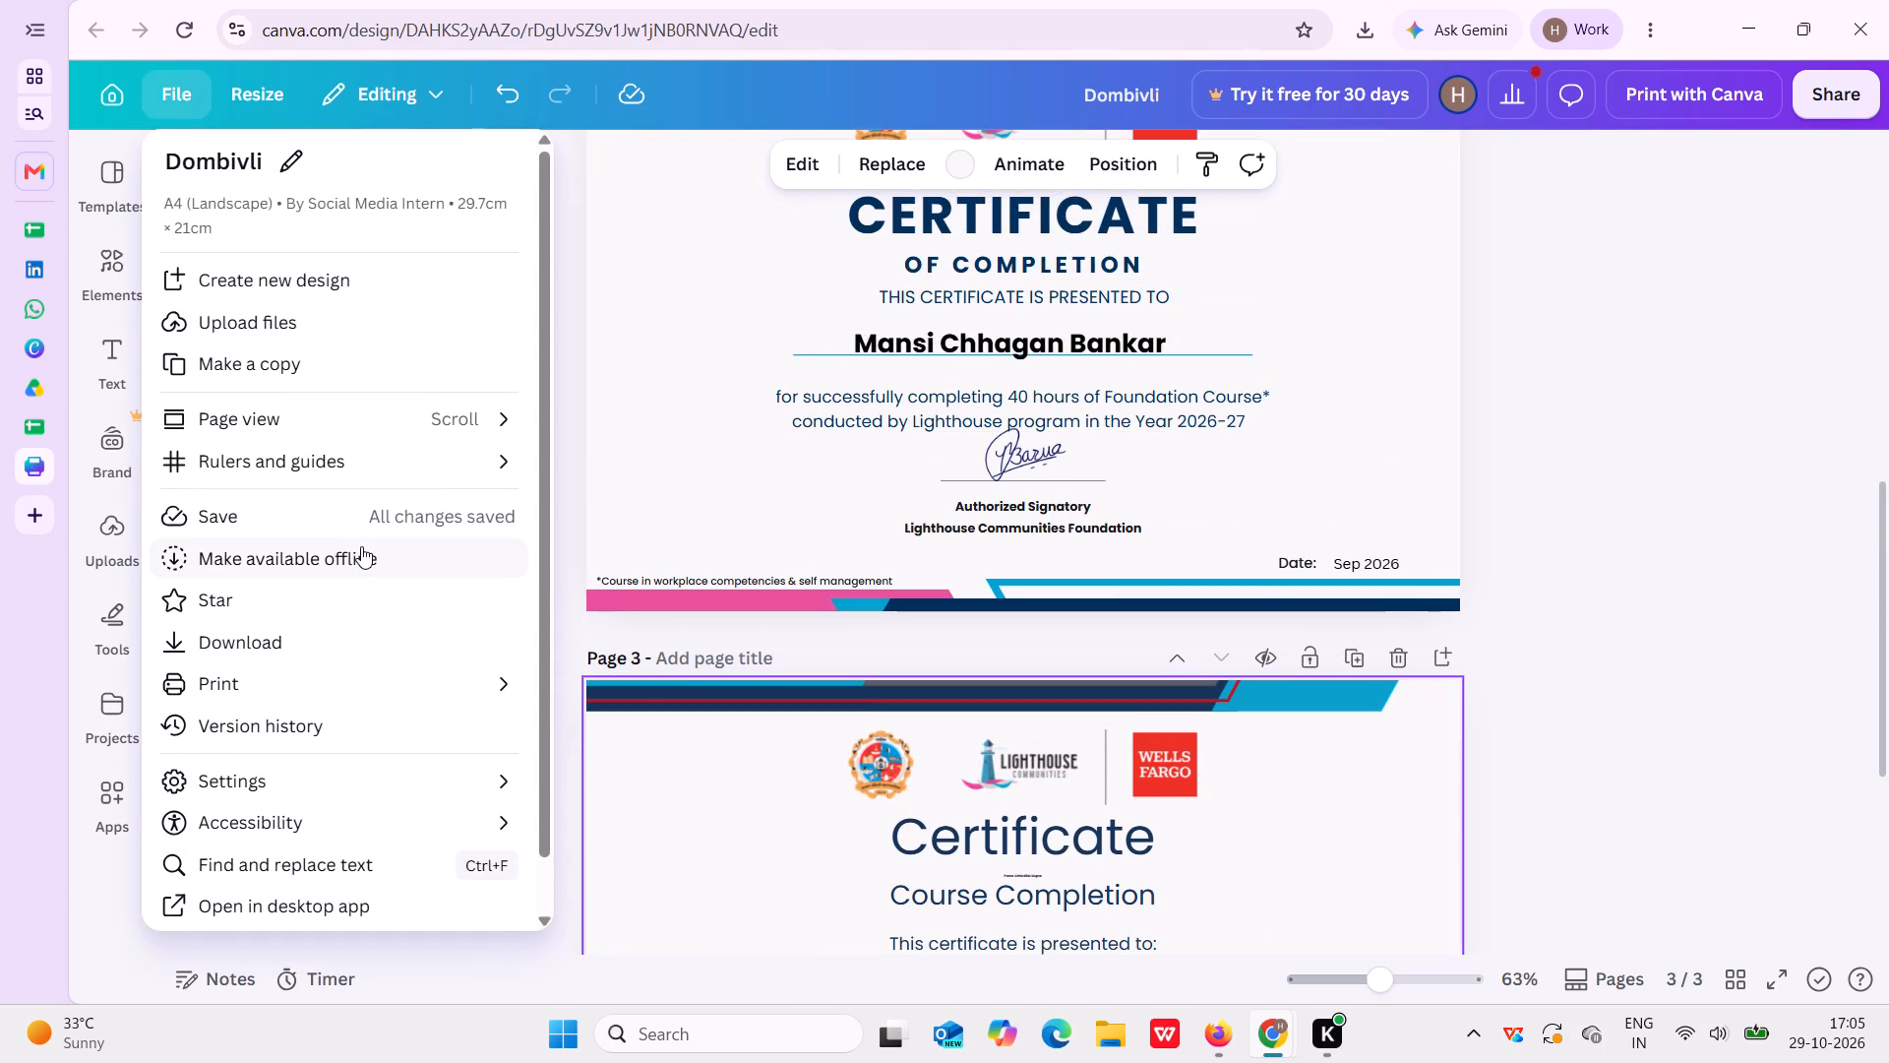
left_click(308, 644)
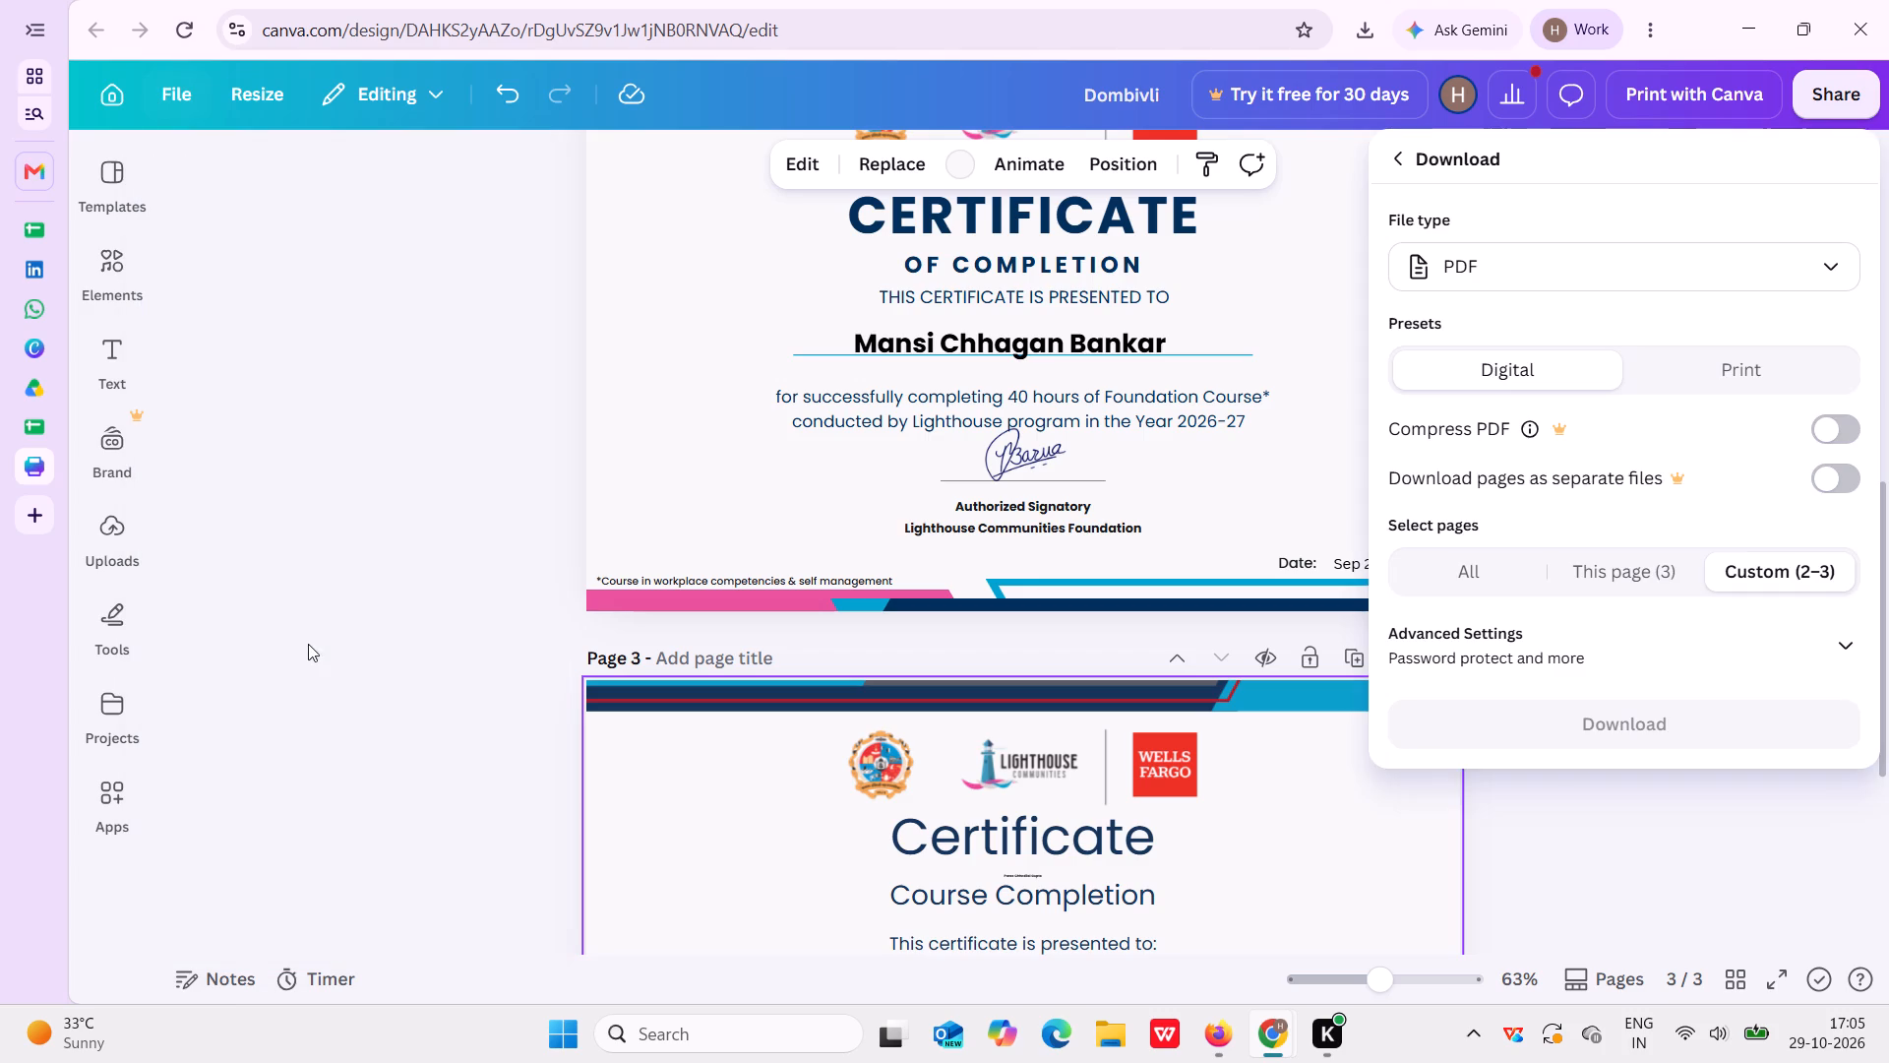
scroll(1770, 386, "up", 3)
scroll(1770, 386, "down", 2)
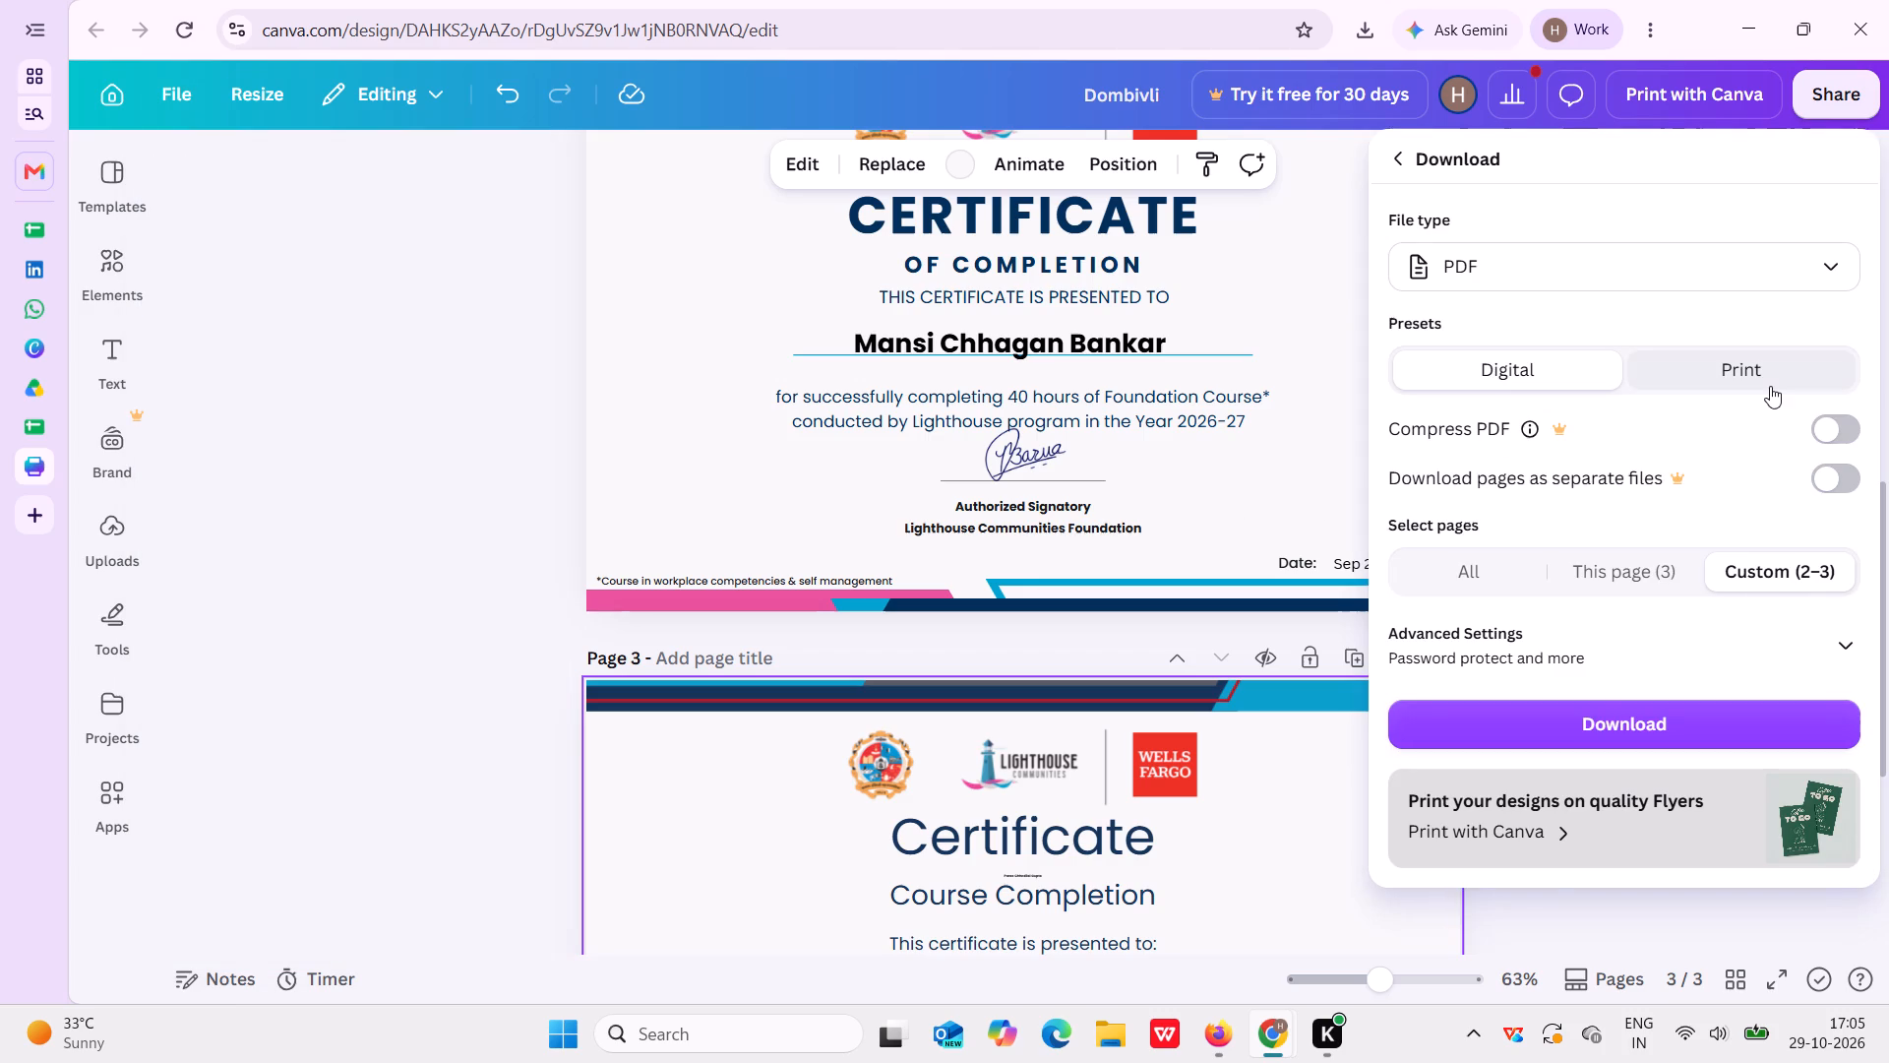
left_click(1594, 719)
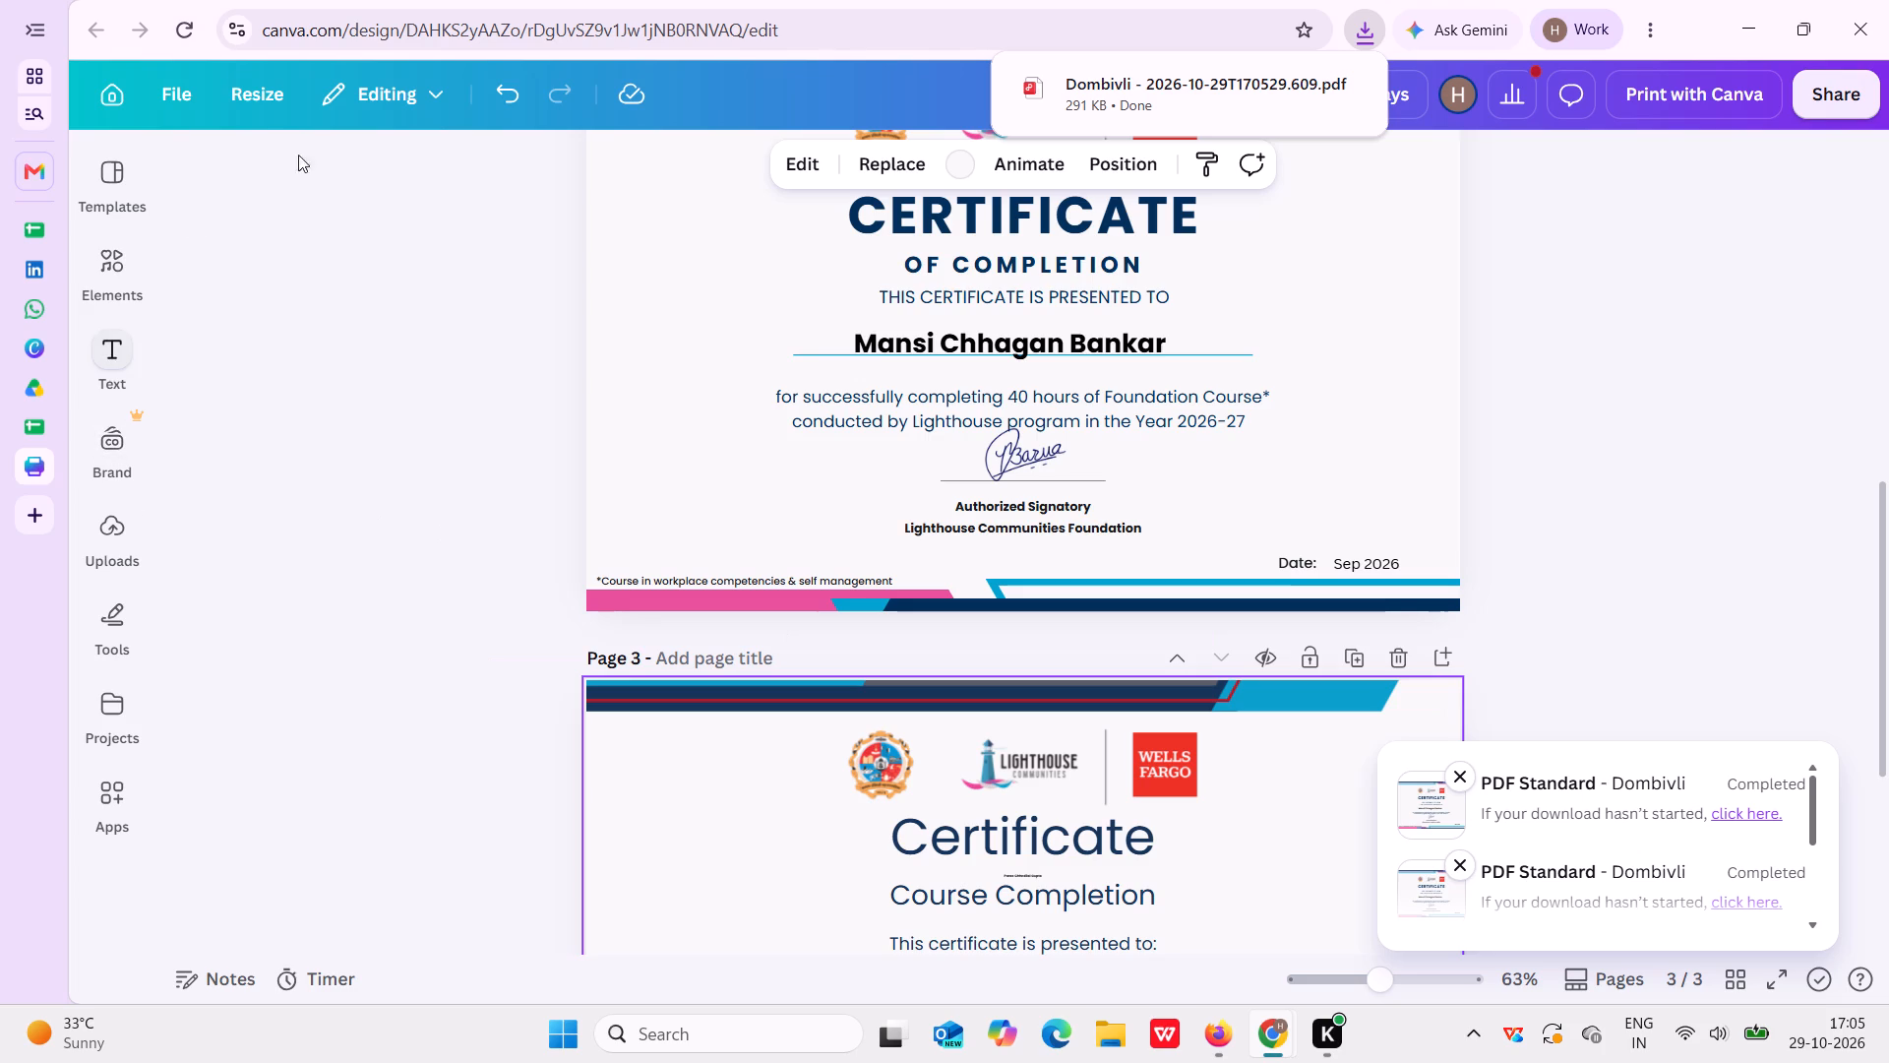
Switch to the Batch no 146 folder in Drive and upload the newest downloaded Dombivli PDF, the certificate of recipient number 18.
left_click(45, 390)
scroll(1167, 569, "down", 2)
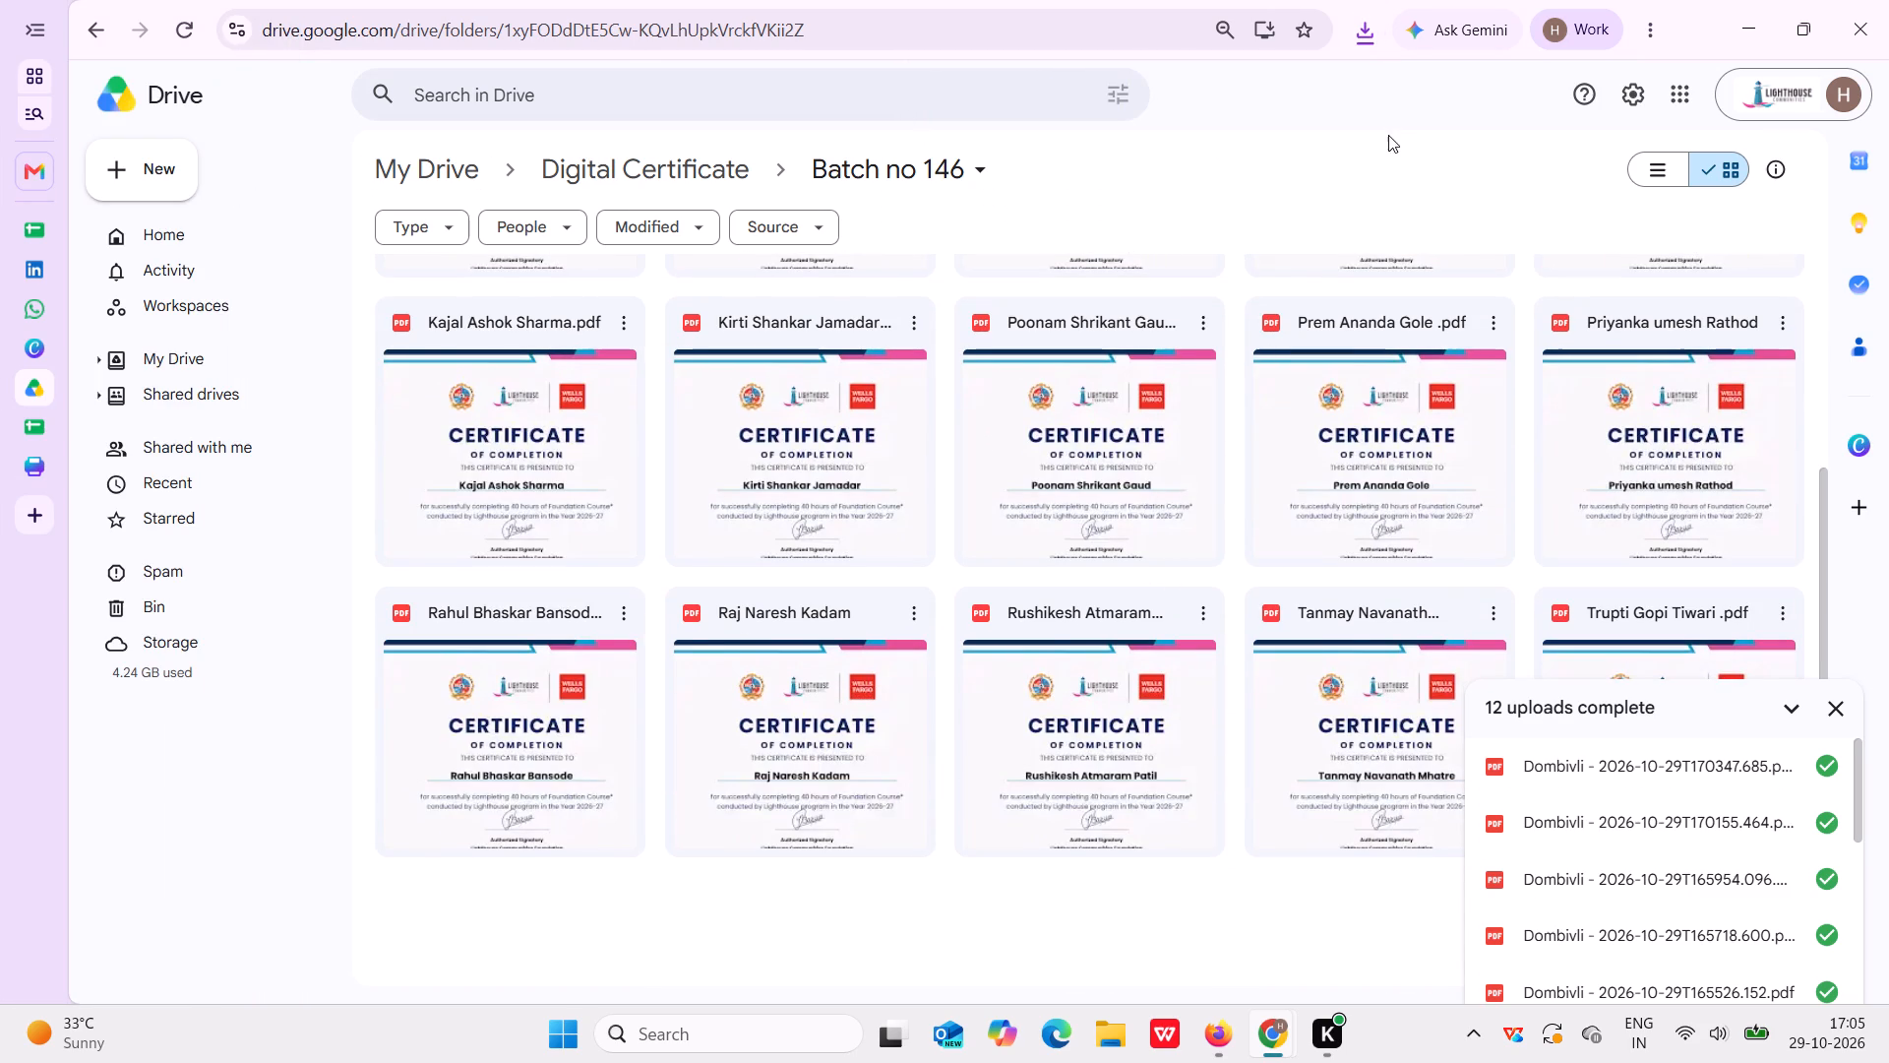
left_click(1351, 31)
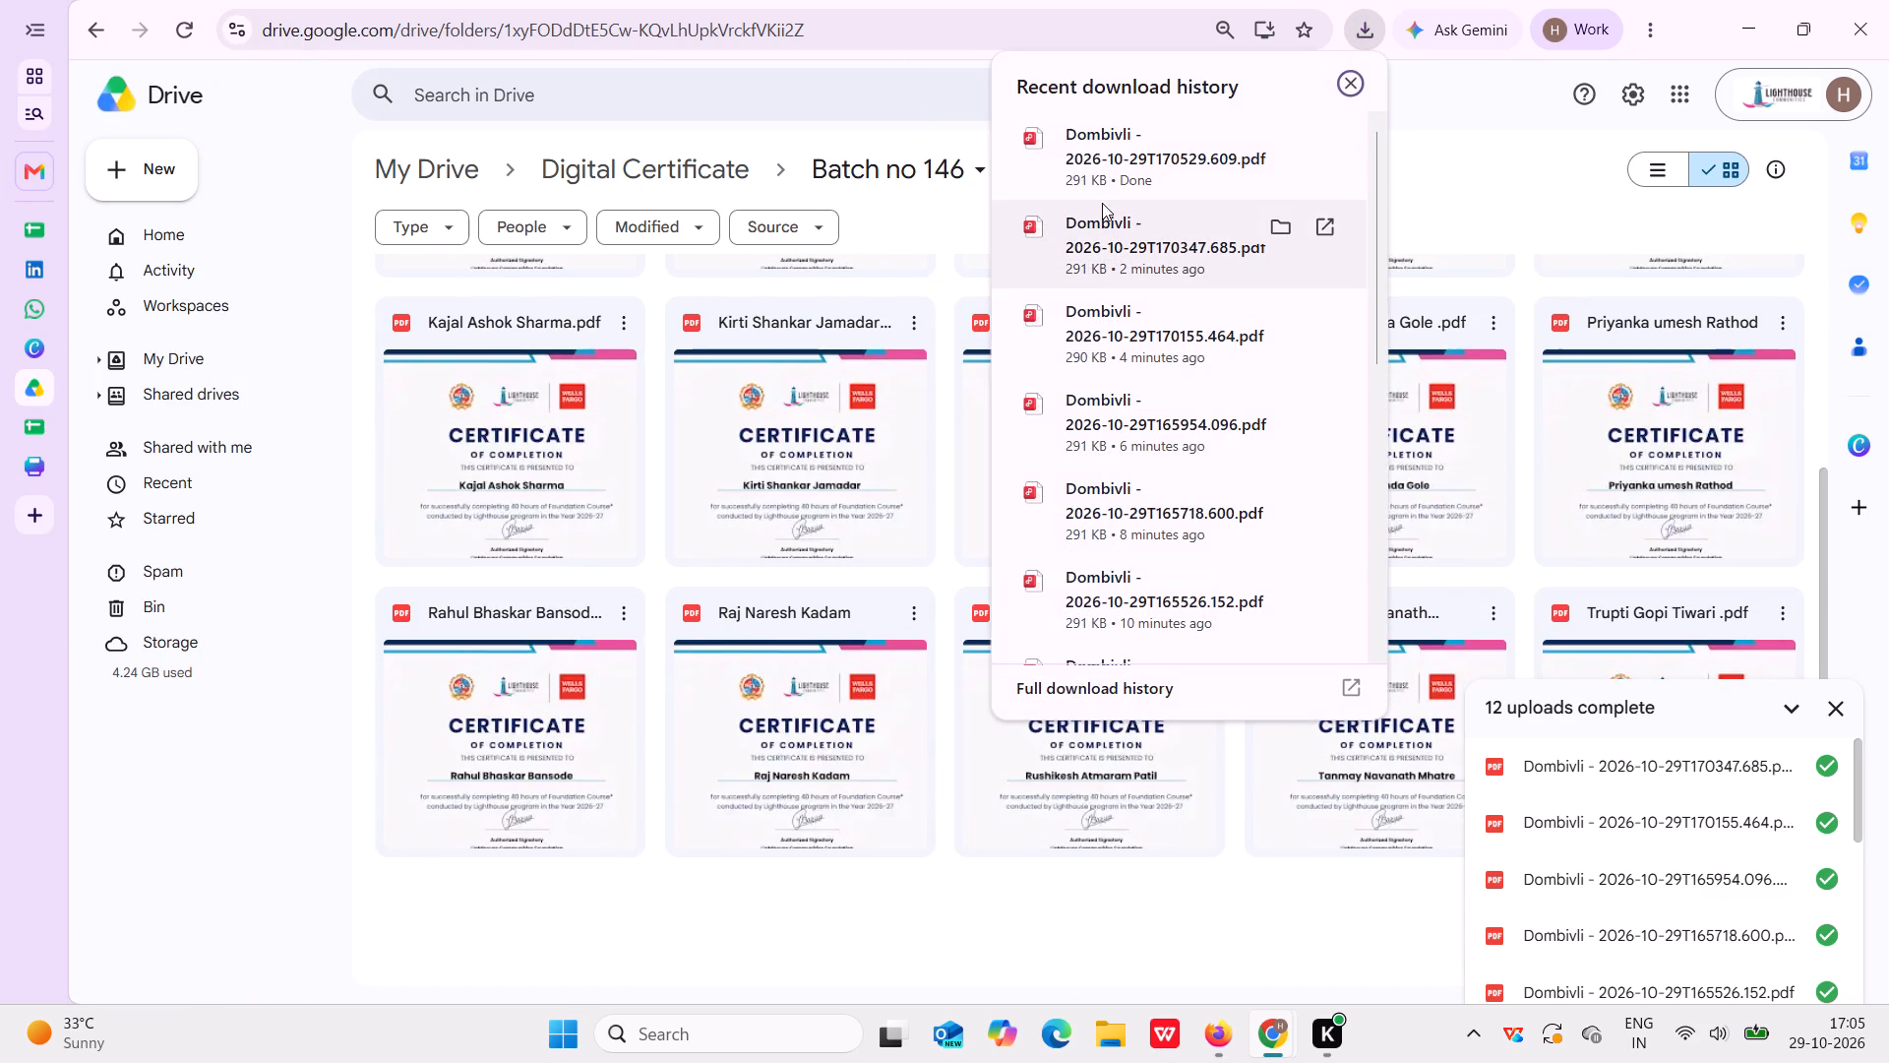
left_click_drag(1167, 166, 728, 493)
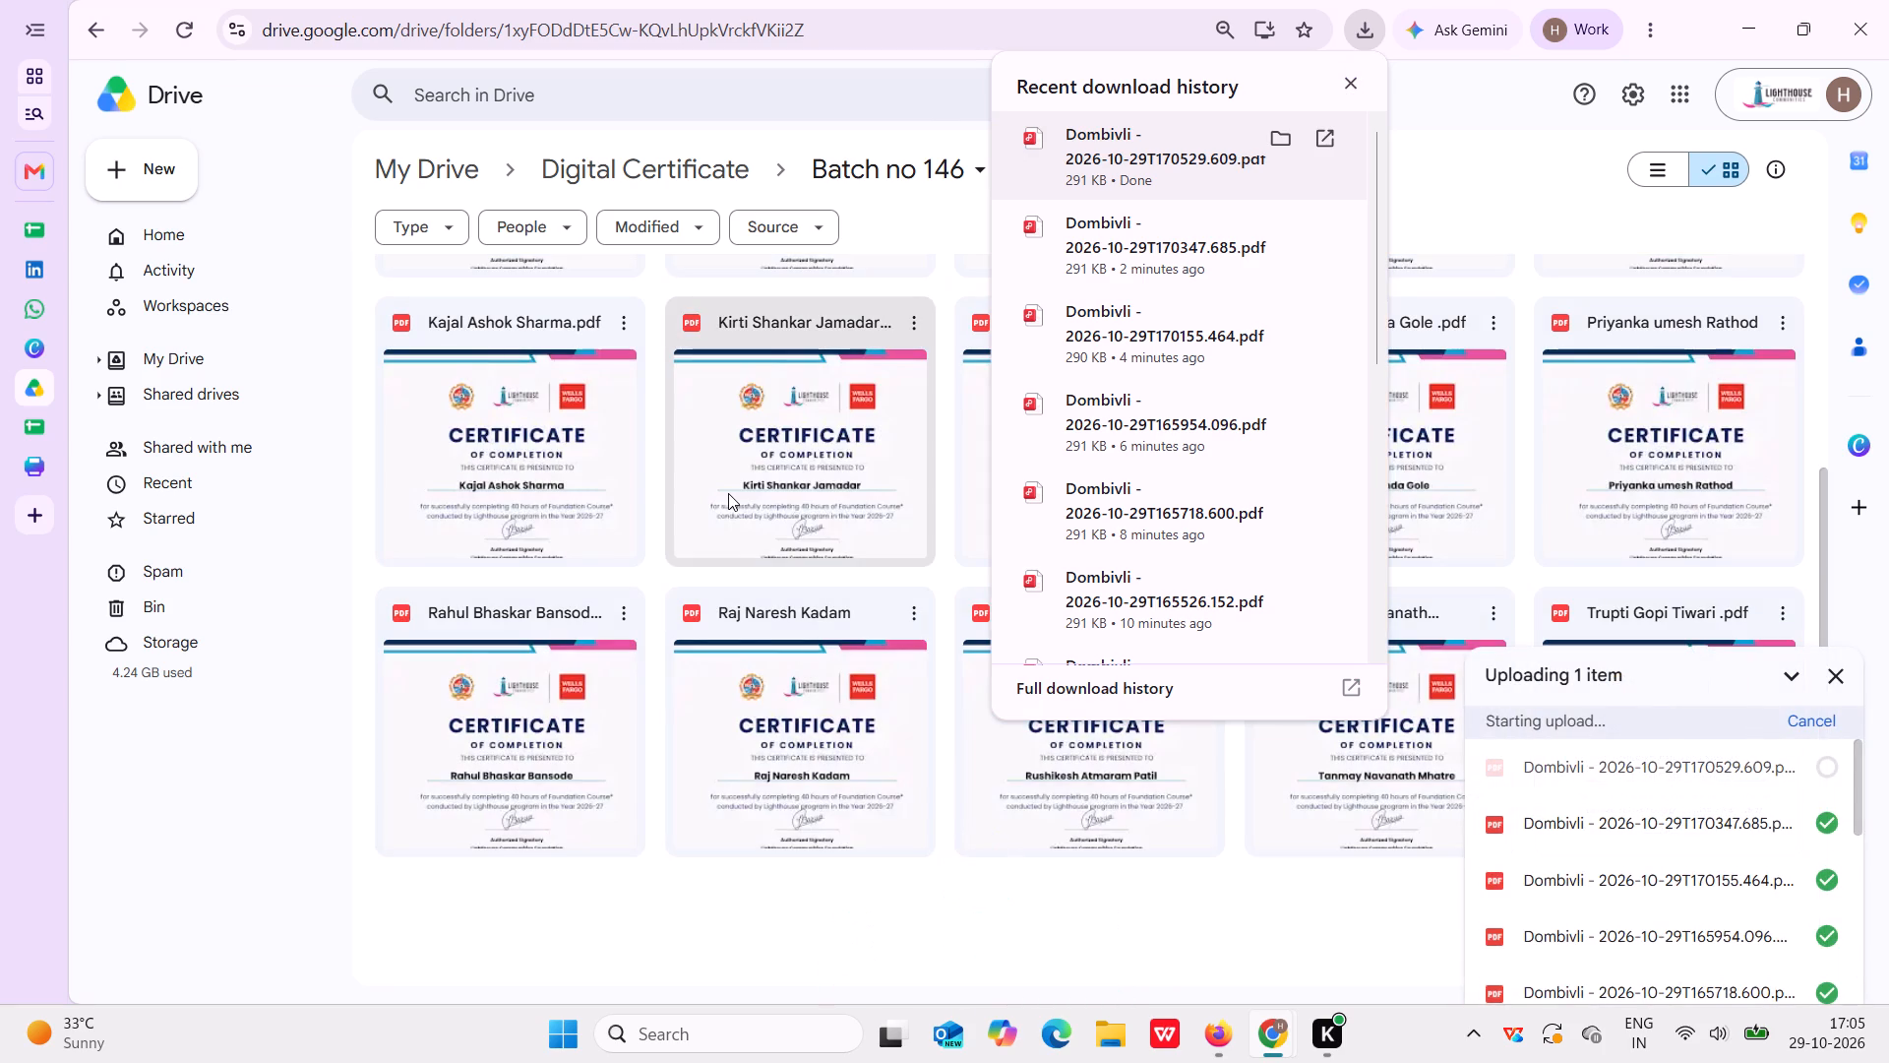
Rename the newly uploaded Dombivli PDF in the Batch no 146 folder to the copied name of recipient number 18.
left_click(820, 899)
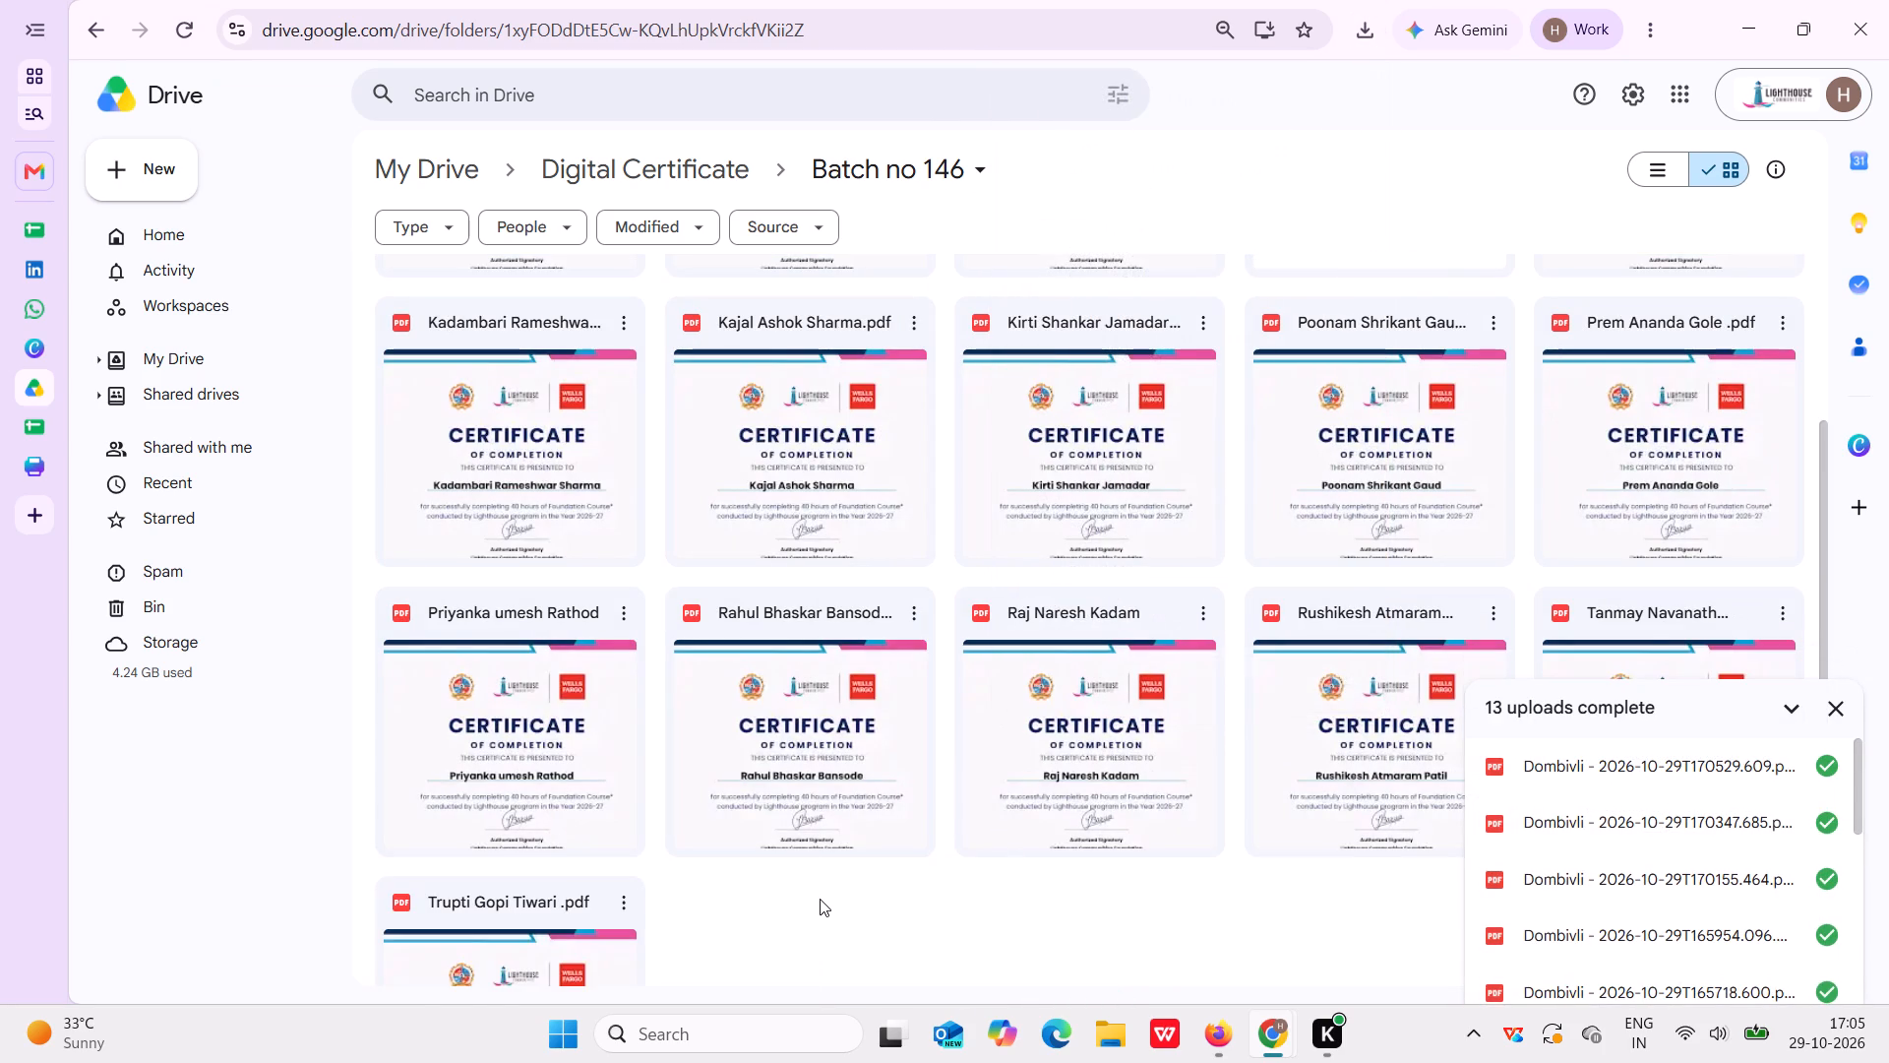
scroll(1047, 503, "up", 6)
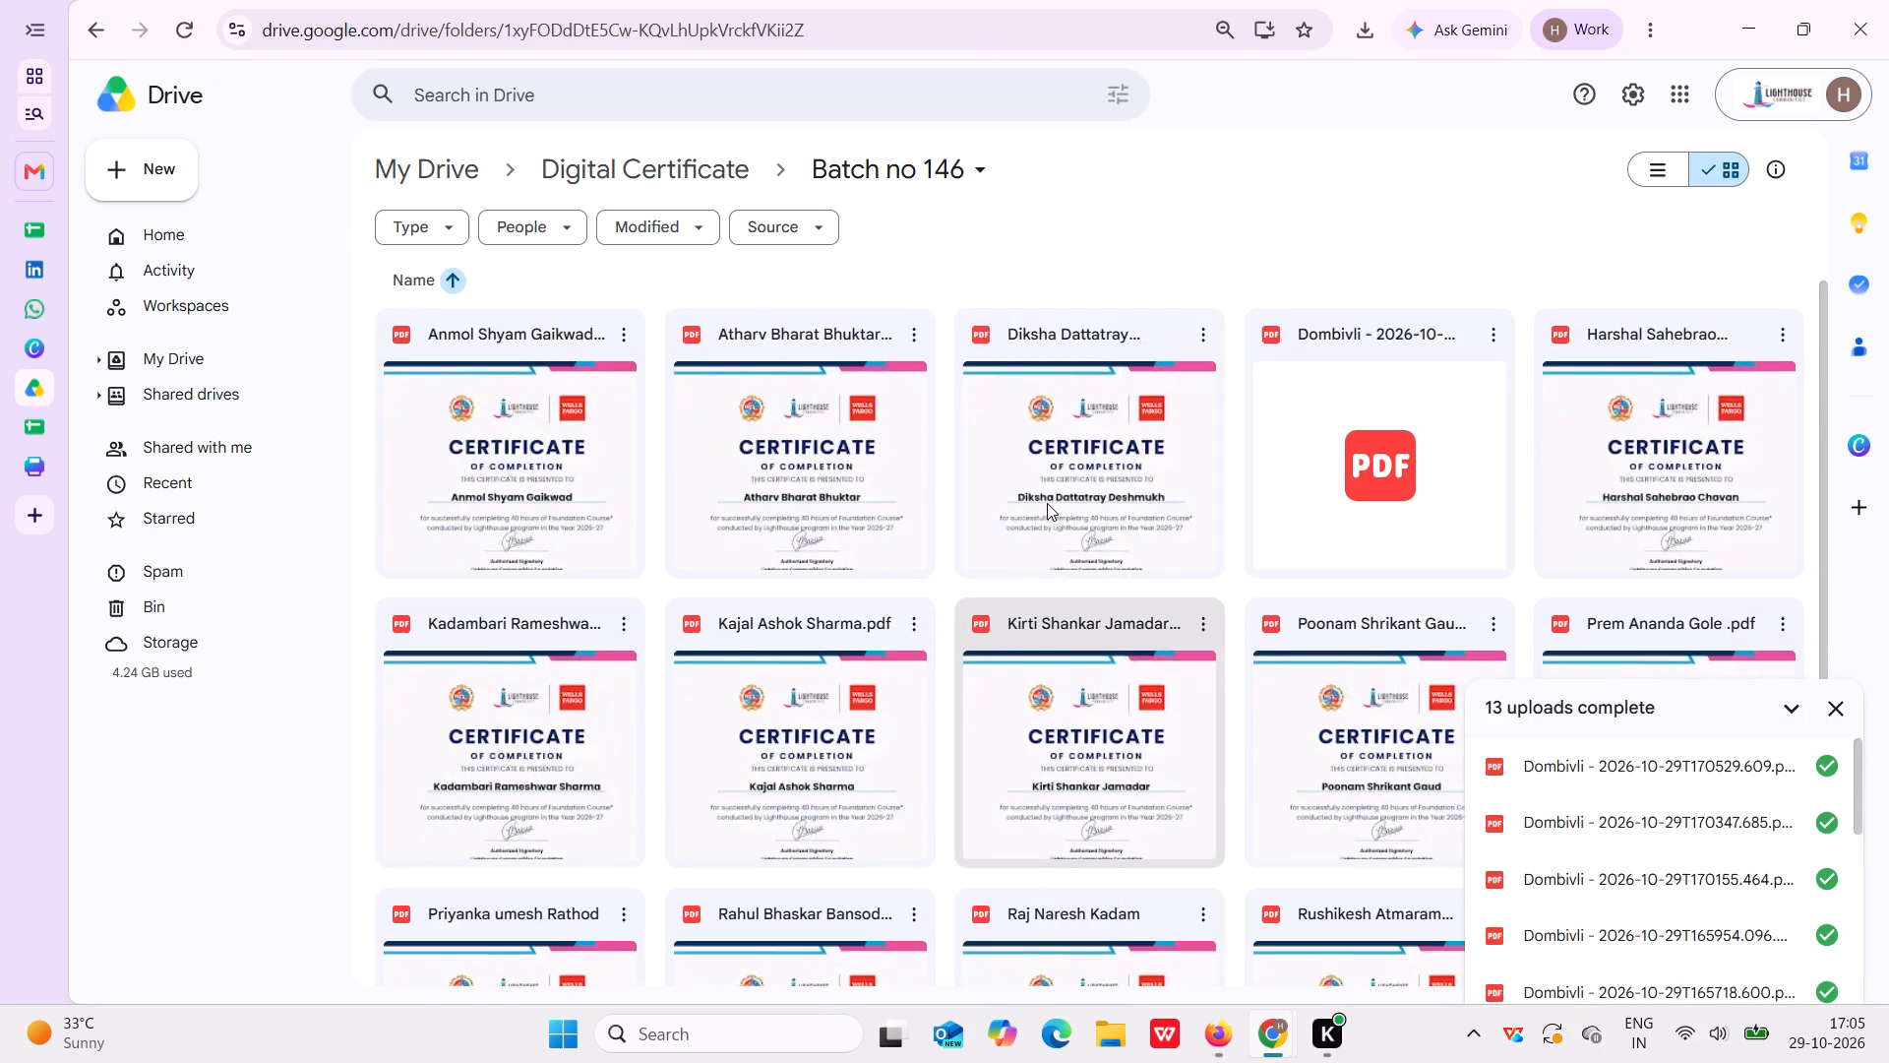
left_click(1494, 343)
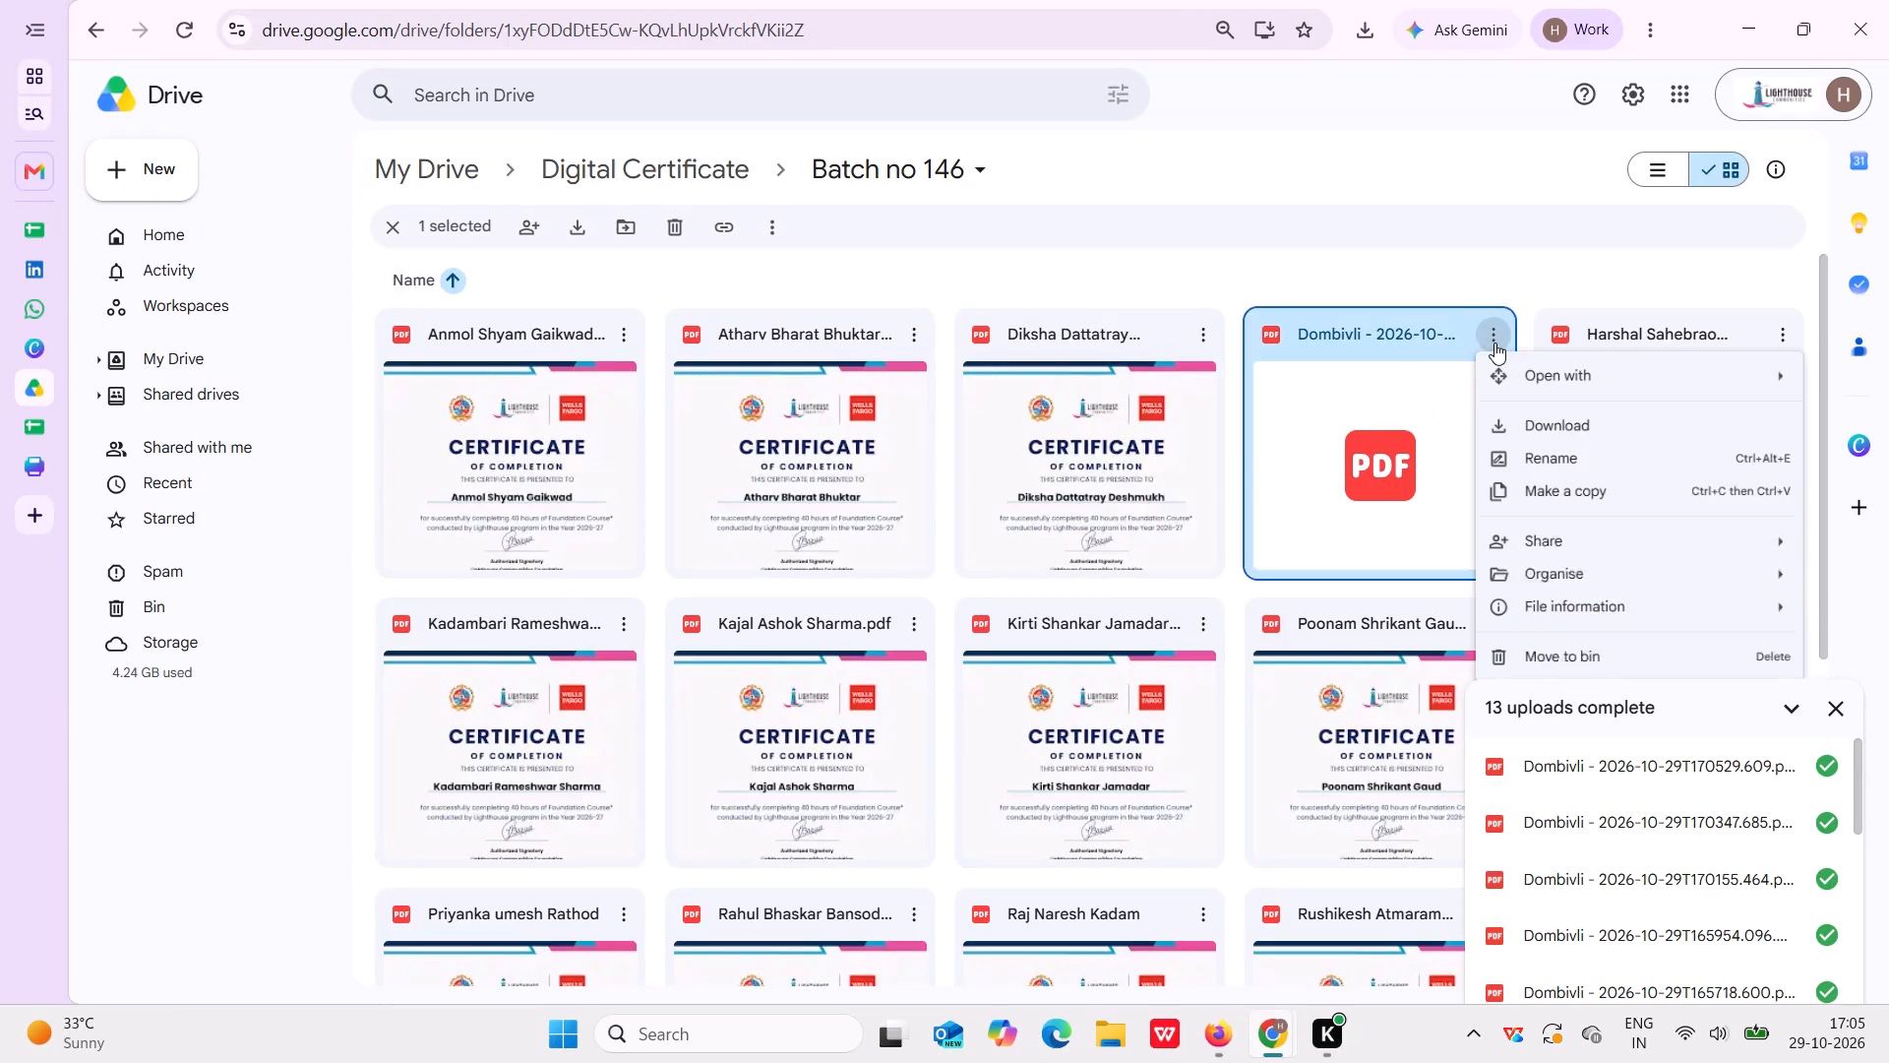
left_click(1549, 469)
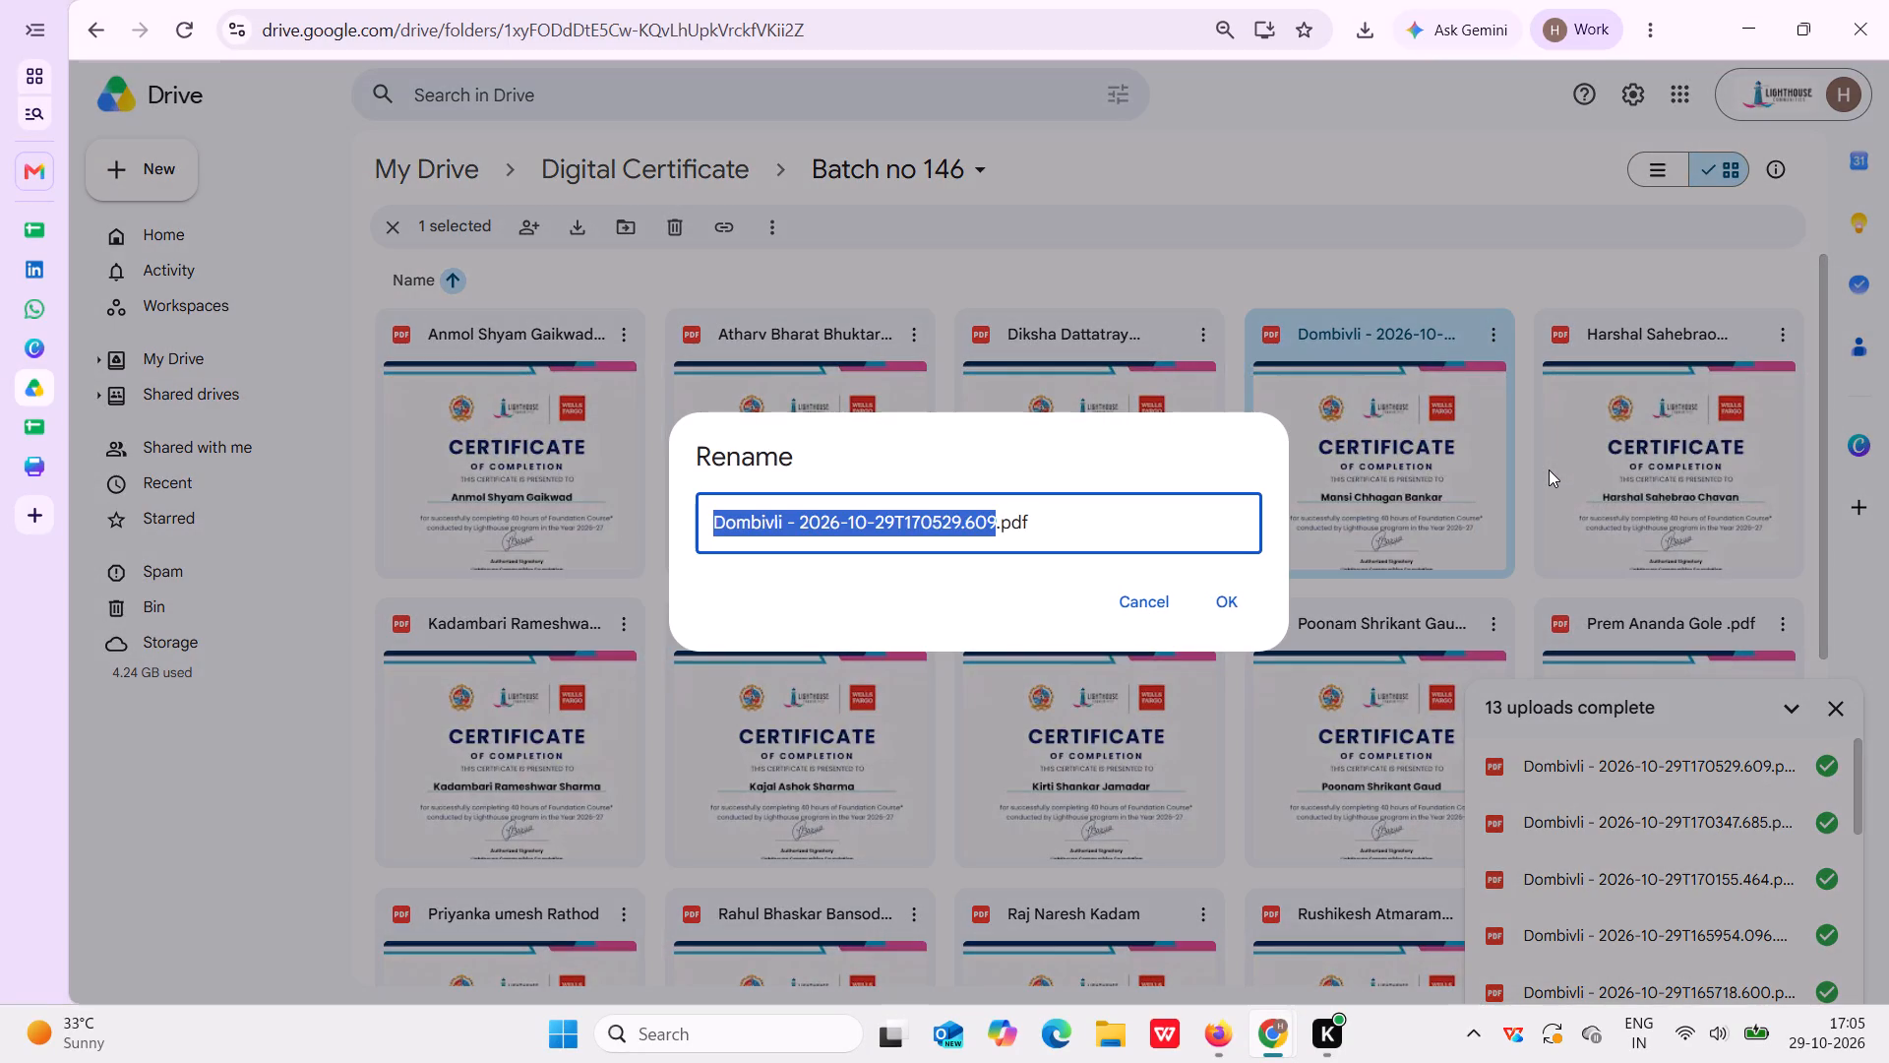
key("BackSpace")
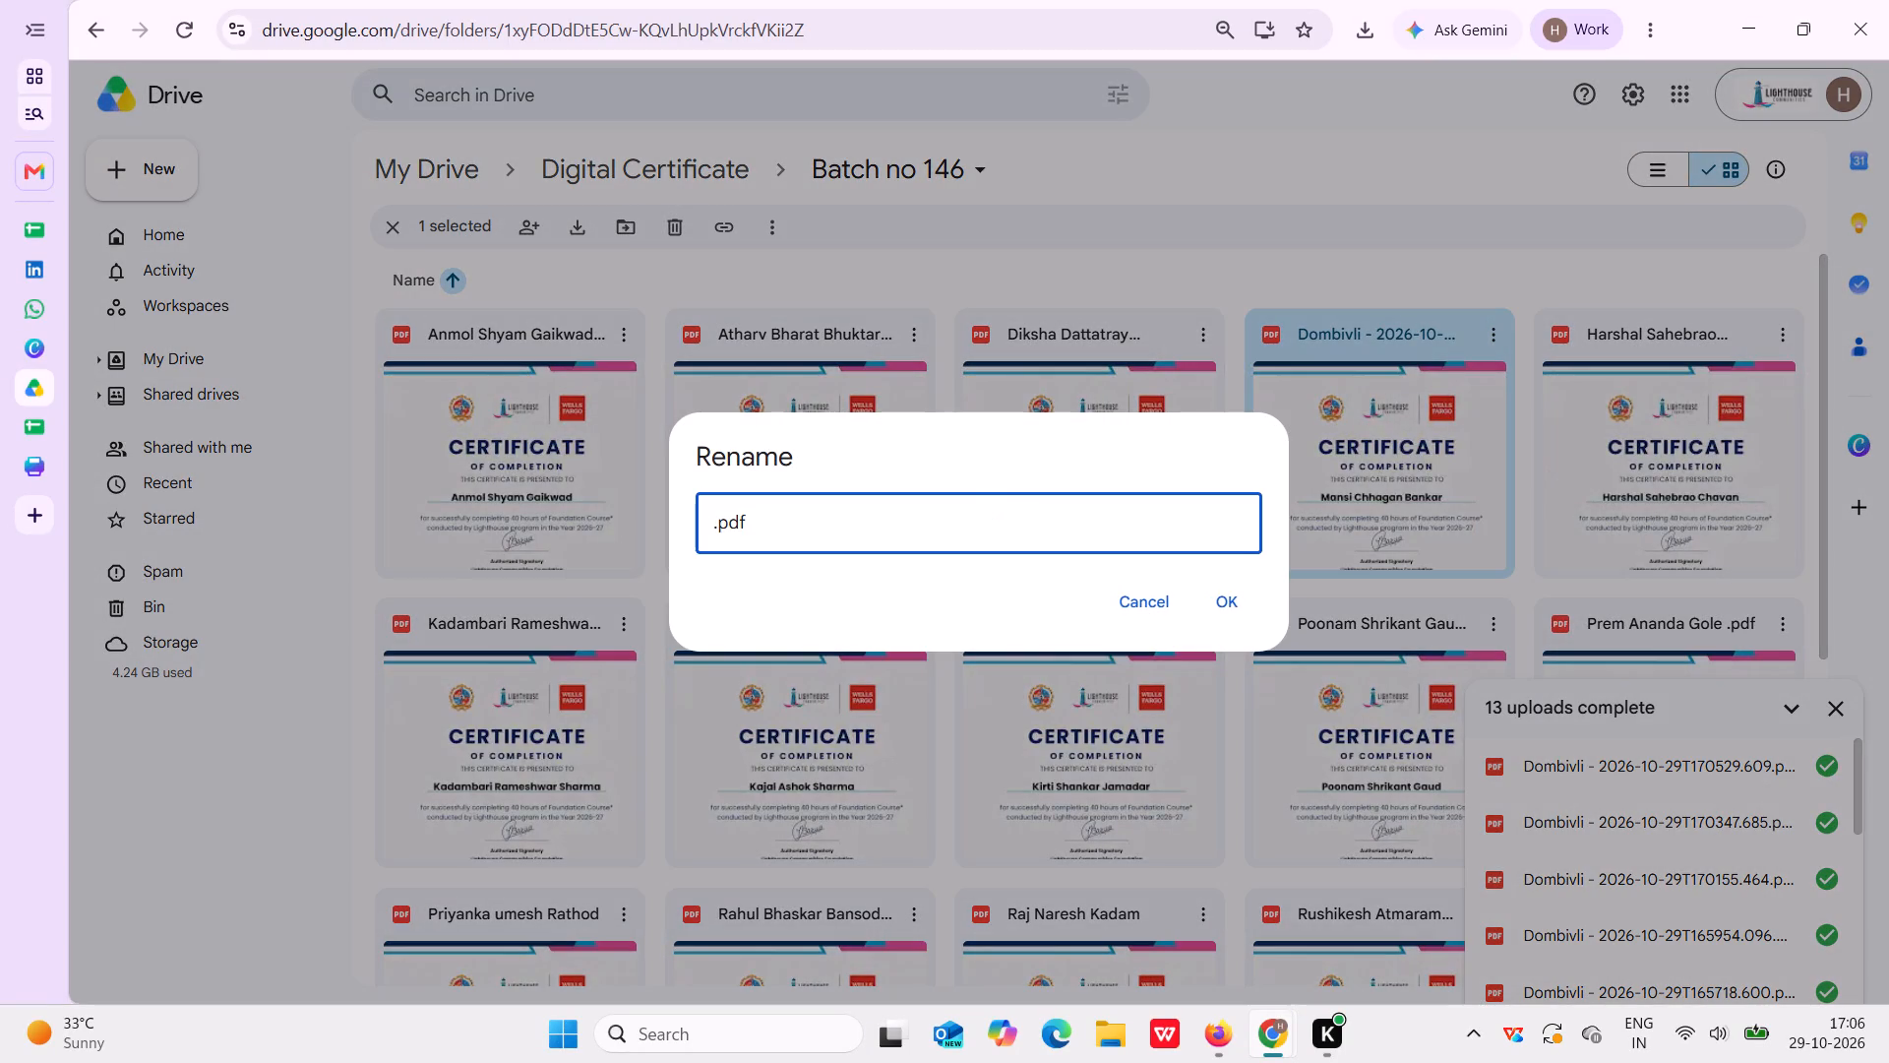
key("ctrl+v")
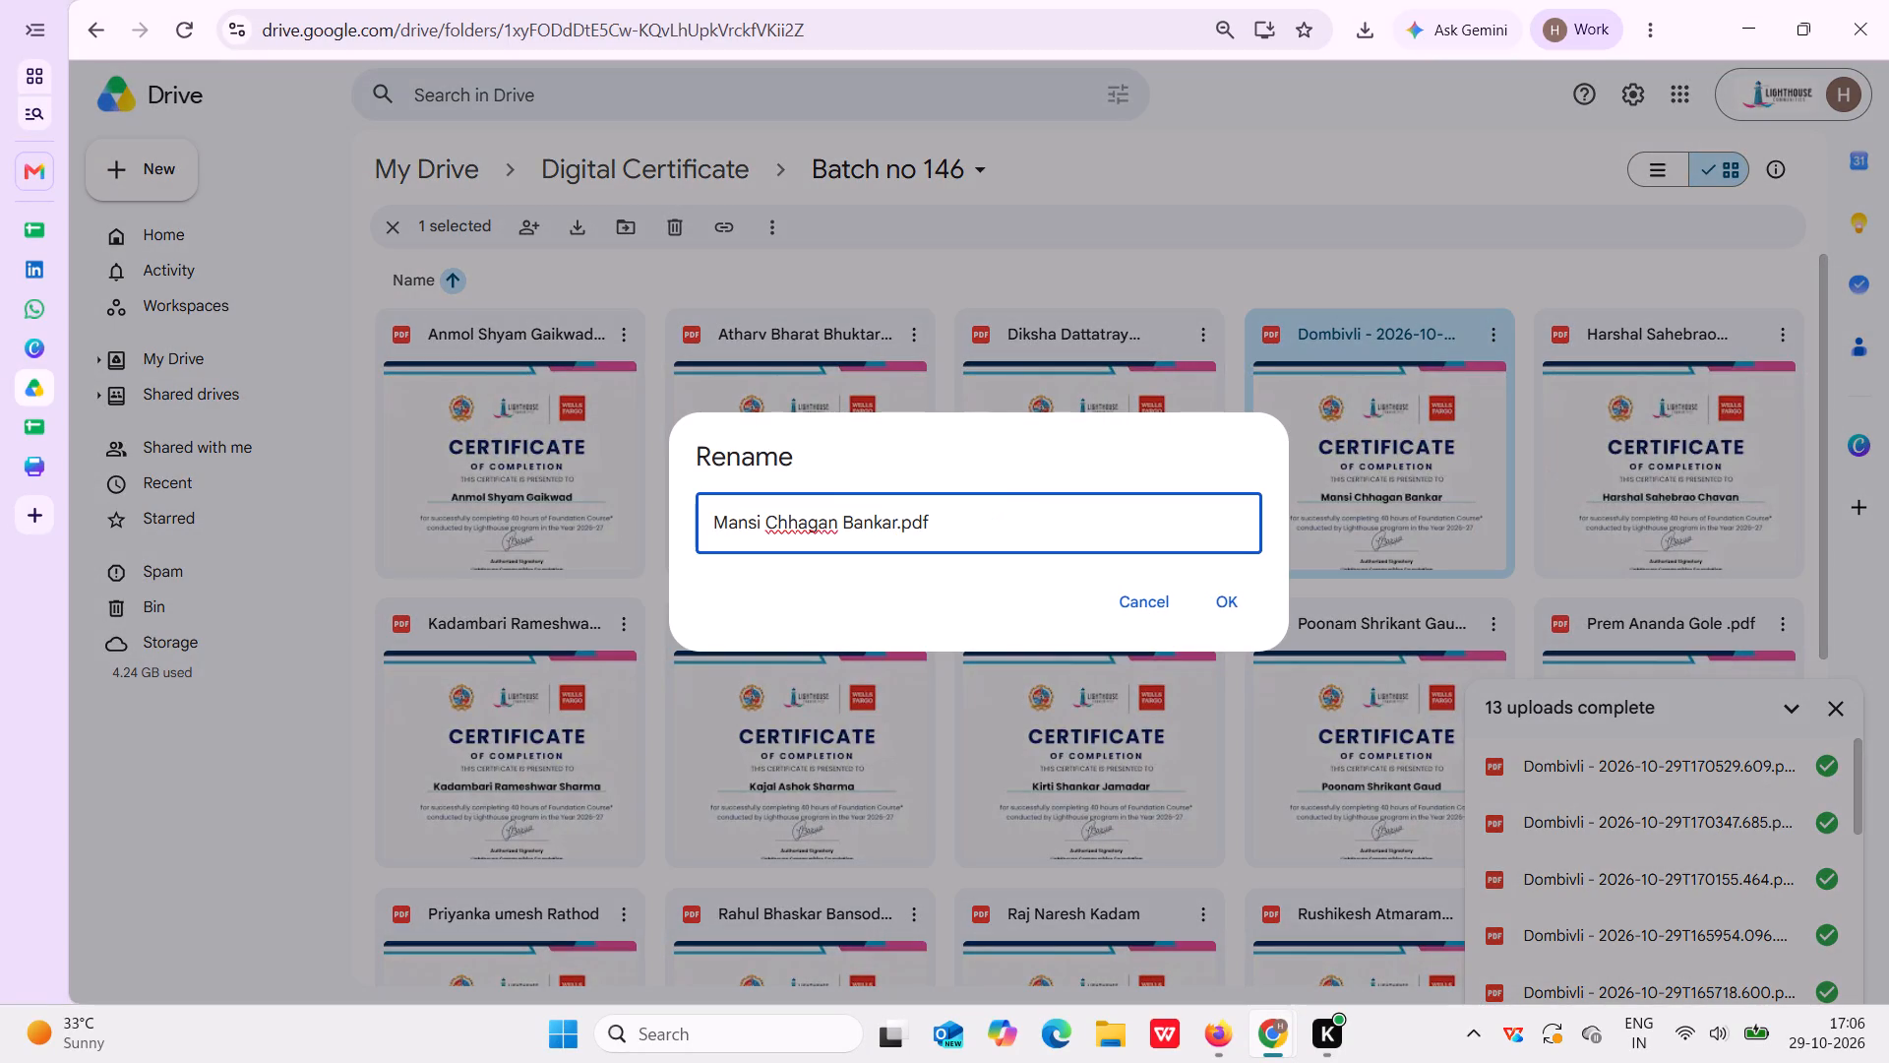
key("space")
key("Return")
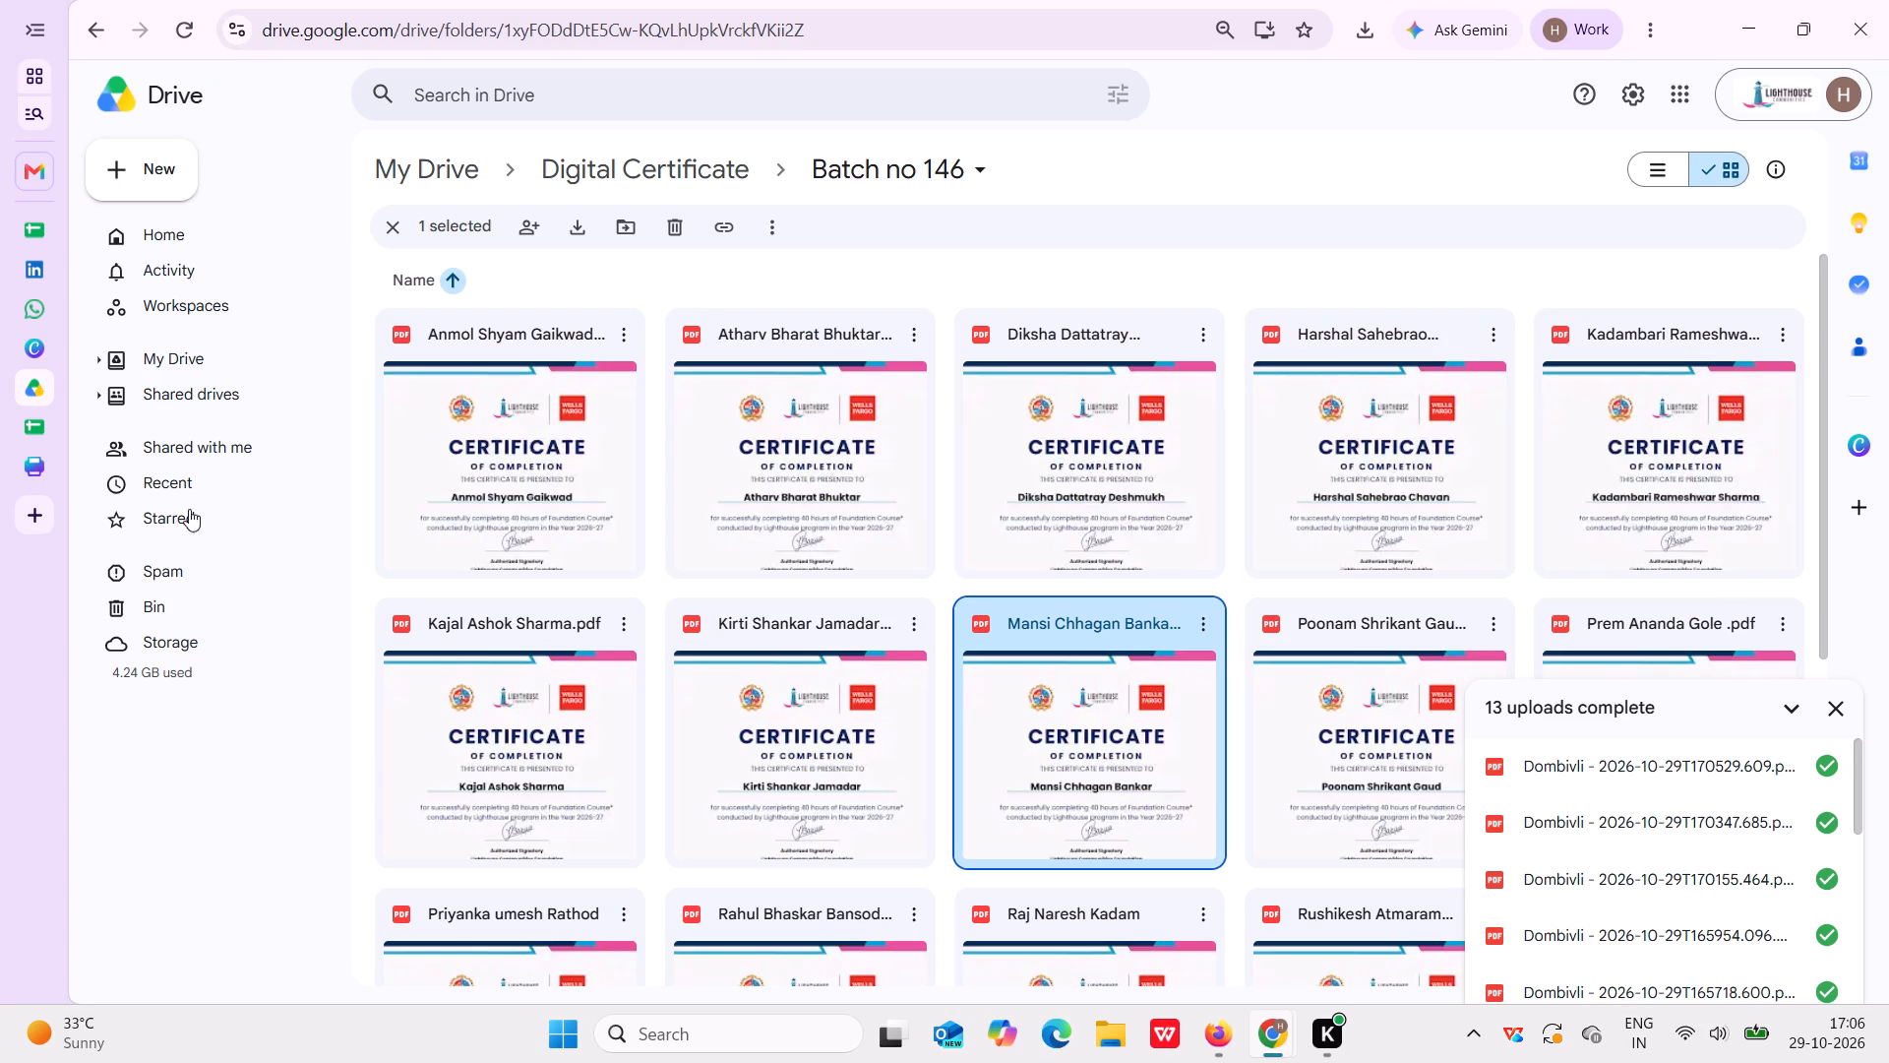
Switch to the Foundation Course & Counselling Track sheet and copy the name of recipient number 19 in batch KDMC-FC-146.
left_click(28, 457)
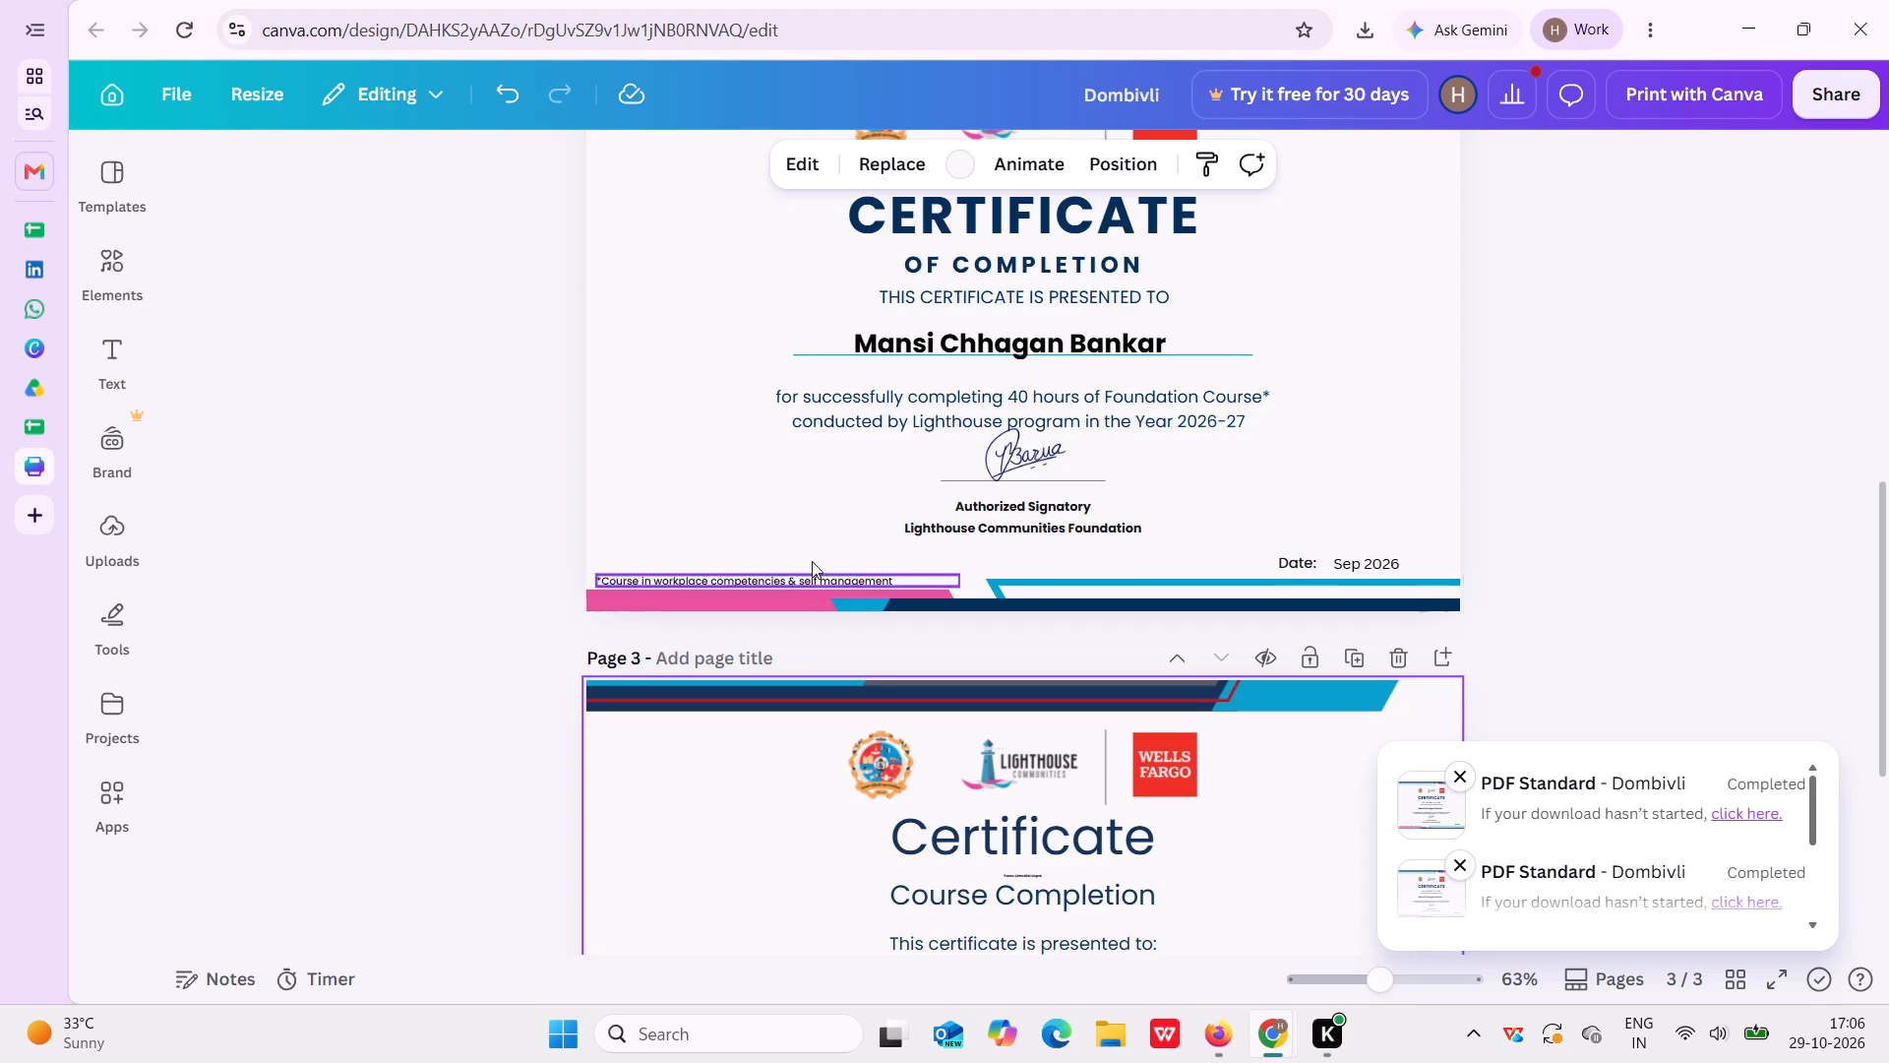
left_click(37, 418)
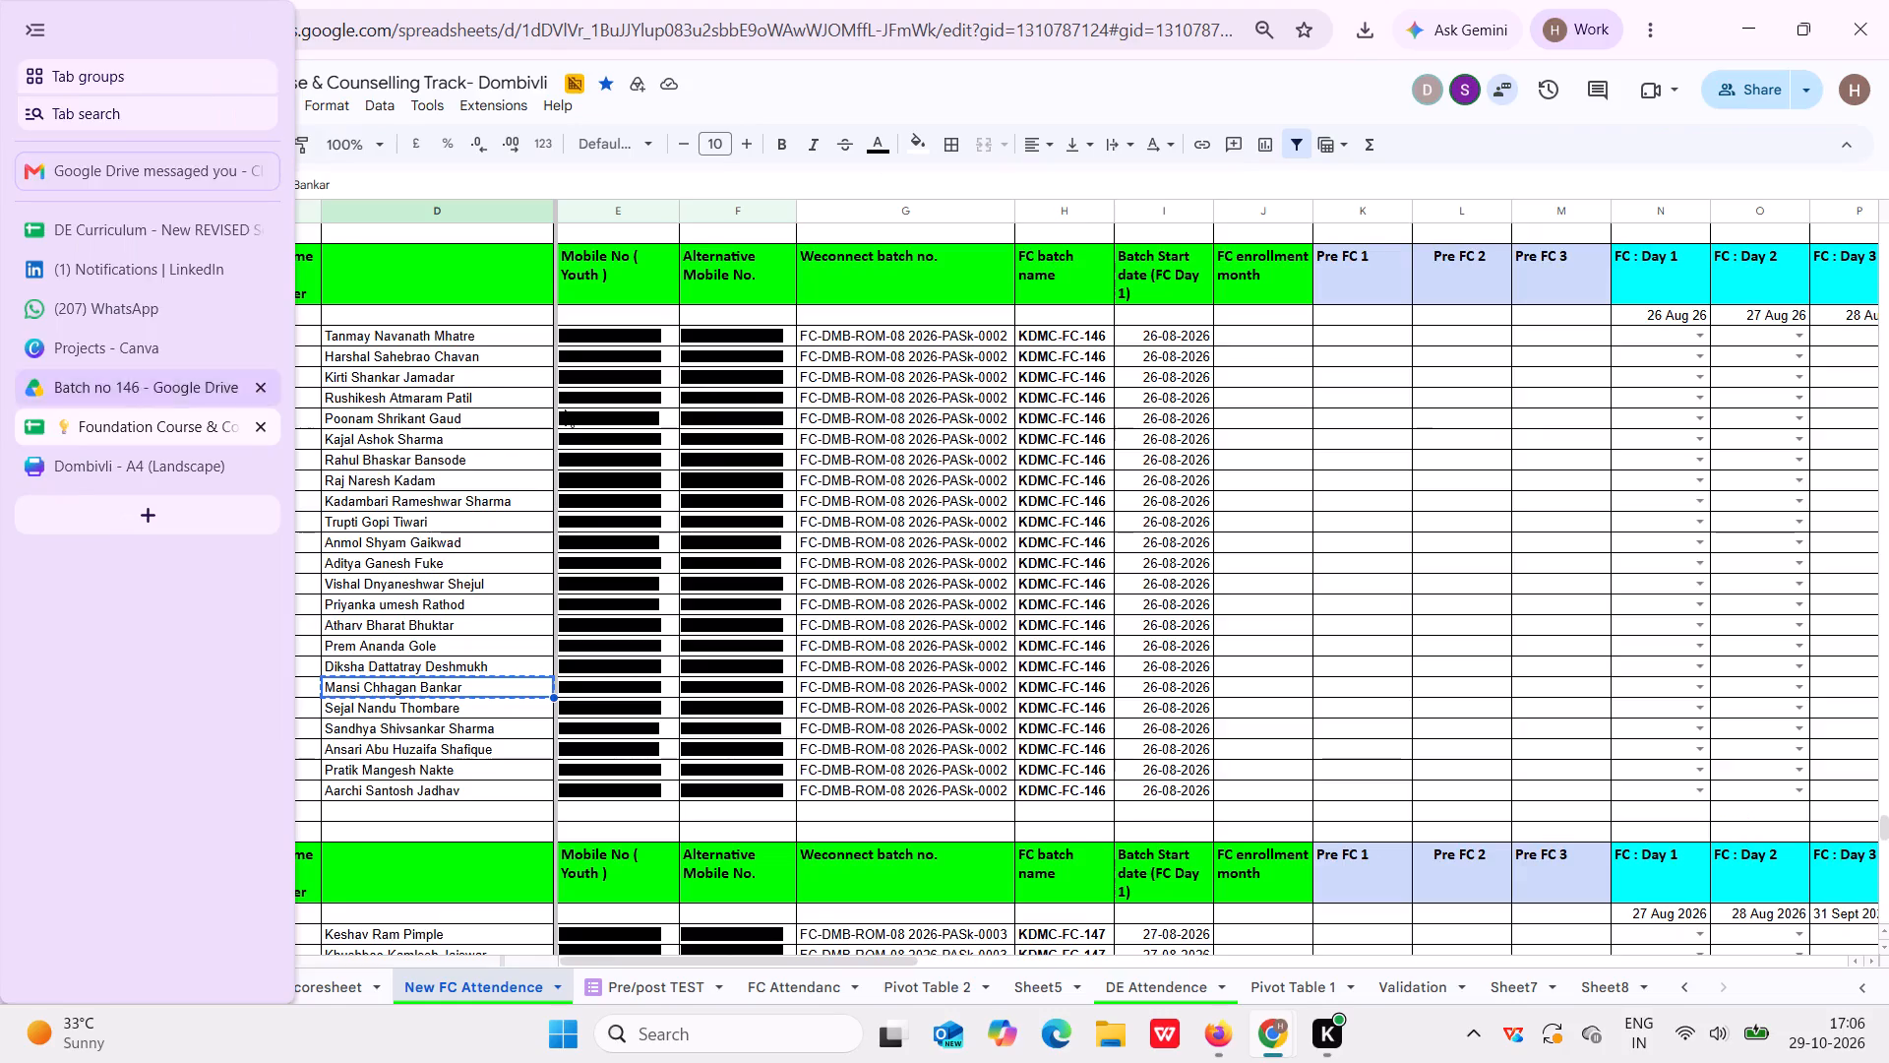
scroll(737, 445, "down", 1)
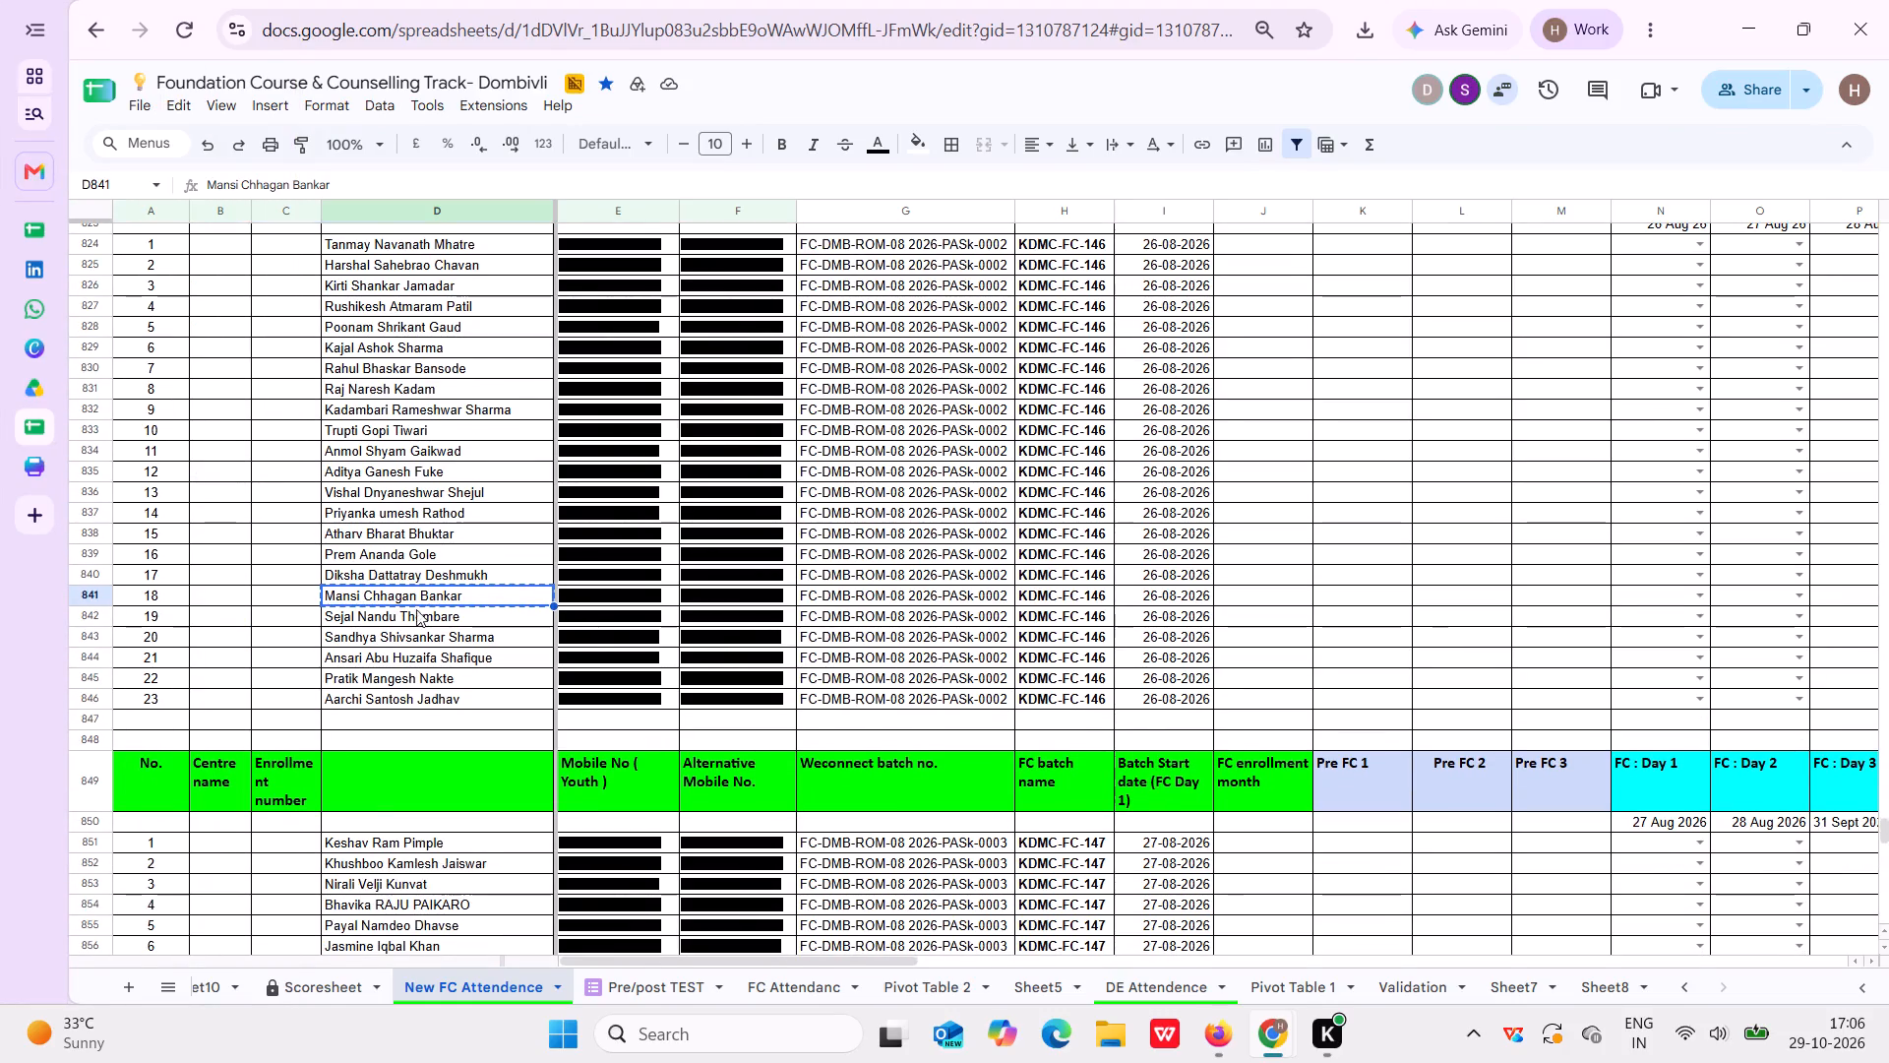
left_click(435, 617)
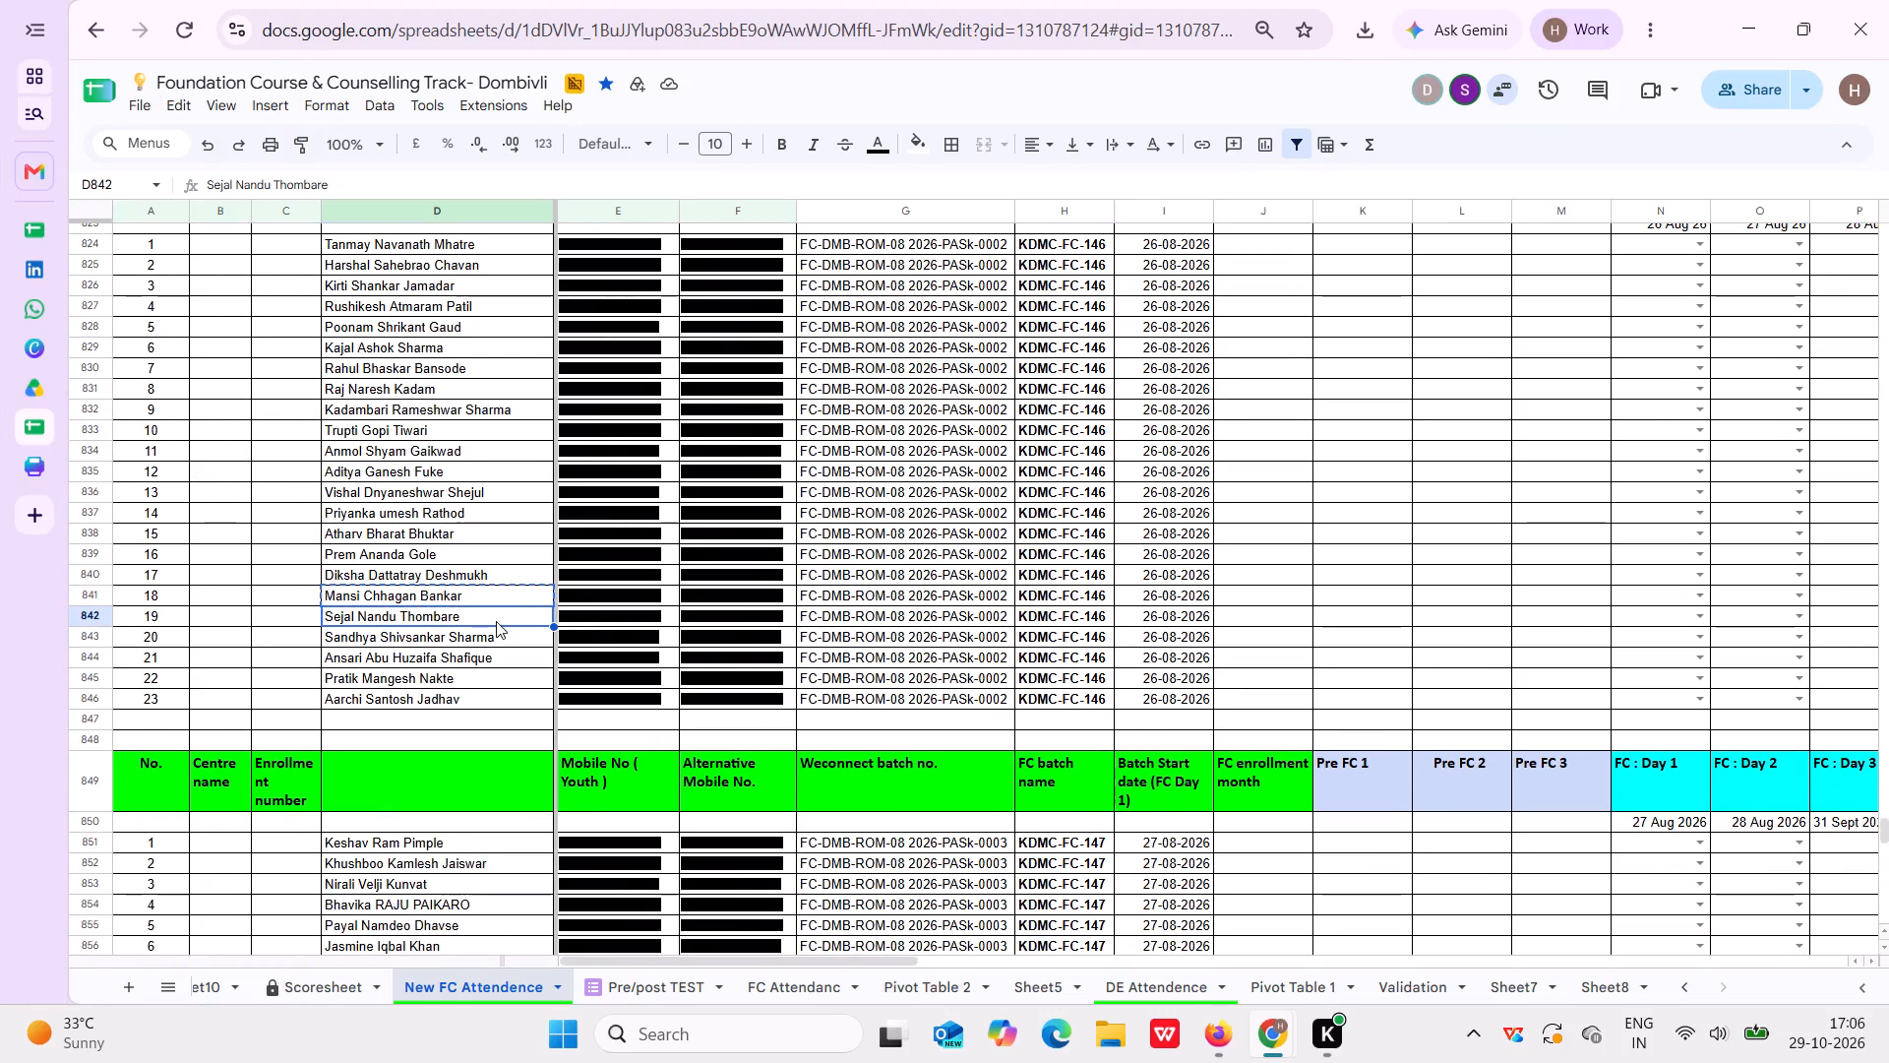
key("ctrl+c")
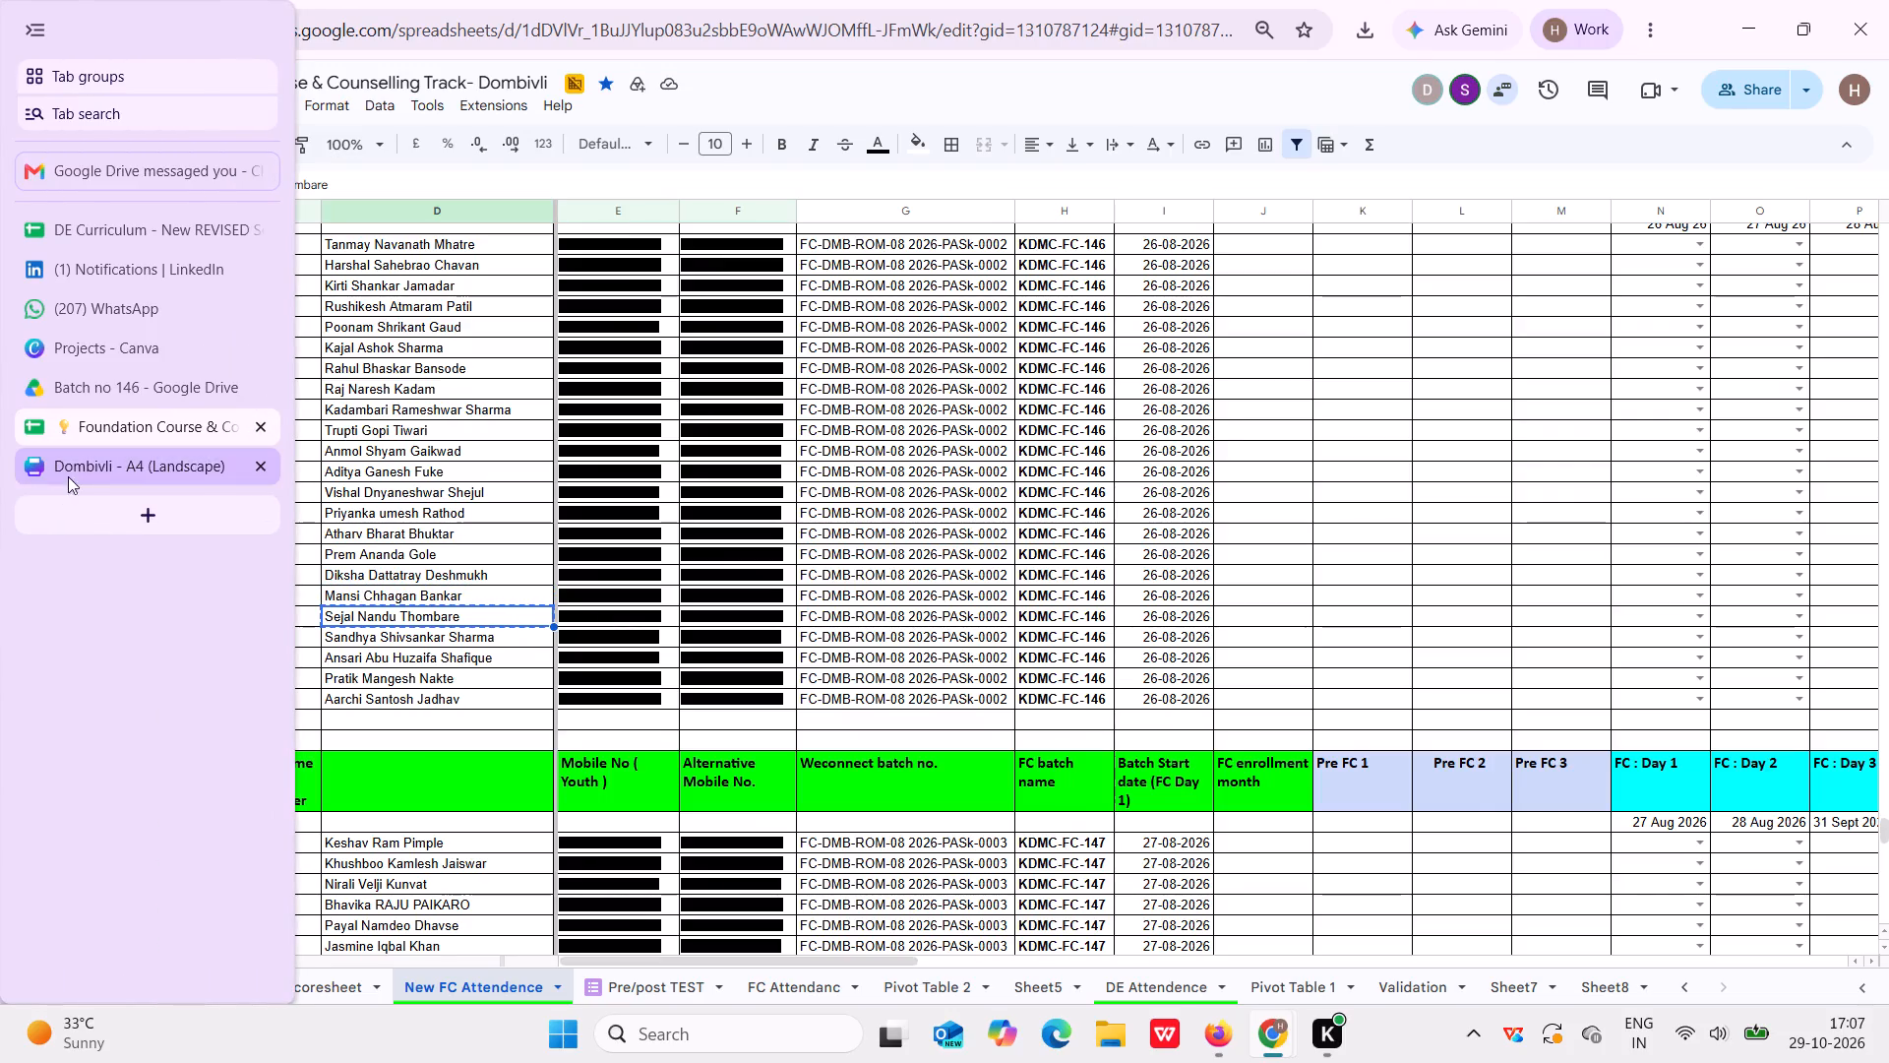
Switch to the Dombivli design in Canva and replace the recipient name on the page 2 Certificate of Completion with the copied name.
left_click(74, 471)
scroll(751, 453, "down", 4)
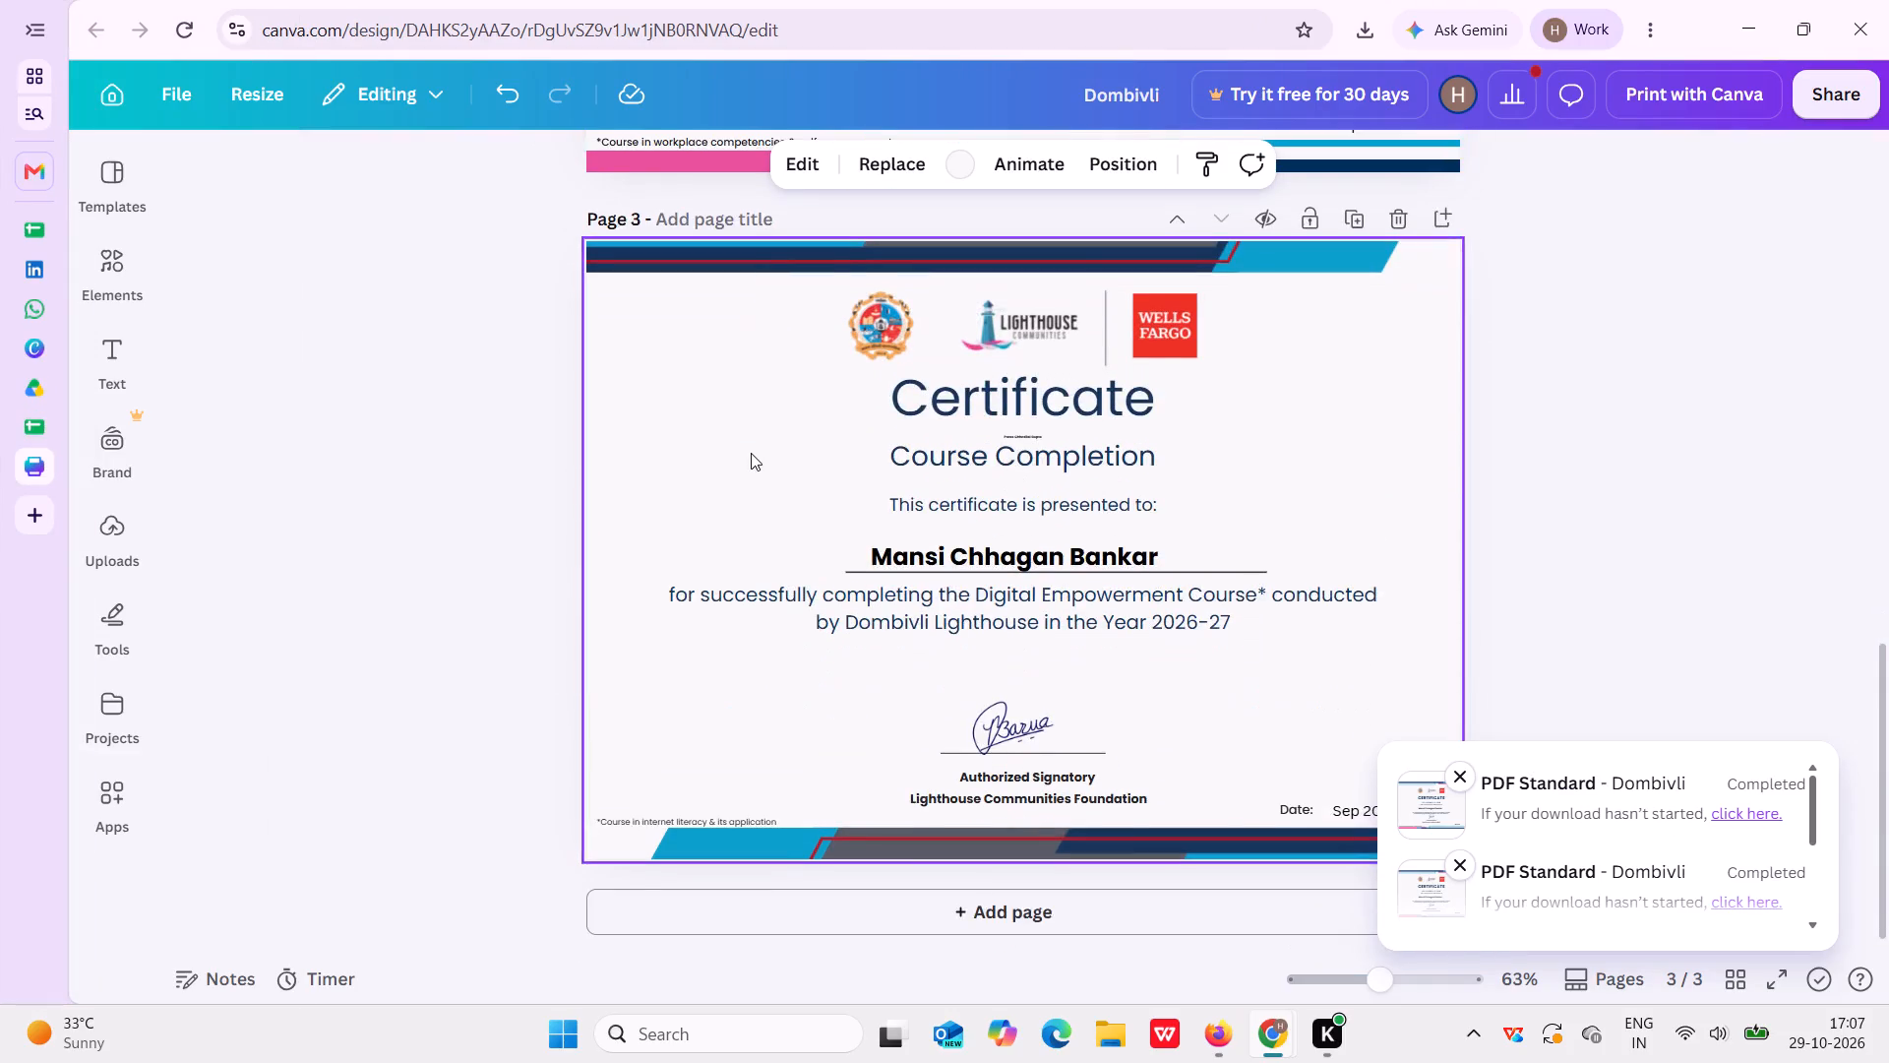
scroll(751, 453, "down", 1)
scroll(751, 453, "up", 2)
triple_click(831, 310)
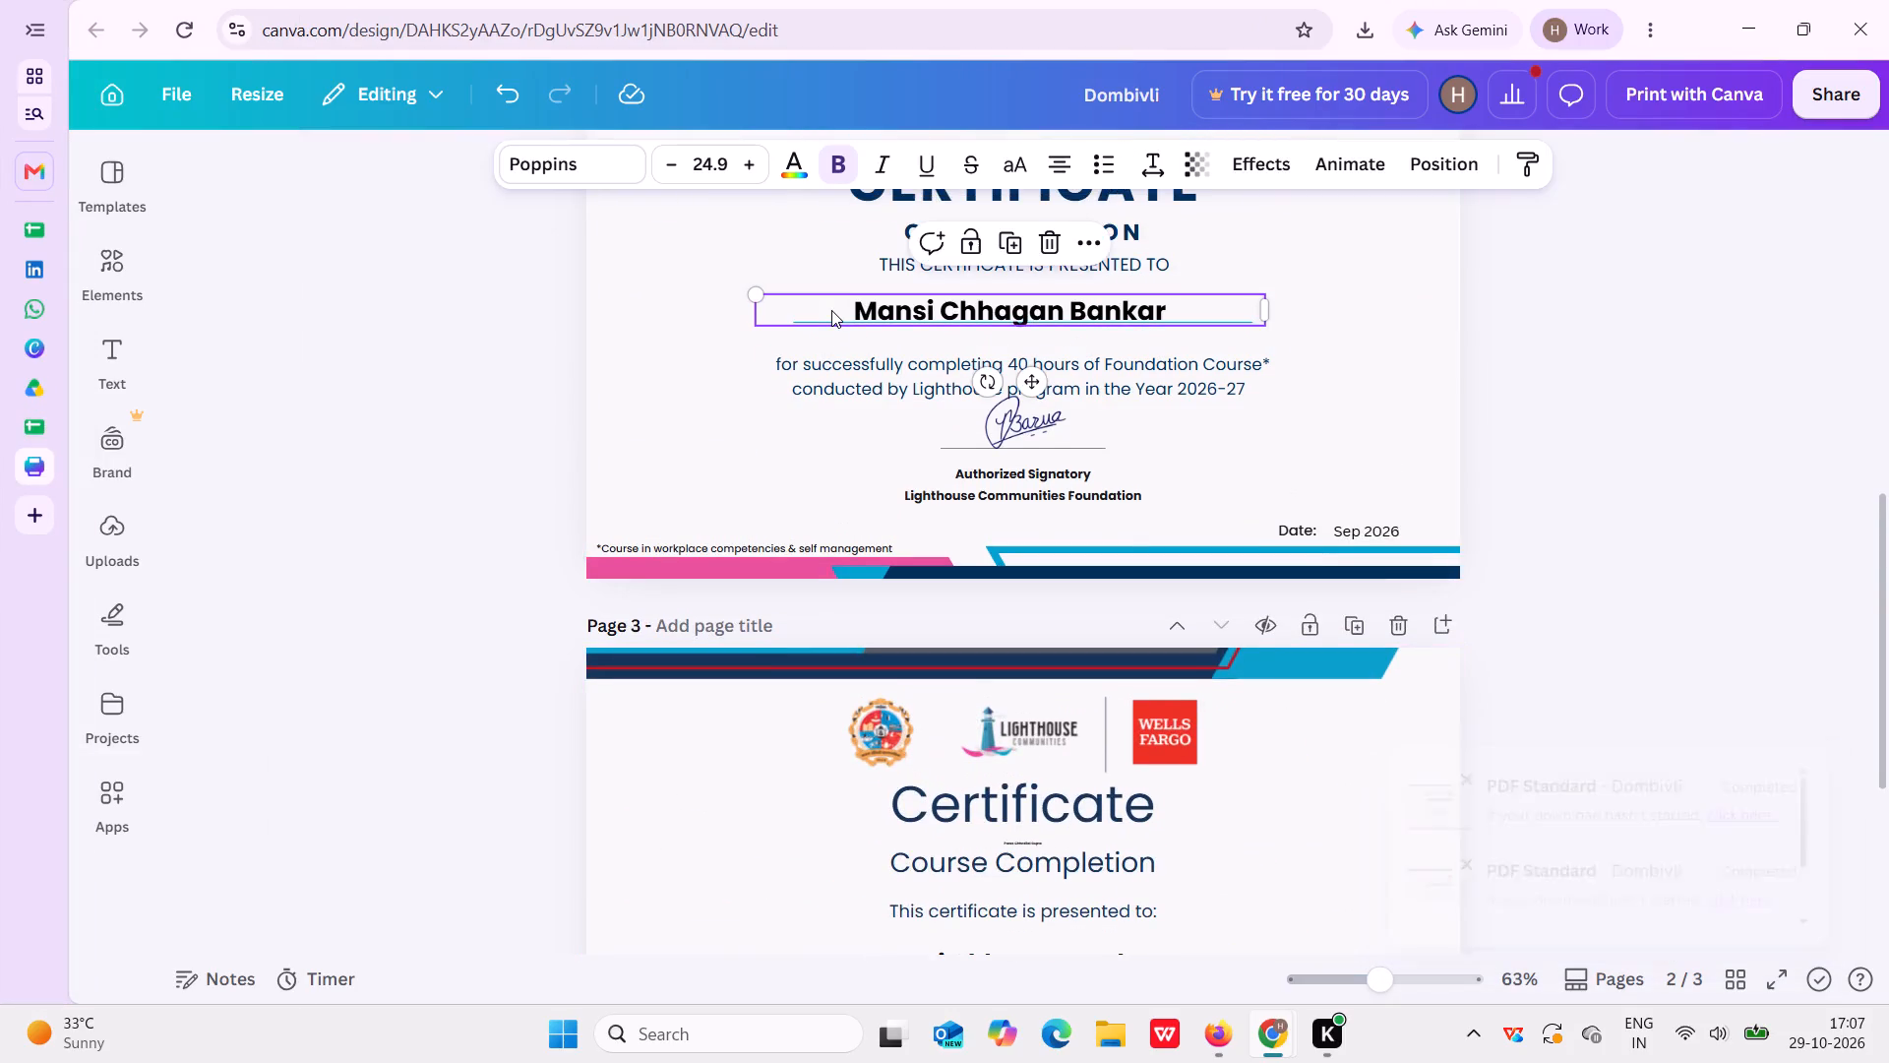
left_click(831, 310)
key("BackSpace")
key("backslash")
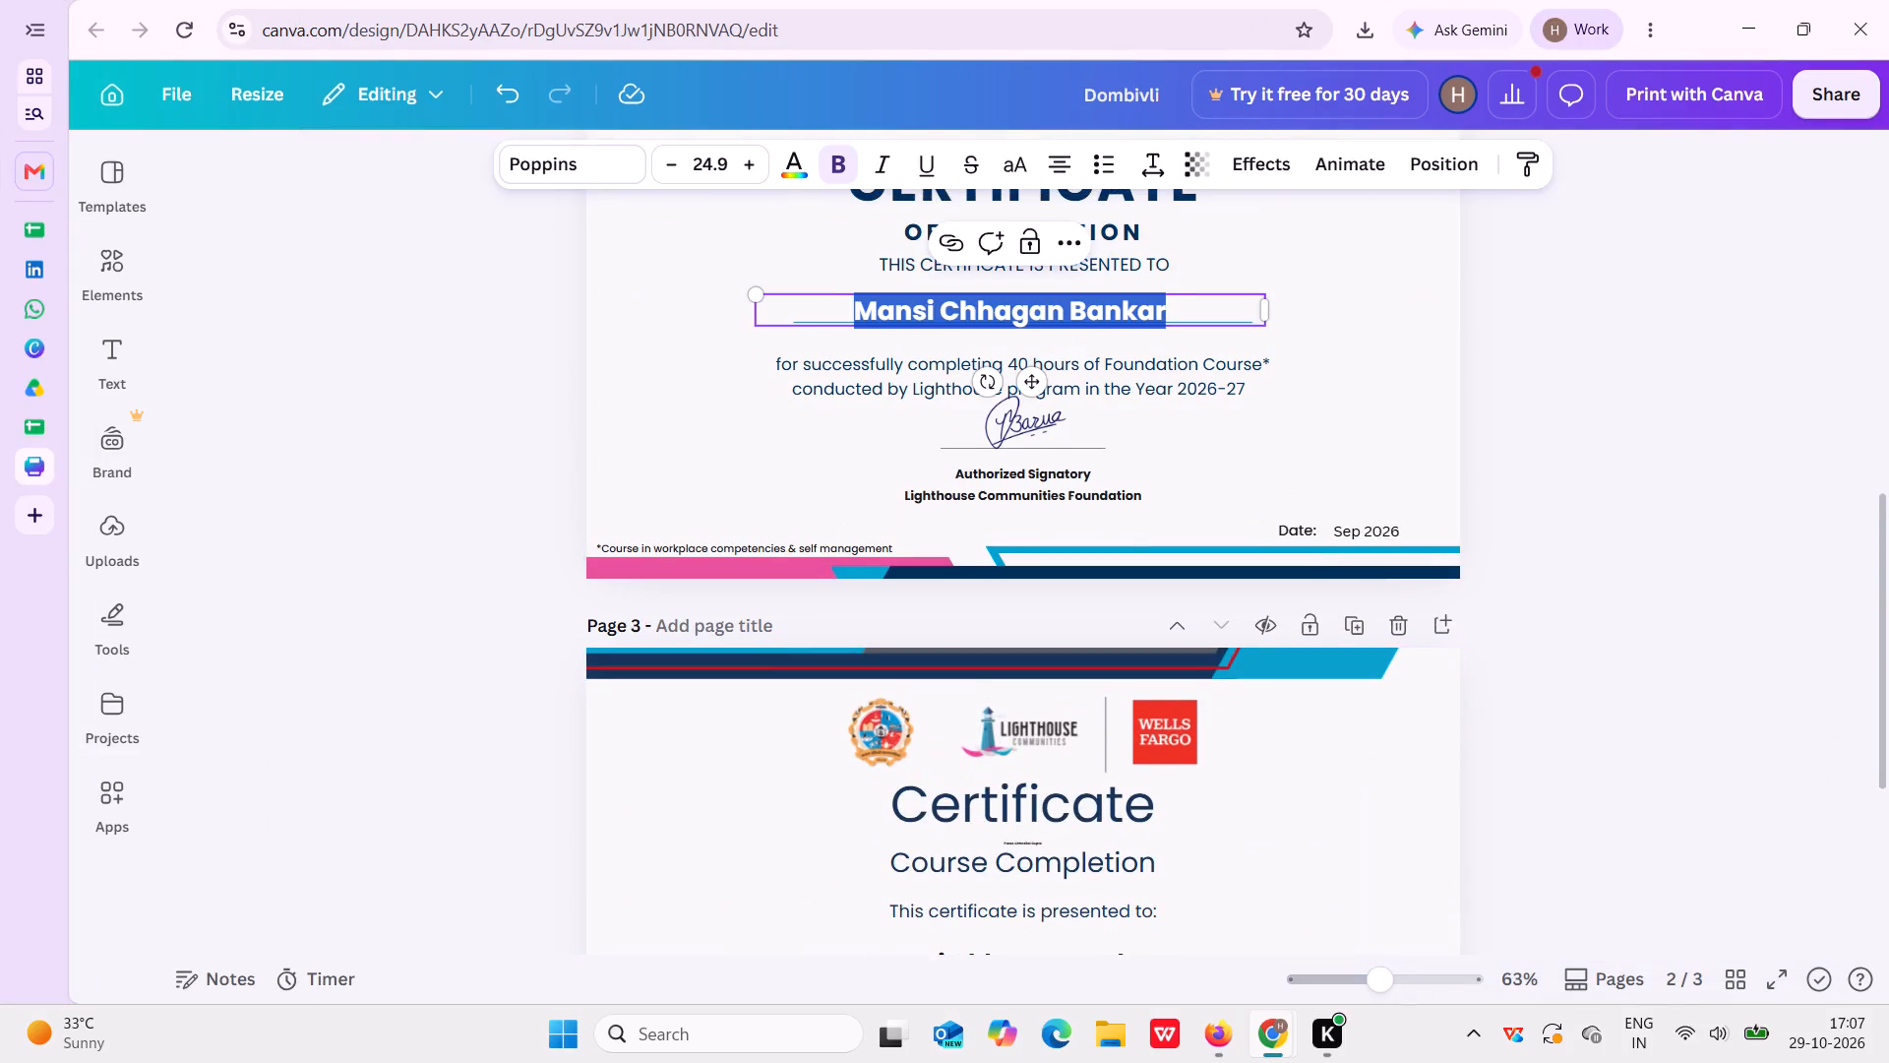
key("BackSpace")
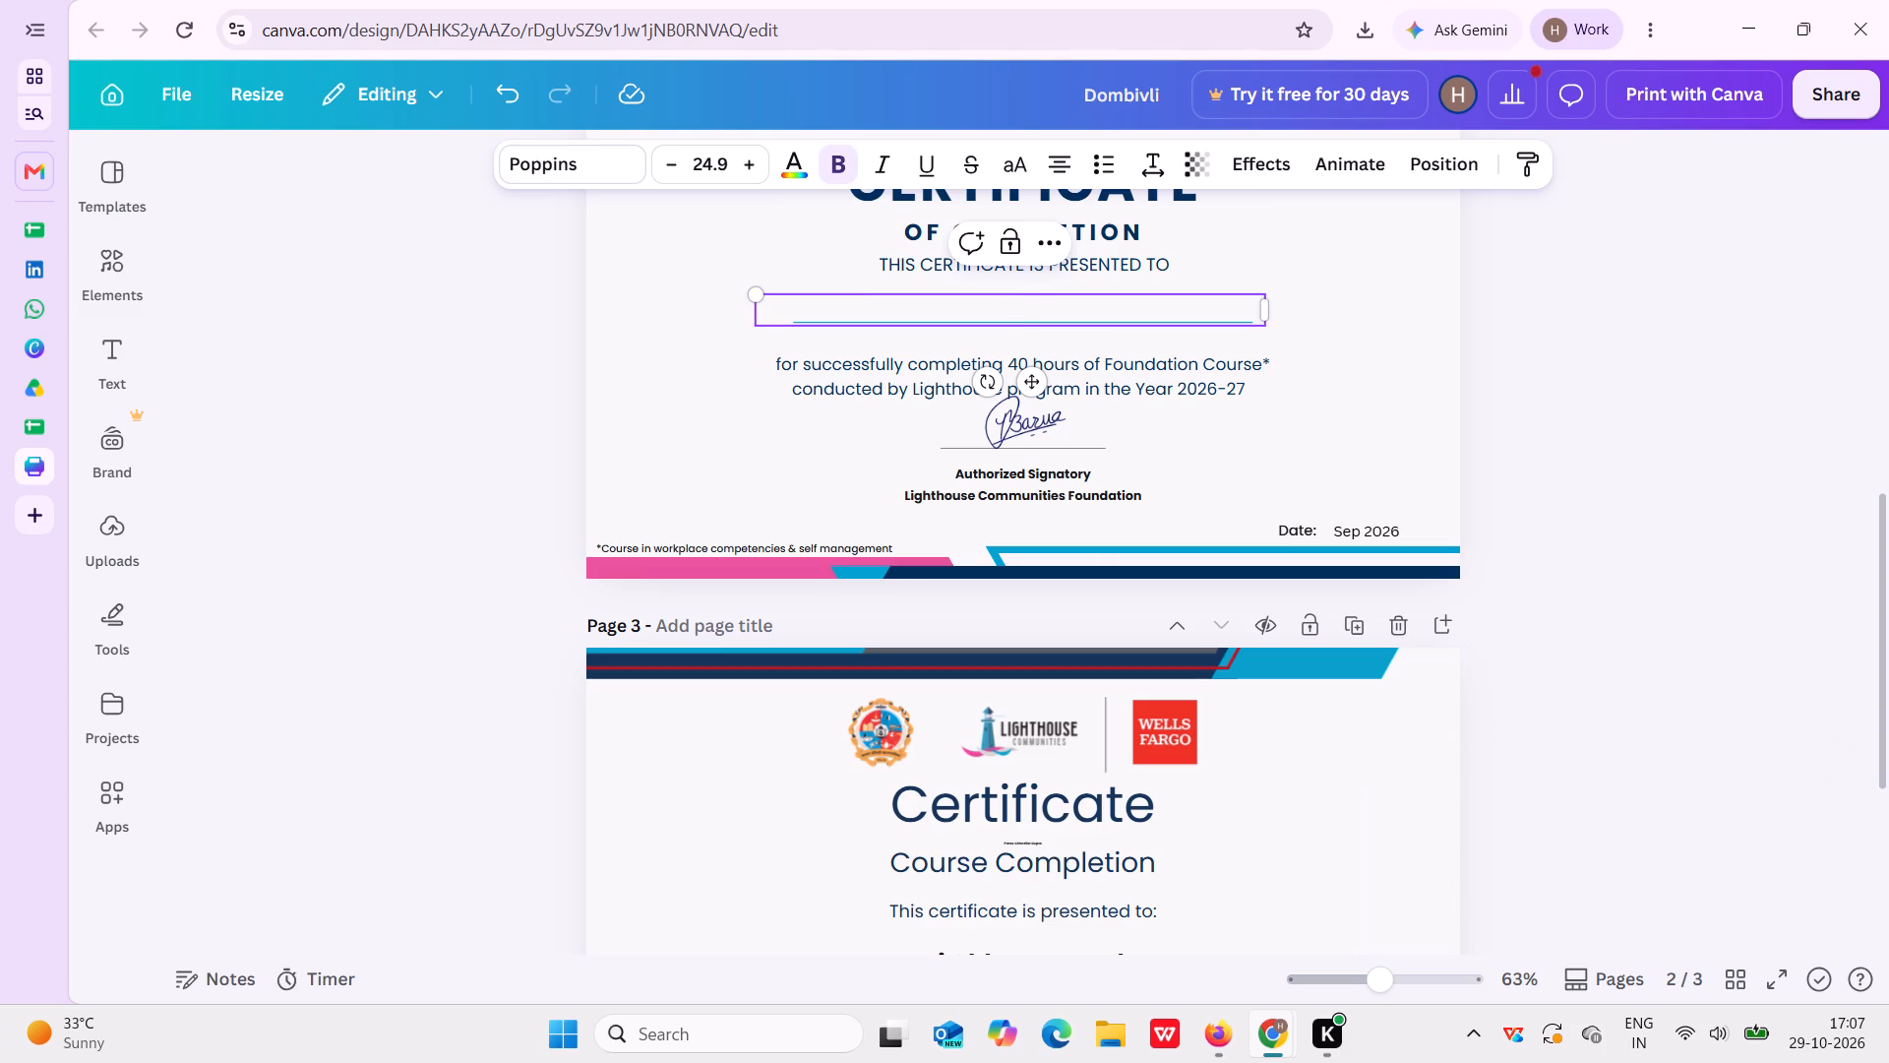
key("ctrl+v")
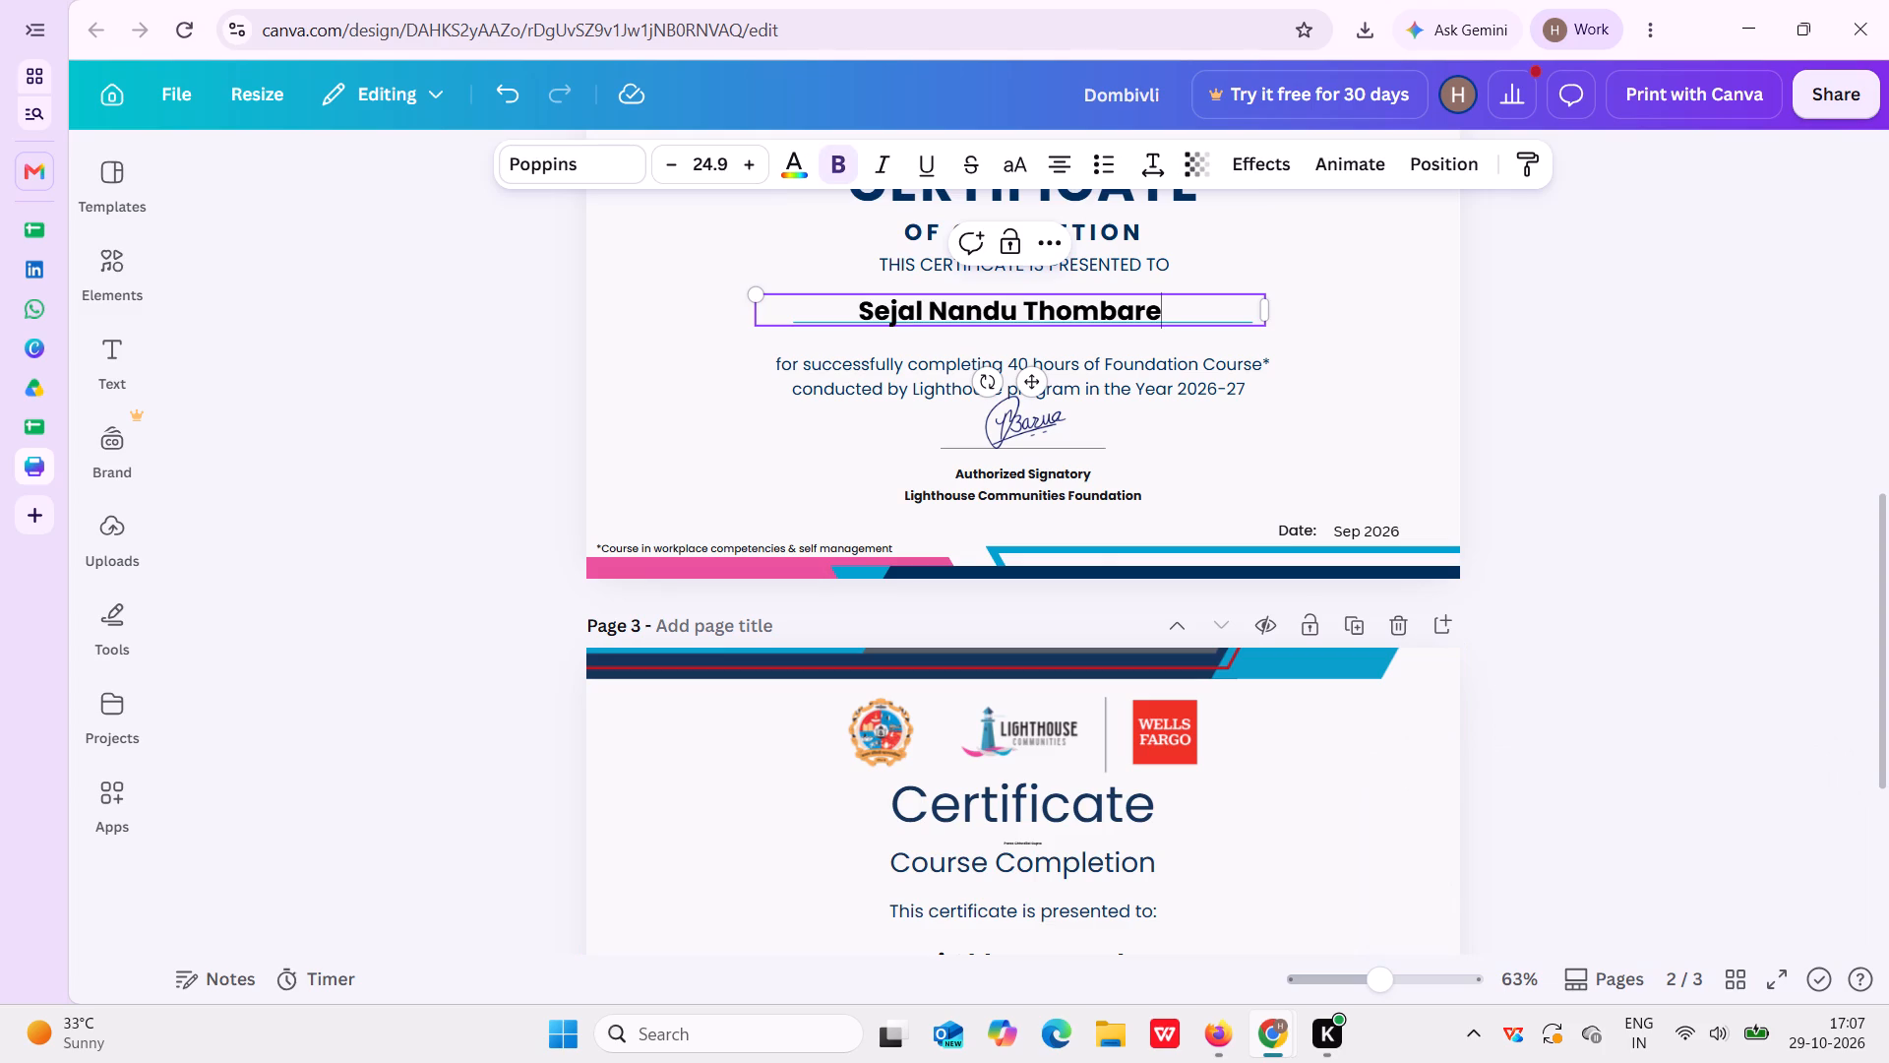
left_click(678, 416)
Replace the recipient name on the page 3 Course Completion certificate with the copied name of recipient number 19.
scroll(678, 416, "down", 4)
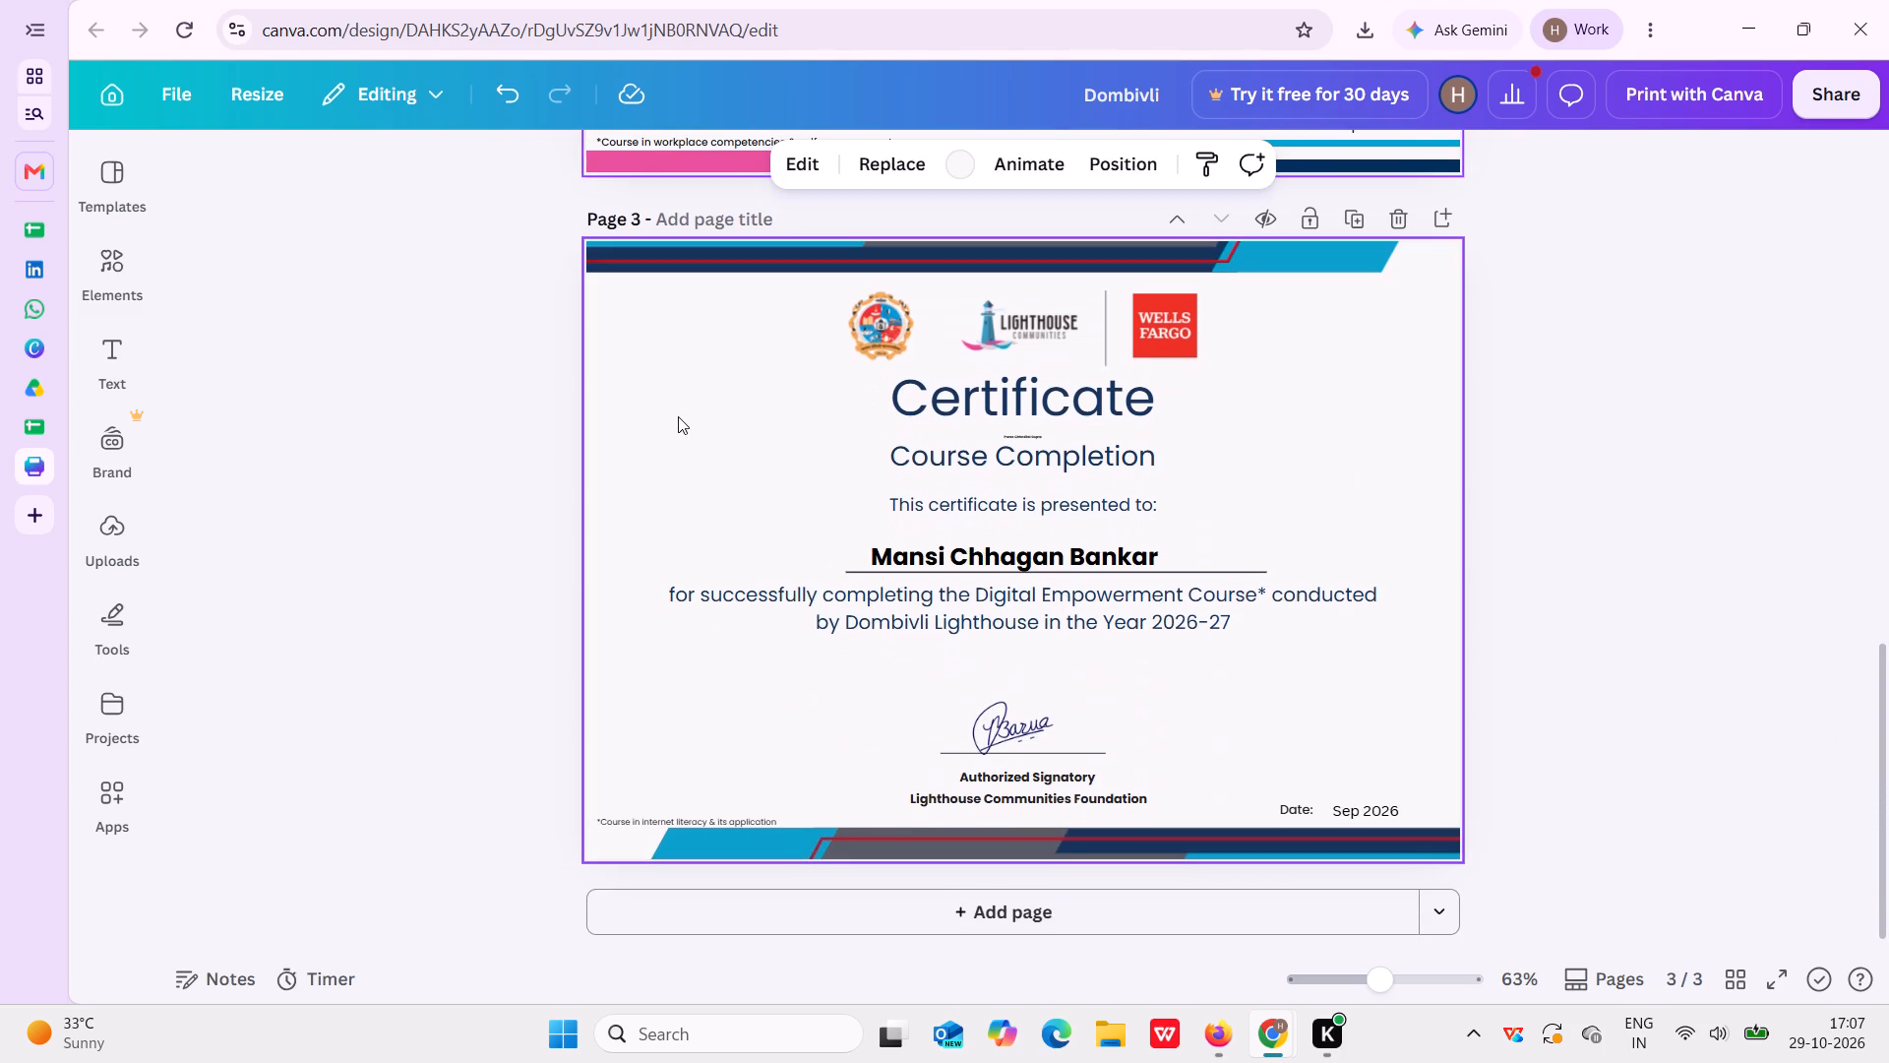
left_click(869, 551)
triple_click(869, 551)
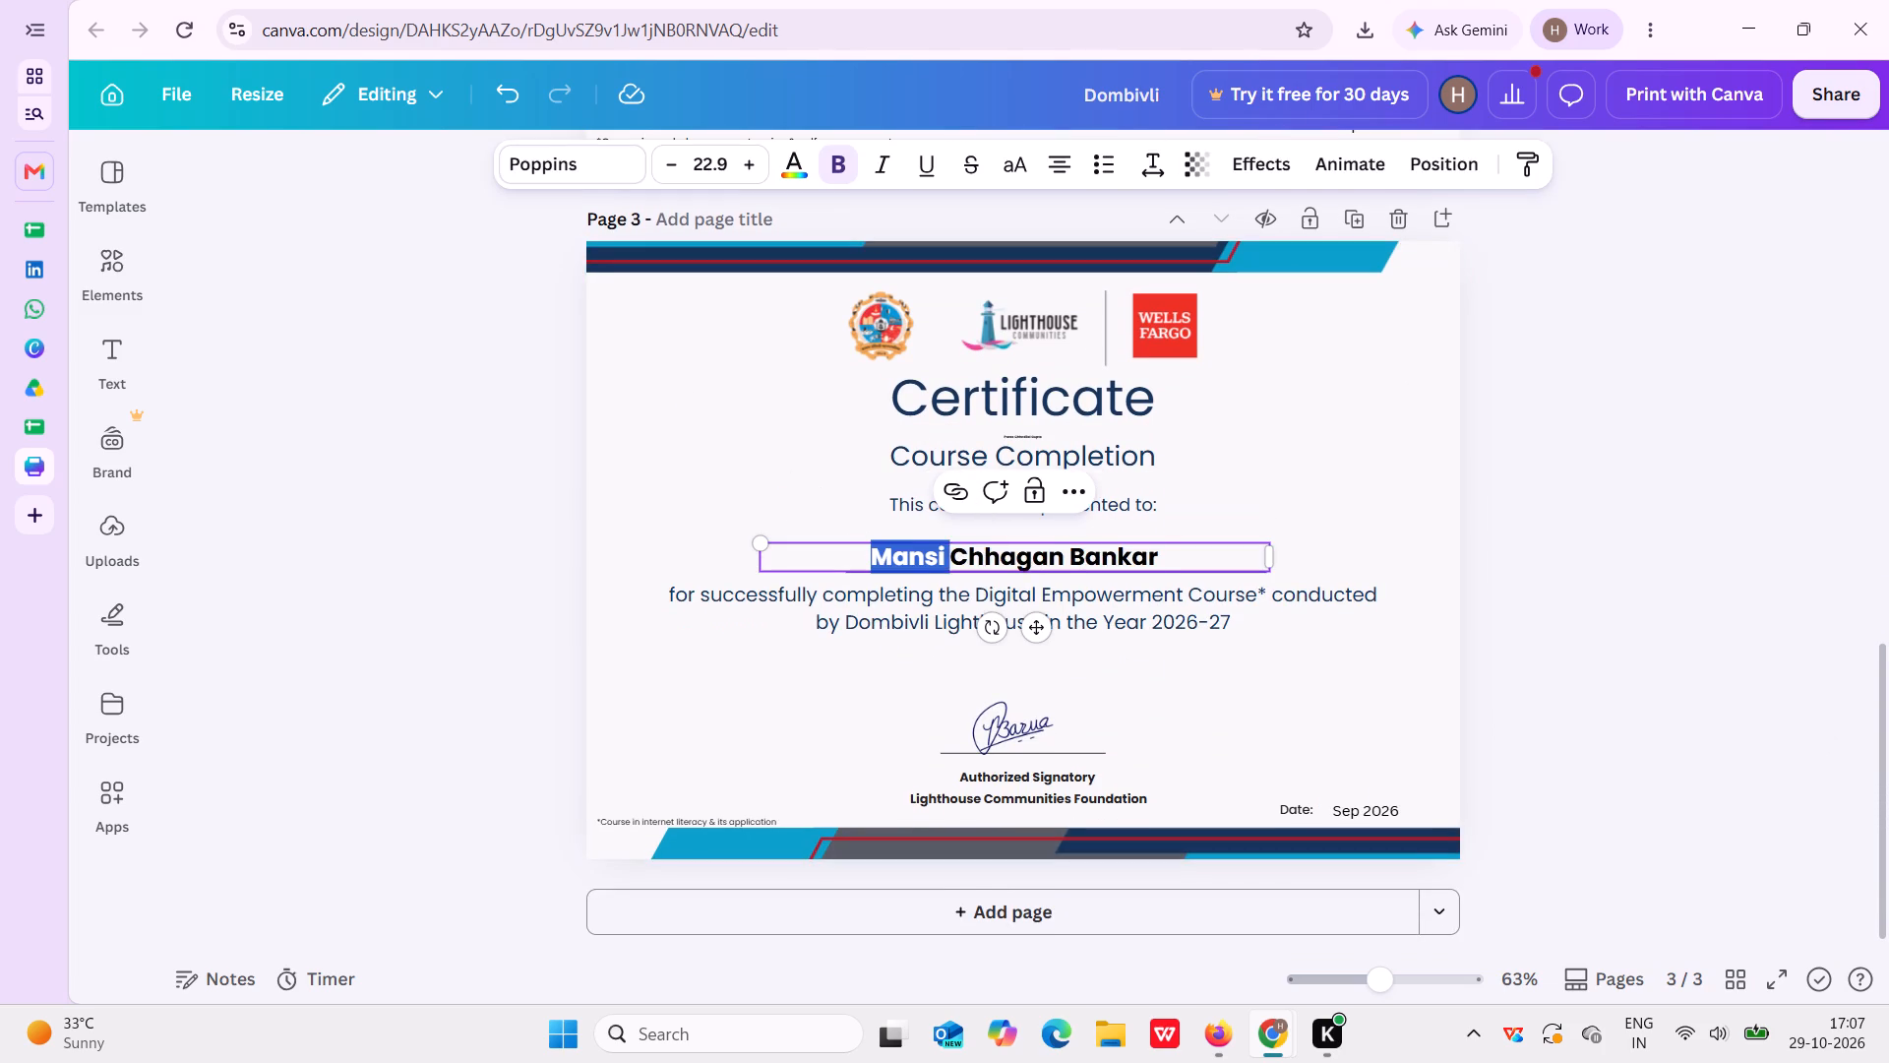
key("BackSpace")
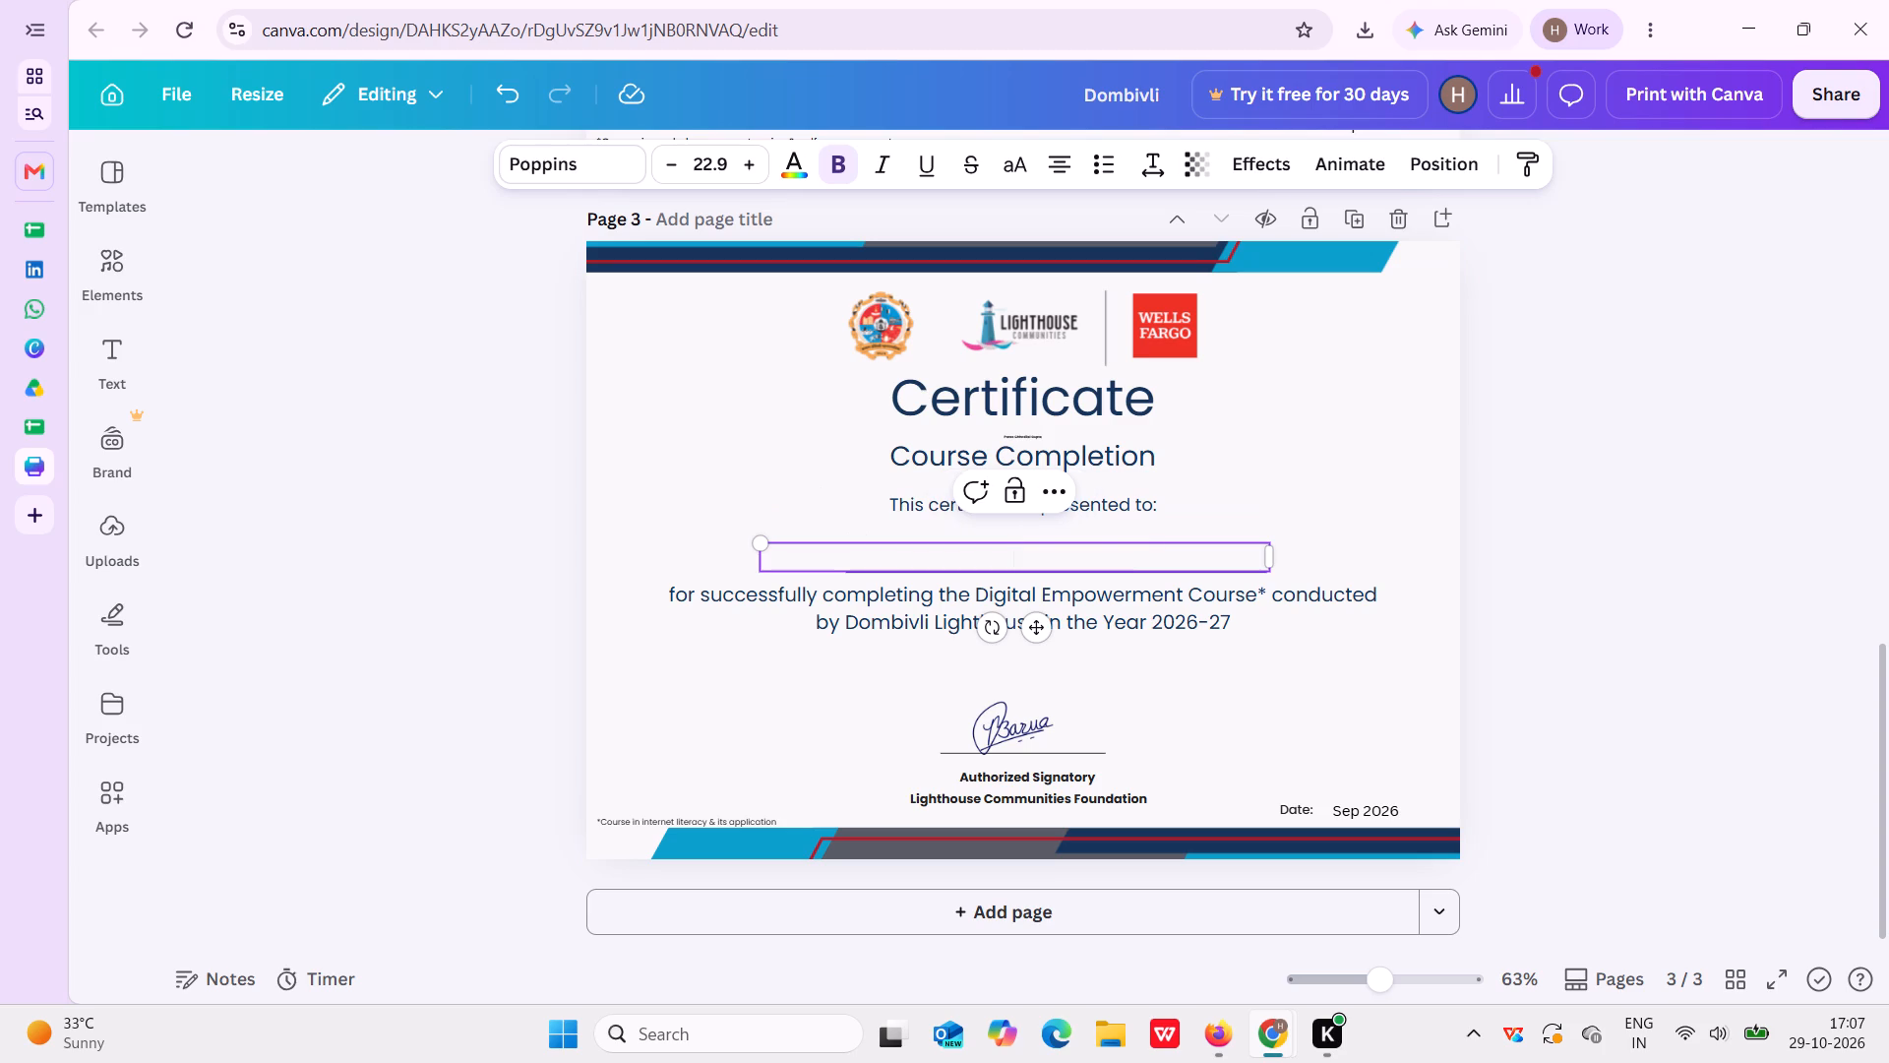
key("ctrl+v")
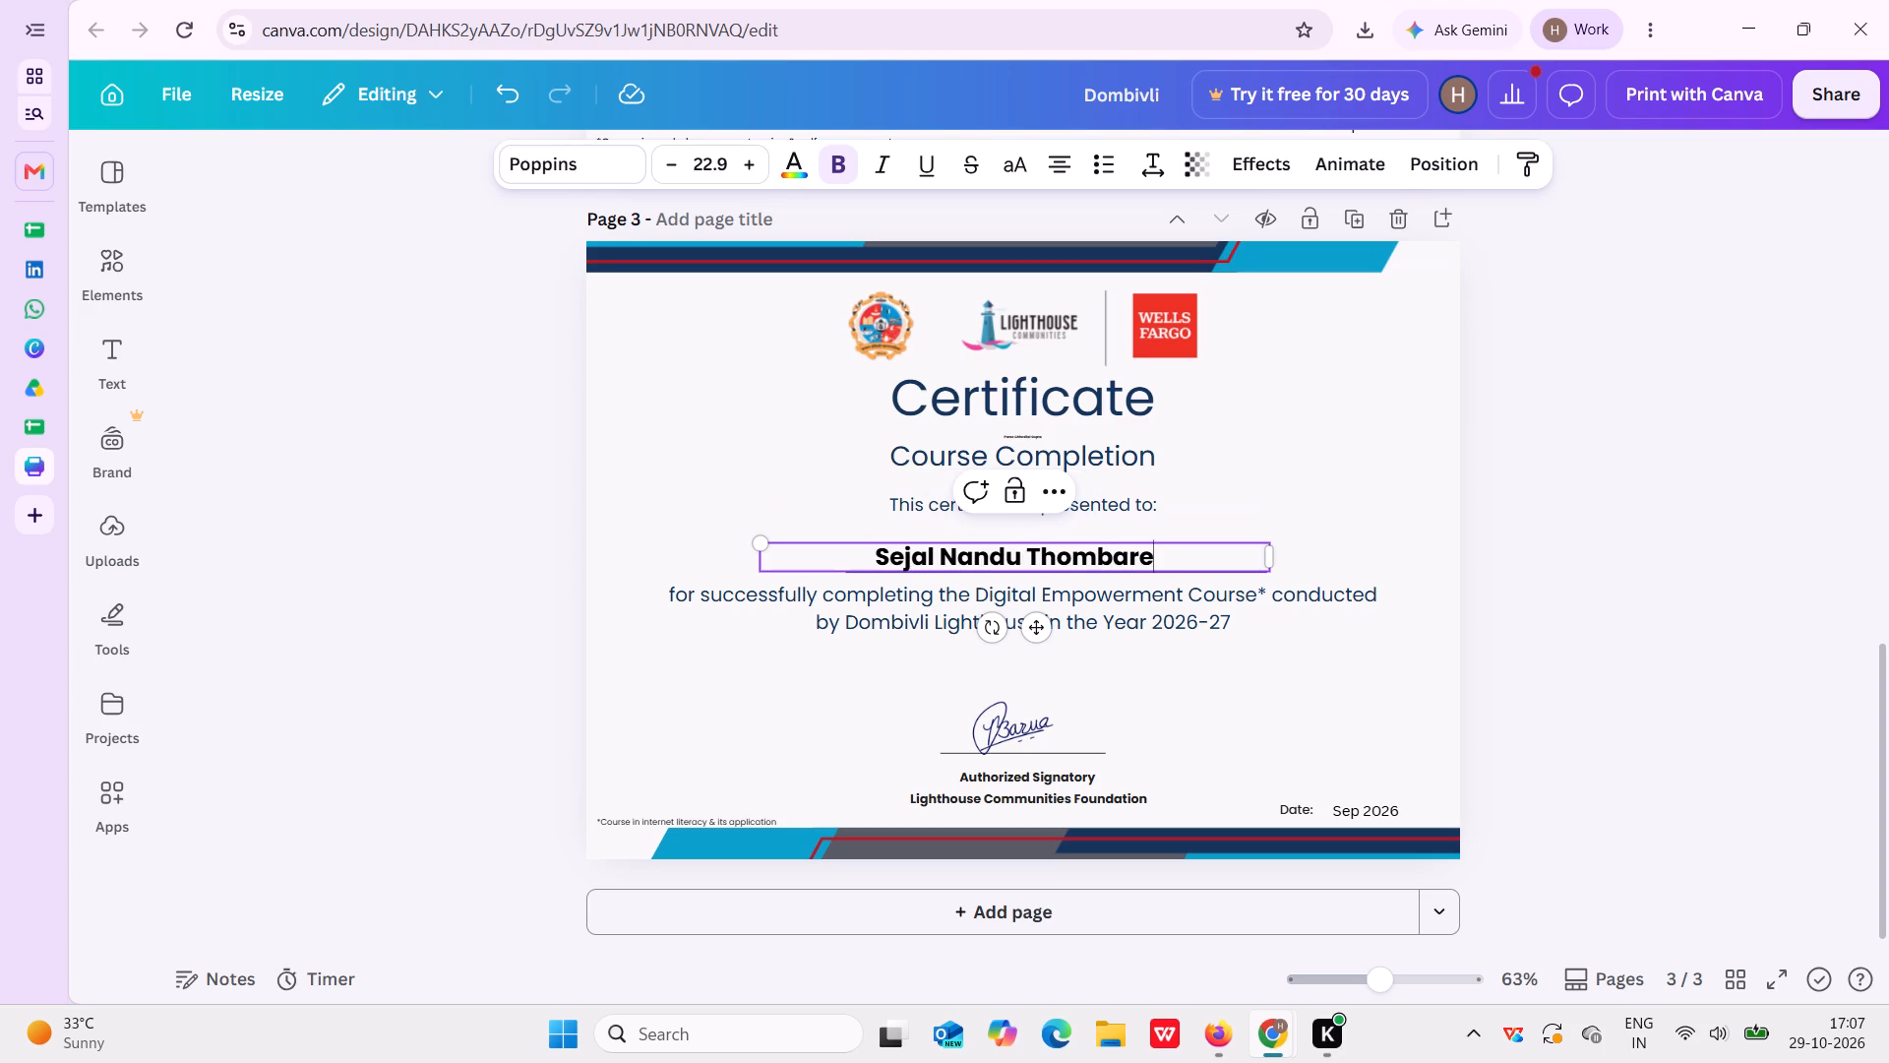
left_click(769, 499)
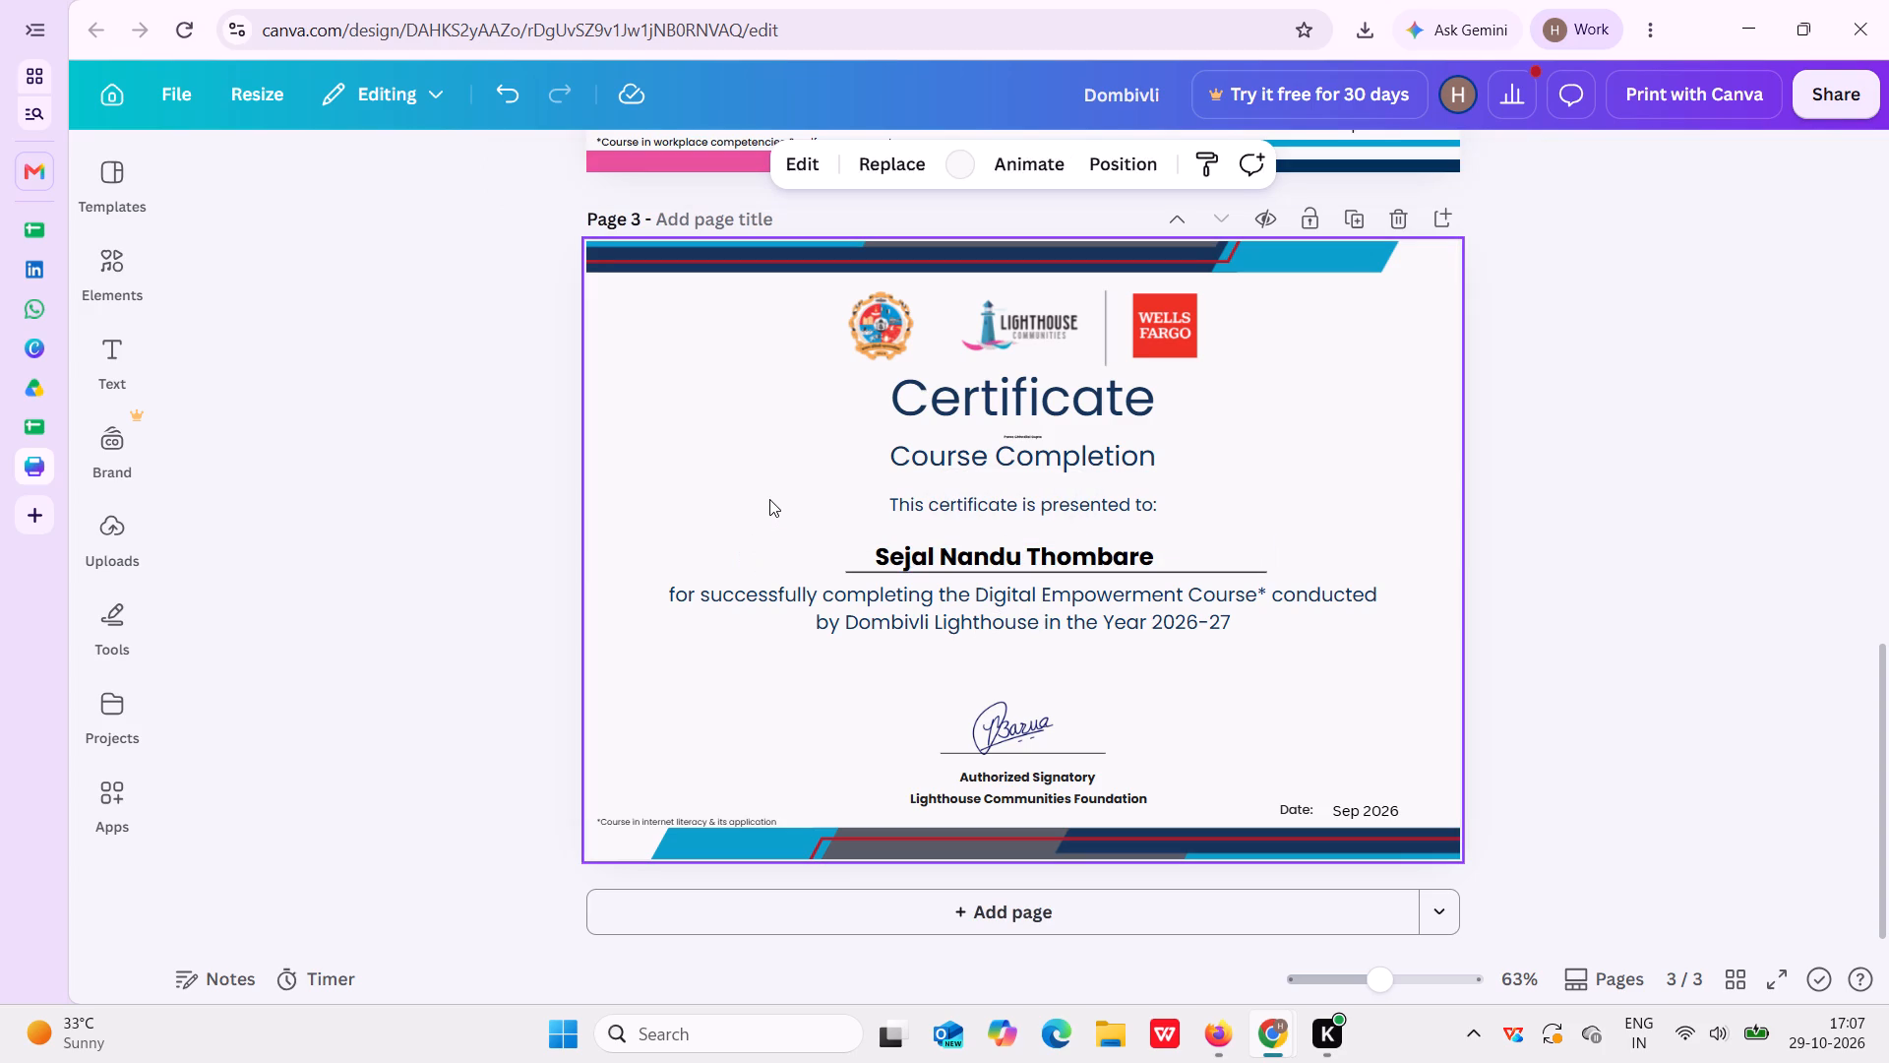
Check the recipient name and layout on the page 2 and page 3 certificates.
scroll(769, 499, "down", 3)
scroll(769, 499, "up", 2)
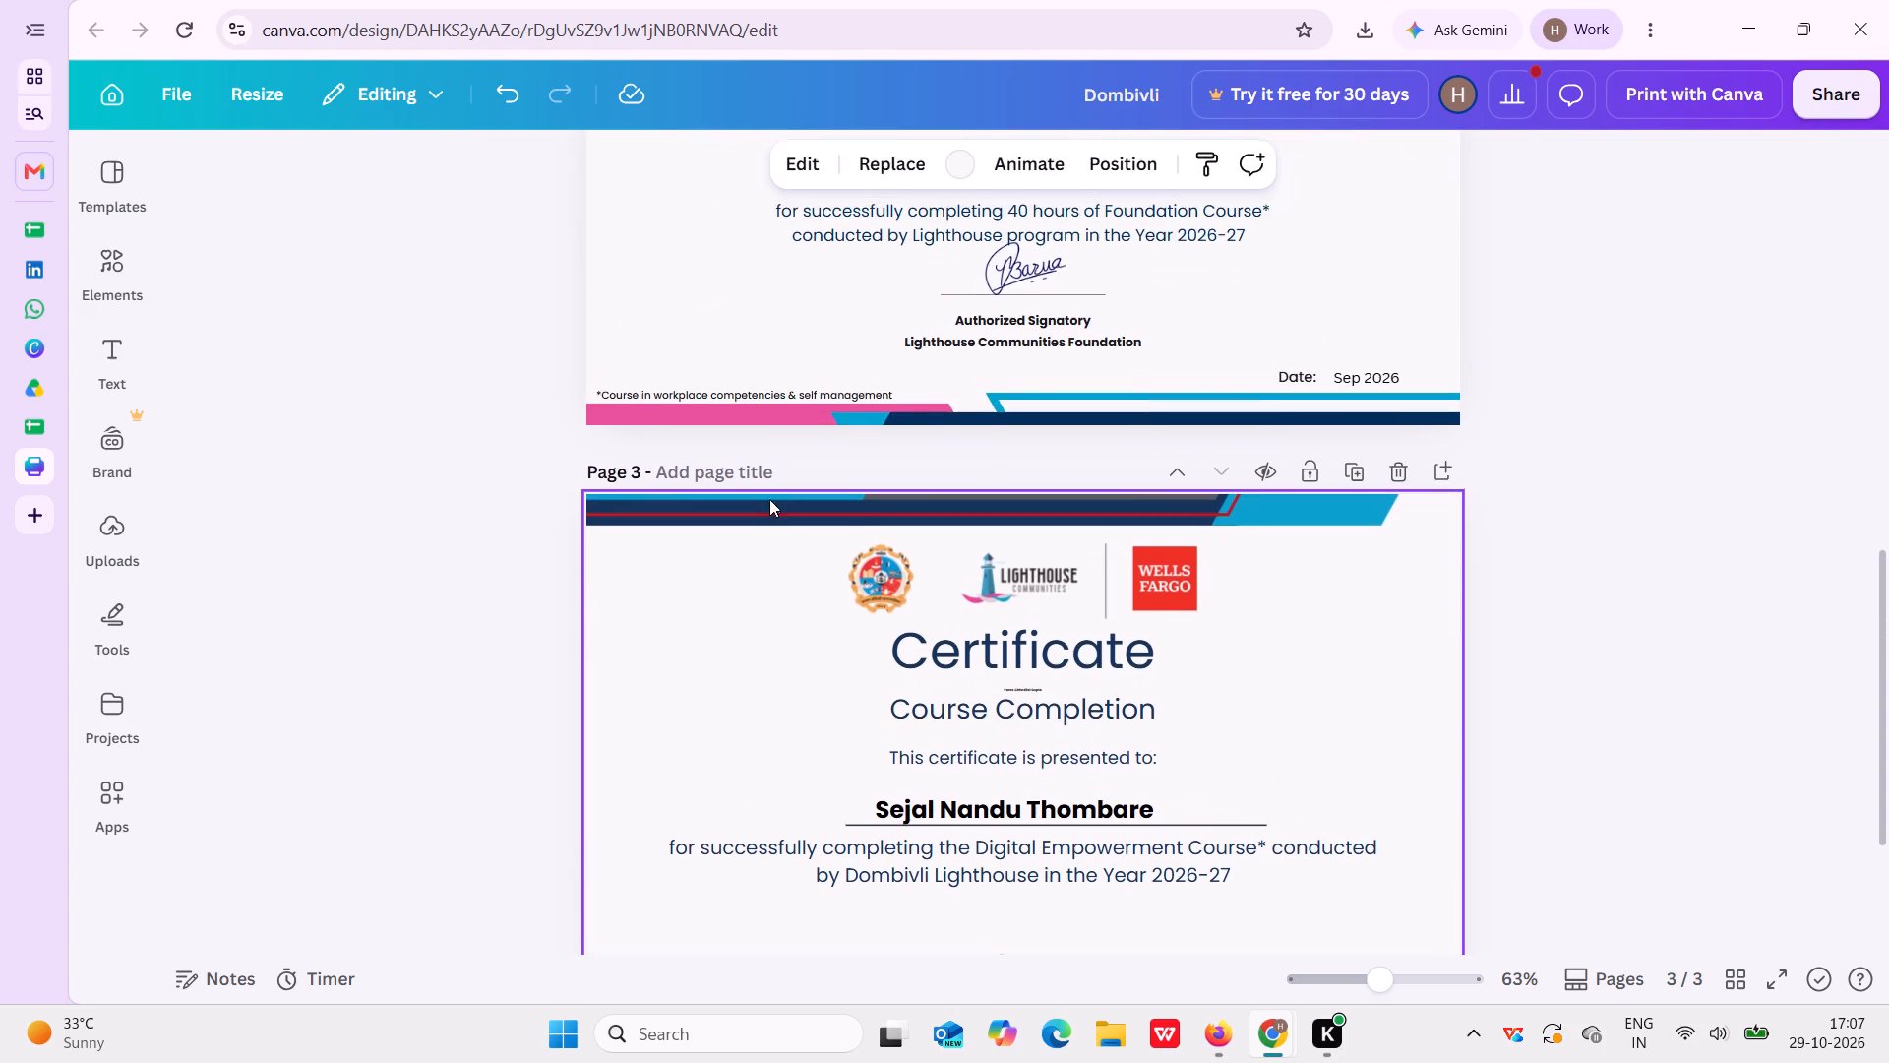
scroll(769, 499, "up", 2)
left_click(701, 388)
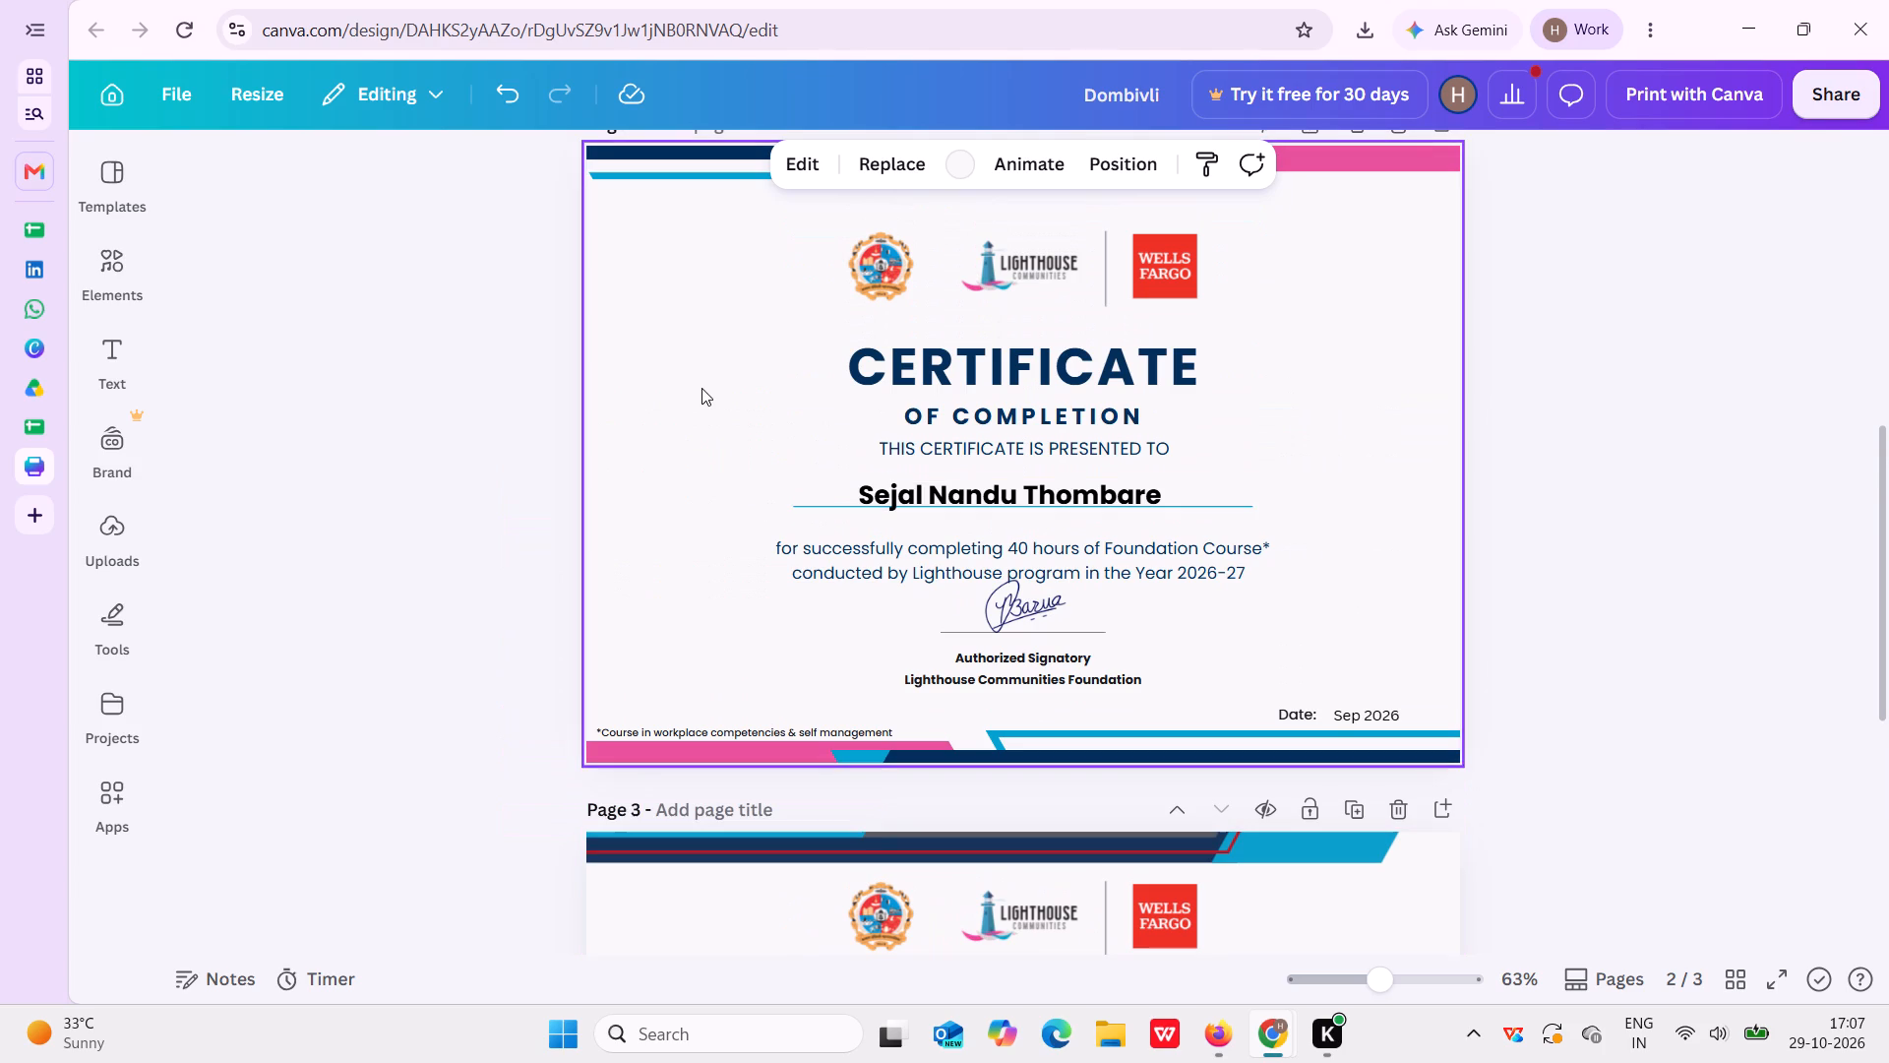
left_click(497, 415)
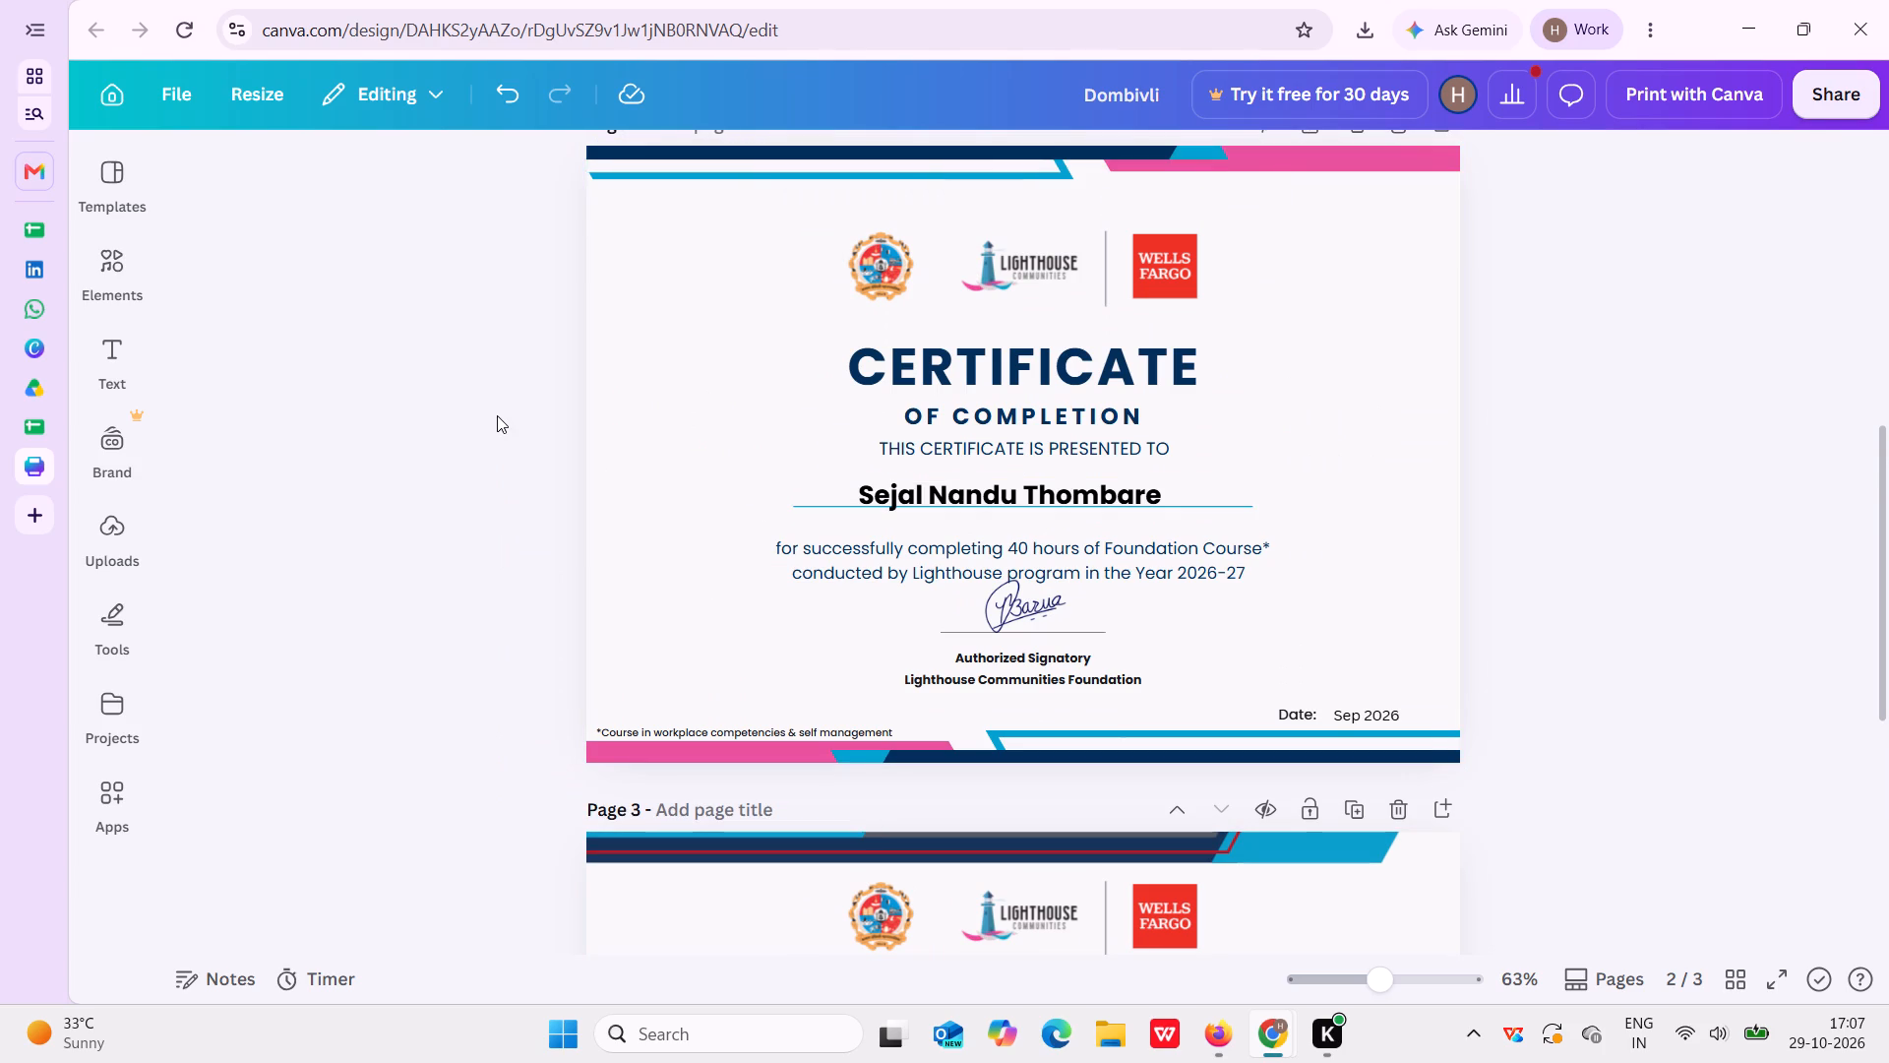
scroll(497, 415, "down", 7)
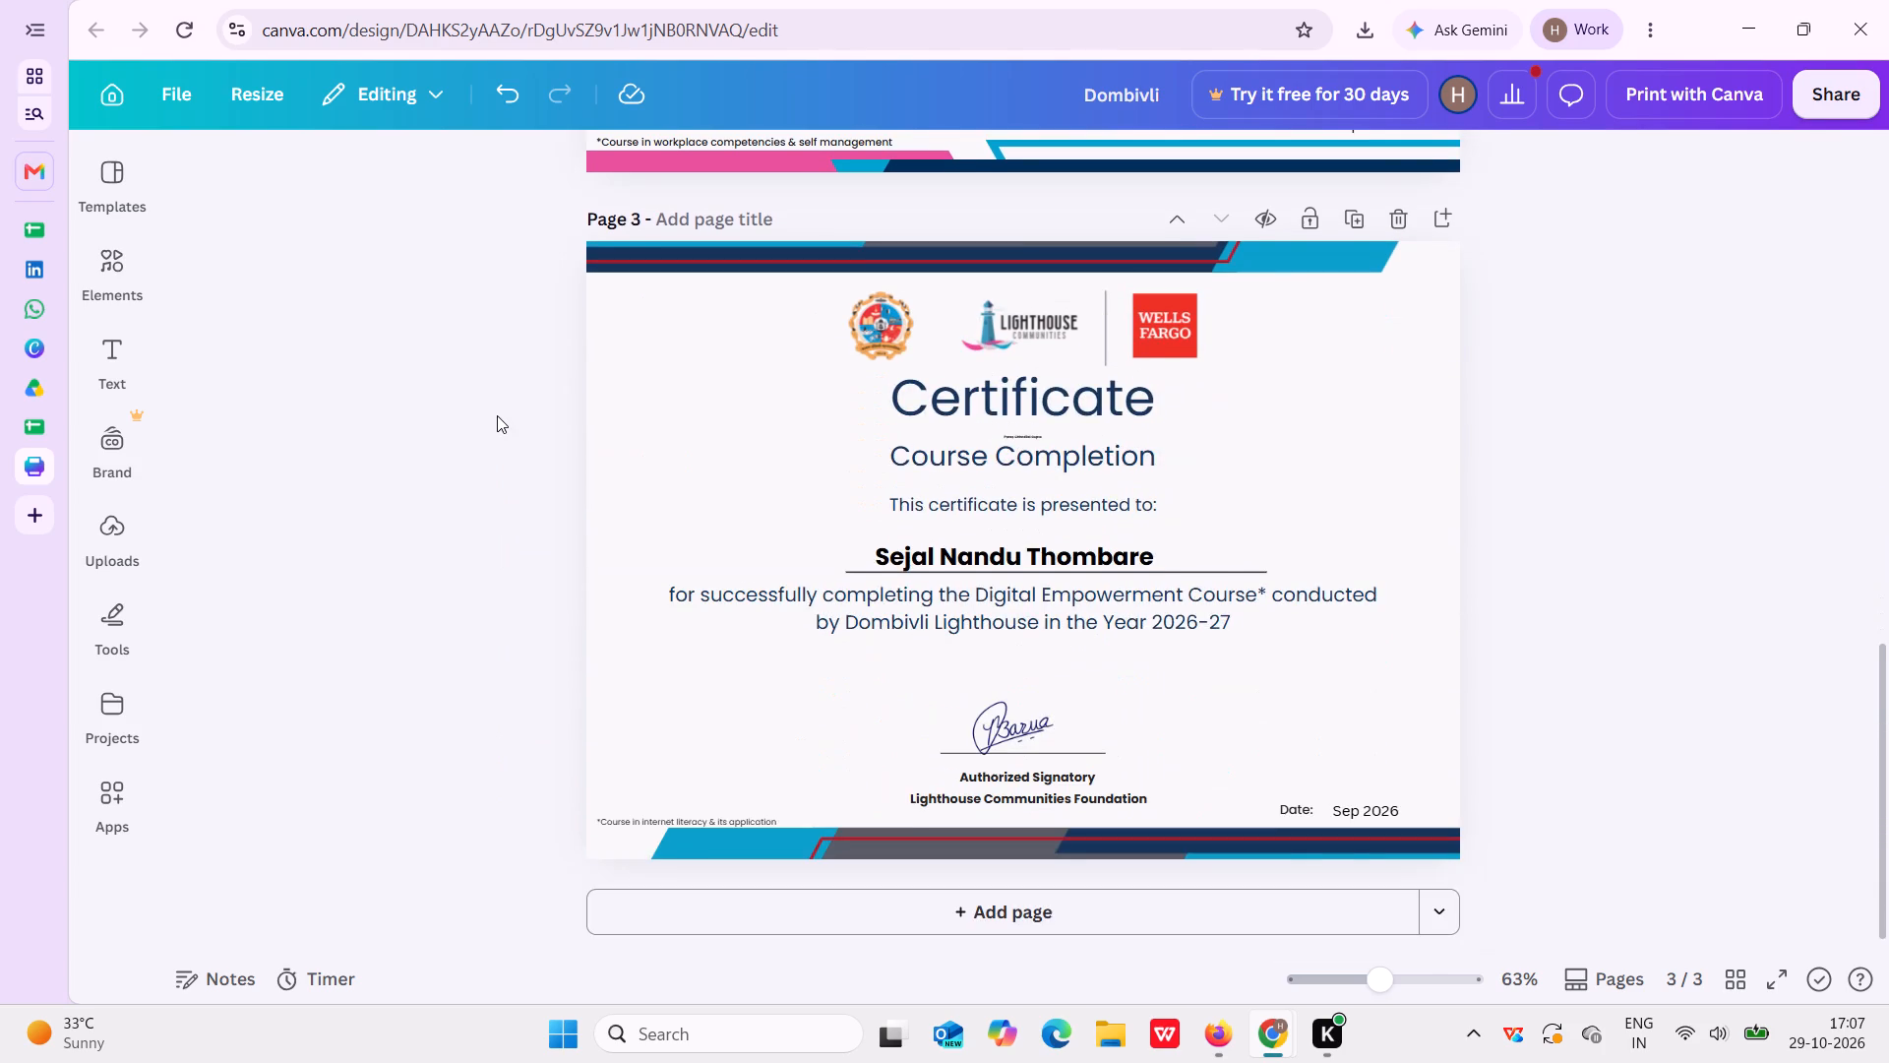
scroll(497, 415, "right", 1)
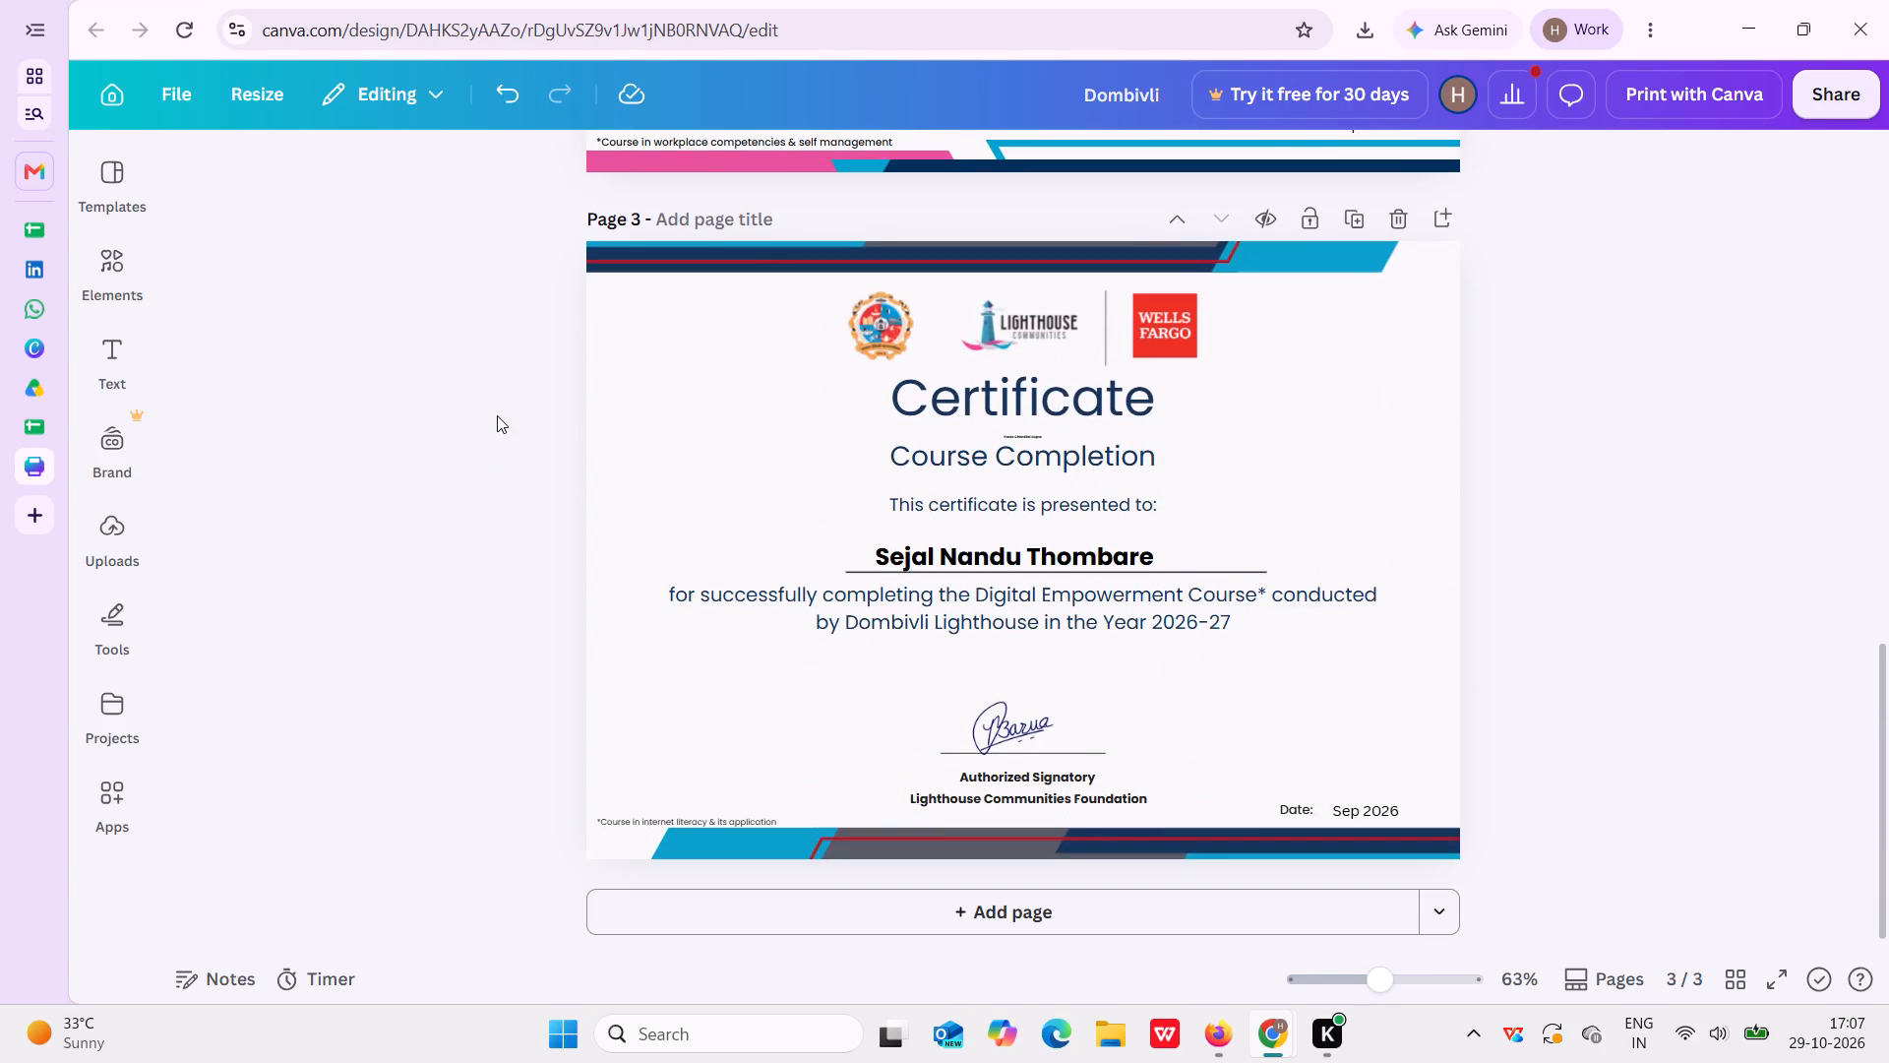
left_click(648, 438)
left_click(432, 423)
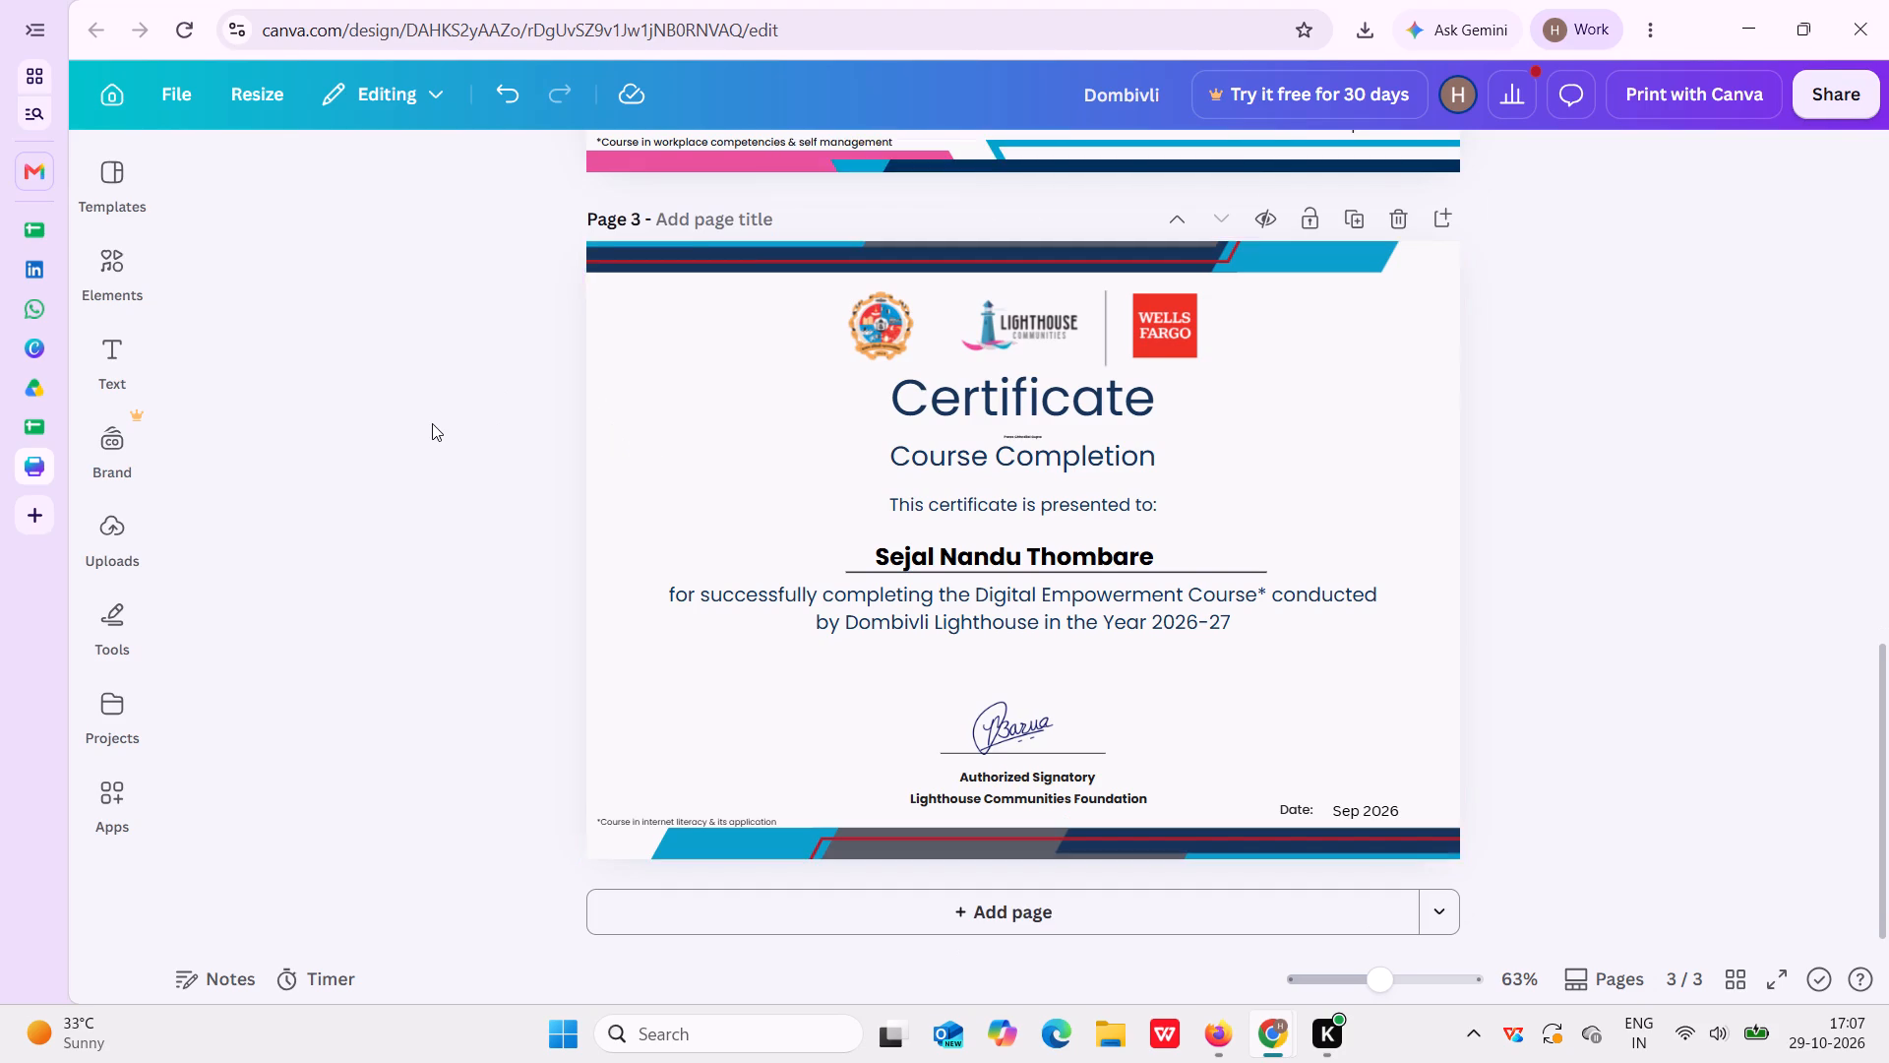
scroll(432, 423, "up", 4)
scroll(432, 423, "down", 3)
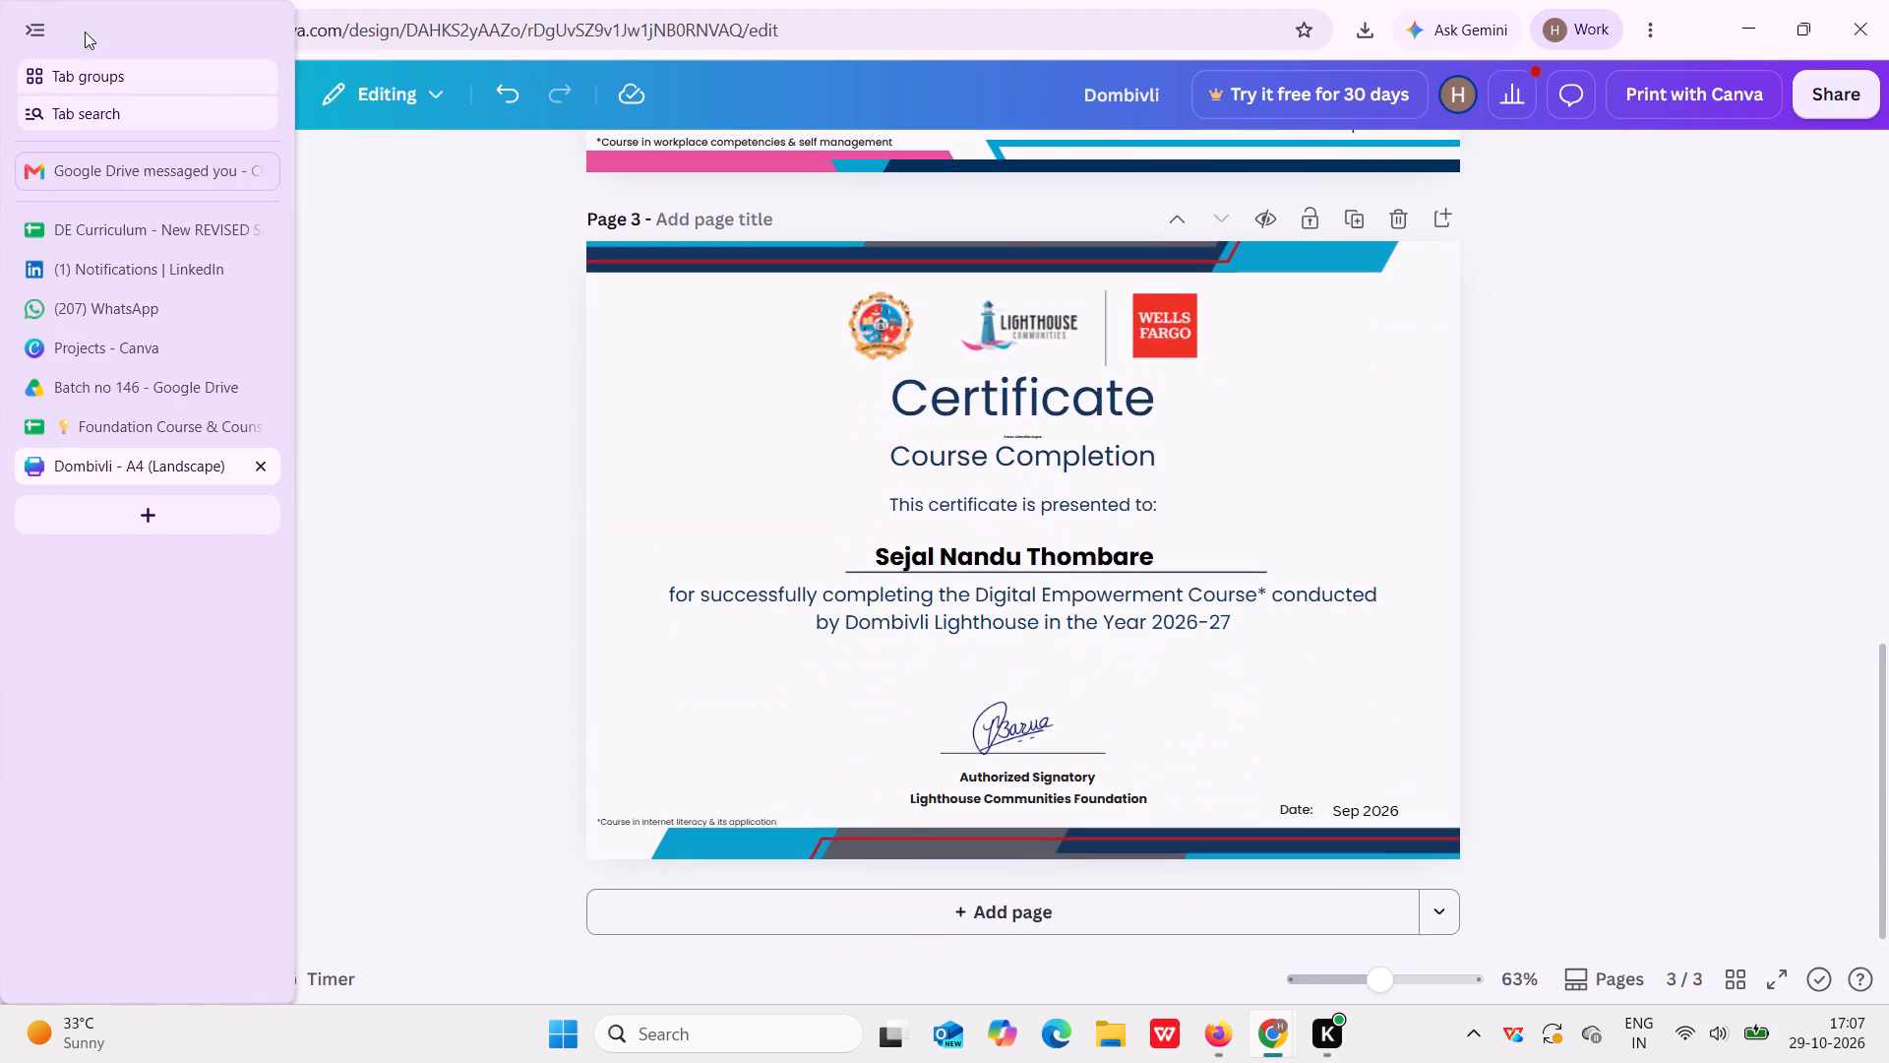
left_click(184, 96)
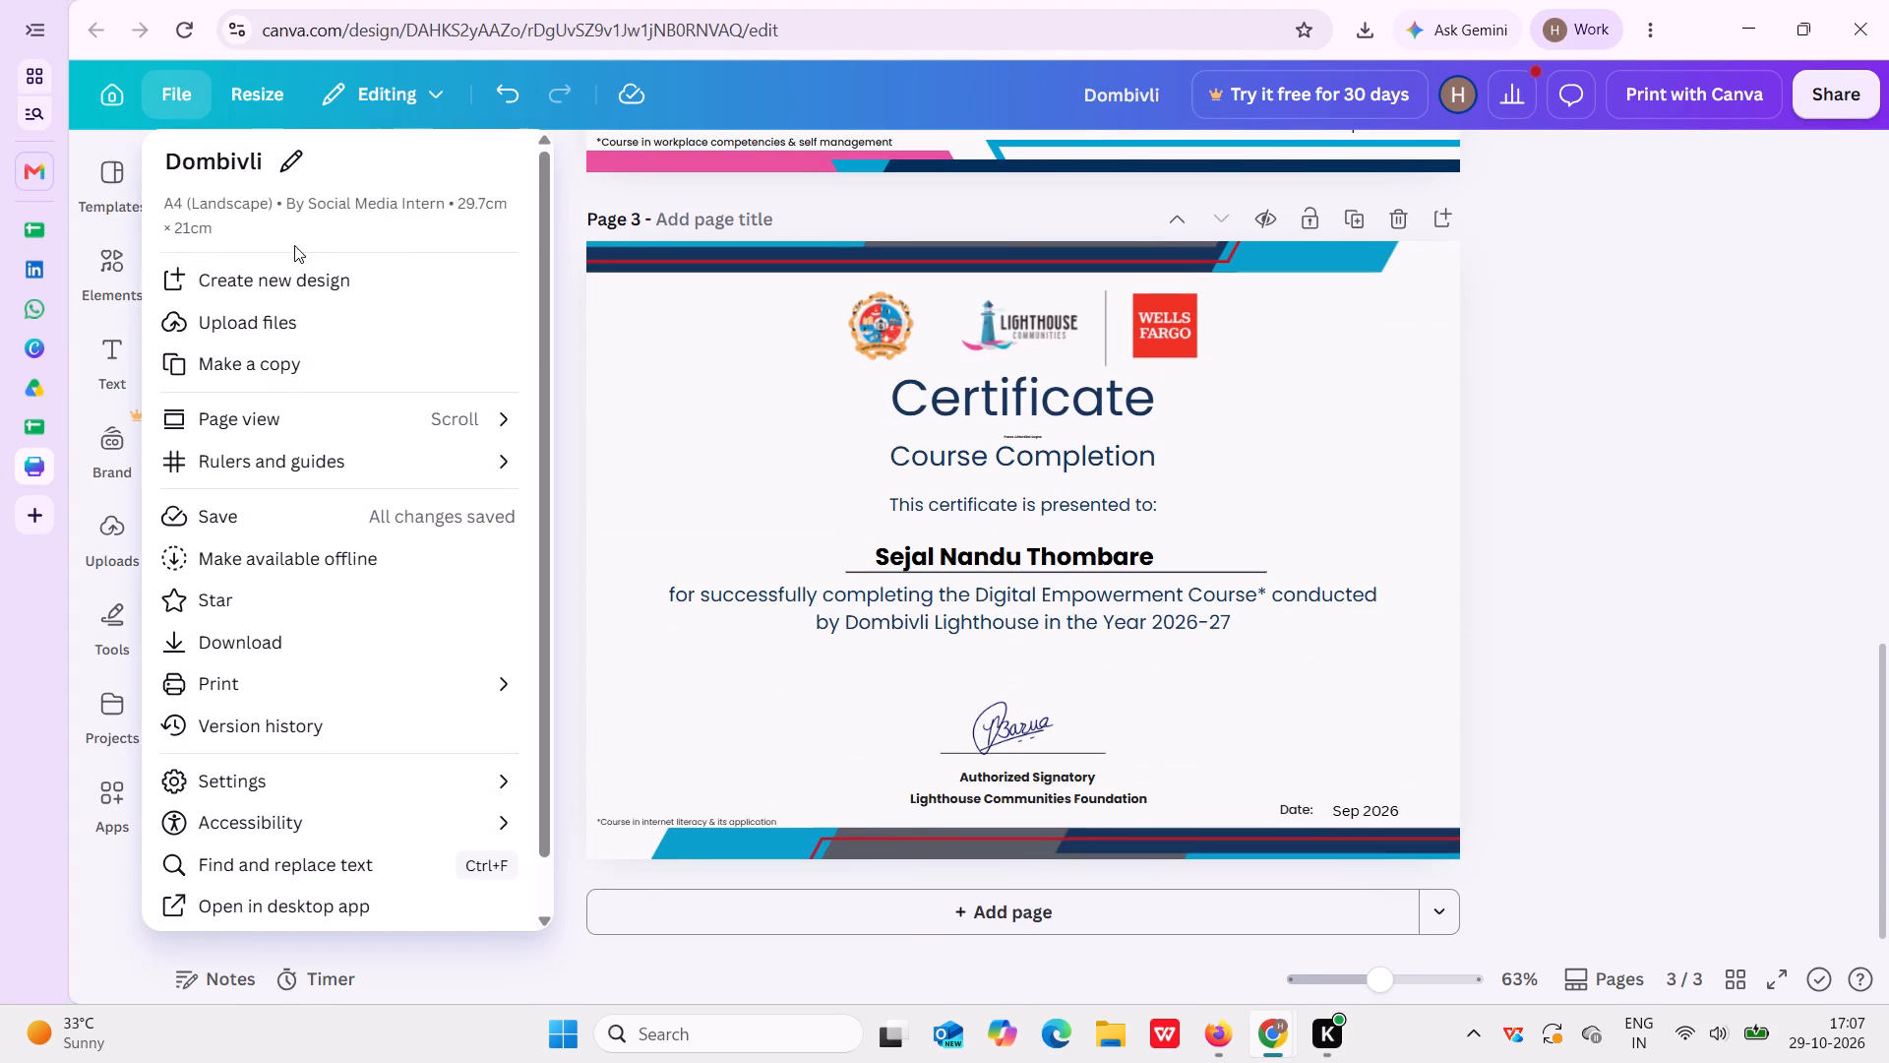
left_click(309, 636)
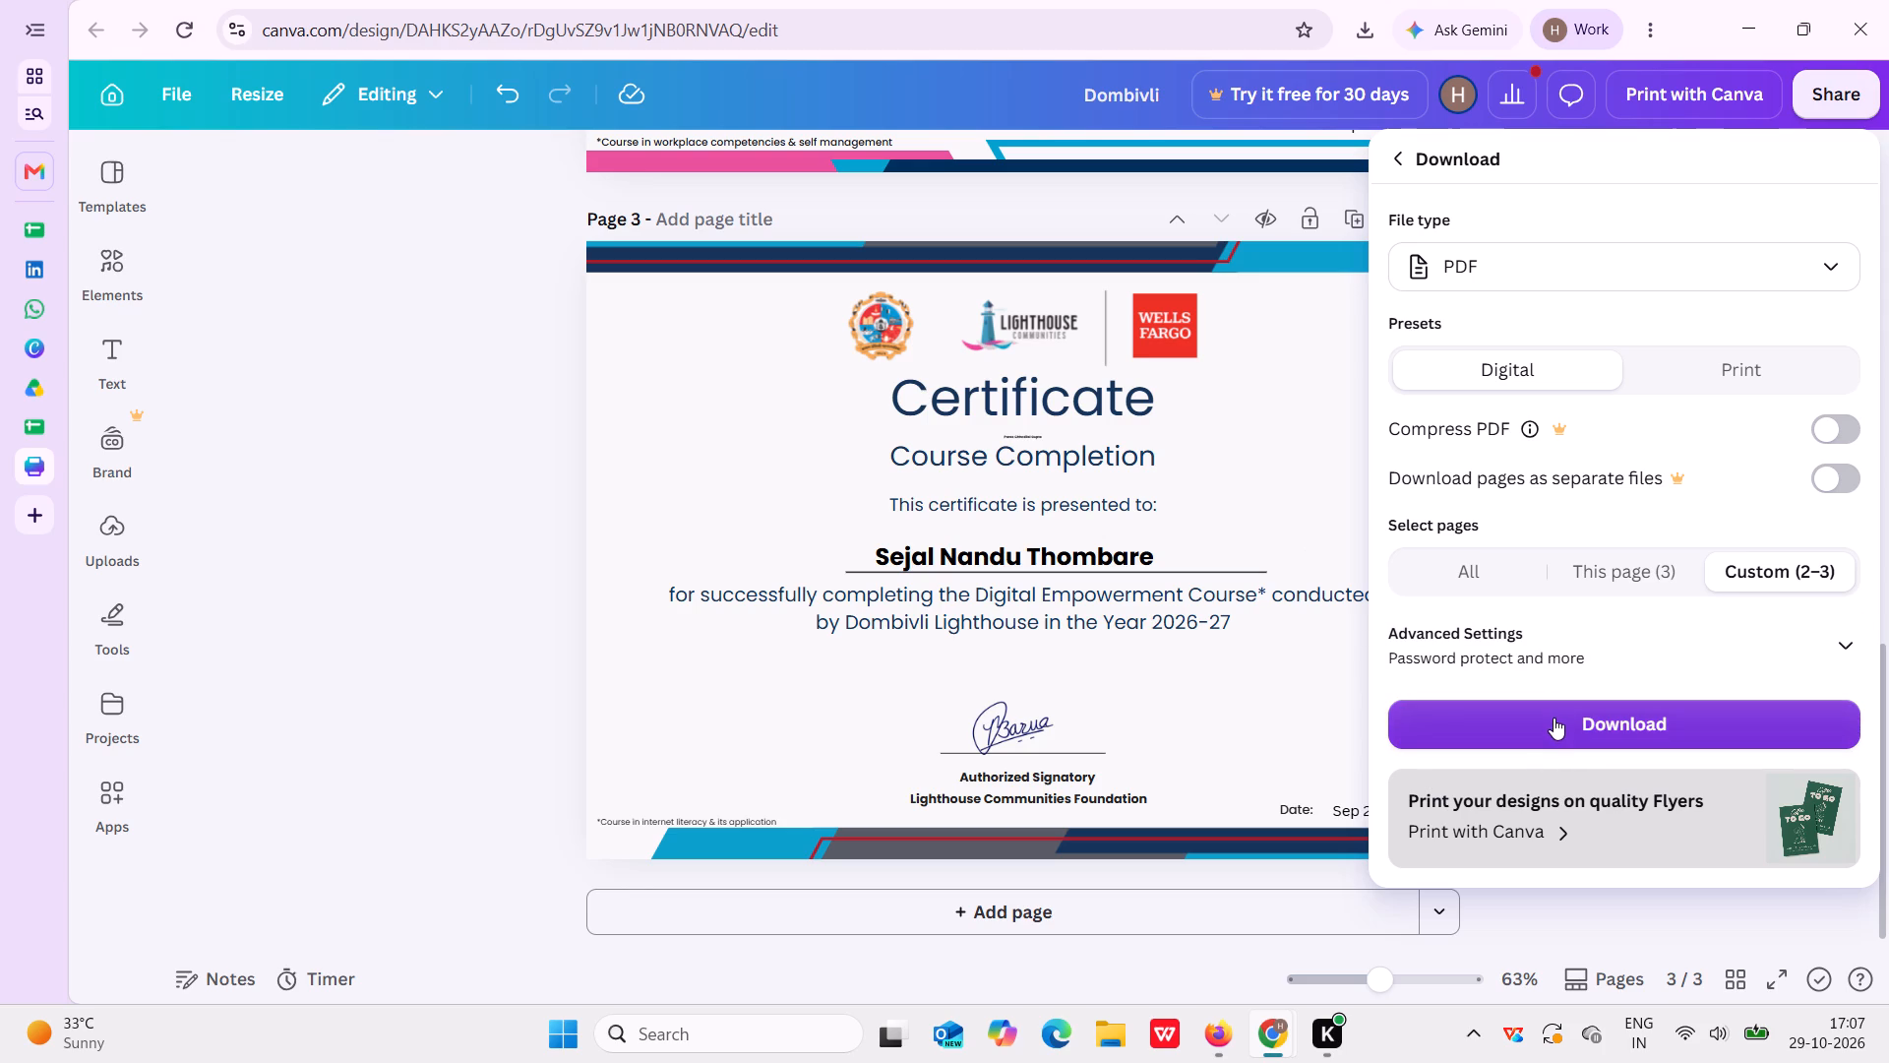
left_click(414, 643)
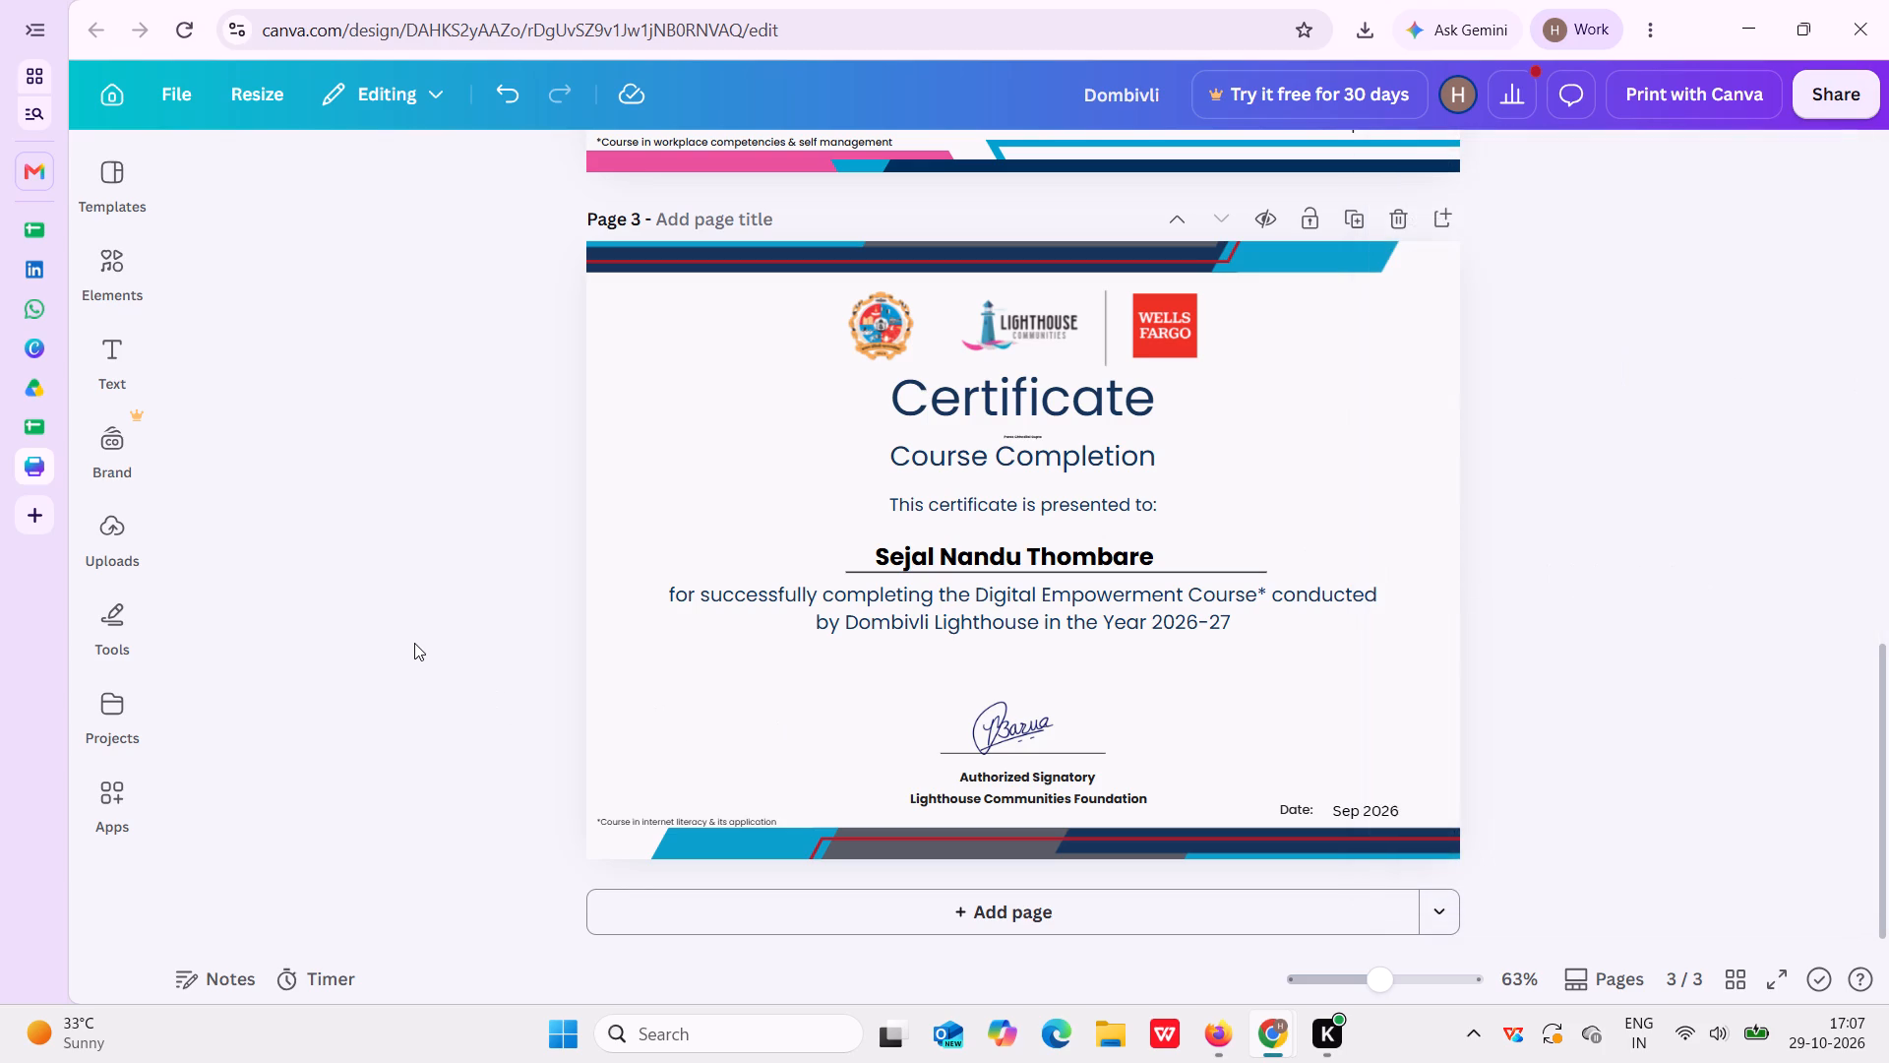
Download pages 2–3 of the Dombivli design as a digital PDF.
scroll(633, 382, "up", 7)
scroll(633, 382, "down", 6)
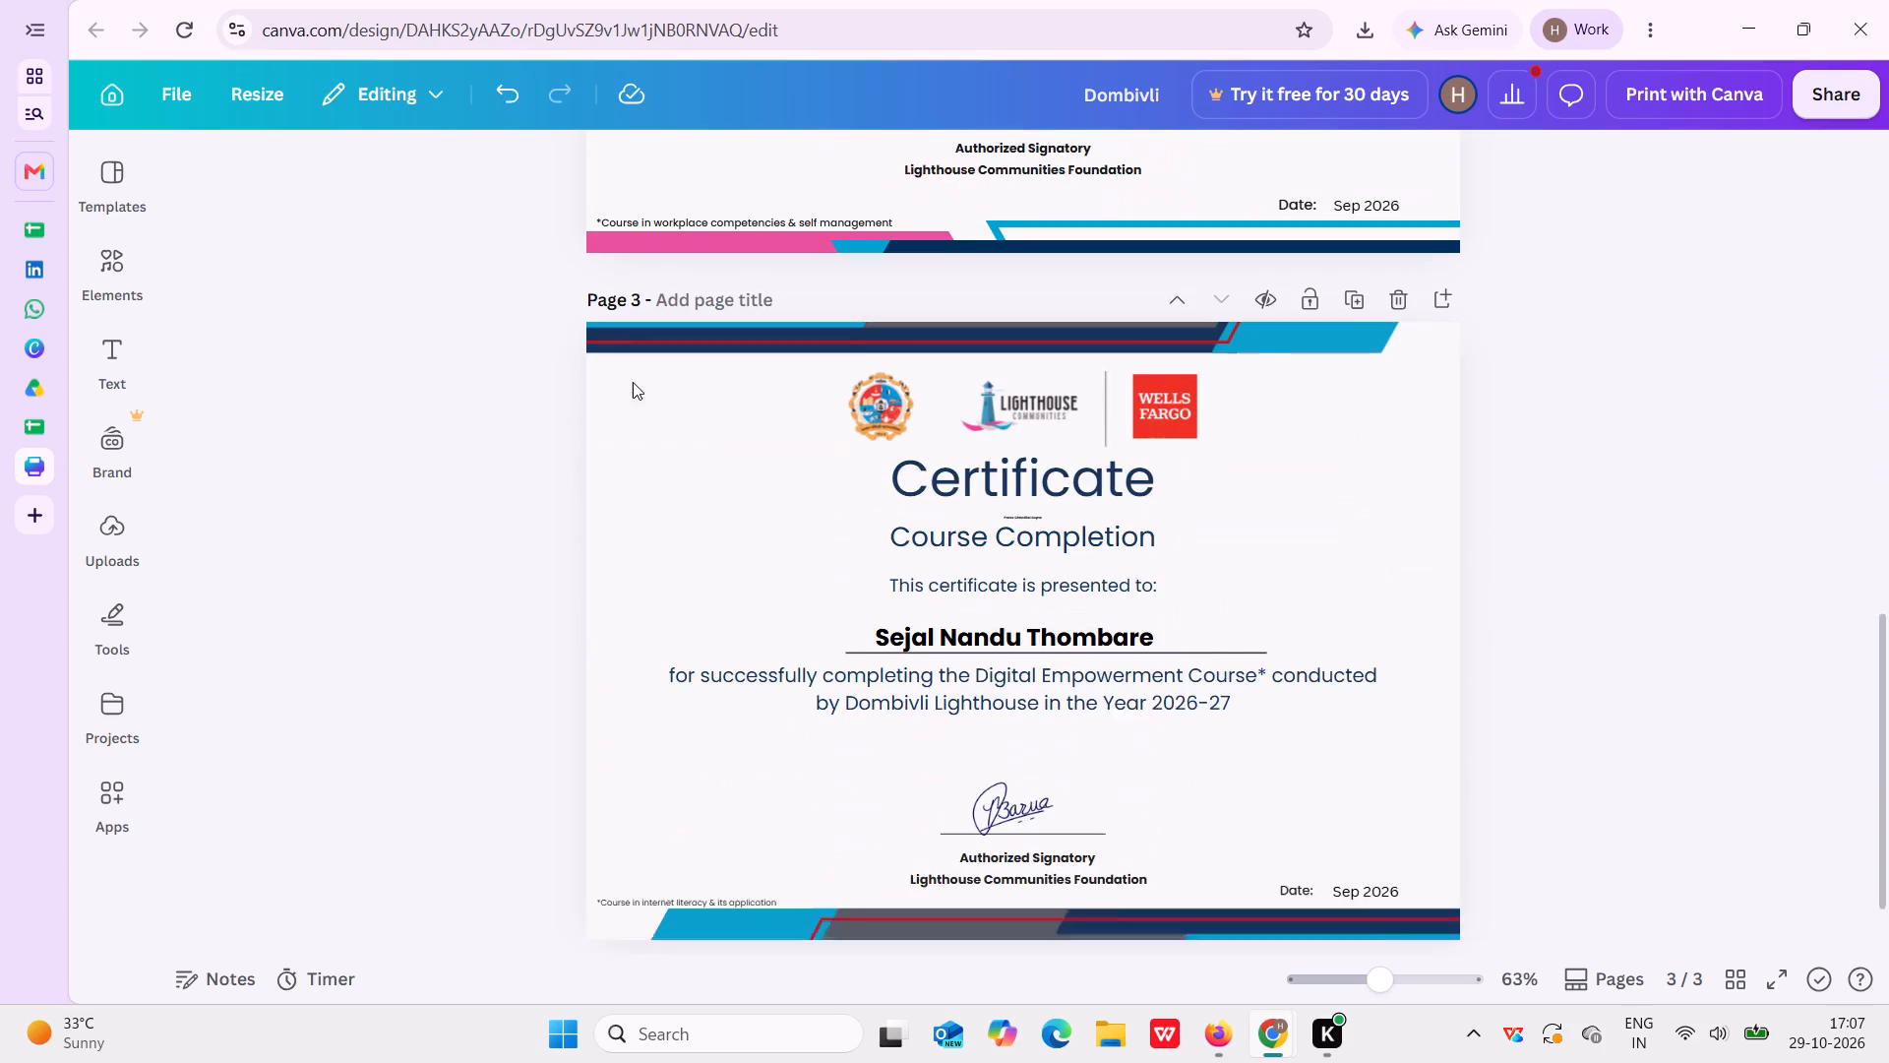
left_click(172, 89)
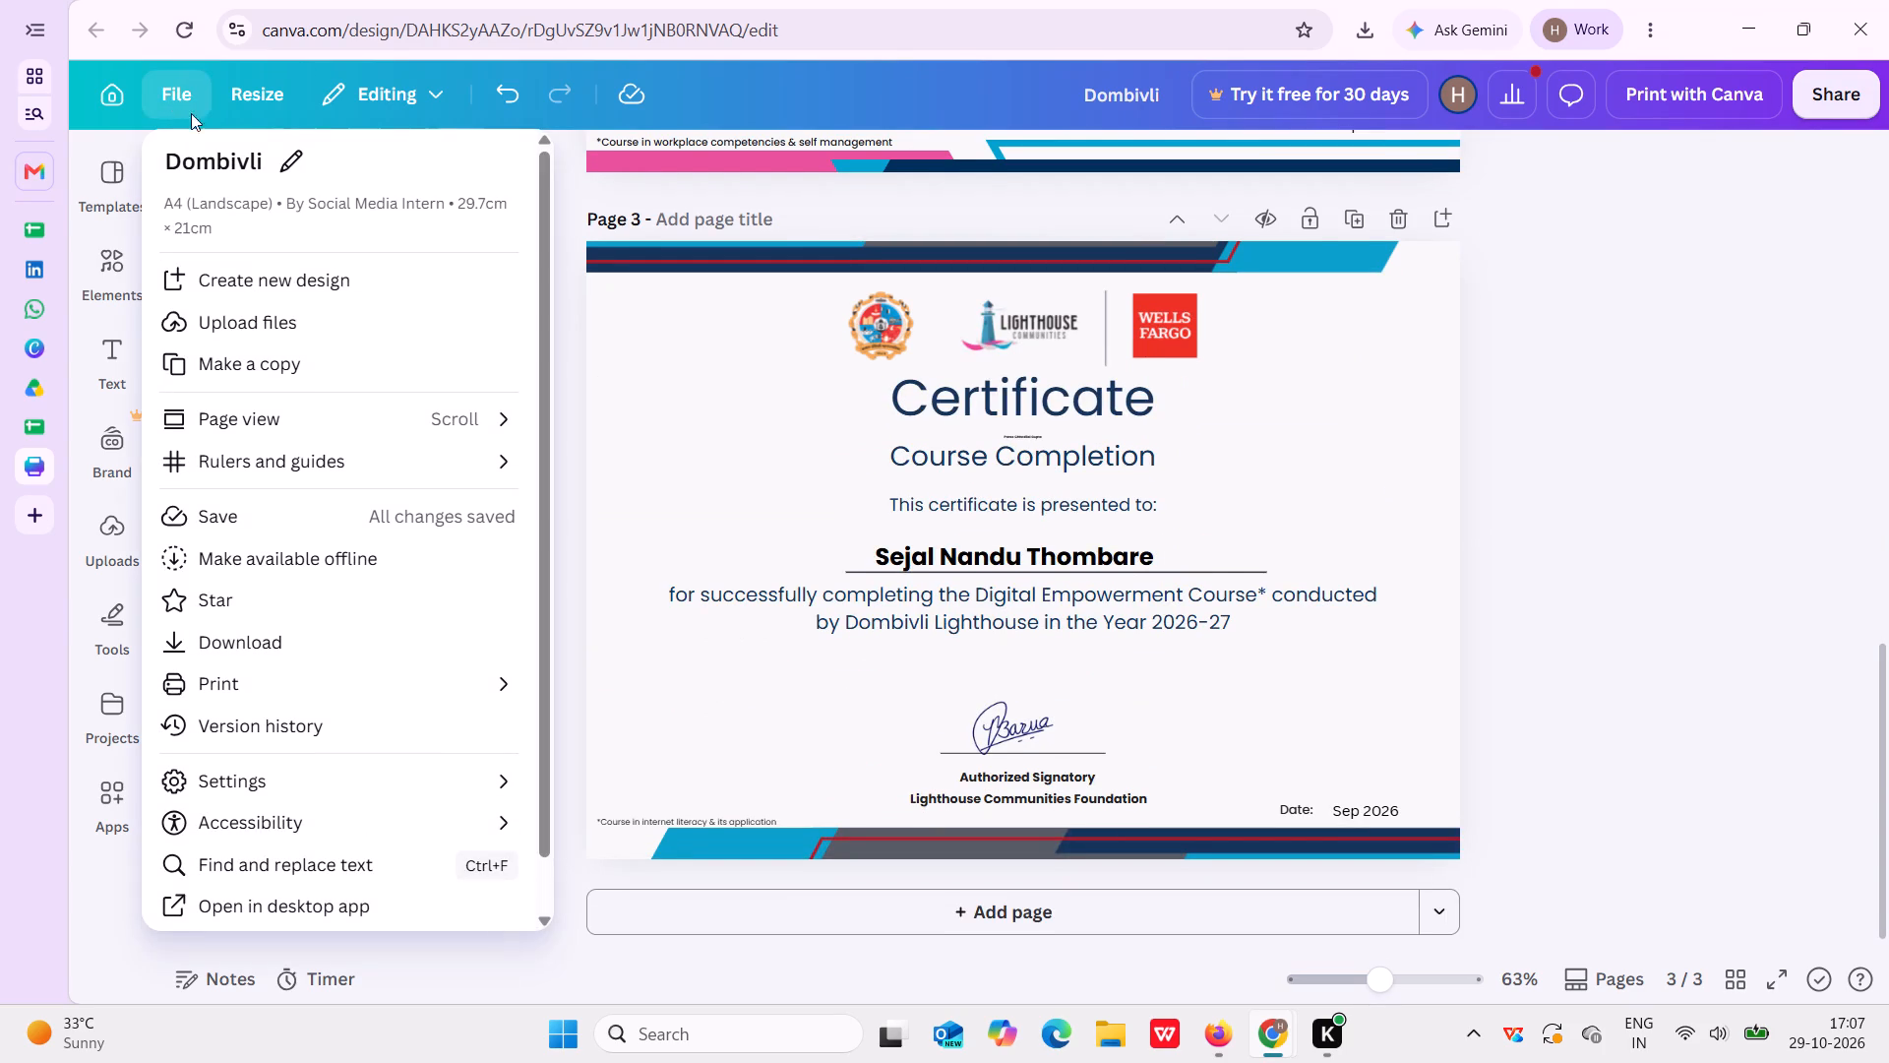
left_click(259, 637)
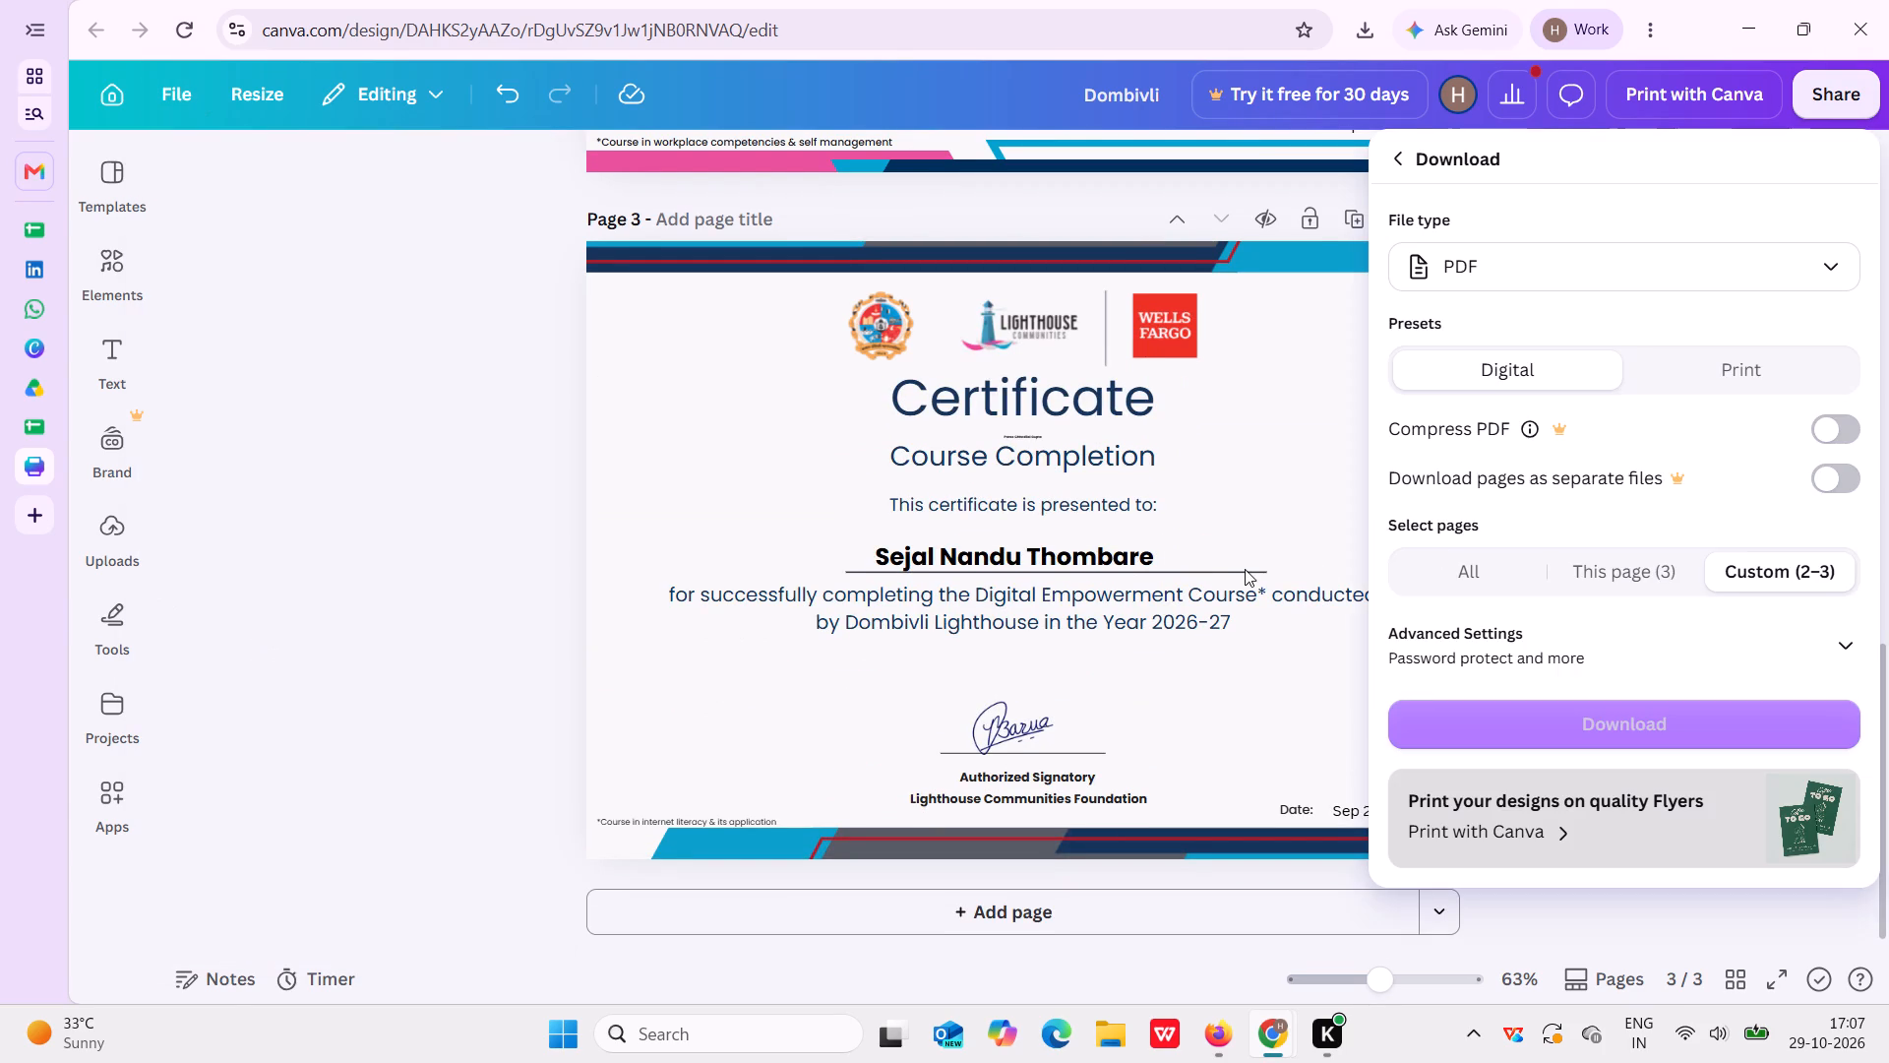
scroll(1647, 520, "down", 2)
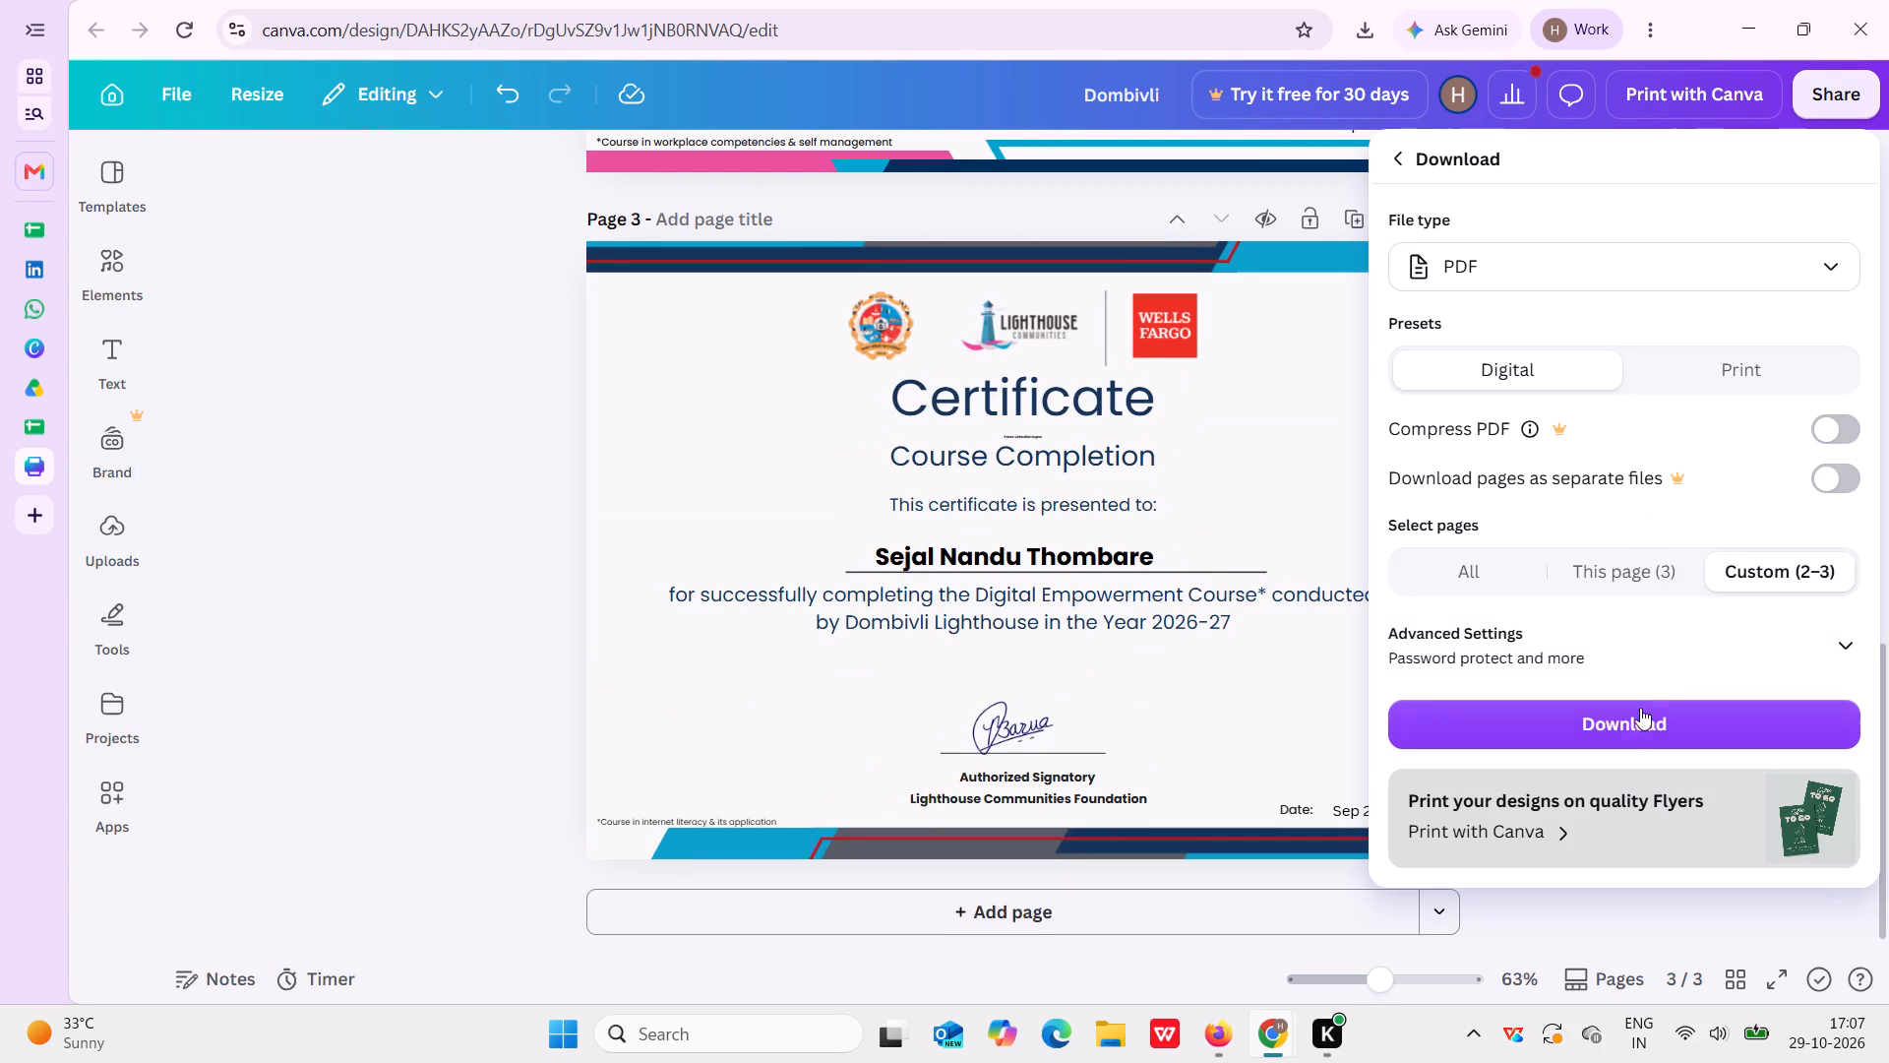
left_click(1639, 722)
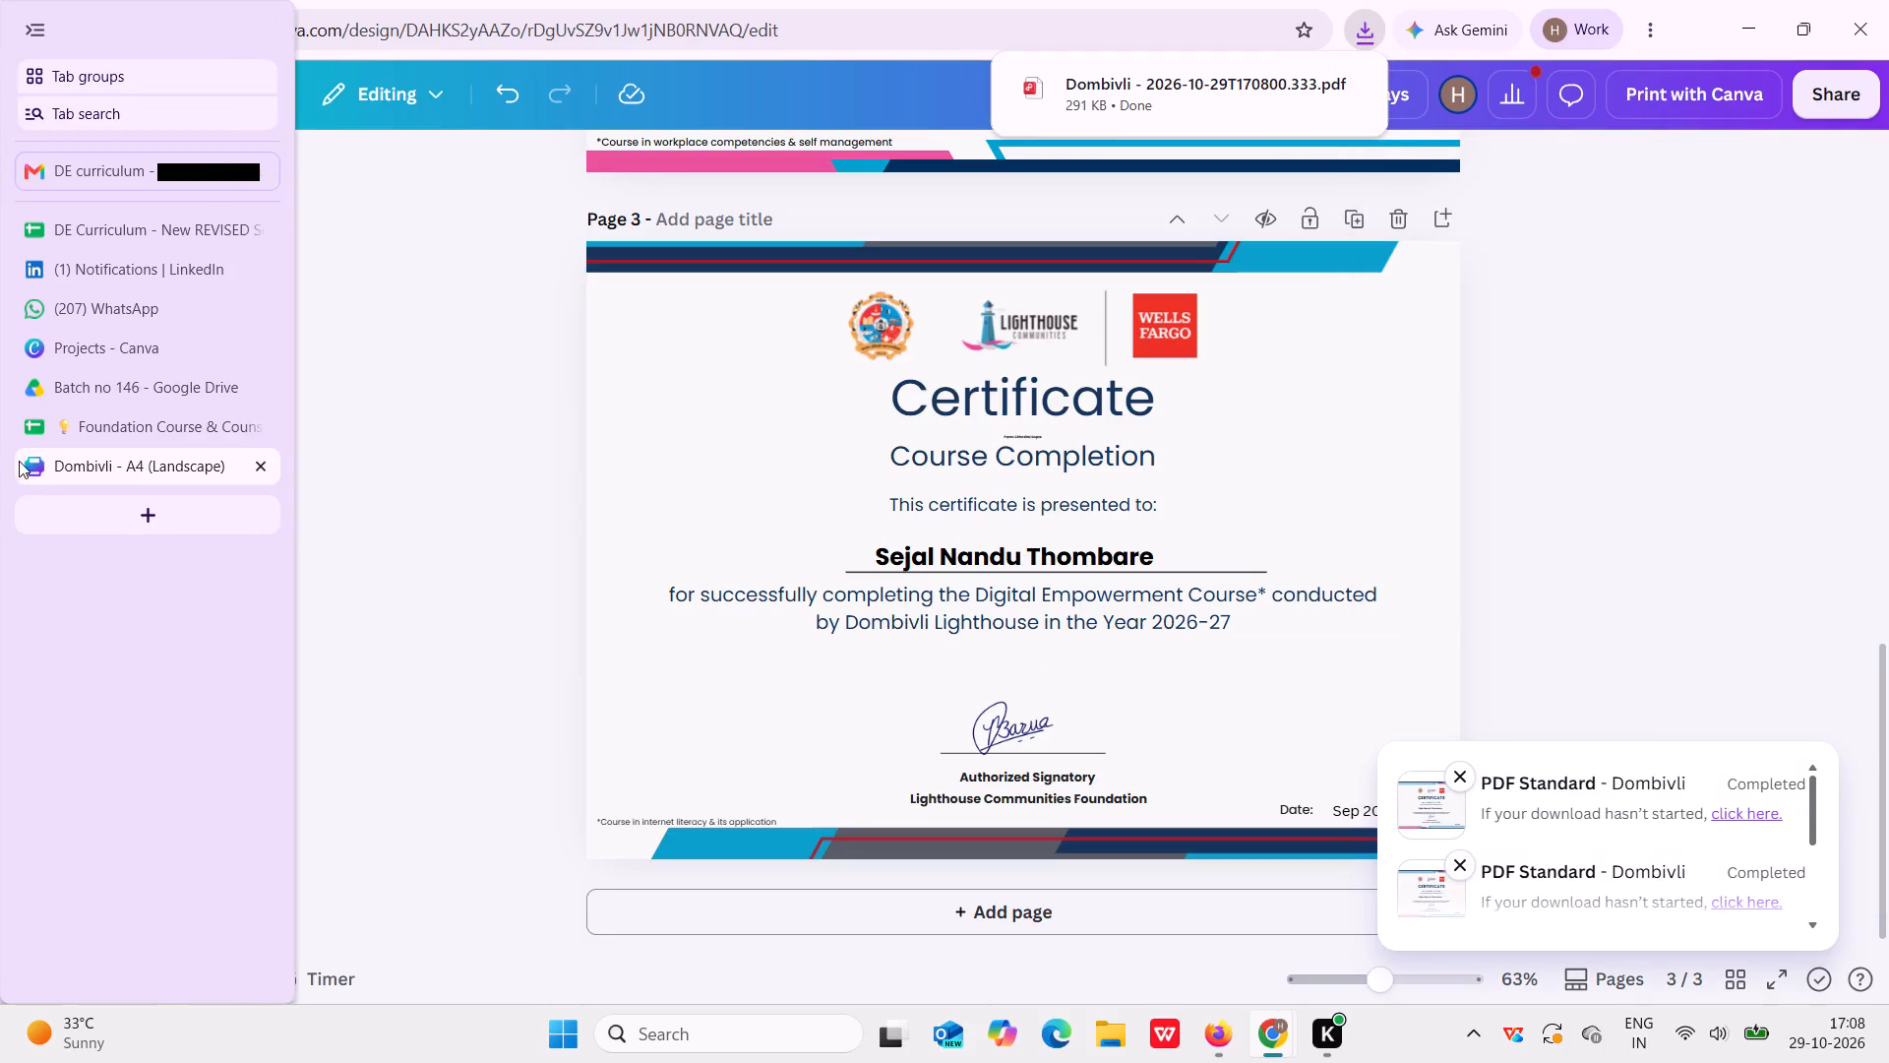
Switch to Google Drive and upload the newly downloaded Dombivli PDF to the Batch no 146 folder.
left_click(64, 406)
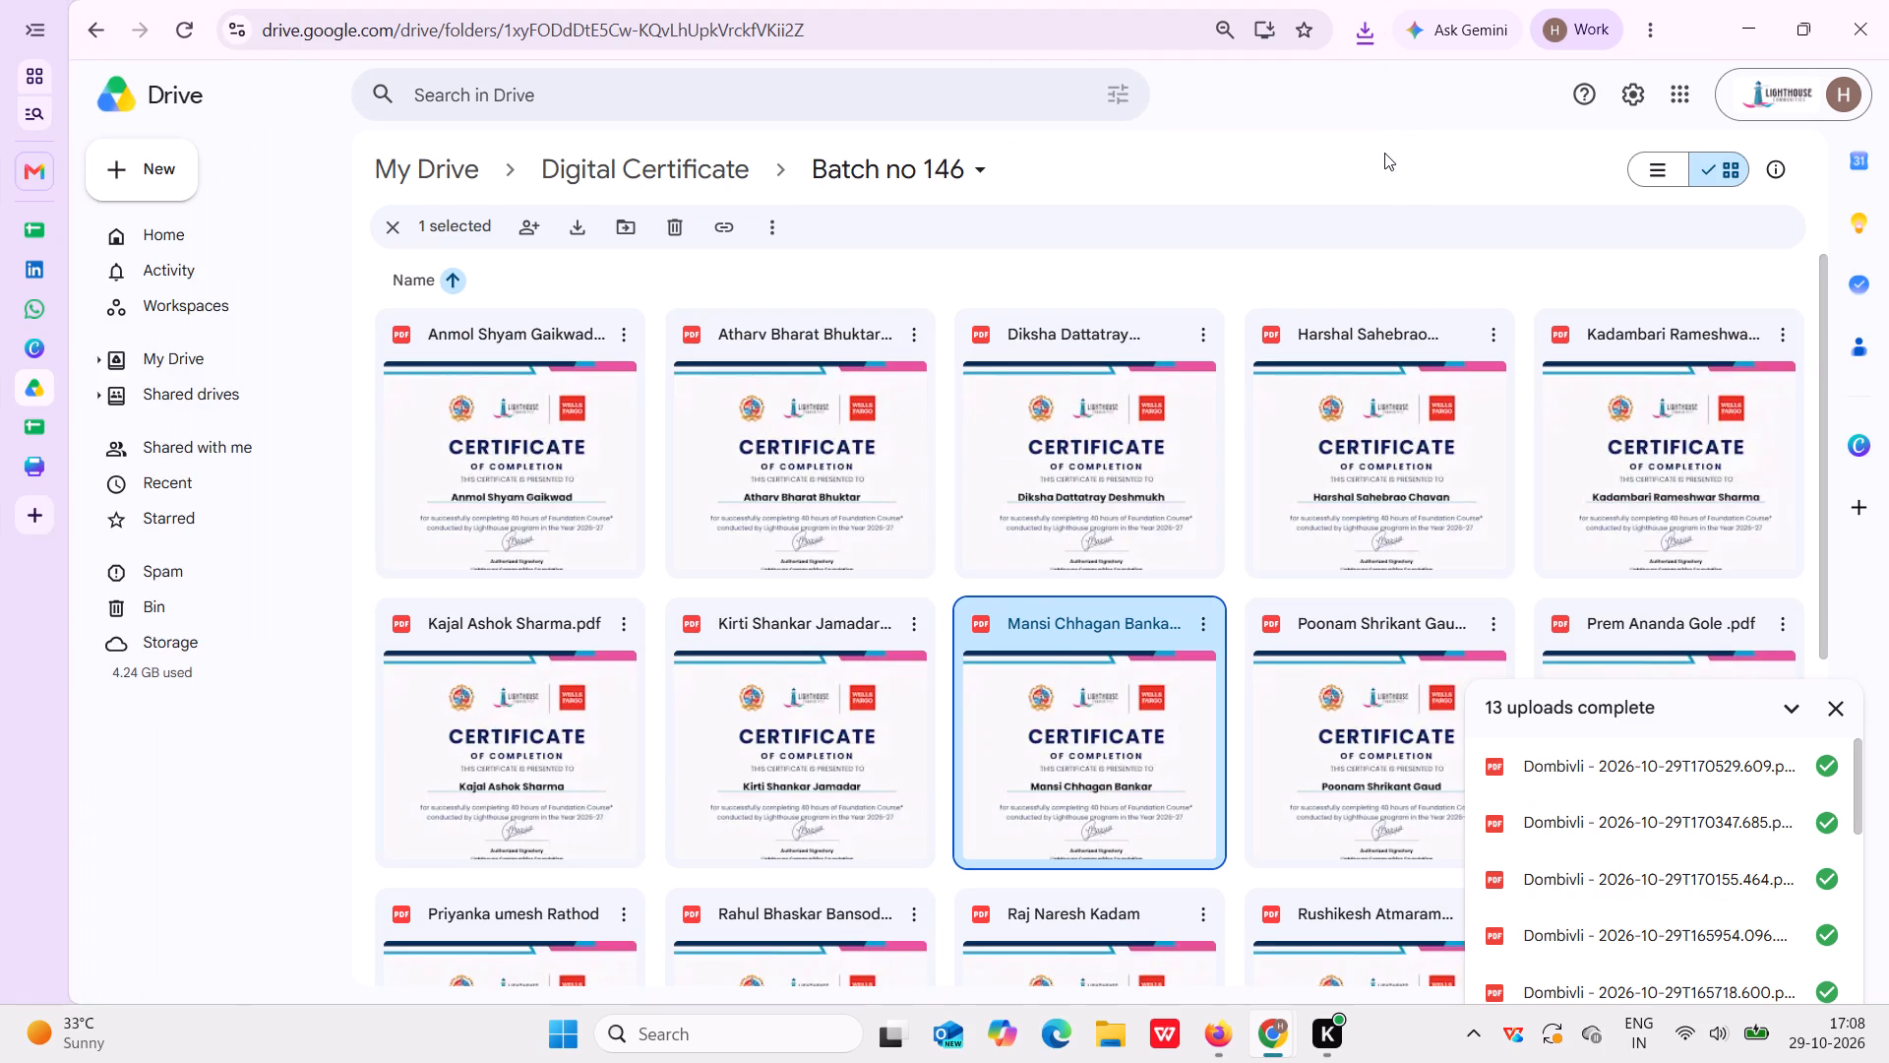
left_click(1361, 31)
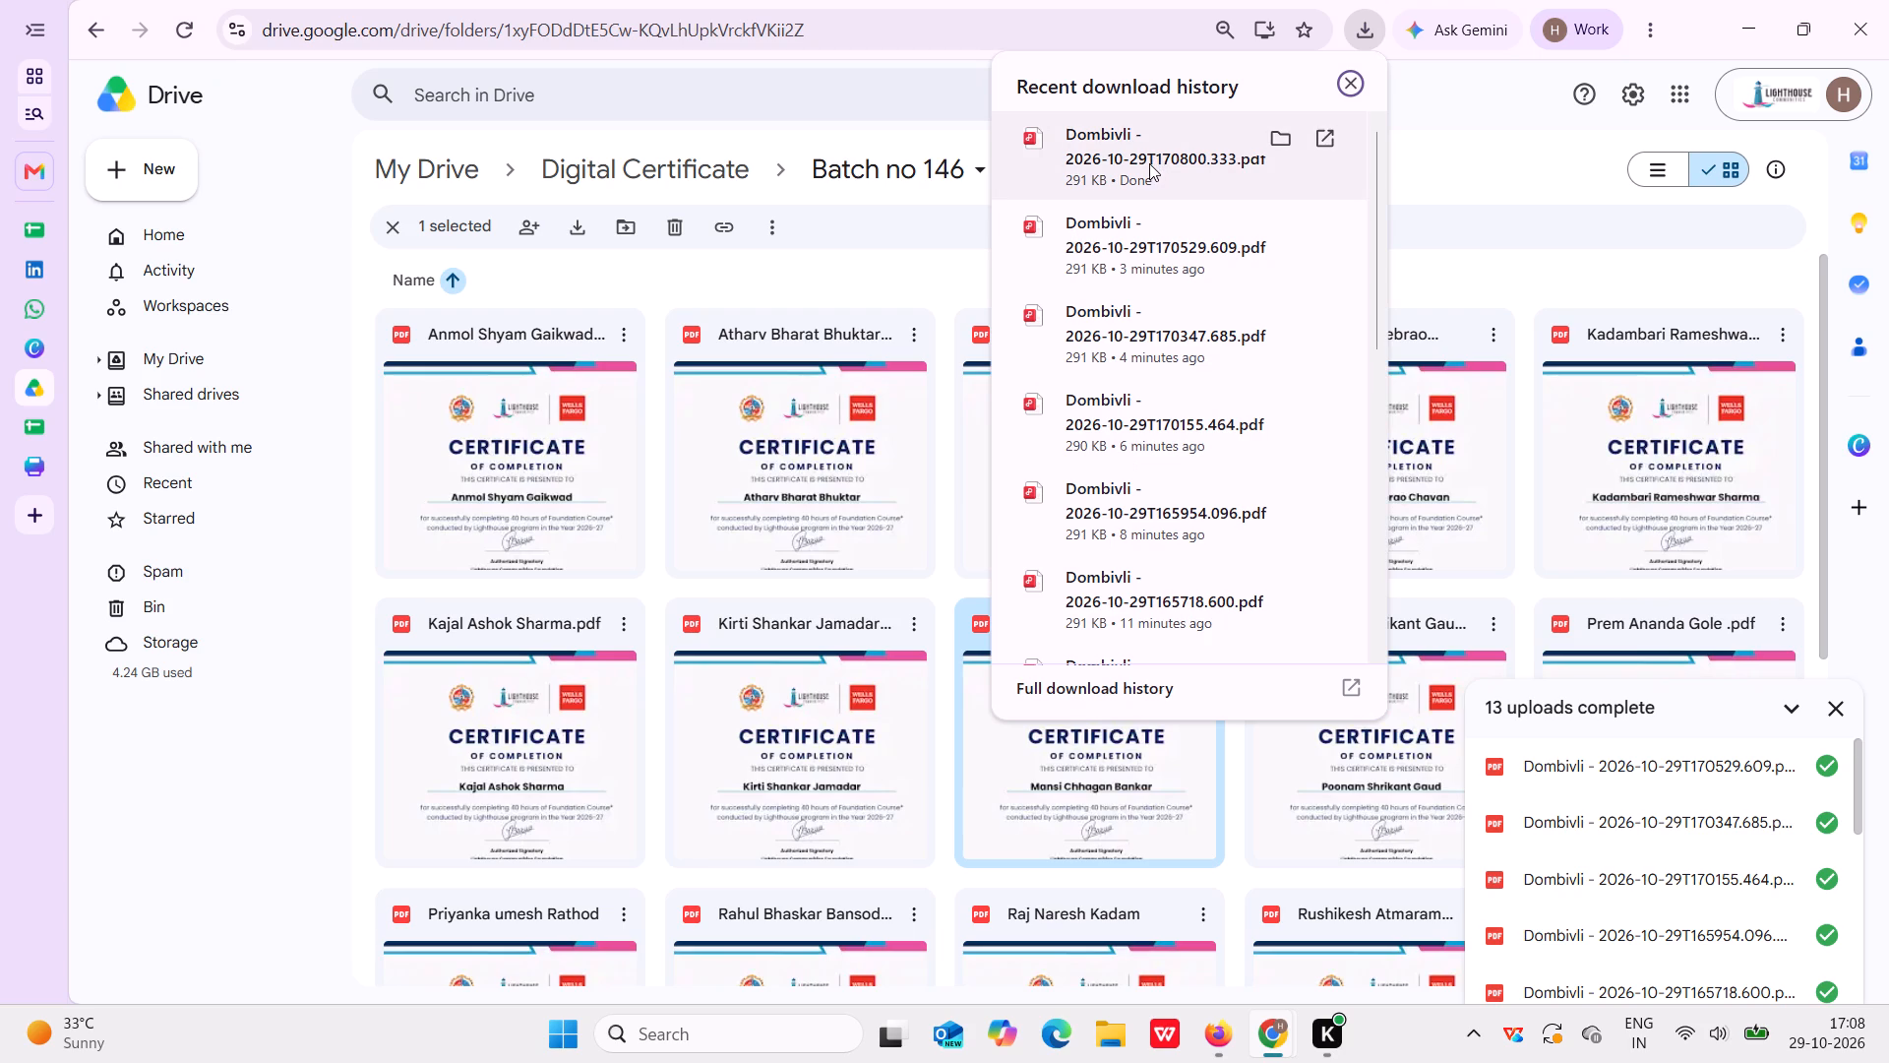
left_click_drag(1195, 168, 765, 366)
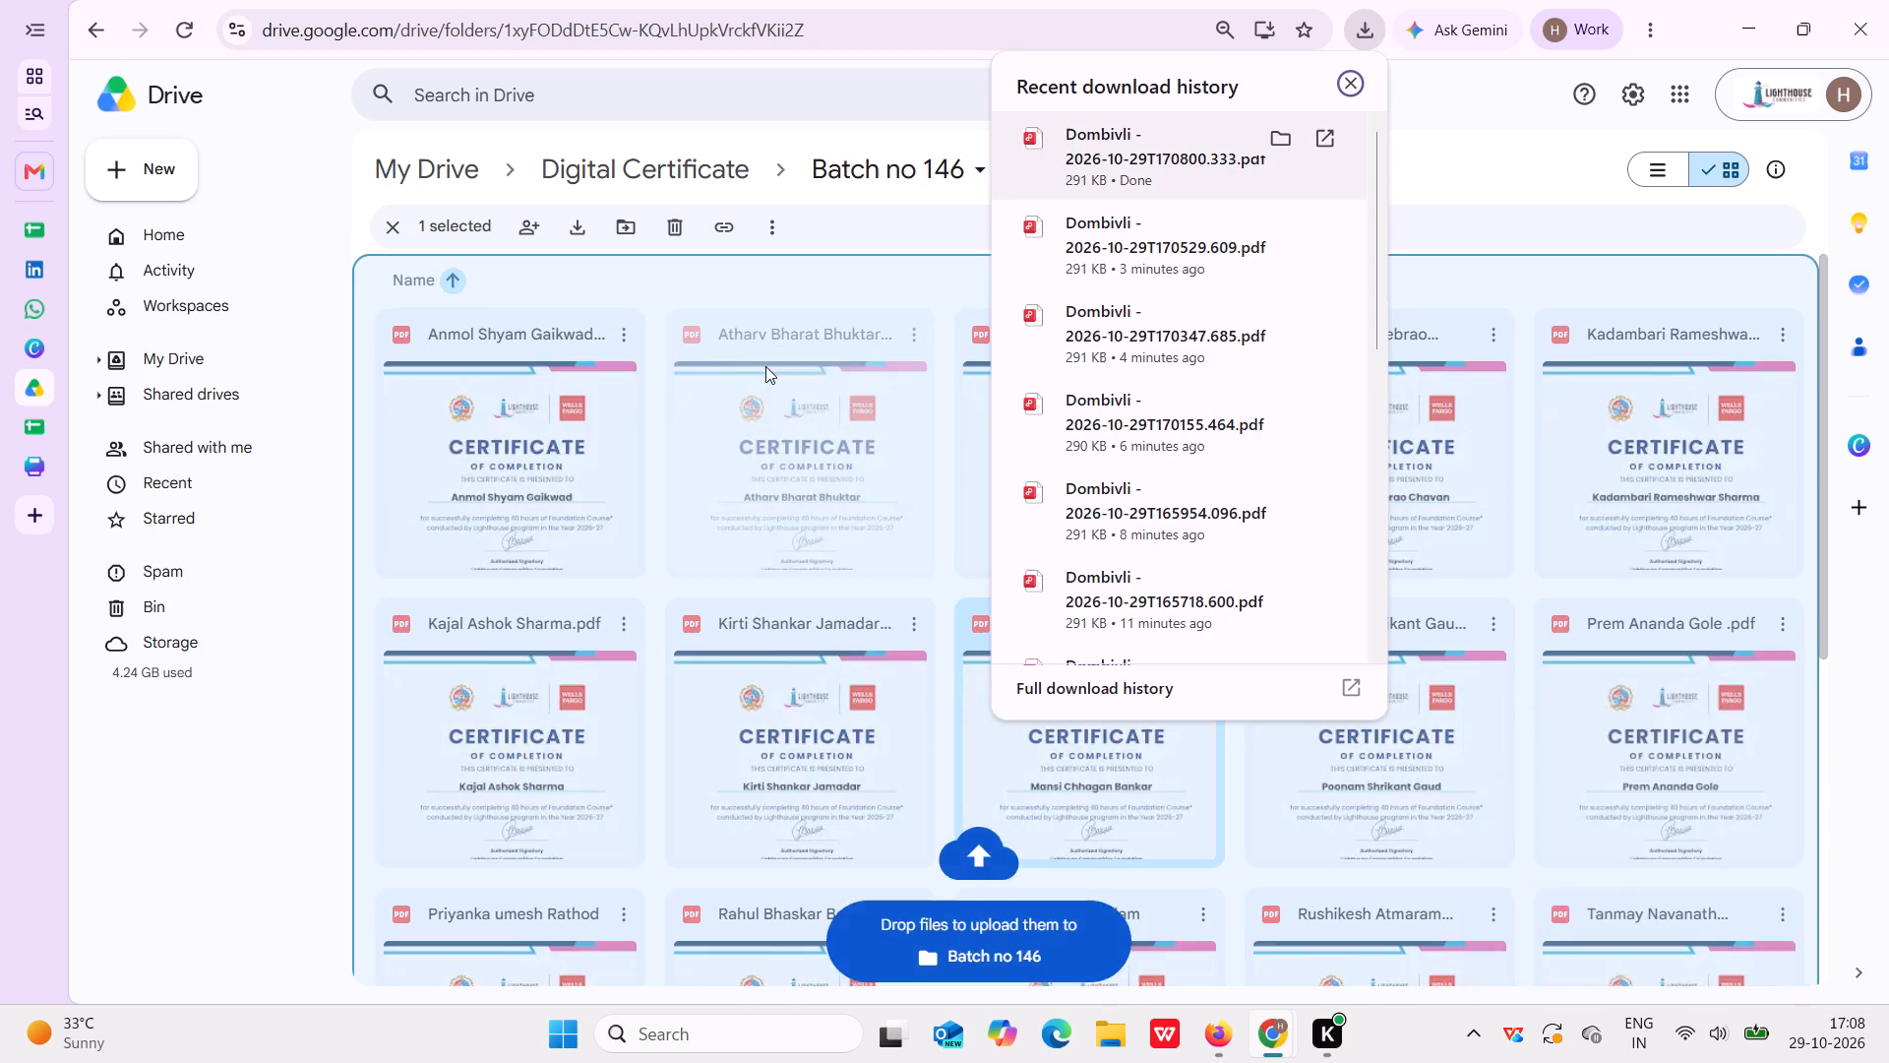
left_click(657, 583)
scroll(657, 583, "down", 5)
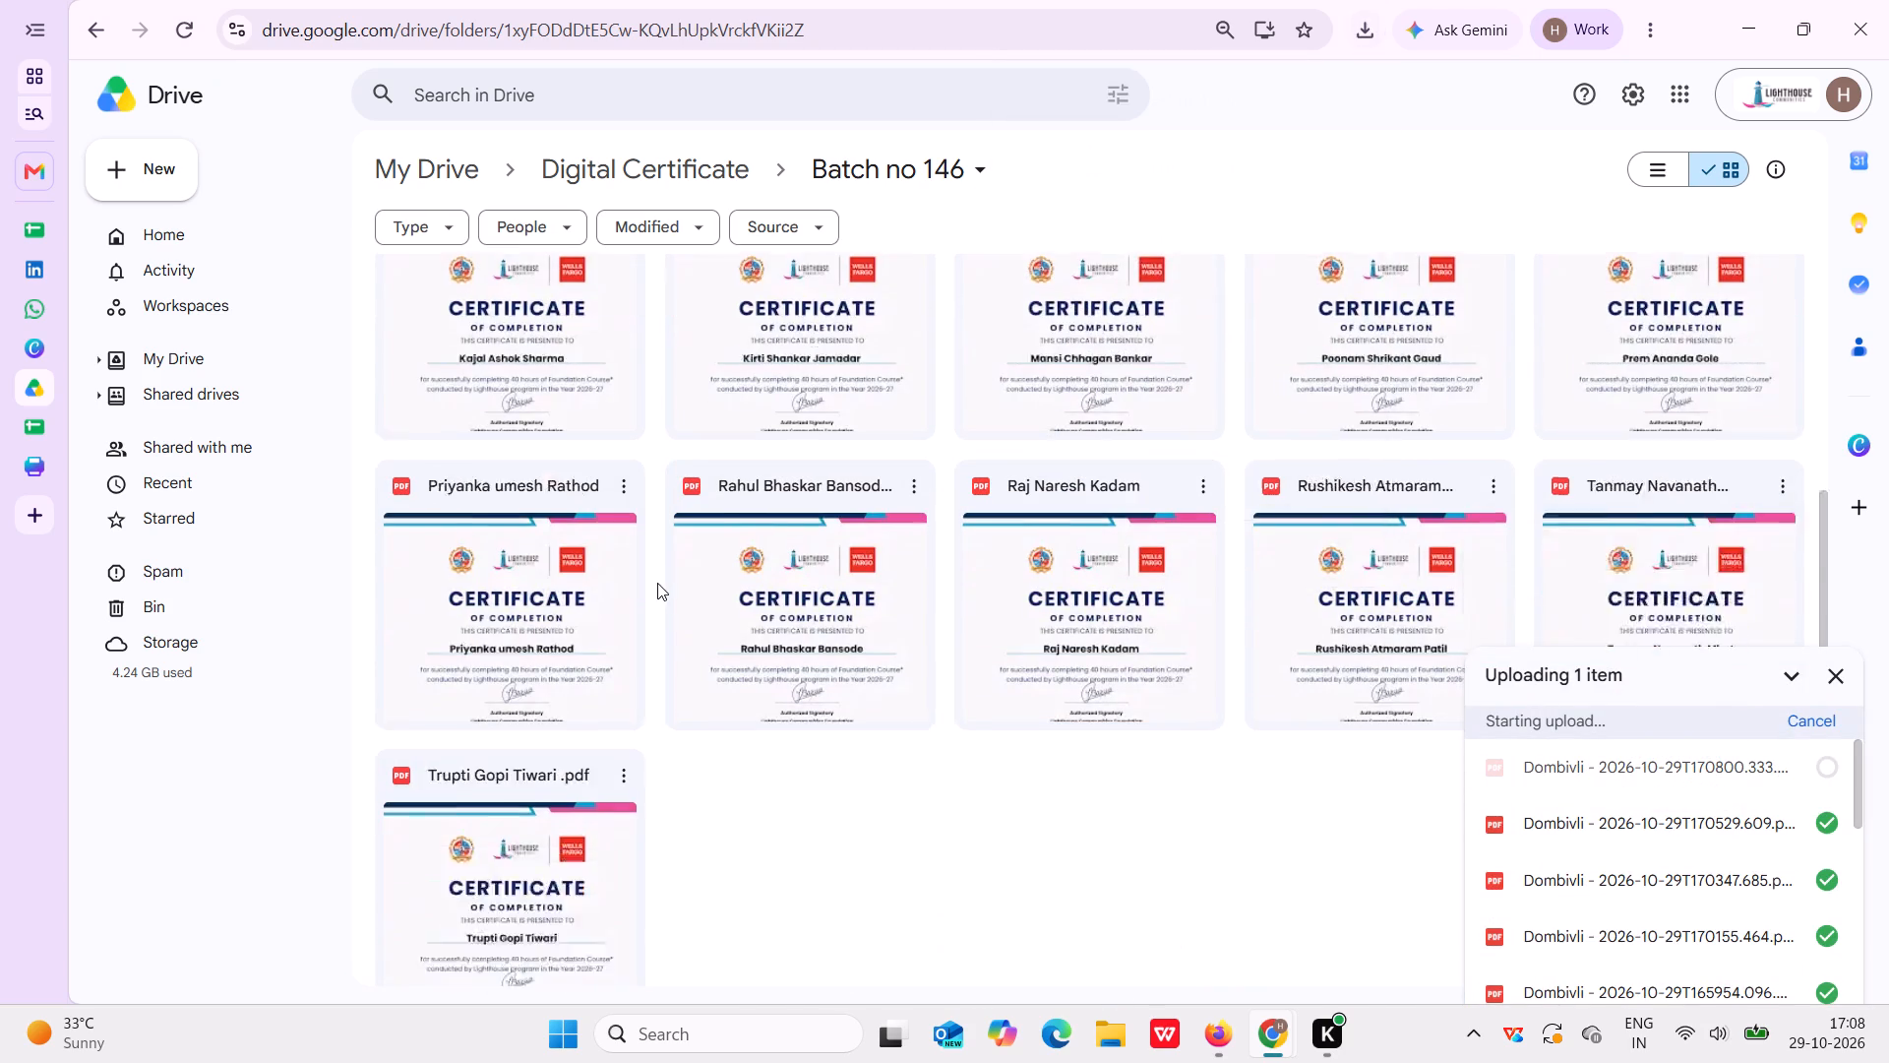
Rename the newly uploaded Dombivli PDF with the copied name of recipient number 19, keeping the .pdf extension.
scroll(1041, 773, "up", 4)
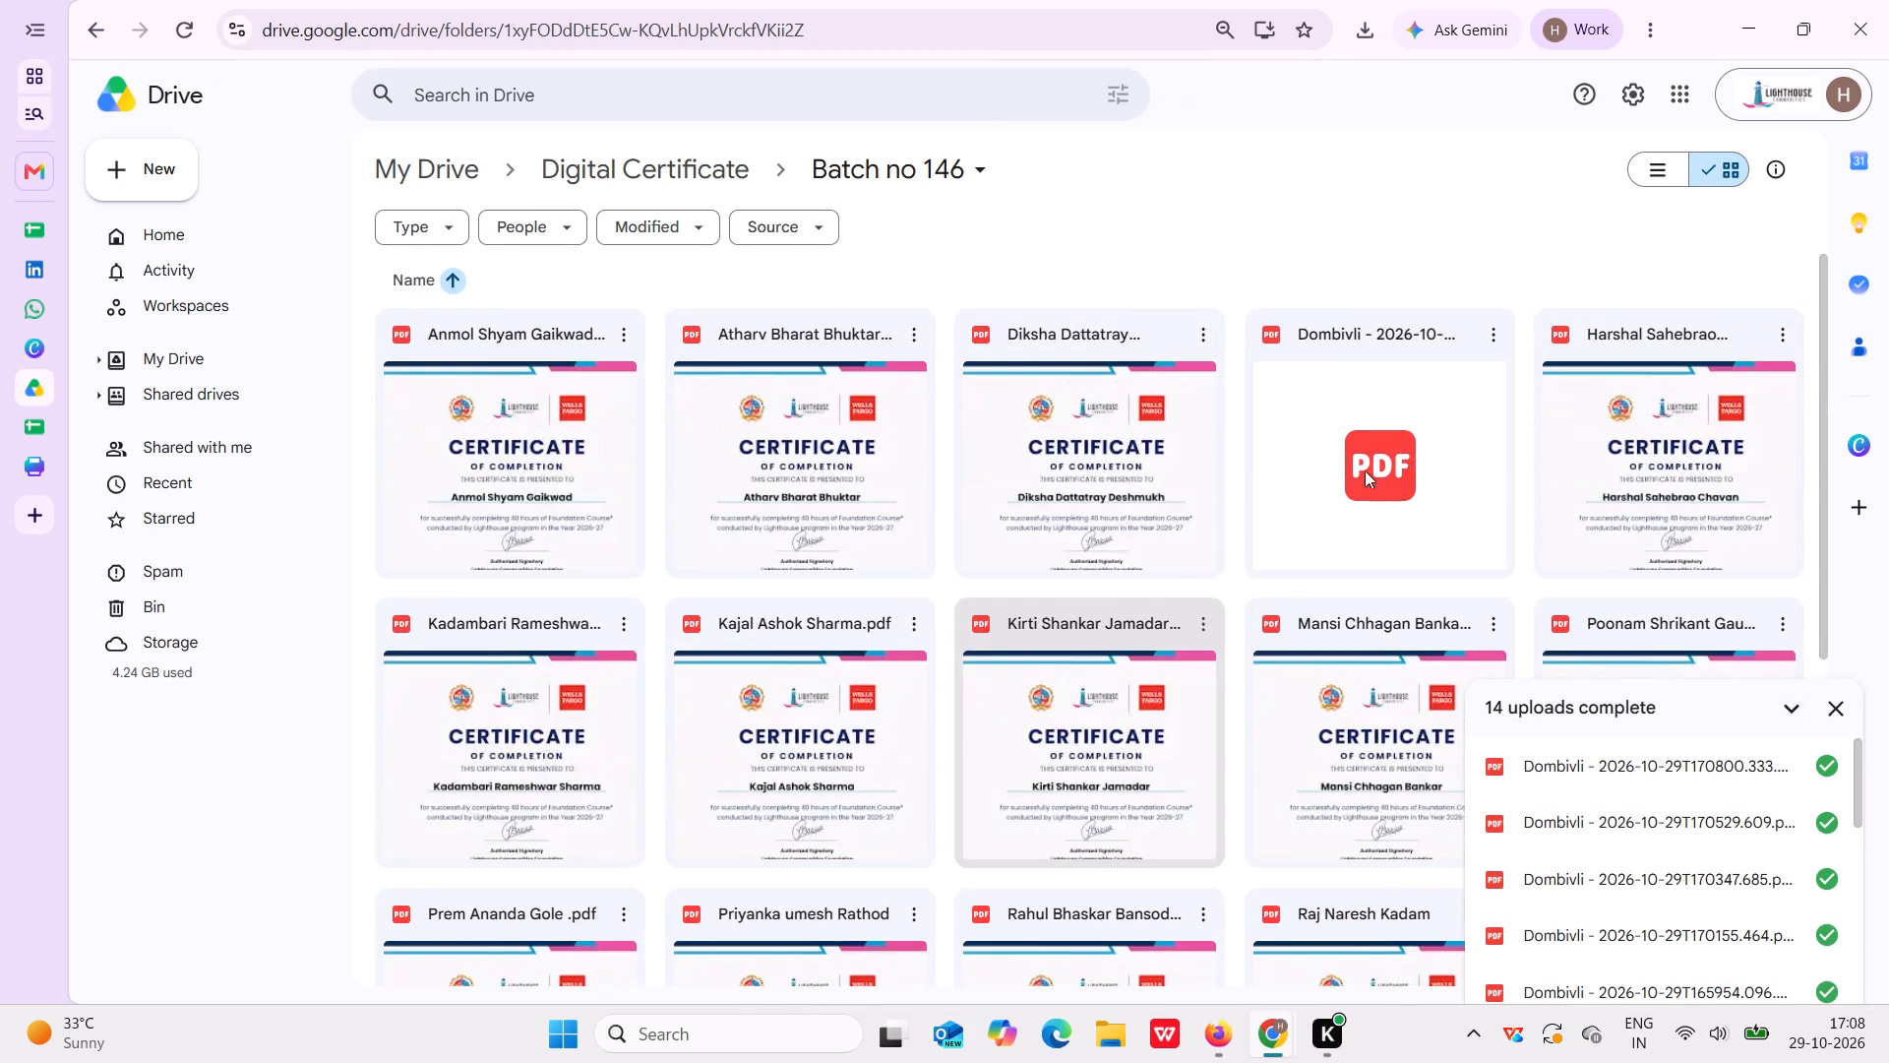
left_click(1490, 331)
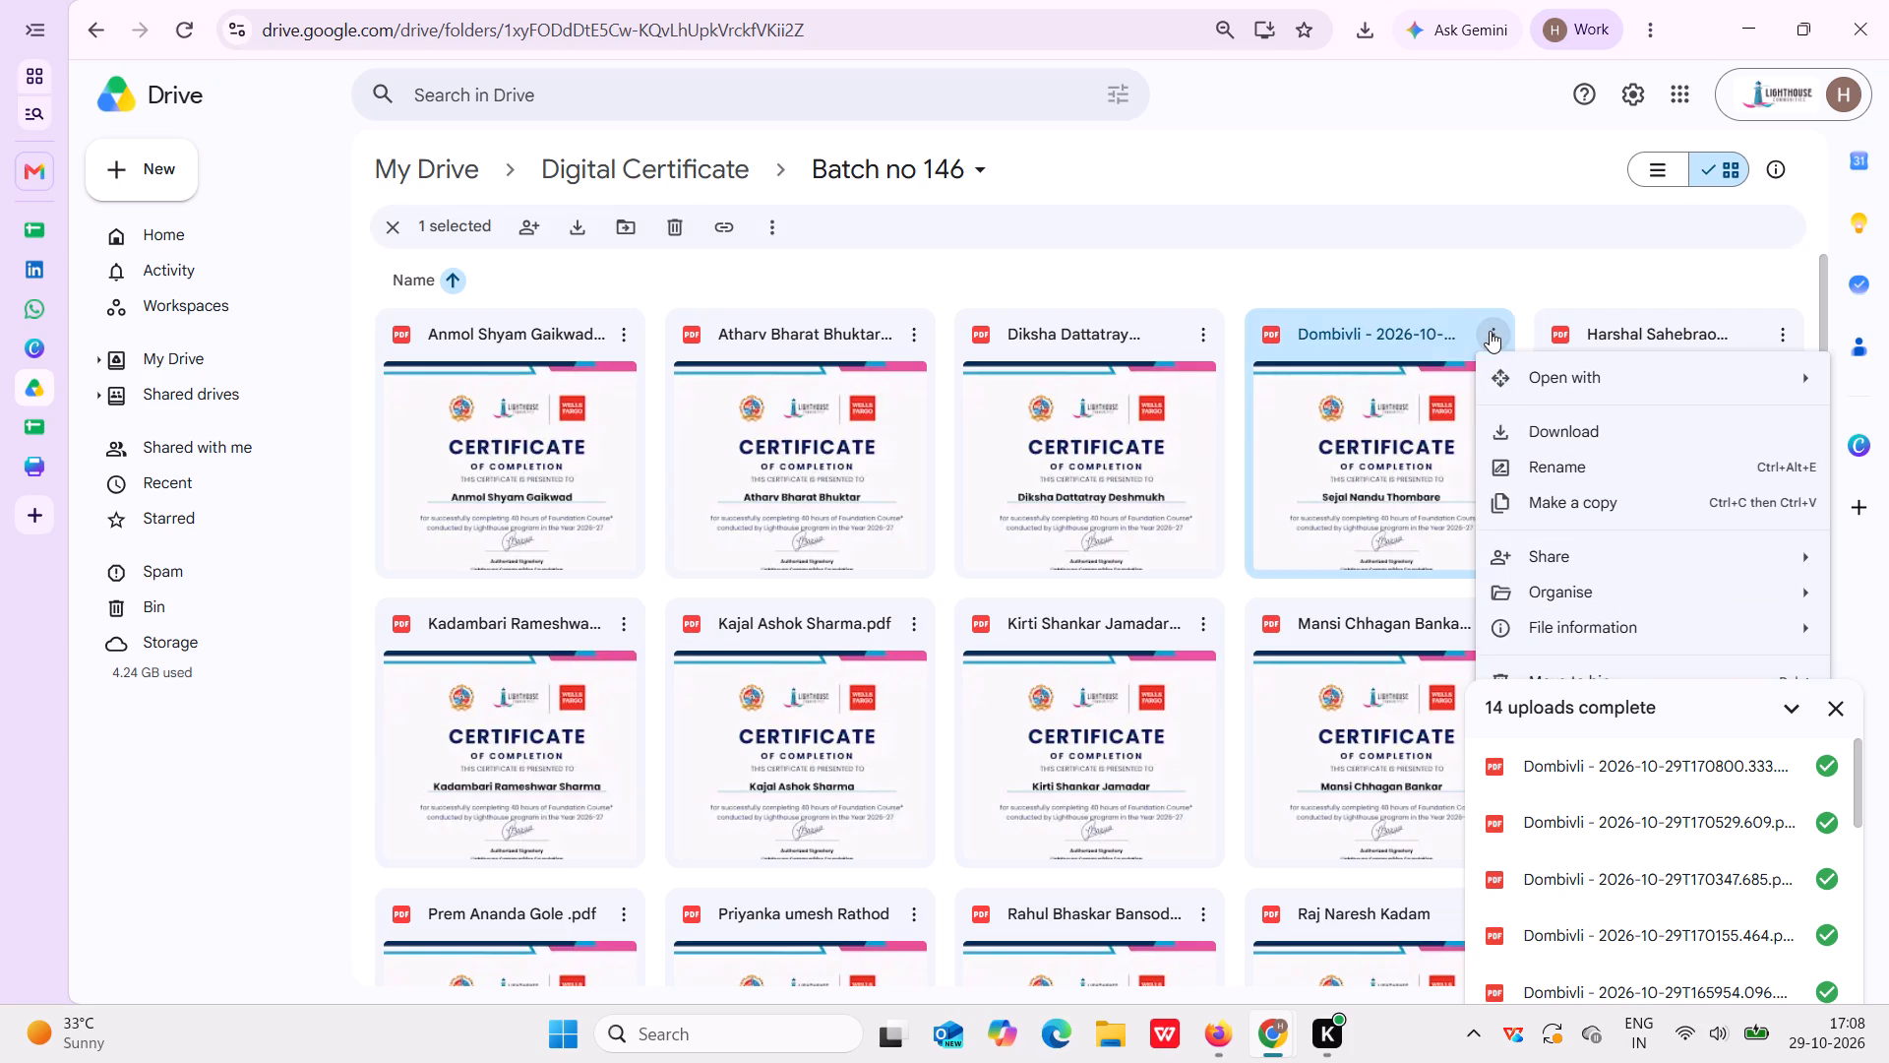
left_click(1559, 453)
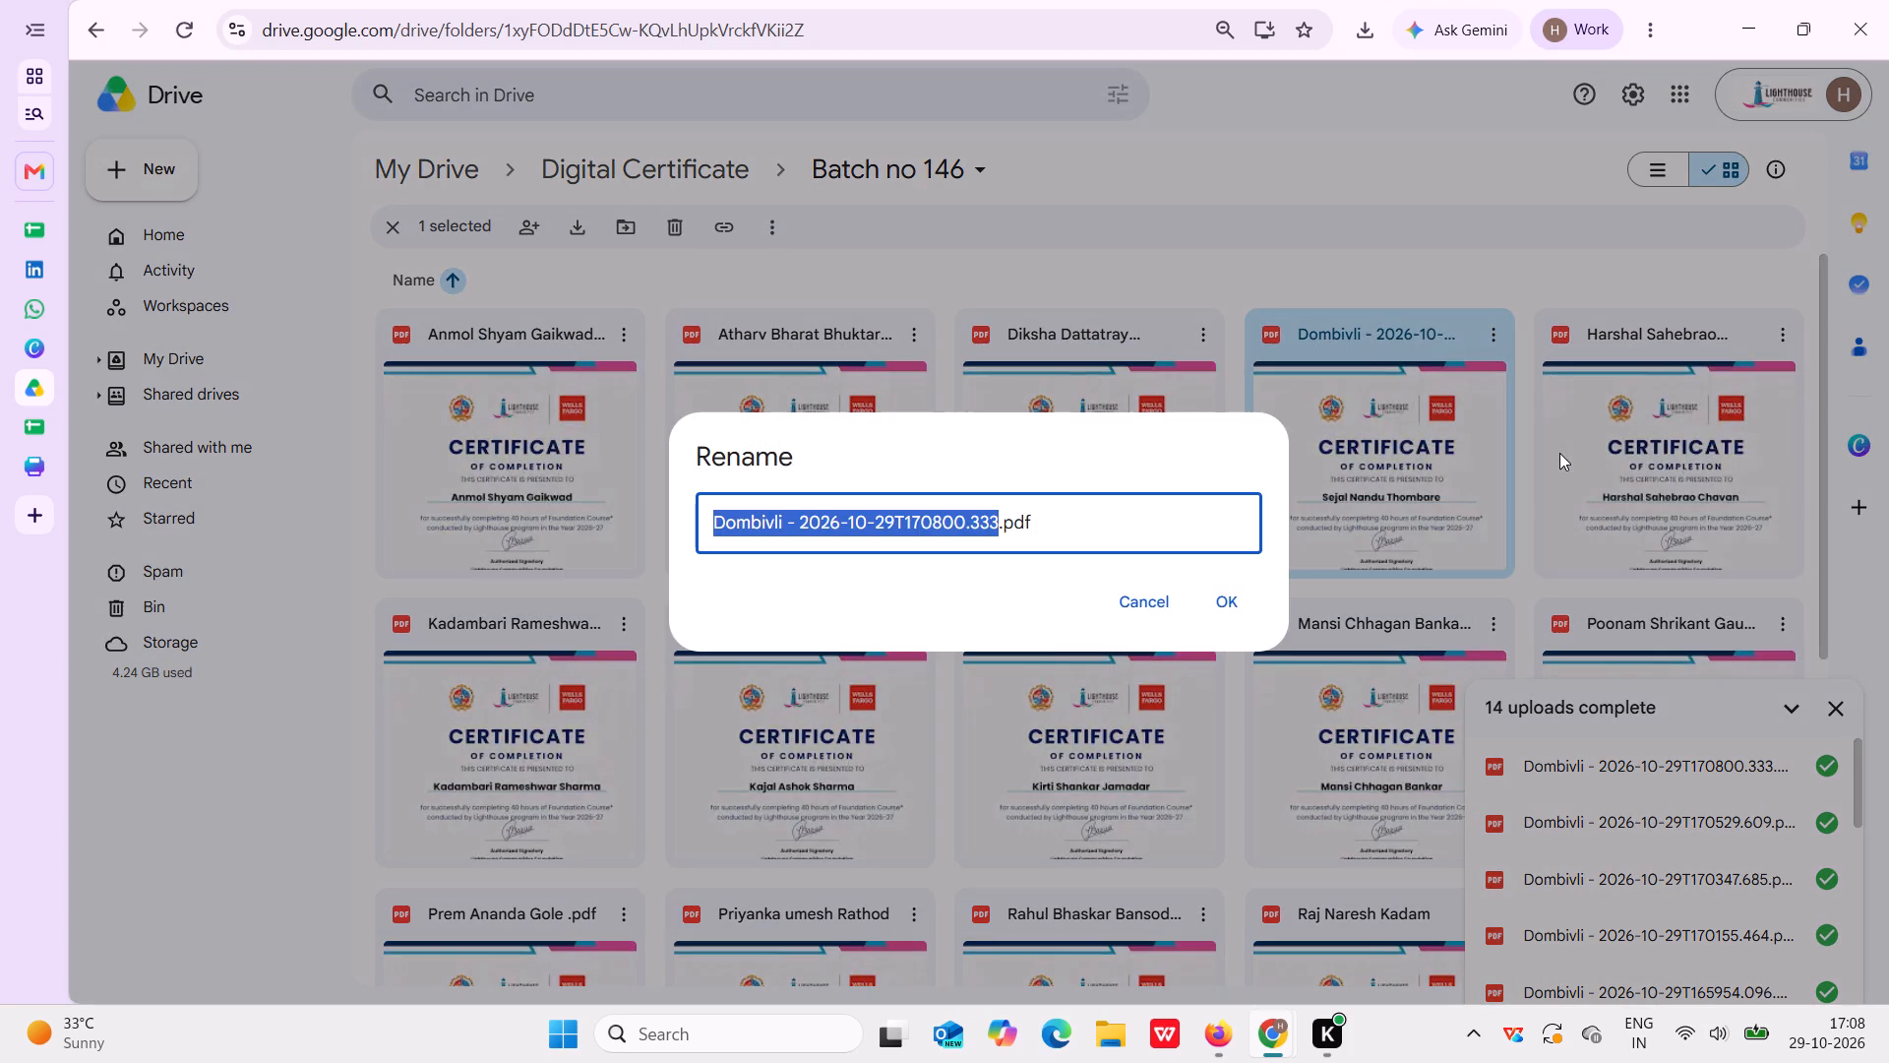
key("BackSpace")
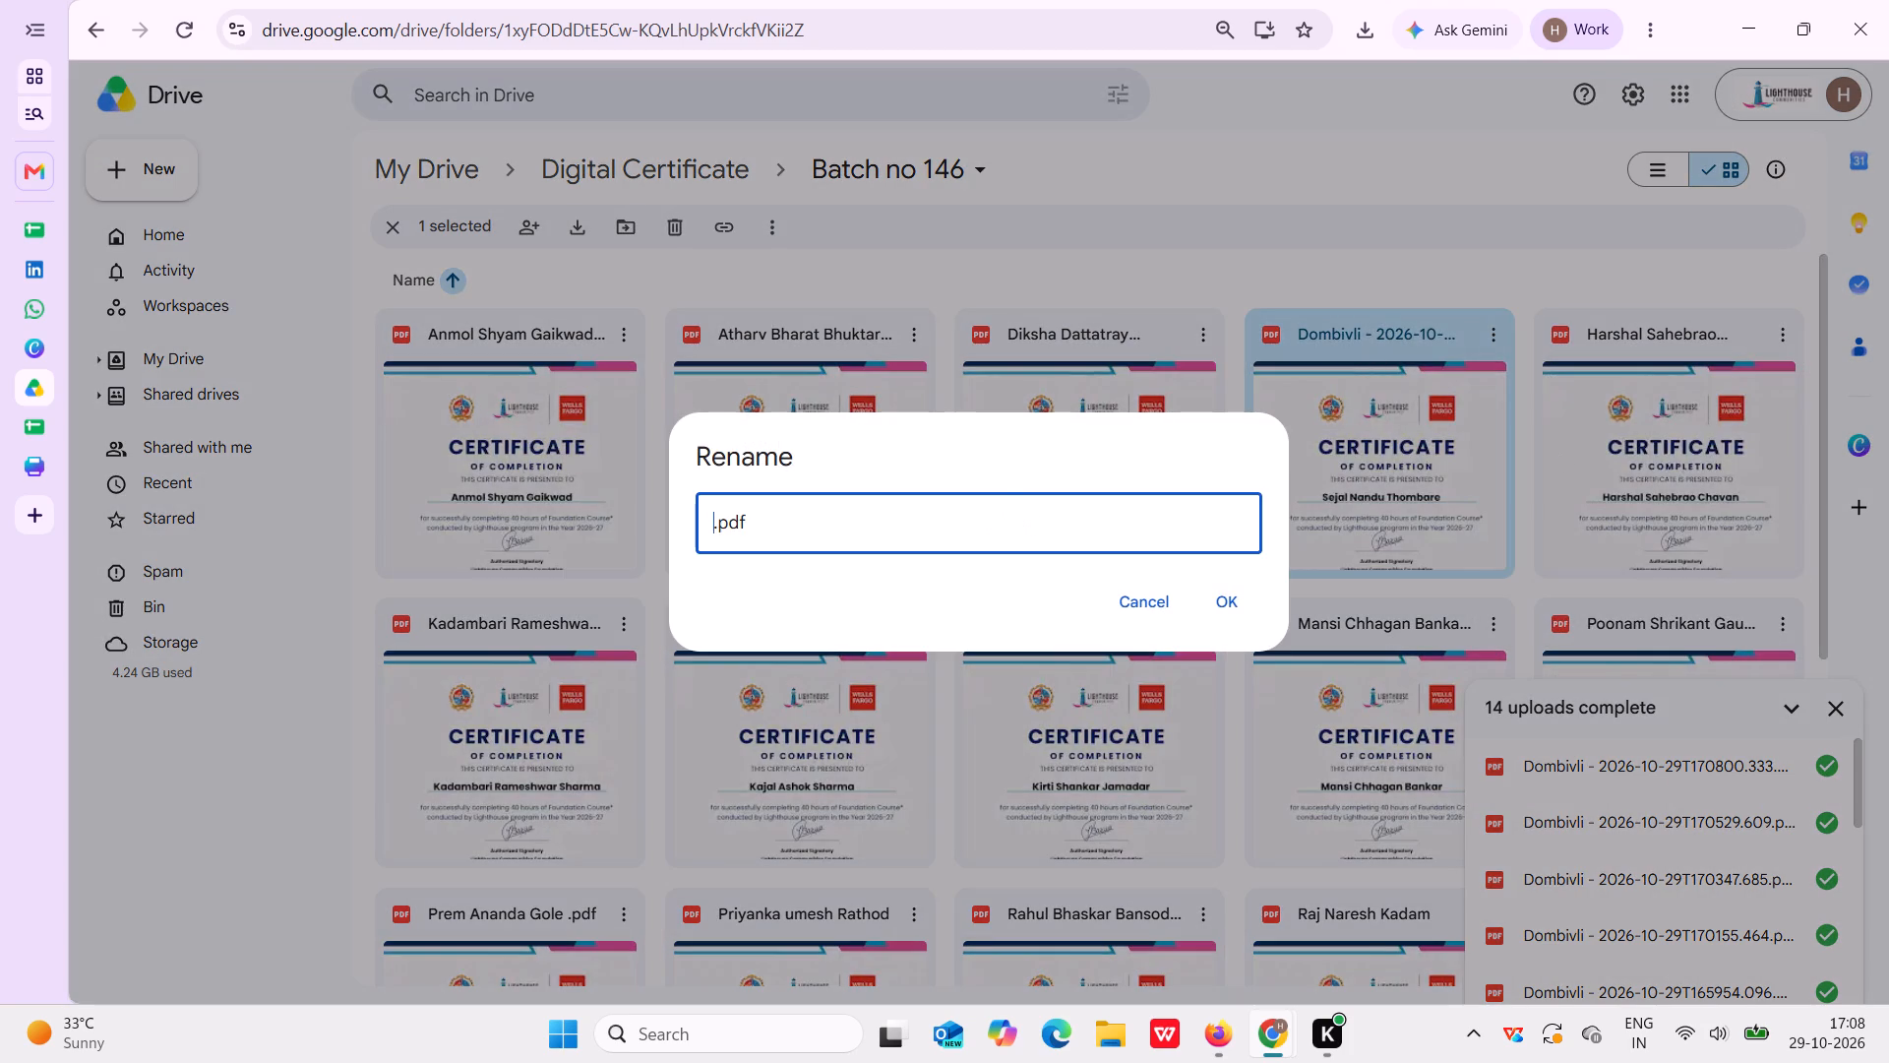
key("ctrl+v")
key("space")
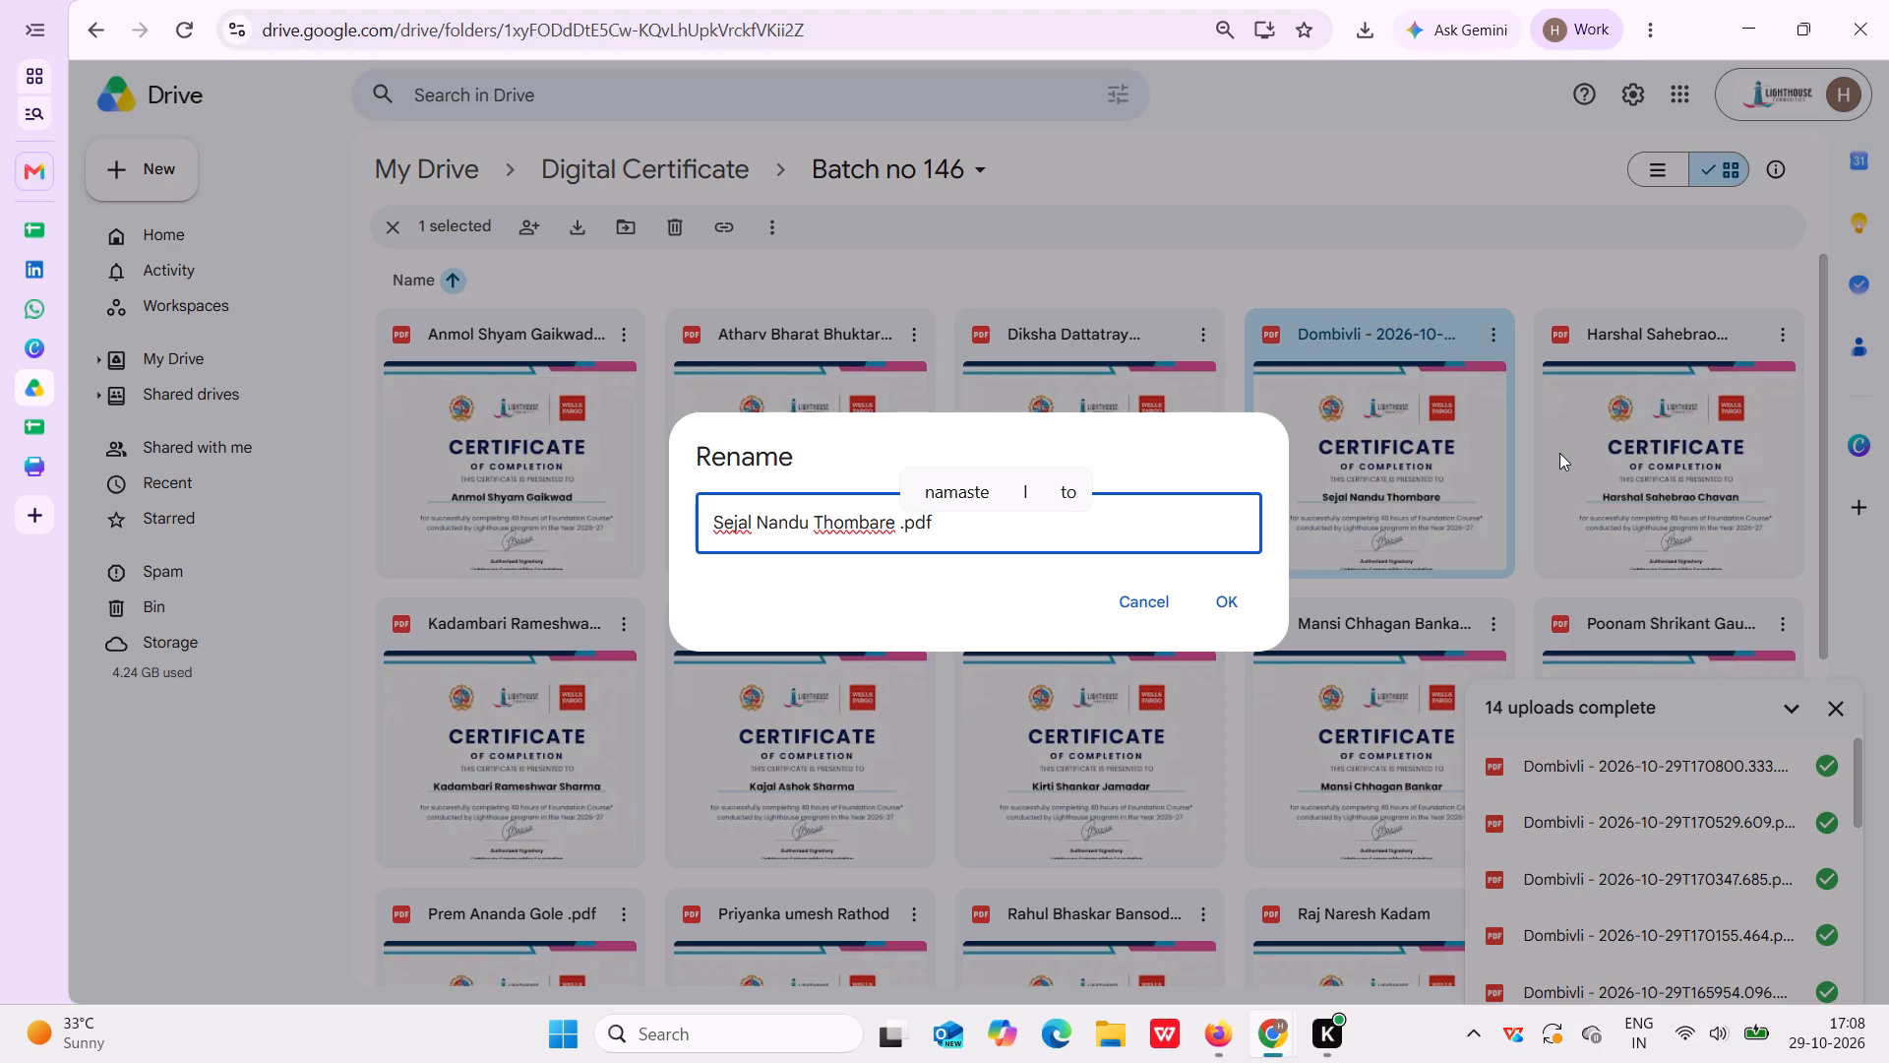
key("Return")
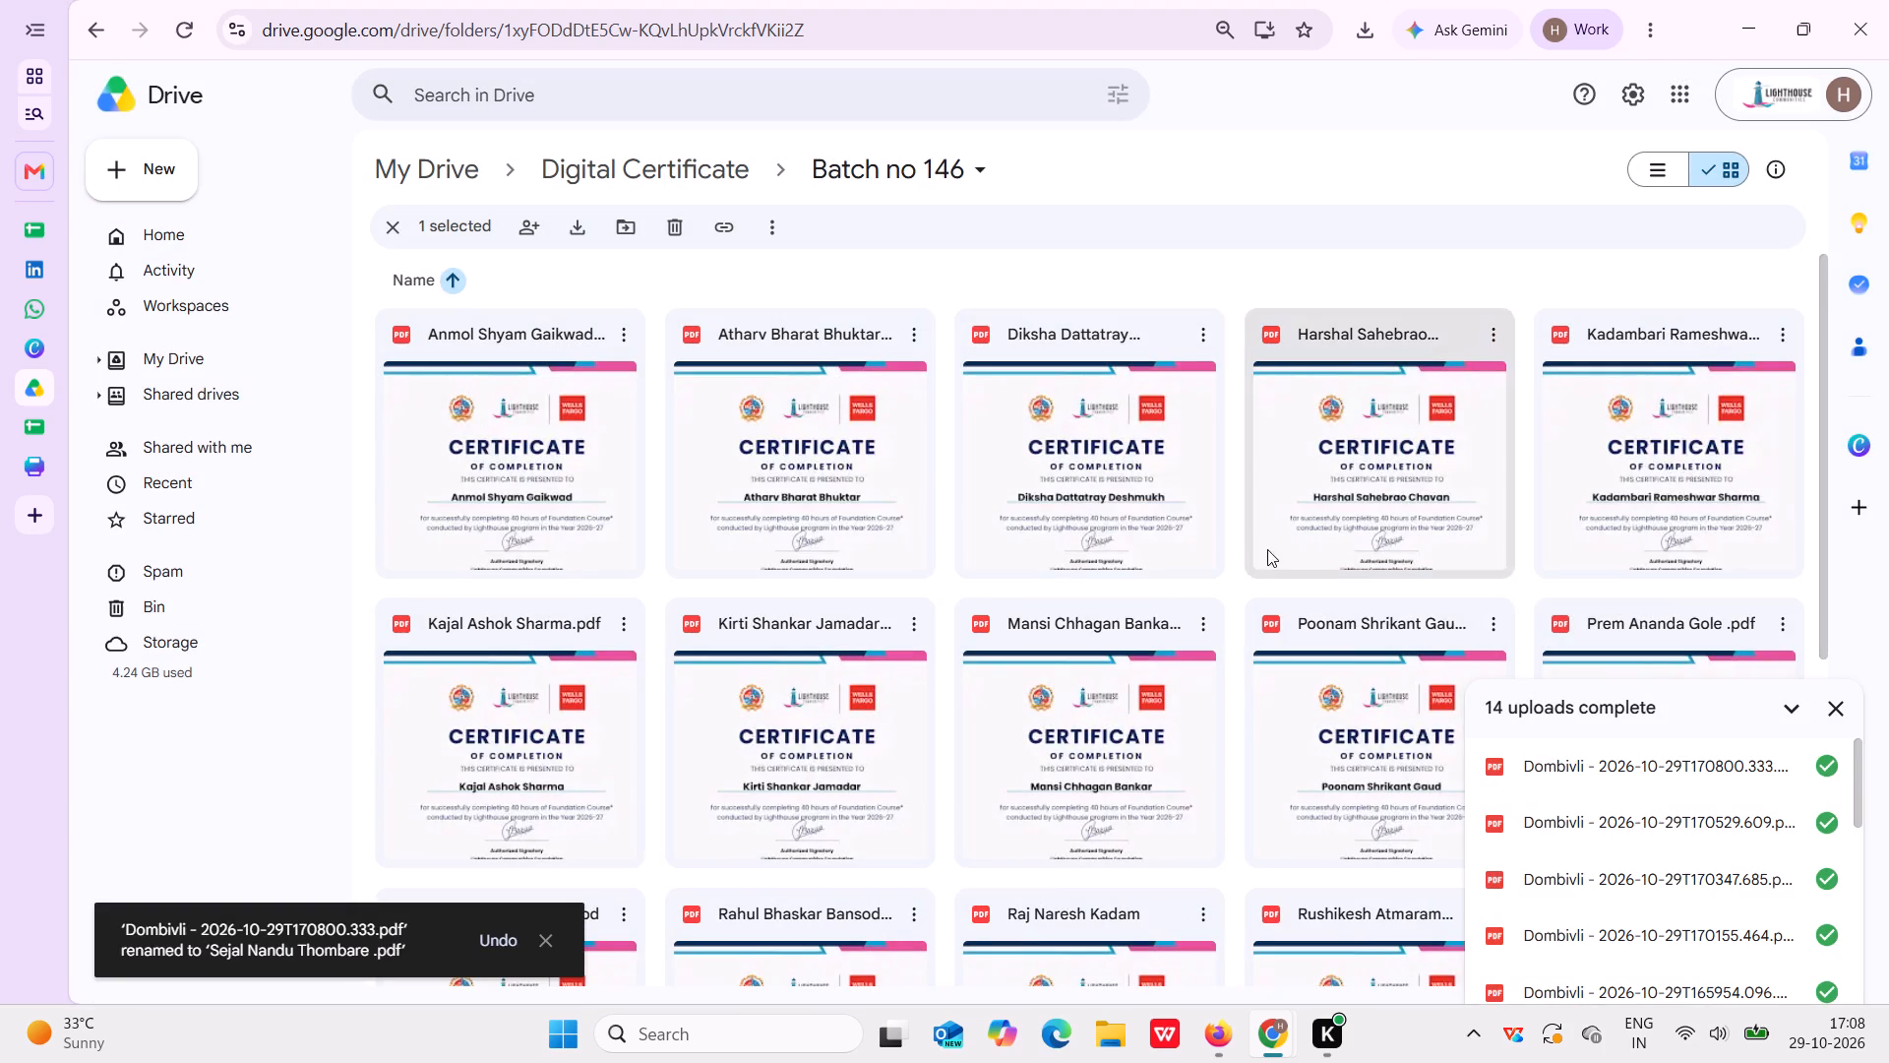
scroll(1220, 645, "down", 3)
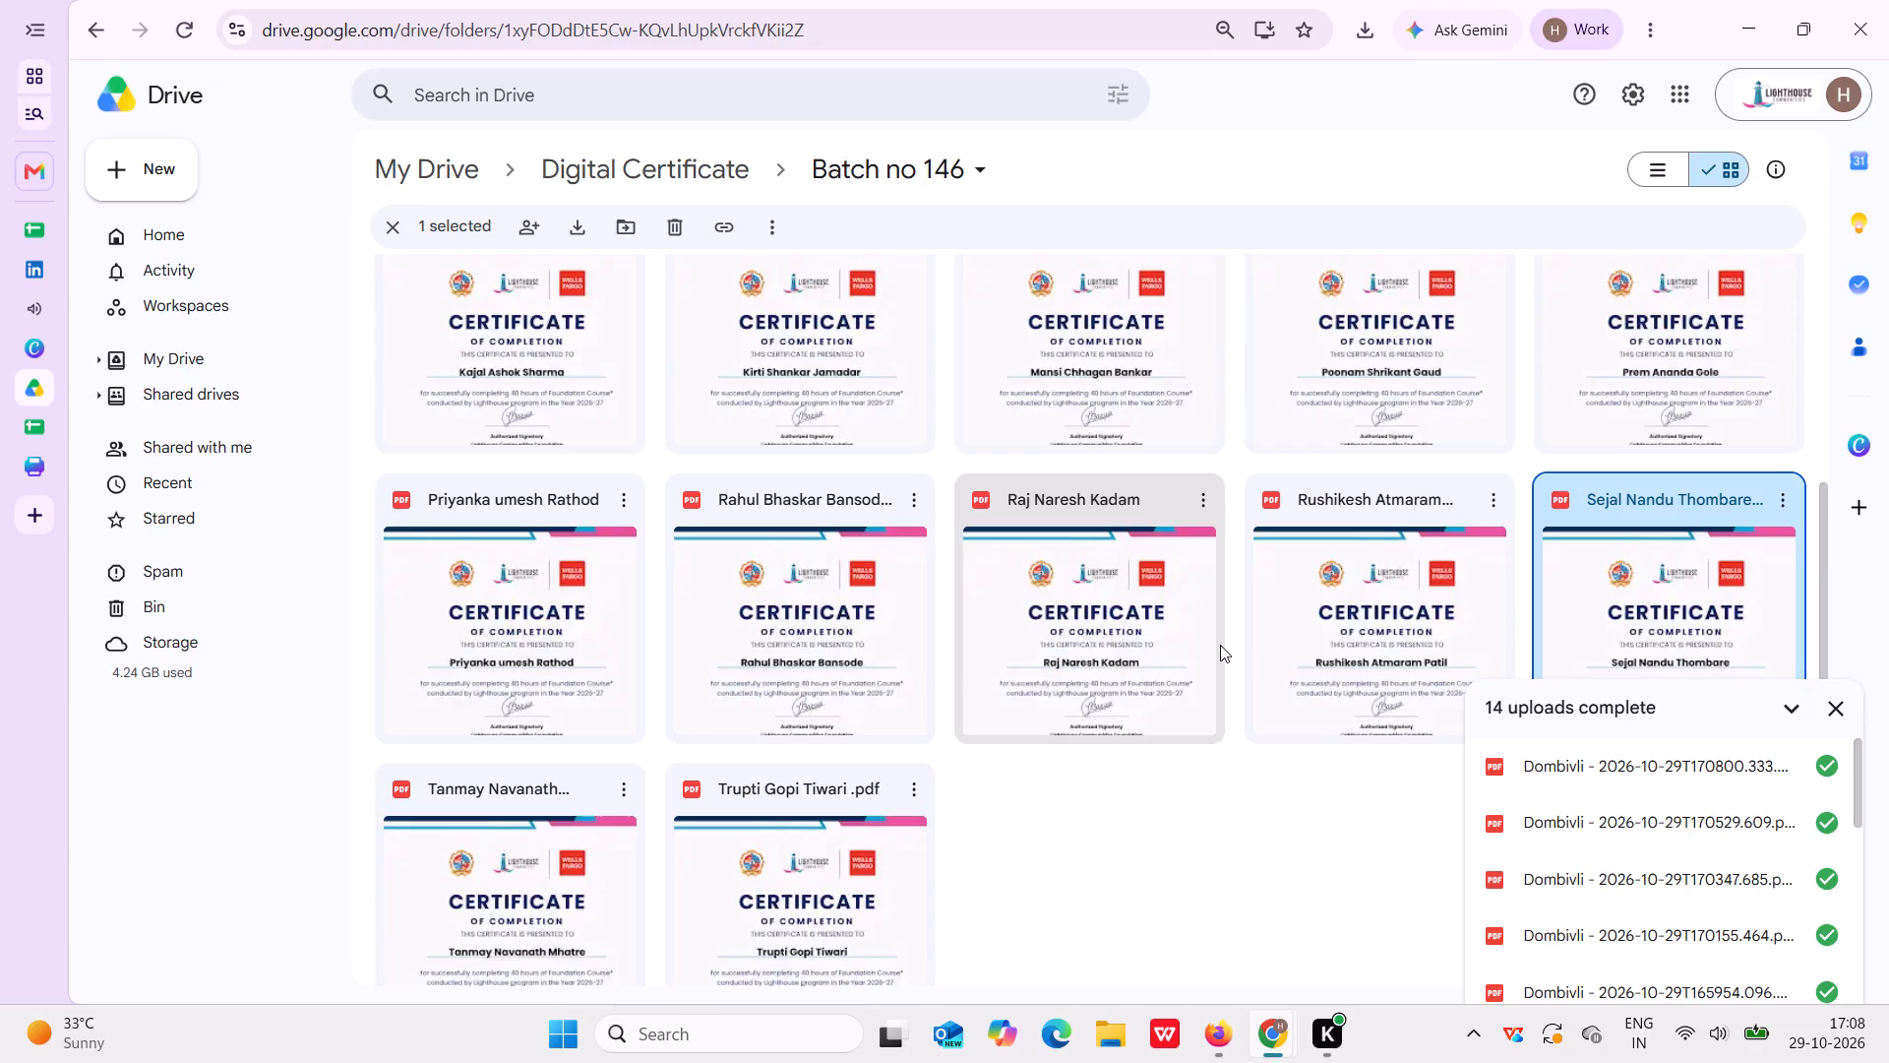
left_click(1219, 846)
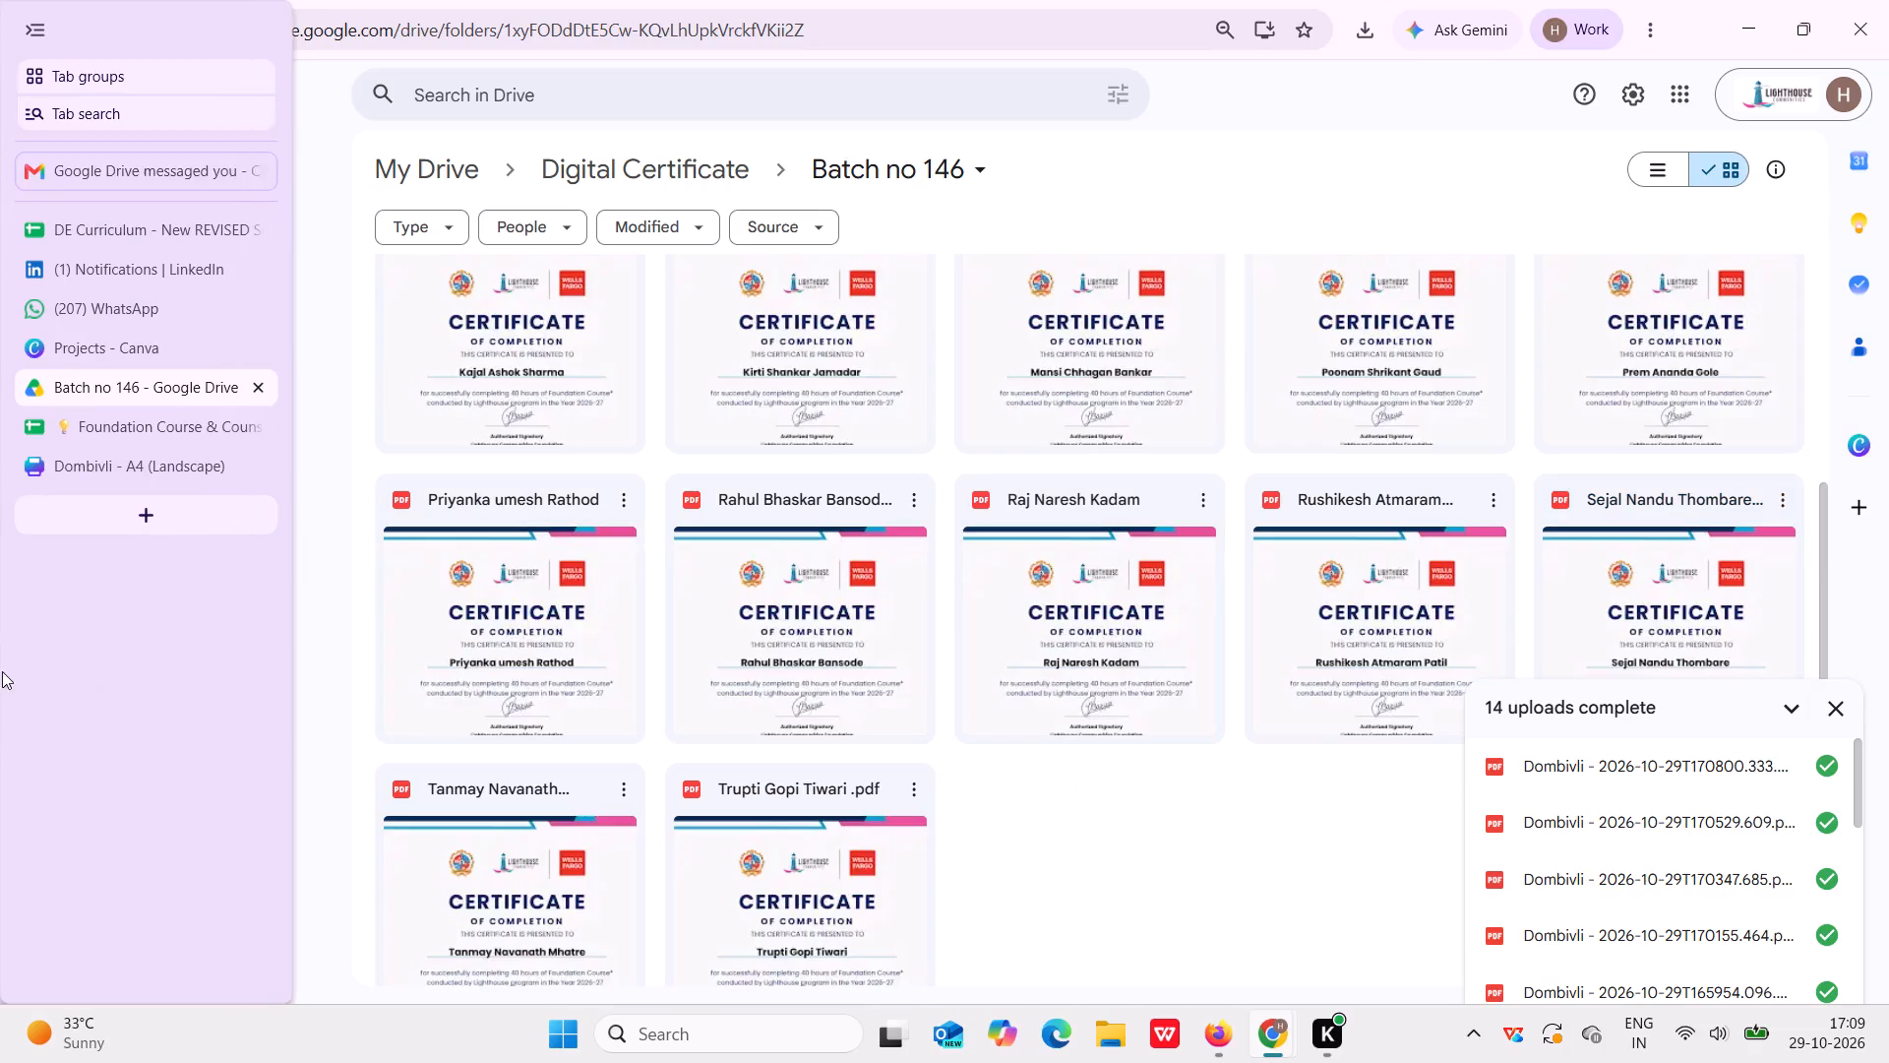
Switch to the Foundation Course & Counselling Track sheet and copy the name of recipient number 20 in batch KDMC-FC-146.
left_click(77, 431)
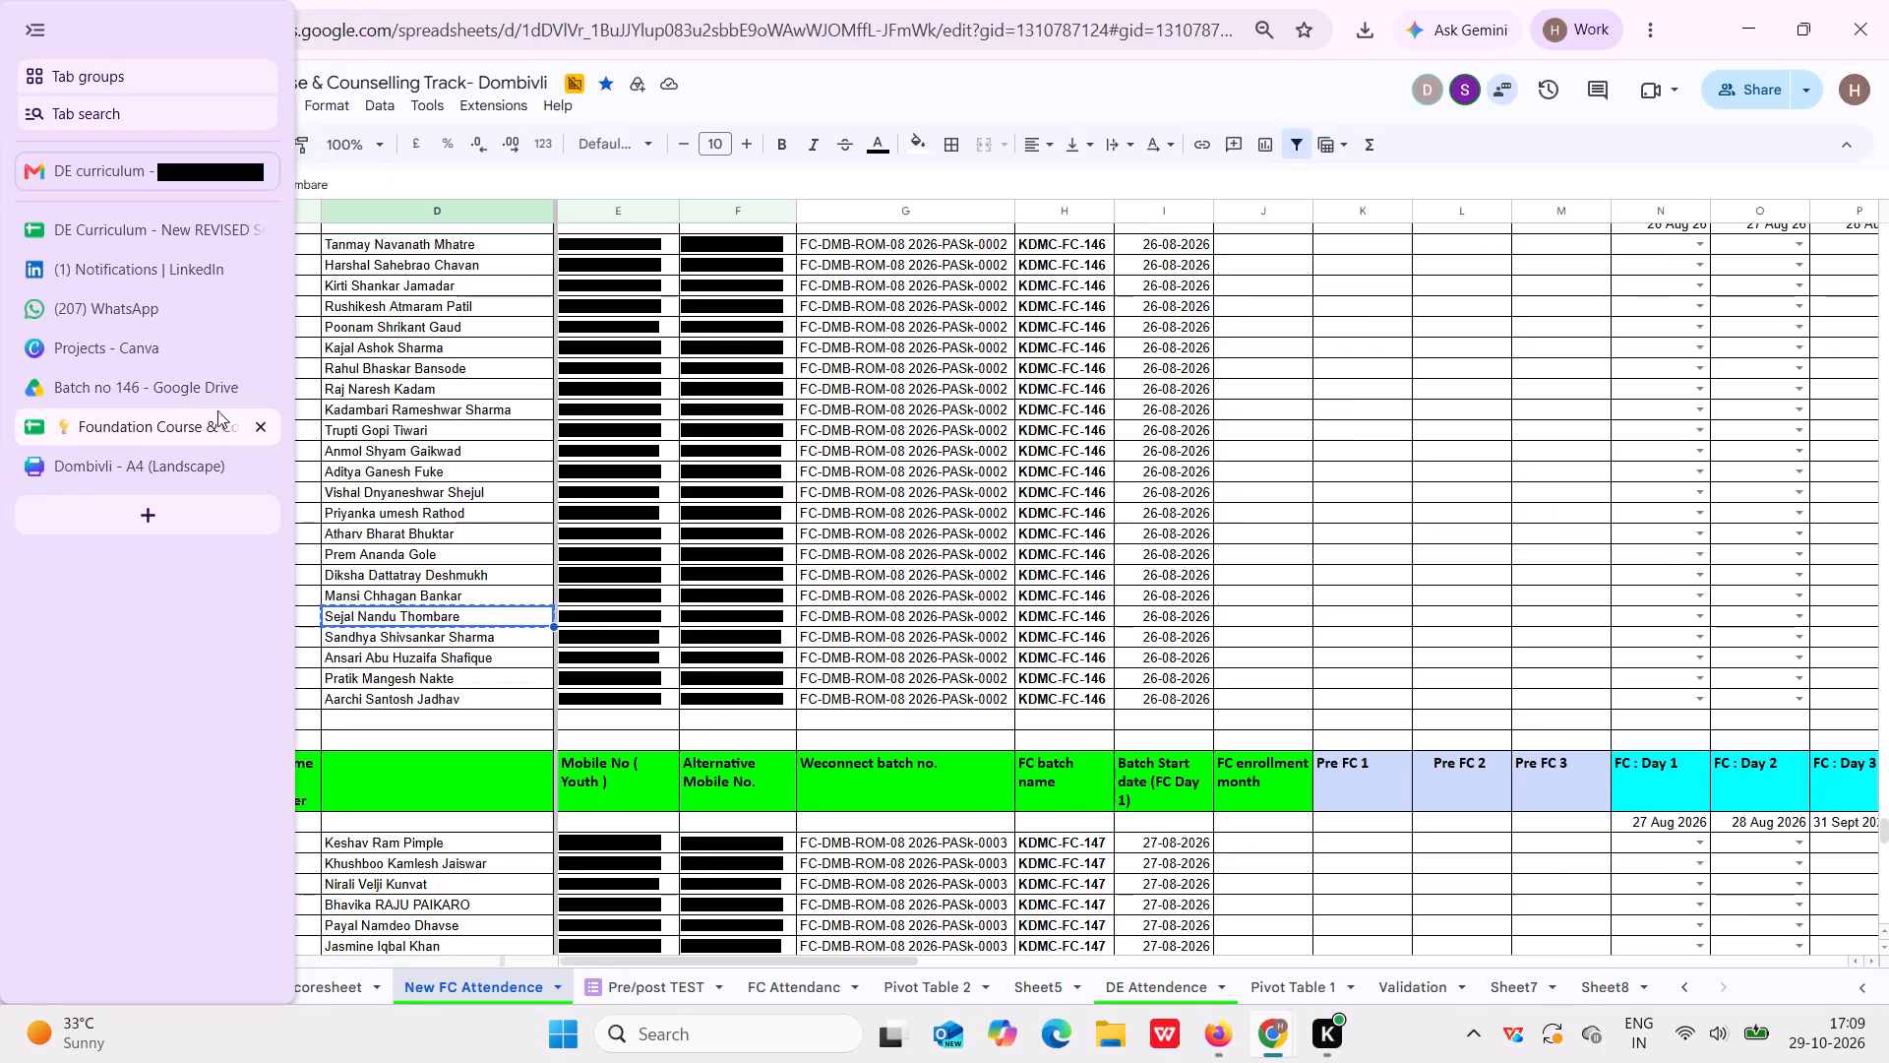
left_click(445, 637)
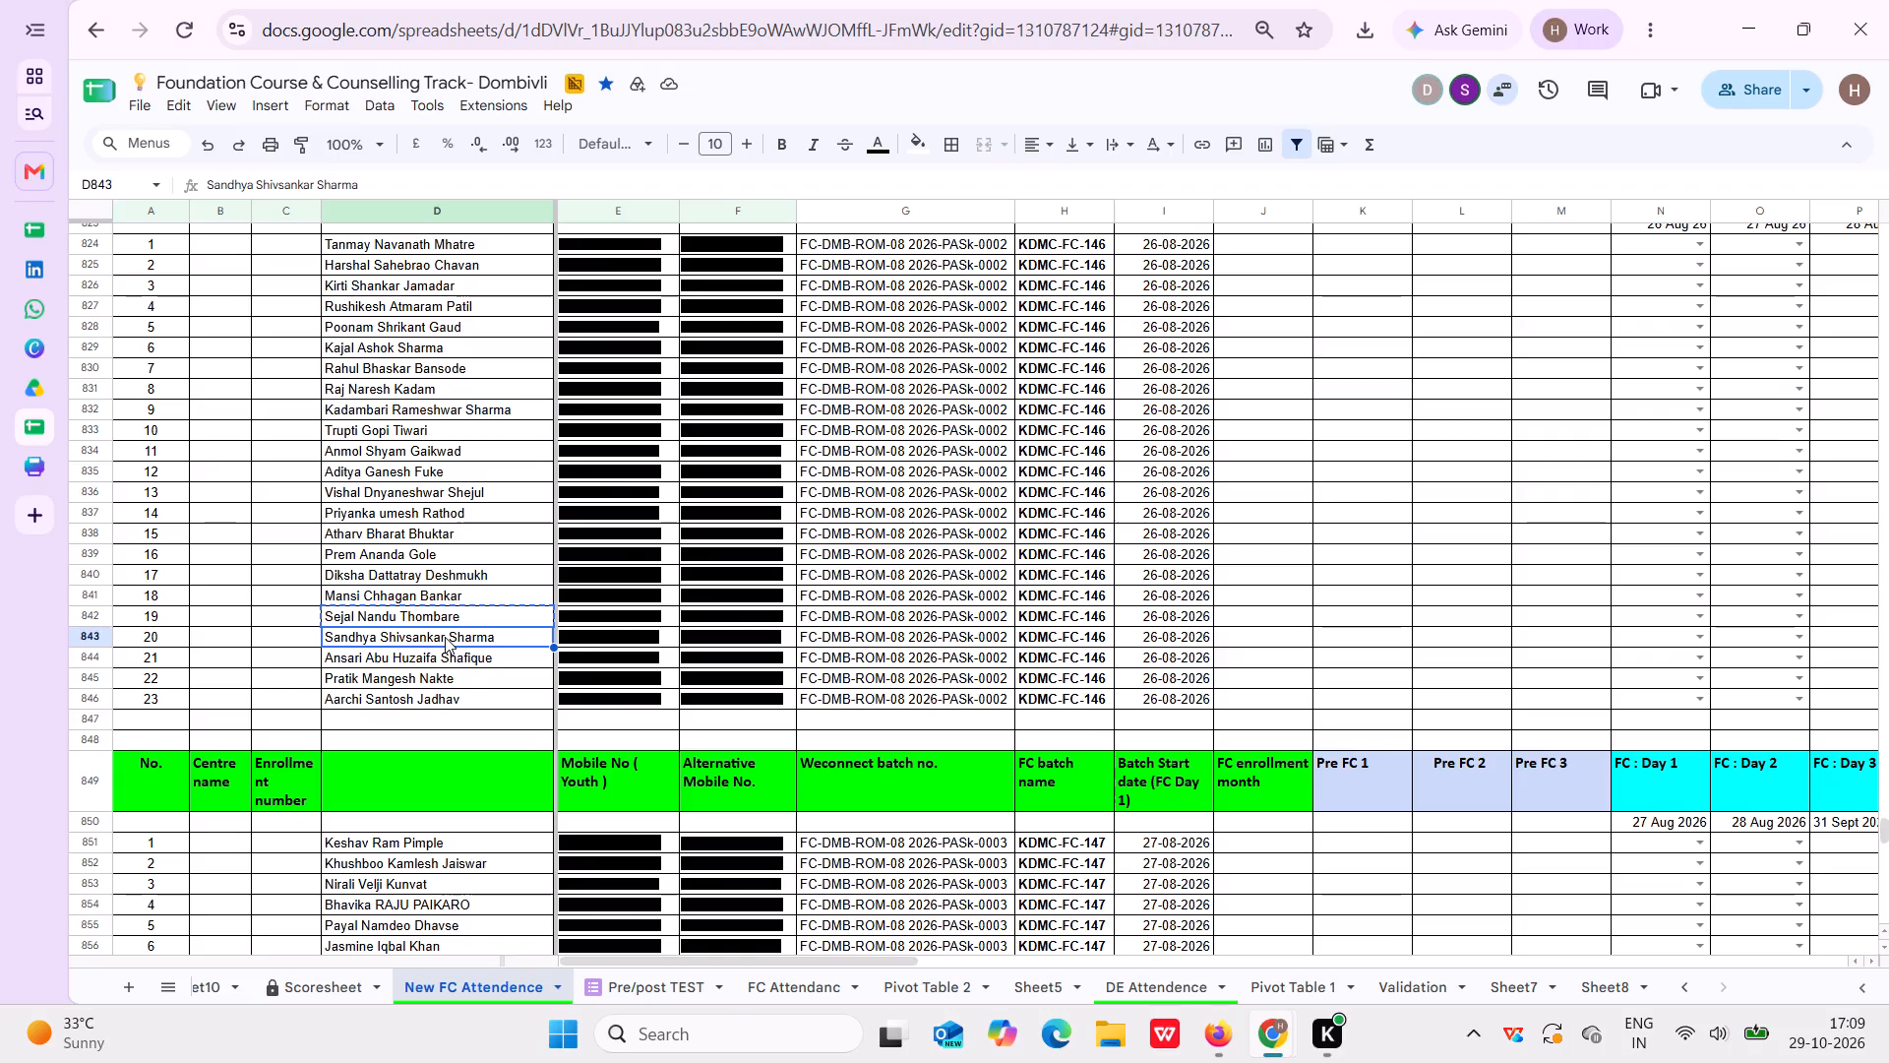
key("ctrl+c")
Switch to the Dombivli design in Canva and replace the recipient name on the page 3 Course Completion certificate with the copied name.
left_click(57, 466)
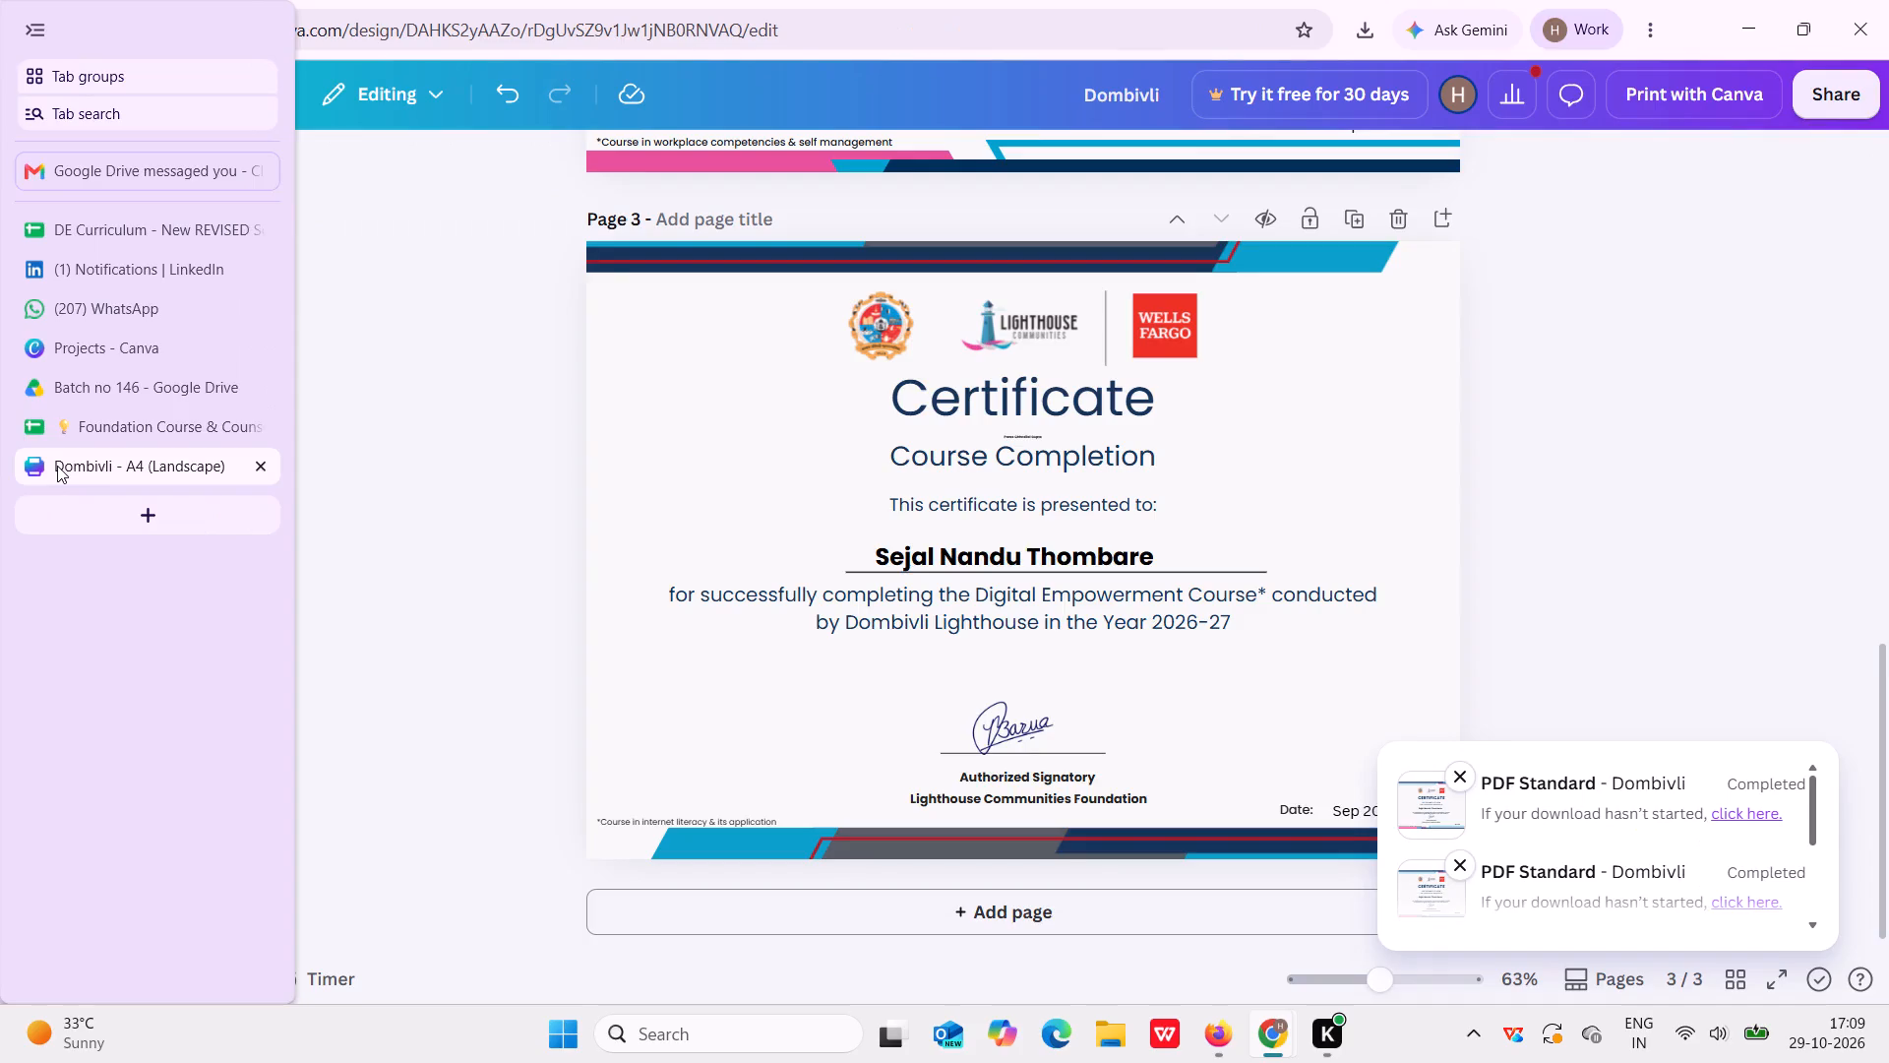
scroll(875, 459, "up", 4)
scroll(875, 459, "down", 6)
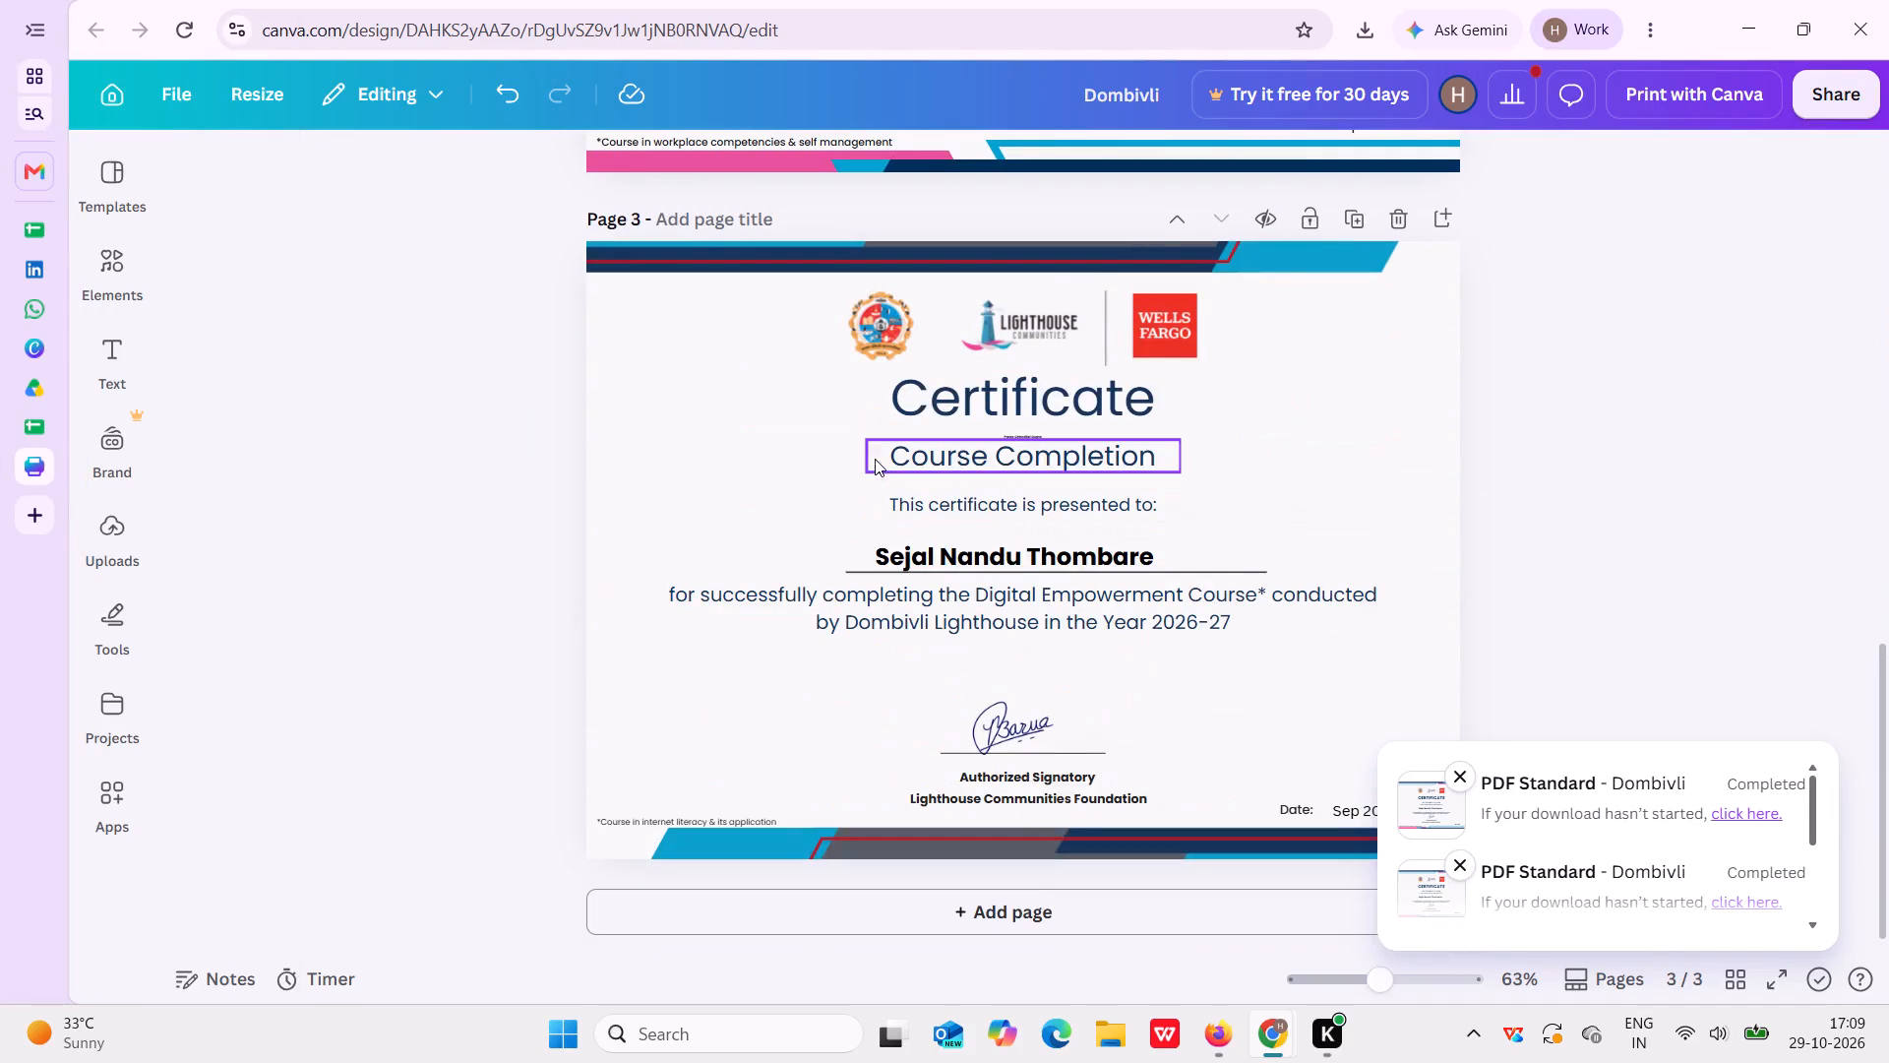
triple_click(845, 552)
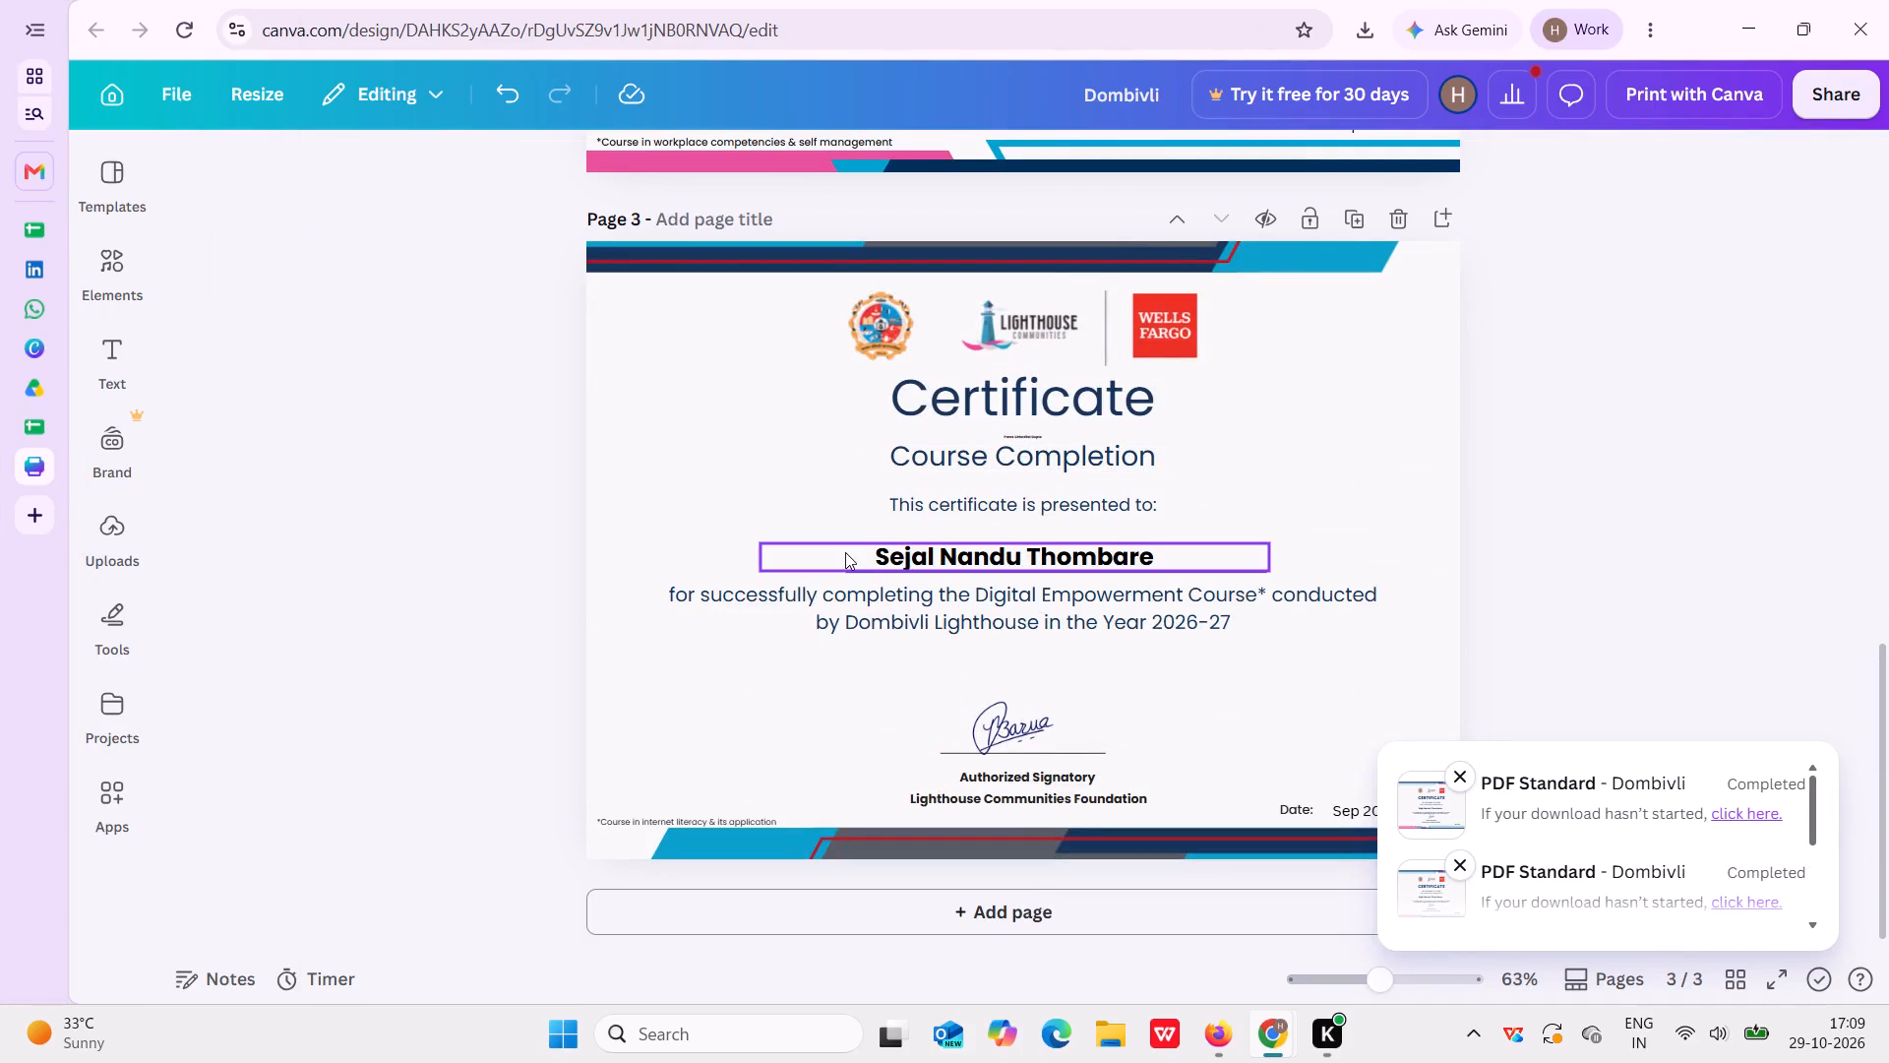
key("BackSpace")
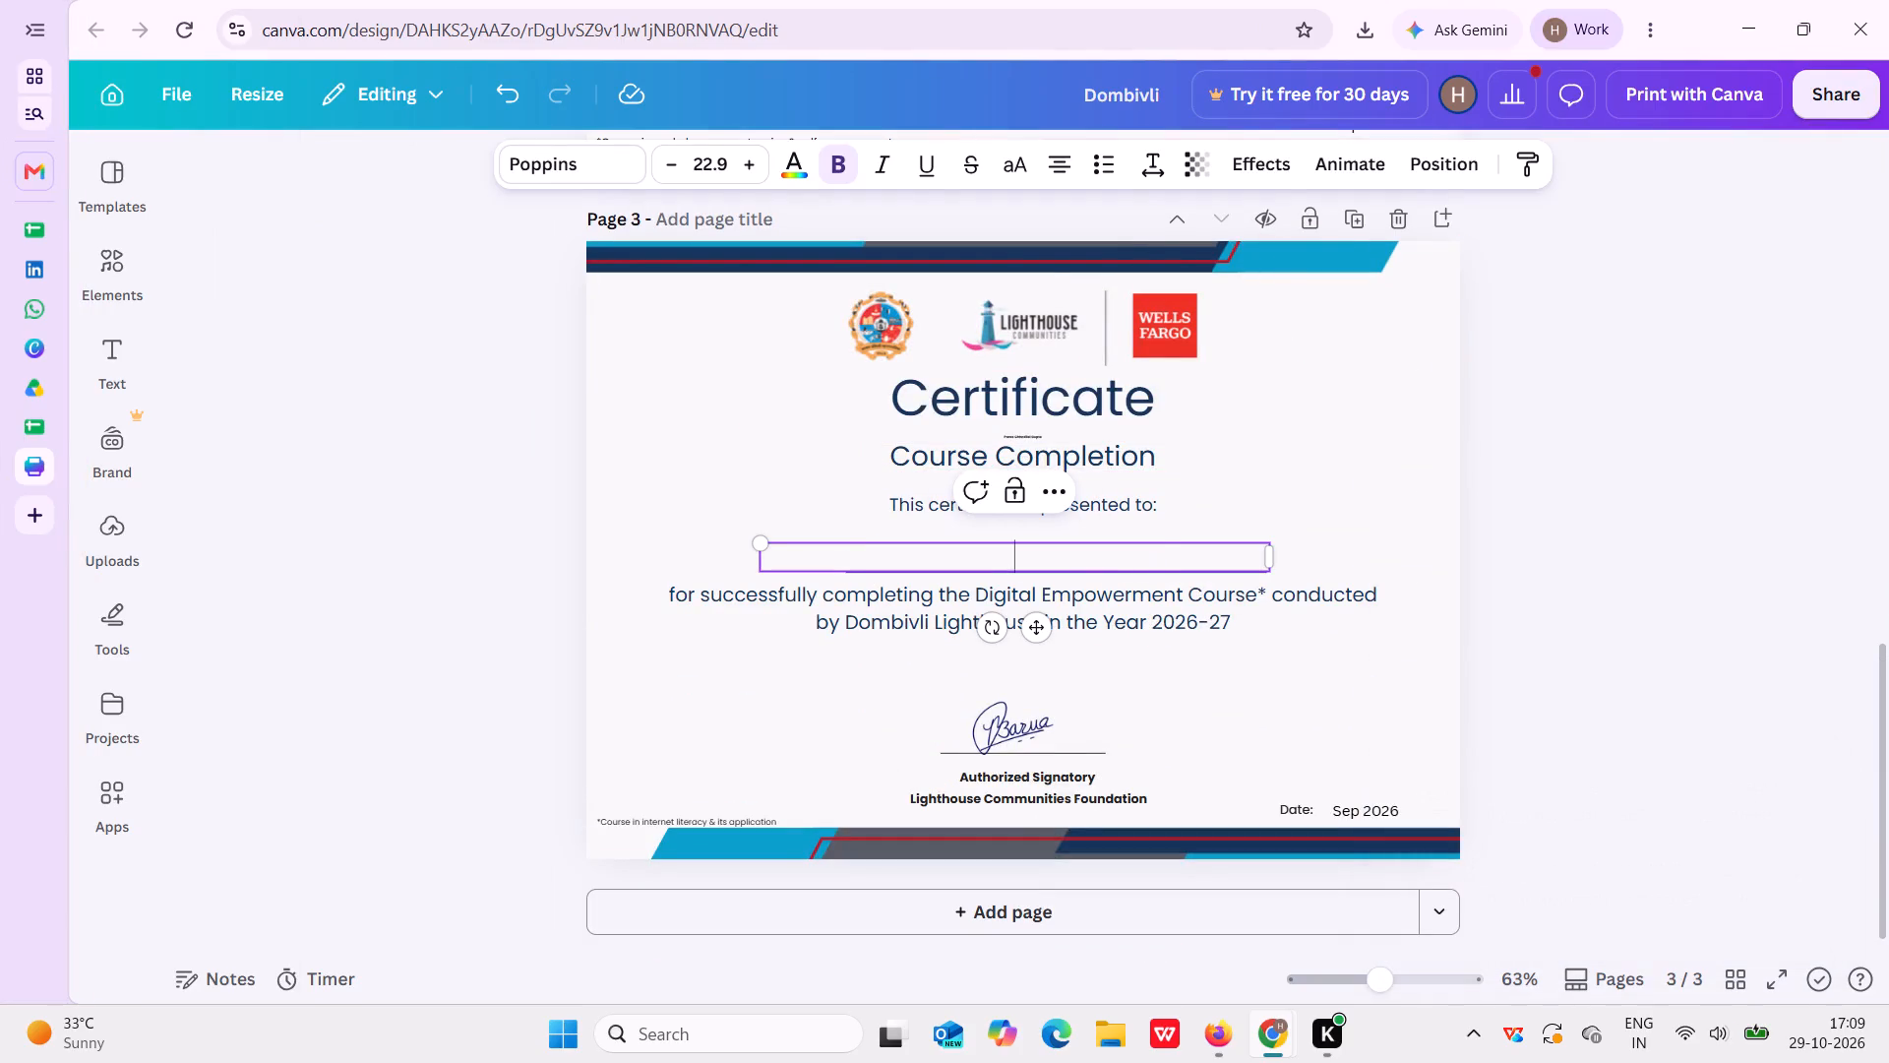
key("ctrl+v")
scroll(845, 552, "down", 2)
left_click(740, 682)
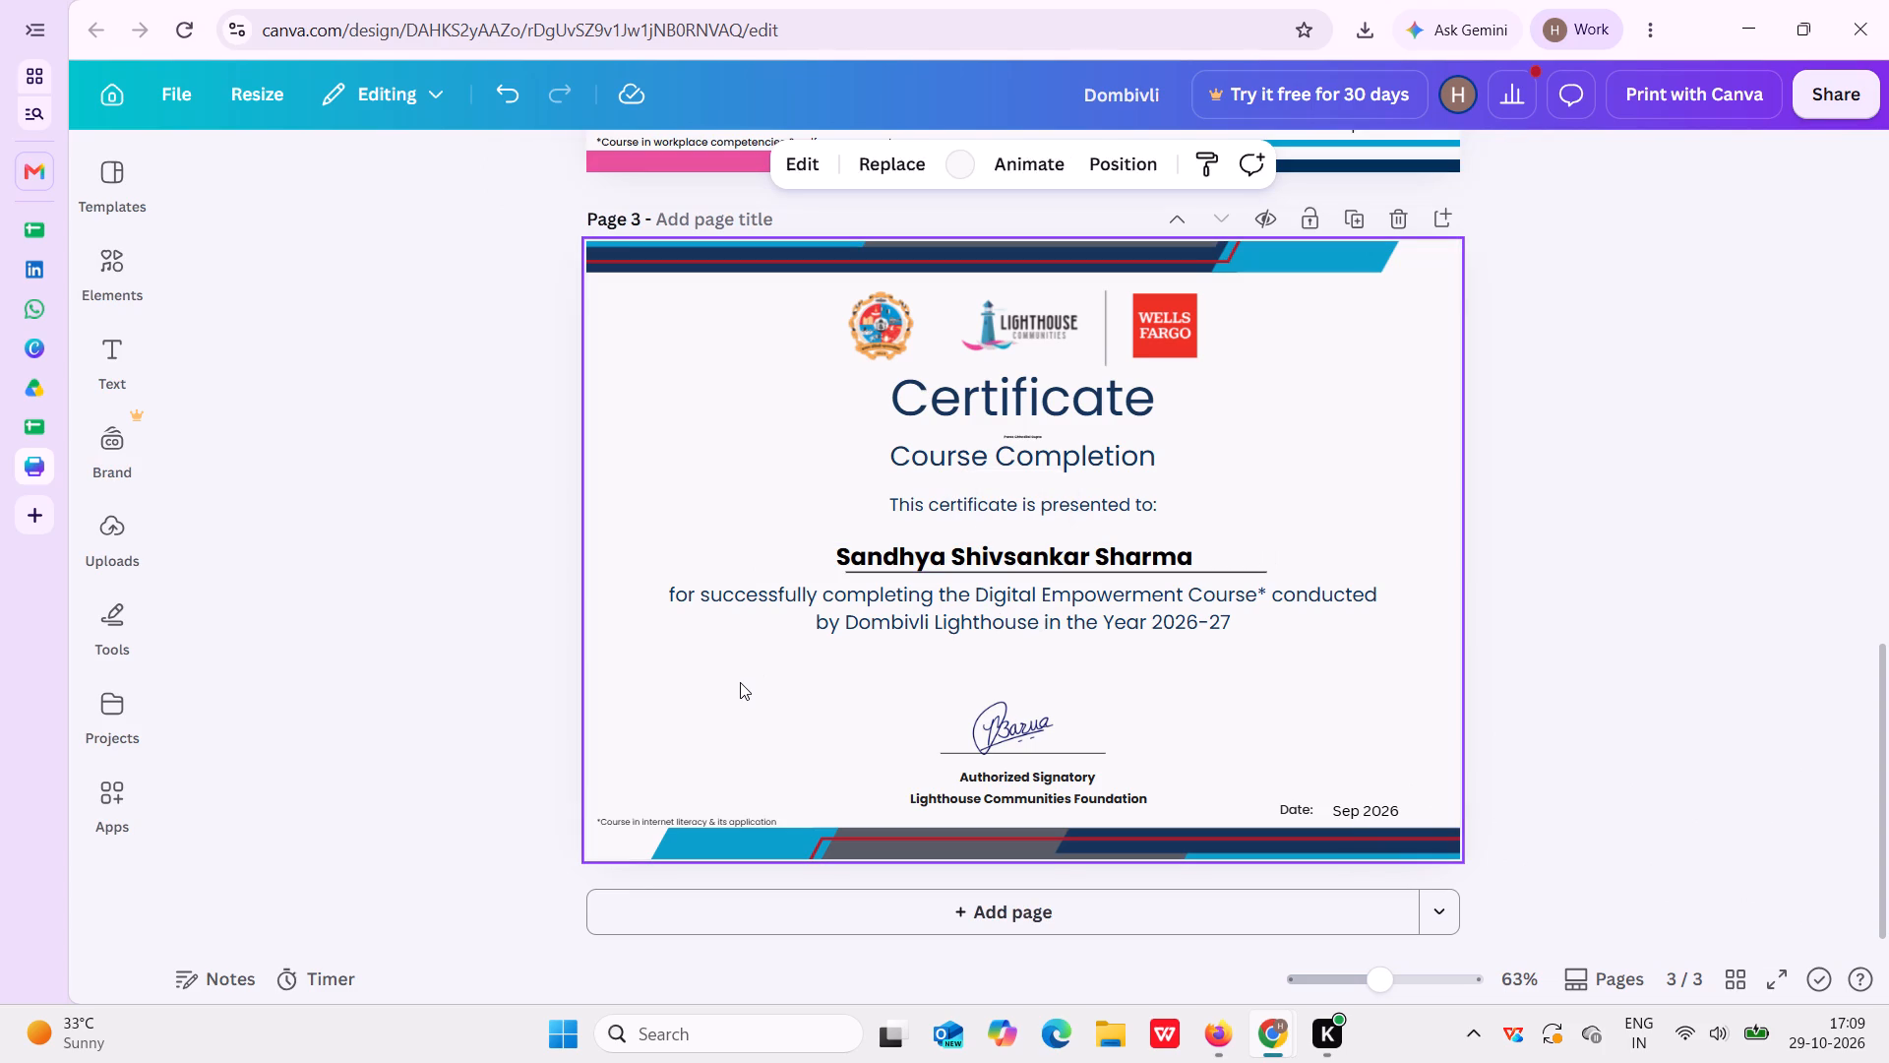
Shift the recipient name on the page 3 certificate with leading spaces so it sits centred over the name line.
double_click(834, 536)
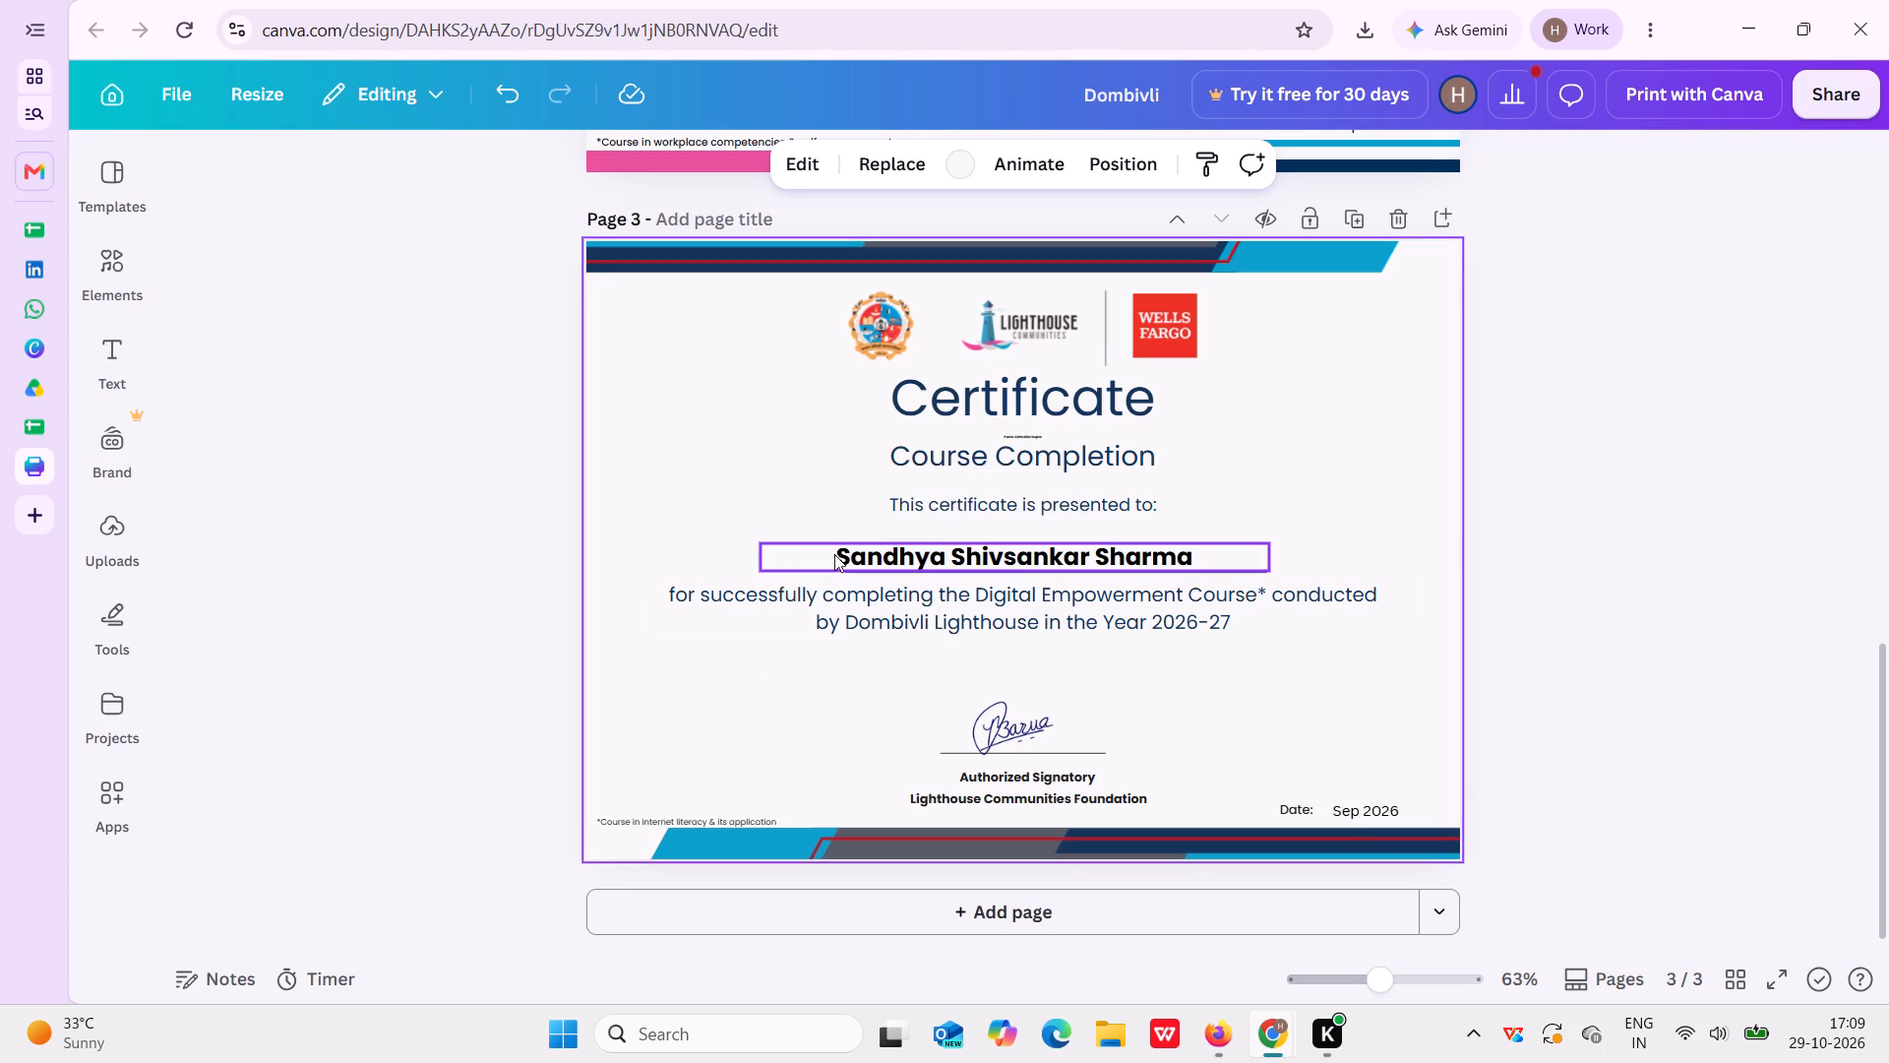
left_click(834, 559)
double_click(834, 559)
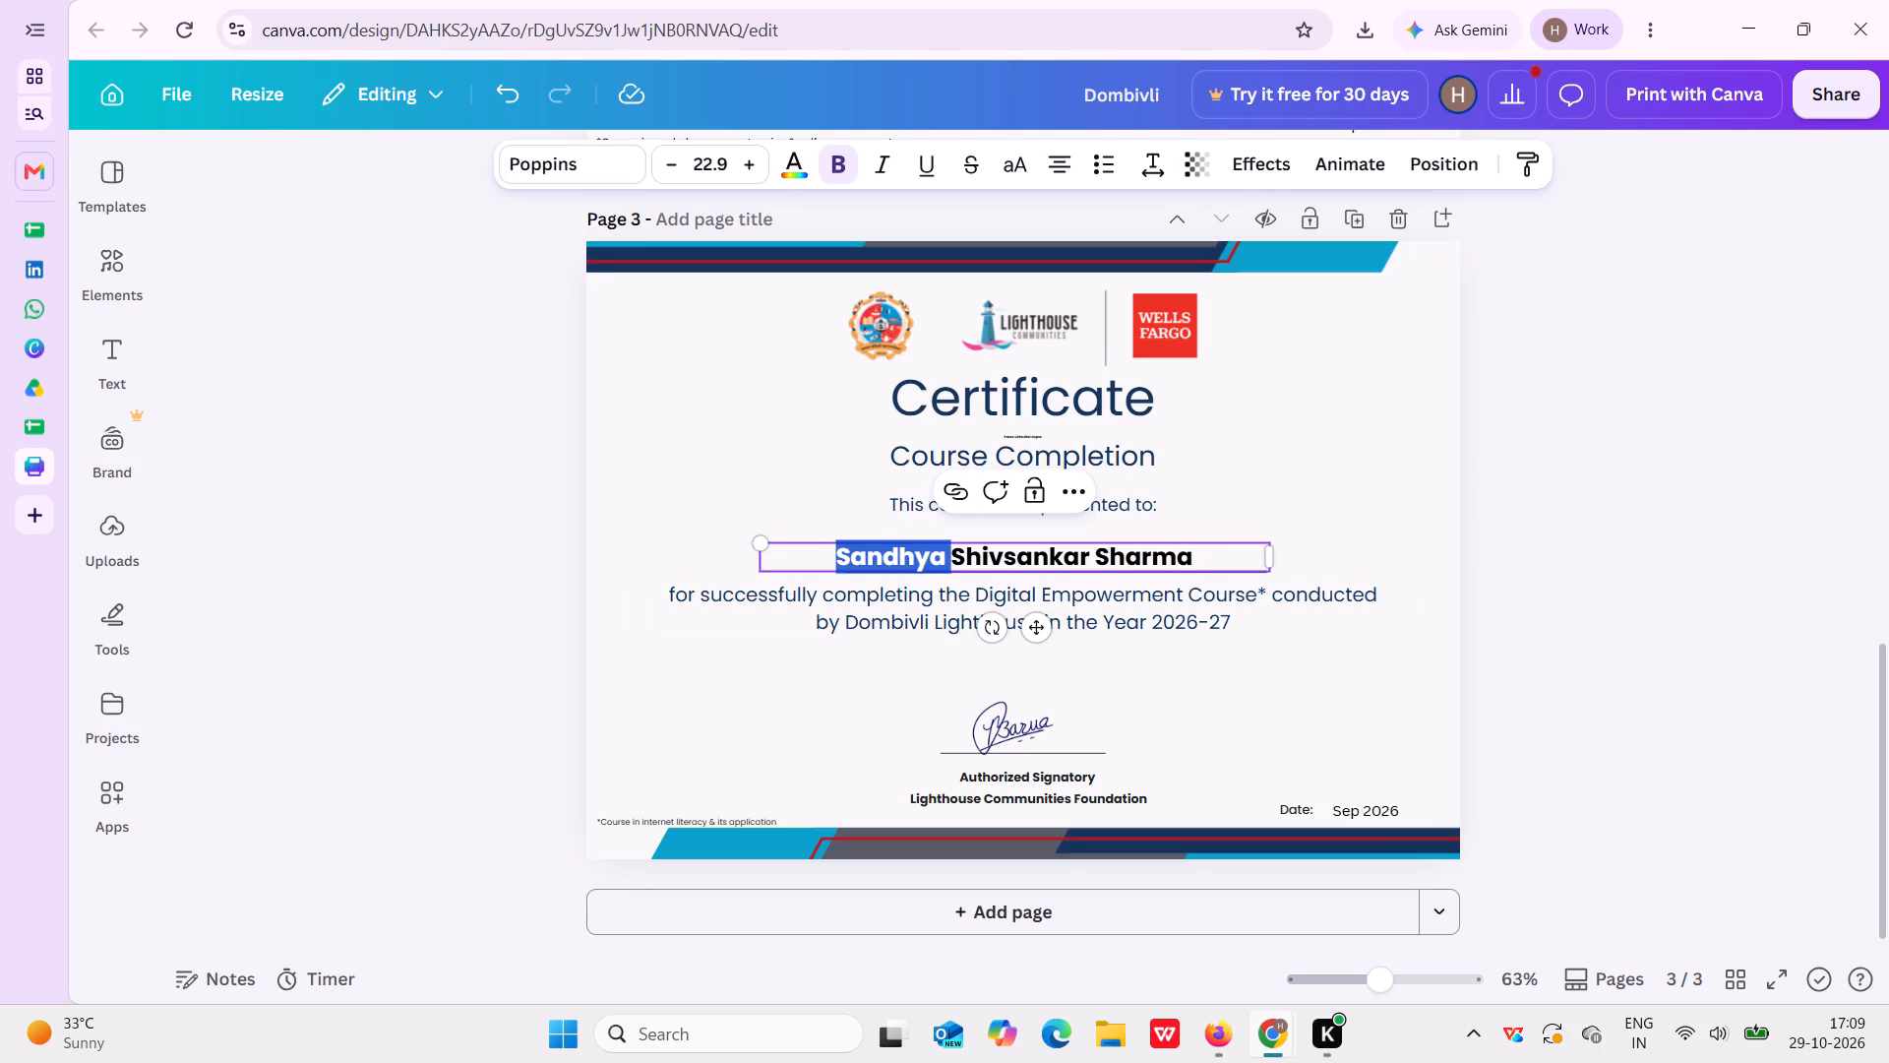
left_click(834, 559)
key("space")
key("space")
key("space")
key("space")
key("space")
key("space")
key("space")
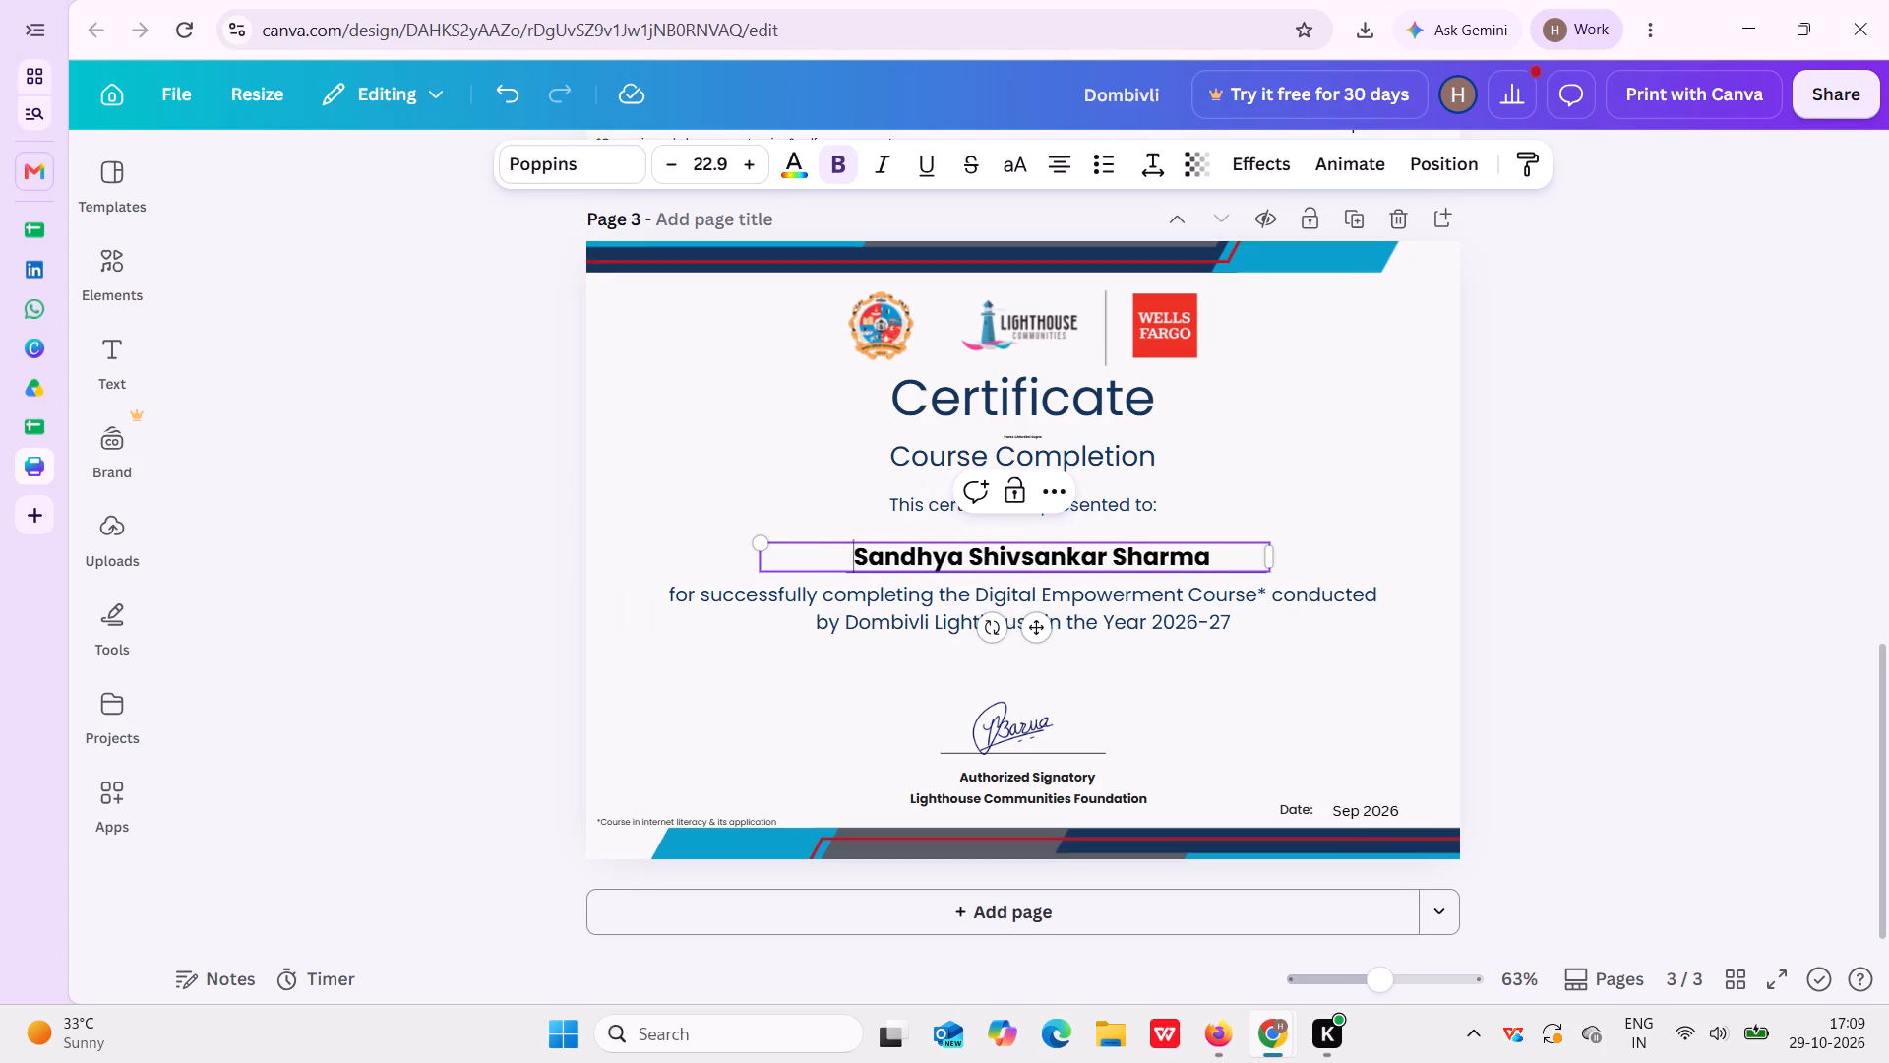
key("space")
key("space")
key("space")
key("space")
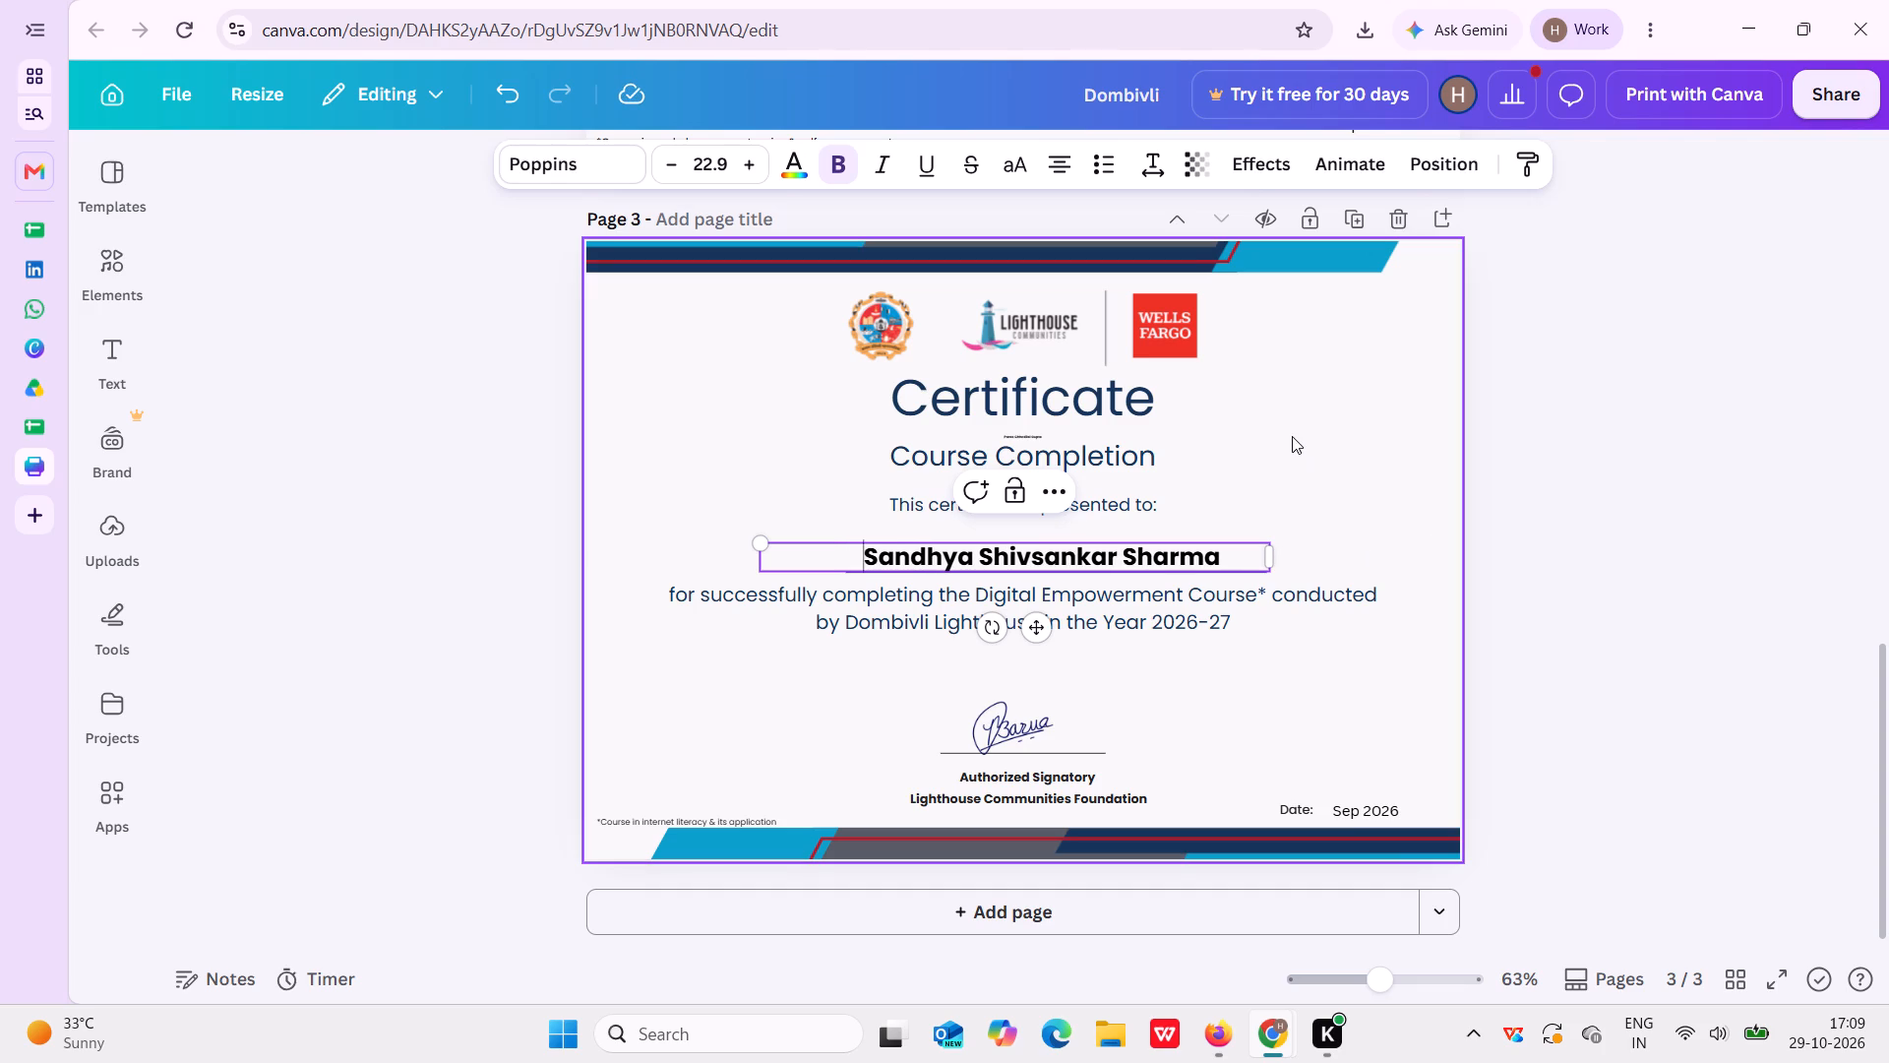
left_click(1292, 436)
scroll(1356, 705, "down", 6)
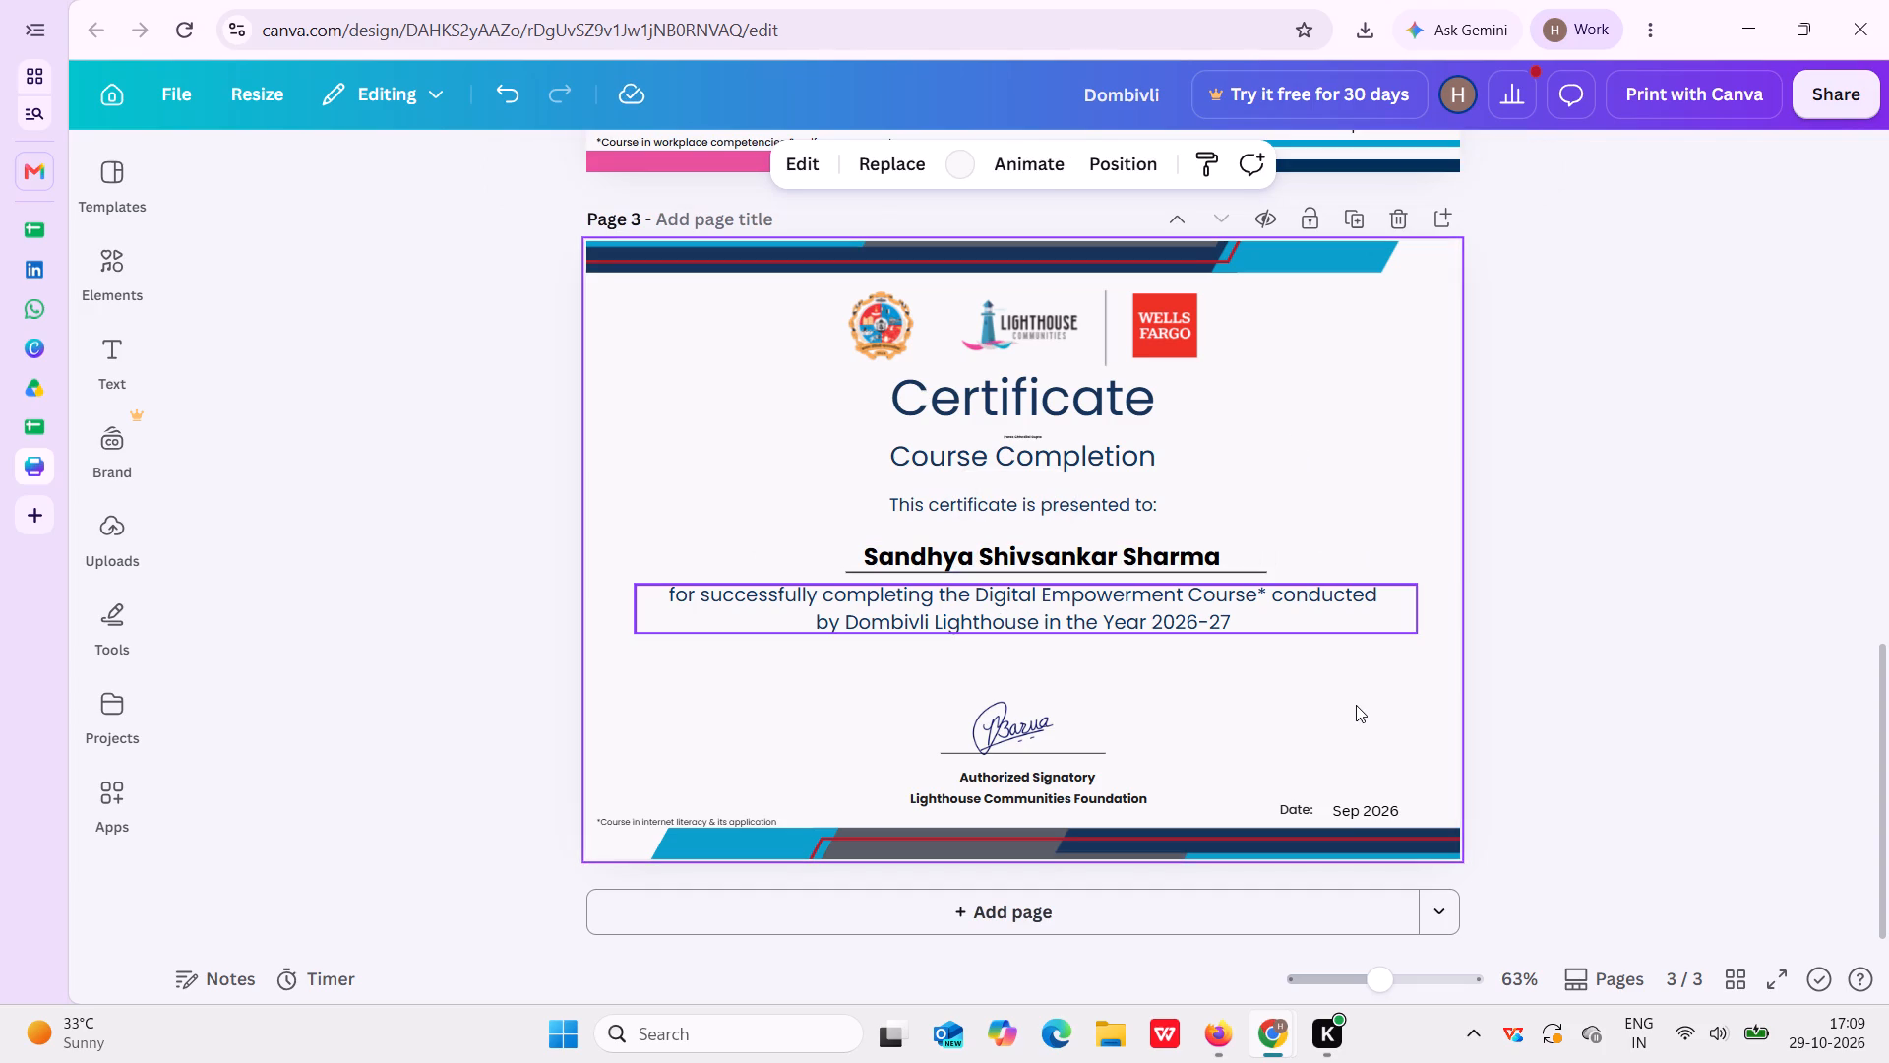
Replace the recipient name on the page 2 Certificate of Completion with the copied name of recipient number 20.
scroll(1356, 705, "up", 3)
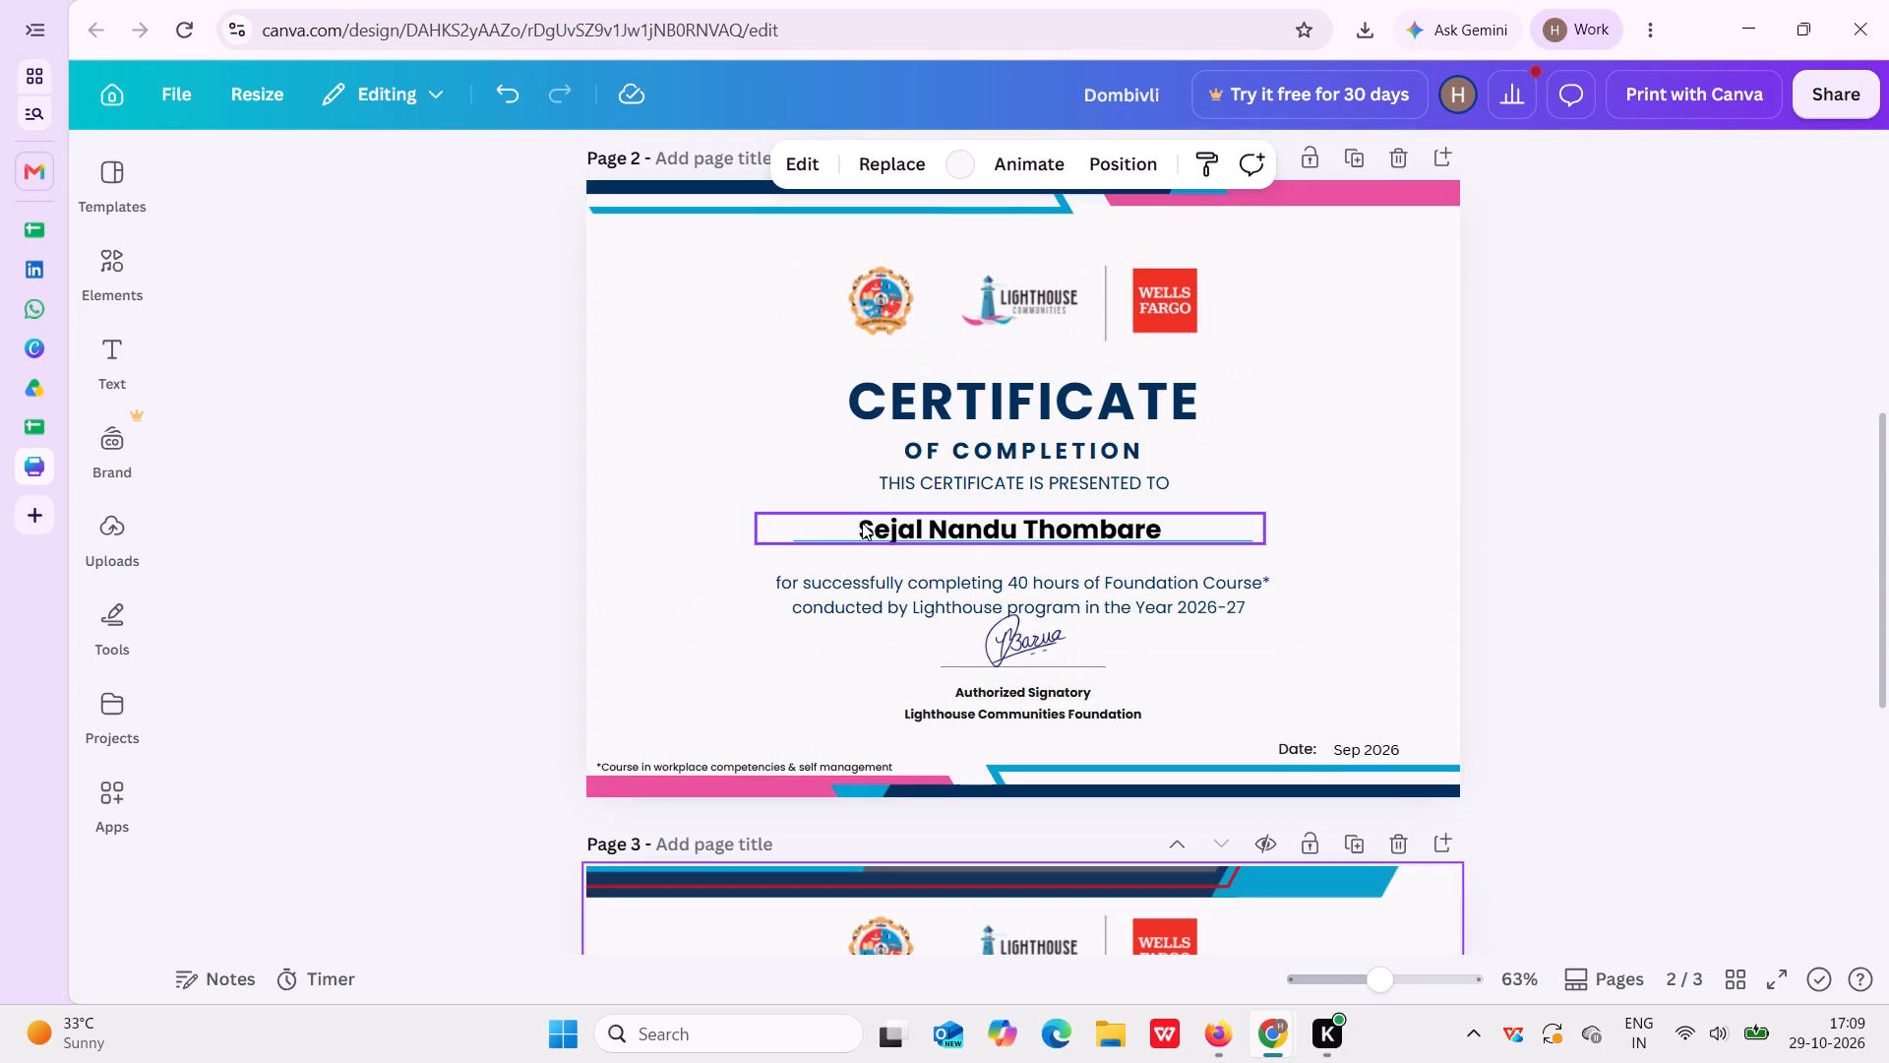
triple_click(845, 523)
left_click(845, 523)
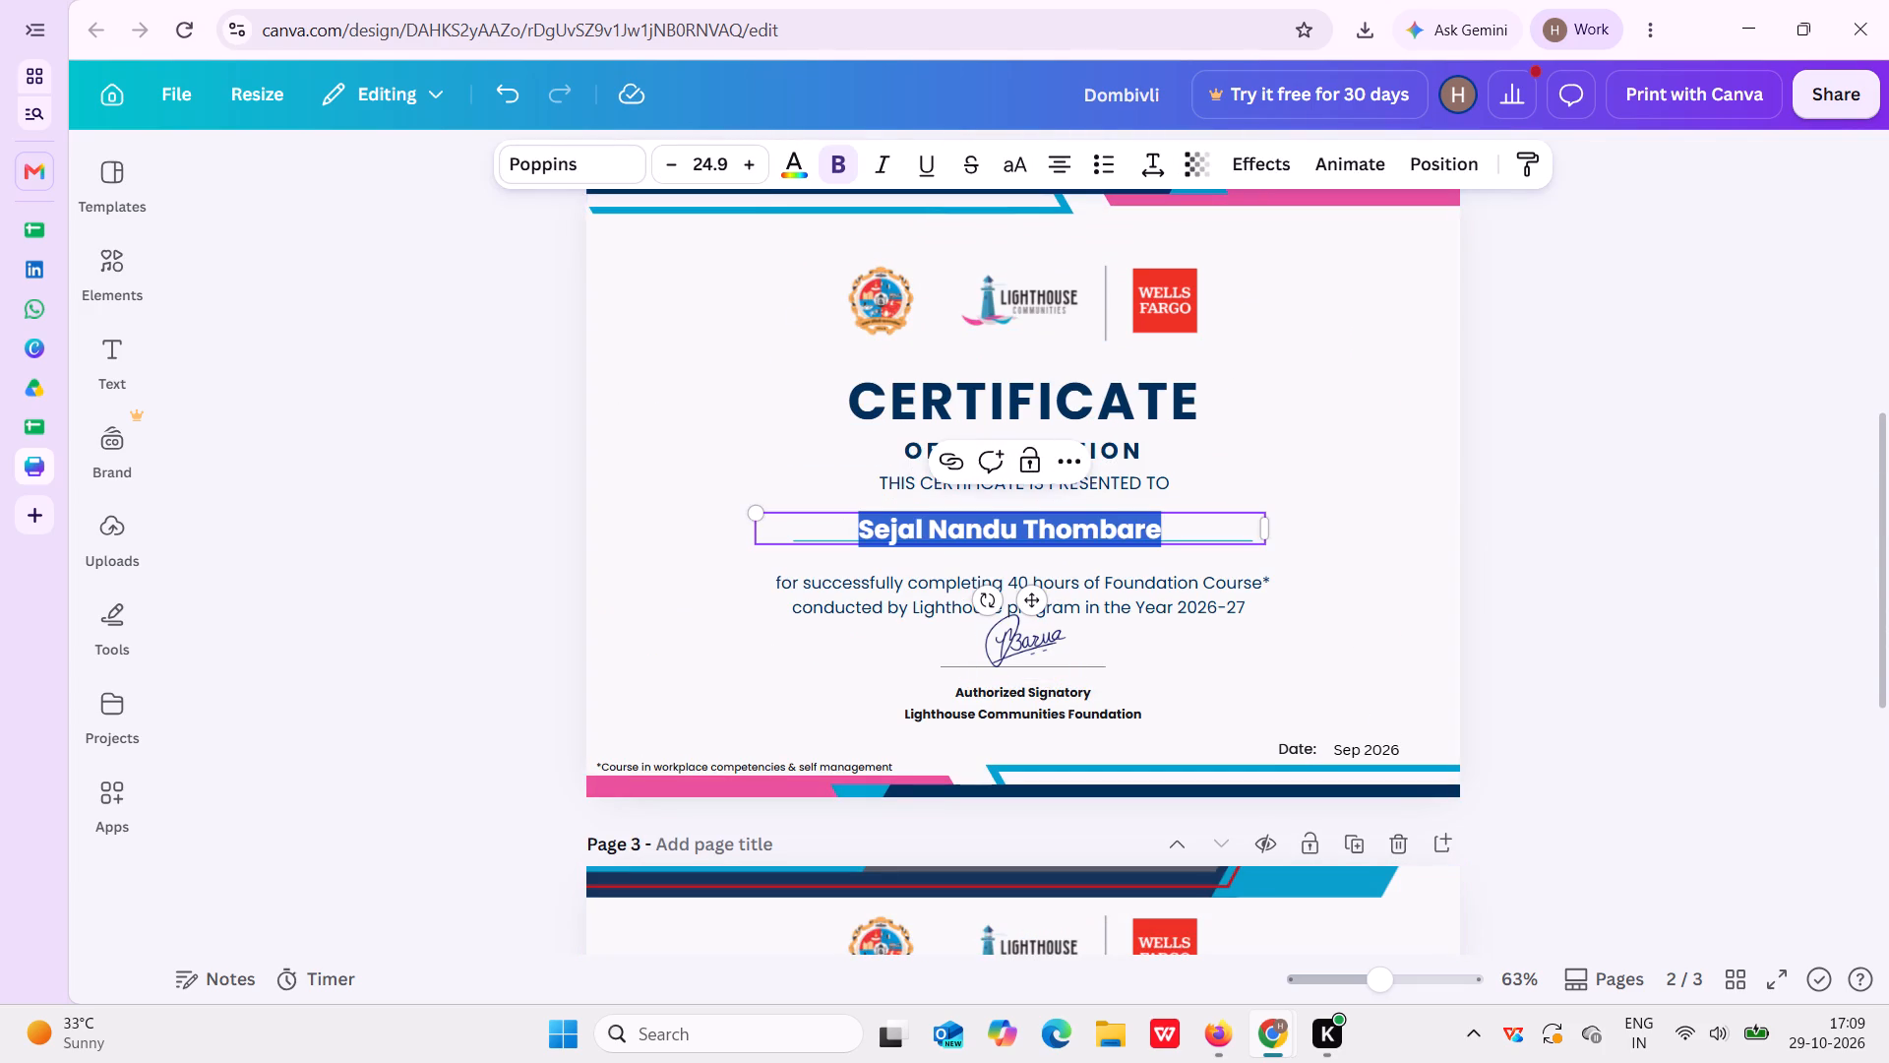
key("BackSpace")
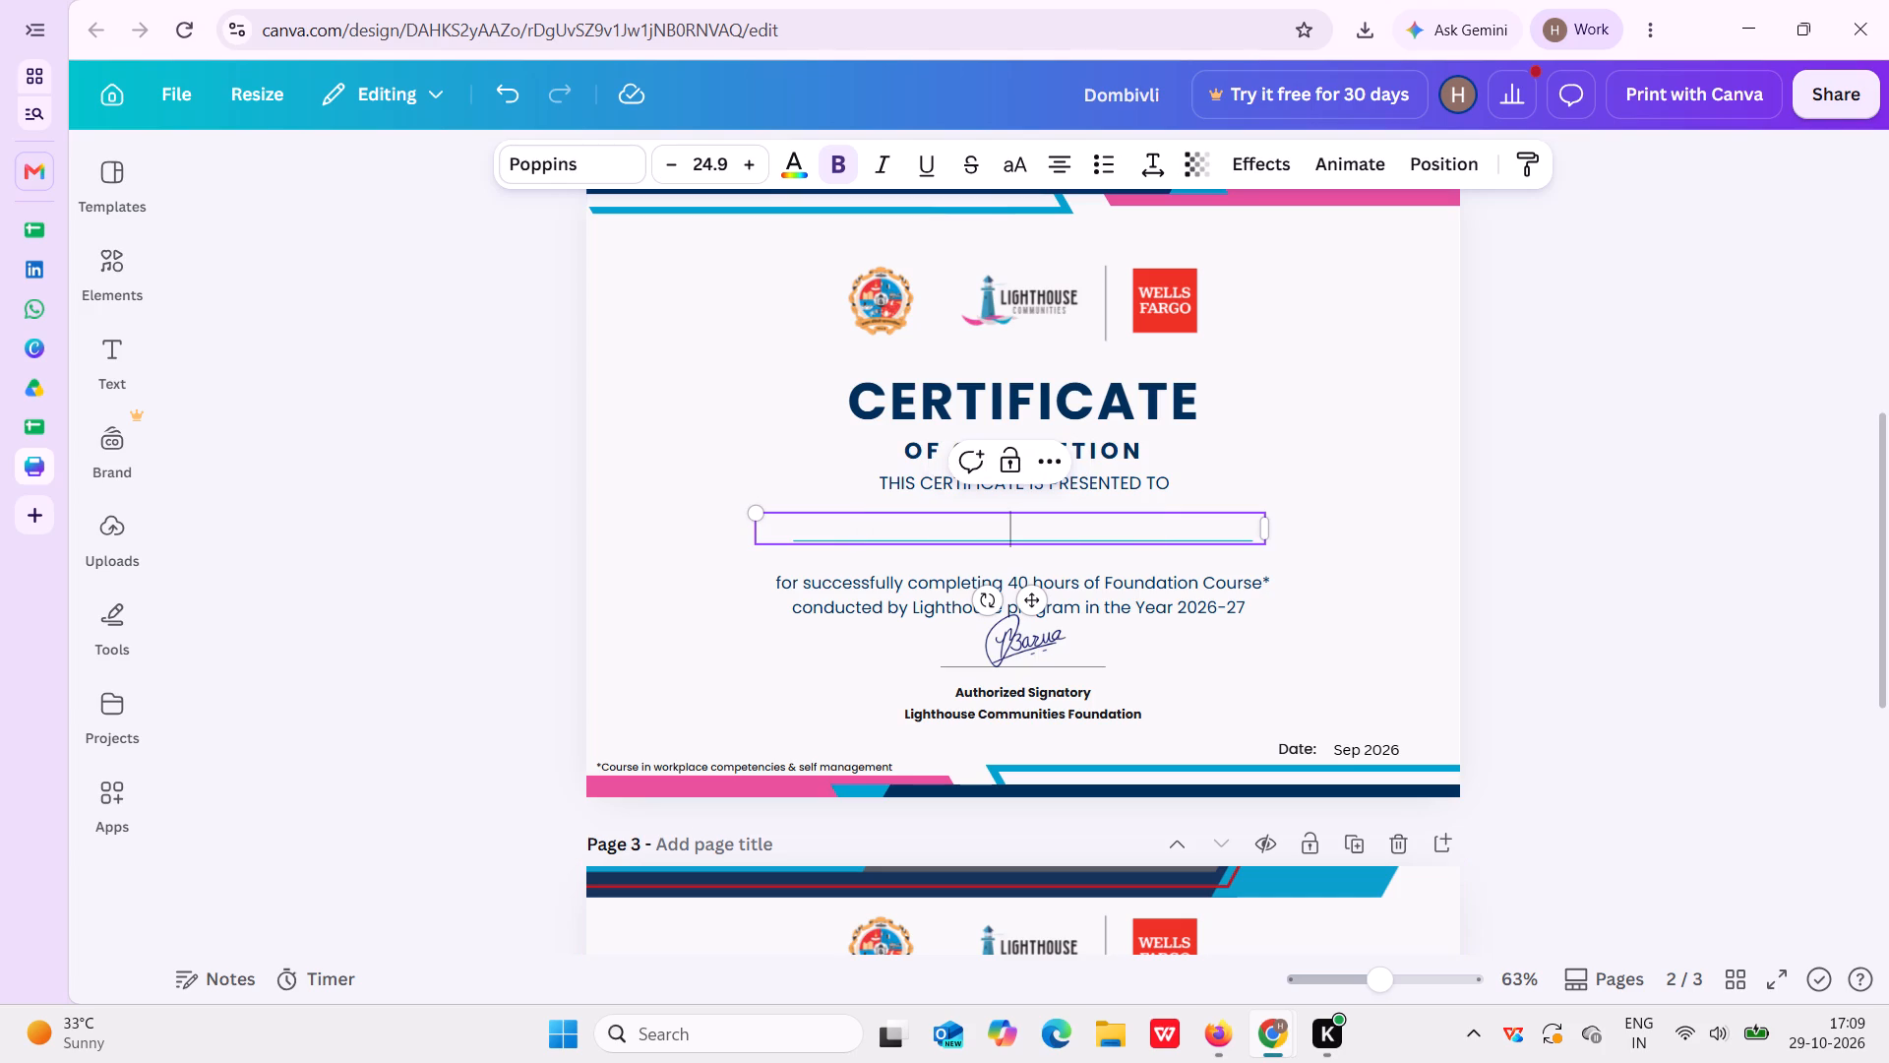
key("ctrl+v")
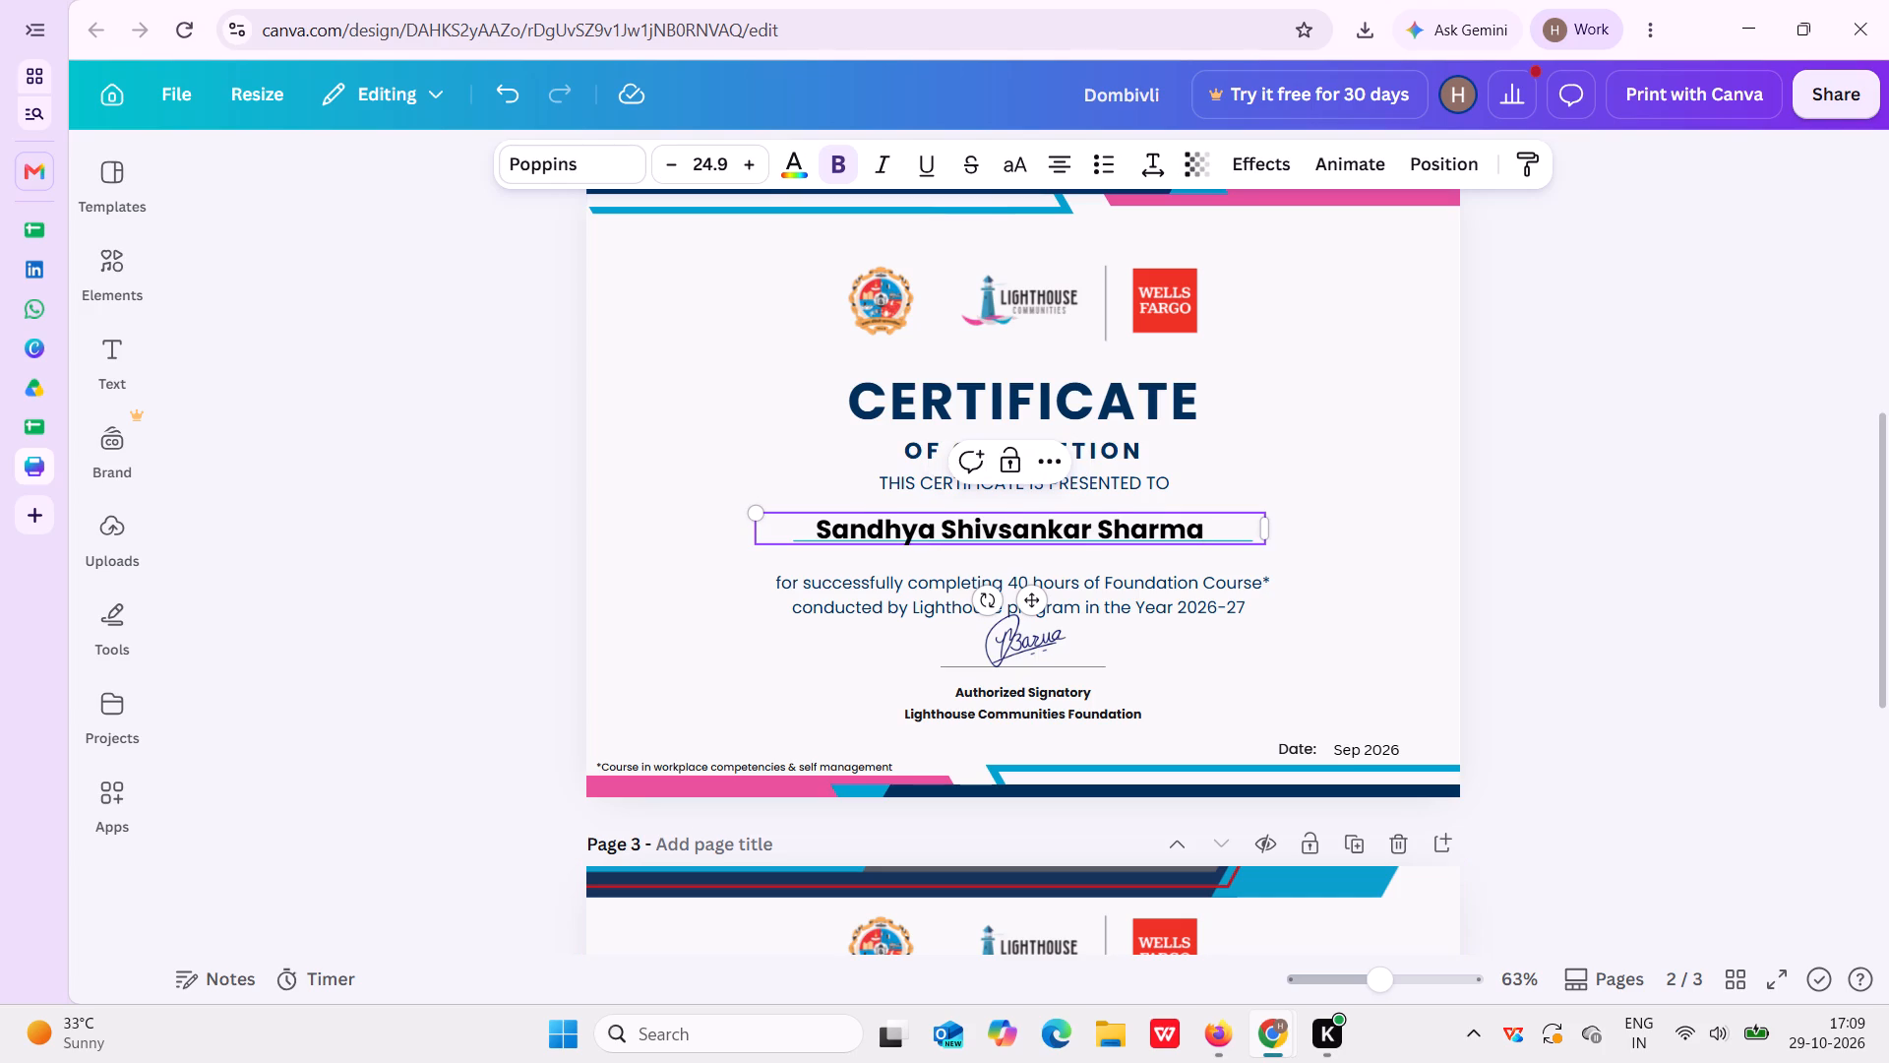
left_click(807, 530)
Shift the recipient name on the page 2 Certificate of Completion with leading spaces so it sits centred over the name line.
key("space")
key("space")
key("space")
key("space")
key("space")
key("space")
key("space")
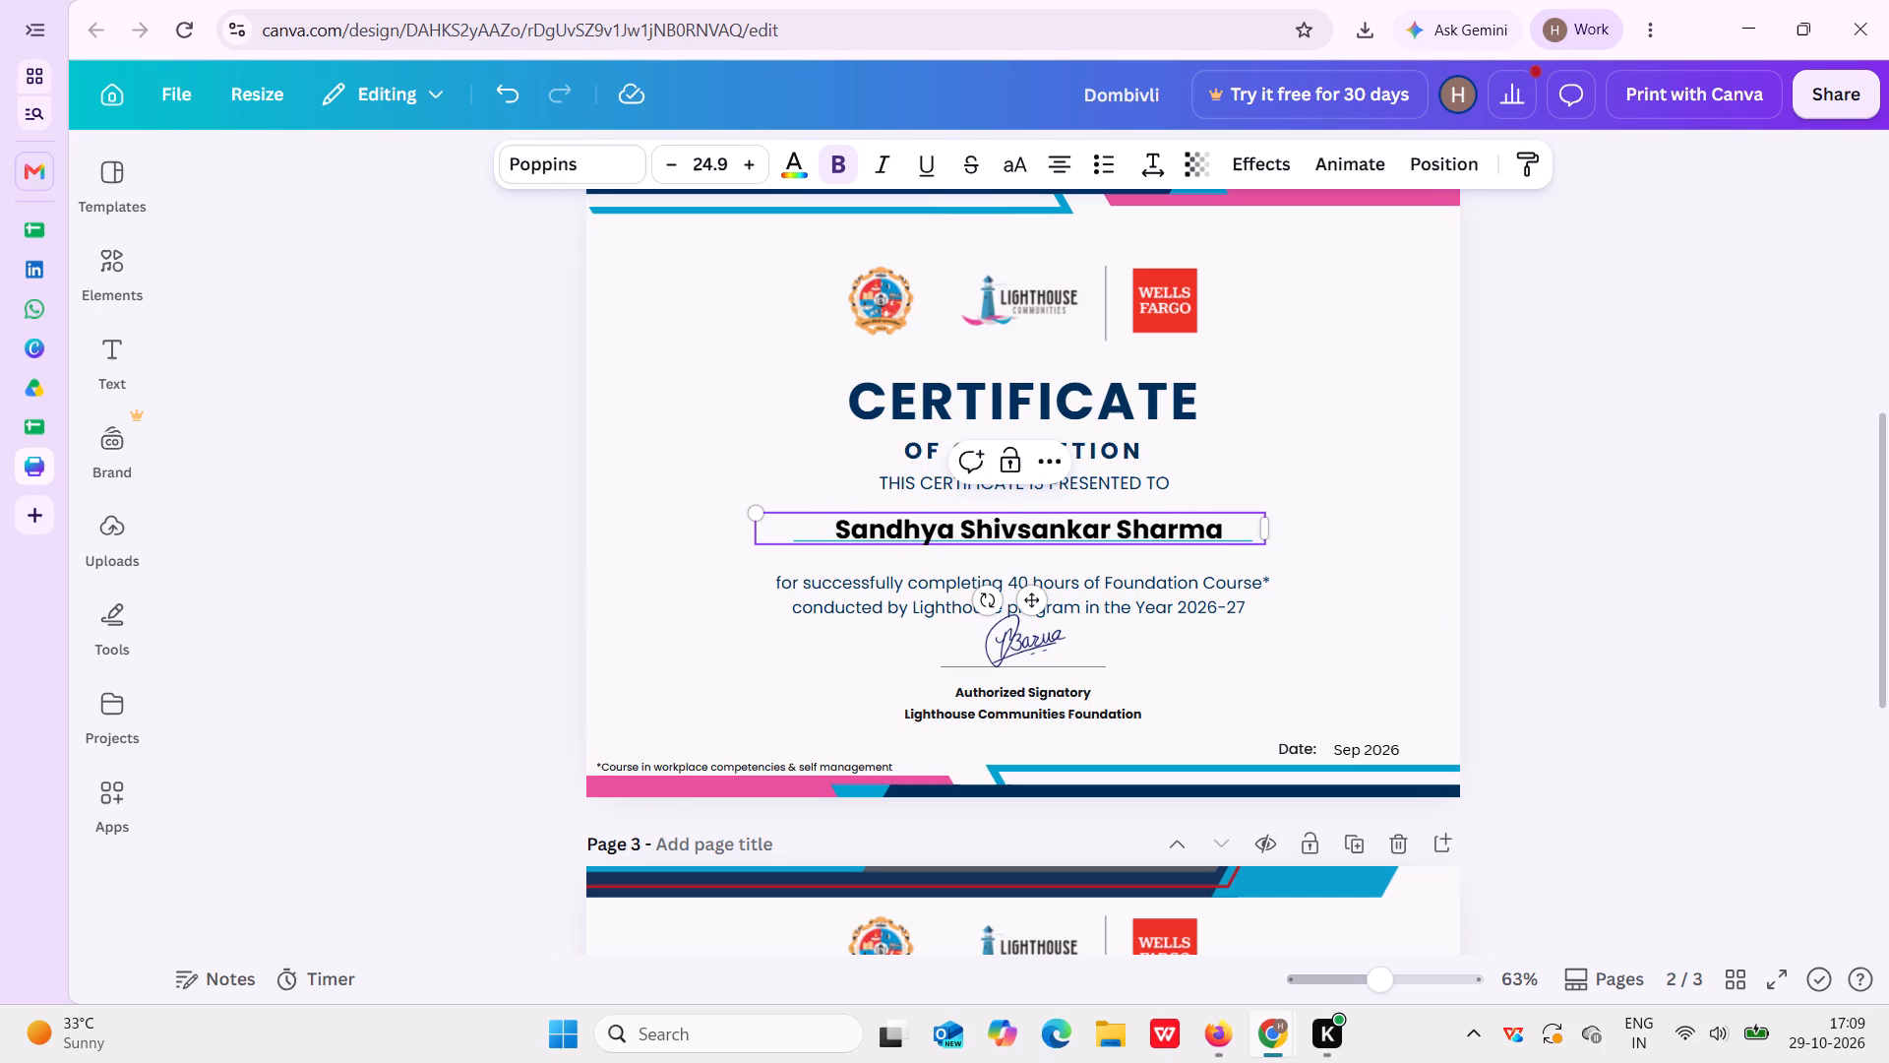
key("BackSpace")
key("BackSpace")
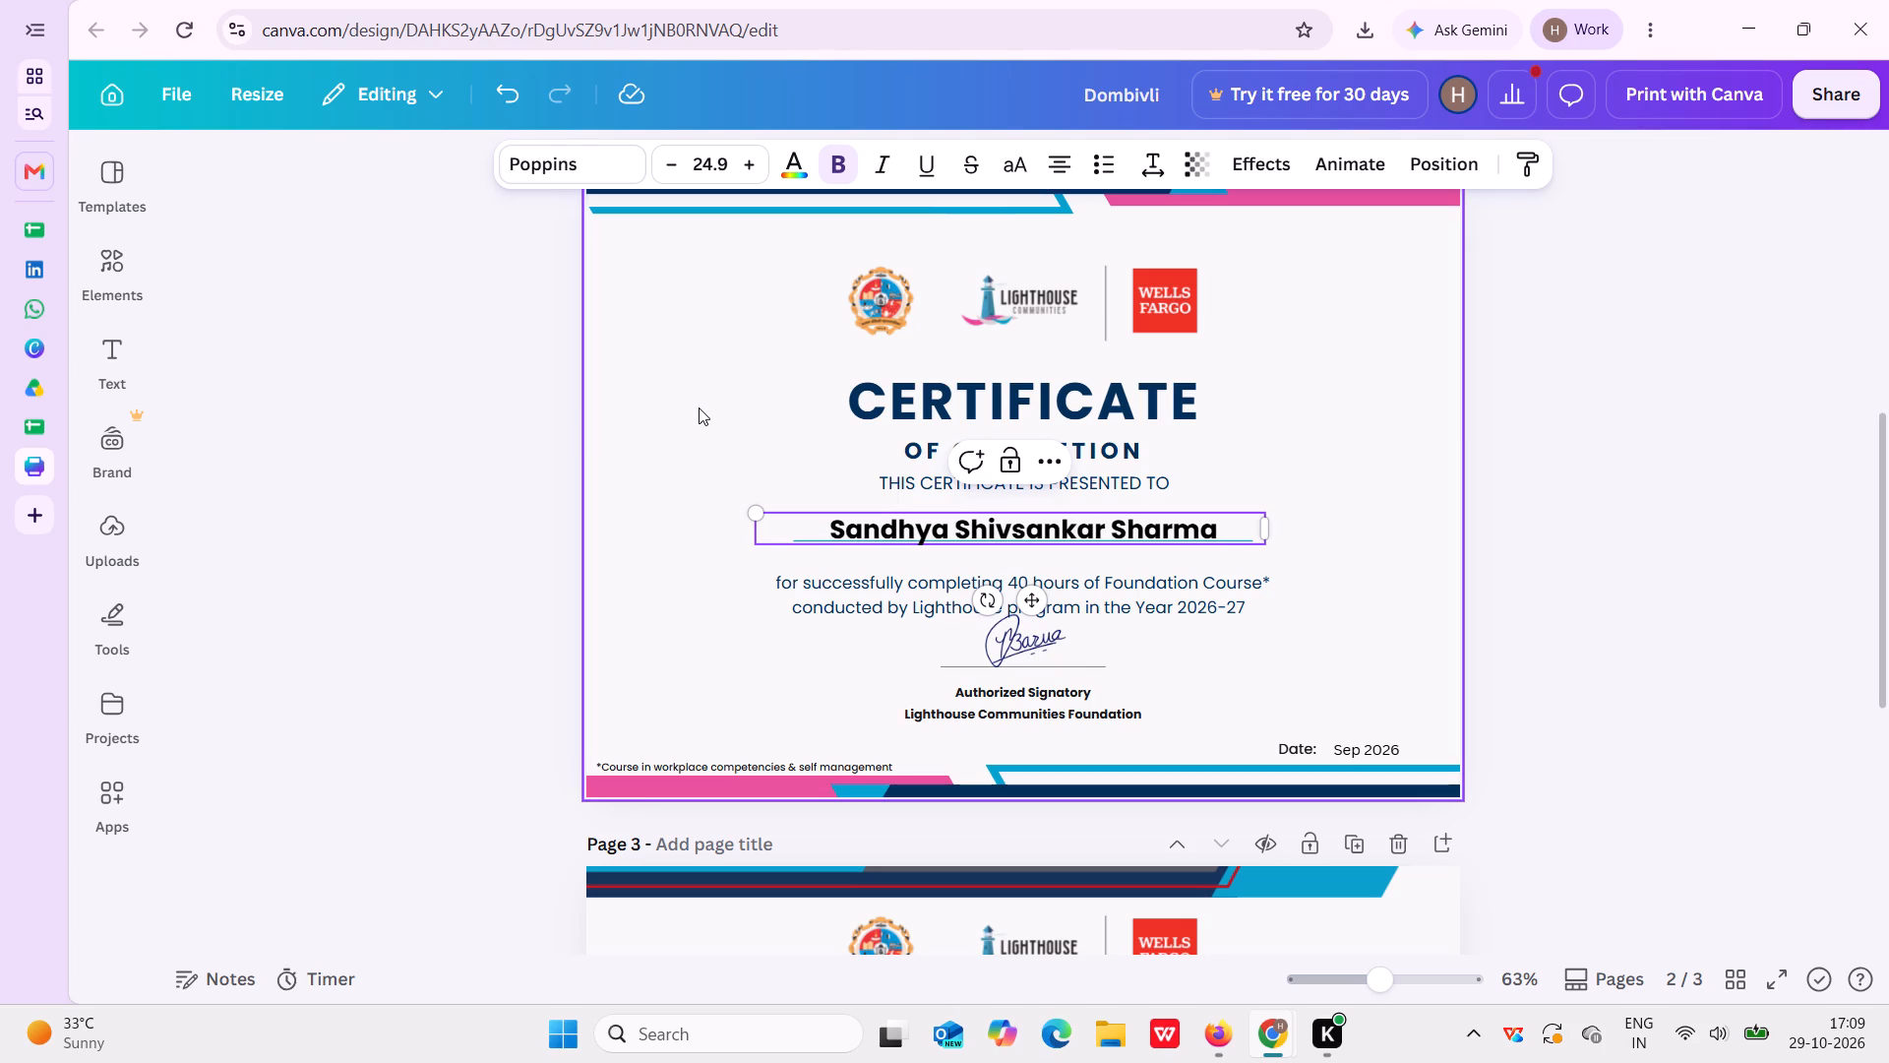
left_click(699, 407)
Download pages 2–3 of the Dombivli design as a PDF with the Digital preset.
scroll(699, 407, "down", 3)
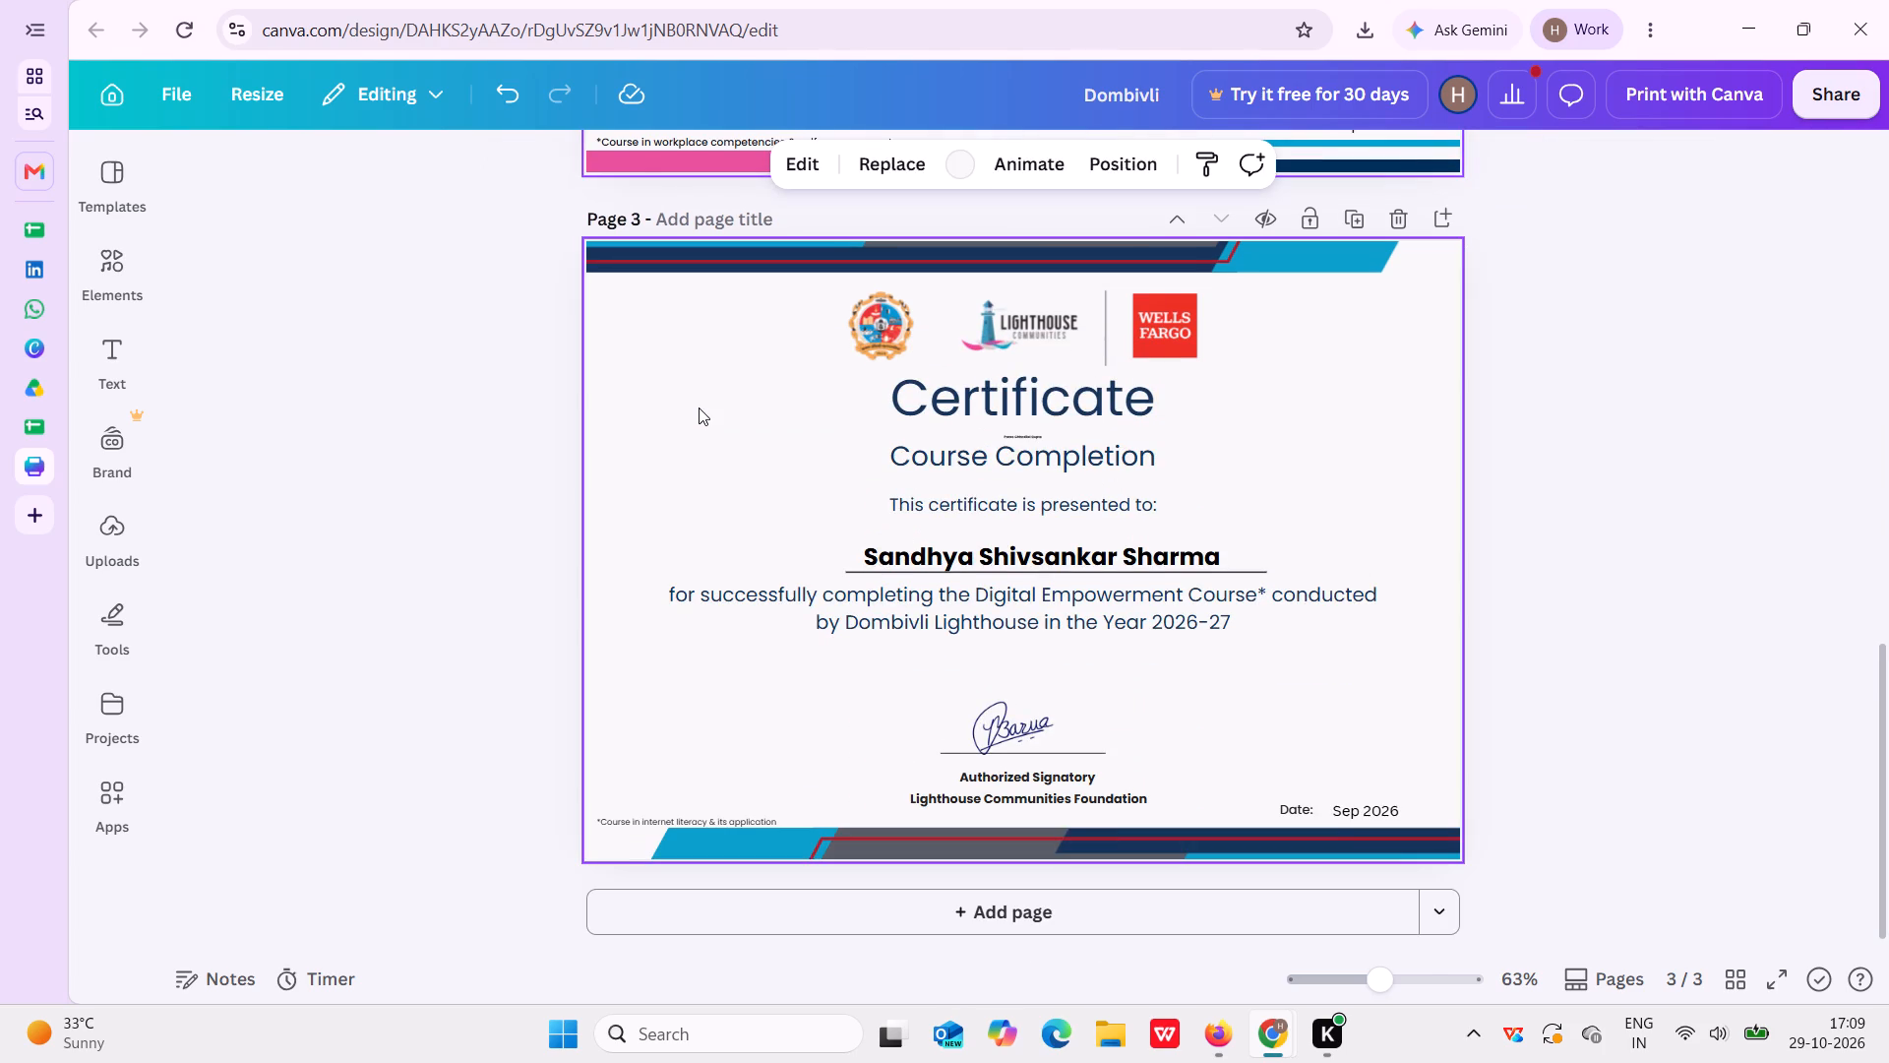
scroll(699, 407, "down", 3)
left_click(183, 96)
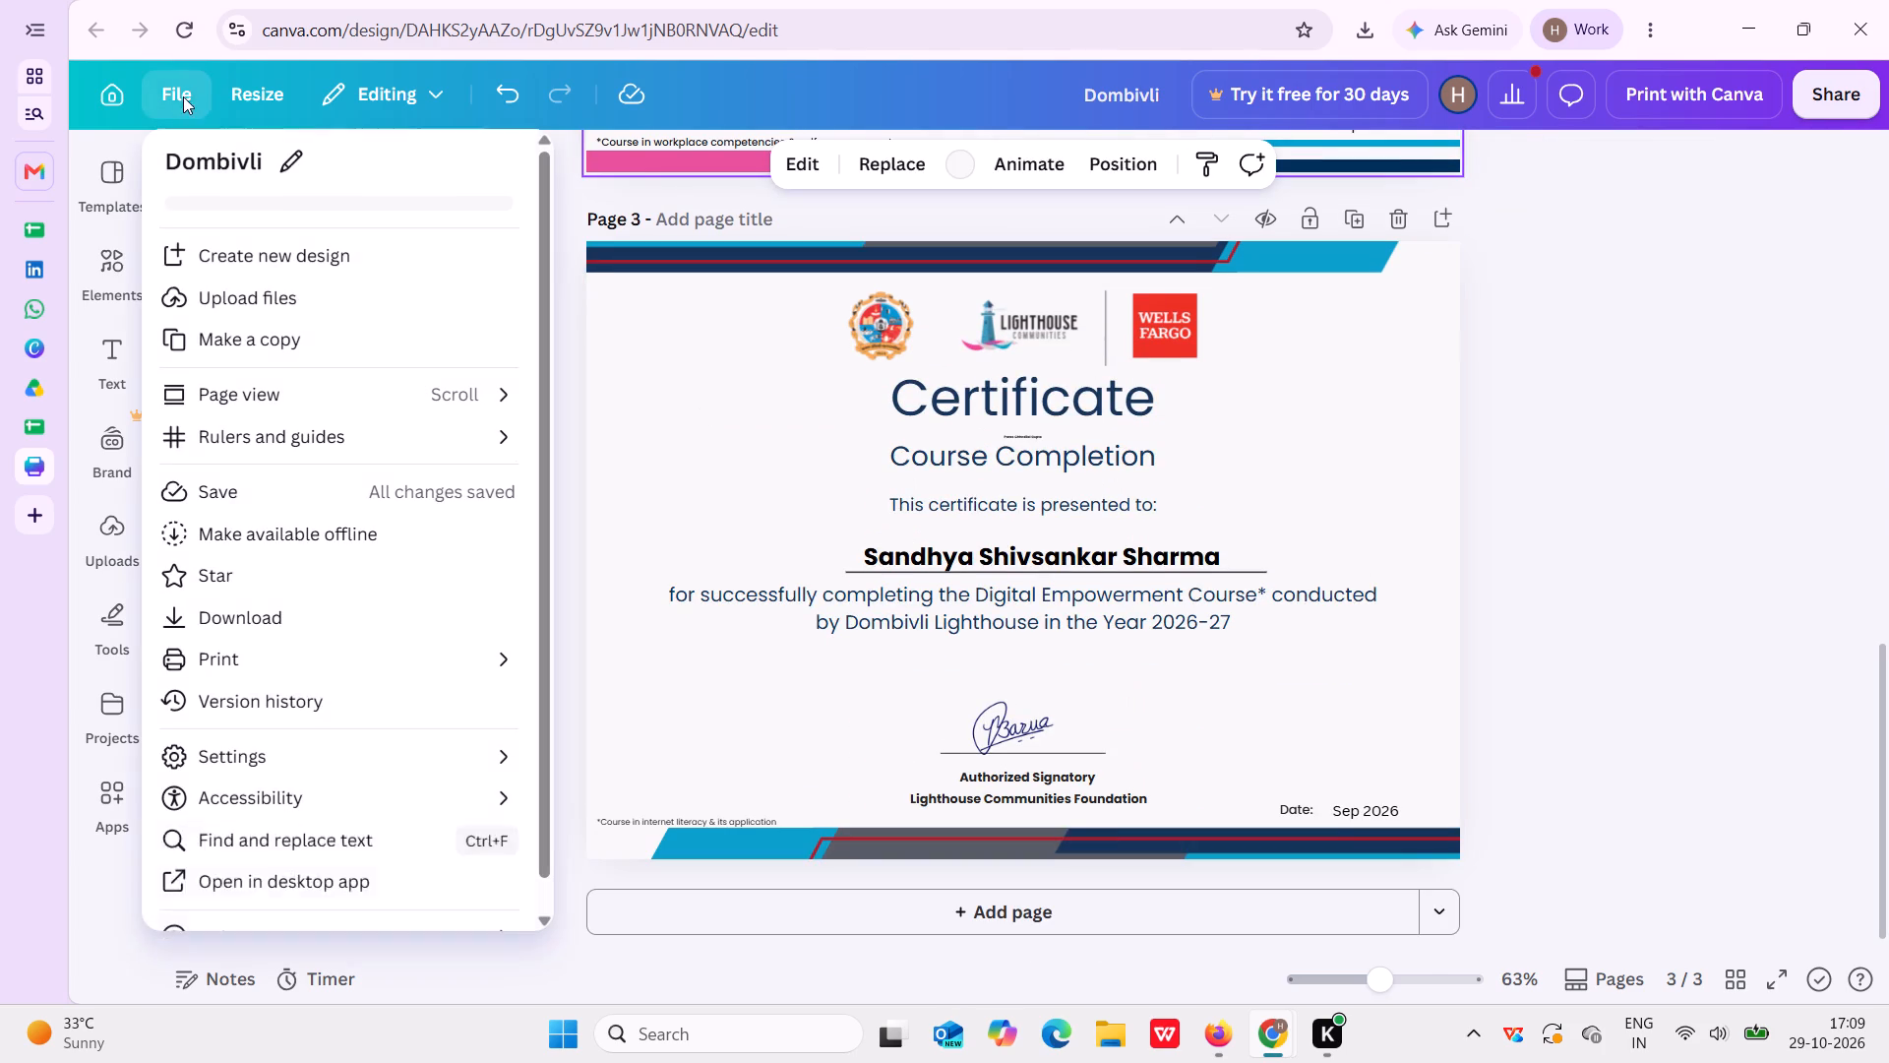
scroll(307, 548, "down", 1)
left_click(289, 577)
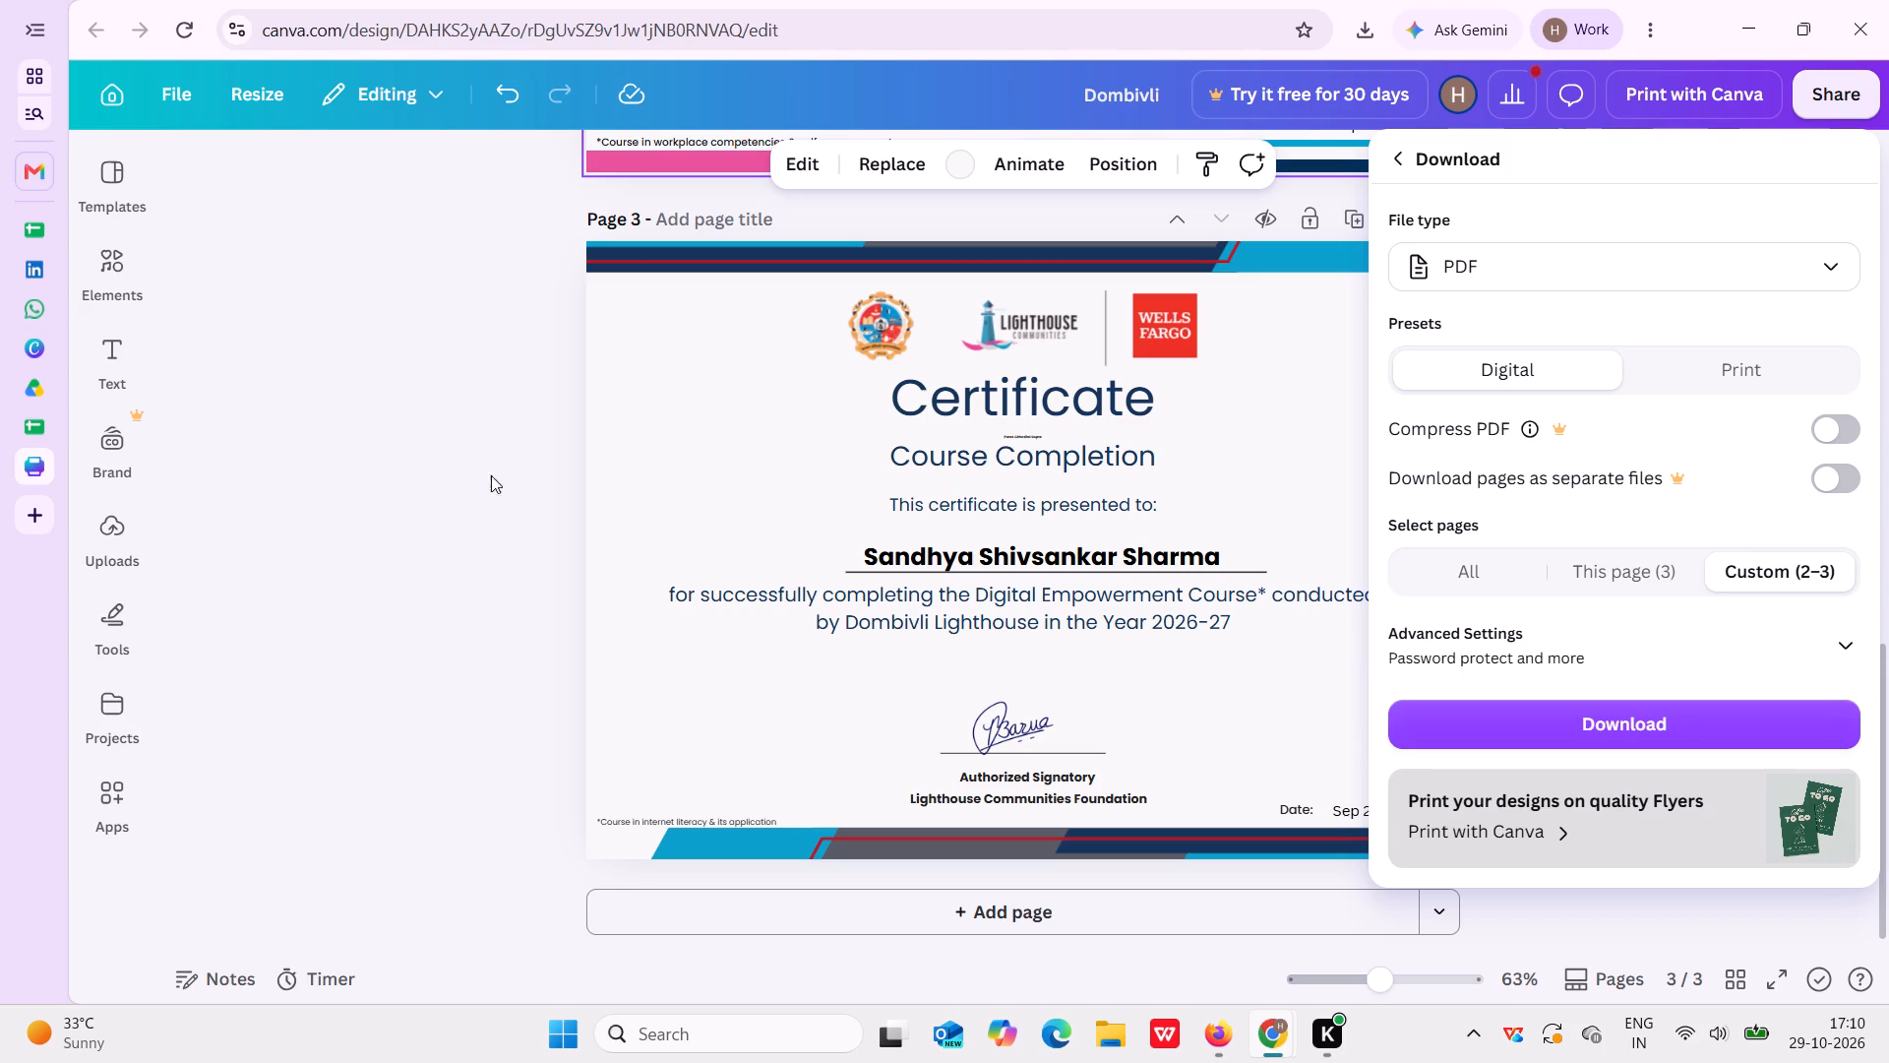
scroll(1611, 356, "down", 2)
scroll(1611, 356, "up", 4)
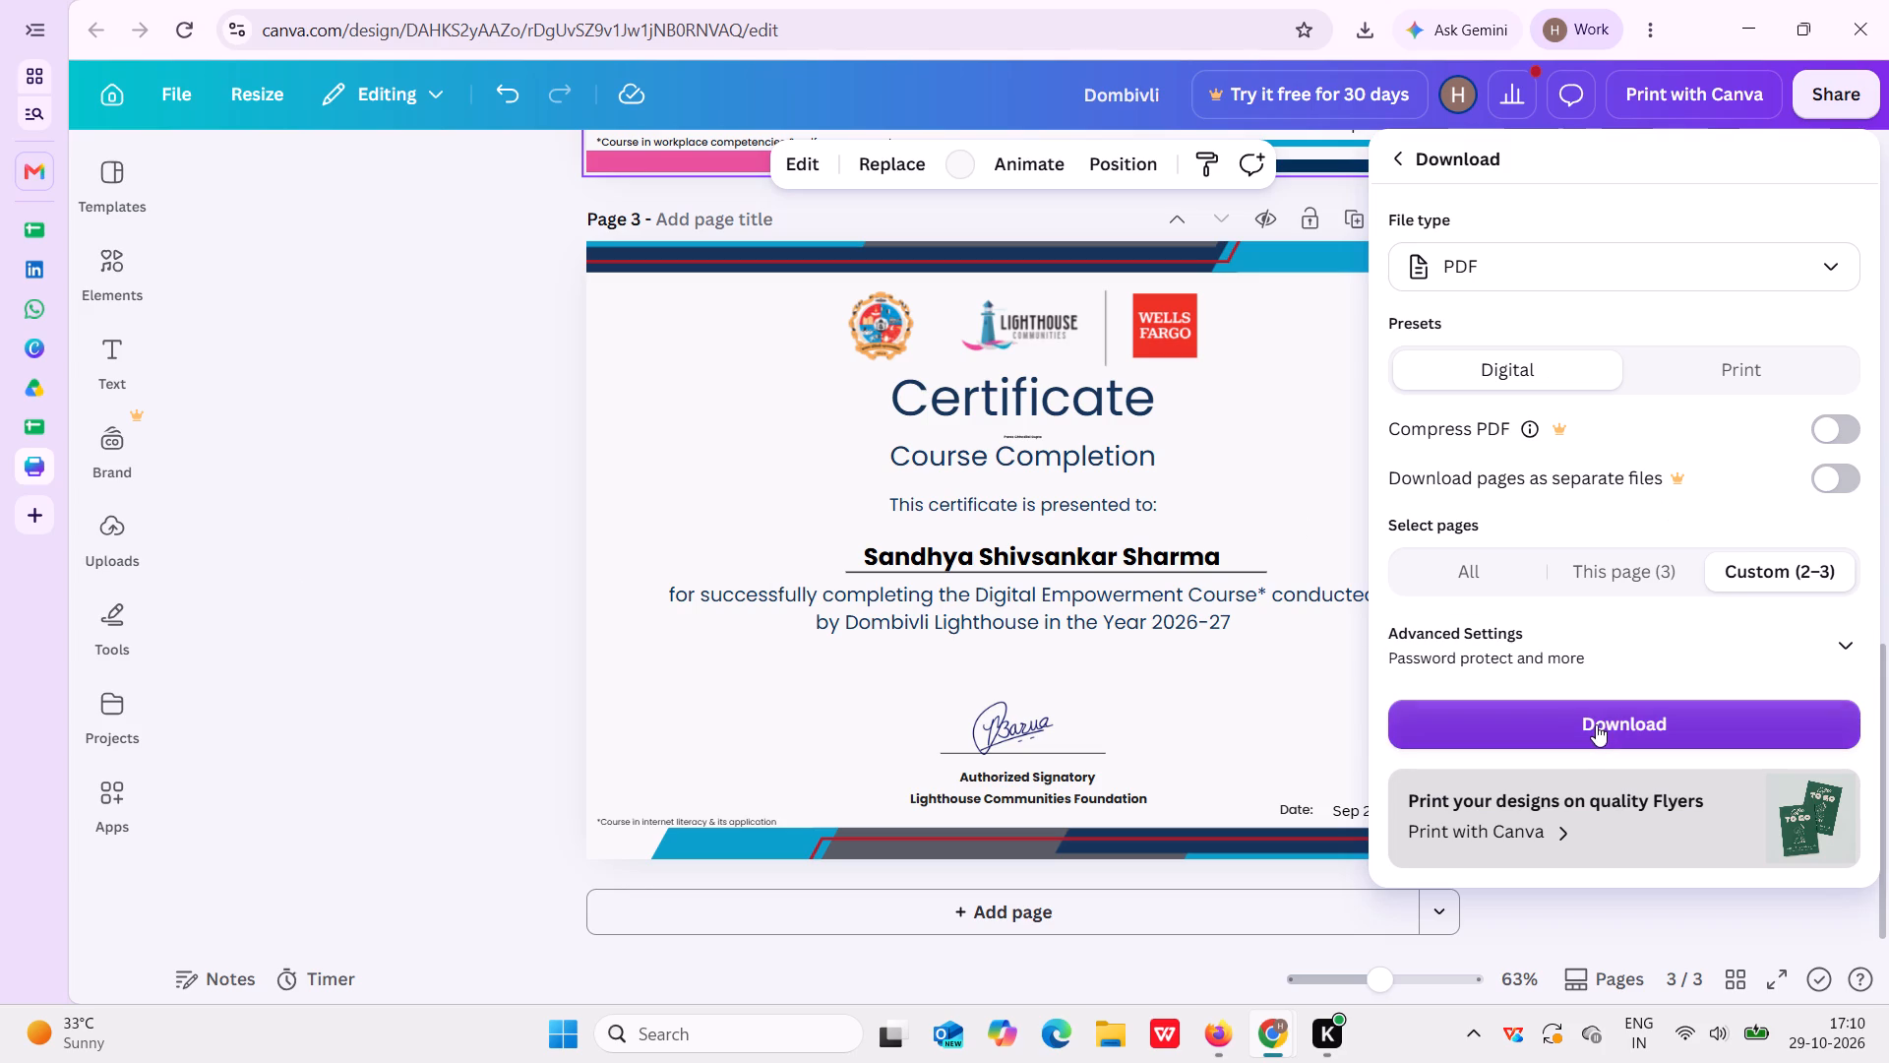
left_click(1596, 724)
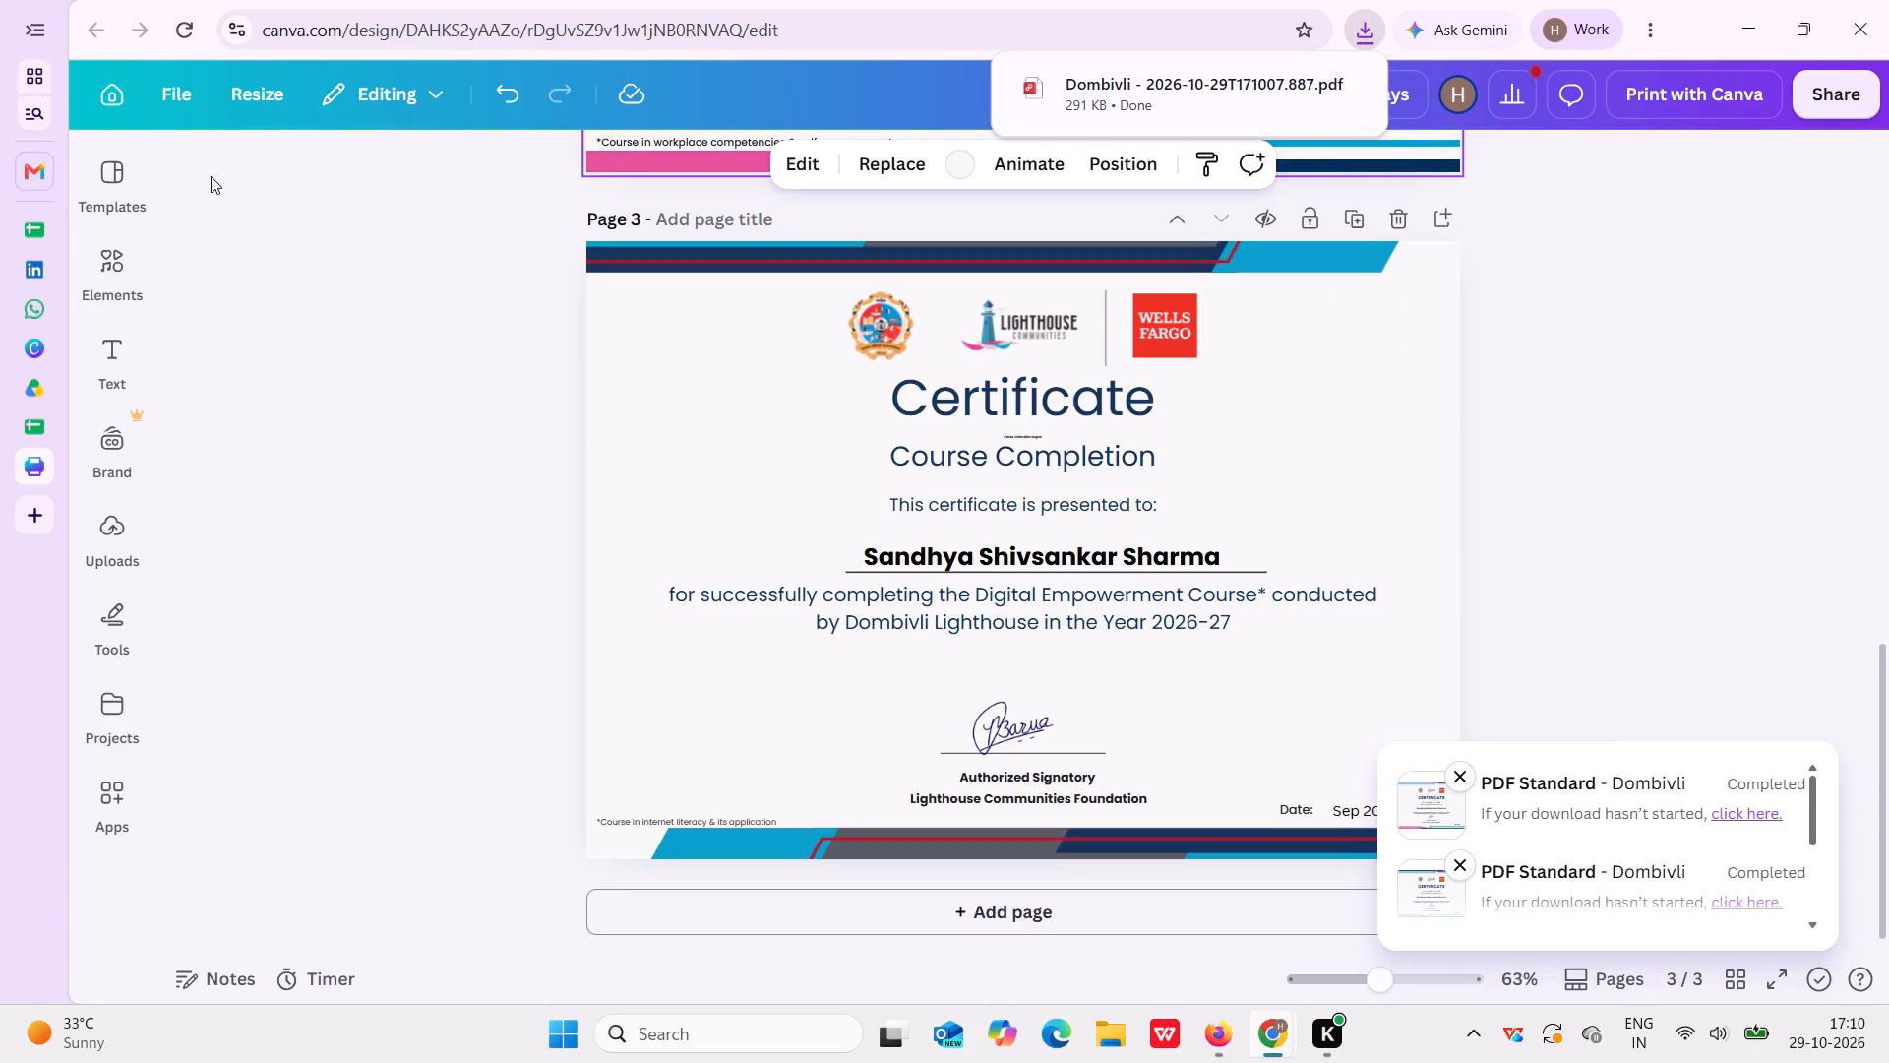
Switch to Google Drive and upload the newly downloaded Dombivli PDF into the Batch no 146 folder.
left_click(41, 396)
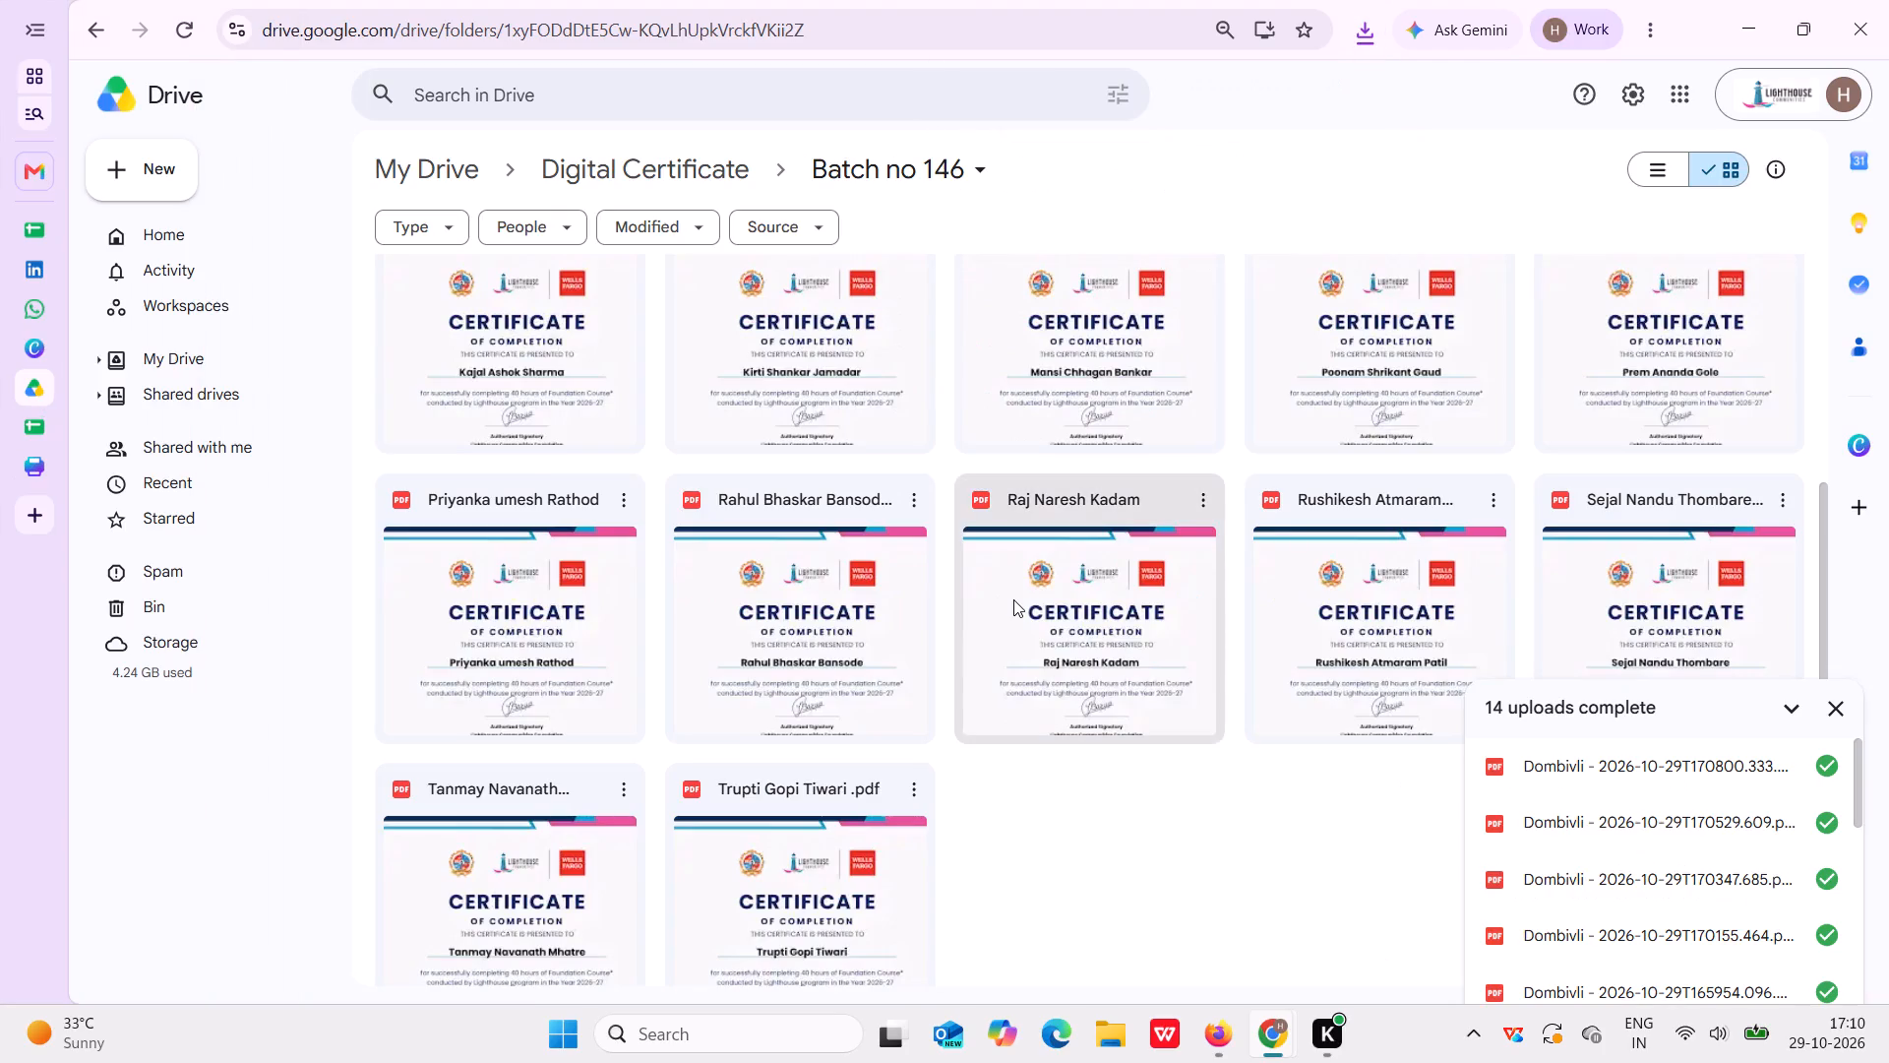
scroll(1249, 541, "up", 4)
scroll(1249, 541, "down", 3)
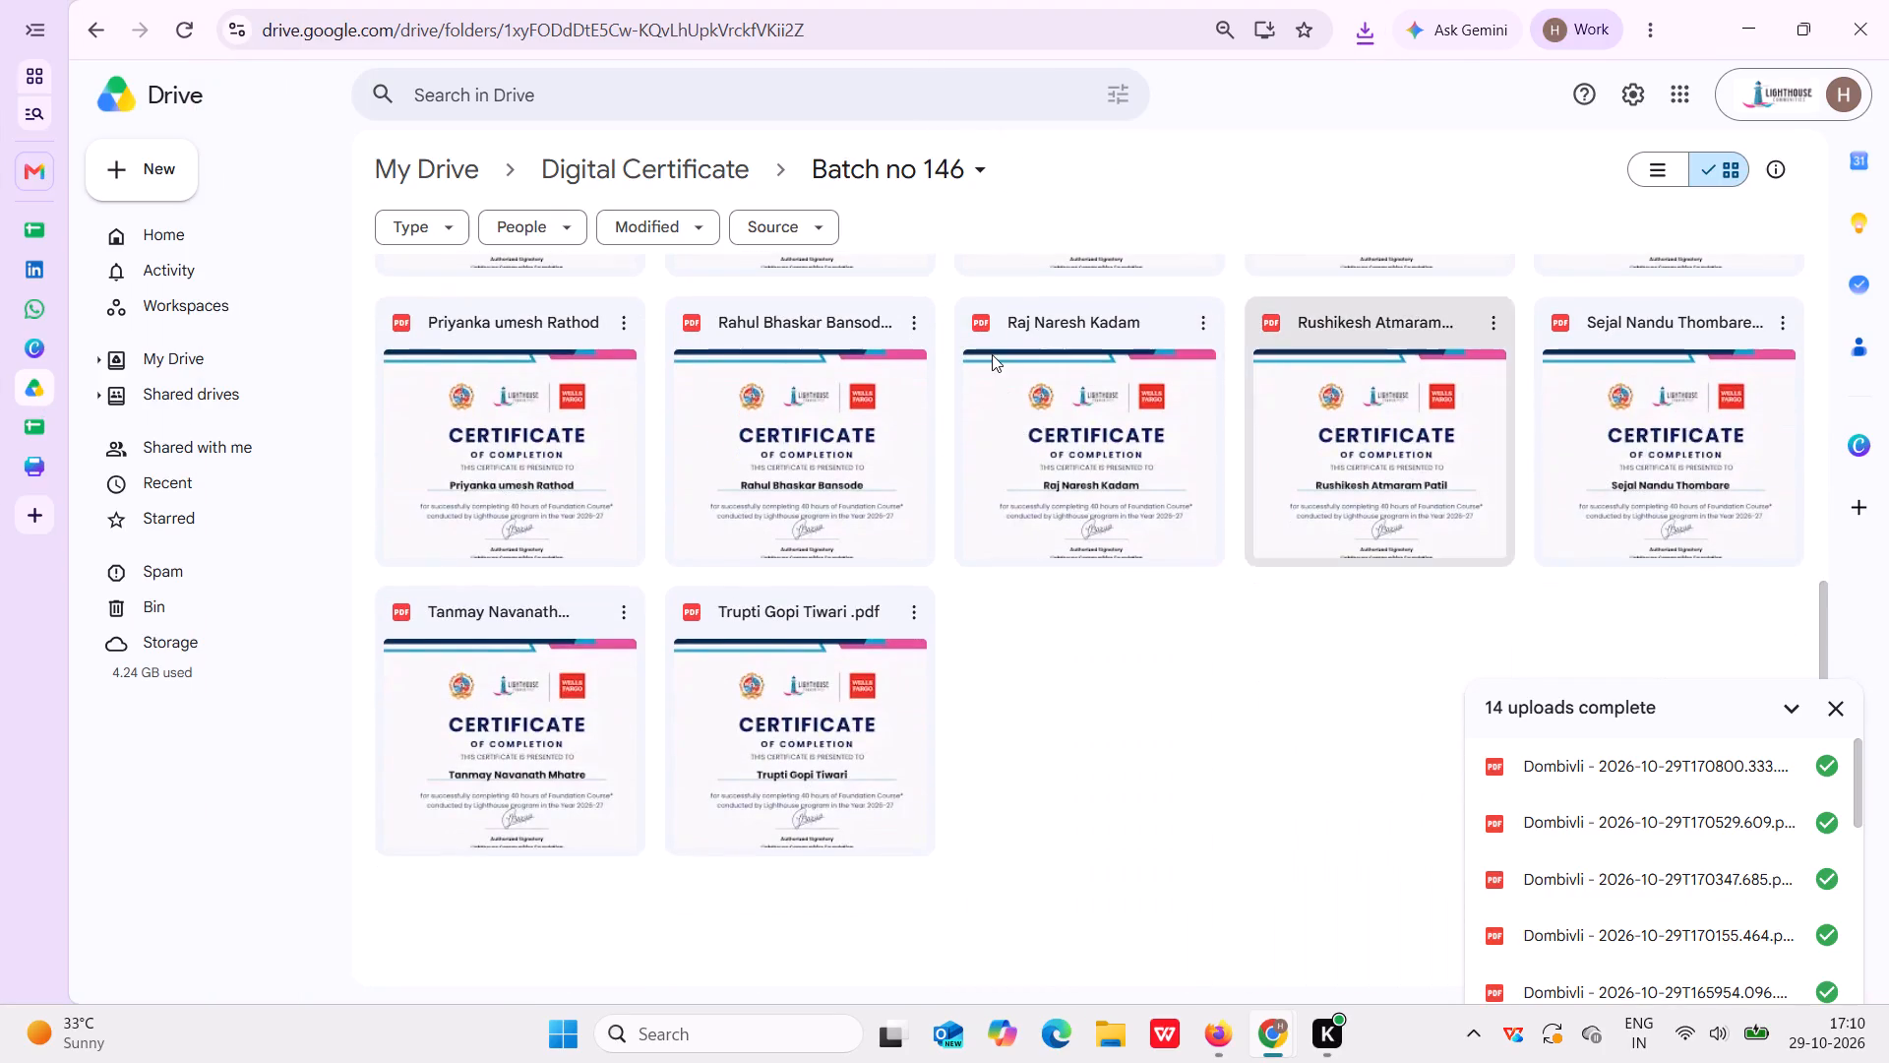
left_click(1361, 36)
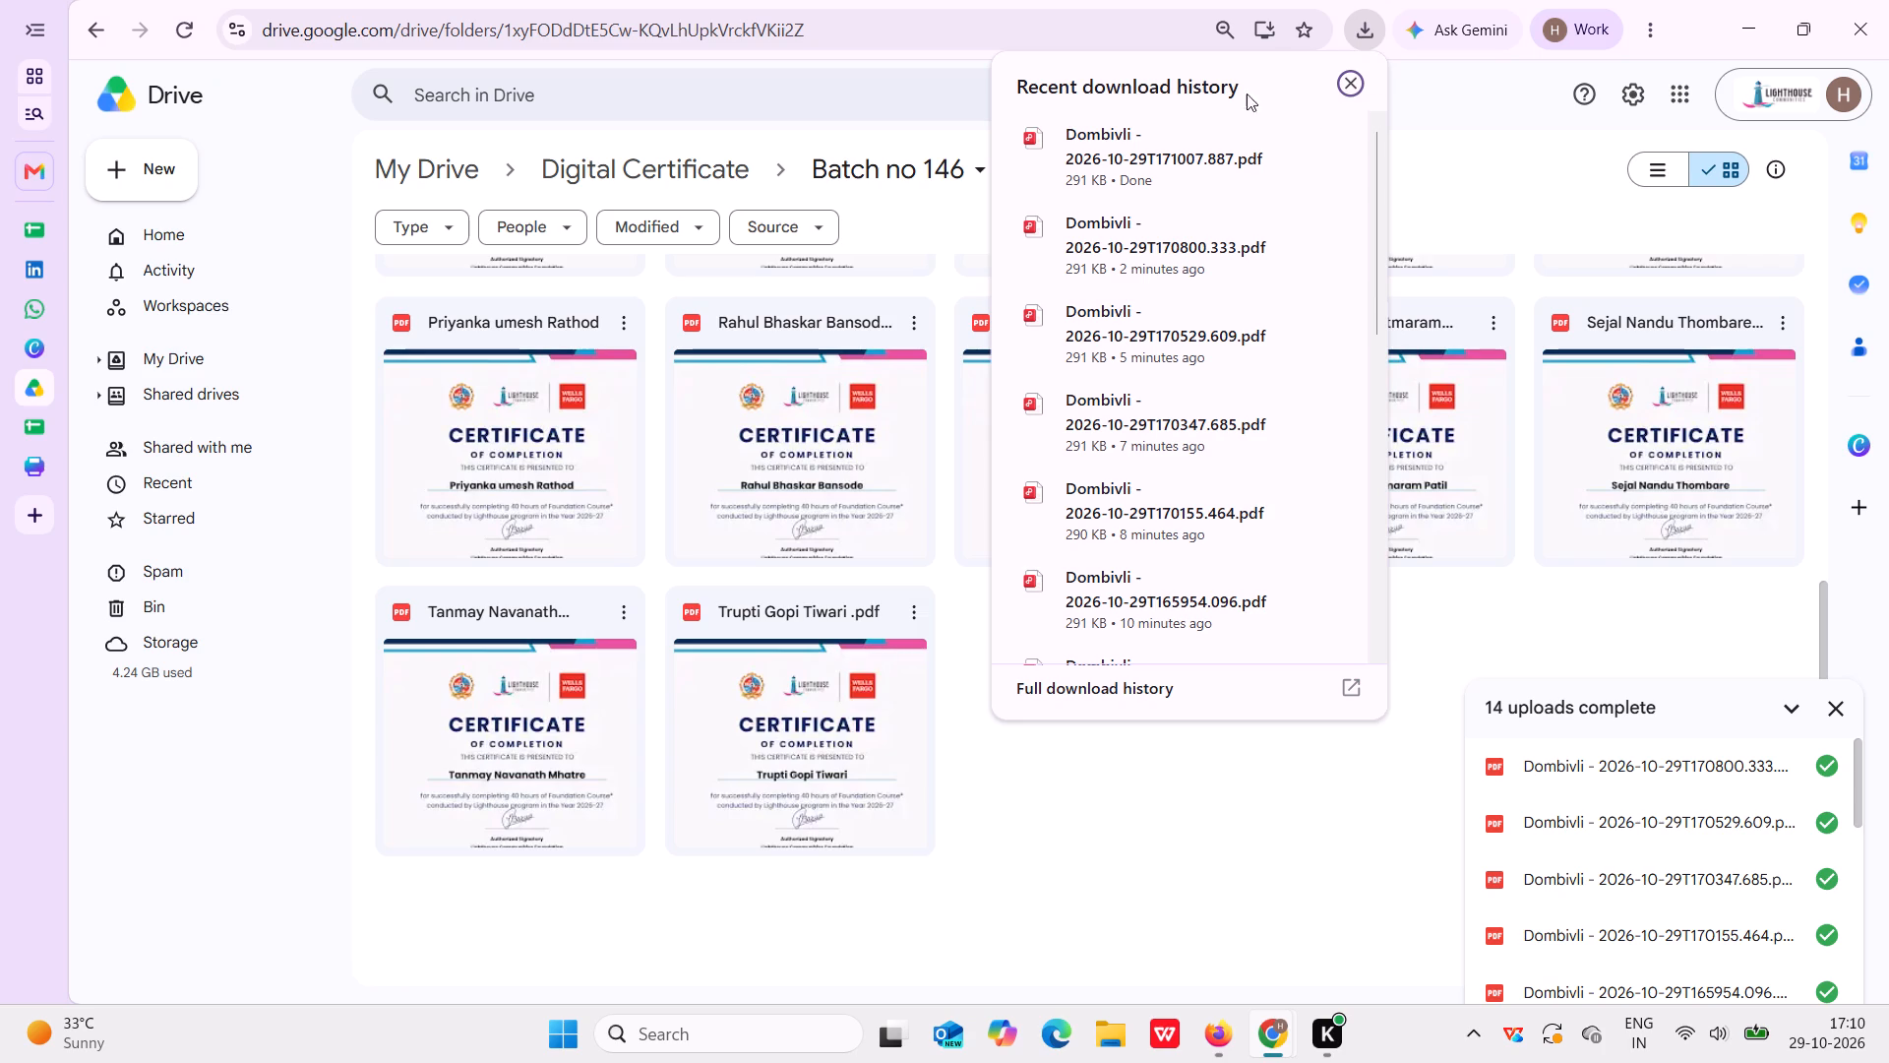
left_click_drag(1160, 139, 747, 486)
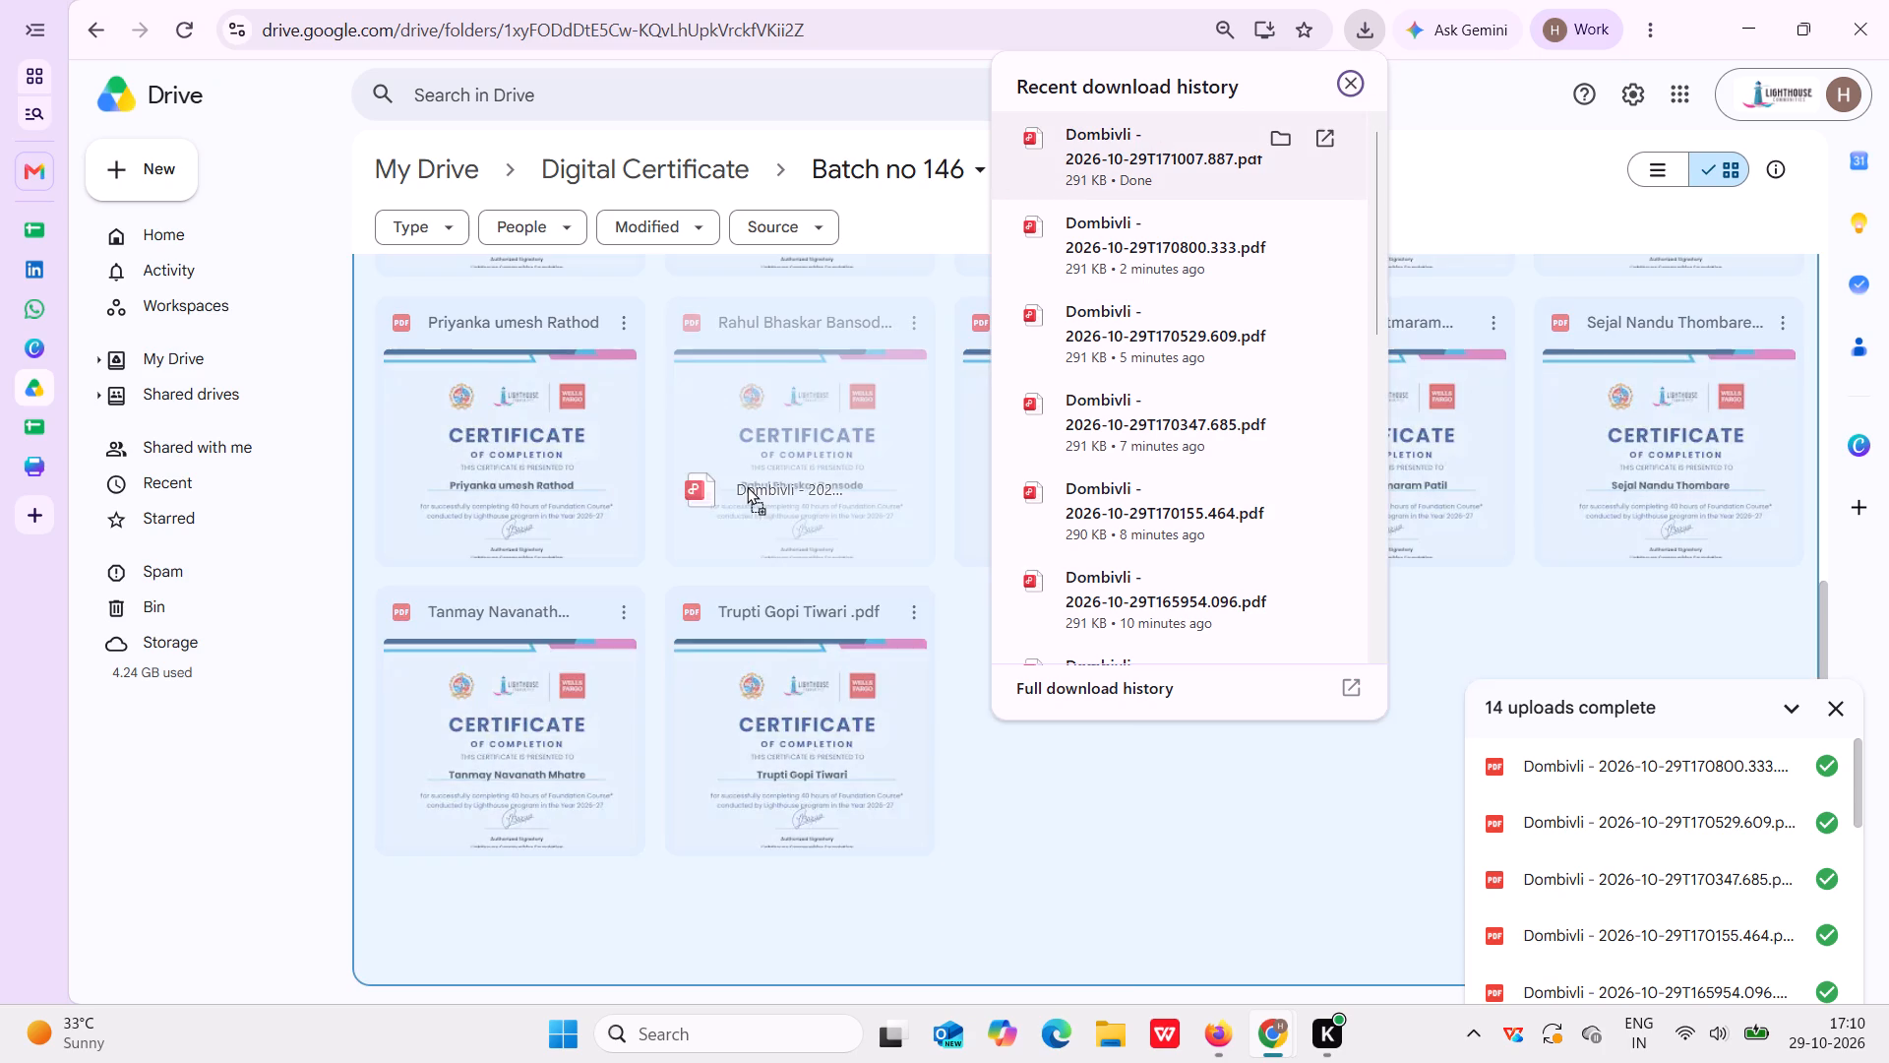
left_click_drag(747, 486, 746, 486)
left_click(1021, 832)
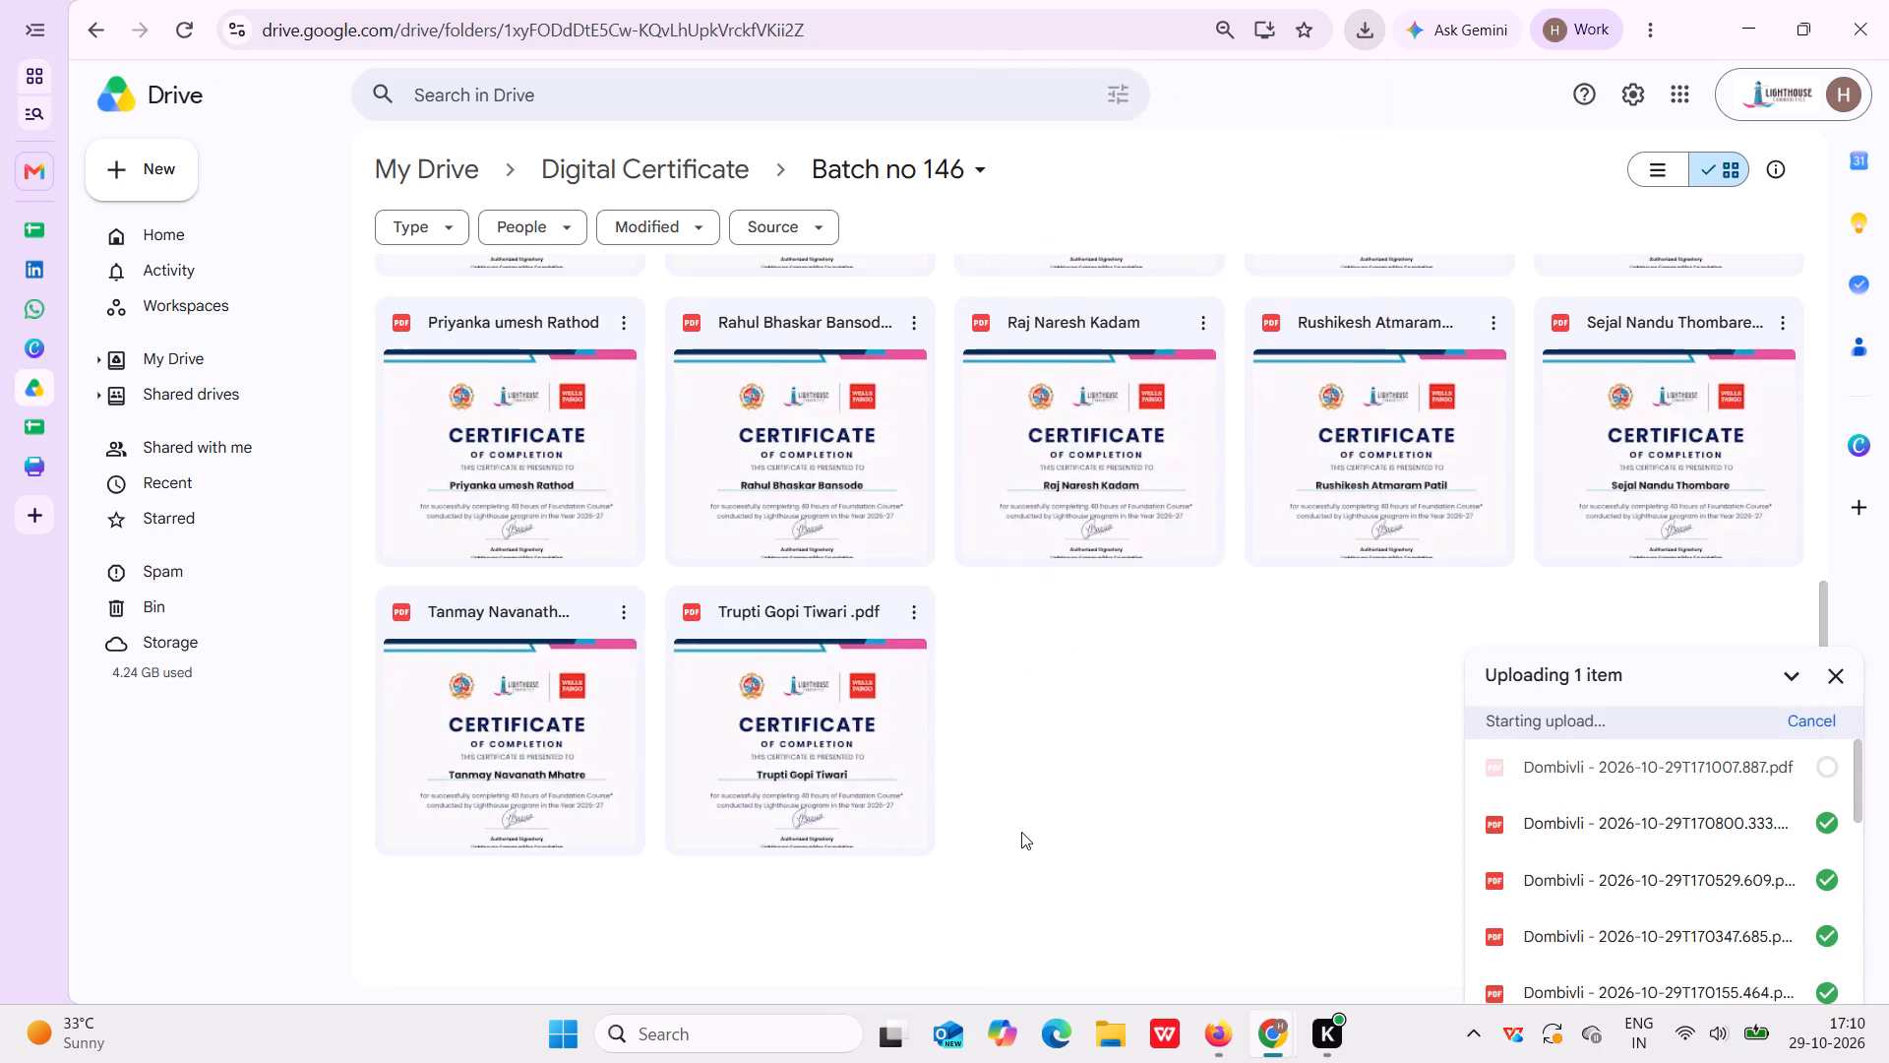
Rename the newly uploaded Dombivli PDF with the copied name of recipient number 20, keeping the .pdf extension.
scroll(1129, 586, "up", 5)
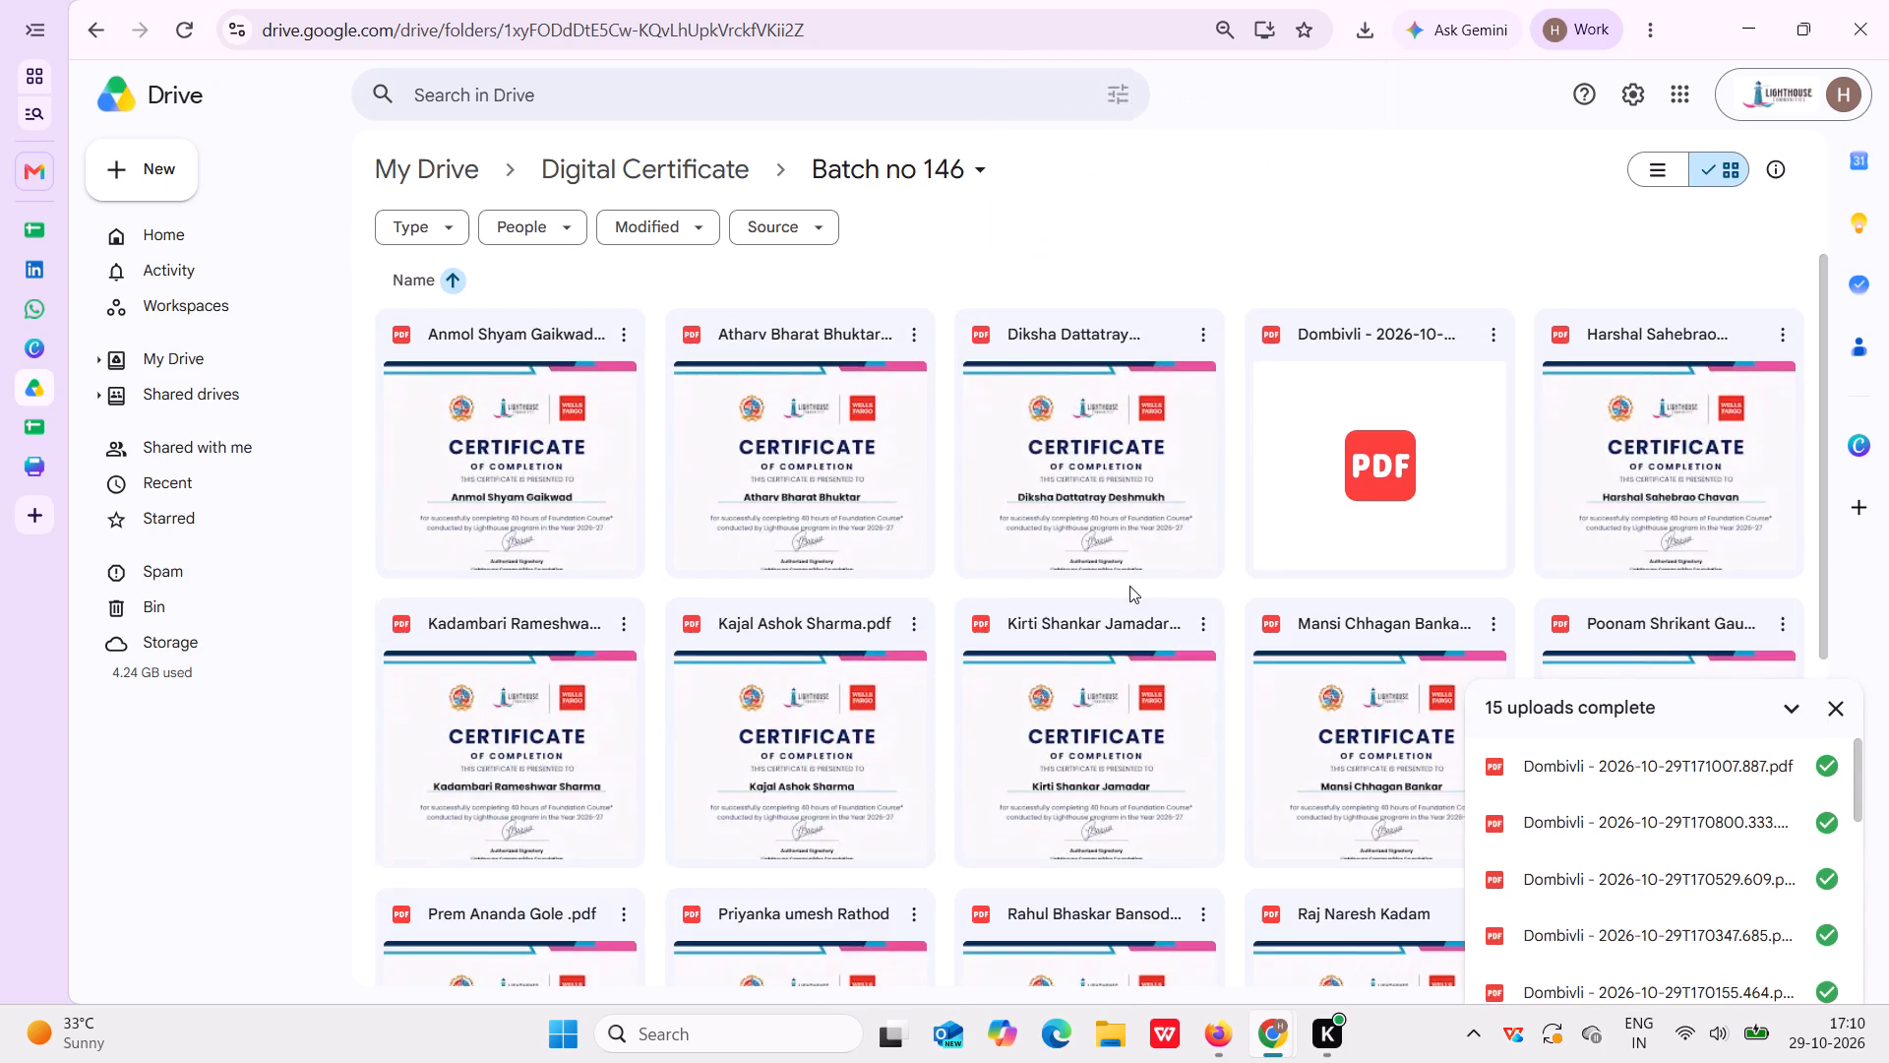
left_click(1492, 329)
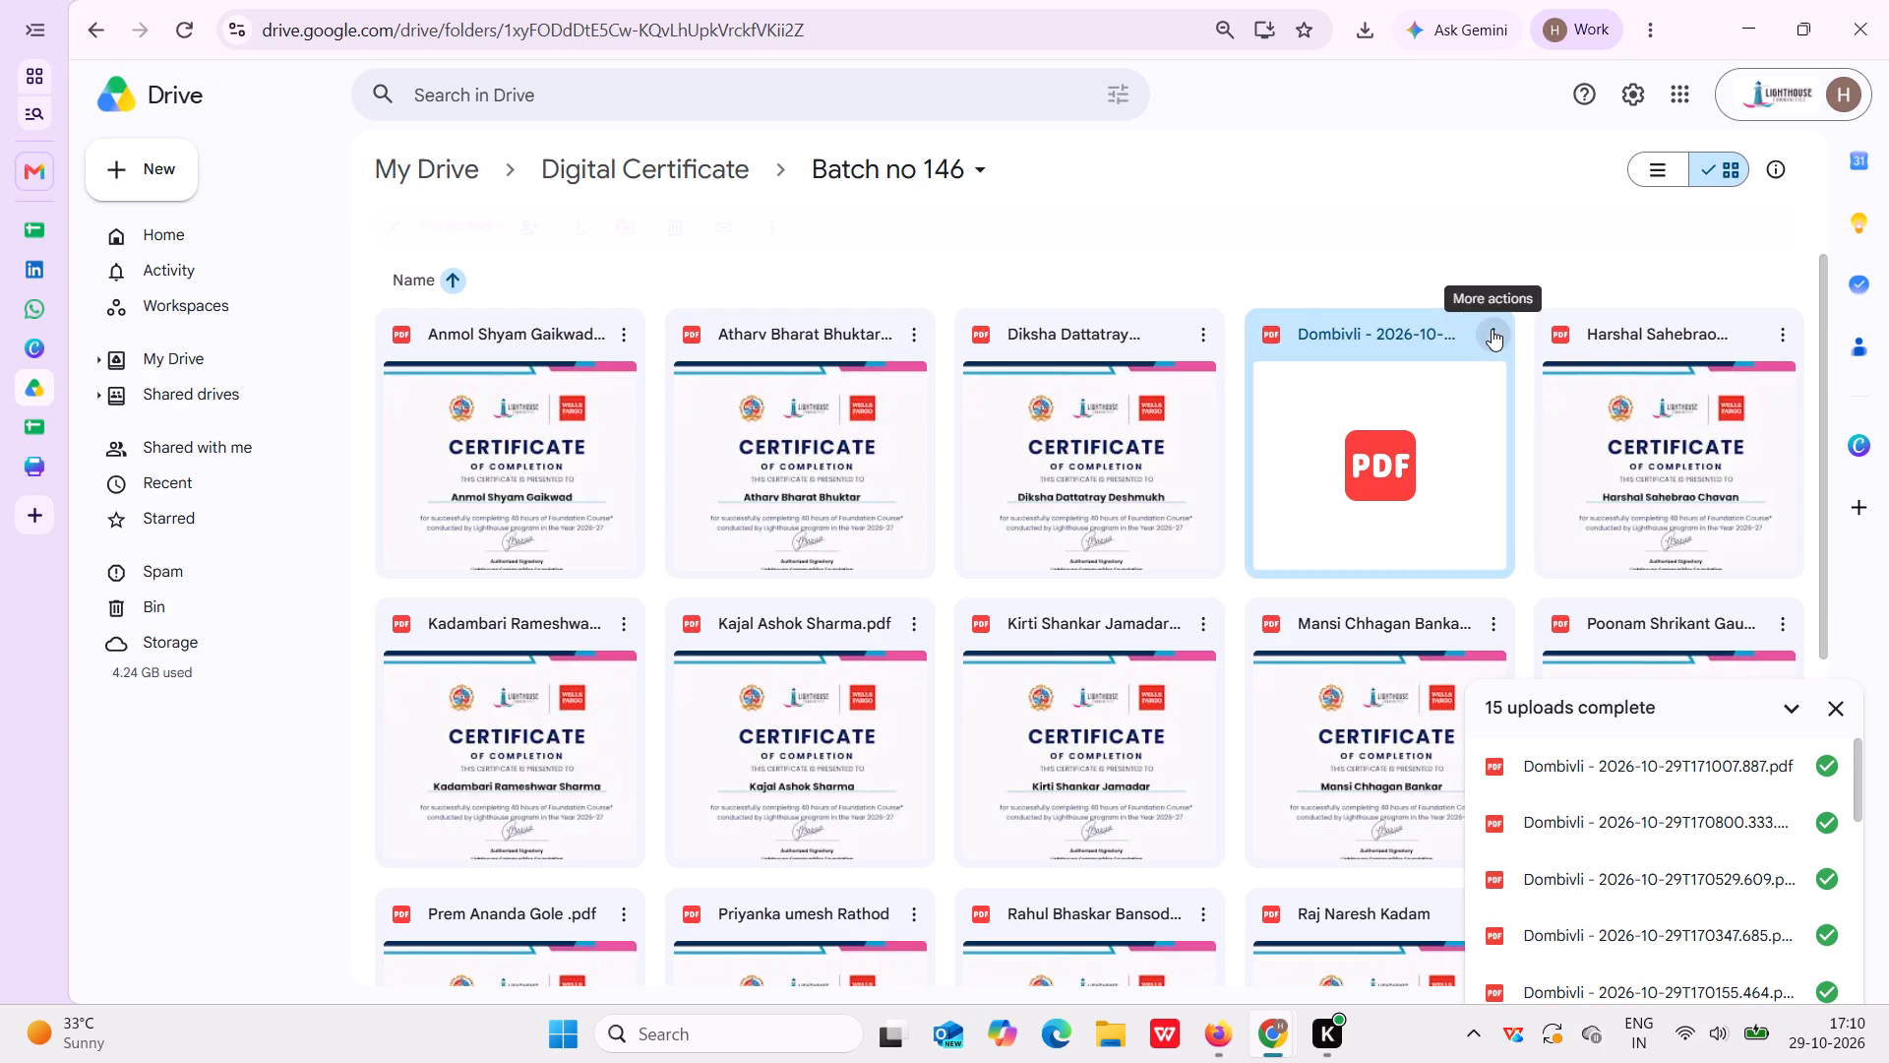
left_click(1521, 469)
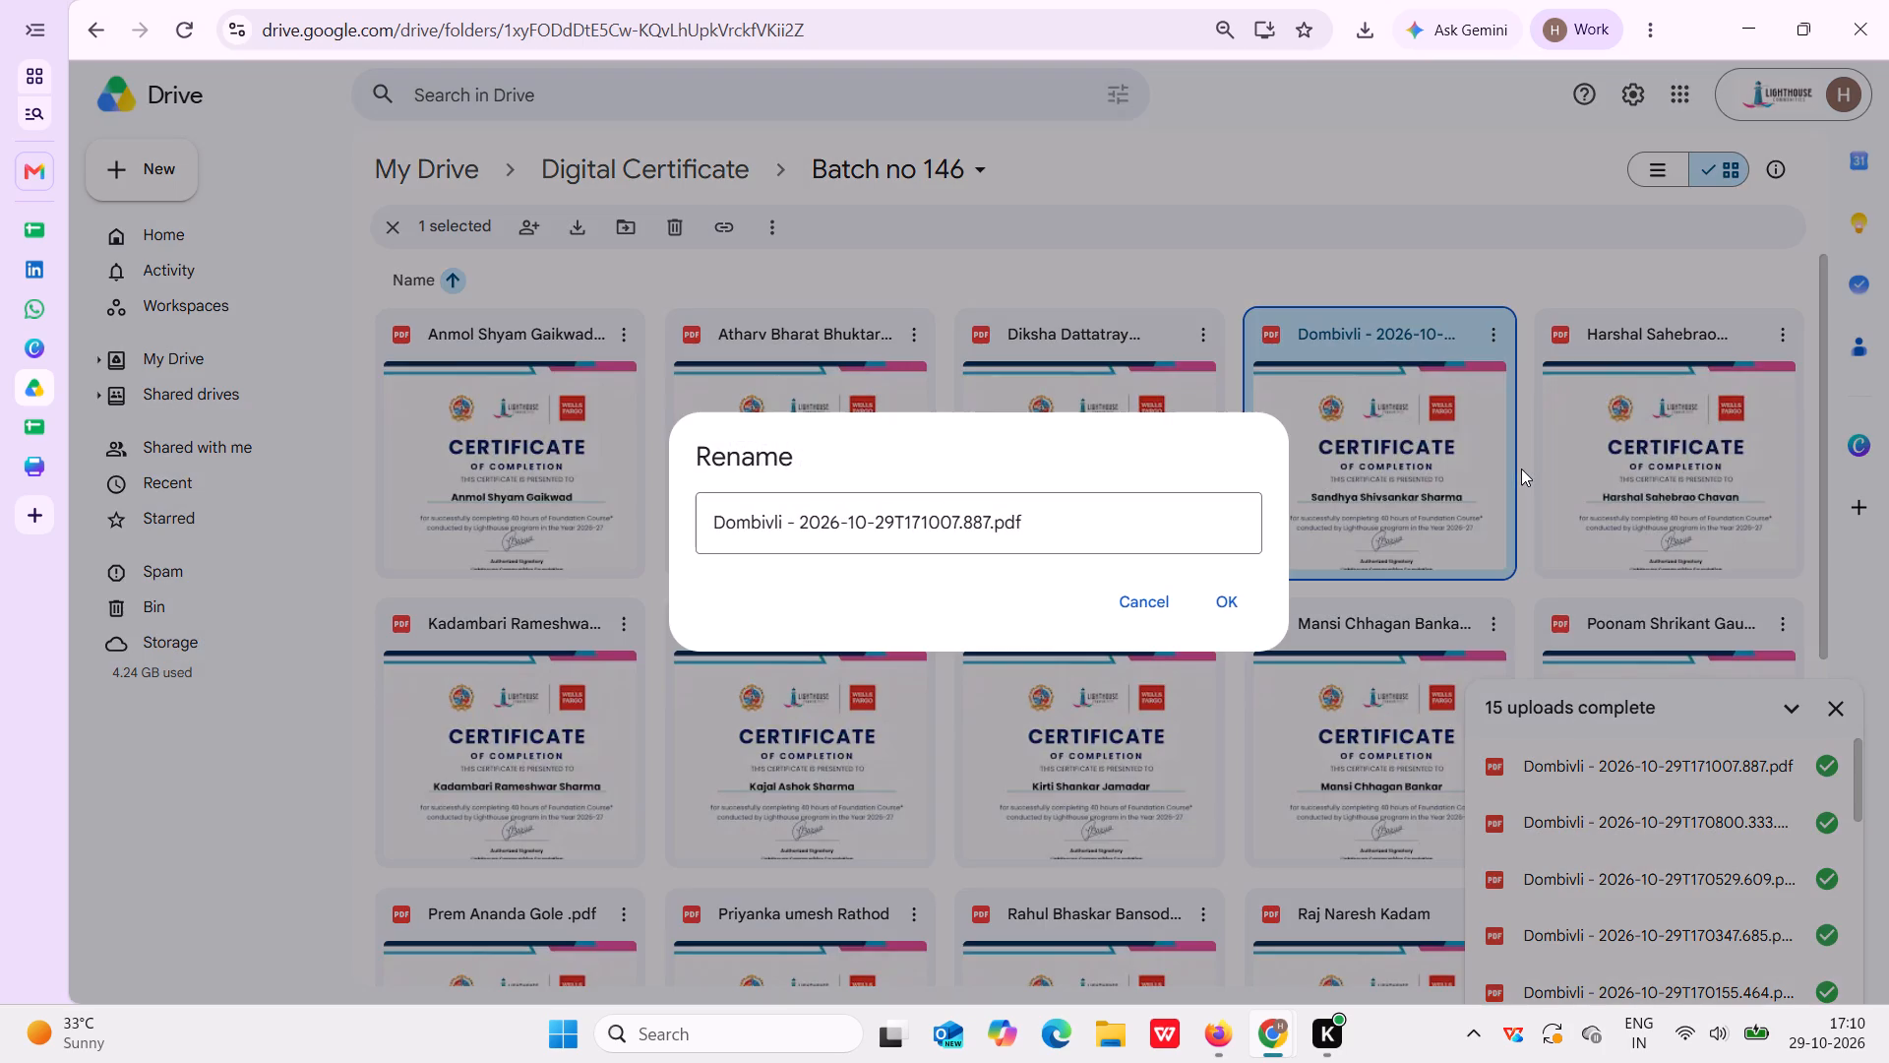
key("BackSpace")
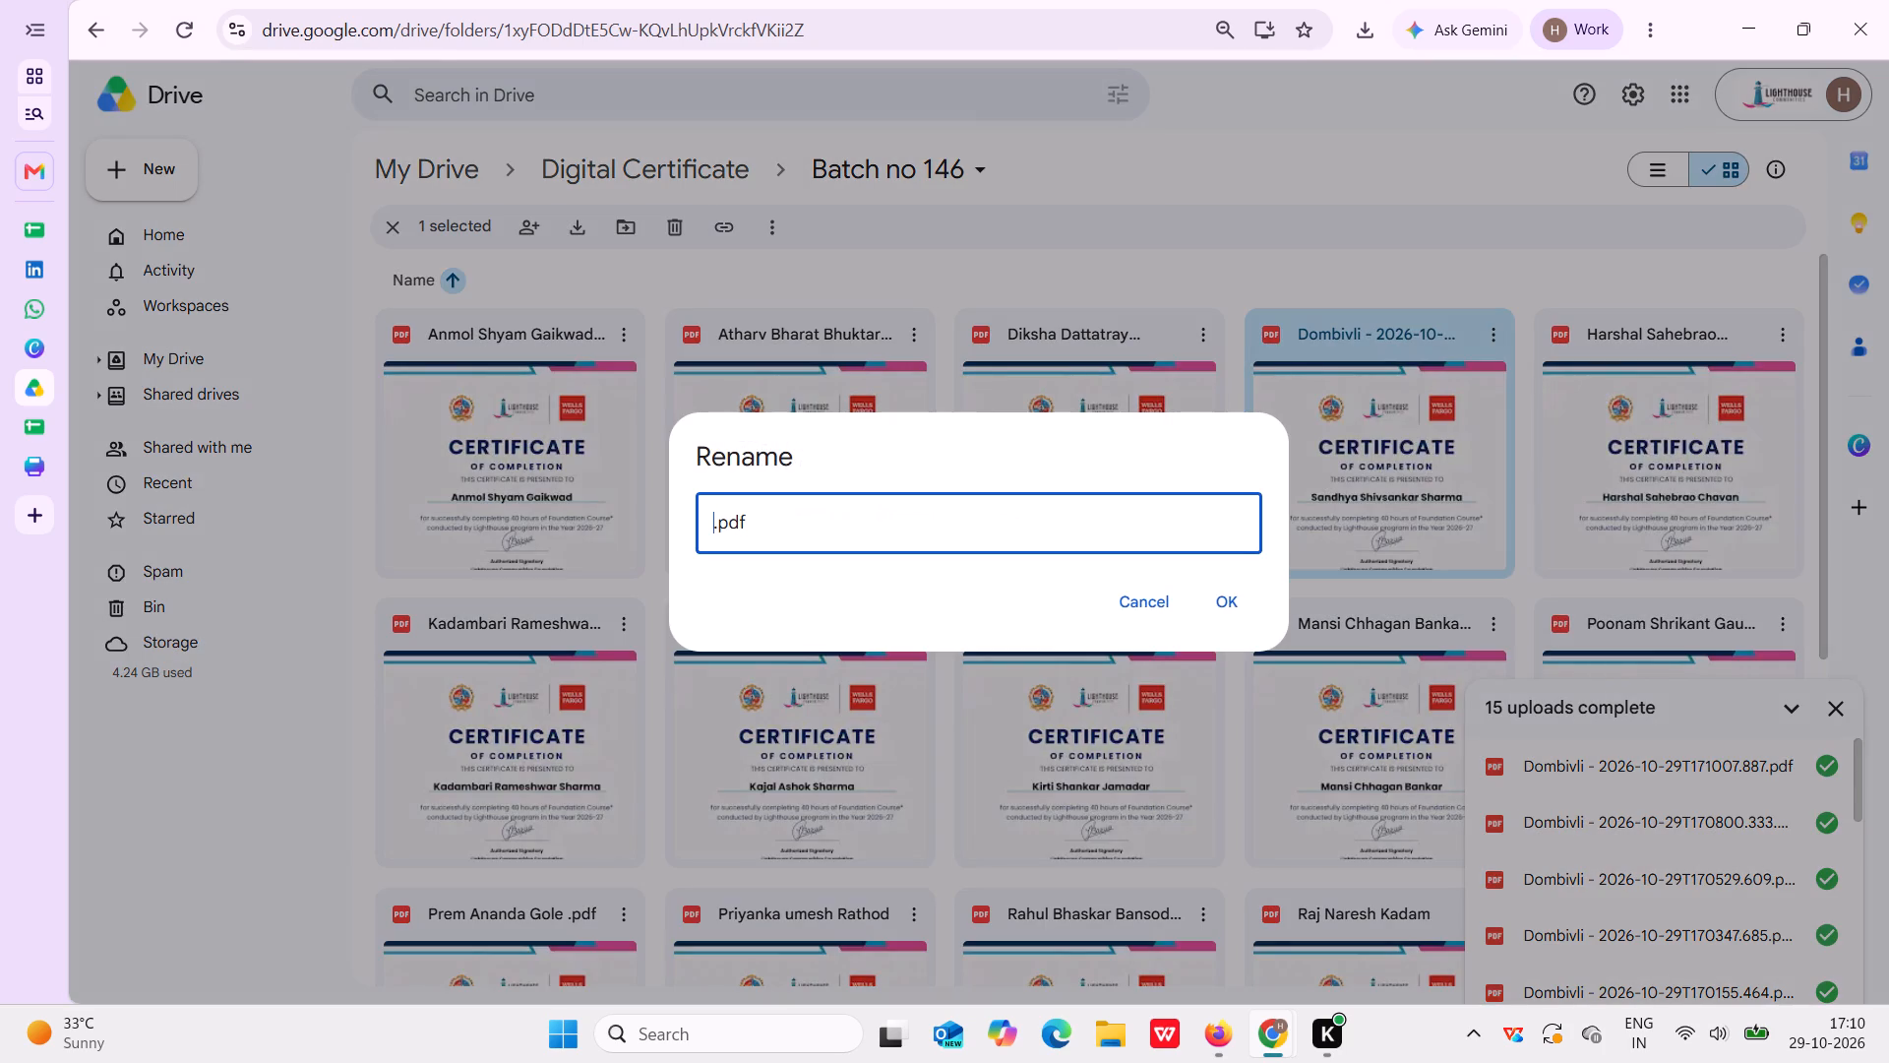
key("ctrl+v")
key("space")
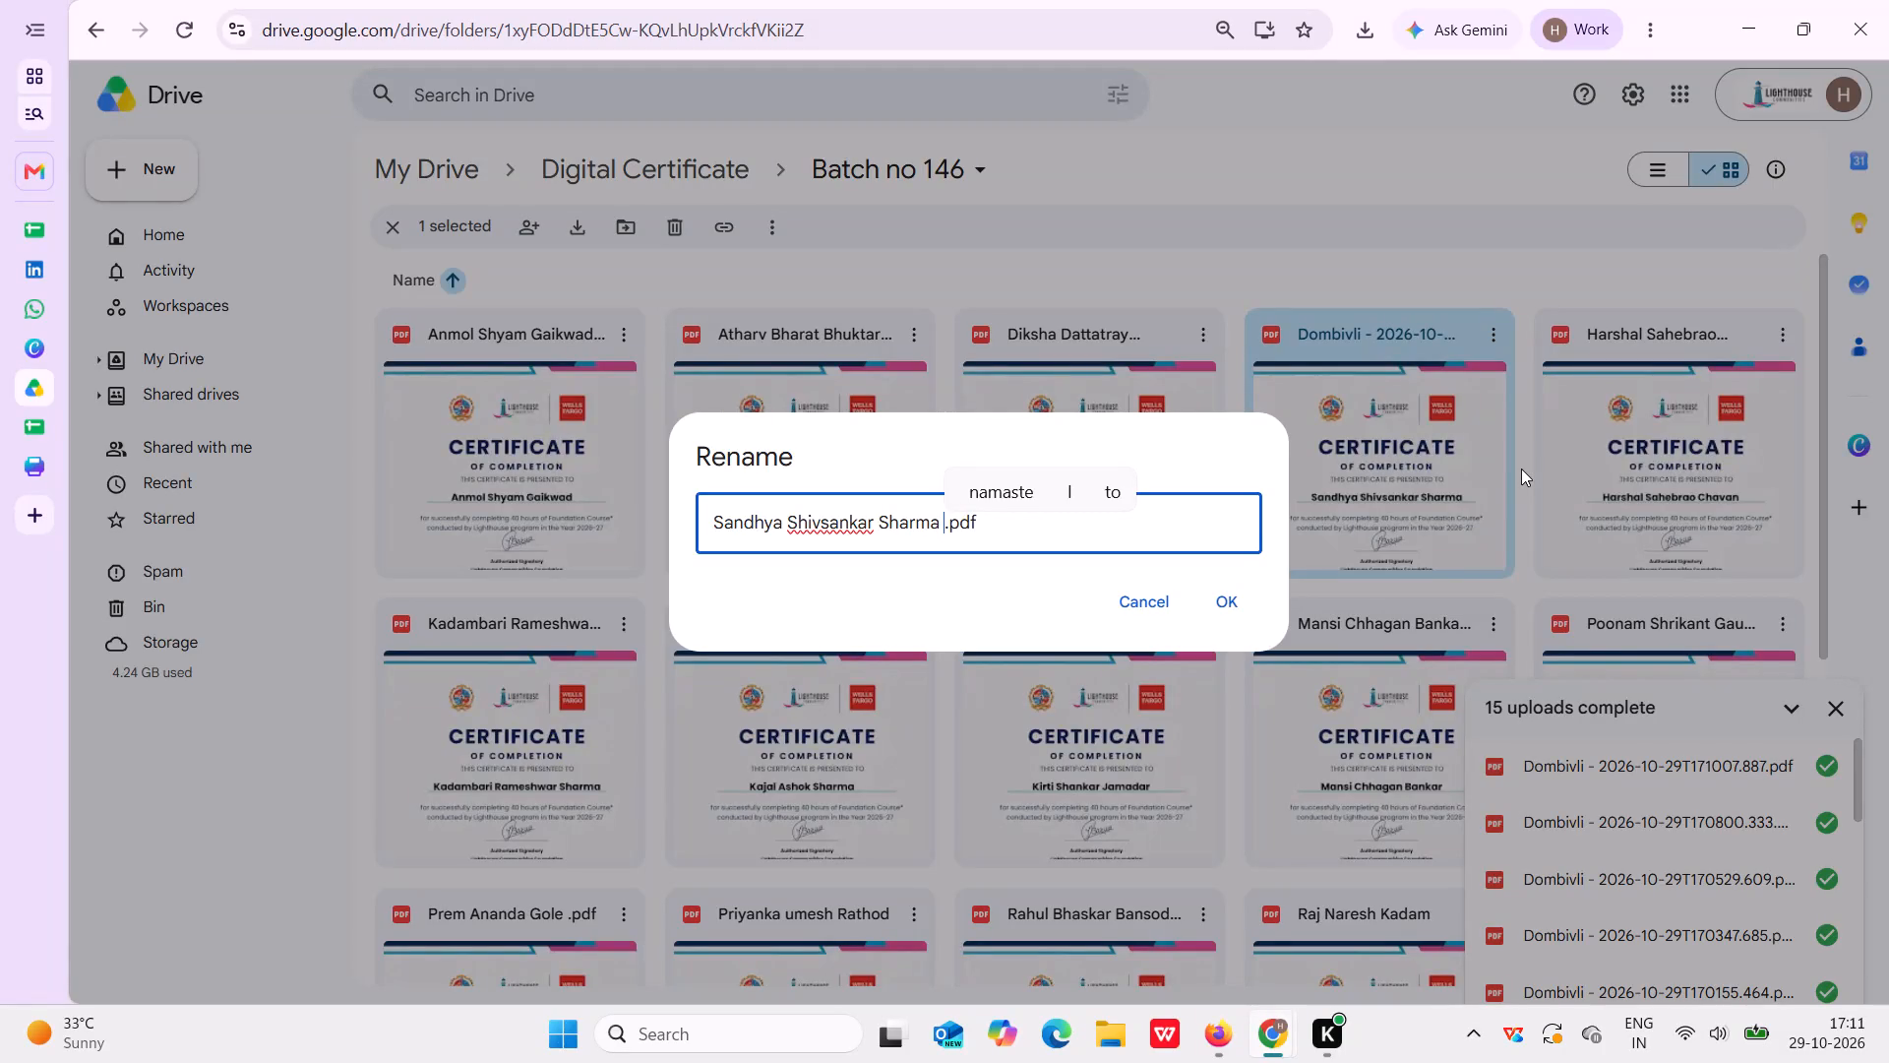
key("Return")
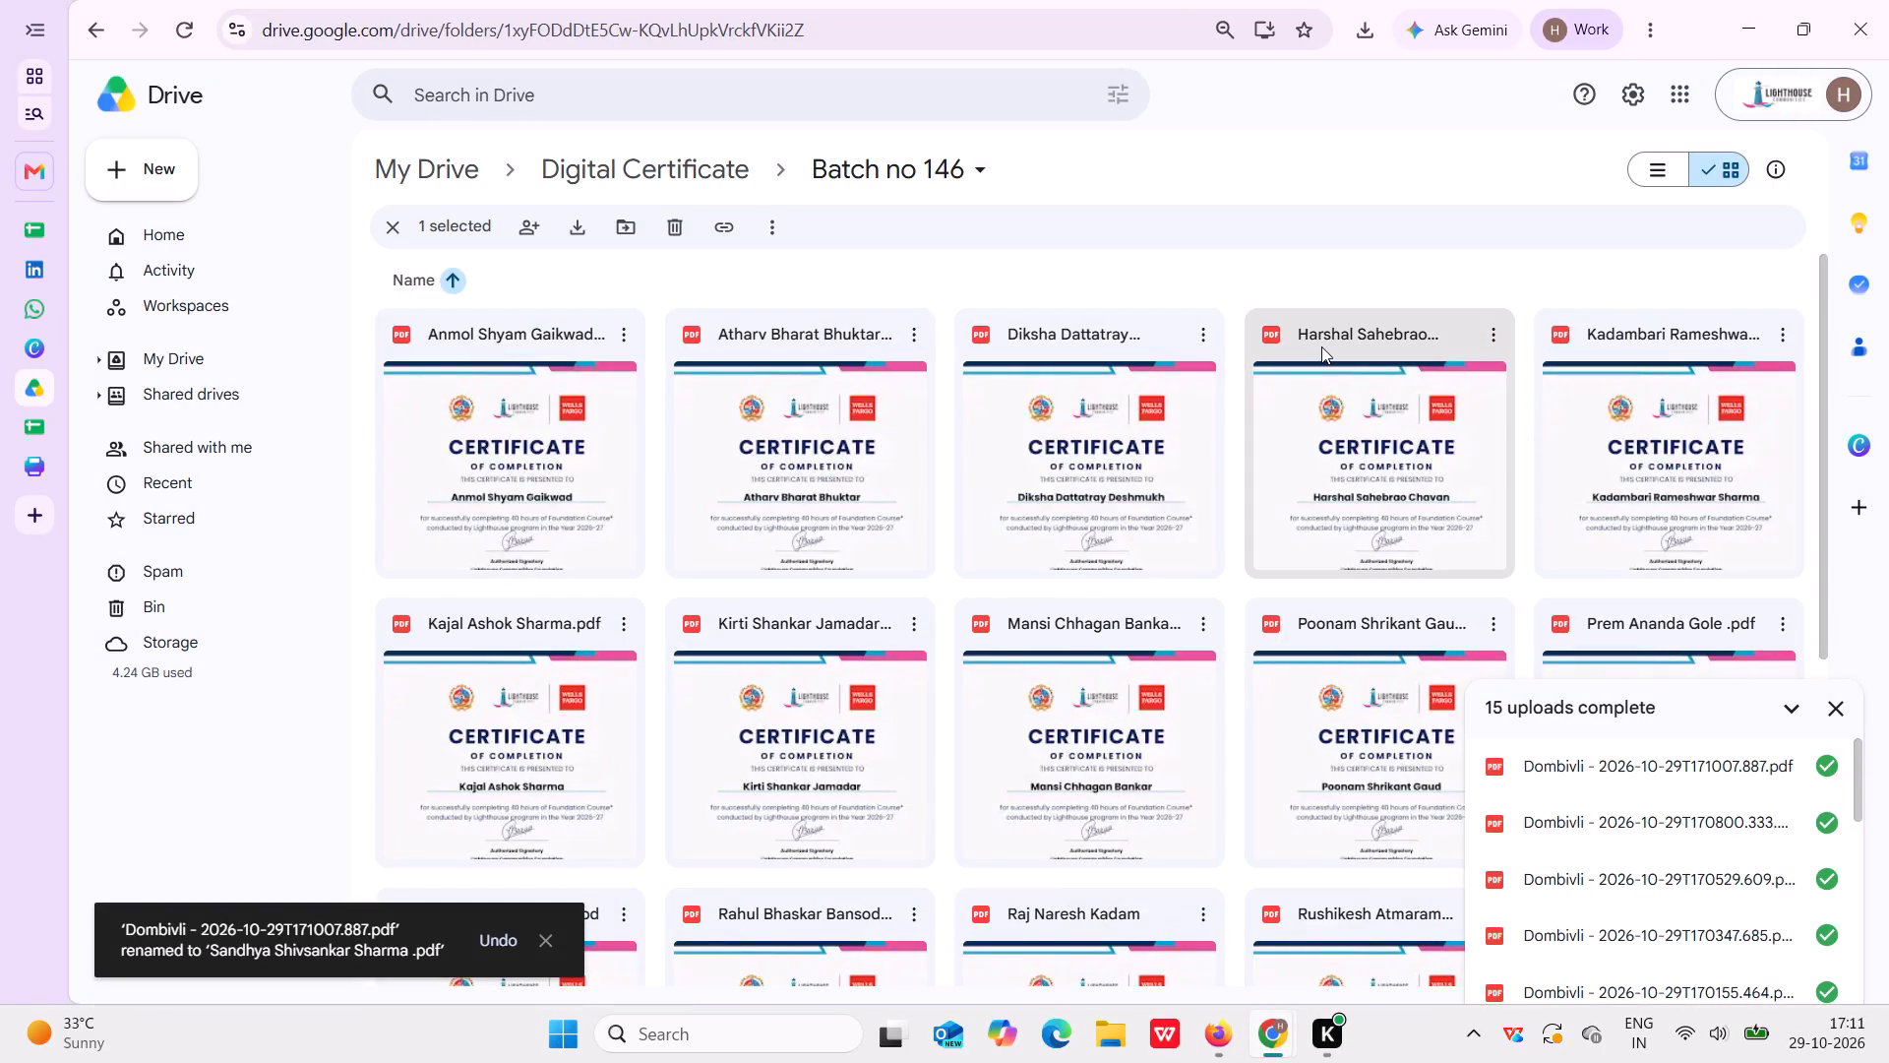
scroll(976, 657, "down", 8)
scroll(976, 657, "up", 6)
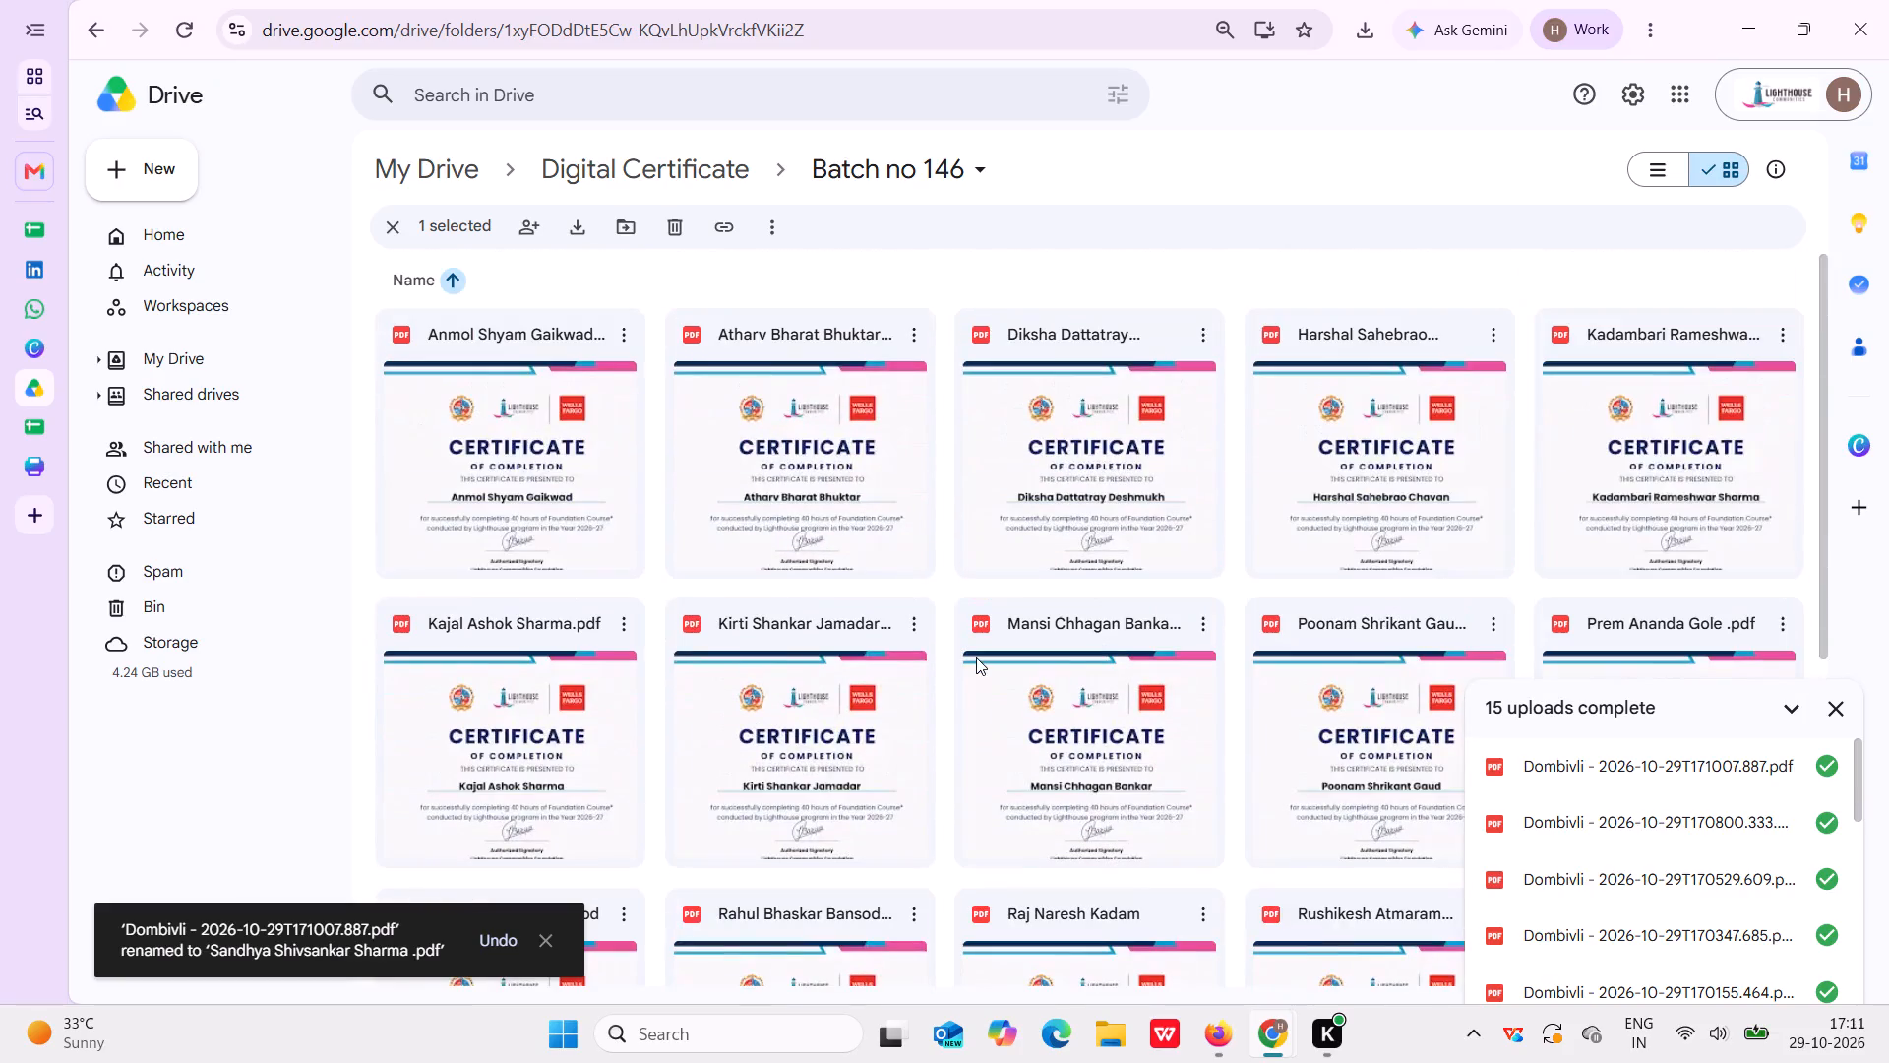
Switch to the Foundation Course & Counselling Track sheet and copy the name of recipient number 22 in batch KDMC-FC-146.
left_click(83, 423)
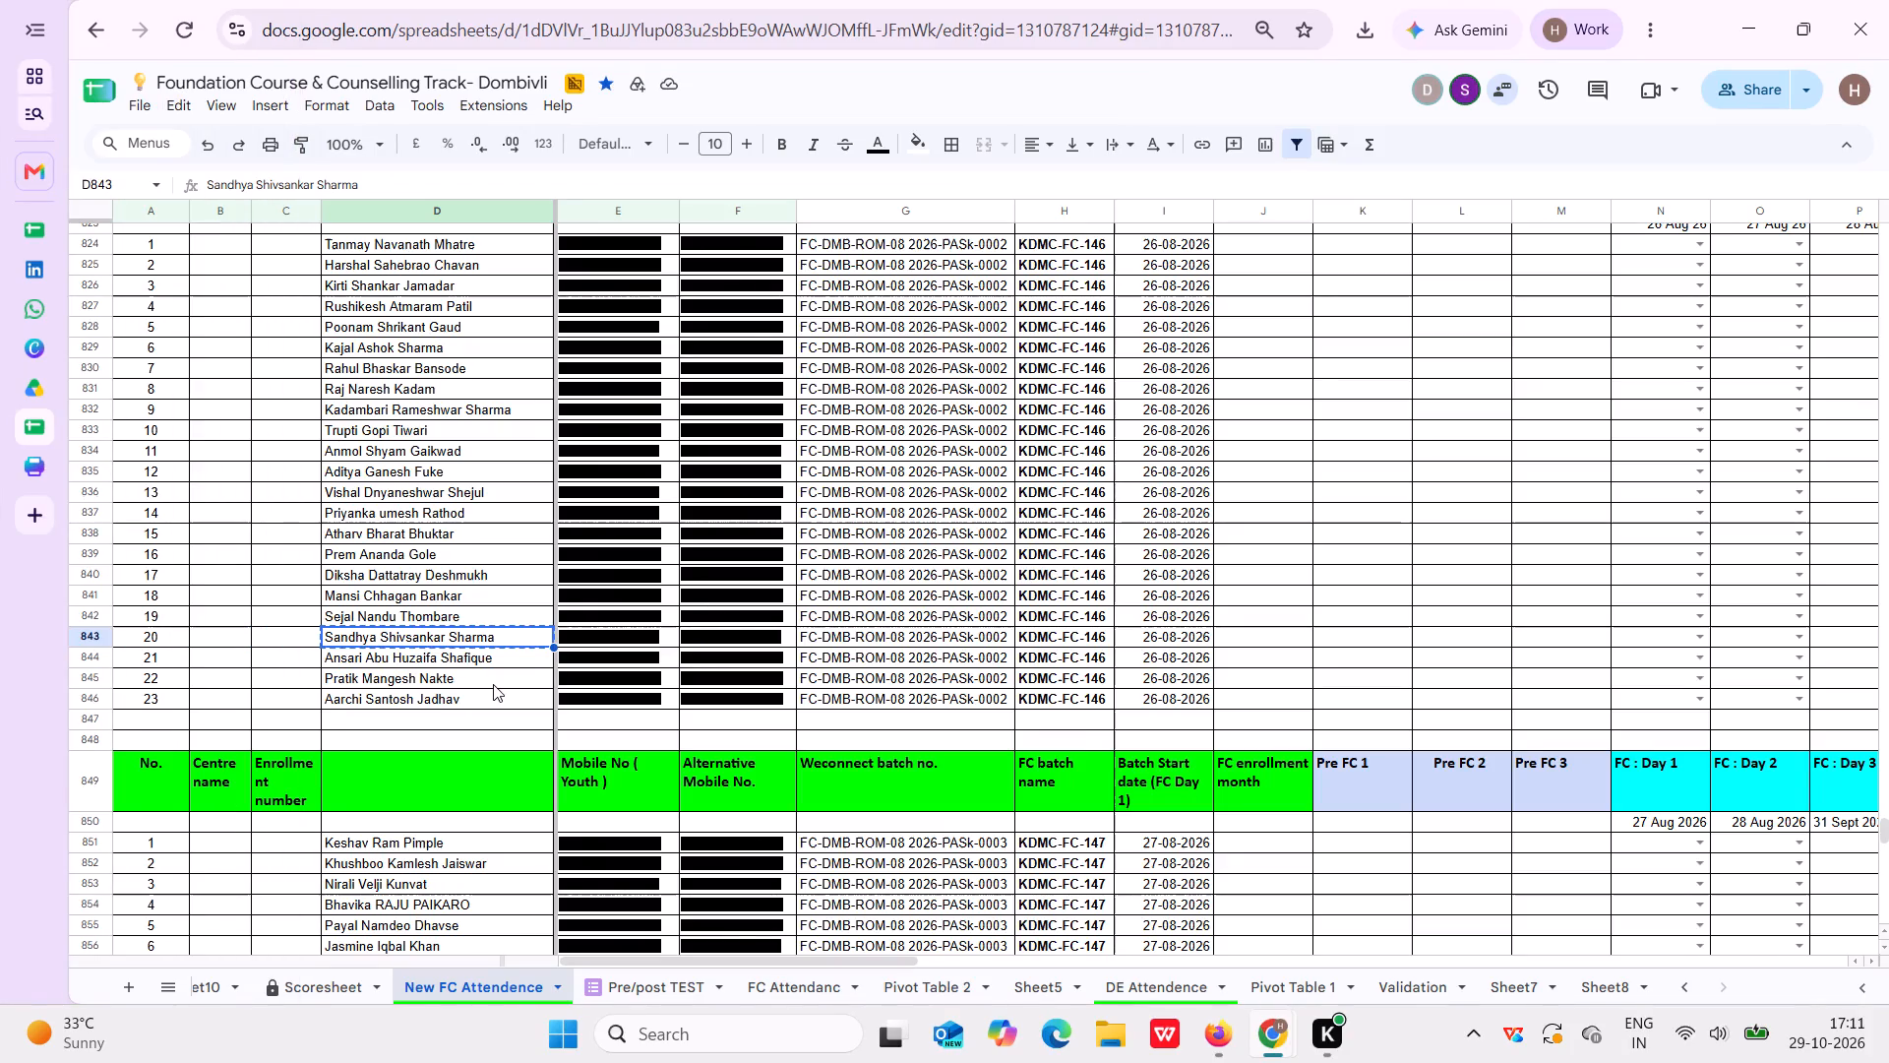
left_click(493, 684)
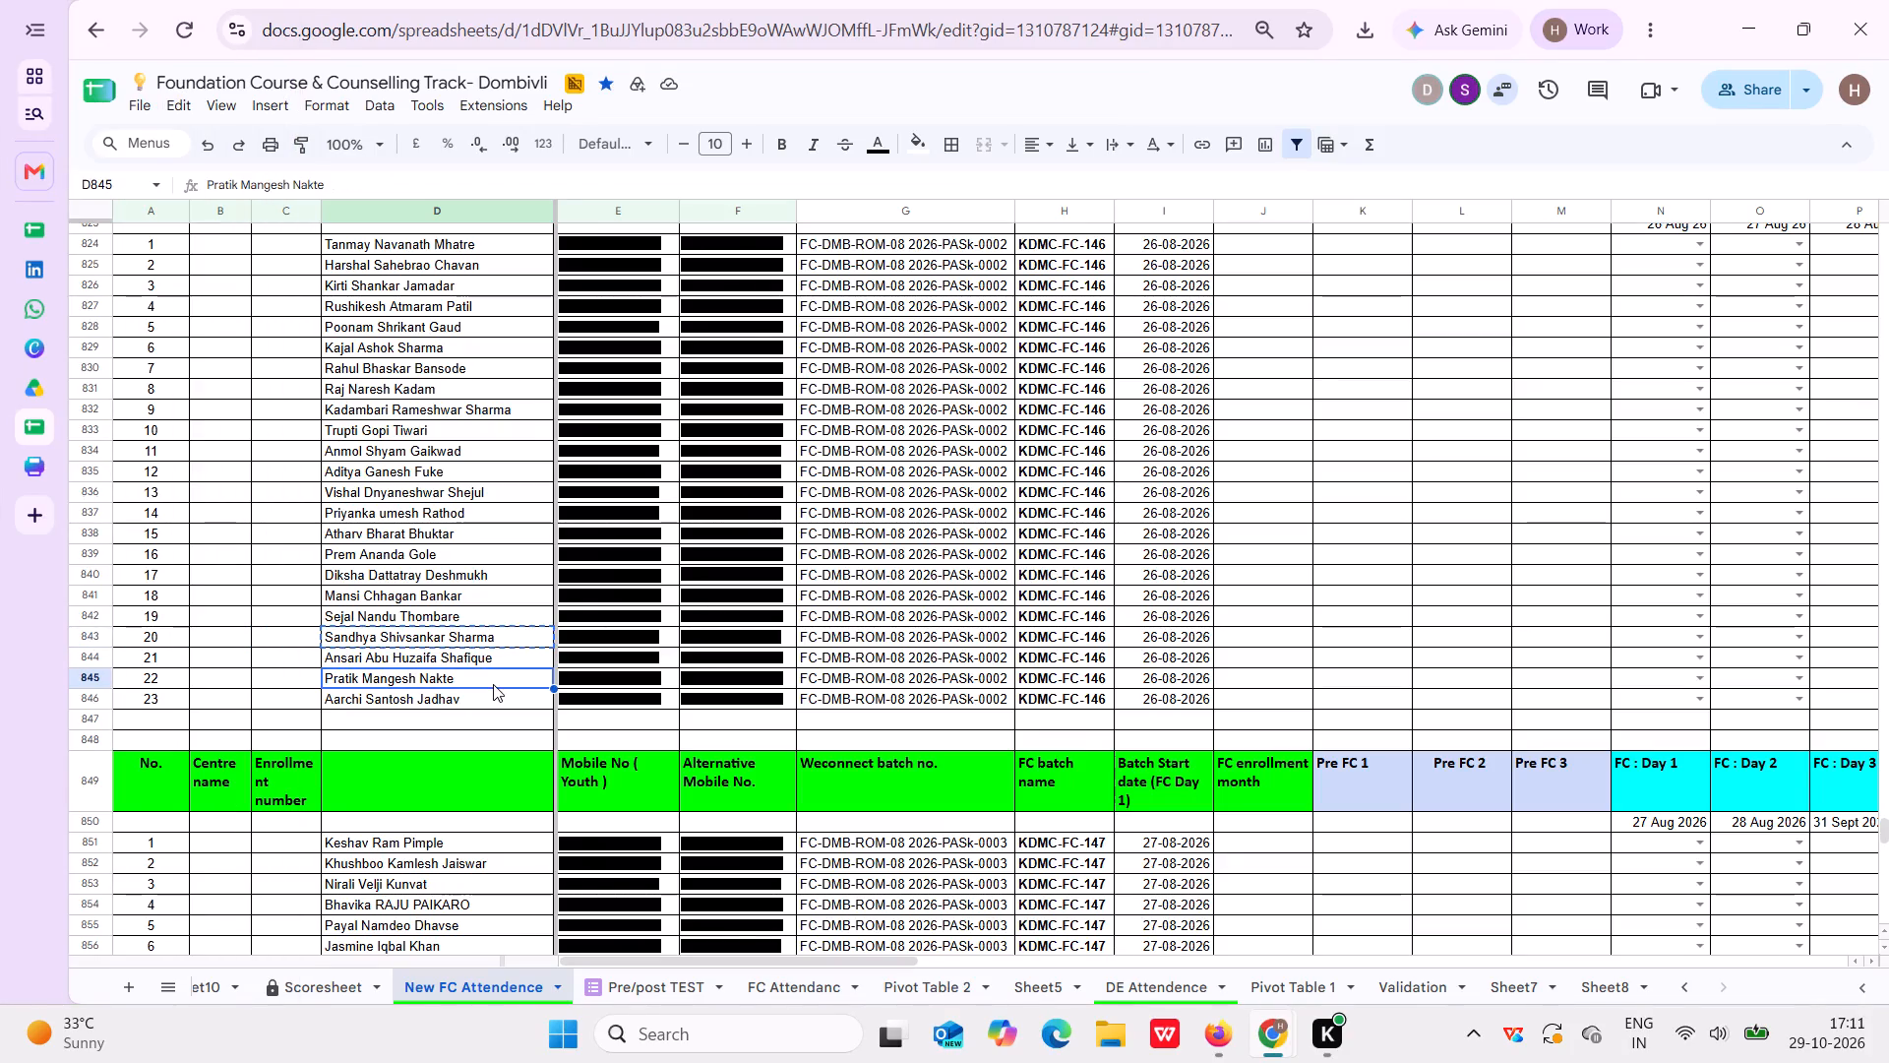
key("ctrl+c")
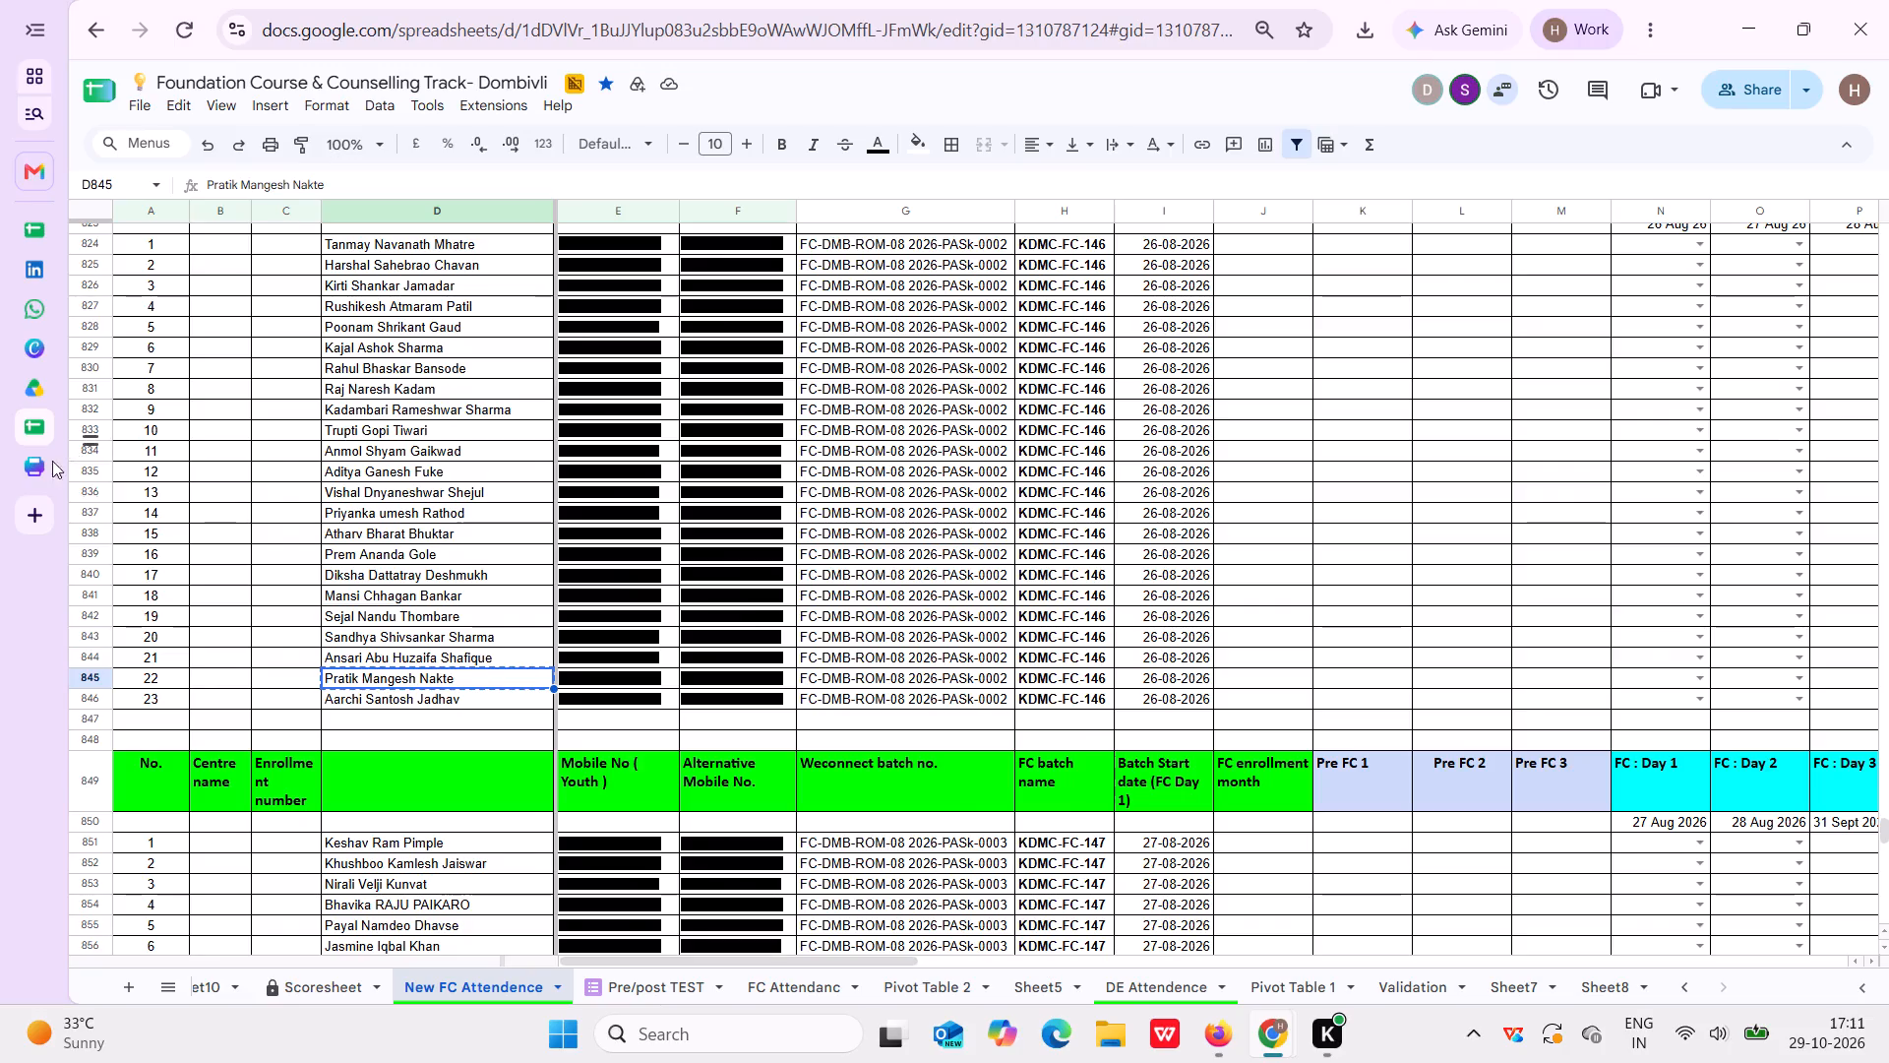
Switch to the Dombivli design in Canva and replace the recipient name on the page 2 Certificate of Completion with the copied name.
left_click(46, 468)
scroll(793, 482, "up", 2)
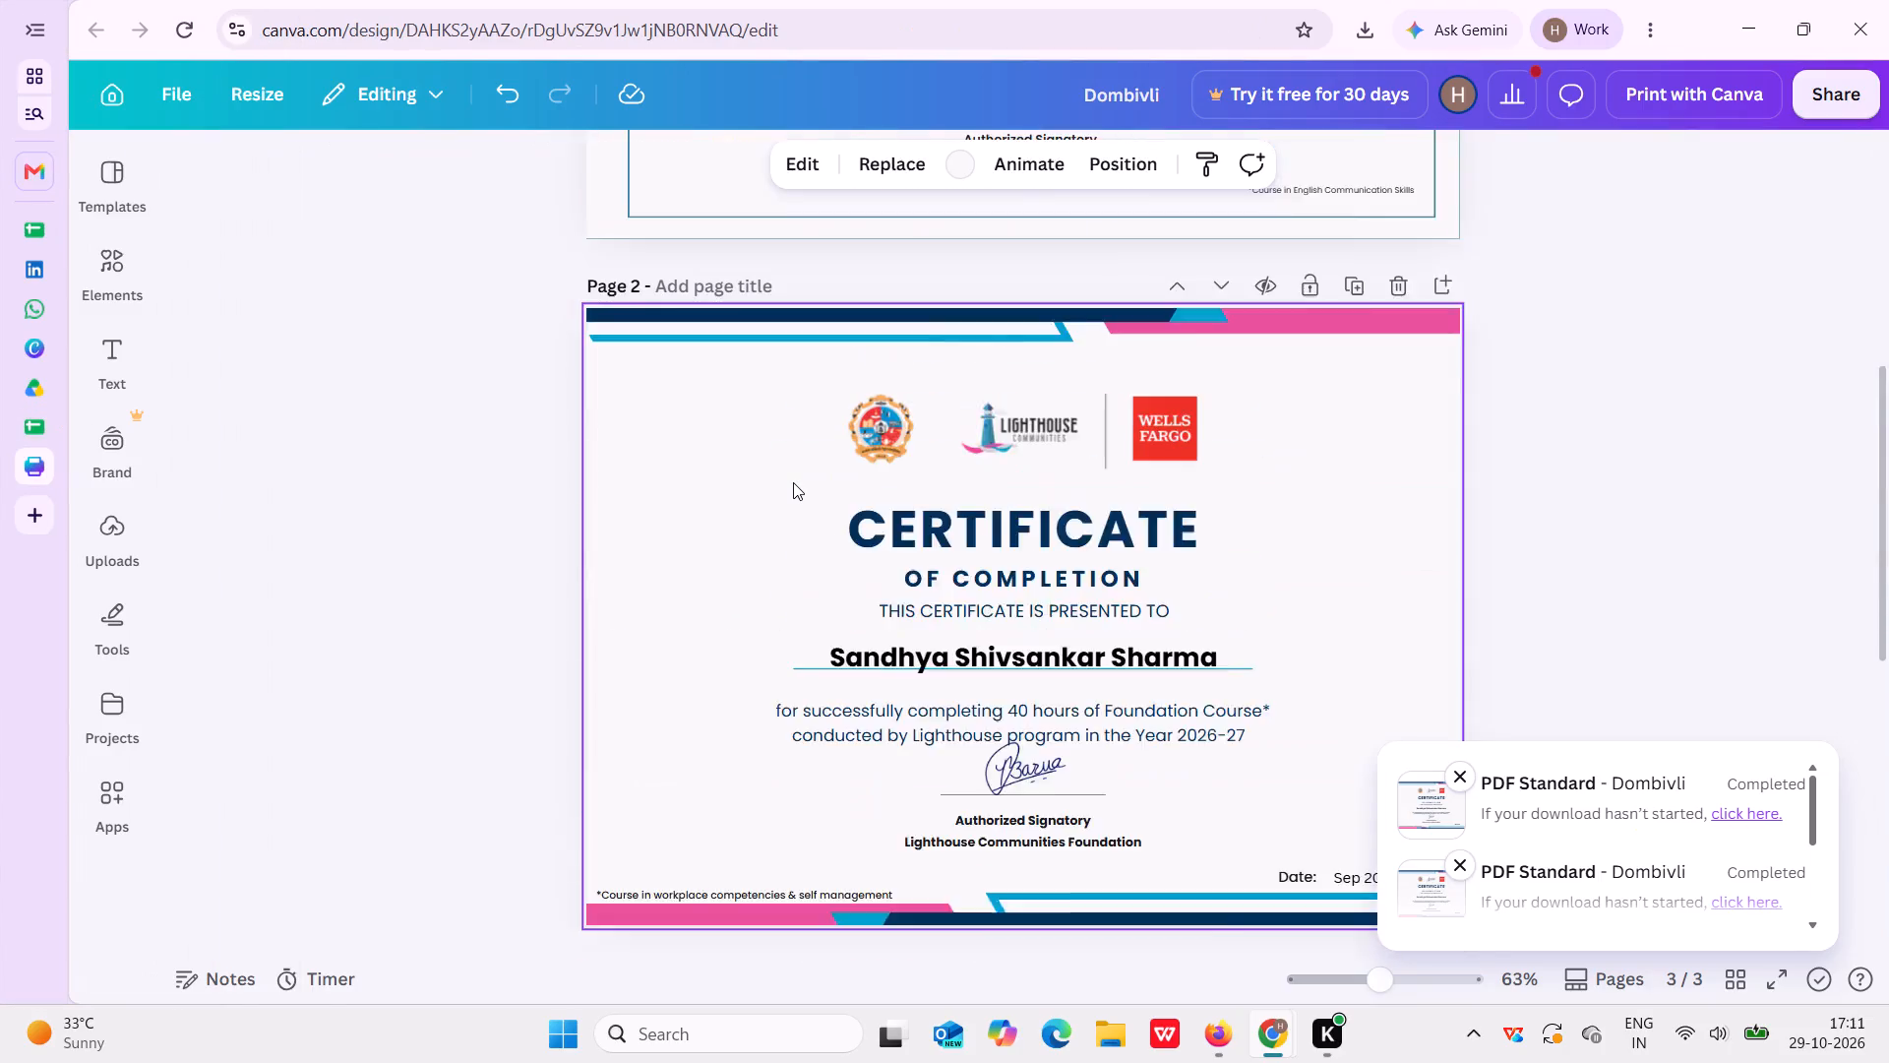
scroll(793, 482, "down", 1)
left_click(823, 497)
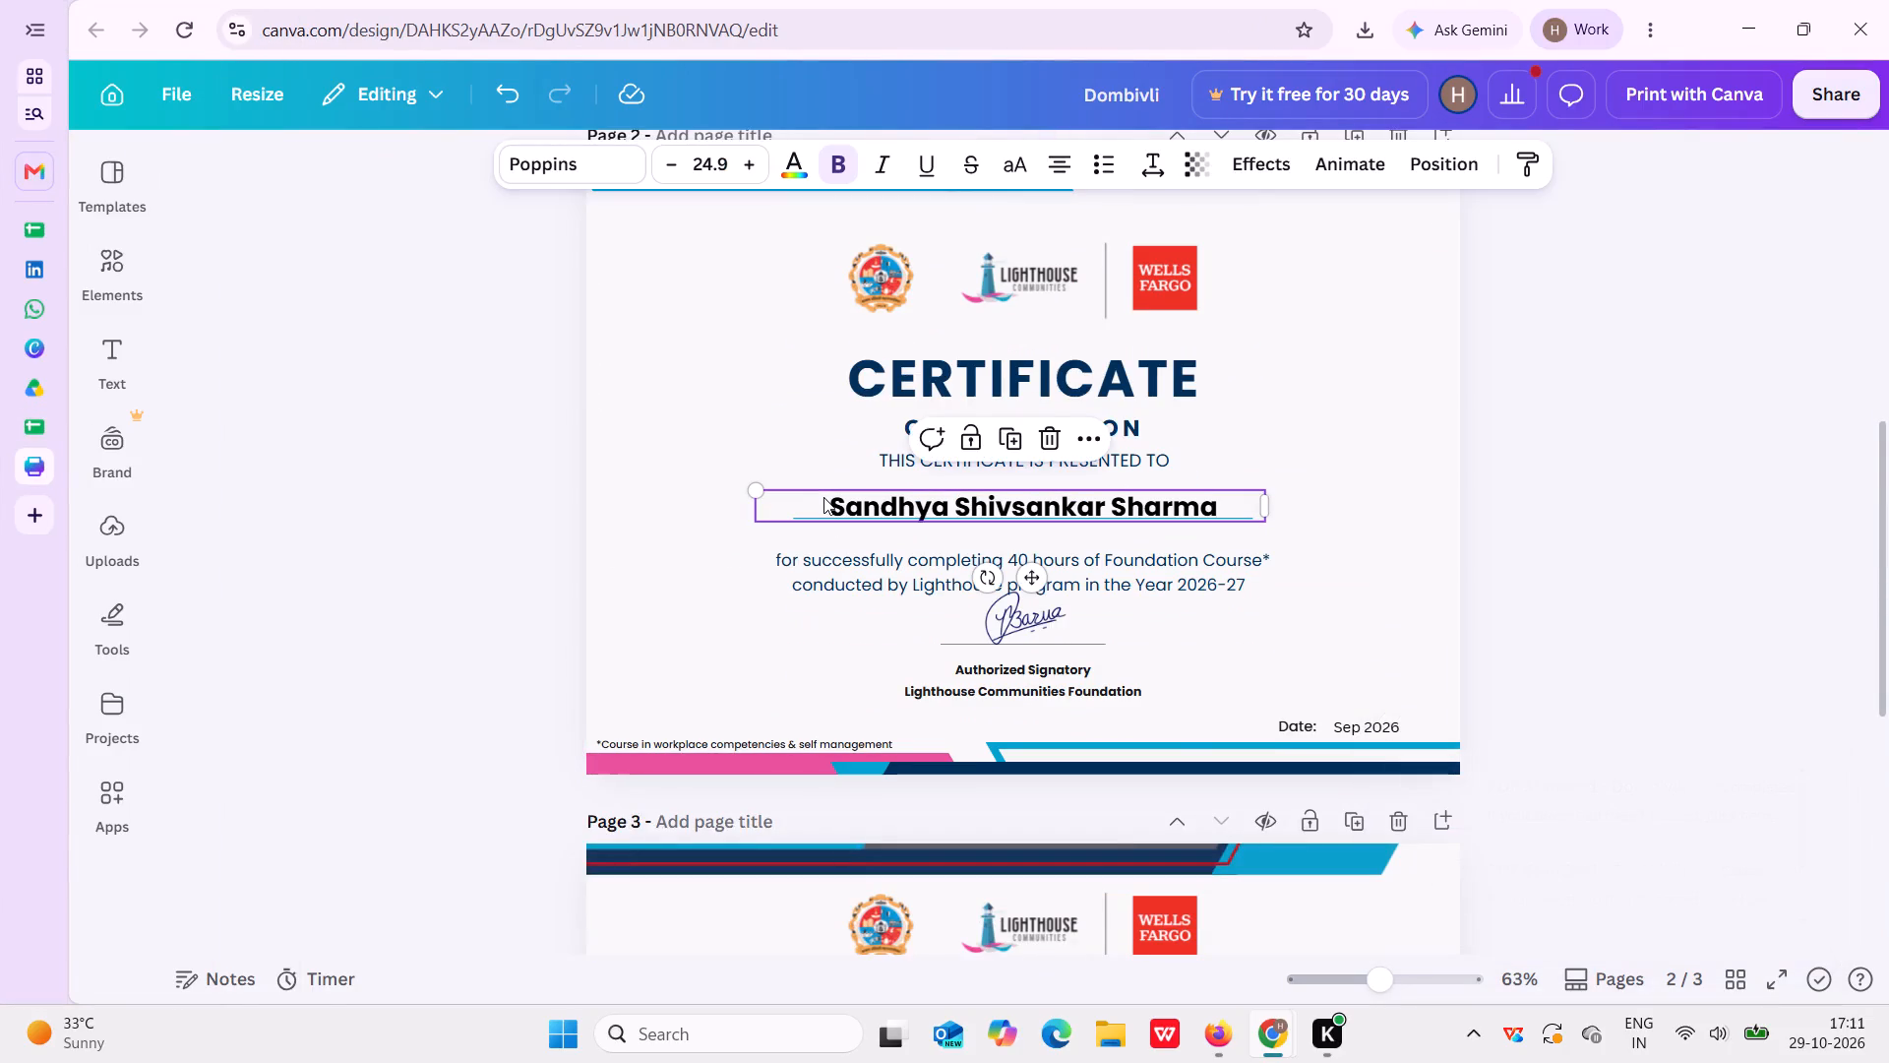
triple_click(823, 497)
key("BackSpace")
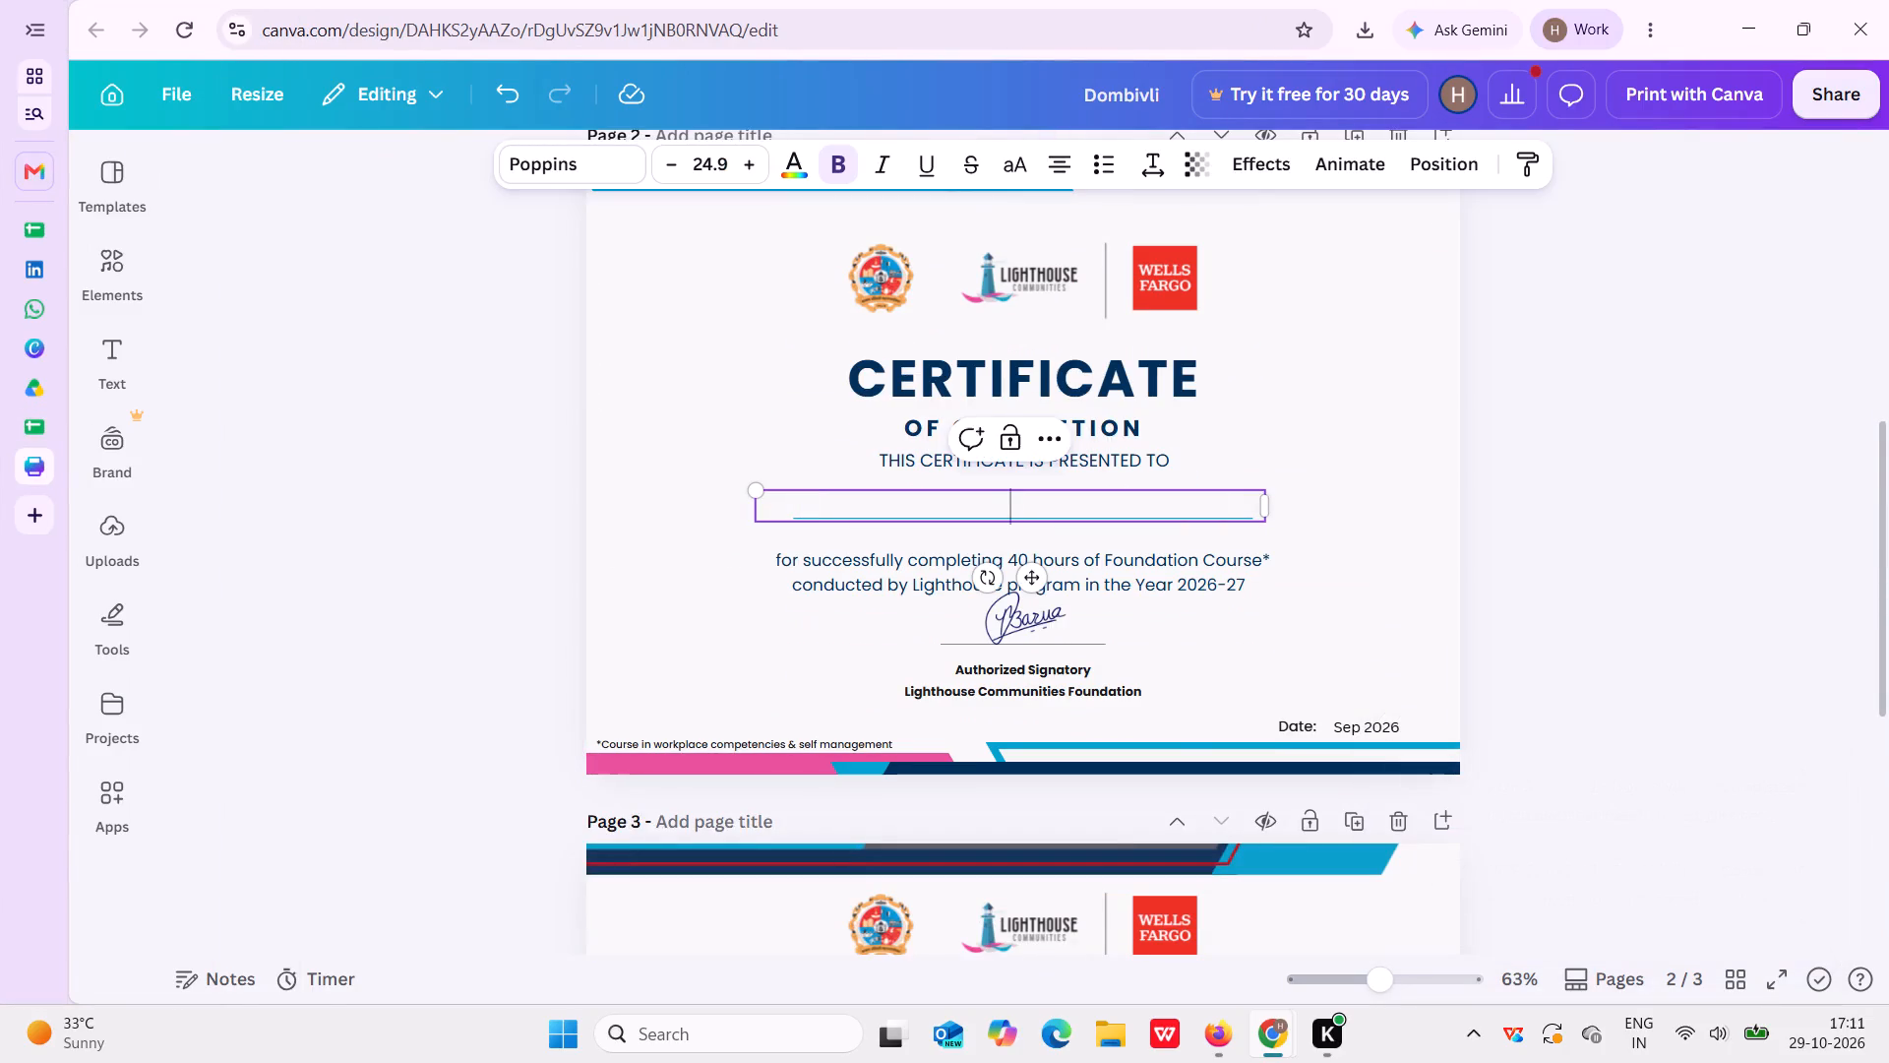
key("ctrl+v")
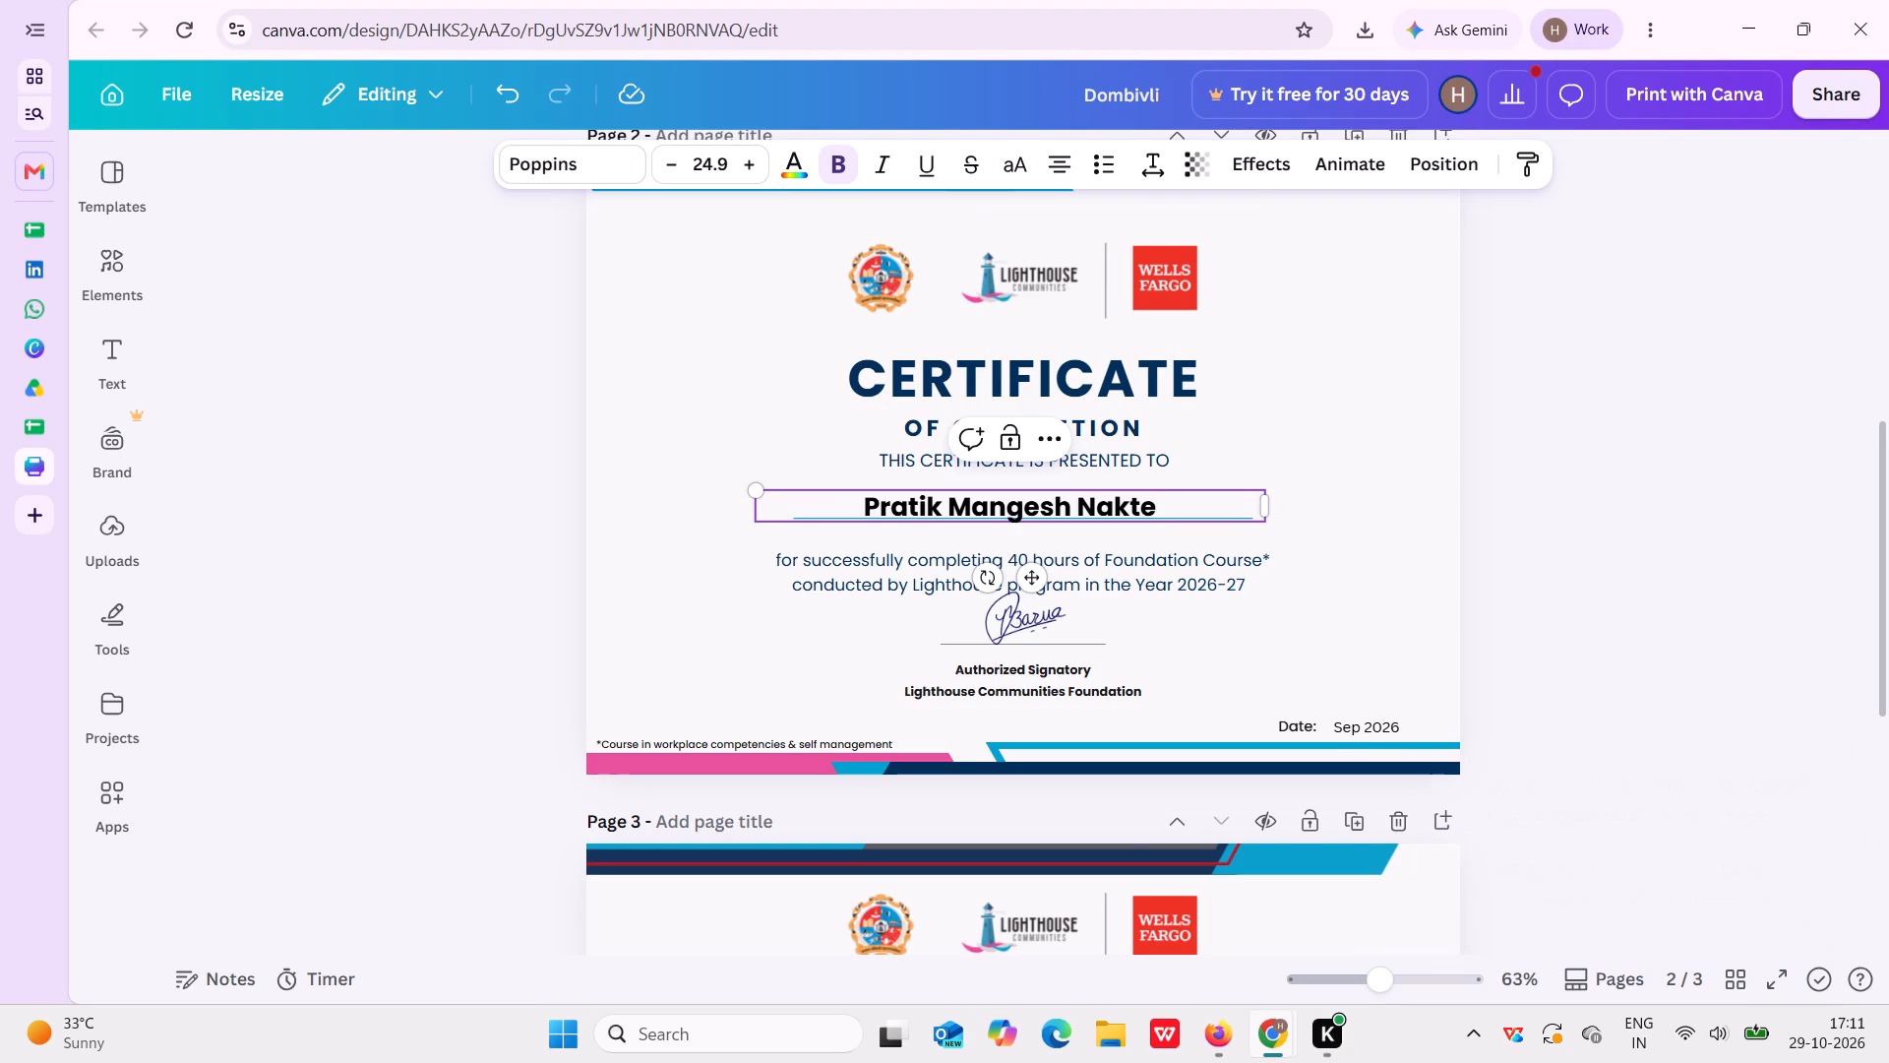
Replace the recipient name on the page 3 Course Completion certificate with the copied name of recipient number 22.
scroll(822, 482, "down", 3)
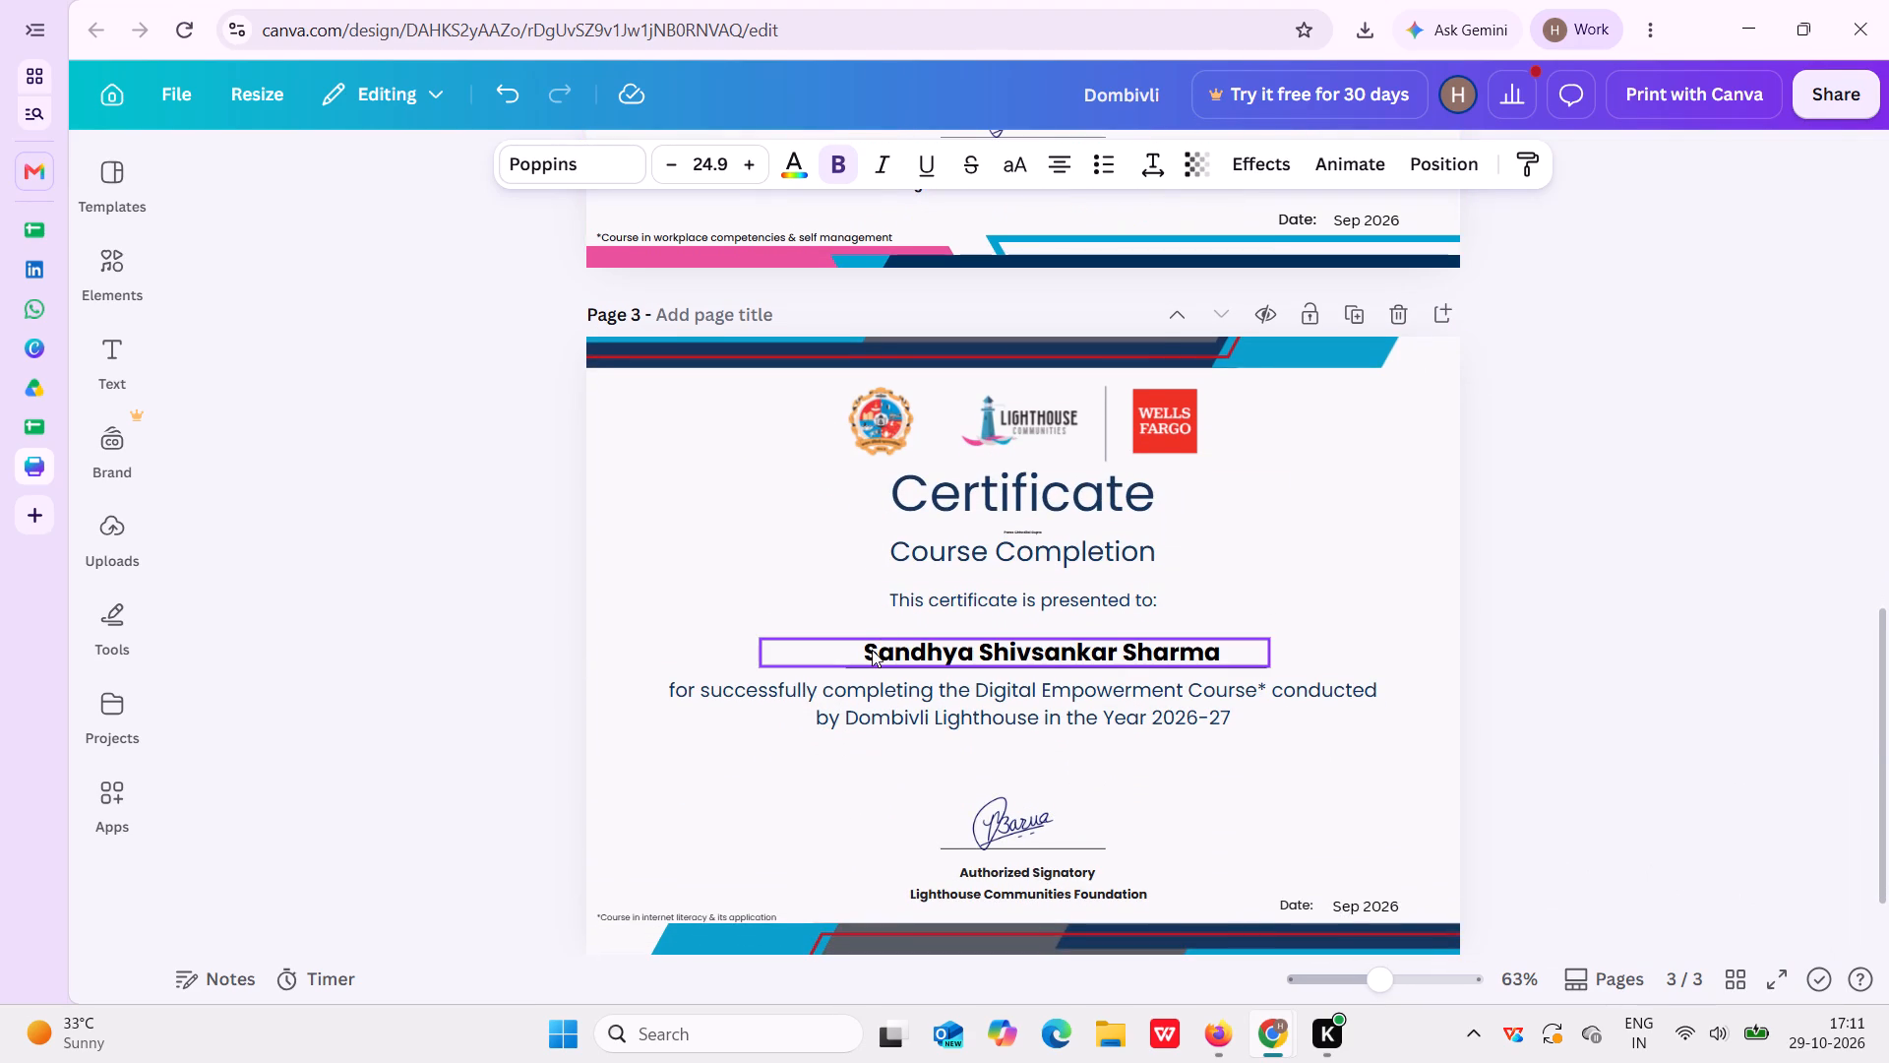
left_click(872, 649)
left_click(865, 652)
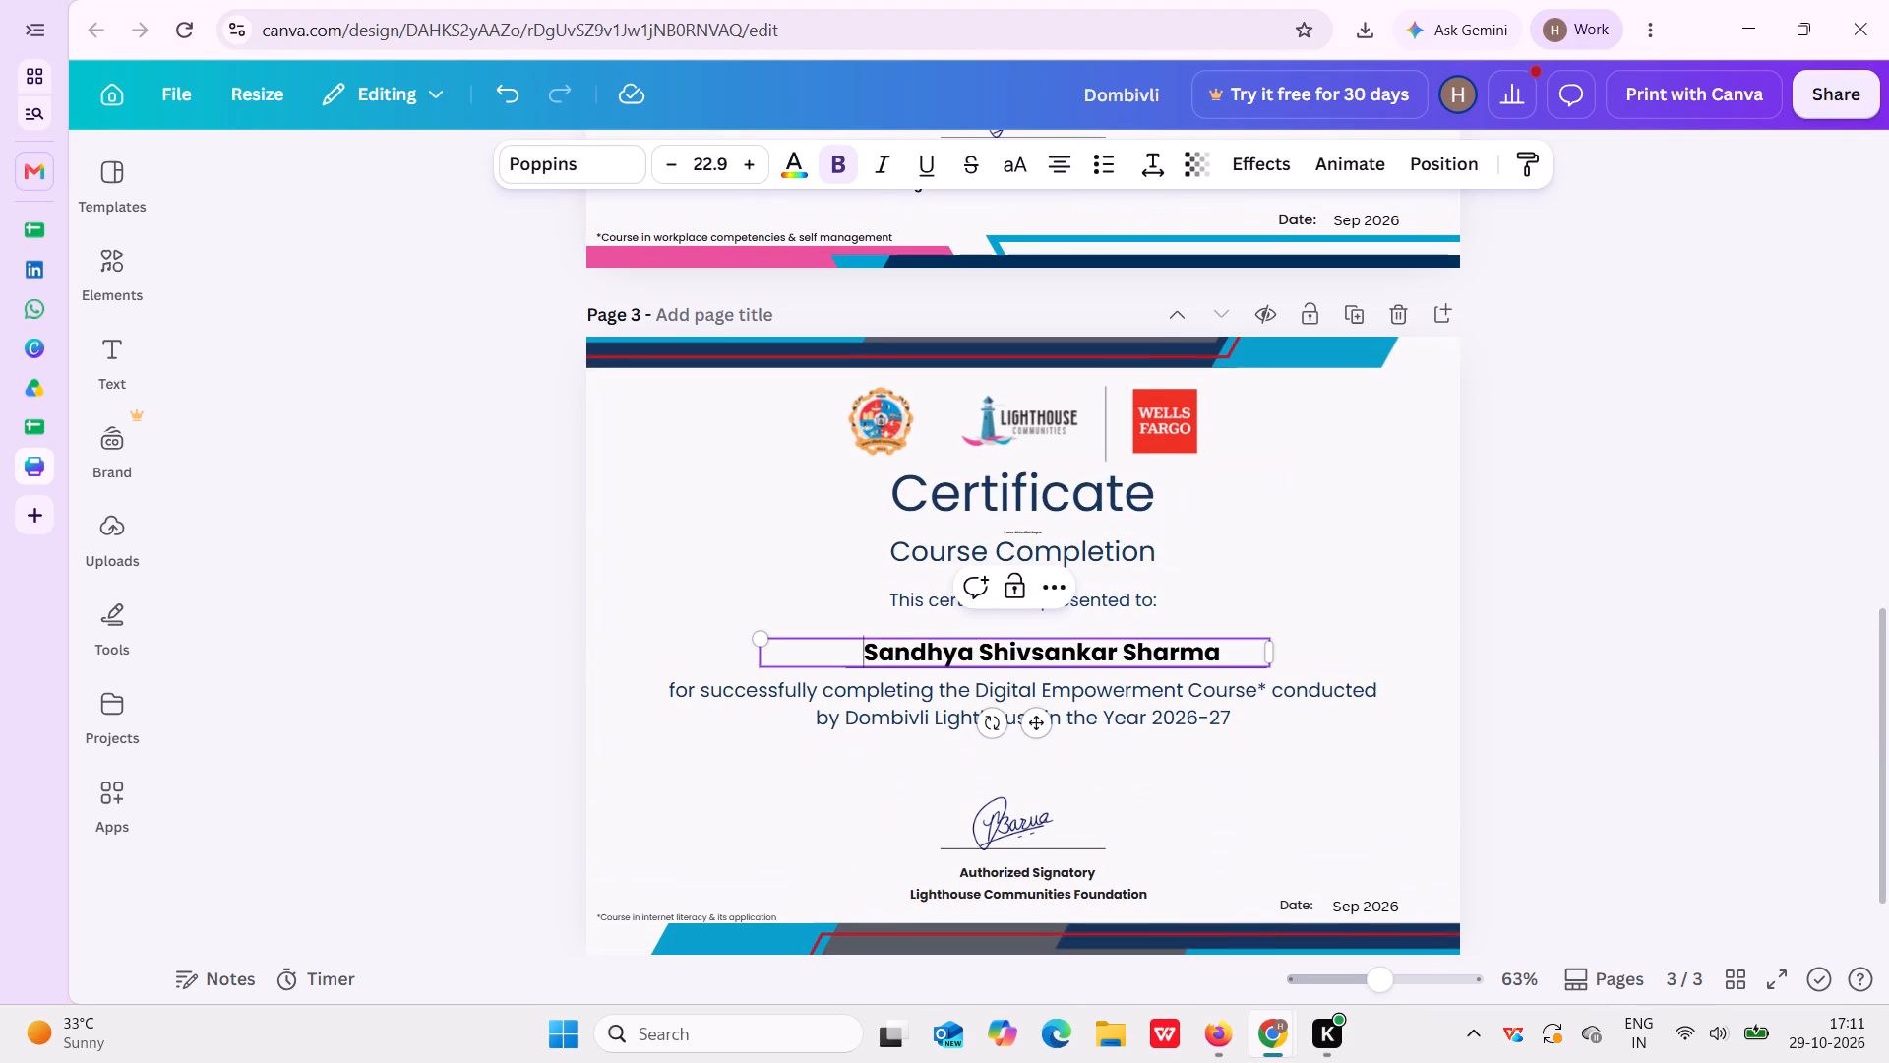
triple_click(865, 652)
key("BackSpace")
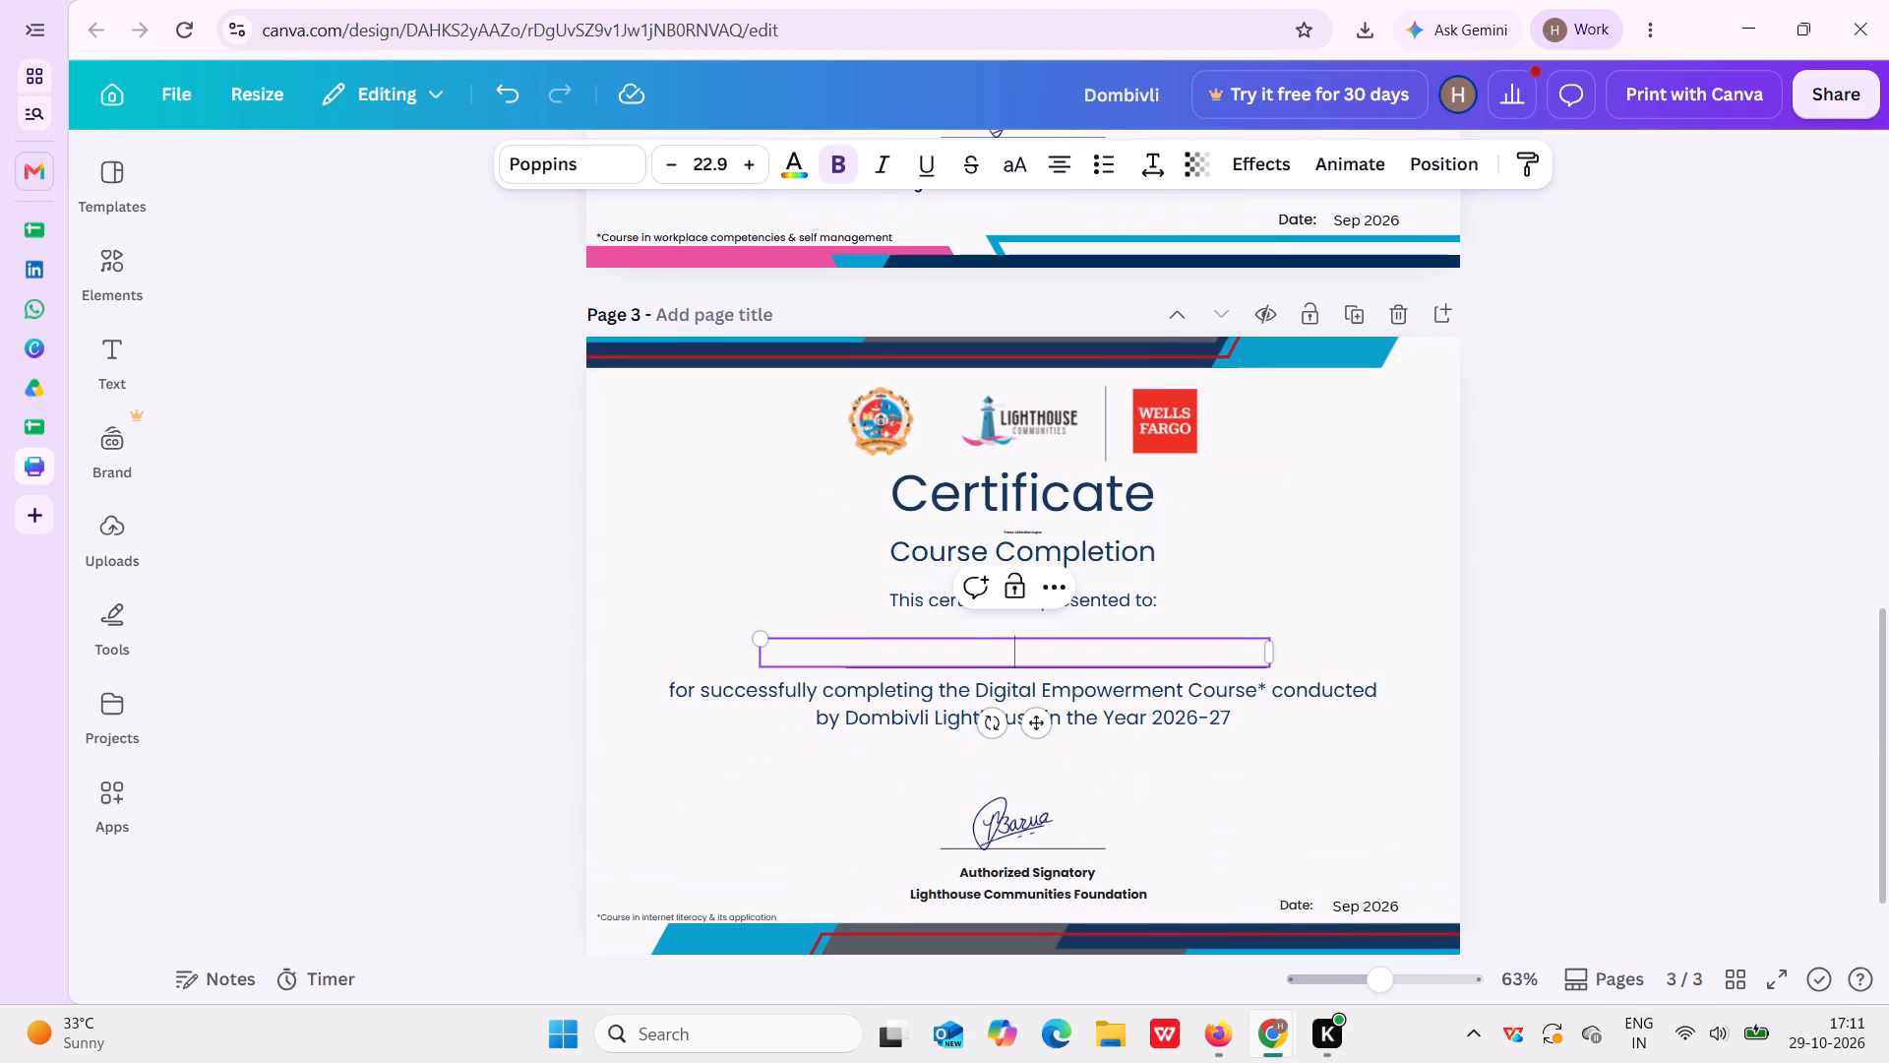
key("ctrl+v")
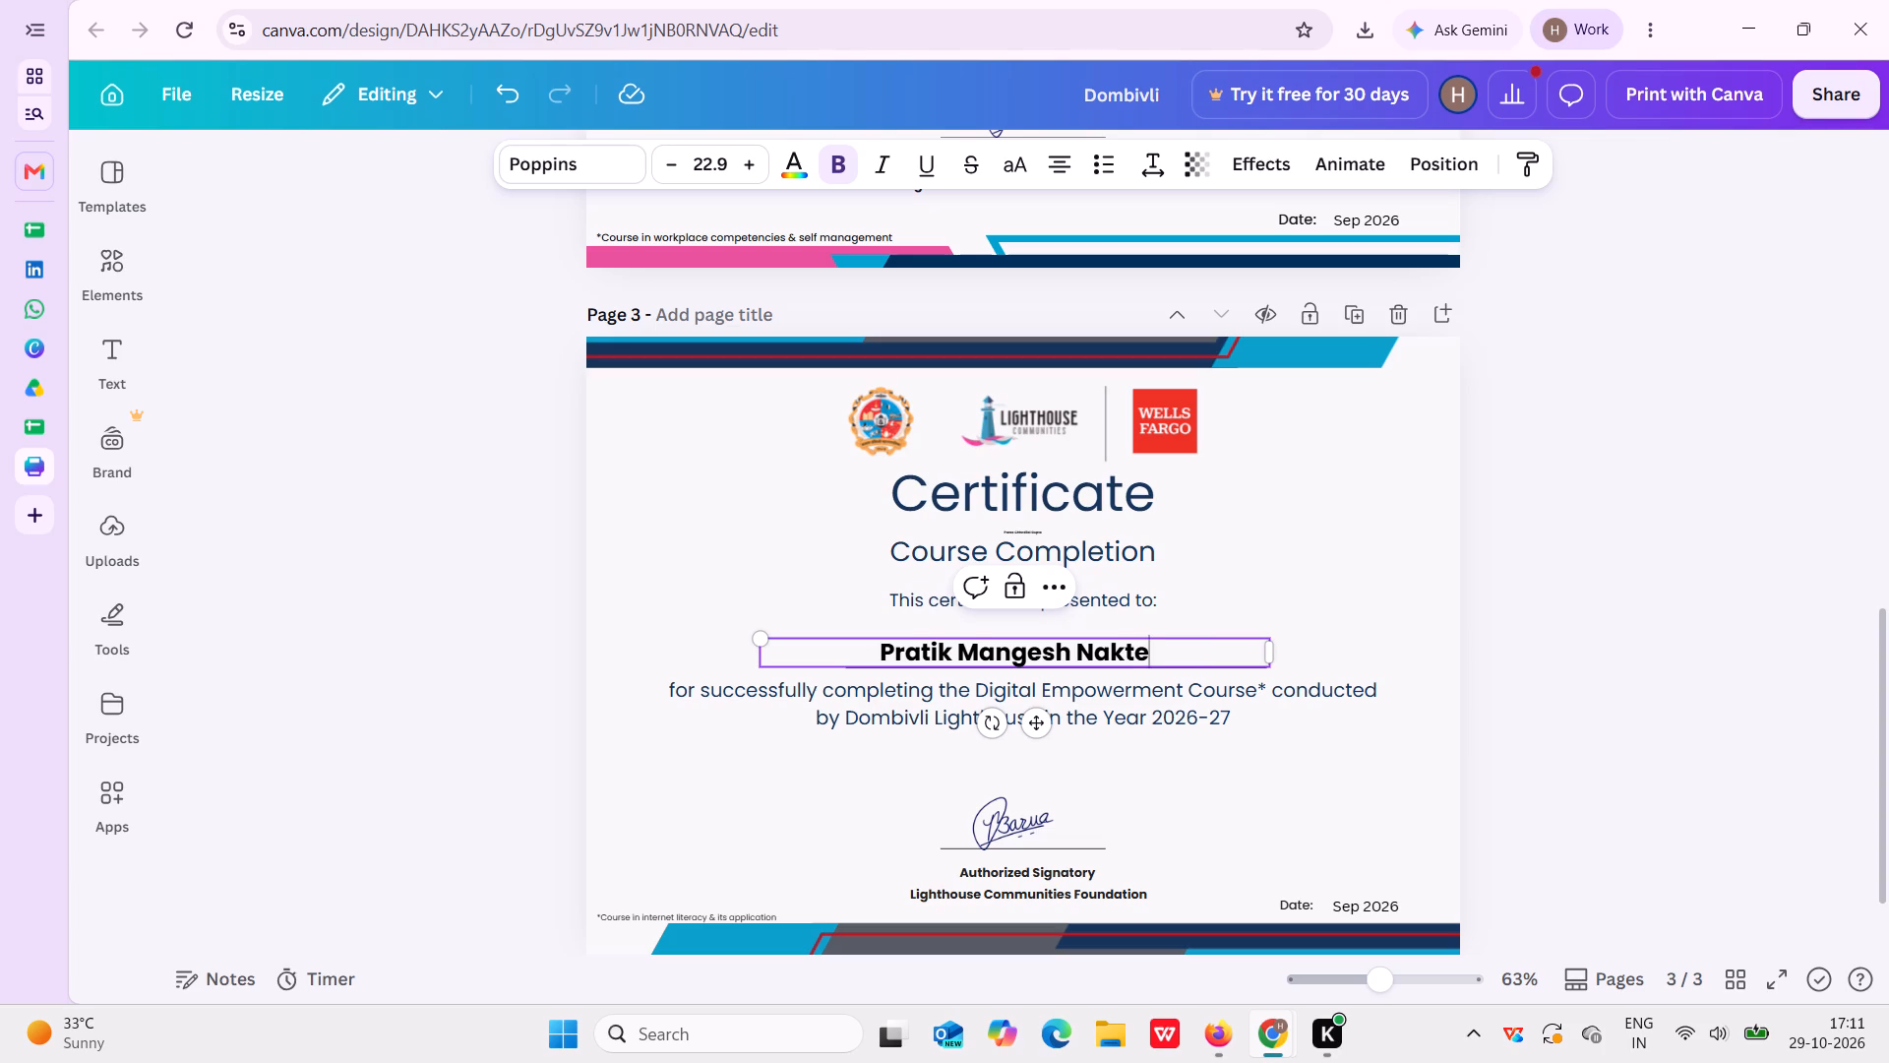
left_click(731, 569)
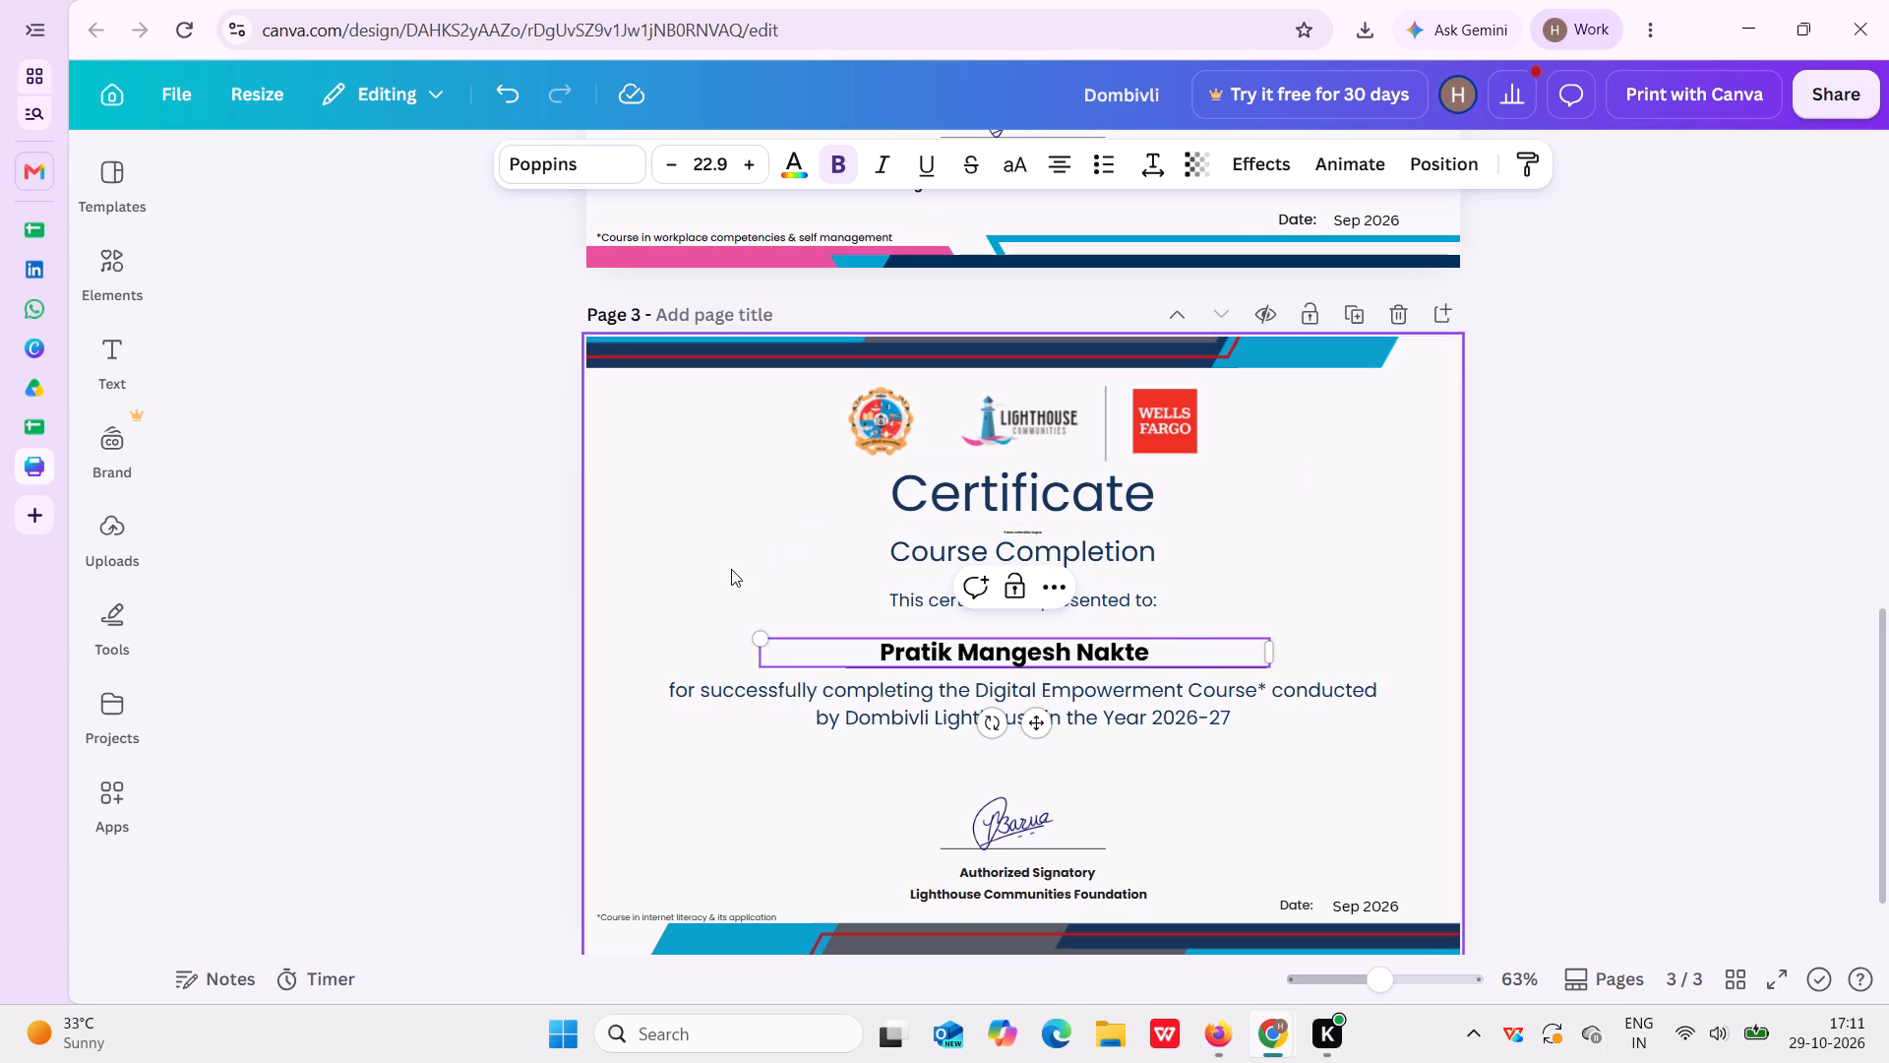
Download pages 2–3 of the Dombivli design as a digital PDF for recipient number 22.
scroll(731, 569, "down", 2)
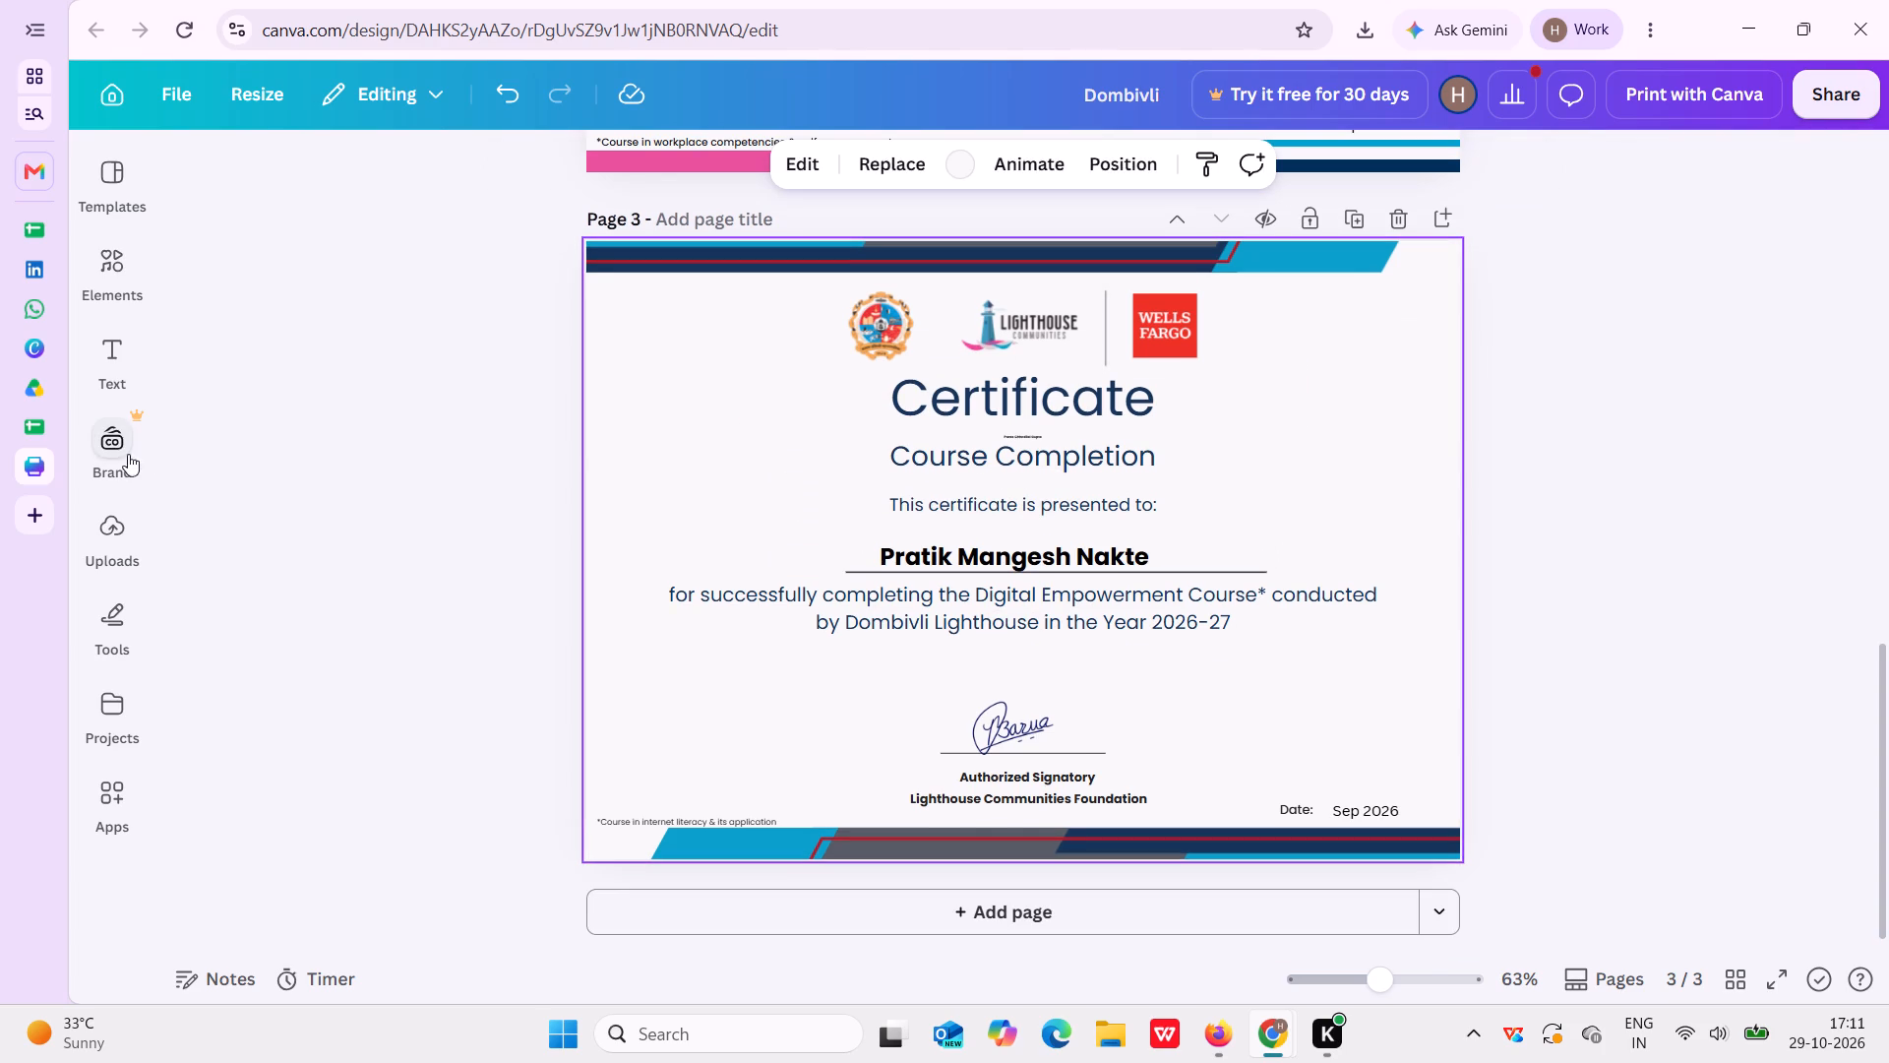
left_click(180, 97)
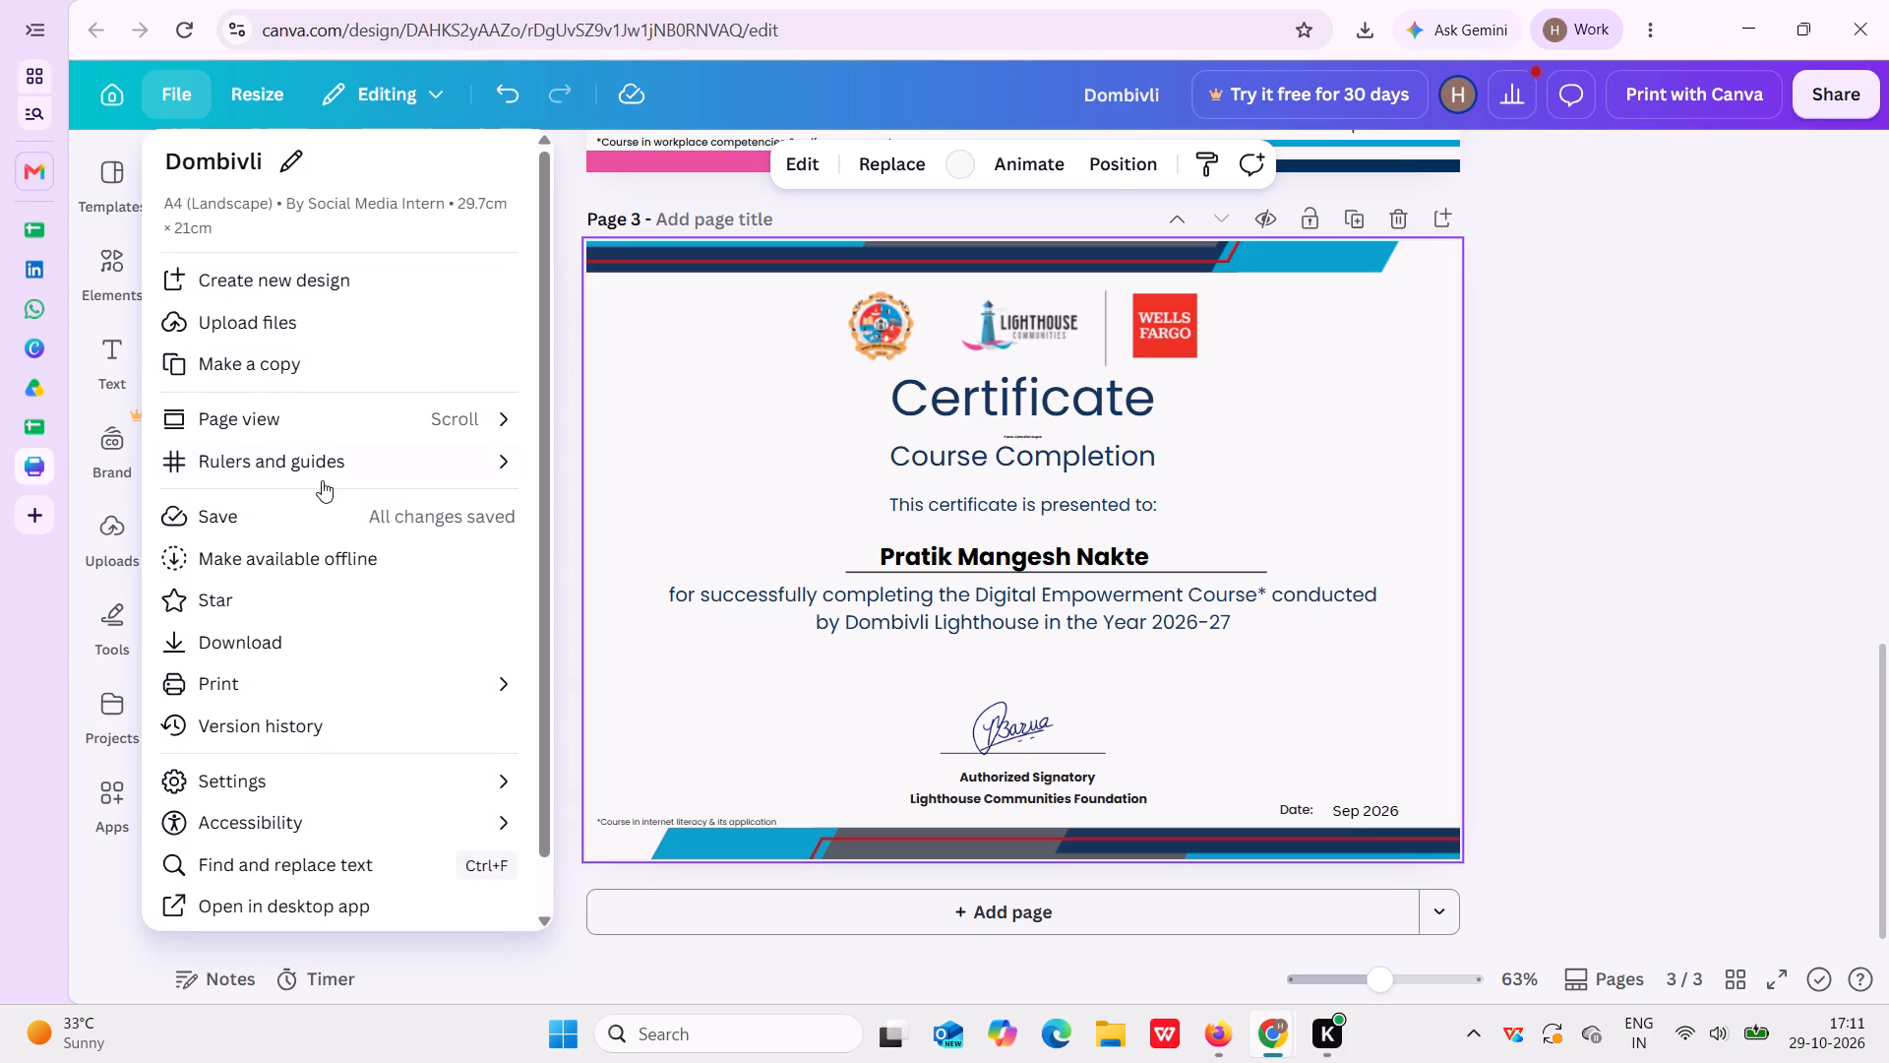
left_click(282, 637)
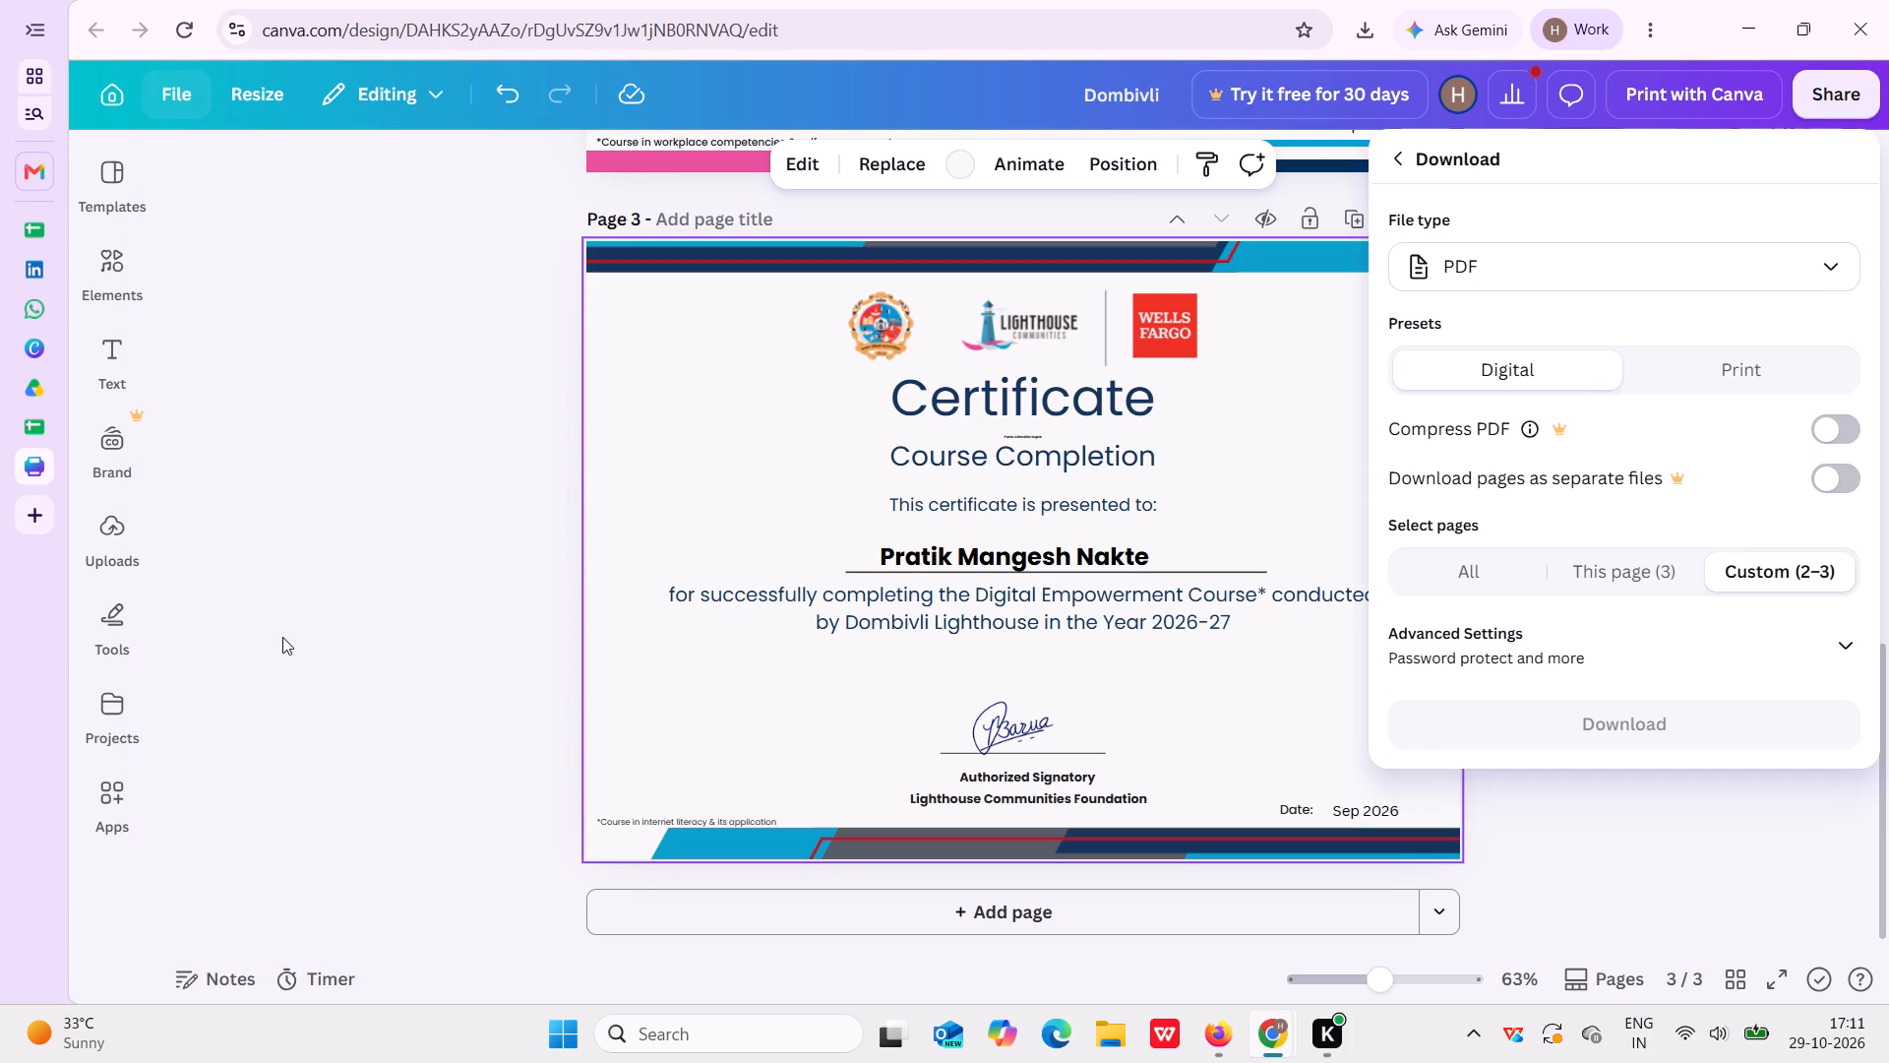
scroll(1639, 555, "down", 2)
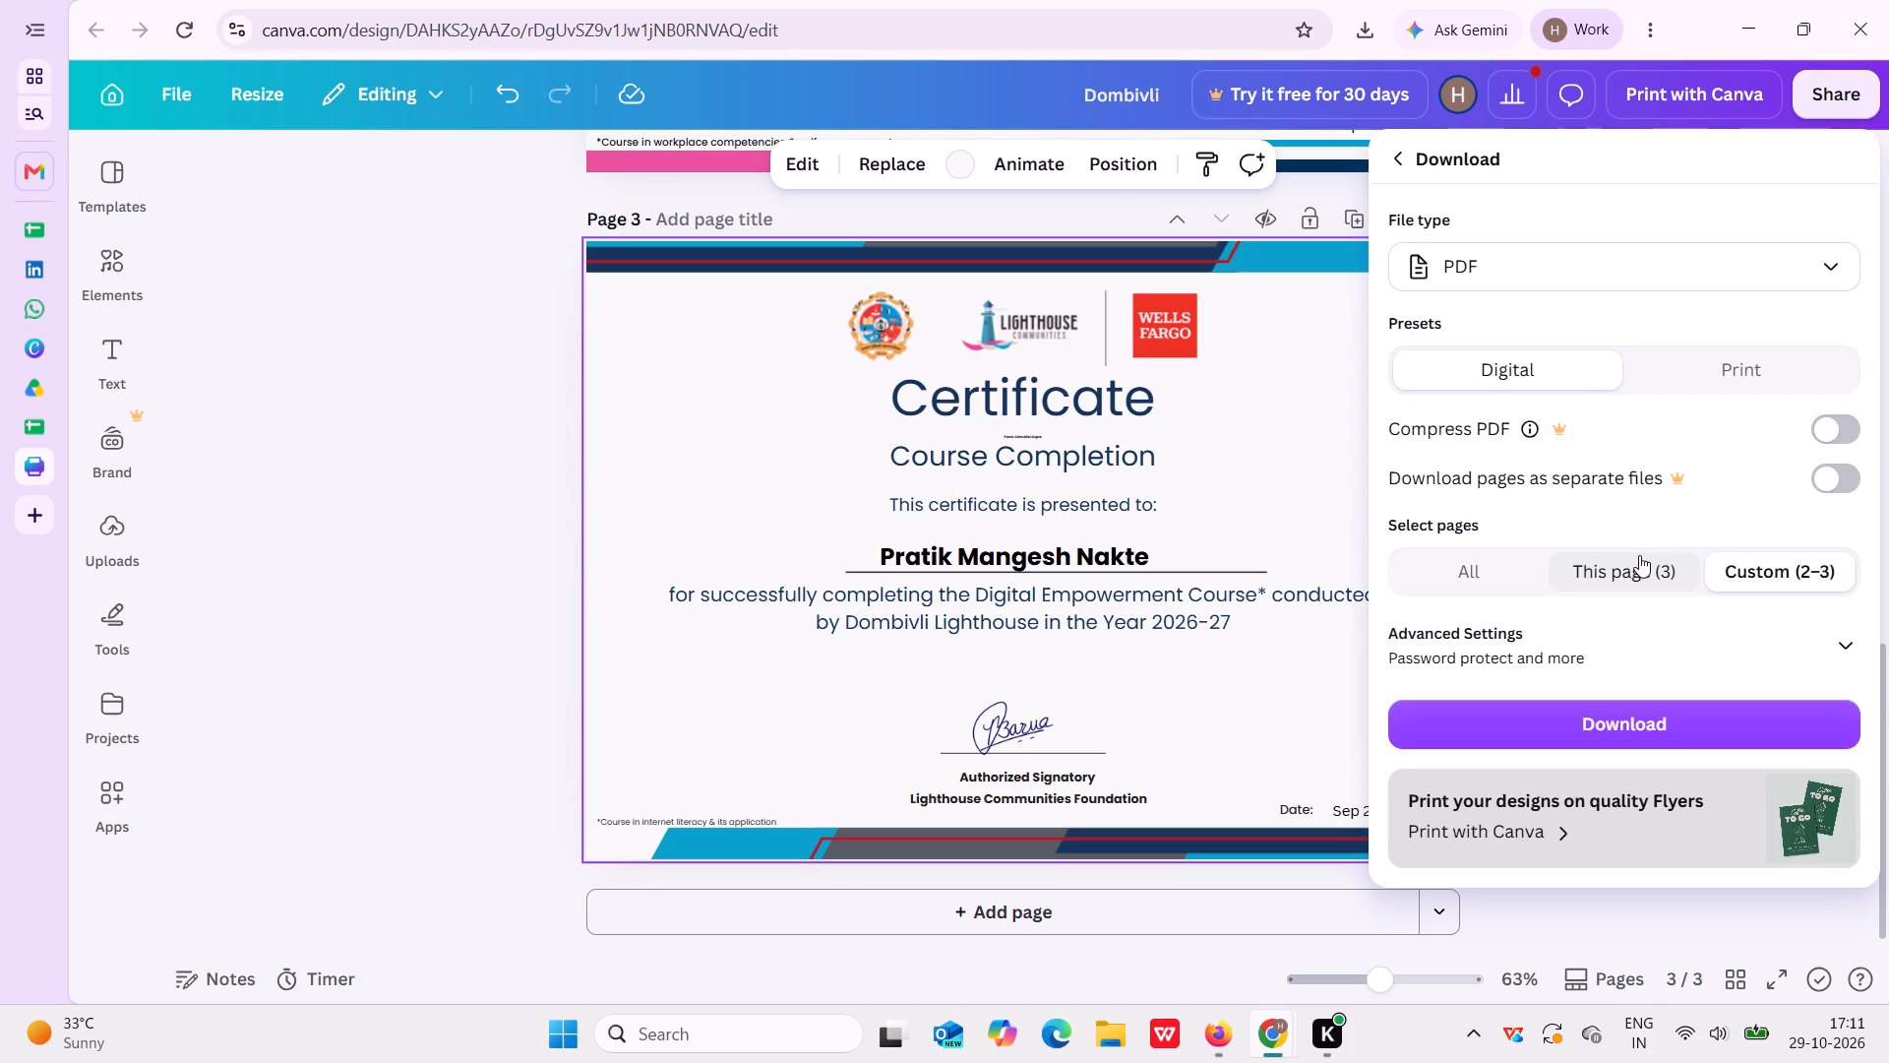
left_click(1628, 711)
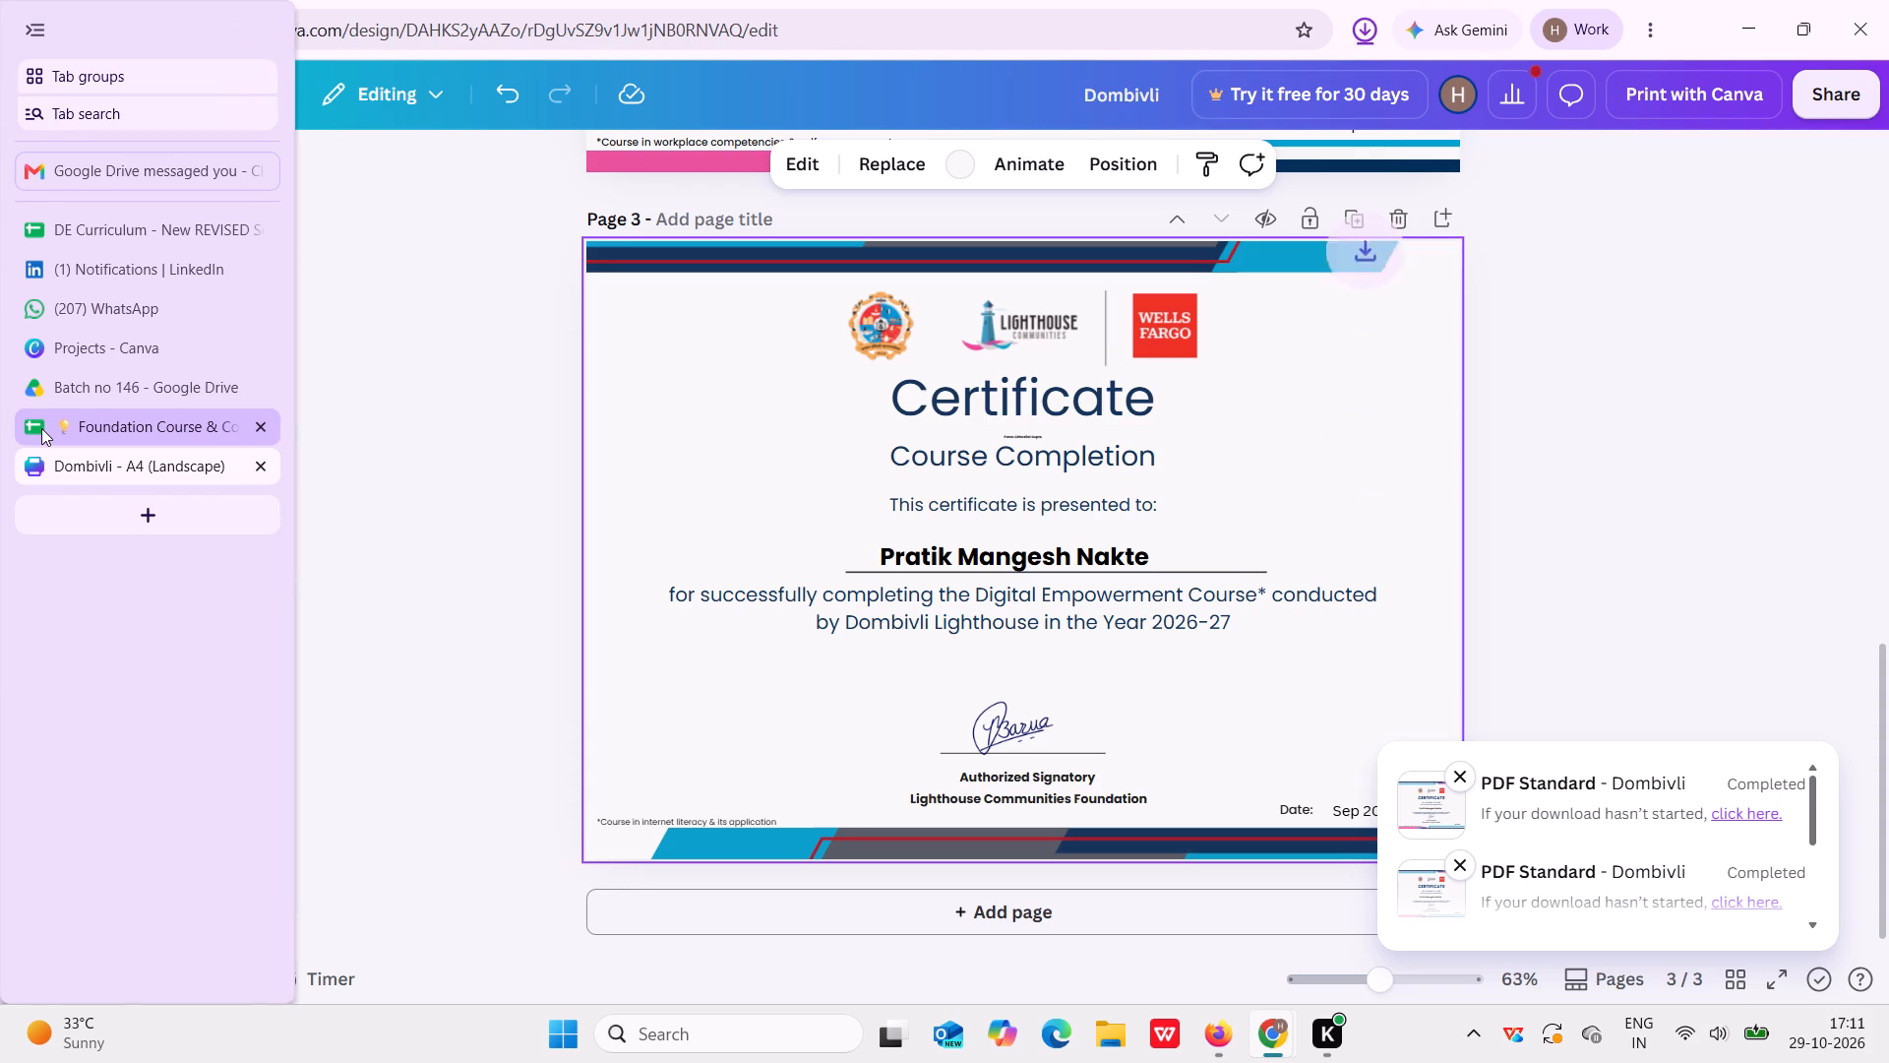
Switch to the Batch no 146 folder in Google Drive and upload the newly downloaded Dombivli PDF into it.
left_click(48, 395)
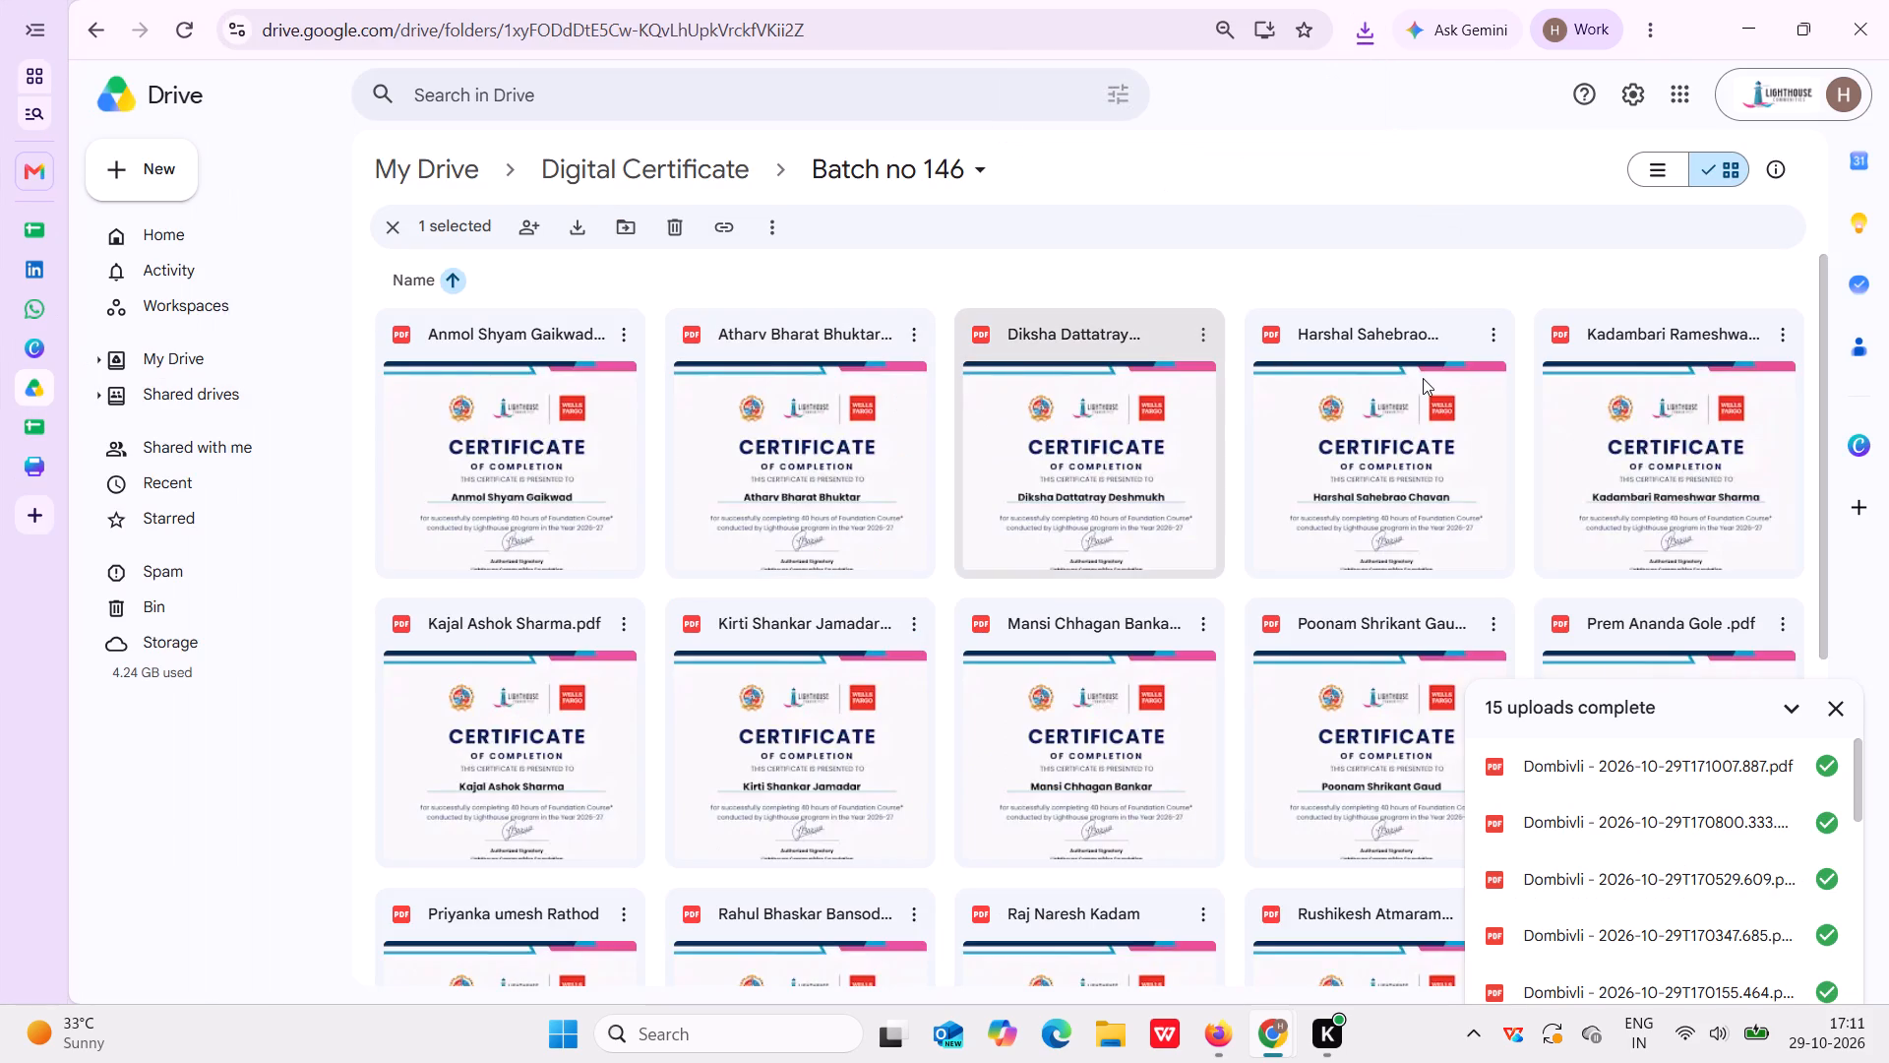
left_click(1371, 38)
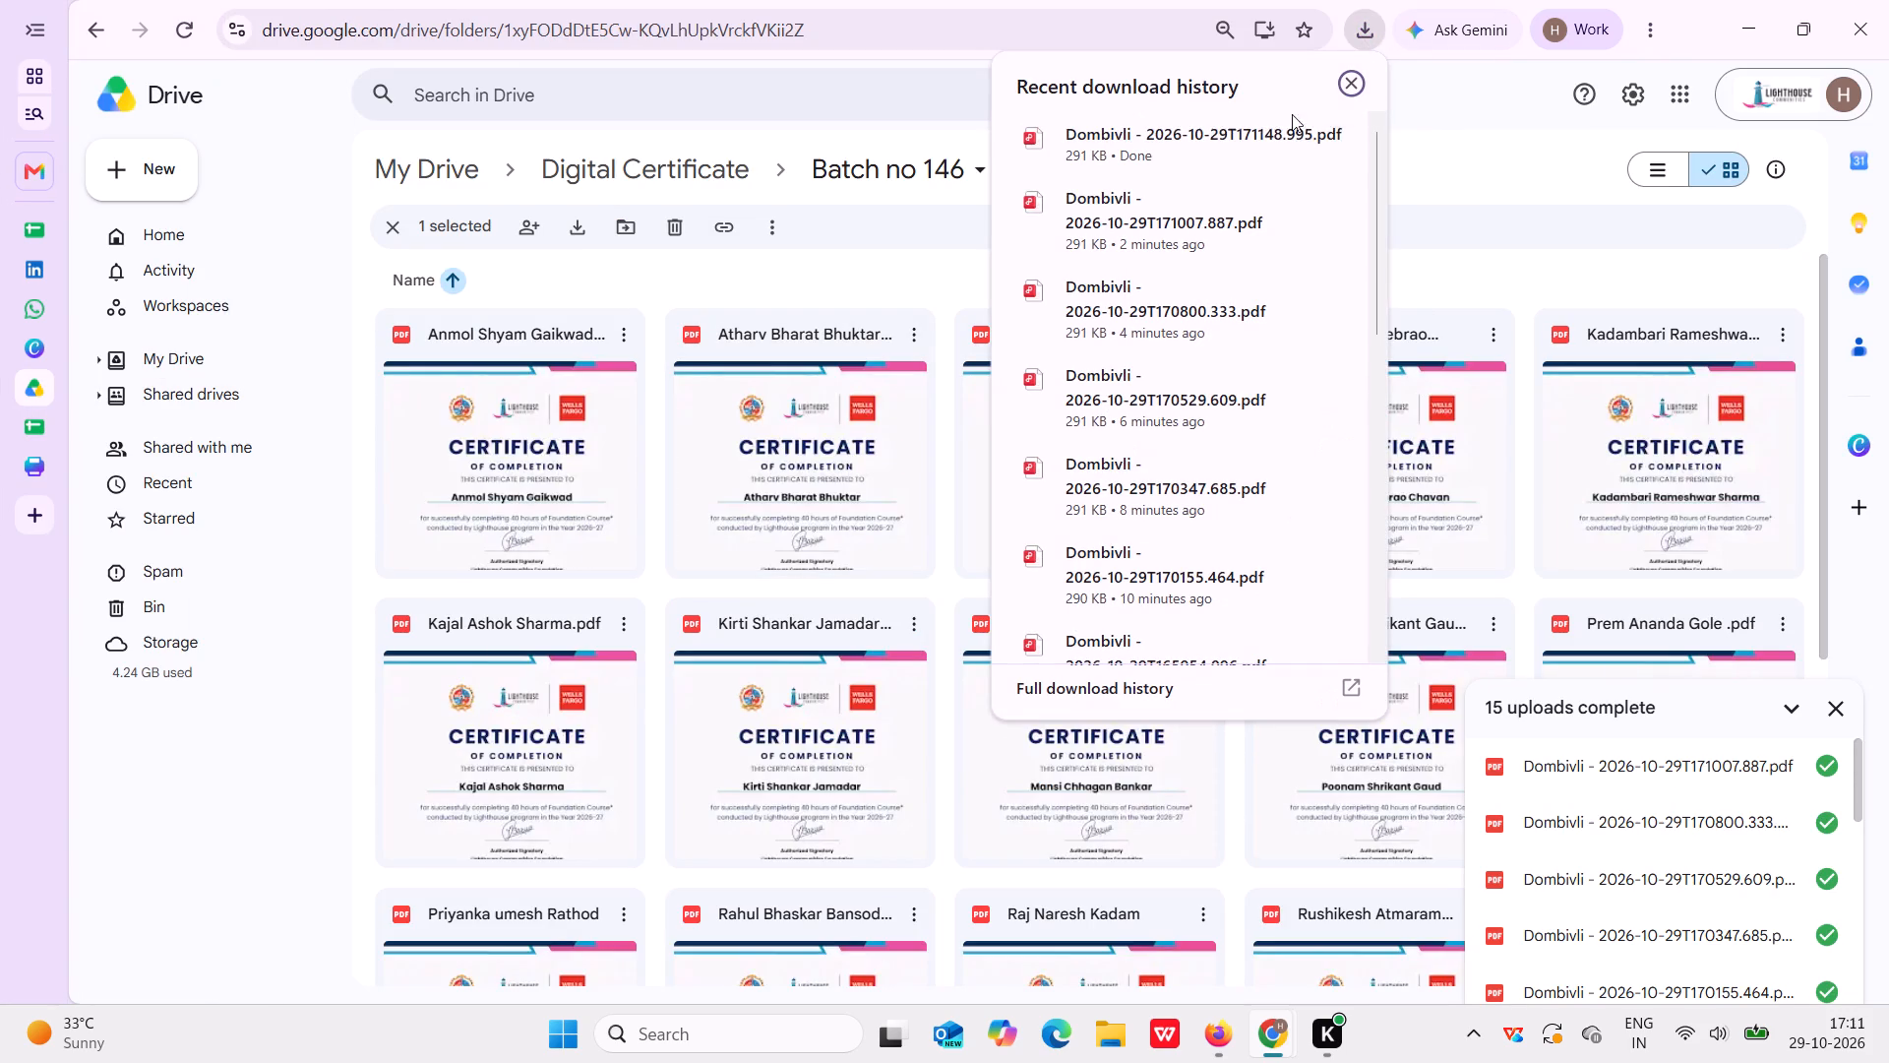
left_click_drag(1165, 135, 789, 386)
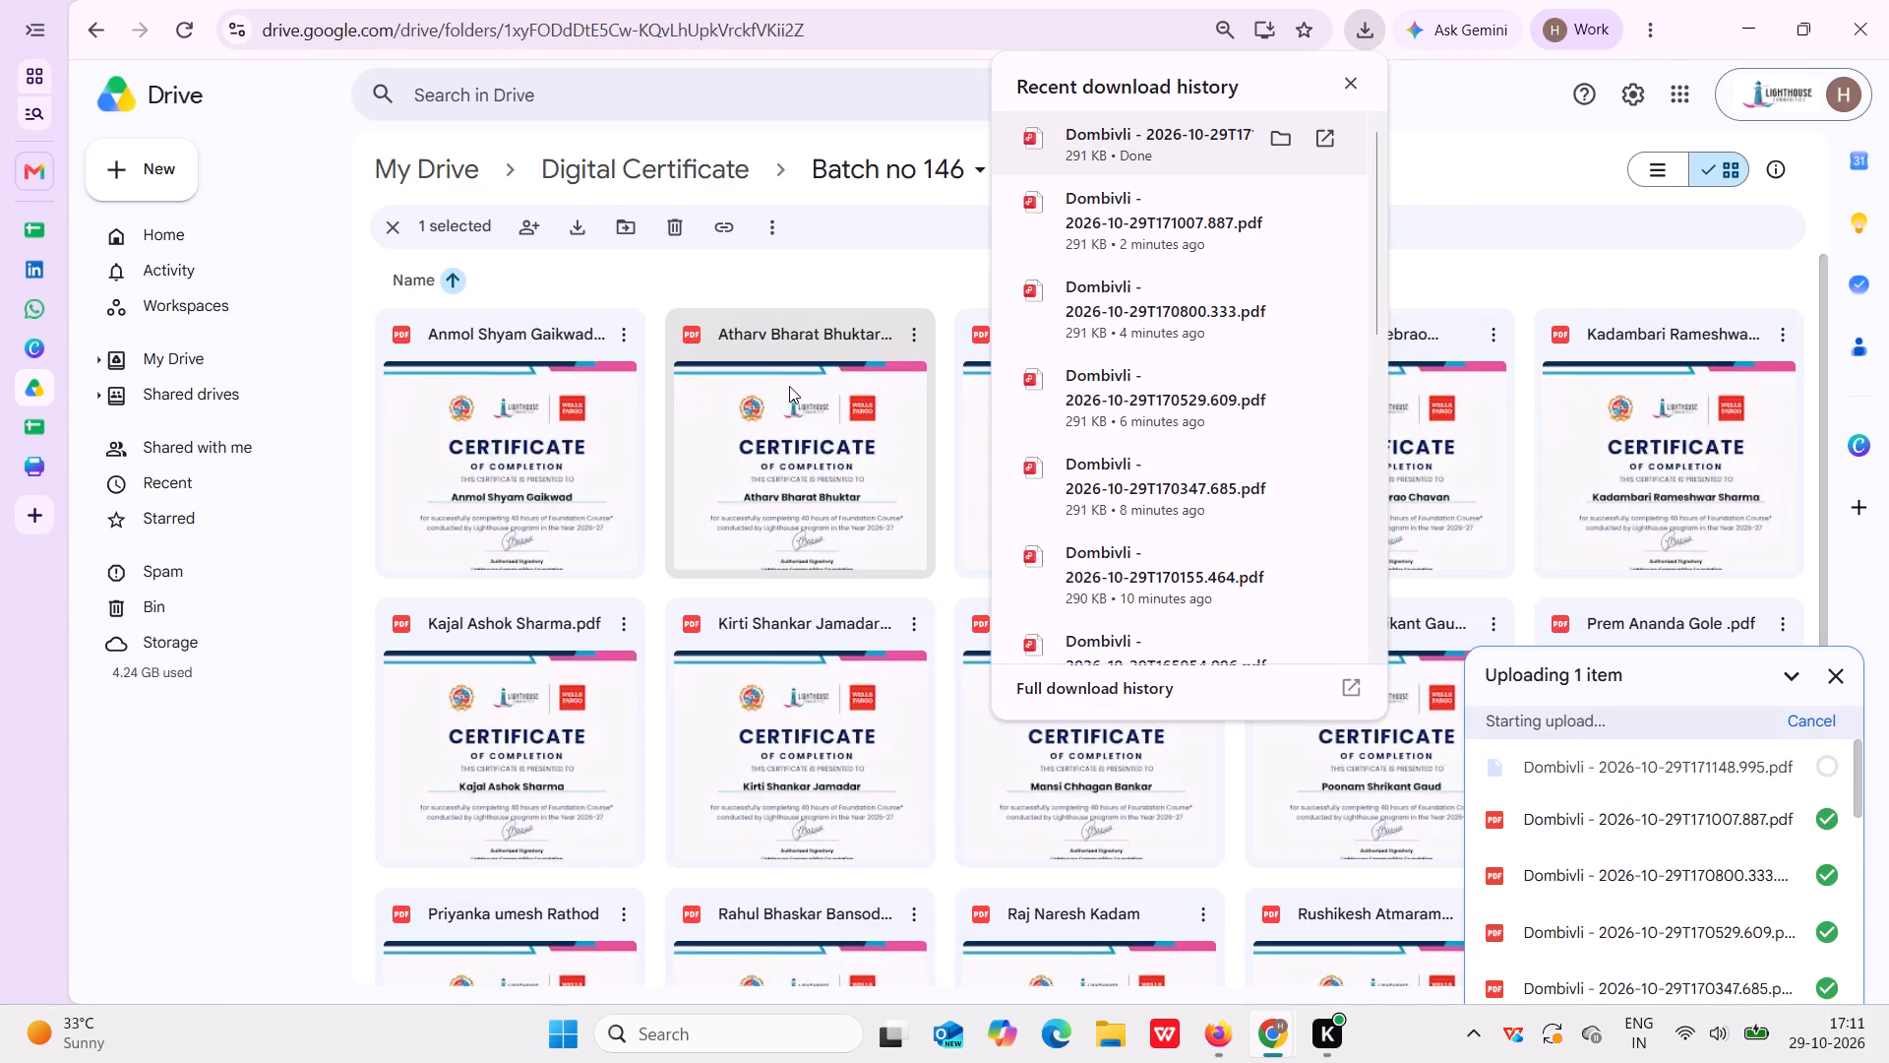
left_click(909, 291)
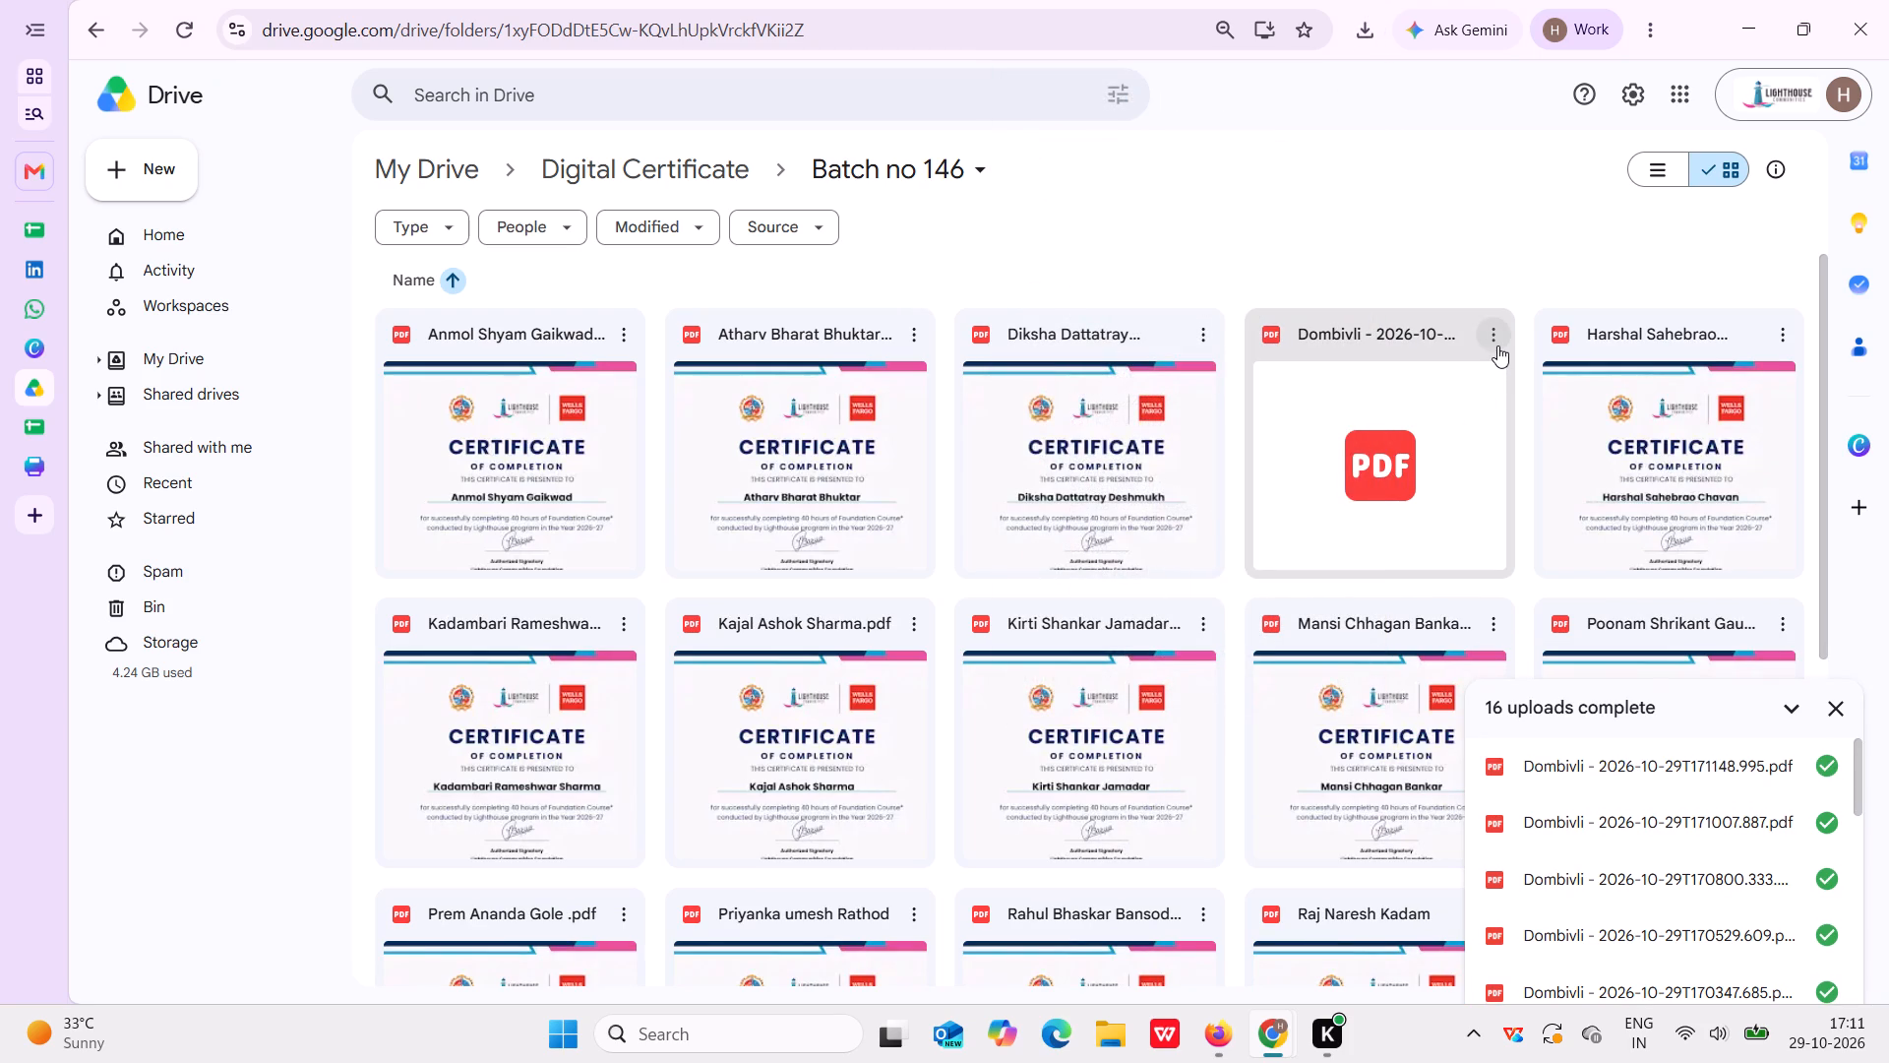
Rename the newly uploaded Dombivli PDF with the copied name of recipient number 22, keeping the .pdf extension.
left_click(1497, 342)
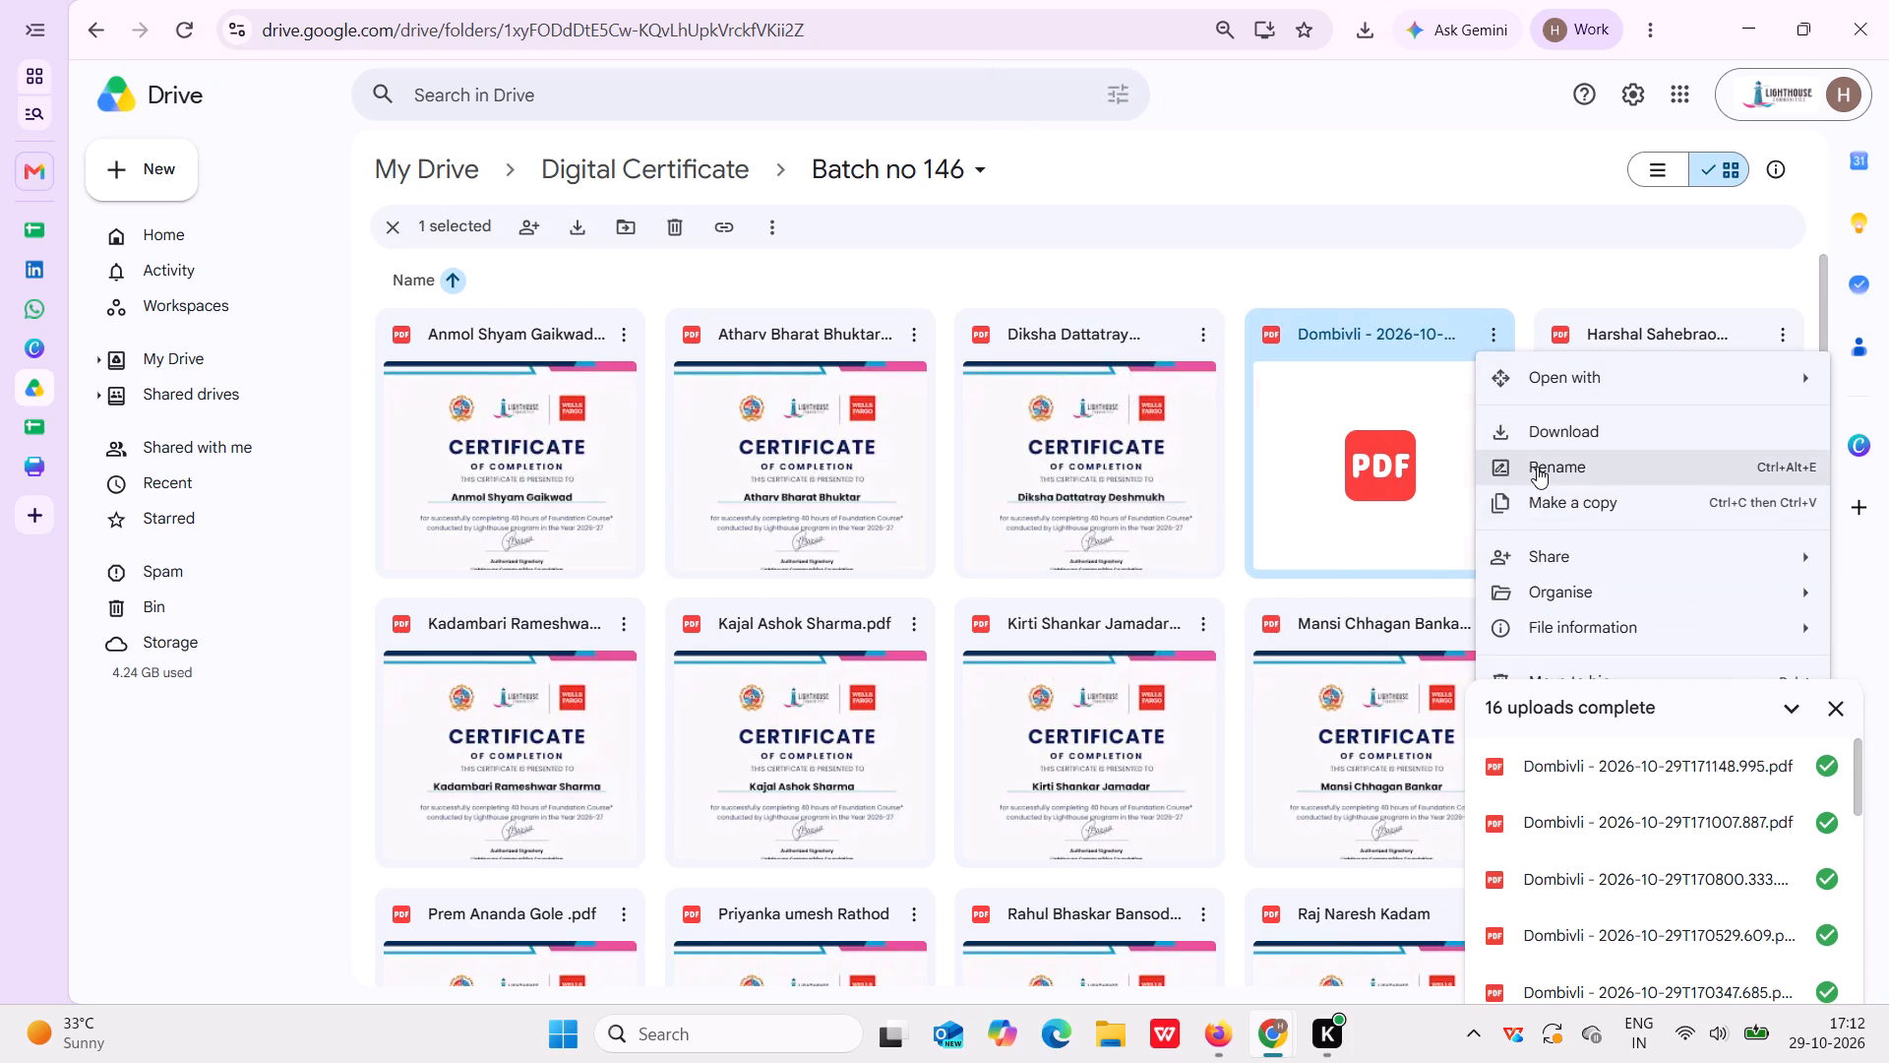
left_click(1537, 467)
key("BackSpace")
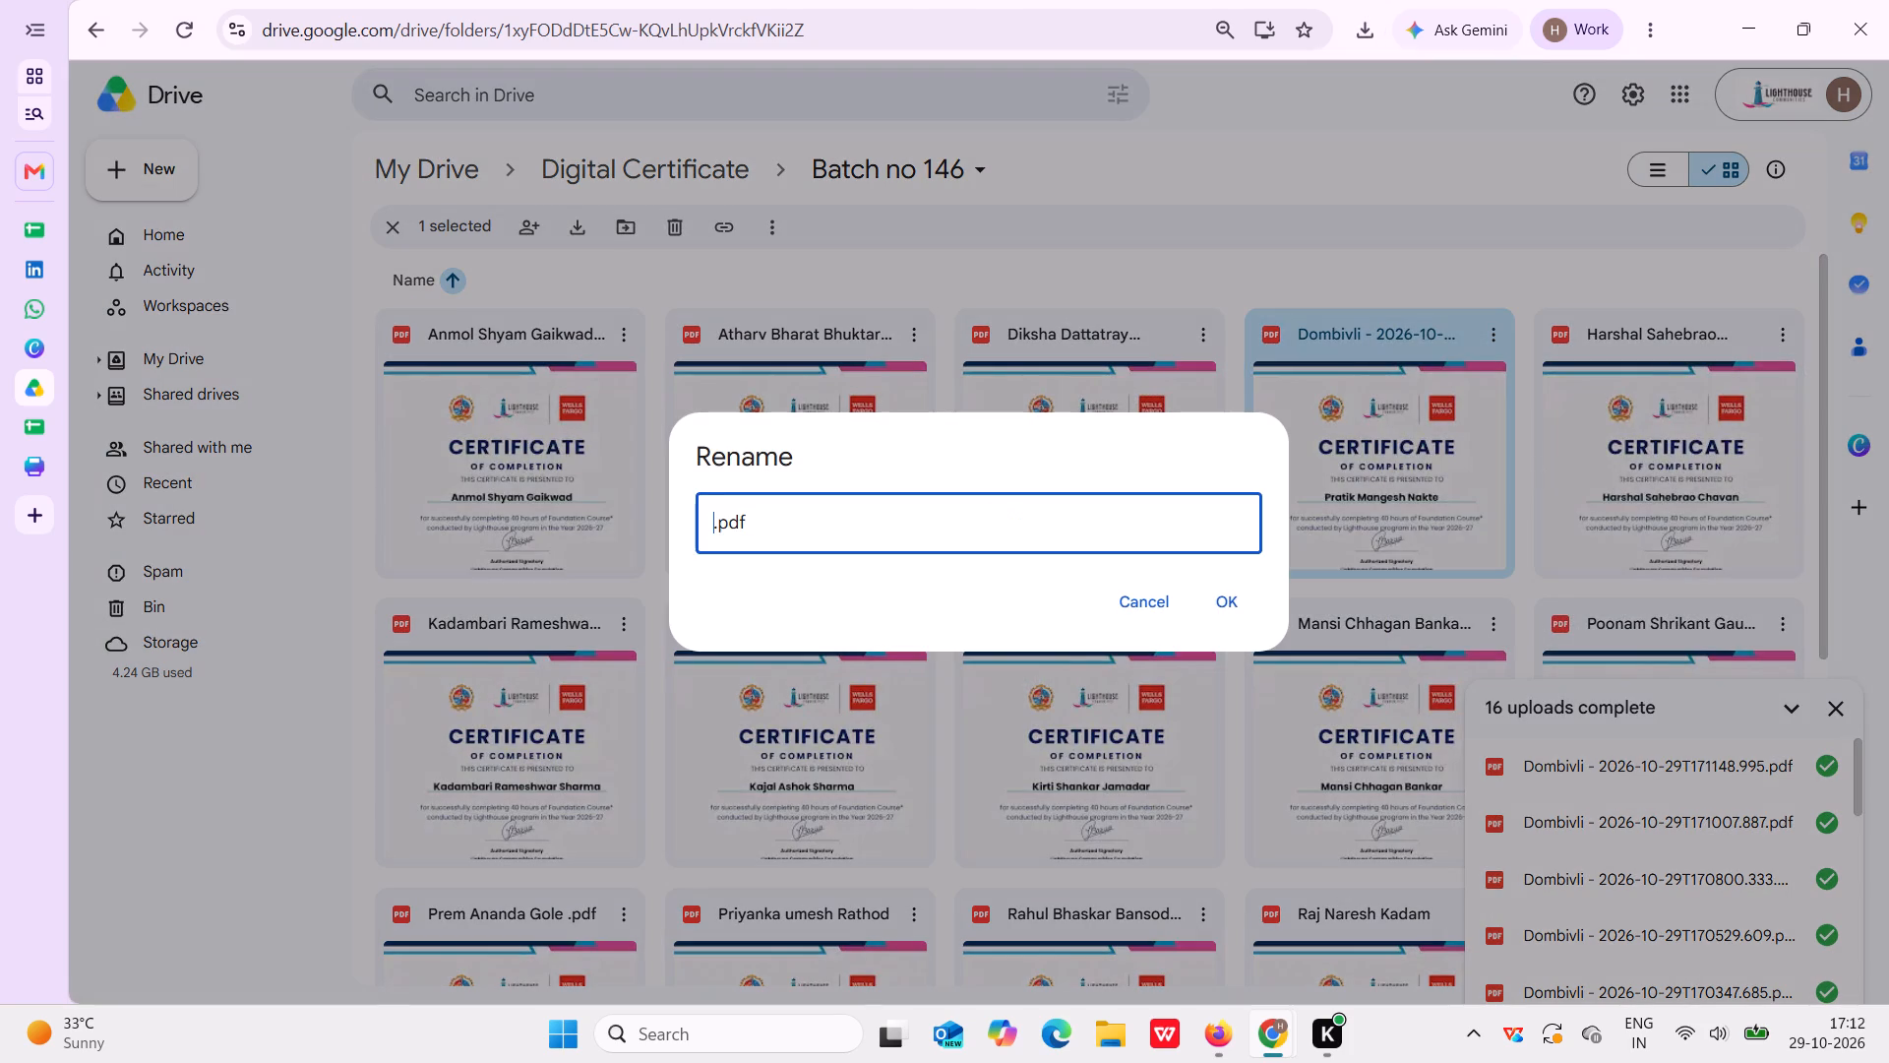
key("ctrl+v")
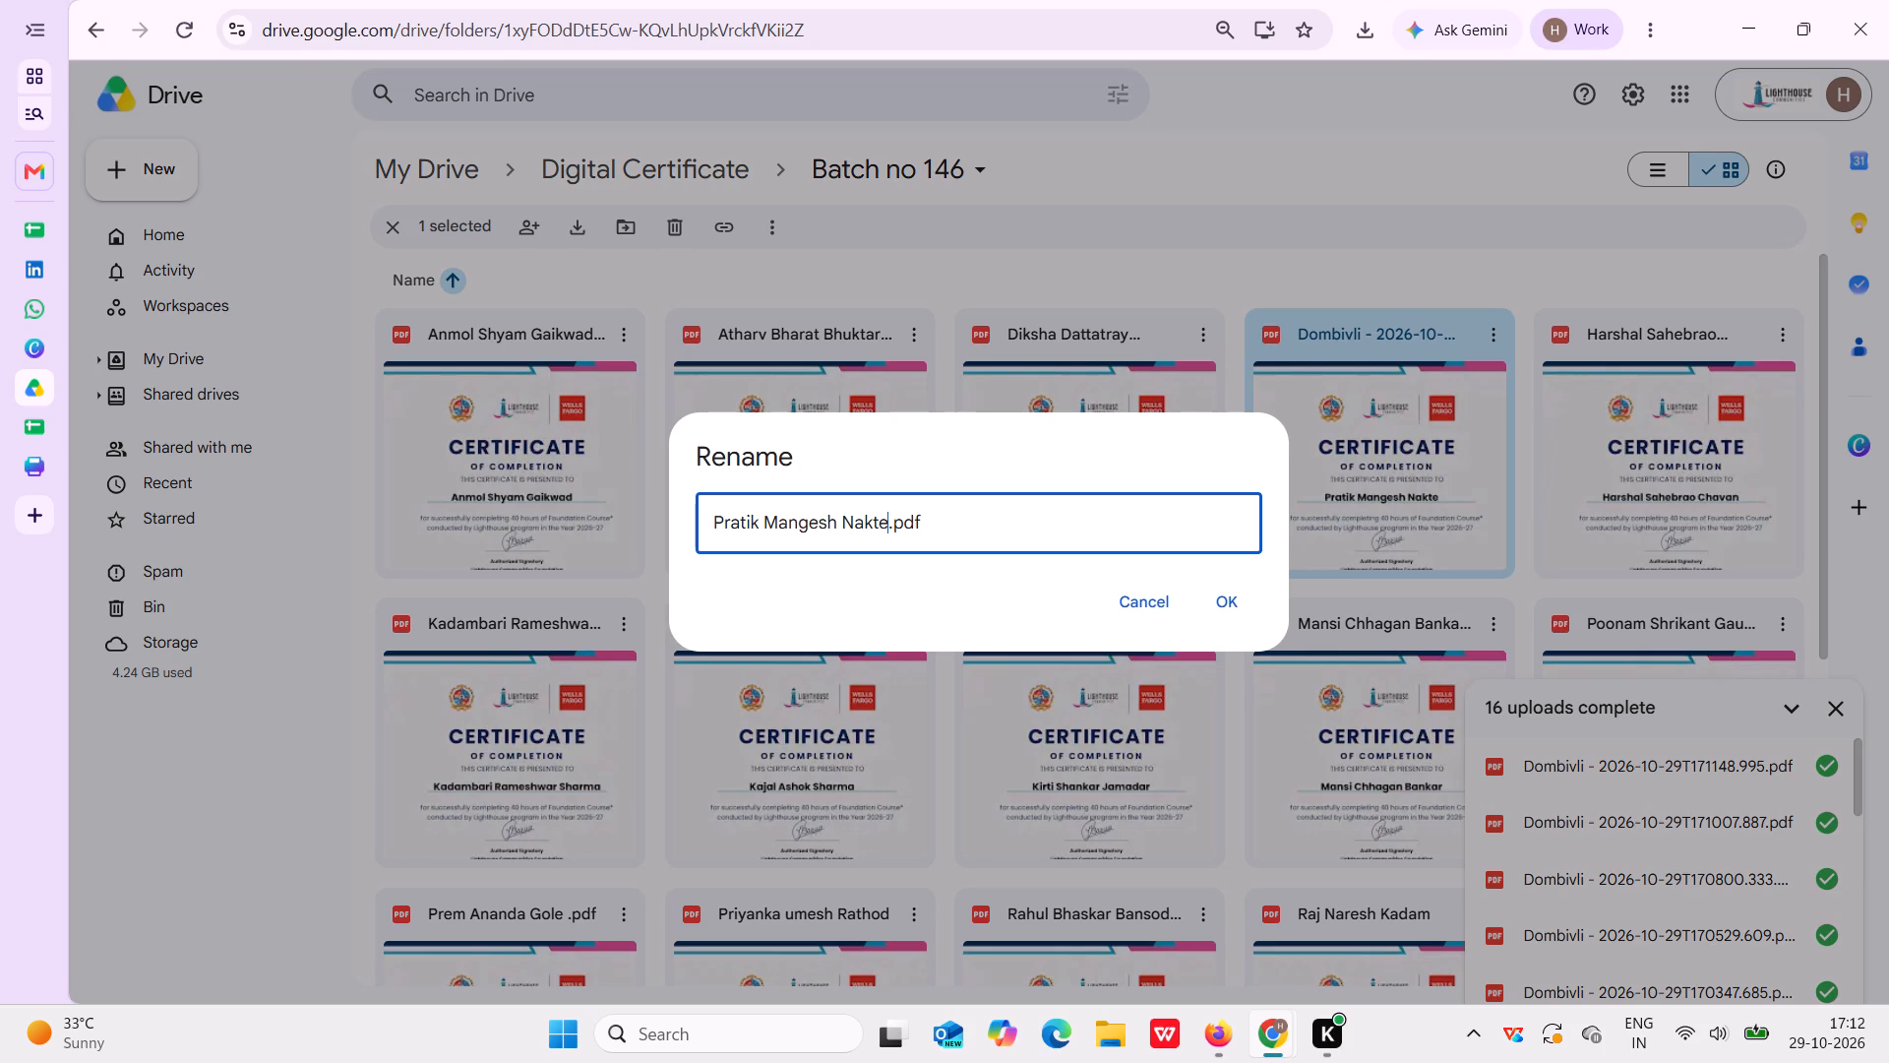
key("Return")
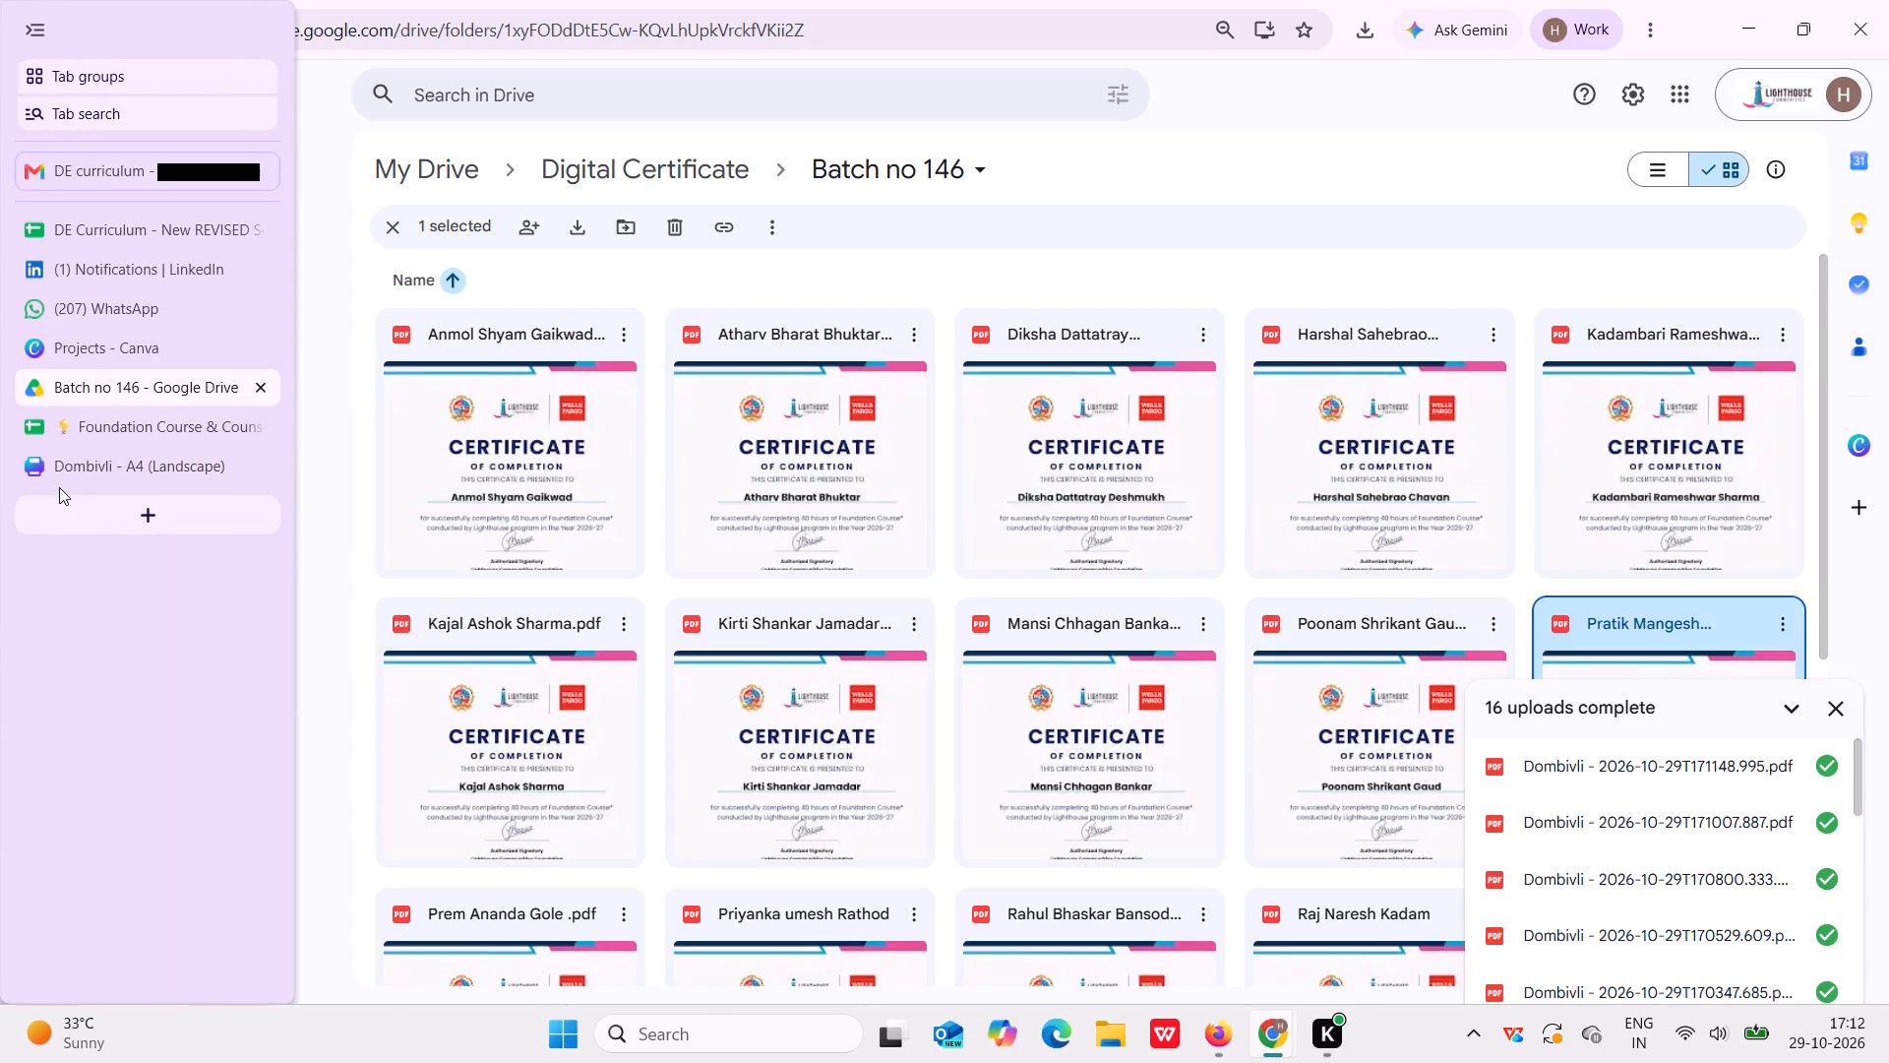
Switch to the Foundation Course & Counselling Track sheet and copy the name of recipient number 23 in batch KDMC-FC-146.
left_click(81, 467)
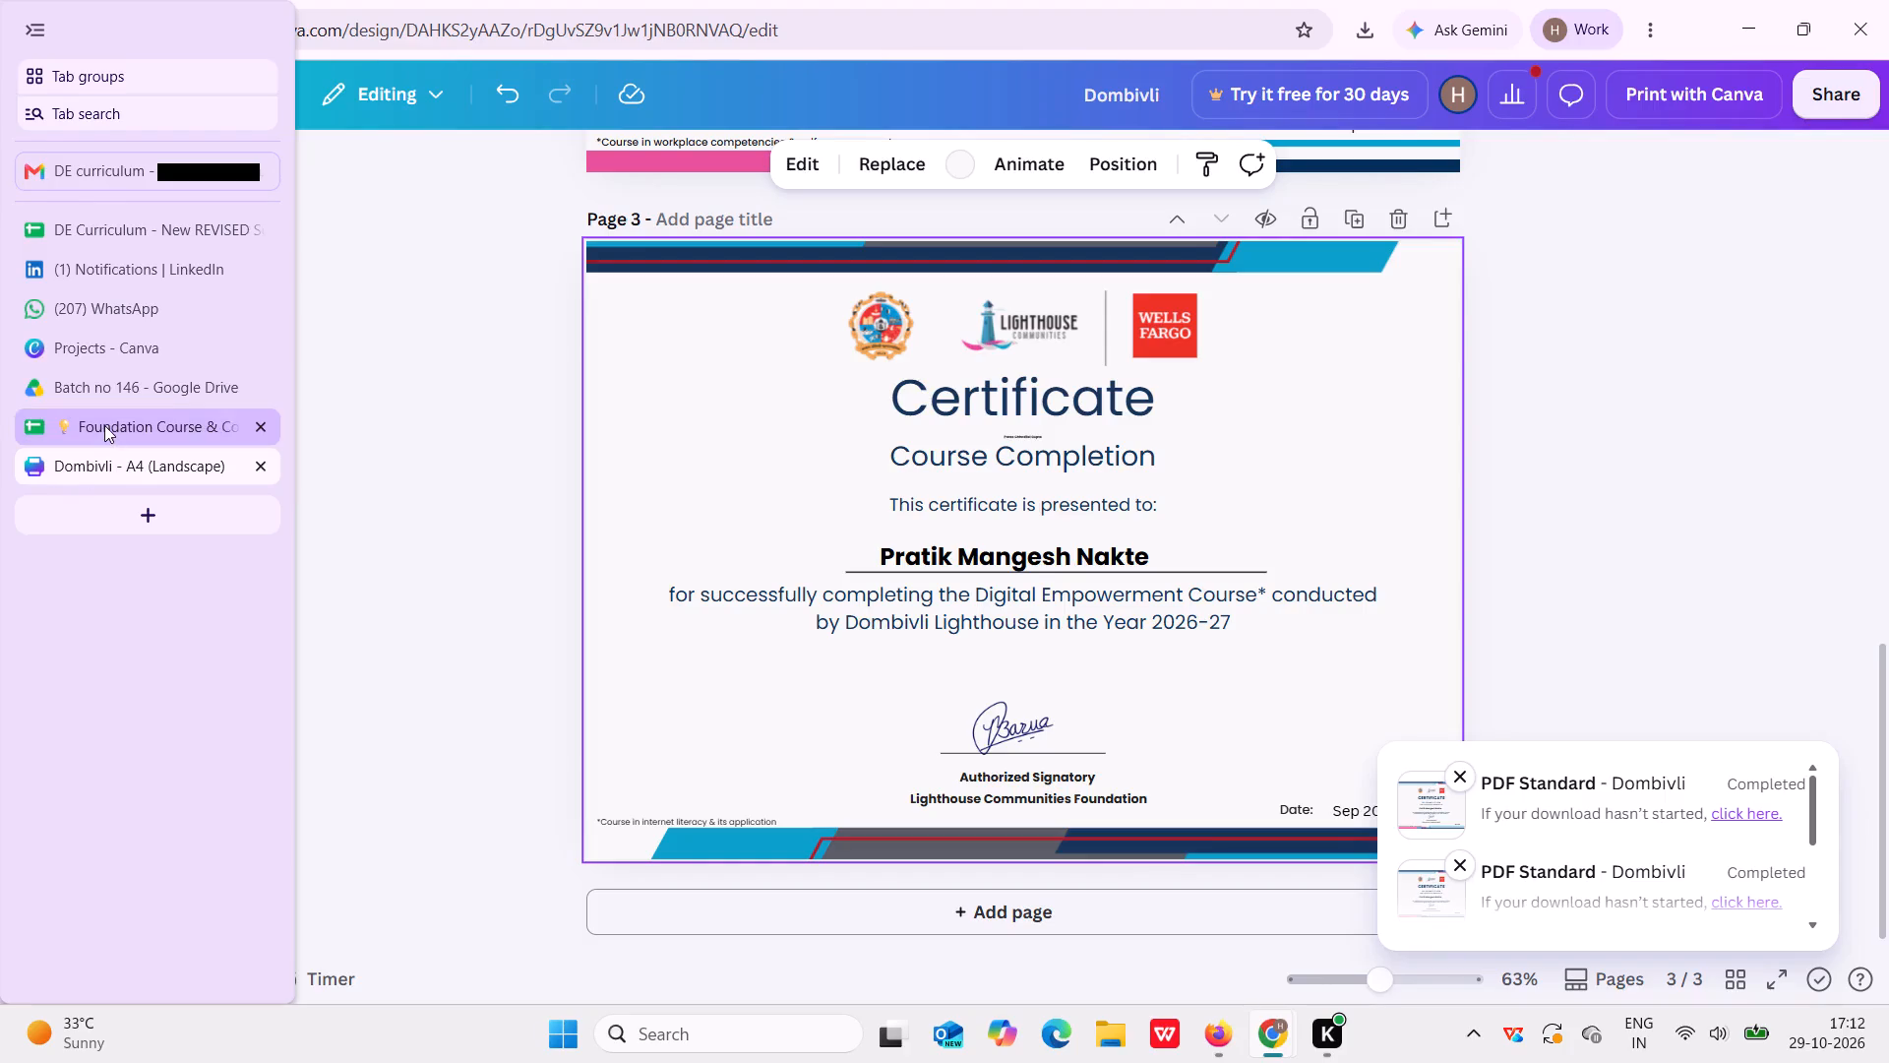
left_click(104, 425)
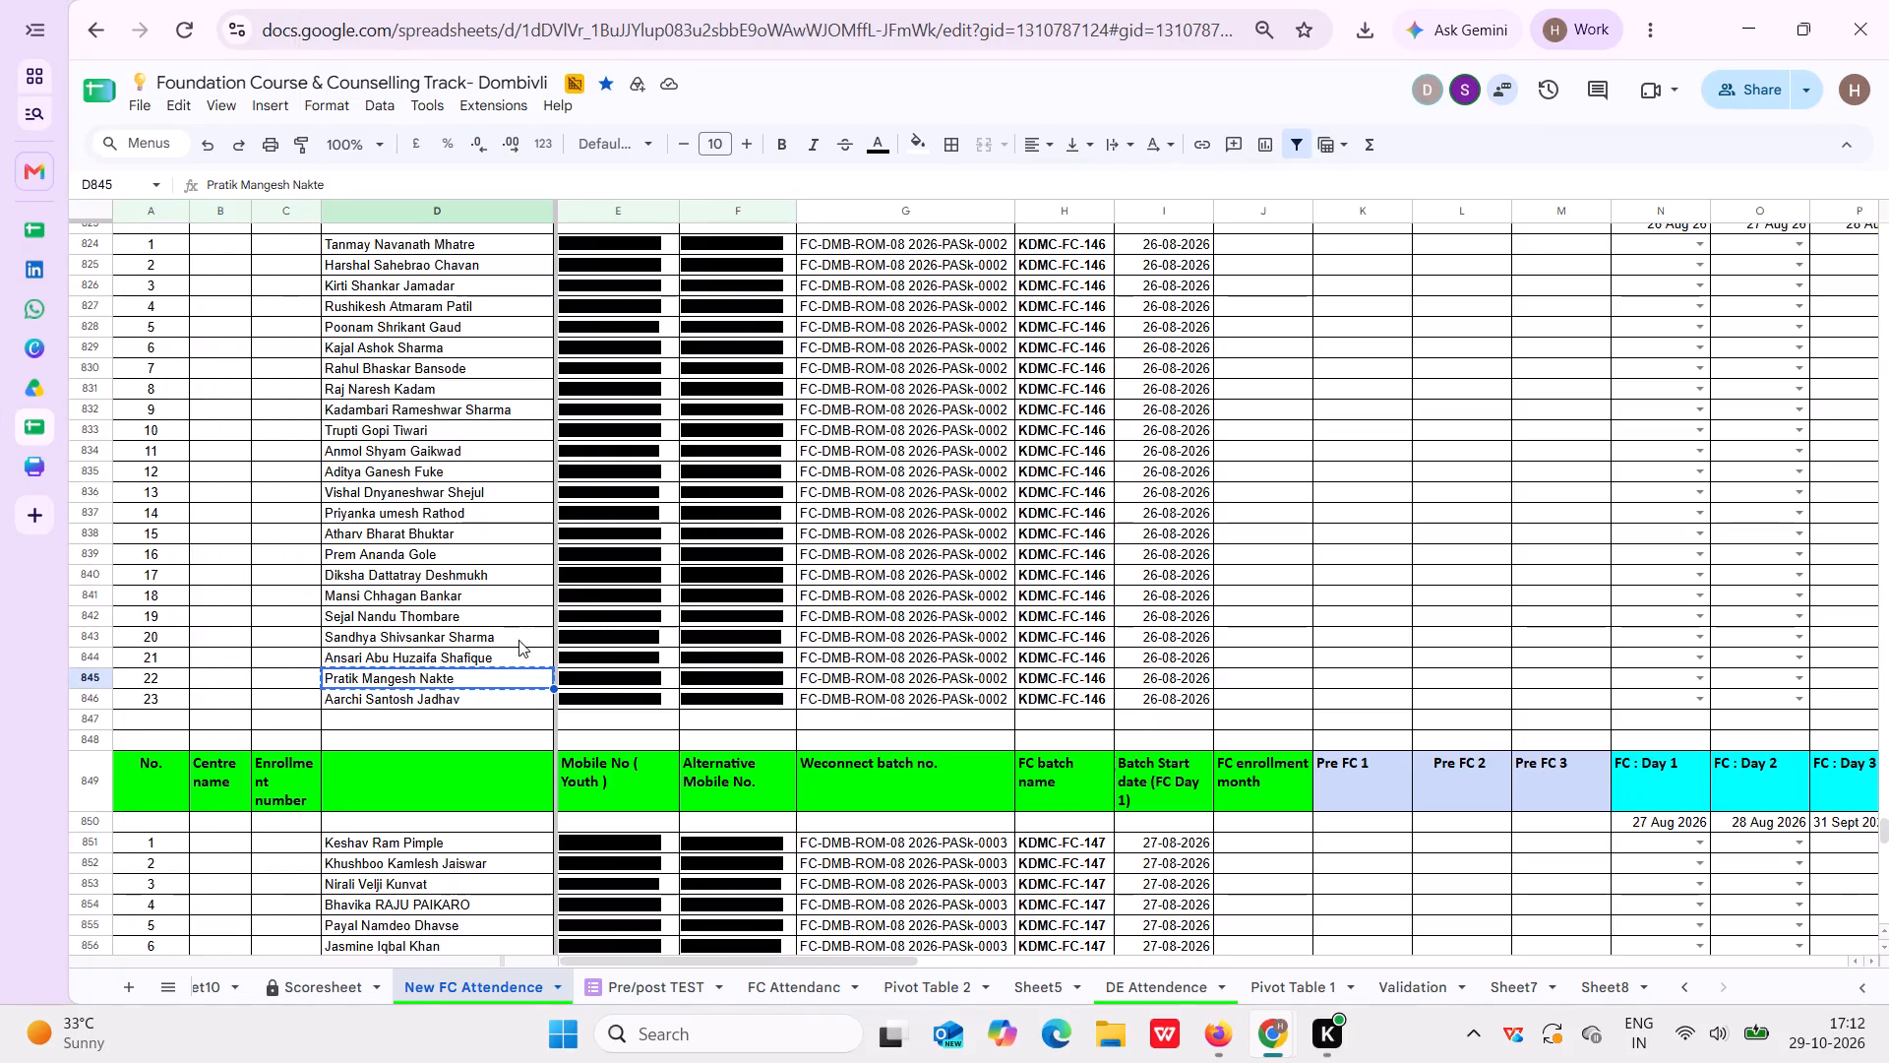
left_click(523, 700)
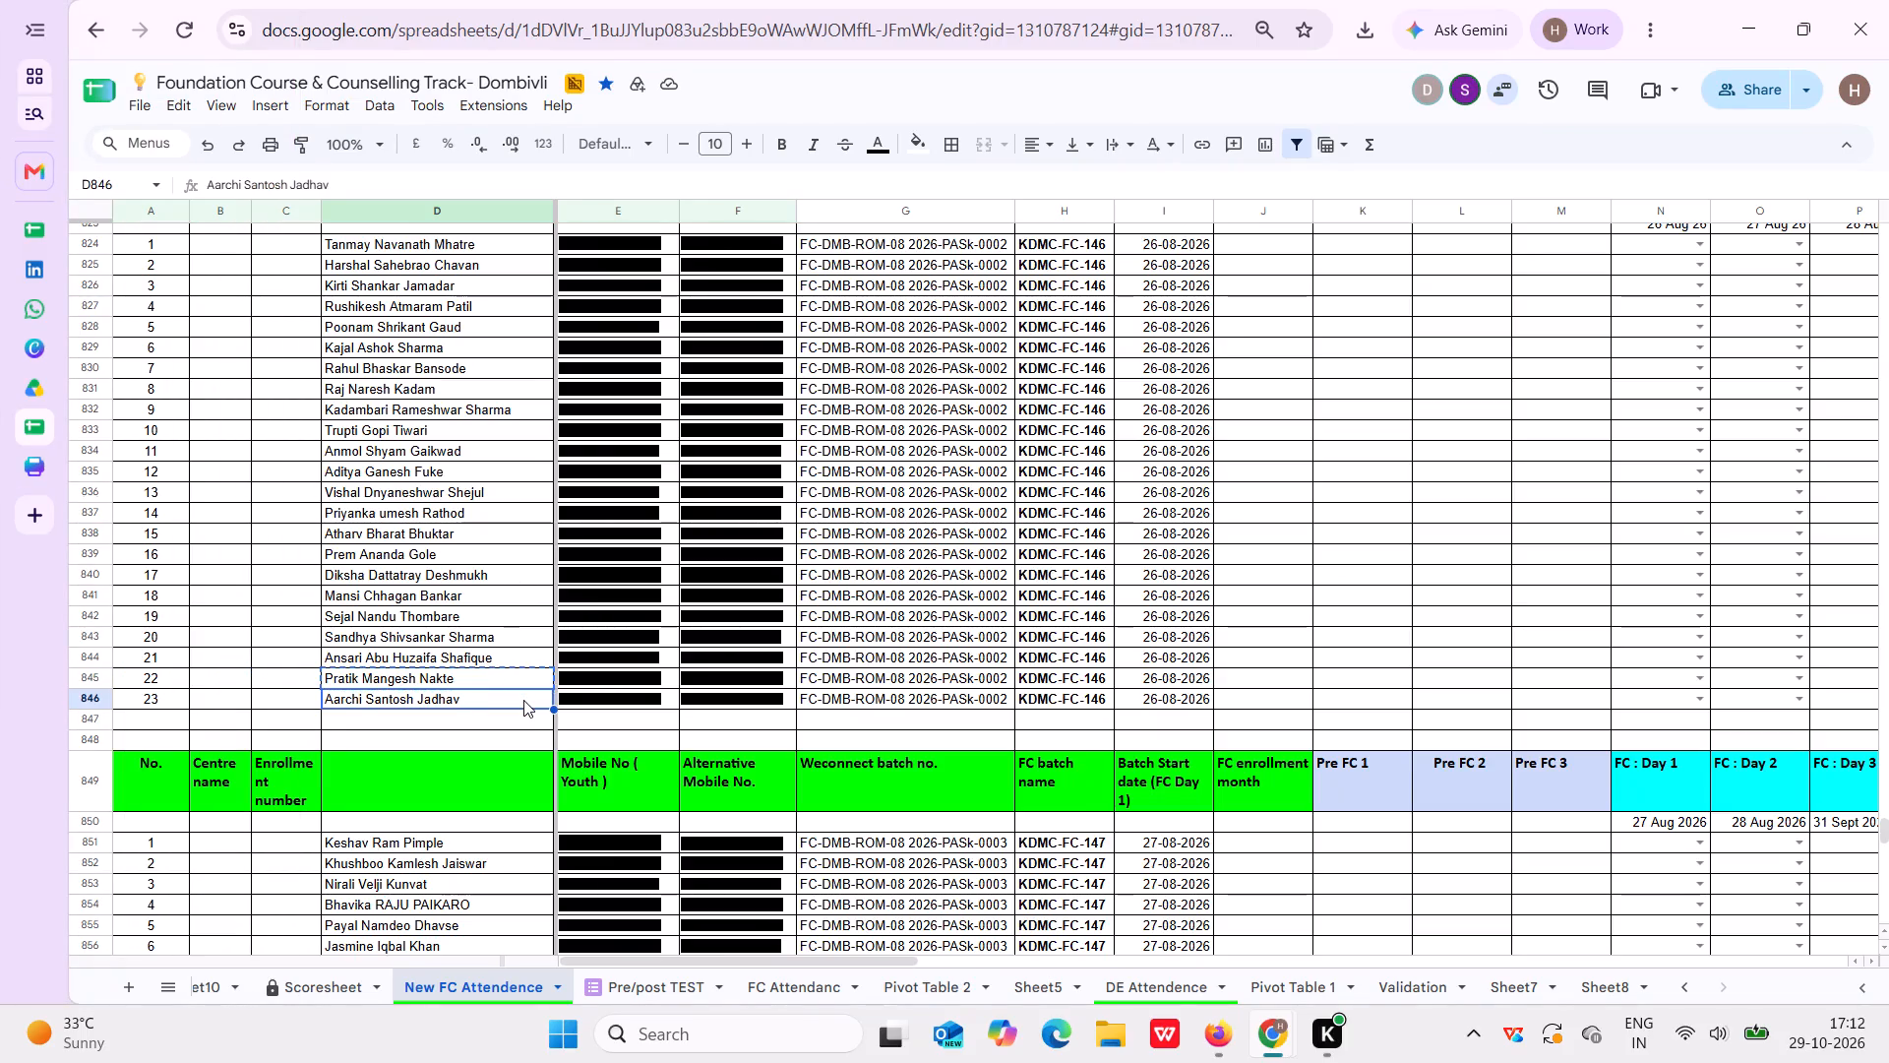
key("ctrl+c")
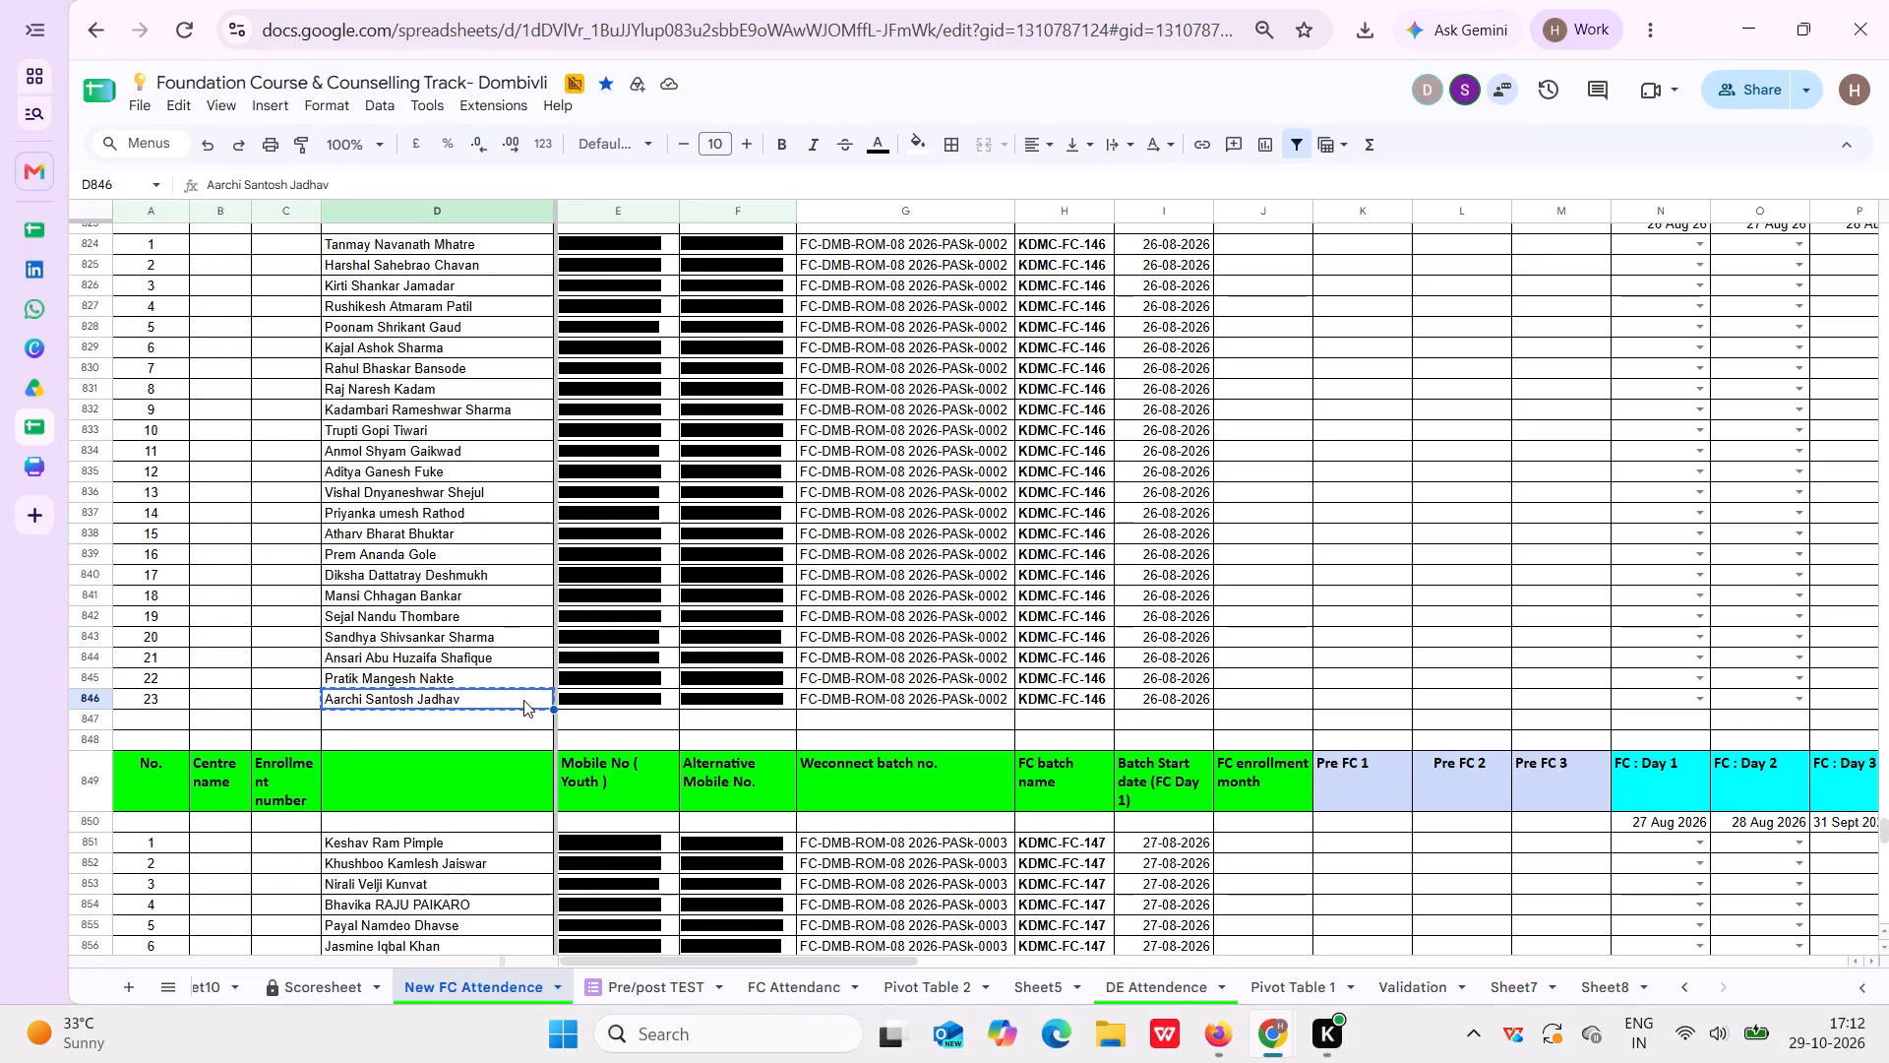
left_click(523, 700)
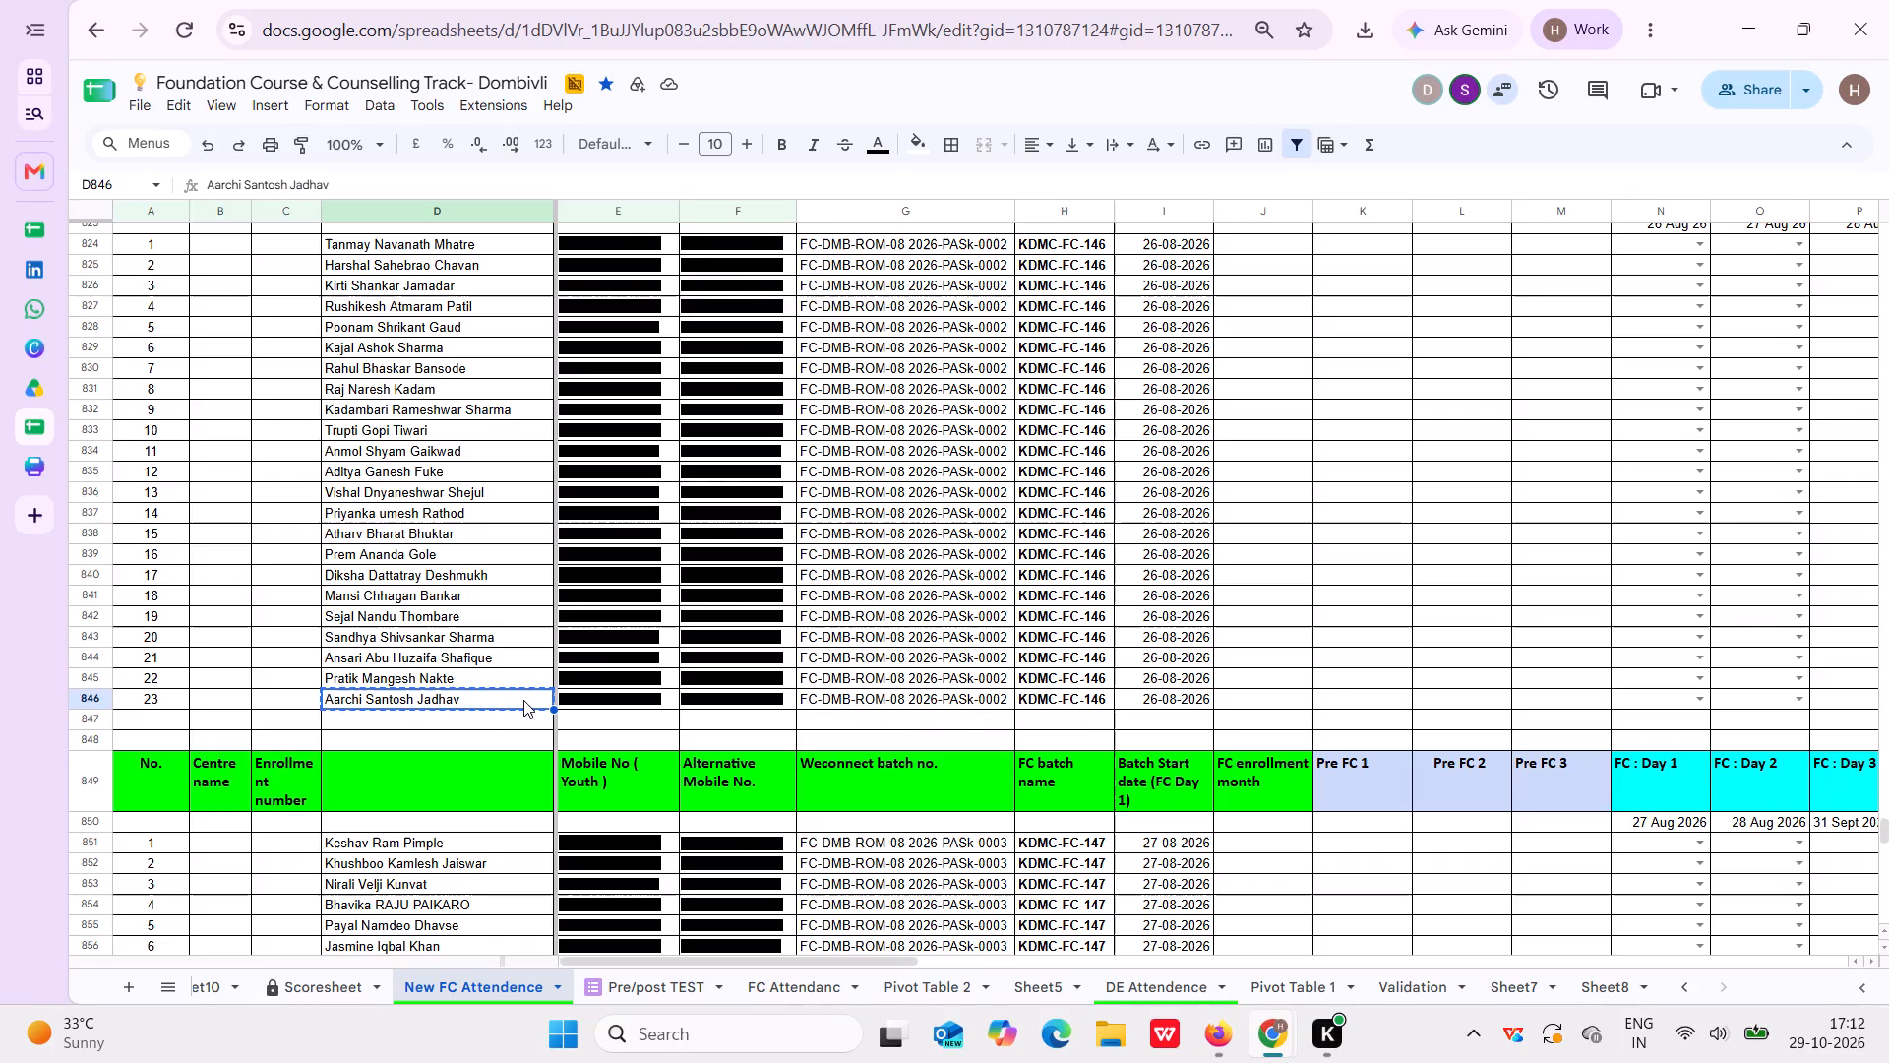
key("ctrl+c")
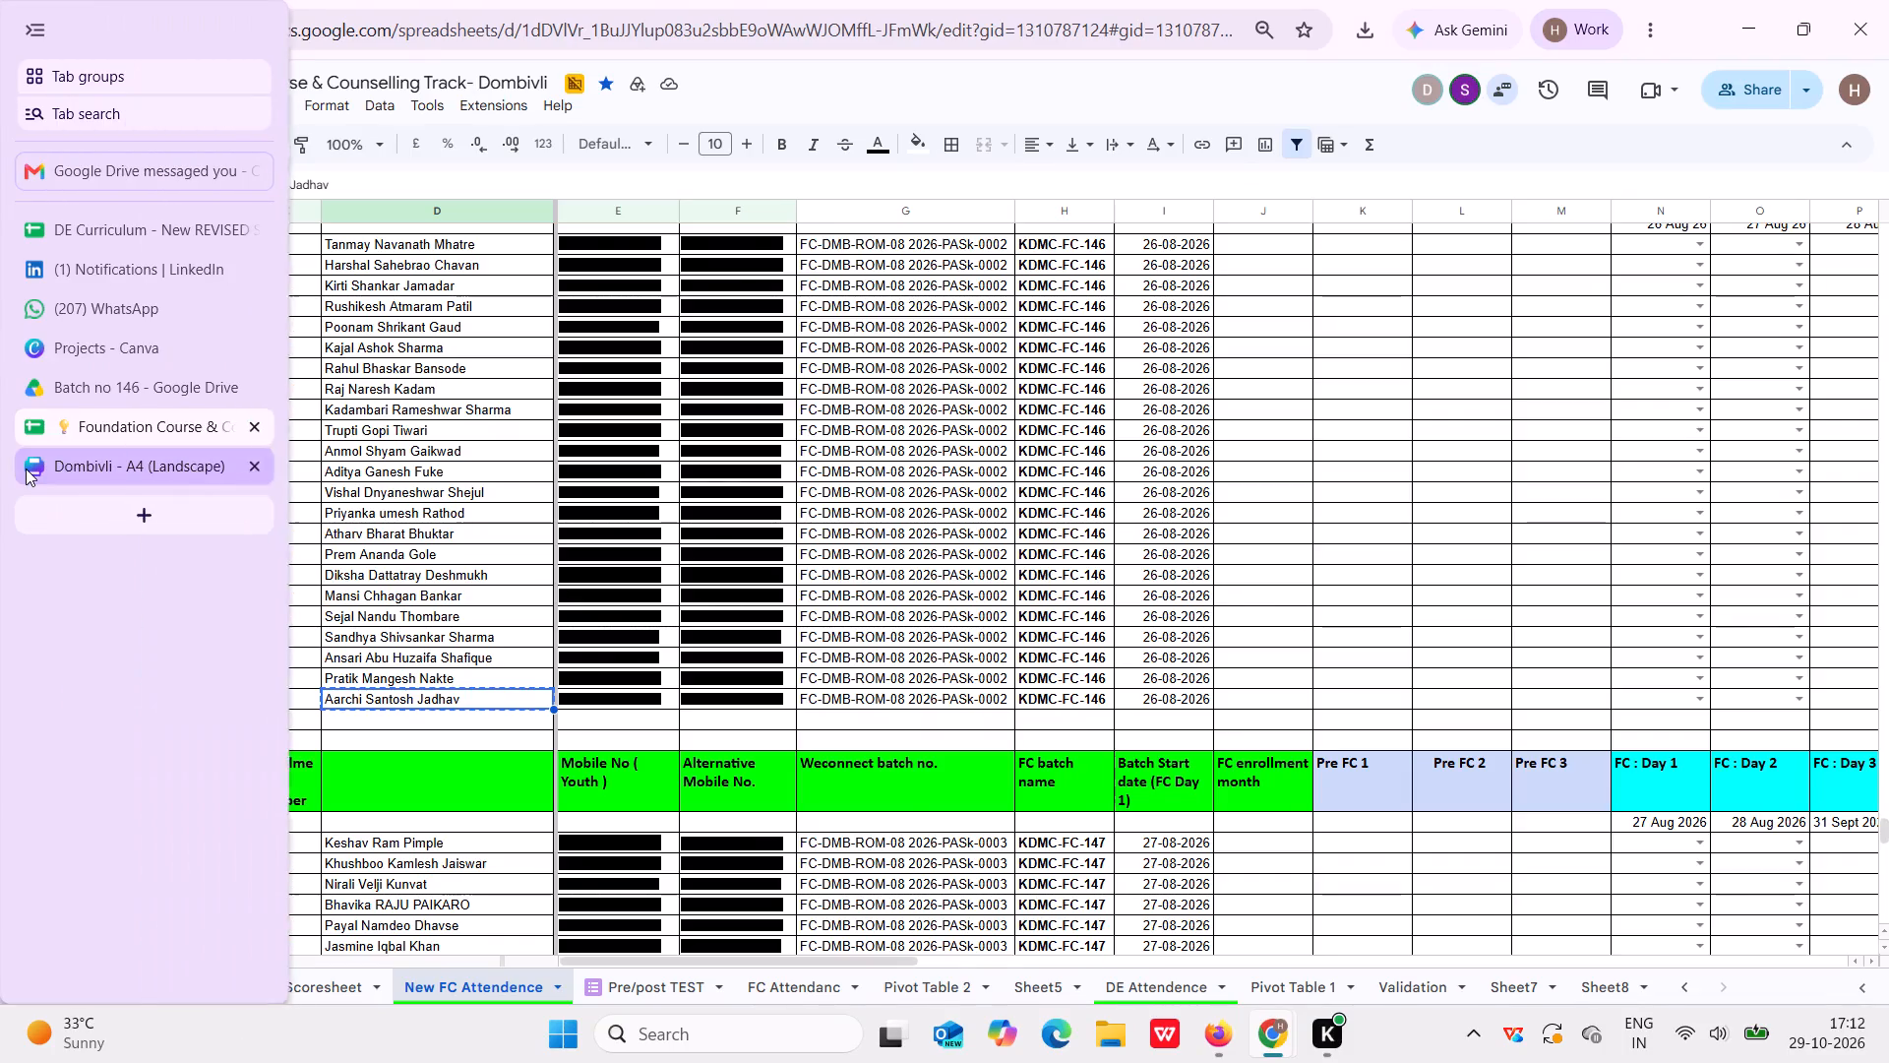
Switch to the Dombivli design in Canva and replace the recipient name on the page 2 Certificate of Completion with the copied name.
left_click(26, 469)
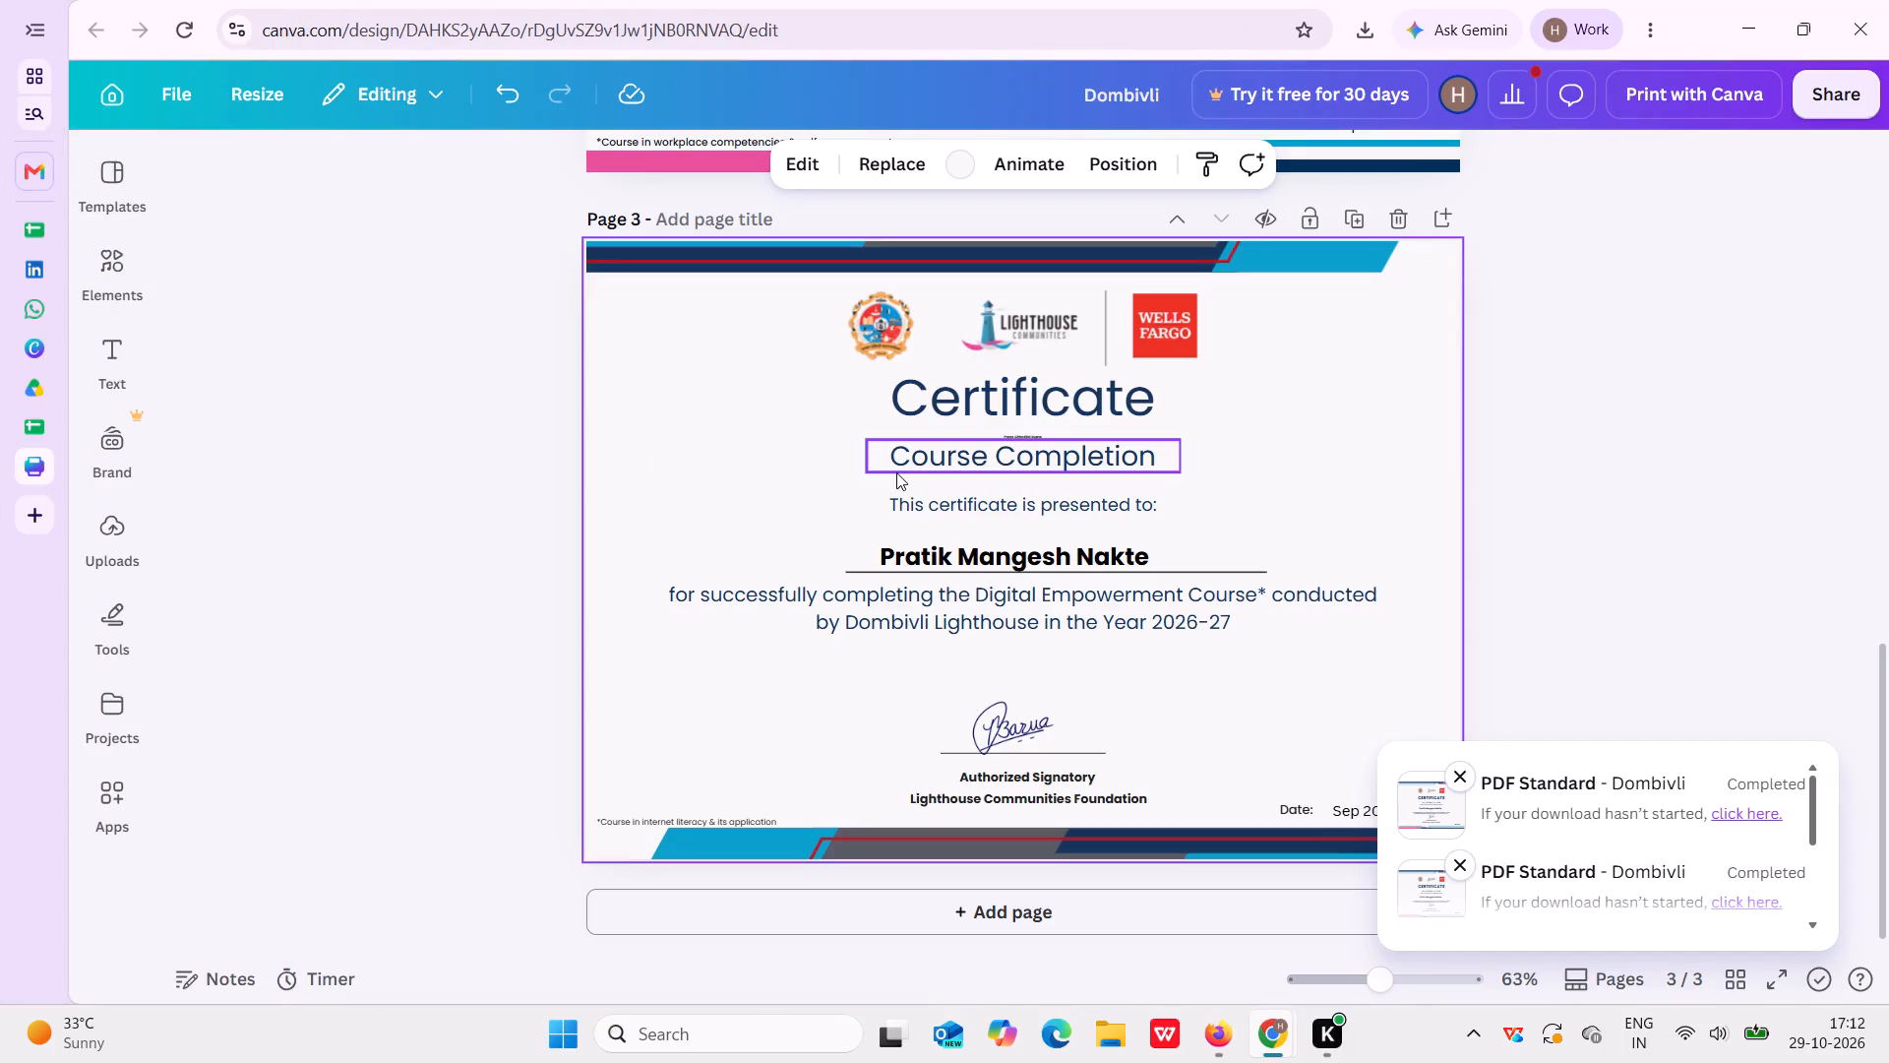
scroll(1003, 574, "up", 4)
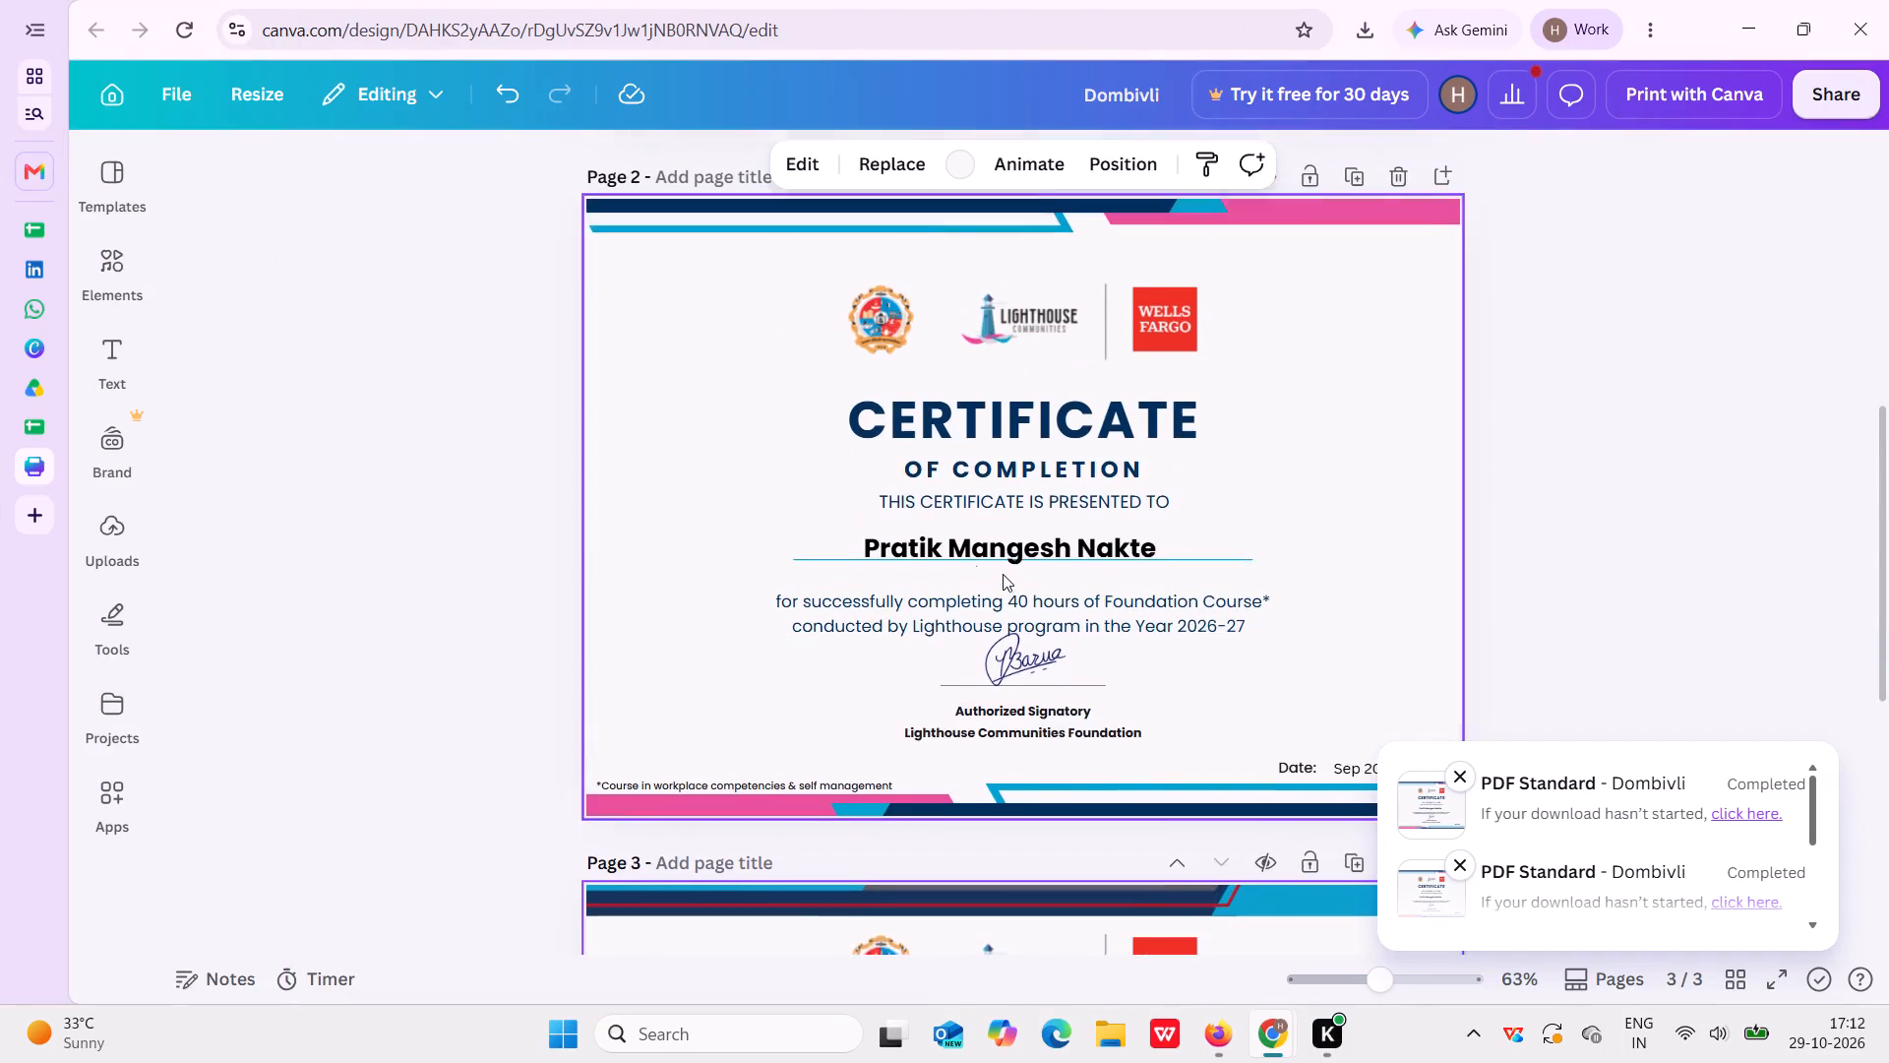
left_click(842, 545)
triple_click(842, 545)
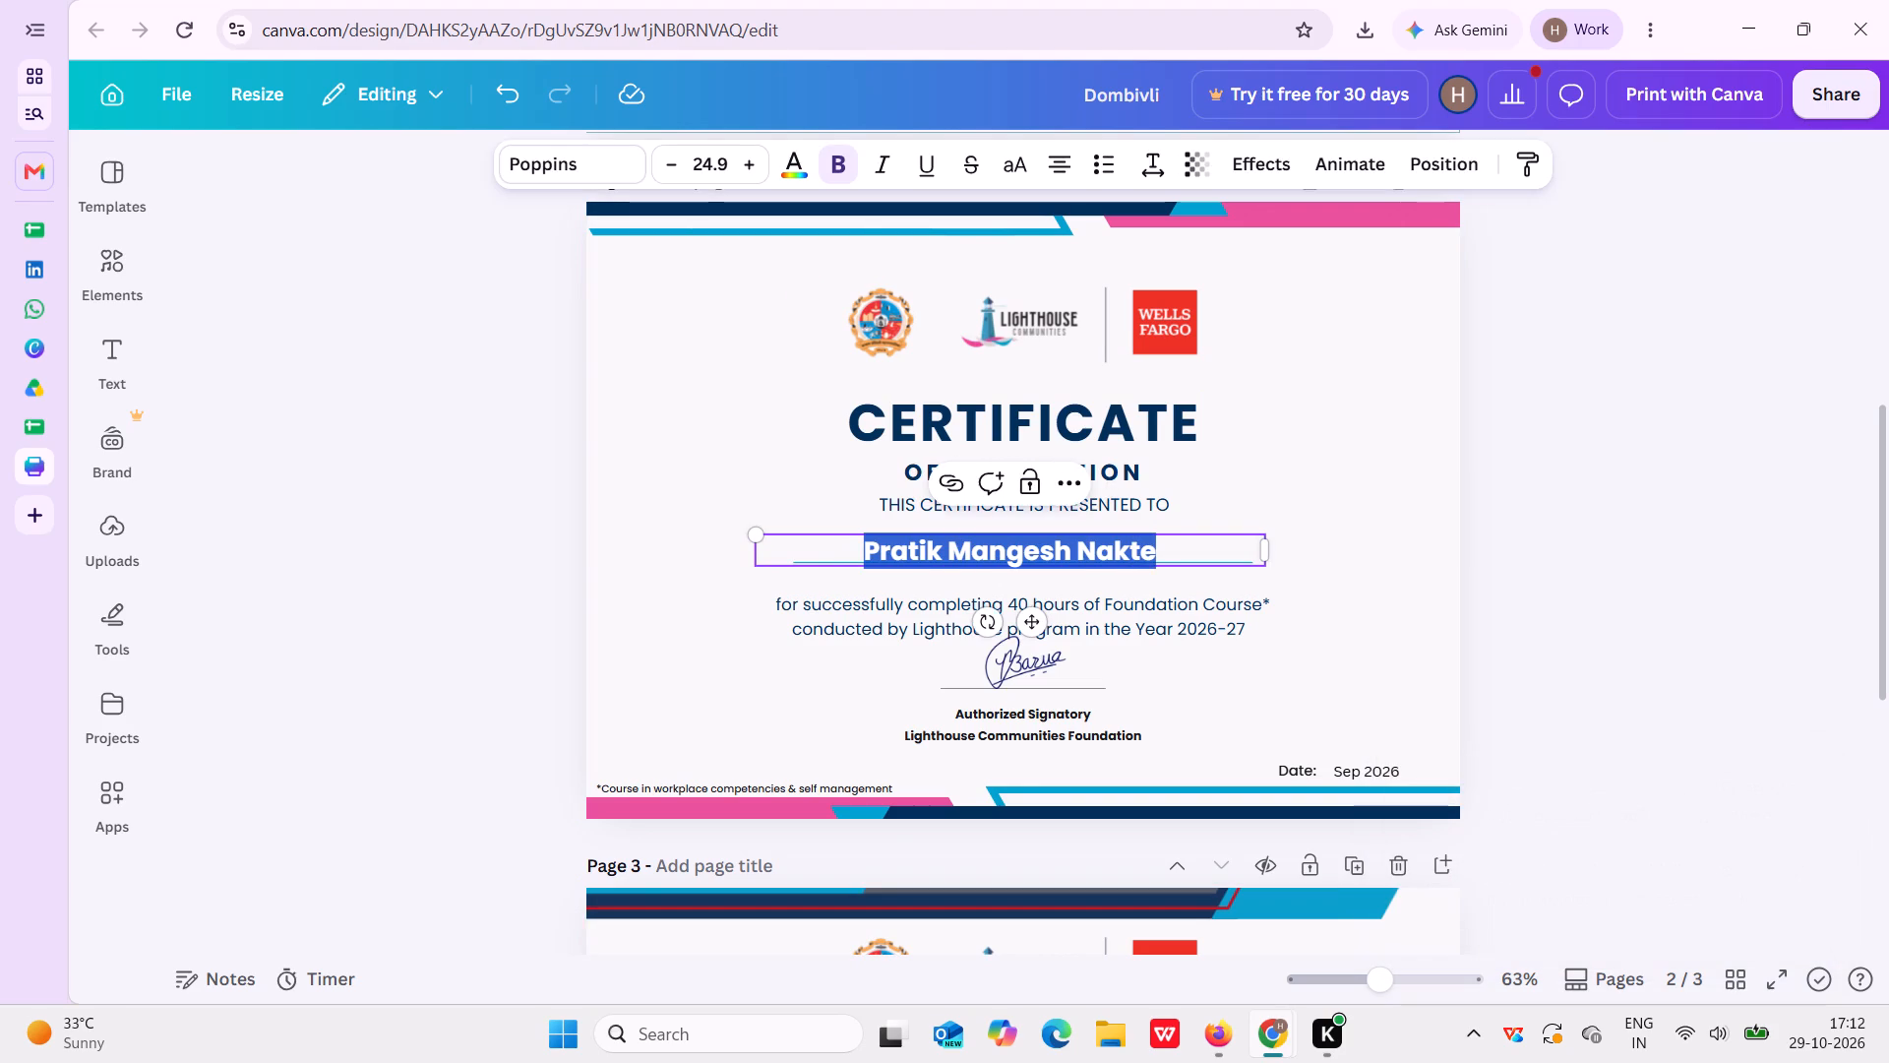
key("BackSpace")
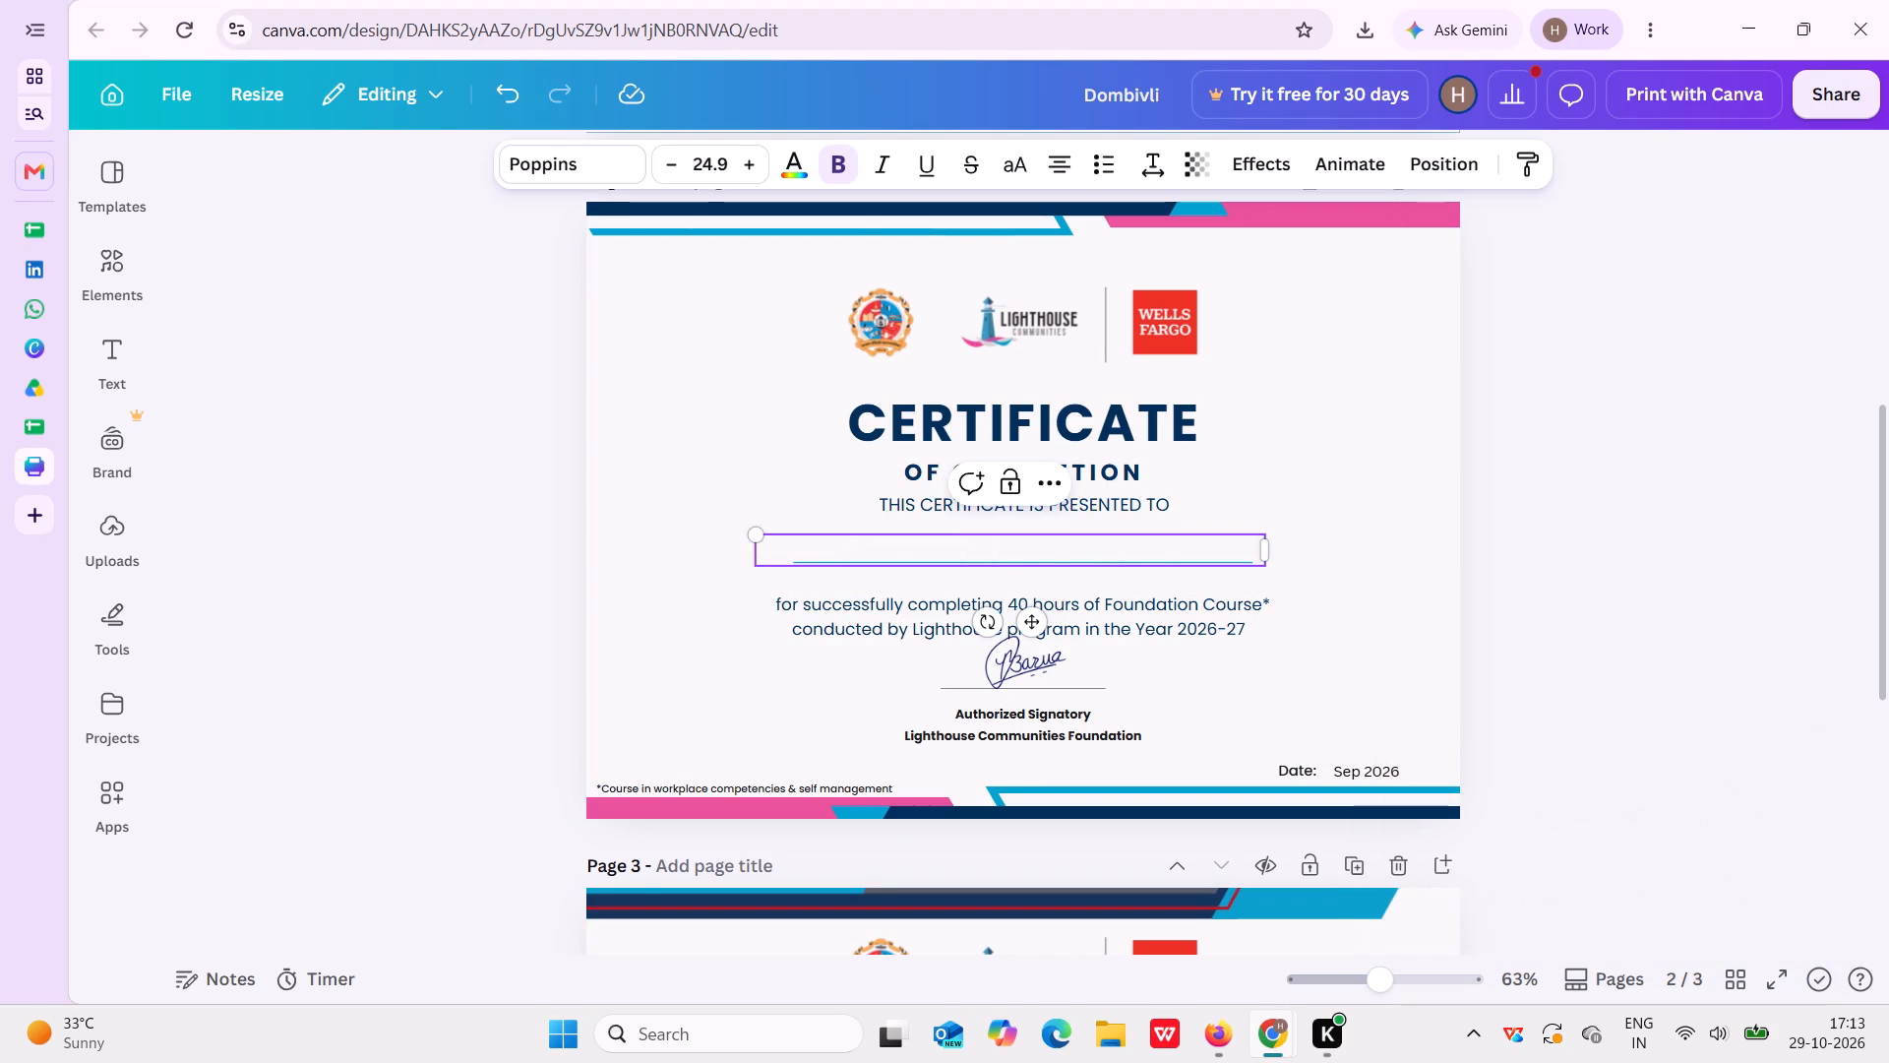
key("ctrl+v")
Replace the recipient name on the page 3 Course Completion certificate with the copied name of recipient number 23.
scroll(842, 545, "down", 5)
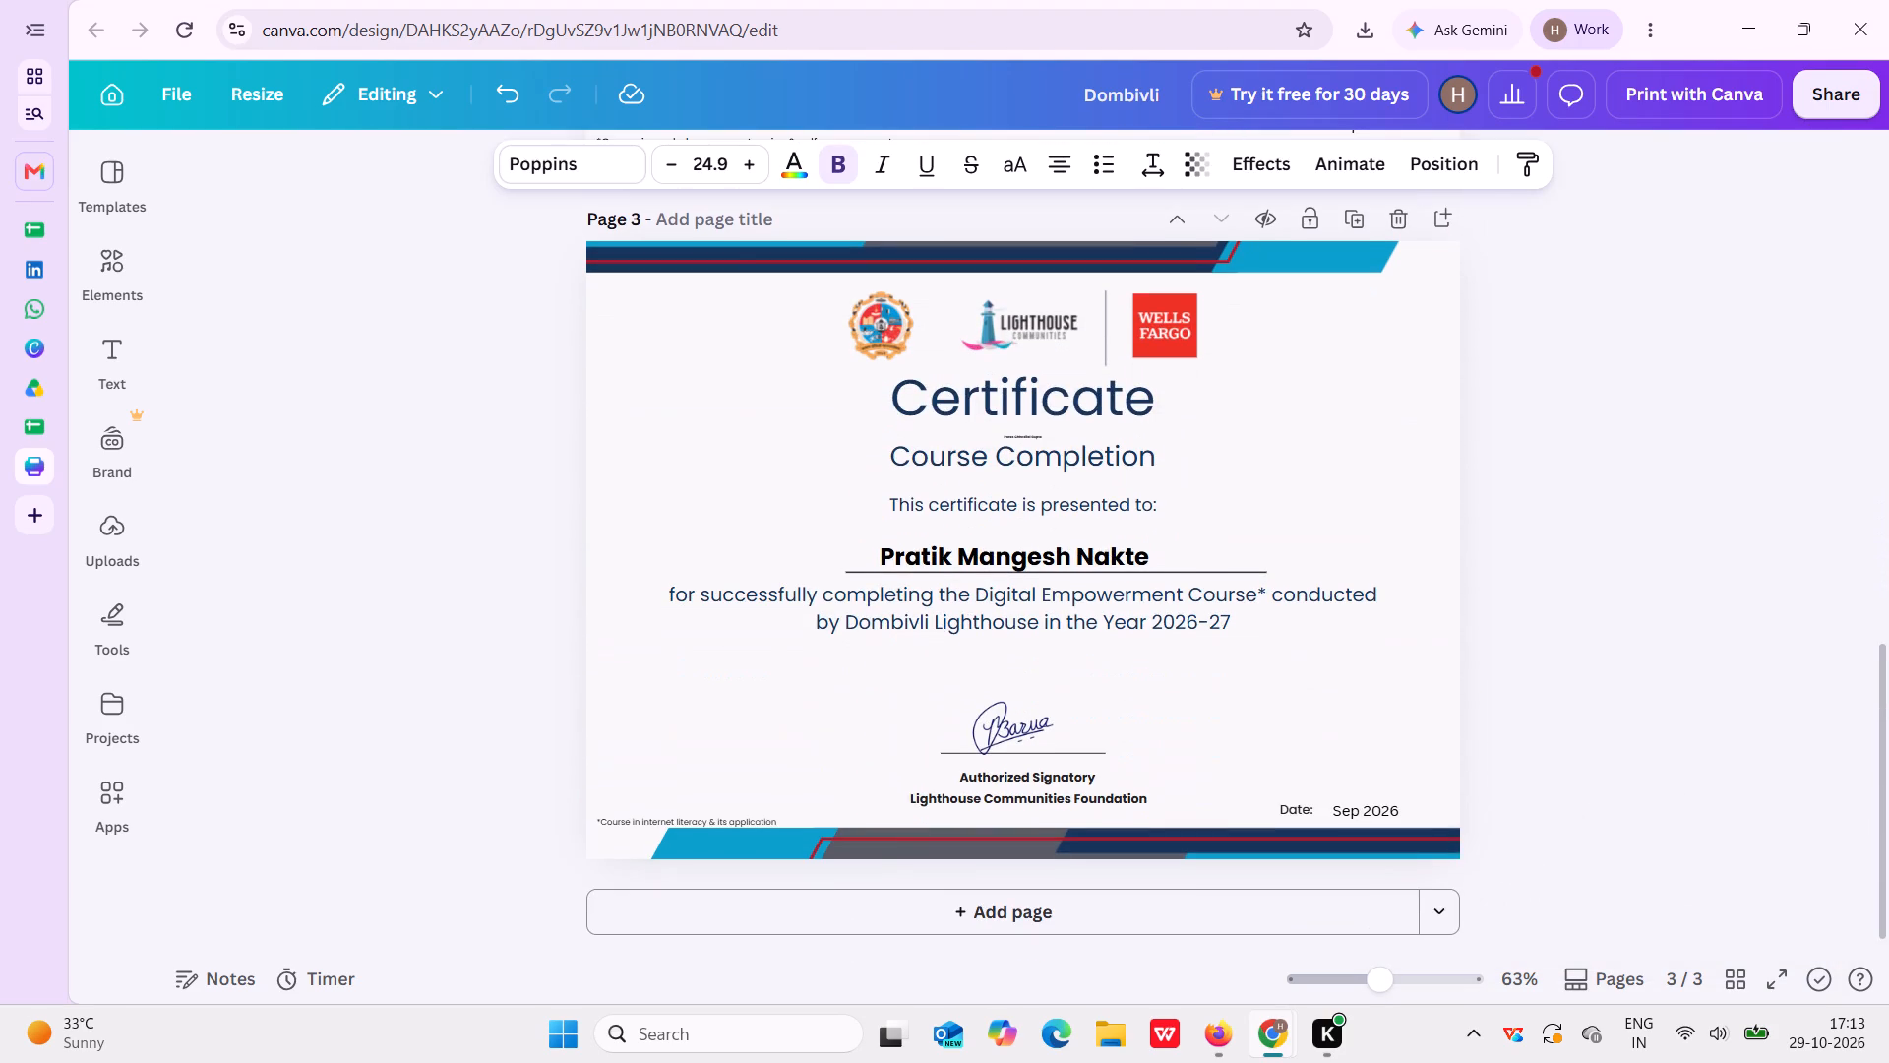
left_click(875, 551)
triple_click(875, 551)
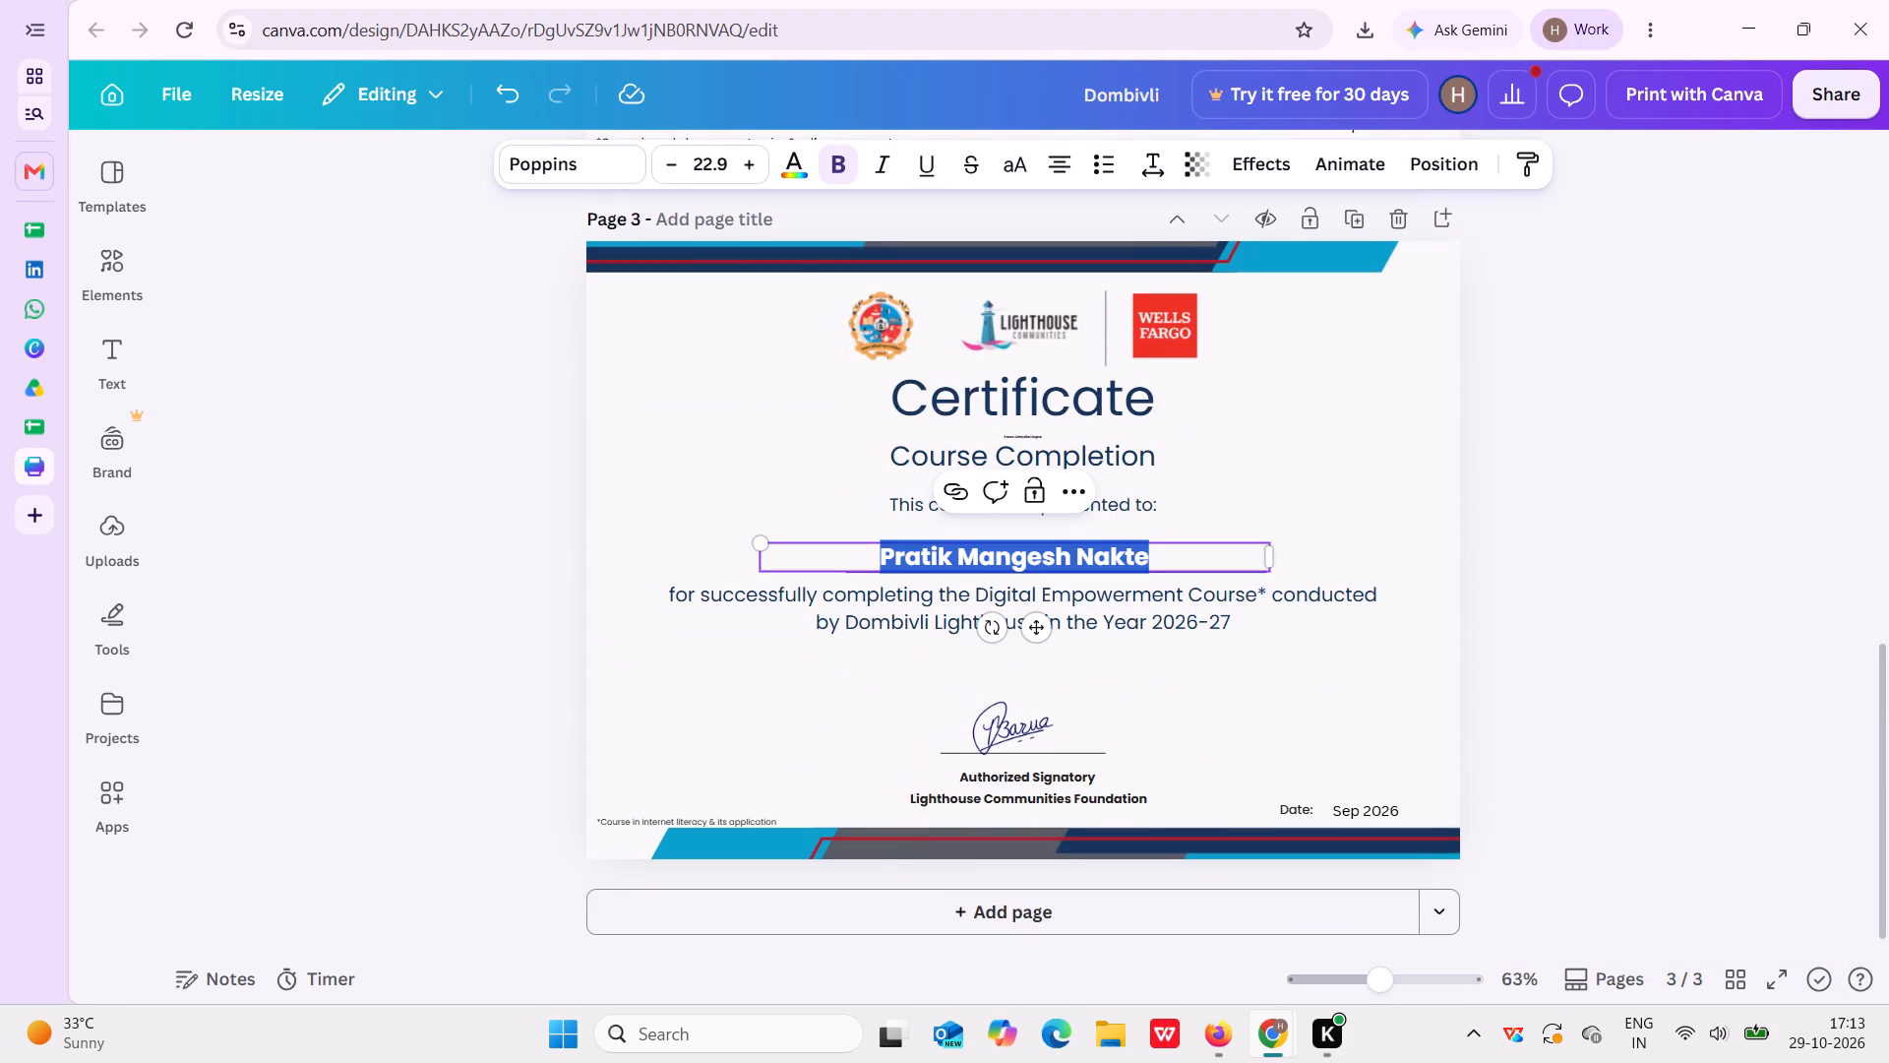
key("BackSpace")
key("ctrl+v")
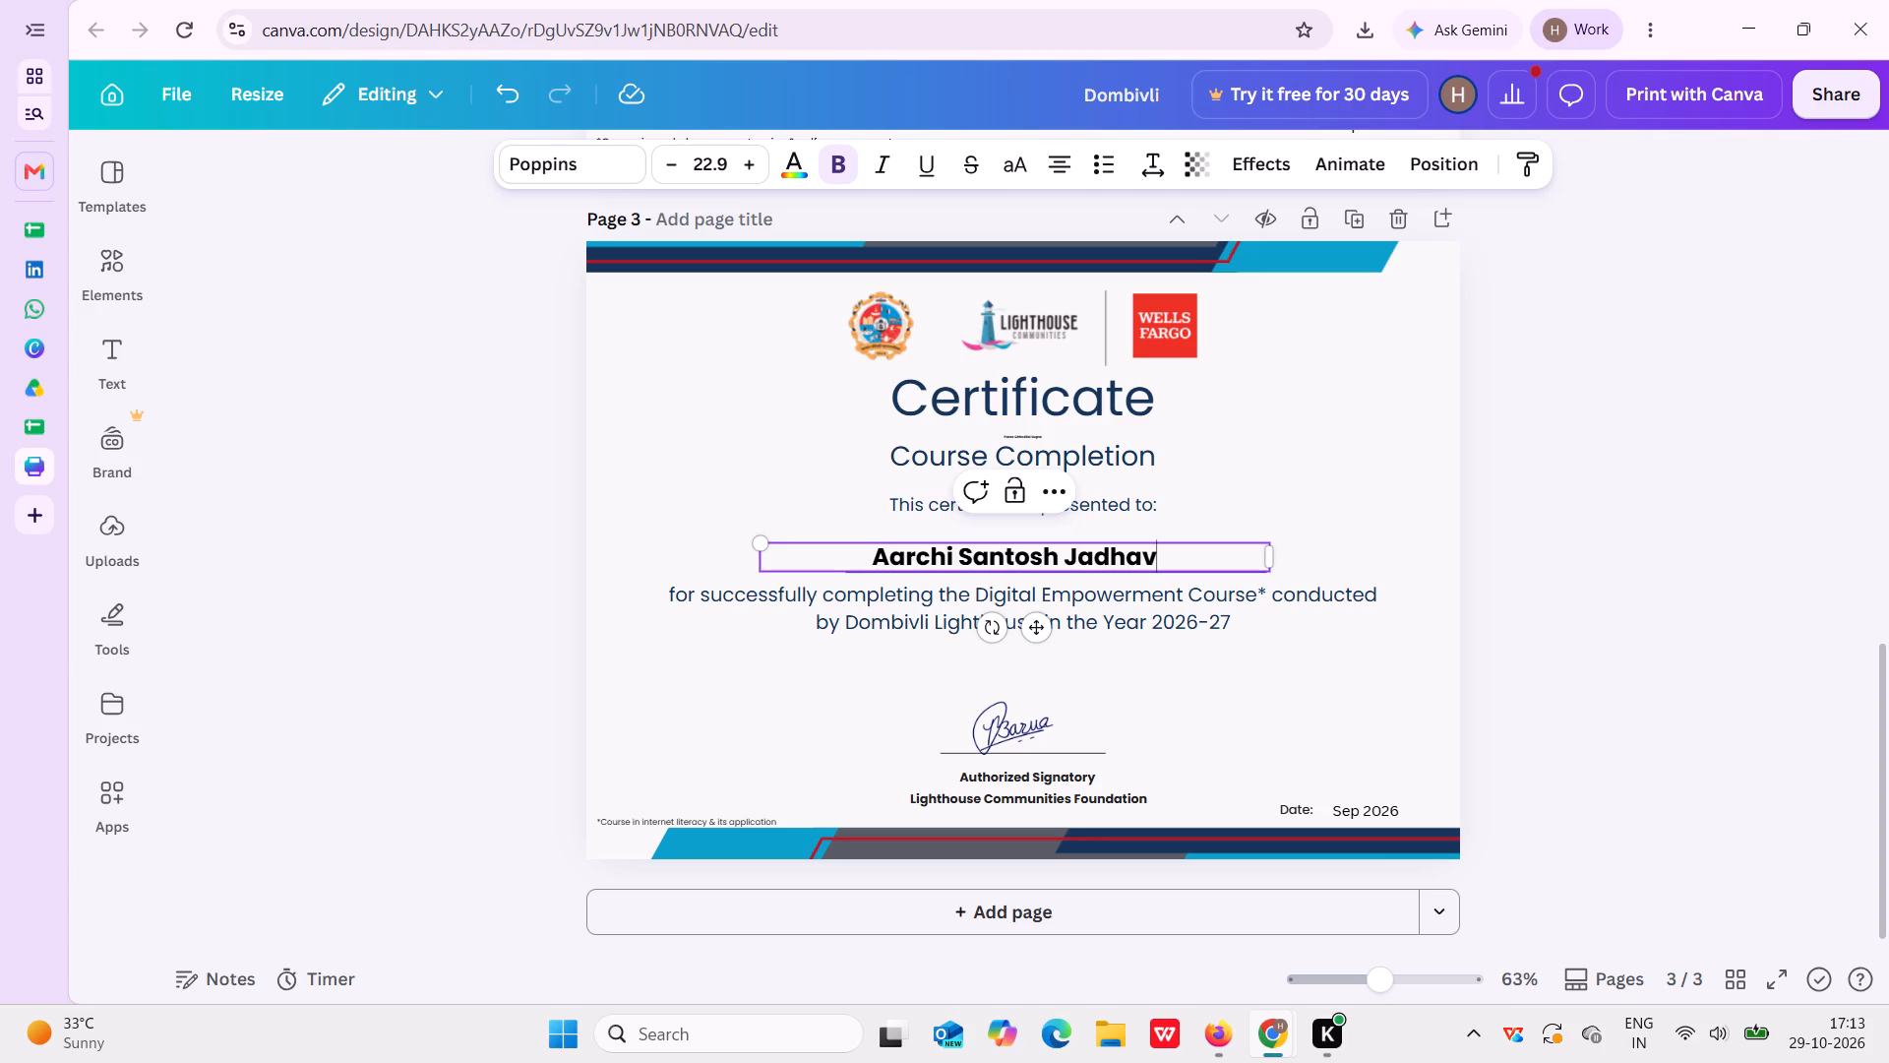
Download pages 2–3 of the Dombivli design as a digital PDF for recipient number 23.
left_click(180, 95)
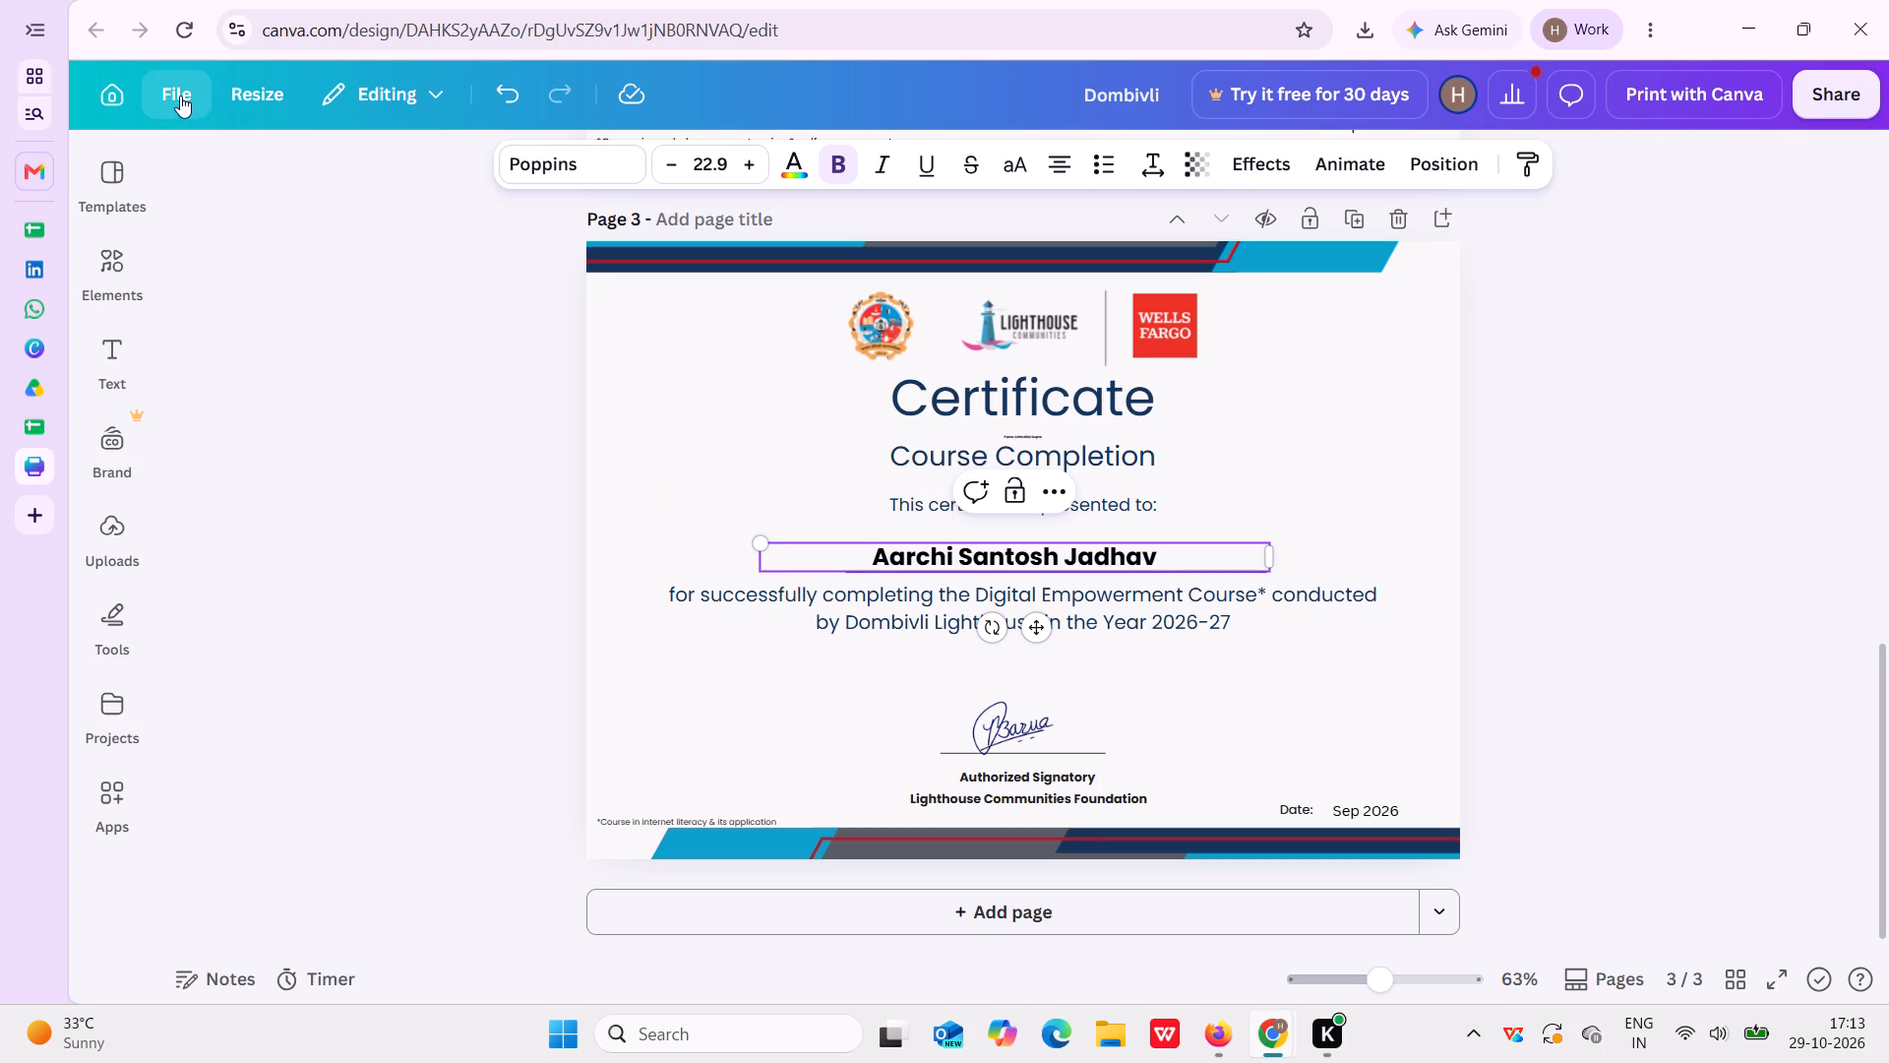
left_click(266, 636)
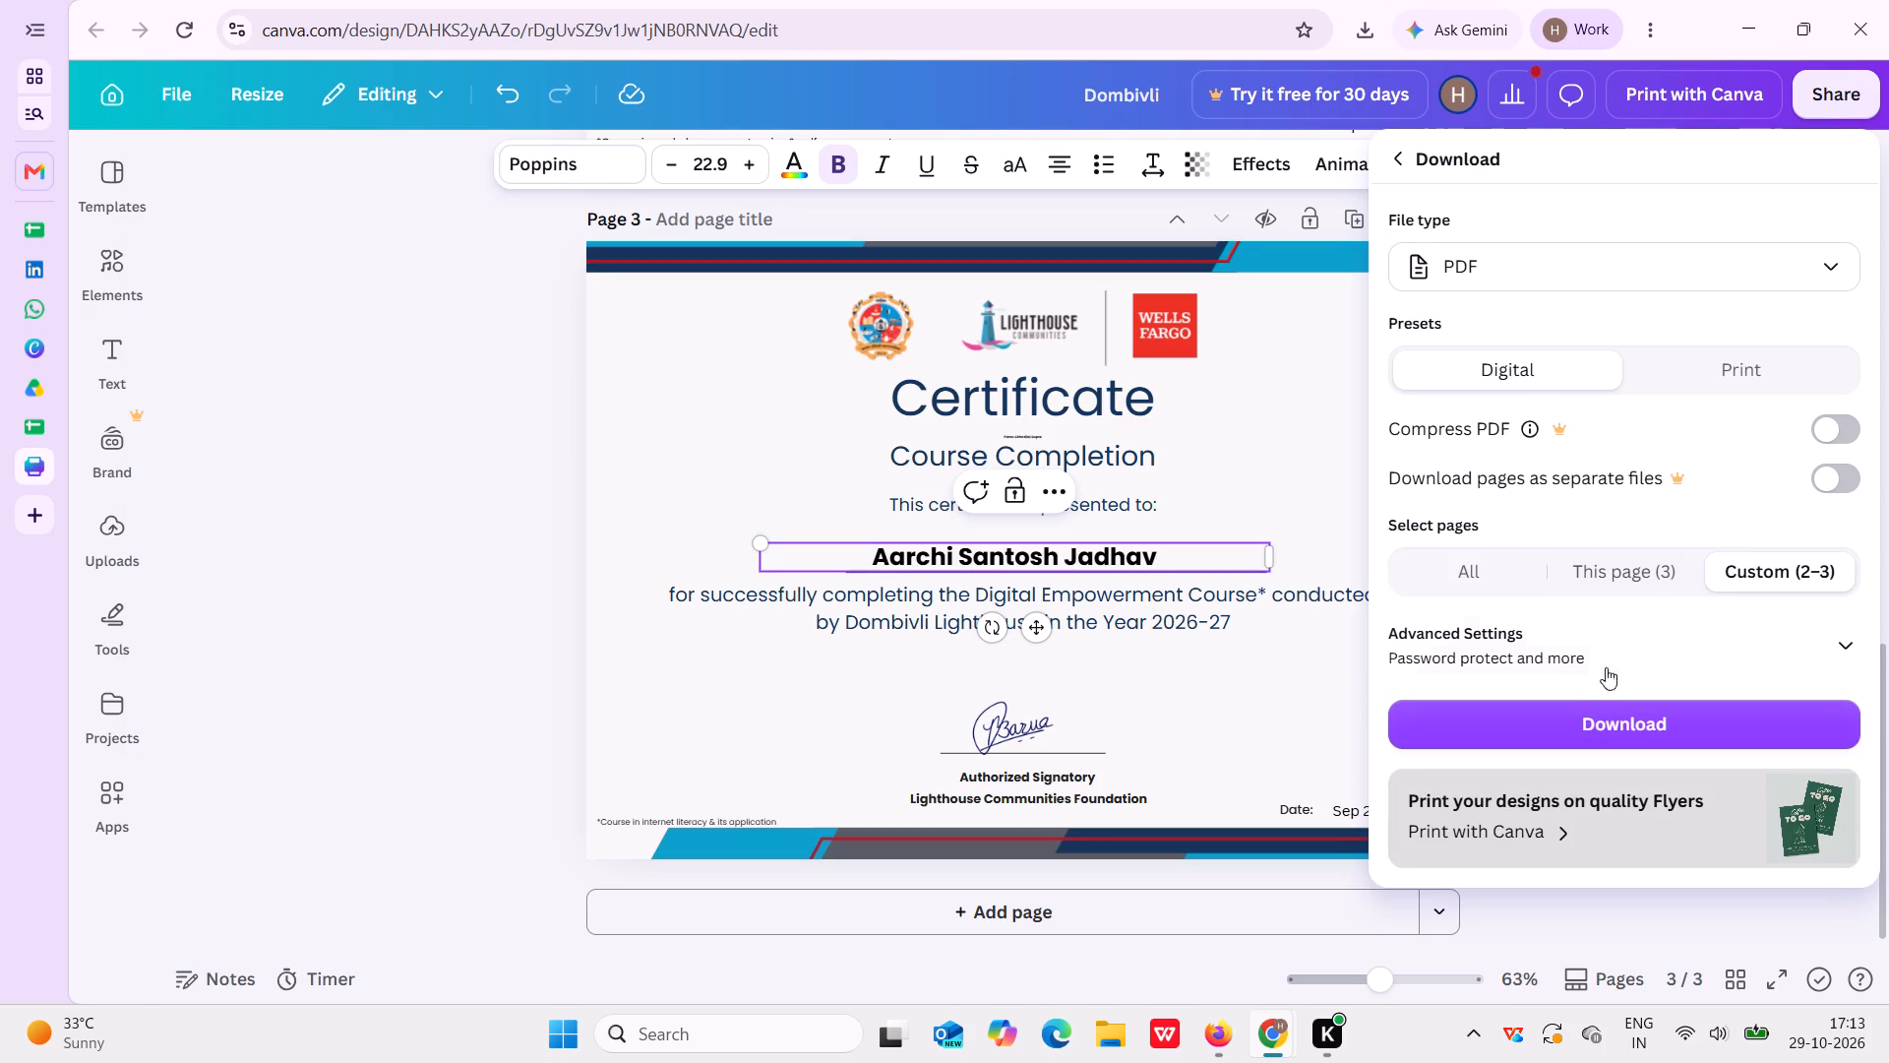
left_click(1590, 712)
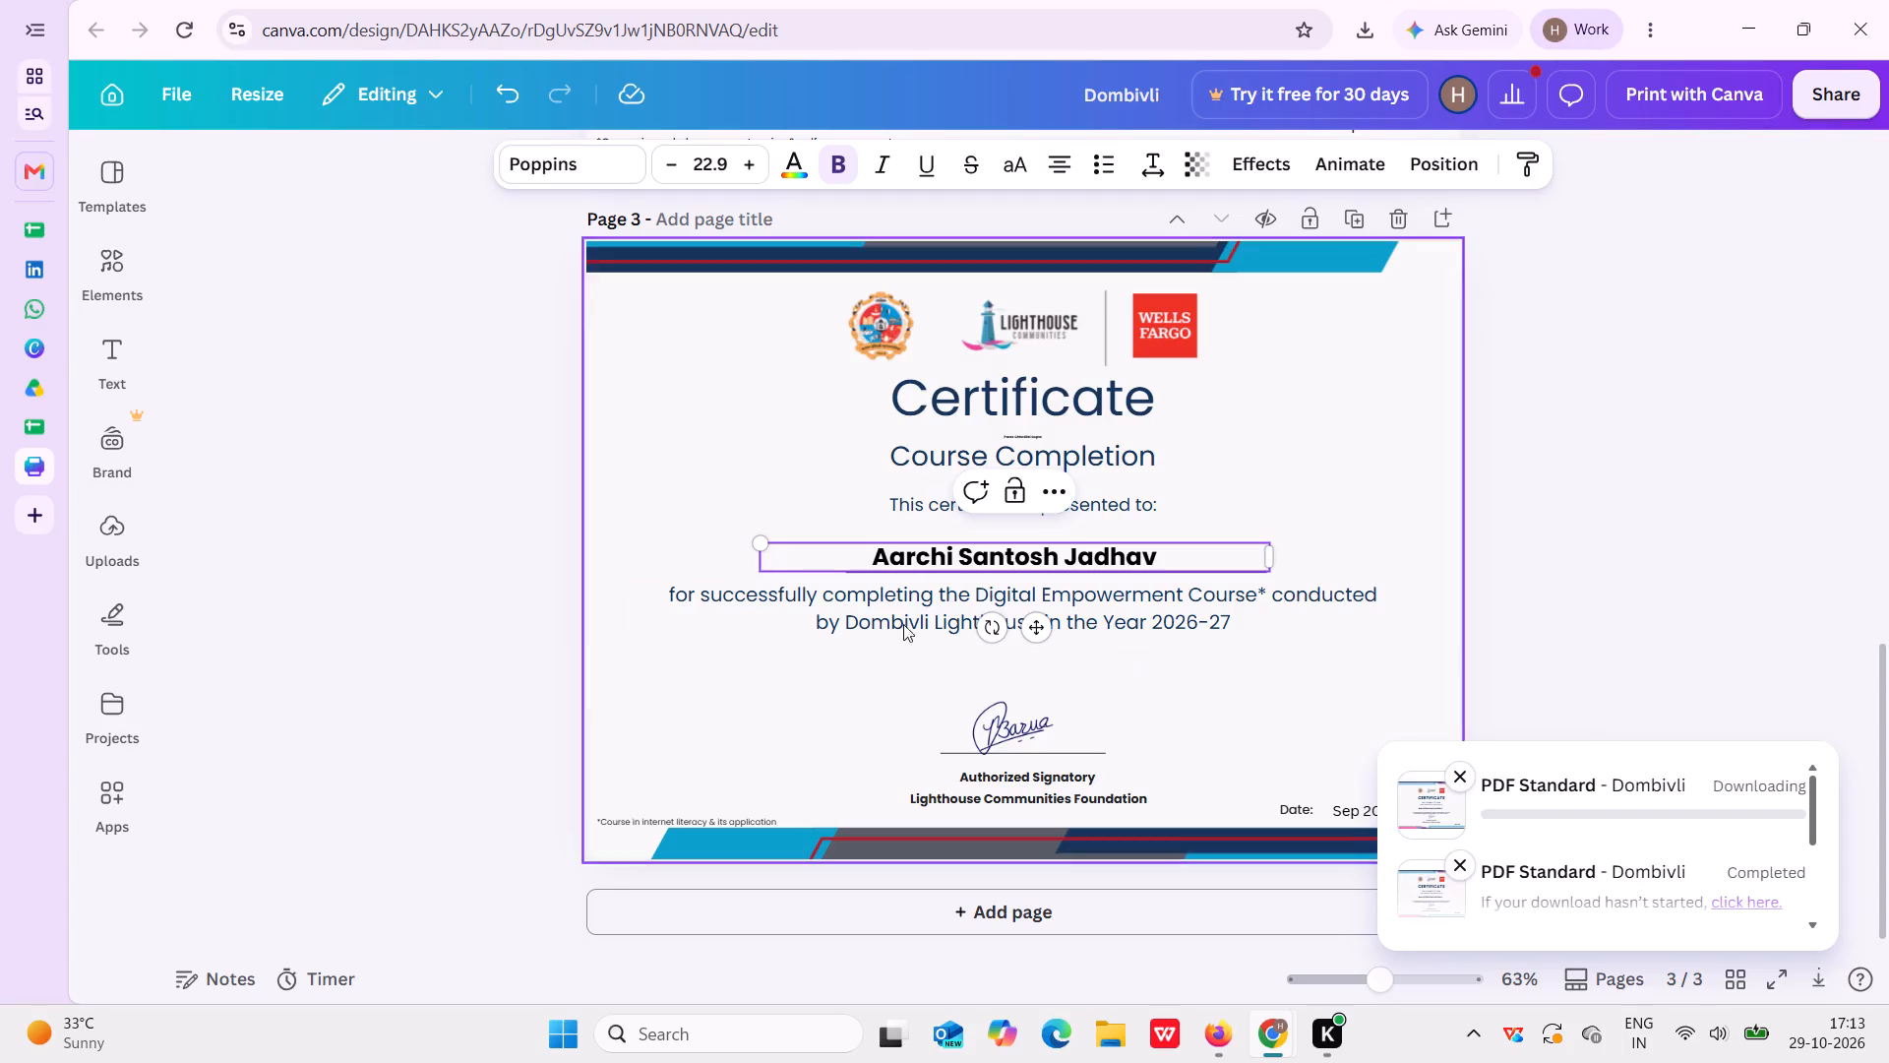
Switch to the Batch no 146 folder in Google Drive and upload the latest downloaded Dombivli PDF into it.
left_click(31, 385)
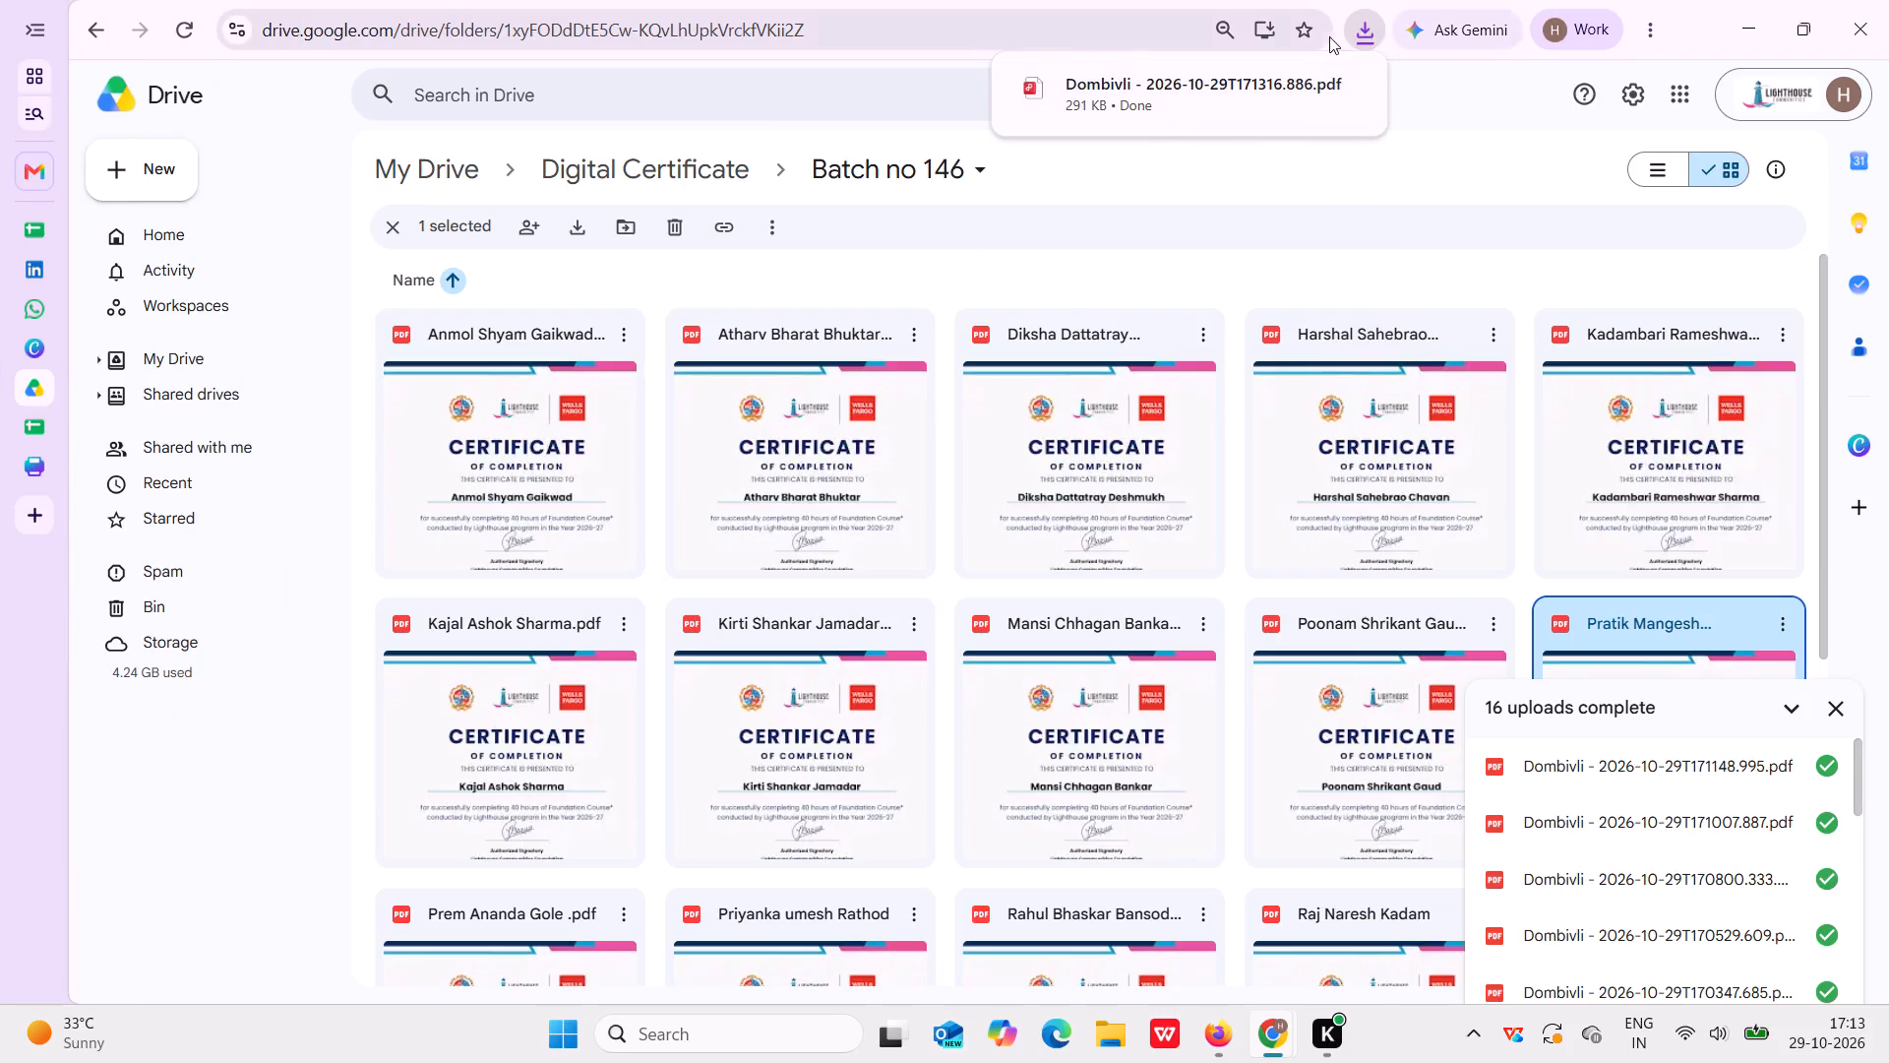
left_click(1357, 27)
left_click(1357, 27)
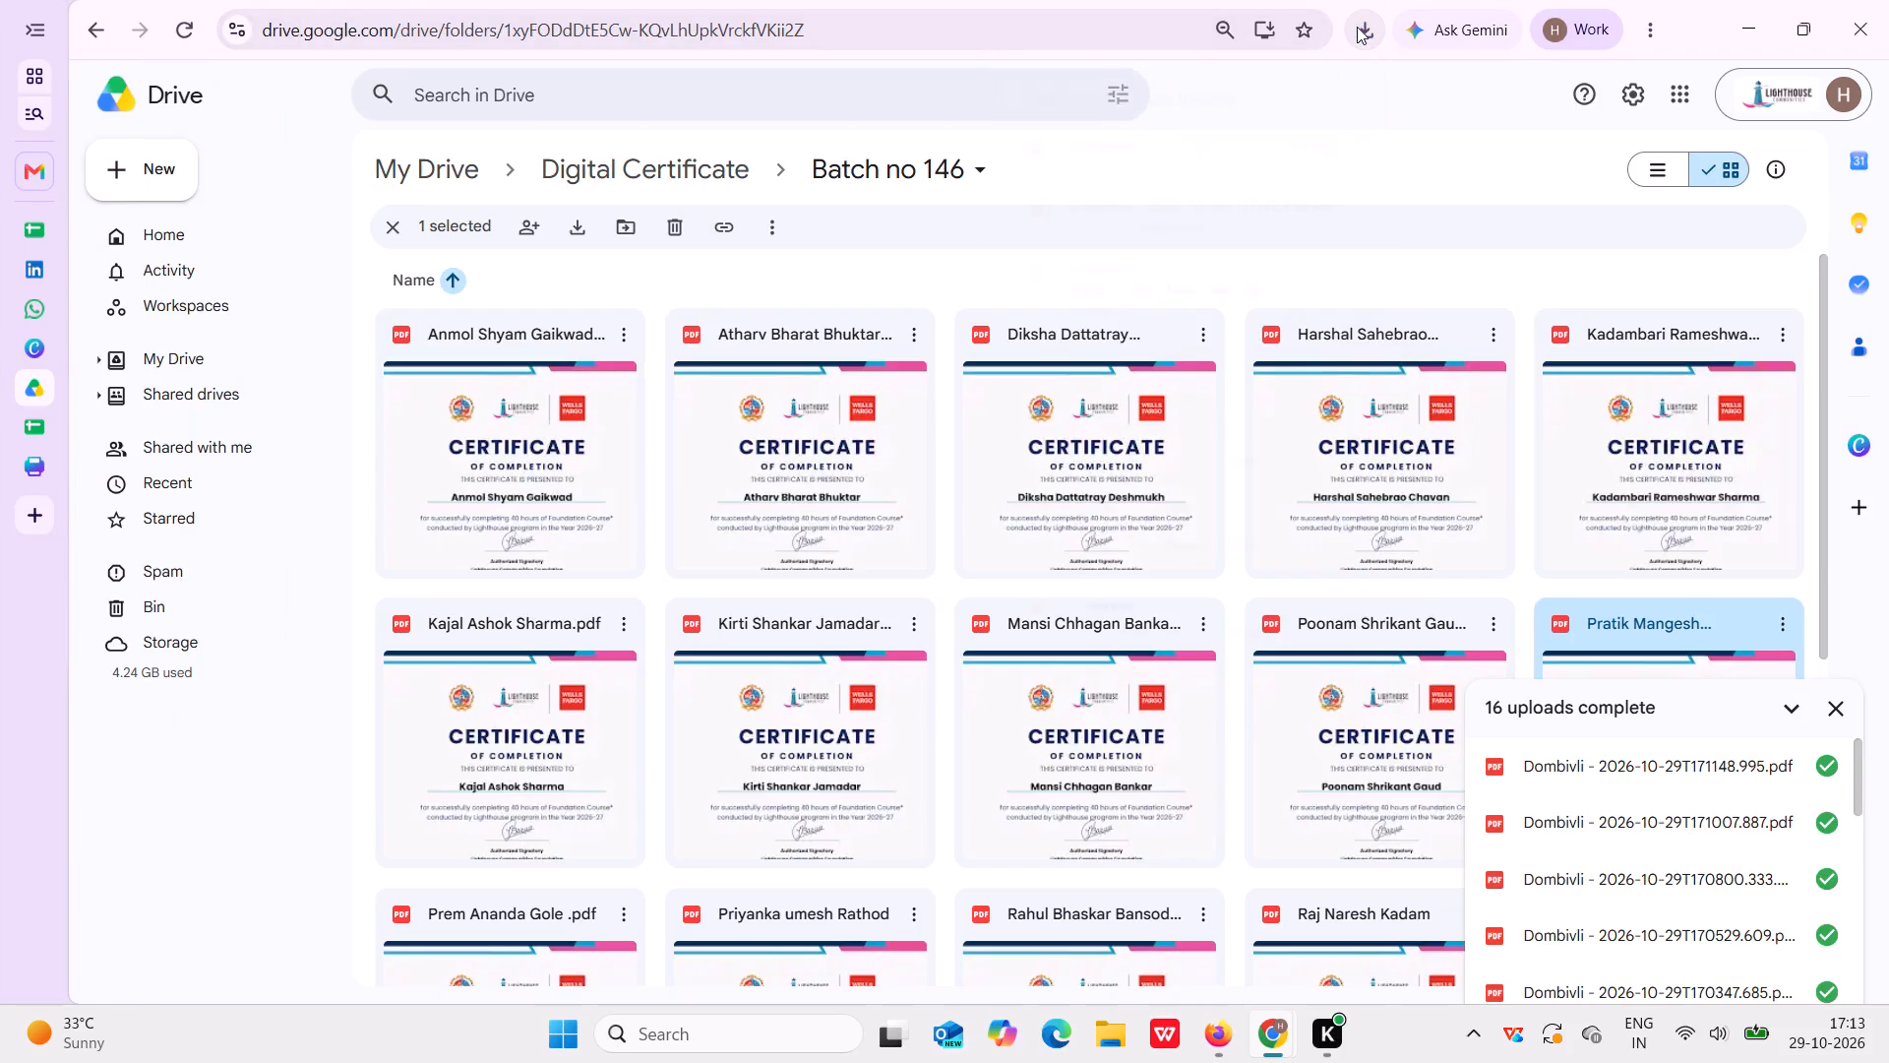
left_click_drag(1138, 142, 680, 399)
left_click(974, 281)
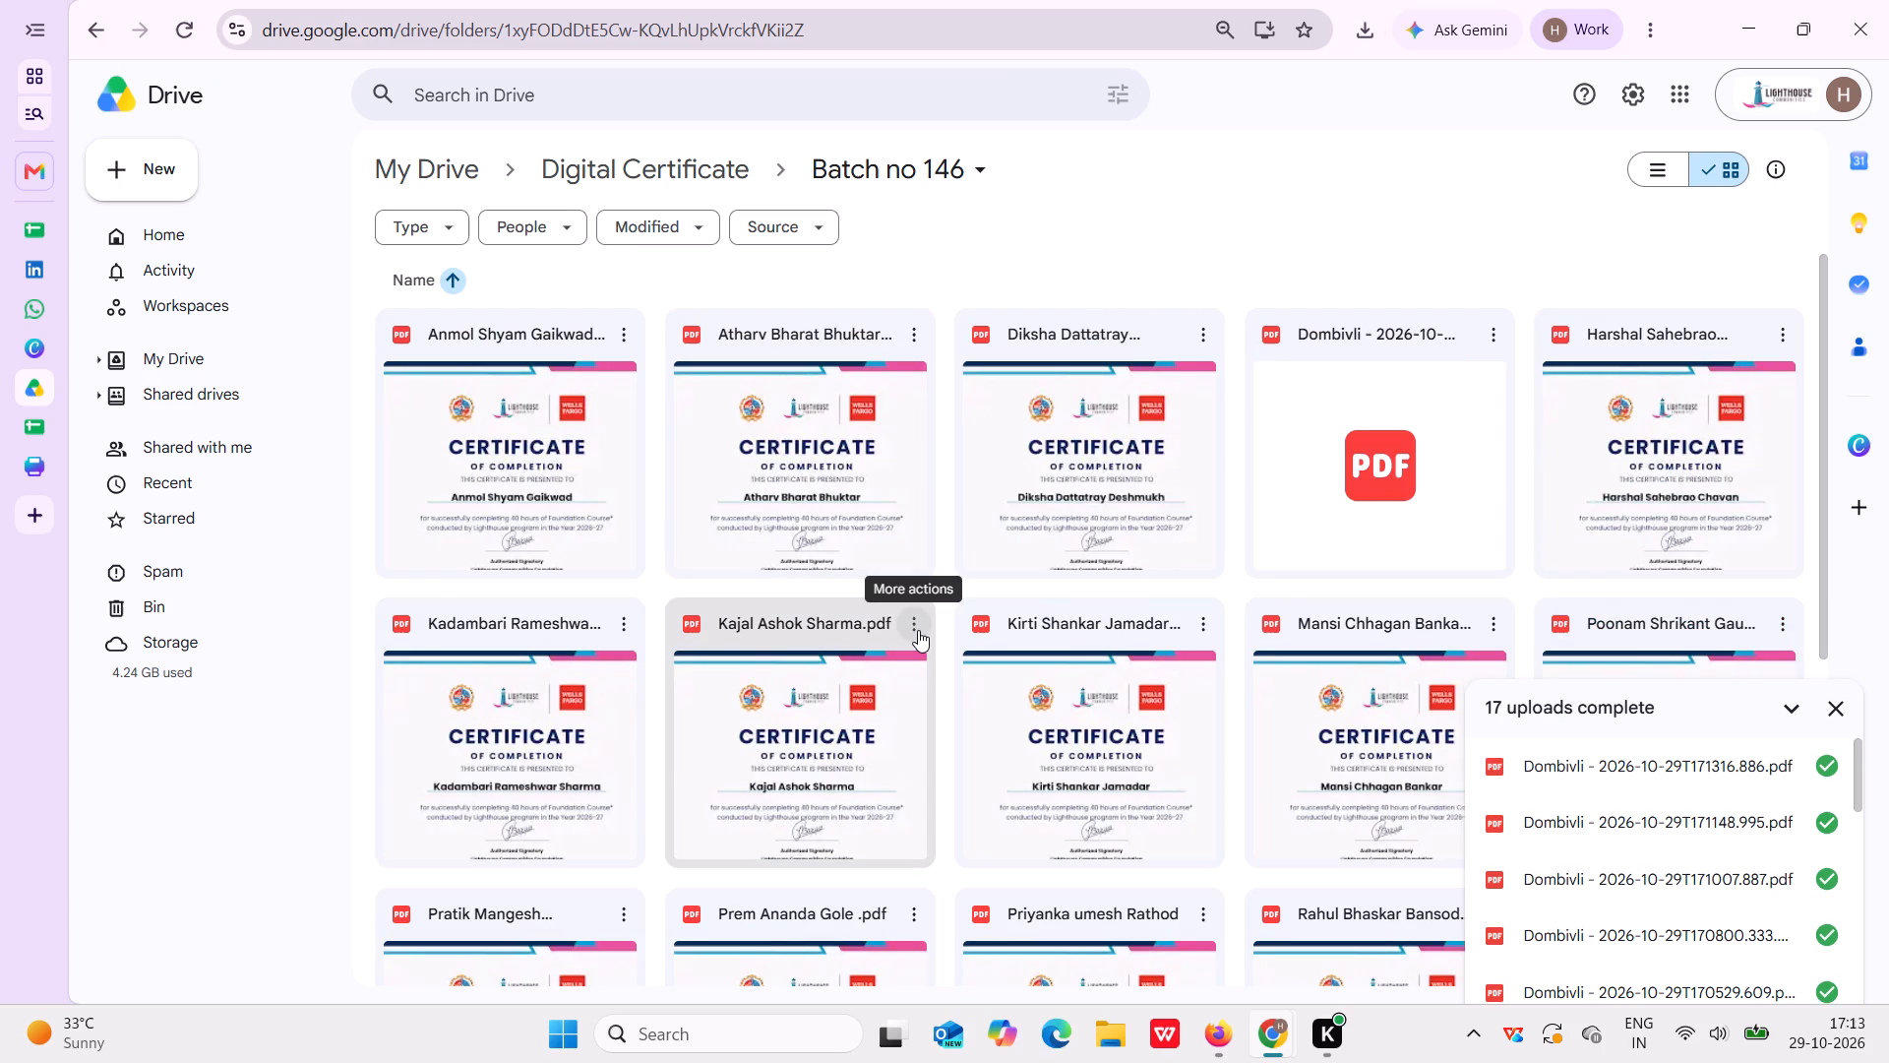
Rename the newly uploaded Dombivli PDF in the Batch no 146 folder with the copied recipient name, keeping the .pdf extension.
left_click(1495, 338)
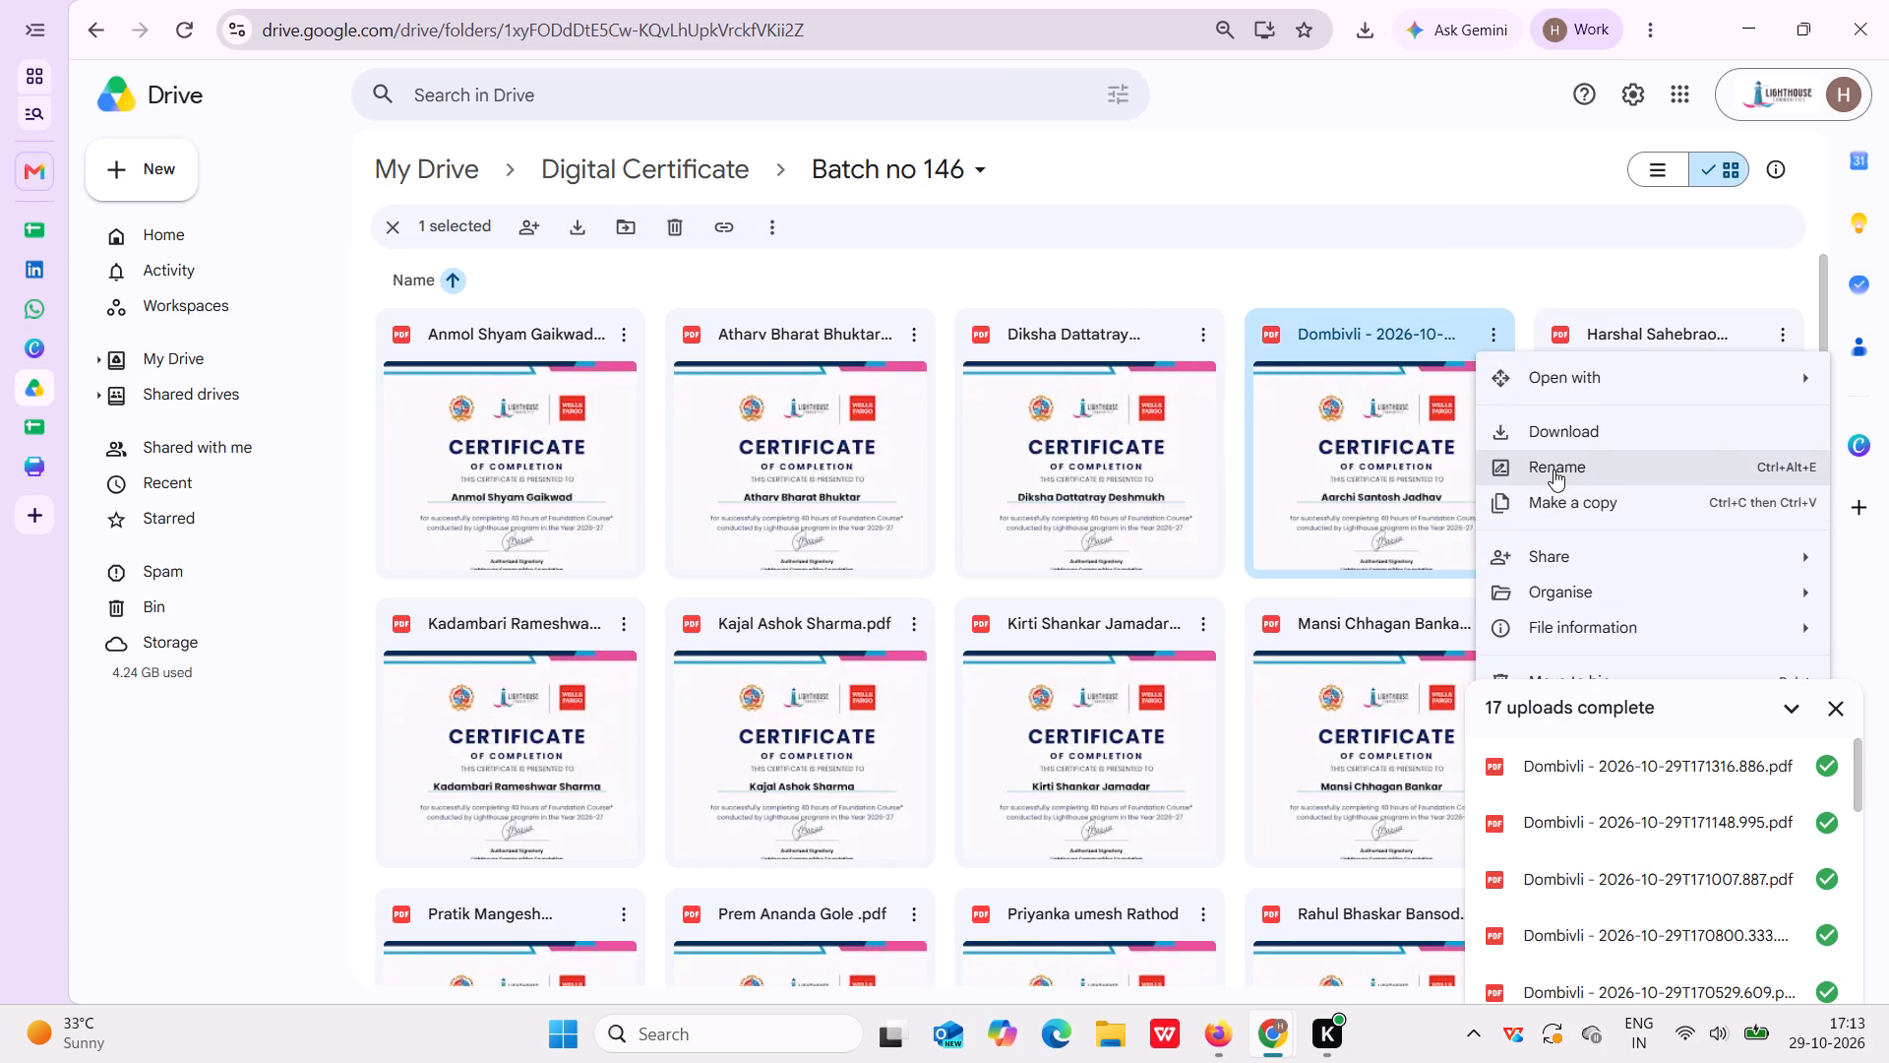
left_click(1554, 469)
key("BackSpace")
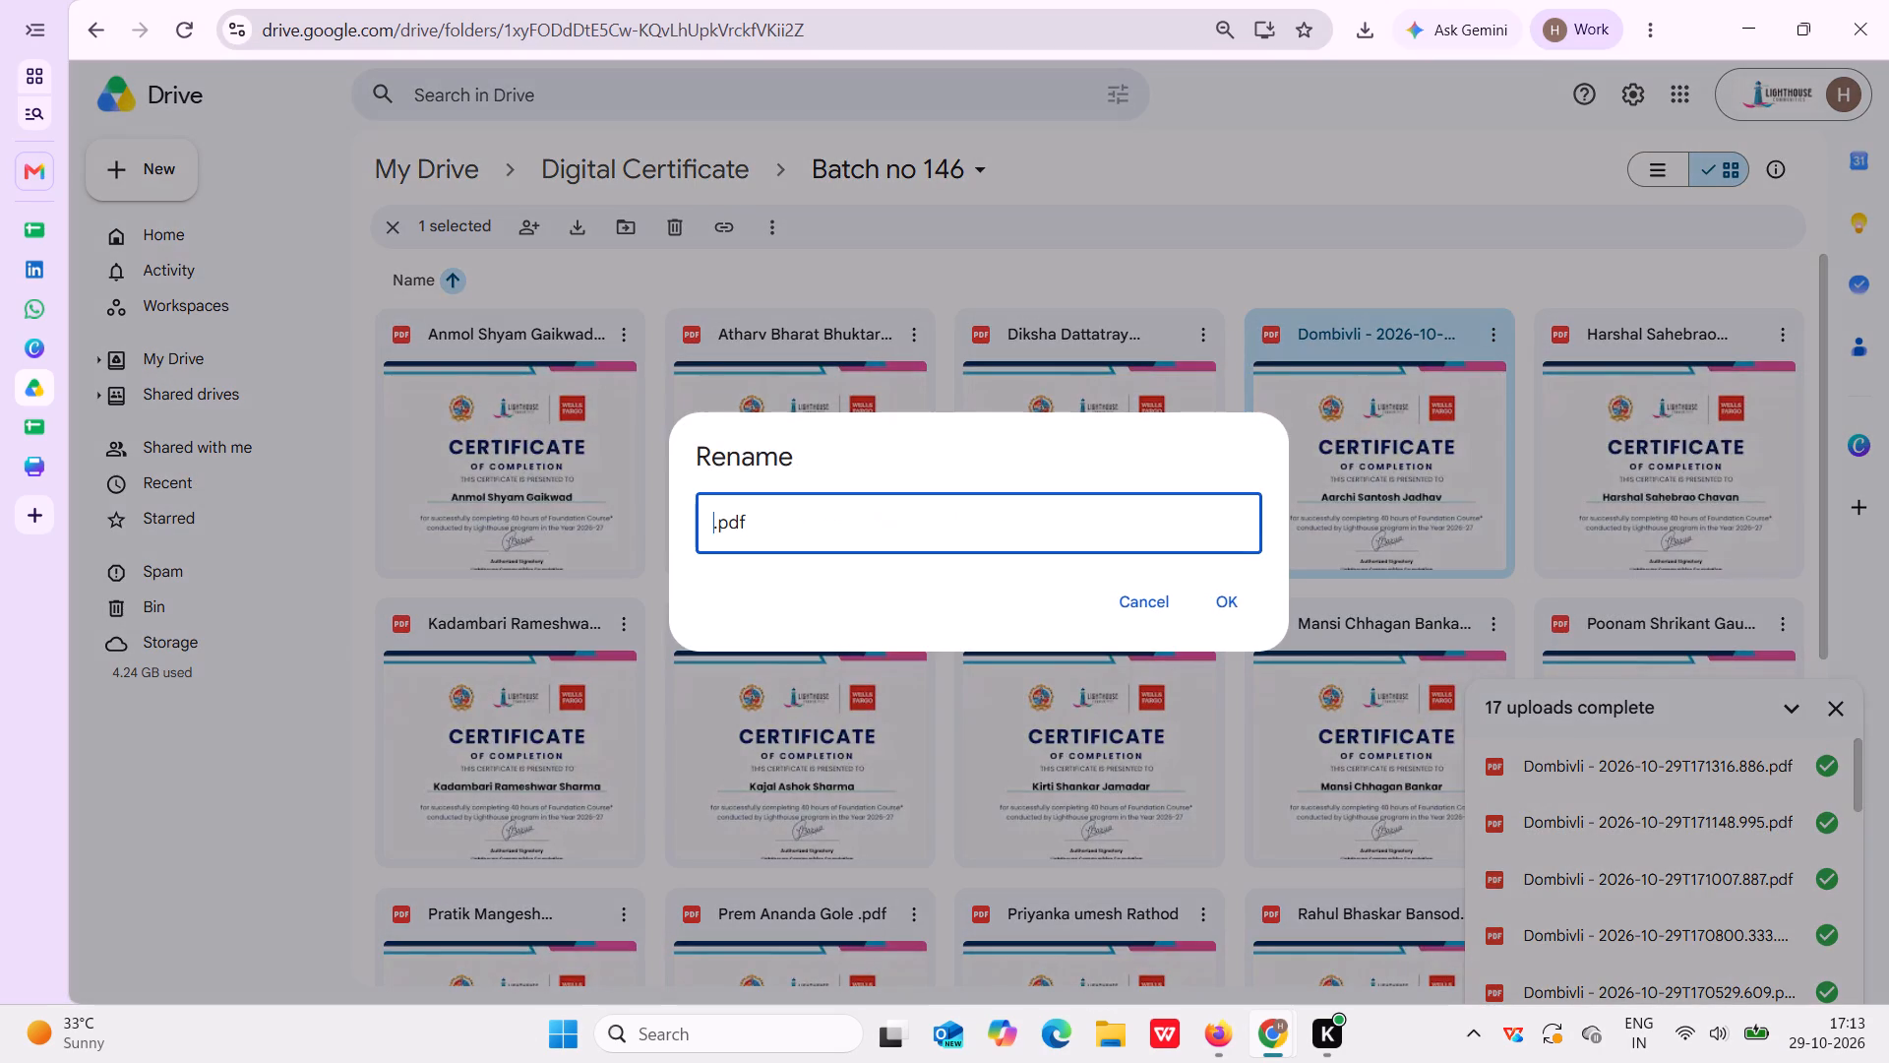
key("ctrl+v")
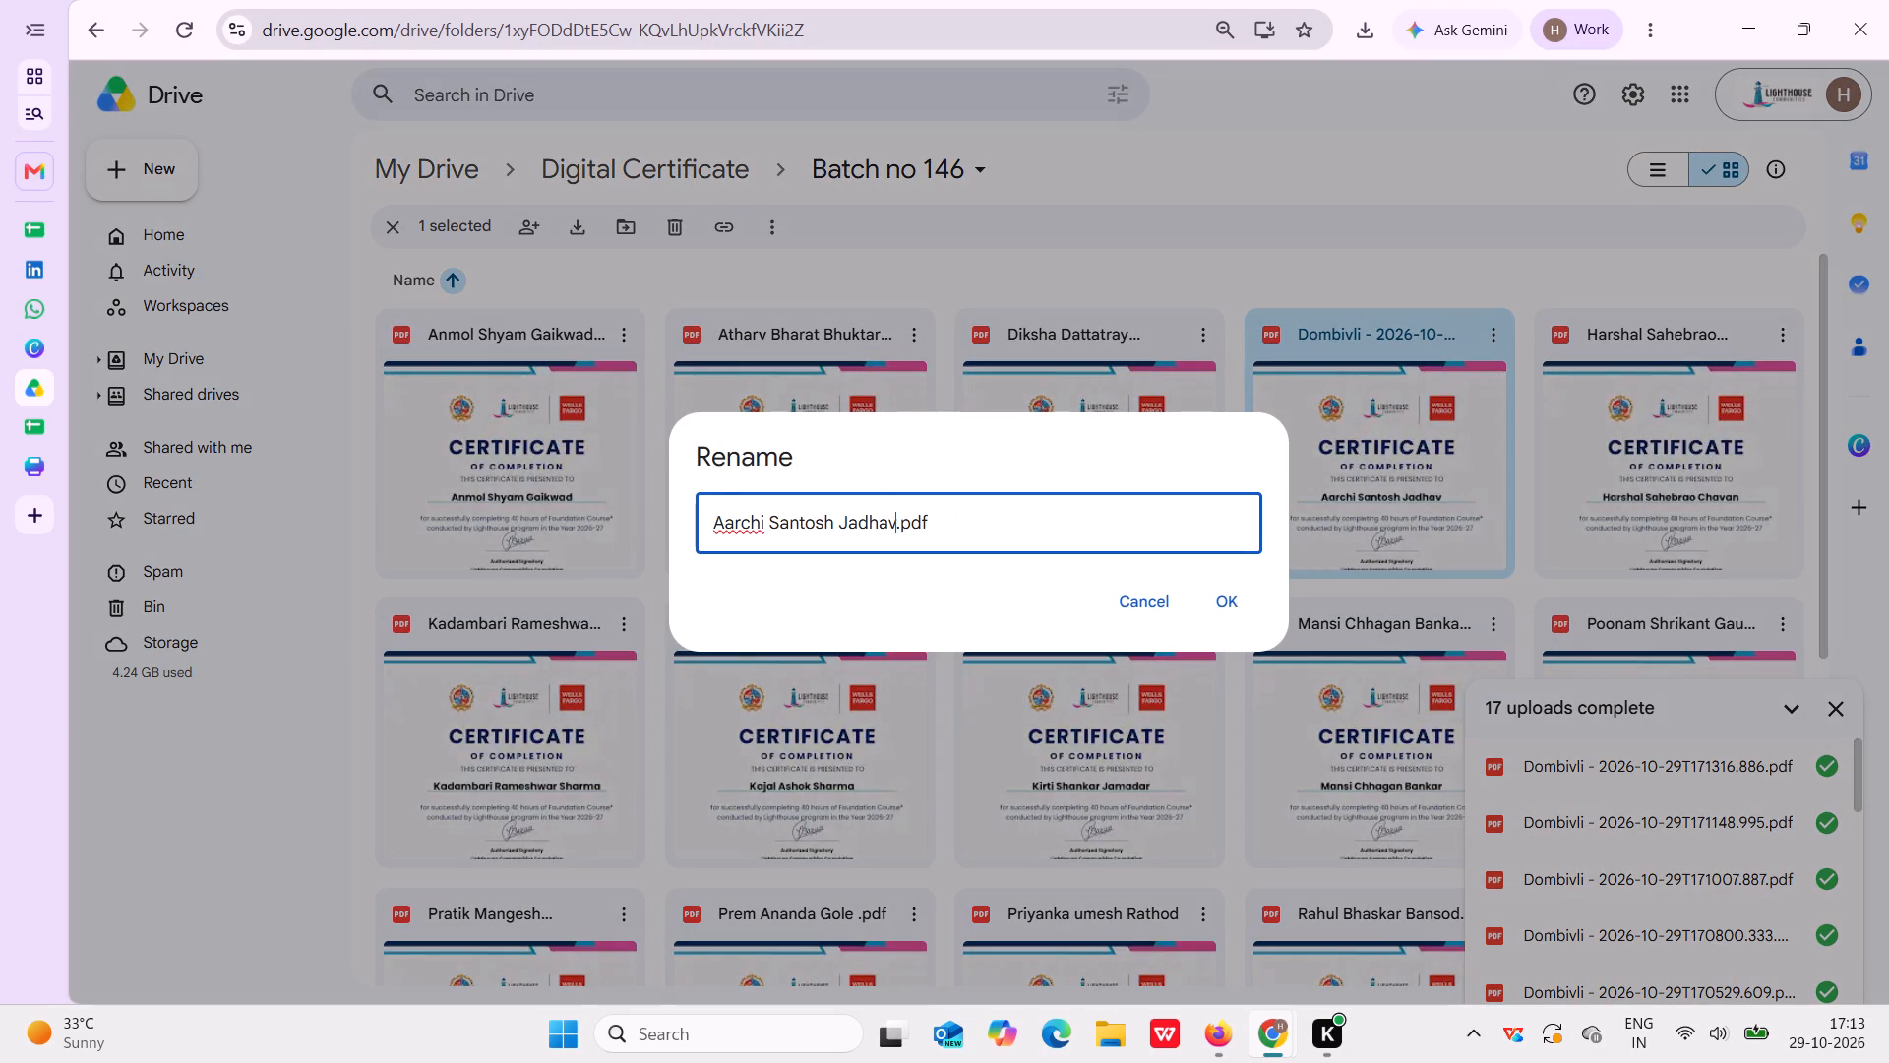
key("space")
key("Return")
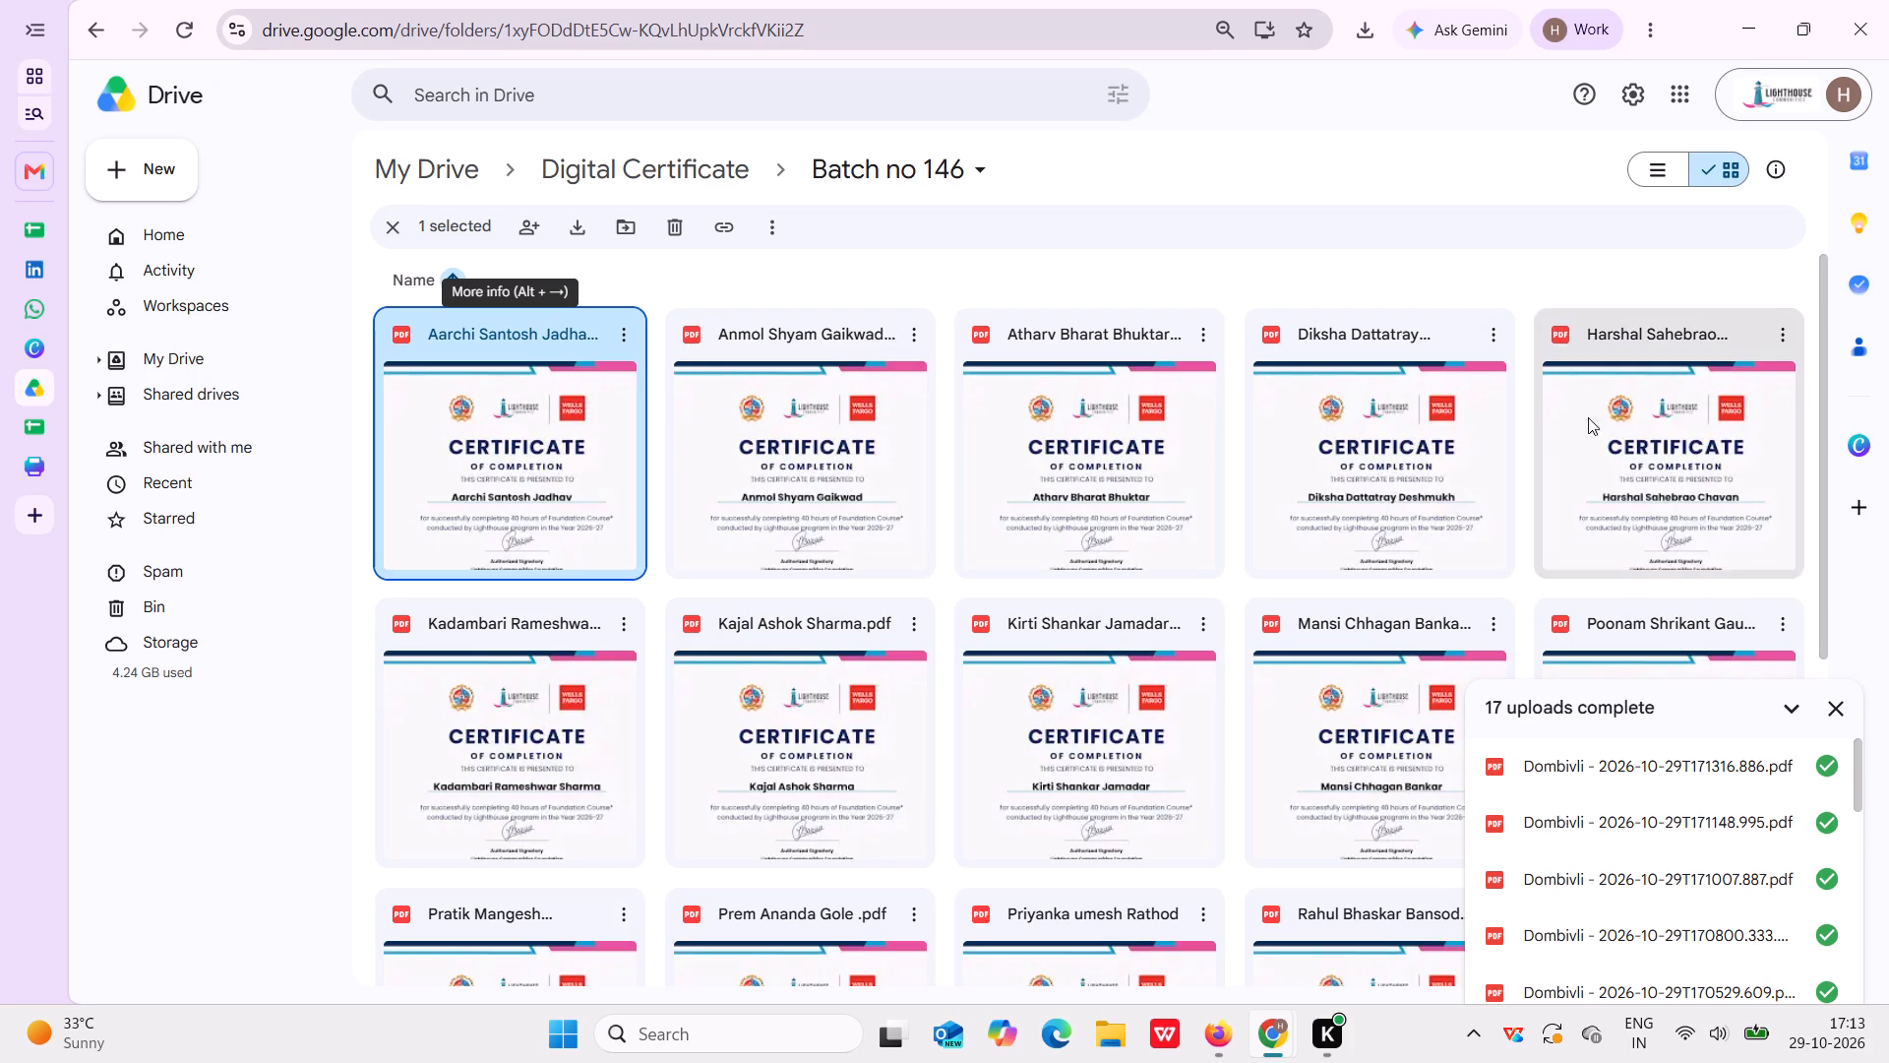
left_click(1499, 305)
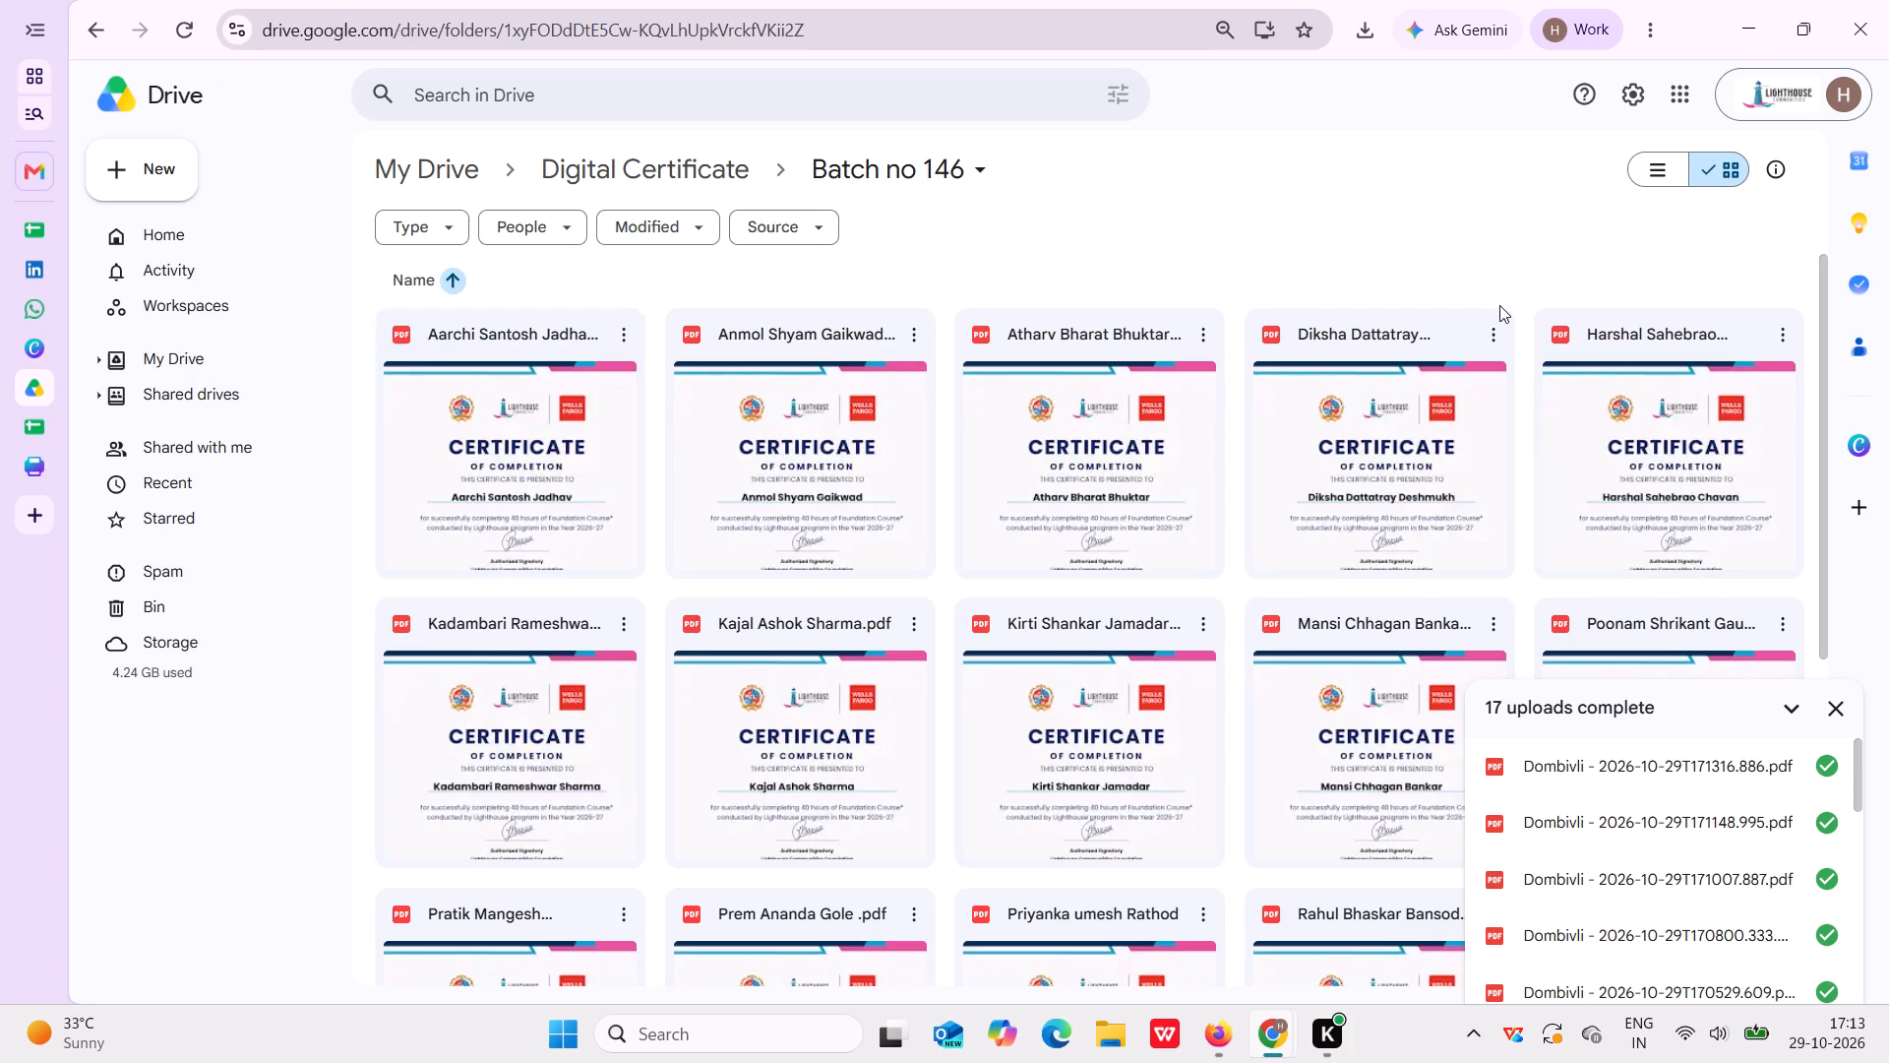
Dismiss the finished uploads list and copy the sharing link of the Batch no 146 folder.
left_click(1845, 713)
left_click(973, 172)
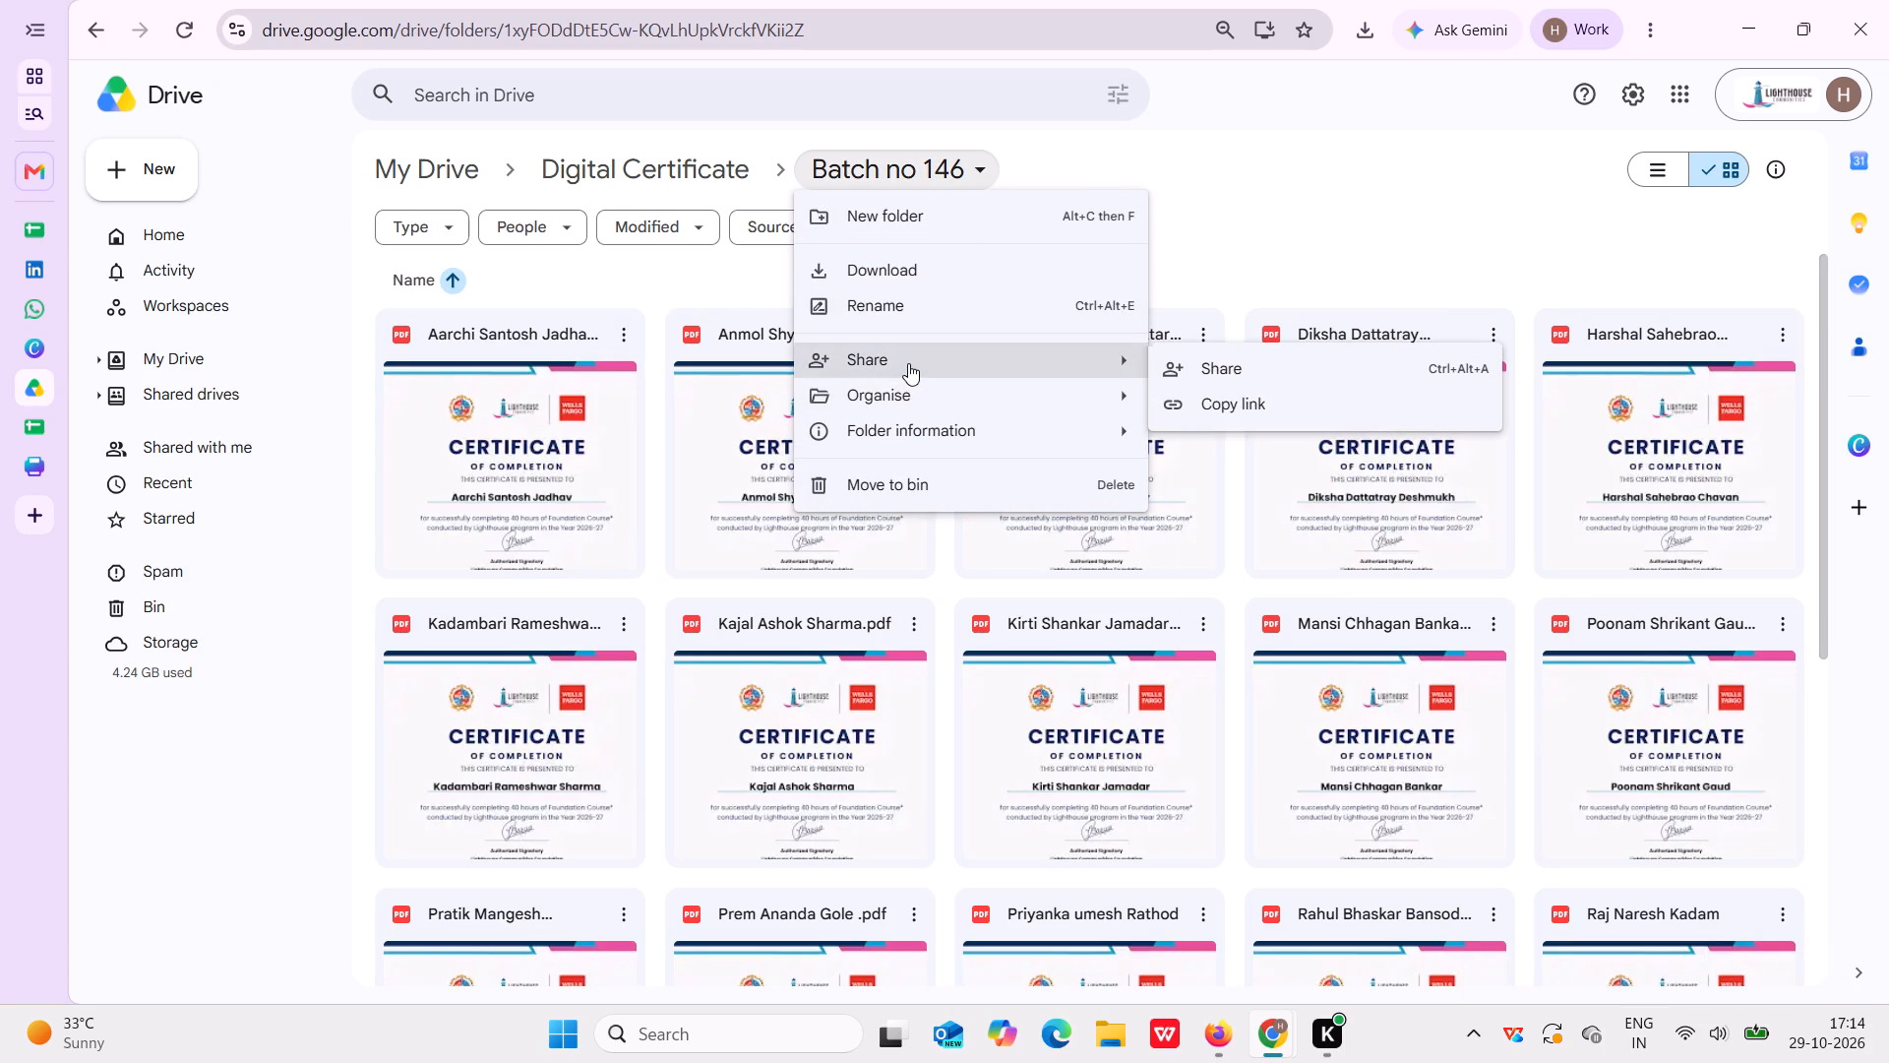
left_click(908, 363)
left_click(1234, 401)
Set the Batch no 146 folder's general access to Lighthouse Communities Foundation.
left_click(978, 164)
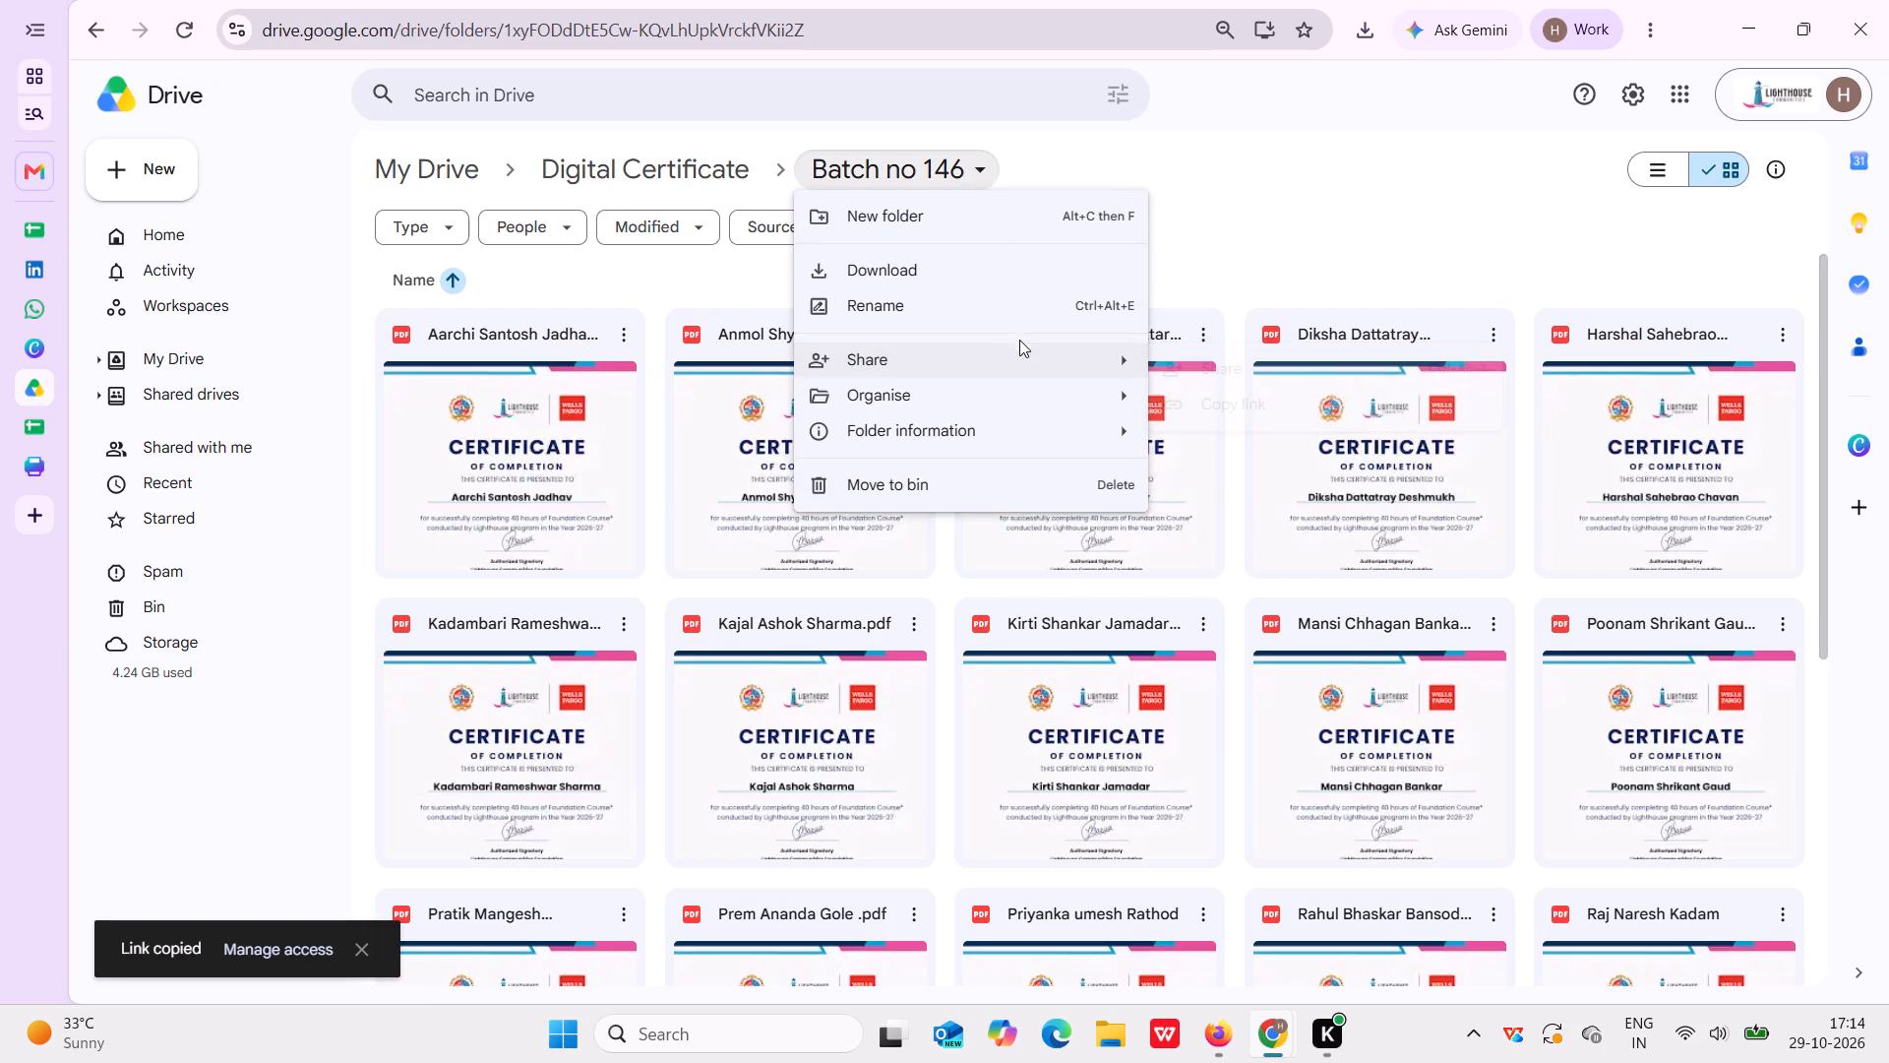
left_click(1265, 364)
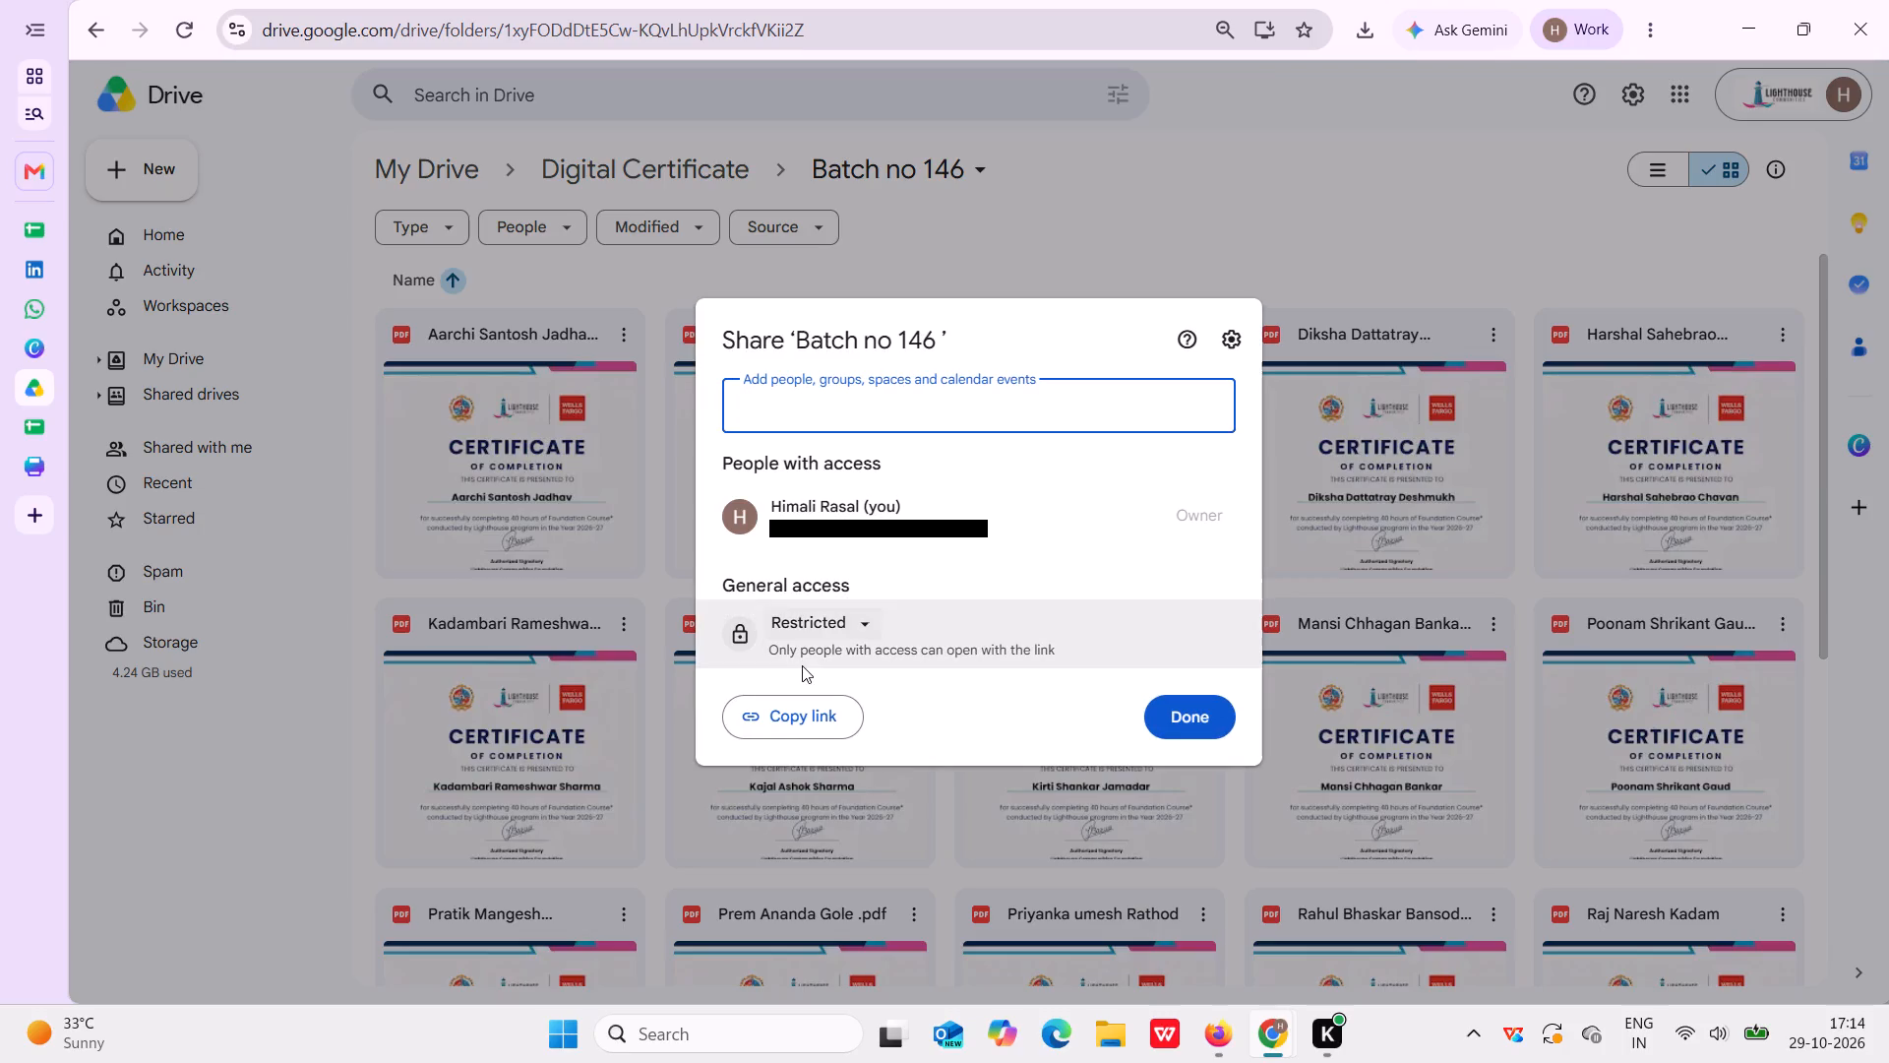
left_click(815, 645)
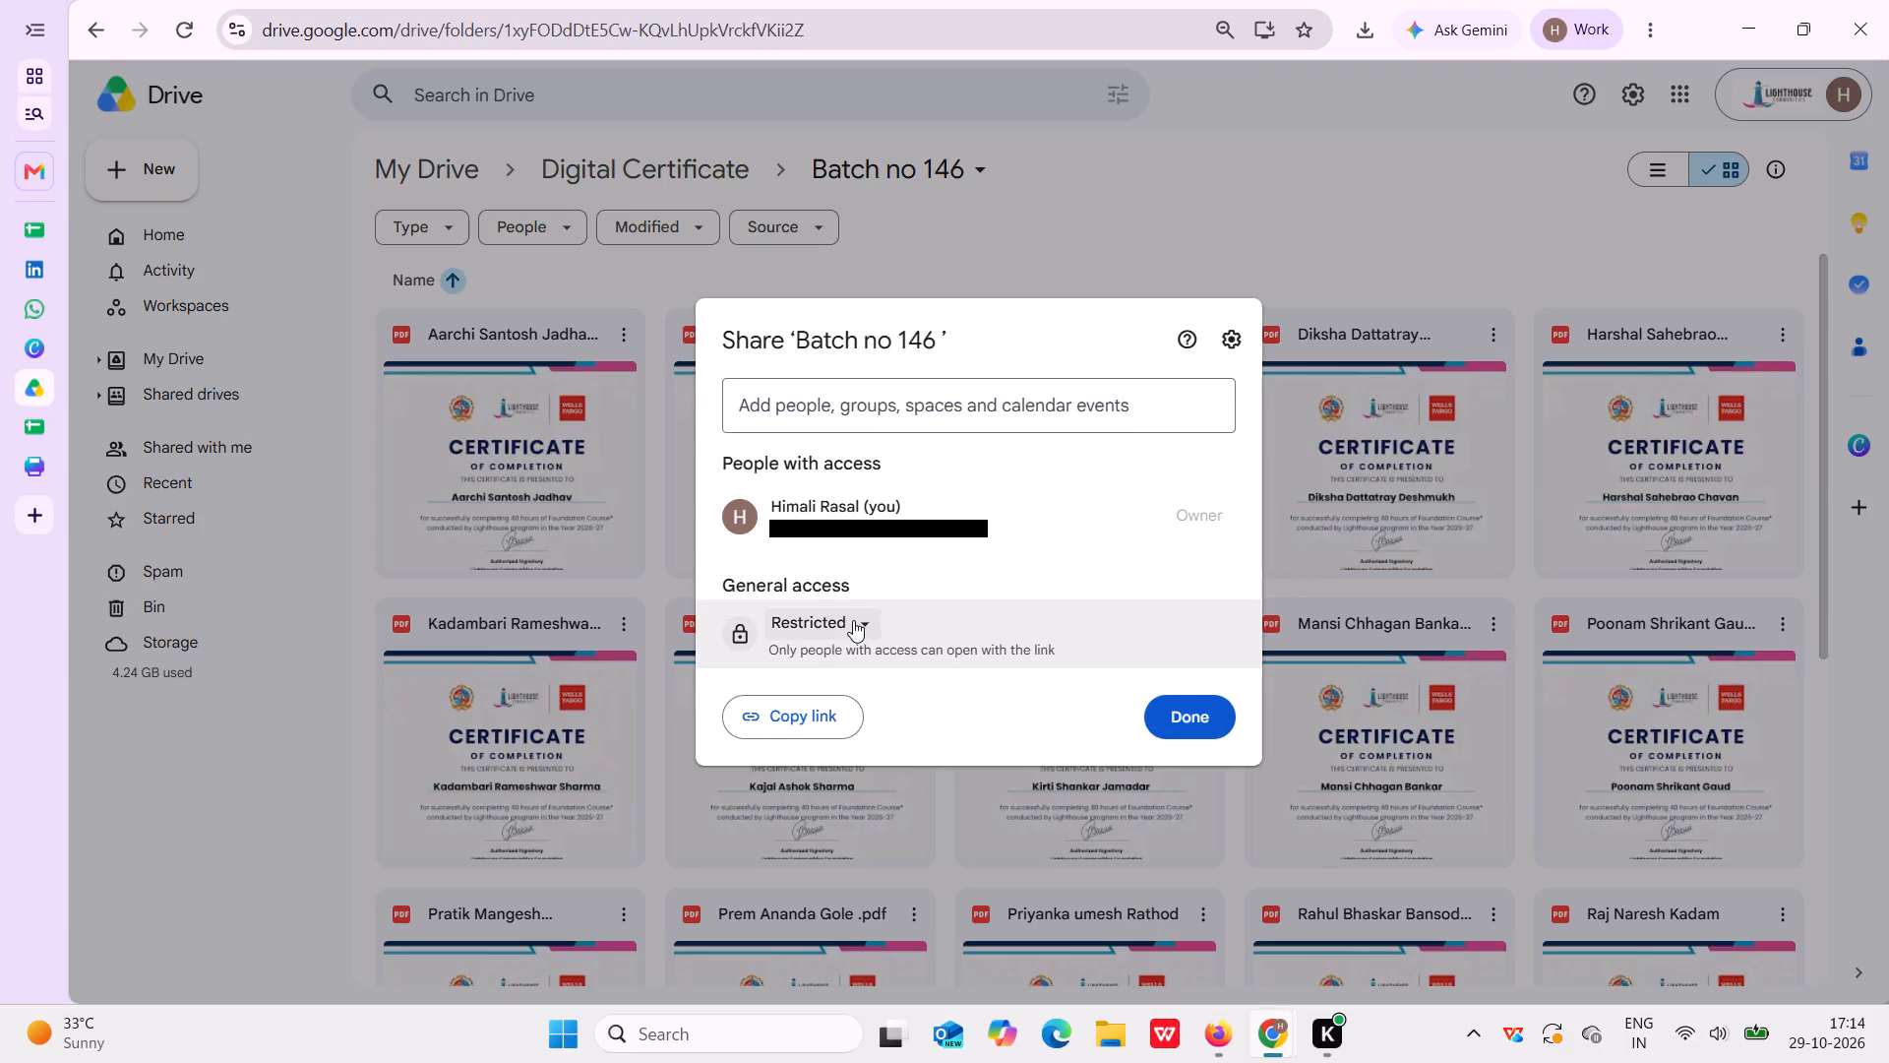
left_click(853, 620)
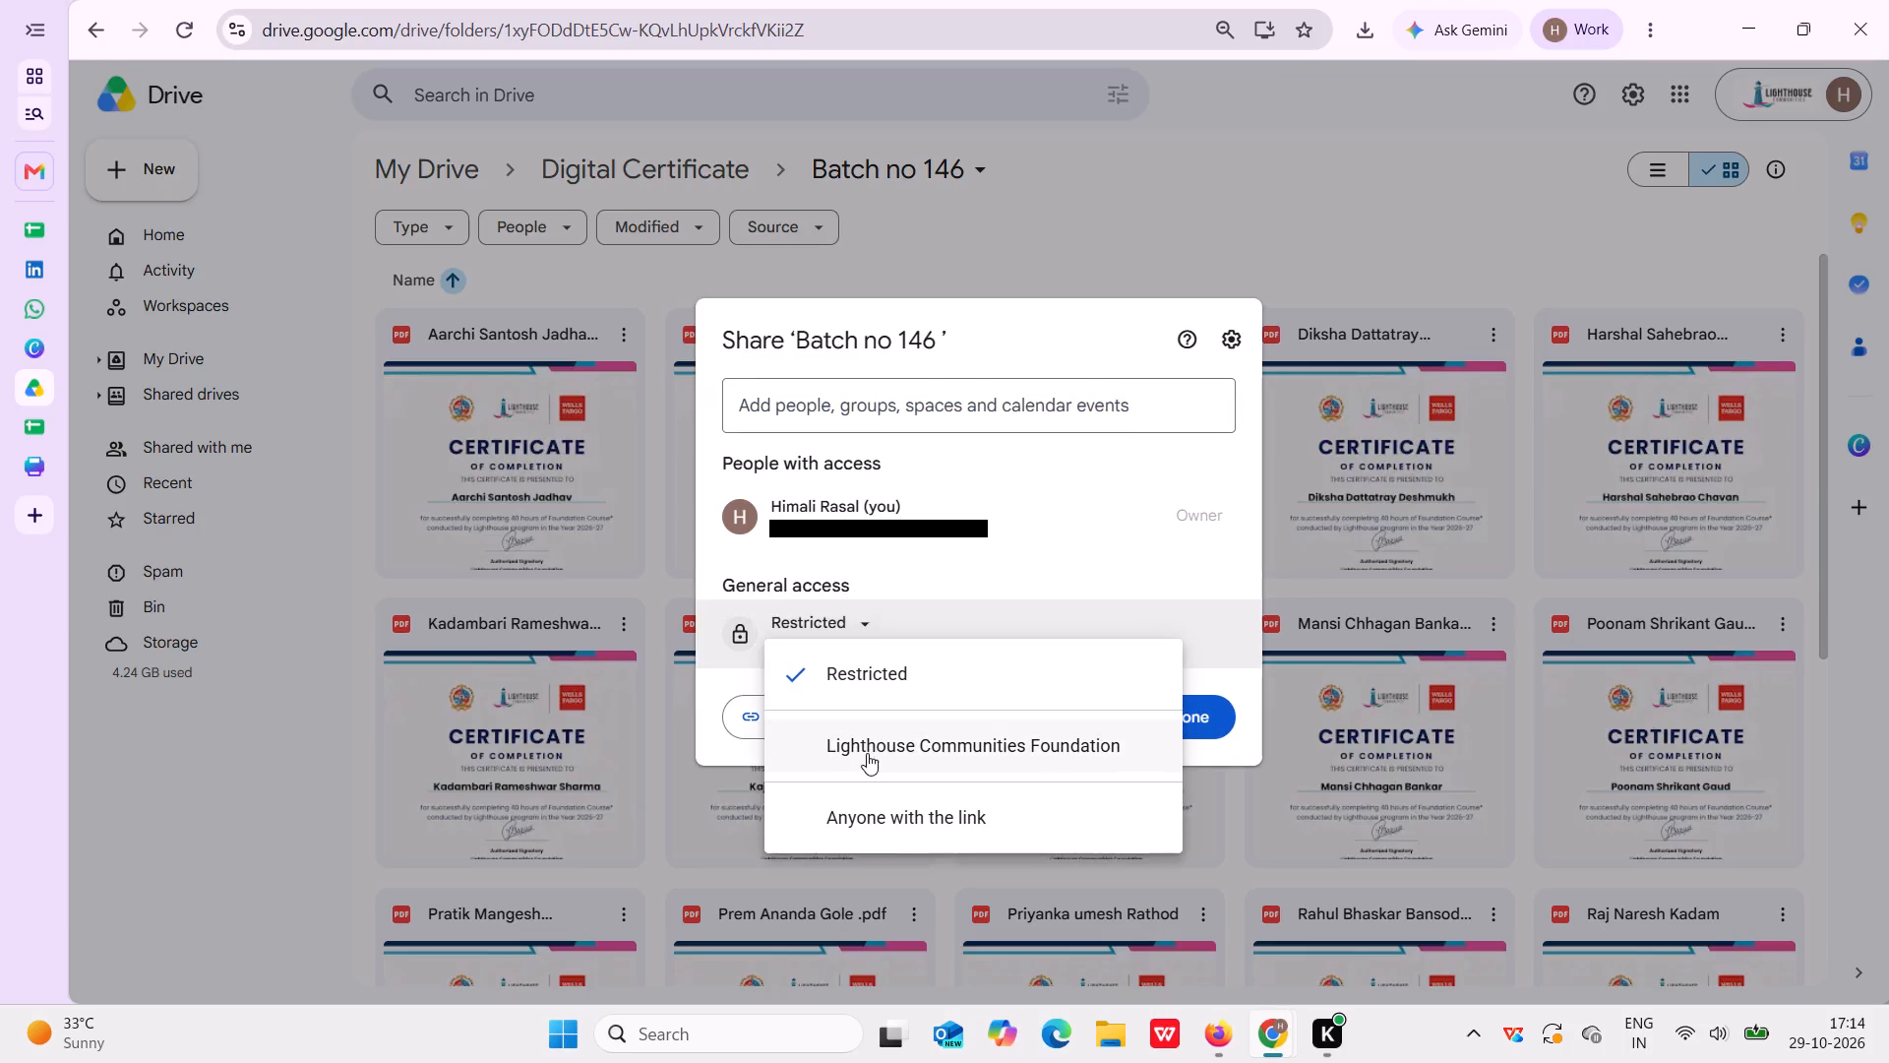
left_click(867, 753)
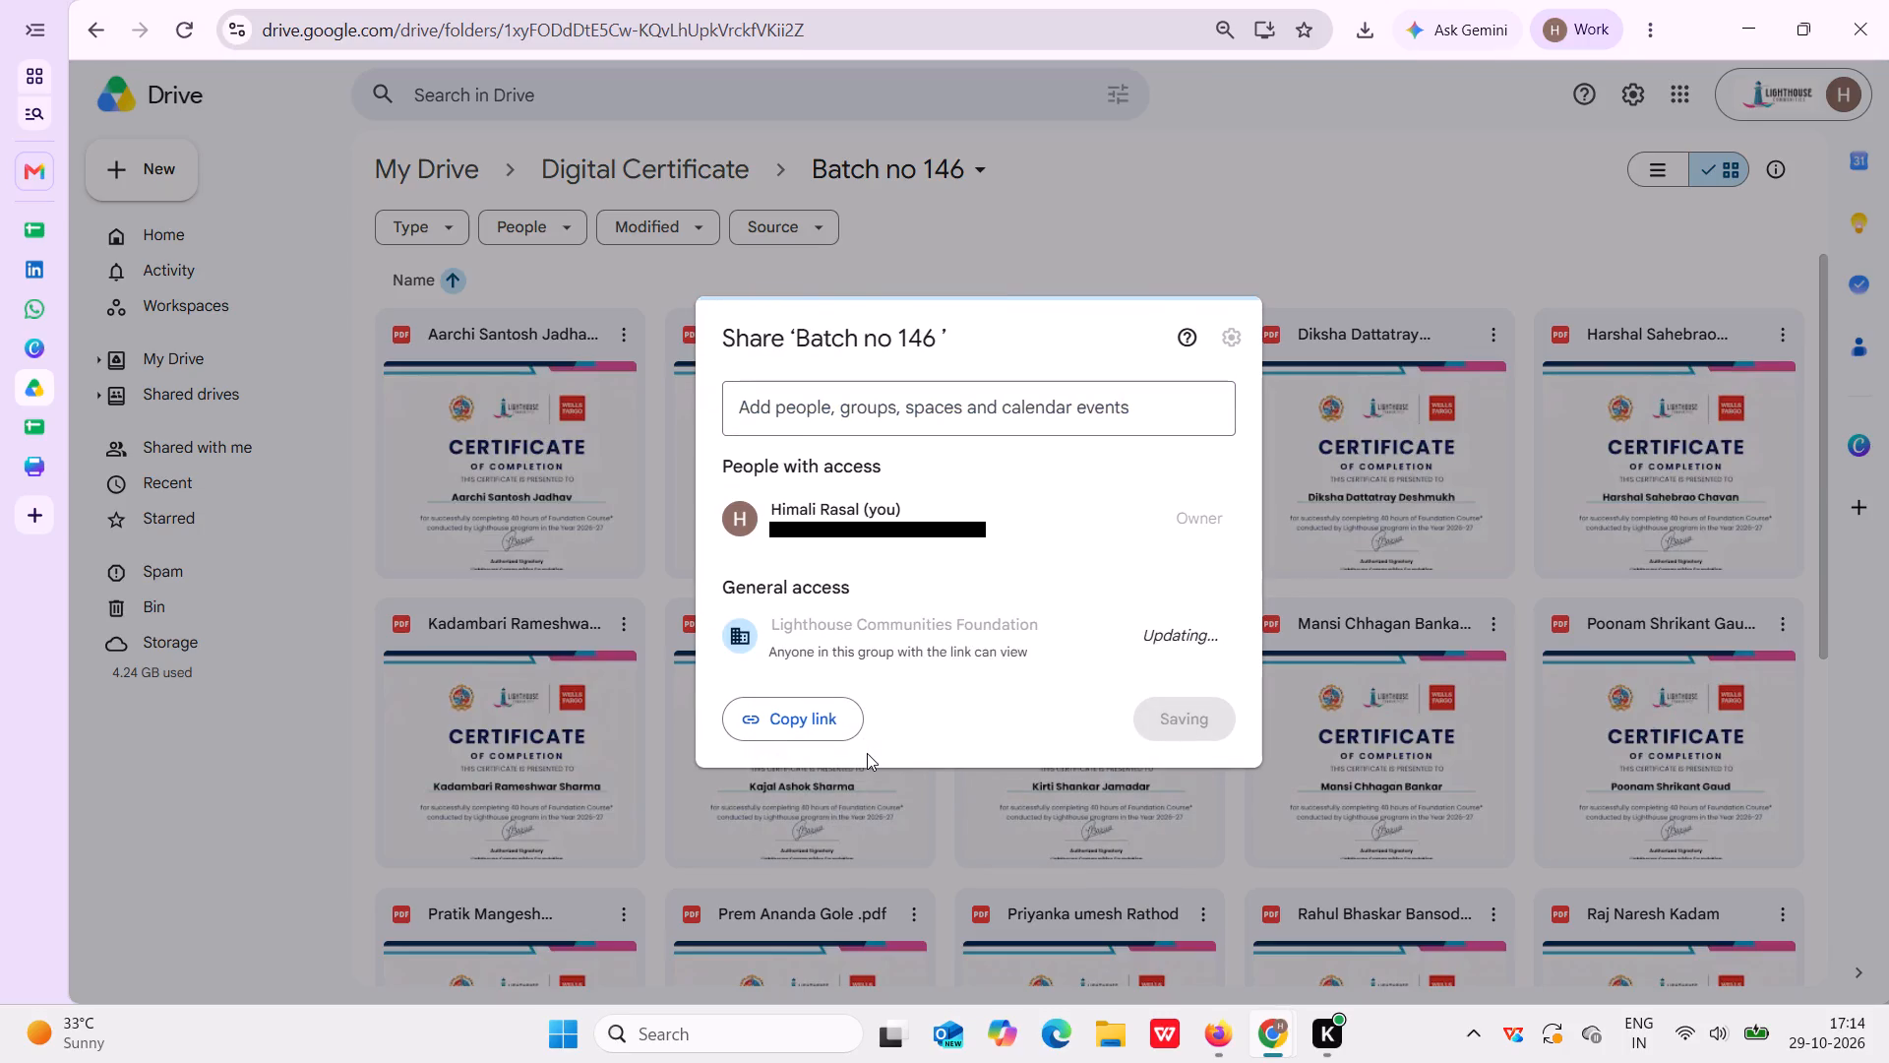
Share the Batch no 146 folder with two suggested colleagues as Viewer, keeping Notify people on, and send the invitation.
left_click(879, 421)
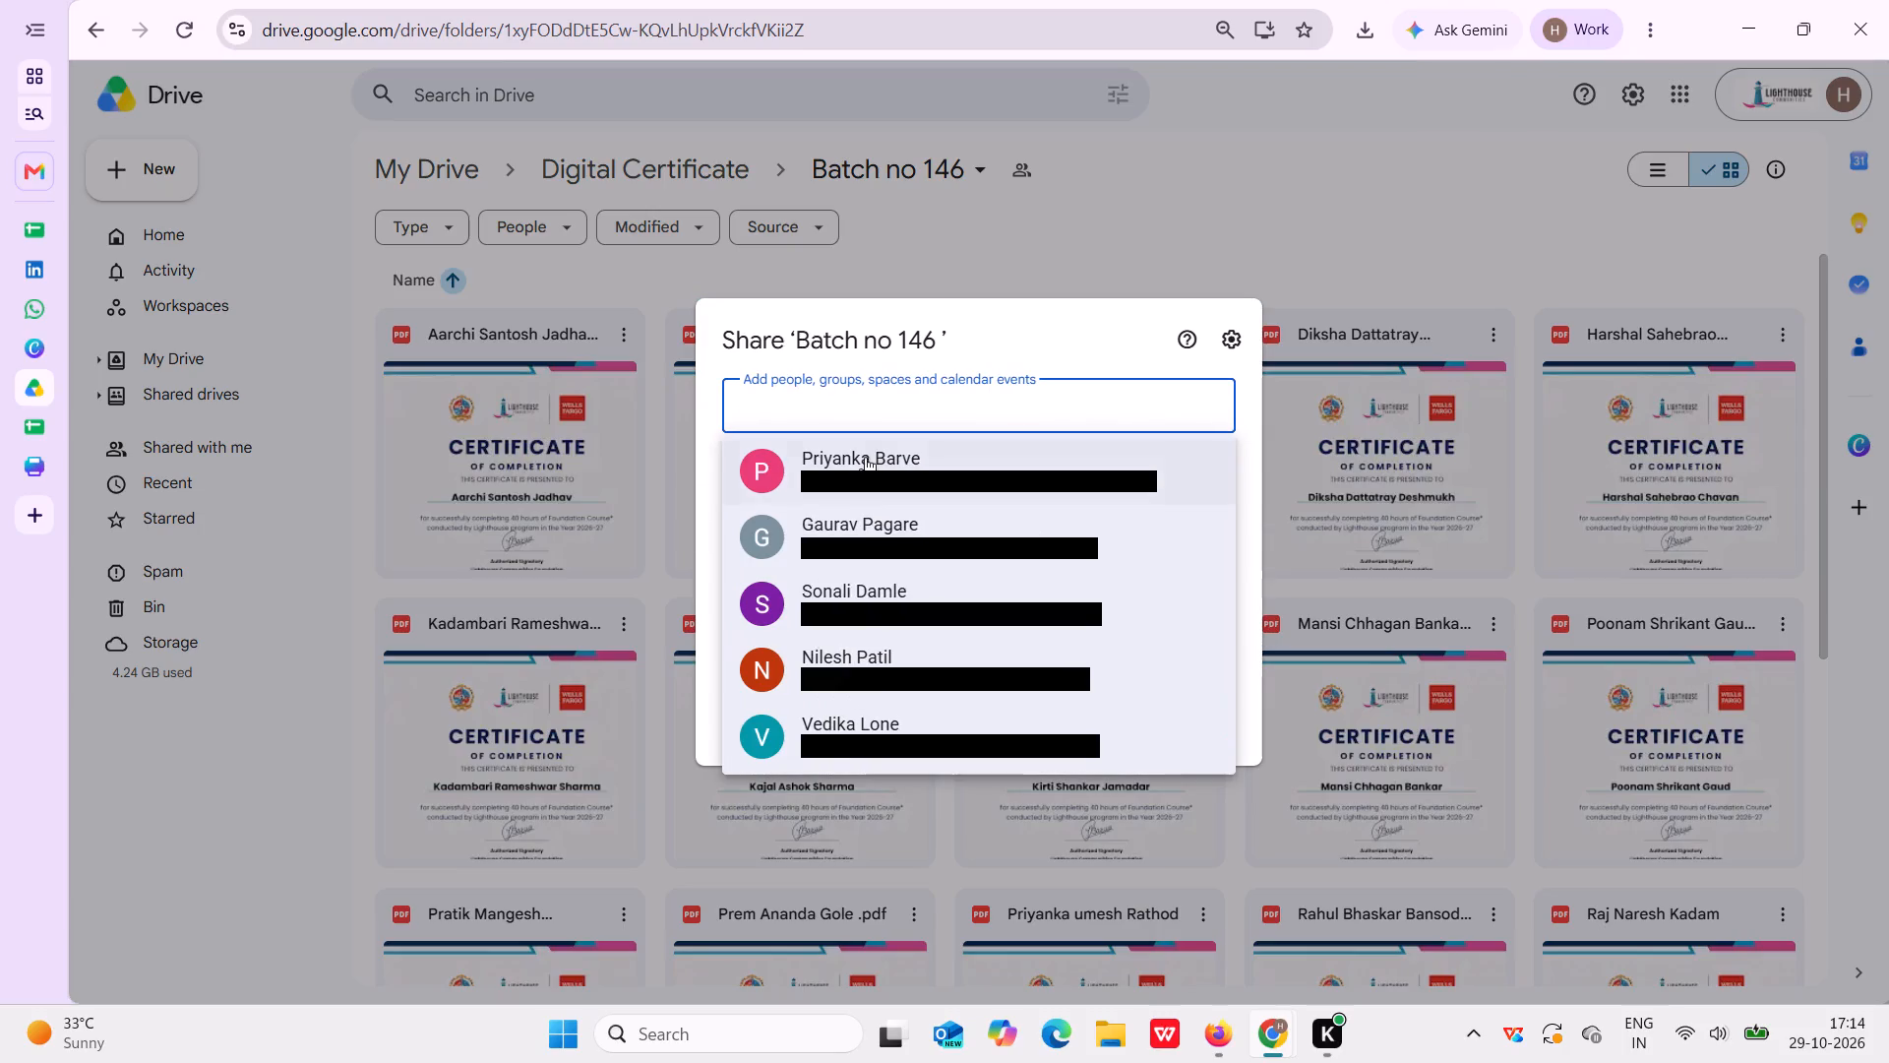
left_click(864, 457)
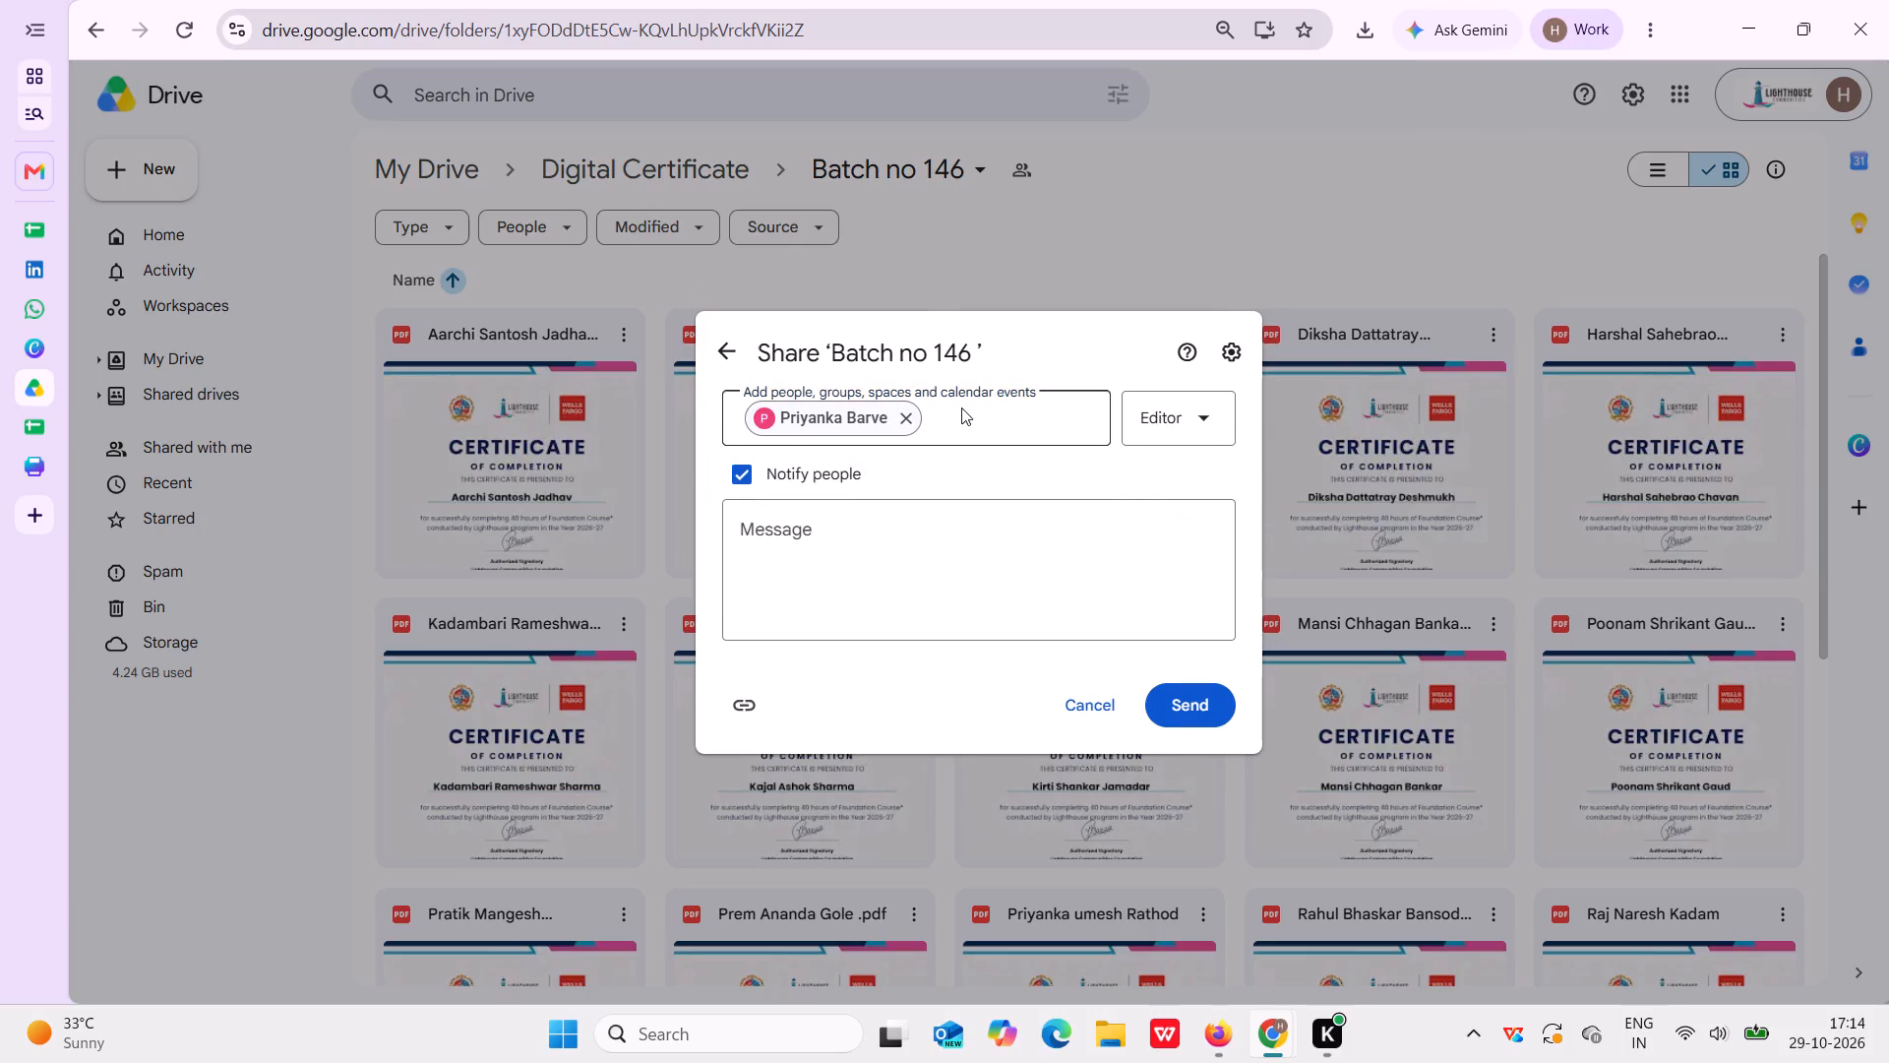
left_click(939, 418)
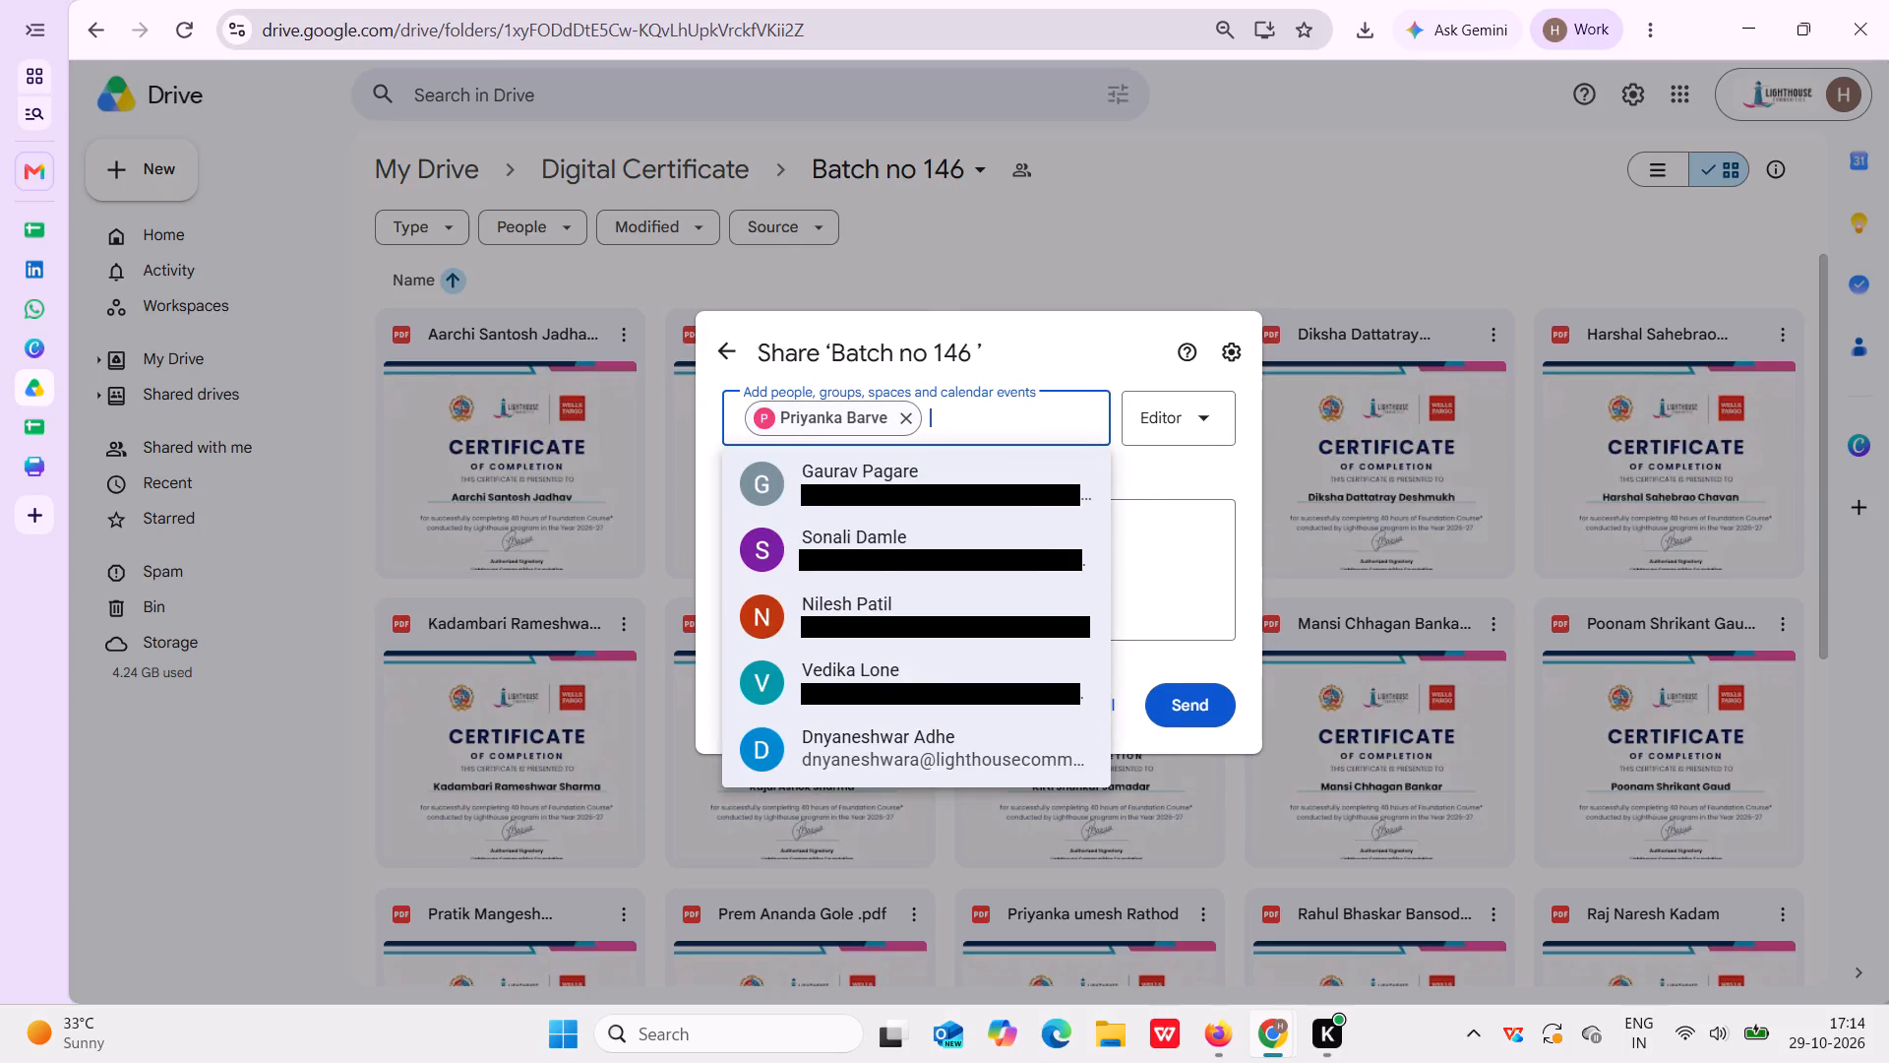
left_click(875, 554)
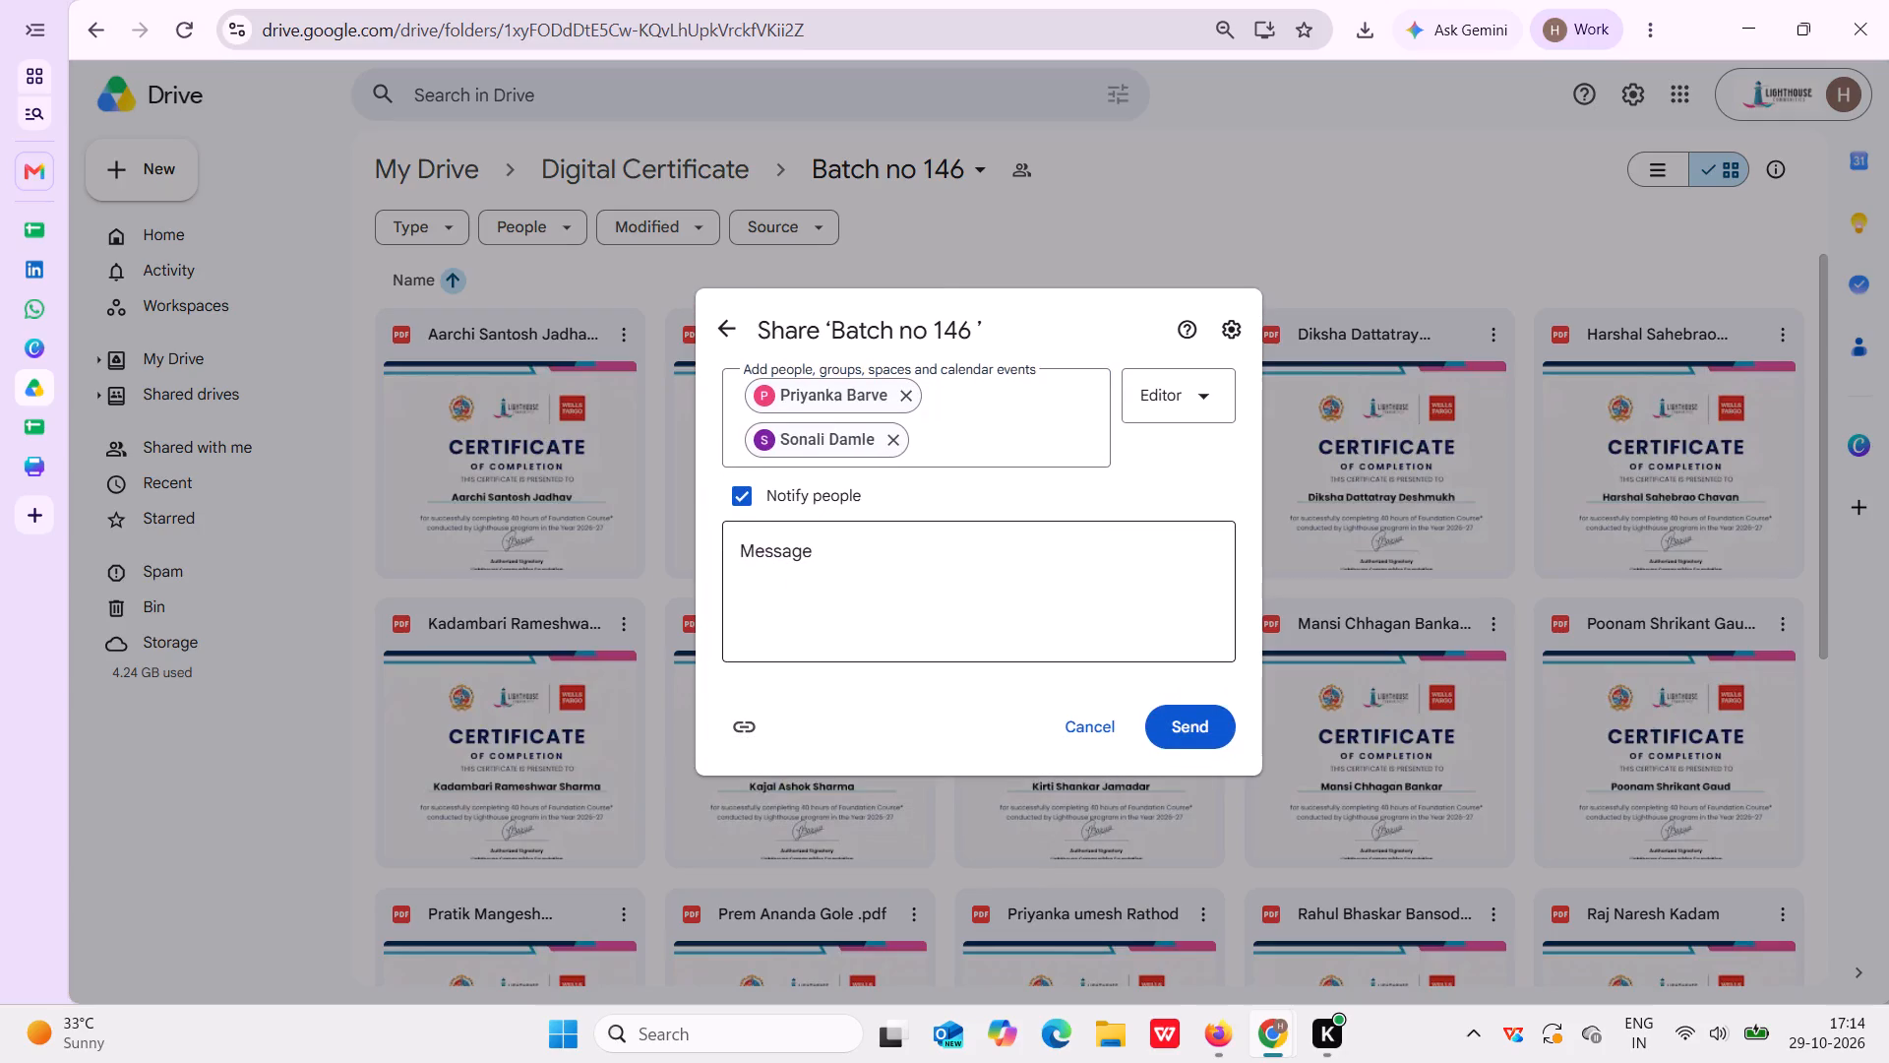
left_click(1183, 411)
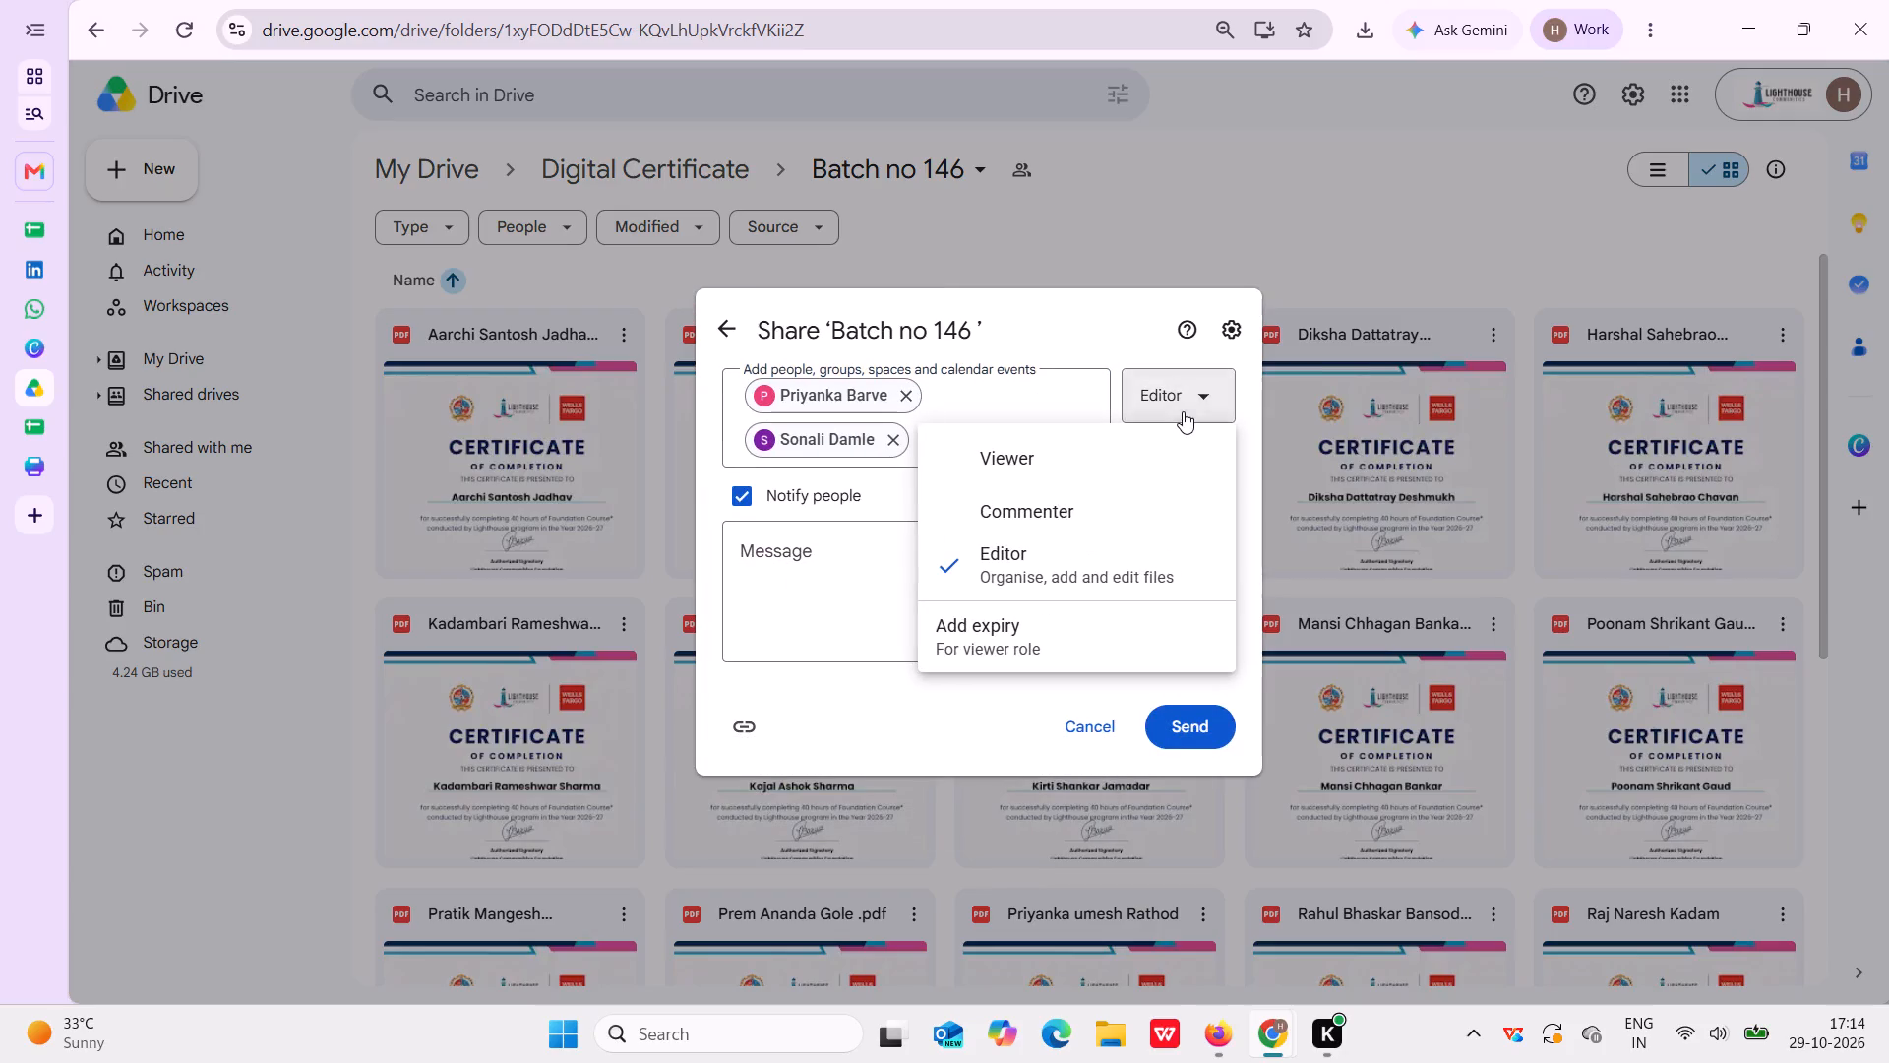
left_click(1081, 462)
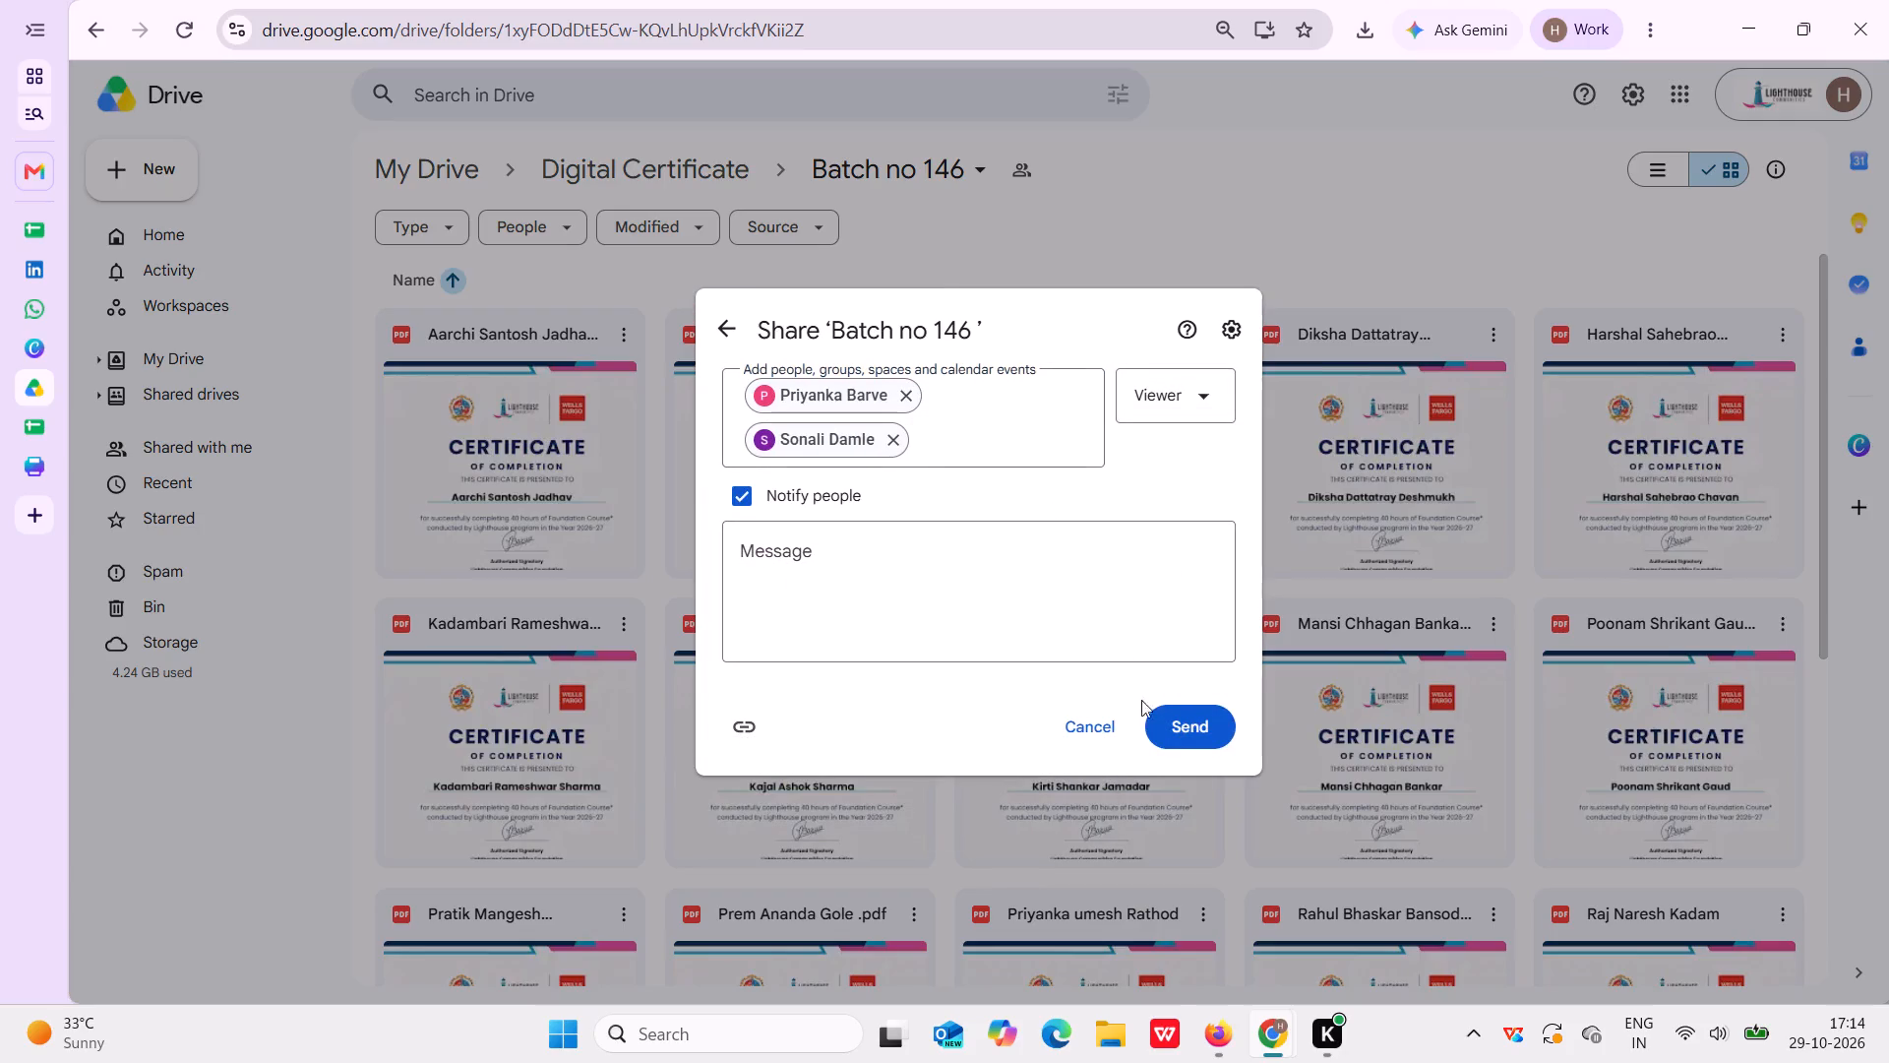
left_click(1180, 726)
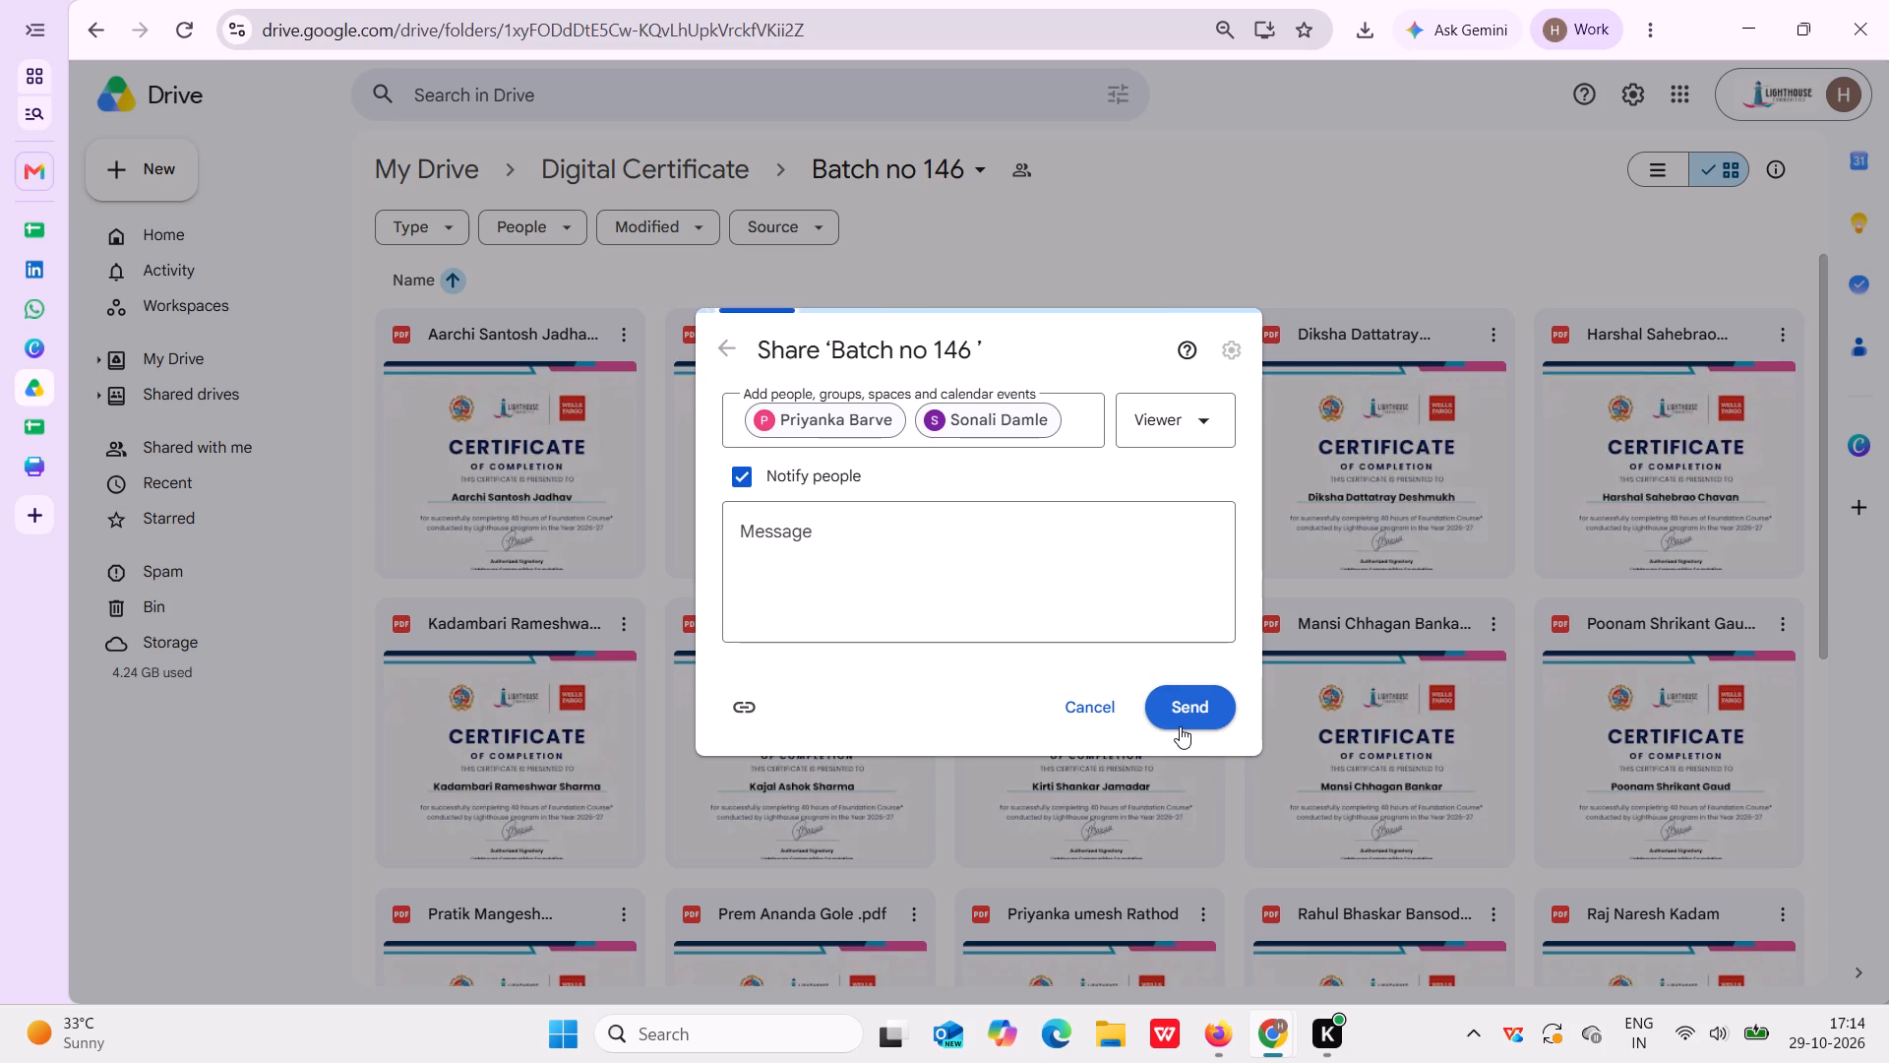
left_click(1358, 204)
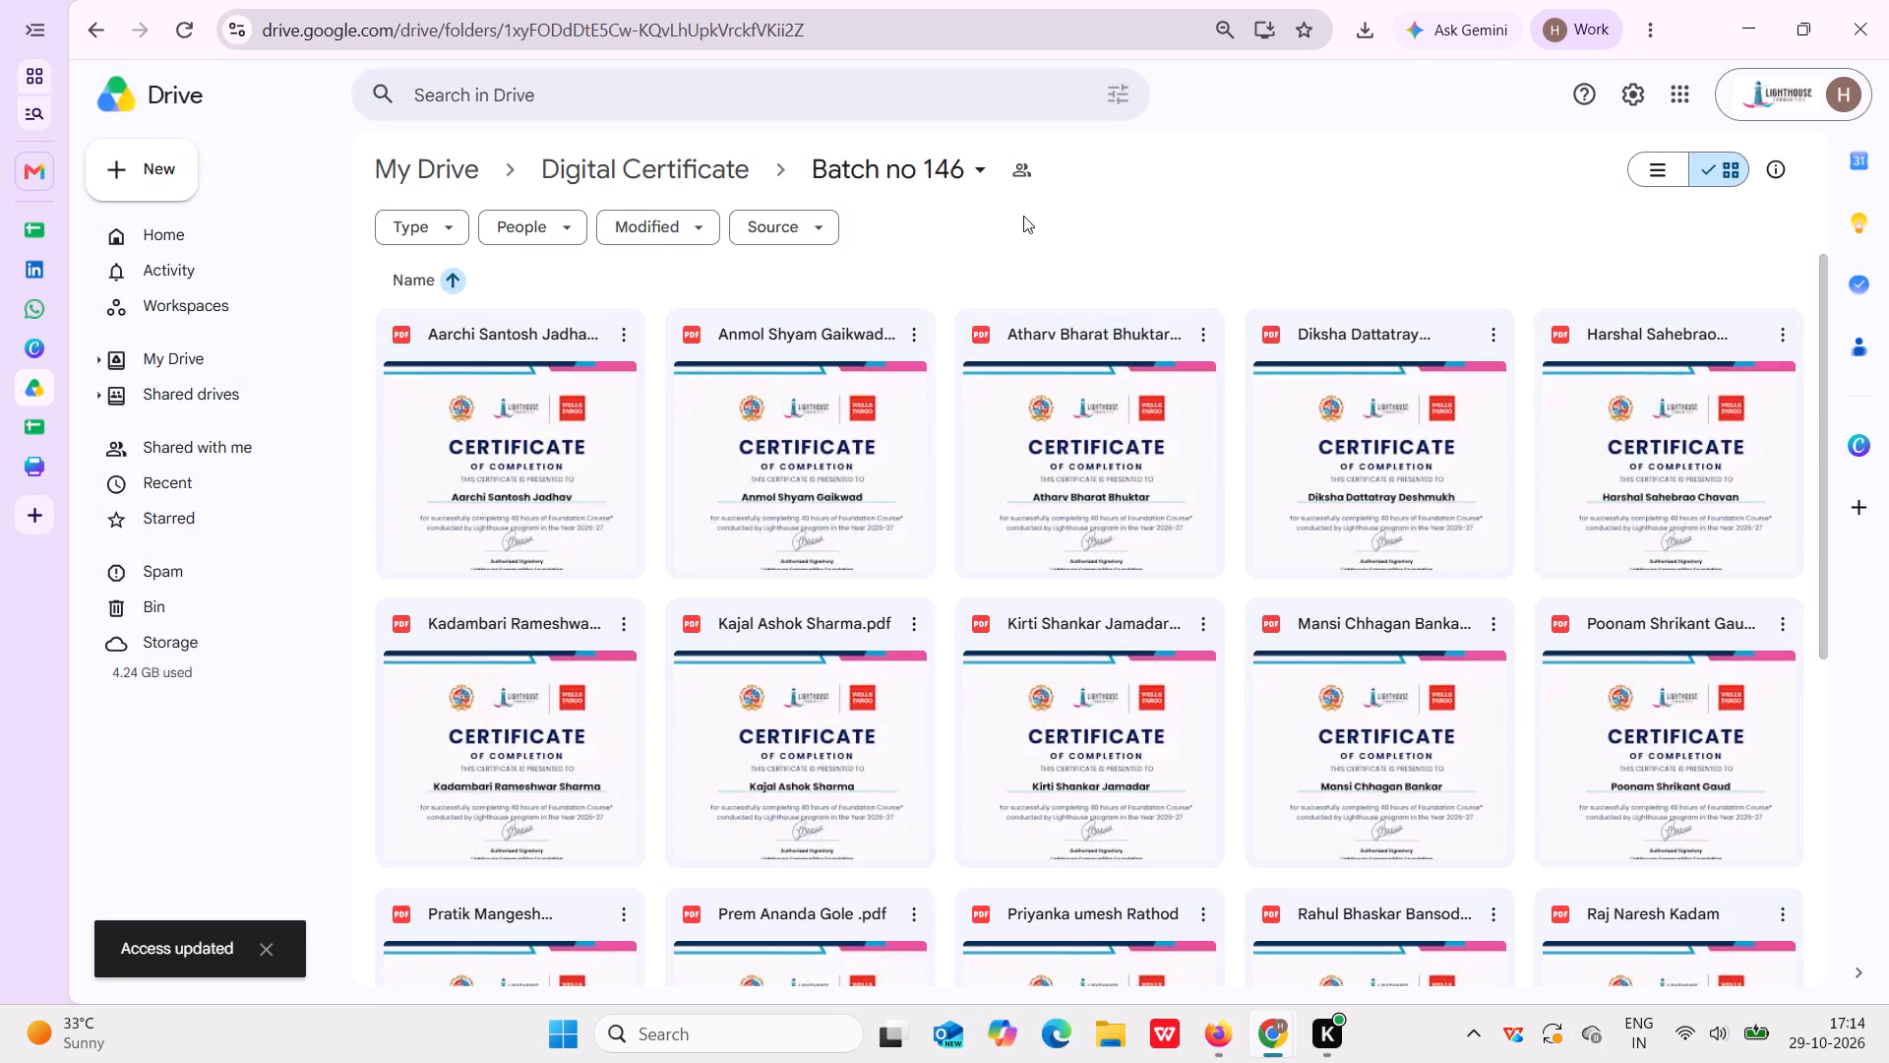
Open the sharing options of the Batch no 146 folder.
scroll(1023, 216, "right", 1)
scroll(1023, 216, "down", 1)
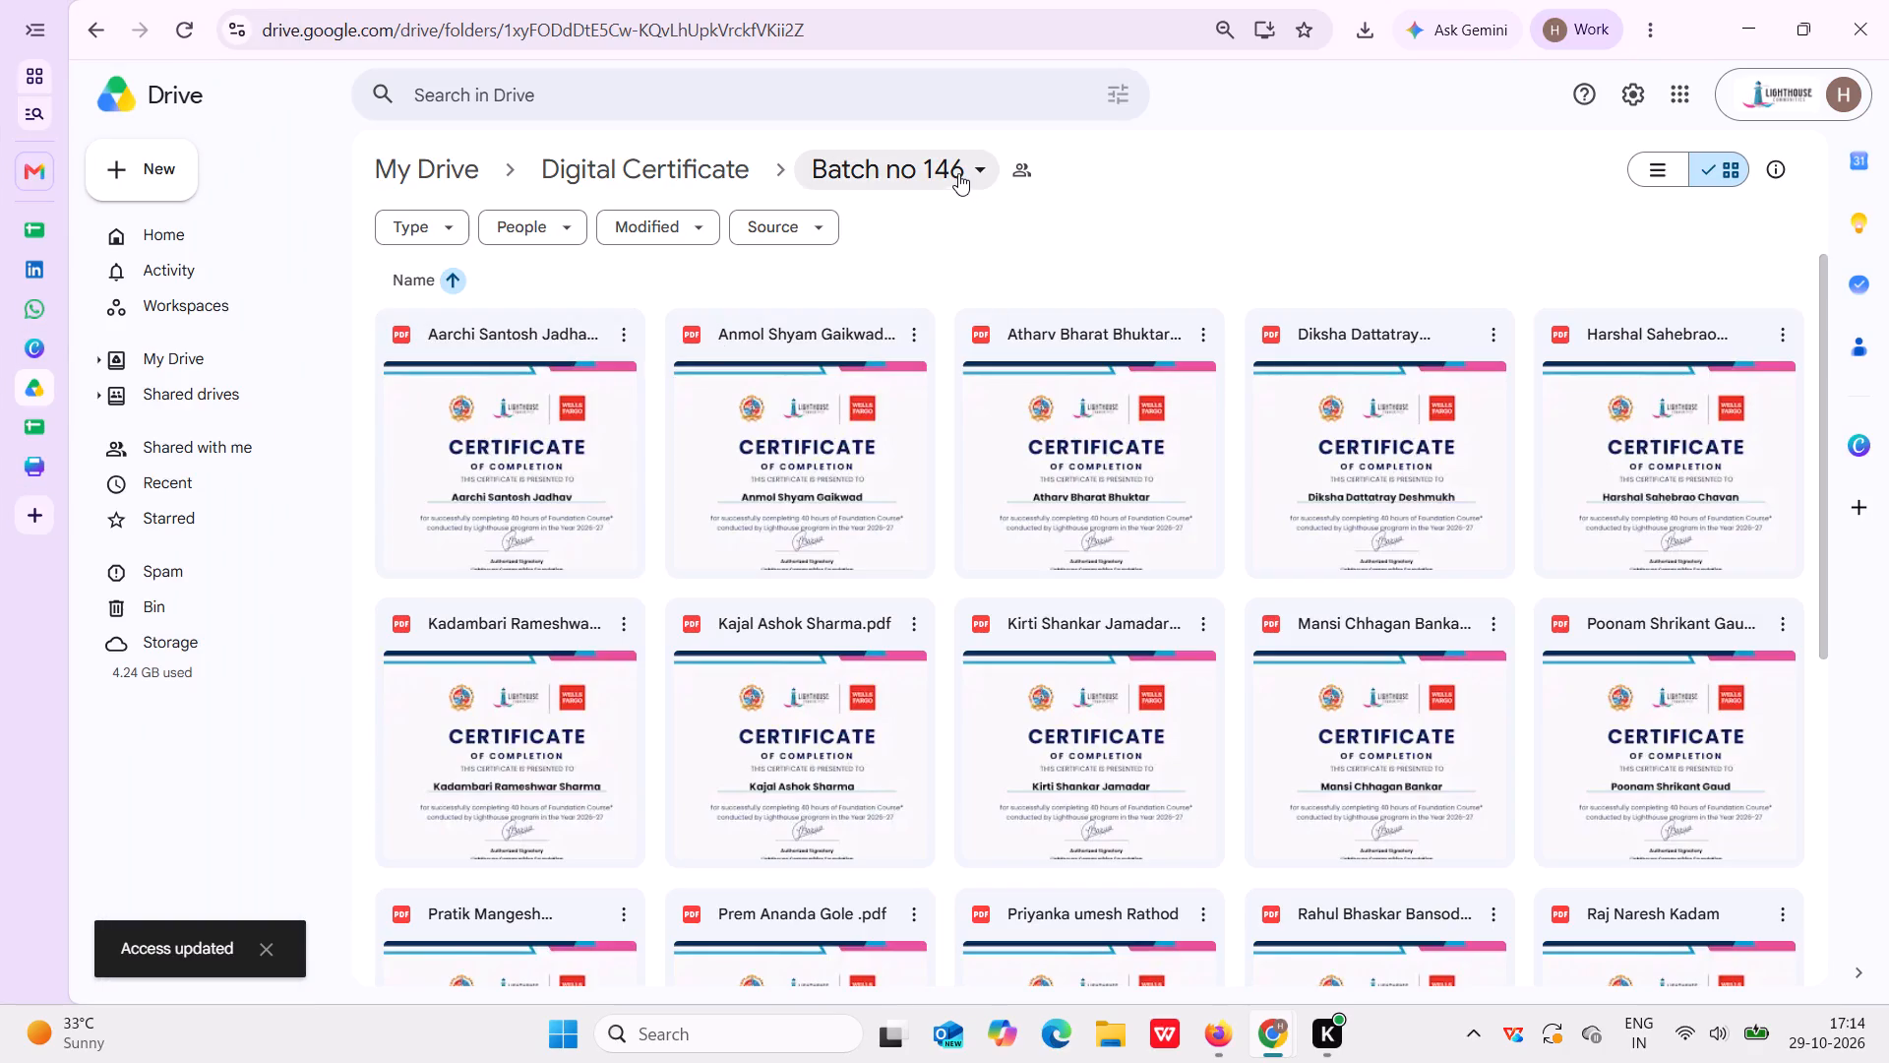
left_click(961, 173)
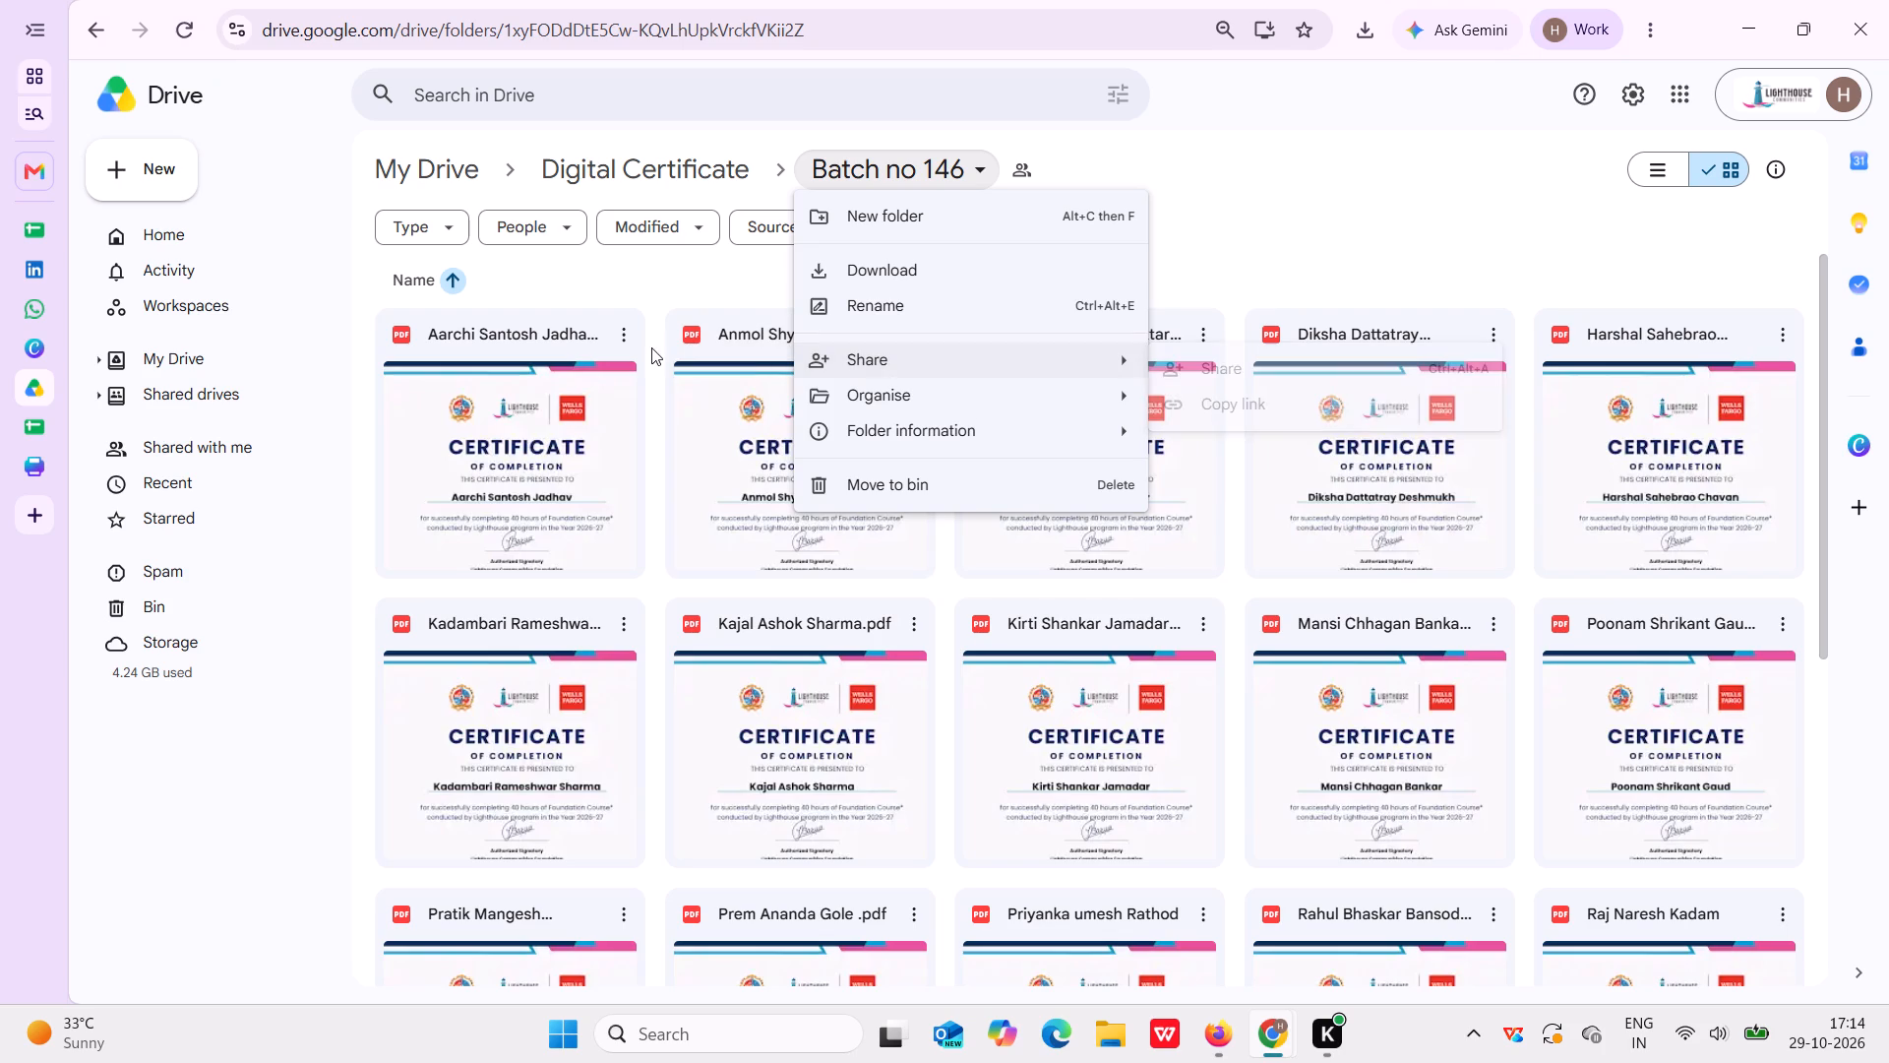
Open the Batch No 145 folder in Digital Certificate and select all its certificates to check their count, clearing the selection after the check.
left_click(701, 173)
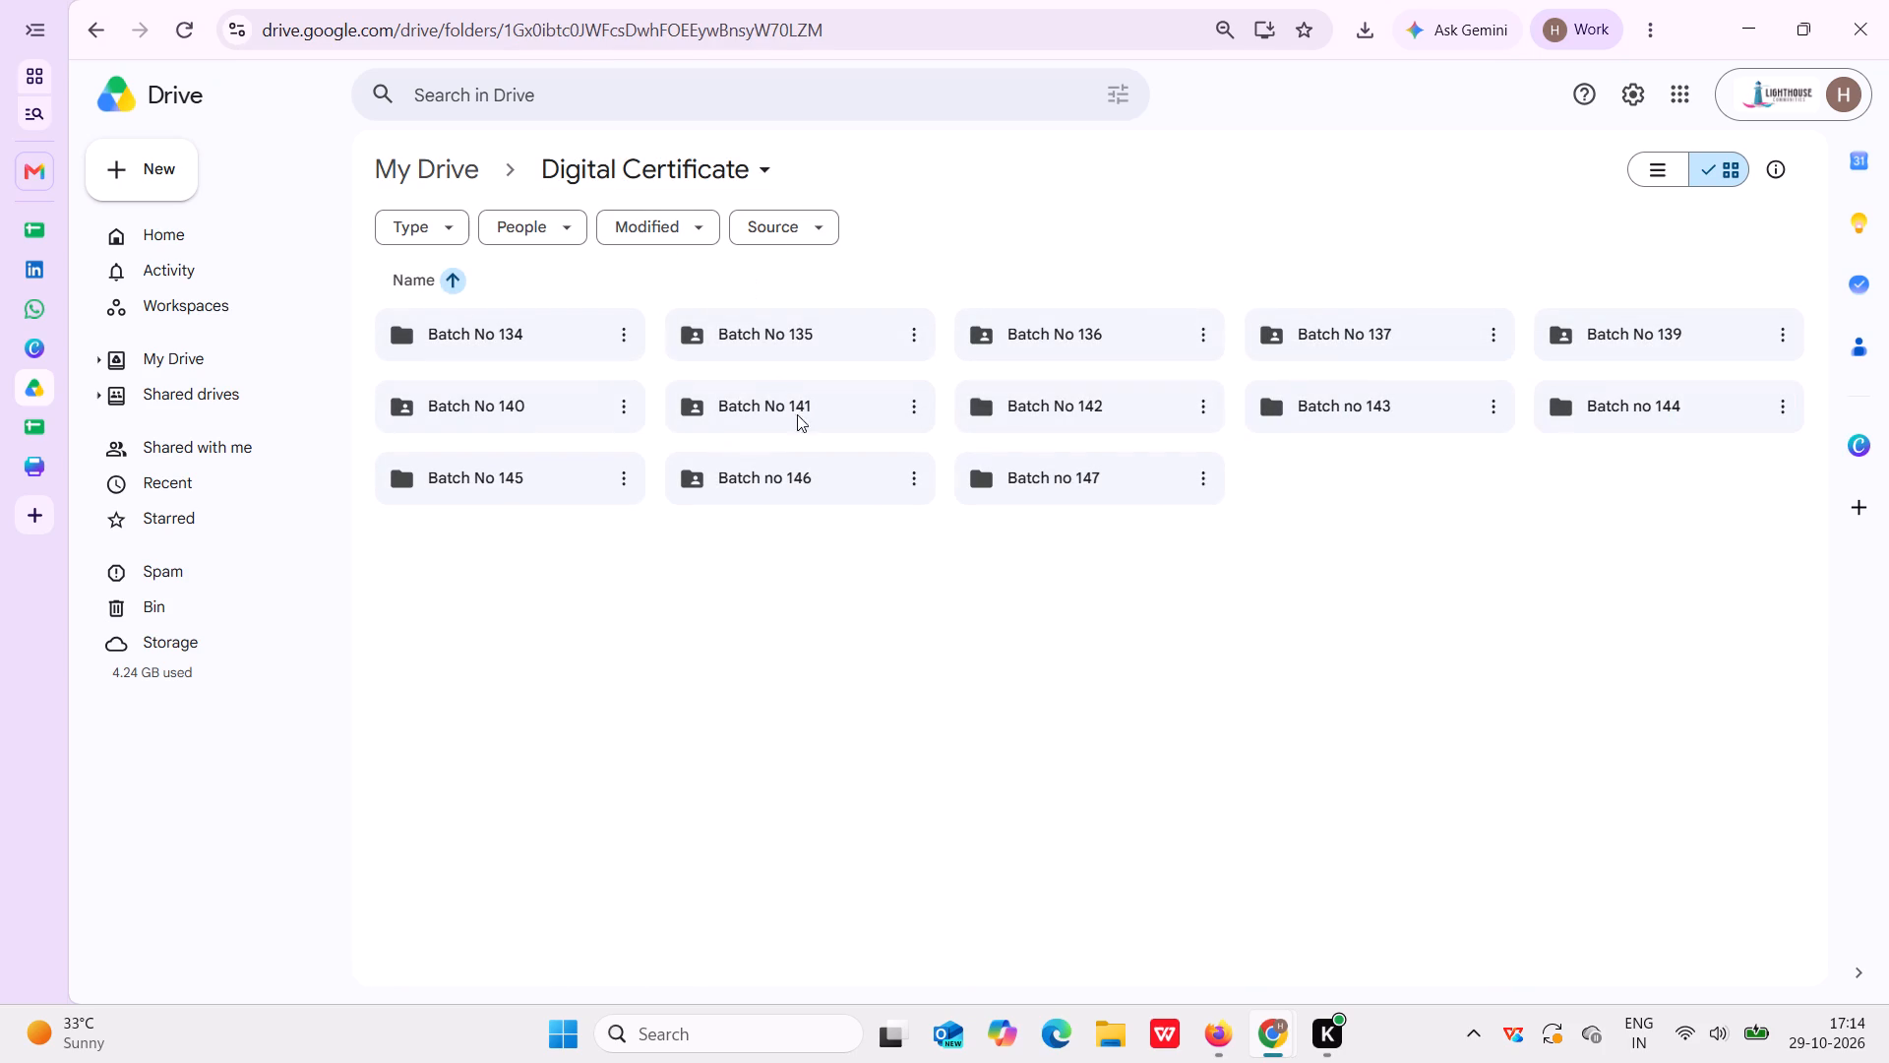
double_click(487, 481)
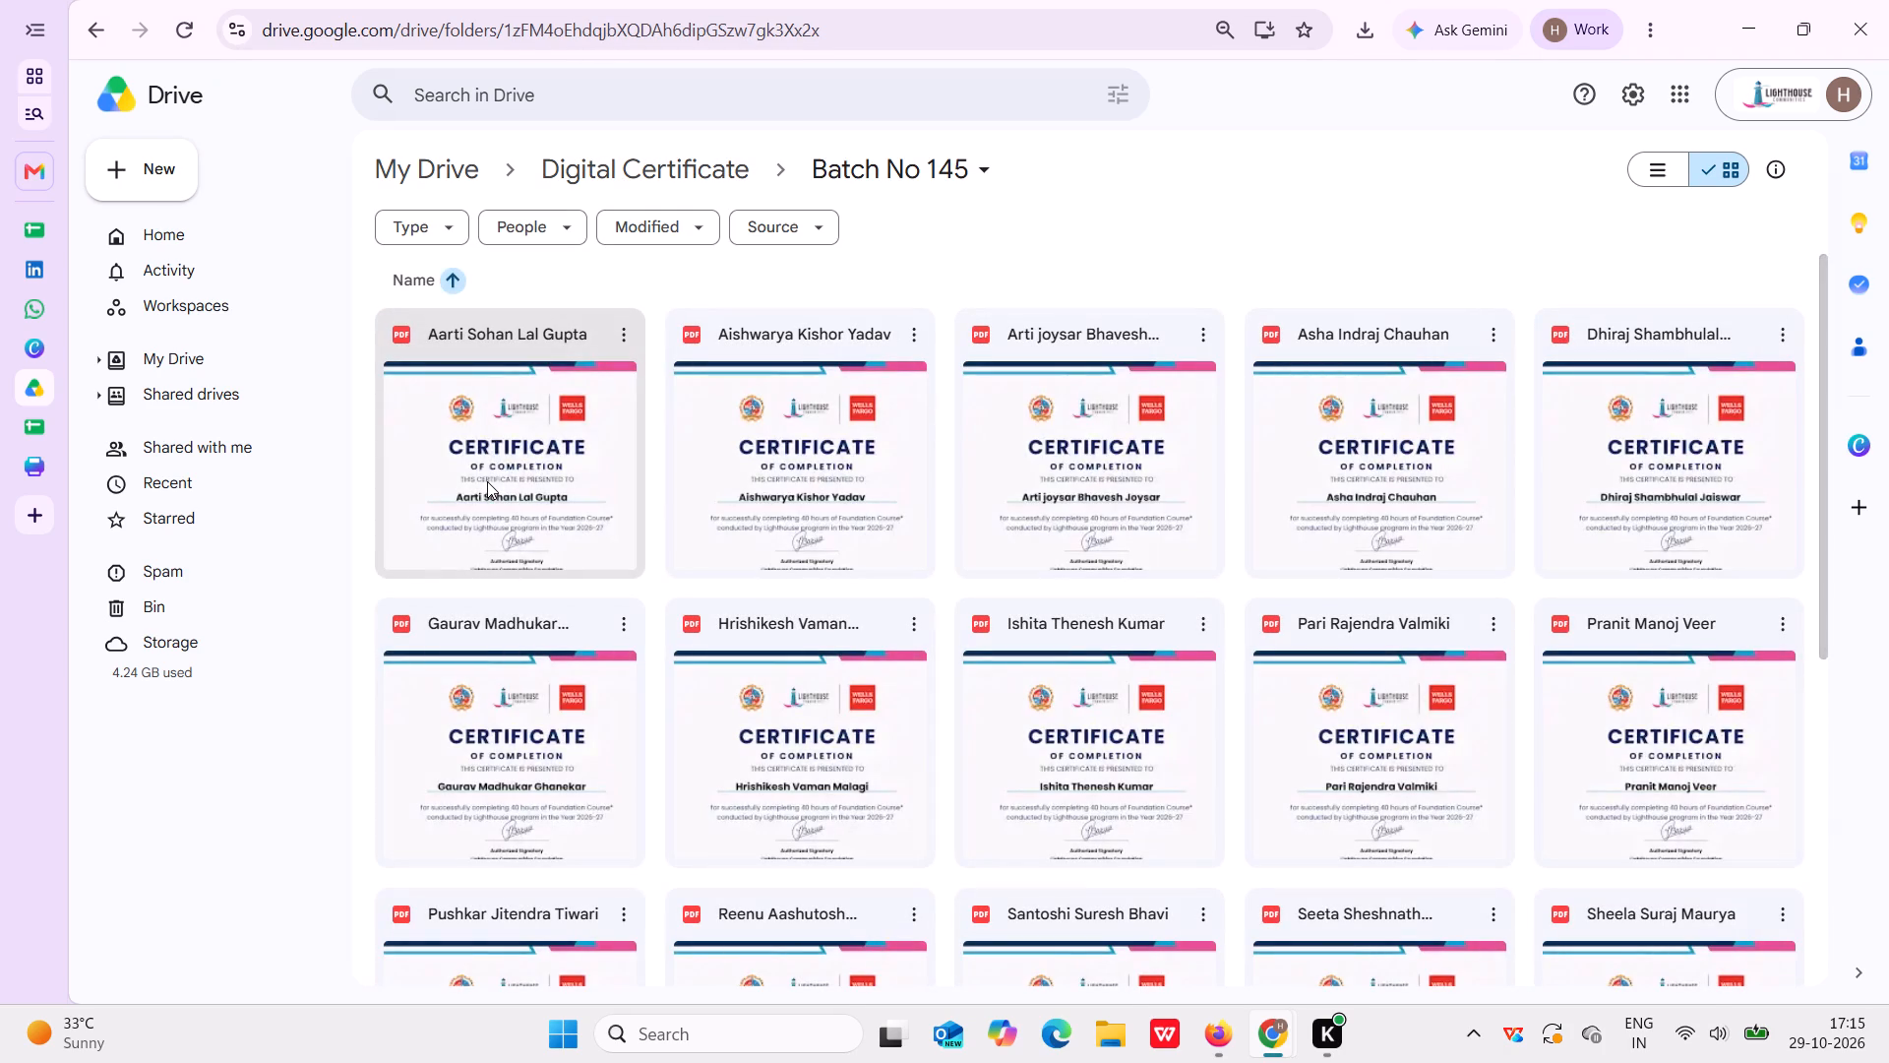
key("ctrl+a")
scroll(1301, 653, "down", 3)
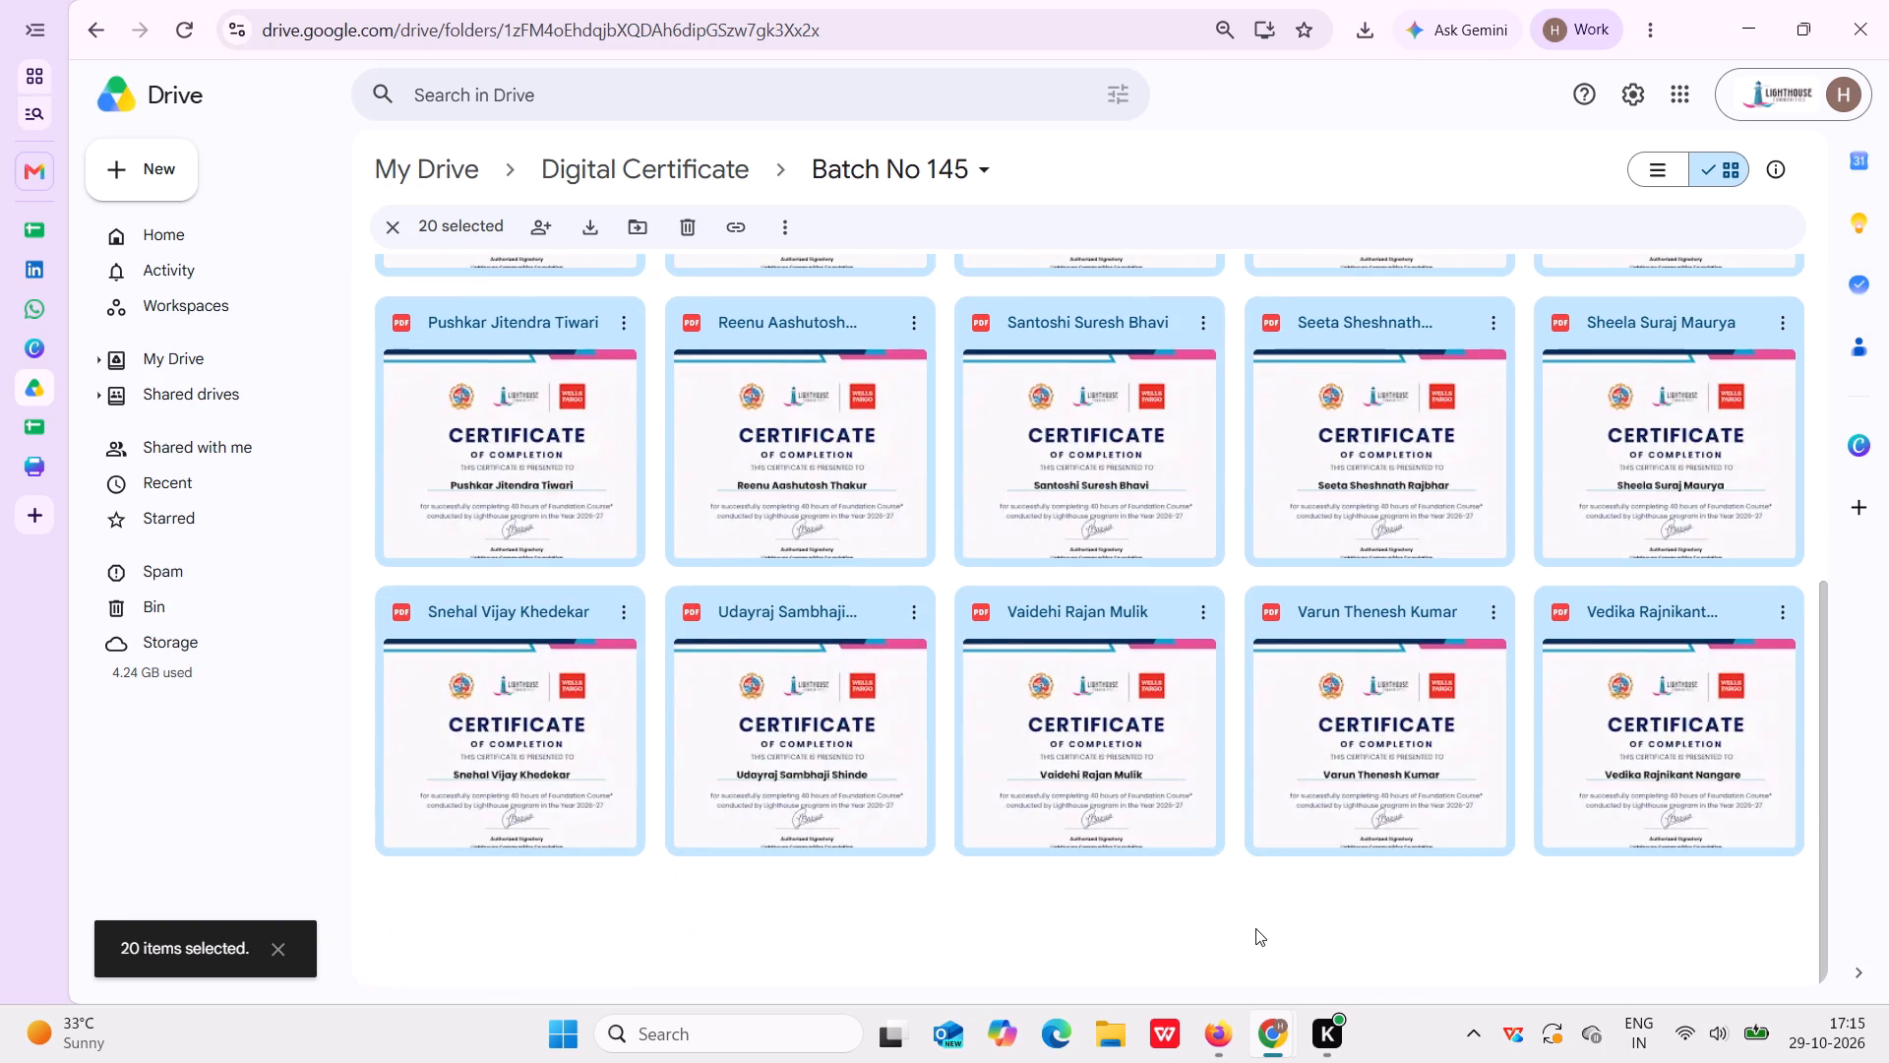
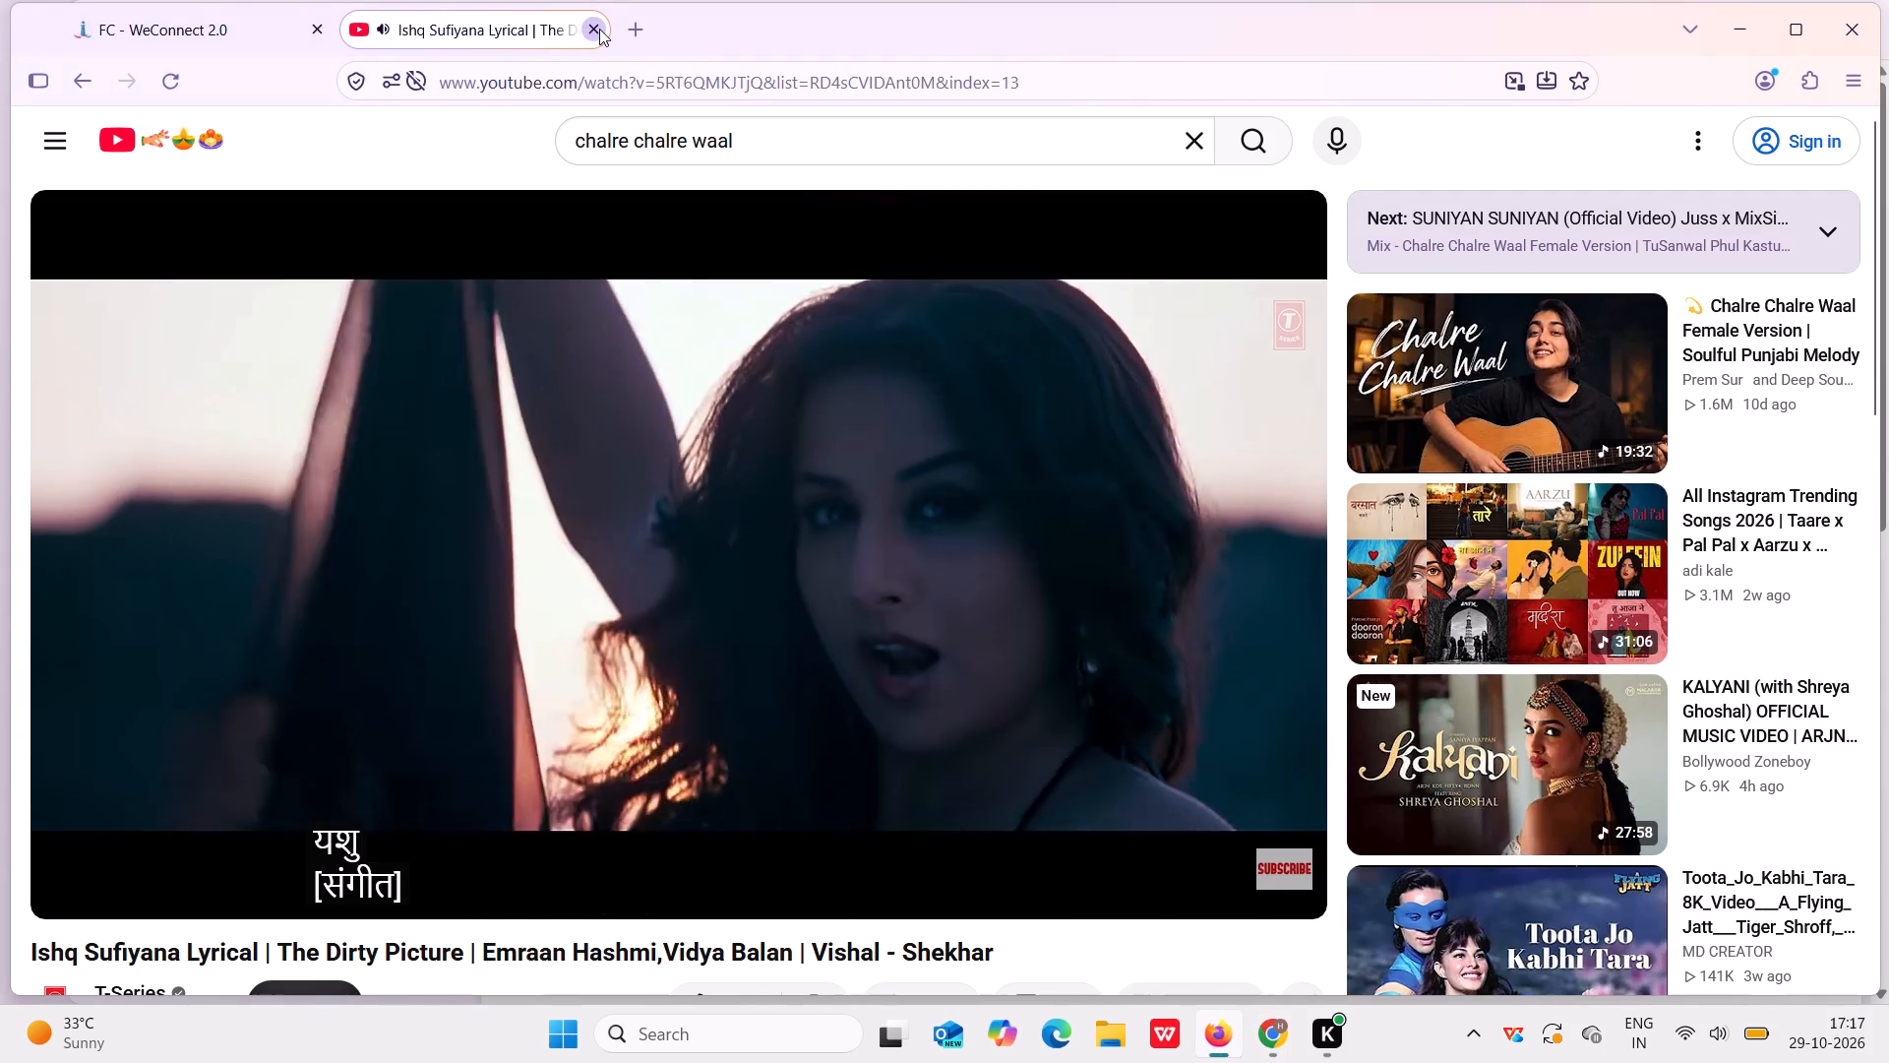
Close the YouTube music video page and minimise the Firefox window showing the WeConnect batches.
left_click(599, 29)
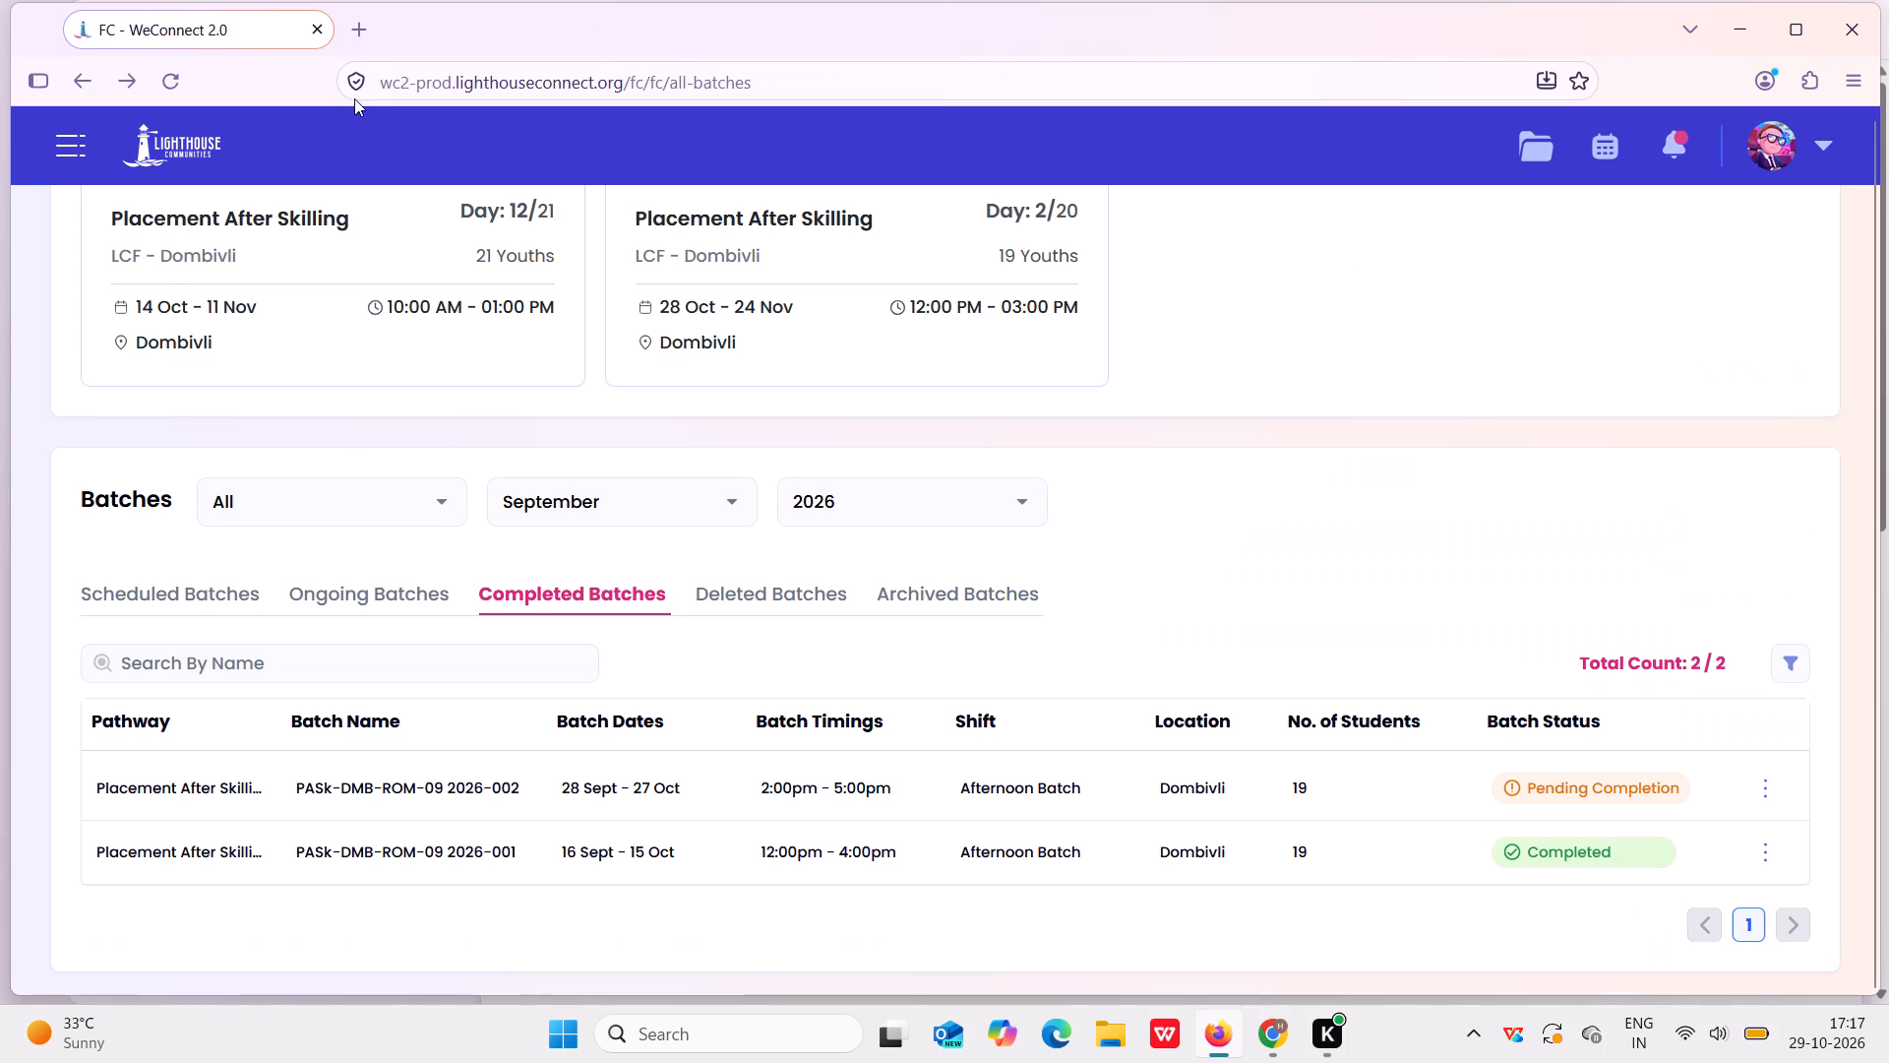
left_click(1732, 32)
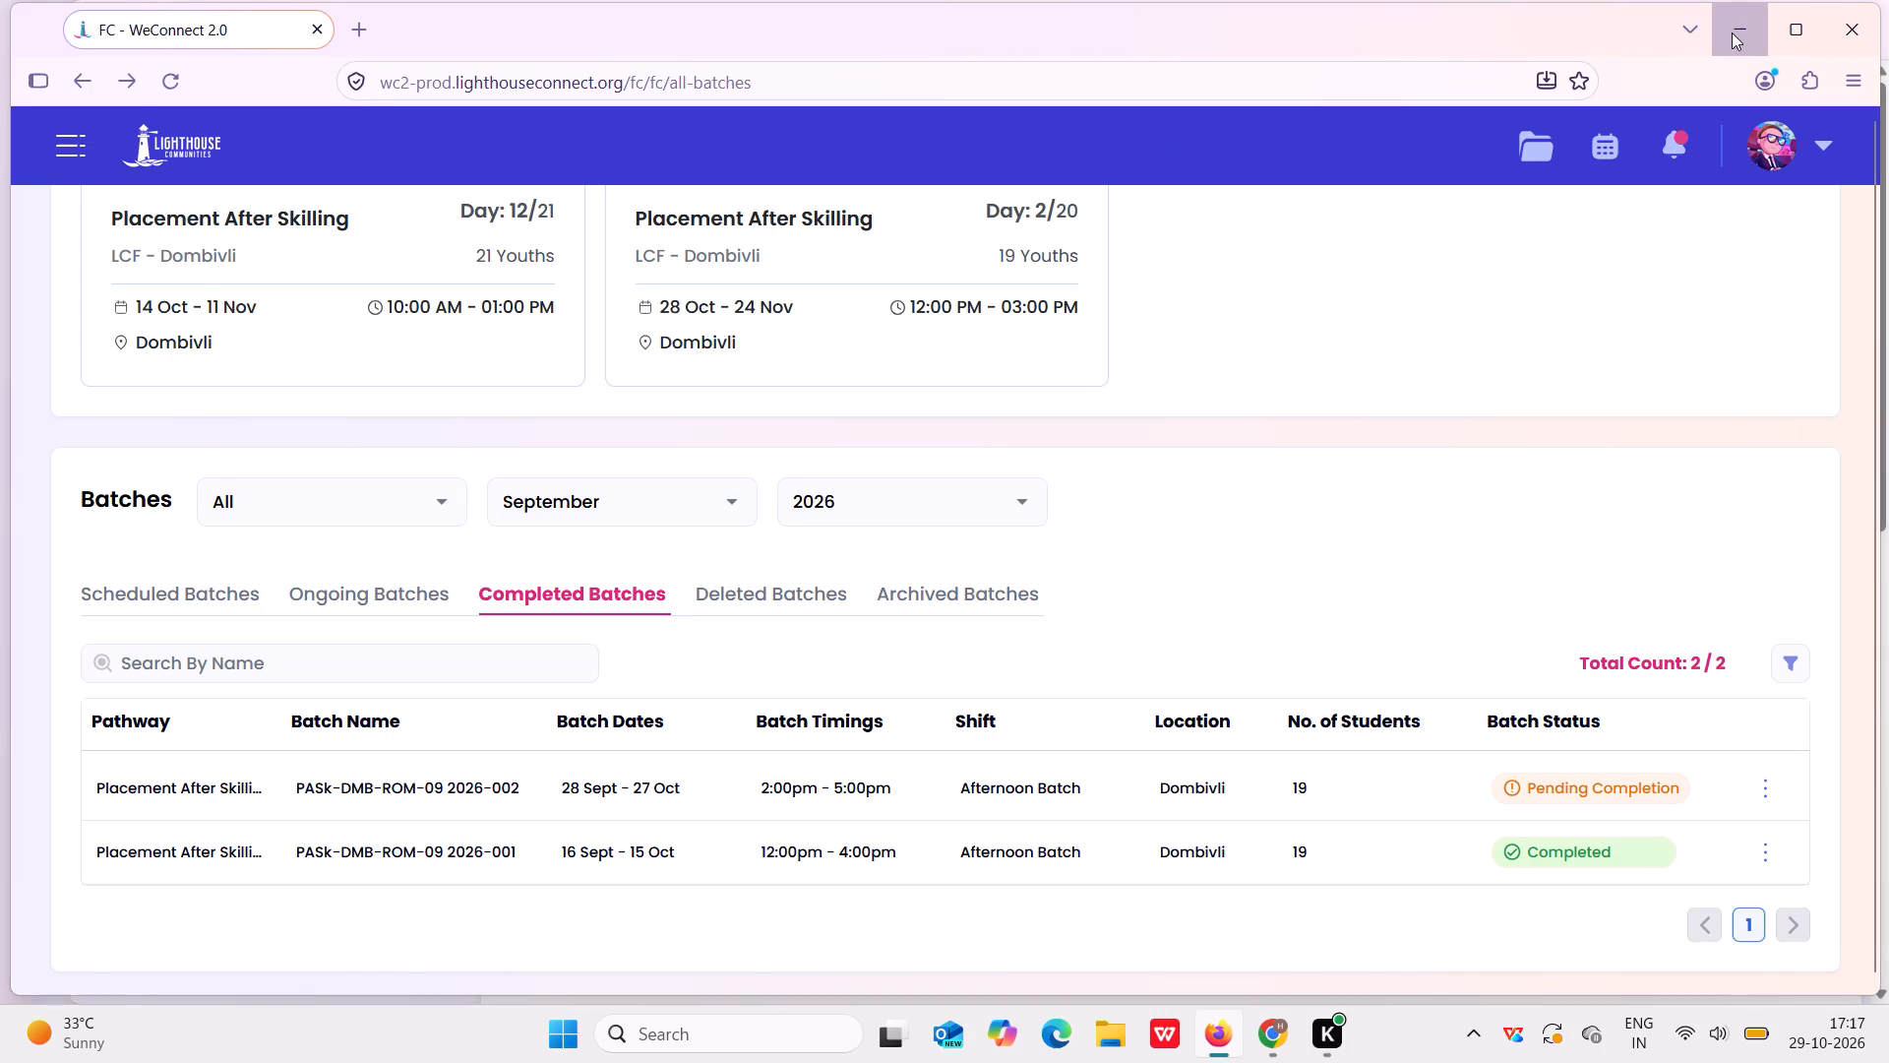